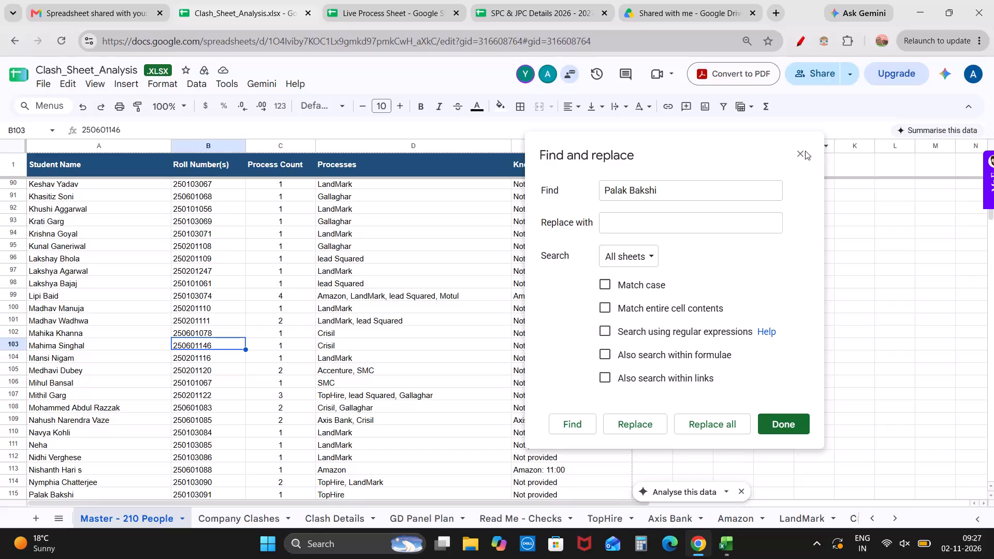
Close the find and replace dialog and open the Crisil sheet at the start of its student list.
click(796, 158)
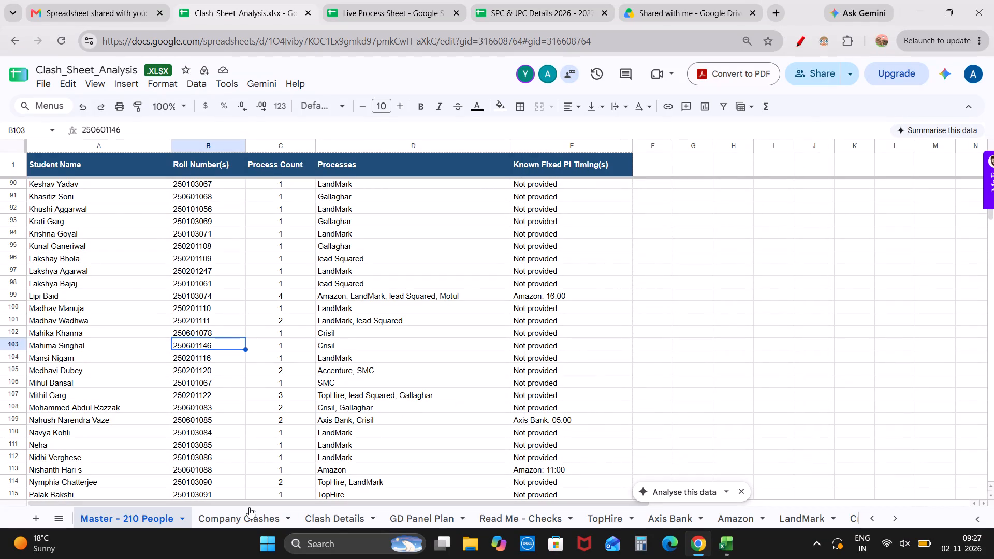
scroll(468, 507, left, 4)
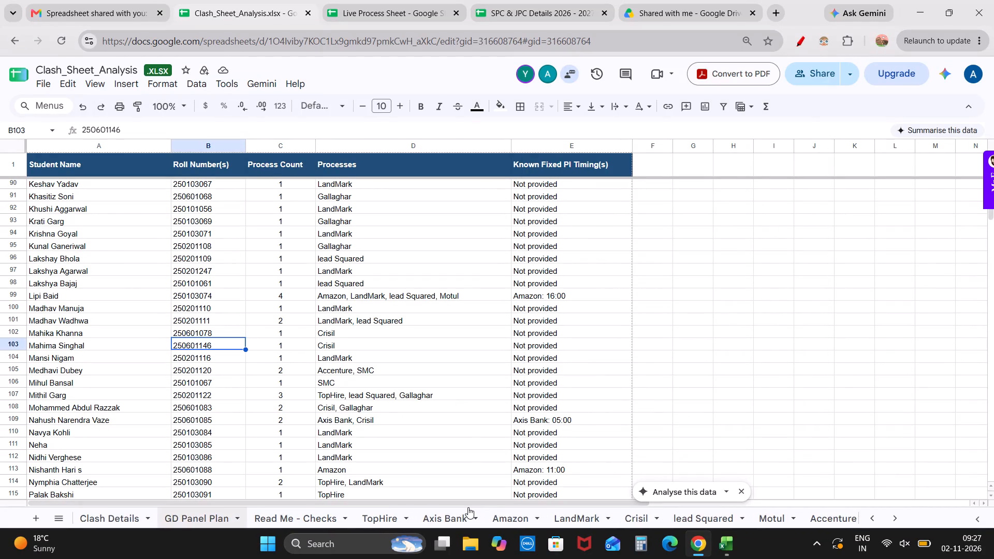
scroll(468, 507, left, 1)
scroll(659, 512, left, 1)
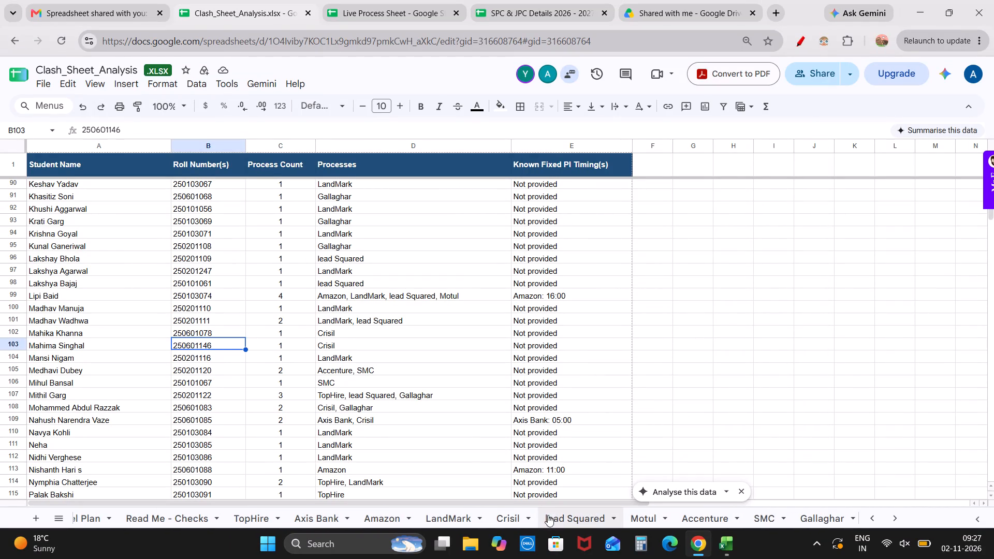
click(510, 523)
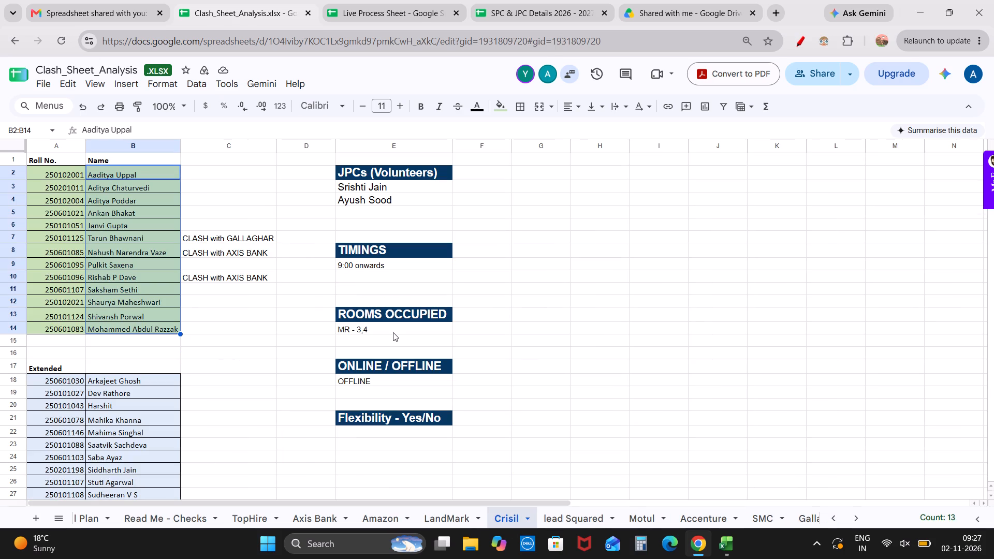
scroll(393, 332, up, 1)
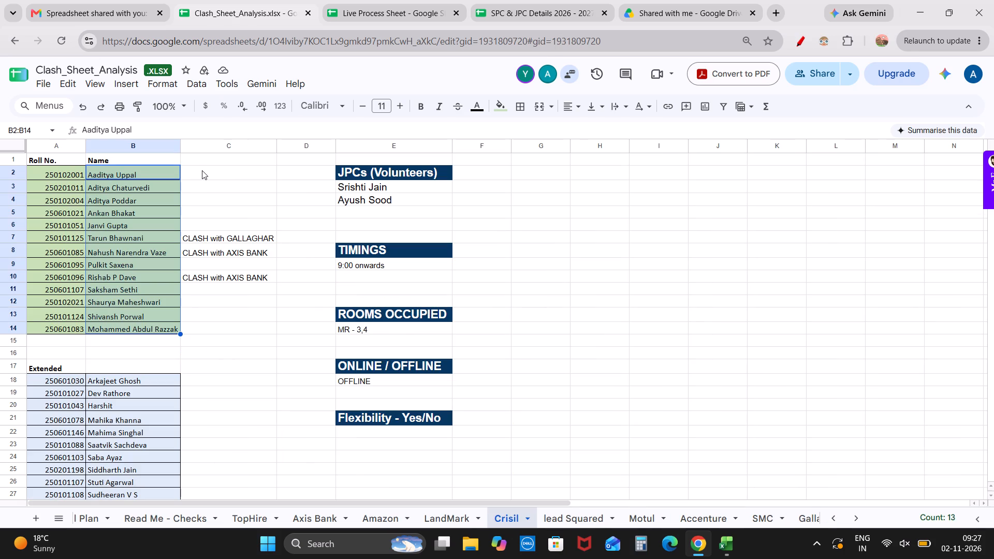
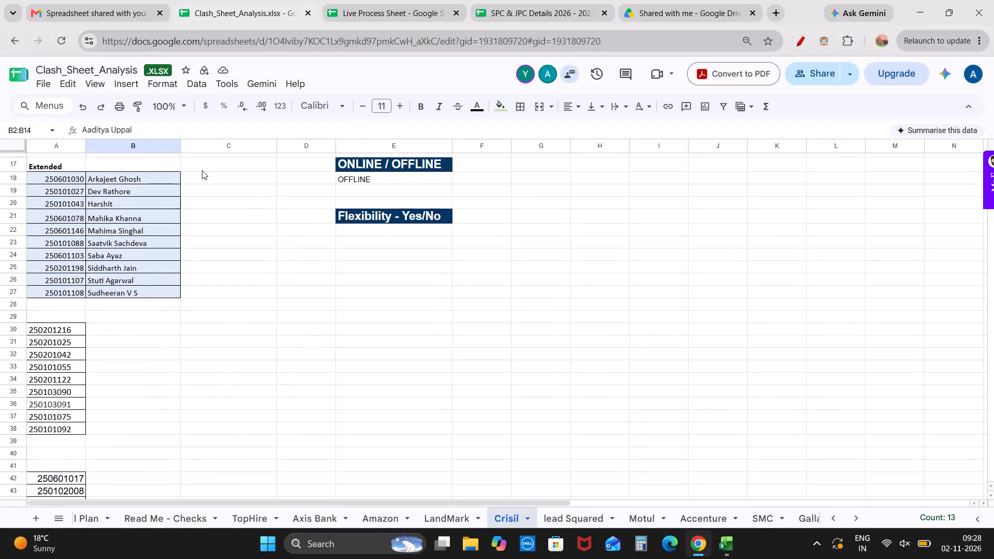
Review the Crisil sheet's main and extended student lists, clash notes and process details.
scroll(202, 170, right, 1)
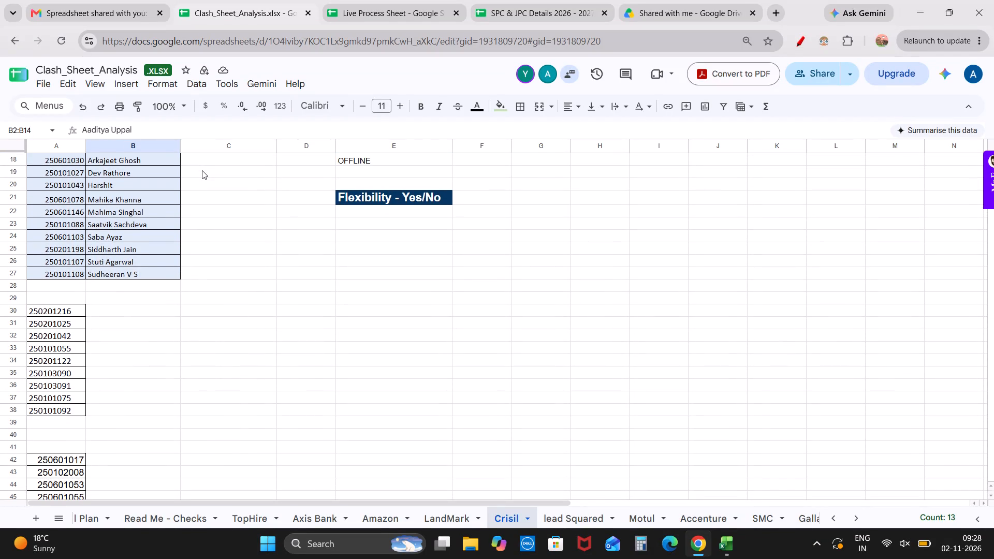
scroll(202, 170, up, 6)
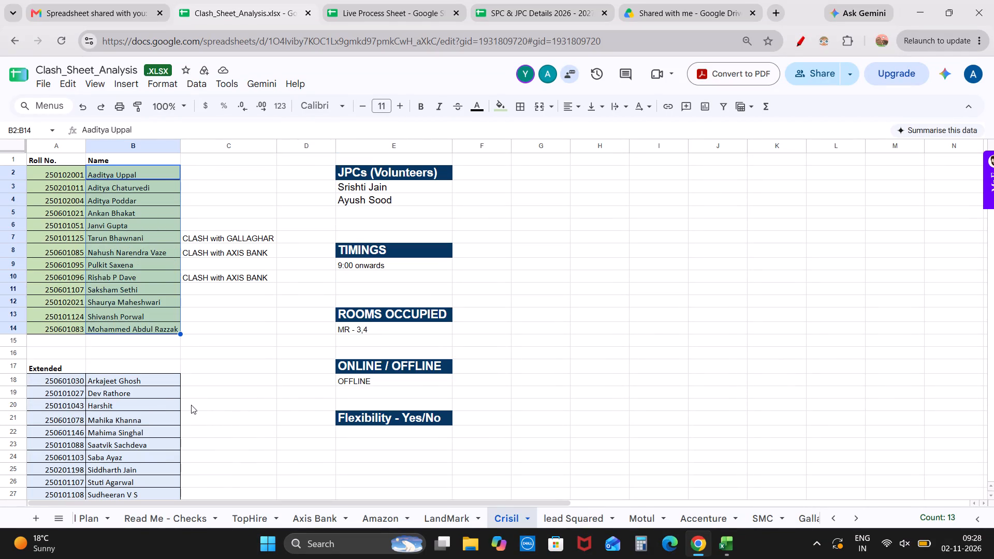
click(191, 405)
scroll(191, 405, up, 1)
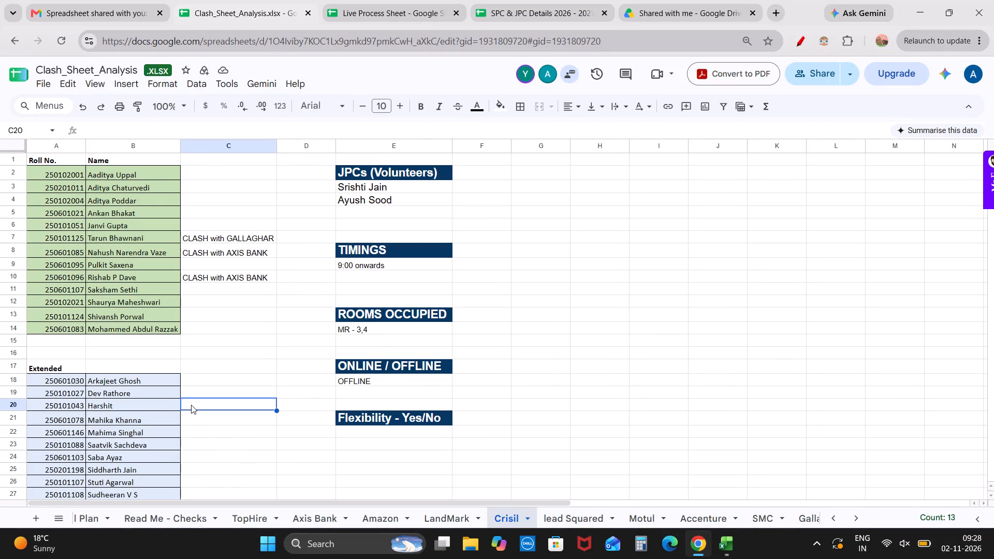
scroll(191, 405, up, 1)
scroll(191, 405, down, 4)
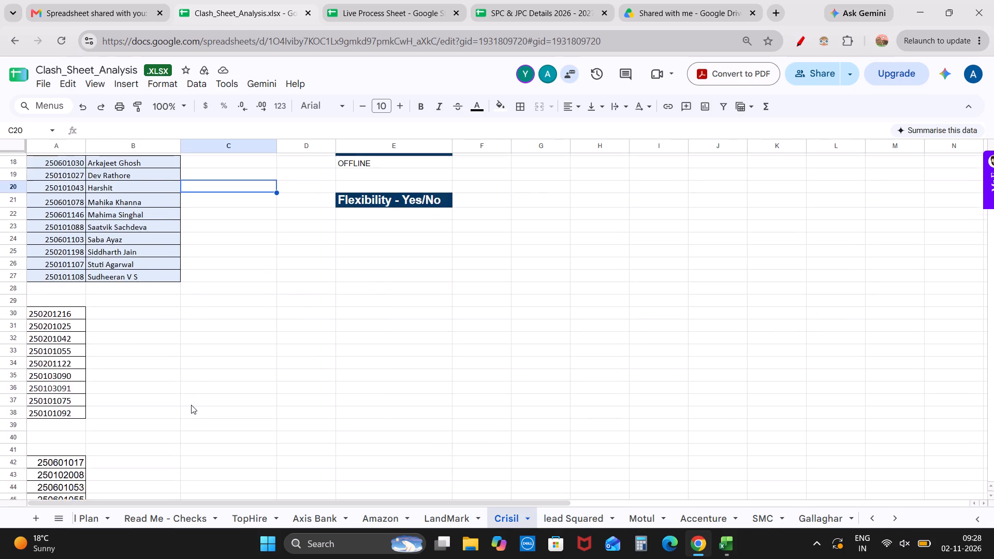
scroll(191, 405, up, 5)
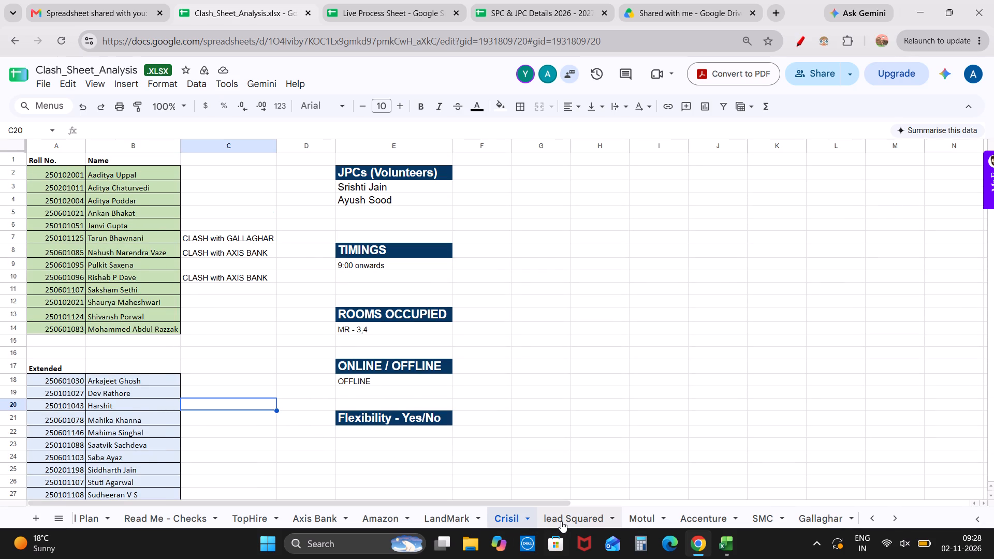
Look through the lead Squared, Motul, LandMark, Amazon, Axis Bank and TopHire sheets, checking student lists and process details.
click(561, 521)
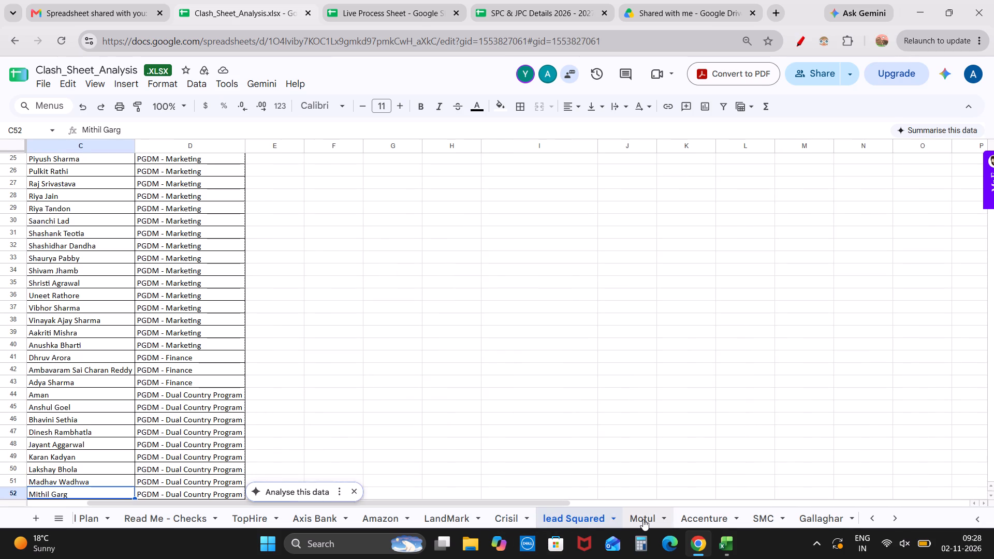
click(643, 519)
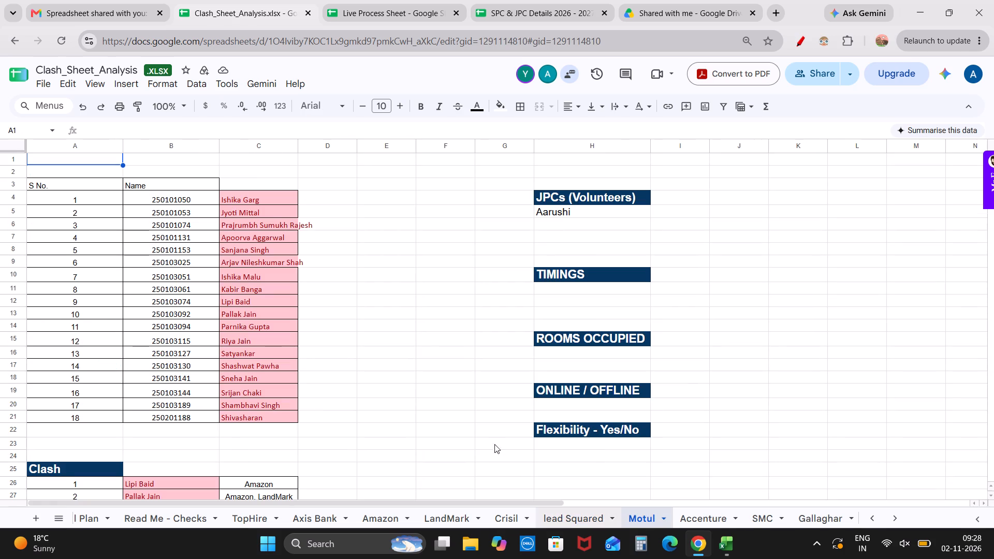
scroll(486, 424, up, 1)
click(454, 516)
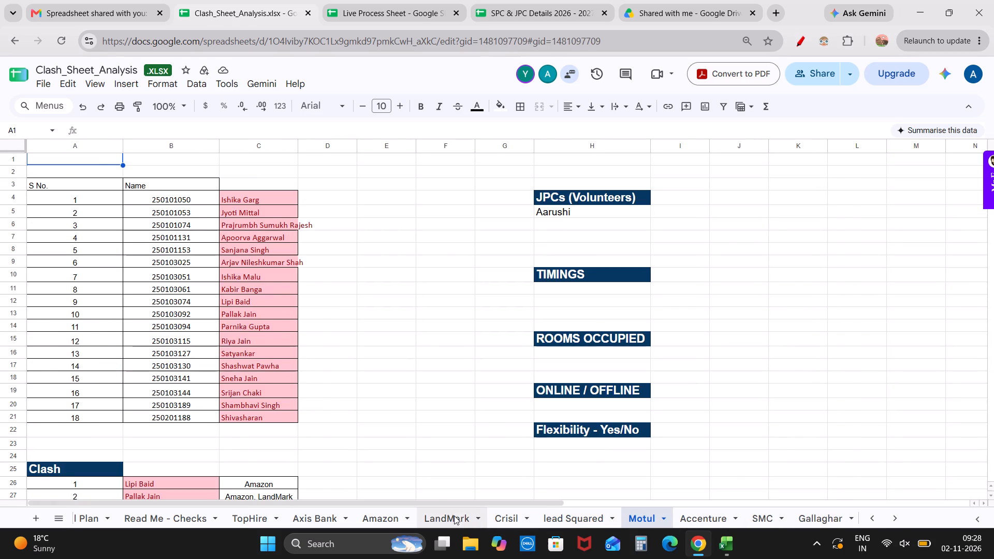
click(361, 520)
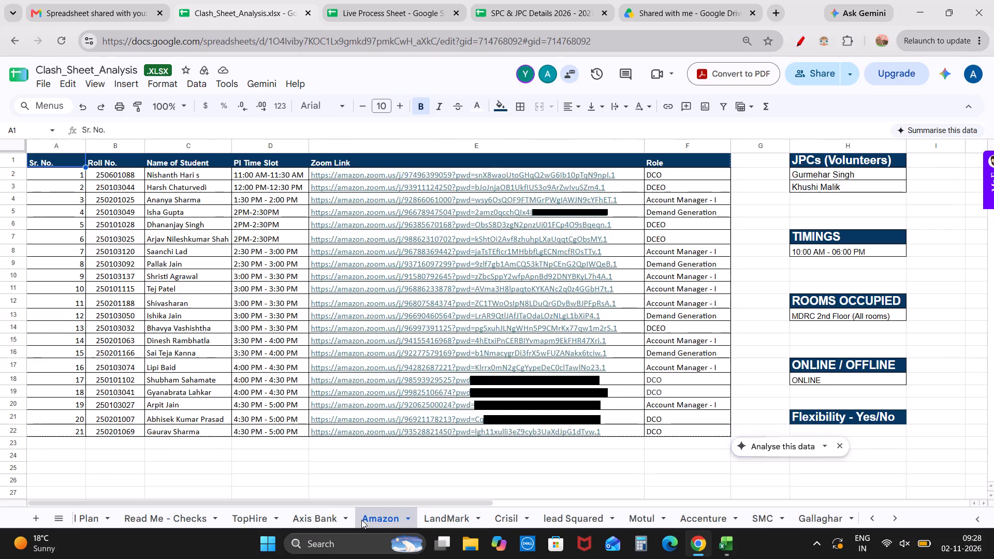
click(316, 521)
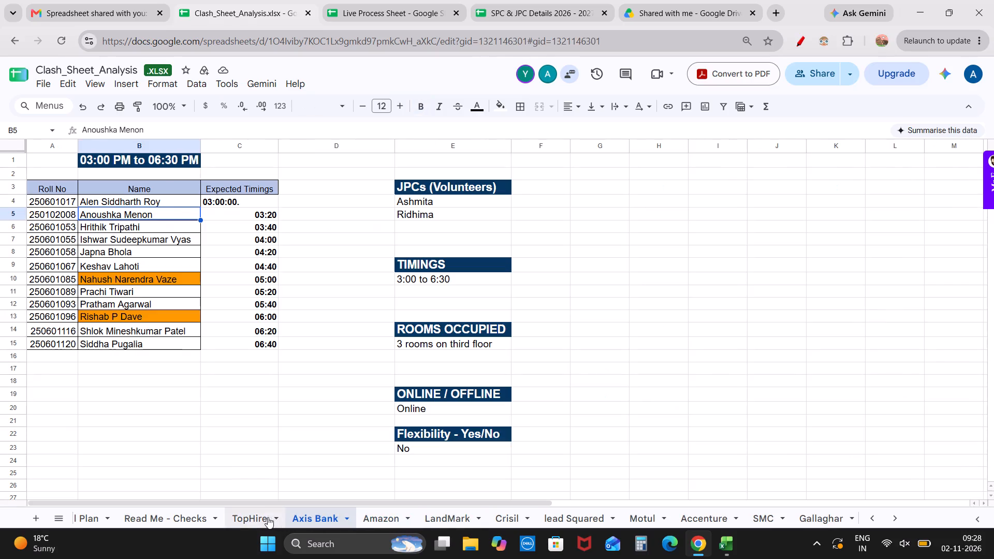
click(257, 517)
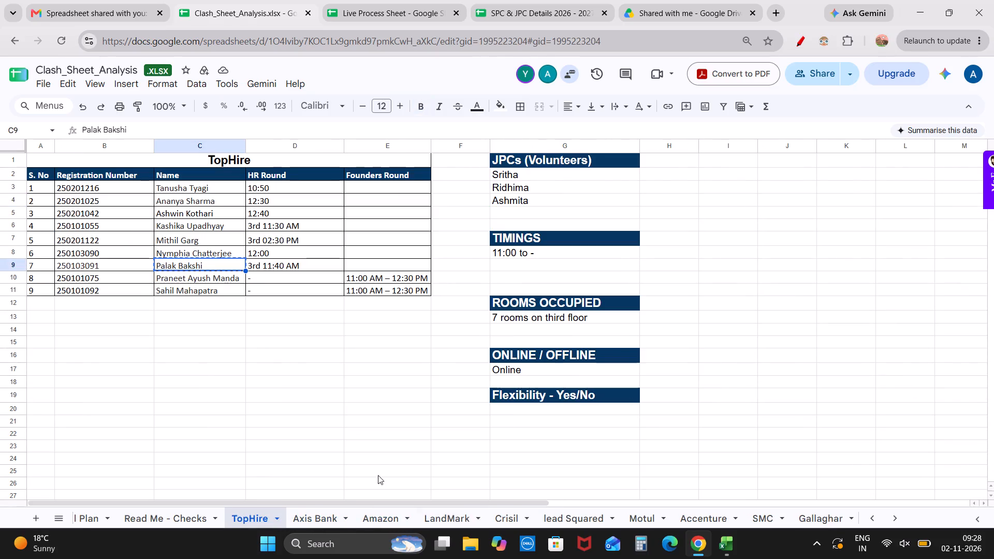
scroll(371, 465, up, 1)
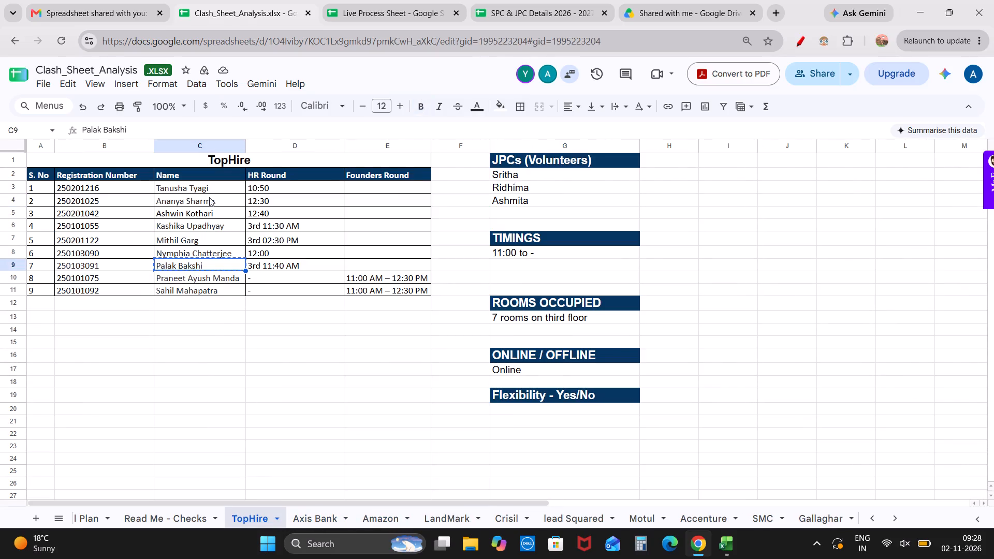
click(205, 191)
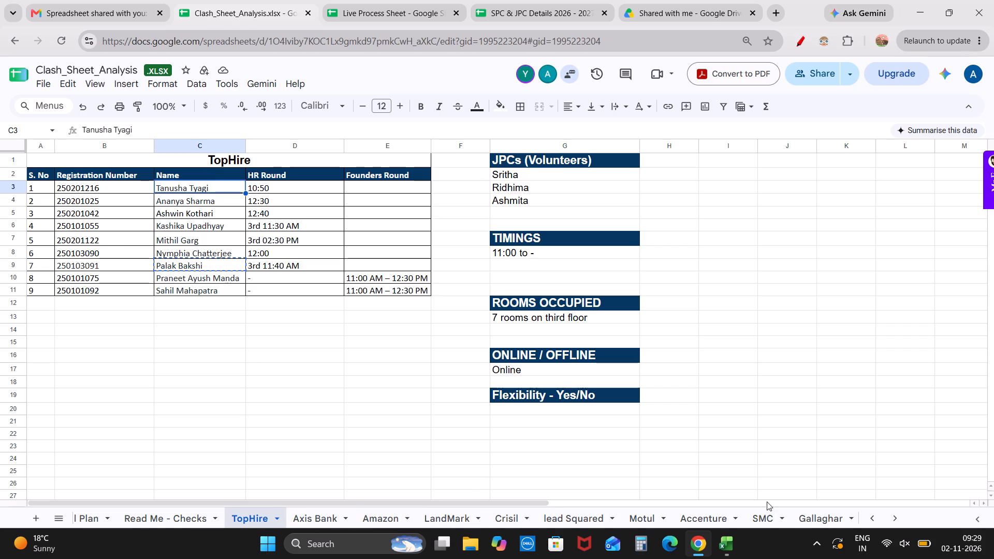
Check the student lists and process details on the Gallaghar, SMC, Accenture, Motul and lead Squared sheets, in that order.
scroll(808, 514, left, 5)
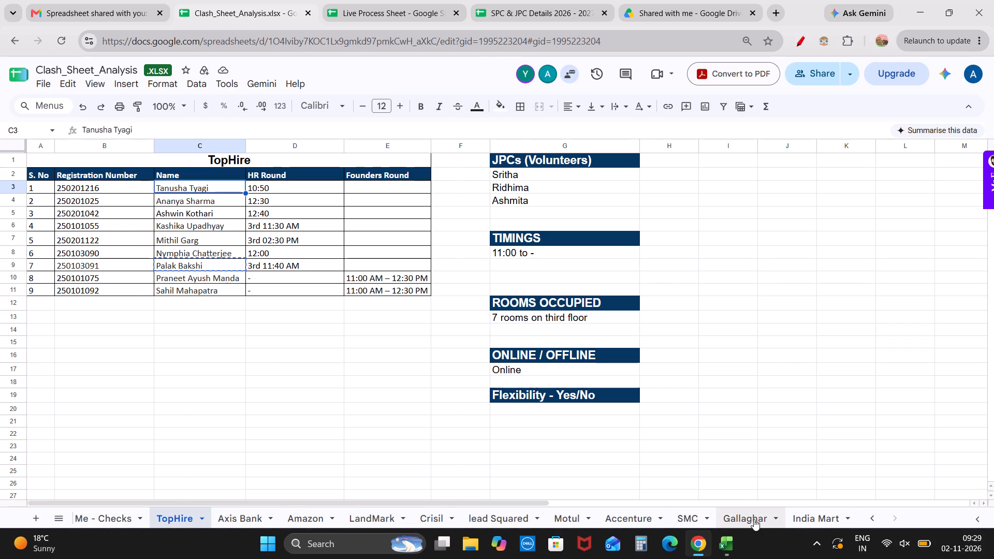
click(754, 519)
scroll(486, 365, up, 1)
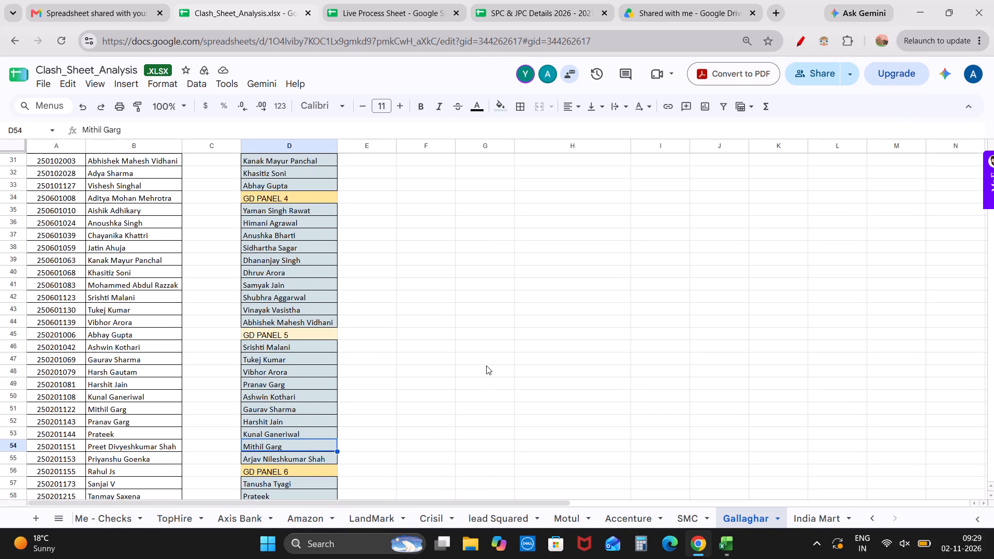
scroll(486, 365, up, 2)
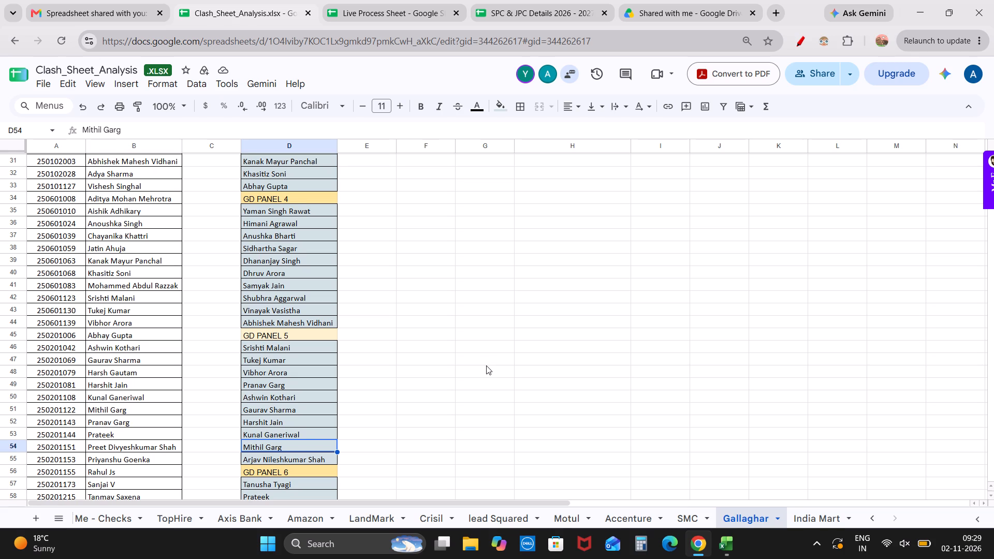
scroll(486, 365, up, 1)
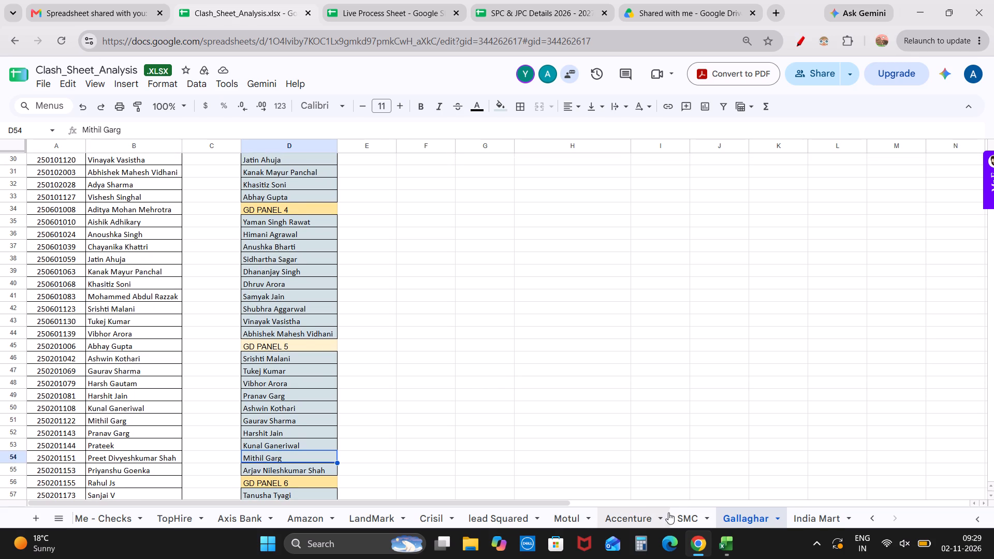
click(685, 517)
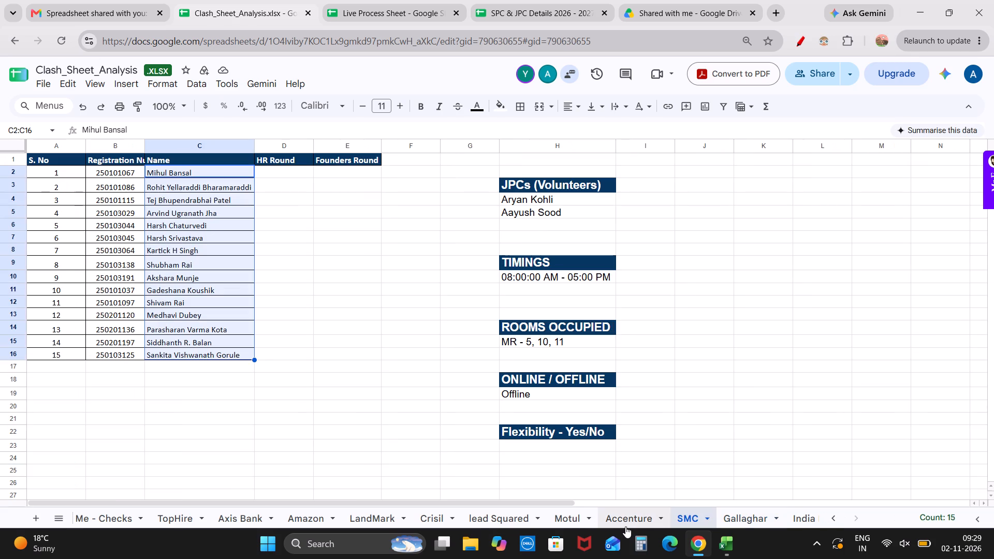
click(625, 526)
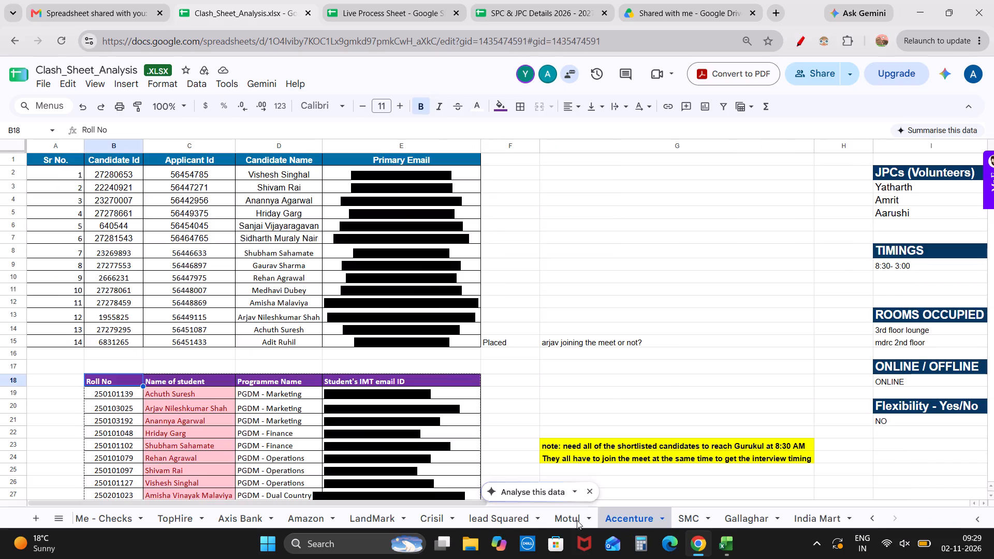
click(569, 520)
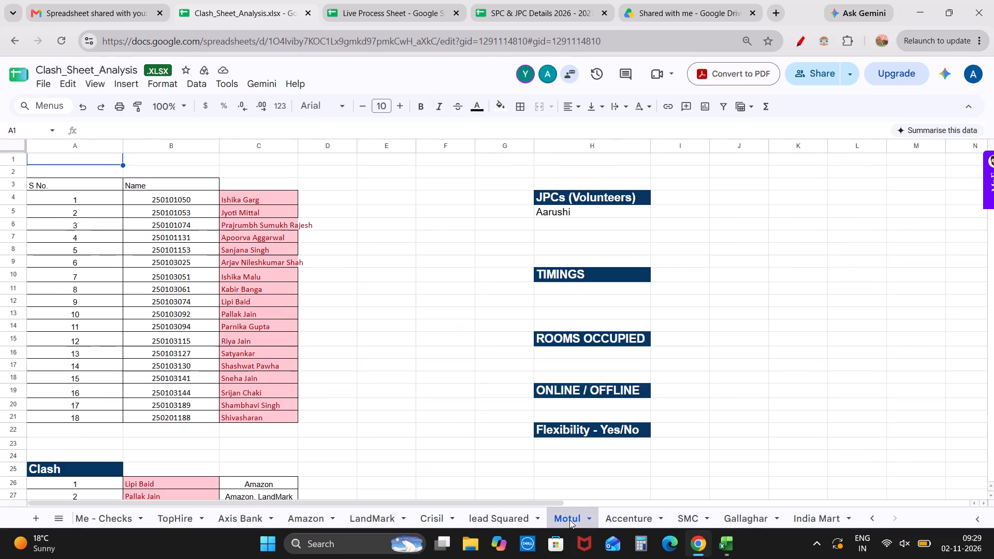
click(508, 514)
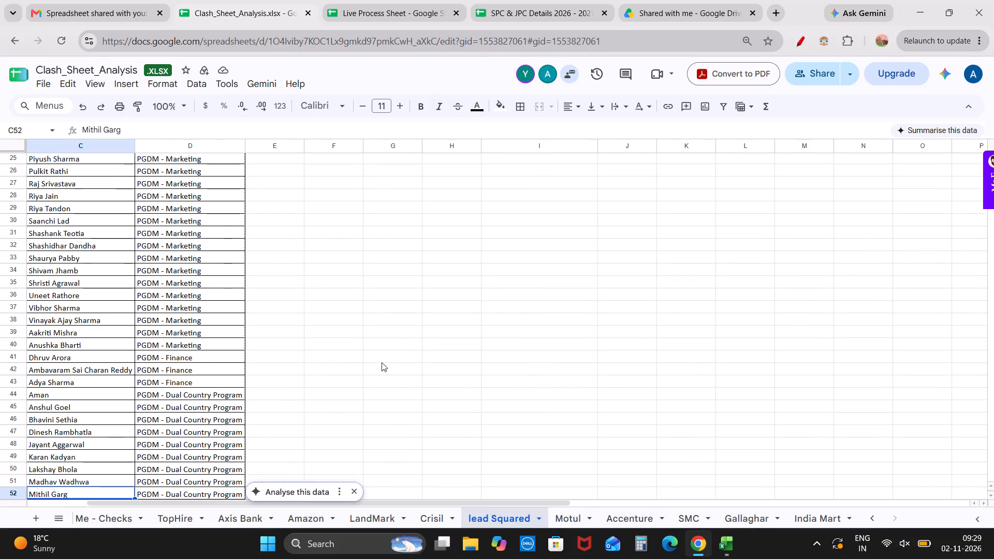
scroll(382, 362, up, 8)
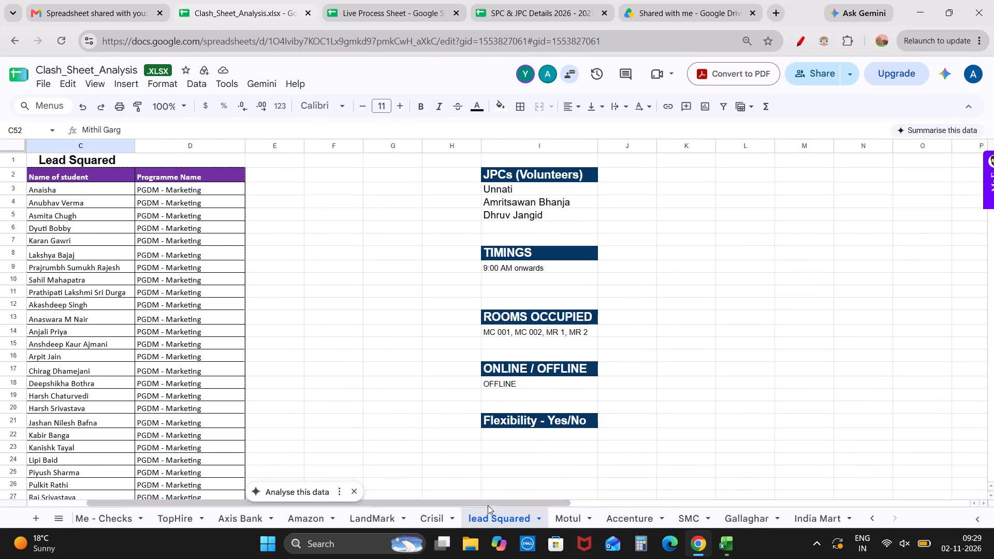
Review the company sheets in order from Crisil through lead Squared, Motul, Accenture, SMC and Gallaghar to India Mart.
click(431, 516)
scroll(339, 357, up, 1)
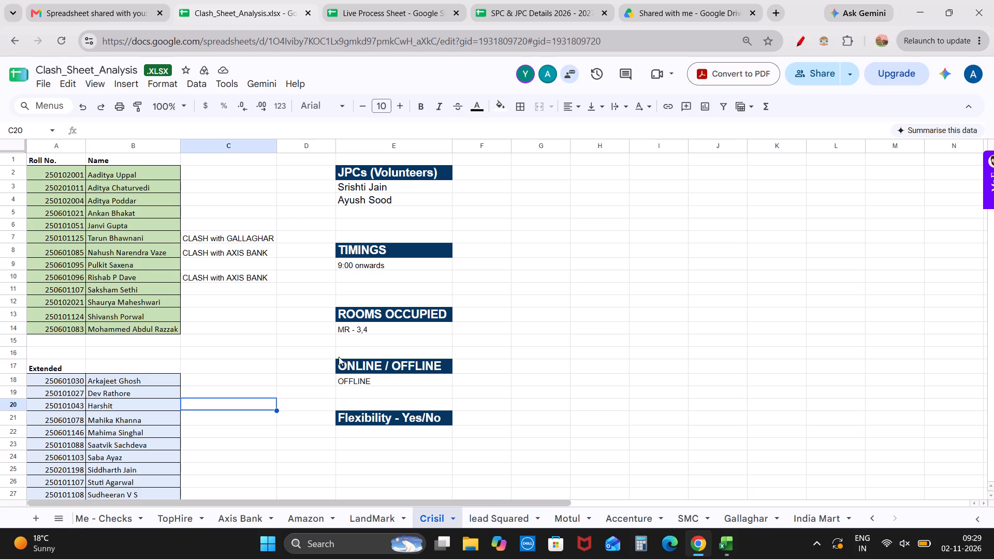
scroll(339, 357, up, 1)
scroll(339, 357, down, 1)
scroll(515, 463, up, 2)
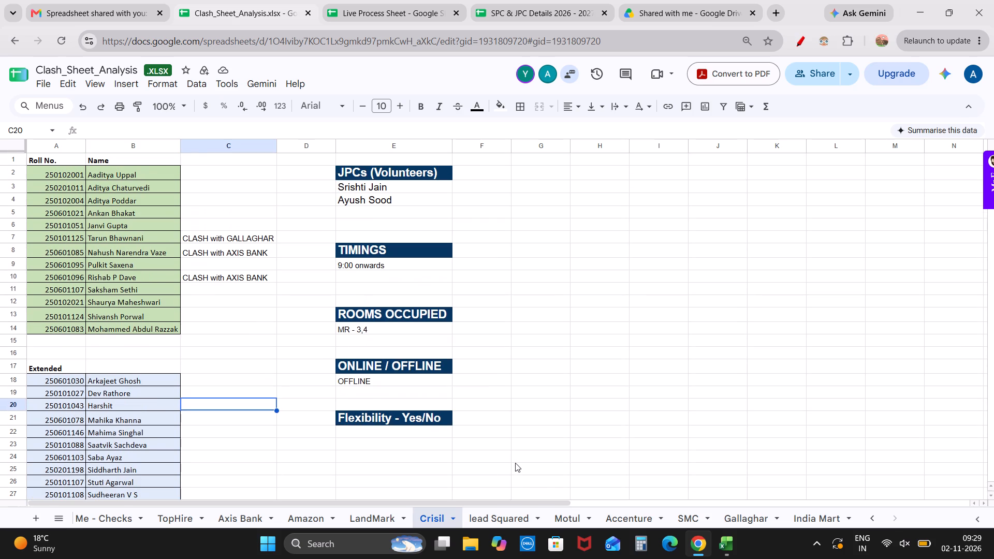
click(521, 514)
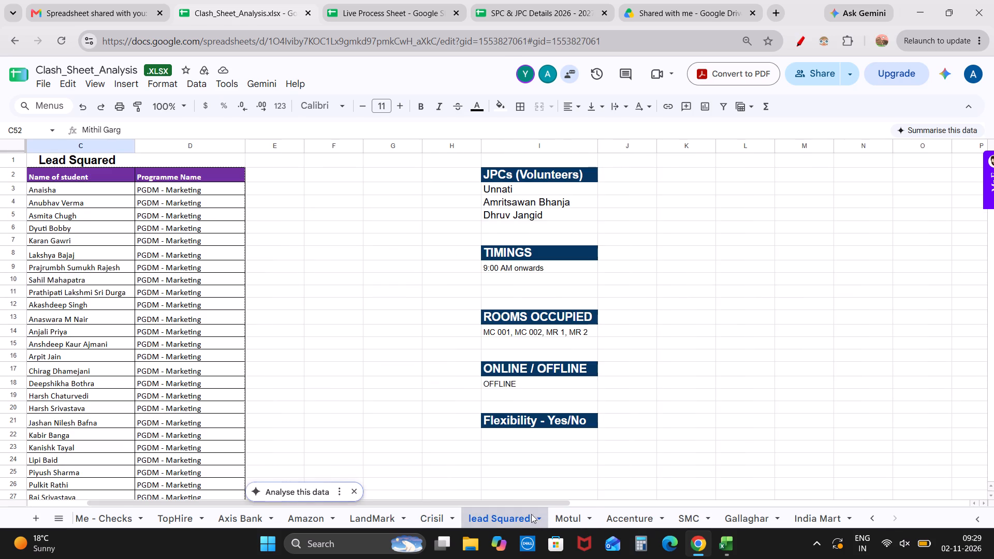
click(580, 516)
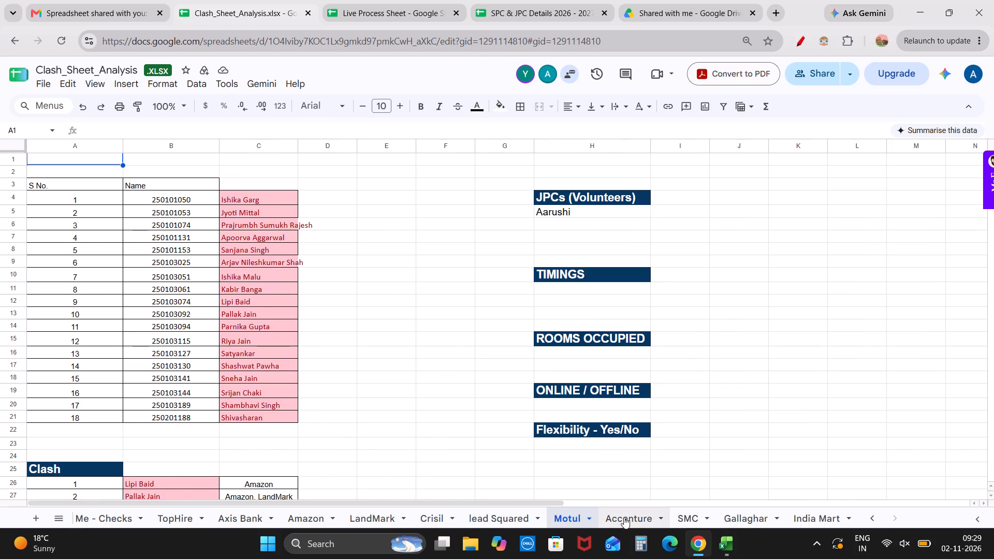
click(624, 517)
click(708, 517)
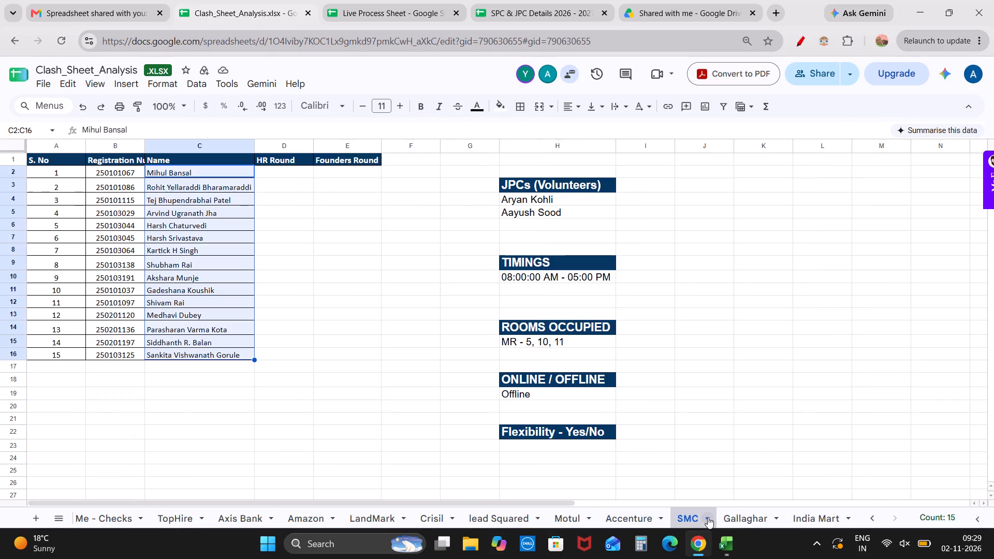
click(738, 516)
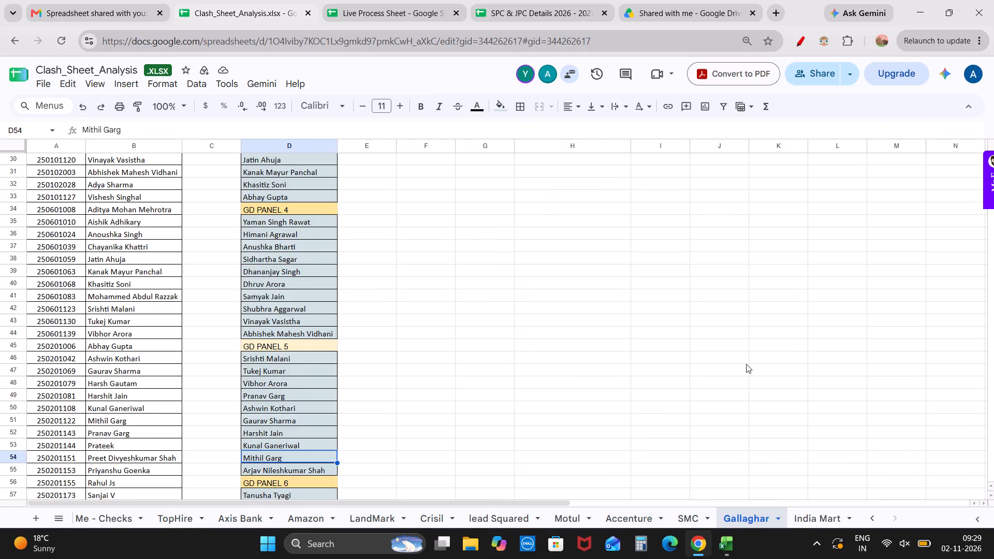
scroll(746, 364, up, 10)
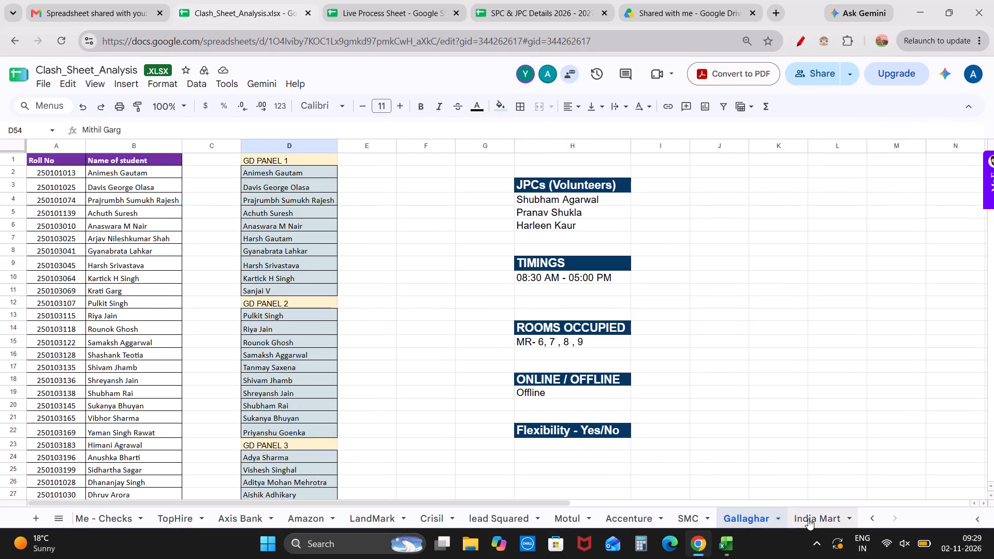
click(808, 519)
Go back through the Crisil, LandMark, Amazon, Axis Bank and TopHire sheets, examining their student lists, timings and rooms.
click(417, 518)
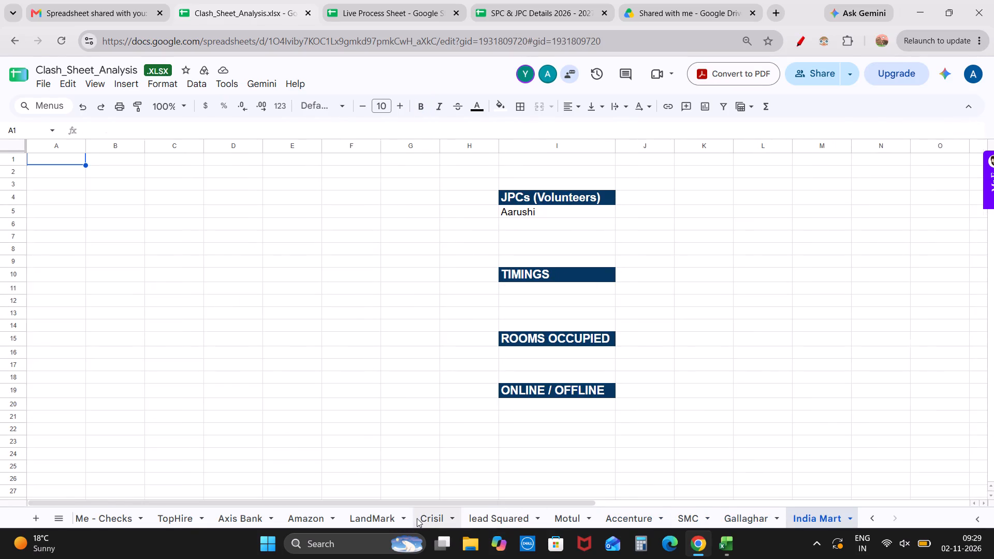
click(368, 515)
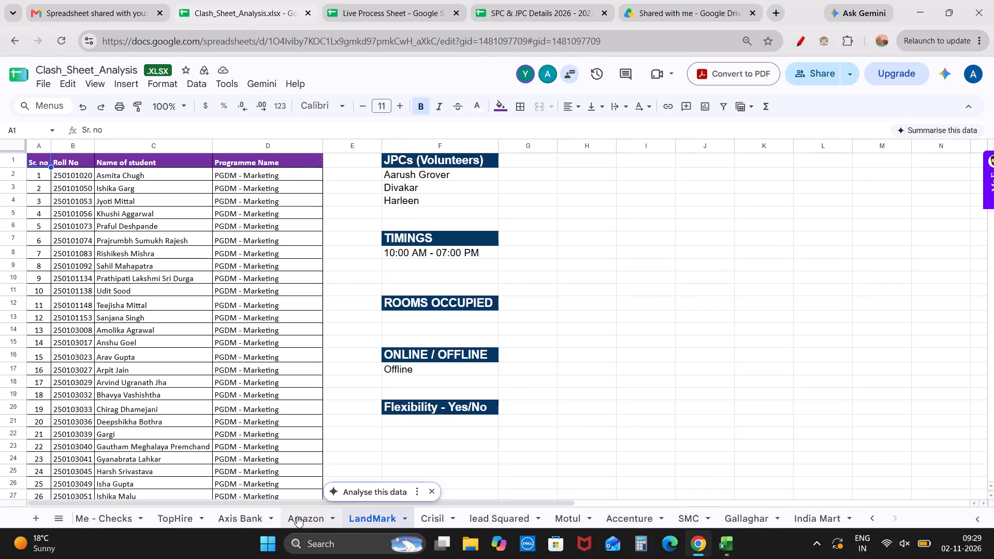
click(297, 516)
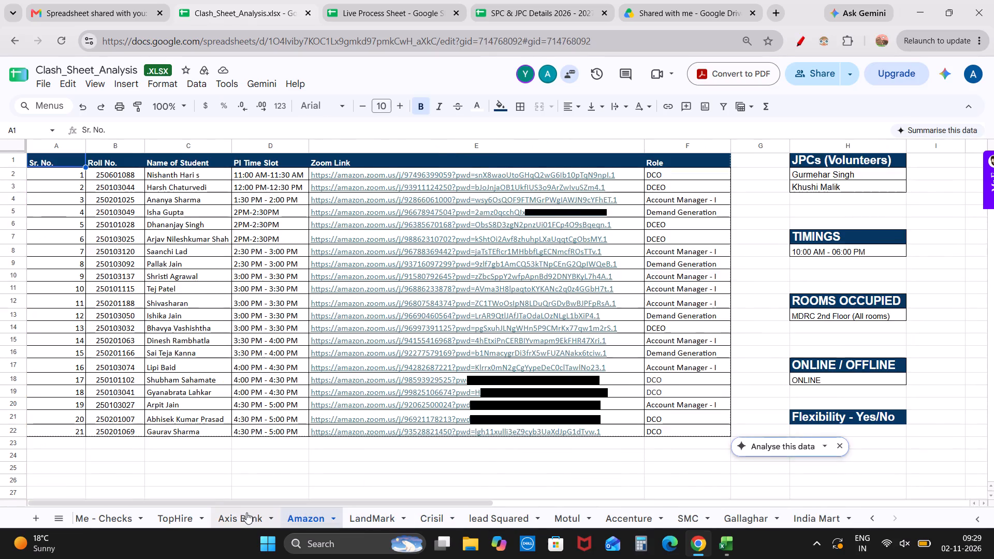
click(232, 516)
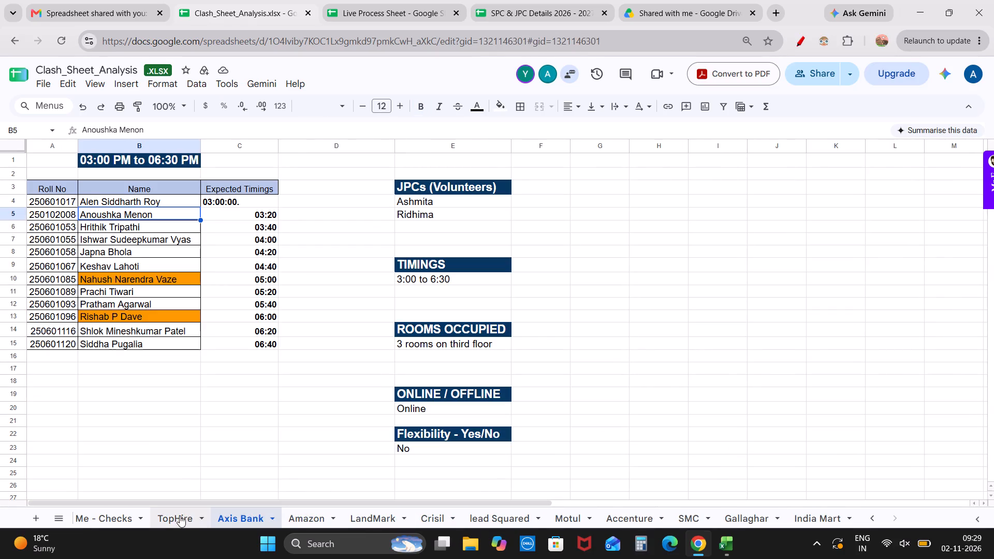
scroll(216, 420, up, 1)
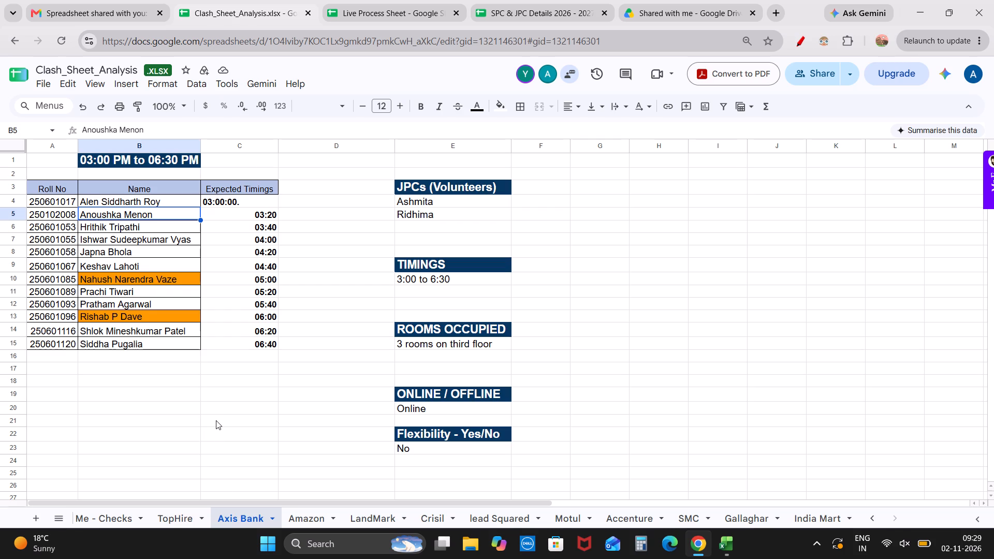
click(188, 514)
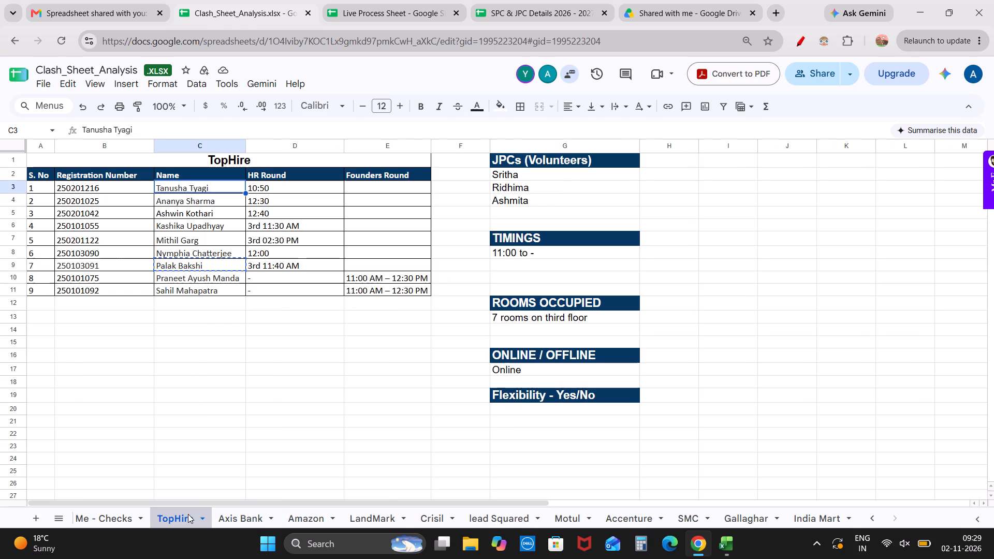
scroll(215, 427, up, 1)
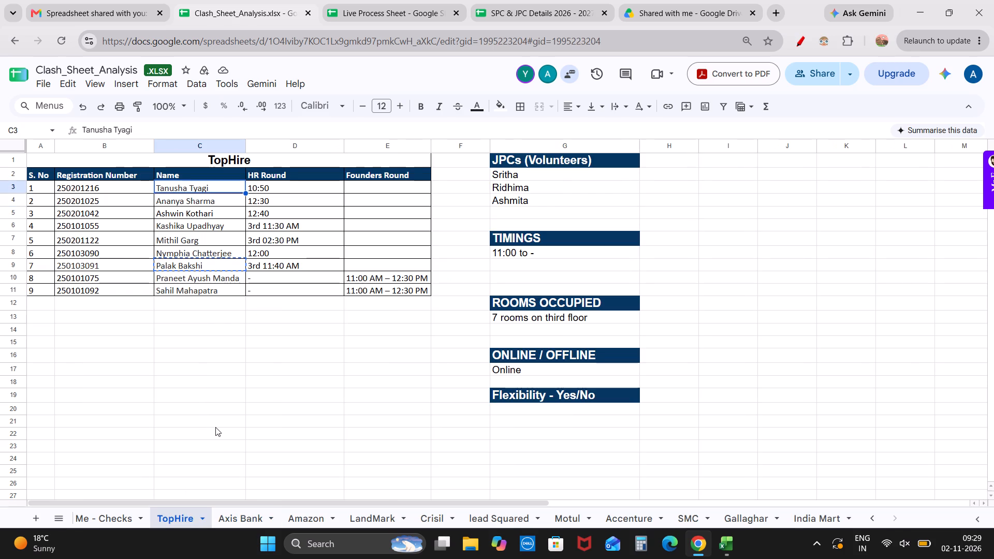
scroll(215, 427, up, 1)
scroll(253, 431, right, 4)
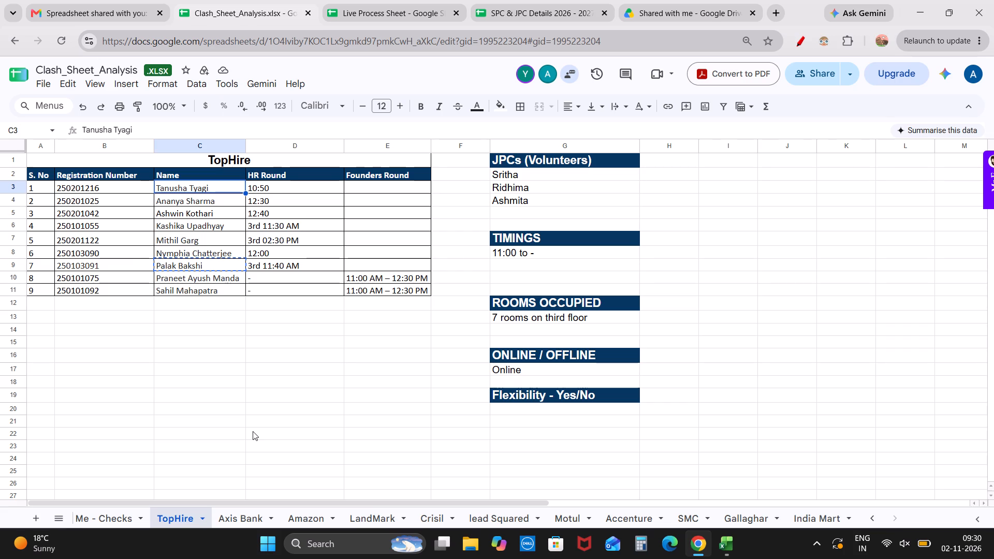
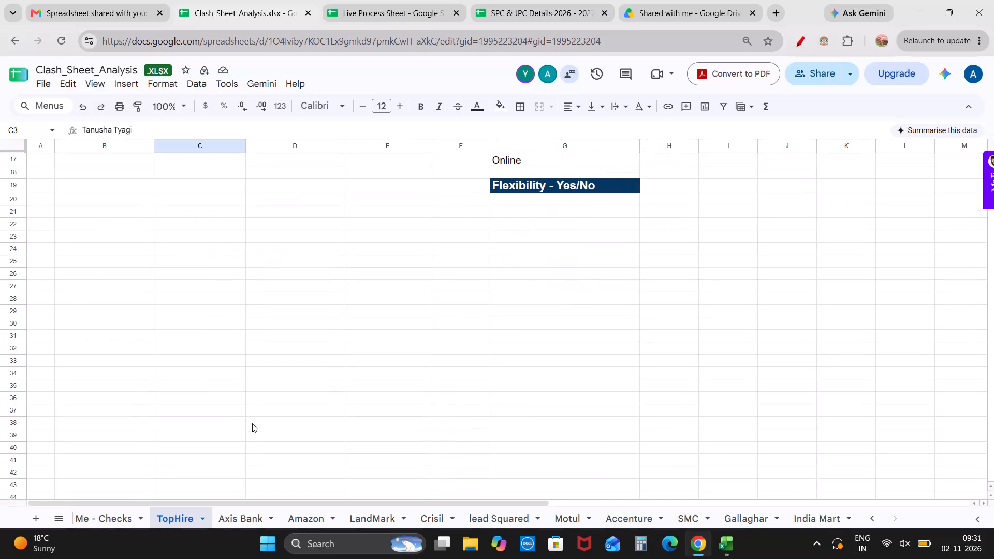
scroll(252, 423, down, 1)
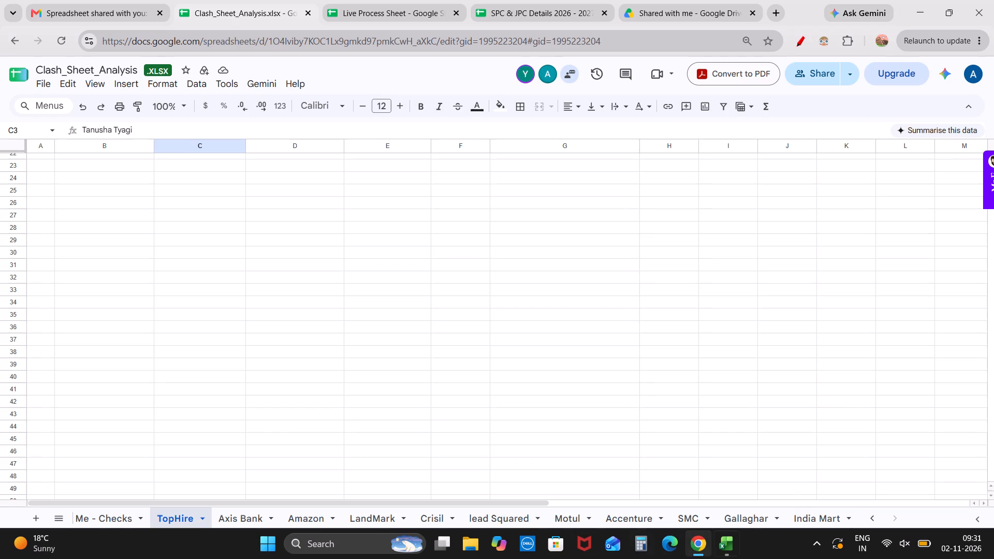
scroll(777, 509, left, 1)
Examine the LandMark sheet's full student list along with its volunteers, timings, rooms and online/offline mode.
click(391, 515)
scroll(363, 415, down, 2)
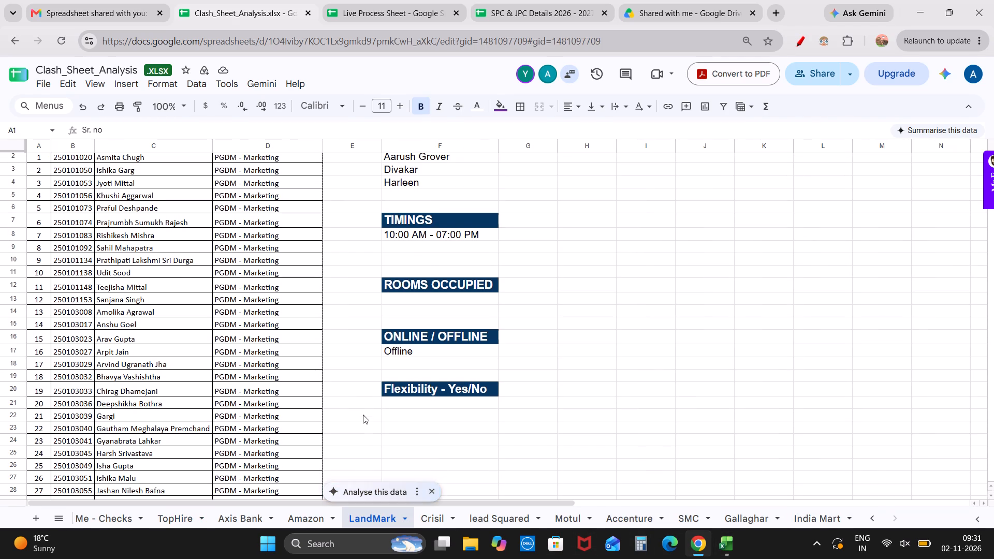
scroll(363, 415, down, 3)
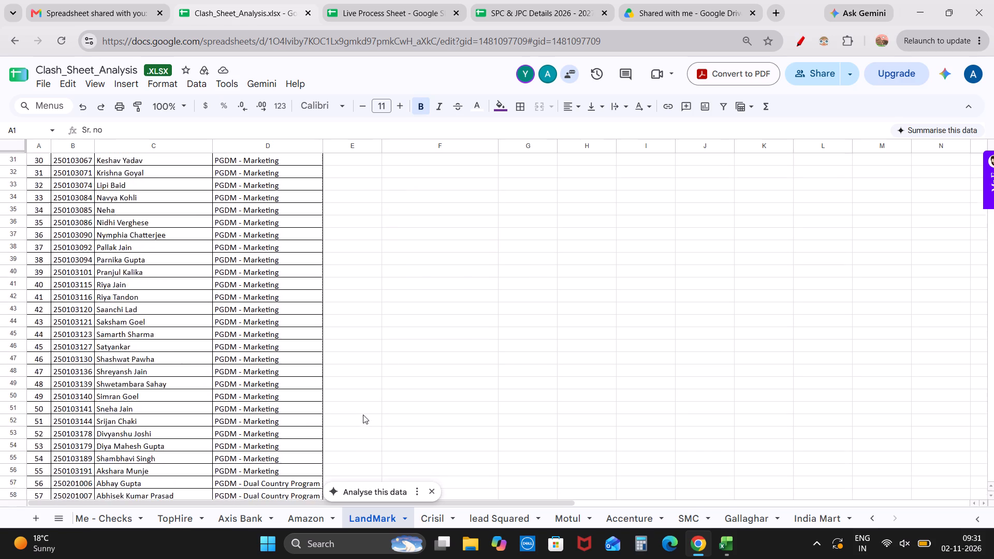
scroll(363, 415, down, 2)
scroll(363, 415, up, 4)
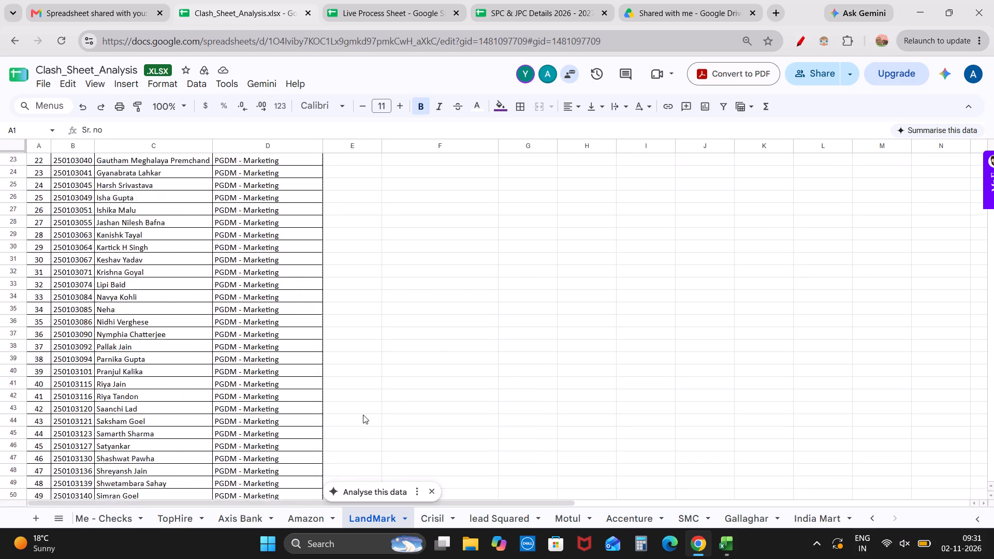
scroll(363, 415, up, 3)
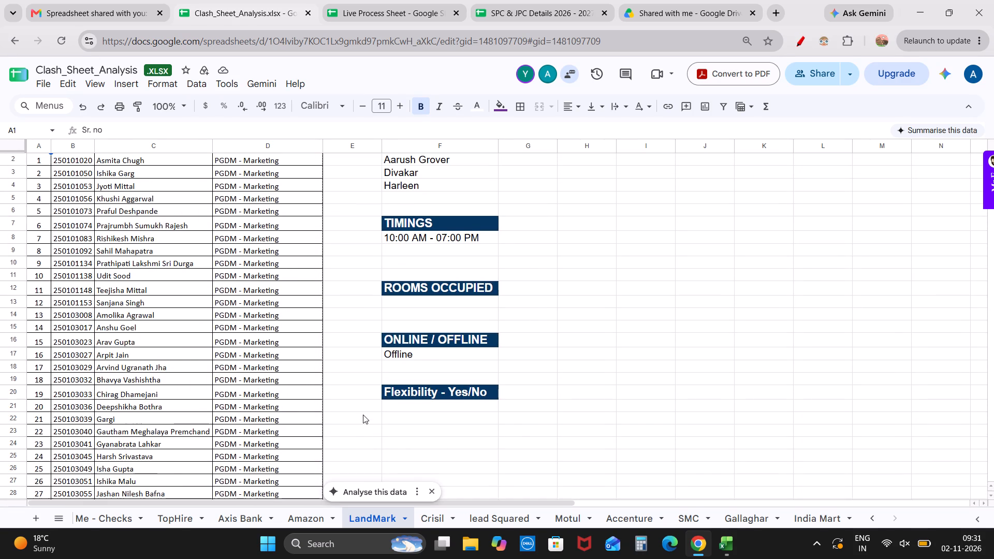
scroll(363, 415, up, 1)
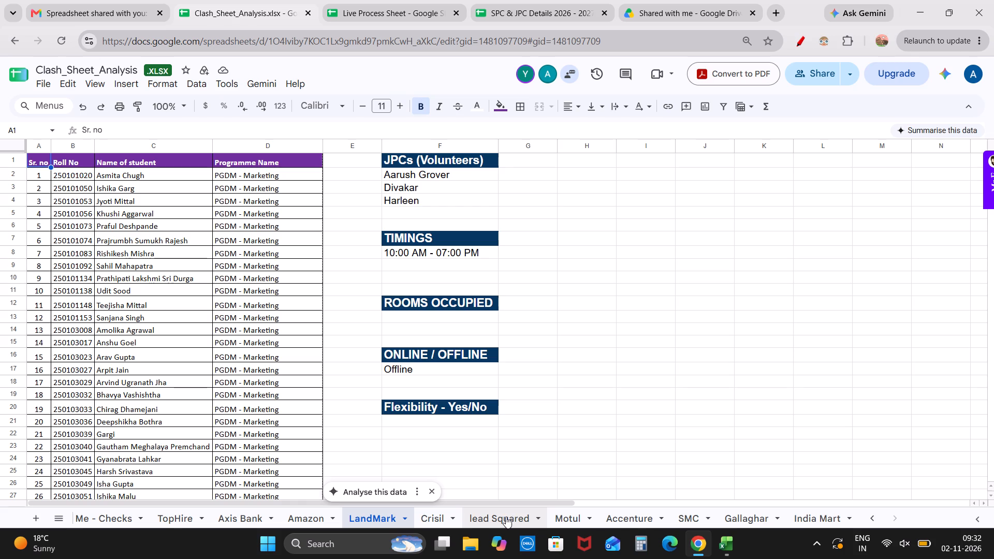
click(682, 467)
scroll(682, 467, down, 4)
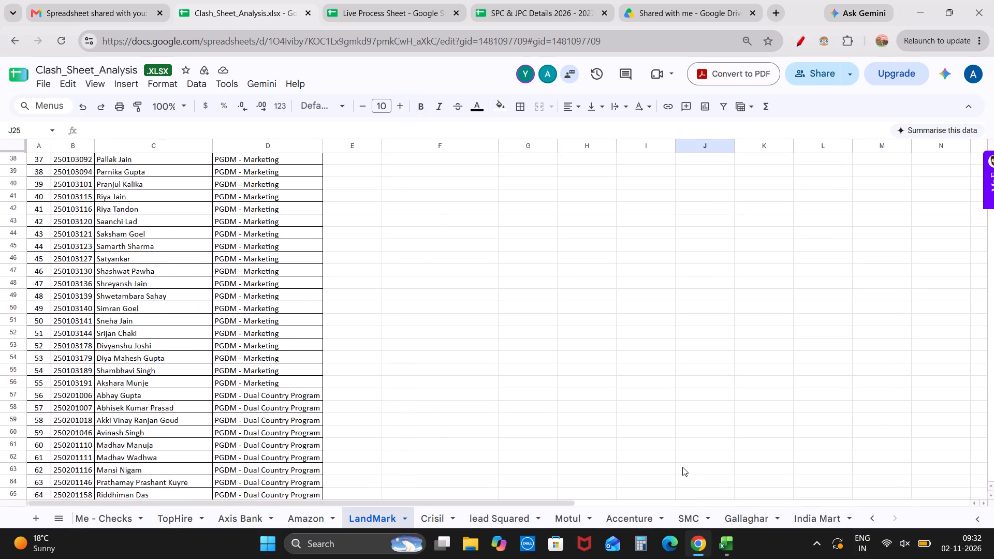
scroll(682, 467, down, 4)
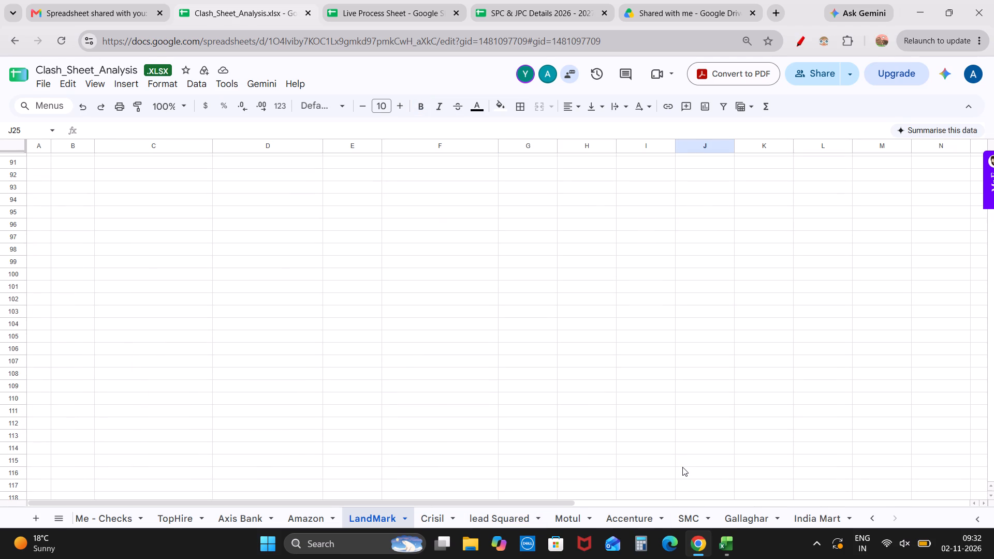
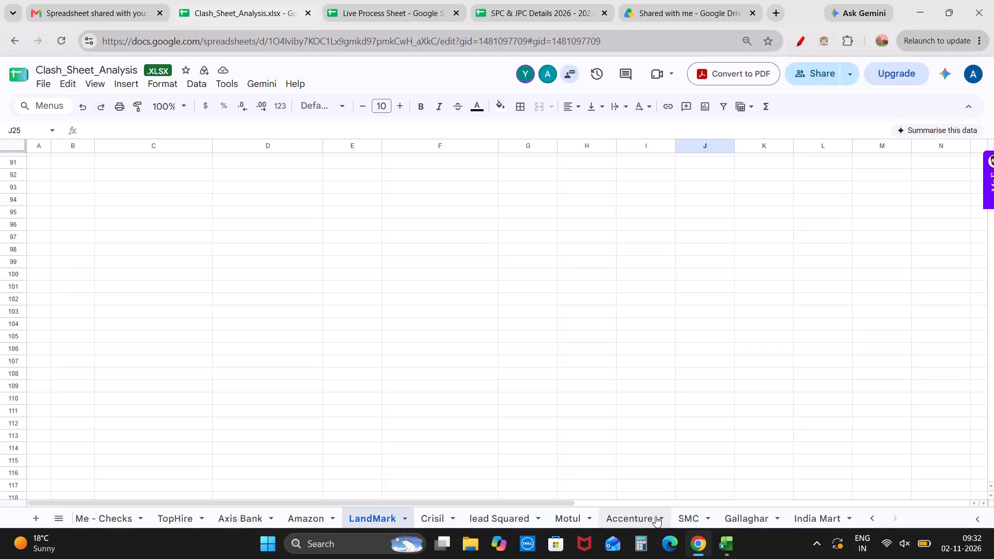
Examine the GD Panel Plan sheet's panel assignments, known fixed commitments and scheduling guidance from the LandMark through the Gallaghar entries.
scroll(655, 516, right, 1)
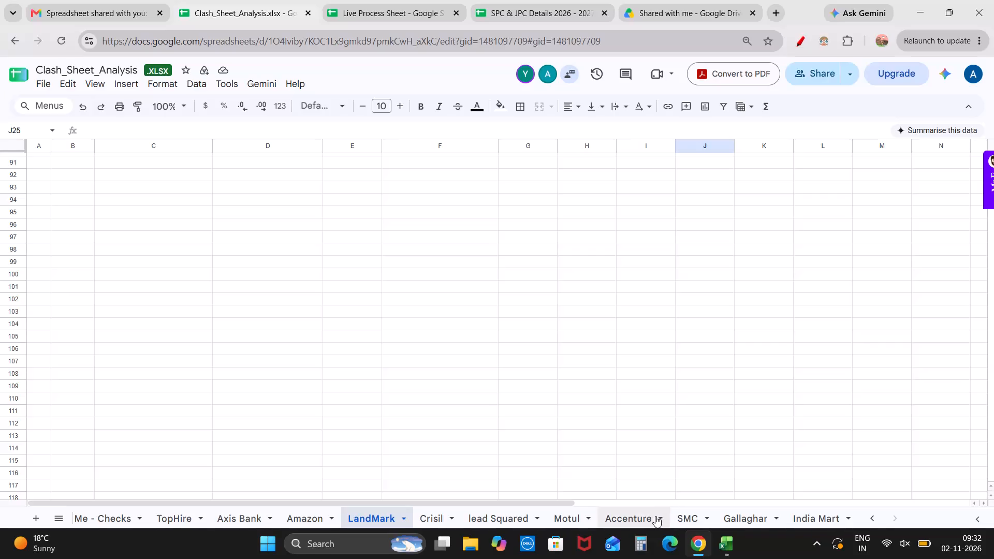
scroll(655, 516, right, 1)
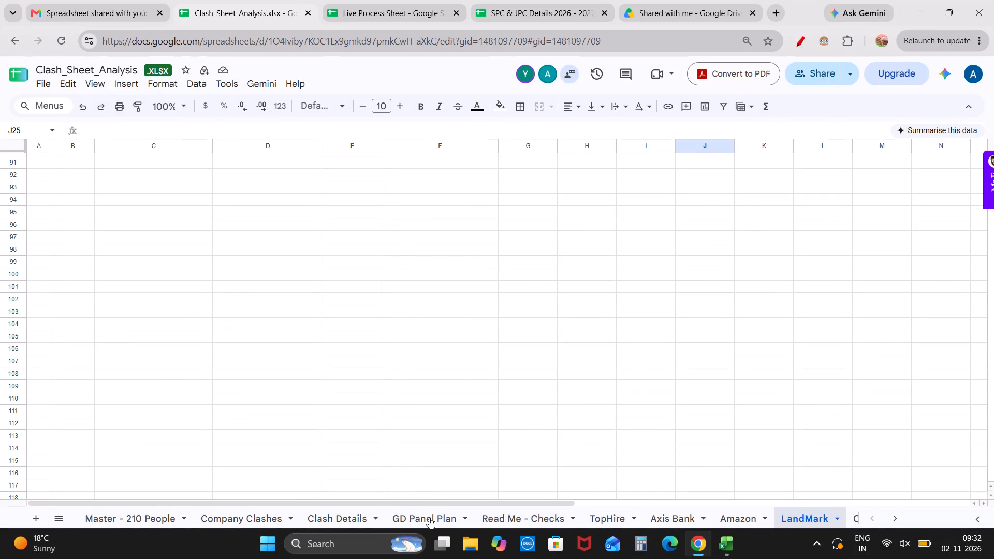
click(429, 518)
scroll(363, 370, down, 3)
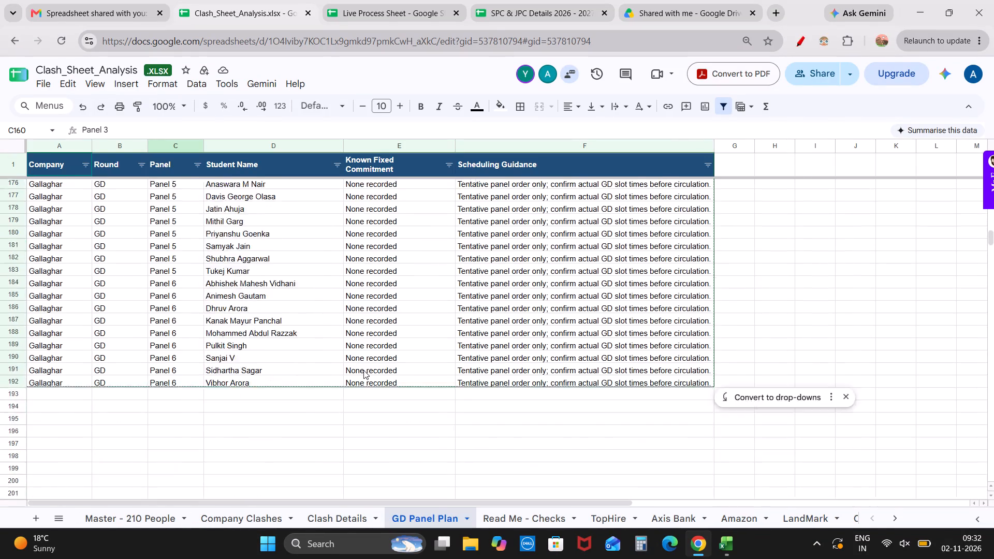
scroll(363, 370, down, 1)
scroll(363, 370, up, 8)
scroll(363, 370, up, 13)
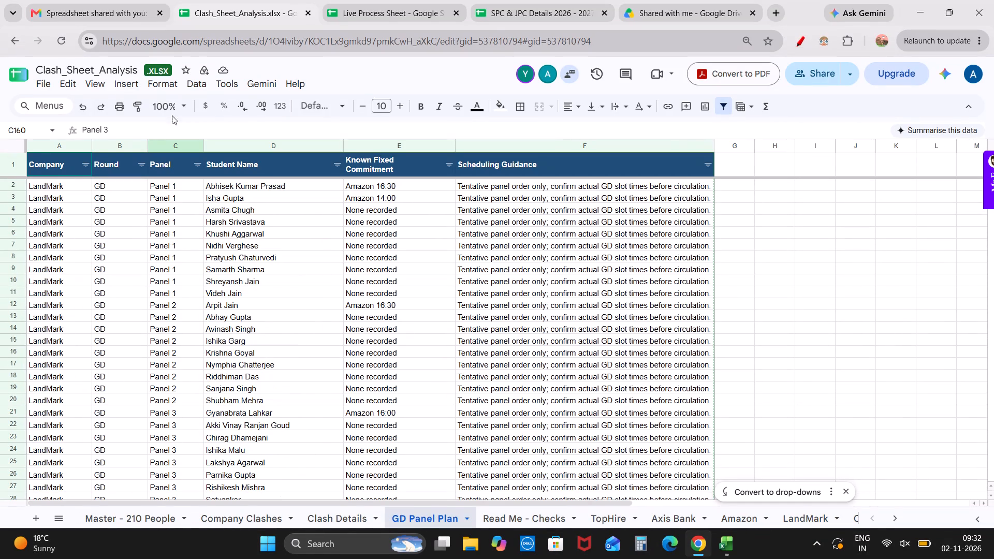
Check the company and time entries in the Live Process Sheet, and return to the Clash_Sheet_Analysis workbook.
click(366, 11)
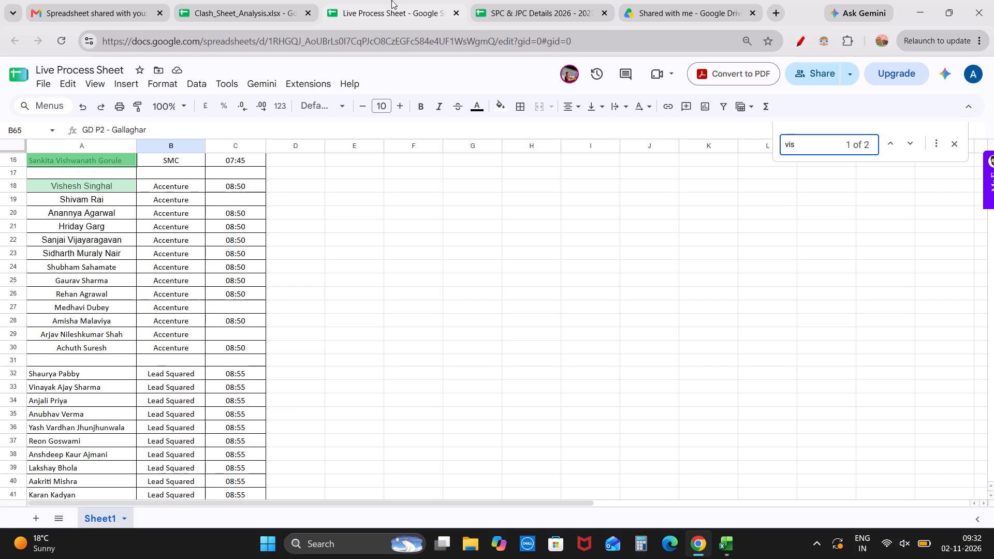
click(243, 1)
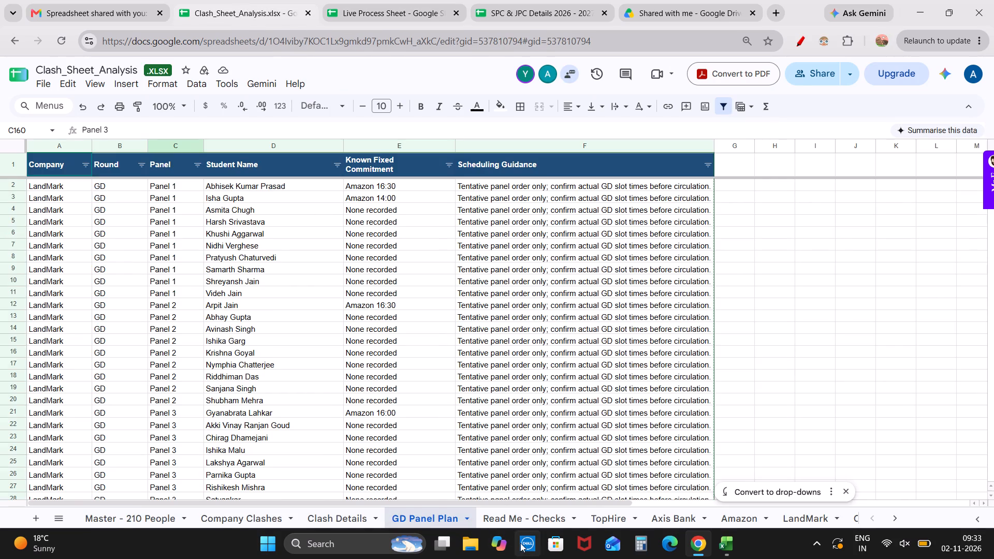
Open the Axis Bank sheet to review its student list, expected timings, volunteers, rooms, mode and flexibility.
scroll(575, 512, left, 1)
click(575, 512)
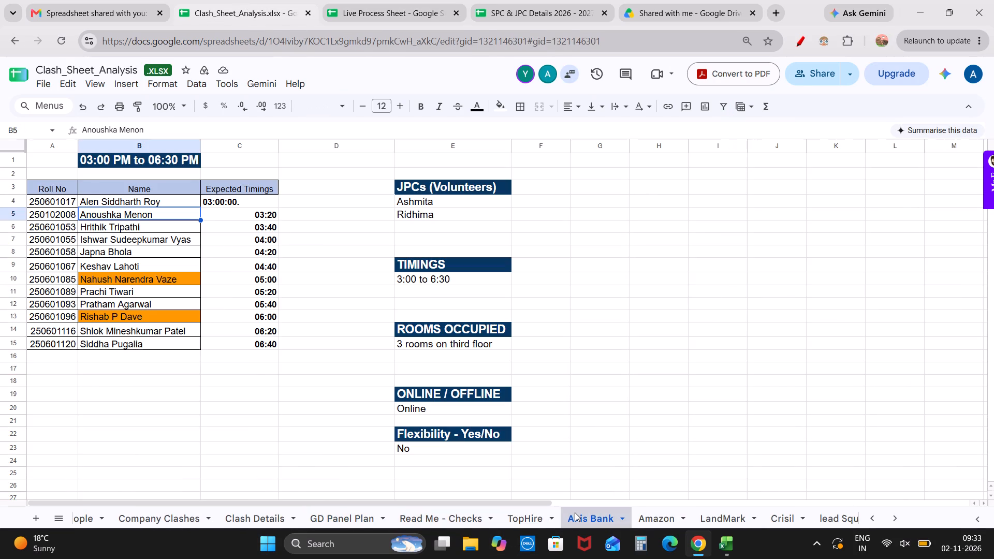
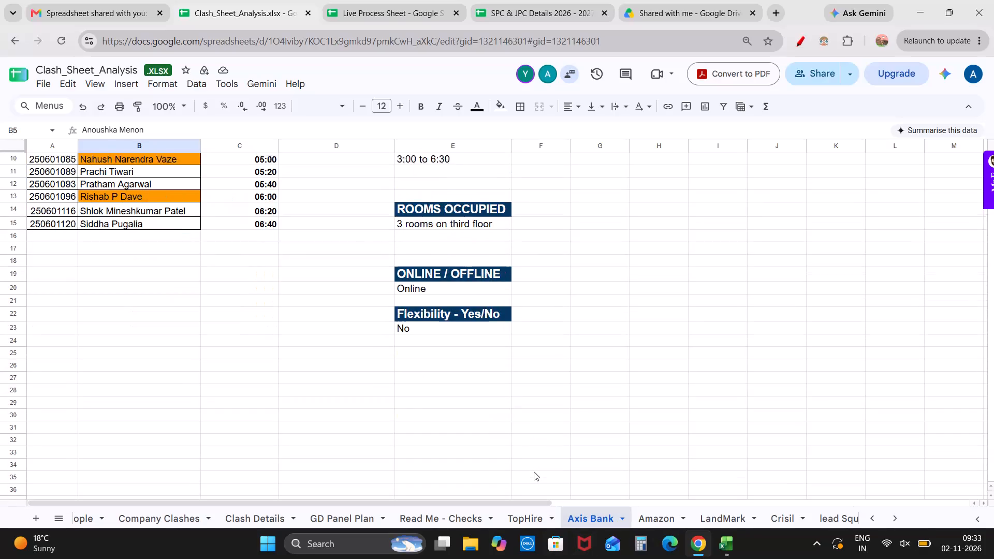
Return from the Axis Bank sheet to the LandMark sheet and review its student list, volunteers, timings, rooms, mode and flexibility.
scroll(534, 472, up, 4)
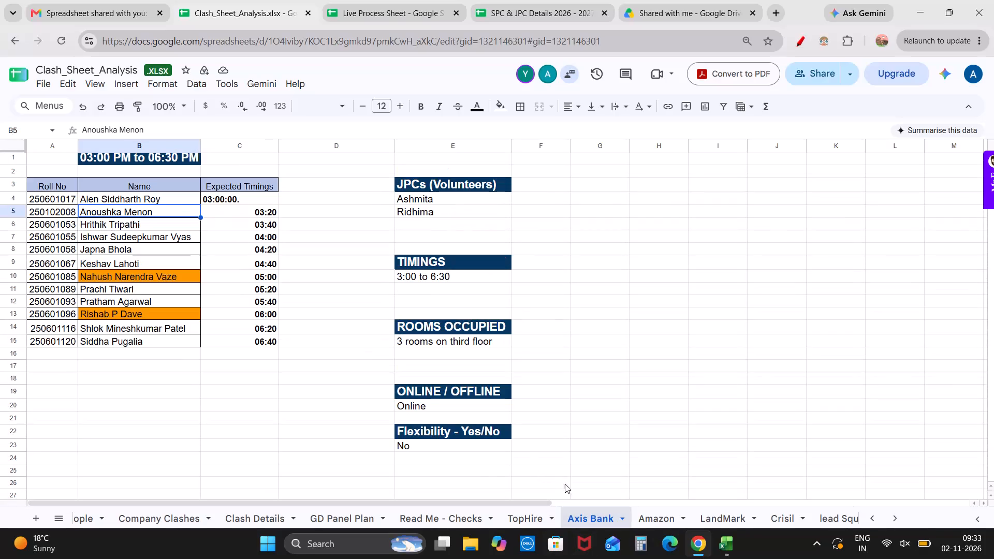
click(724, 525)
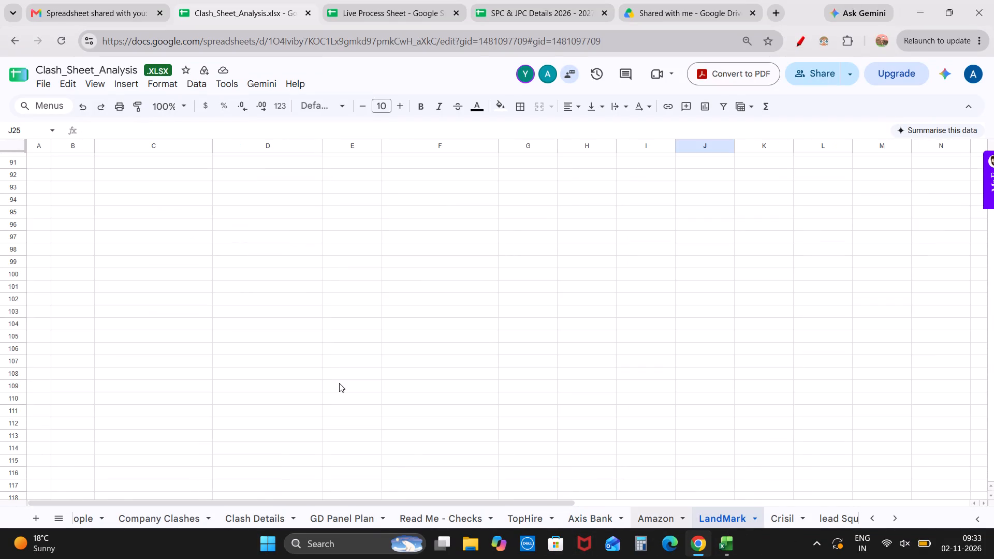
scroll(284, 336, up, 10)
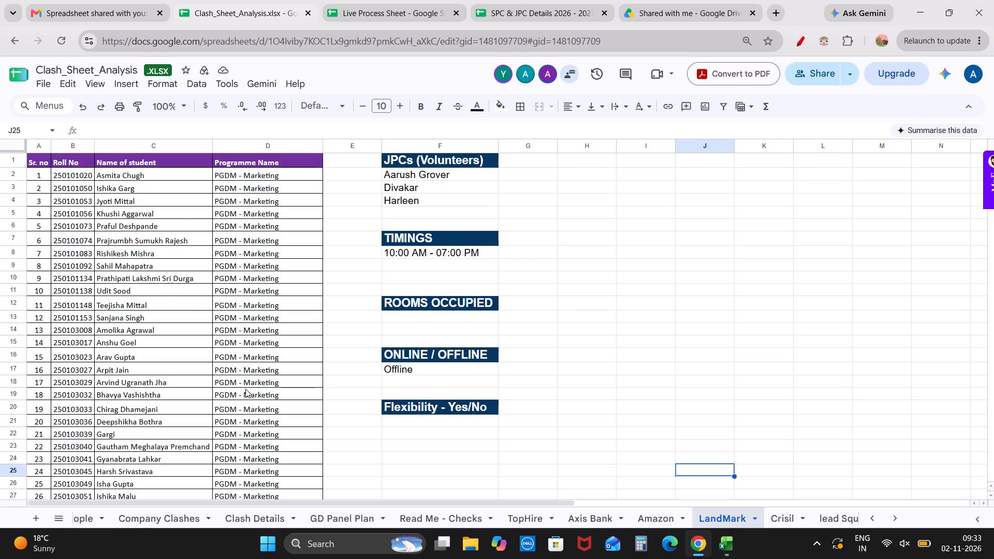
scroll(589, 334, down, 1)
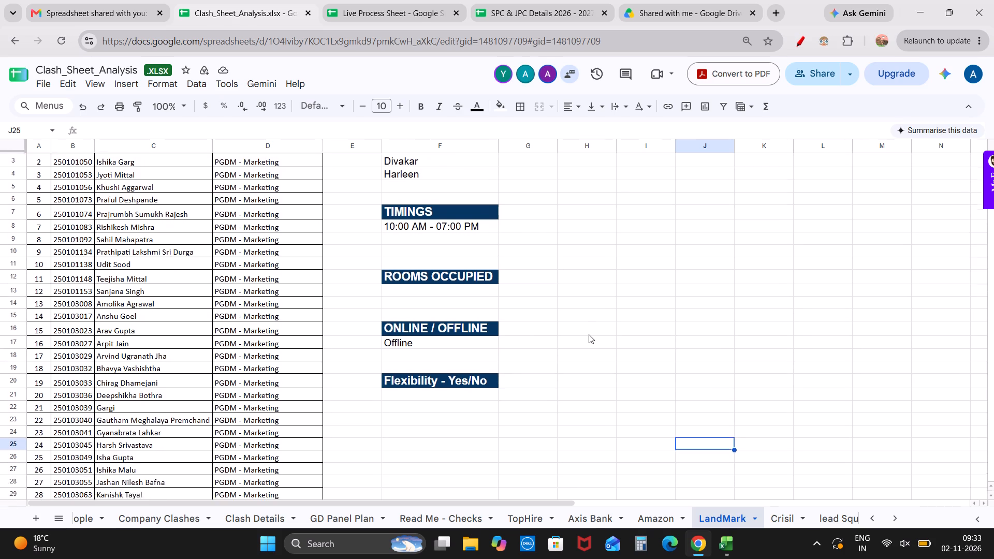
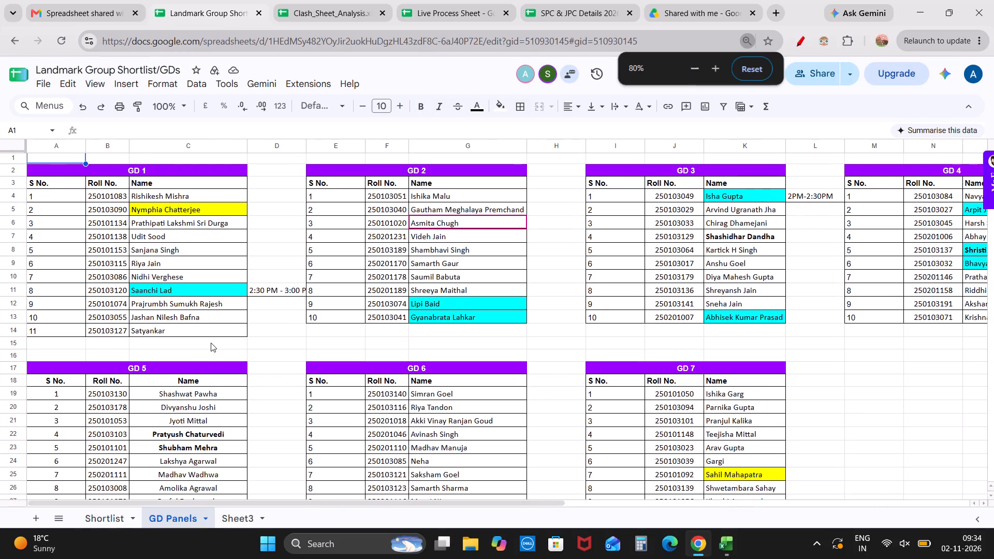
Copy all eleven GD 1 student names from the Landmark GD Panels sheet into the Live Process Sheet, starting at A83.
key(ctrl+minus)
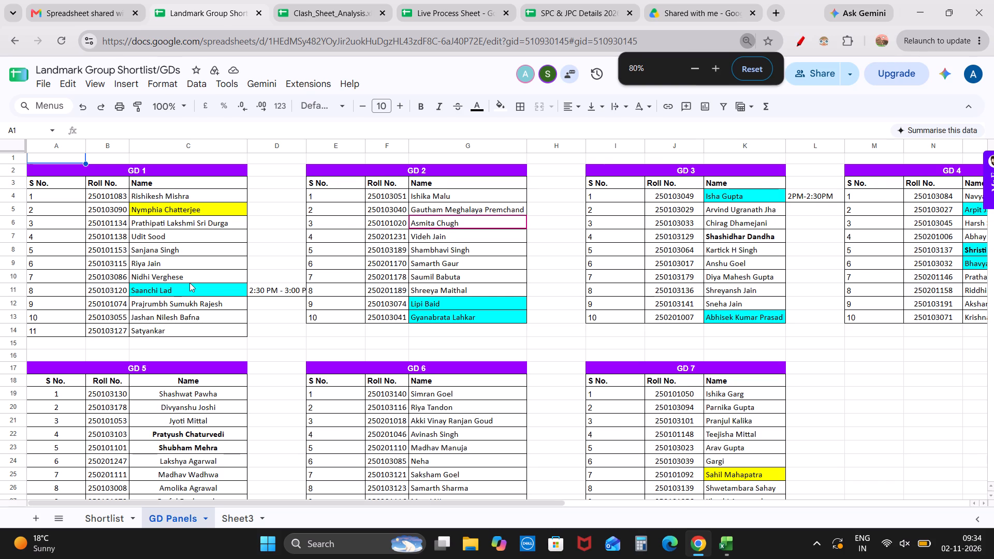
drag(161, 179, 160, 179)
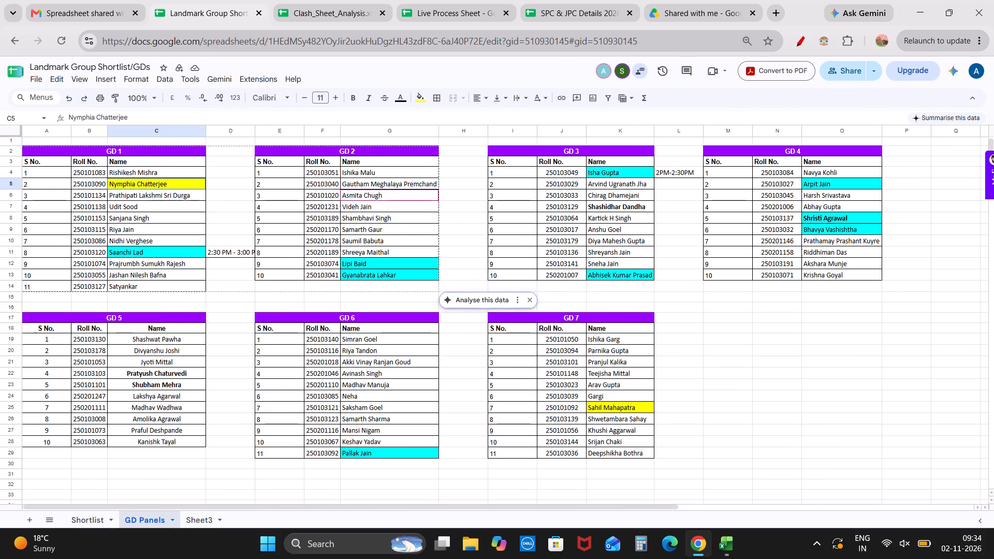
drag(160, 179, 157, 187)
drag(168, 170, 165, 178)
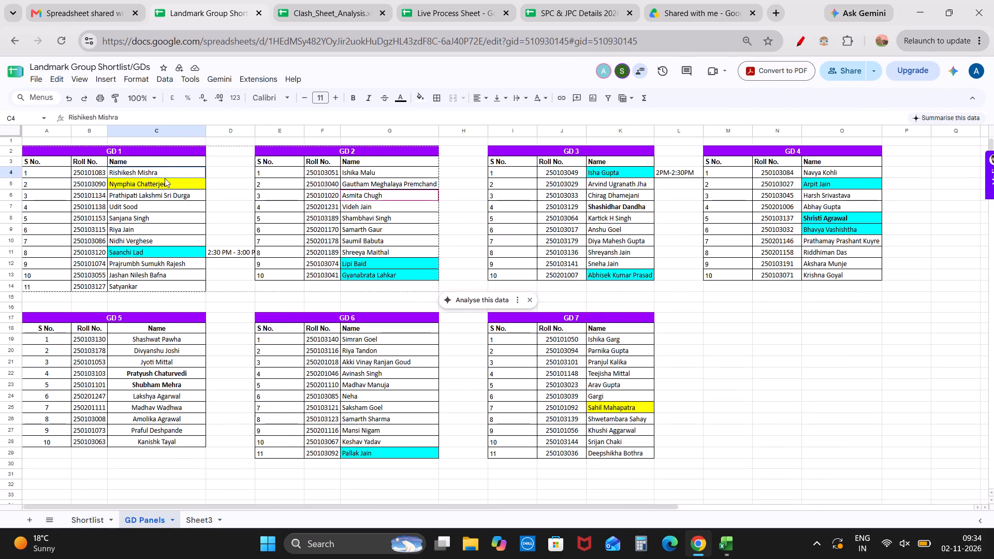
drag(165, 178, 163, 220)
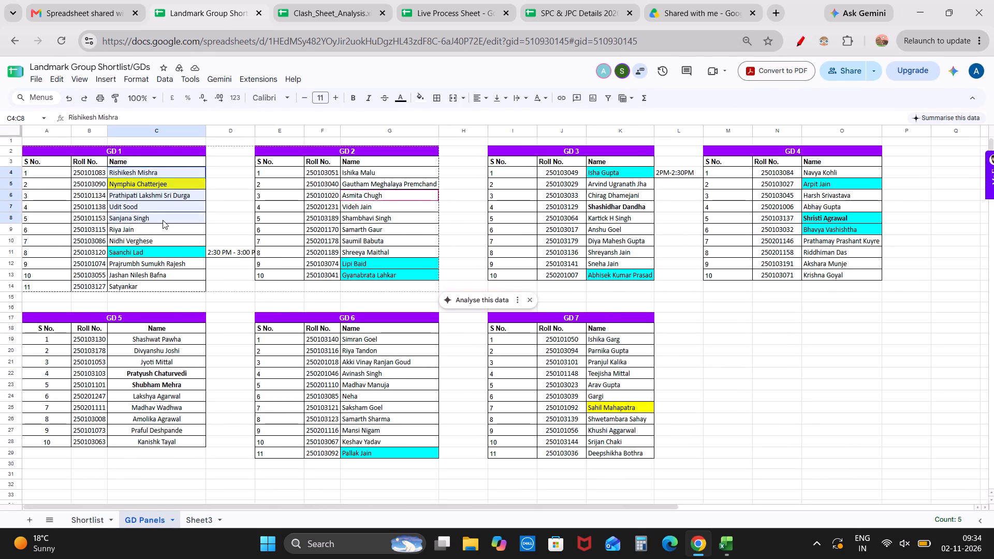
drag(163, 220, 163, 220)
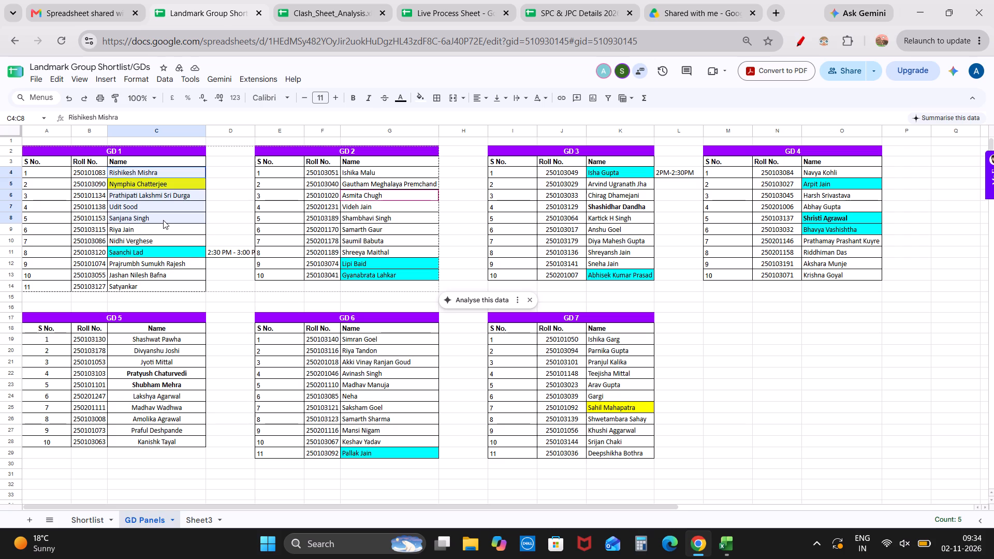
drag(163, 220, 164, 252)
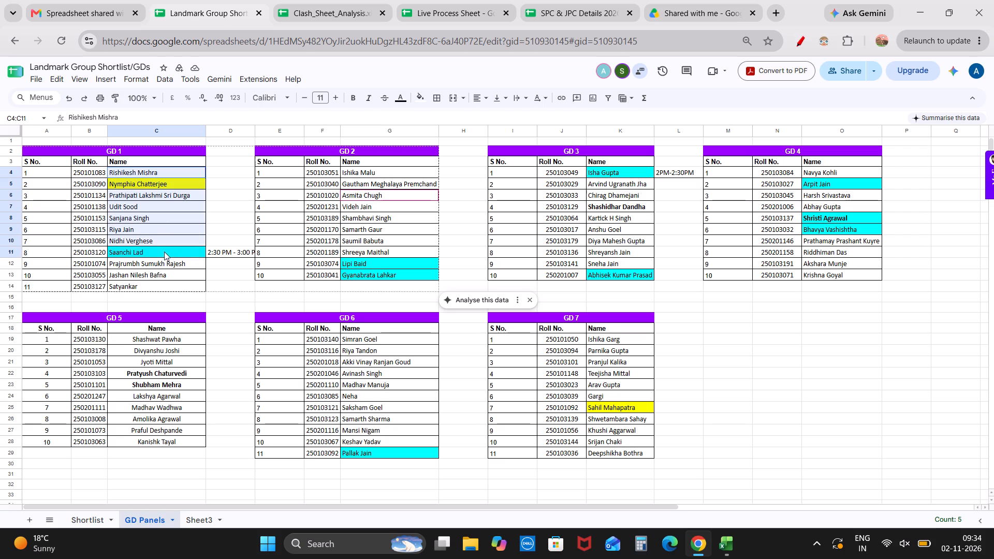
drag(164, 252, 159, 285)
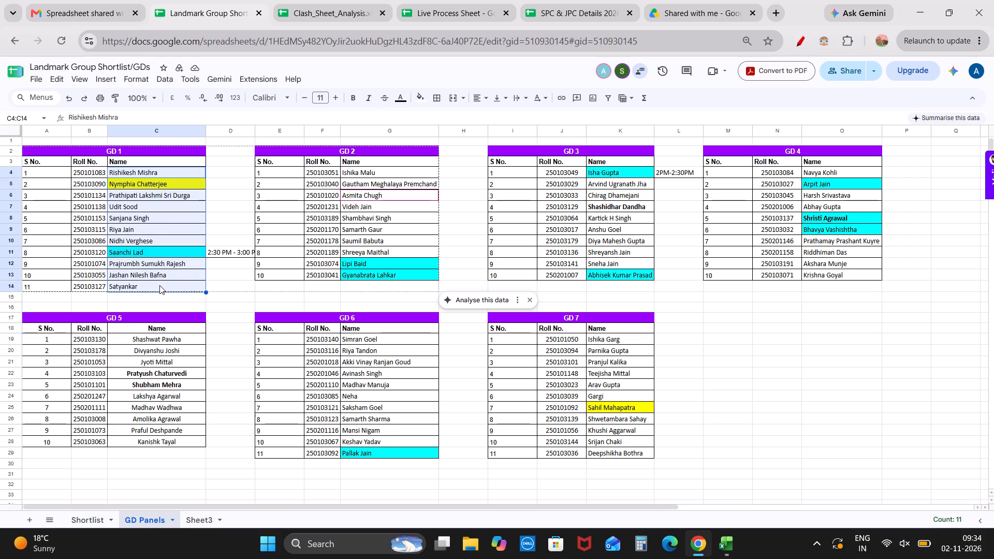
key(ctrl+c)
click(438, 11)
scroll(204, 349, down, 1)
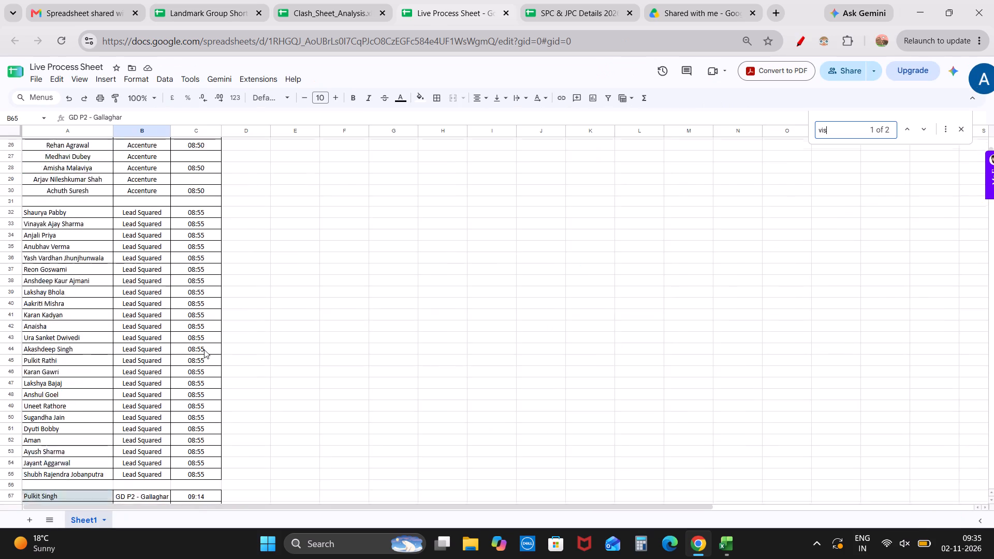
scroll(204, 349, down, 4)
click(75, 381)
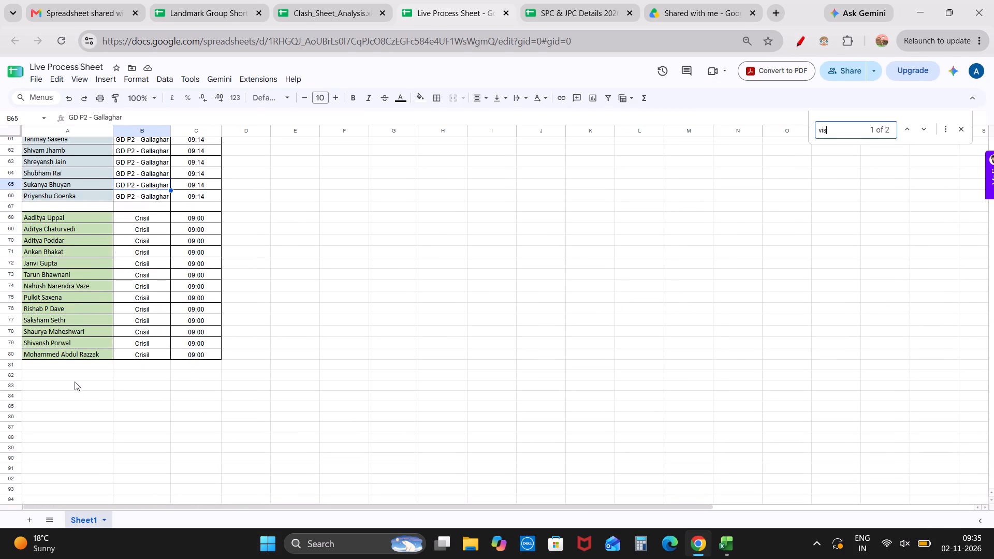
key(ctrl+v)
Replace the sixth pasted student name, in A88 of the Live Process Sheet, with the ninth student listed in GD 2.
scroll(71, 417, down, 1)
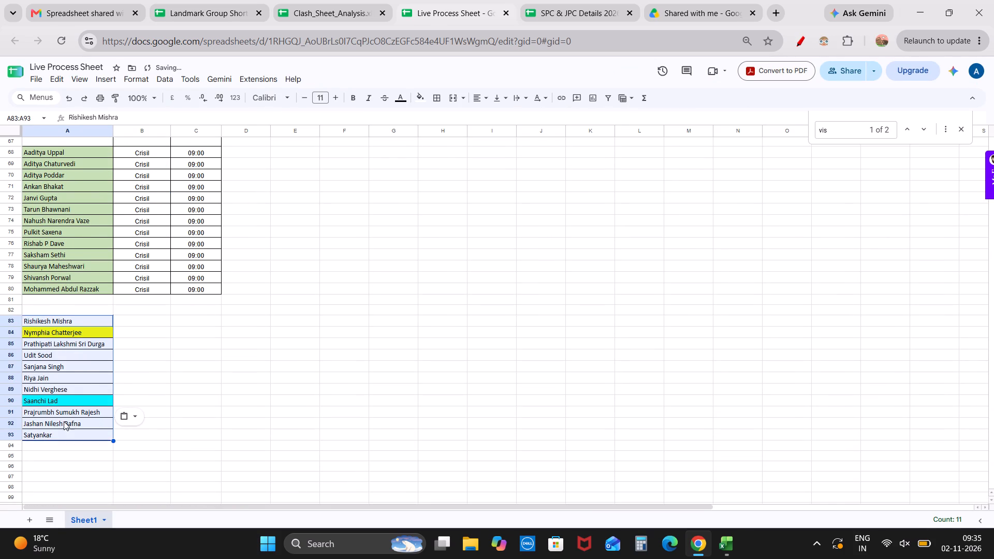
double_click(50, 377)
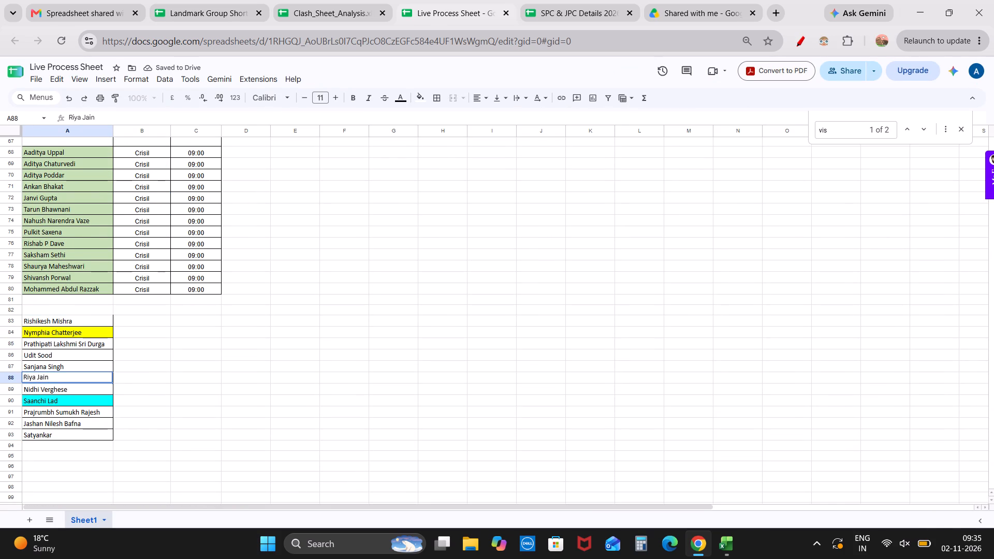
key(BackSpace)
key(BackSpace)
key(BackSpace)
key(BackSpace)
key(BackSpace)
key(BackSpace)
key(BackSpace)
key(BackSpace)
key(shift+BackSpace)
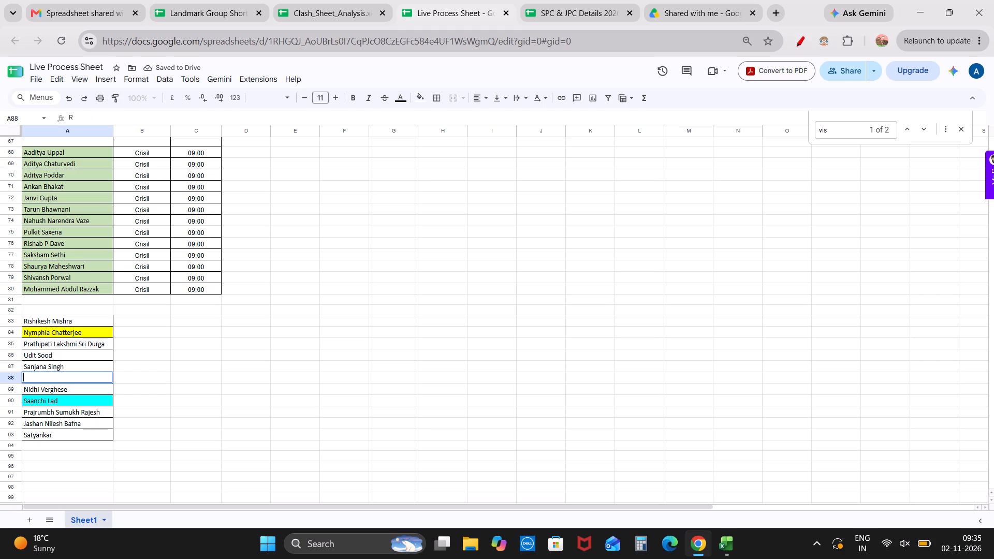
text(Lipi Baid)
In the Landmark GD Panels sheet, replace GD 1's sixth student name with the ninth student's name from GD 2.
click(224, 1)
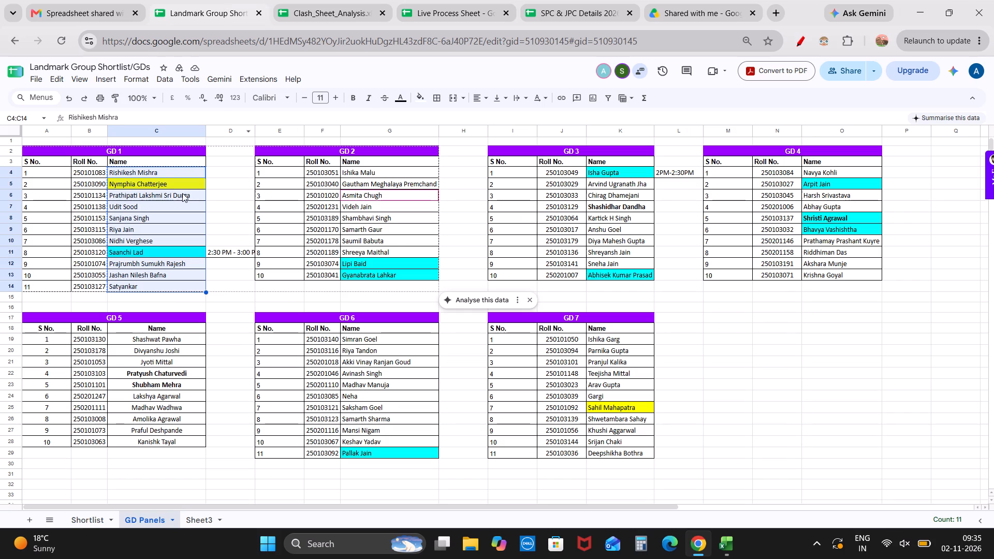
click(137, 226)
double_click(134, 229)
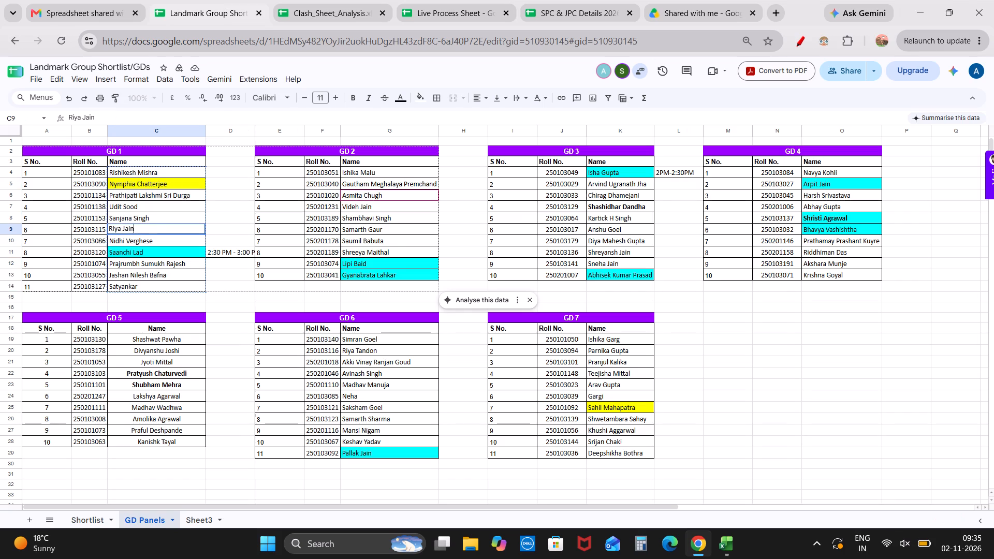
key(BackSpace)
key(BackSpace)
key(BackSpace)
key(BackSpace)
key(BackSpace)
key(BackSpace)
key(BackSpace)
key(BackSpace)
key(BackSpace)
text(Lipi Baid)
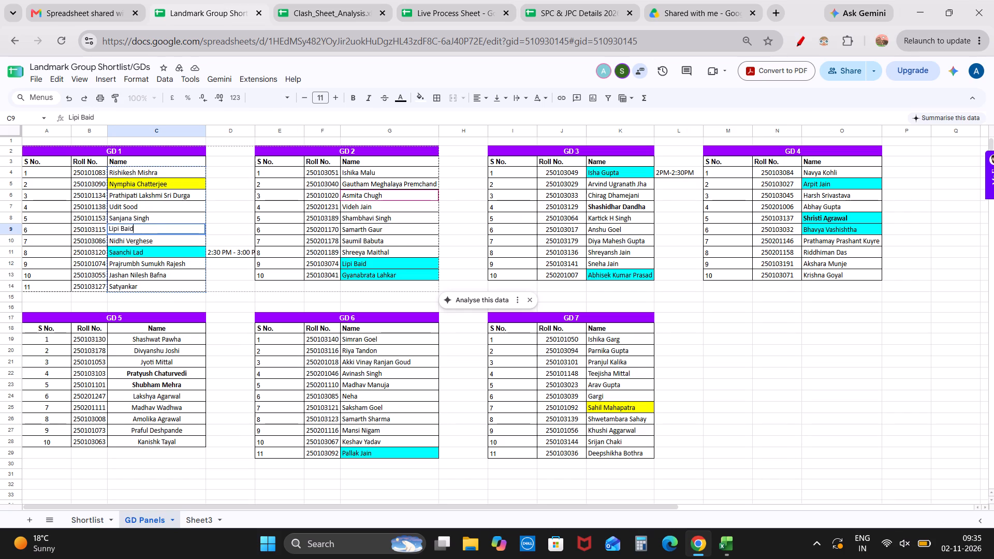
click(162, 271)
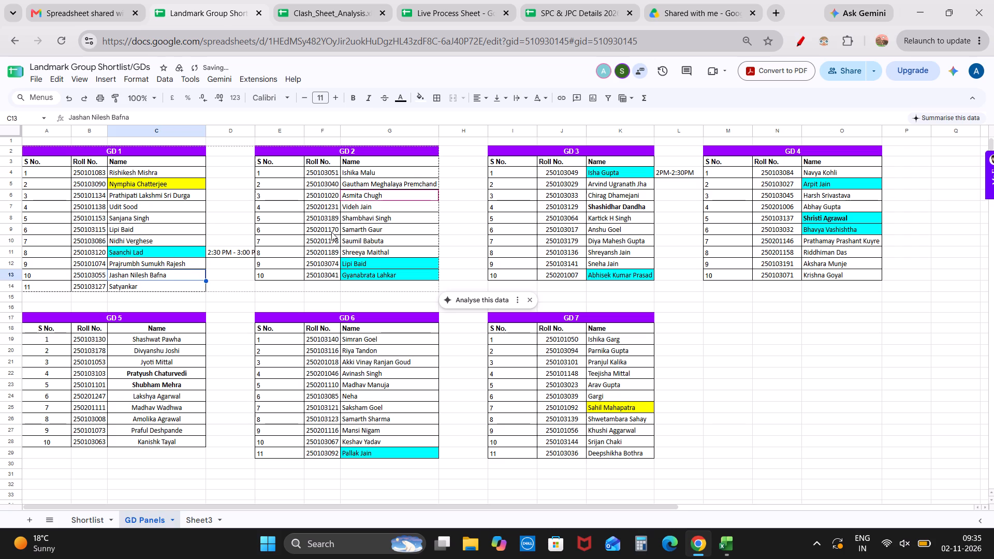
Complete the panel swap by entering the name removed from GD 1 as GD 2's ninth student, and save the sheet.
click(331, 232)
double_click(373, 263)
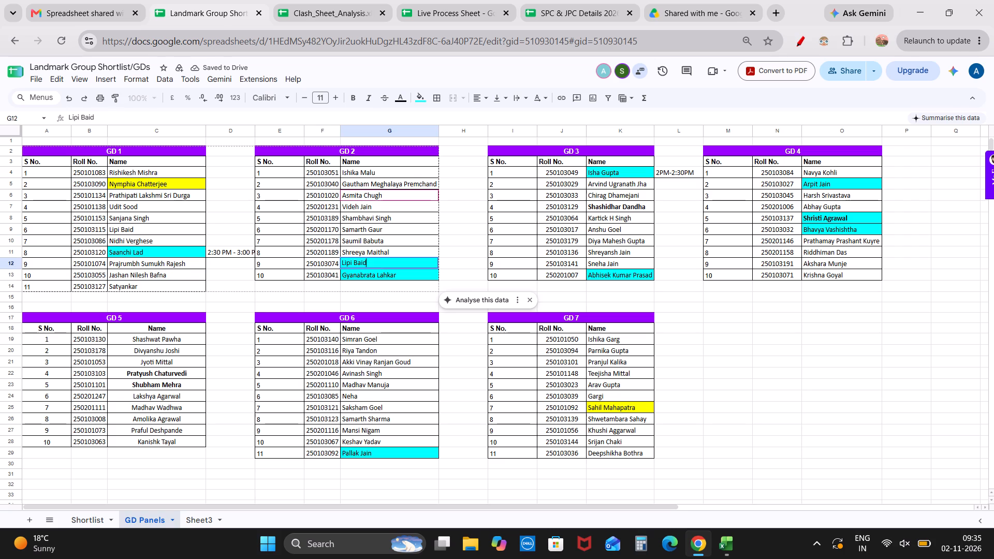
key(BackSpace)
key(BackSpace)
key(BackSpace)
key(BackSpace)
key(BackSpace)
key(BackSpace)
key(BackSpace)
key(BackSpace)
key(BackSpace)
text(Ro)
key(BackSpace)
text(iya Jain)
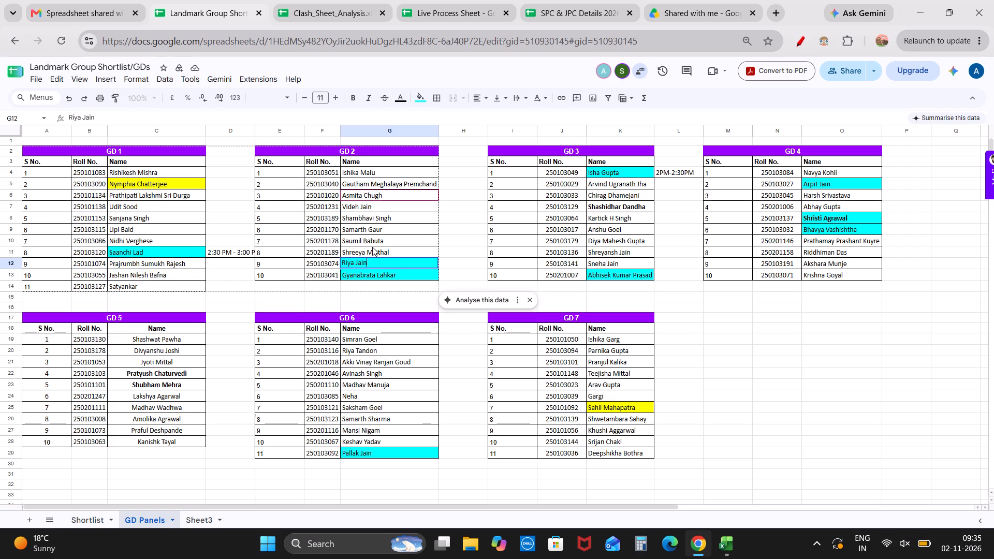
click(372, 247)
key(ctrl+s)
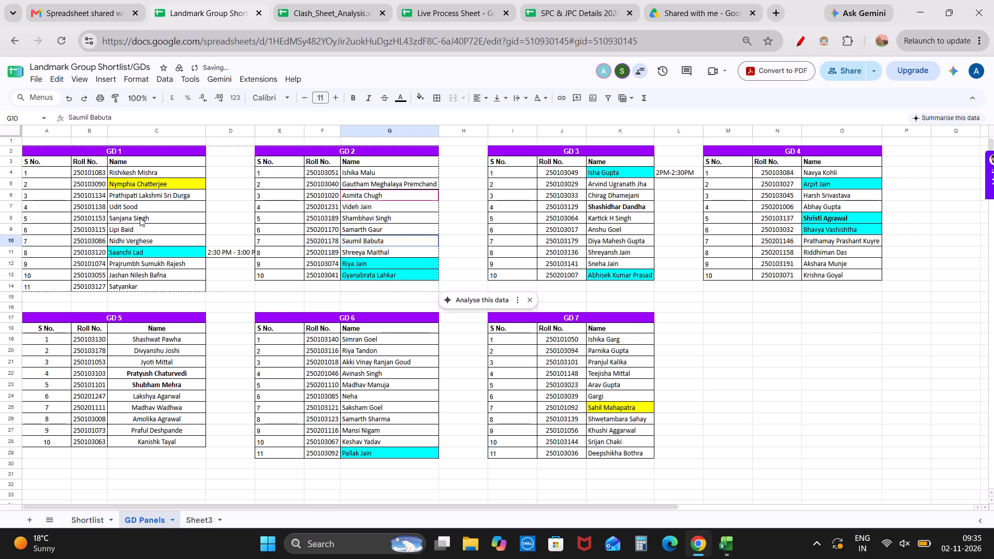
In the Live Process Sheet, enter LandMark as the company and 09:35 as the time for the first pasted student.
click(315, 3)
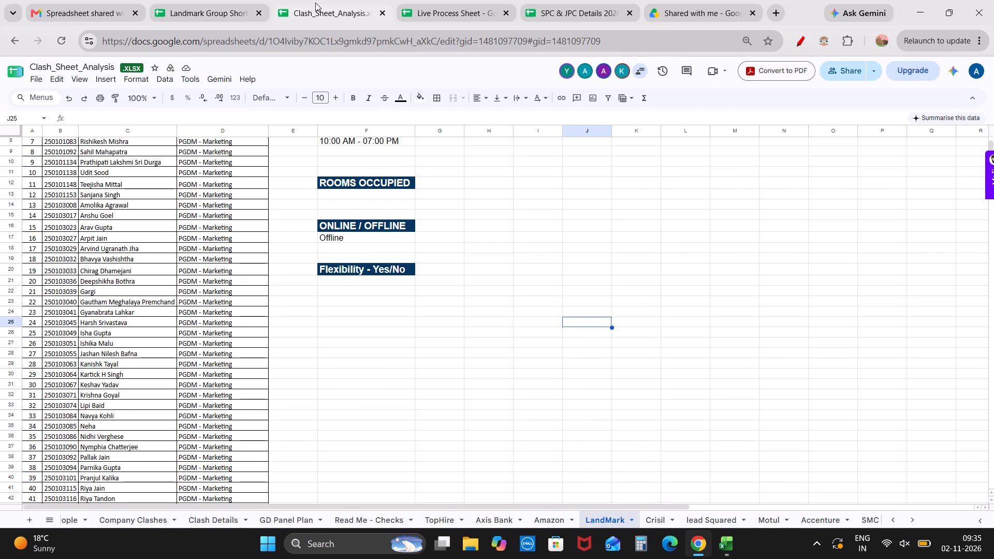
click(435, 0)
click(174, 350)
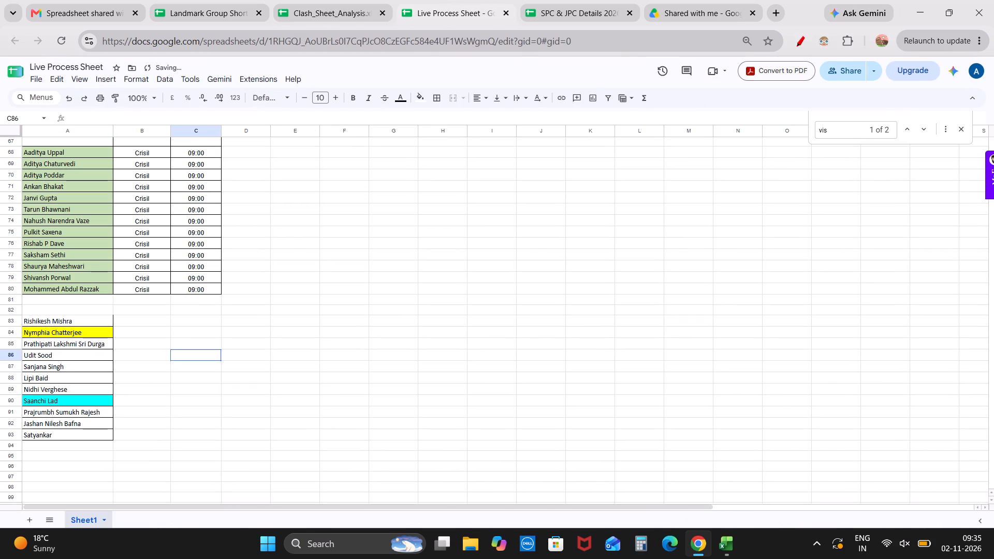
click(130, 322)
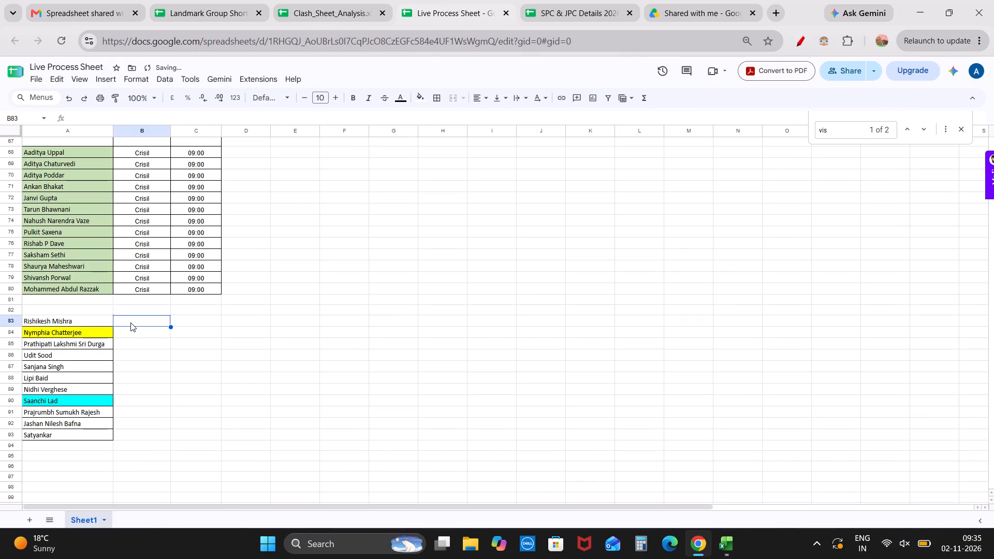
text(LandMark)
click(204, 322)
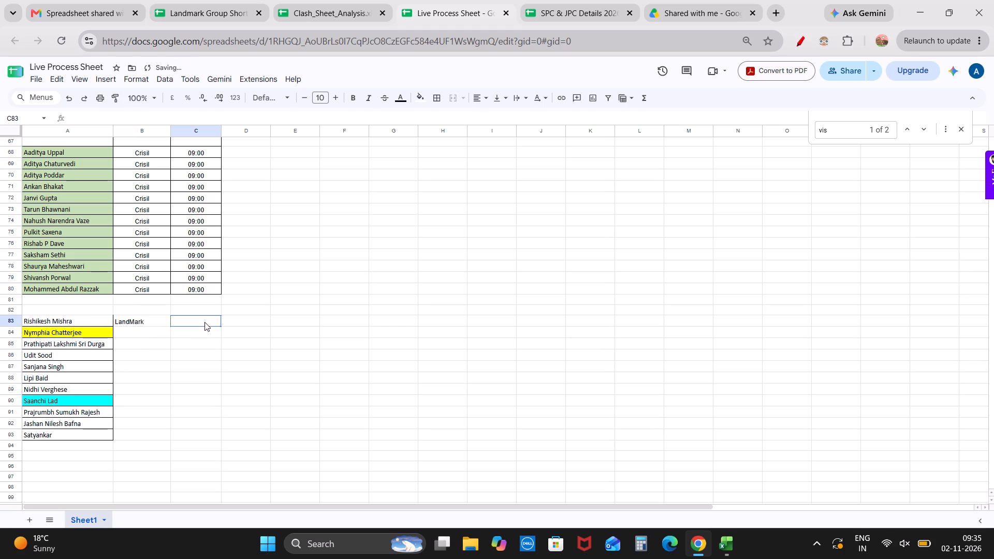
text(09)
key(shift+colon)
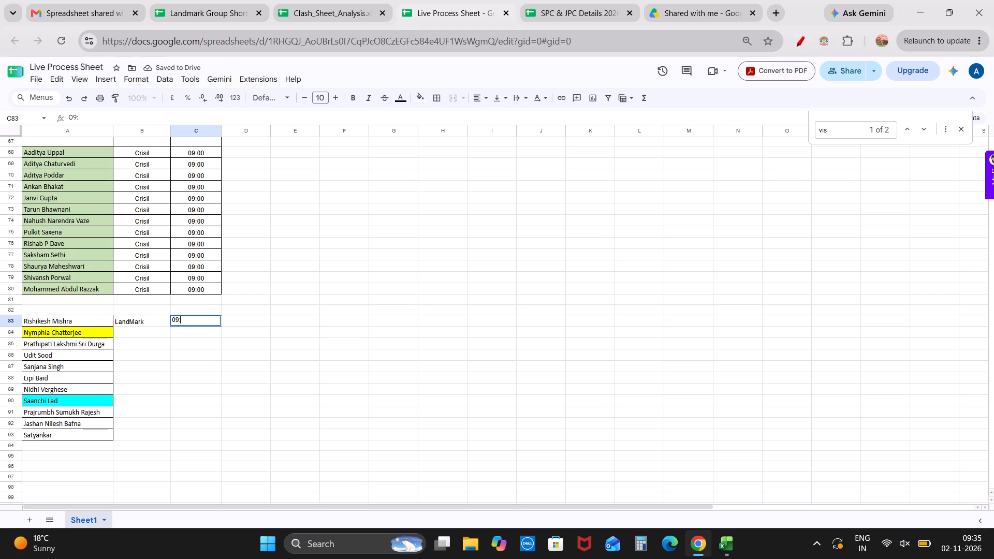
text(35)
Fill the LandMark company name down column B for the remaining pasted students, through row 93.
click(160, 322)
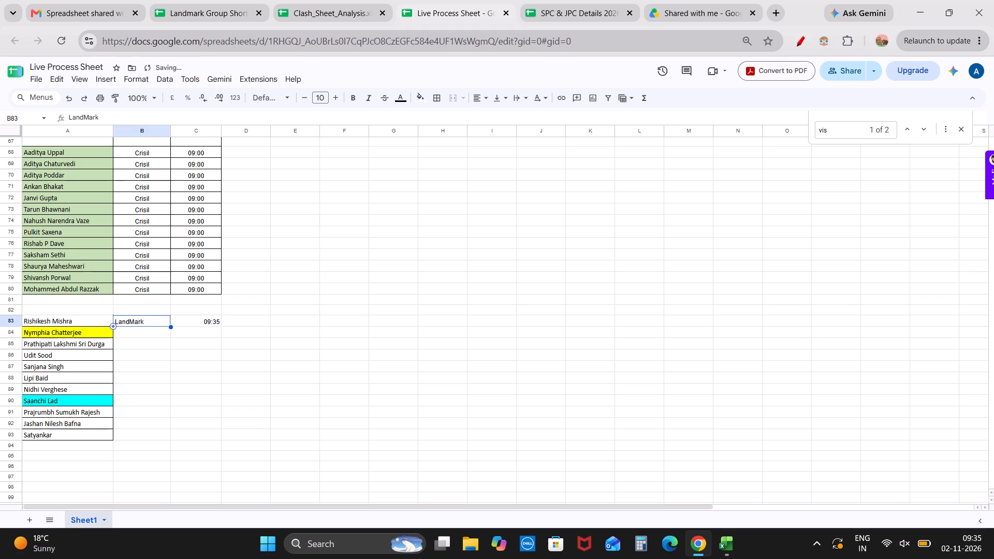
drag(171, 326, 157, 435)
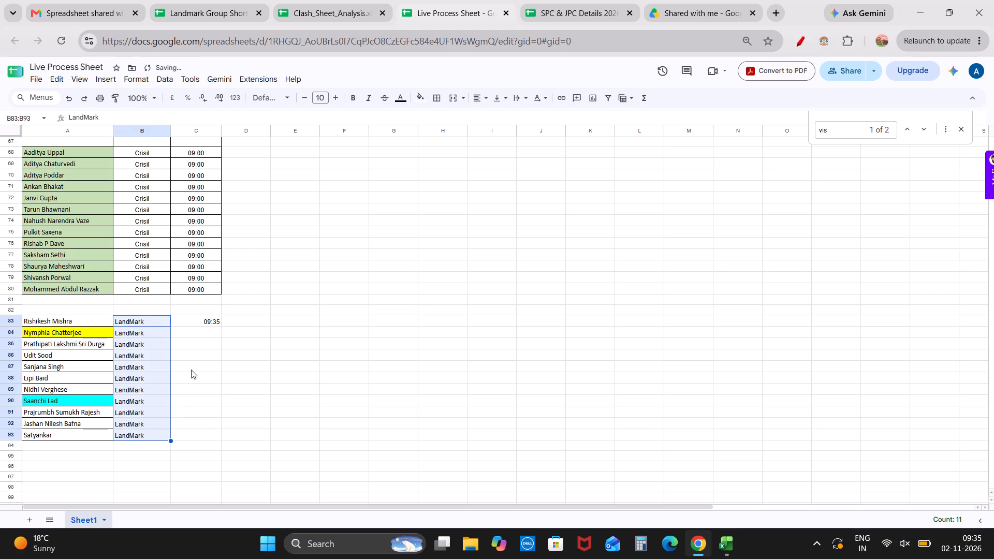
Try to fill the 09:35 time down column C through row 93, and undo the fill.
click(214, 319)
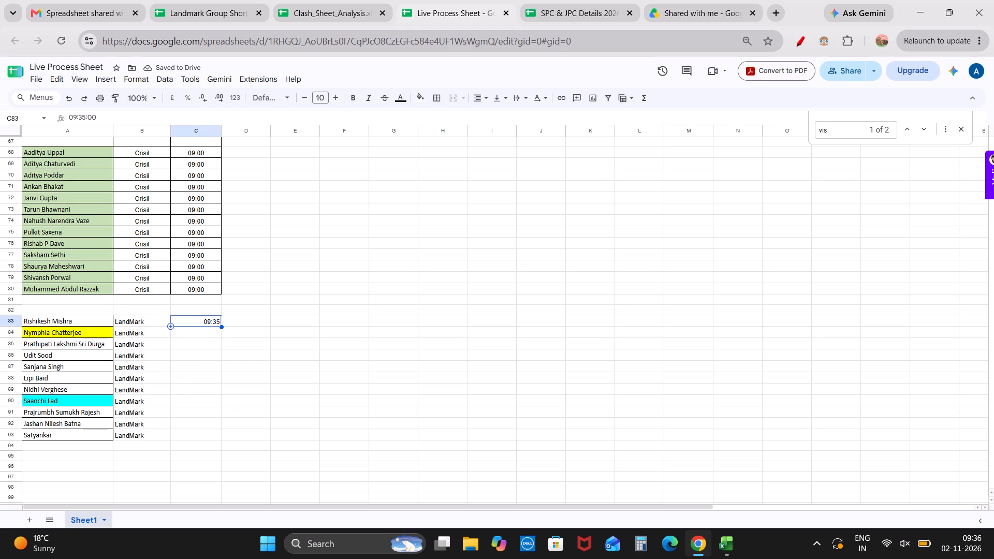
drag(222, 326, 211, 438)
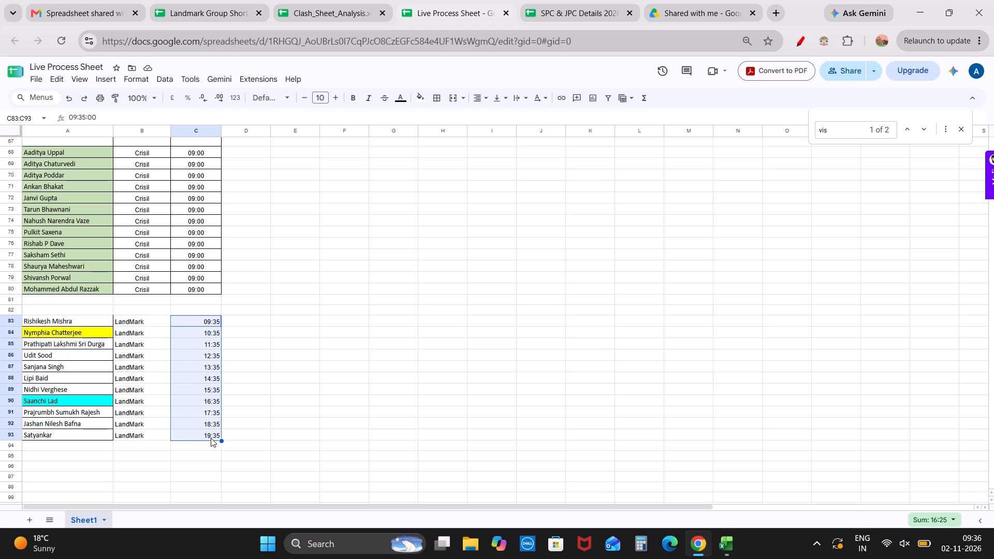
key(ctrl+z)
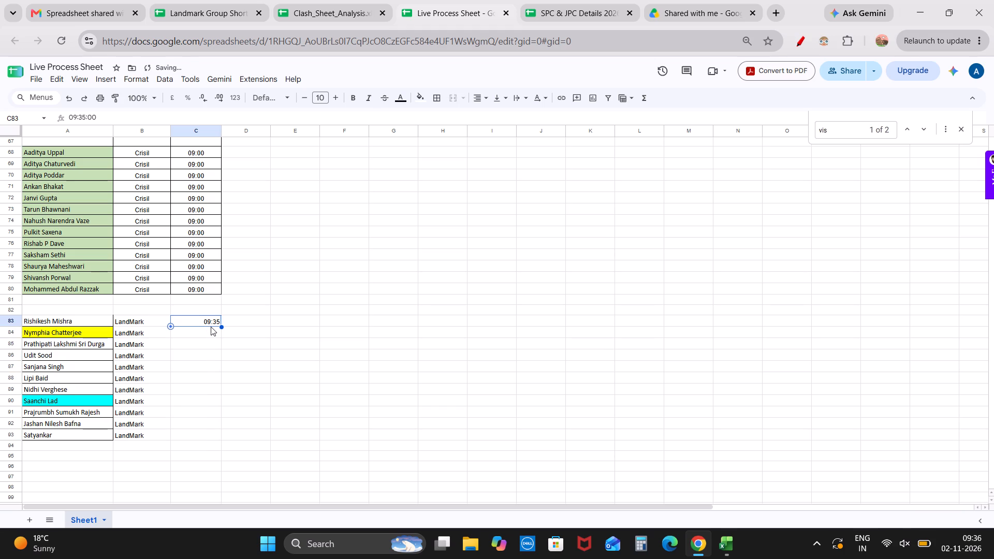
Copy the 09:35 time to the second LandMark student, and fill it down column C through row 93.
key(ctrl+c)
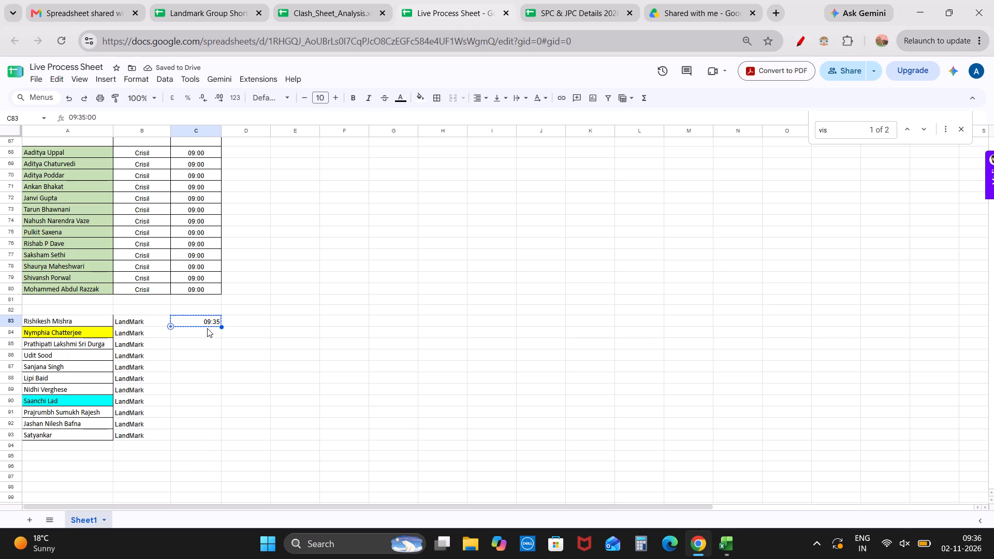
click(206, 334)
key(ctrl+v)
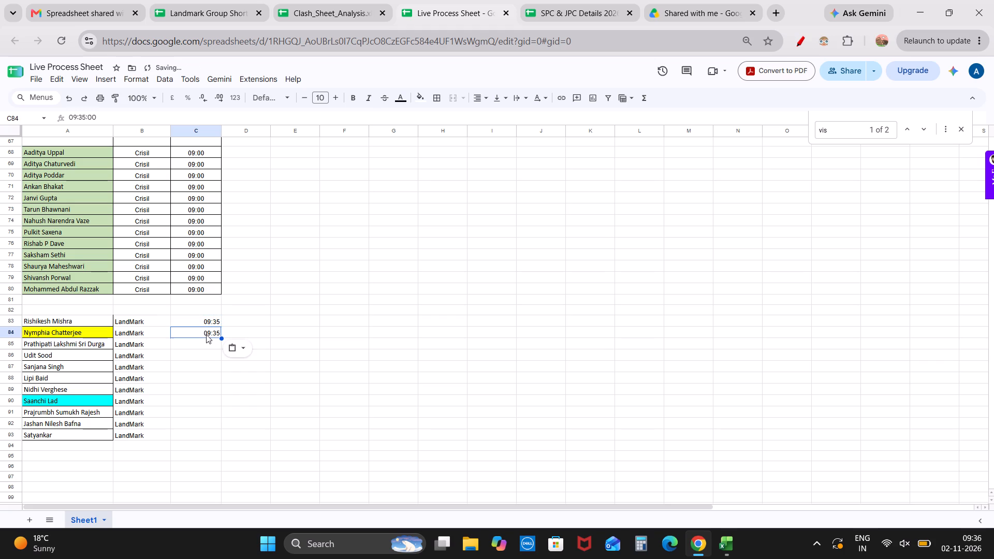
drag(214, 322, 214, 332)
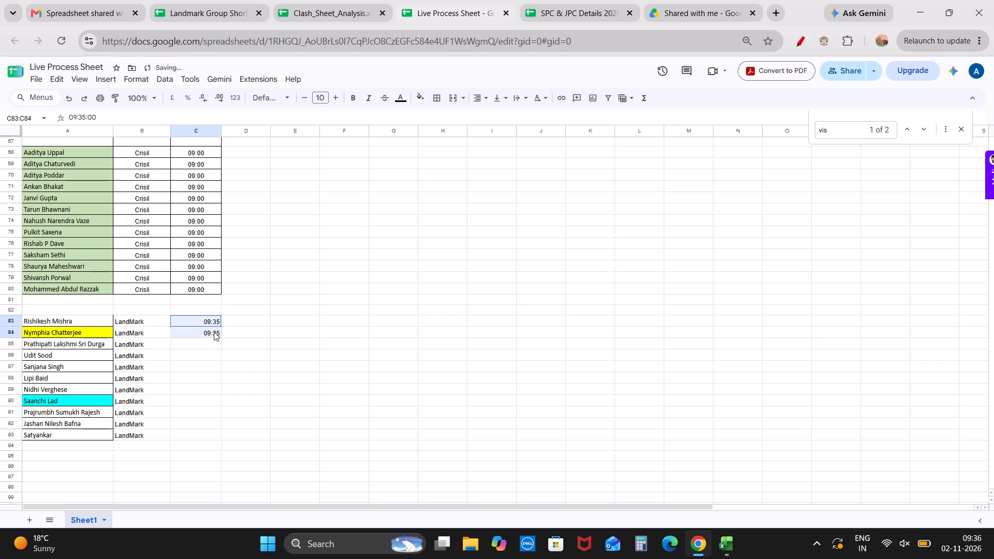
drag(214, 332, 213, 333)
double_click(221, 337)
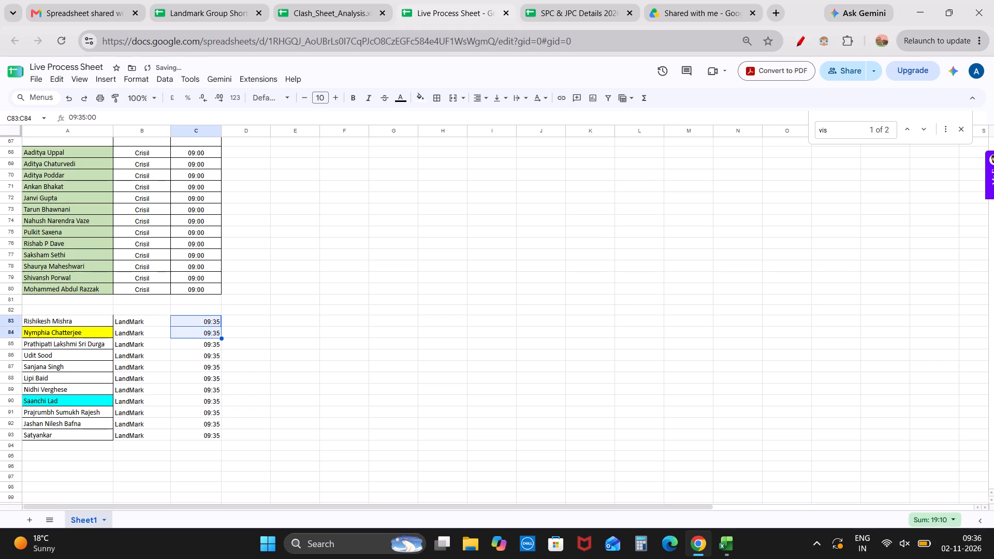
click(263, 365)
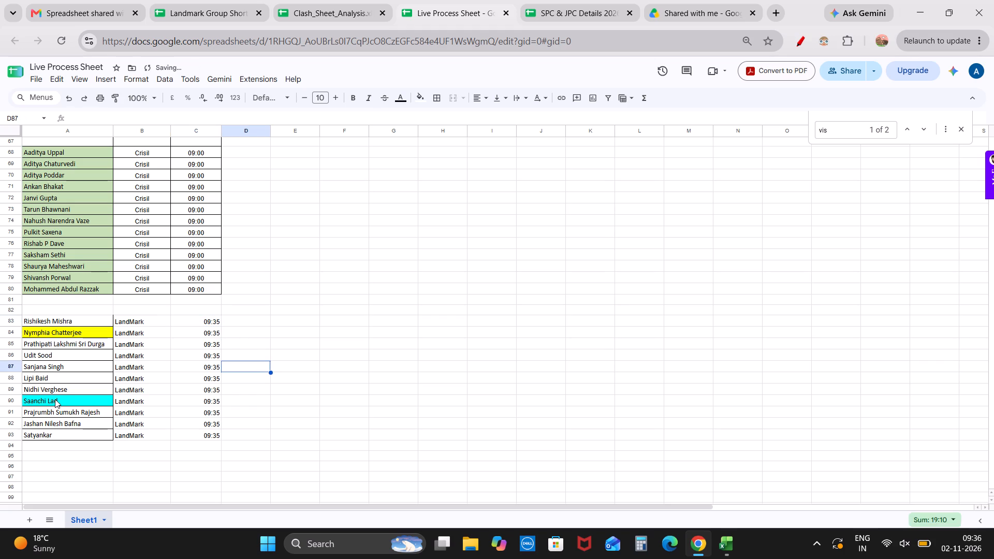
Apply all borders to the LandMark block of names, company and times in A83:C93.
click(55, 399)
click(80, 332)
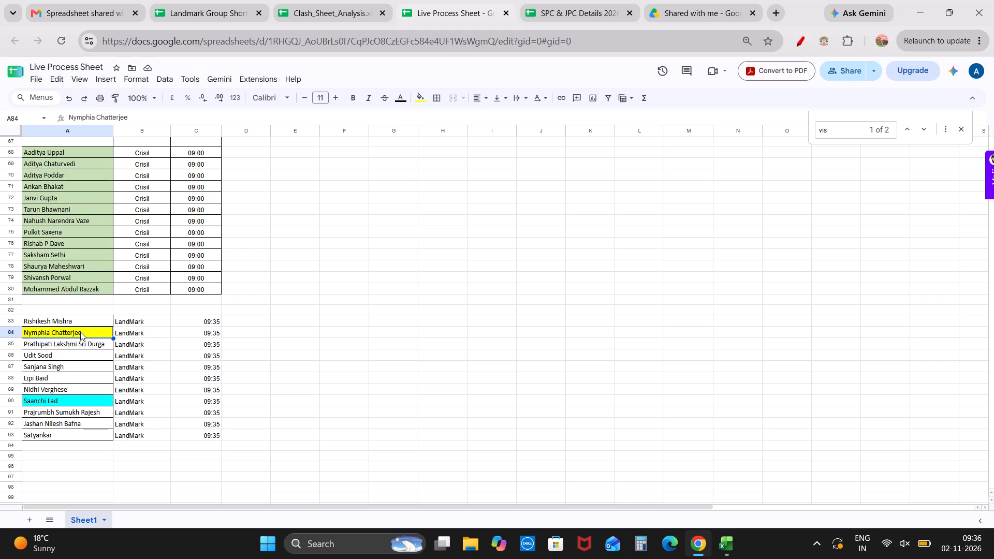
drag(65, 319, 206, 410)
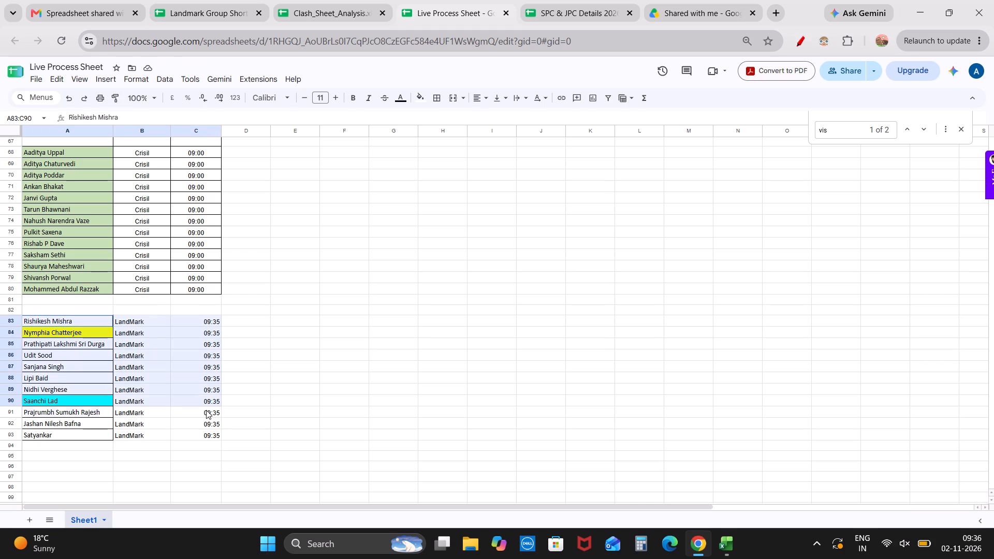
drag(206, 410, 208, 435)
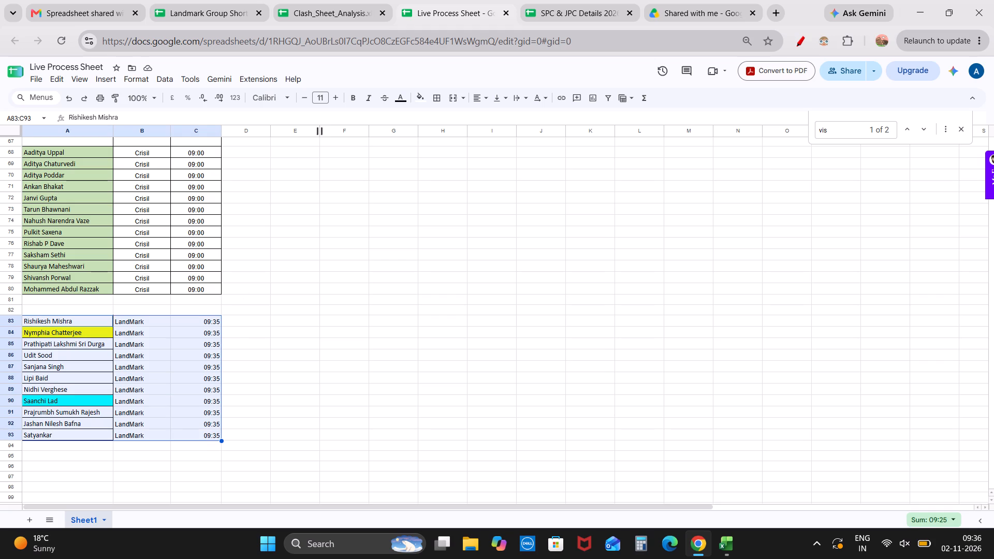
click(436, 100)
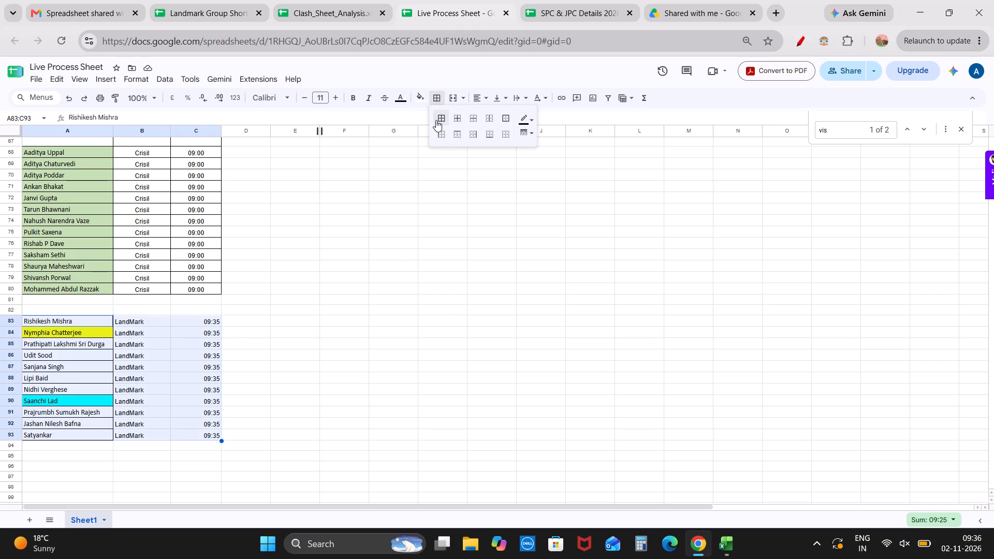
click(436, 120)
click(308, 343)
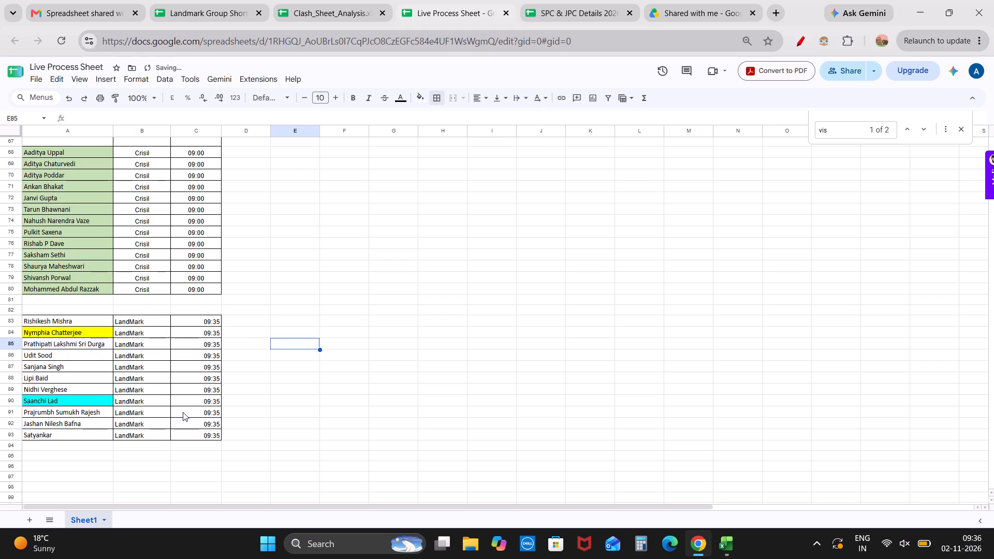
Review the logged LandMark students in the Live Process Sheet against the GD 1 and GD 2 lists in the Landmark GD Panels sheet.
click(91, 395)
click(97, 402)
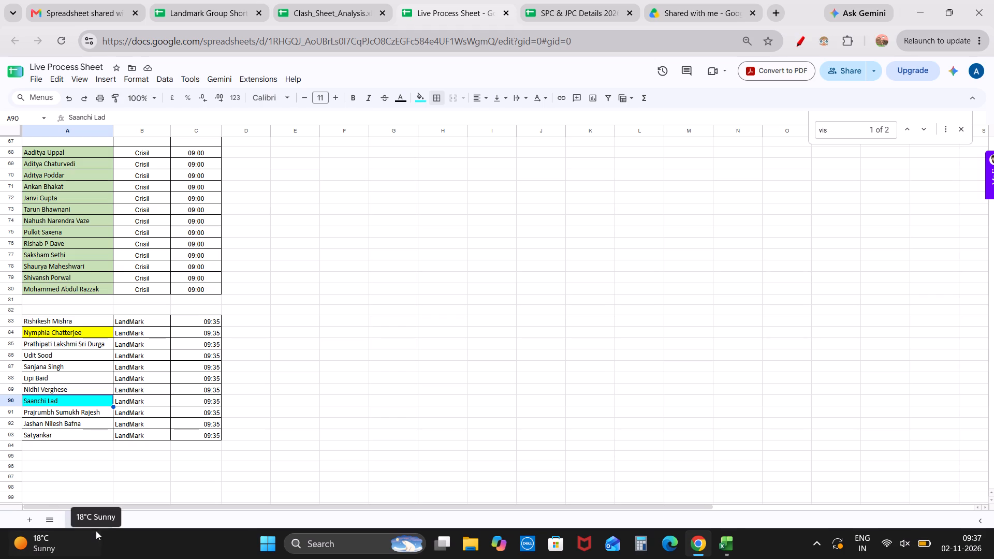
click(105, 483)
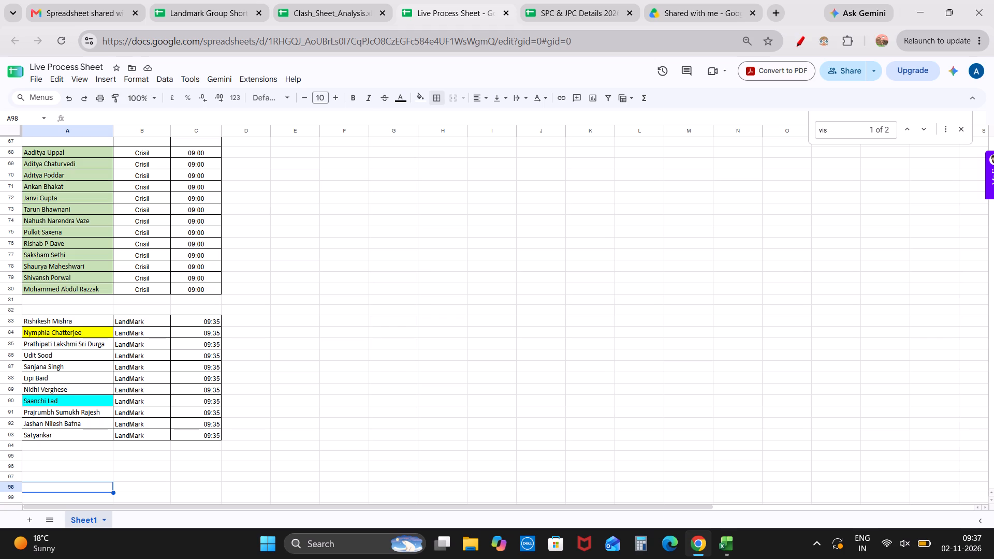
click(207, 0)
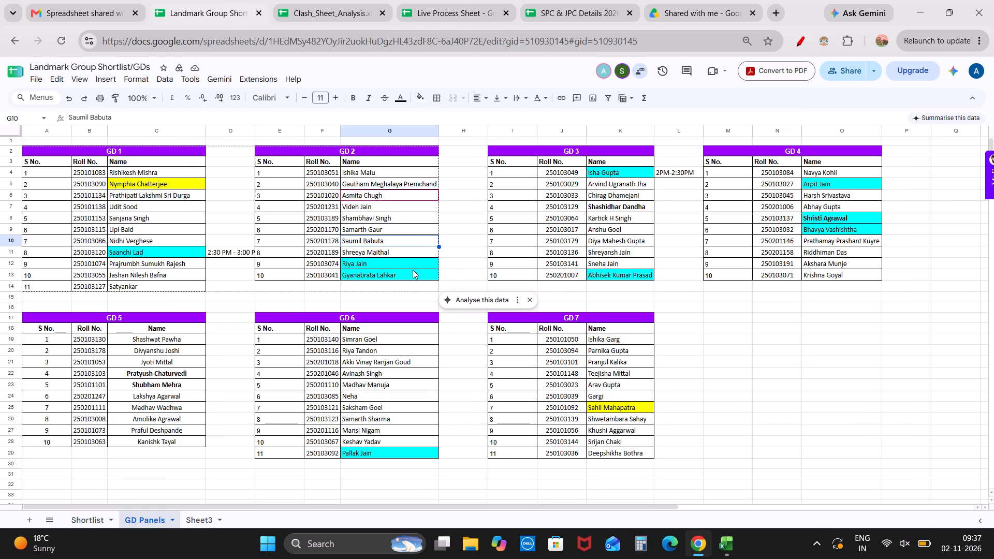
click(371, 273)
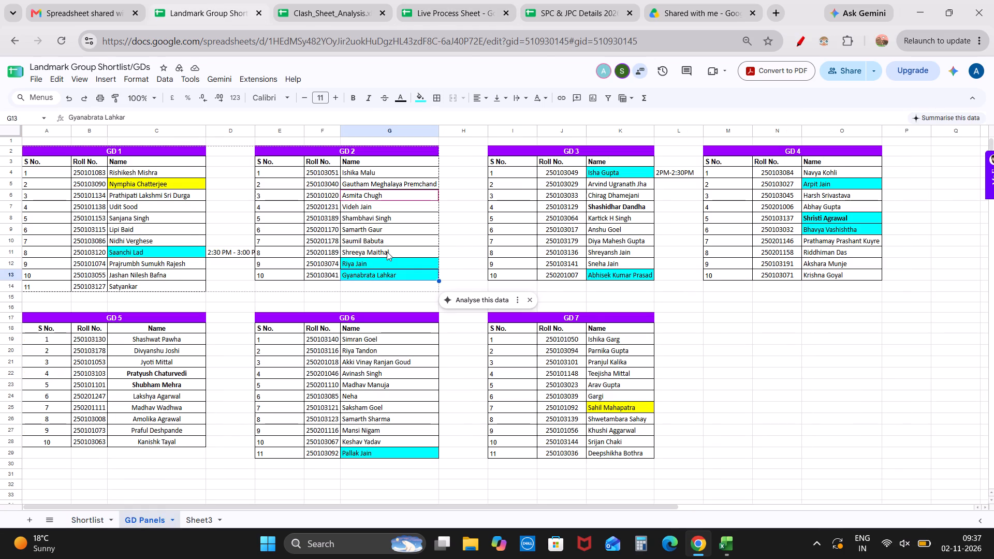
click(387, 252)
scroll(387, 252, up, 1)
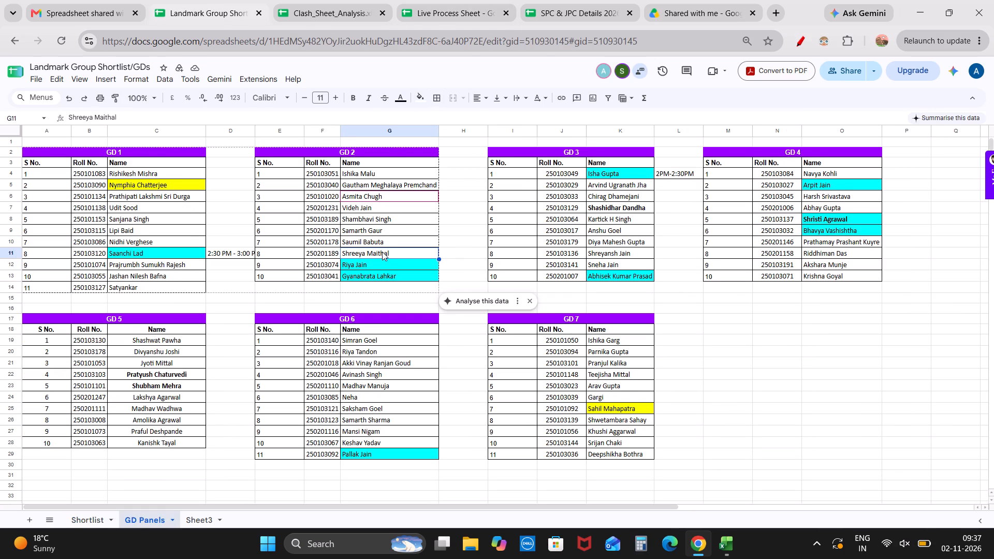
click(360, 0)
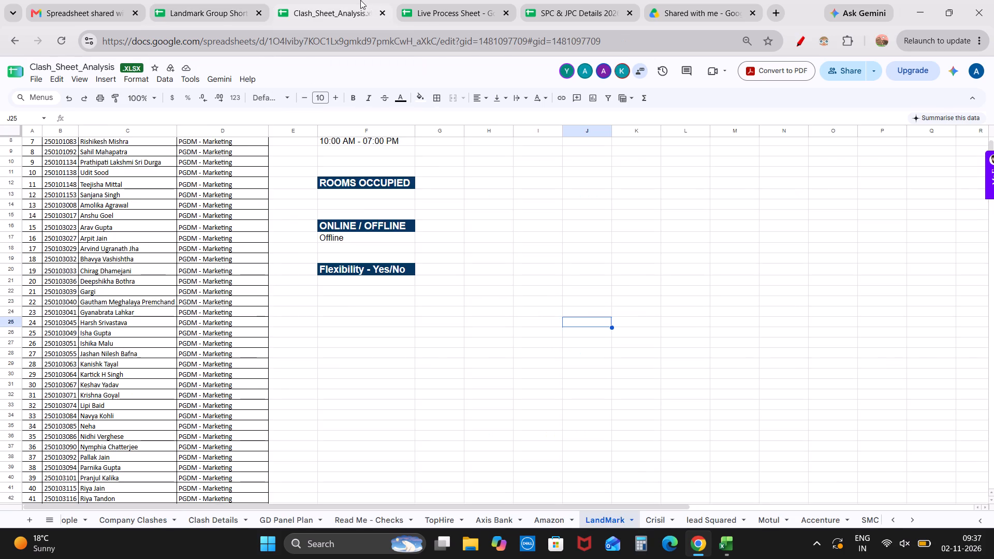
click(444, 13)
scroll(340, 277, down, 1)
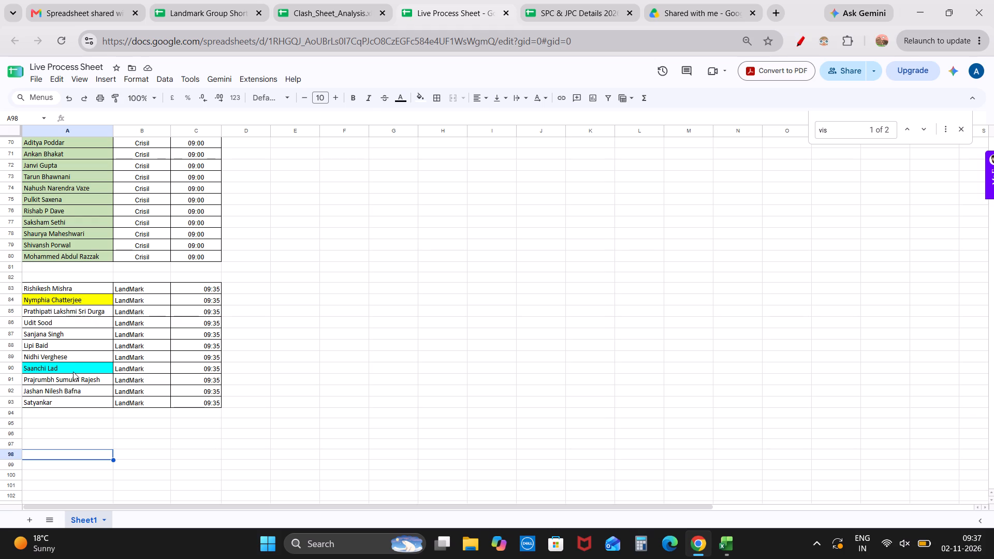
click(84, 343)
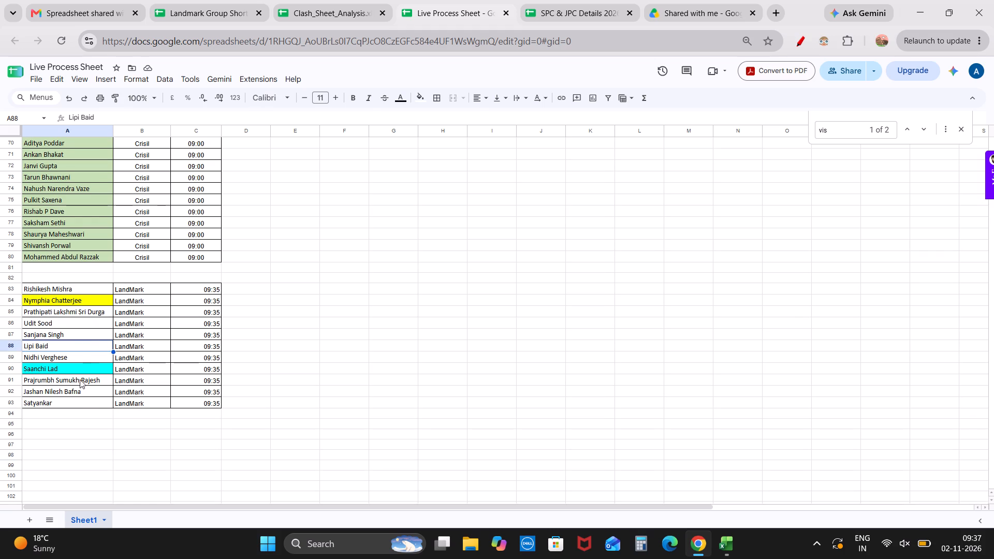
click(77, 392)
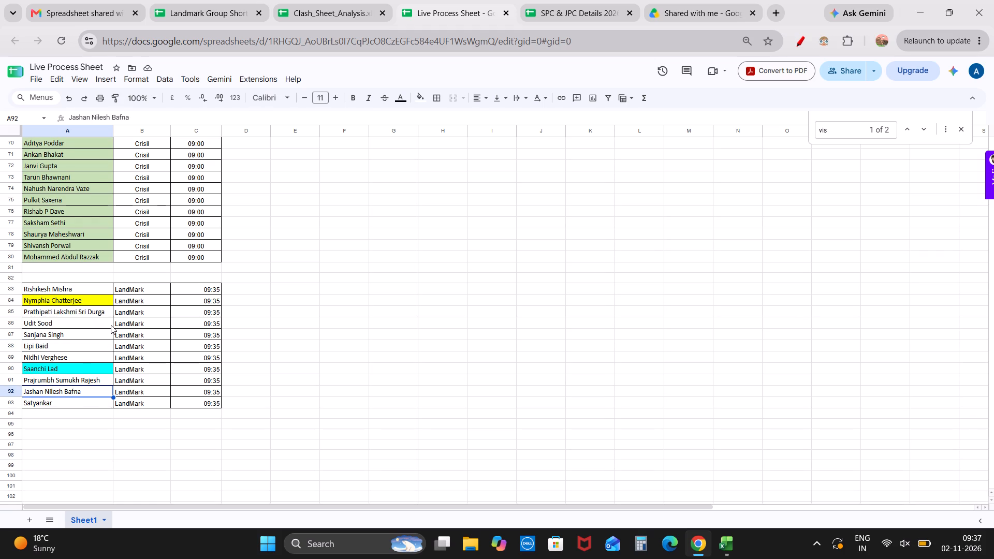
click(111, 325)
click(228, 0)
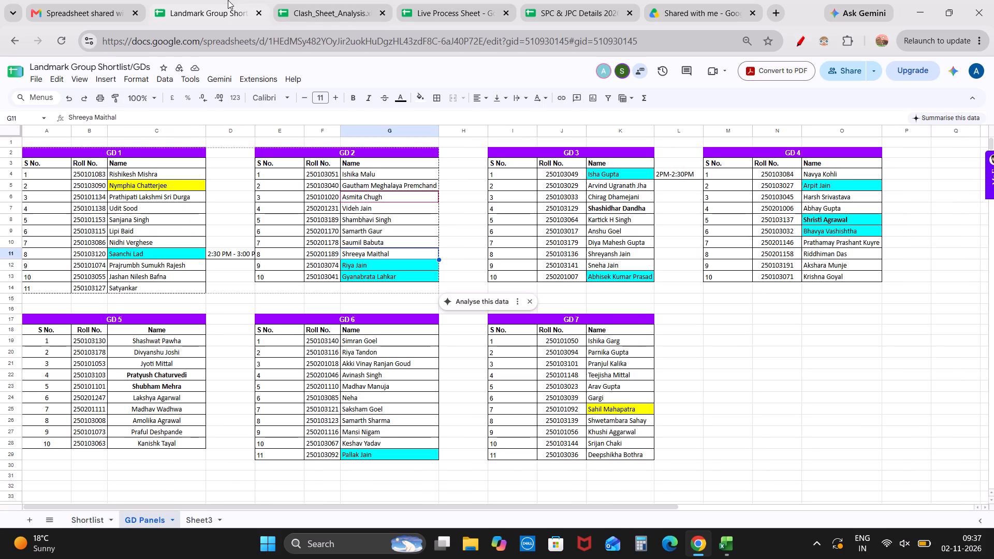
click(302, 4)
click(427, 7)
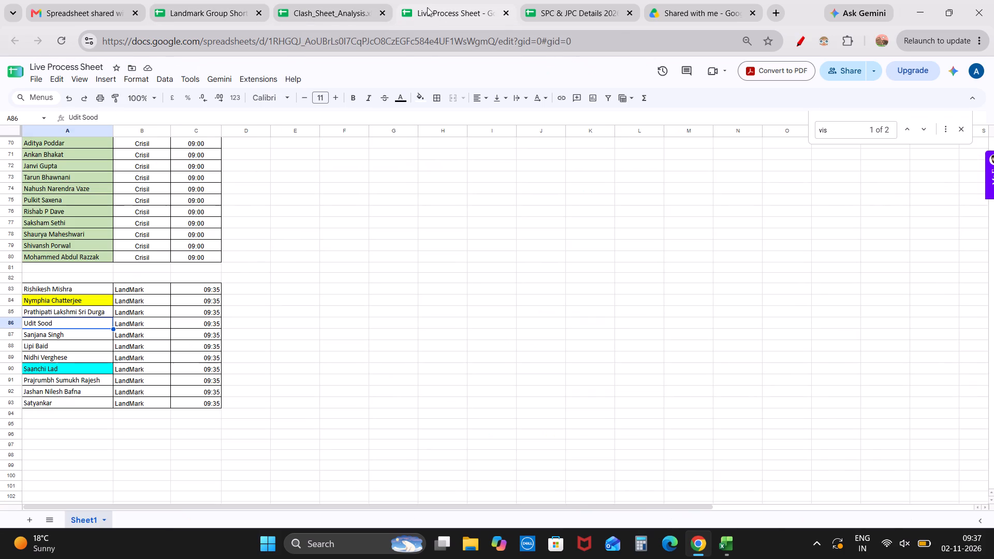
scroll(241, 222, down, 1)
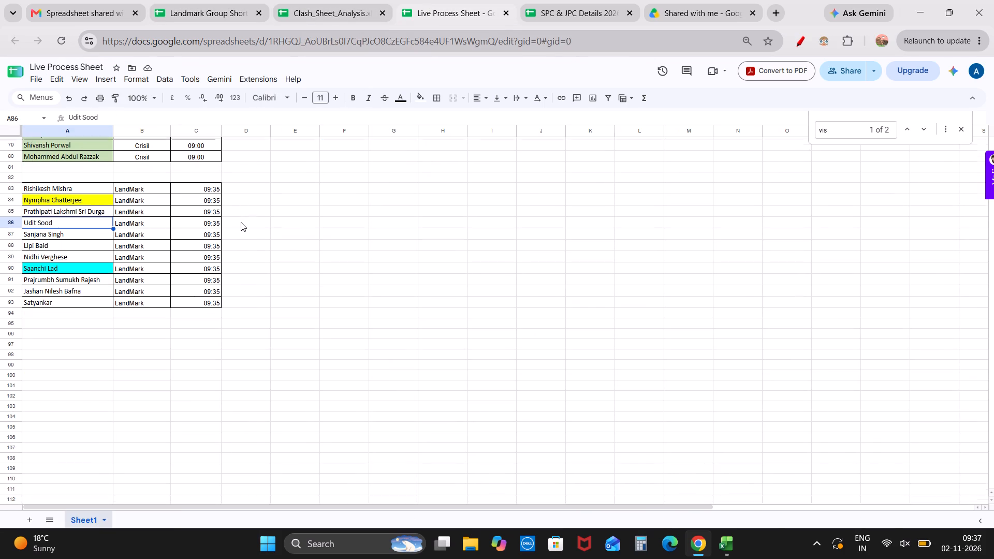
scroll(241, 222, down, 1)
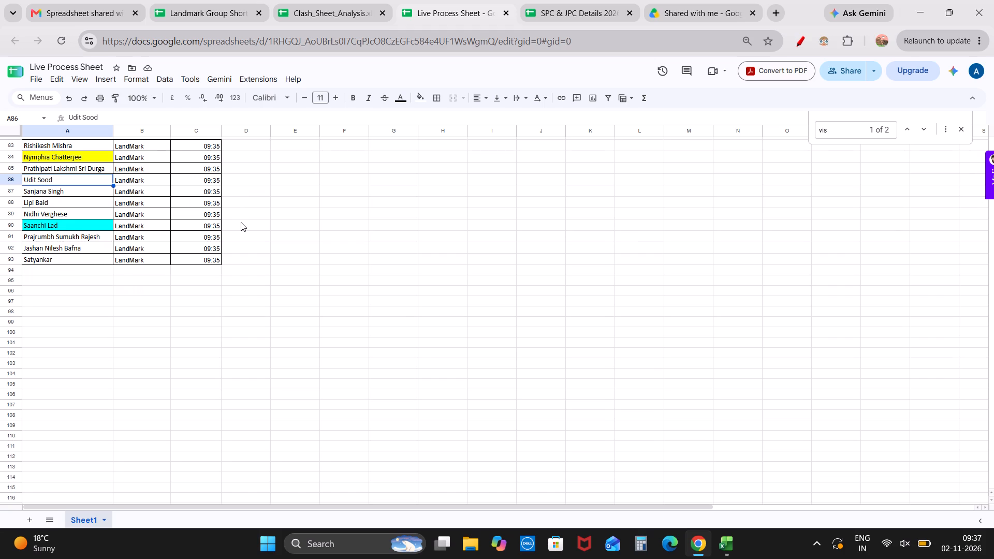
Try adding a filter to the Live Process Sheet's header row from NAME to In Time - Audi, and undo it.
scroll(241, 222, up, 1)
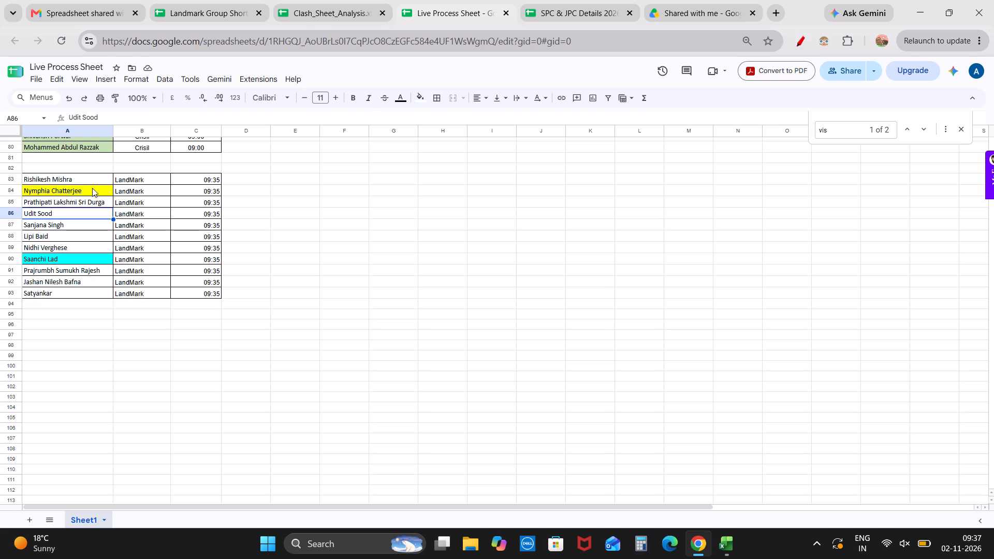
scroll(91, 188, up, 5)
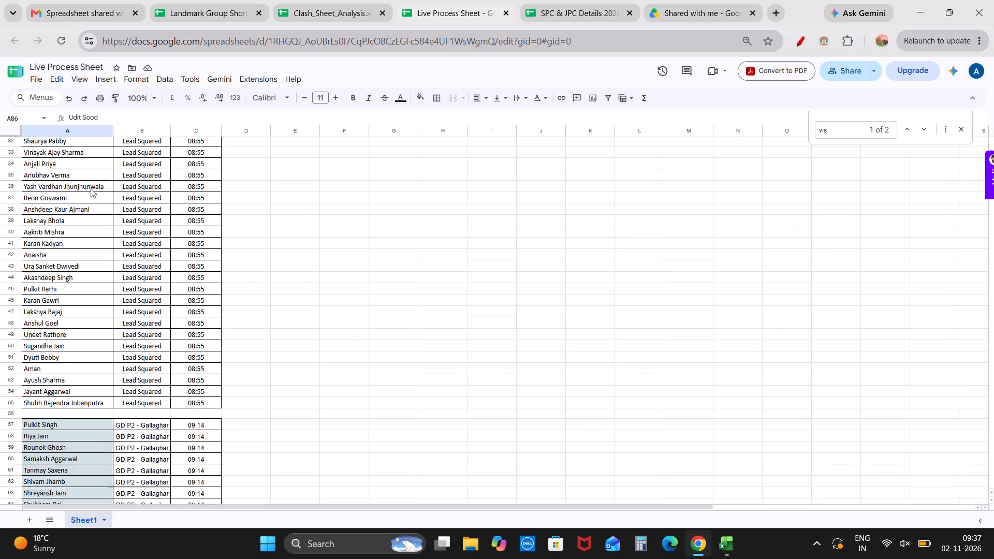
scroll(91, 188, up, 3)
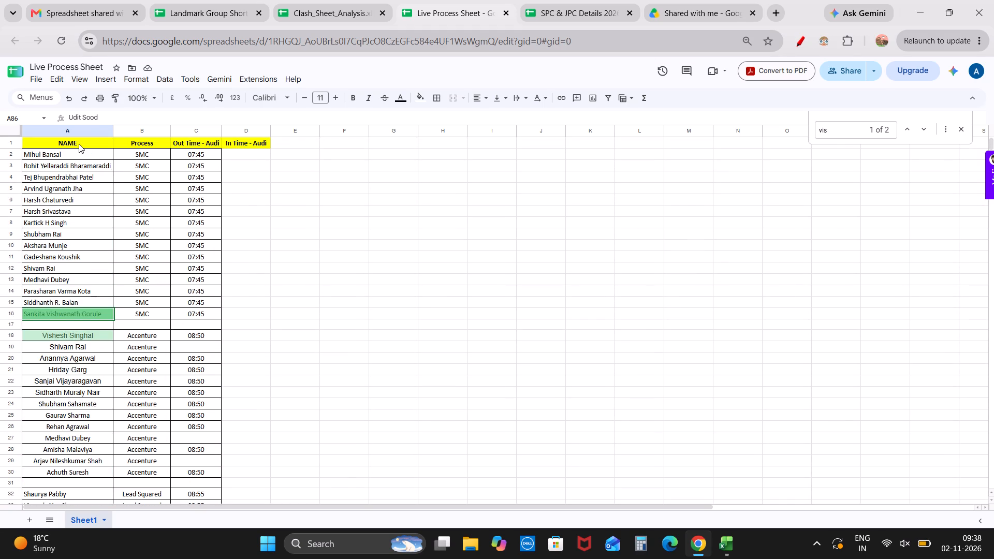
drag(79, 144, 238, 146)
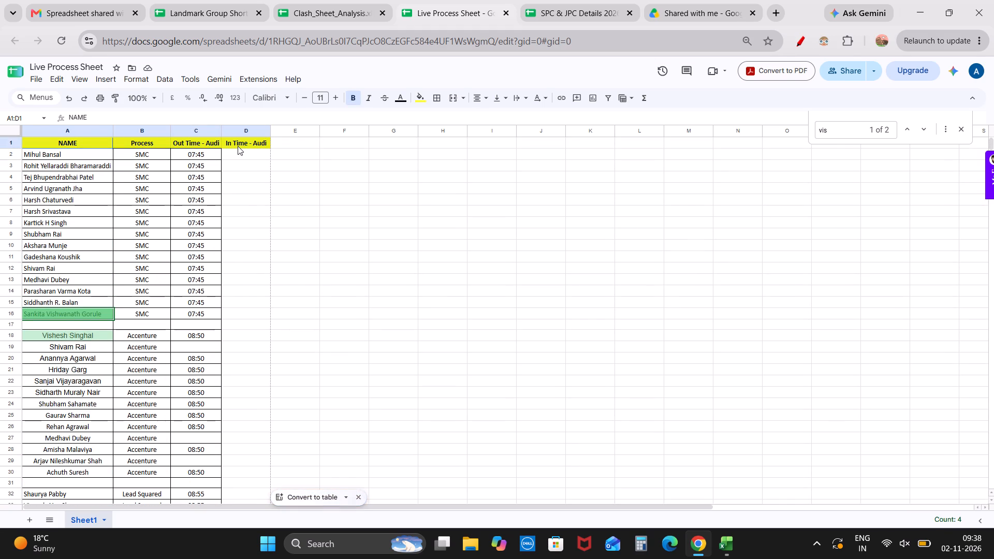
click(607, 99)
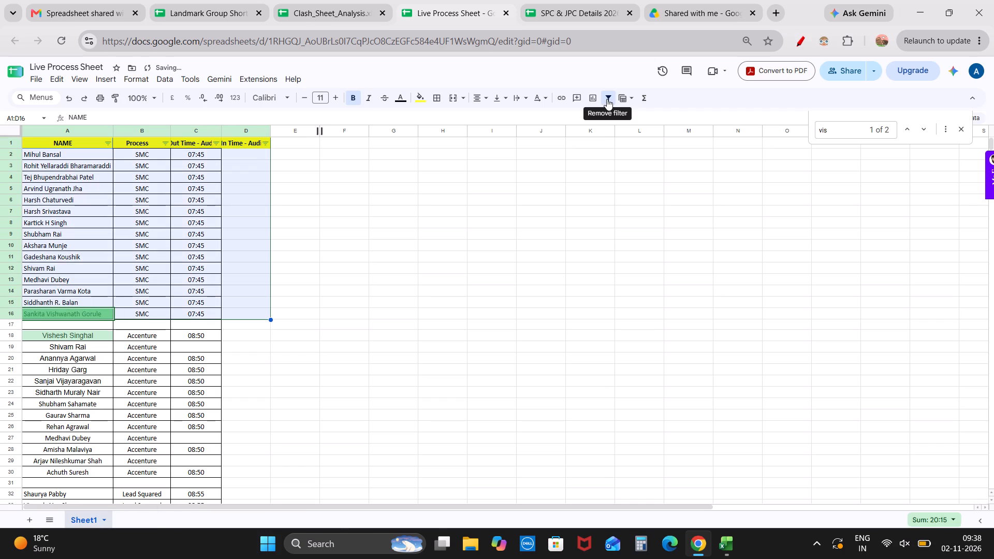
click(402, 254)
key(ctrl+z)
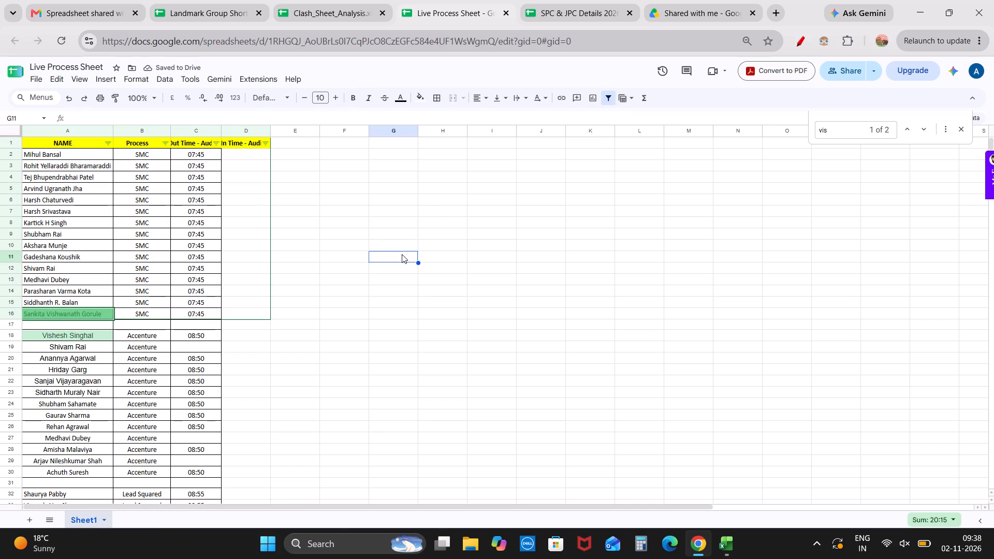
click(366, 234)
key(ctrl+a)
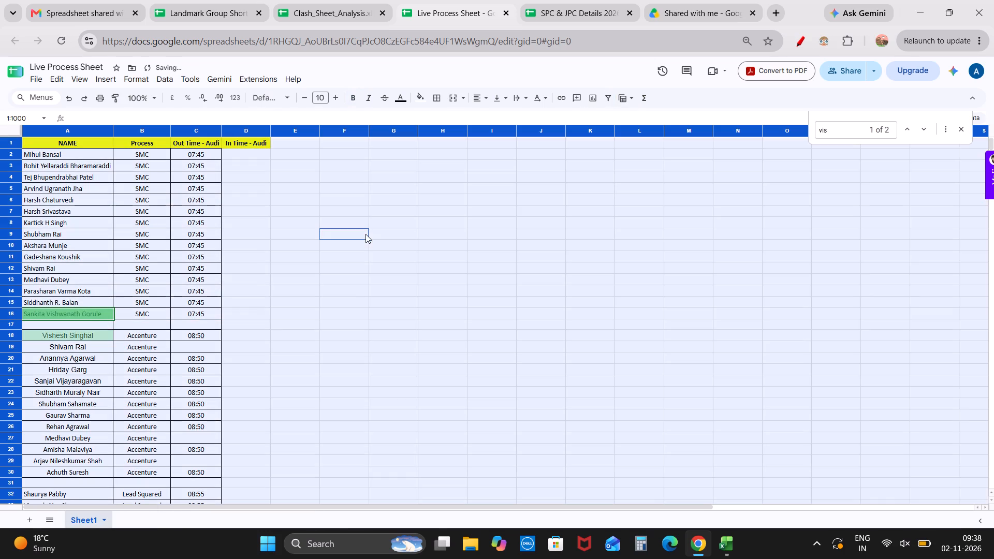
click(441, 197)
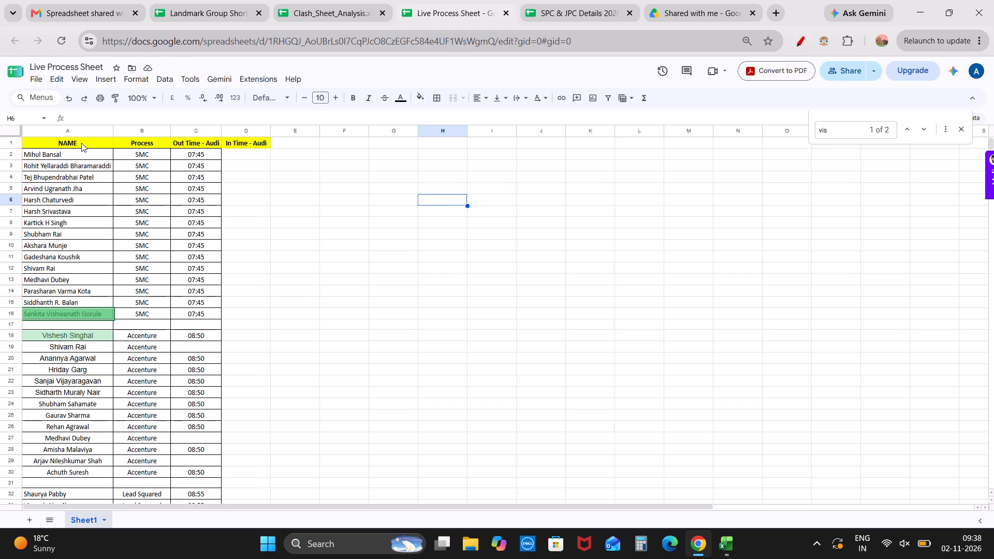
Create a filter on the NAME column over A1:A93, from the header through the last LandMark student.
click(142, 144)
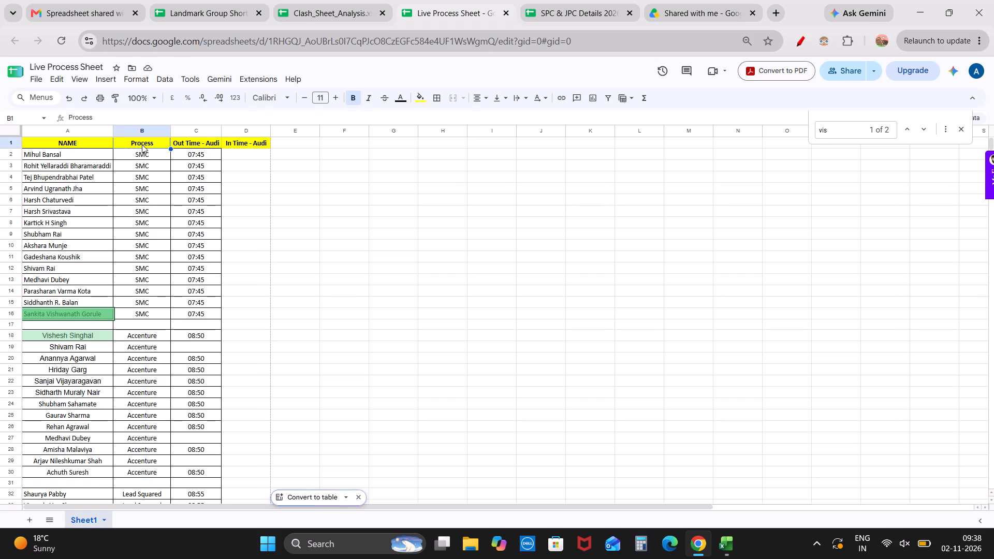
click(88, 142)
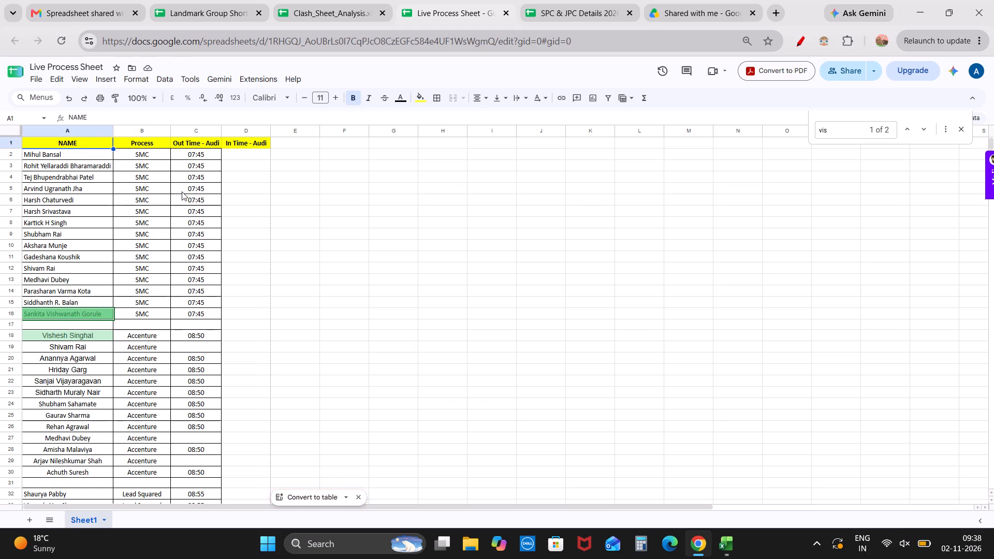
key(ctrl+shift+Down)
key(ctrl+shift+Down)
key(ctrl+shift+Down)
key(ctrl+shift+Down)
key(ctrl+shift+Down)
key(ctrl+shift+Down)
key(ctrl+shift+Down)
key(ctrl+shift+Down)
key(ctrl+shift+Down)
key(ctrl+shift+Down)
key(ctrl+shift+Down)
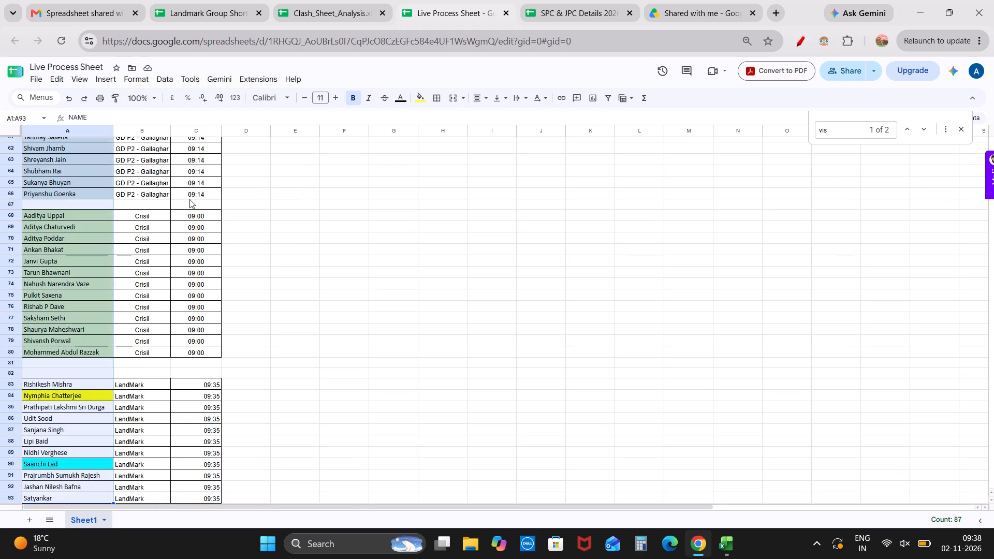
key(ctrl+shift+Down)
key(ctrl+shift+Down)
key(ctrl+shift+Up)
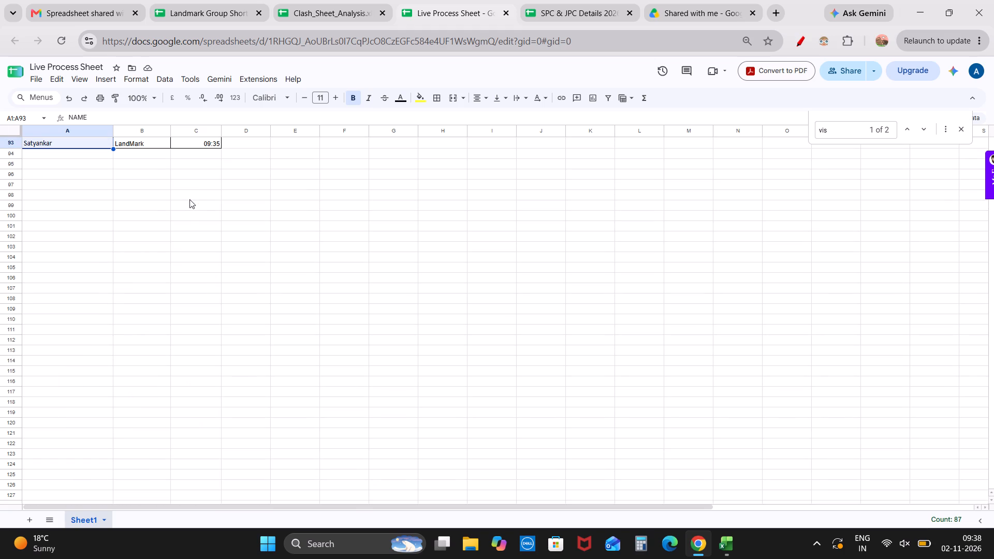
scroll(266, 191, up, 8)
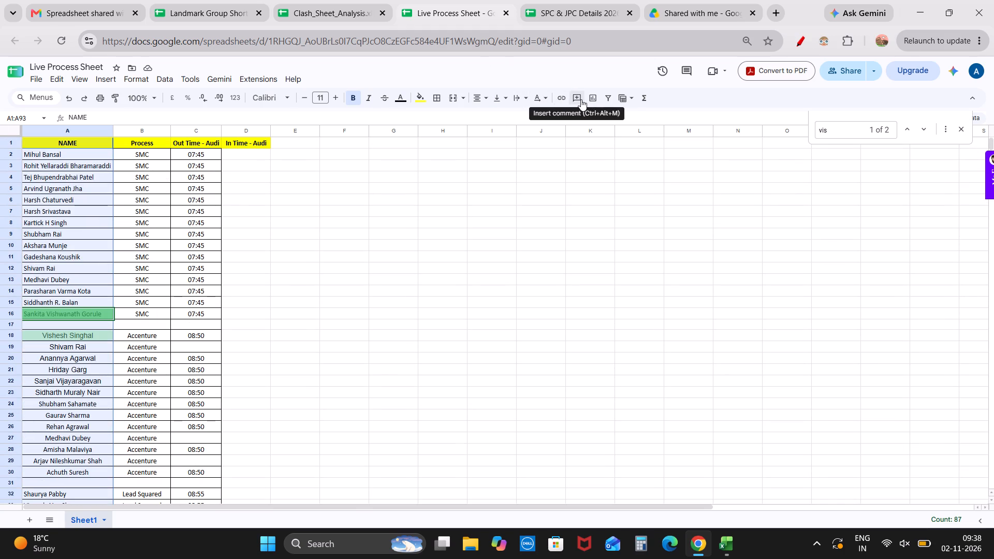
click(606, 100)
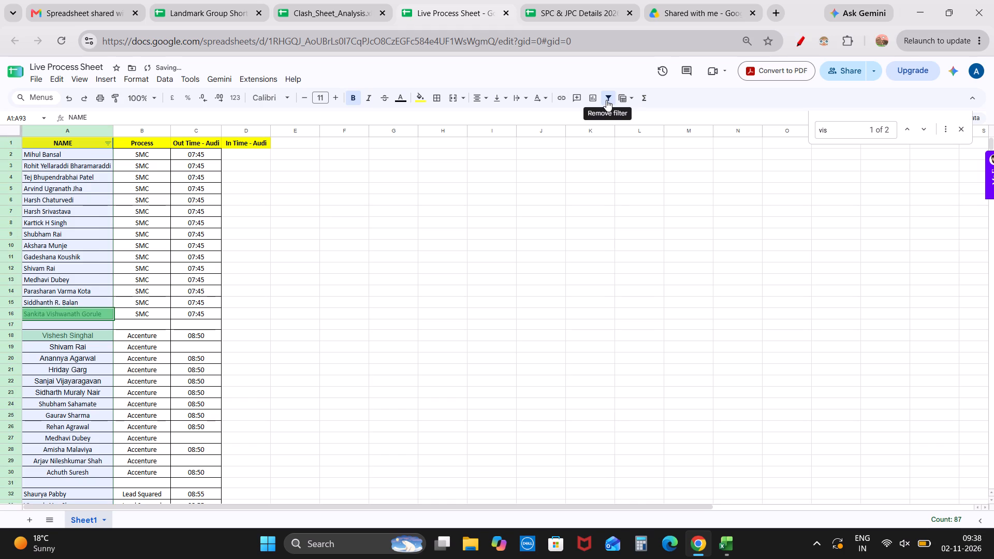
Check the list of student names offered by the NAME column's filter, and close it without applying any filtering.
click(108, 145)
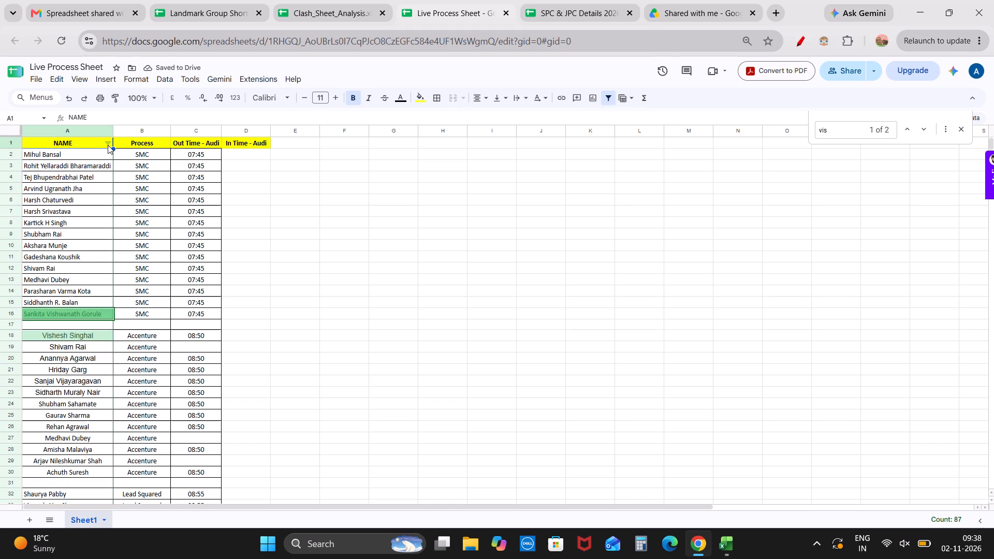
scroll(167, 344, down, 6)
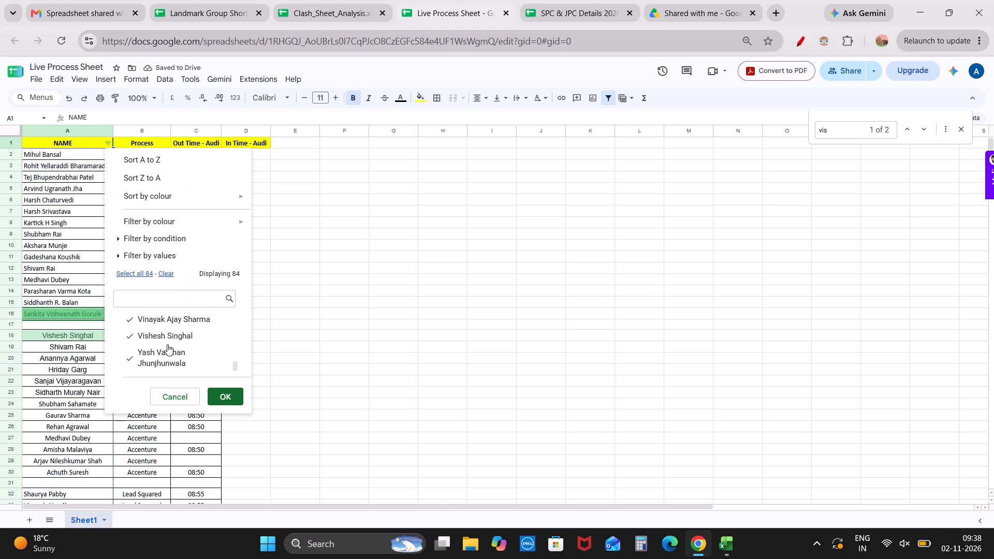
scroll(167, 344, down, 2)
click(181, 399)
click(258, 356)
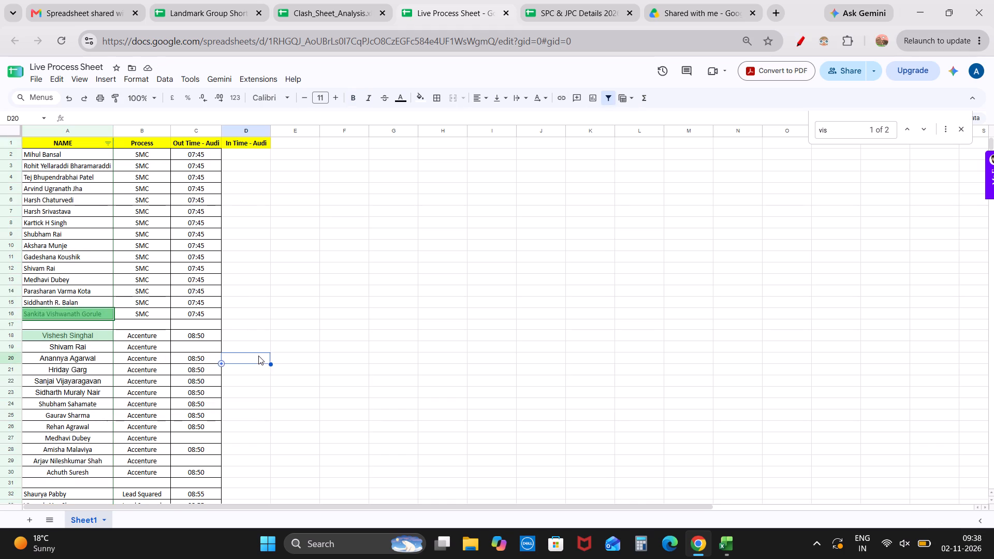
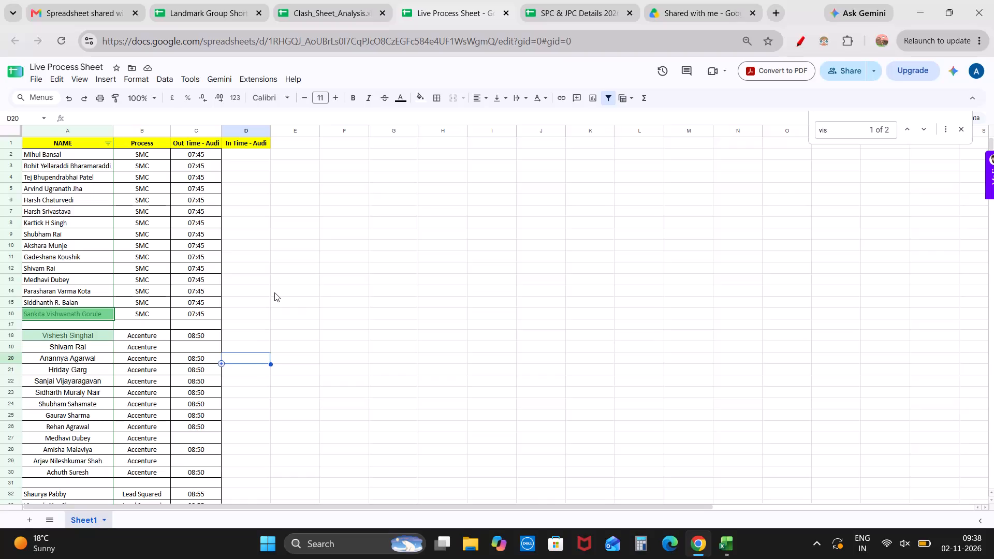
Close the search for "vis", look over the end of the student log, and save the Live Process Sheet.
click(274, 292)
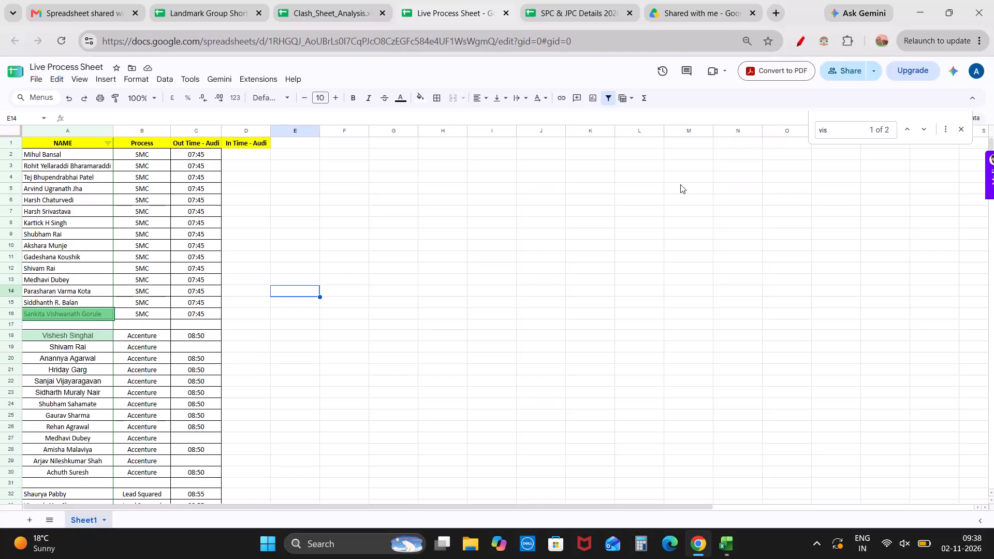
click(958, 129)
click(574, 374)
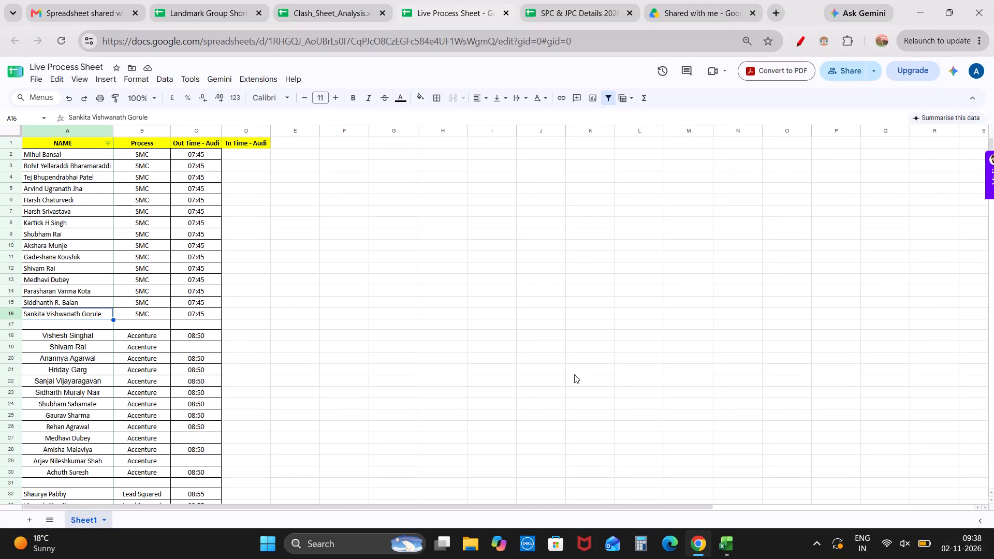
scroll(574, 374, up, 2)
scroll(574, 374, down, 3)
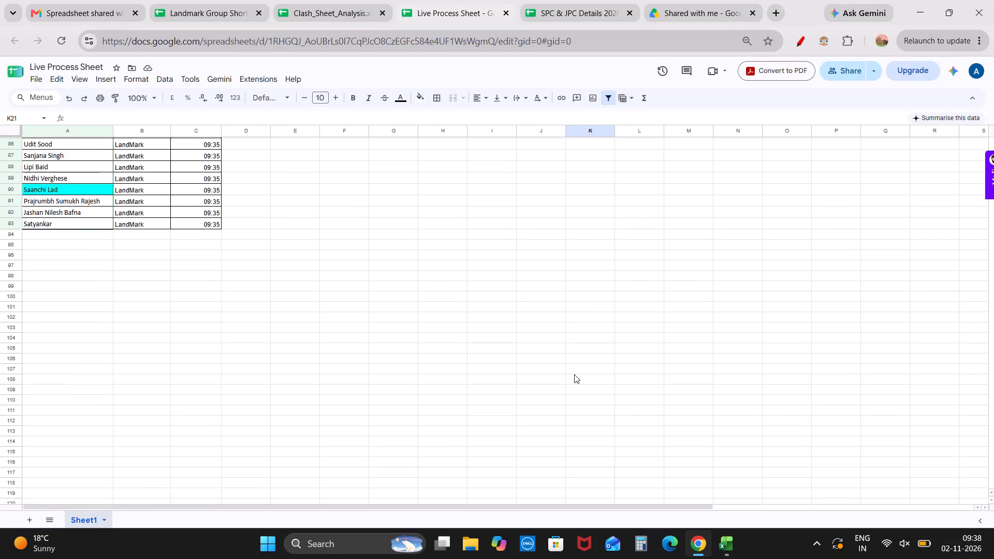
scroll(574, 374, down, 4)
click(574, 374)
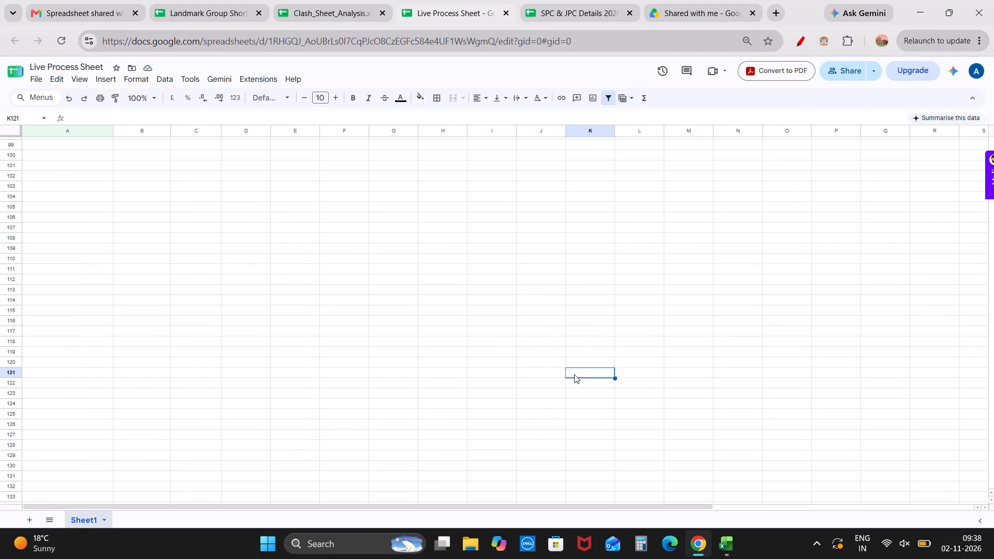
key(ctrl+s)
In the Clash_Sheet_Analysis file's Company Clashes sheet, check the sum of the Common Students column over C2:C25.
click(328, 11)
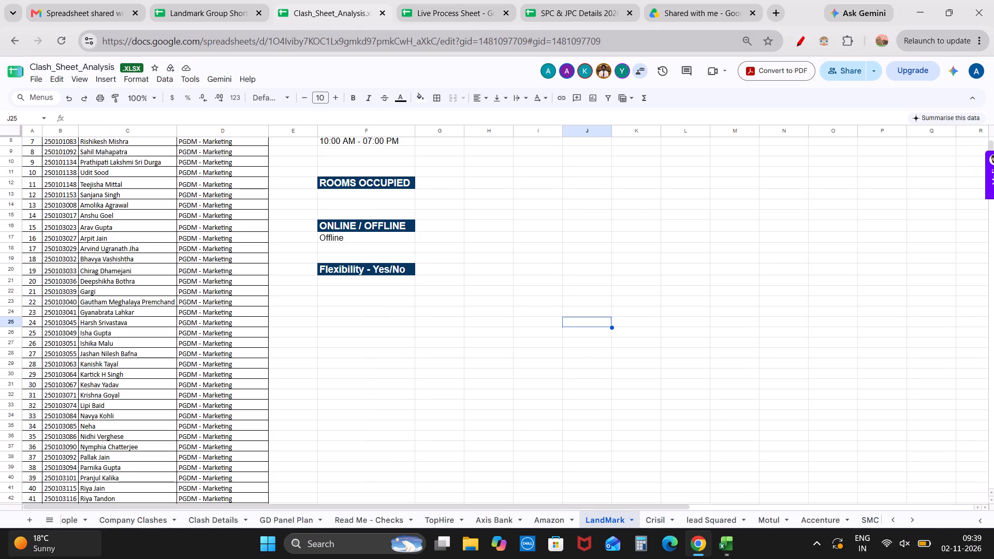
click(127, 519)
scroll(289, 310, right, 1)
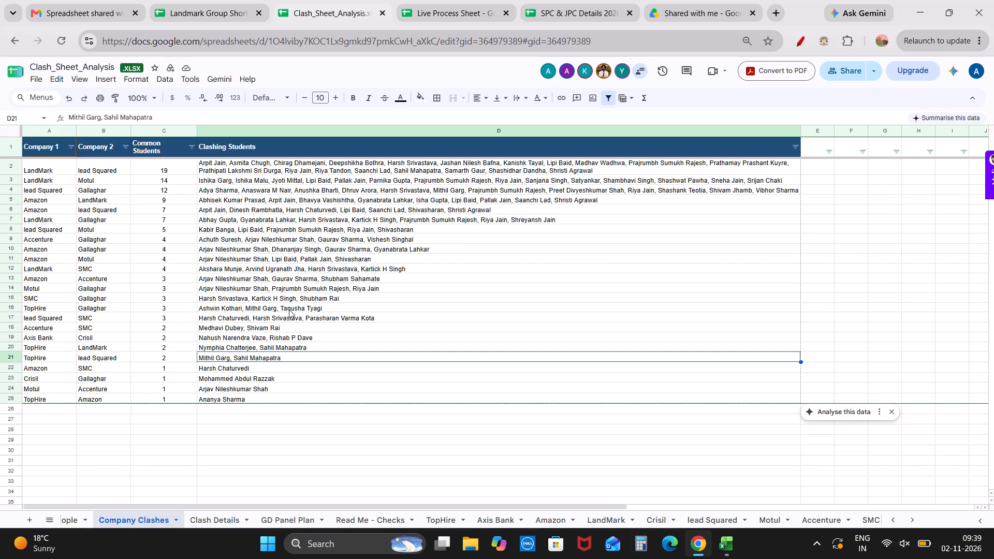
click(176, 172)
drag(176, 172, 178, 402)
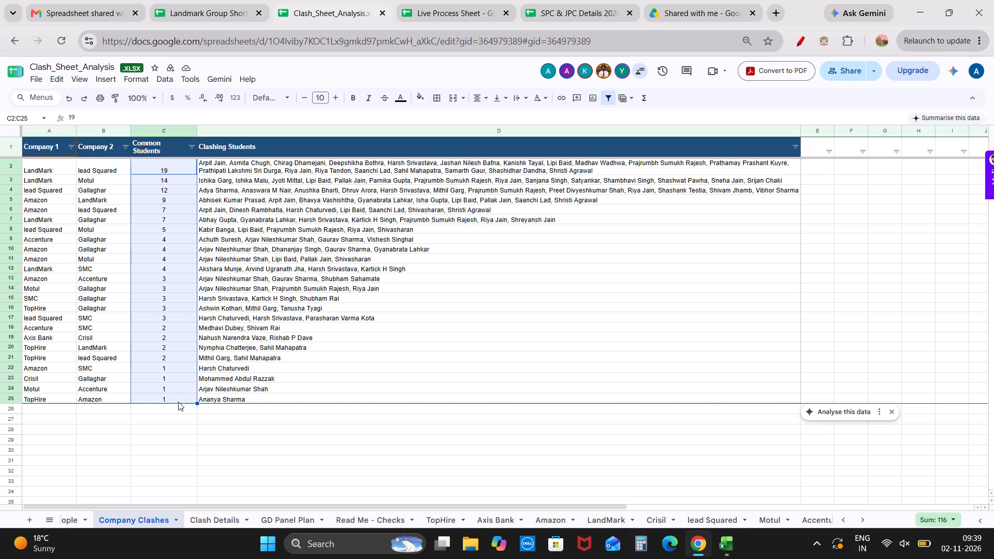
click(357, 445)
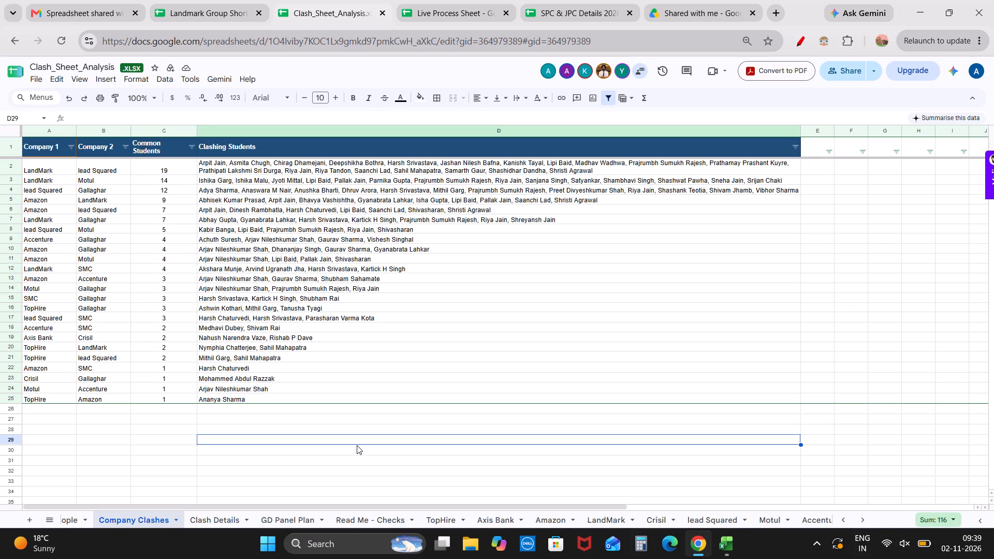
scroll(226, 518, right, 4)
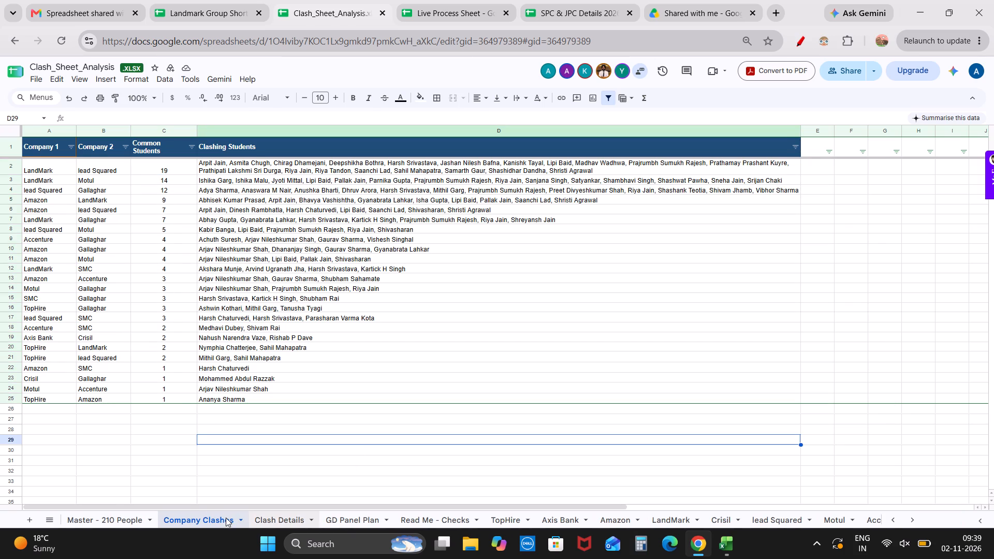
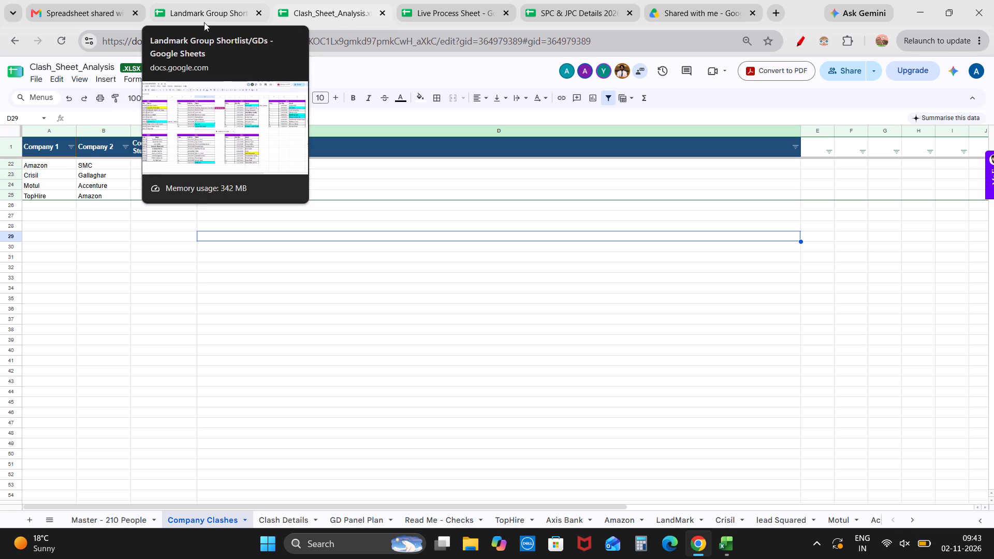
In the Landmark Group Shortlist/GDs file's GD Panels sheet, look over the panels and copy the GD 2 names in G4:G13.
click(221, 0)
scroll(200, 304, up, 1)
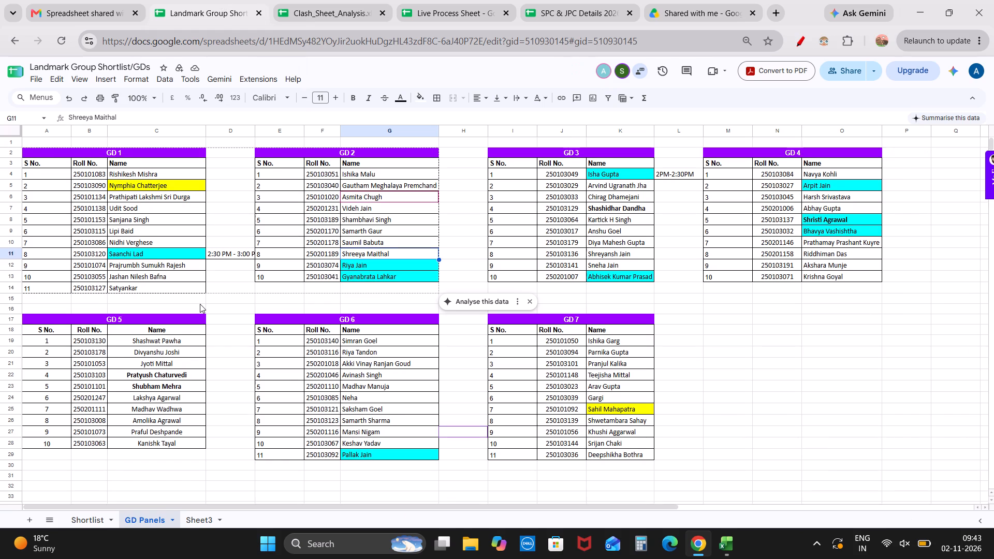
scroll(200, 304, up, 1)
scroll(200, 304, right, 2)
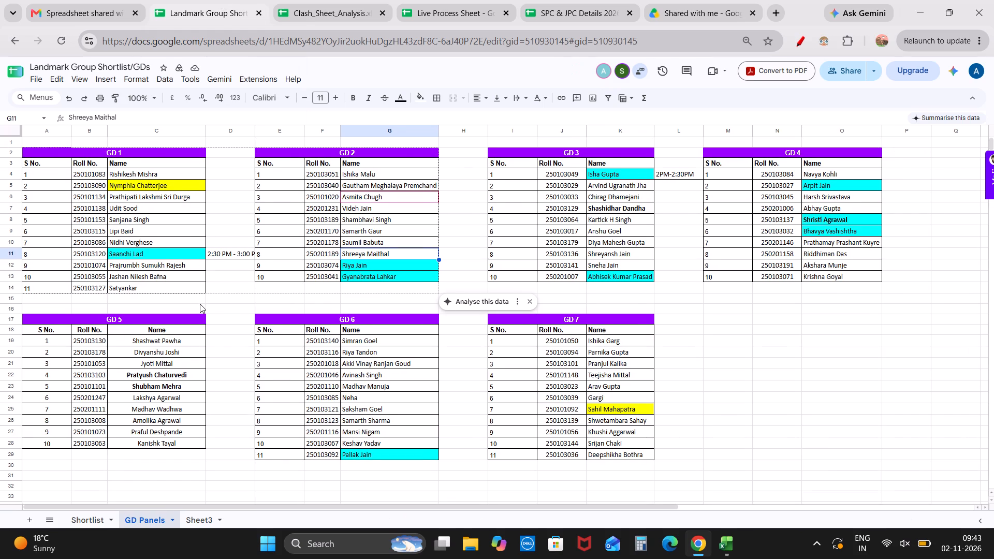
scroll(200, 304, right, 1)
scroll(243, 284, up, 1)
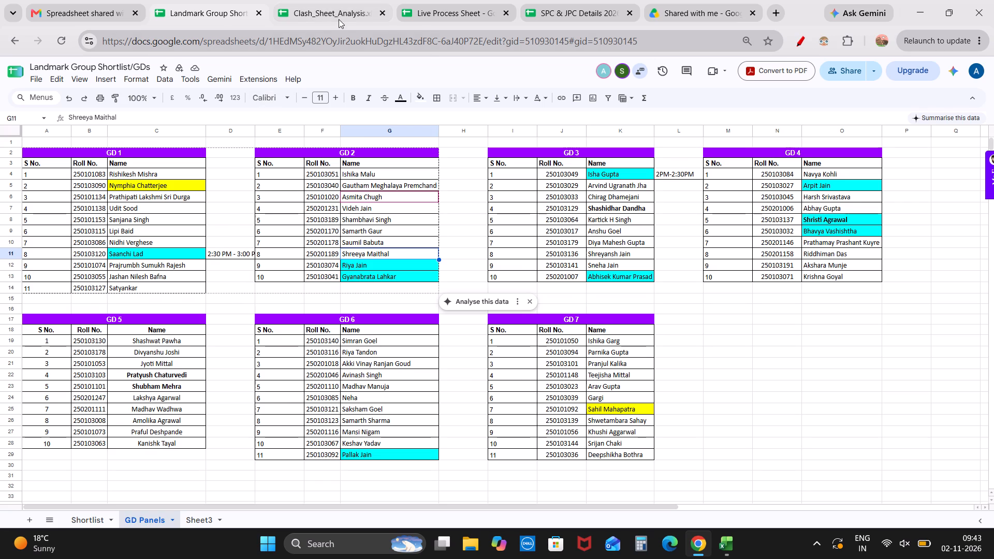
scroll(302, 221, up, 1)
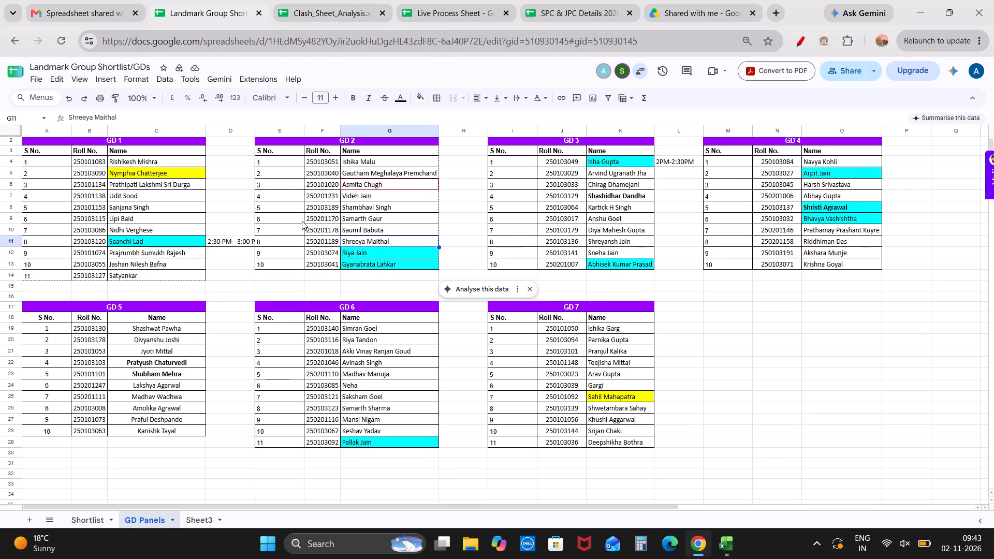
scroll(302, 221, up, 1)
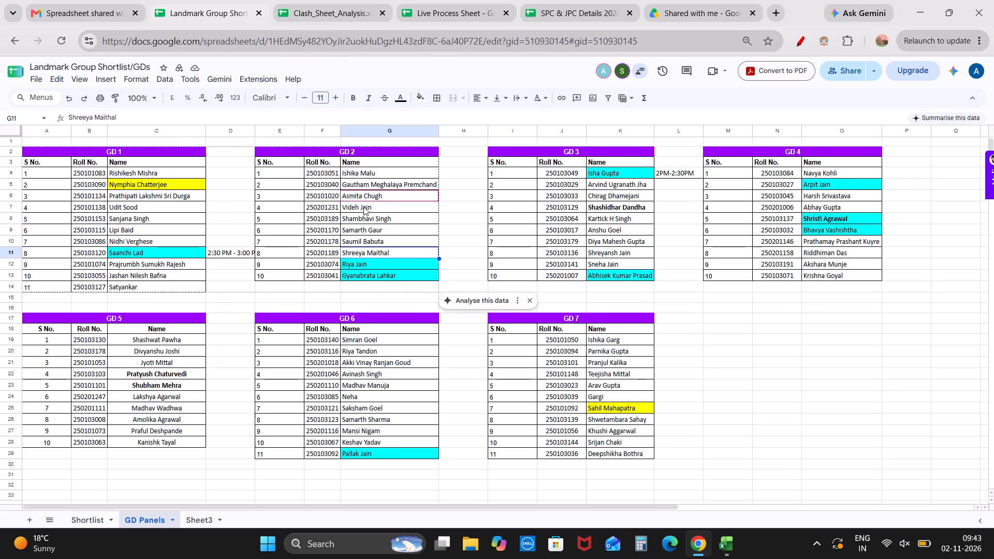
drag(374, 173, 372, 266)
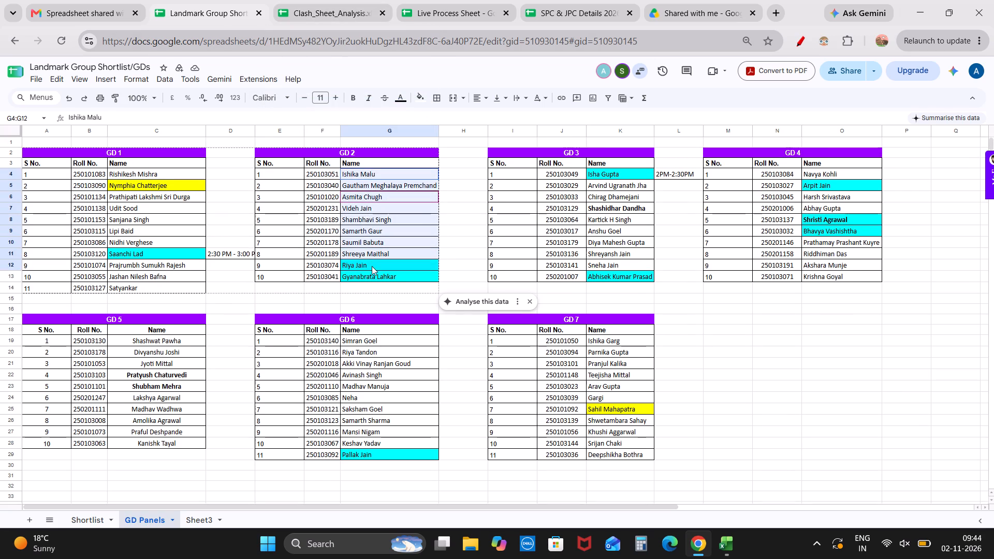
drag(372, 266, 372, 278)
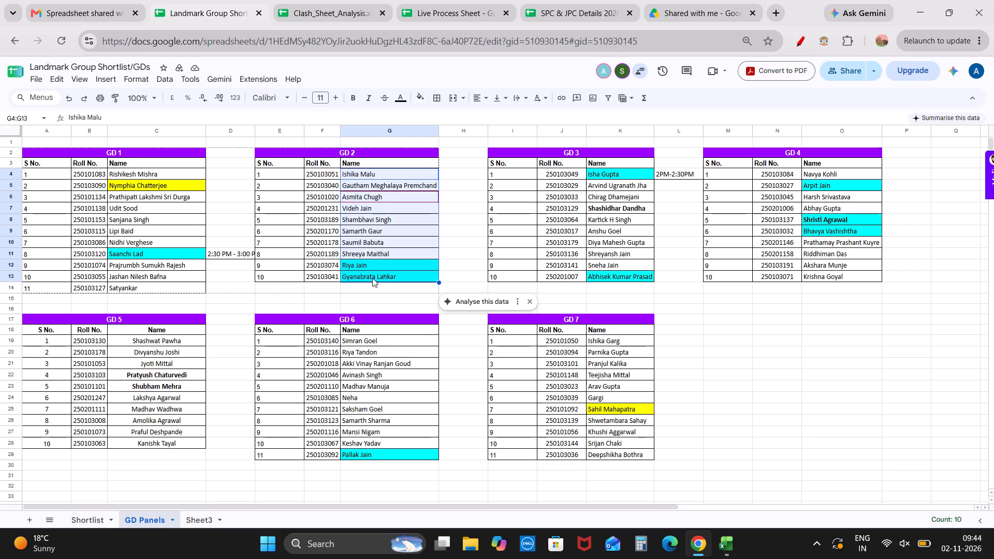
key(ctrl+c)
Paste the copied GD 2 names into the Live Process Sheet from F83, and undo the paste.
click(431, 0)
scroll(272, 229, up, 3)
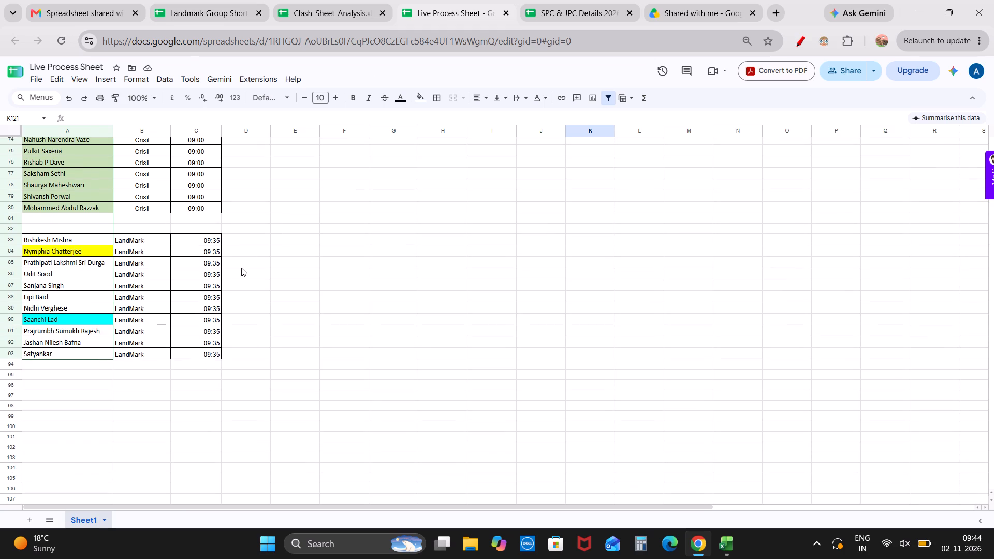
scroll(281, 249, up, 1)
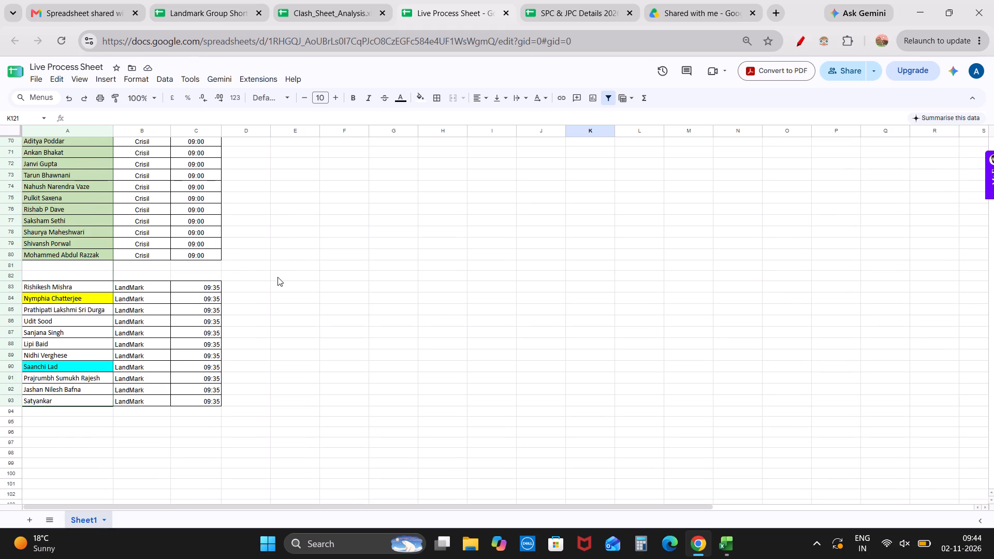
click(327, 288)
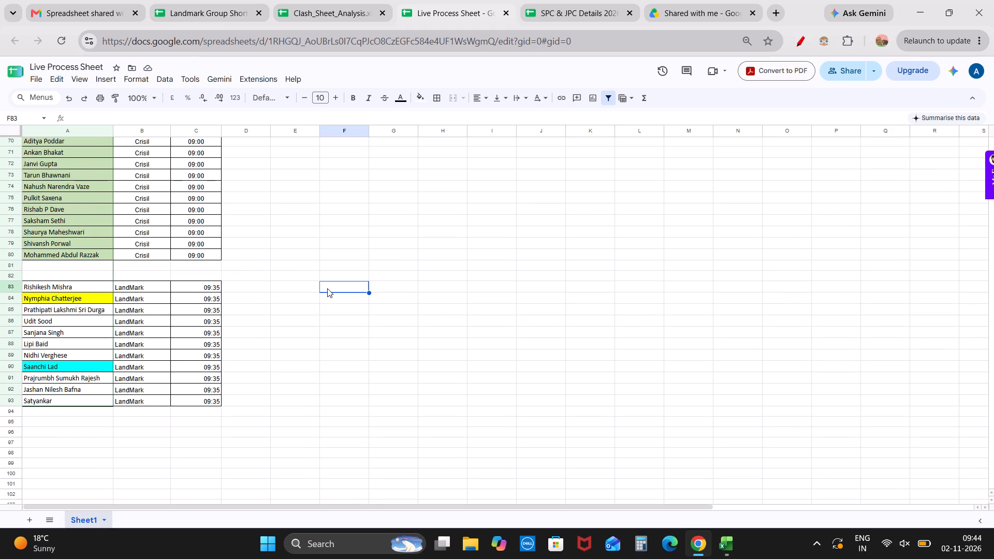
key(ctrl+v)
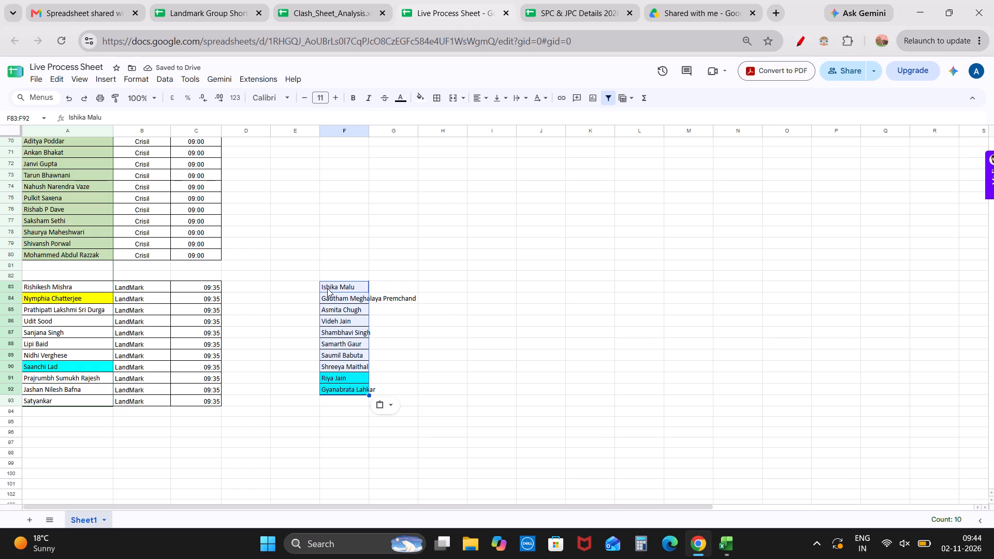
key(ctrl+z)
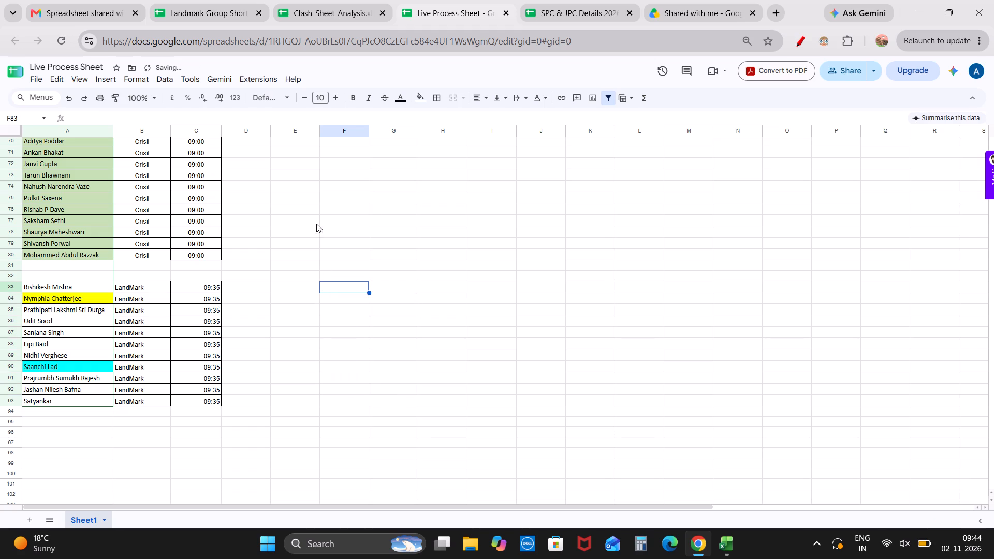
Recheck the GD 2 names in the Landmark Group file, paste them into the Live Process Sheet from F83, and fit column F's width.
click(330, 0)
click(203, 0)
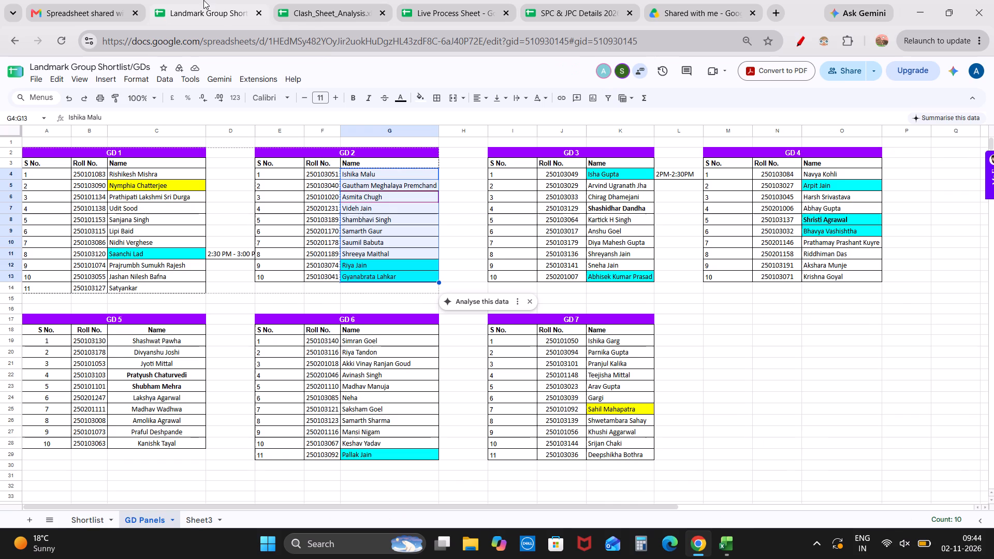
click(421, 10)
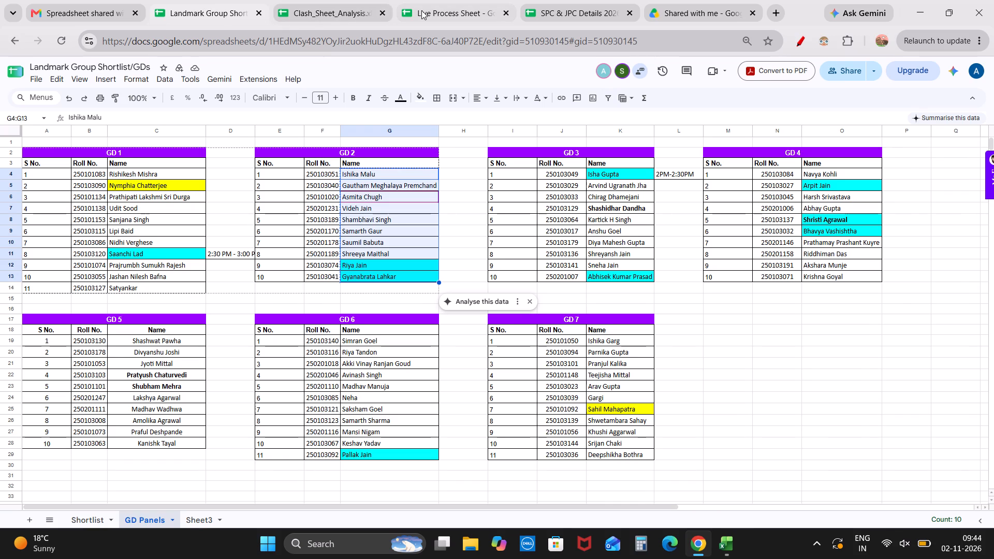
key(ctrl+v)
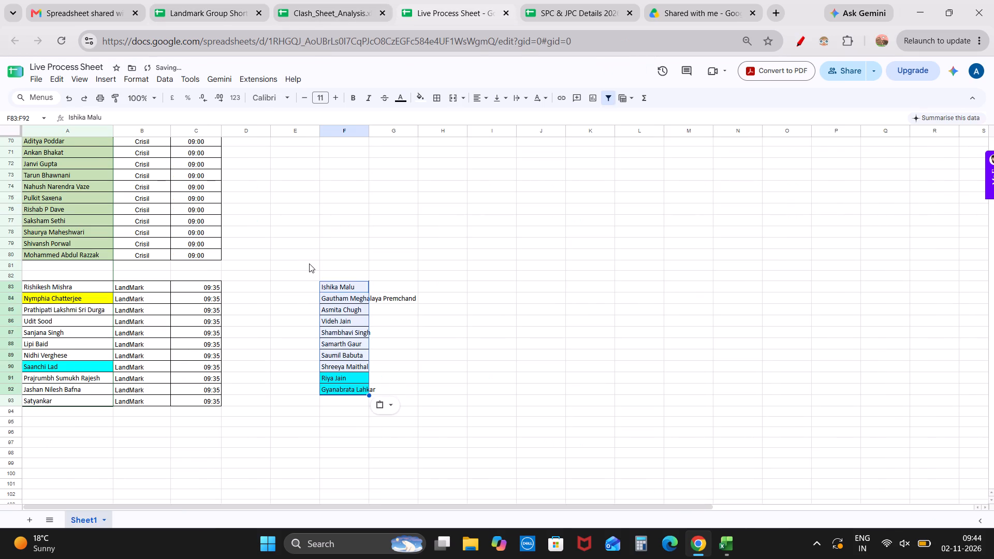
double_click(370, 127)
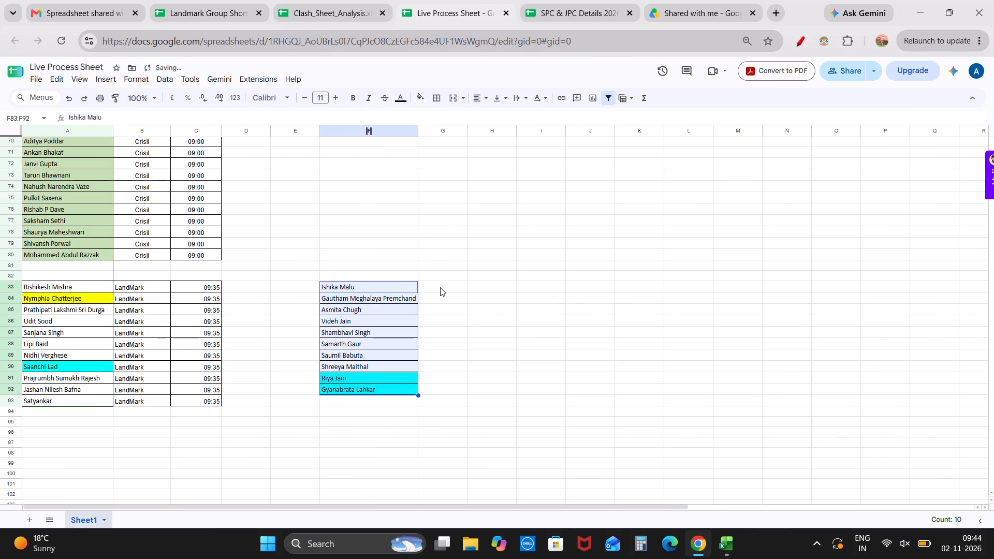
Enter the label "Landmark P2" in G83, beside the first pasted GD 2 name.
double_click(440, 287)
text(Landmark)
key(space)
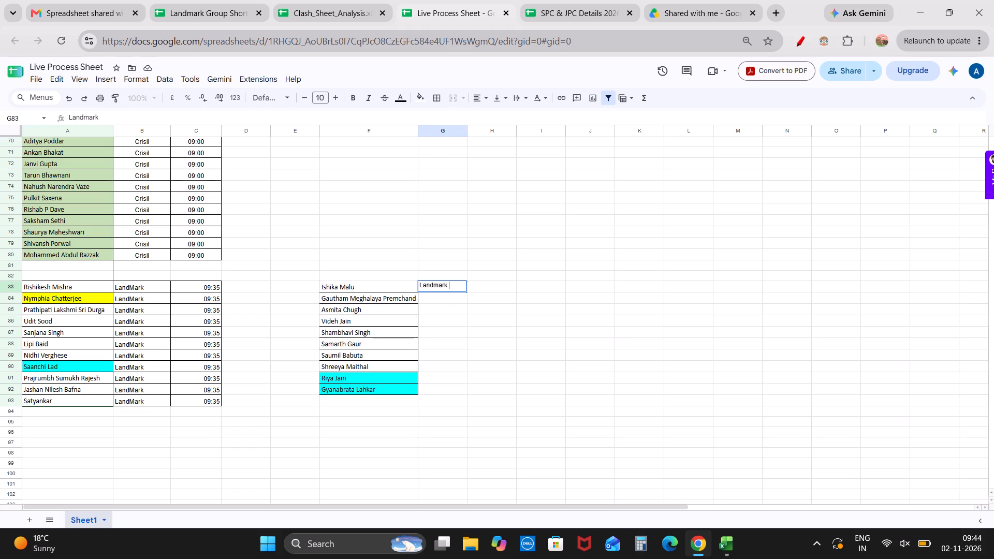
key(shift+p)
key(2)
key(Down)
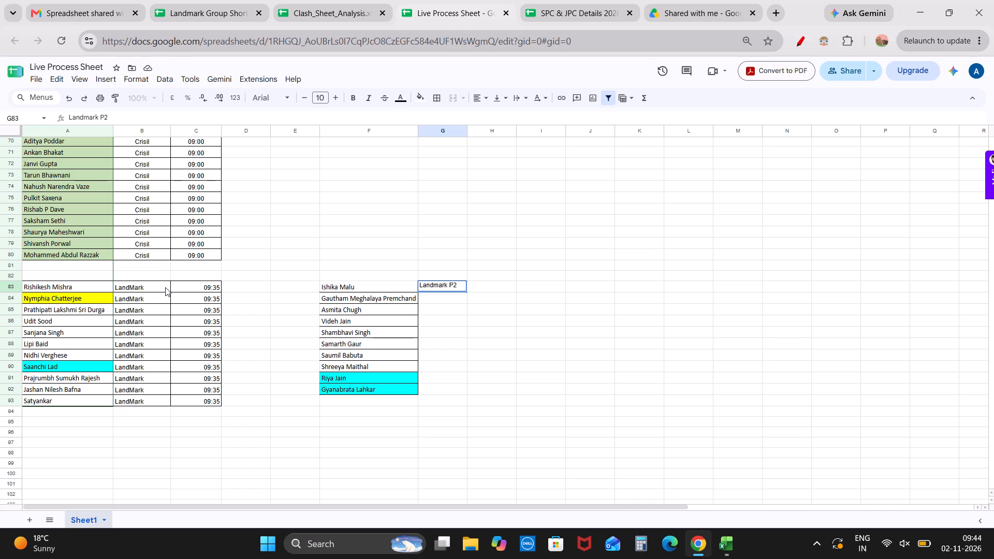
Change the company label in B83, the first row of the existing Landmark block, to "LandMark P1".
triple_click(165, 287)
click(165, 287)
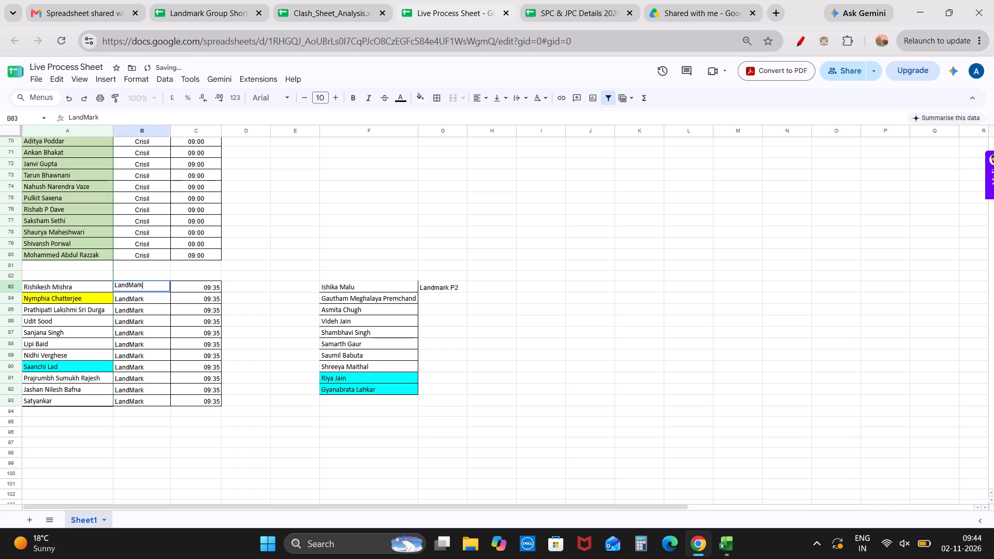
key(space)
key(shift+p)
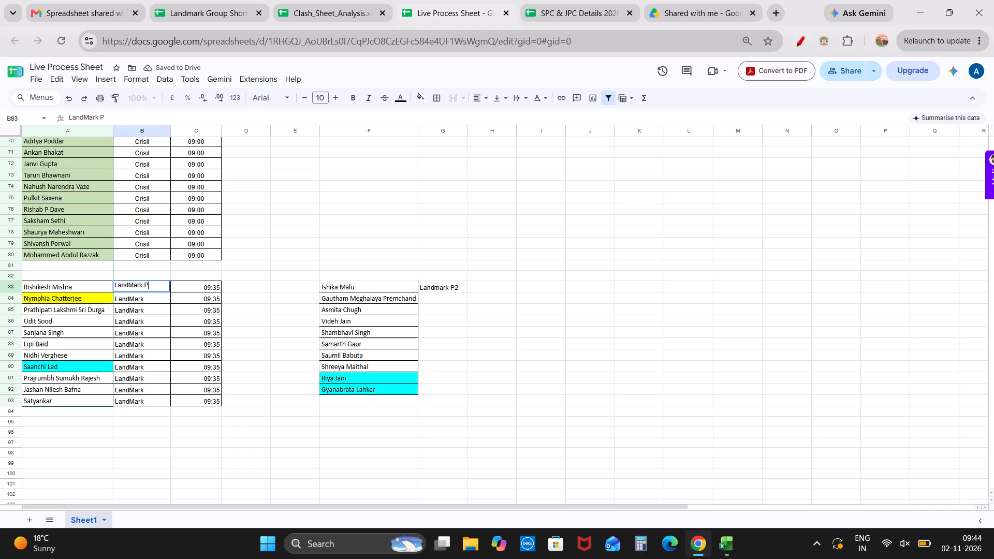
key(1)
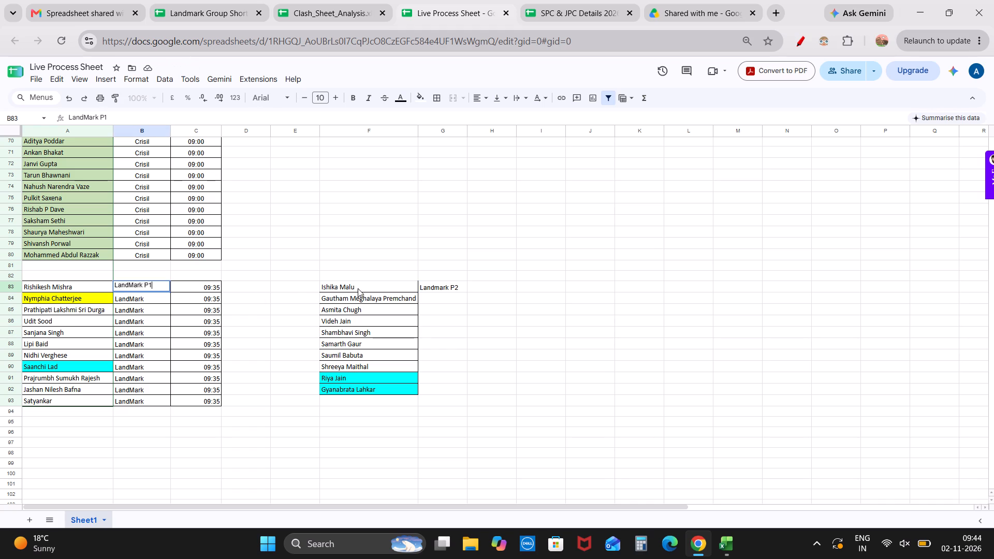
Move the GD 2 names from F83:F92 to column A starting at A95, below the existing Landmark block.
drag(369, 288, 362, 348)
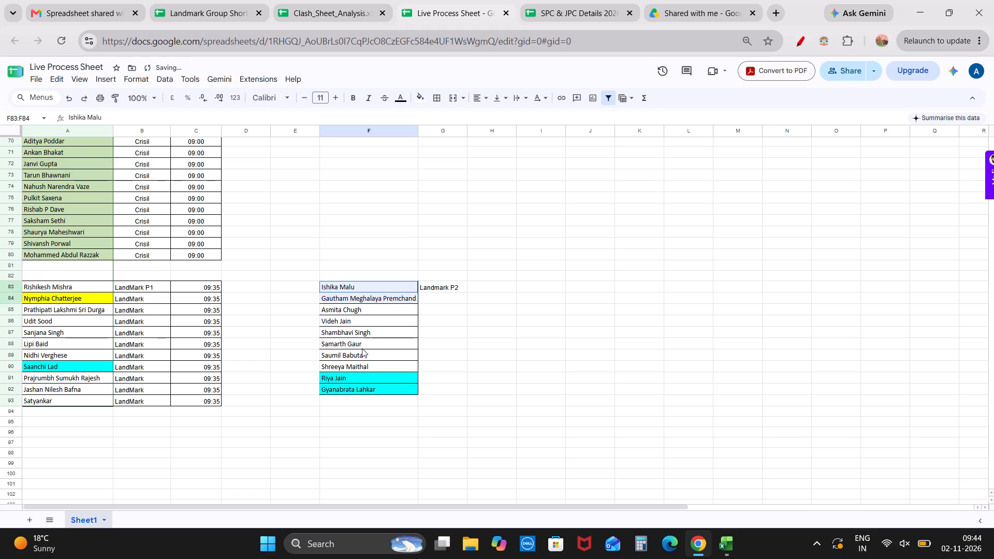
drag(362, 348, 356, 391)
key(ctrl+x)
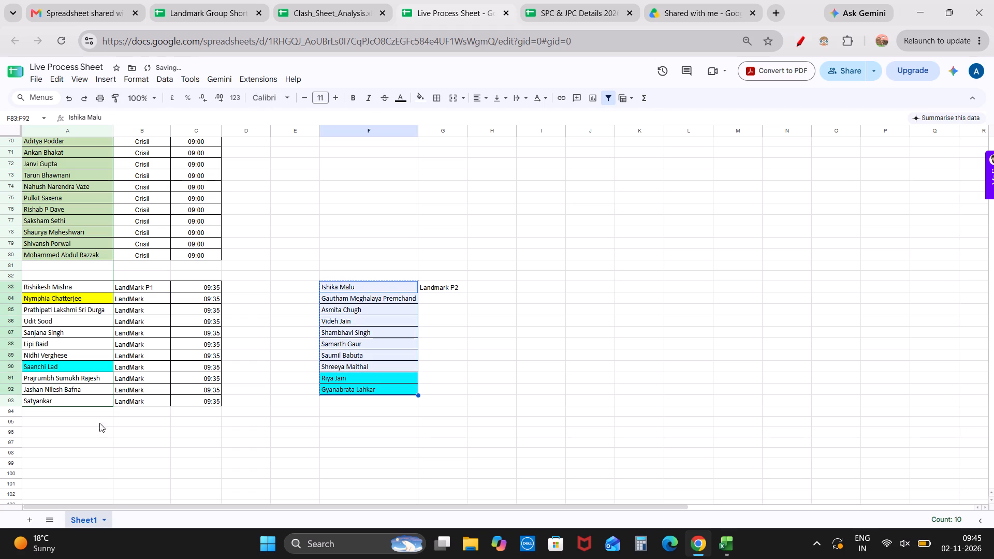
click(50, 422)
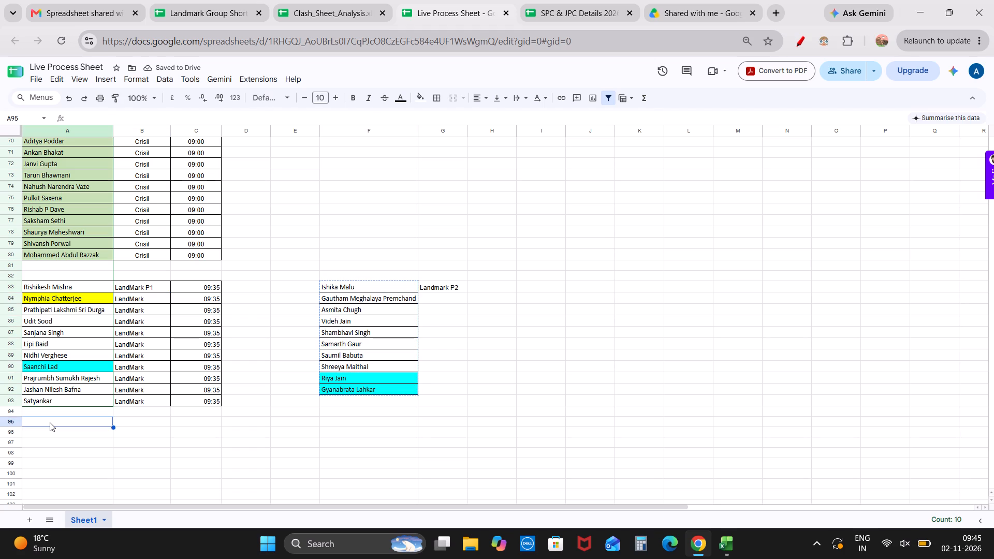
key(ctrl+v)
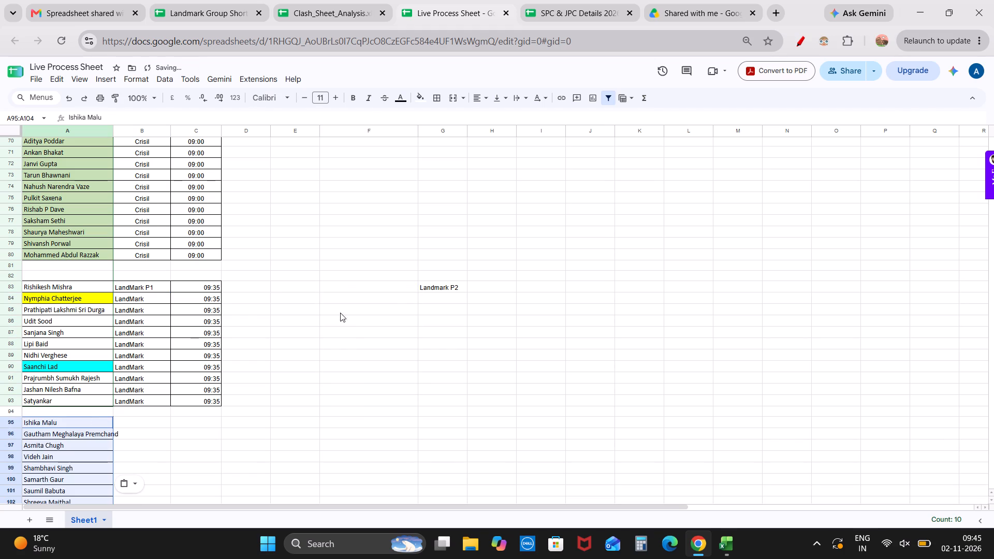
Move the "Landmark P2" label from G83 to B95 and fit column A's width to its names.
click(436, 287)
key(ctrl+x)
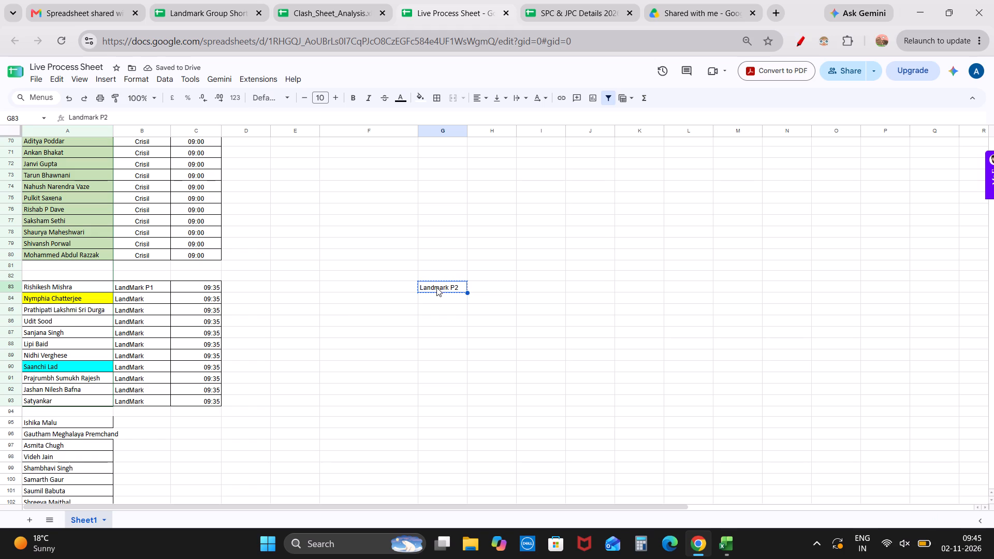
click(139, 424)
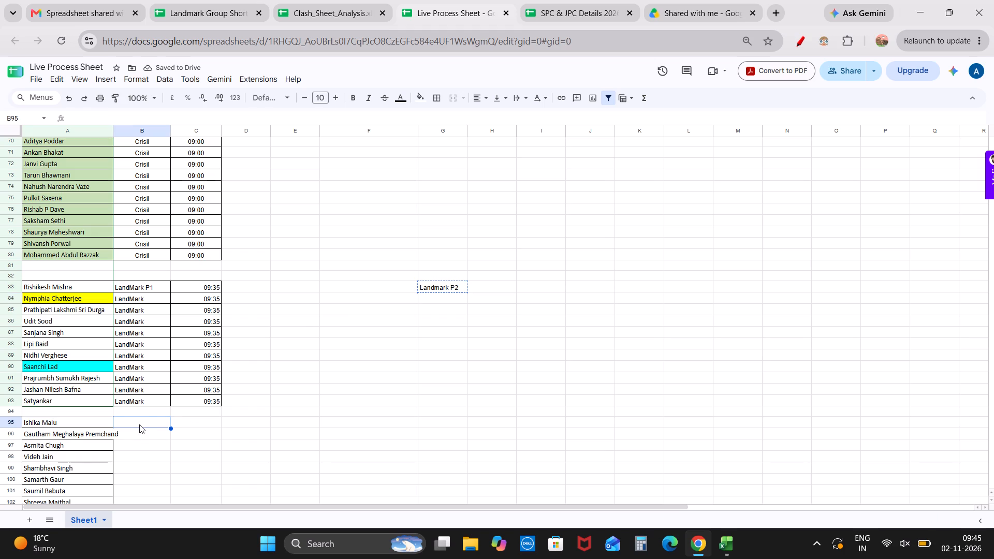
key(ctrl+v)
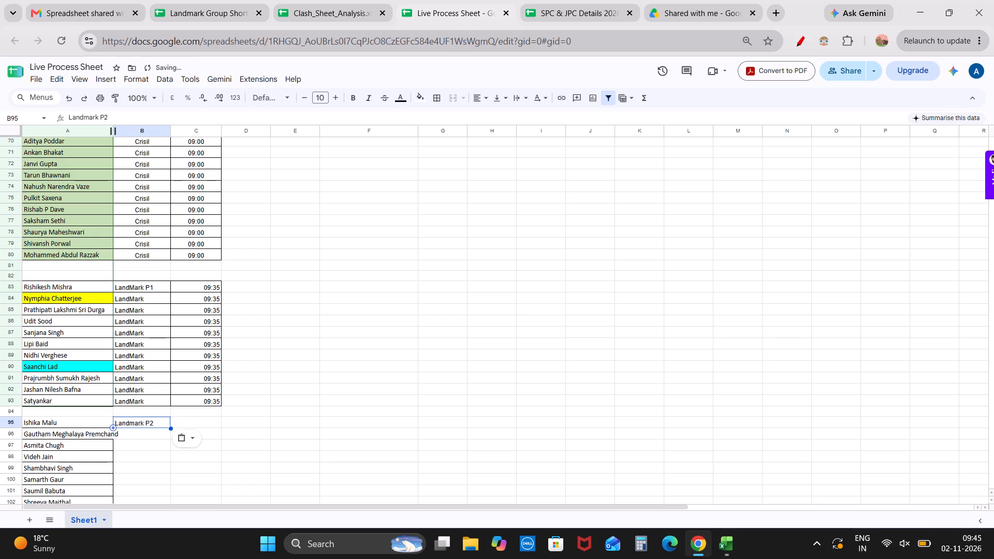
double_click(112, 127)
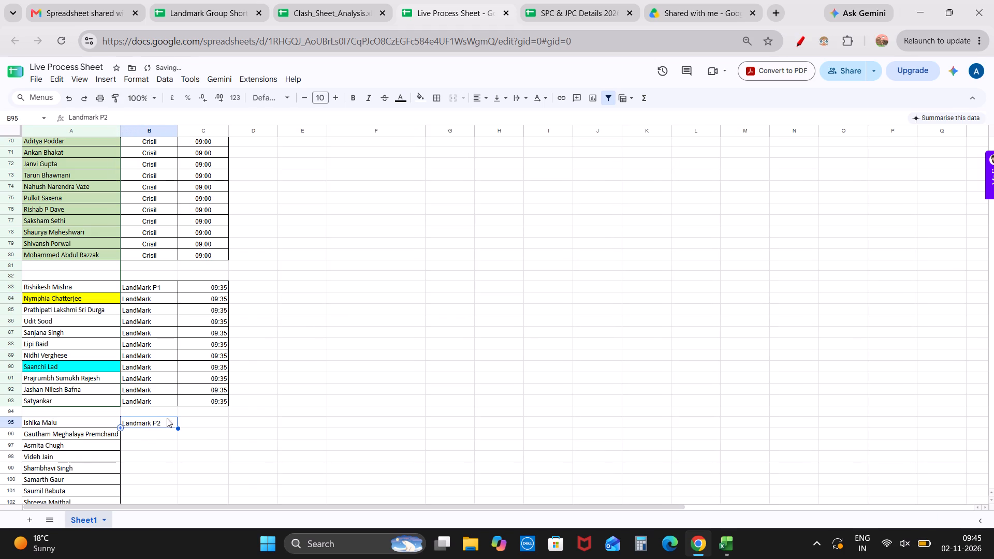
Auto-fill the B95 label down column B alongside the GD 2 names.
double_click(178, 429)
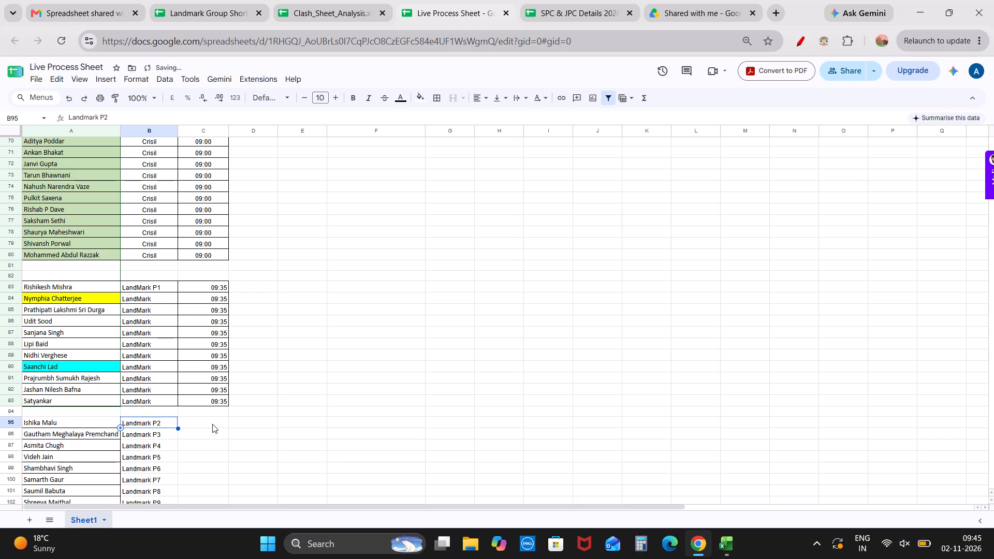
Enter the time 09:45 in C95 and fill it down column C beside all the GD 2 names.
click(212, 424)
text(099)
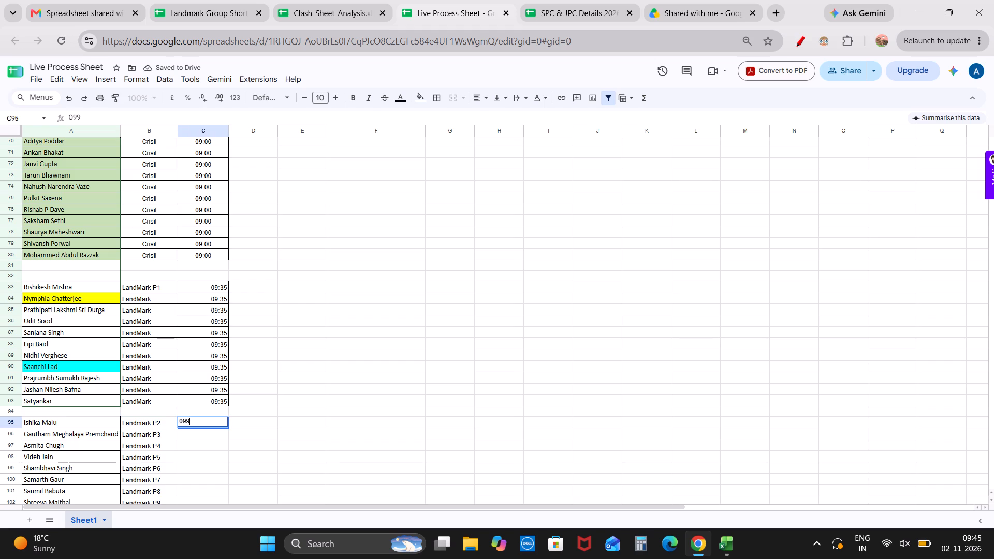
key(BackSpace)
key(shift+colon)
text(45)
click(222, 461)
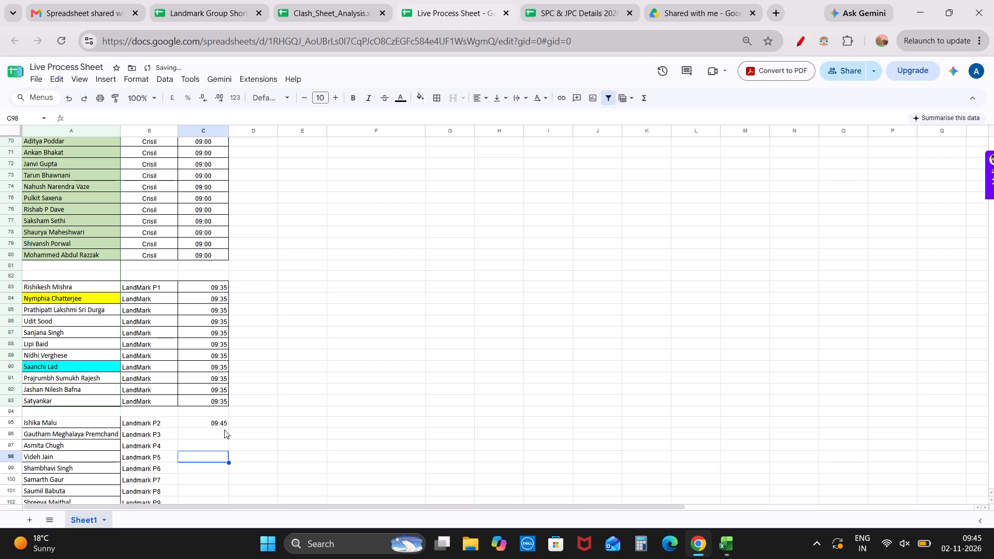
click(225, 424)
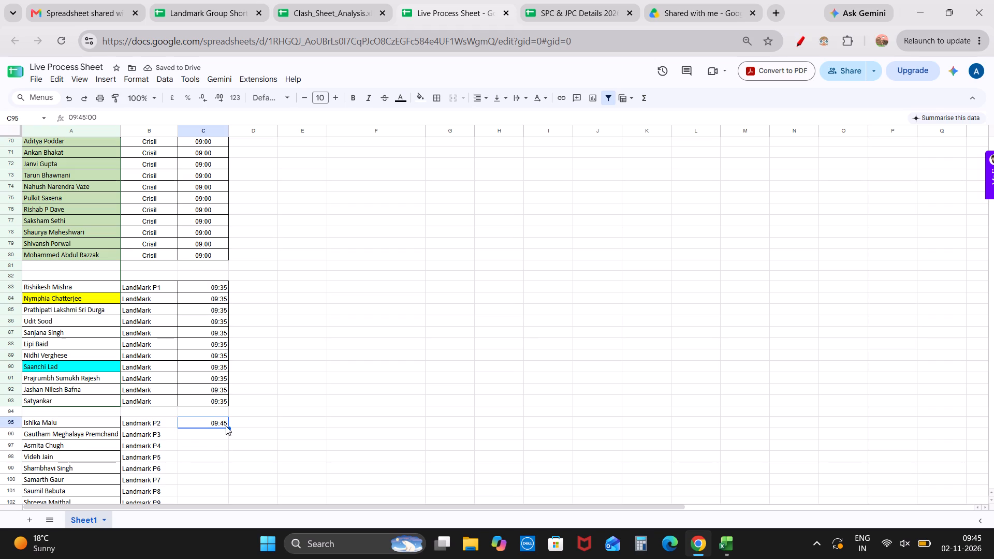
key(ctrl+c)
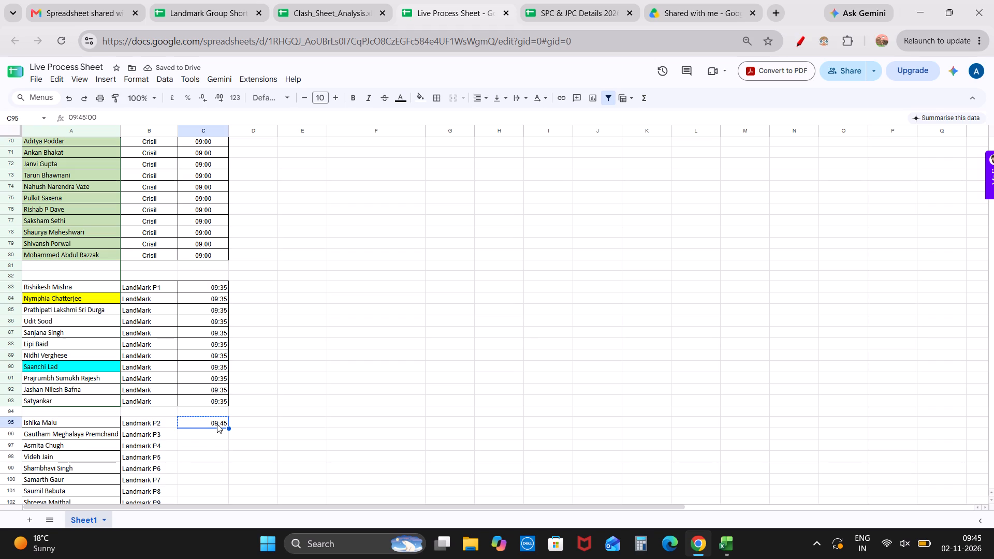
click(210, 433)
key(ctrl+v)
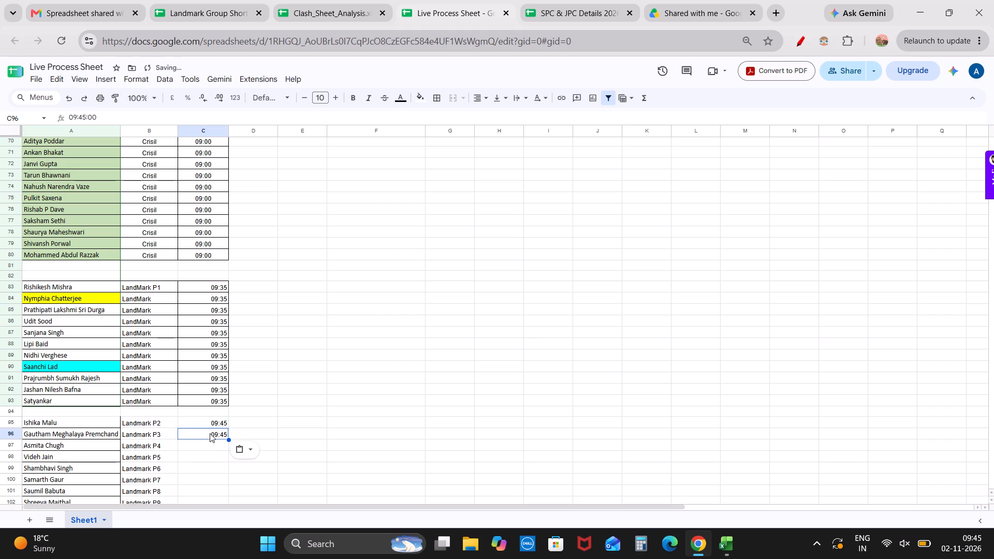
drag(217, 421, 216, 433)
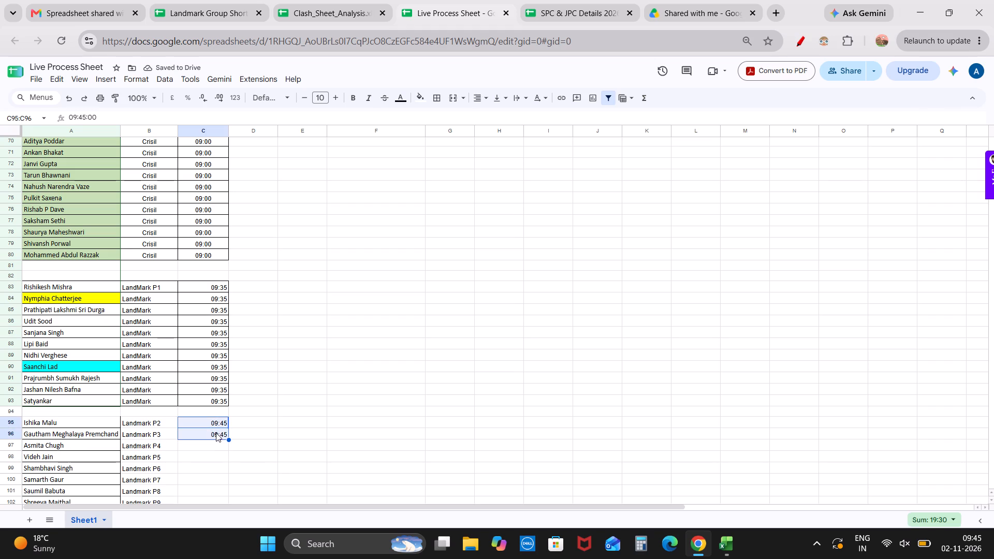
double_click(229, 439)
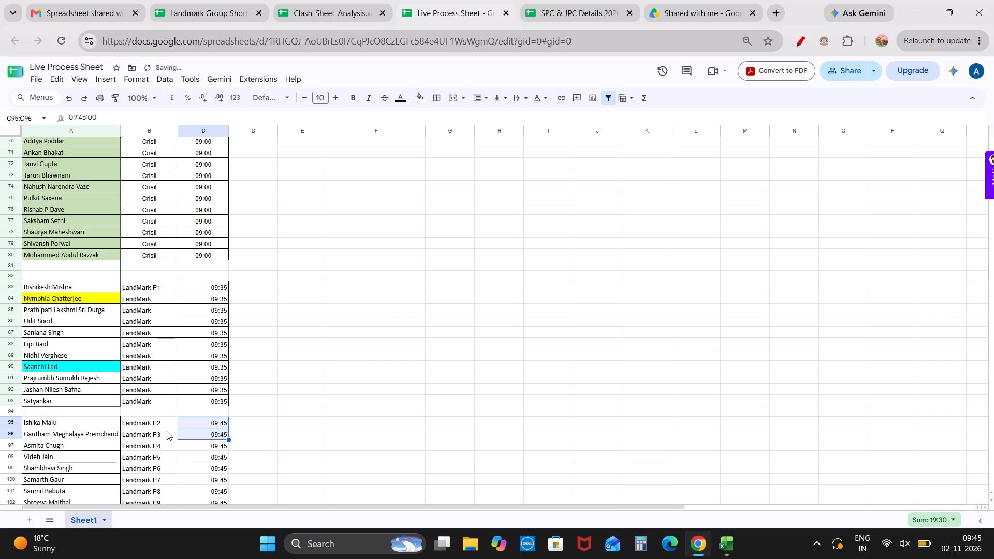
Replace the incrementing labels in B96:B104 with the same "Landmark P2" label as in B95.
scroll(167, 431, down, 1)
click(166, 360)
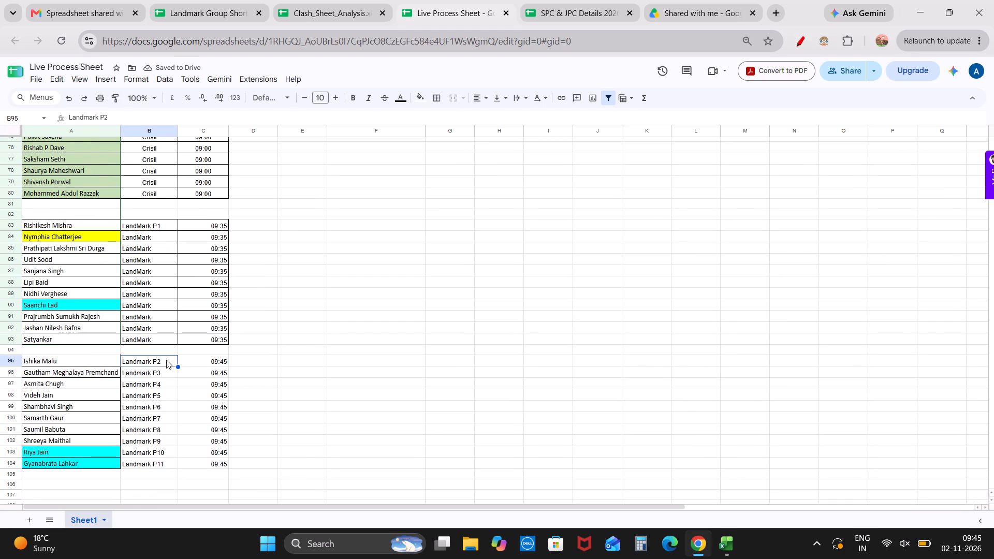
key(ctrl+c)
click(160, 370)
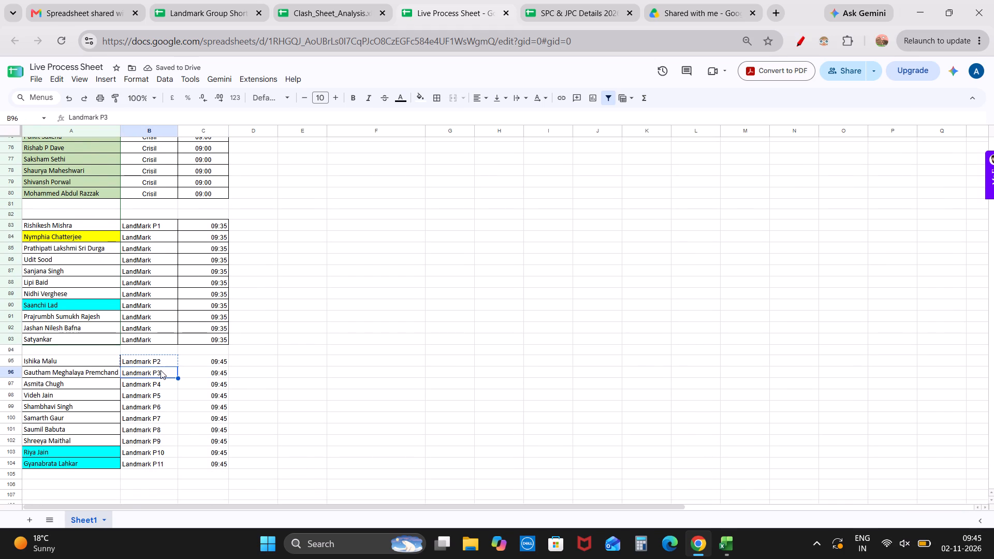
key(ctrl+v)
drag(163, 363, 163, 372)
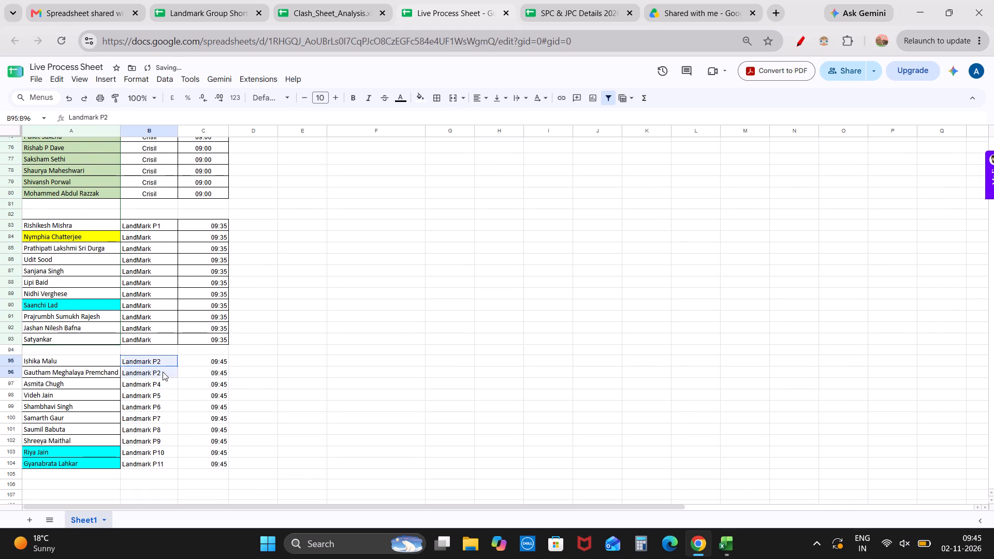
drag(163, 372, 162, 372)
double_click(179, 379)
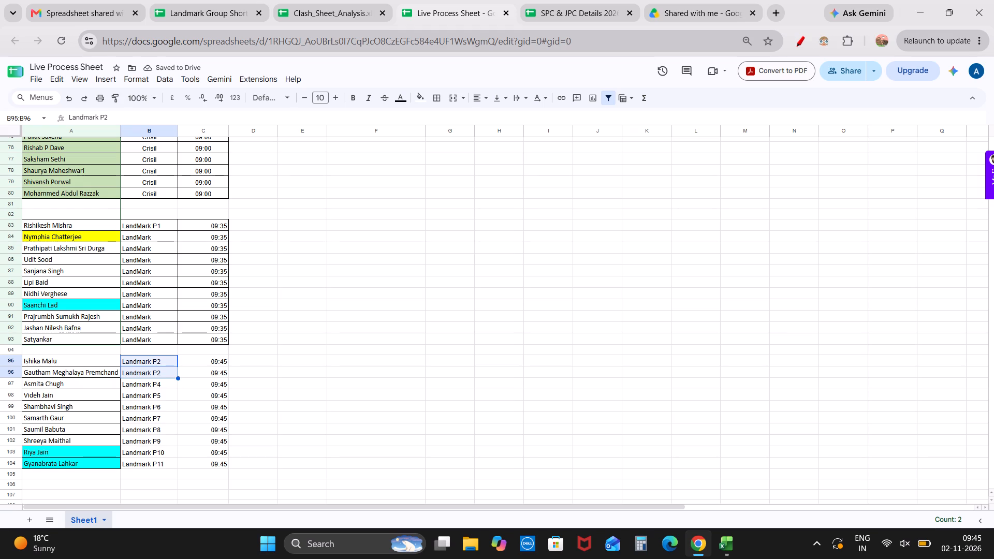
drag(179, 379, 173, 461)
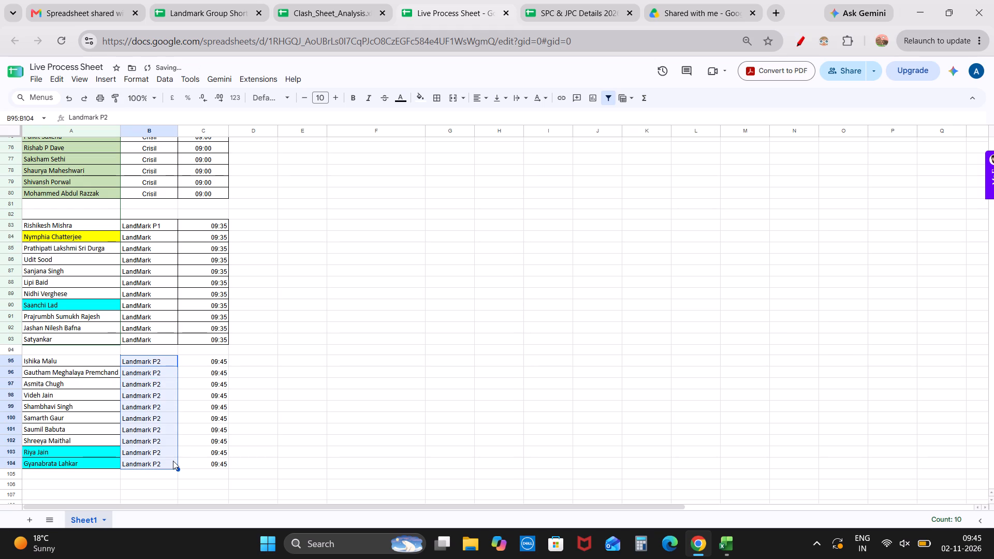
click(173, 435)
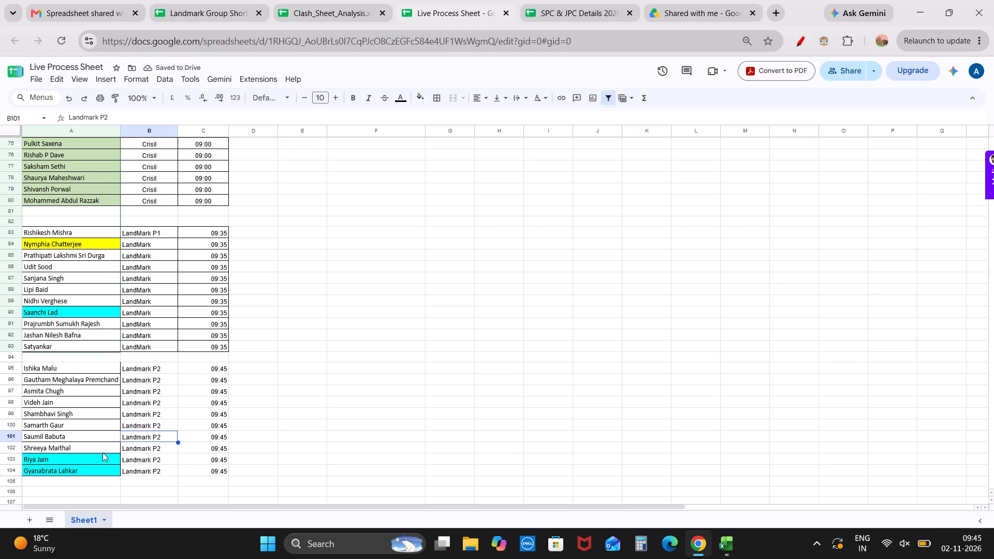
Remove the cyan highlight from A103:A104 by copying the formatting of the unhighlighted name in A98.
drag(82, 458, 82, 469)
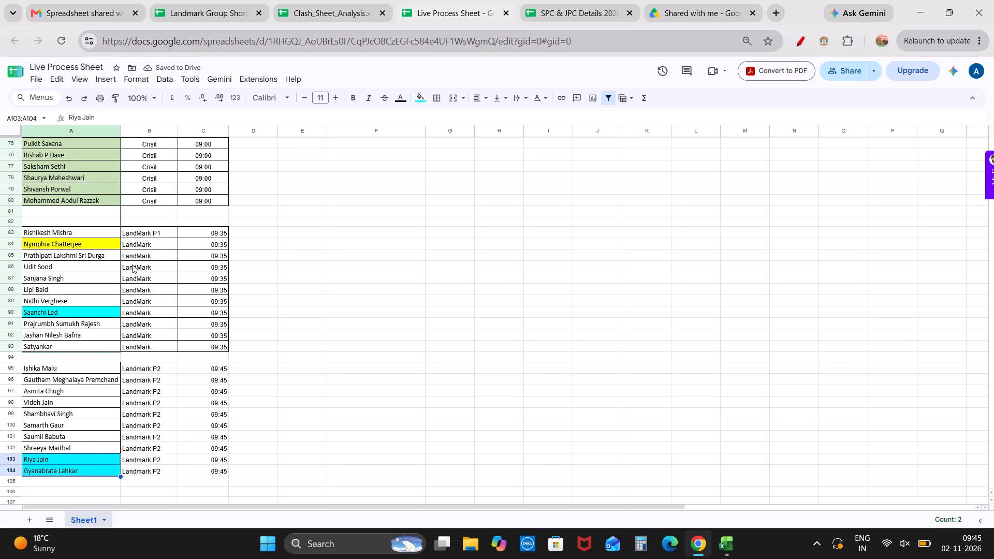
click(81, 400)
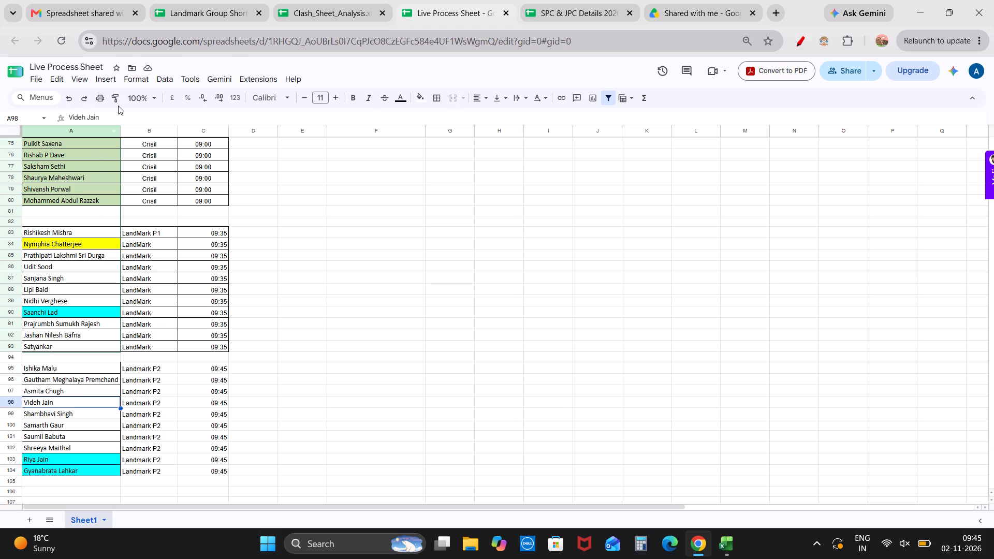
click(117, 103)
drag(72, 459, 72, 468)
click(98, 397)
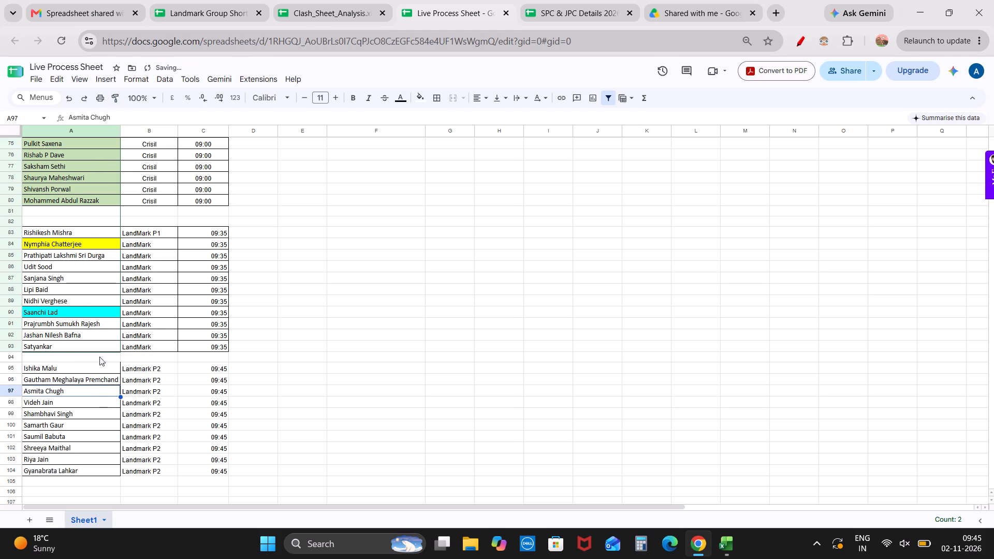
Remove the highlights from A90 and A84 in the first Landmark block by copying formatting from the unhighlighted names in A86 and A85.
click(99, 314)
click(88, 270)
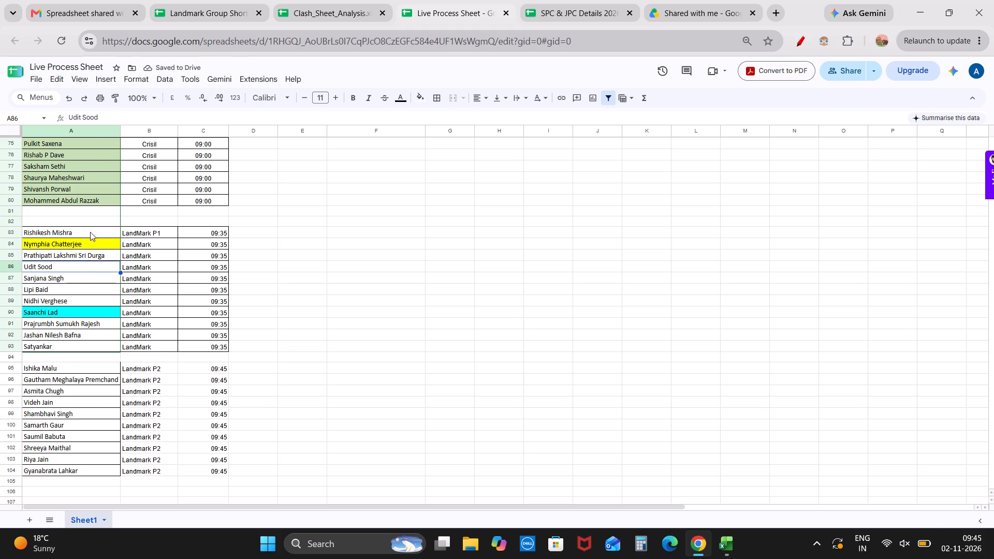
click(116, 102)
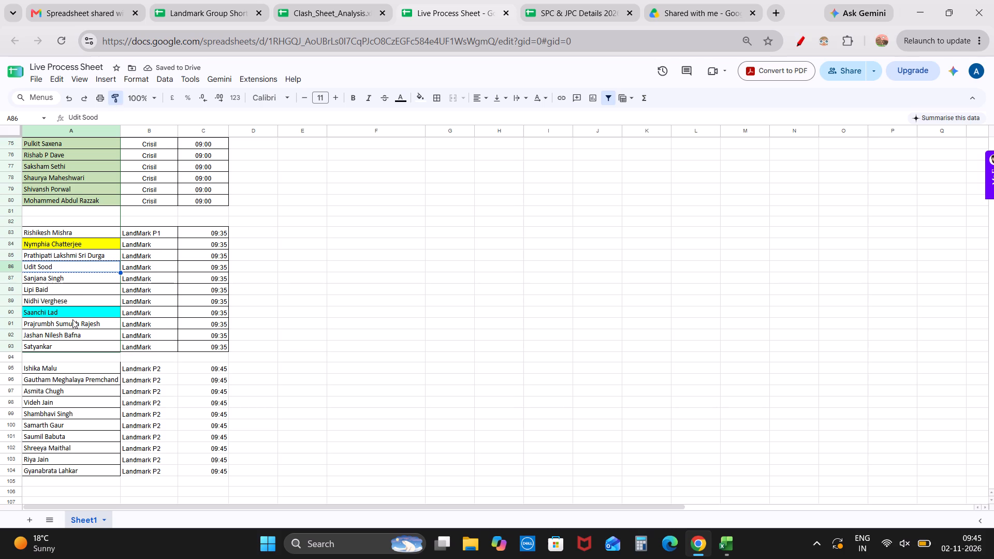
click(74, 314)
click(83, 242)
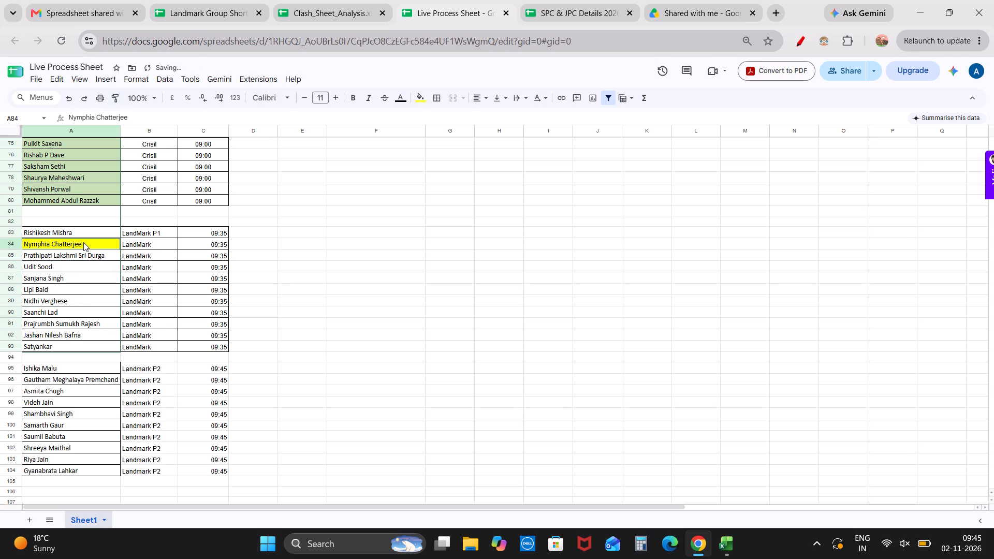
click(83, 255)
drag(110, 89, 114, 96)
click(114, 96)
click(86, 247)
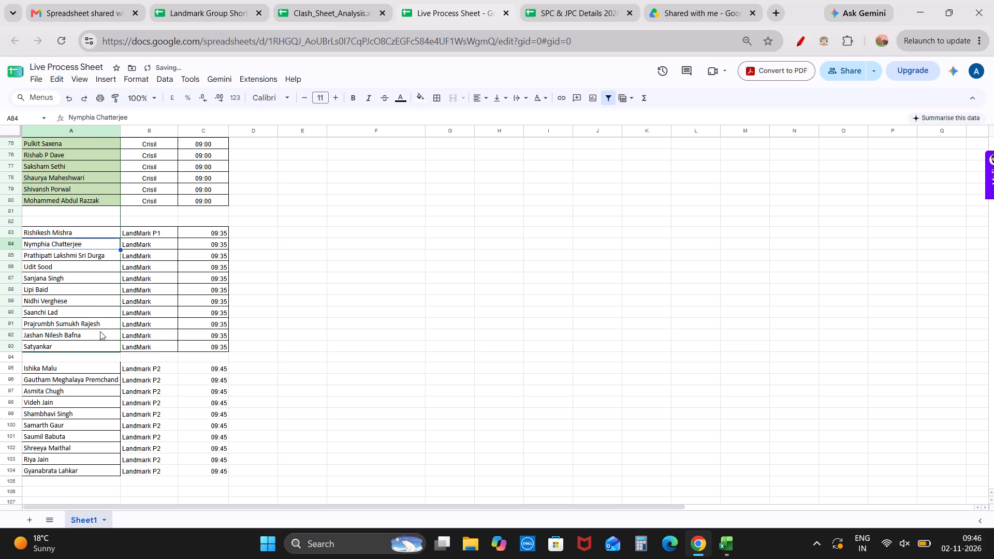
Copy the "LandMark P1" label from B83 into B84.
scroll(98, 339, up, 1)
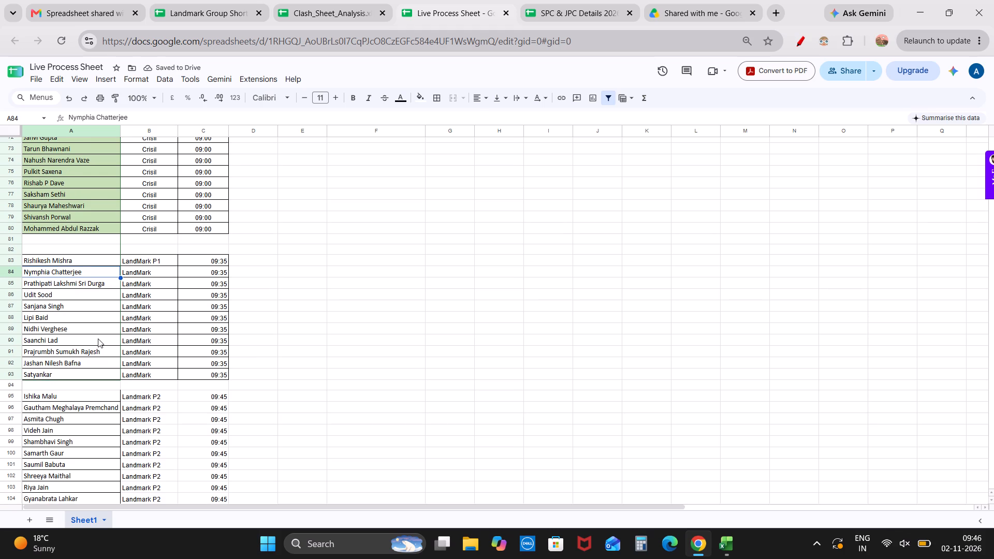
scroll(98, 339, up, 1)
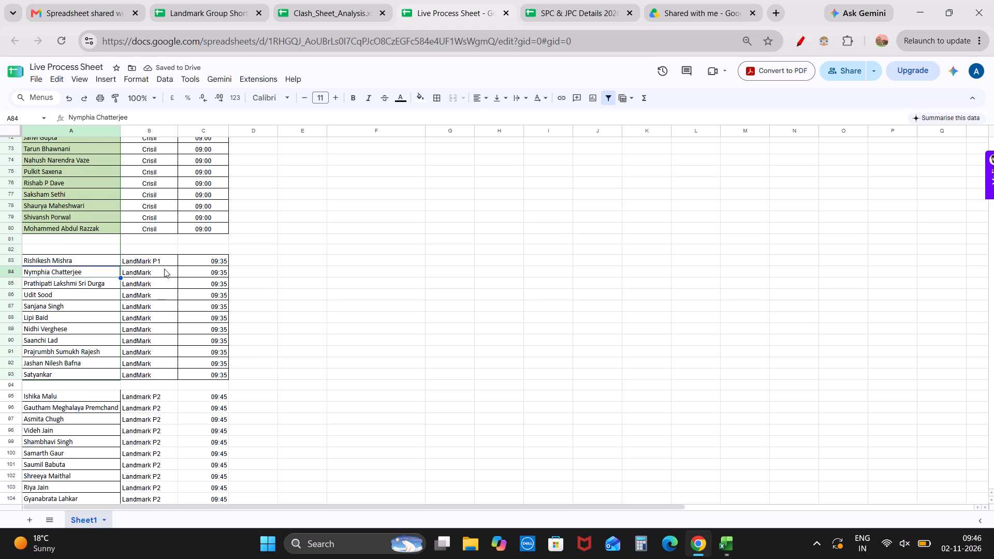
click(169, 260)
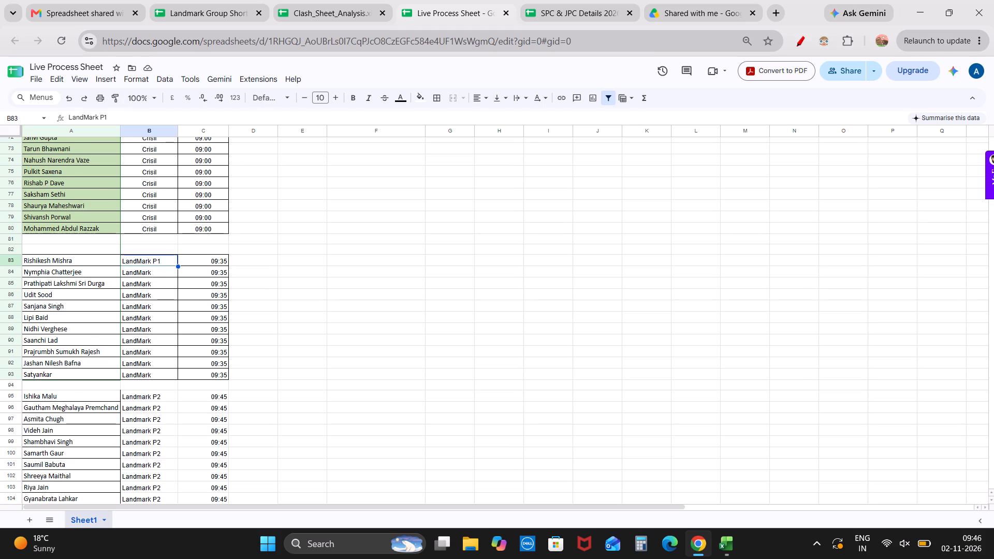
key(ctrl+c)
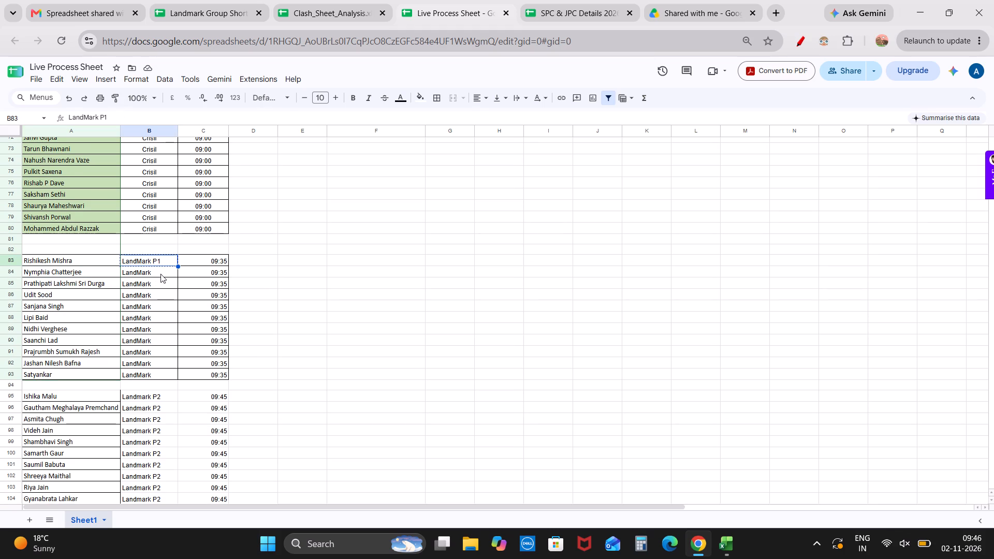
click(157, 270)
key(ctrl+v)
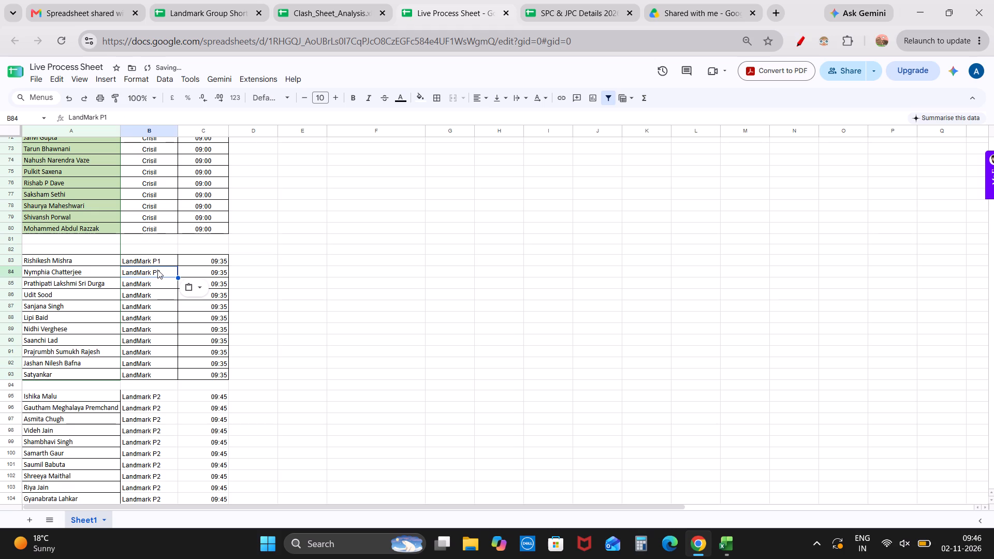
Switch to Clash_Sheet_Analysis and examine the GD panels, timings and rooms on the Gallaghar sheet.
scroll(168, 278, up, 1)
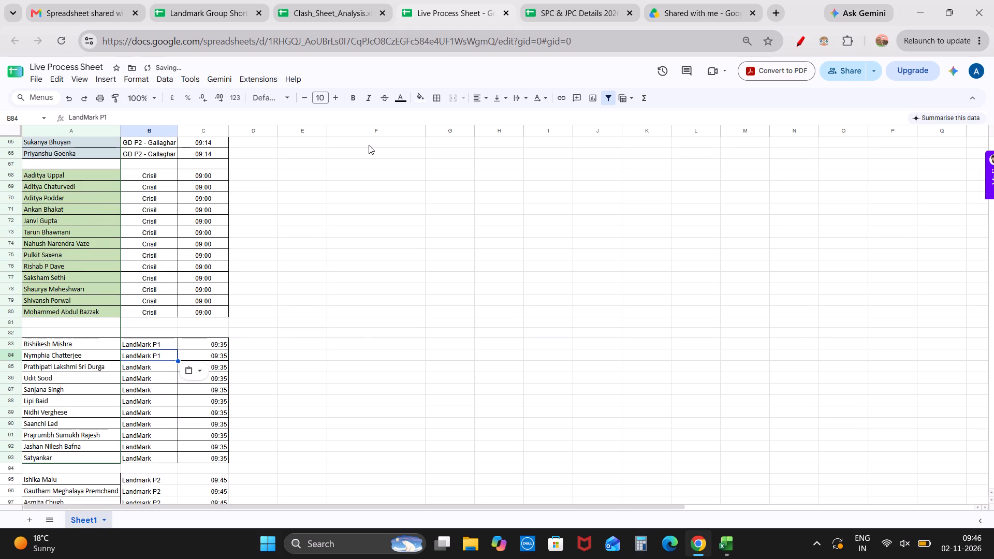
click(319, 1)
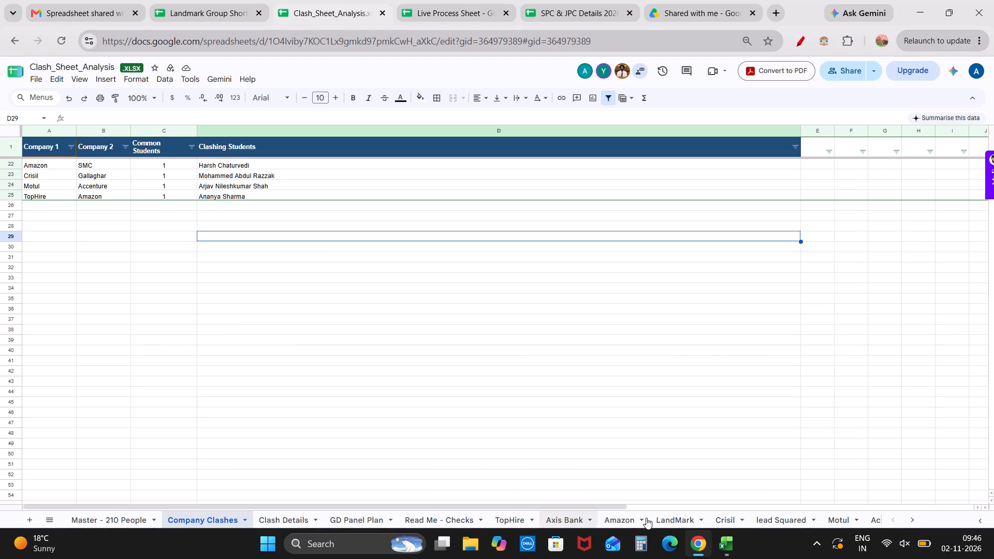
scroll(788, 528, left, 7)
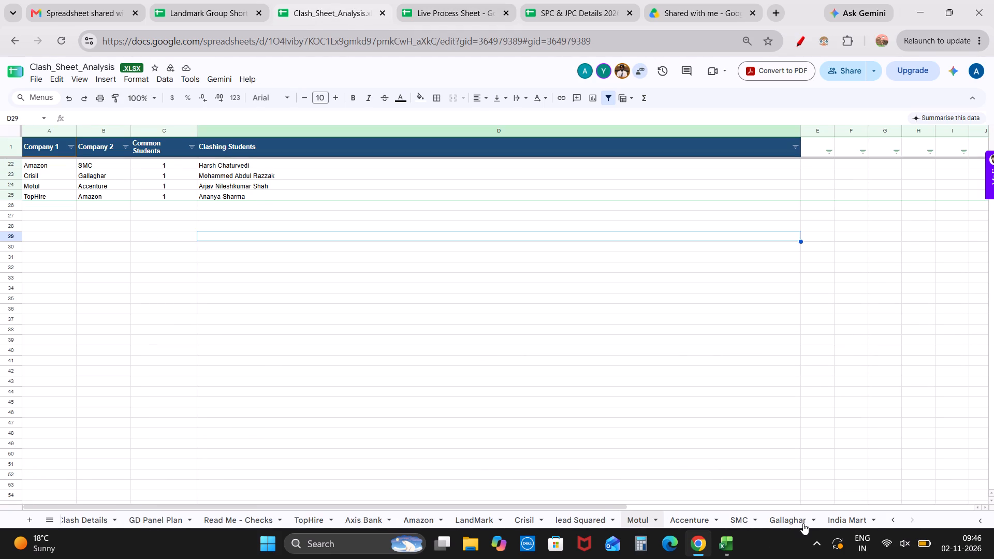
click(803, 523)
scroll(493, 296, up, 1)
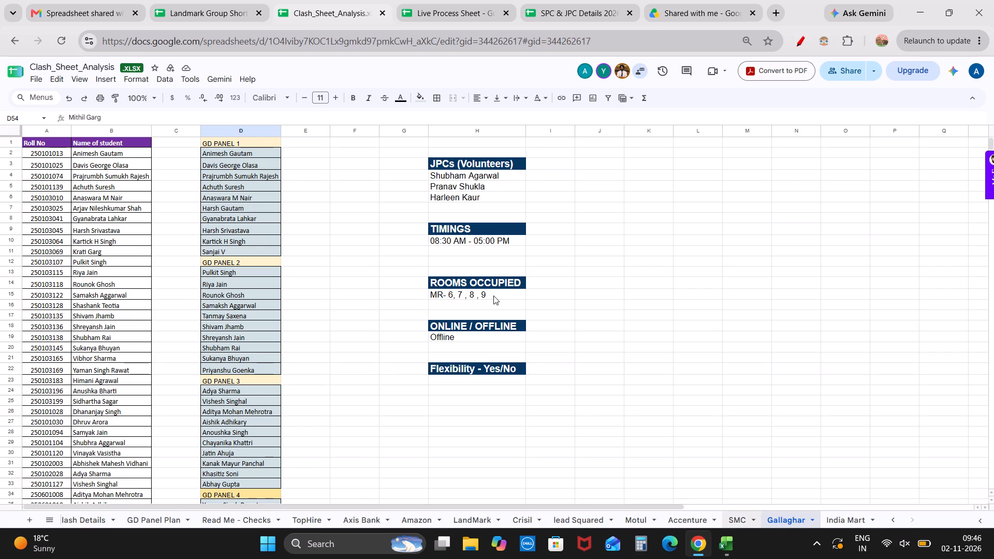
scroll(493, 296, up, 1)
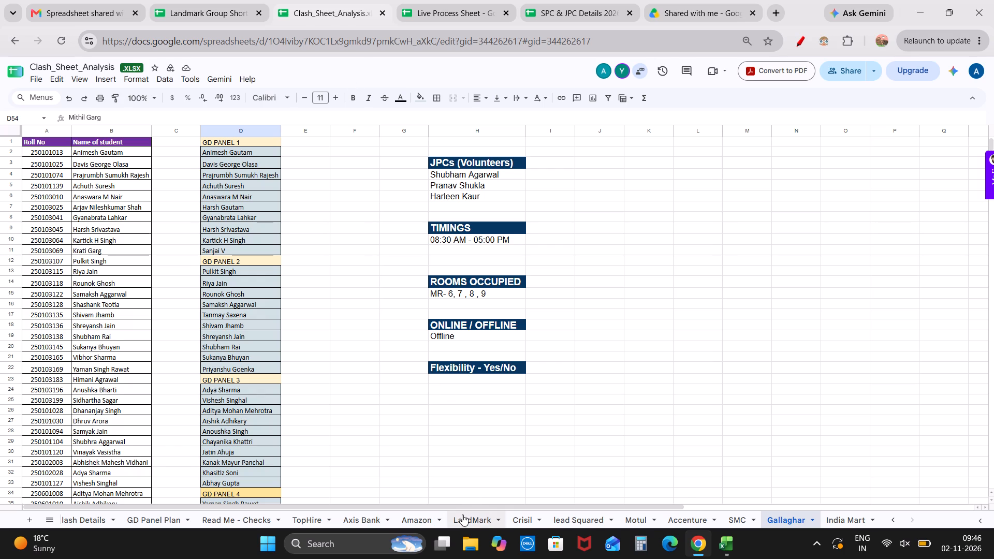
Return to the Live Process Sheet and review the Gallaghar, Lead Squared, Accenture and SMC entries up to the header row.
click(478, 4)
scroll(333, 198, up, 3)
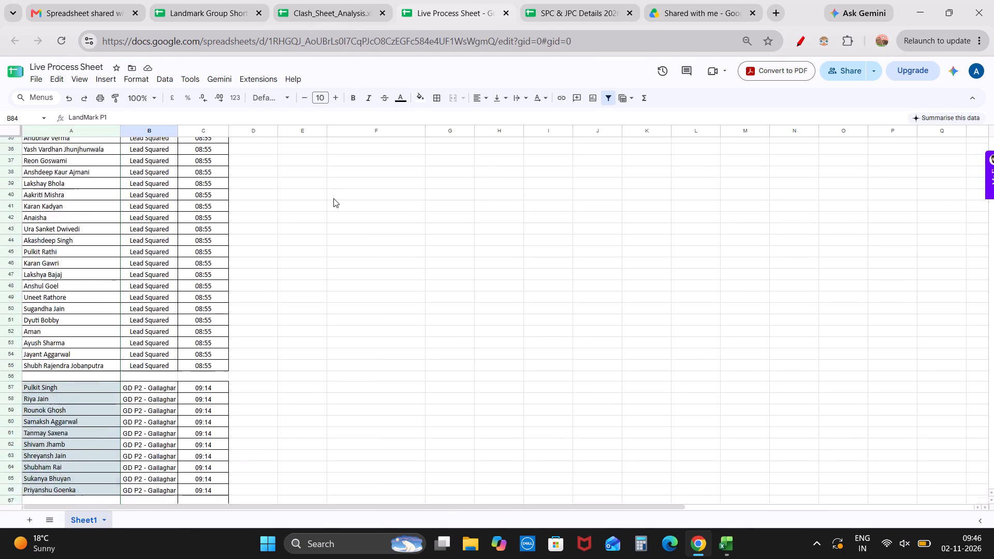
scroll(333, 198, up, 6)
scroll(333, 198, down, 1)
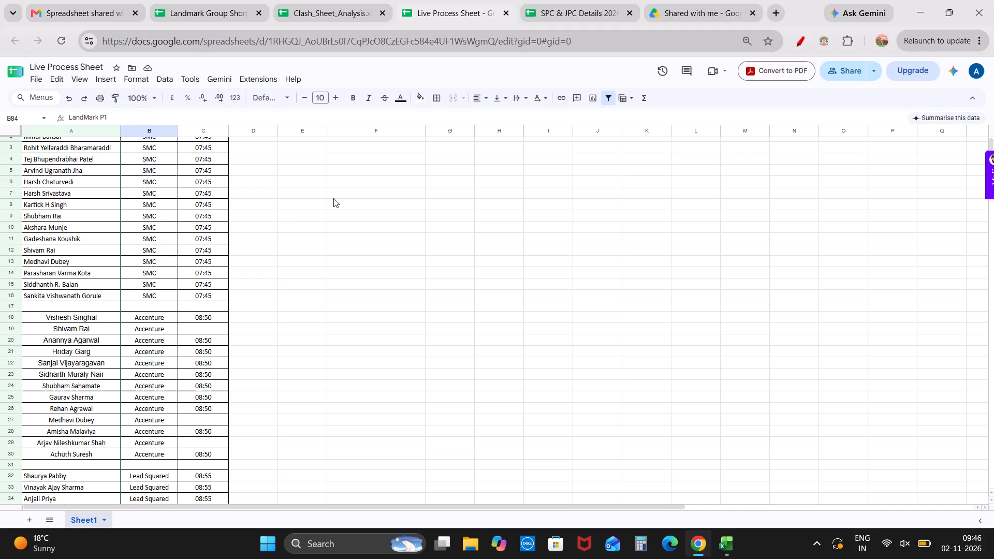
scroll(333, 198, up, 1)
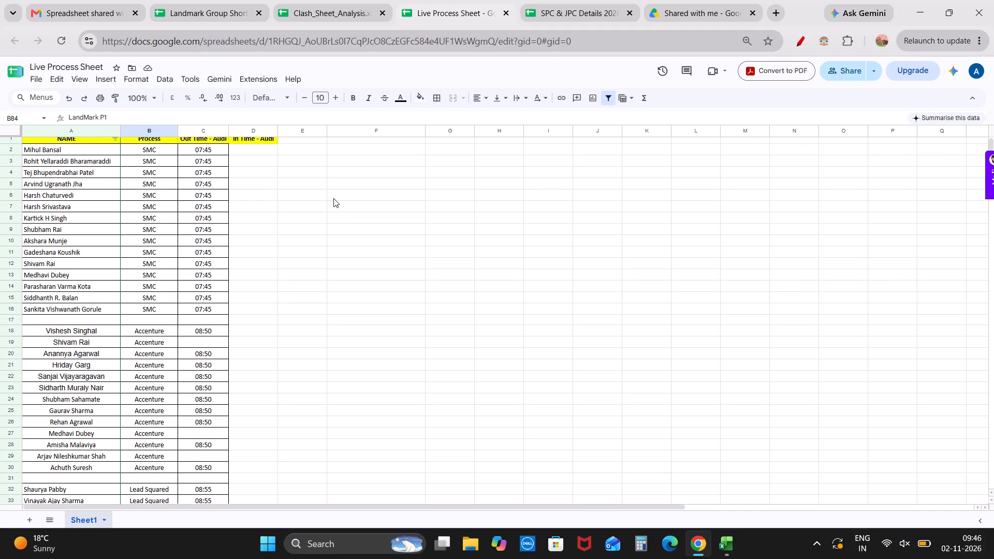
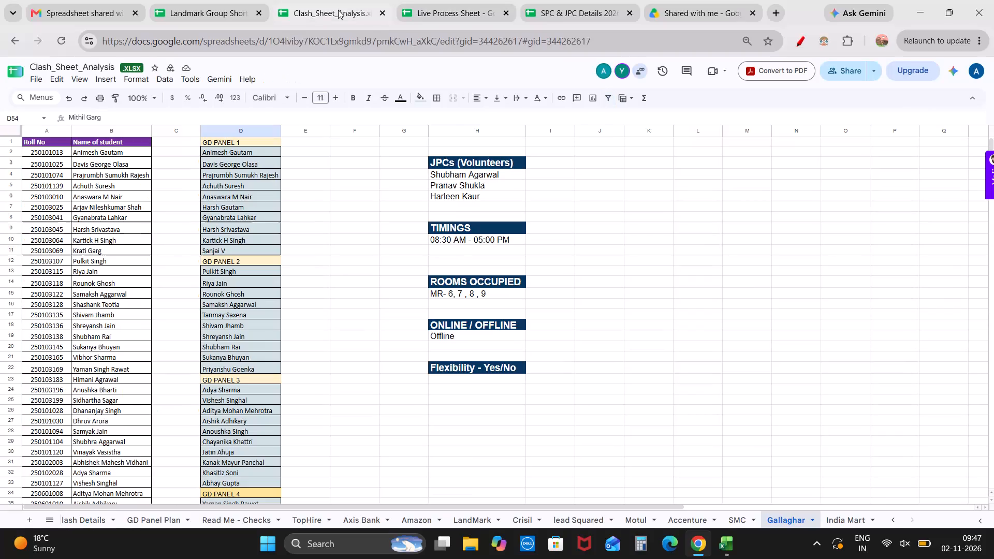
Switch to the Live Process Sheet and review the Gallaghar P2, Crisil and Landmark entries down to the last filled row.
scroll(324, 204, up, 1)
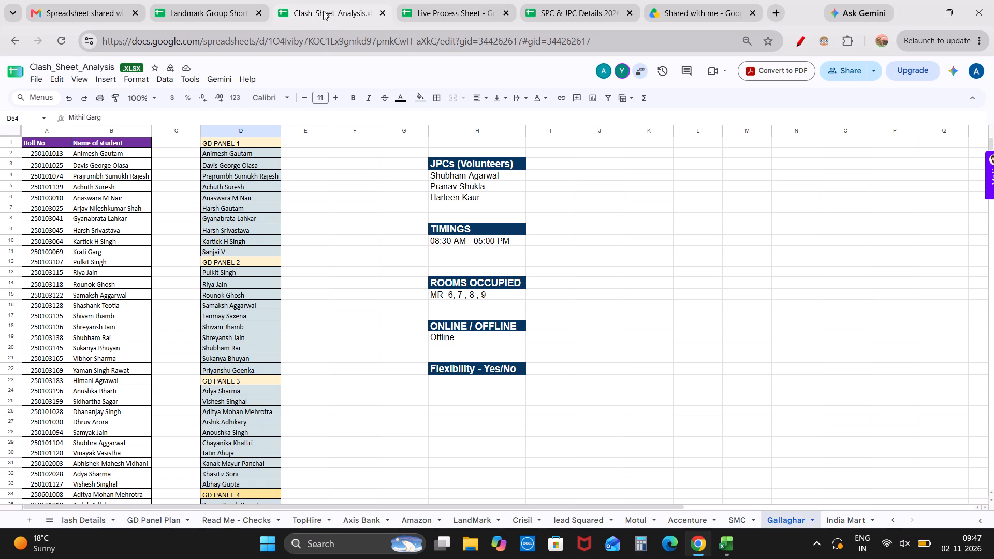
click(432, 13)
scroll(319, 339, down, 2)
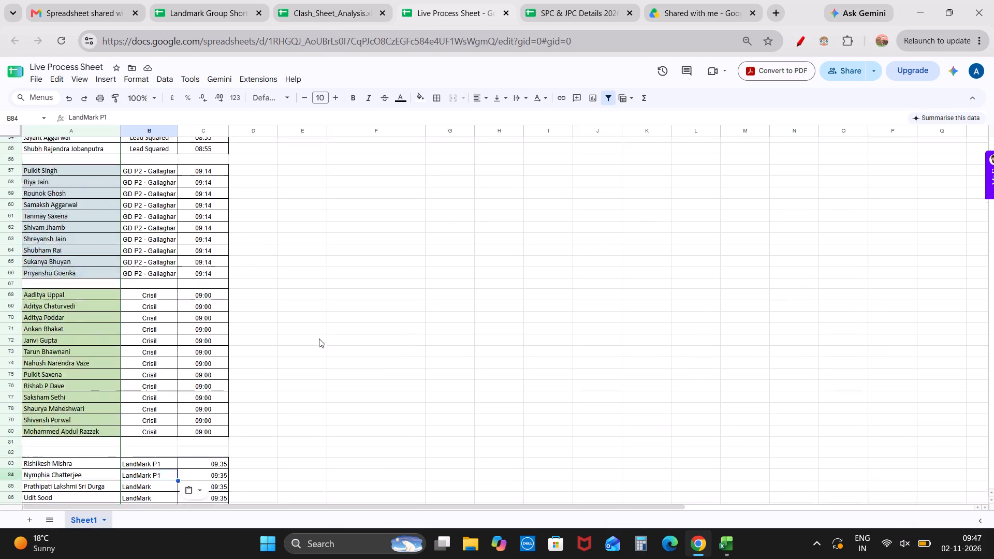
scroll(319, 339, down, 6)
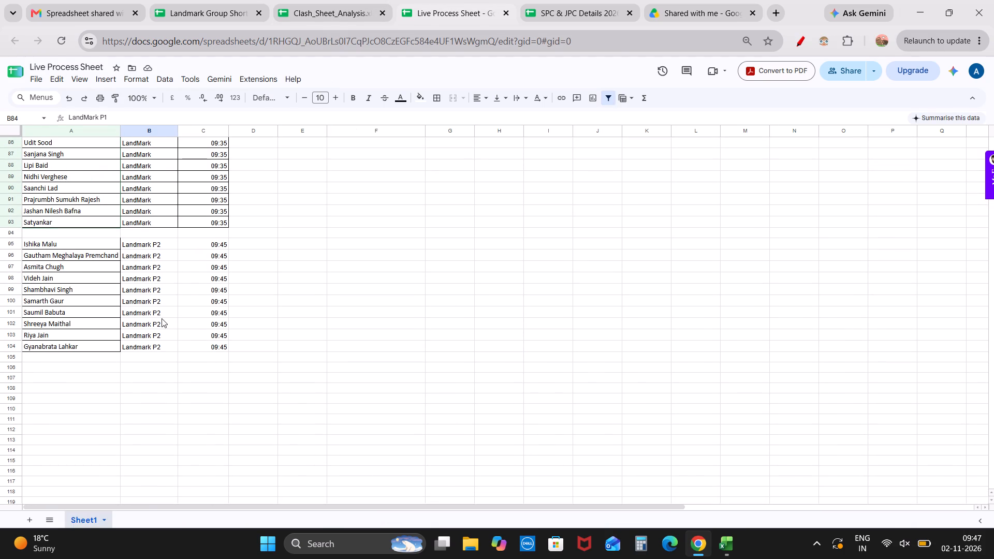
scroll(127, 336, up, 1)
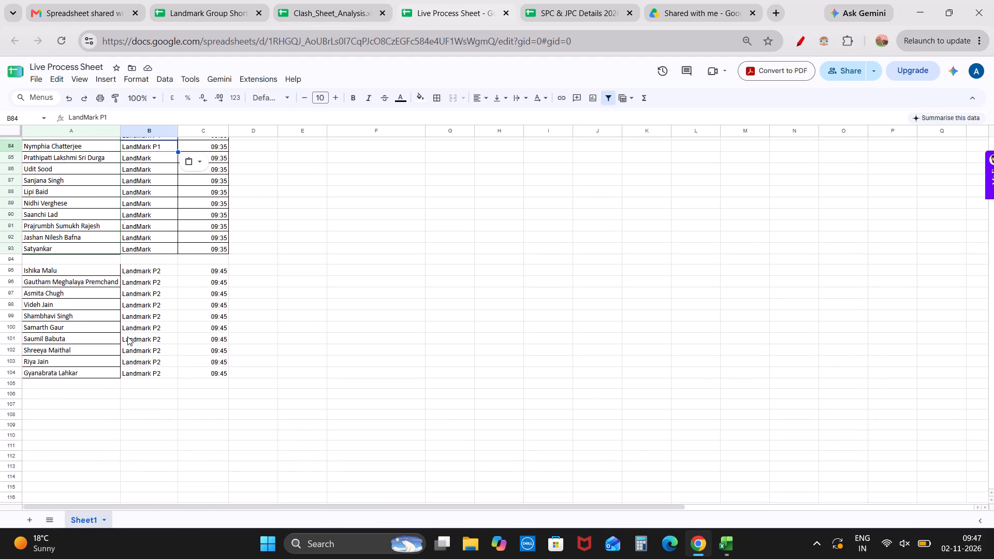
scroll(127, 336, up, 1)
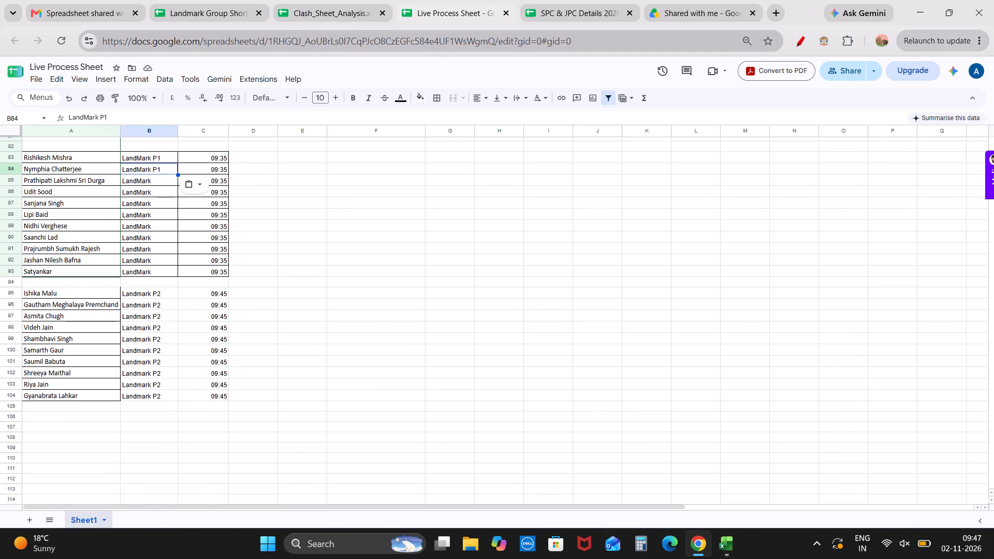
Copy the GD Panel 4 student names in D35:D44 from the Gallaghar sheet of Clash_Sheet_Analysis.
click(329, 16)
scroll(328, 302, down, 2)
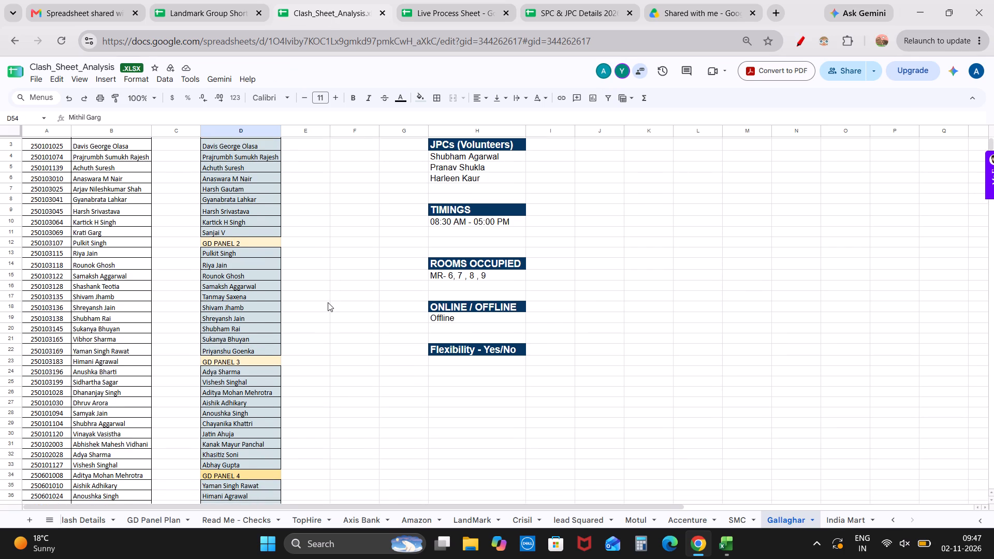
scroll(328, 302, down, 1)
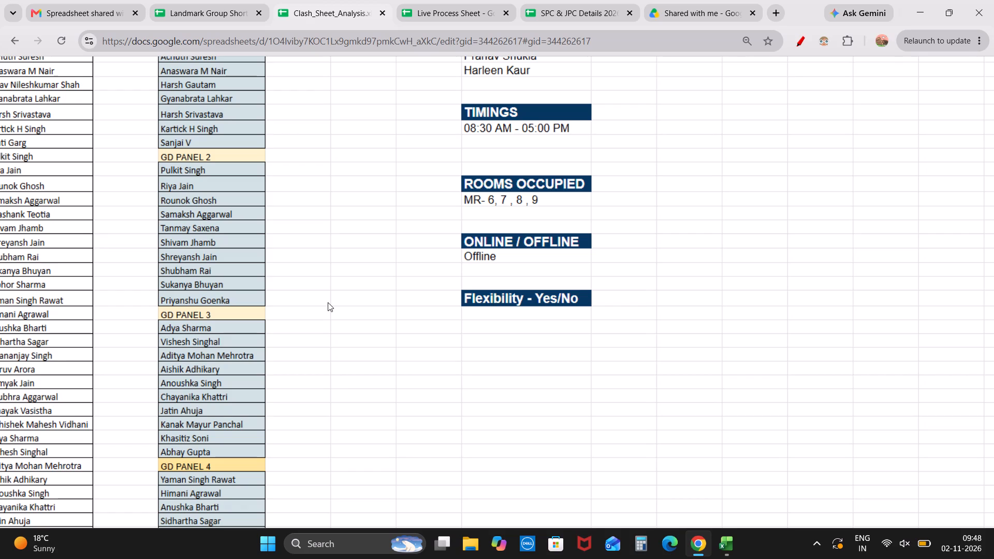
scroll(328, 302, down, 1)
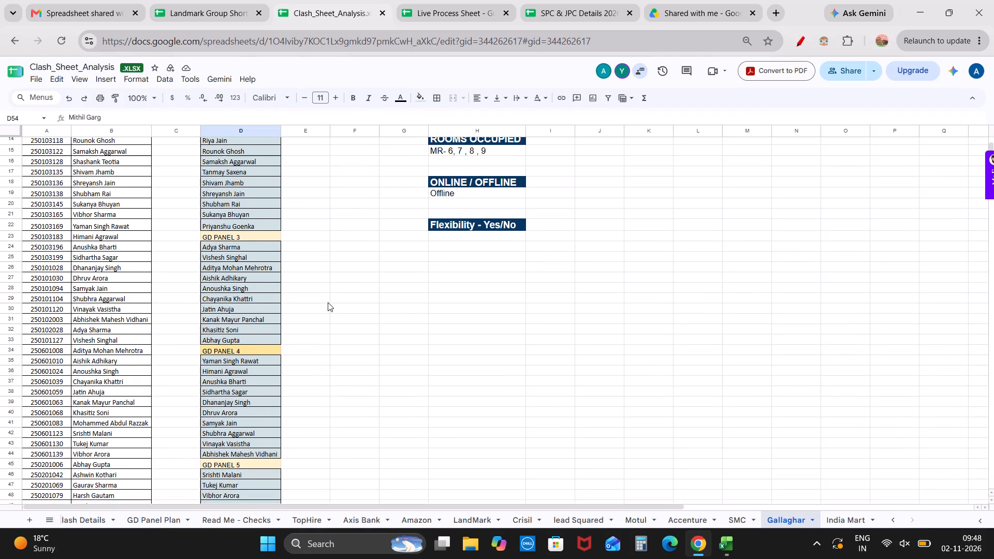
scroll(328, 302, down, 1)
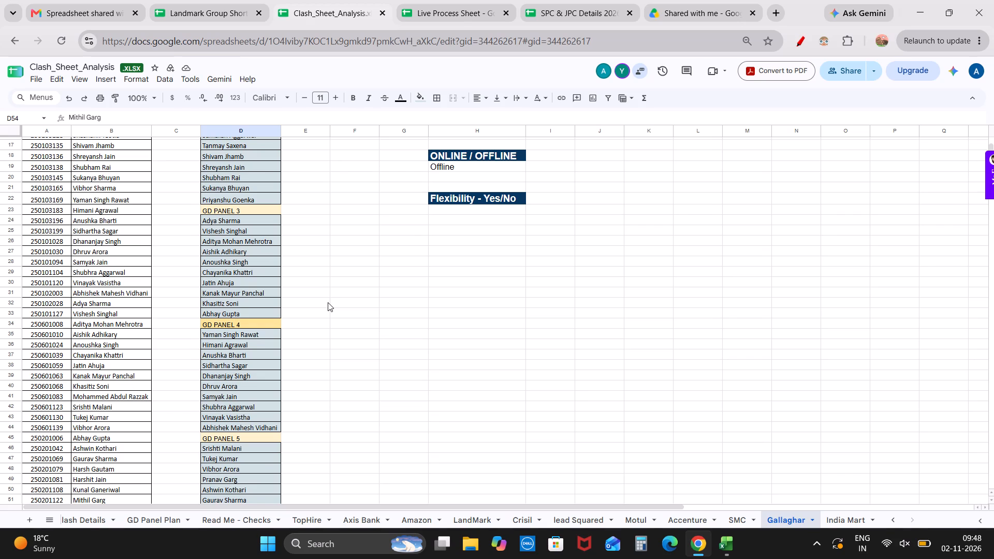
drag(256, 334, 253, 425)
key(ctrl+c)
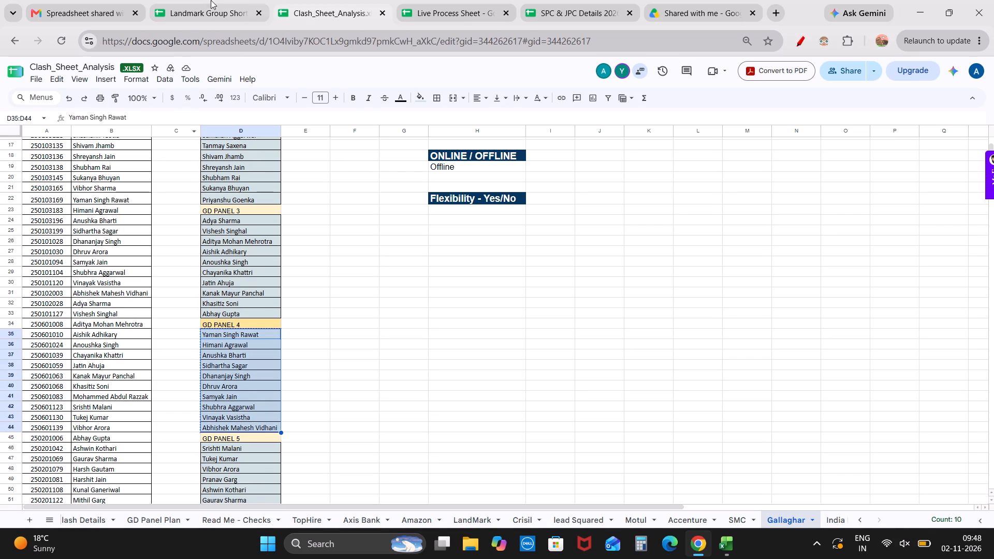
Return to the Live Process Sheet and examine the logged entries from SMC and Accenture through Lead Squared, Gallaghar, Crisil and Landmark.
click(487, 11)
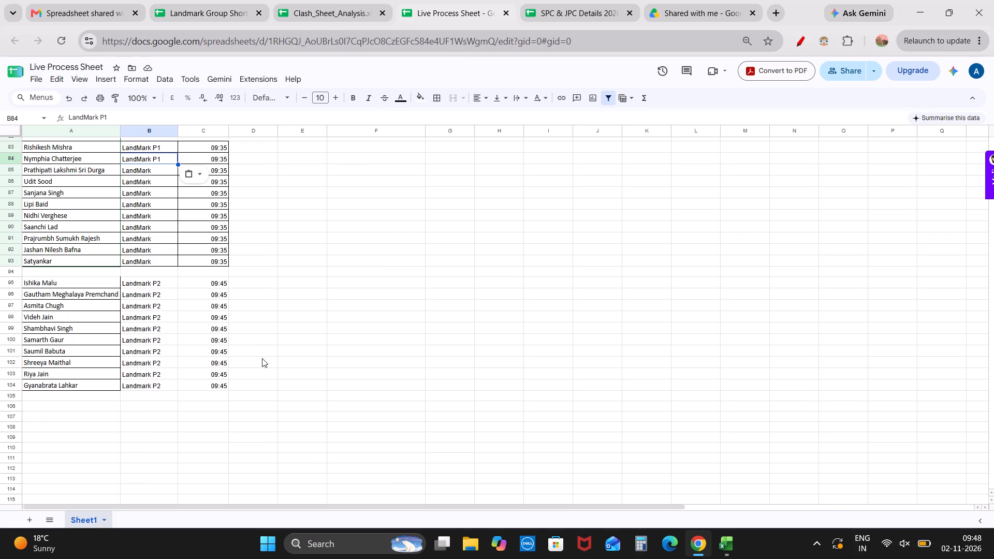
click(330, 1)
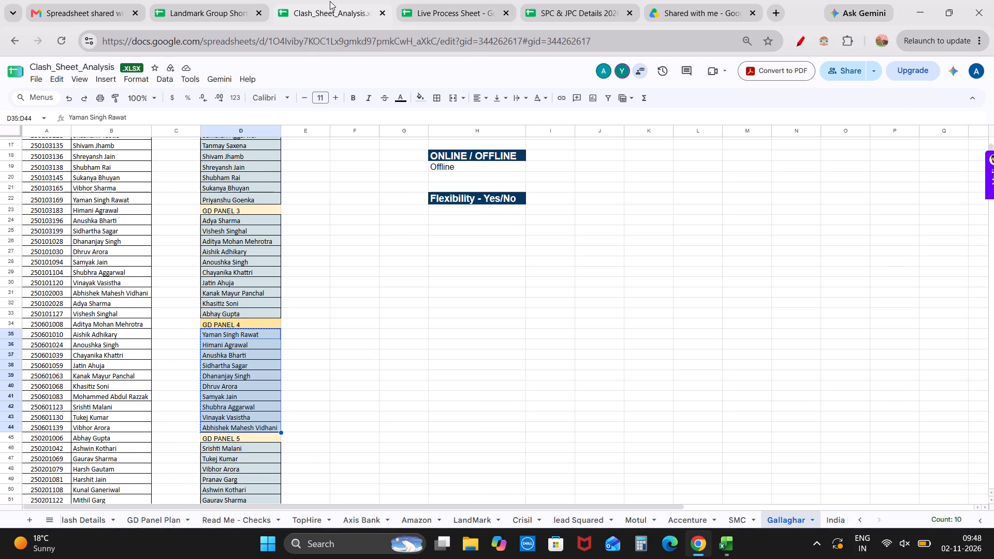
click(408, 6)
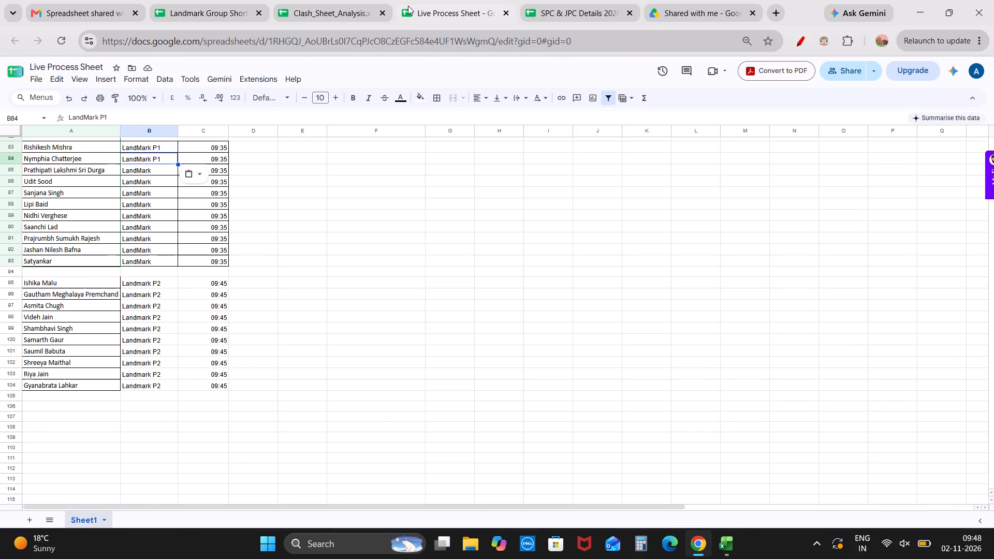
scroll(299, 262, up, 5)
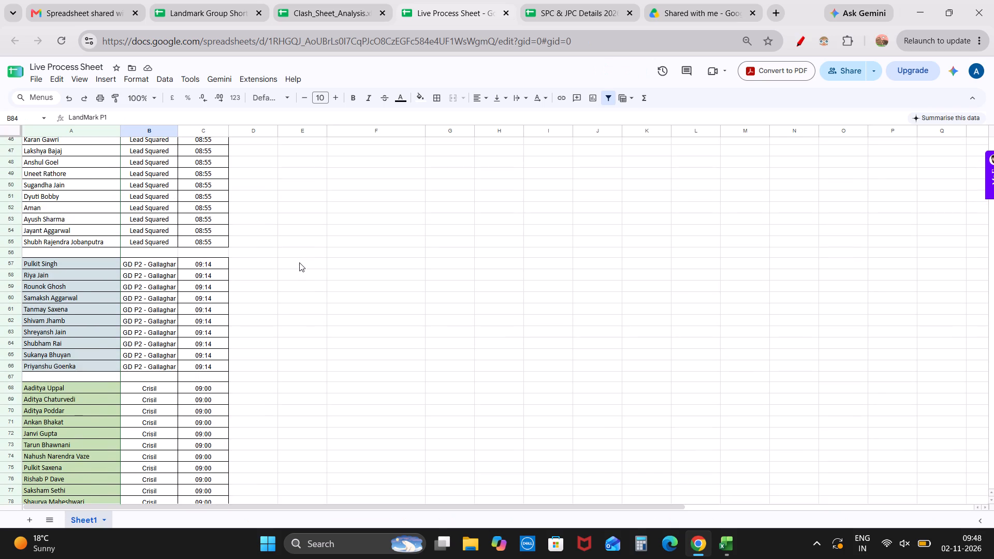
scroll(258, 383, up, 1)
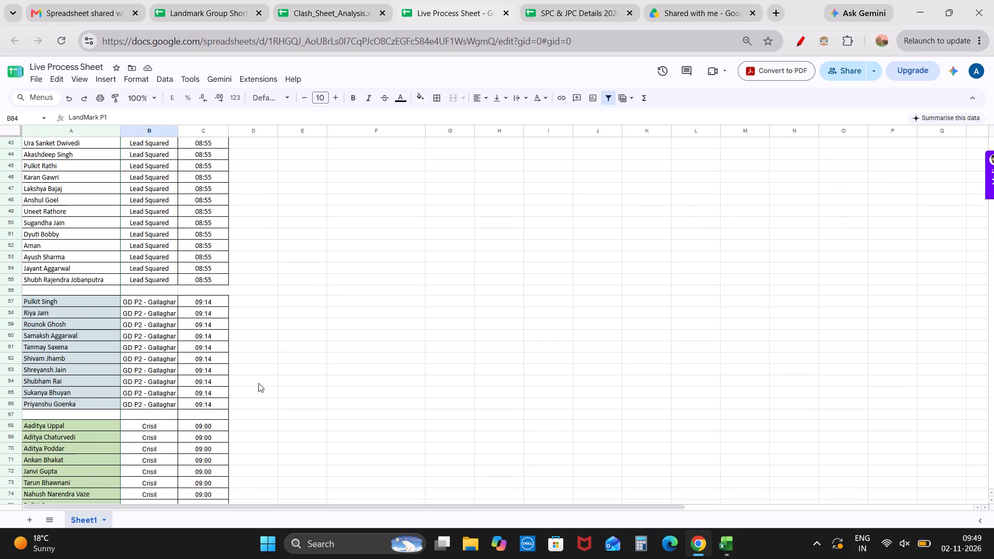
scroll(258, 383, up, 3)
scroll(258, 383, down, 2)
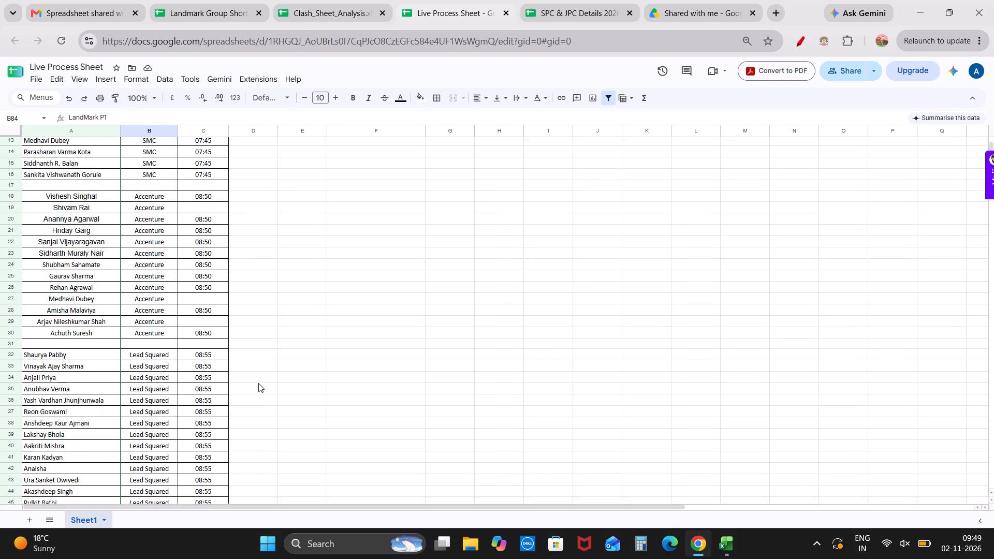
scroll(258, 383, down, 4)
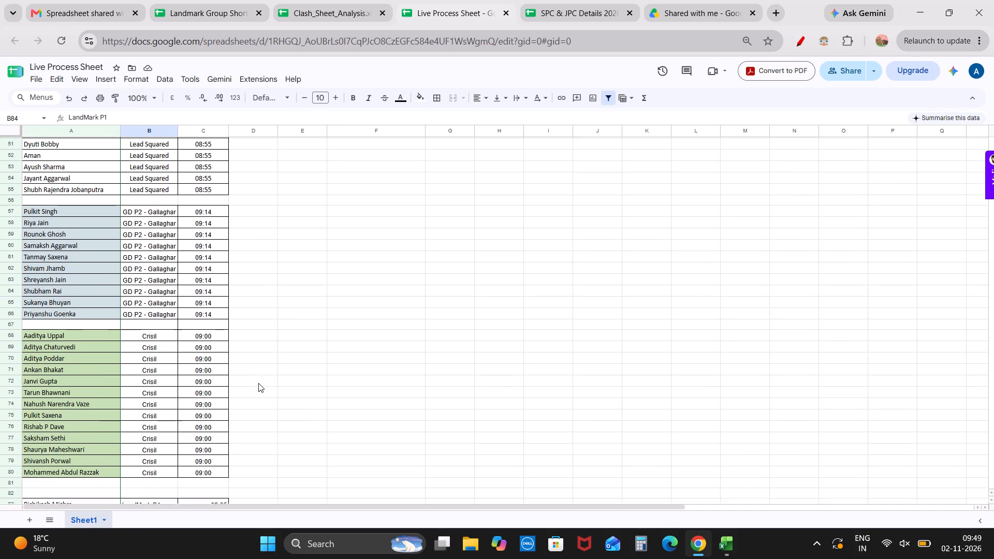
scroll(258, 383, down, 2)
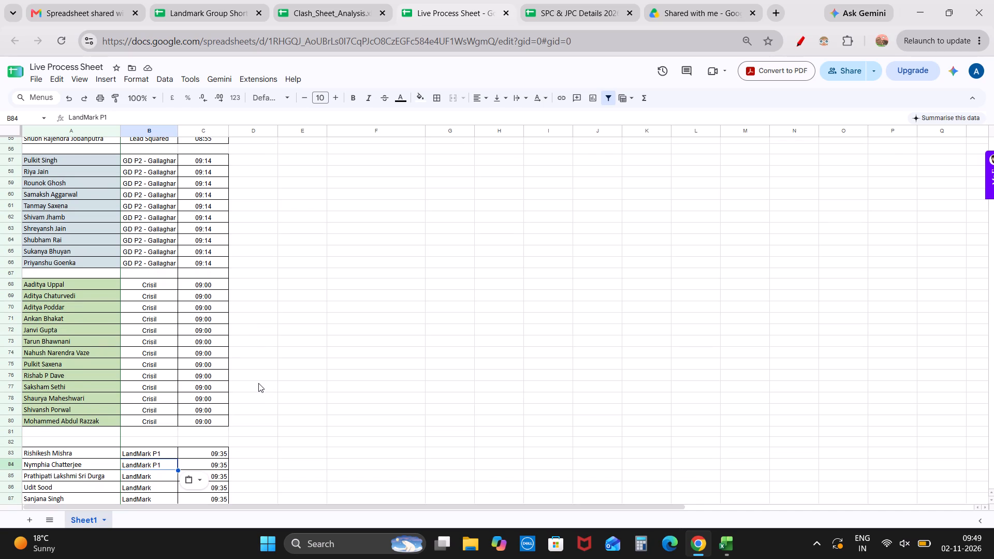
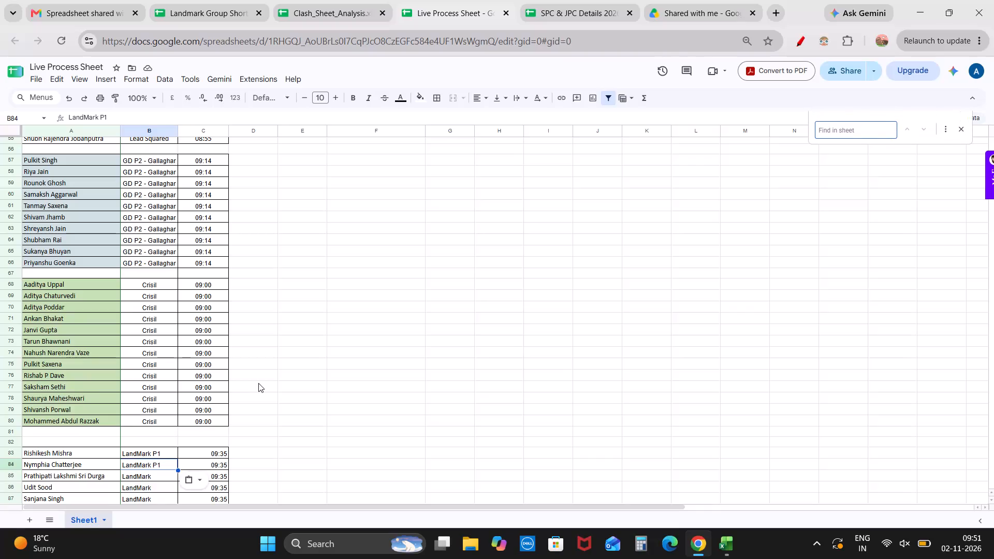
Search the Live Process Sheet for "Tanu", then clear the search term.
text(Tan)
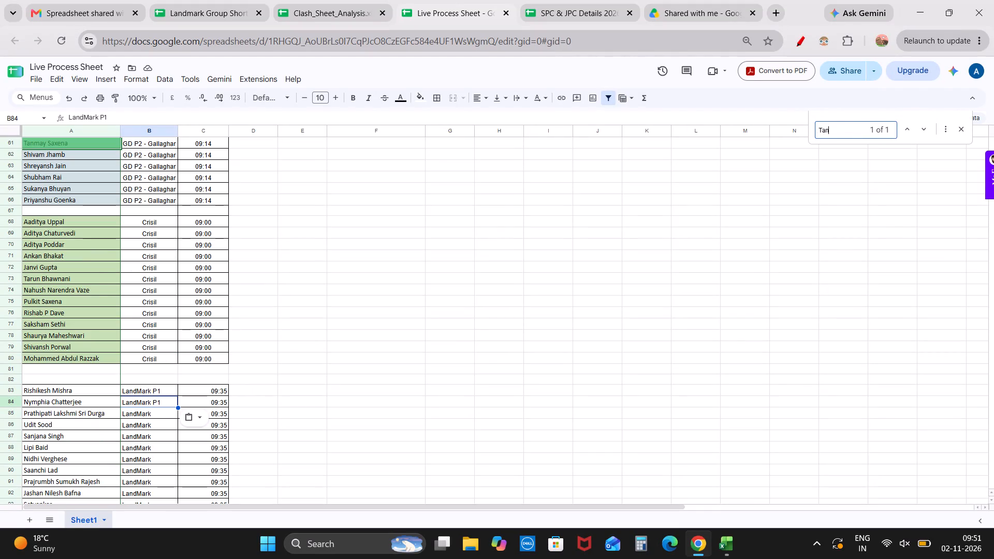
key(u)
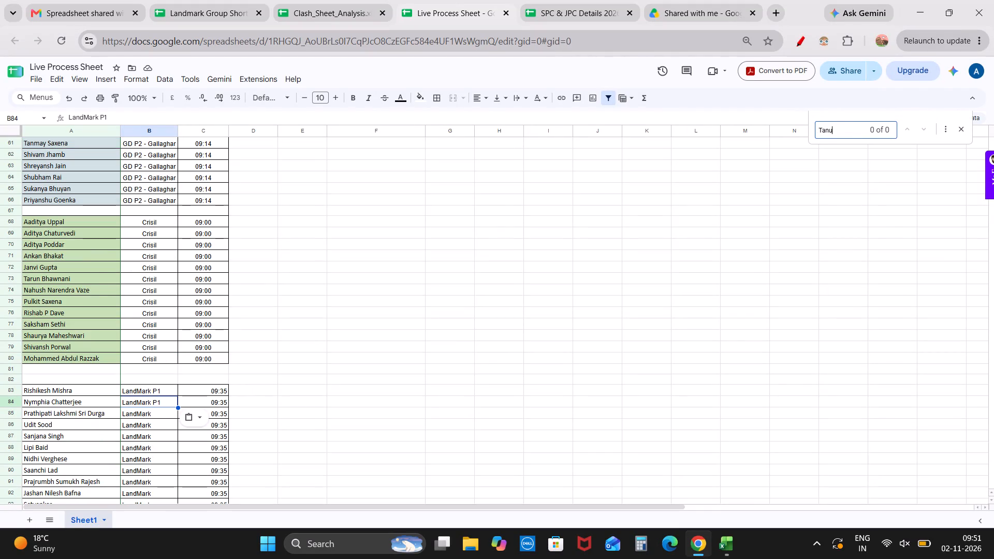
key(BackSpace)
key(BackSpace)
key(BackSpace)
key(BackSpace)
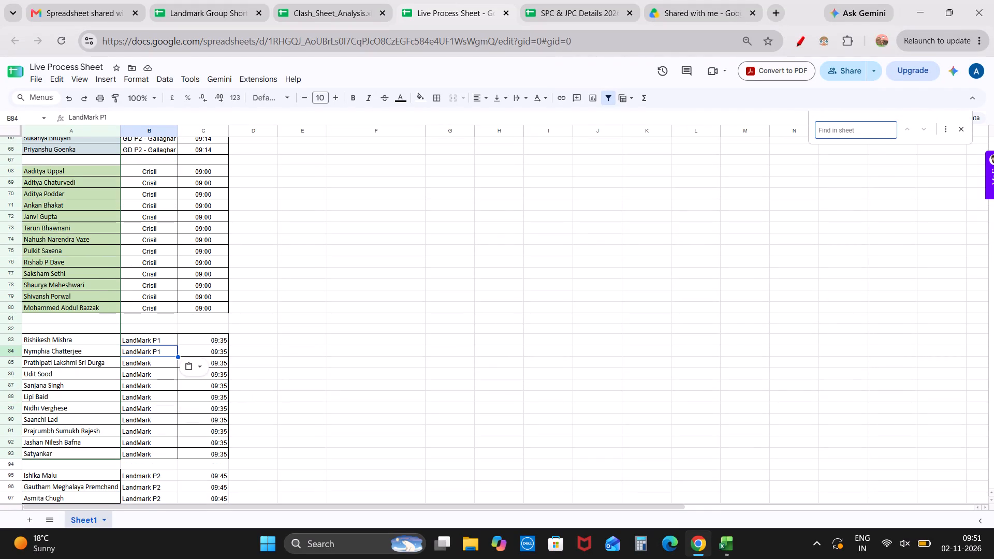
Return to the first entries of the Live Process Sheet, search it for "Ri", and clear the search term.
scroll(250, 425, up, 2)
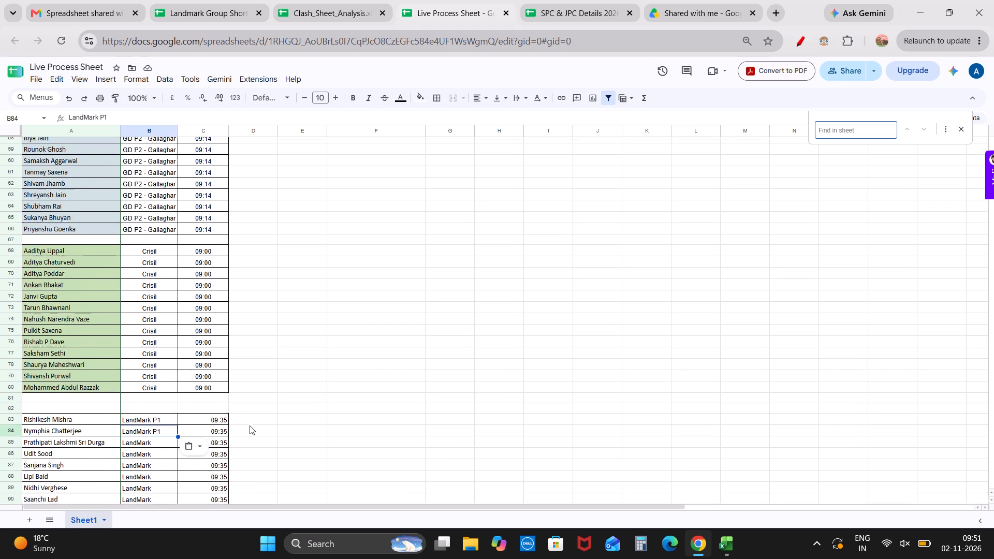
scroll(250, 425, up, 4)
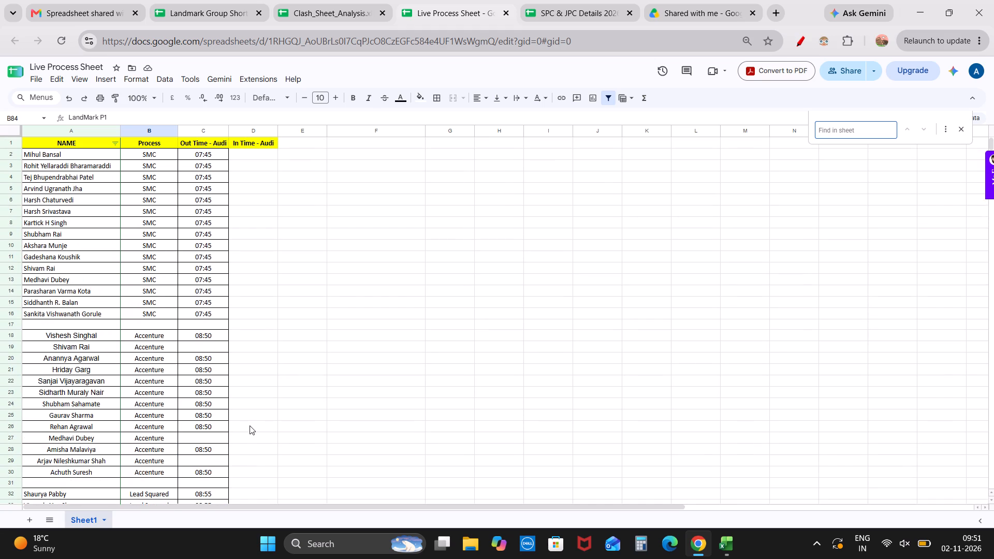
key(ctrl+f)
key(shift+r)
key(i)
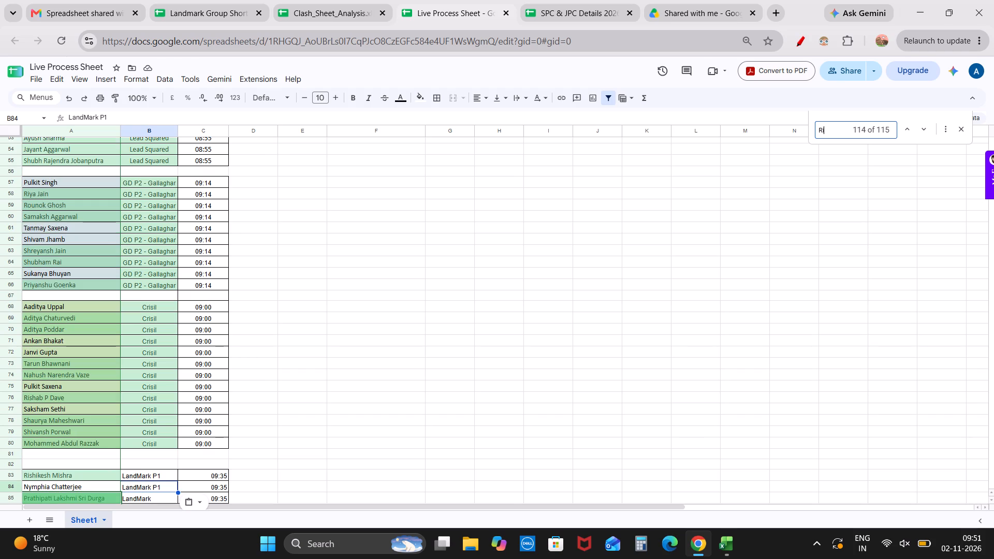
key(BackSpace)
key(BackSpace)
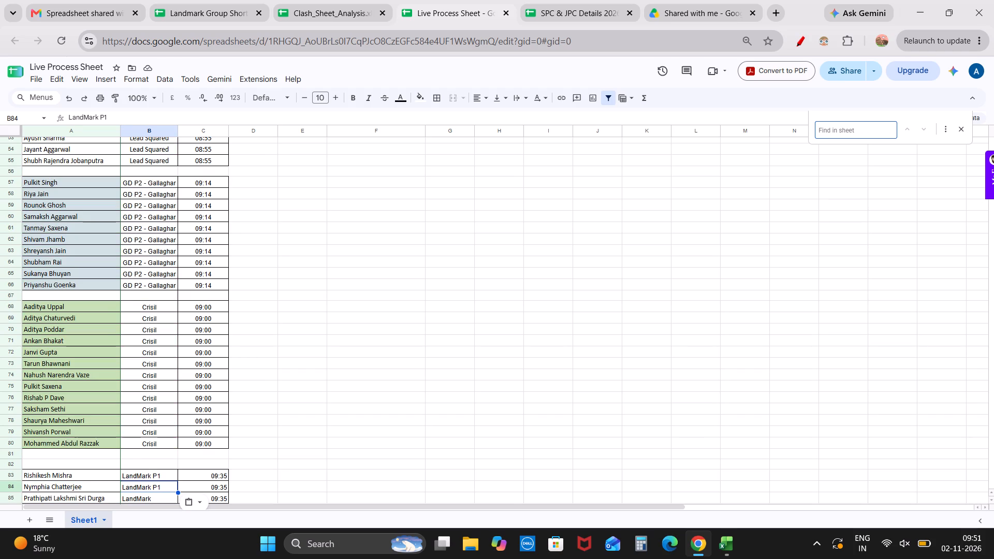
key(BackSpace)
Switch to Clash_Sheet_Analysis and search the Master - 210 People sheet for "Tanu" to check the student's processes.
click(337, 24)
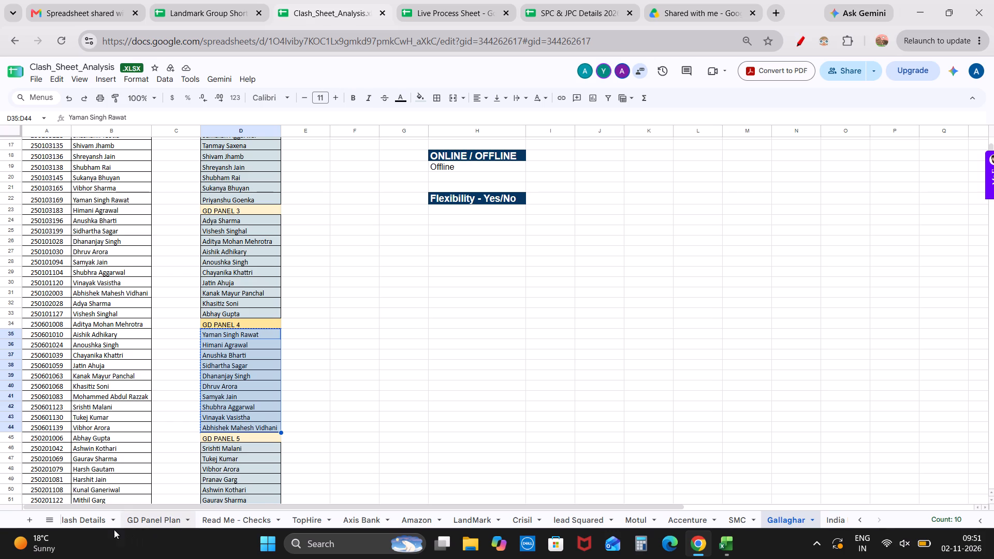
click(86, 521)
scroll(86, 521, right, 2)
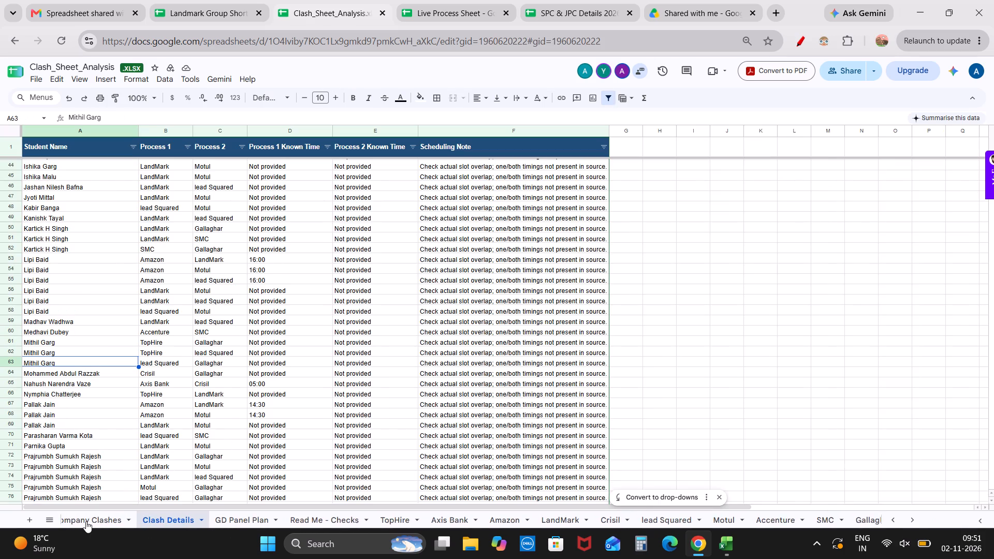
scroll(86, 521, right, 3)
click(98, 520)
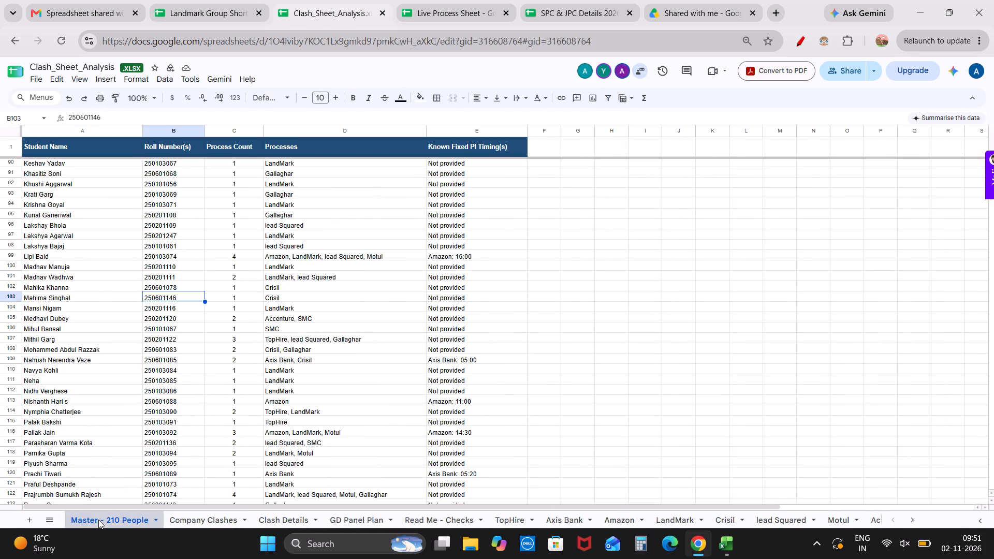
click(166, 369)
key(ctrl+f)
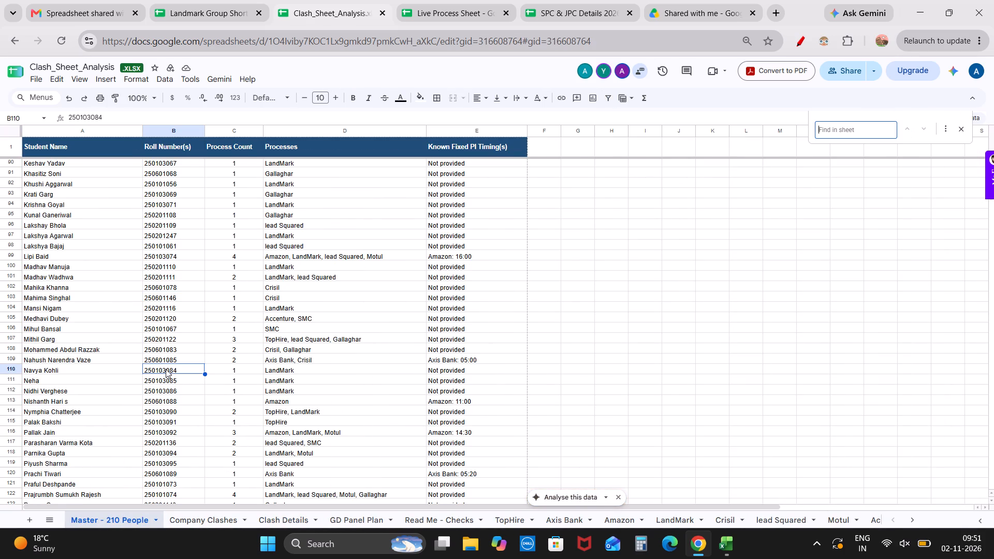
text(Tanu)
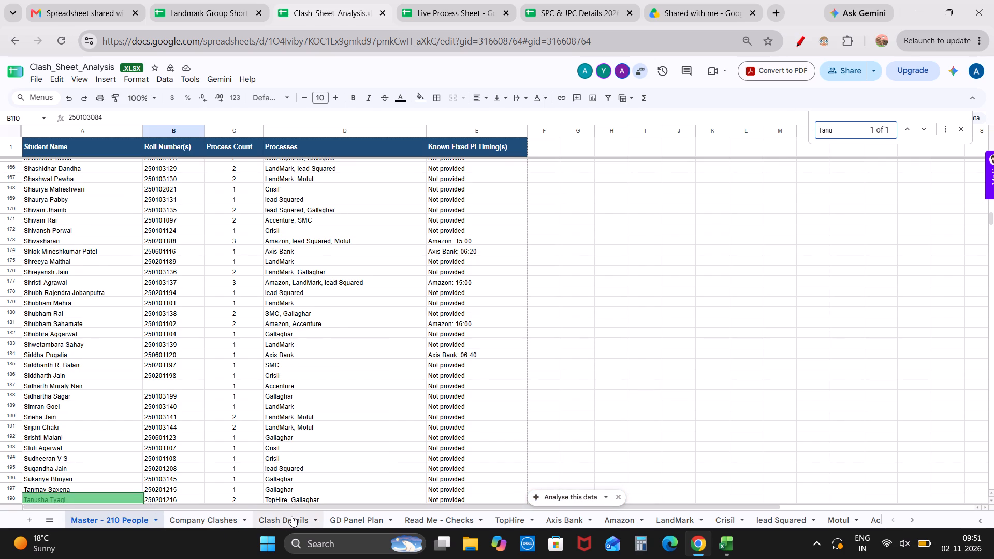
click(300, 345)
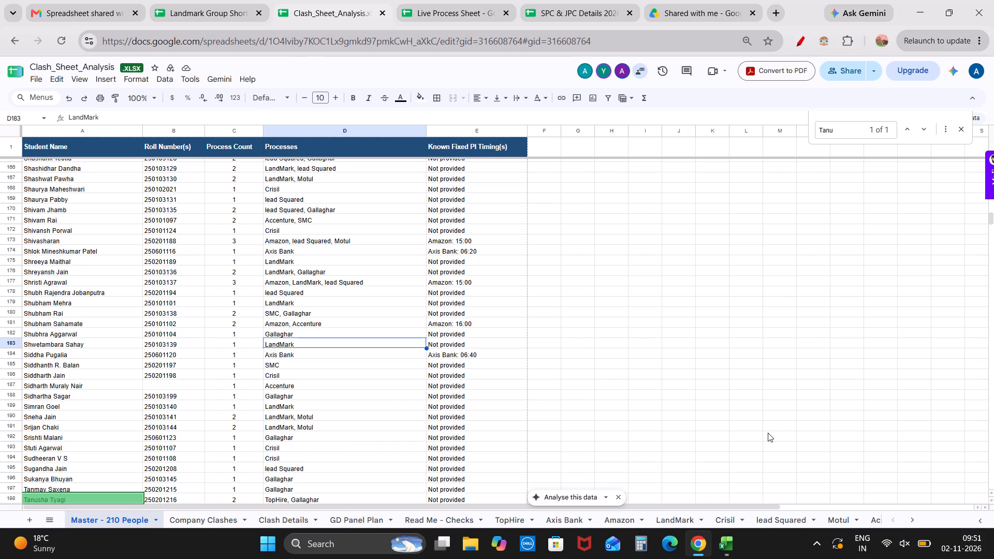
Open the Gallaghar sheet and examine the student lists of GD Panels 1 to 6 for the searched student's panel.
scroll(779, 519, left, 3)
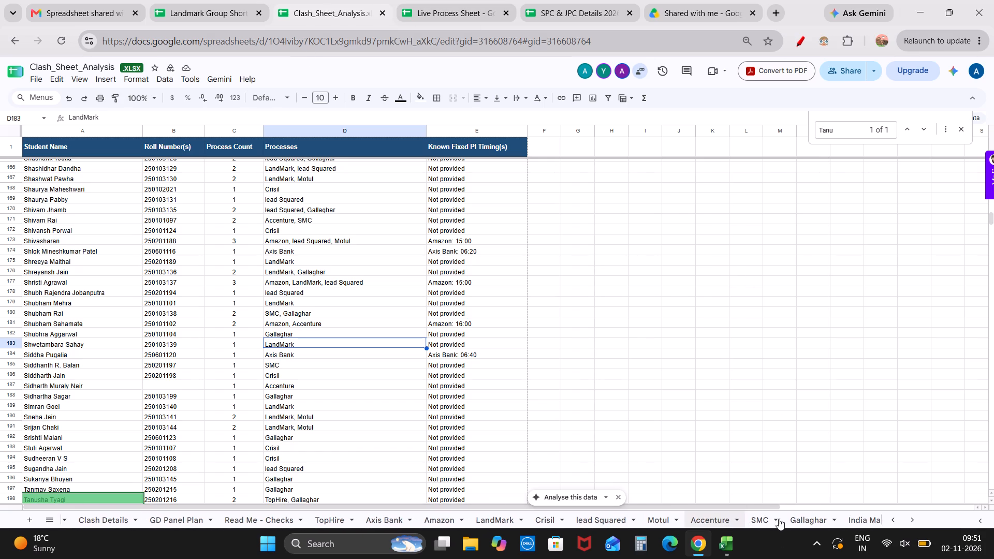
scroll(779, 519, left, 1)
click(779, 519)
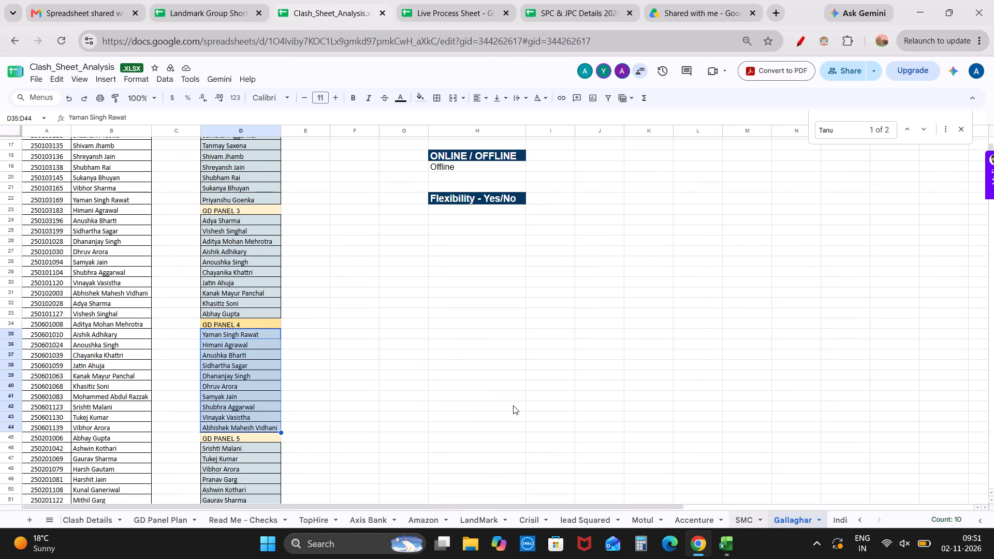
scroll(510, 403, down, 2)
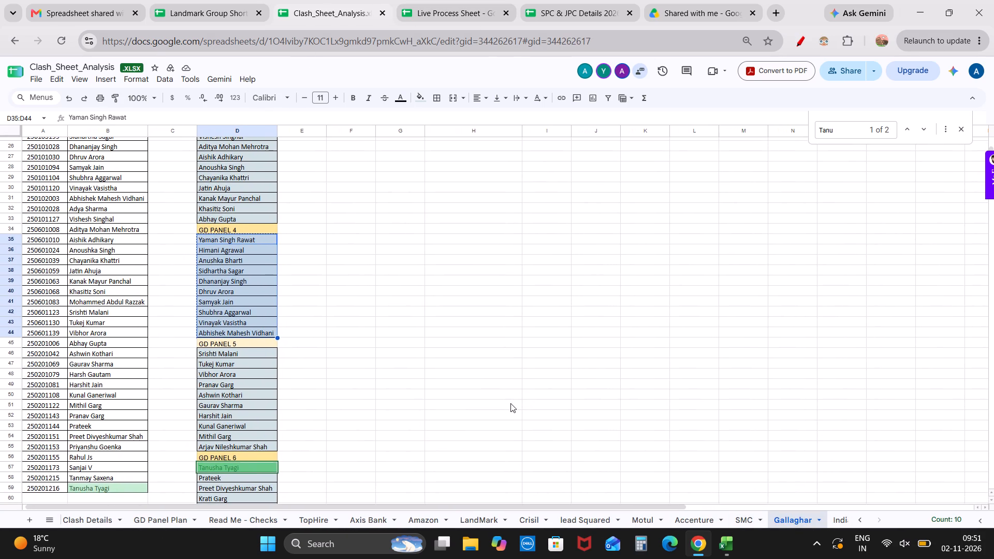
scroll(510, 403, down, 1)
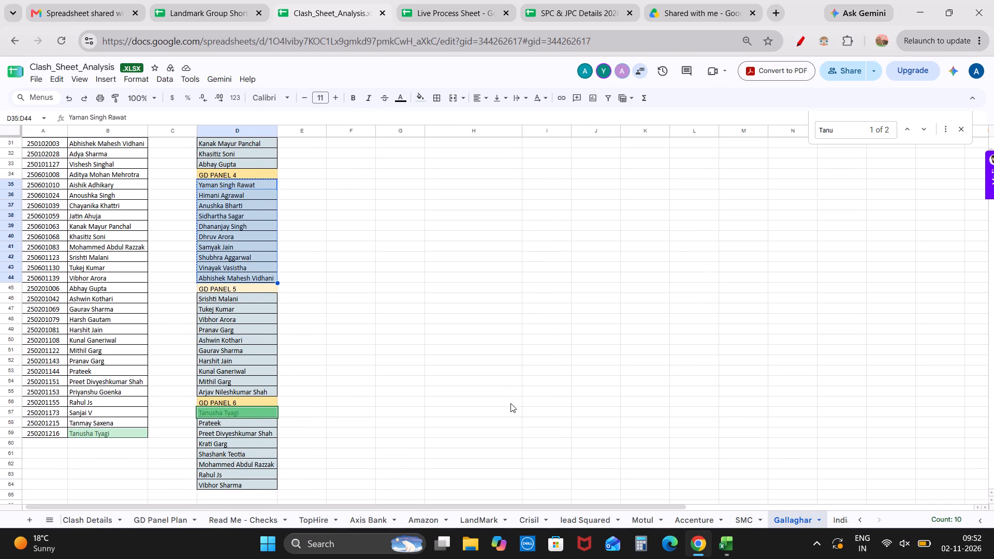
scroll(510, 403, down, 3)
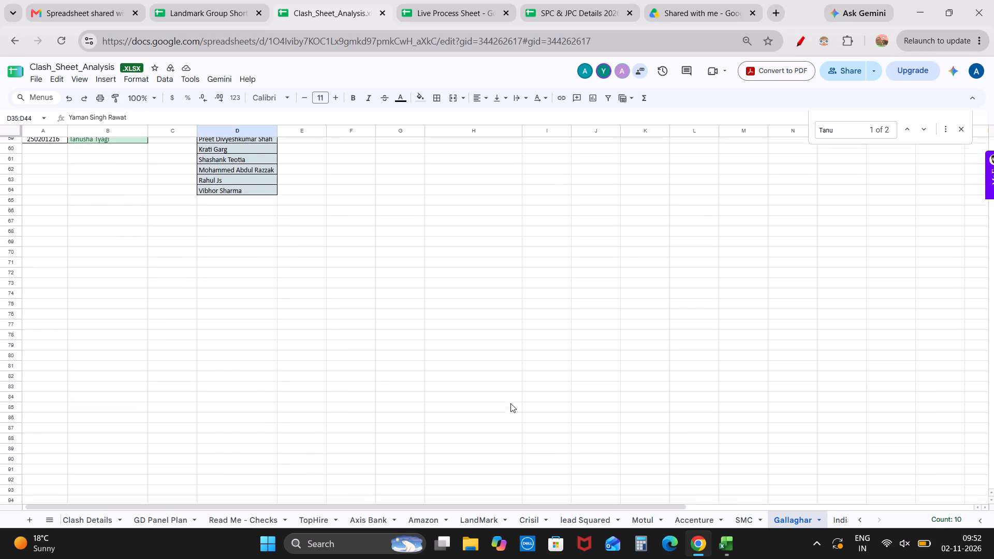
scroll(510, 403, down, 3)
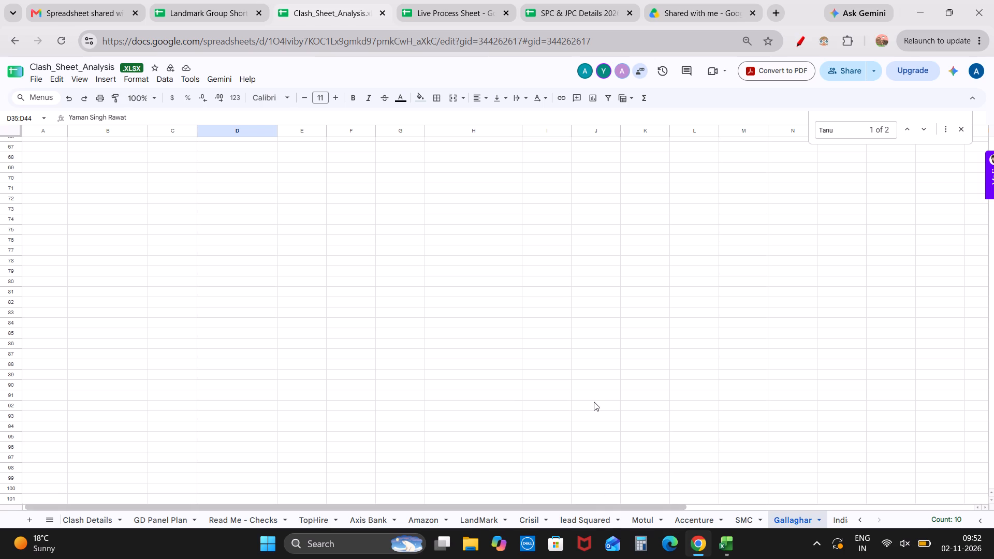
scroll(594, 402, up, 4)
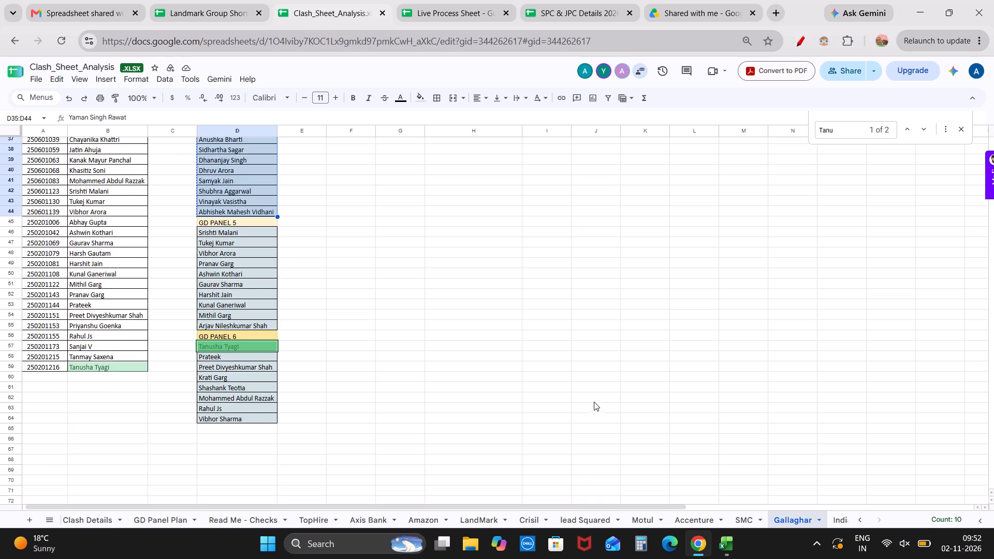
scroll(594, 402, up, 4)
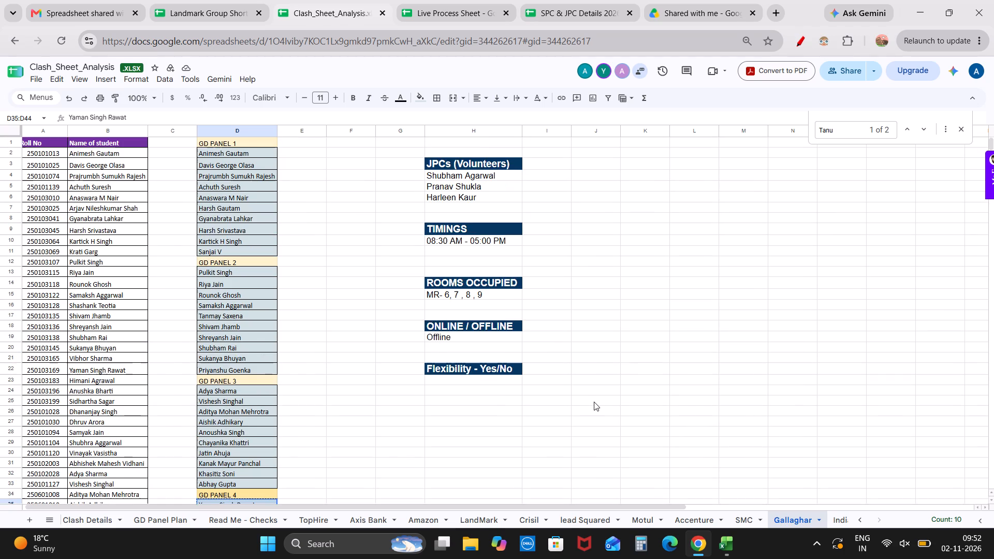
scroll(594, 402, up, 1)
scroll(594, 402, down, 1)
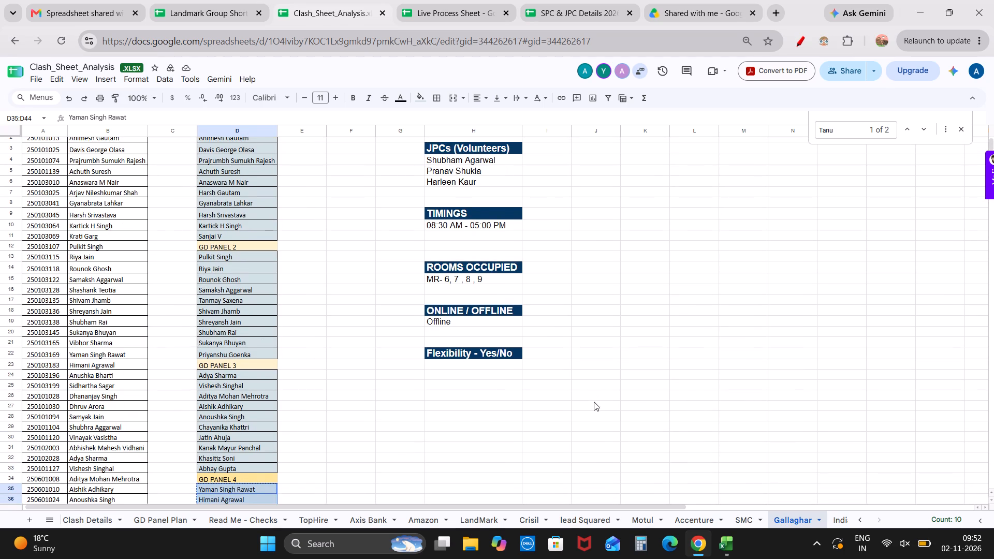
scroll(594, 402, down, 3)
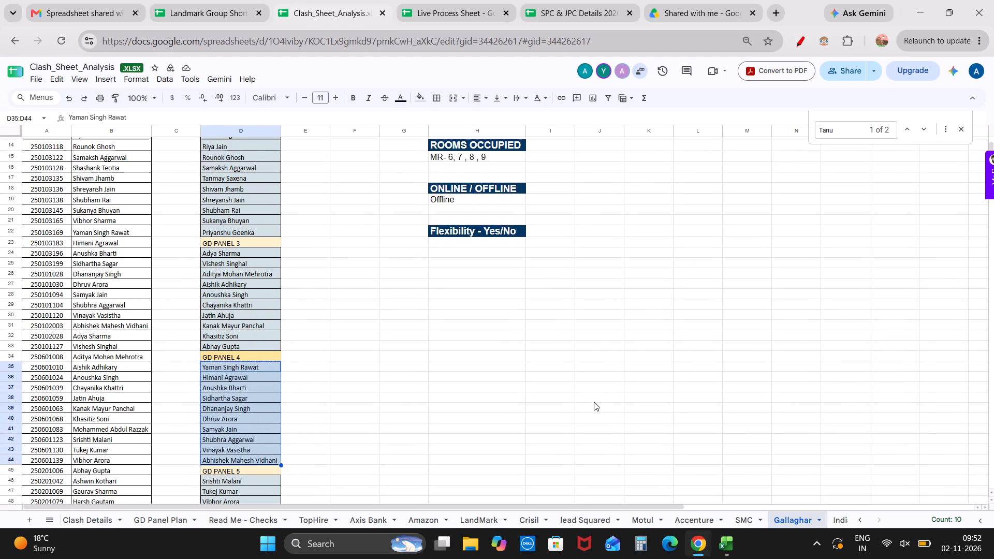
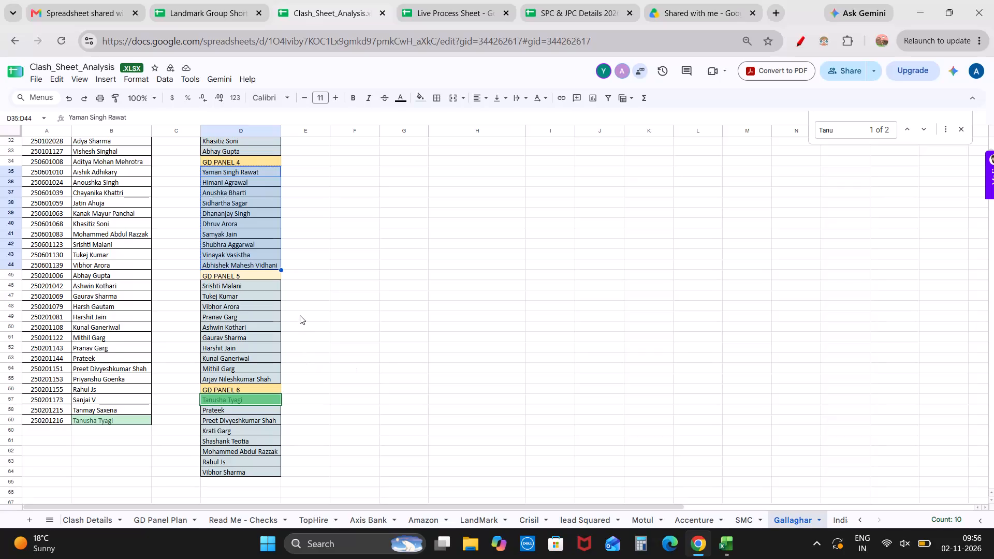
Copy the ten GD Panel 4 students from the Gallaghar sheet into the Live Process Sheet, starting at cell A106 below the Landmark P2 block.
scroll(300, 315, up, 1)
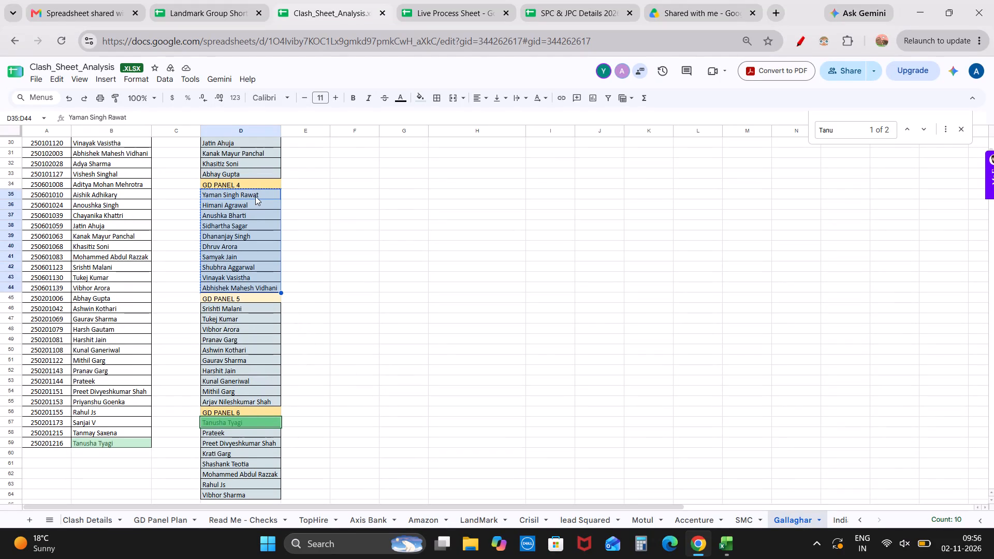
drag(255, 196, 248, 219)
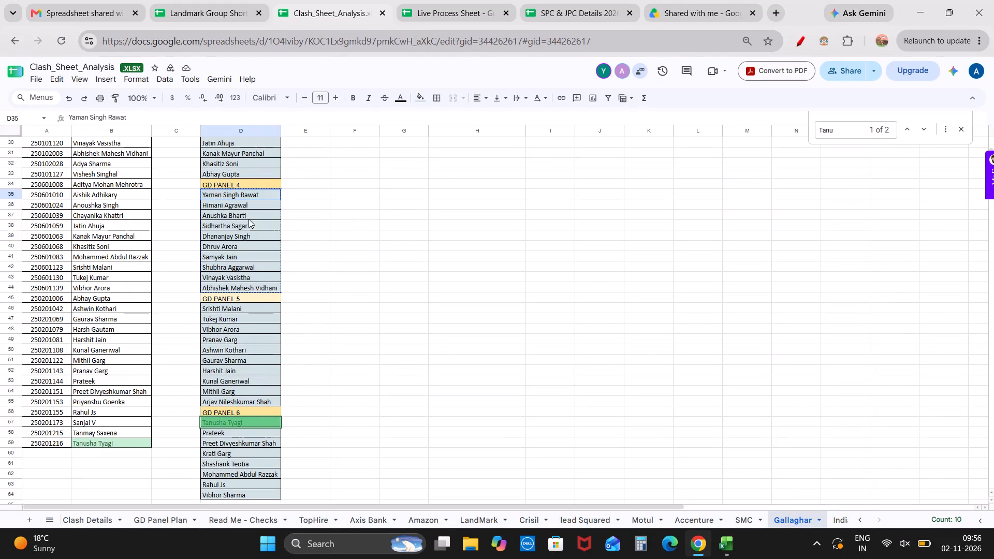
drag(248, 219, 240, 286)
key(ctrl+c)
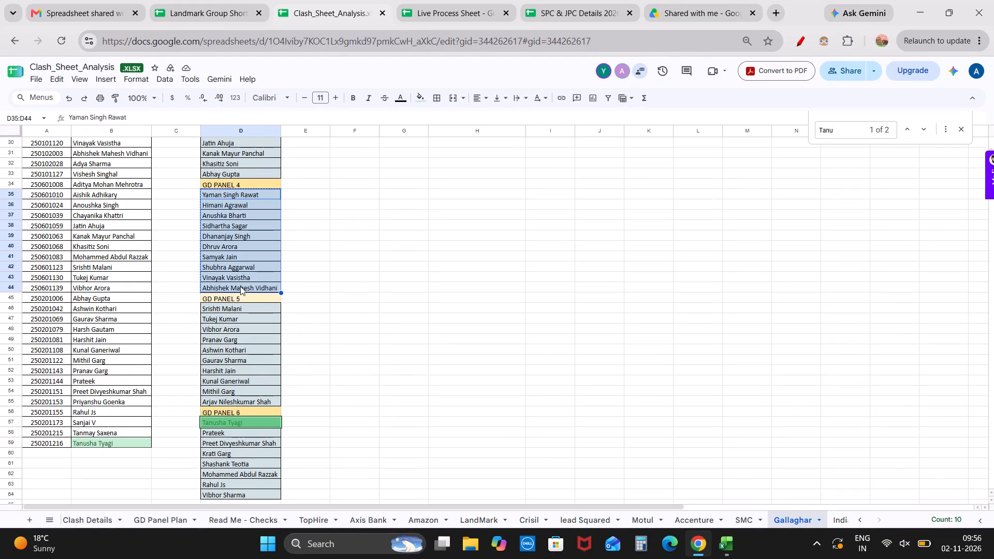
click(437, 0)
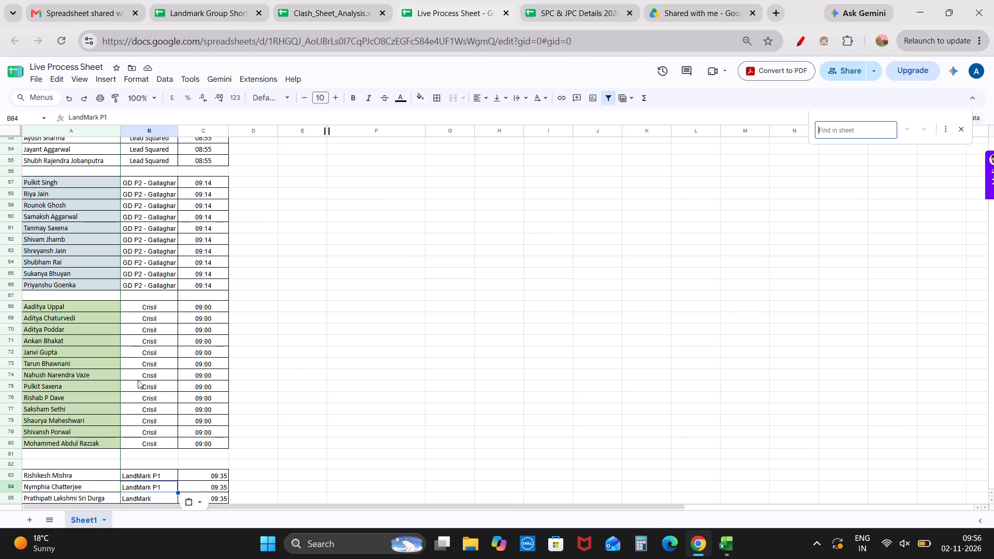
scroll(138, 380, down, 5)
scroll(138, 380, up, 1)
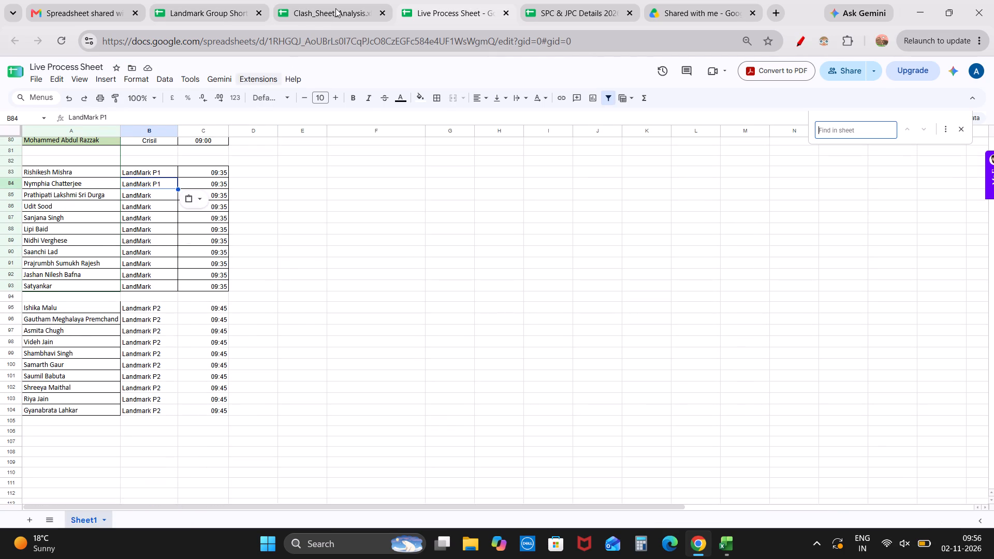
click(337, 5)
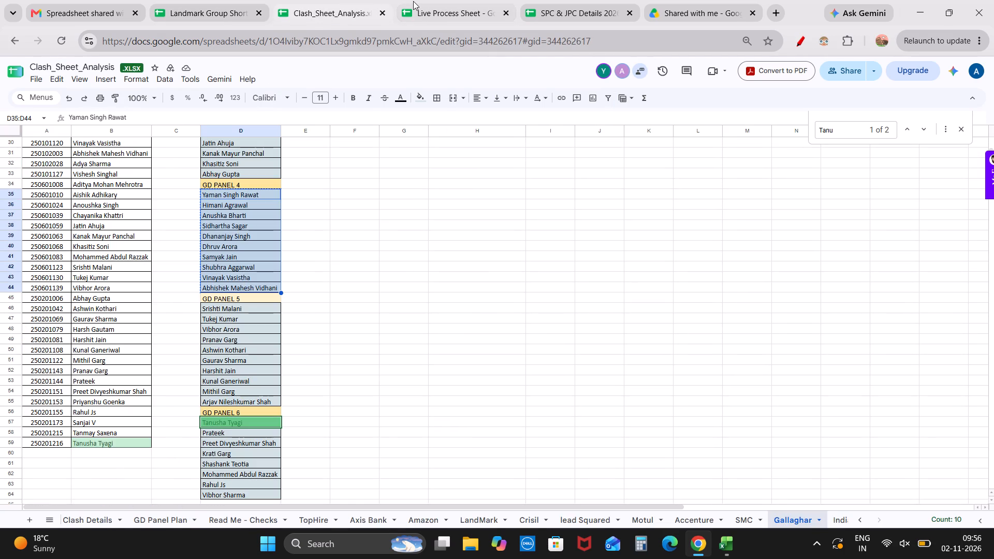
click(413, 1)
scroll(210, 220, up, 2)
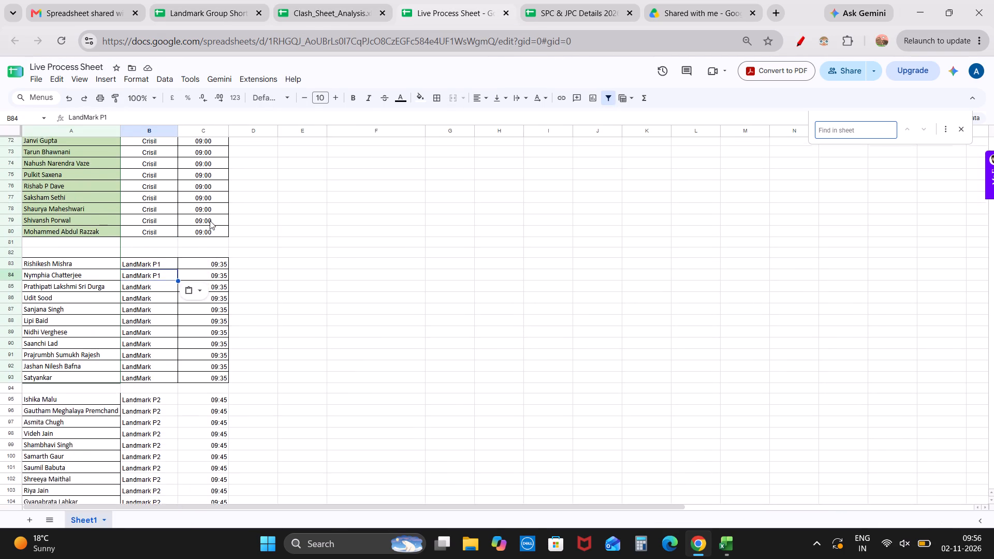
scroll(210, 220, up, 2)
scroll(210, 220, down, 1)
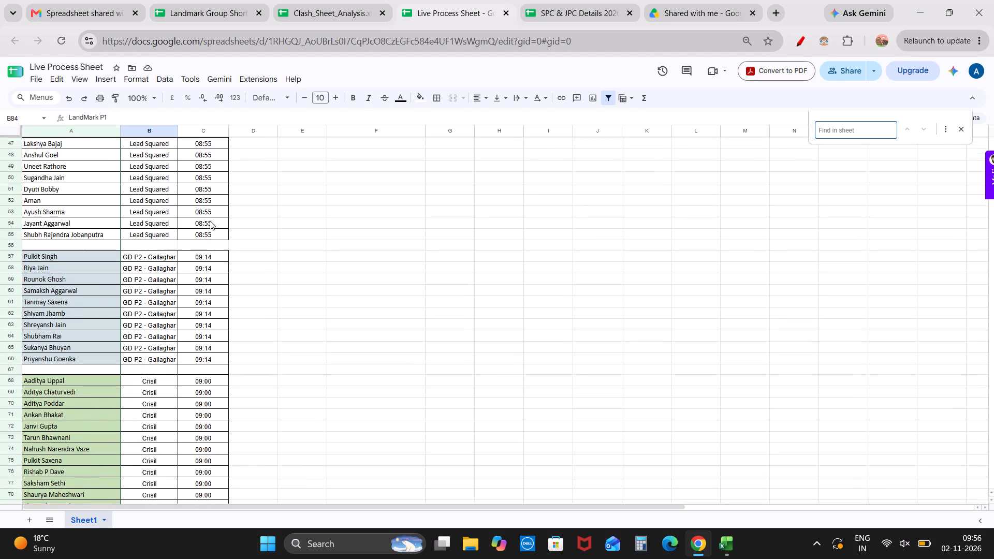
scroll(210, 220, down, 4)
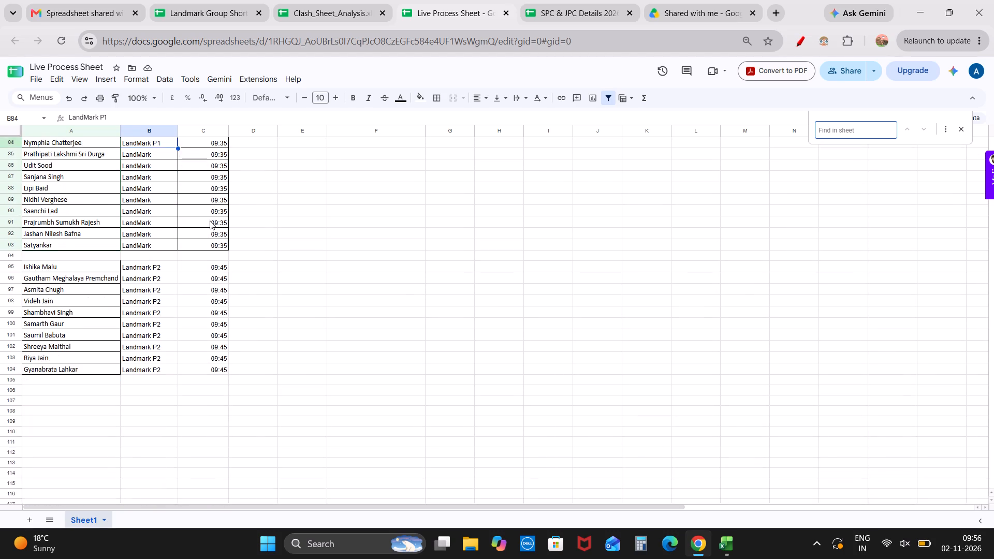
scroll(210, 220, down, 2)
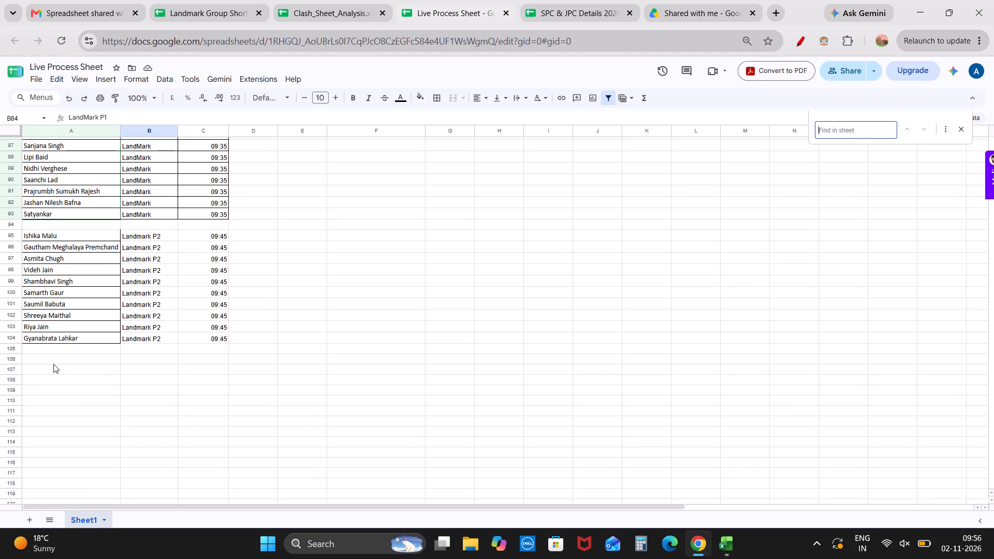
click(63, 359)
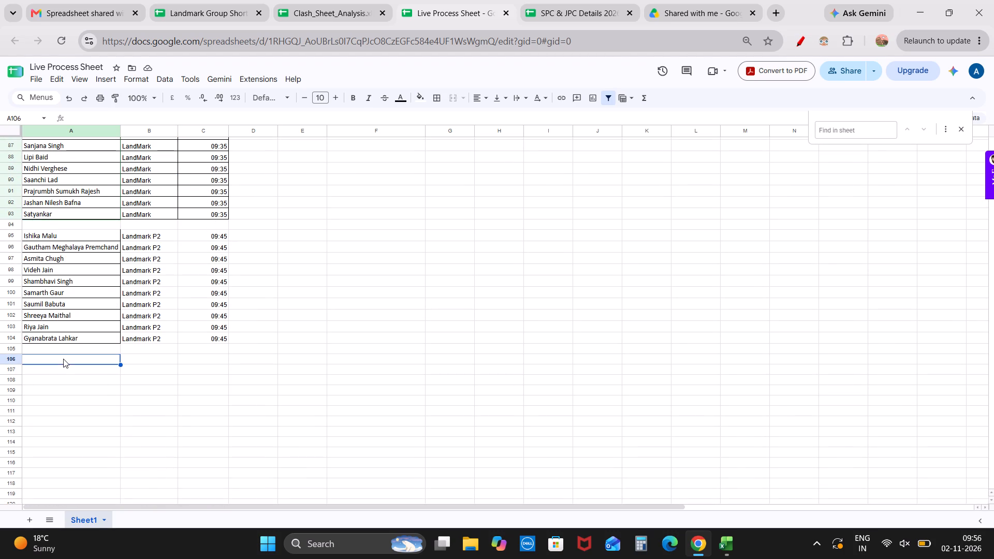
key(ctrl+v)
Label the first pasted Panel 4 student, in row 106, as Gallaghar P4 with the time 09:57.
click(151, 358)
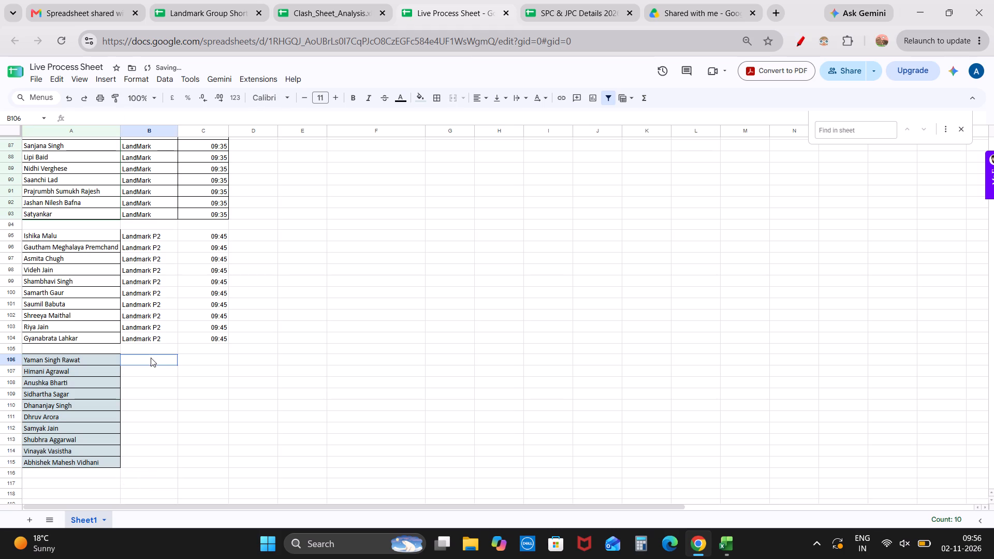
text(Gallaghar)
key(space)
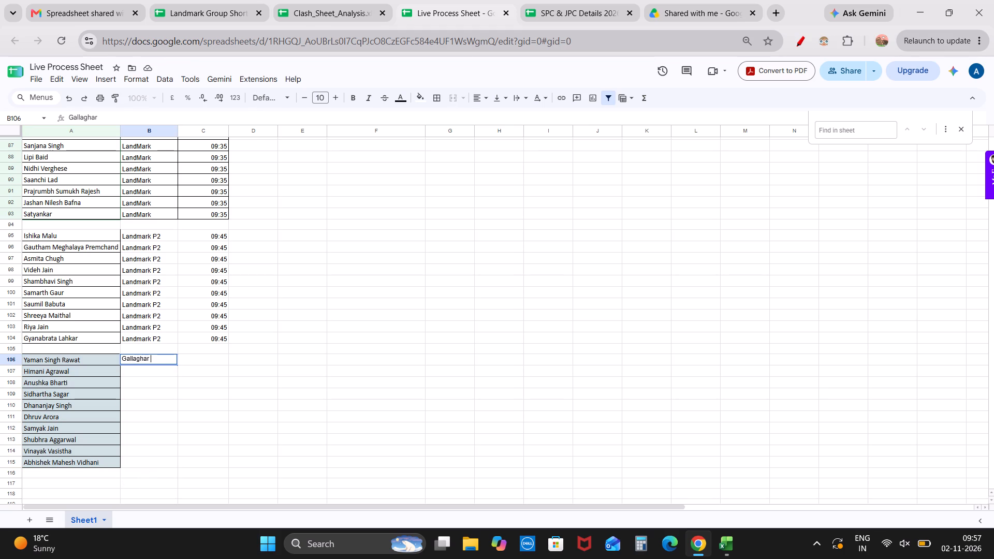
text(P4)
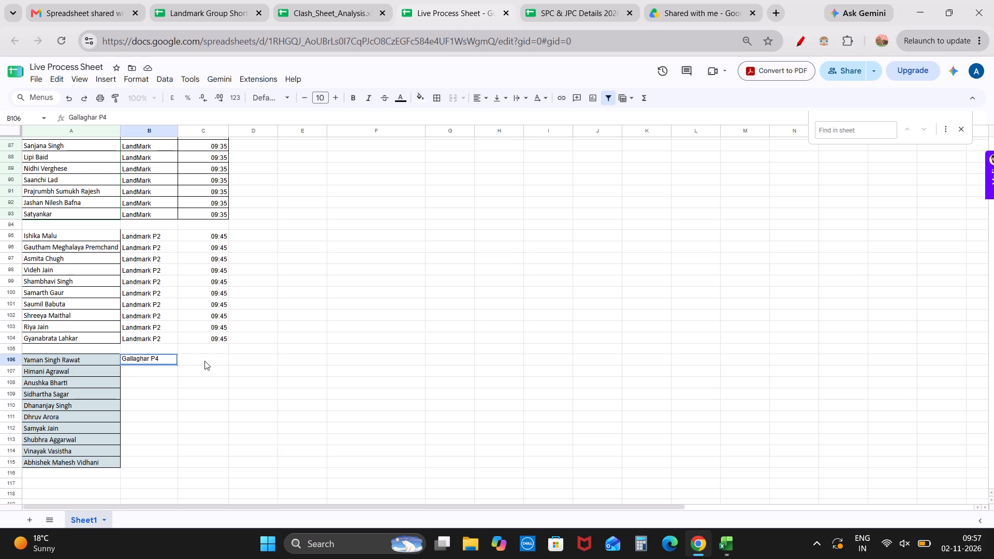
click(208, 361)
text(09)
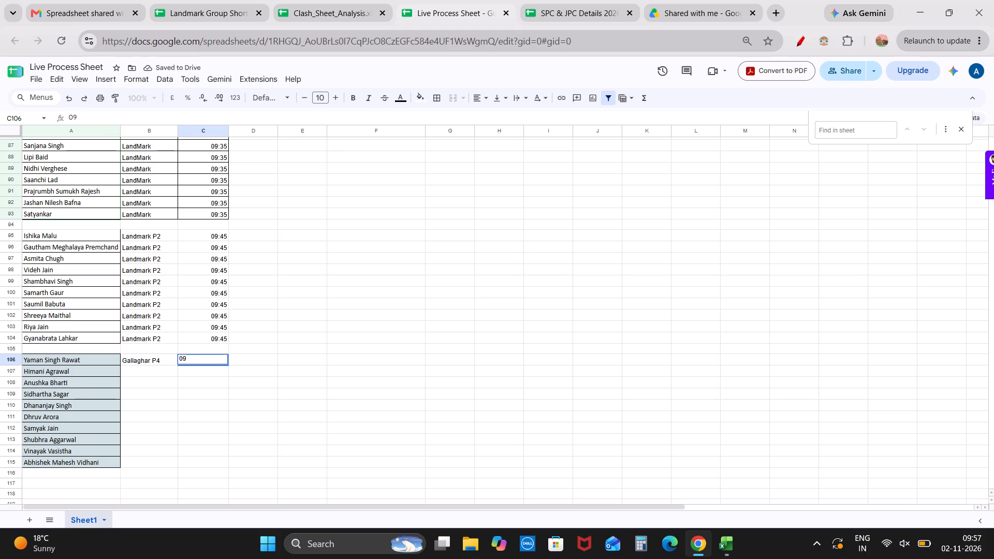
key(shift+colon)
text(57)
click(224, 378)
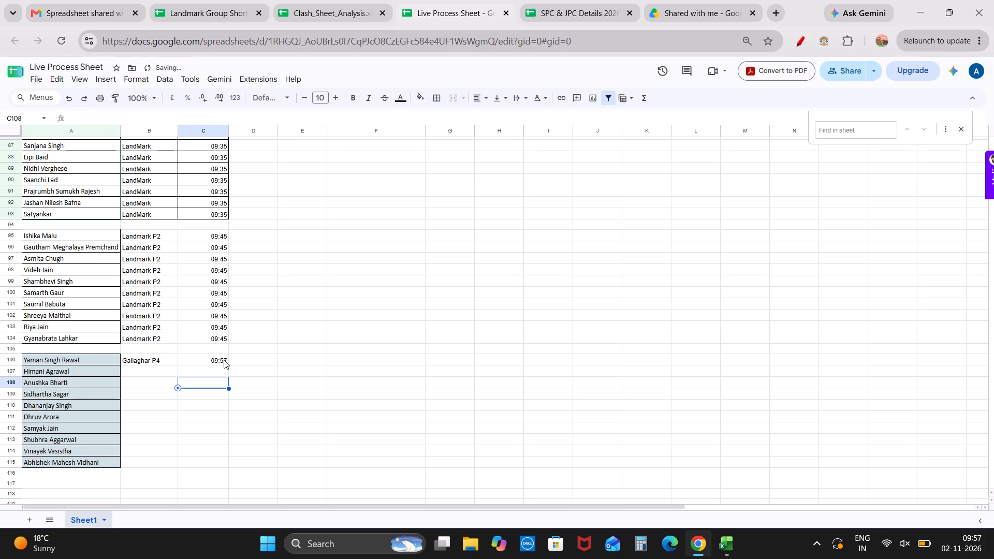
click(224, 360)
Search the Live Process Sheet for "isha".
click(343, 336)
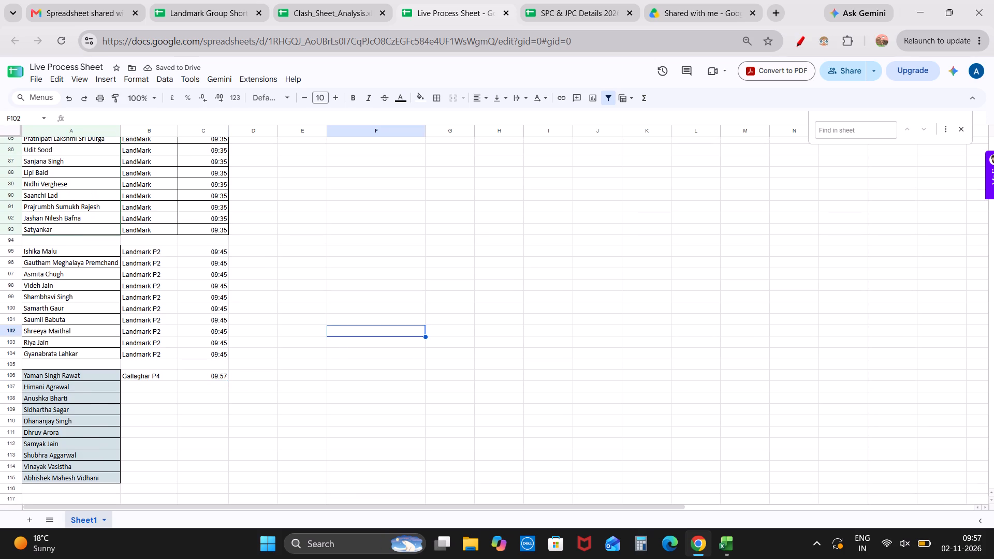
key(ctrl+f)
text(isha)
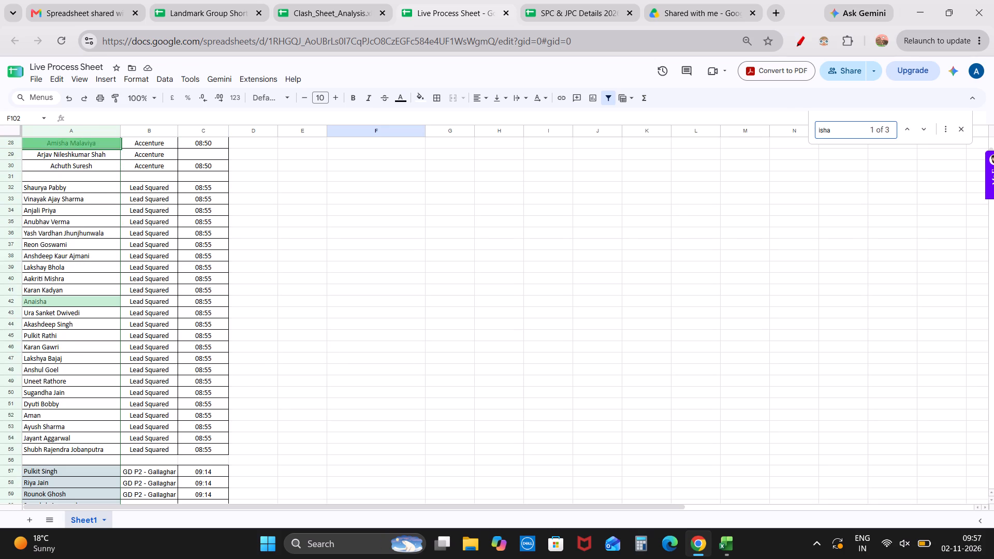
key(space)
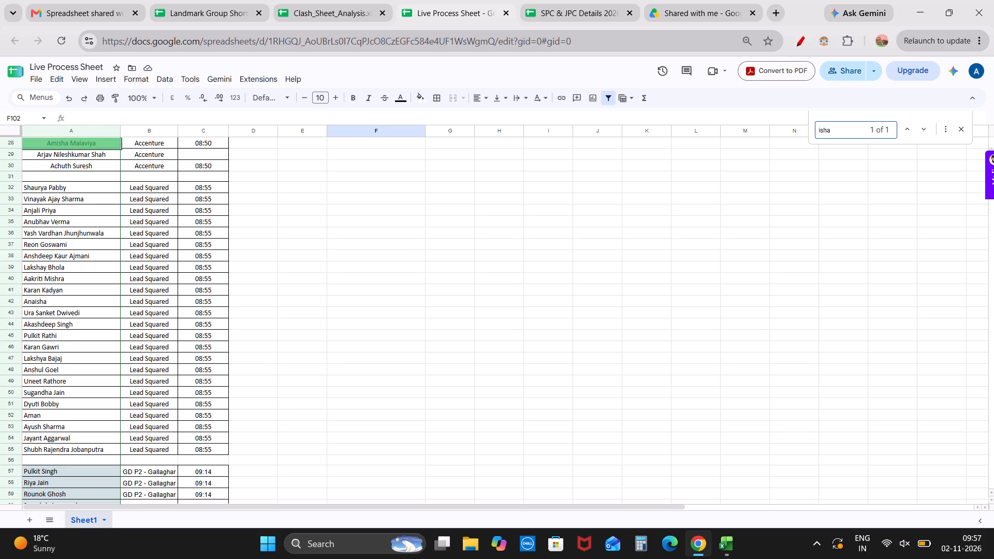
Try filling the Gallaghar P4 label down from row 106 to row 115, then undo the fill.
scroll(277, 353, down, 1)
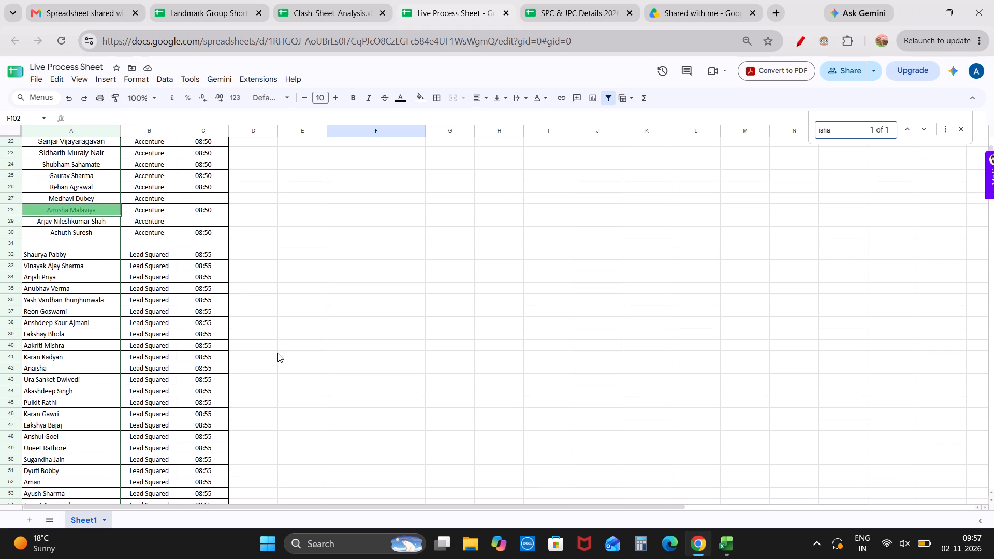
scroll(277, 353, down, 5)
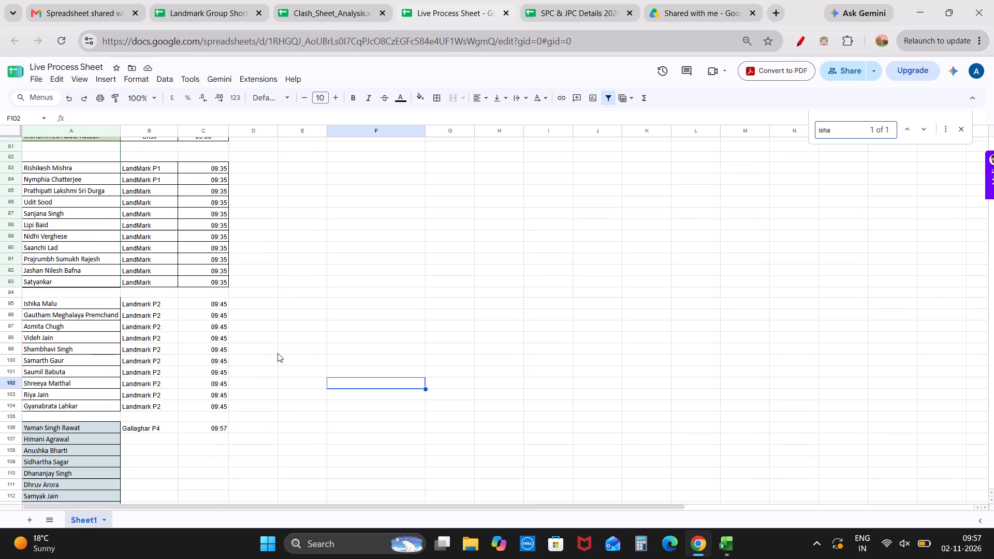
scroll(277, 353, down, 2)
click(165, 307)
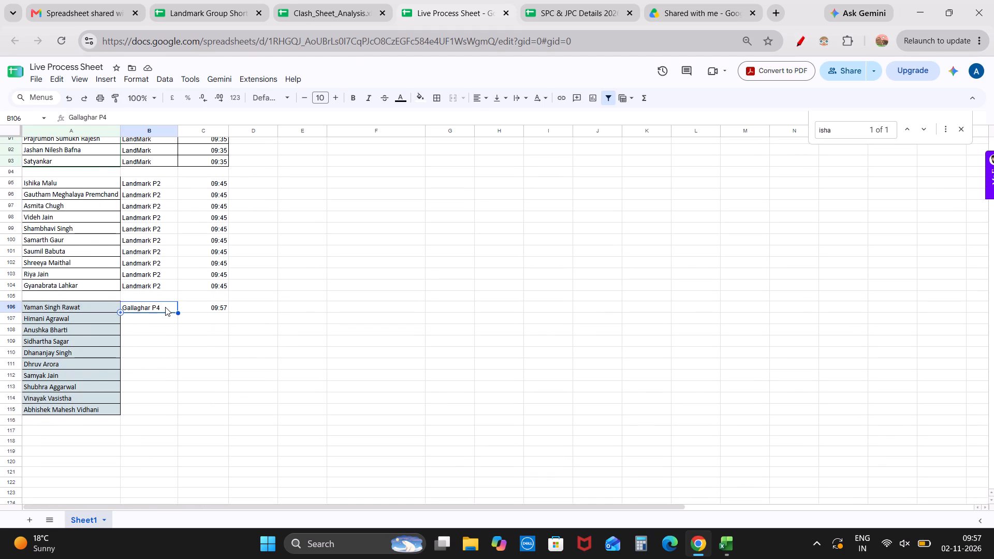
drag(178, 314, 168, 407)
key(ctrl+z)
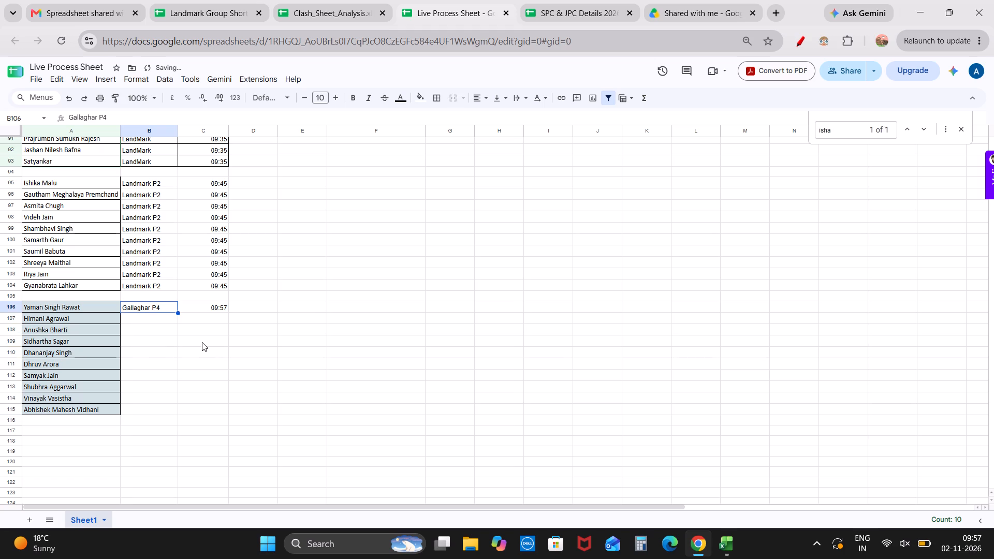
click(318, 342)
scroll(318, 342, up, 2)
click(318, 342)
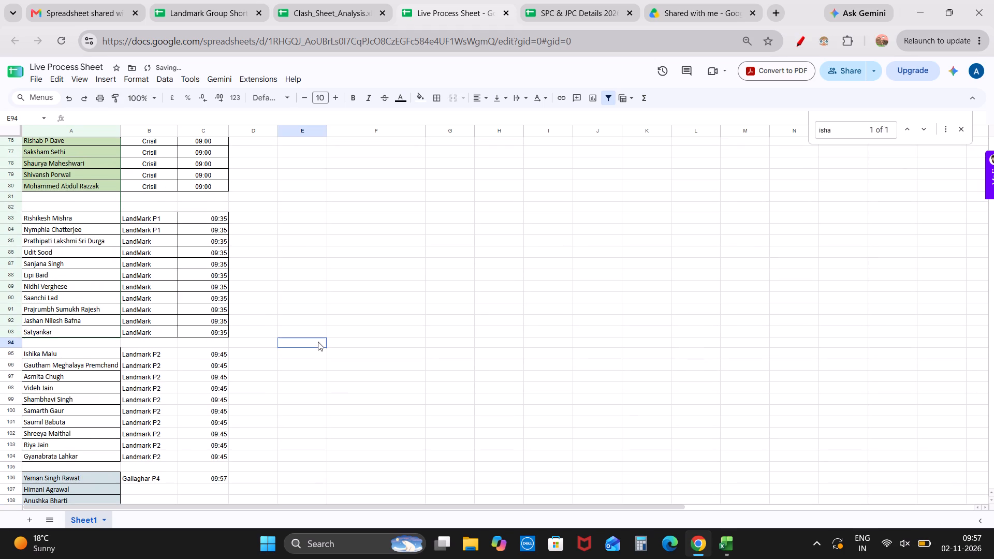
key(ctrl+f)
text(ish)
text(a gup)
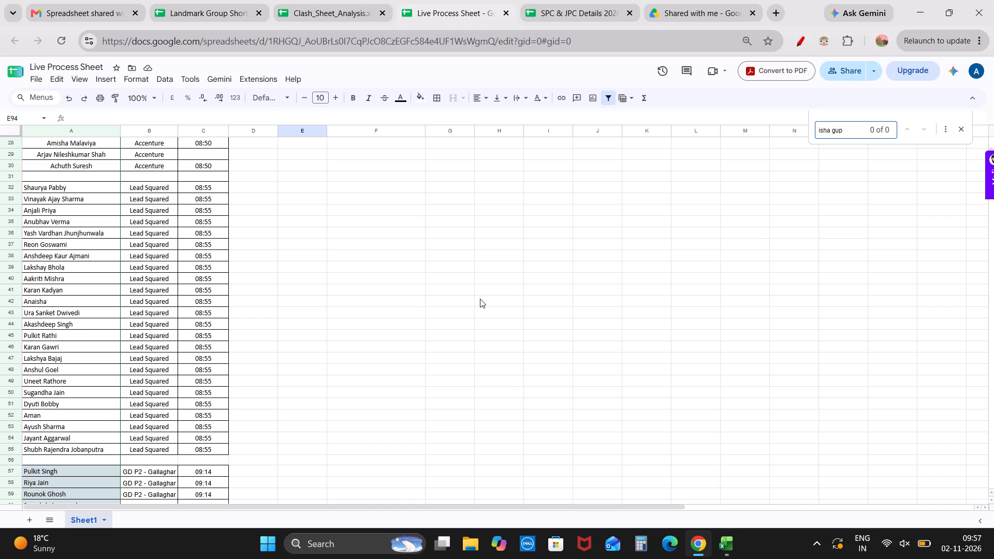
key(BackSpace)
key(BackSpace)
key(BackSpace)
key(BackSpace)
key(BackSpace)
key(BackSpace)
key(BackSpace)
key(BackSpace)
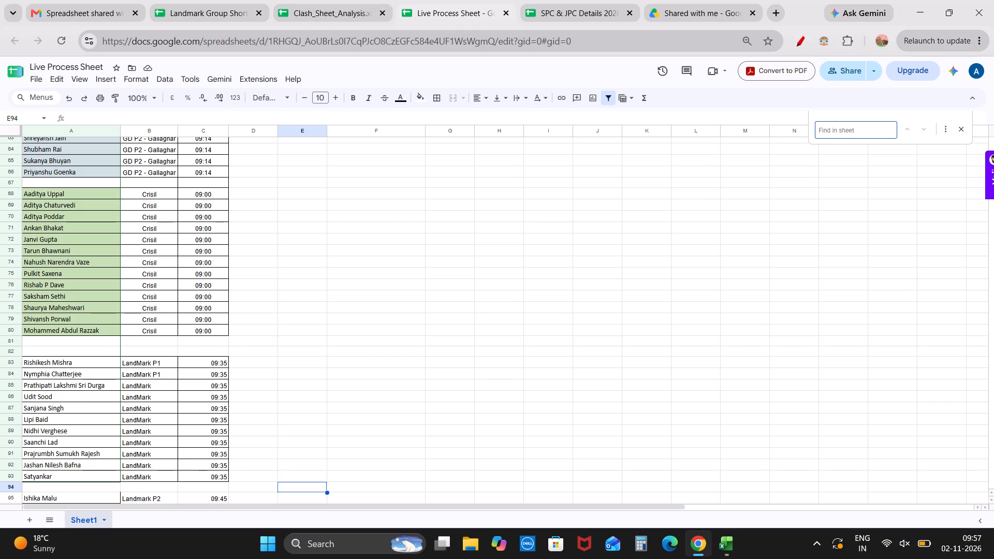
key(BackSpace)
Check a student's name in the GD Panel 5 list of Clash_Sheet_Analysis, then search the Live Process Sheet for "Gaurav".
click(331, 1)
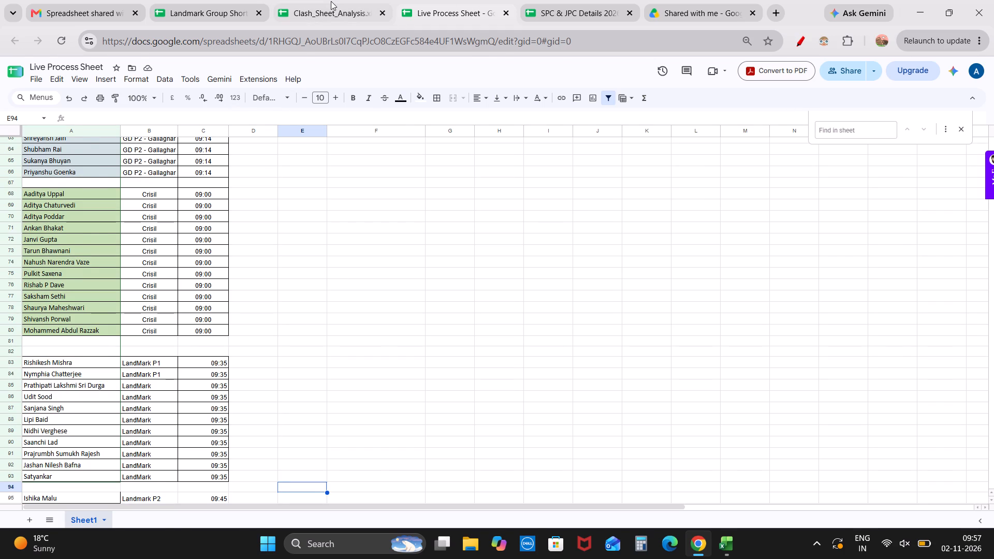
scroll(399, 249, down, 1)
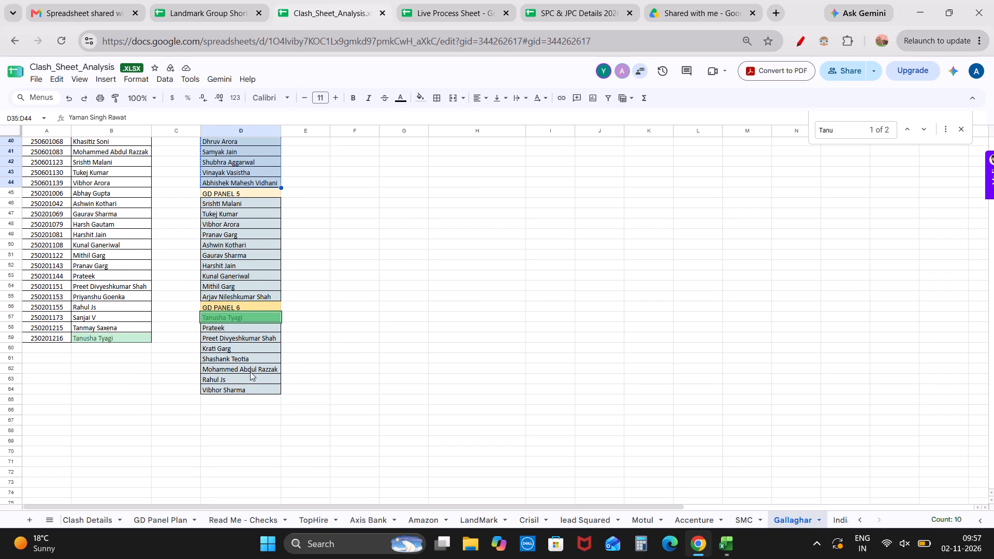
click(237, 256)
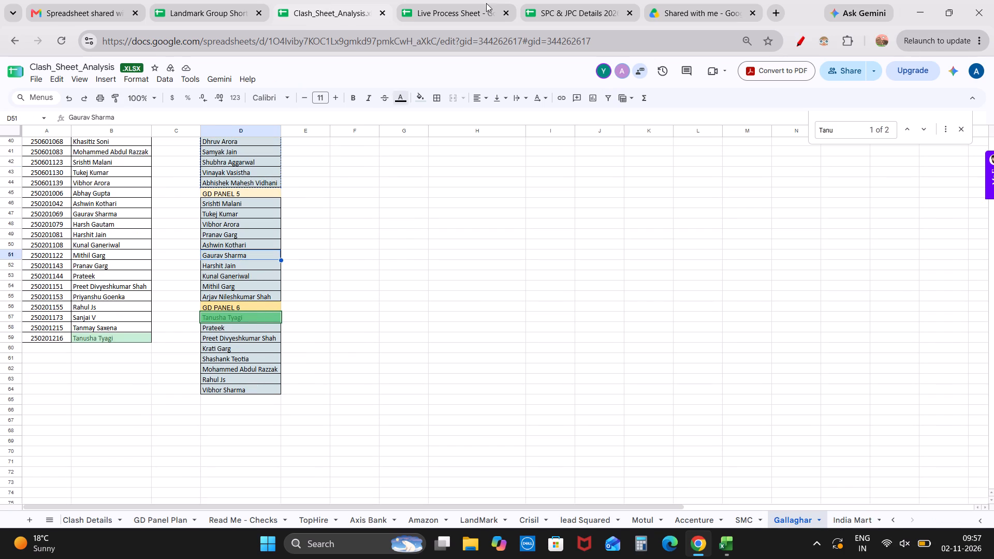
click(430, 0)
click(496, 314)
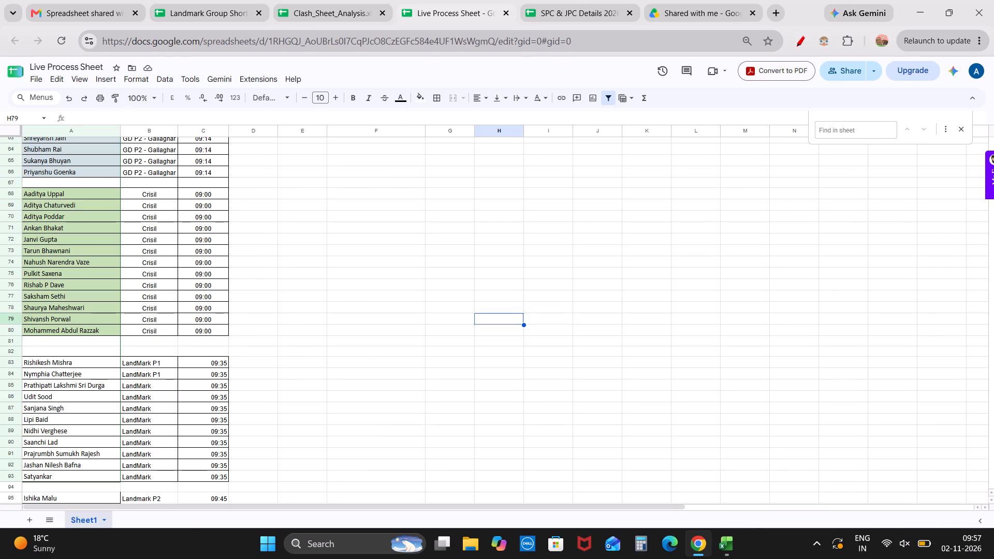
key(ctrl+f)
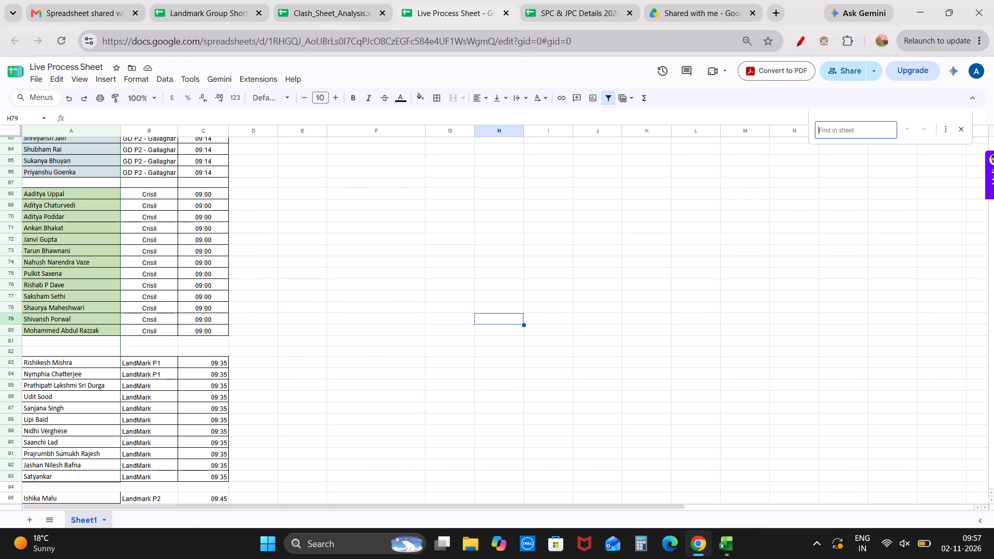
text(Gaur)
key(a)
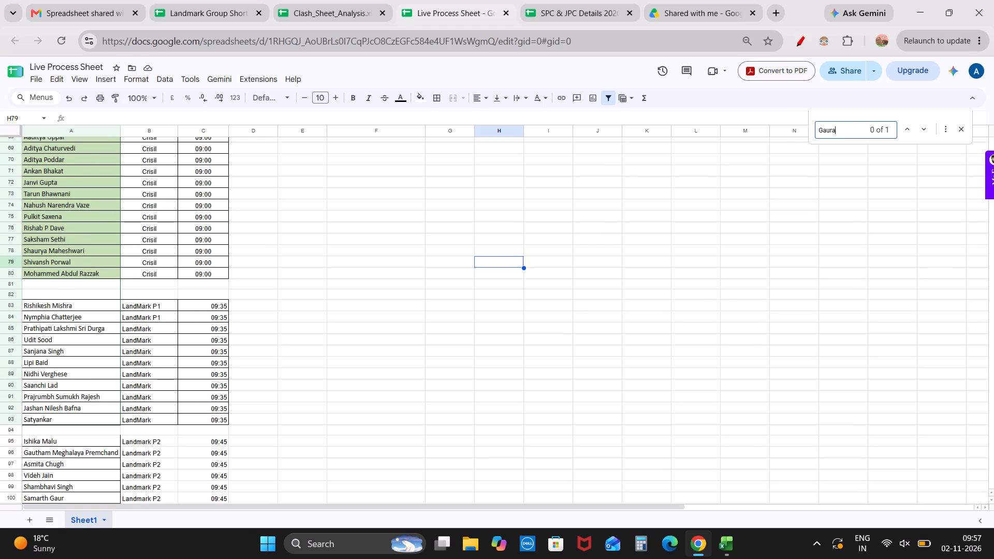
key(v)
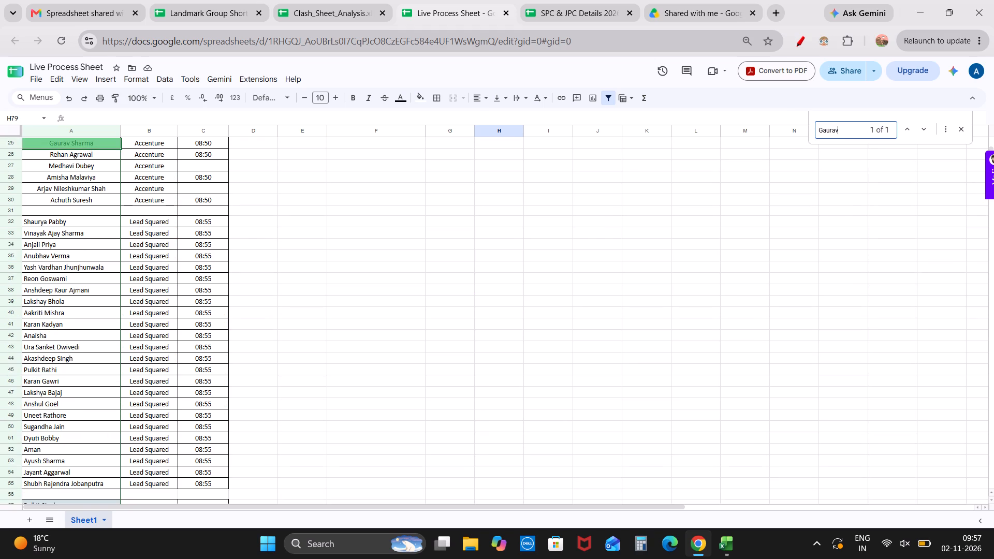
scroll(353, 288, up, 1)
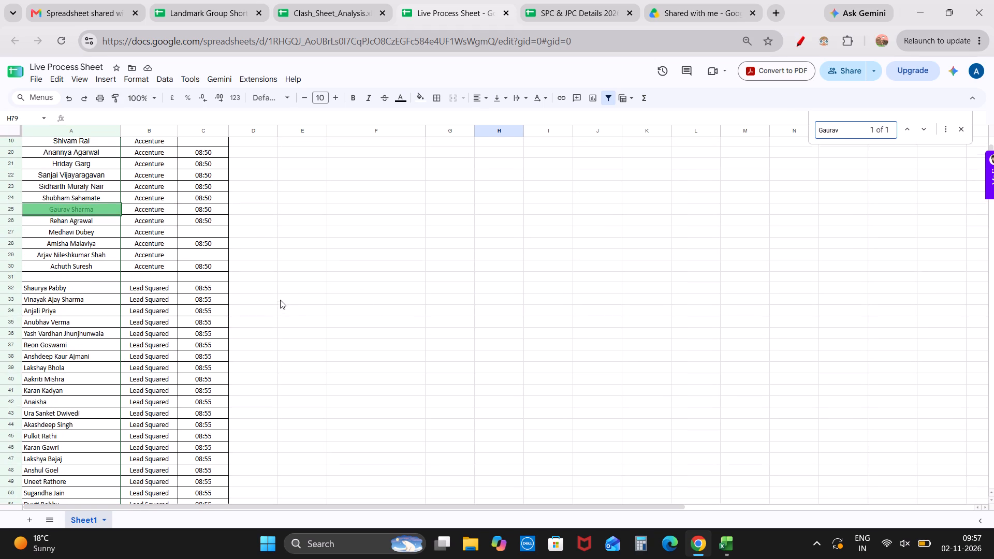
Look through the Accenture, Lead Squared and SMC entries in the Live Process Sheet.
drag(107, 208, 222, 226)
click(222, 226)
click(250, 233)
scroll(250, 233, down, 1)
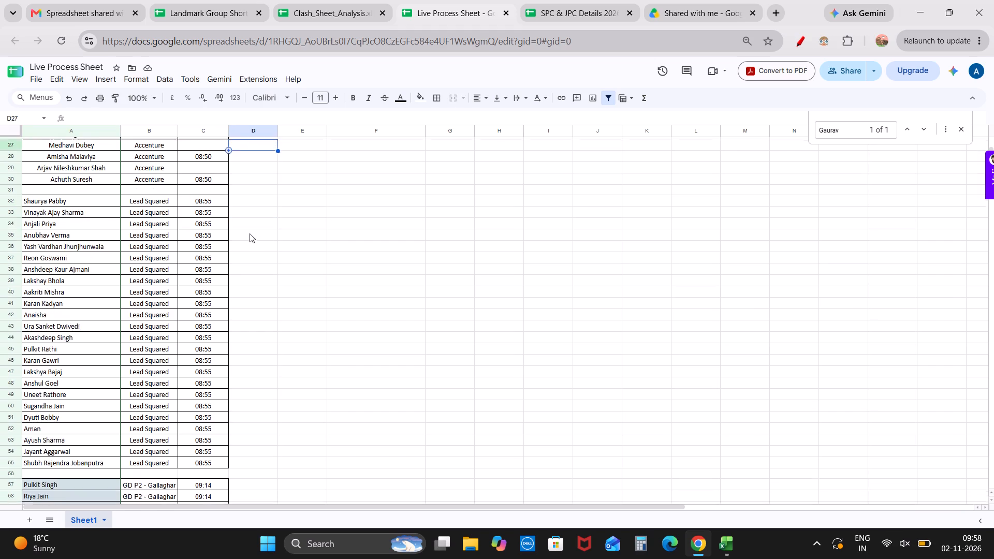
scroll(250, 233, down, 2)
scroll(314, 415, up, 3)
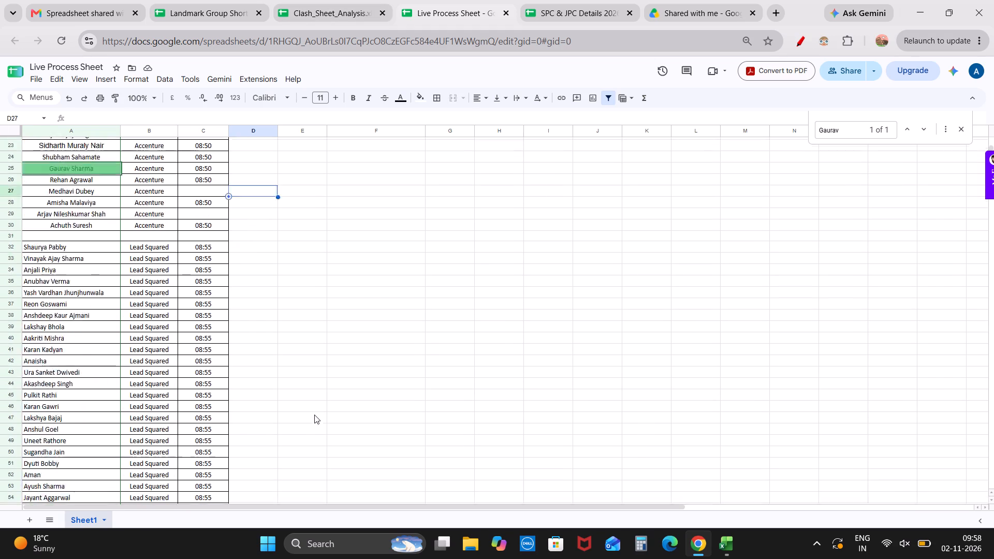
scroll(314, 415, up, 3)
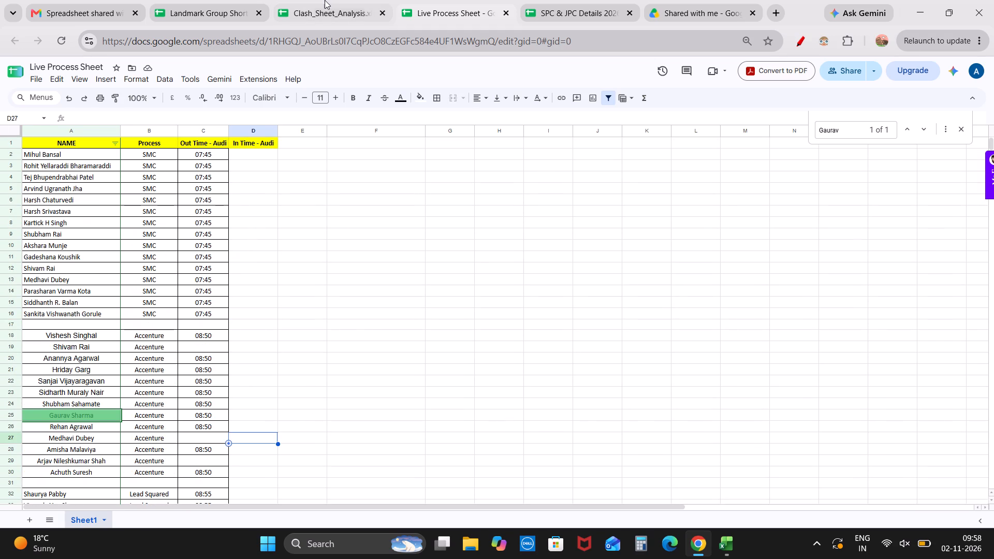
Switch to Clash_Sheet_Analysis and search the Master - 210 People sheet for a student's roll number to check their processes.
click(343, 0)
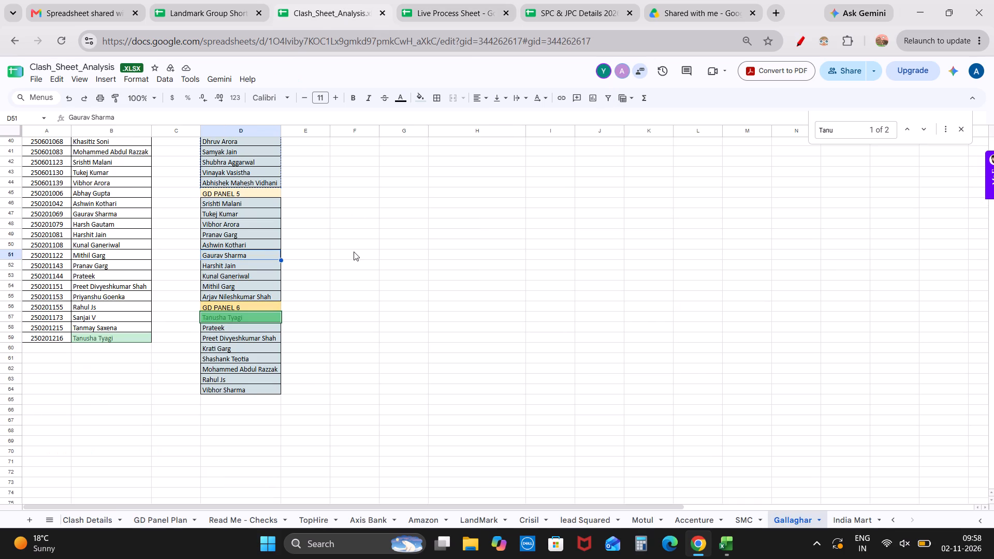
click(354, 252)
scroll(354, 252, up, 8)
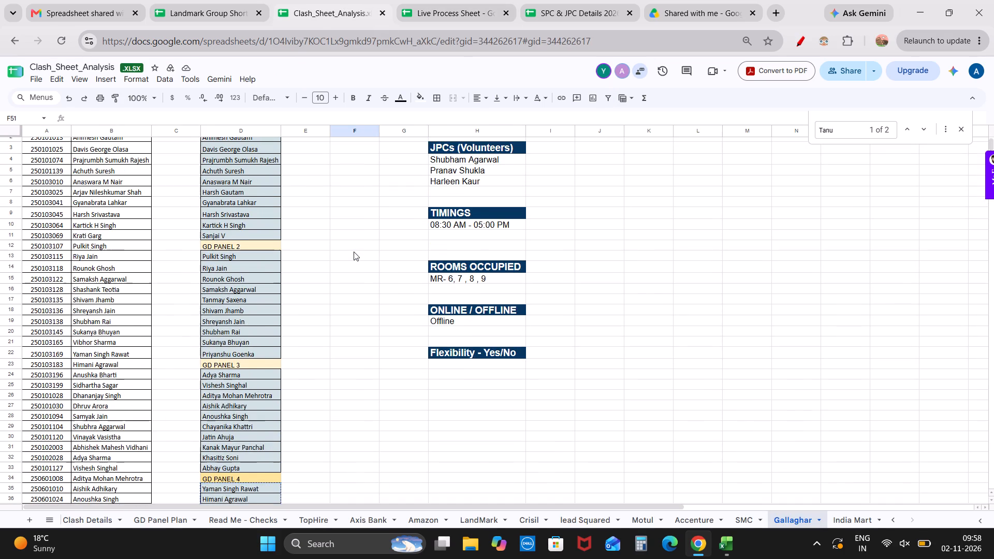
scroll(354, 252, up, 1)
click(148, 512)
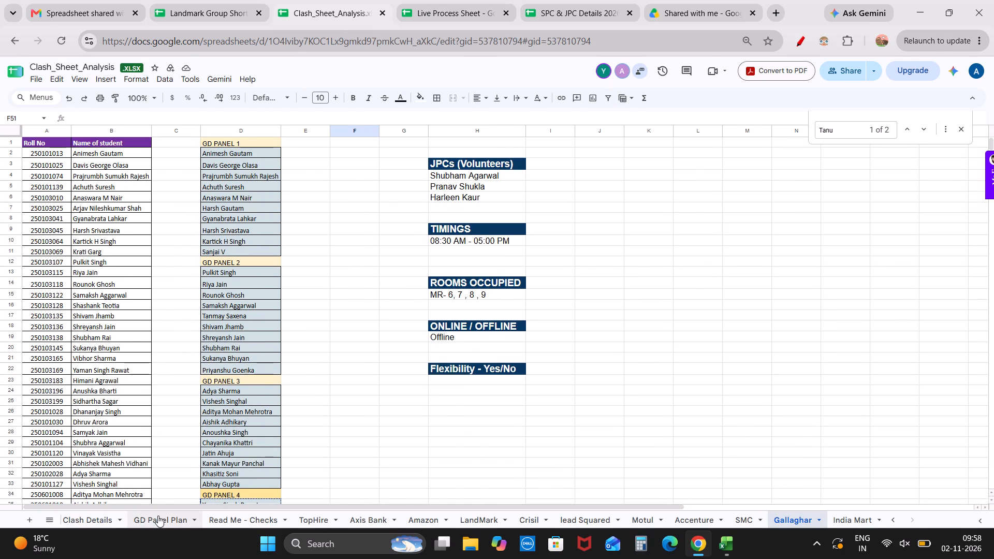
scroll(194, 523, right, 5)
click(113, 523)
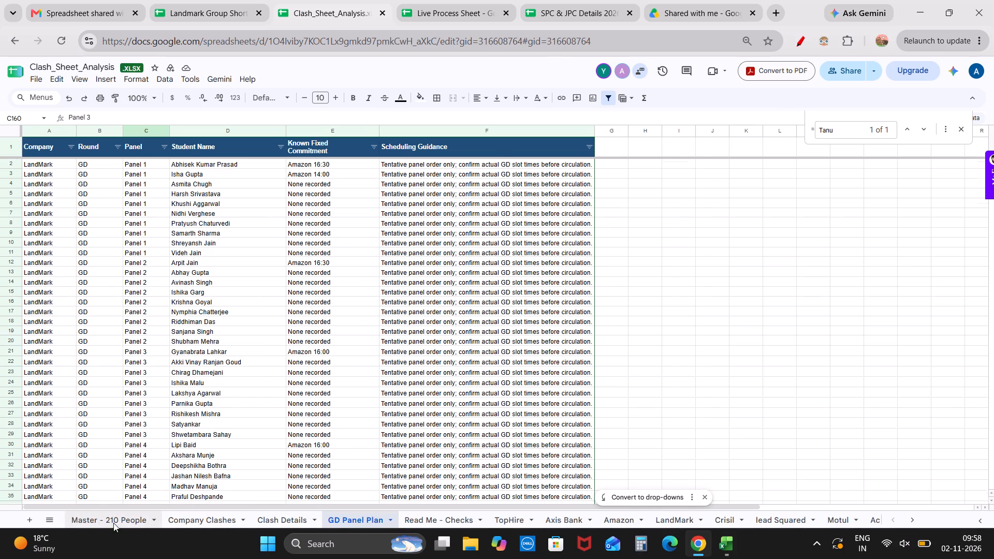
click(739, 233)
drag(836, 127, 798, 133)
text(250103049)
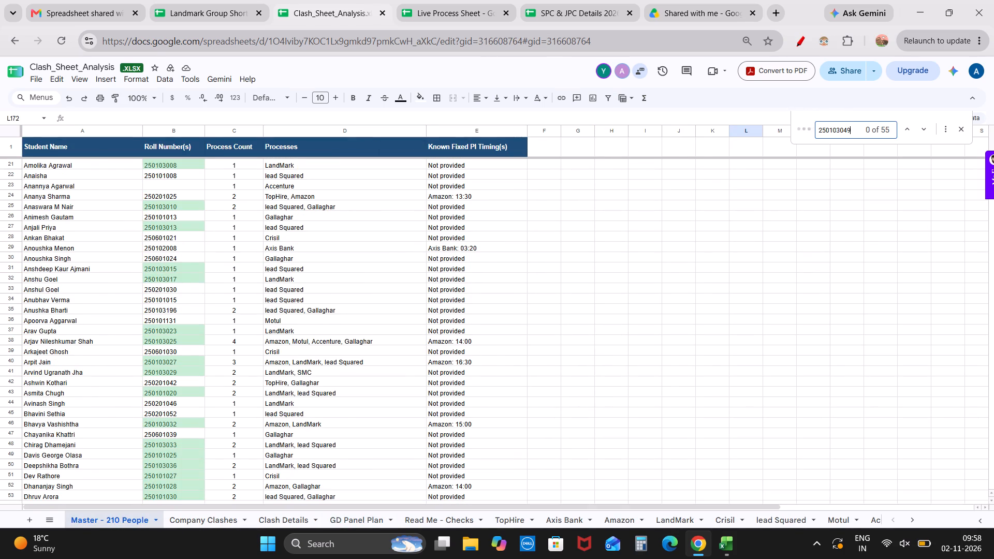
scroll(626, 218, down, 2)
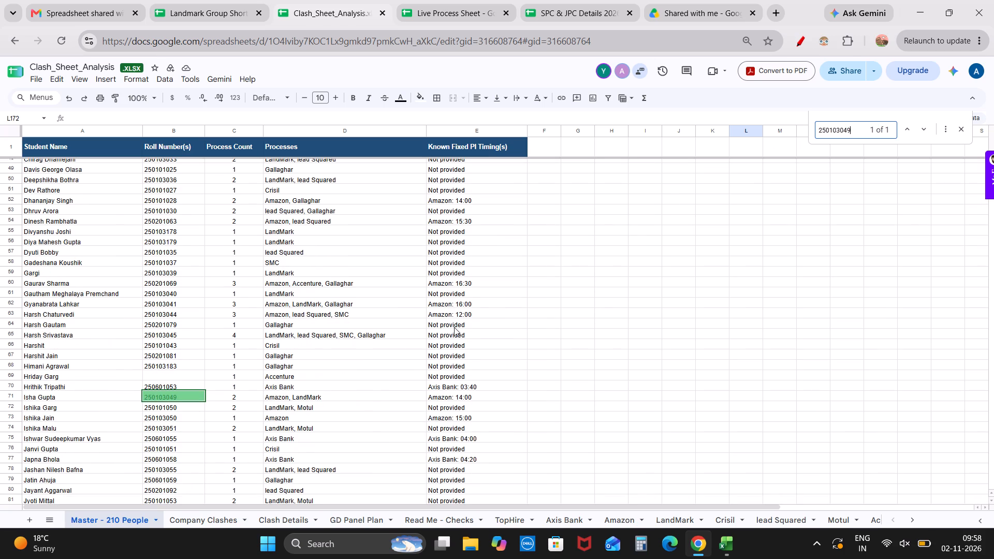
click(315, 395)
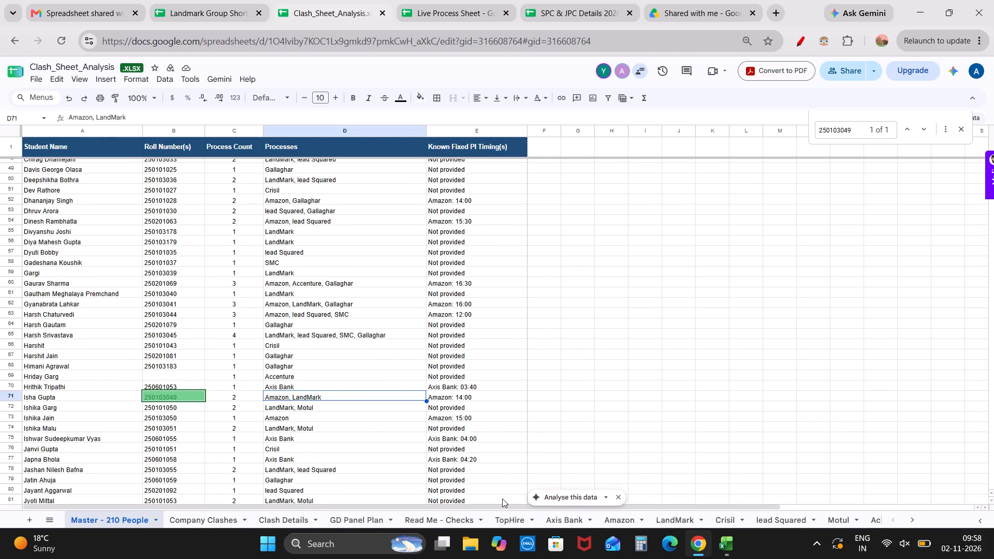
Search the Master - 210 People sheet for students with the process combination "LandMark, lead Squared".
scroll(626, 523, left, 2)
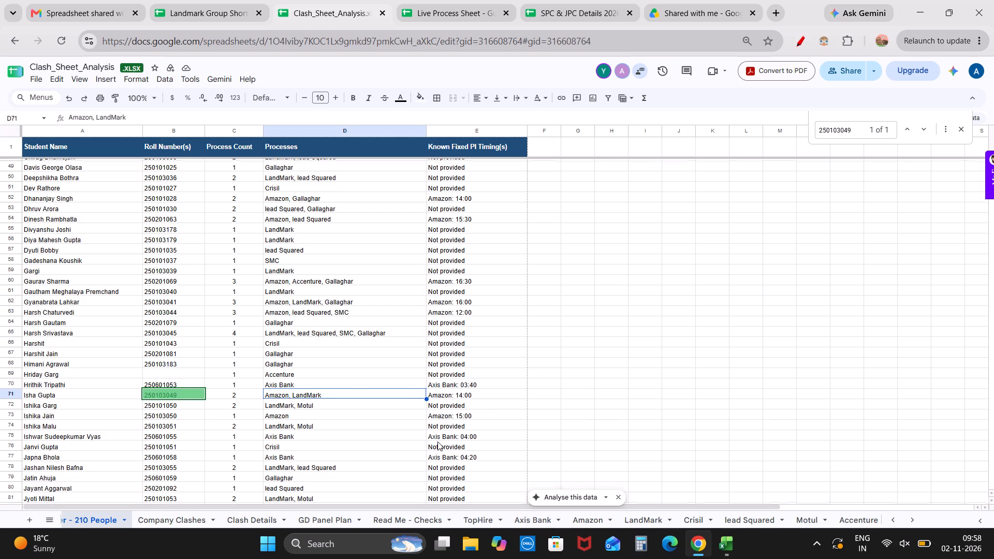
scroll(437, 442, up, 1)
double_click(359, 319)
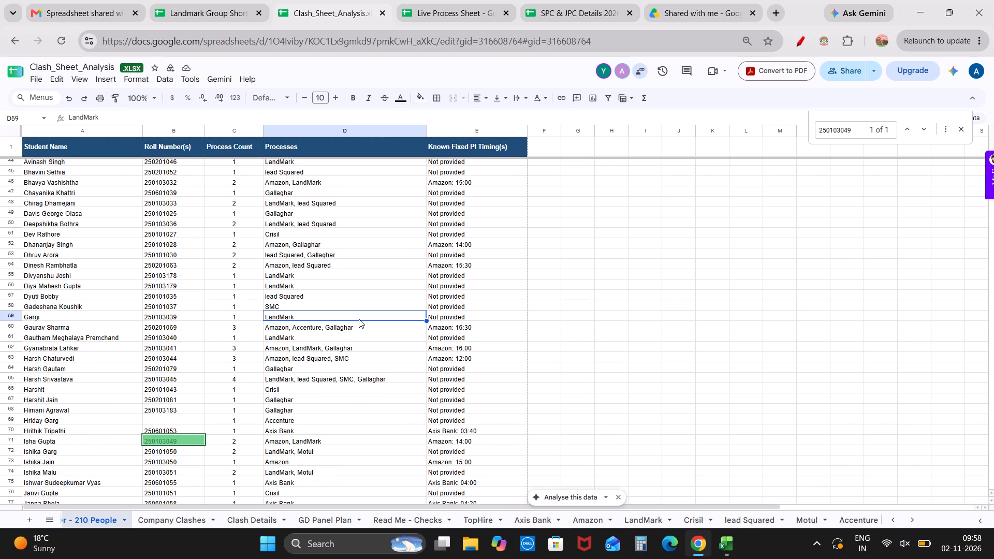
scroll(359, 319, up, 1)
click(325, 224)
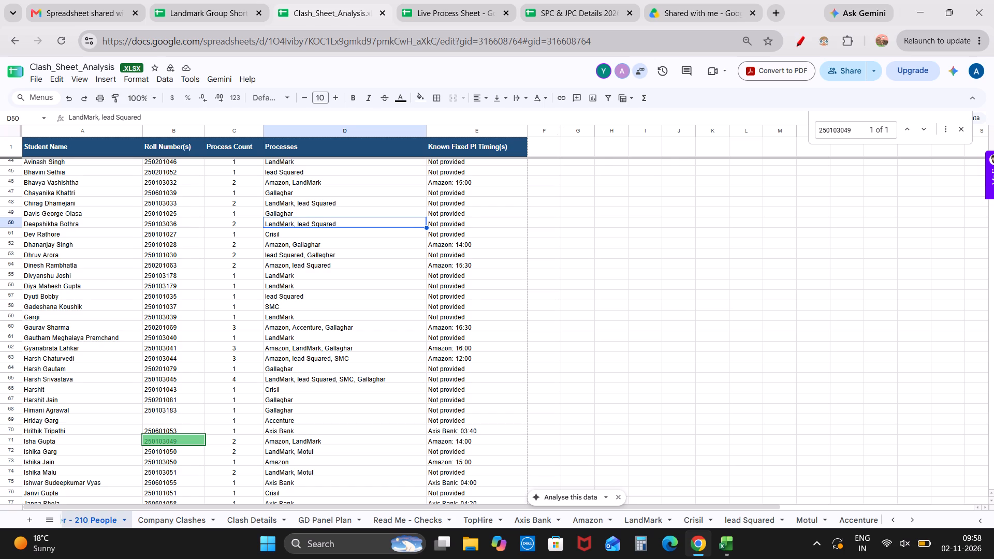
drag(852, 134, 802, 138)
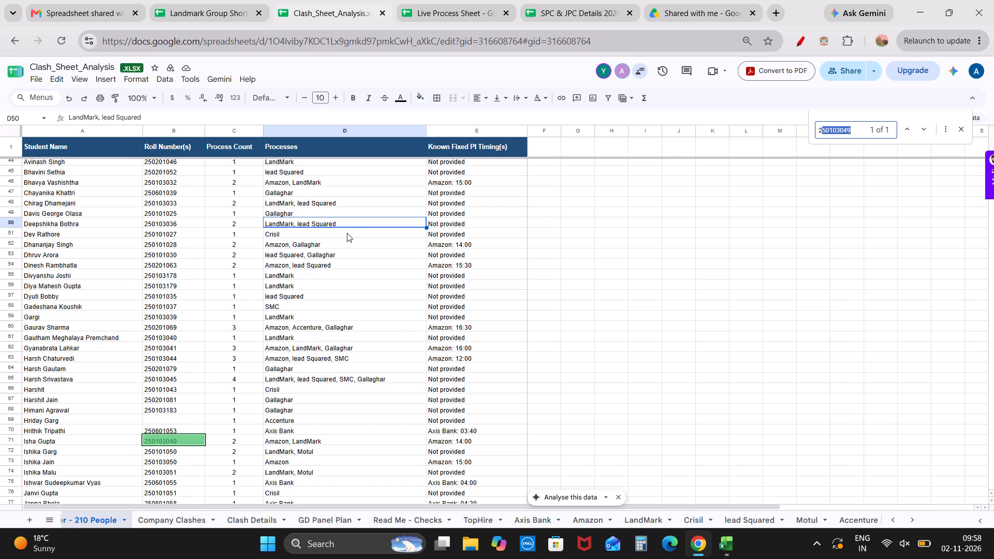
click(350, 227)
key(ctrl+c)
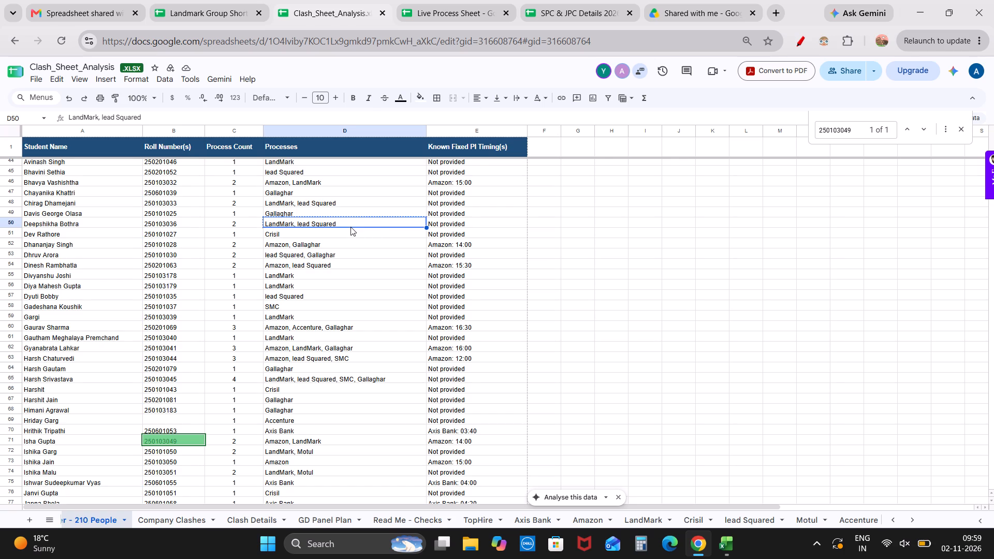
drag(854, 133, 793, 130)
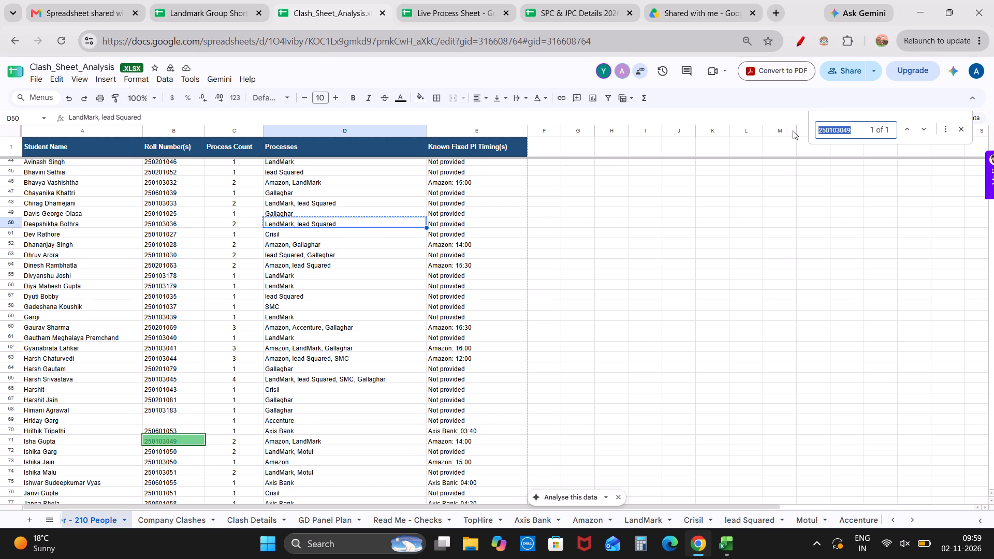
drag(793, 130, 789, 131)
key(ctrl+v)
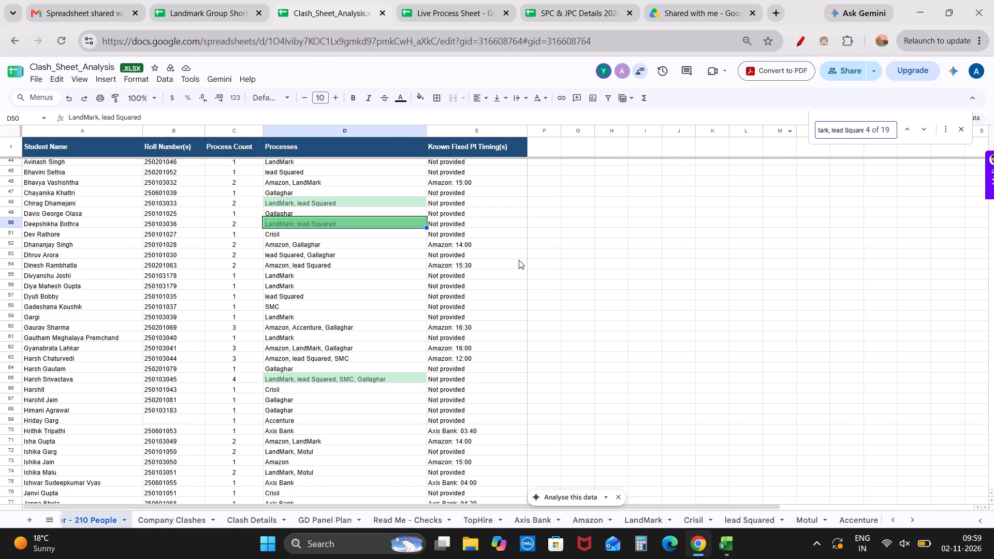
triple_click(908, 127)
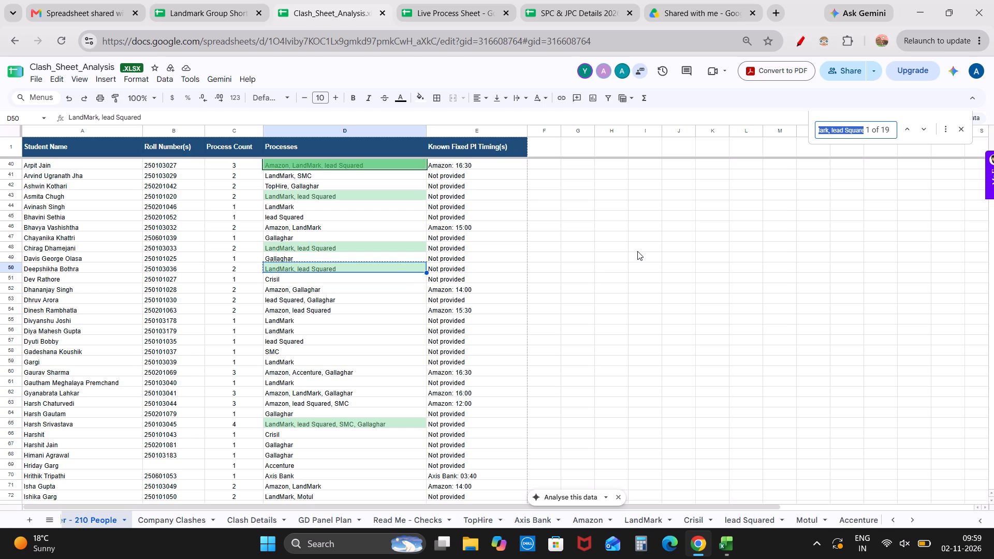
In the Live Process Sheet, fill the LandMark P1 label down the Process column from row 83 to row 93.
click(473, 11)
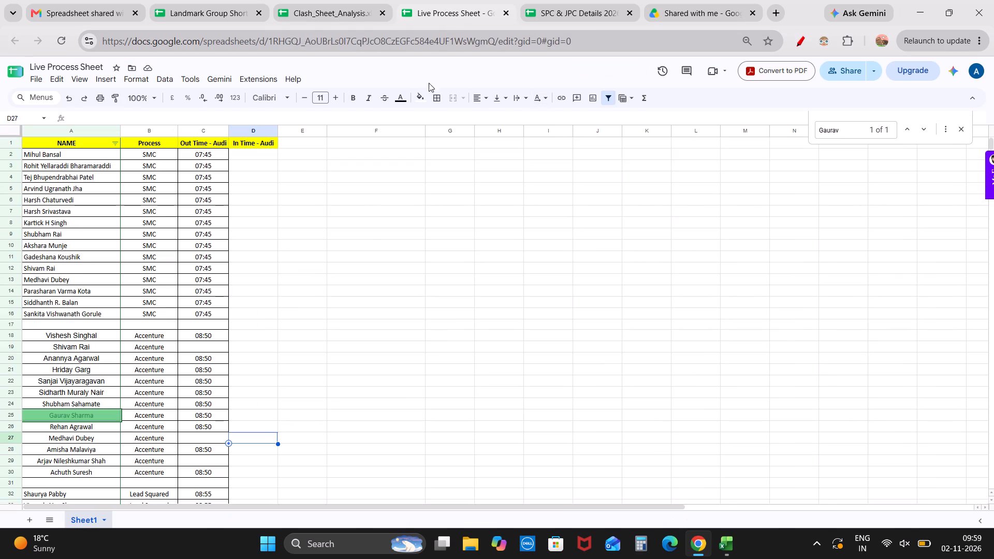
scroll(310, 331, down, 6)
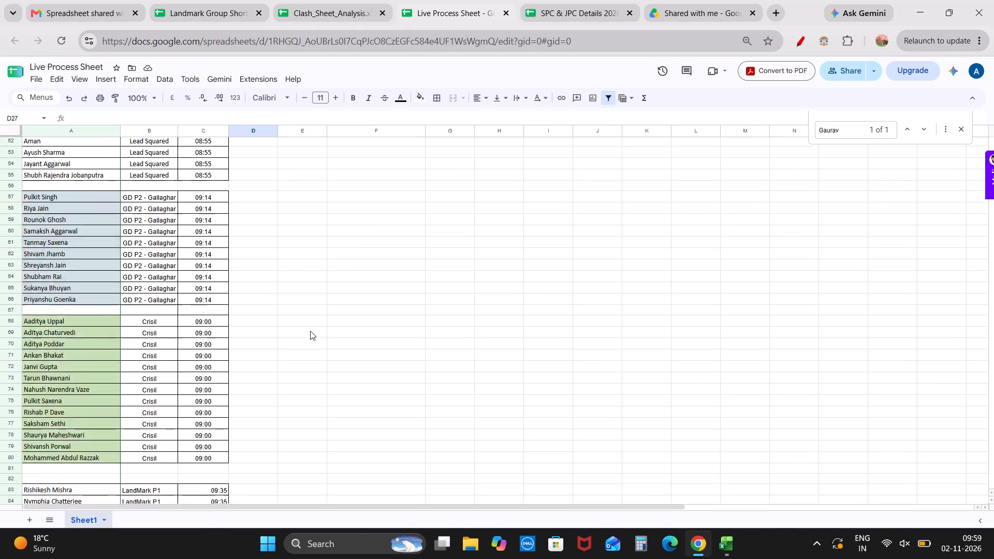
scroll(310, 331, down, 3)
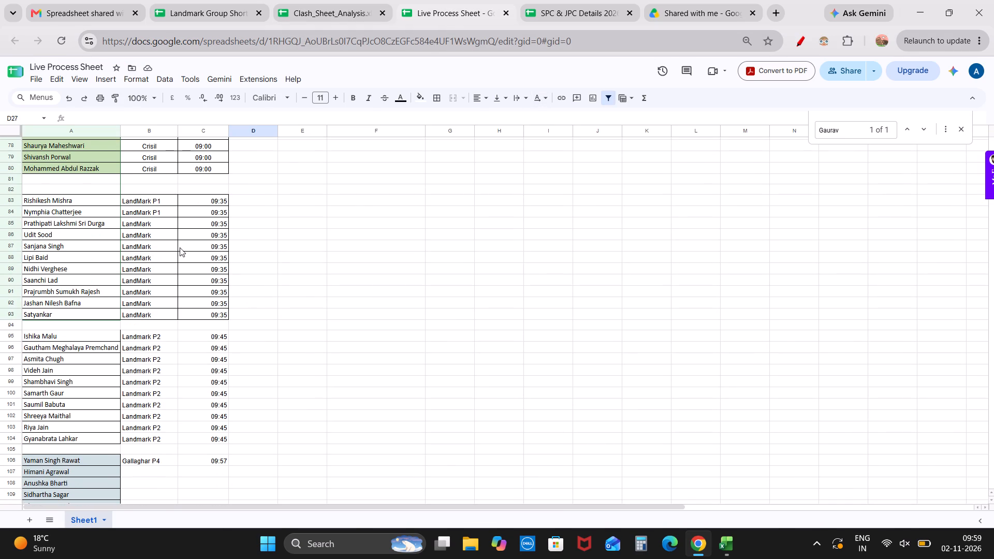
drag(163, 201, 164, 215)
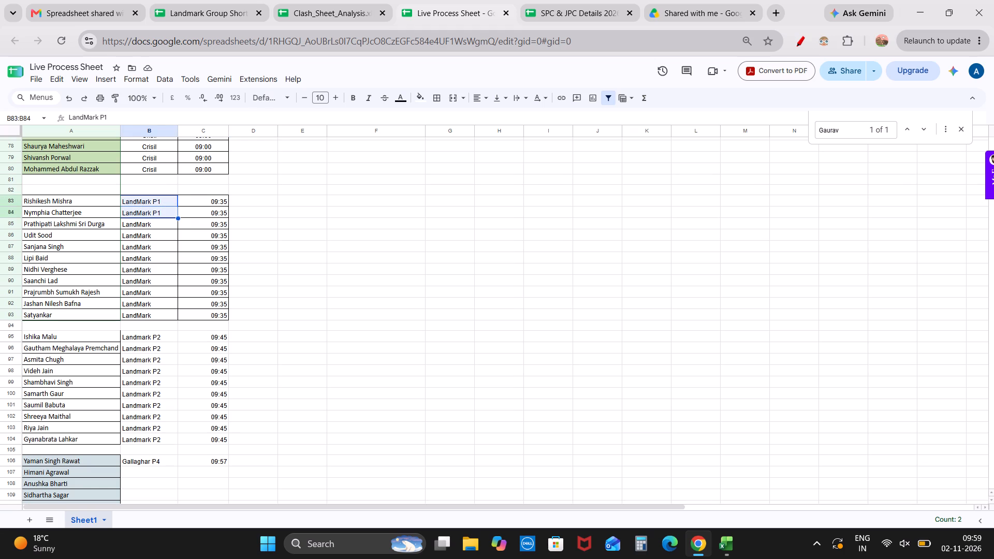
double_click(177, 218)
drag(177, 218, 178, 313)
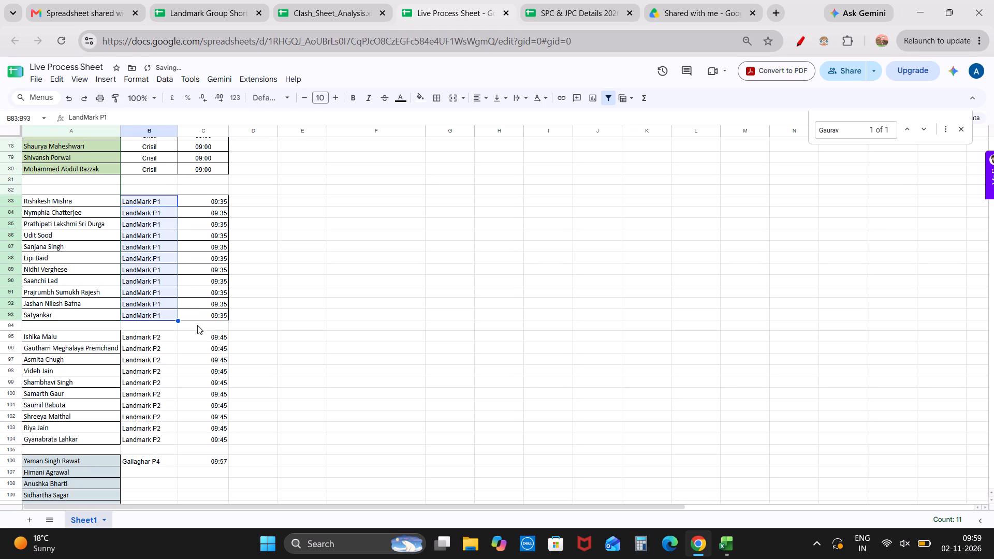
Copy the Gallaghar P4 label from row 106 to row 107 and fill it down the Process column to row 115.
scroll(197, 325, down, 2)
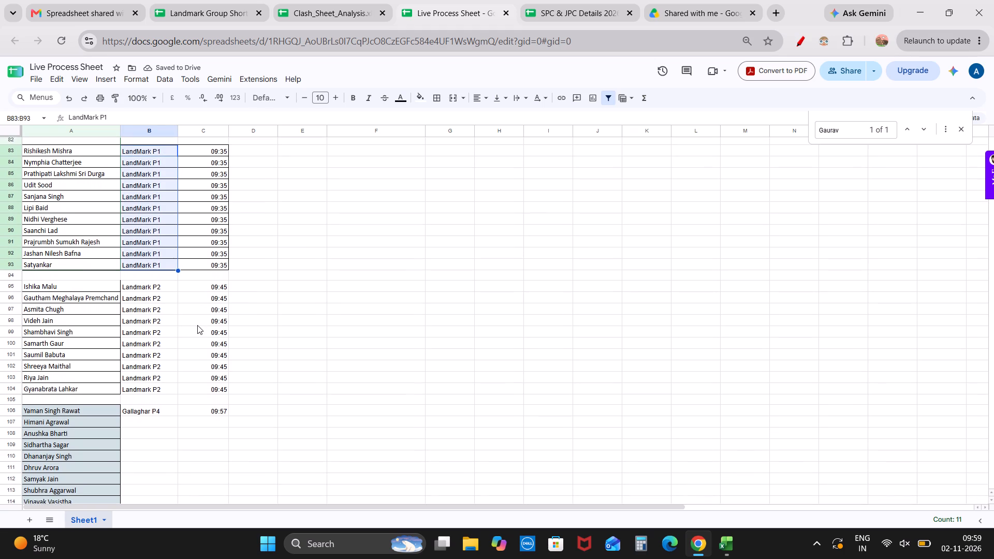
scroll(197, 325, down, 1)
click(150, 365)
scroll(150, 365, up, 1)
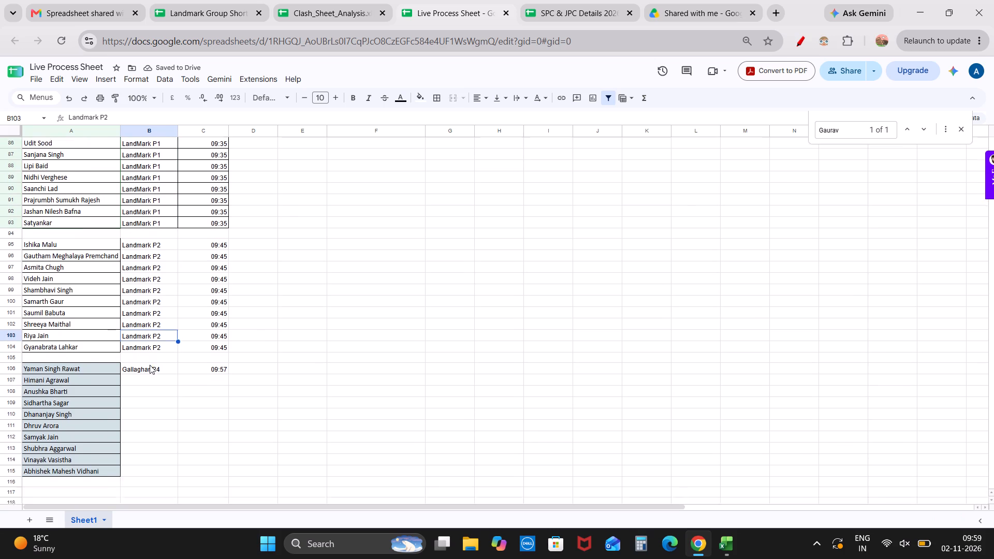
scroll(150, 365, up, 2)
scroll(150, 365, down, 1)
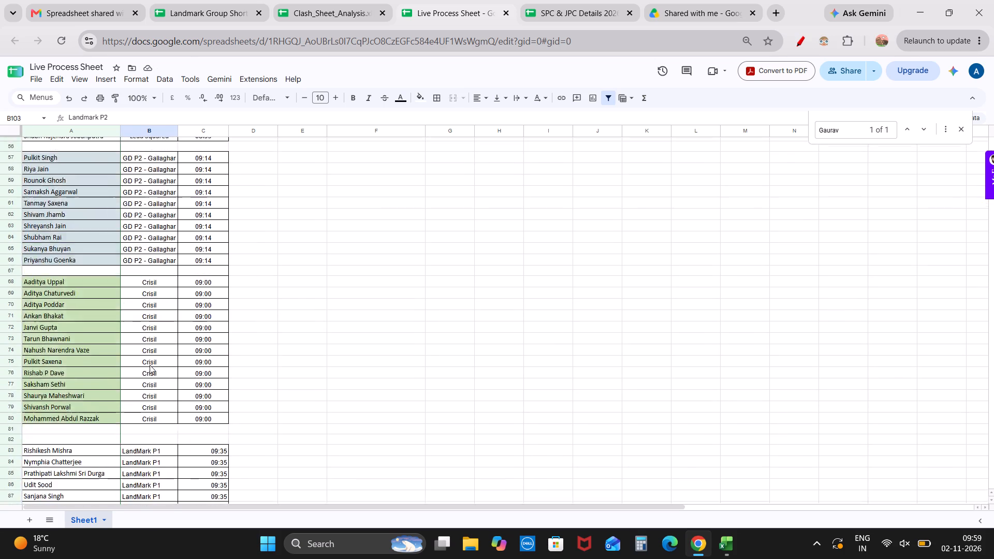
scroll(150, 365, down, 1)
click(158, 379)
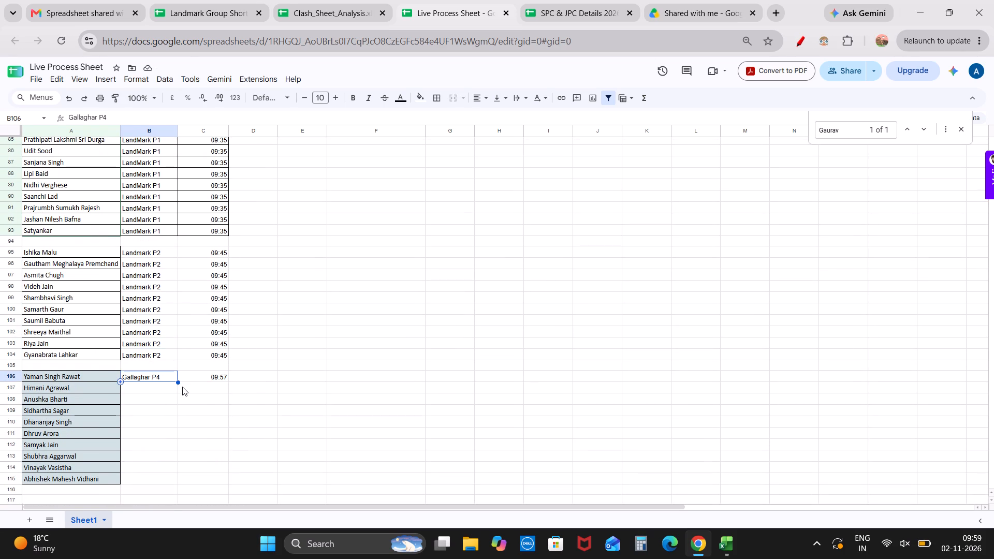
key(ctrl+c)
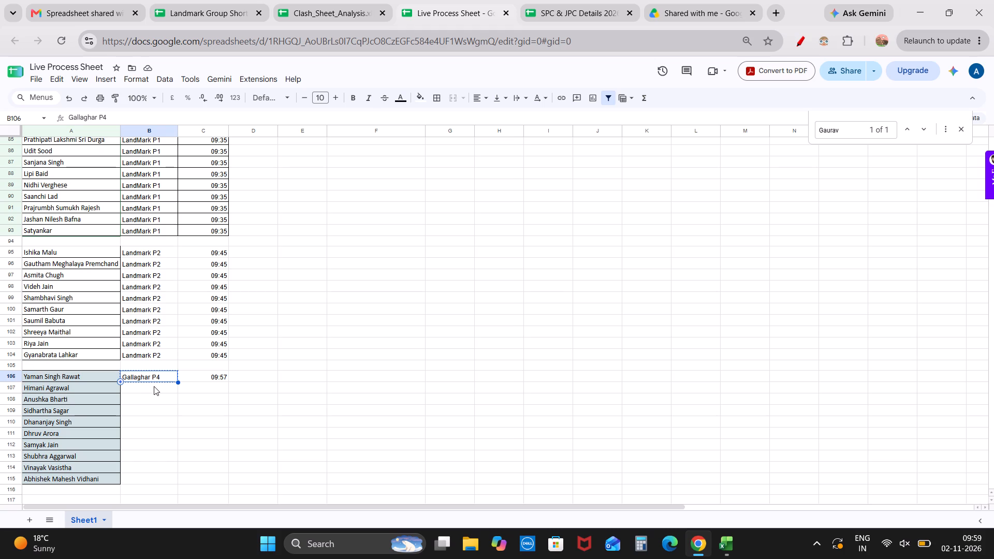
click(154, 386)
key(ctrl+v)
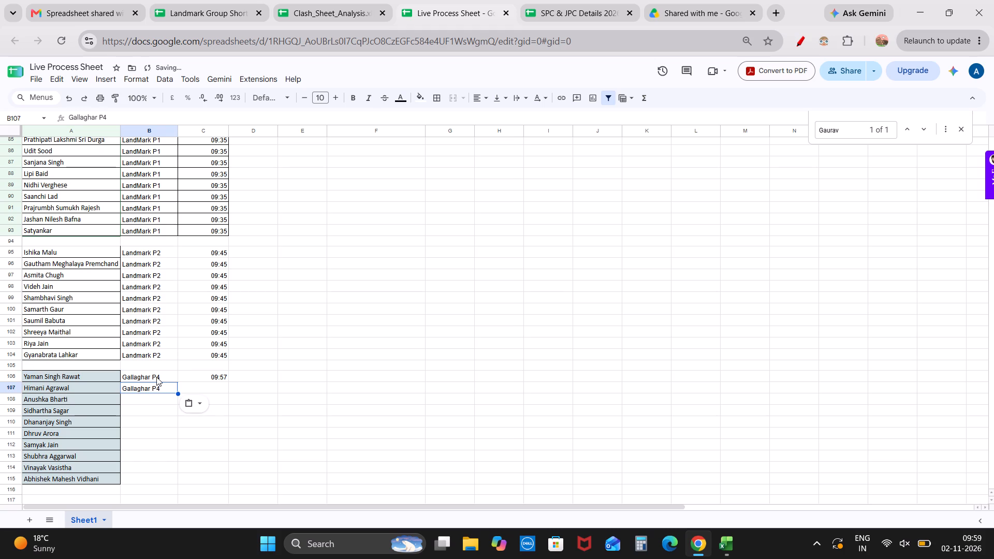
drag(156, 377, 160, 392)
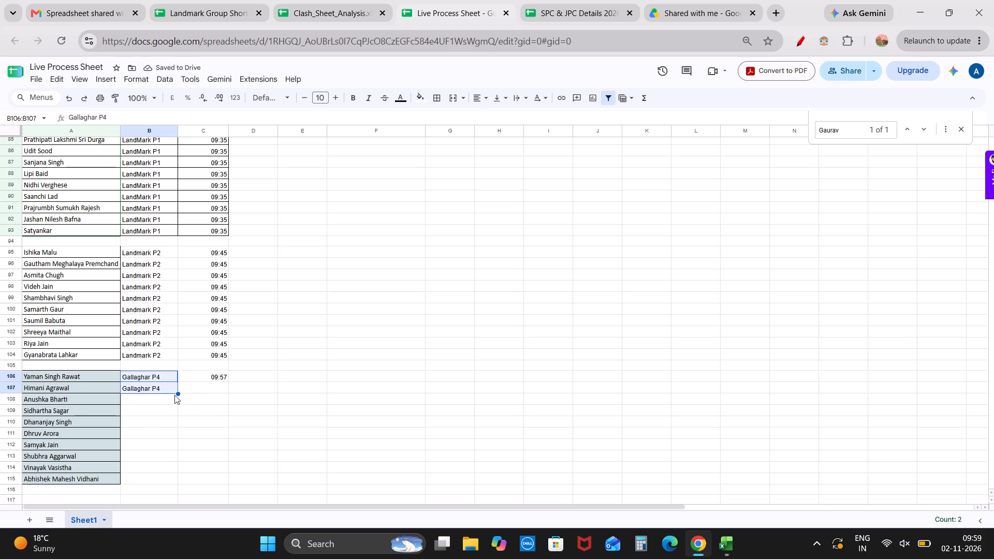
drag(178, 393, 154, 488)
drag(154, 488, 159, 482)
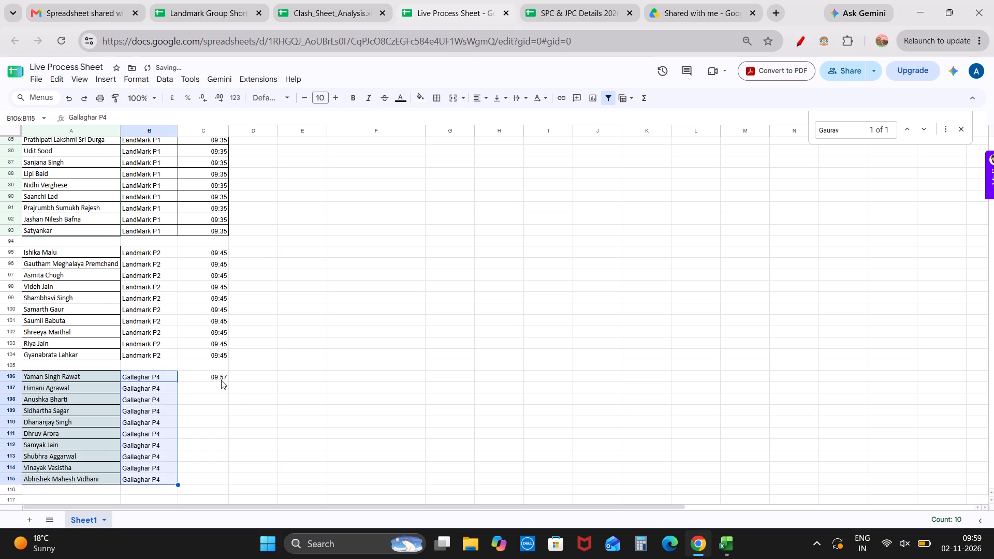
Copy the 09:57 out time from row 106 to row 107 and fill it down the Out Time column to row 115.
click(221, 380)
key(ctrl+c)
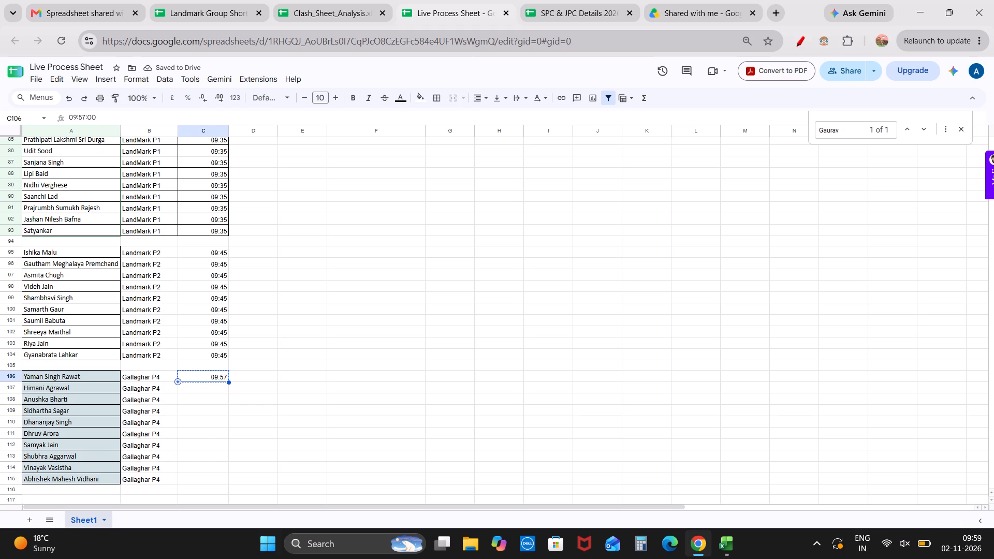
click(221, 391)
key(ctrl+v)
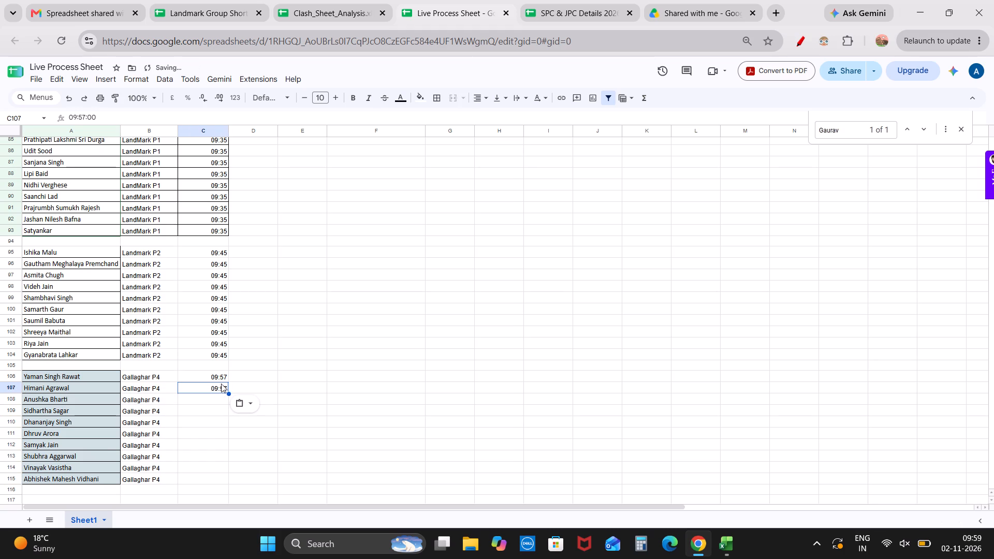
drag(221, 377, 221, 386)
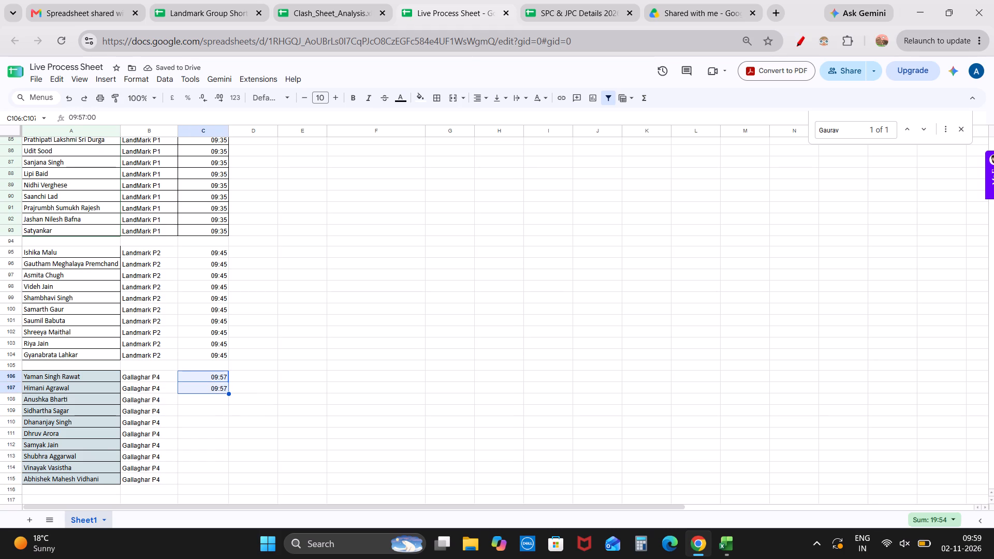
drag(228, 394, 227, 478)
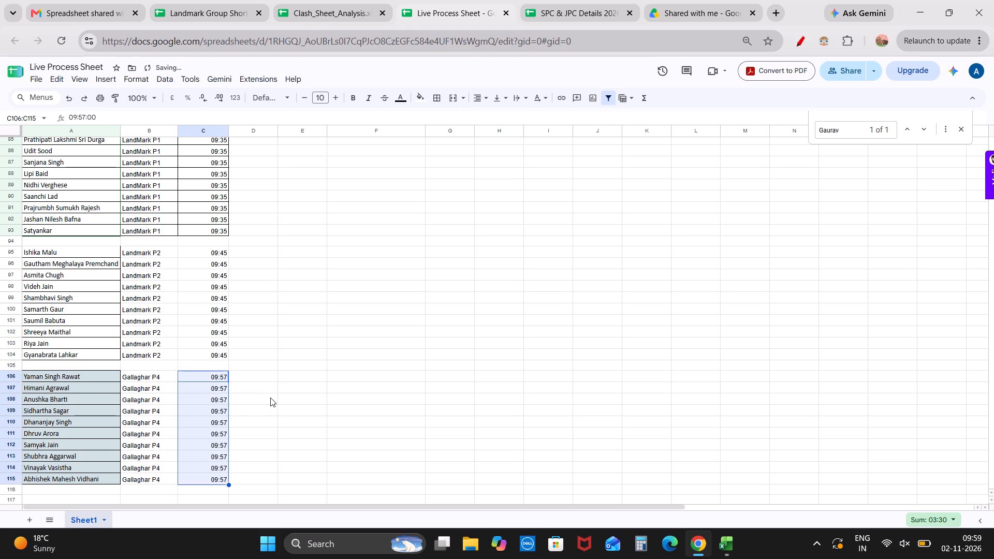
click(270, 398)
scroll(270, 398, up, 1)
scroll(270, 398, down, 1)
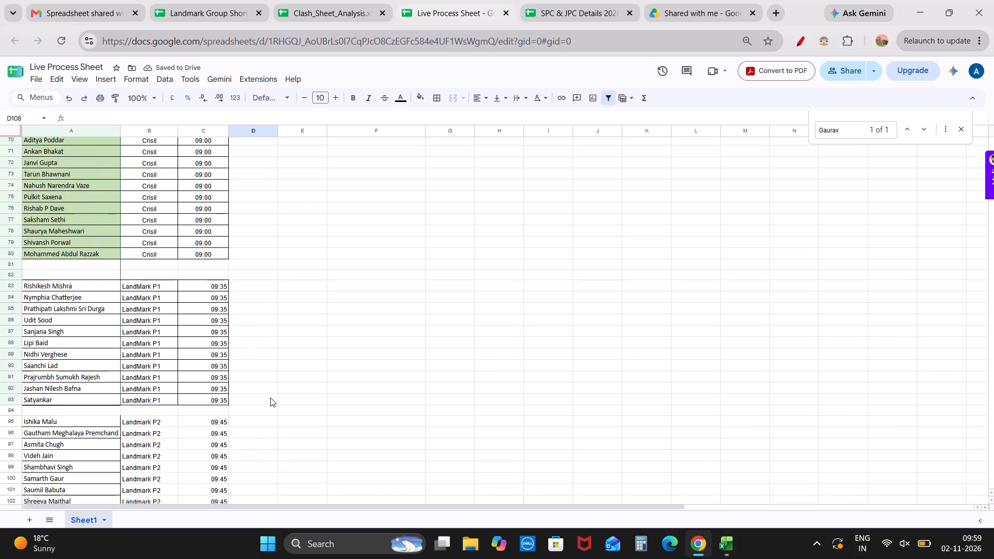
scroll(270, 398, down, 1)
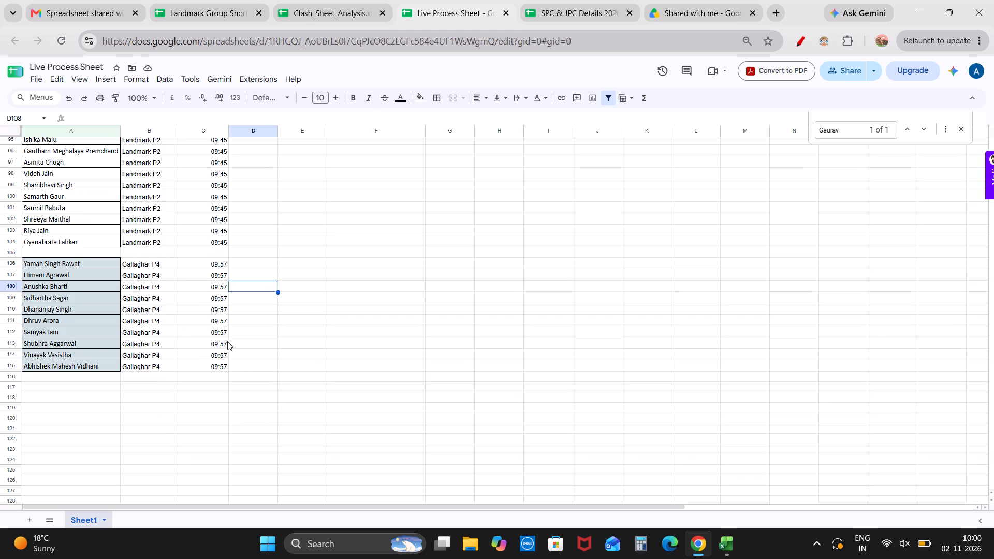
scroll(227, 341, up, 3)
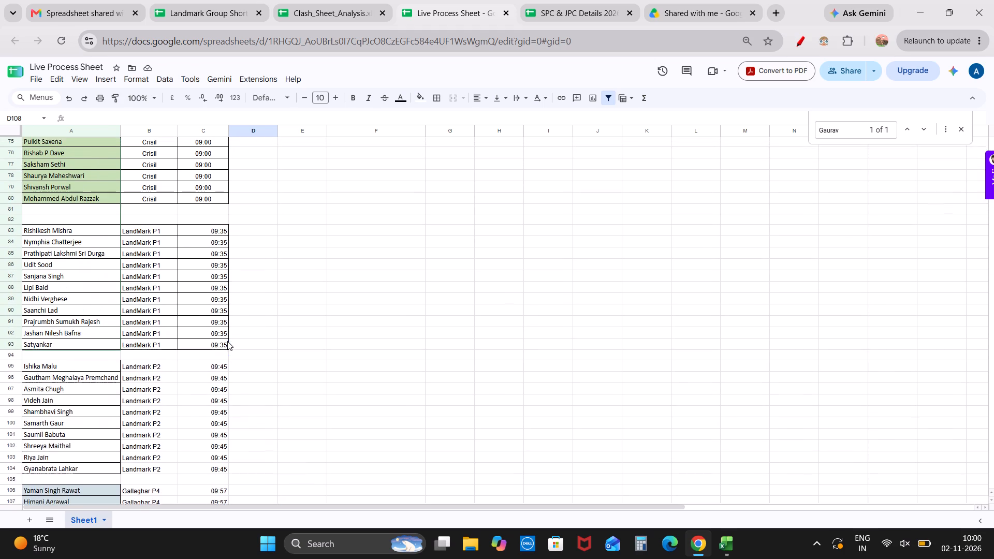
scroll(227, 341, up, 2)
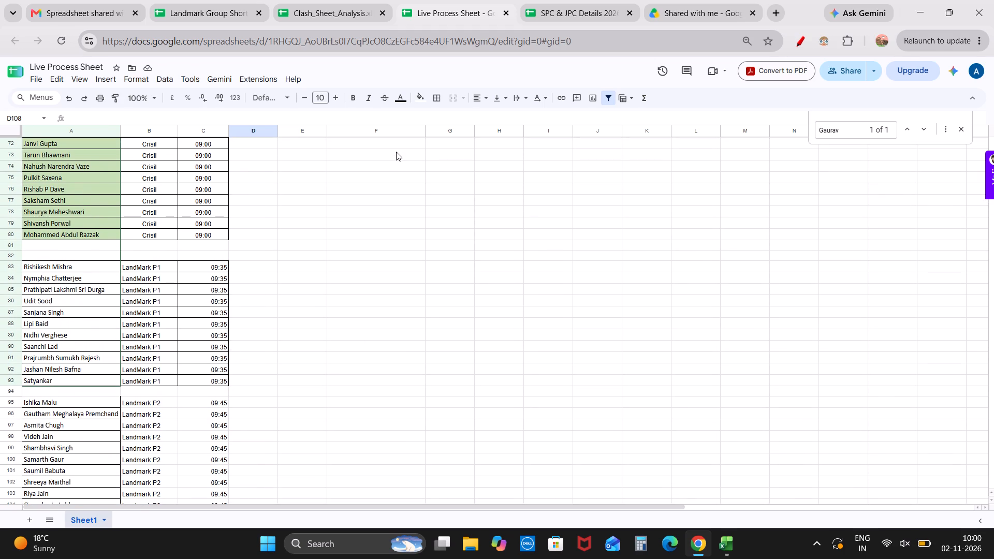
Switch to Clash_Sheet_Analysis and search the LandMark sheet for the student name starting "arpi".
click(323, 0)
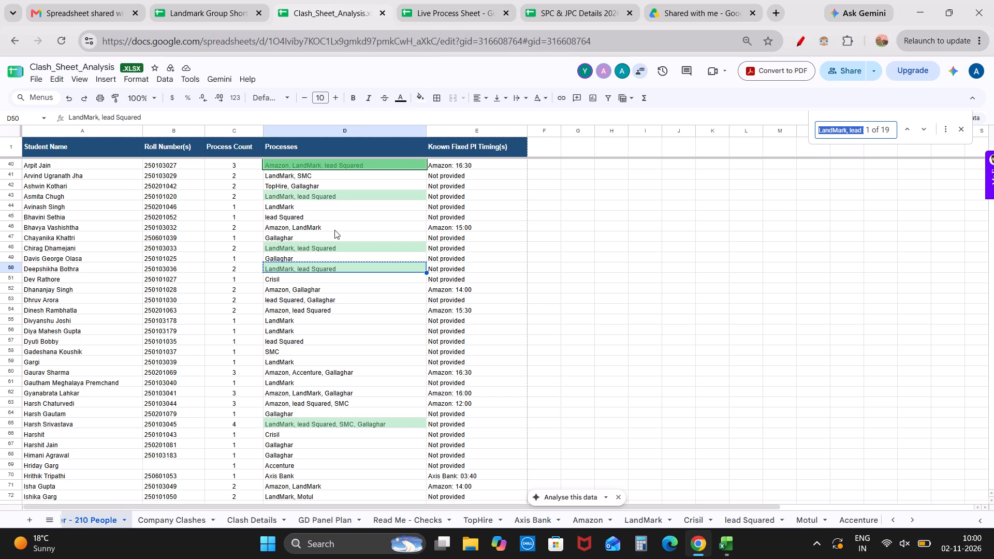
scroll(573, 524, left, 1)
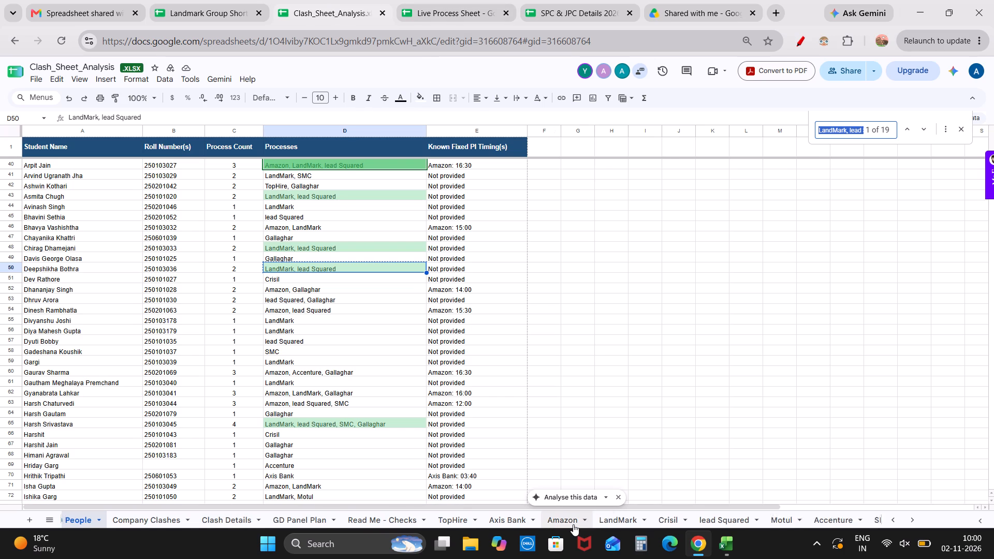
scroll(573, 524, left, 1)
click(566, 523)
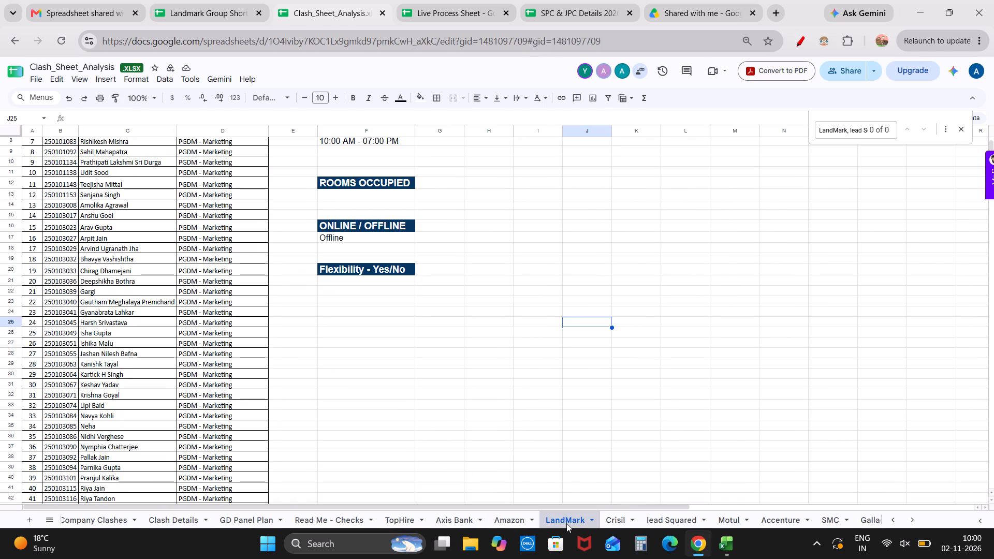
scroll(430, 321, up, 4)
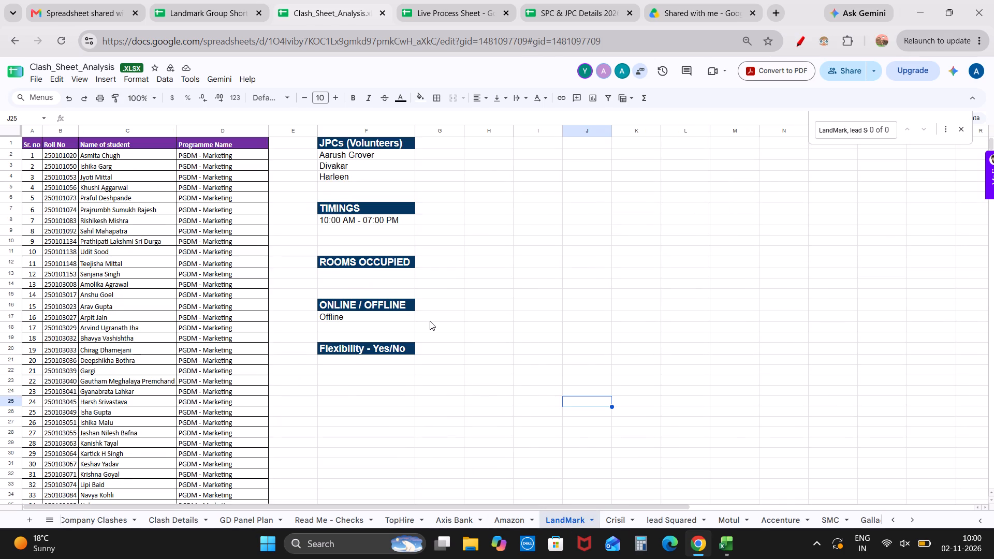
key(ctrl+f)
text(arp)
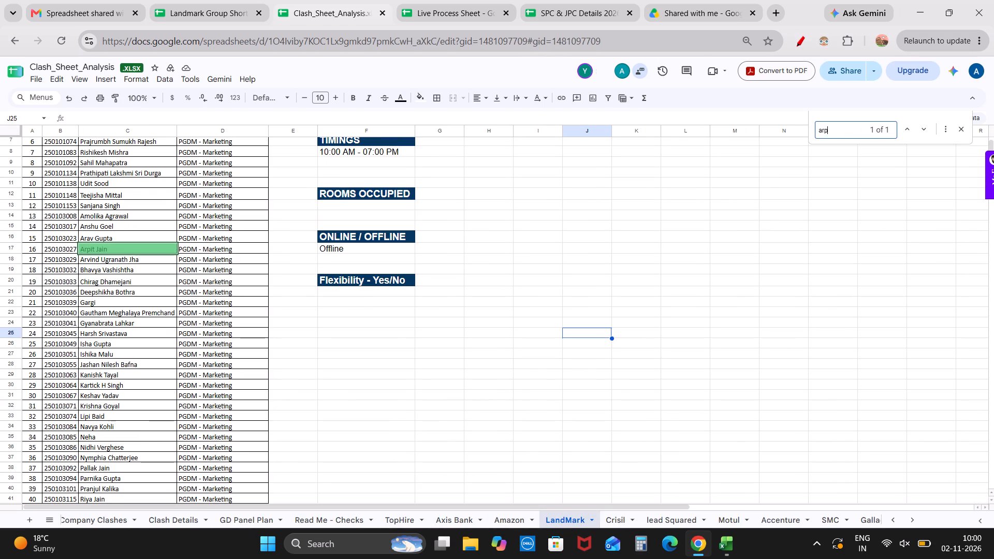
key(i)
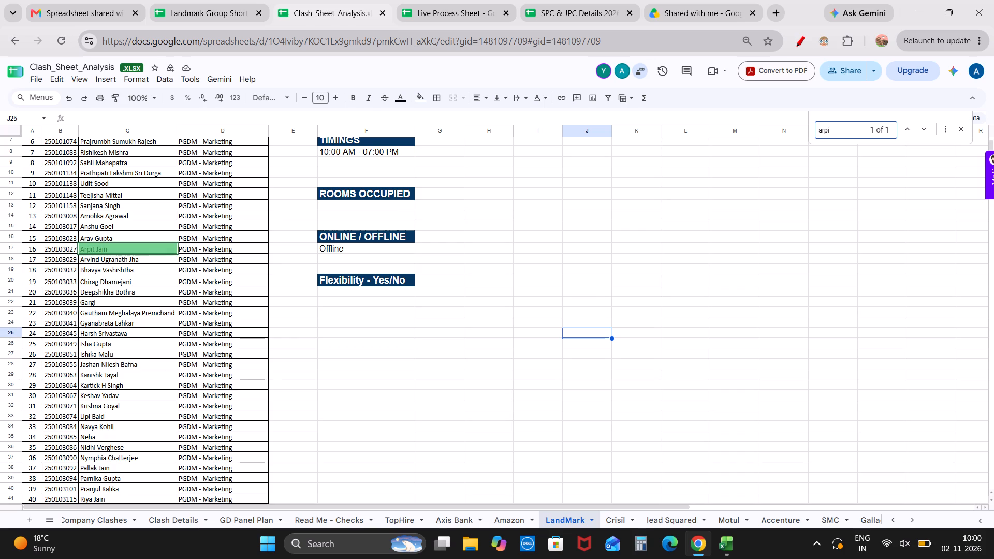
scroll(239, 424, up, 1)
Search the Master - 210 People sheet for "arp" and select the matching student's Processes cell to check their processes.
click(87, 521)
scroll(87, 521, right, 2)
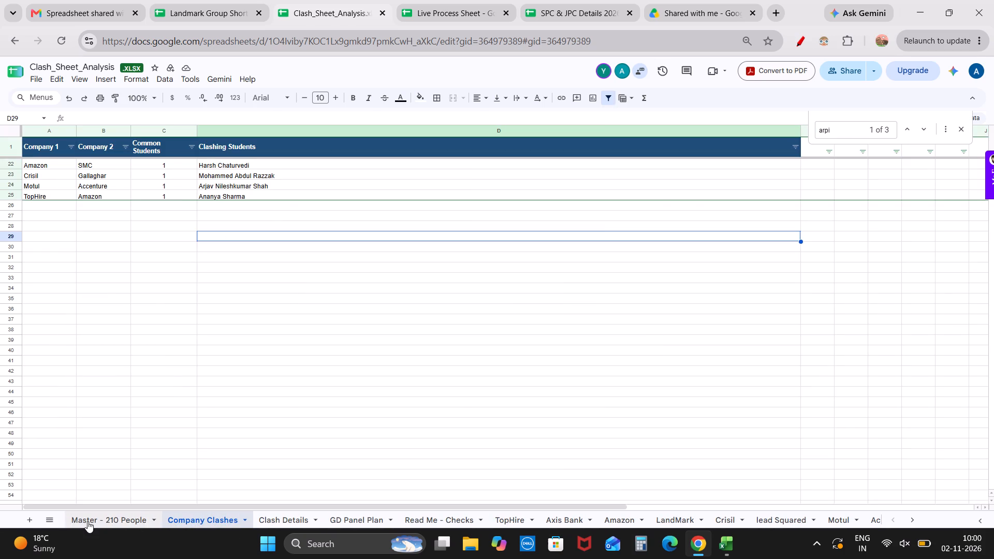
click(87, 521)
key(ctrl+f)
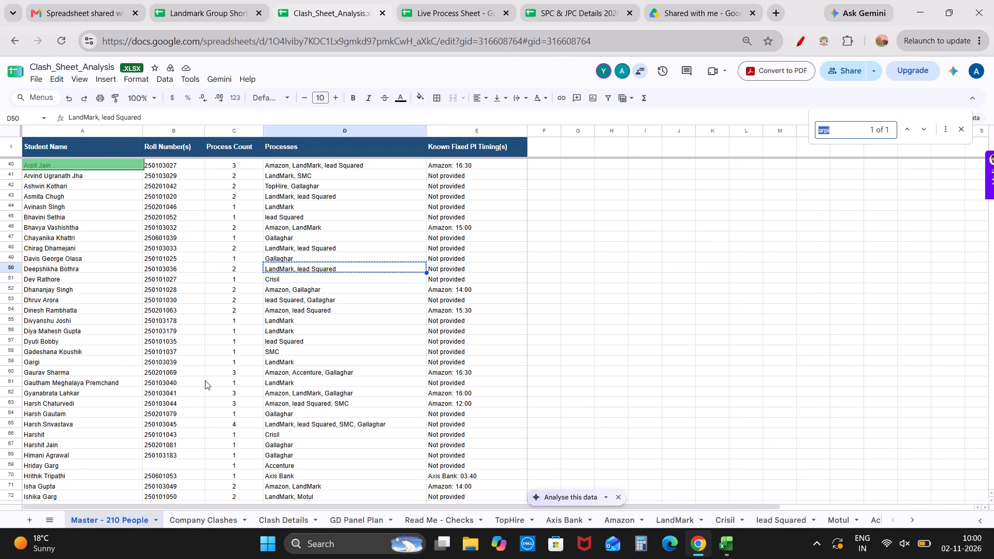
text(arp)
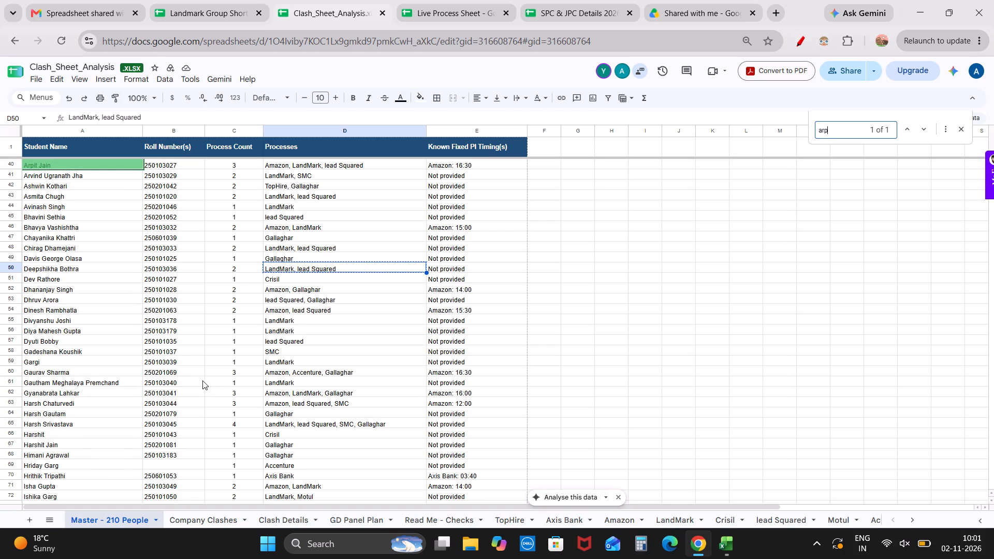
click(311, 165)
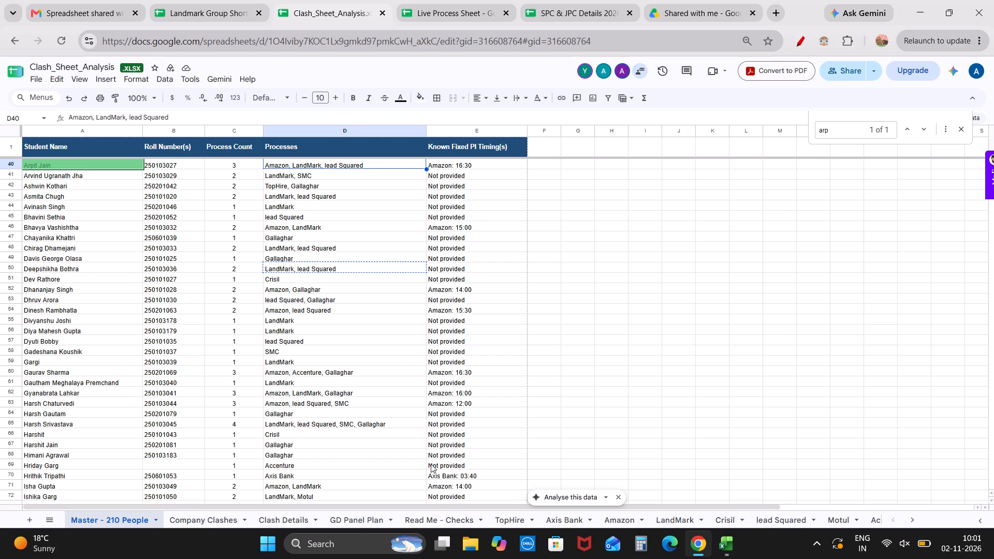
Switch to the Landmark Group Shortlist/GDs spreadsheet and examine the students and interview timings listed in its GD Panels sheet.
click(671, 523)
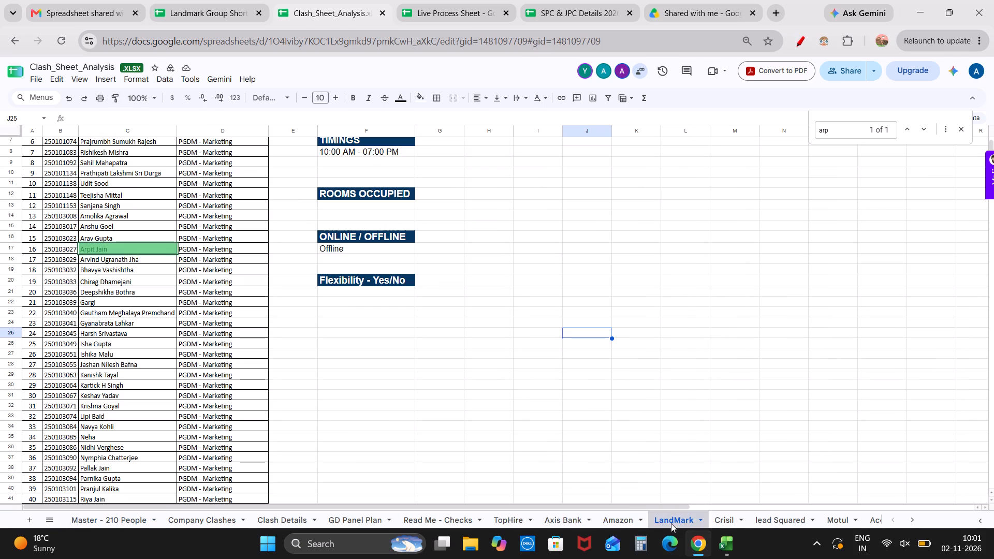
click(437, 0)
click(315, 11)
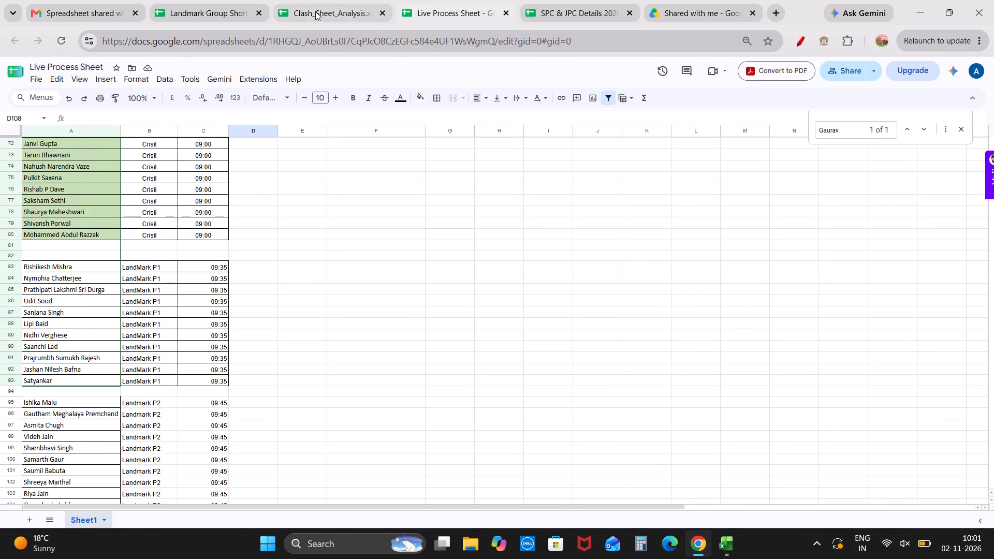
click(189, 6)
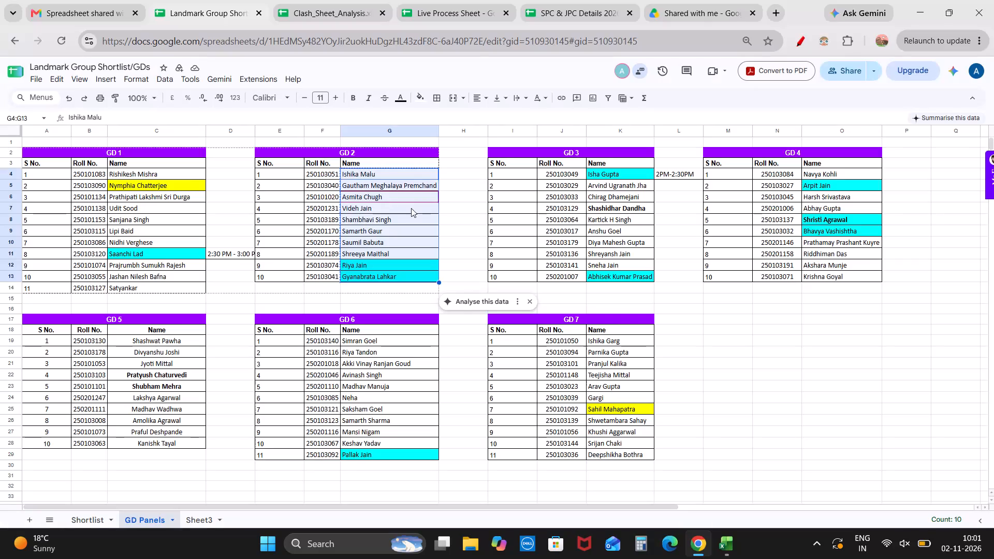
click(457, 181)
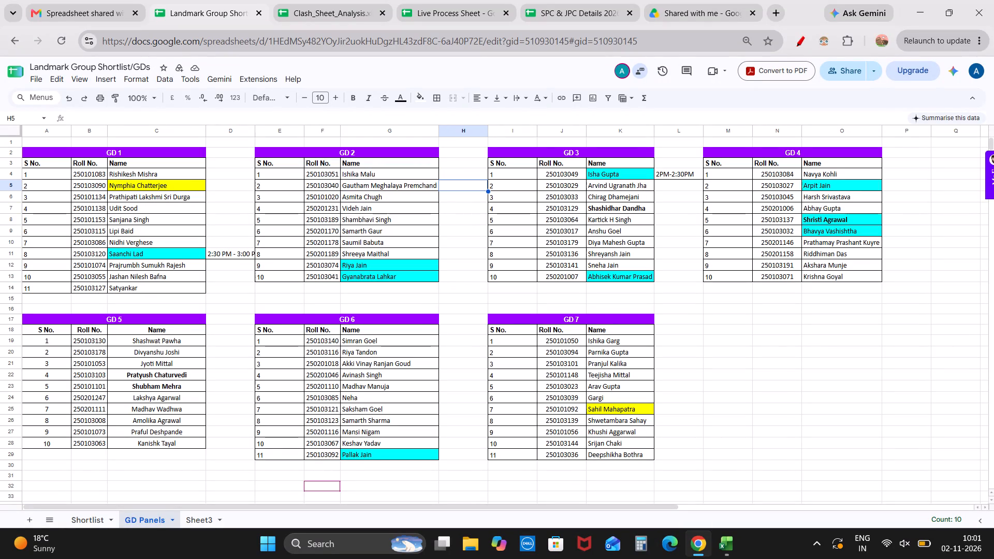
click(457, 178)
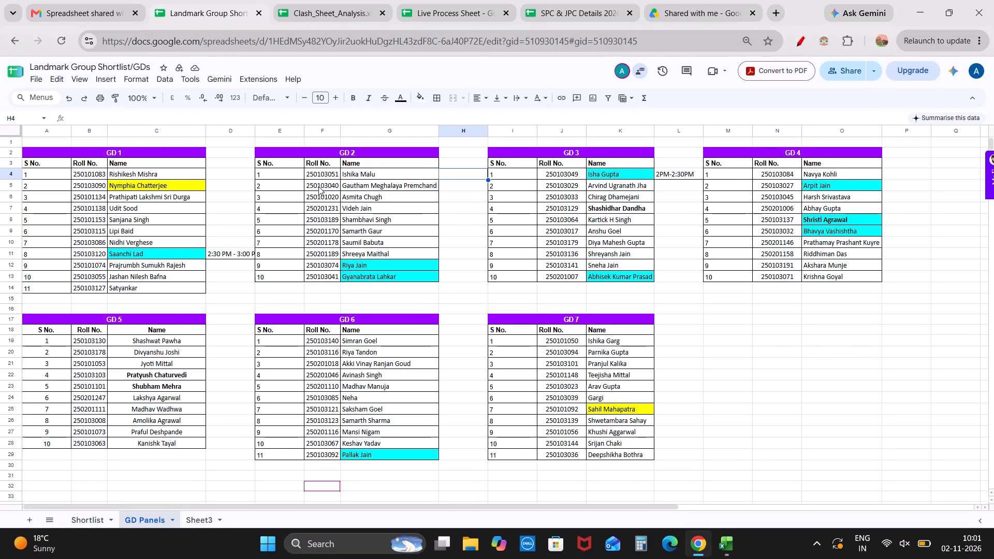
click(229, 175)
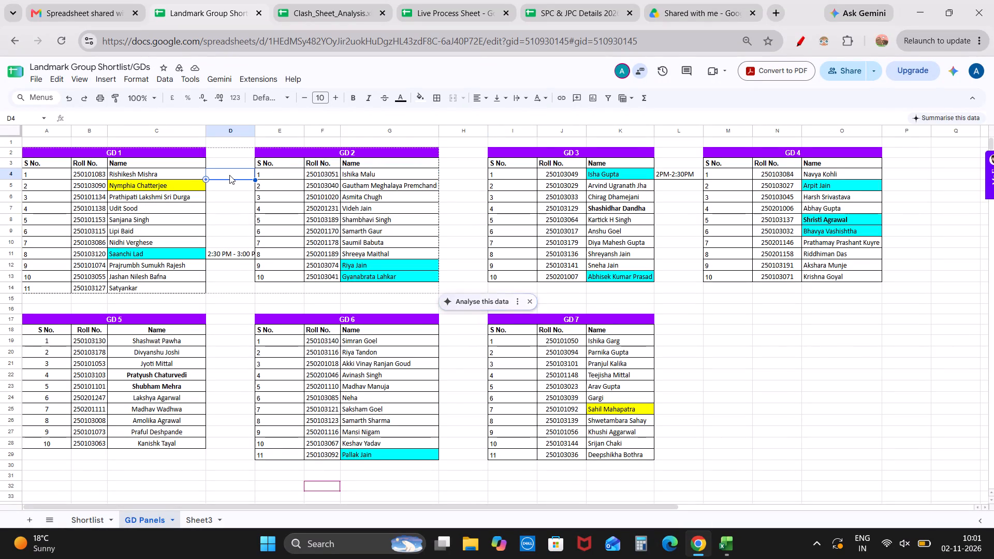
click(185, 252)
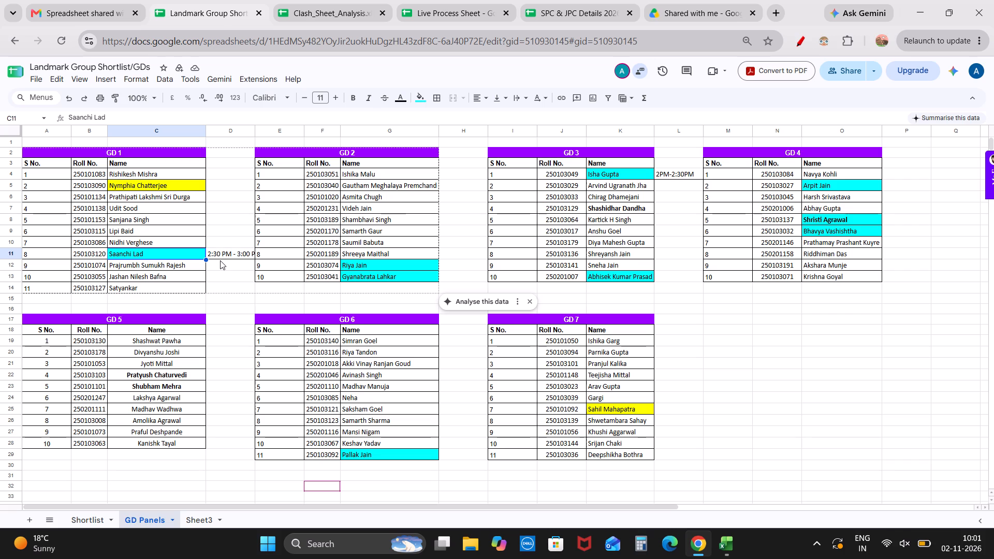
click(219, 176)
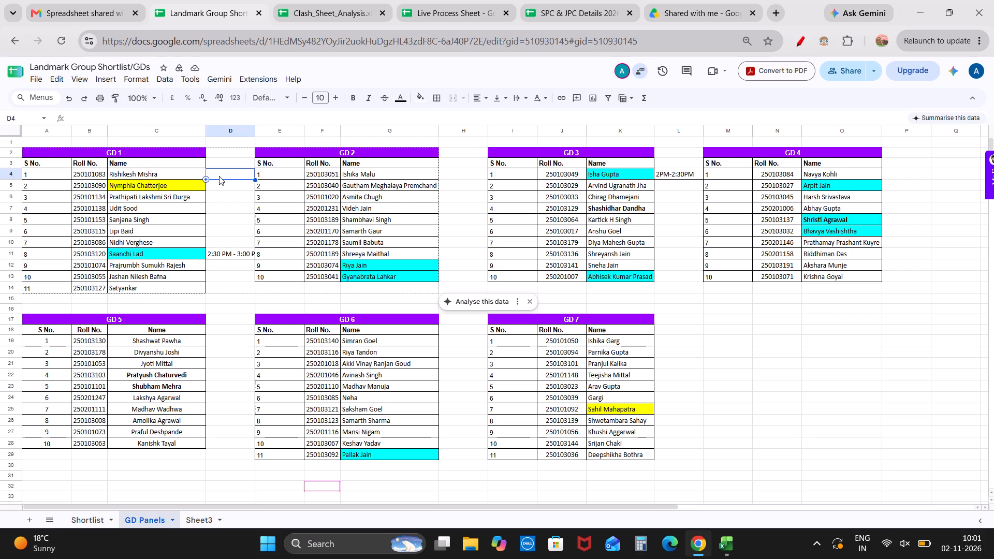
click(414, 3)
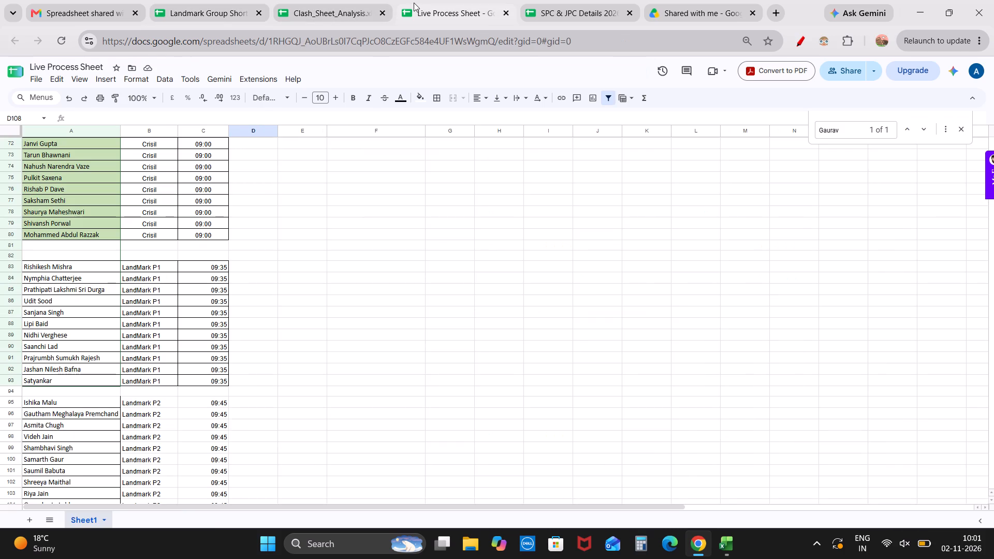
key(ctrl+f)
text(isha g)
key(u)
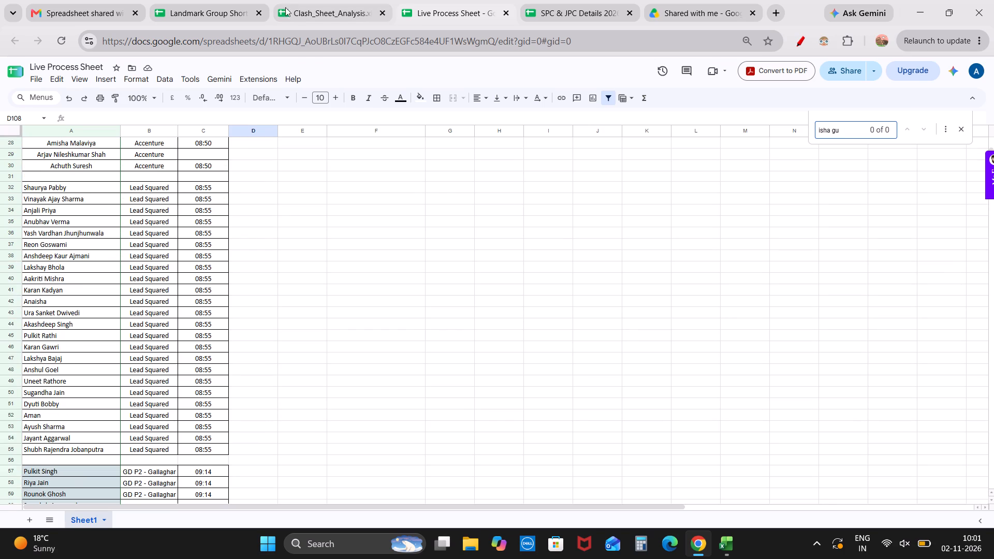
scroll(267, 57, up, 3)
scroll(267, 57, down, 1)
scroll(84, 243, down, 2)
scroll(84, 243, up, 4)
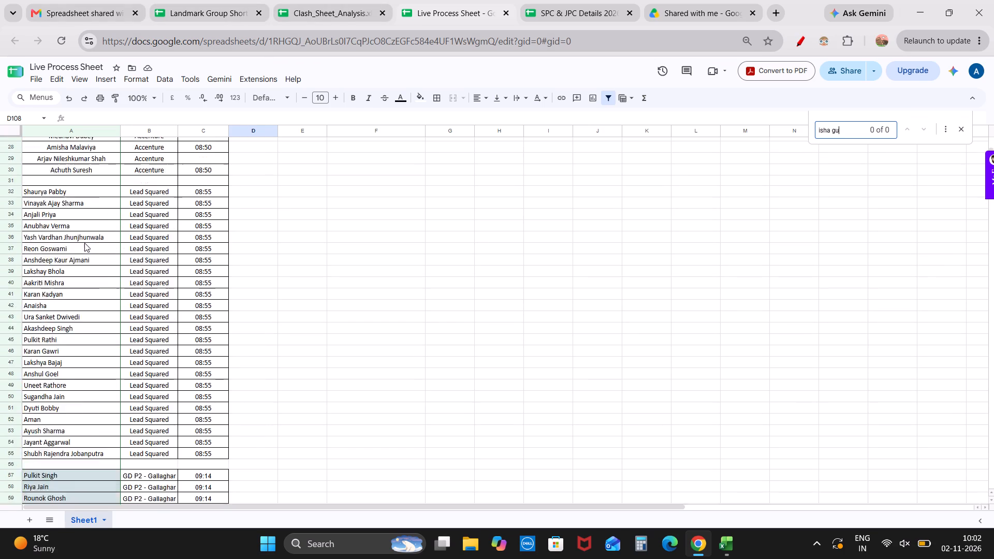
scroll(84, 243, up, 5)
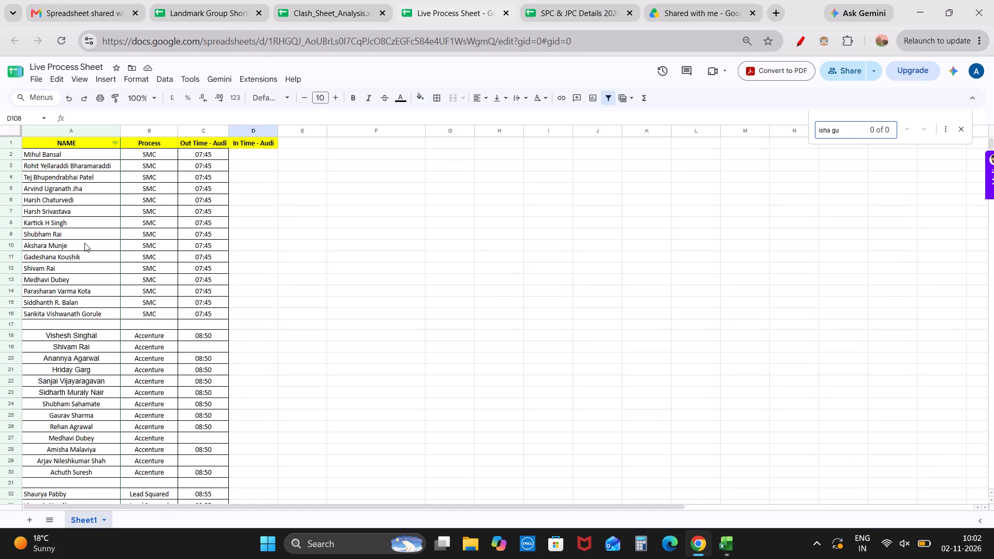
scroll(84, 243, up, 2)
Switch to Clash_Sheet_Analysis and search the LandMark sheet for "isha".
click(372, 0)
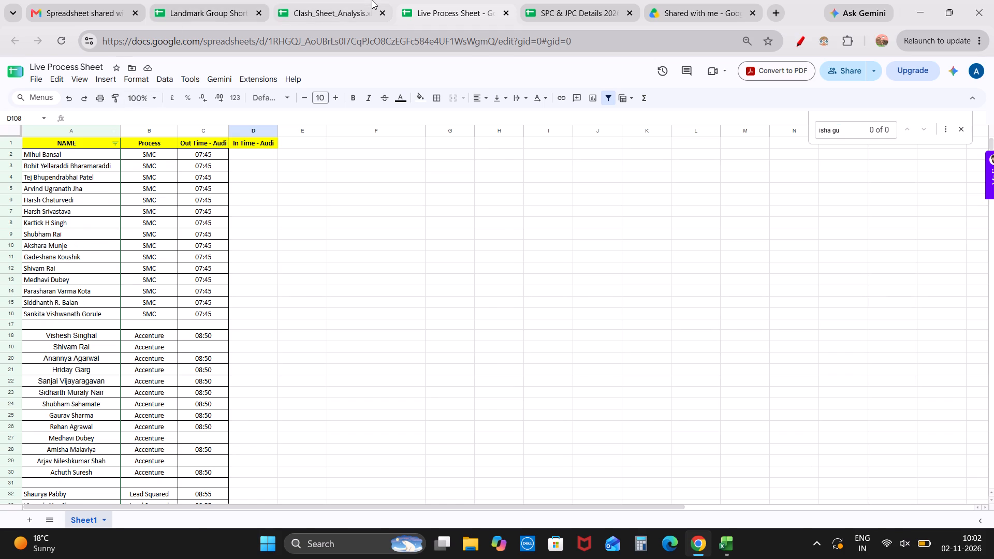
scroll(168, 273, up, 2)
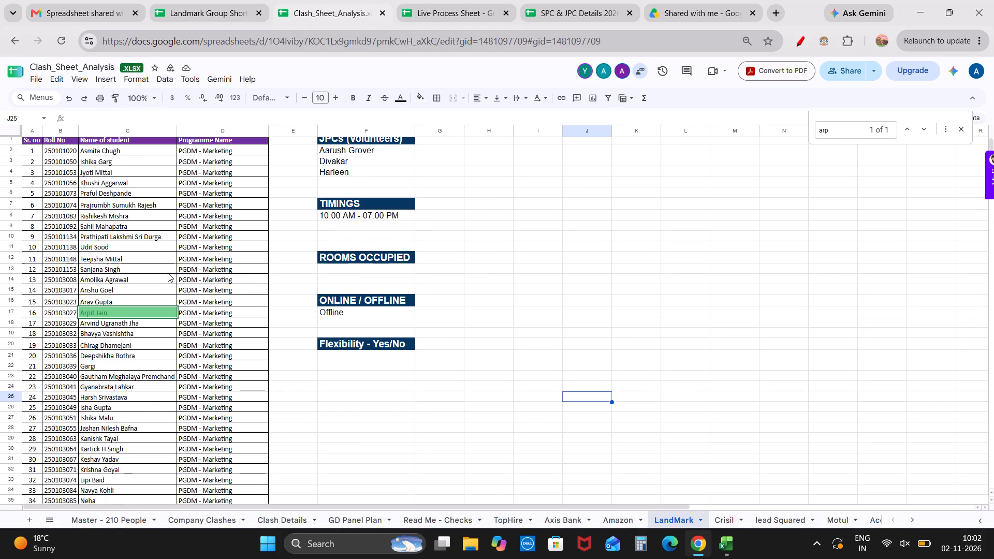
key(ctrl+f)
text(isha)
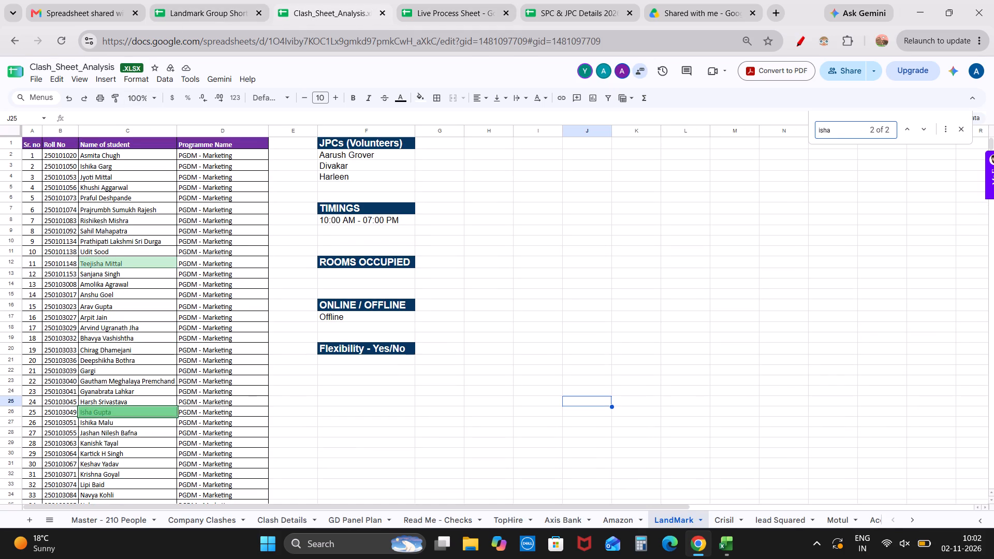
Try to search the Master - 210 People sheet for "ish" and select the Processes cell in row 71.
click(109, 518)
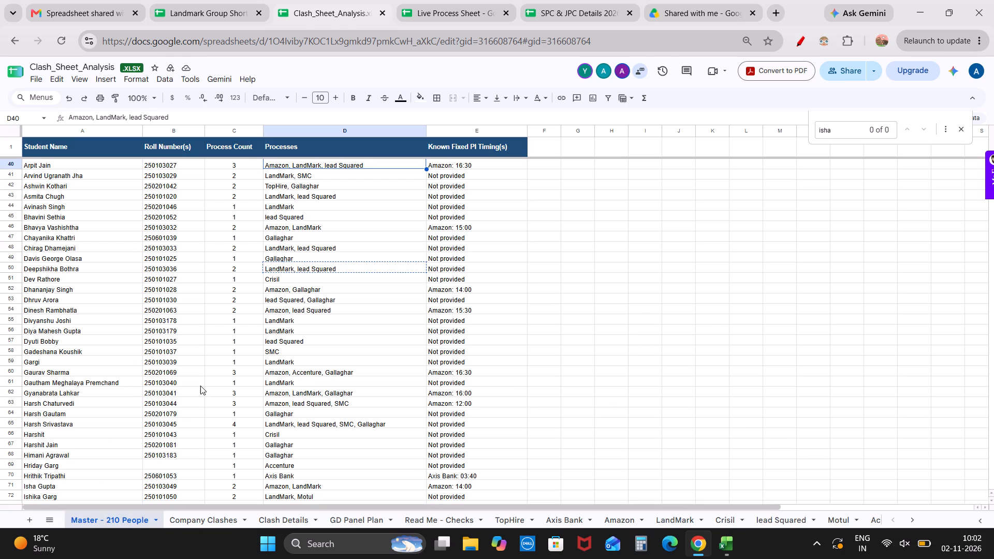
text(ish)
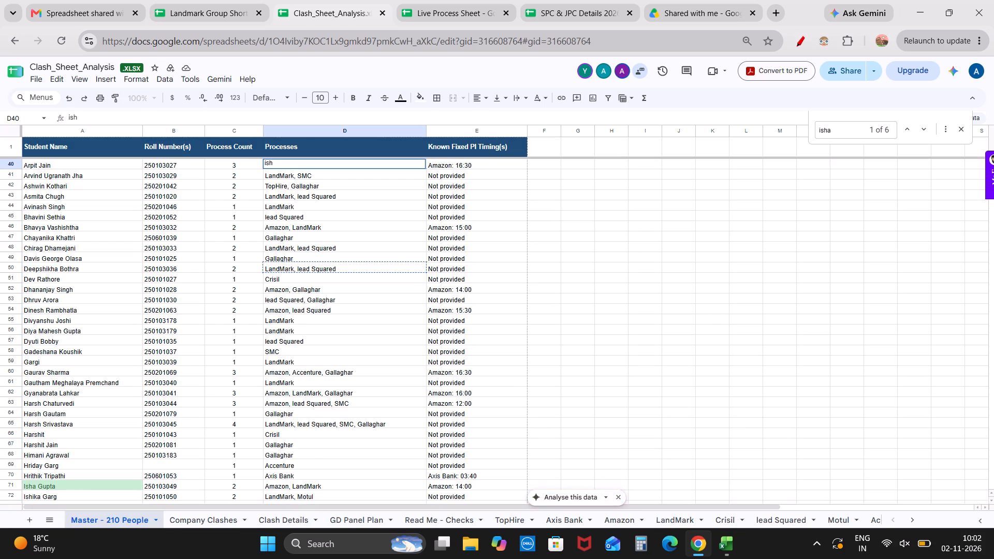
click(307, 484)
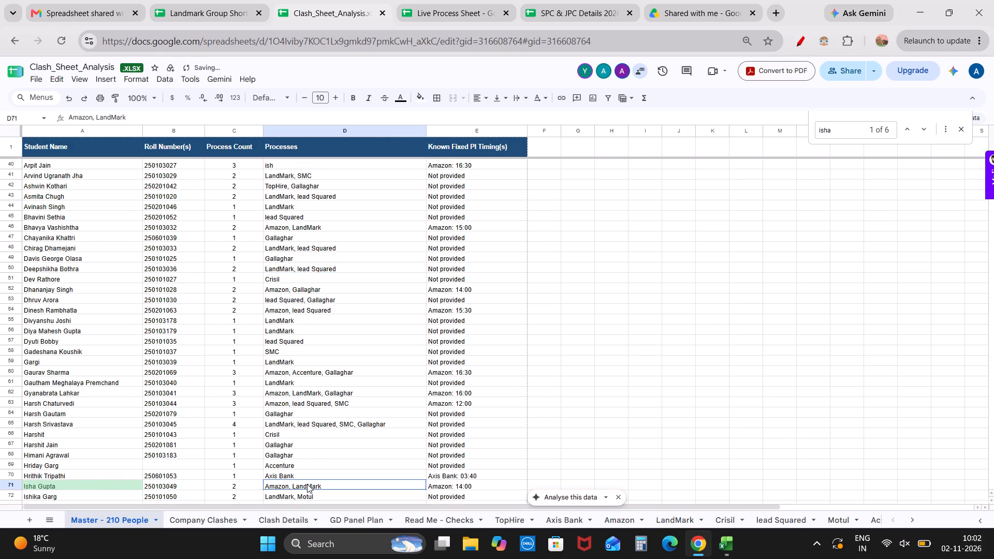
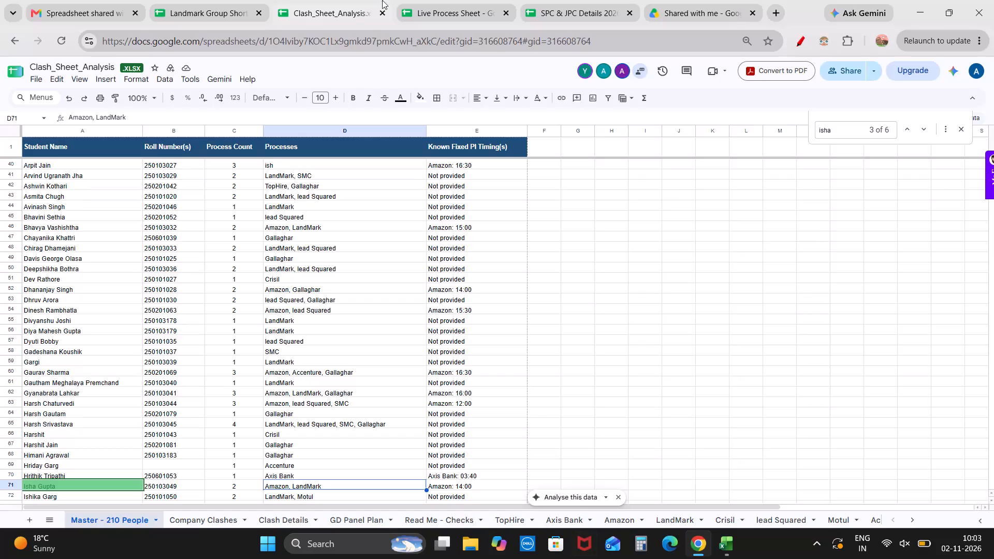
Switch to the Landmark Group Shortlist/GDs spreadsheet and examine the student panels and interview timings in its GD Panels sheet.
click(417, 0)
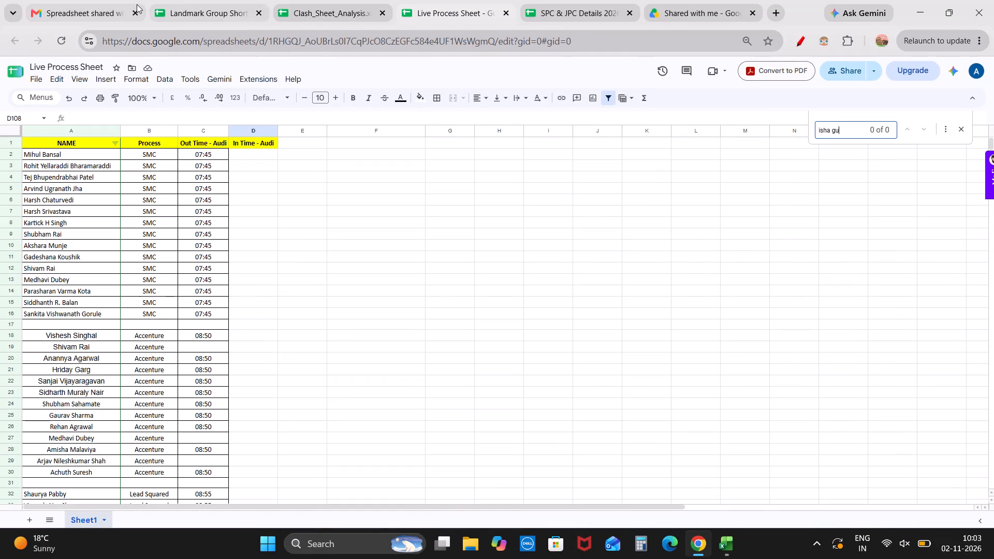
click(177, 18)
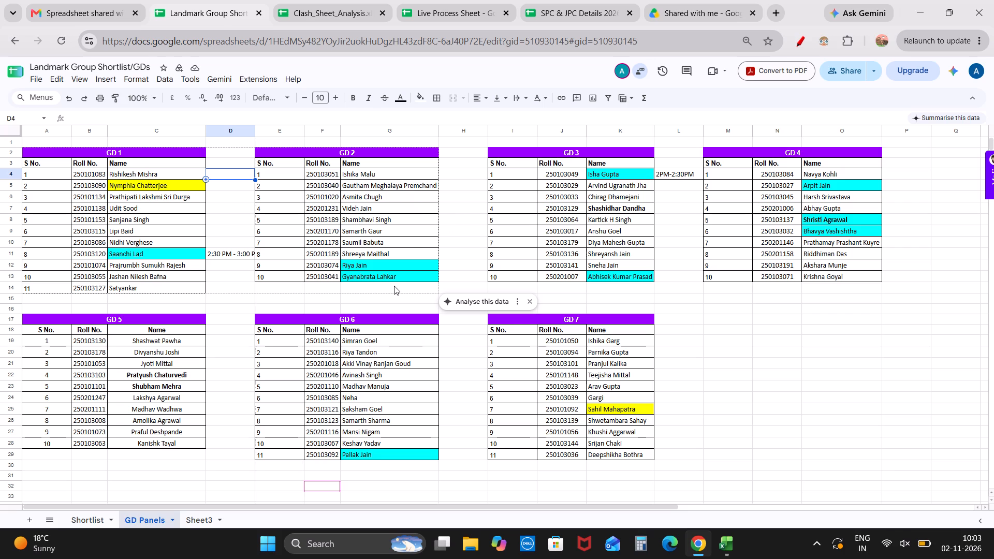
Switch to Clash_Sheet_Analysis and open its LandMark sheet to check the listed students and process details.
click(333, 2)
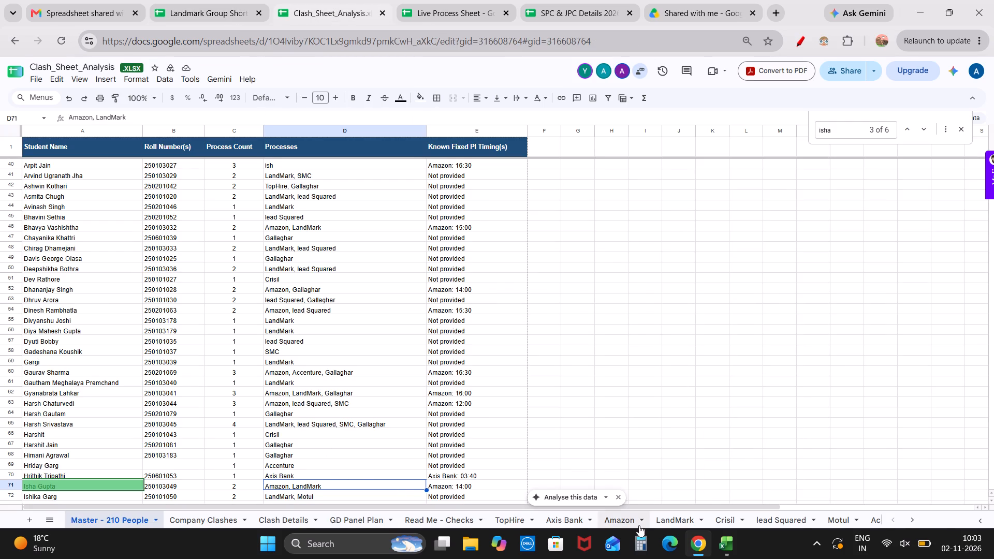
click(669, 522)
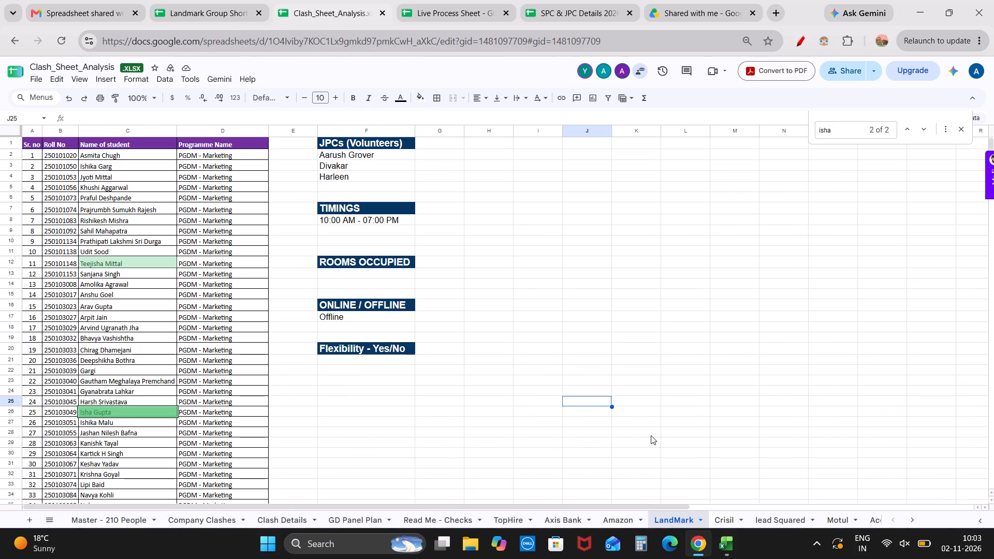
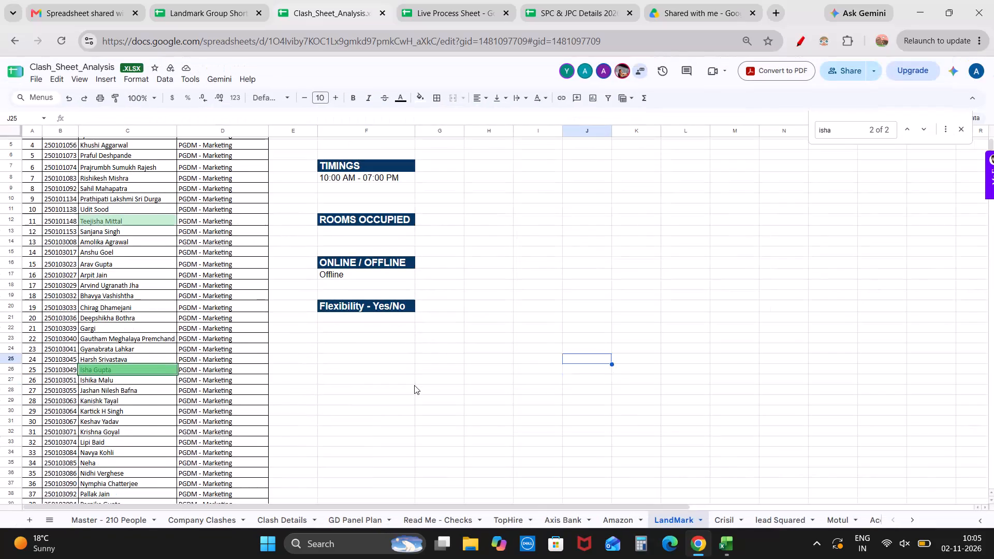
Check the LandMark sheet's student list and timings, and the Company Clashes sheet's company pairs and clashing students.
scroll(414, 385, up, 4)
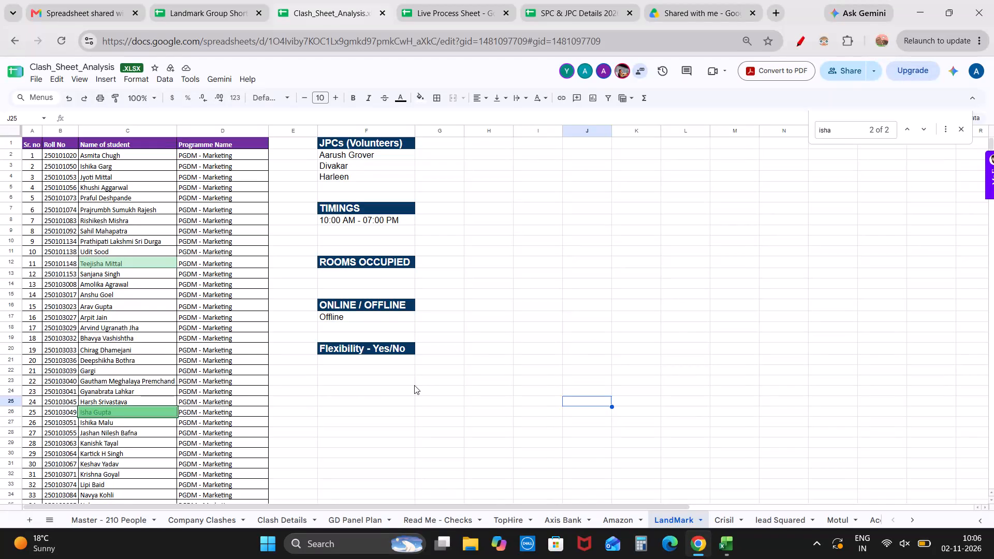
scroll(266, 357, up, 2)
click(198, 417)
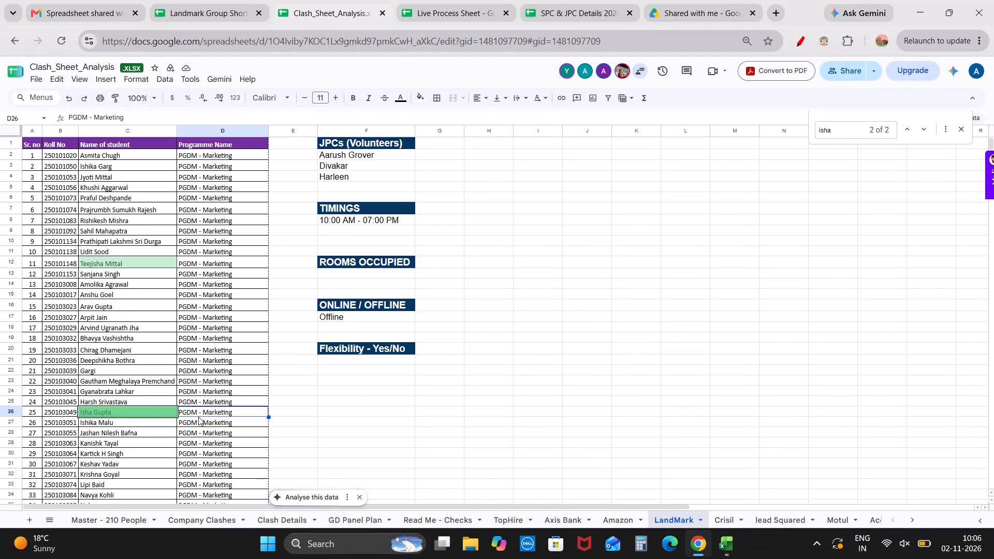
scroll(273, 435, up, 1)
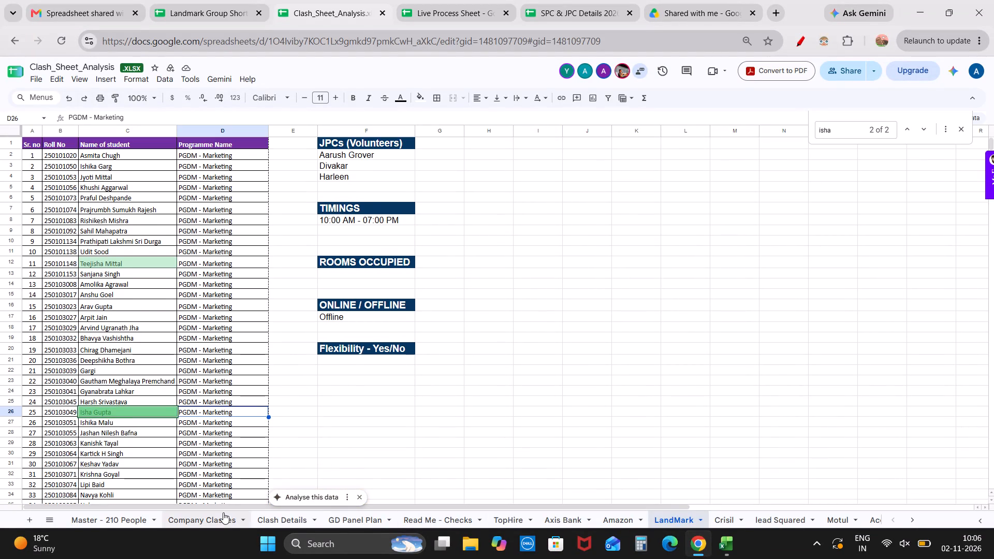
click(200, 518)
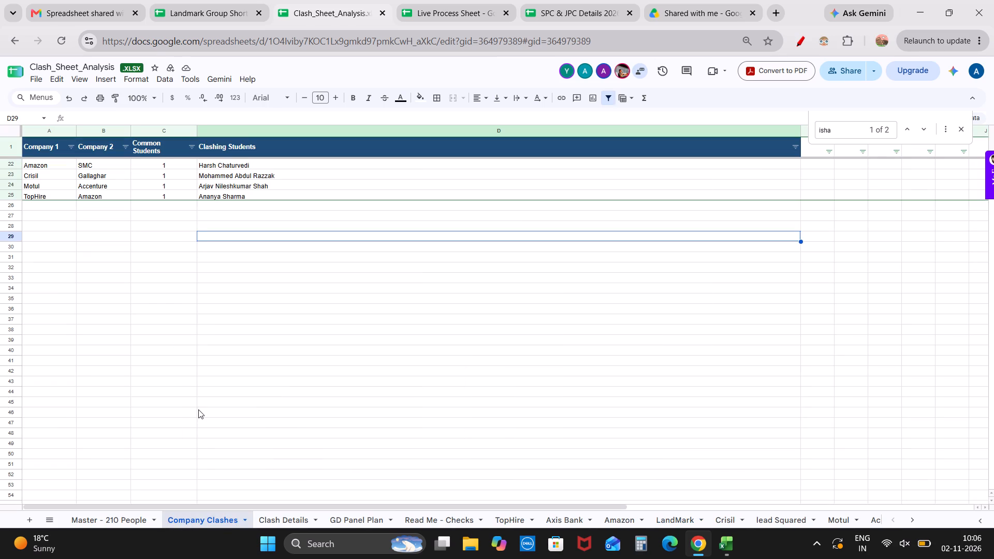
click(130, 144)
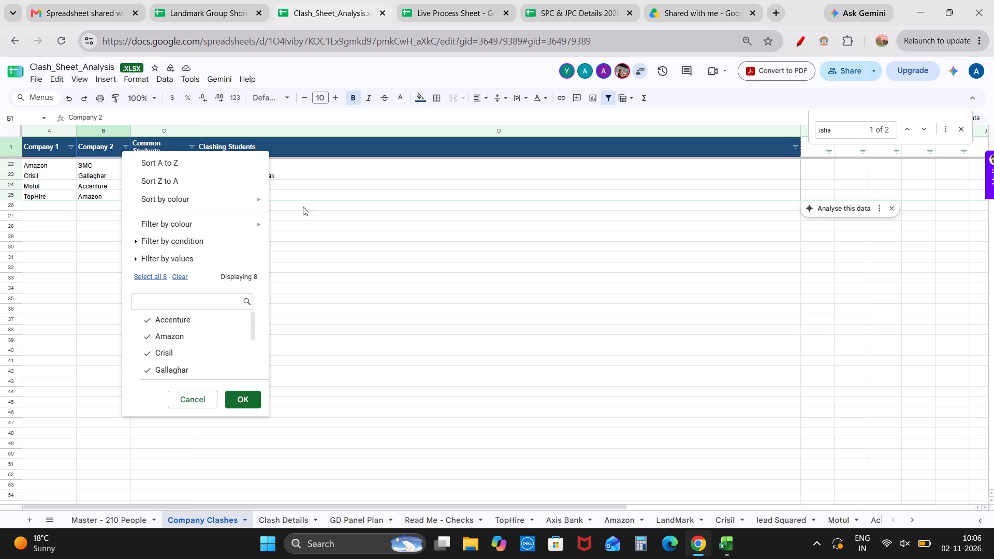
click(326, 236)
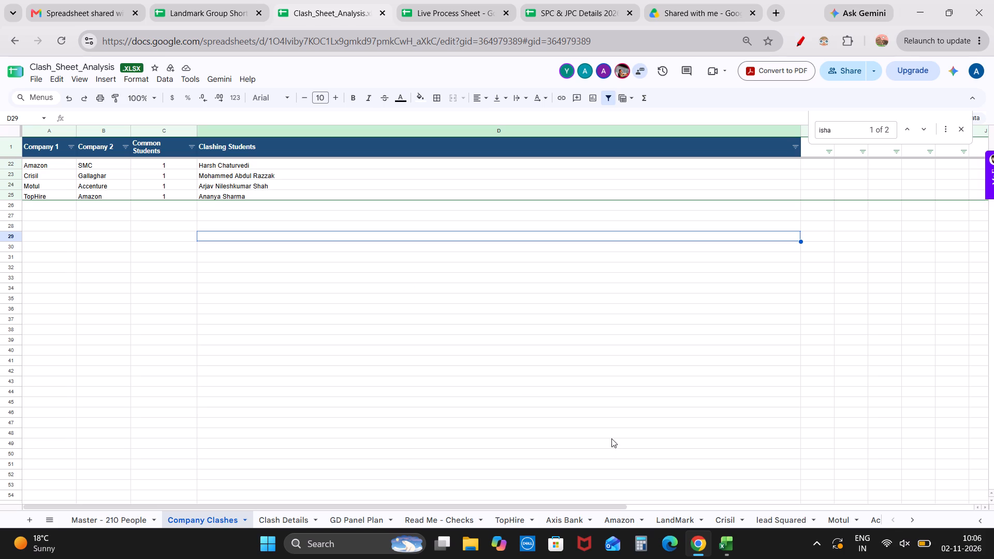
Switch to the Live Process Sheet and examine the logged Crisil, LandMark and Gallaghar panel entries down to the empty rows below them.
click(419, 7)
scroll(277, 409, down, 4)
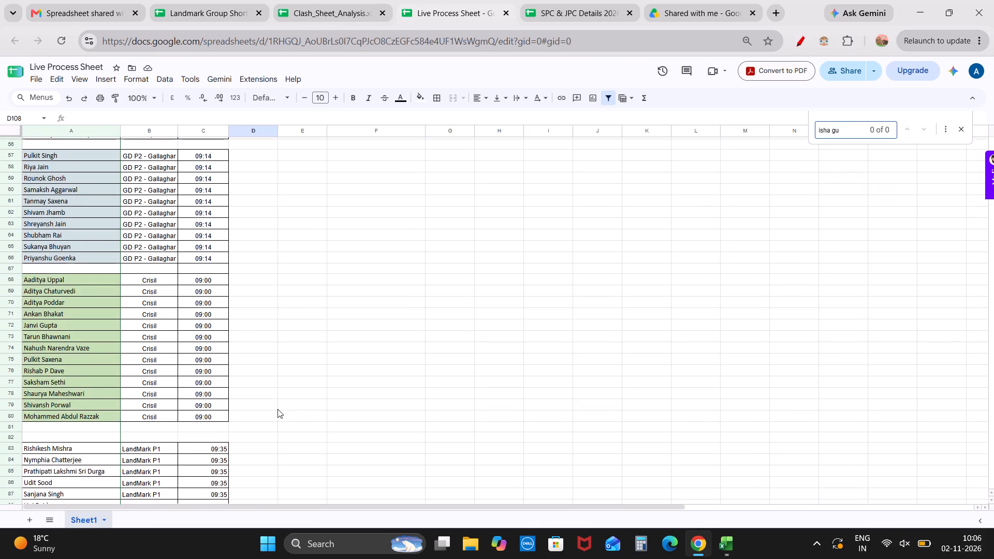
scroll(277, 409, down, 5)
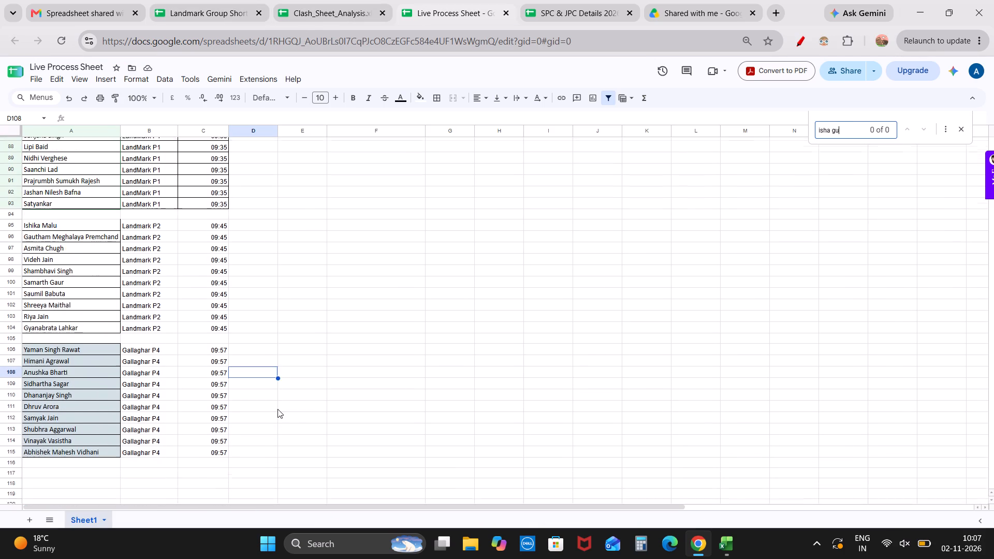
scroll(277, 409, down, 1)
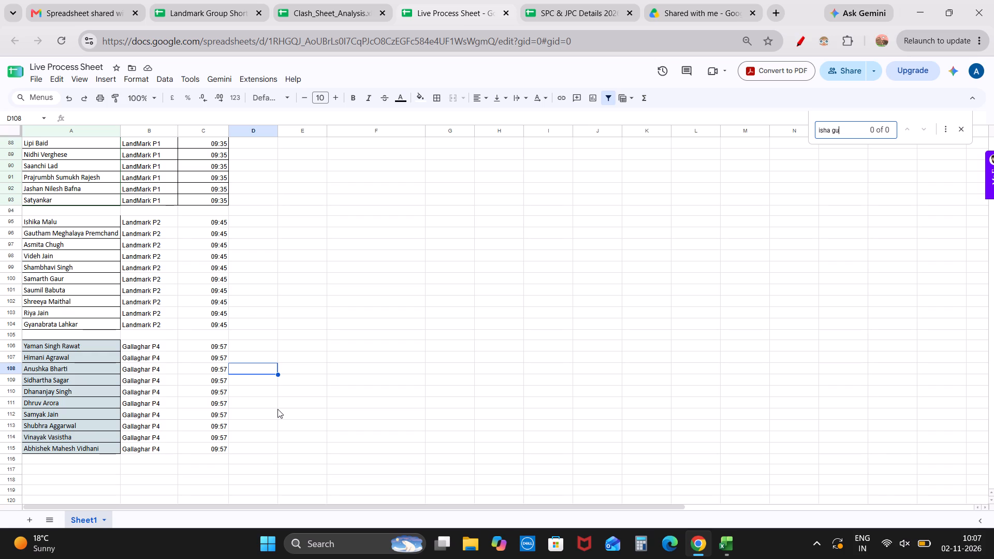
click(64, 377)
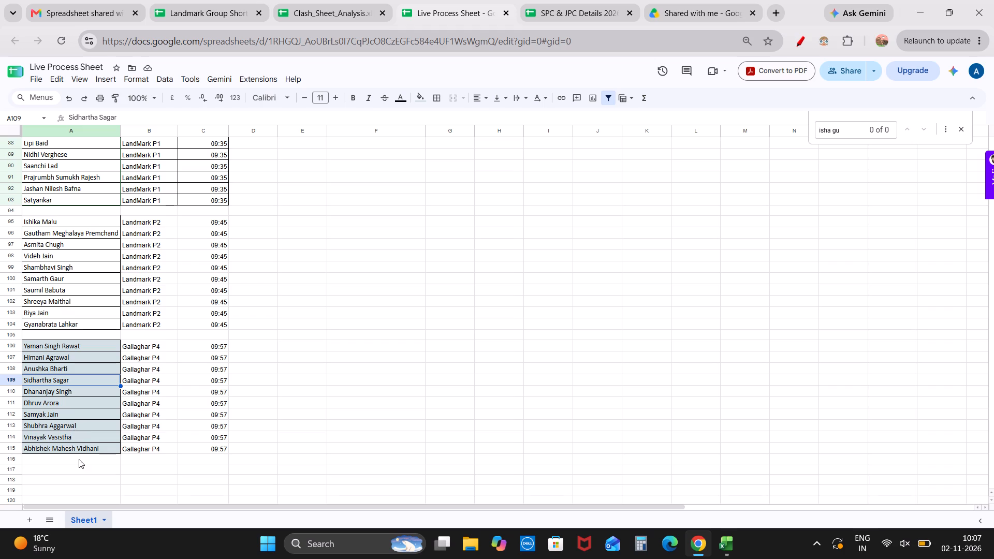
click(68, 397)
click(69, 378)
scroll(96, 303, up, 1)
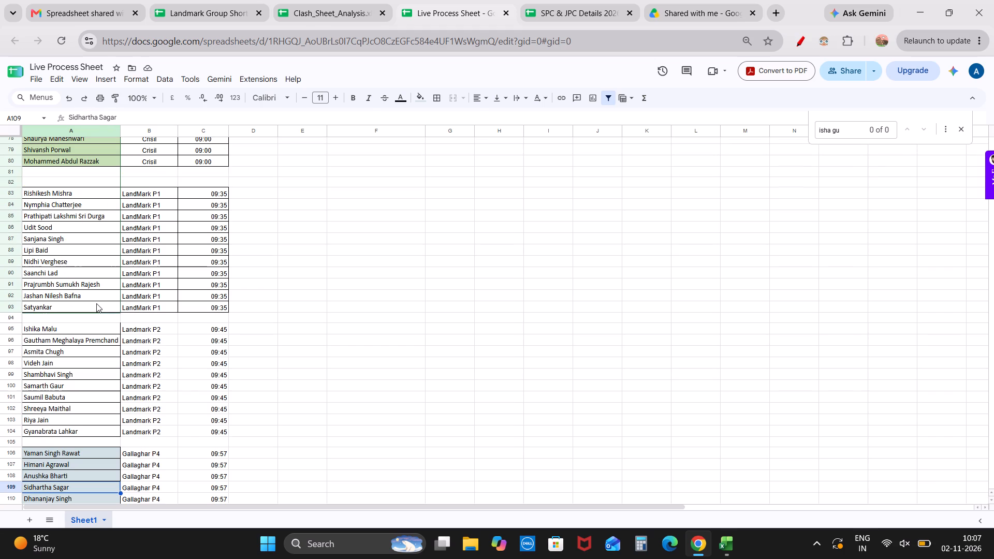
scroll(96, 303, up, 3)
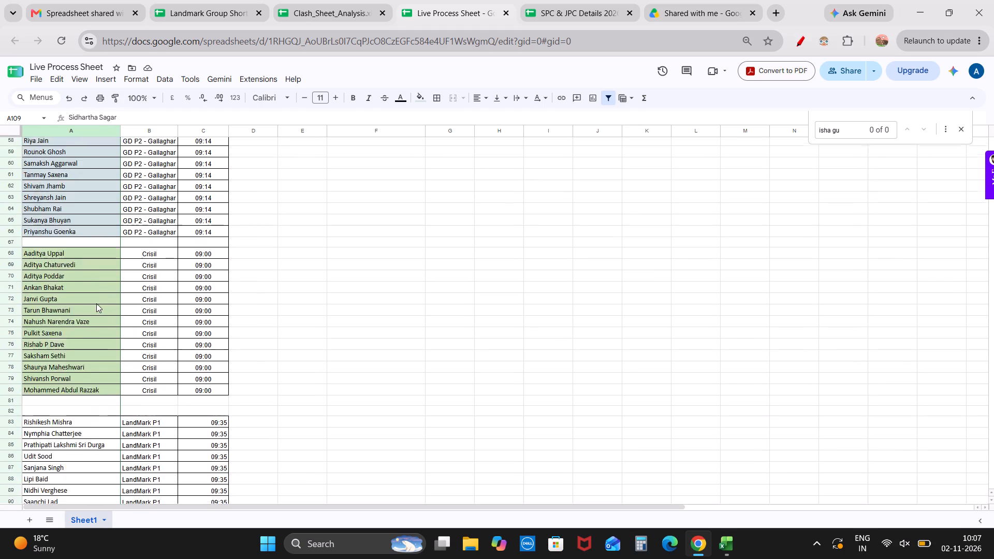
scroll(96, 303, up, 2)
scroll(96, 303, down, 2)
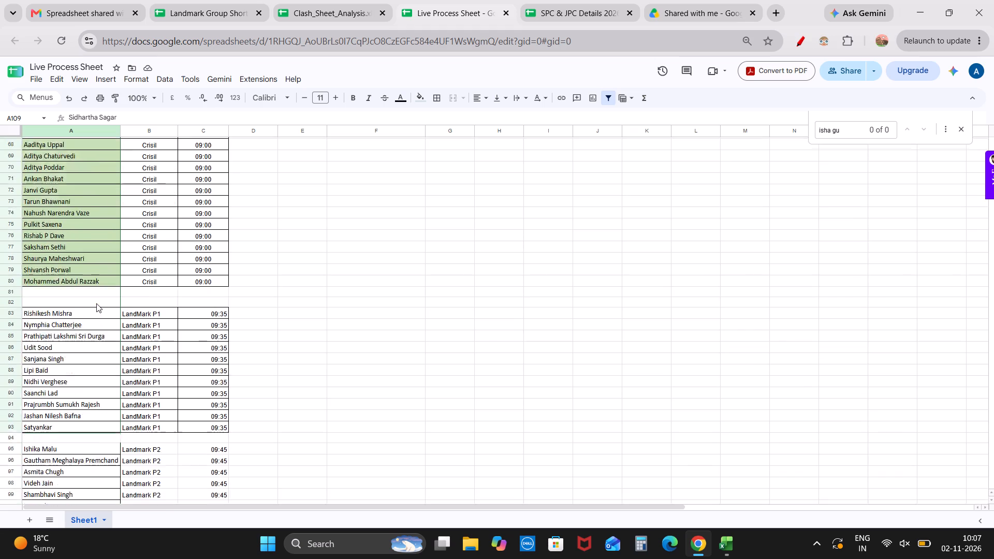
scroll(96, 303, down, 3)
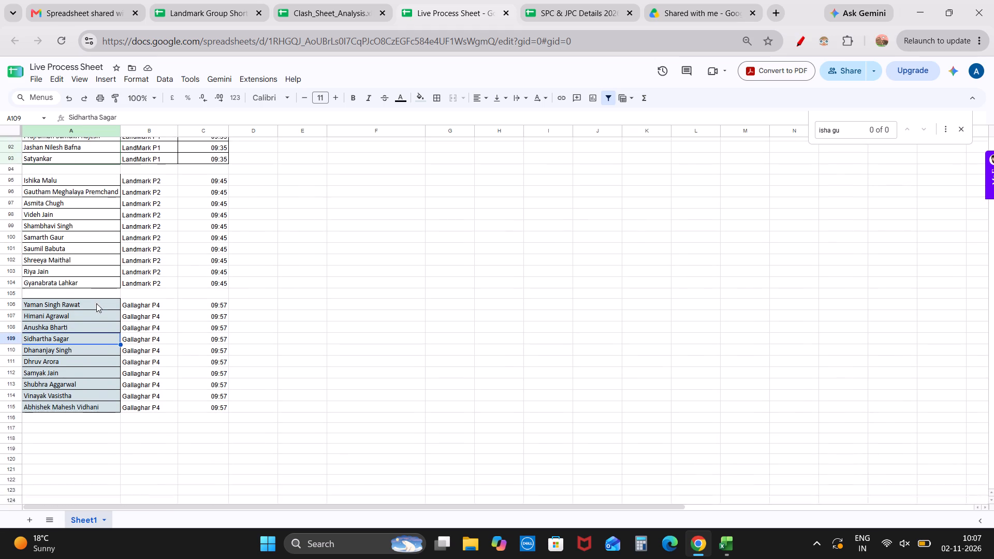
scroll(96, 303, down, 1)
scroll(158, 315, right, 1)
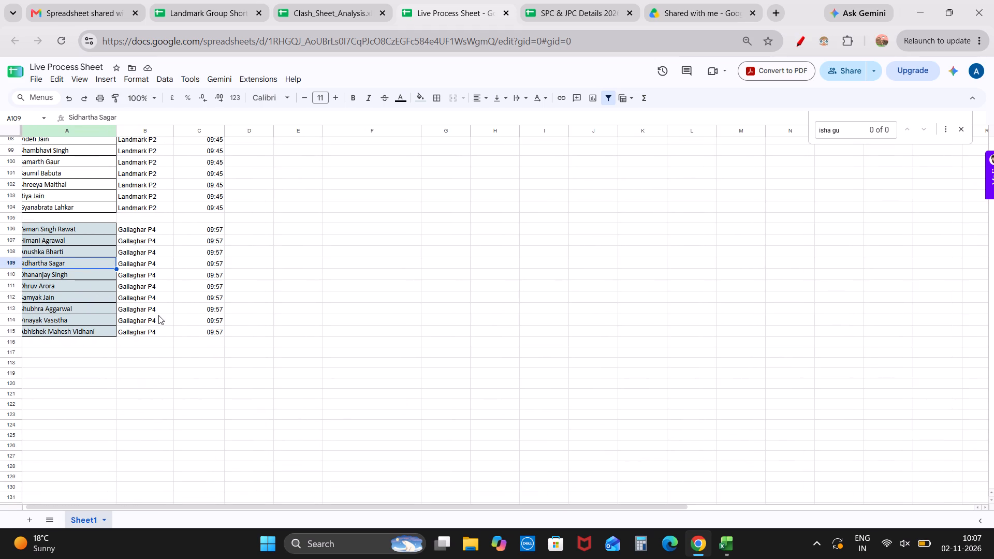
click(91, 356)
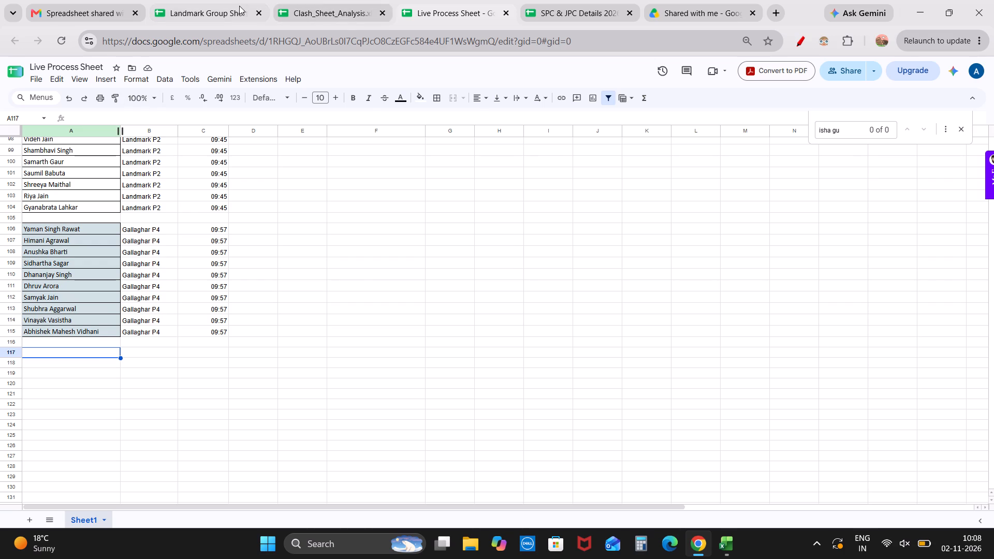
Return to Clash_Sheet_Analysis and check the highlighted student's processes in Master - 210 People and panel in GD Panel Plan.
click(322, 6)
click(88, 520)
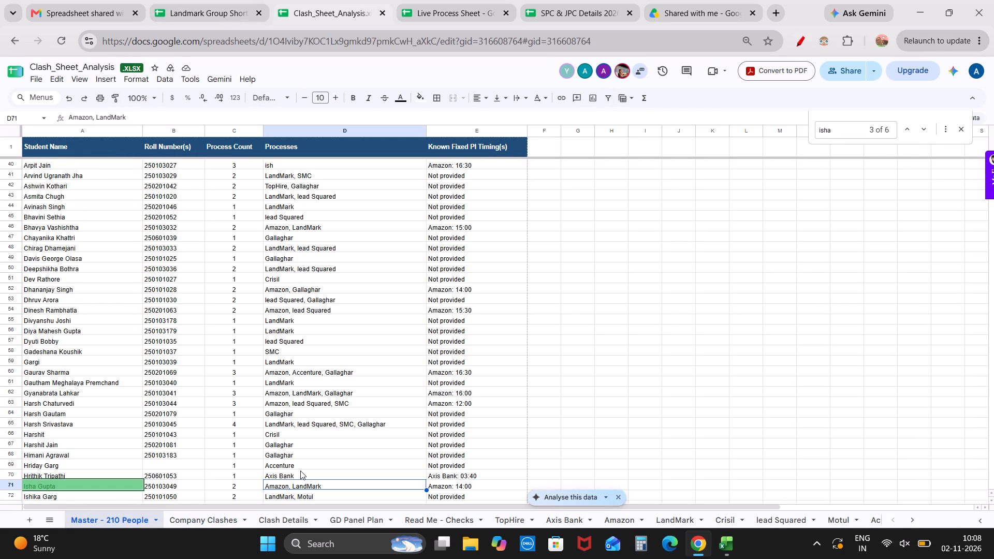
click(307, 485)
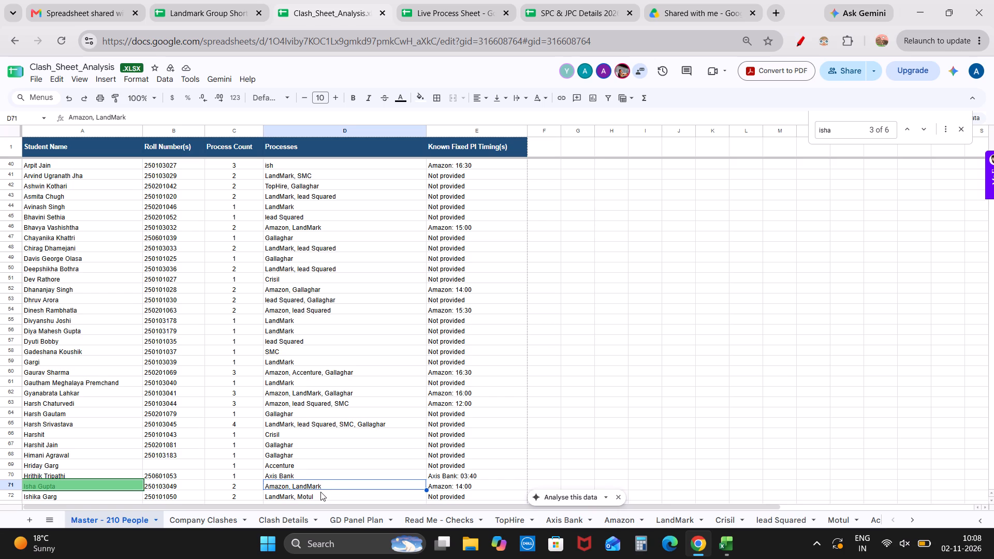
click(323, 491)
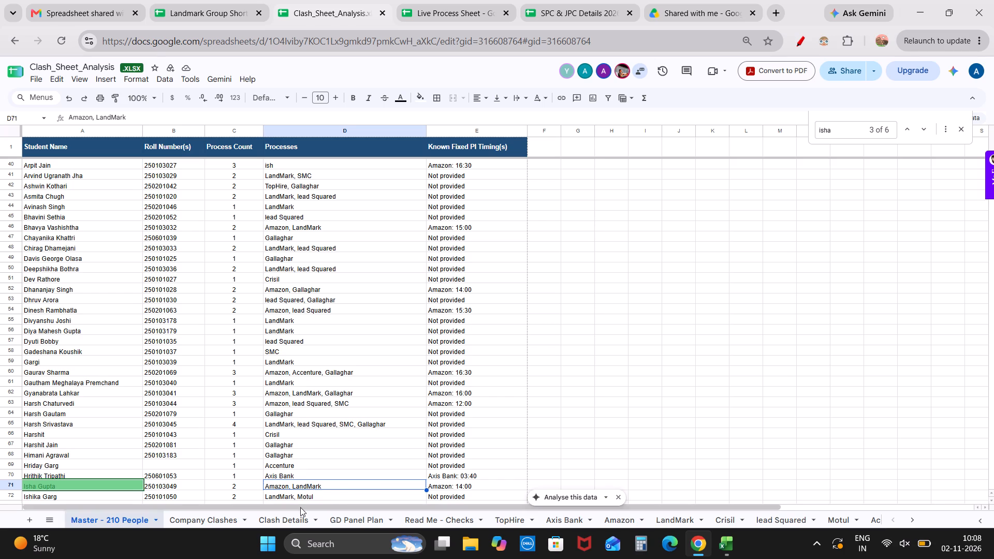
click(348, 516)
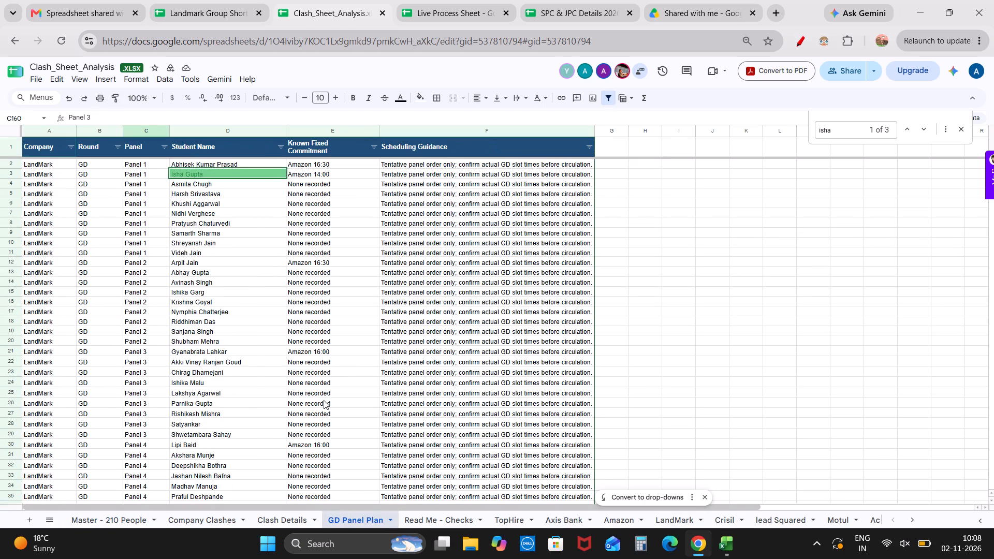
scroll(267, 230, up, 1)
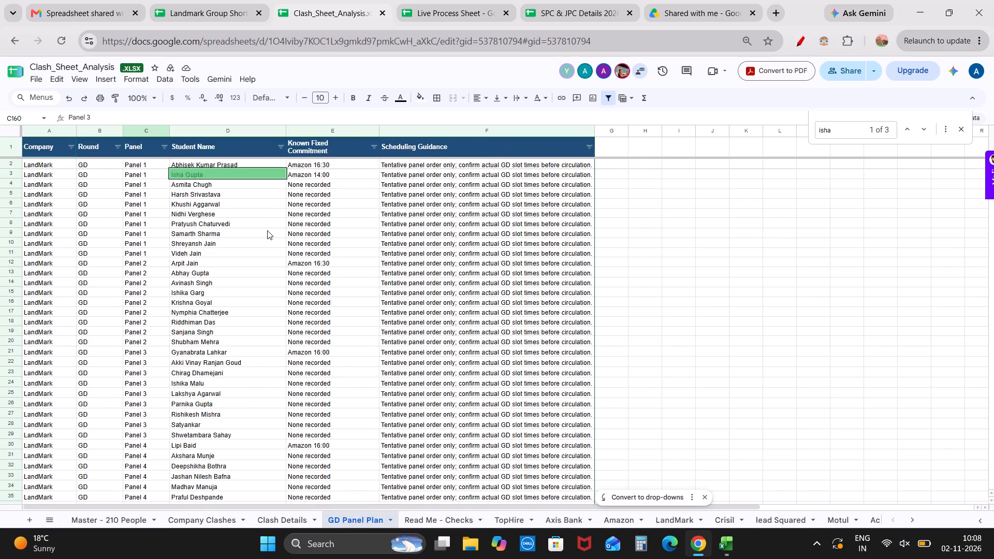
scroll(267, 230, up, 1)
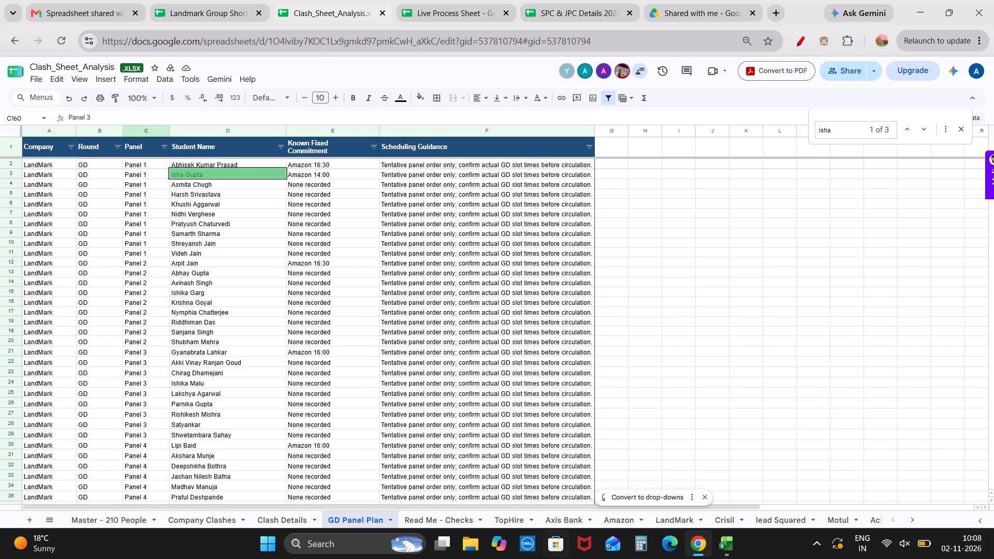
Search the Live Process Sheet for the full name of the student highlighted in the GD Panel Plan.
click(474, 8)
key(ctrl+f)
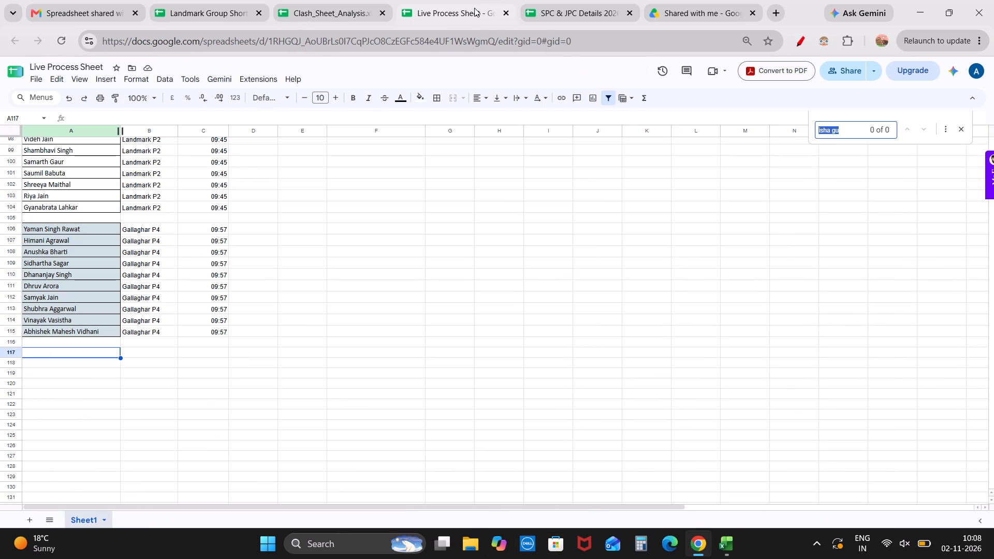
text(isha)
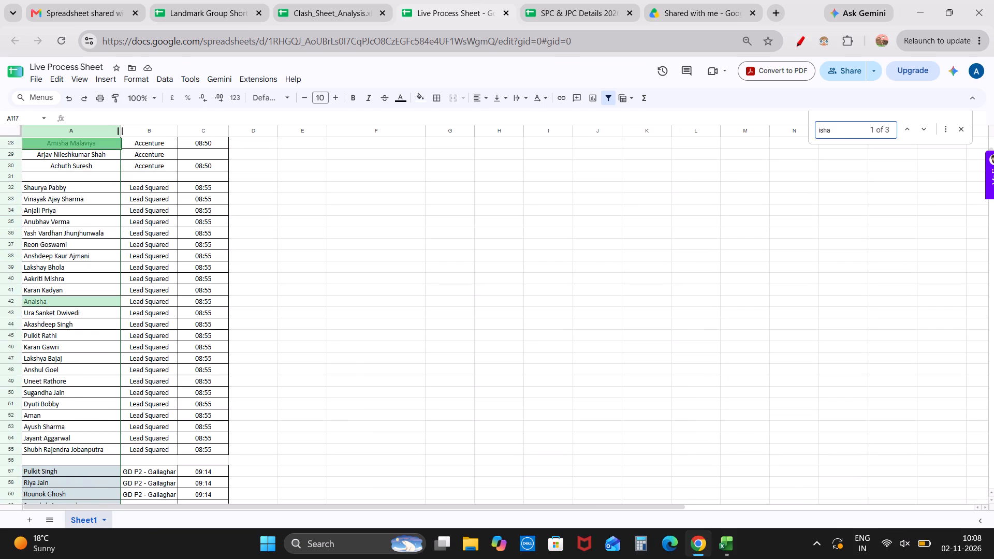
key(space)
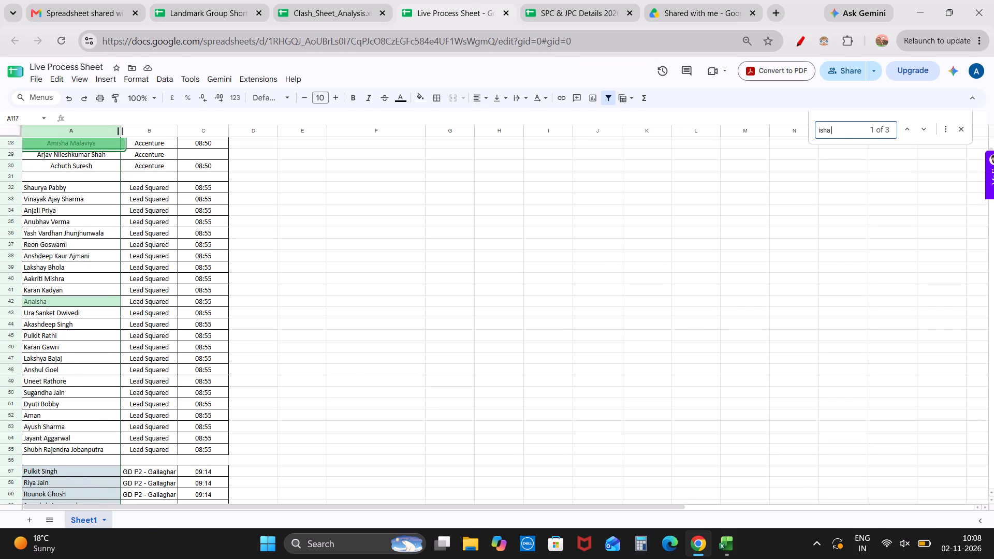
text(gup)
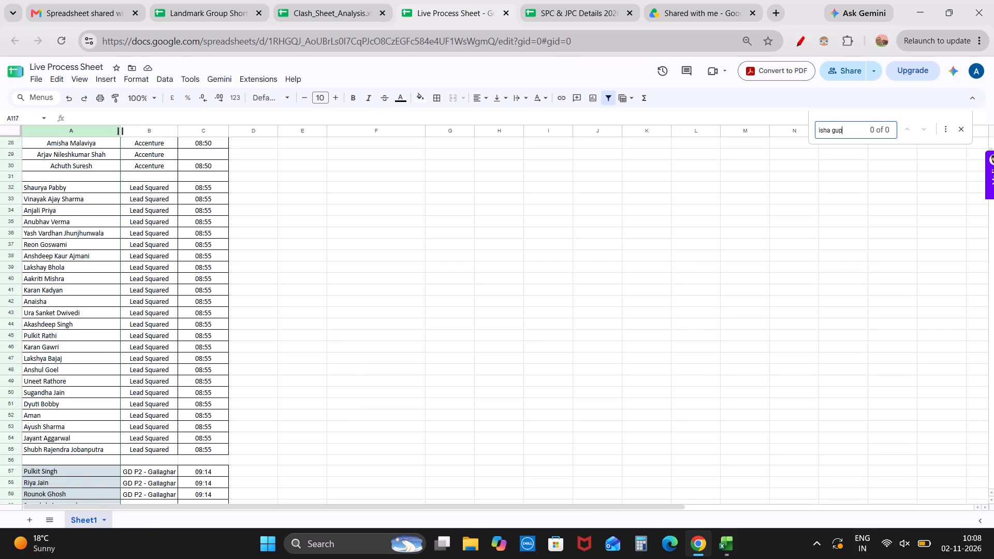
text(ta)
Examine the Live Process Sheet's LandMark P1, Landmark P2 and Gallaghar P4 blocks for their listed students and times.
scroll(162, 263, down, 6)
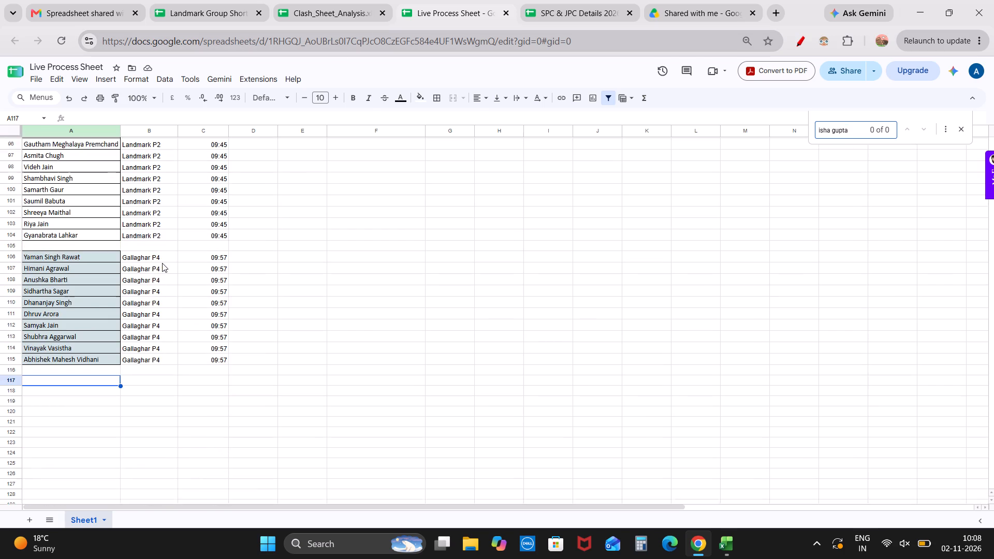
scroll(162, 263, down, 2)
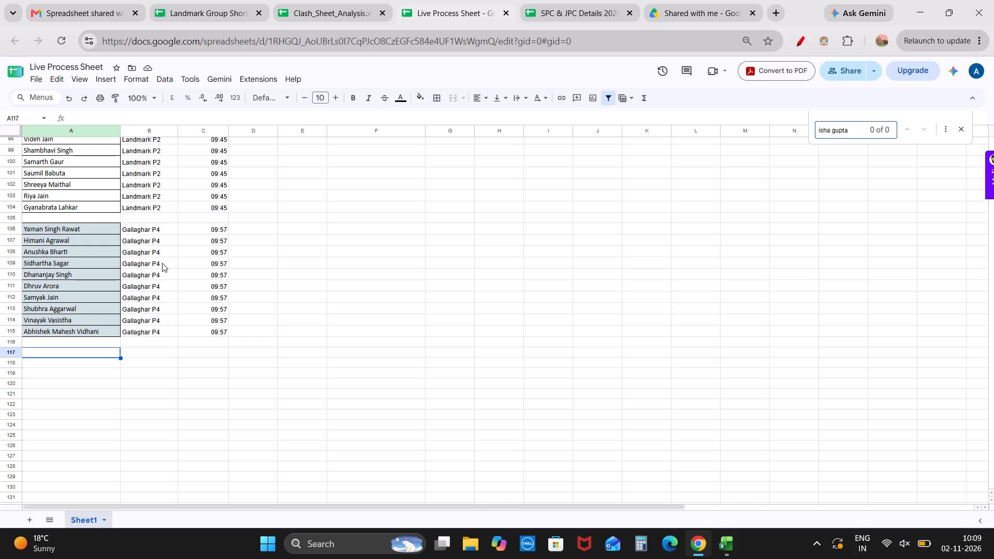
scroll(162, 263, up, 4)
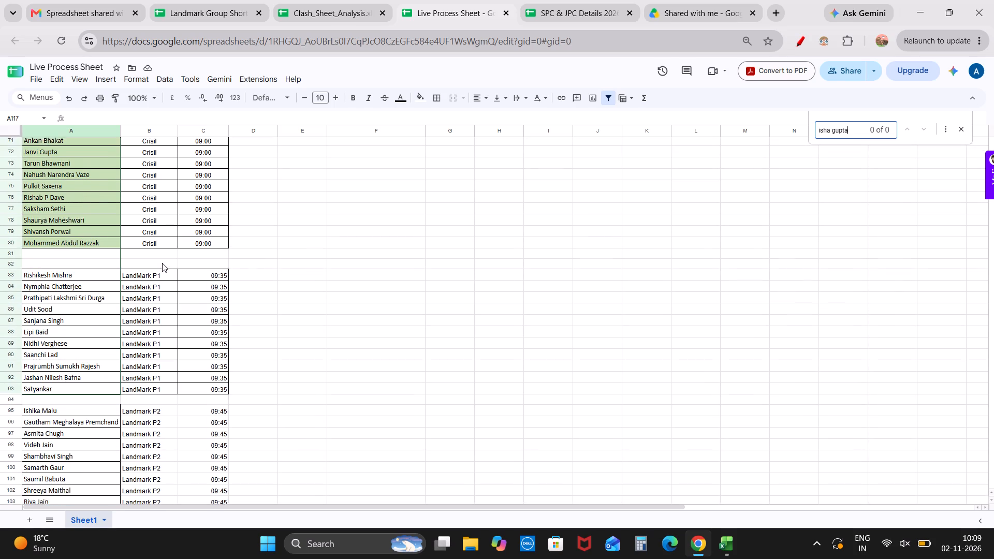
scroll(162, 263, up, 1)
scroll(162, 263, down, 3)
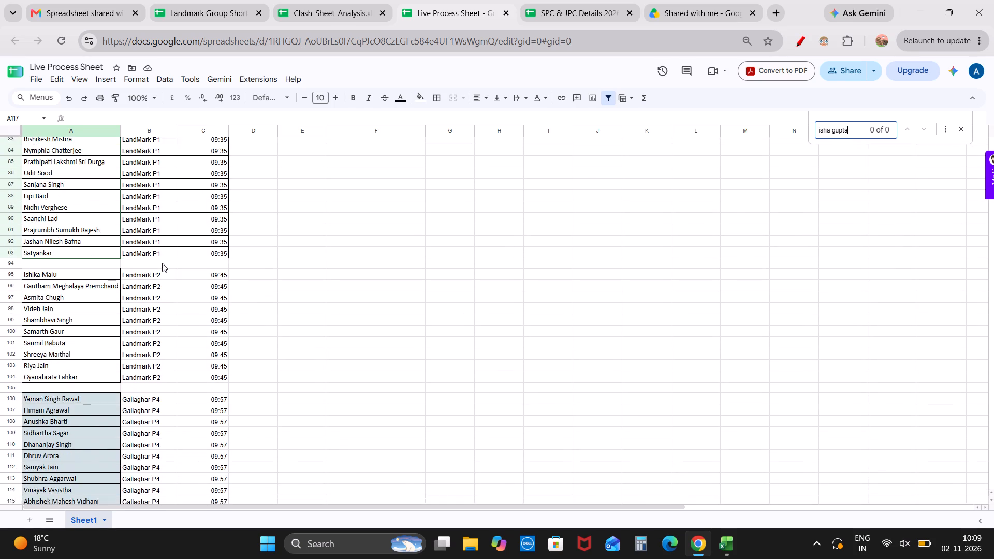
scroll(162, 263, down, 2)
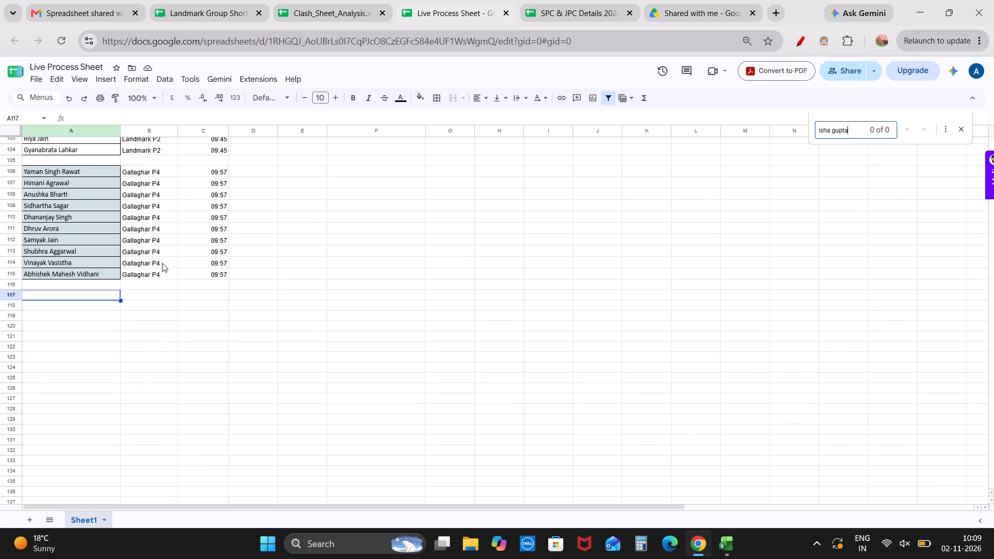
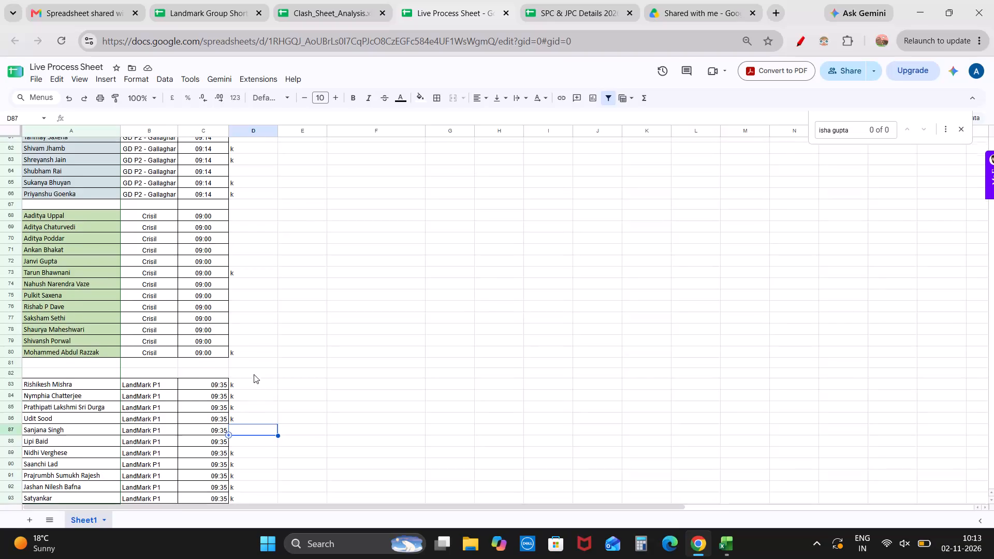
Examine the Live Process Sheet's Gallaghar P2, Crisil and LandMark blocks for the k marks beside students' out times.
scroll(254, 374, up, 3)
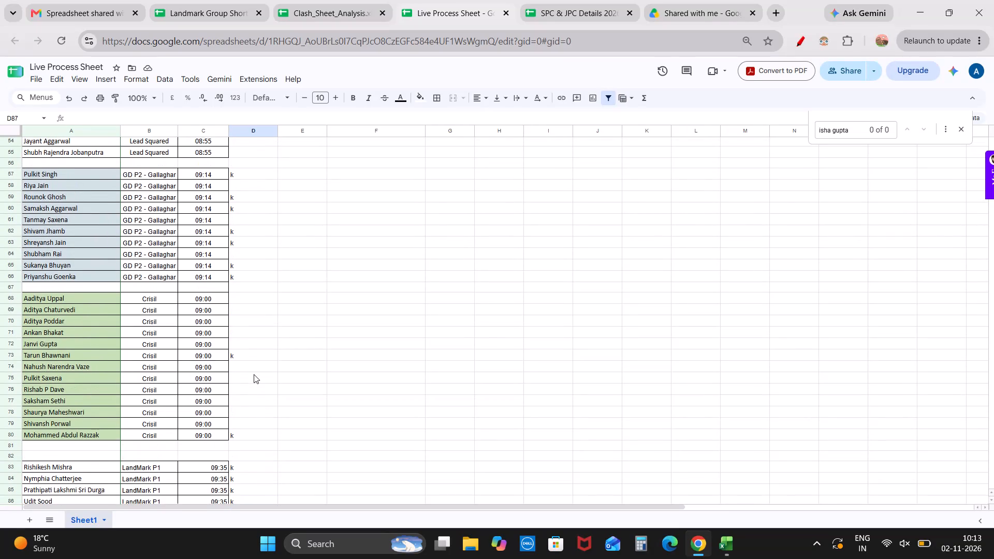
scroll(254, 374, up, 4)
scroll(254, 374, down, 2)
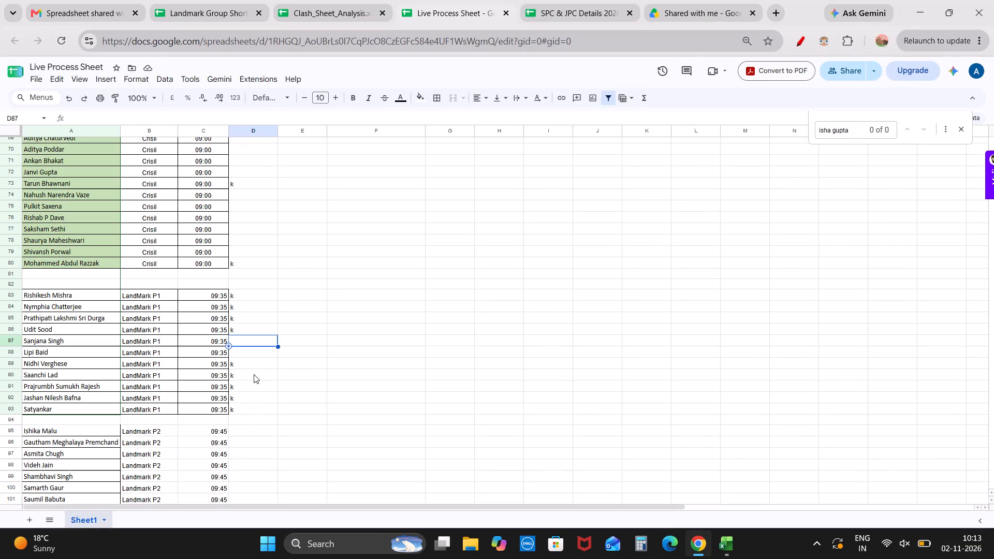
scroll(254, 374, down, 3)
scroll(254, 374, up, 2)
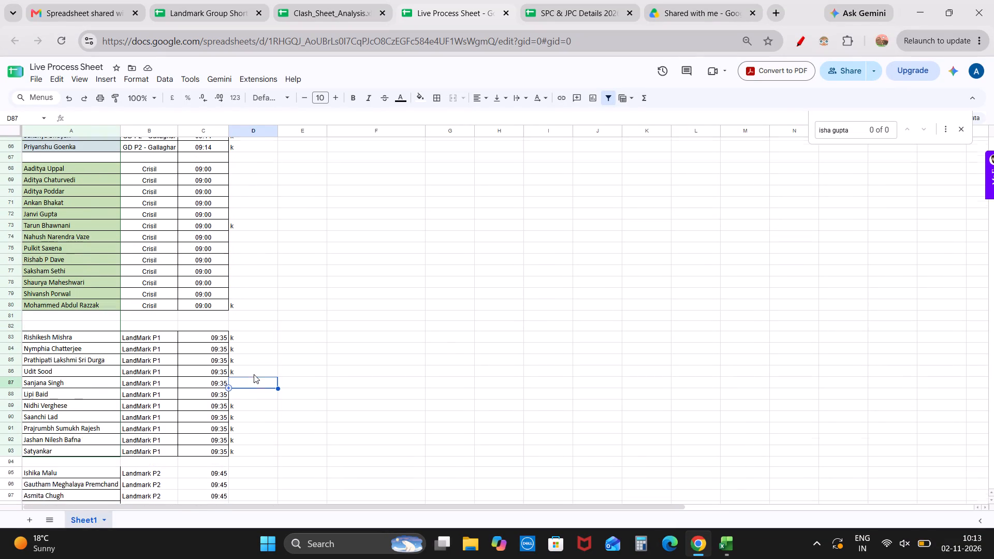
Centre-align the whole In Time - Audi column D.
click(254, 135)
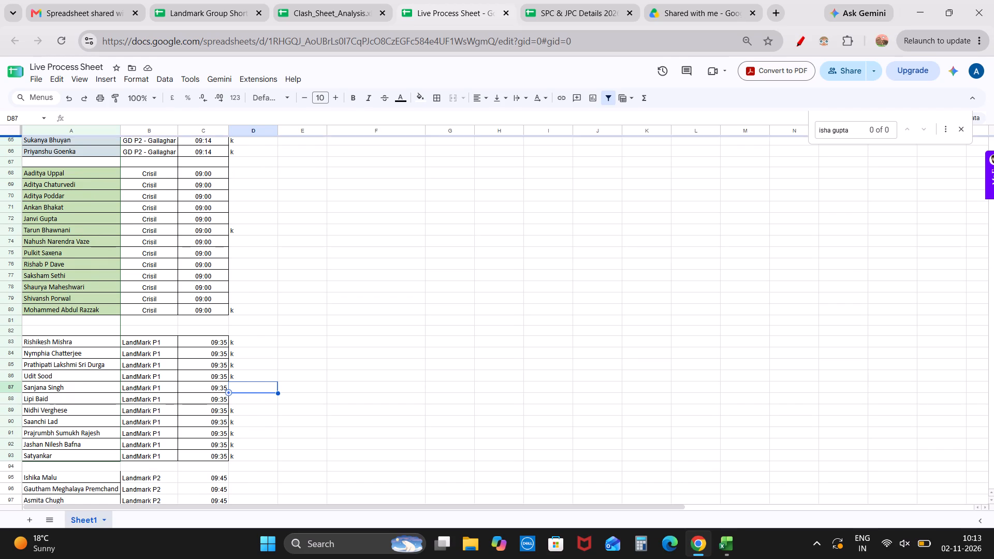
click(254, 131)
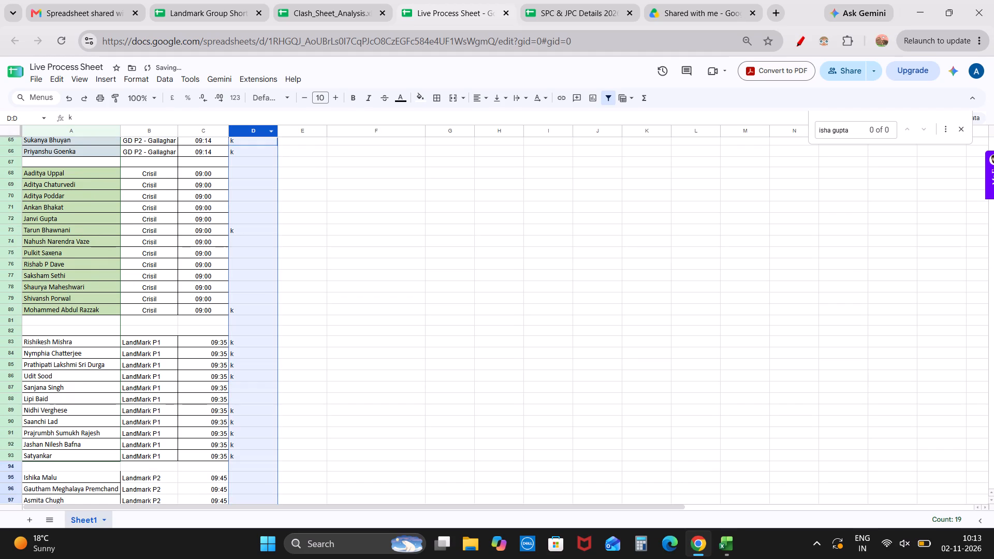
click(481, 96)
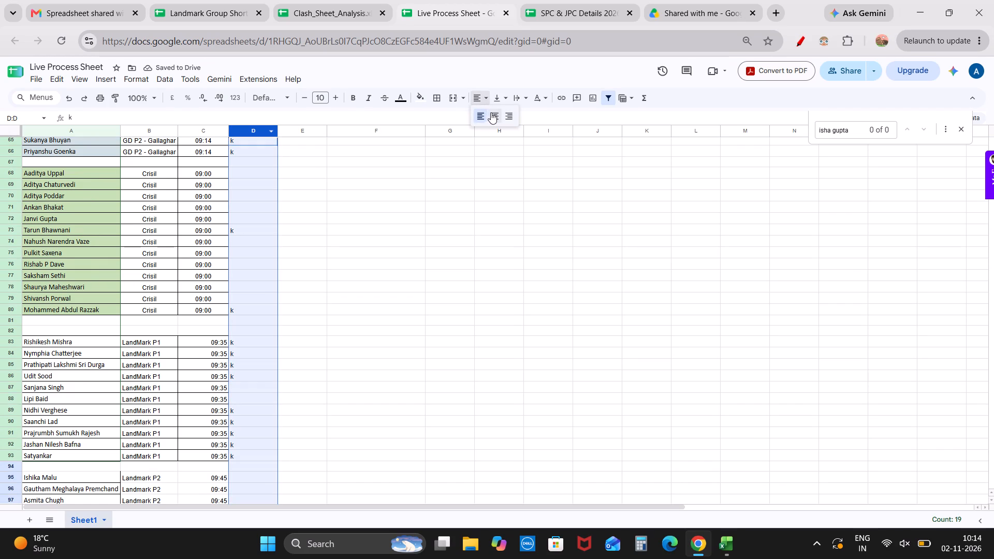
click(491, 113)
click(304, 278)
Copy the Out Time - Audi and In Time - Audi headers from C1:D1 into E1:F1.
scroll(304, 278, up, 1)
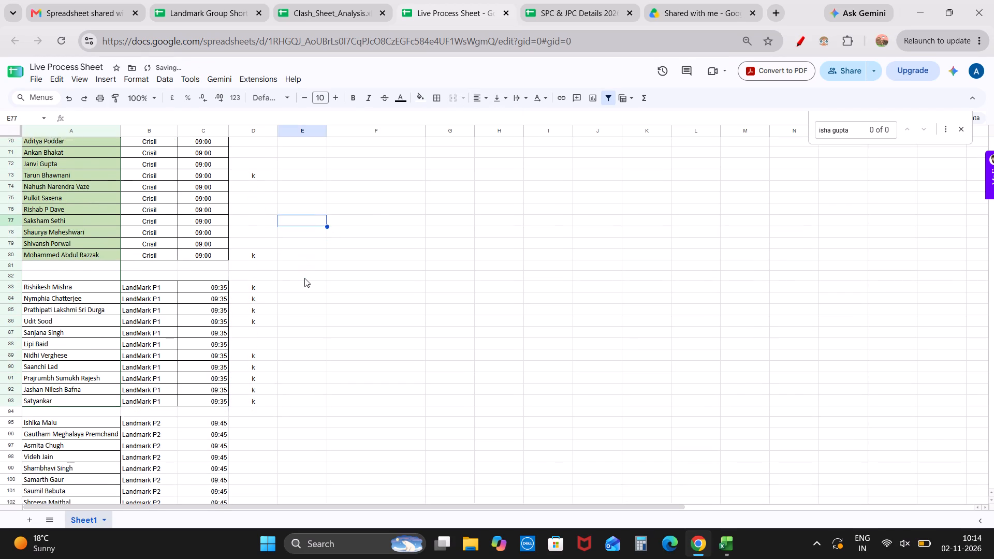
scroll(304, 278, up, 3)
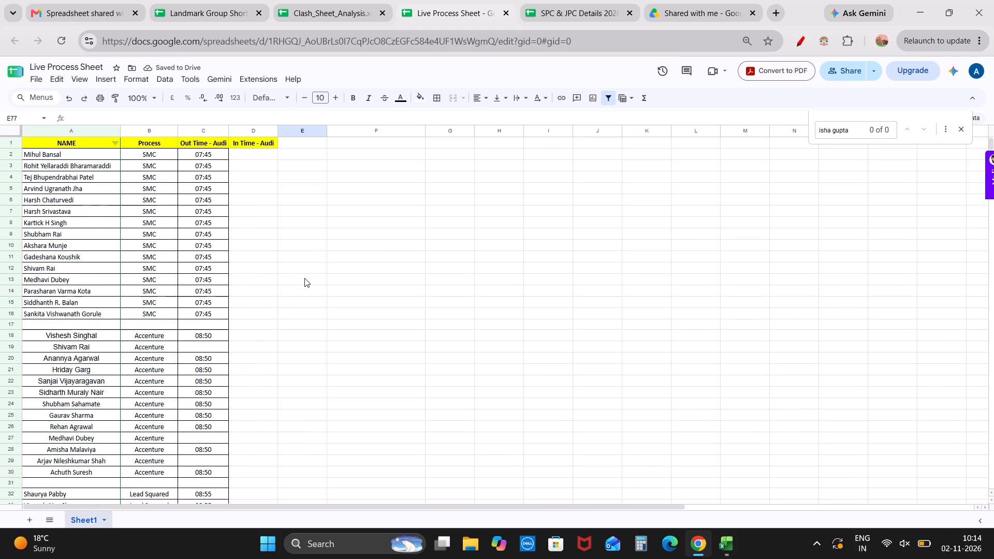
scroll(304, 278, down, 9)
scroll(304, 278, up, 1)
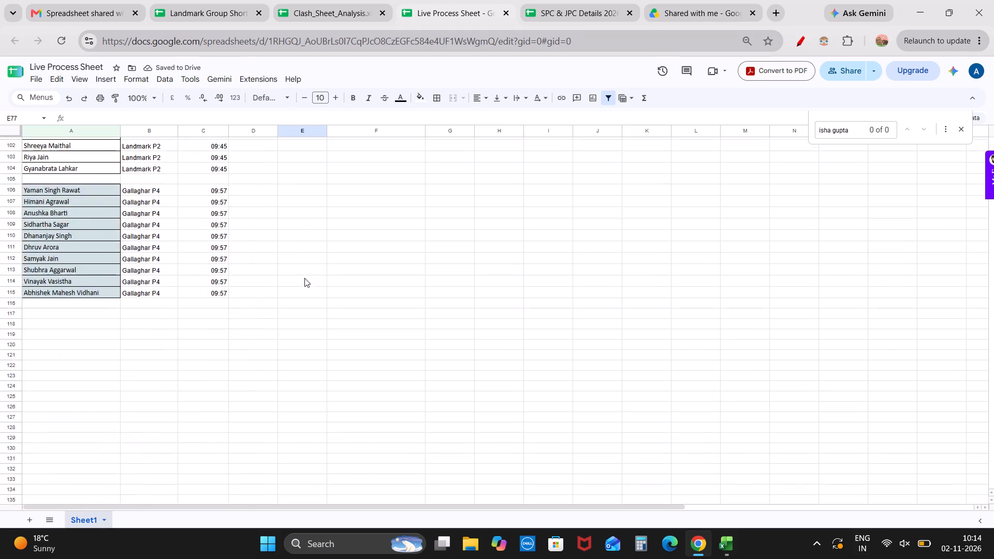
scroll(304, 278, up, 2)
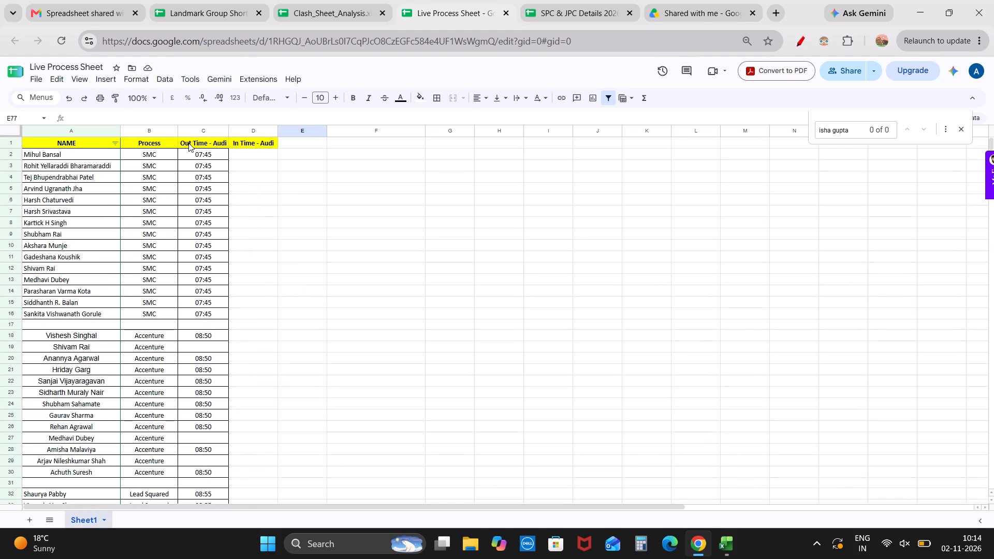
drag(188, 143, 234, 146)
key(ctrl+c)
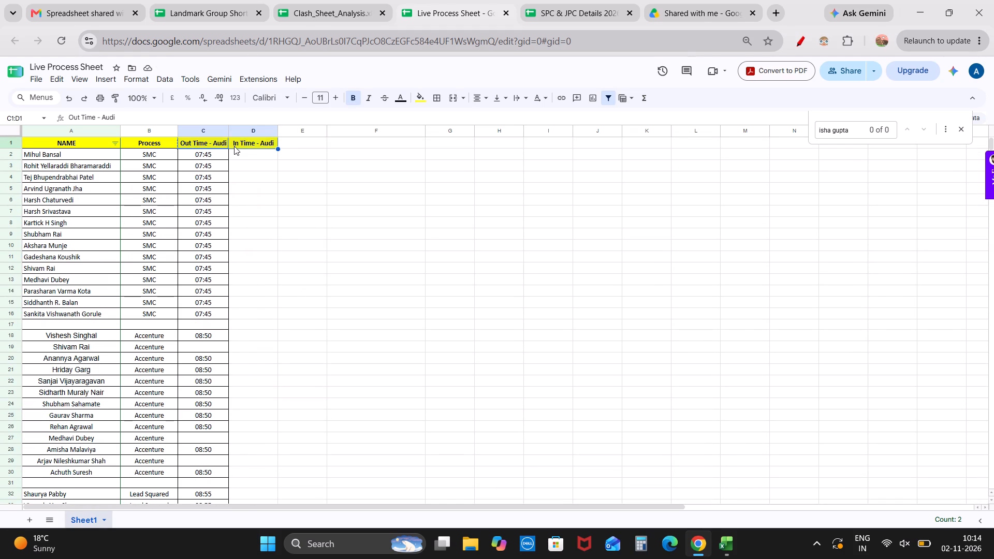
click(285, 141)
key(ctrl+v)
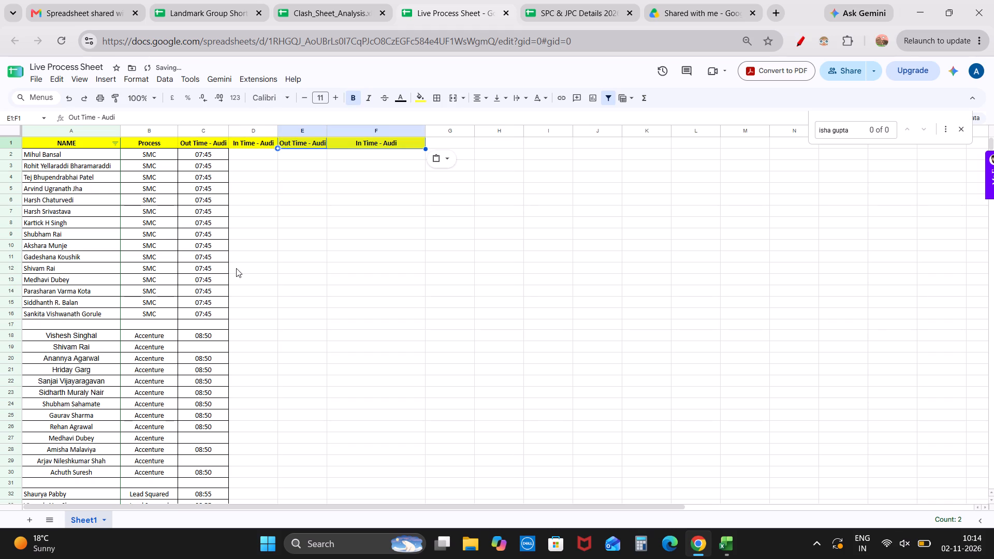
Check the GD Panel Plan and Crisil sheets in Clash_Sheet_Analysis and the GD Panels sheet in Landmark Group Shortlist/GDs for student lists.
scroll(236, 268, down, 7)
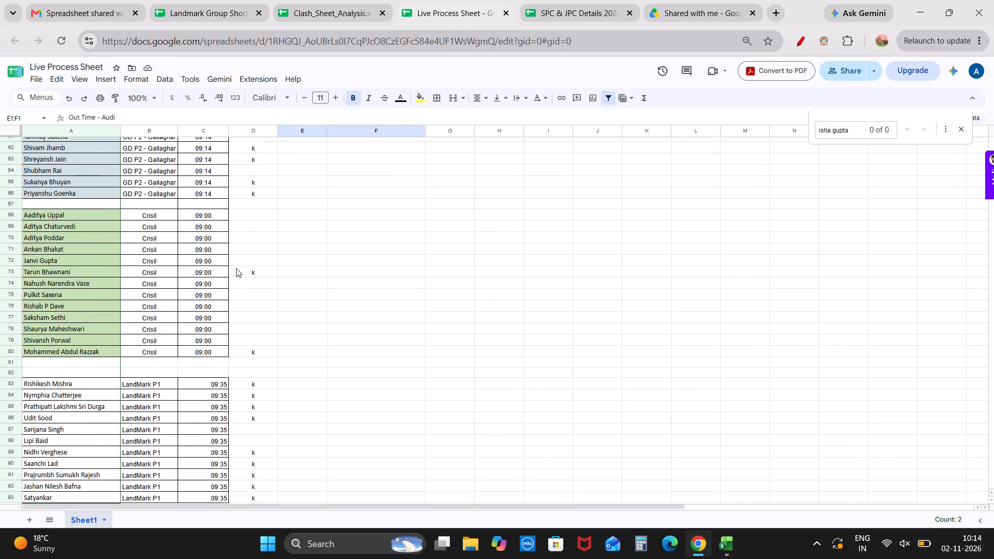
click(343, 0)
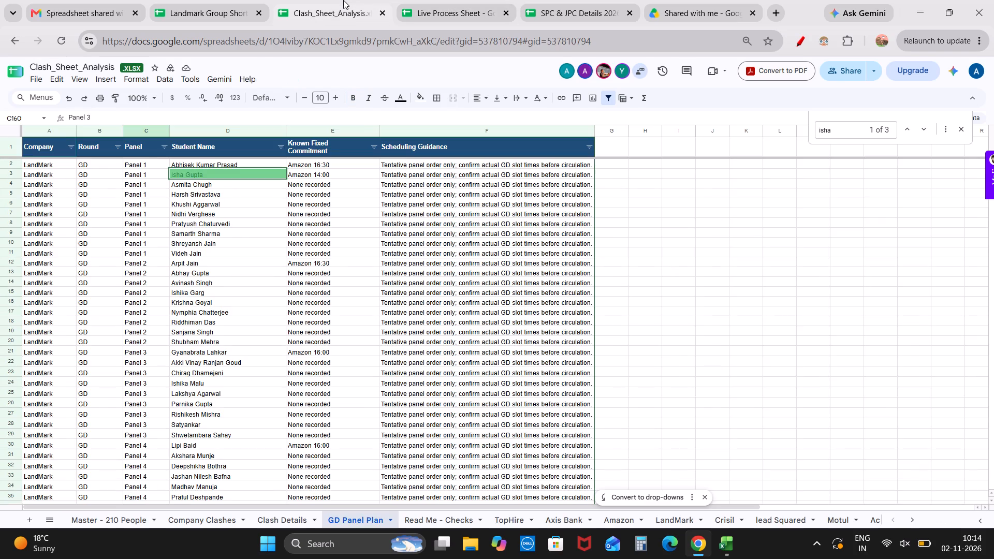
click(408, 8)
click(211, 20)
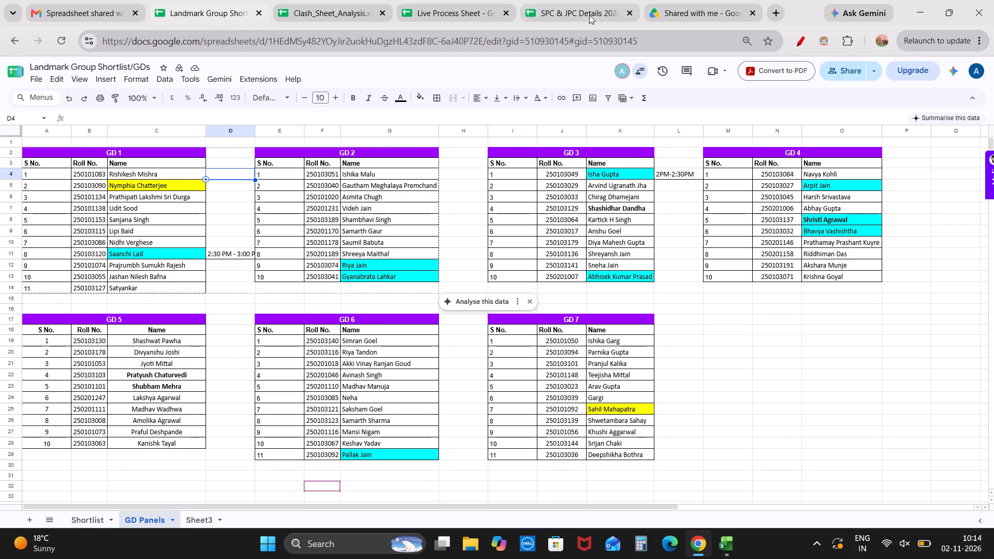
click(312, 18)
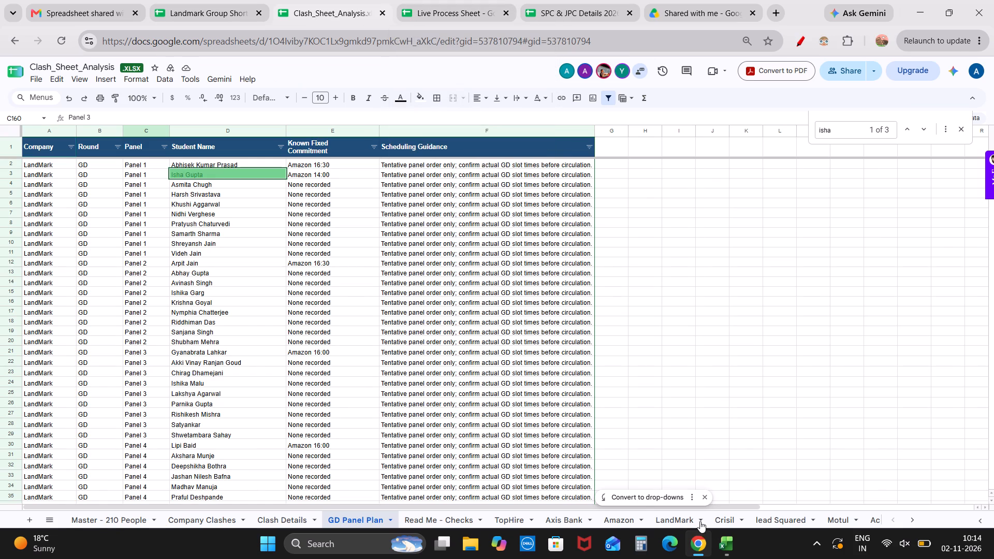
click(728, 527)
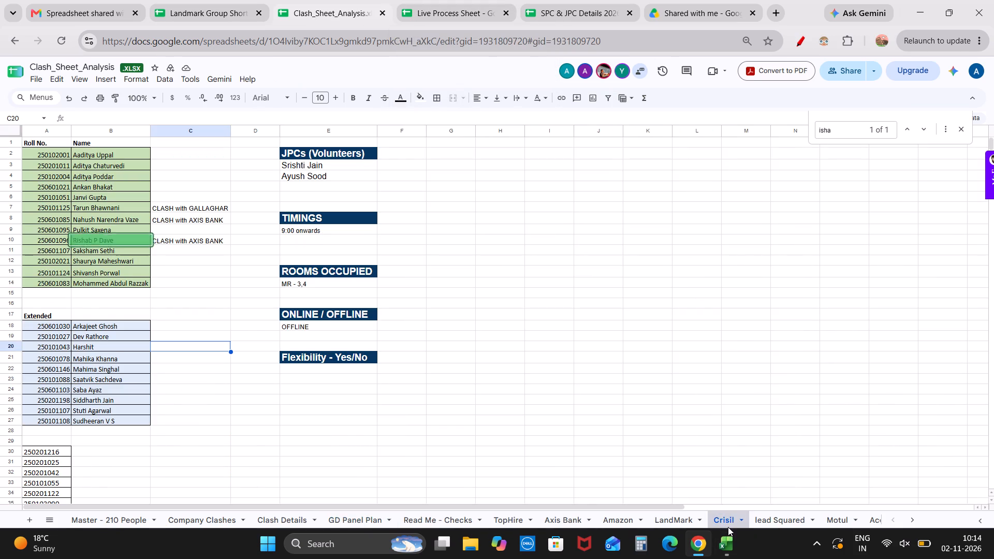
scroll(550, 455, down, 2)
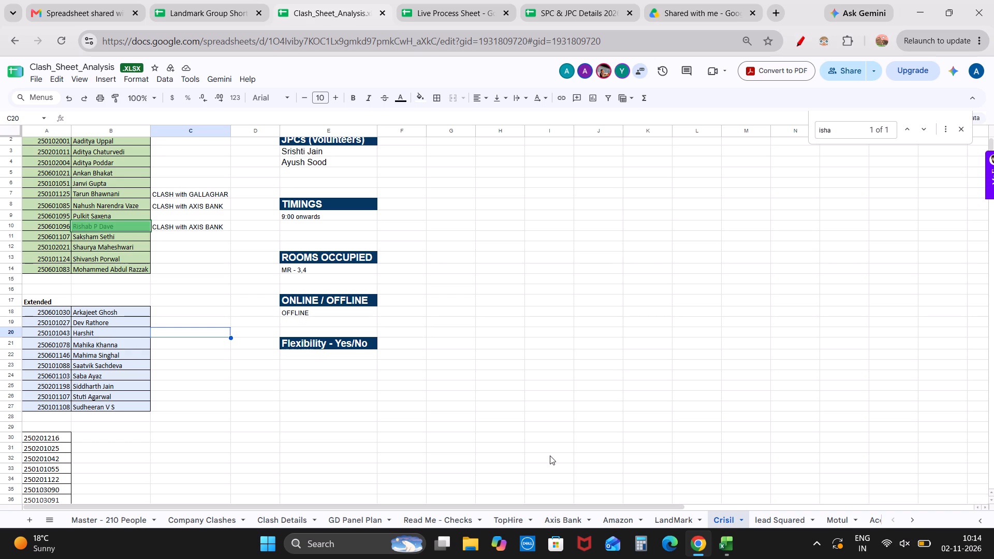
scroll(550, 455, up, 2)
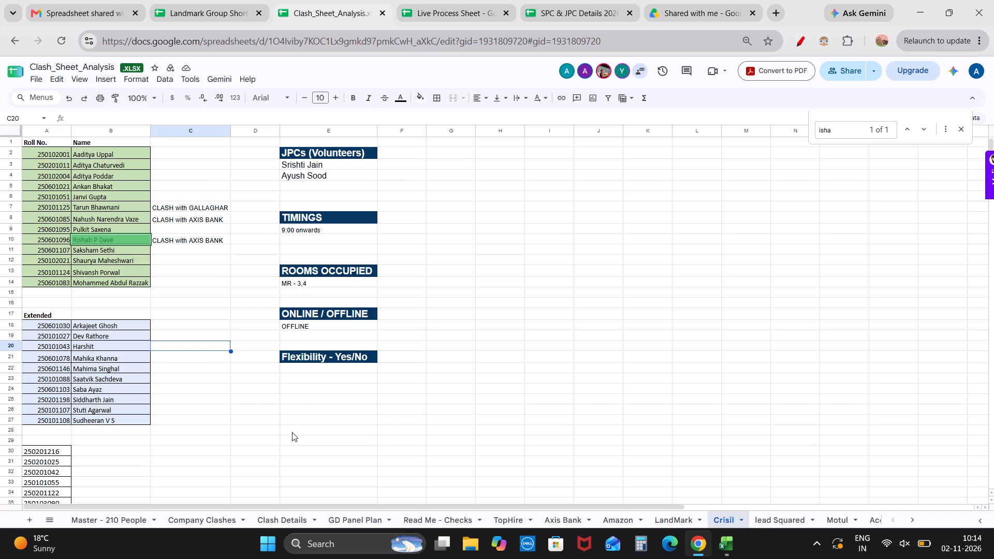
scroll(331, 440, up, 1)
click(231, 12)
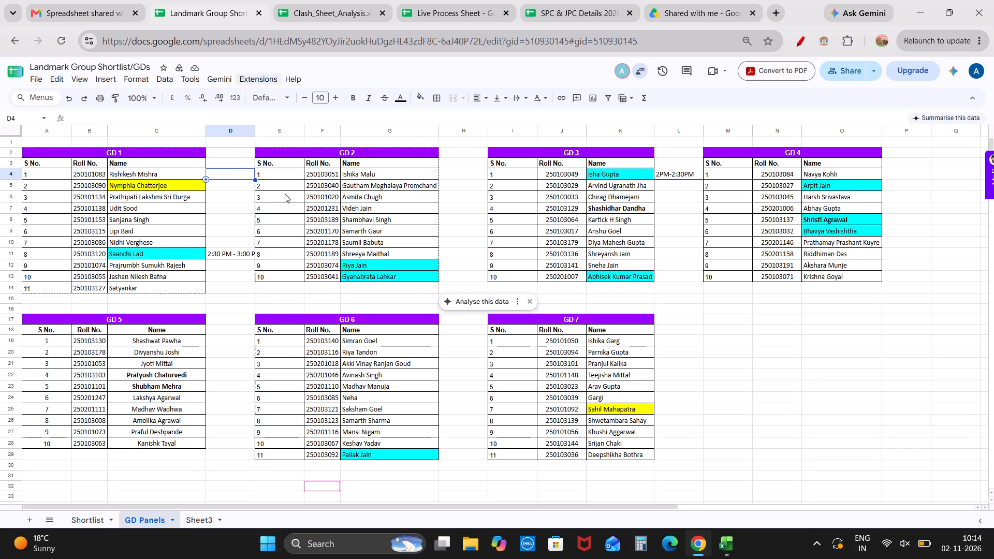
In the Live Process Sheet, list students Shashidhar, Arpit and Sahil with their surnames in column A, rows 117 to 119.
click(454, 0)
scroll(182, 370, down, 2)
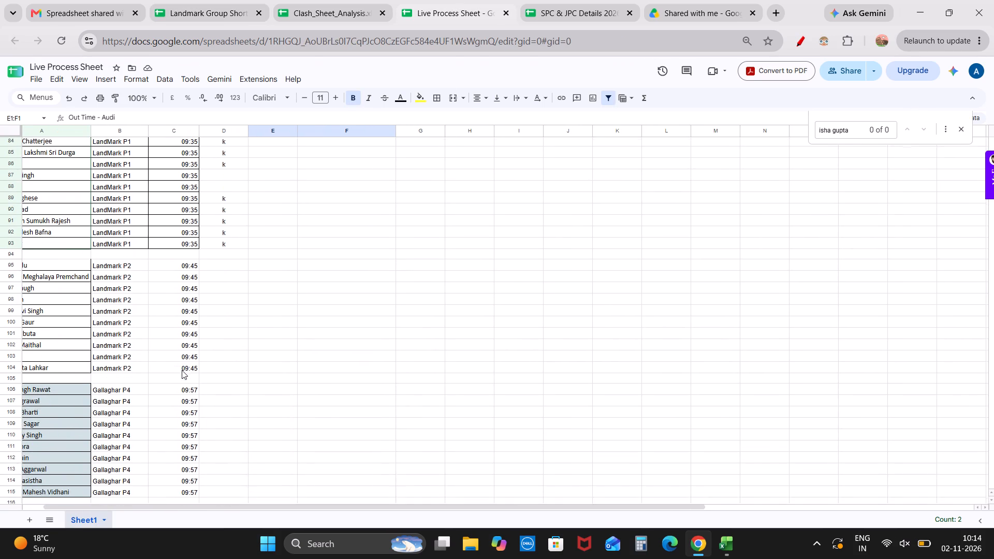
scroll(182, 370, down, 3)
click(91, 330)
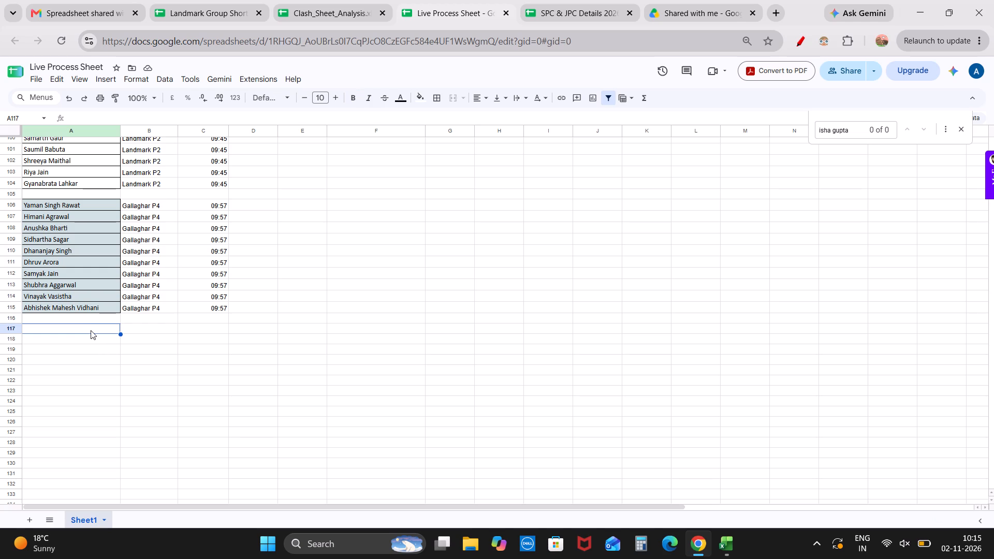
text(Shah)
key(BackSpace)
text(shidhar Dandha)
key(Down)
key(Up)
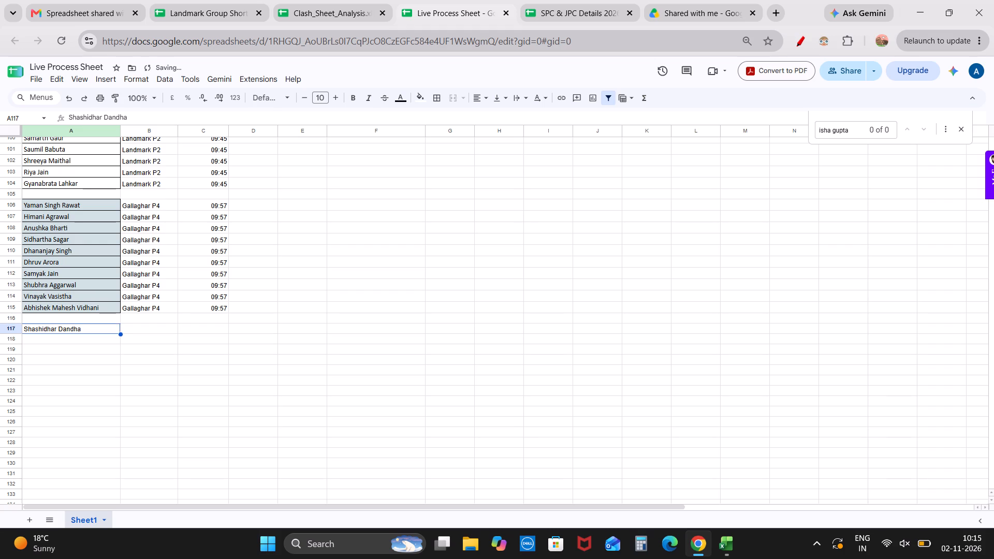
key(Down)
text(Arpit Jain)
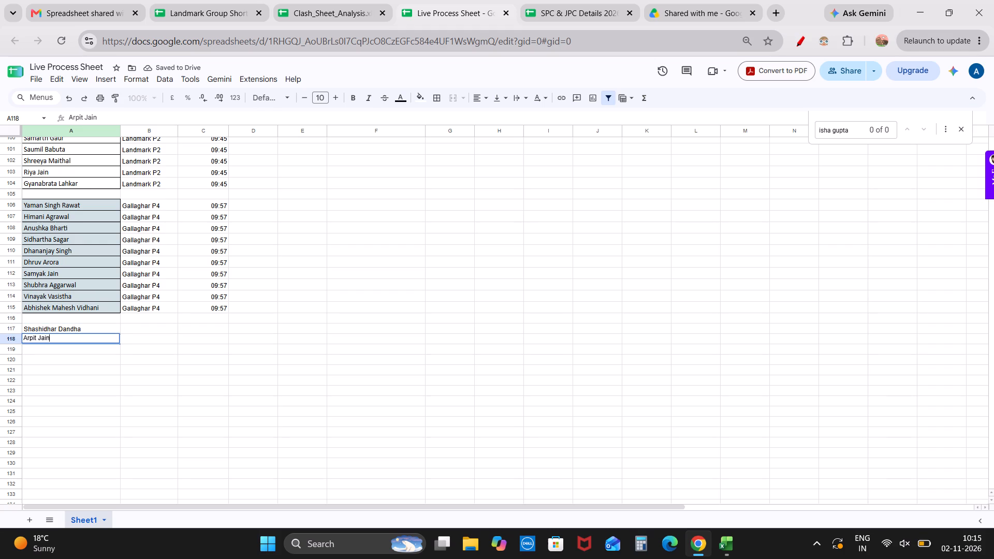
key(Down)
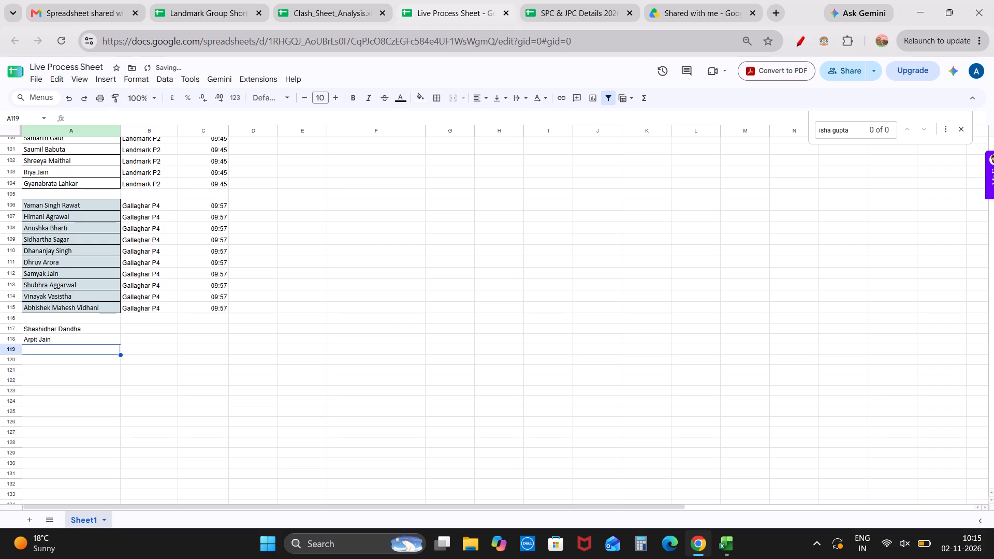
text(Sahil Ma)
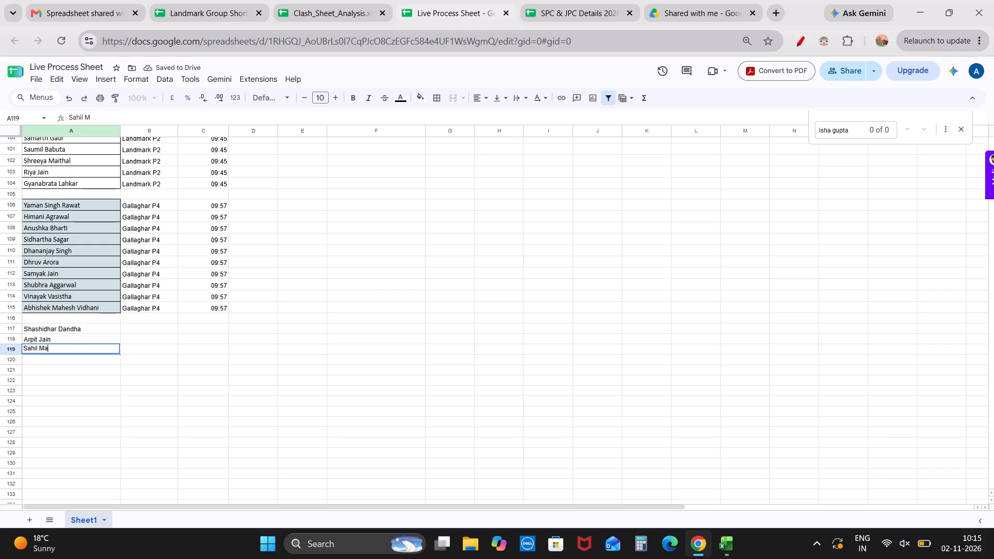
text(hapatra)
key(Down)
List Chirag, Deepshikha and Kanishk by first name, and Riya from GD 6 with her surname, in rows 120 to 123.
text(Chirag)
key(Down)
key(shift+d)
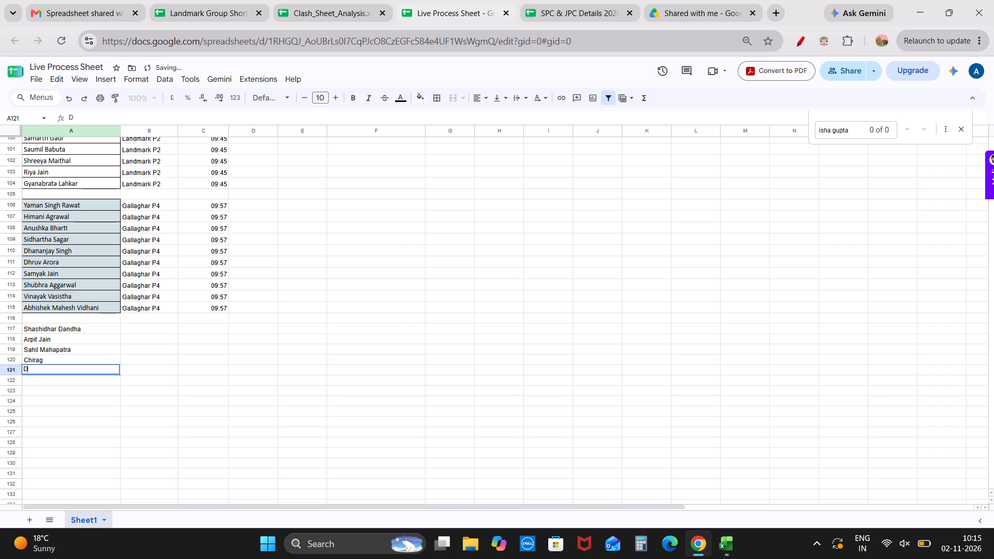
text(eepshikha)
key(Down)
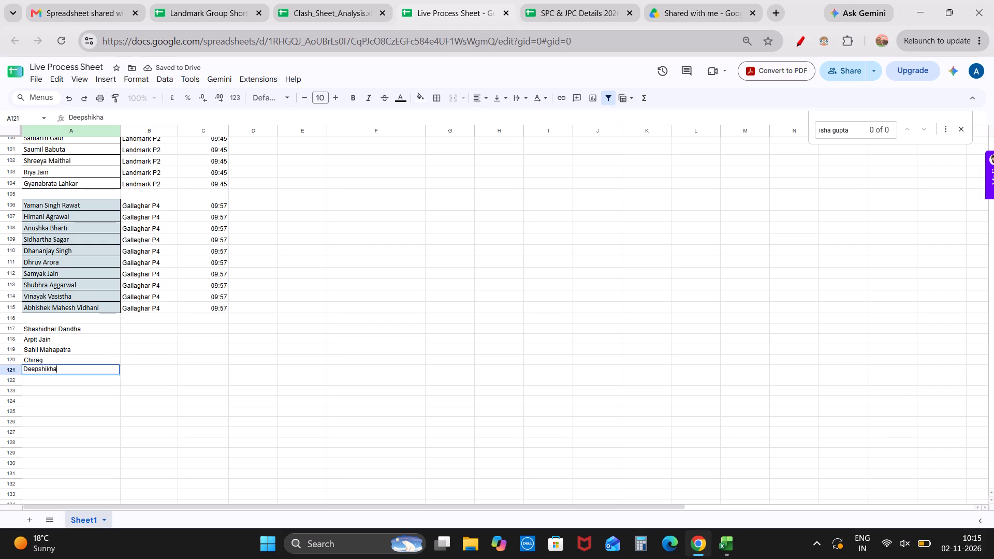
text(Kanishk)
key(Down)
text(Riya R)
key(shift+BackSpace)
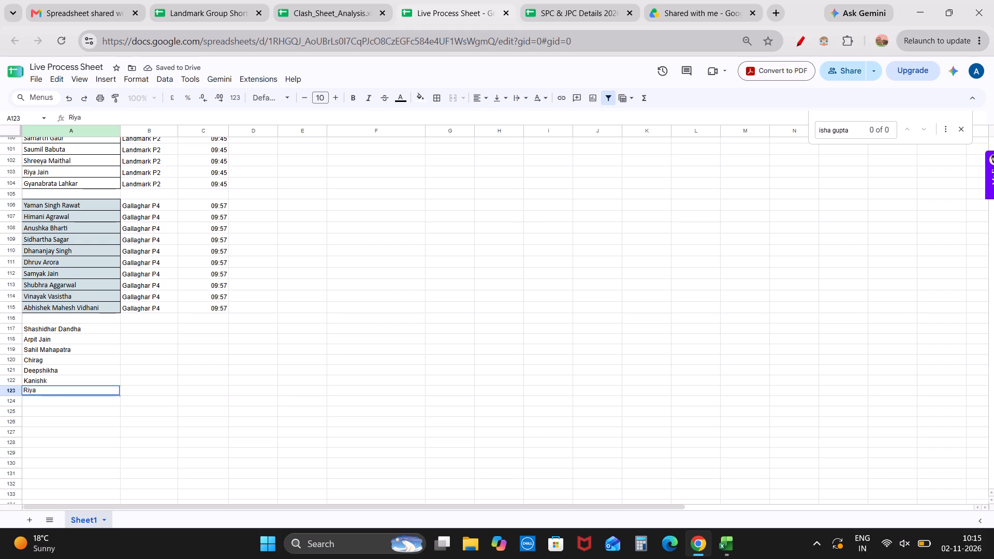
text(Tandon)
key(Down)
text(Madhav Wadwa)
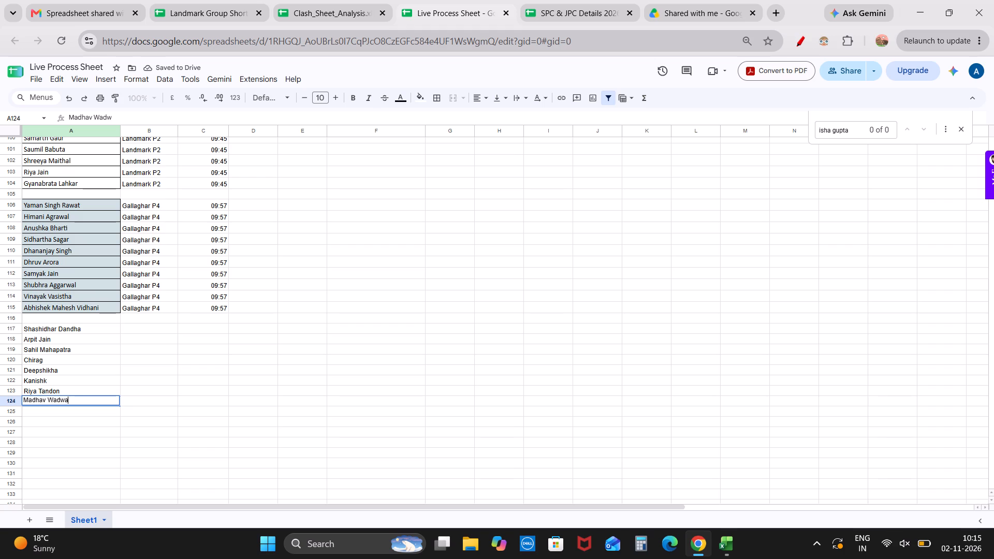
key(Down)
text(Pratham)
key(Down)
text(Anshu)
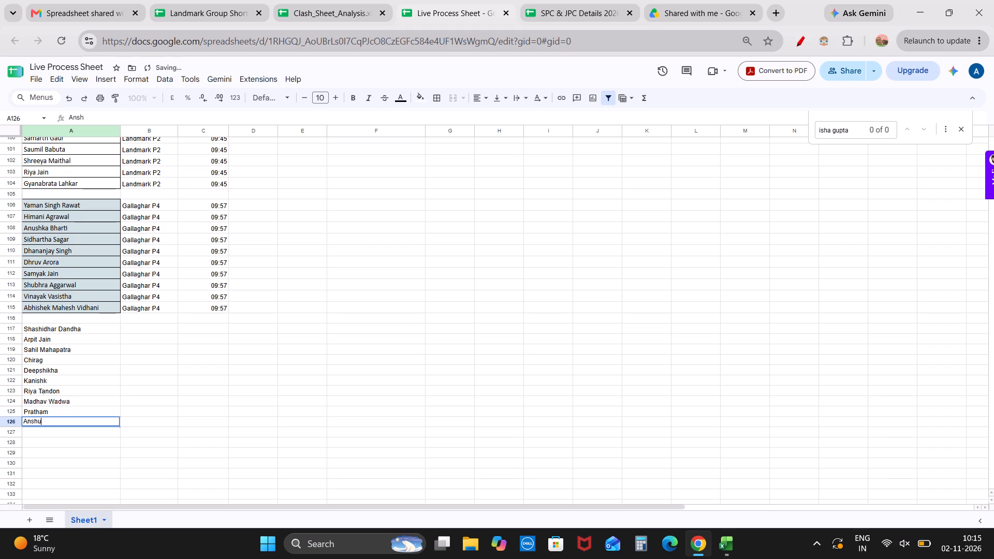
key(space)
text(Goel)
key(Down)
Add Diya with her surname in column A, row 127.
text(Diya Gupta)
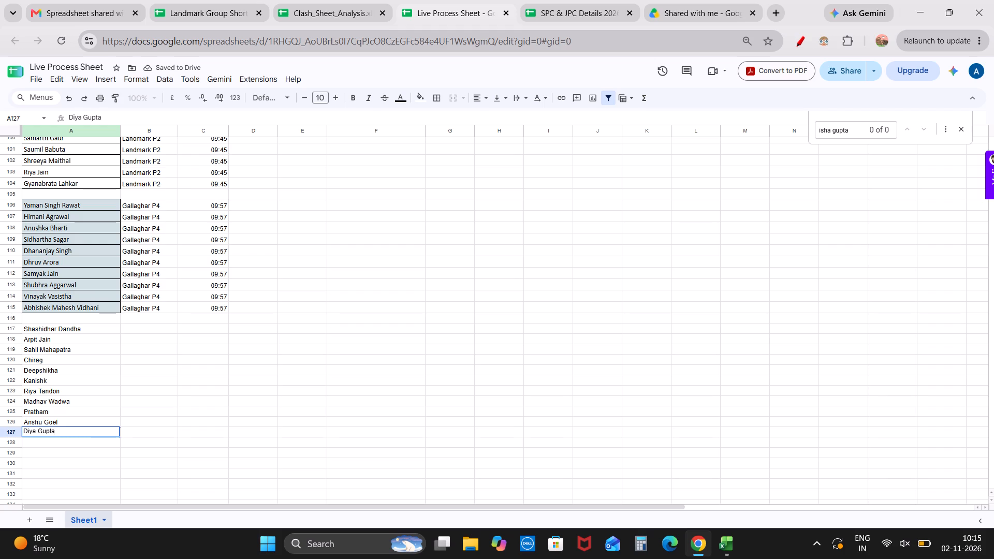
Fill the panel column for the new students, rows 117 to 127, with LandMark P3.
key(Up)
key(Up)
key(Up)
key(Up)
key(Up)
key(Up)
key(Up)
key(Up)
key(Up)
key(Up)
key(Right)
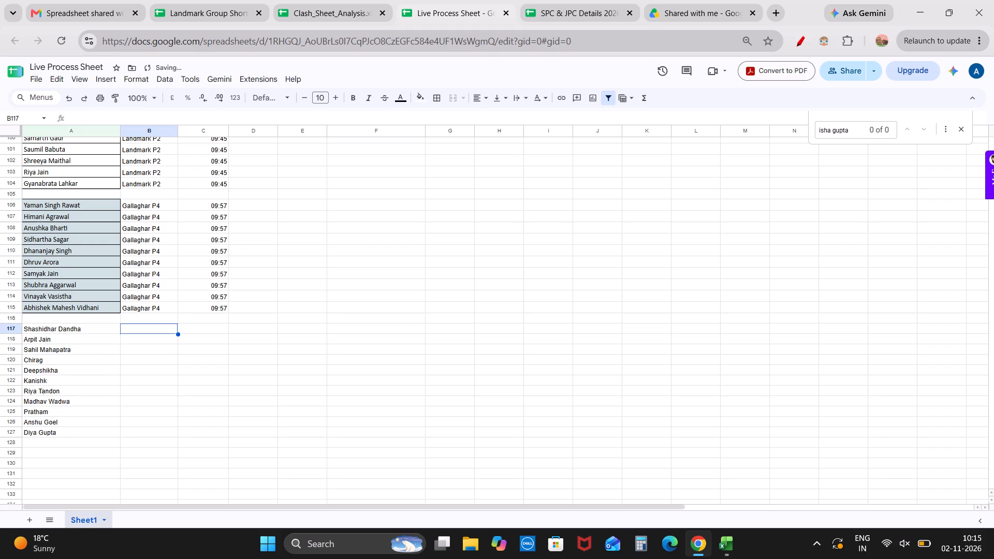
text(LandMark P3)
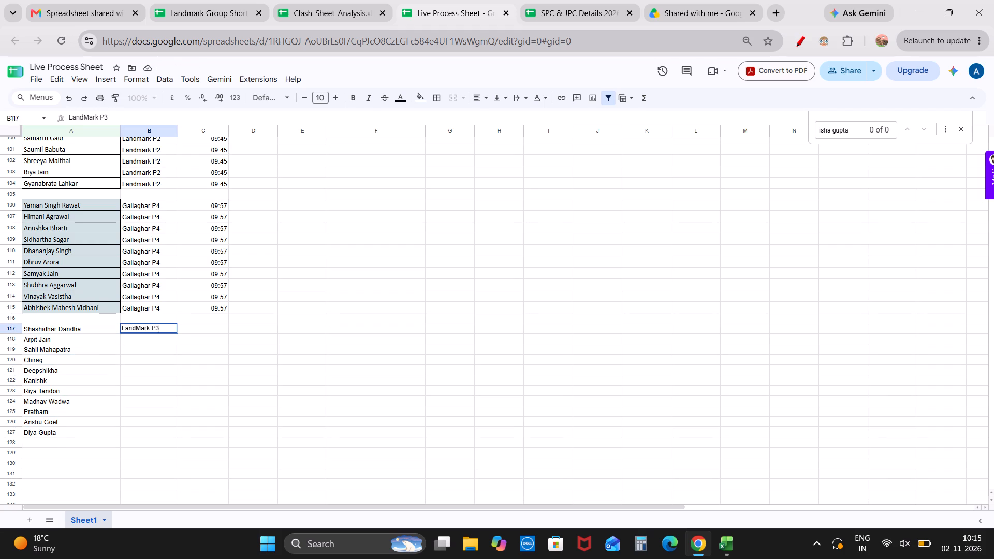
click(187, 328)
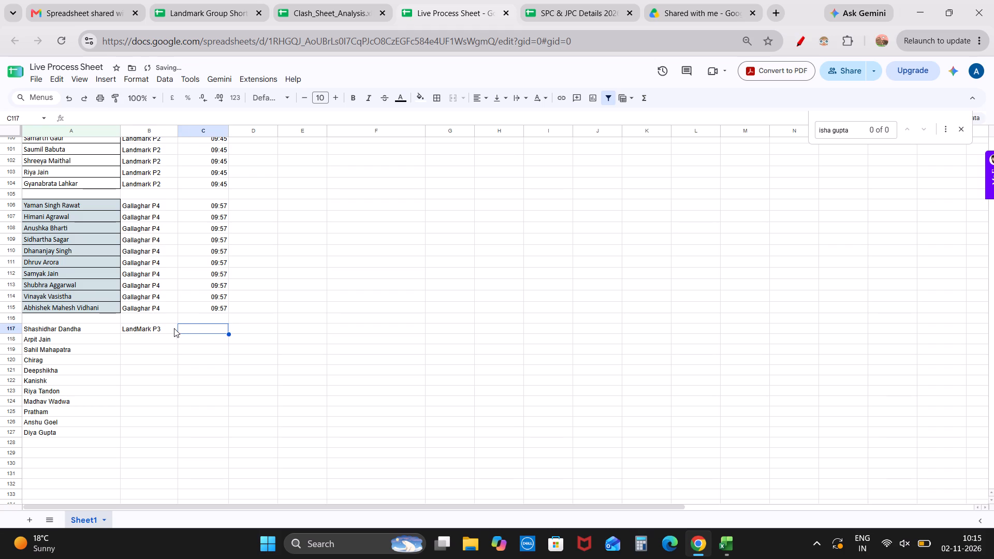
click(172, 328)
drag(178, 334, 170, 433)
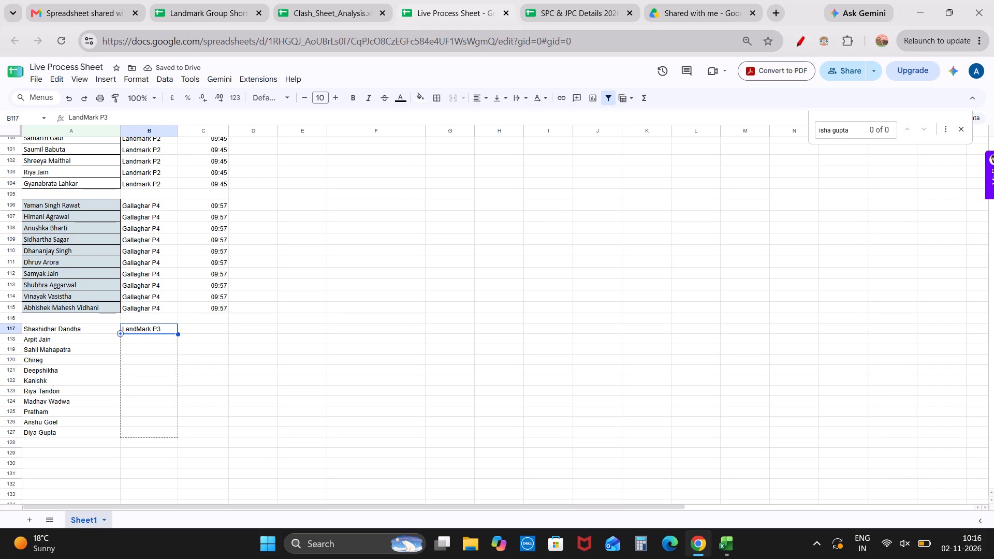
drag(170, 433, 166, 333)
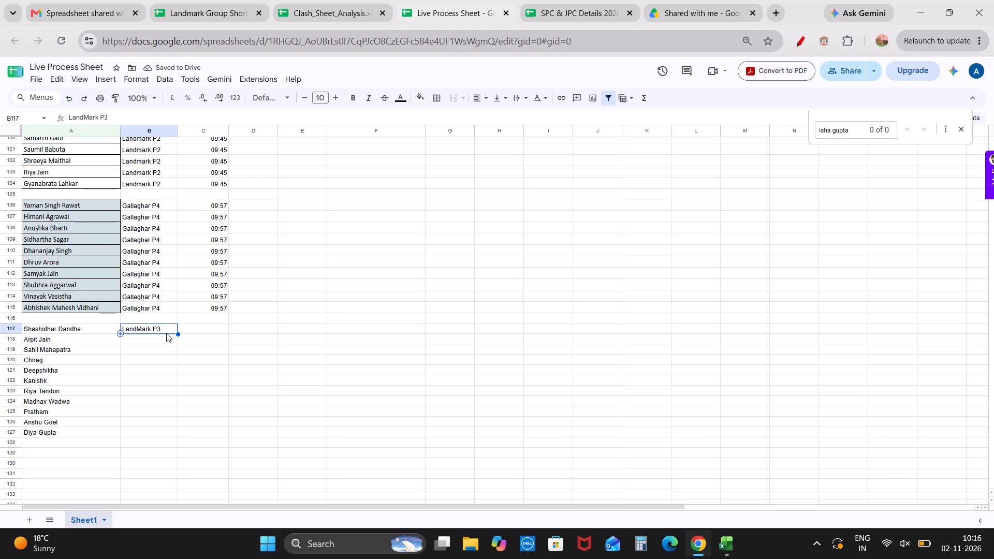
key(ctrl+c)
click(159, 340)
key(ctrl+v)
drag(167, 327, 167, 335)
triple_click(178, 345)
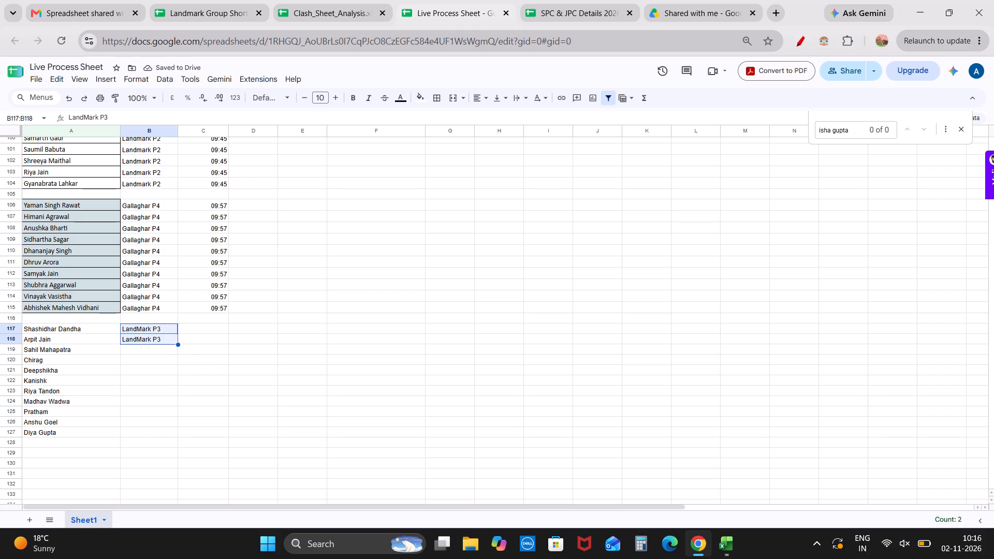
Enter the time 10:18 in column C for all LandMark P3 students, rows 117 to 127.
click(210, 326)
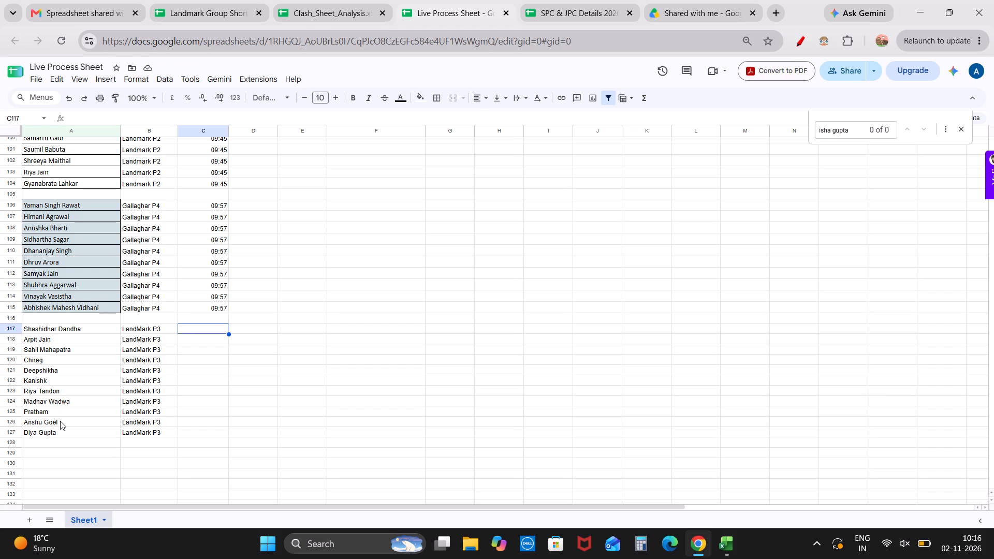
scroll(60, 421, down, 2)
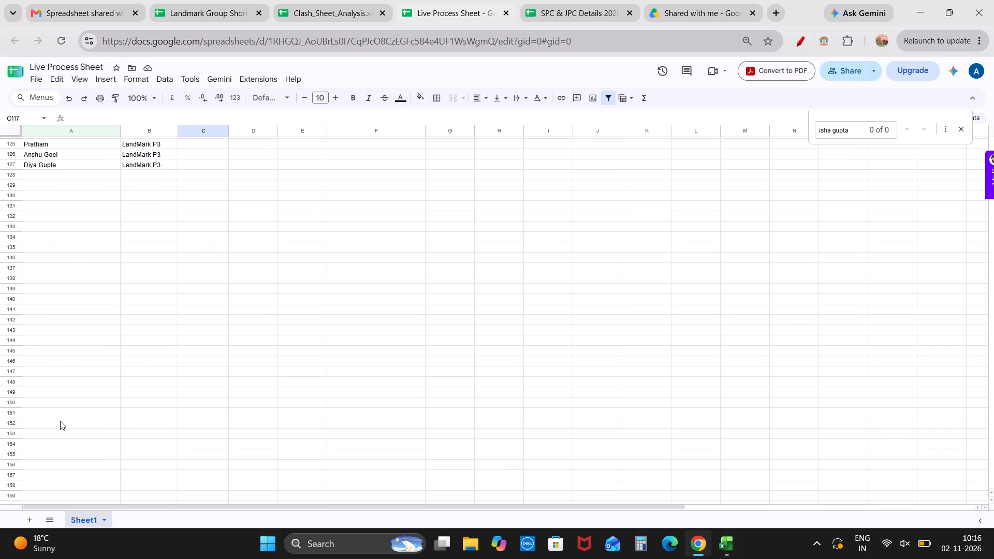
scroll(60, 421, up, 1)
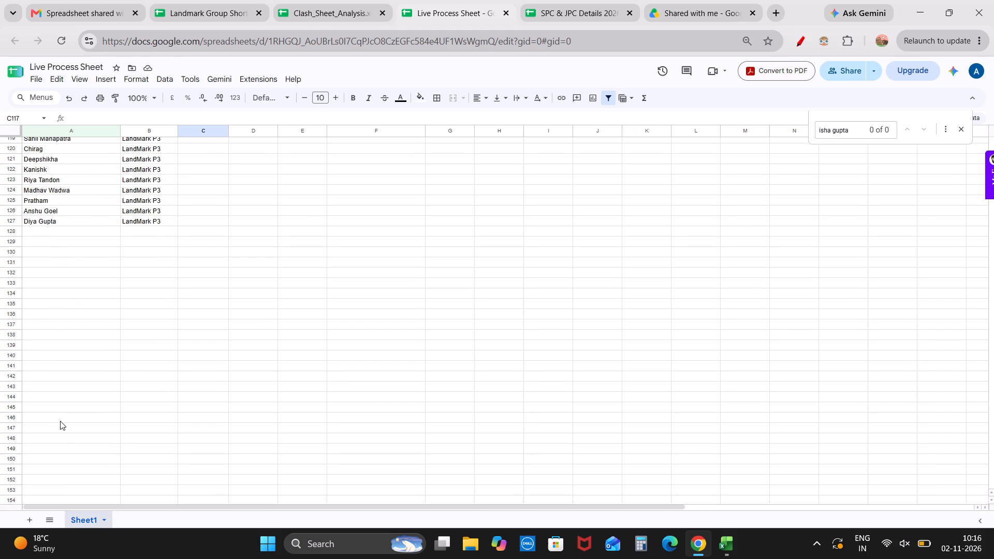
scroll(60, 421, up, 2)
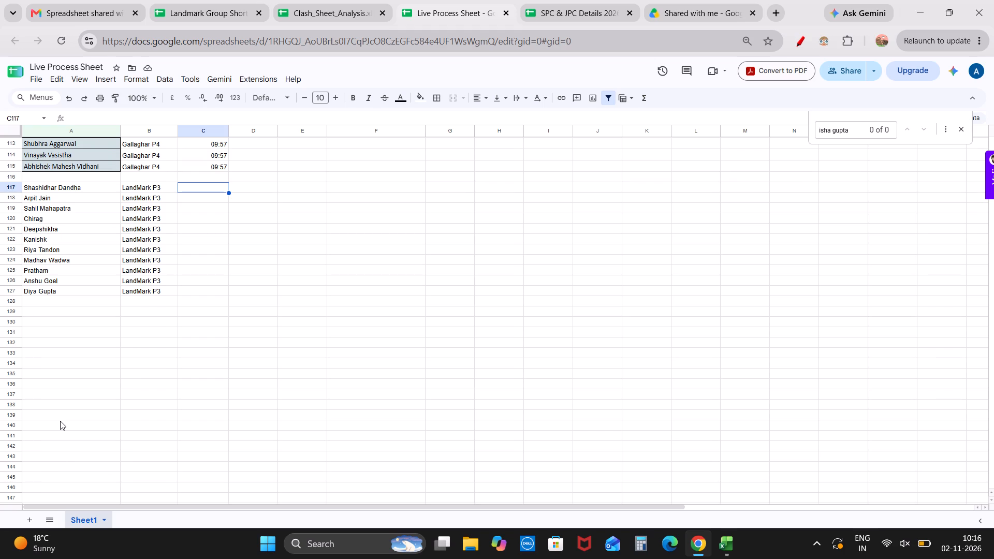
click(196, 190)
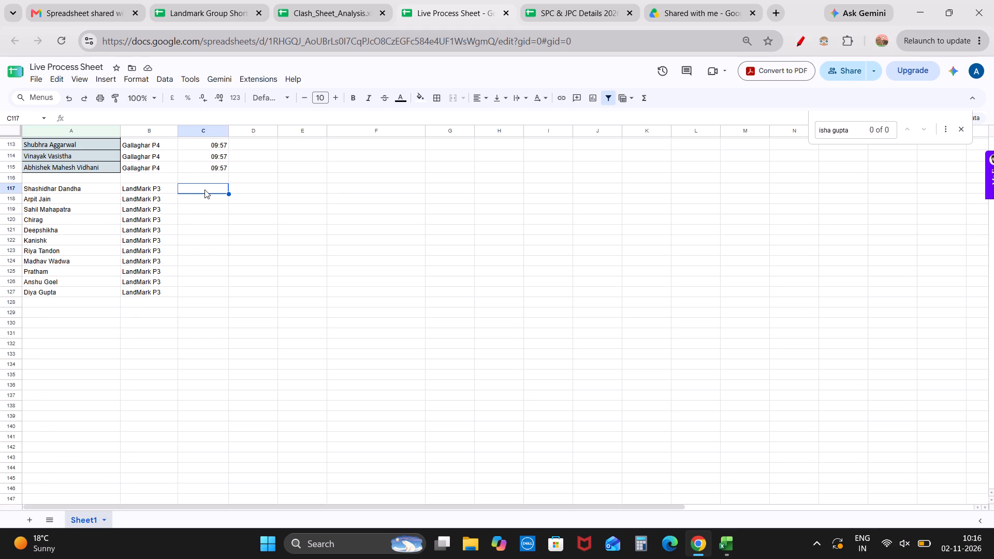
double_click(204, 189)
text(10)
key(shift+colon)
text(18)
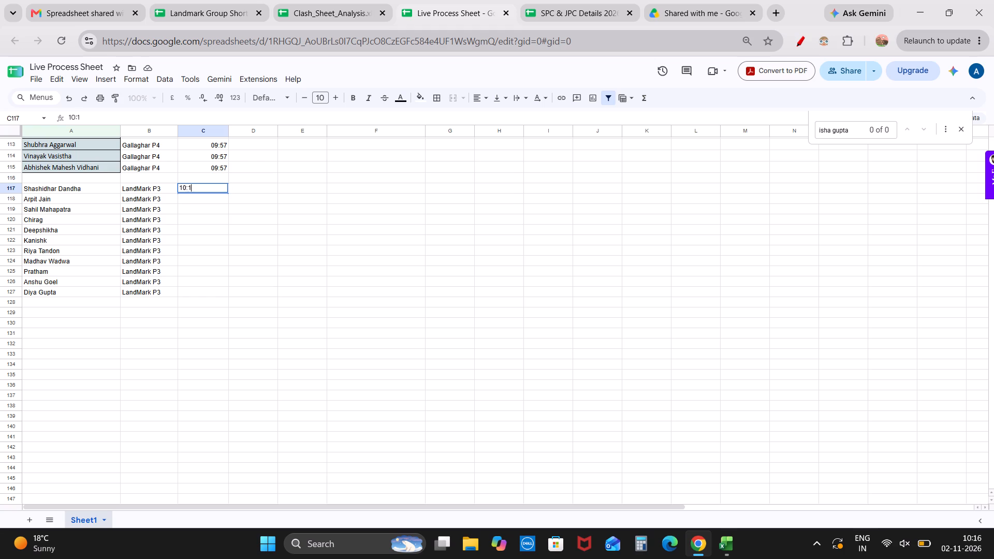
click(261, 202)
click(212, 186)
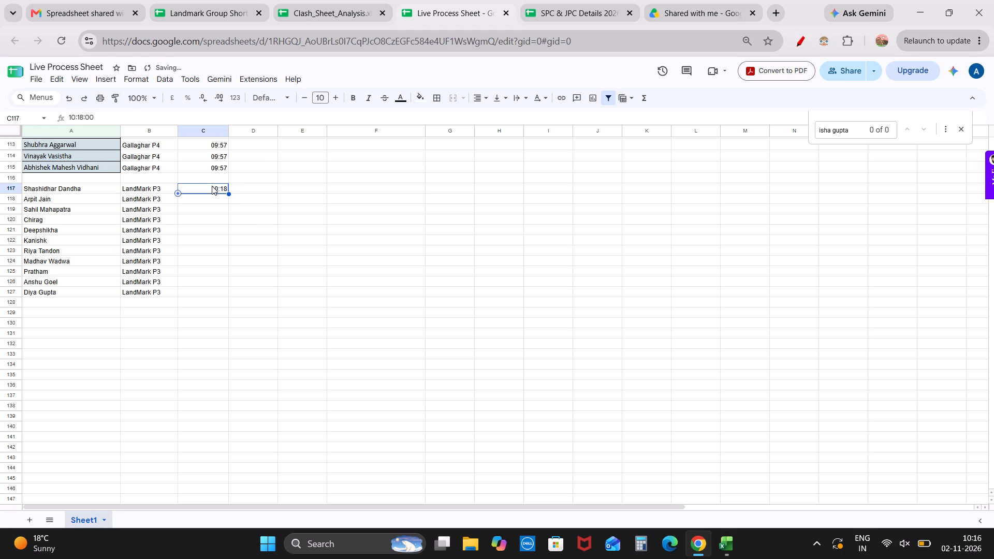
key(ctrl+c)
click(213, 199)
key(ctrl+v)
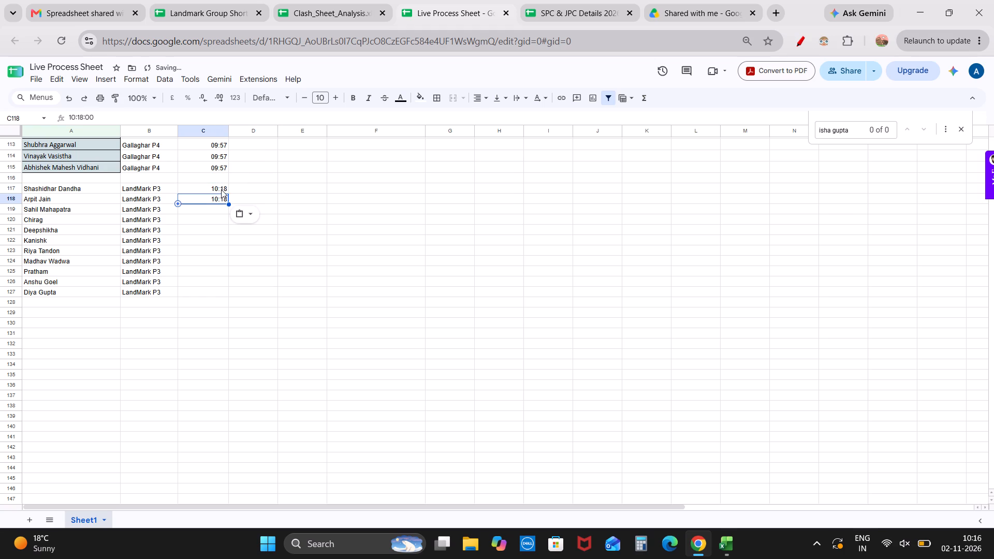
drag(221, 189, 221, 196)
drag(228, 204, 223, 289)
click(251, 267)
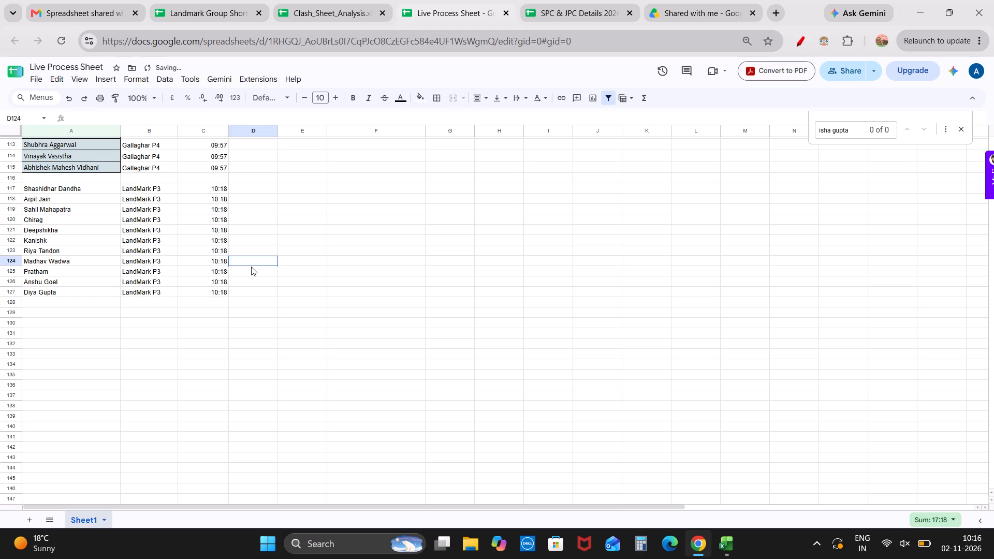
Enter a string of repeated backtick characters in cell D124, in Madhav's row.
scroll(165, 220, down, 1)
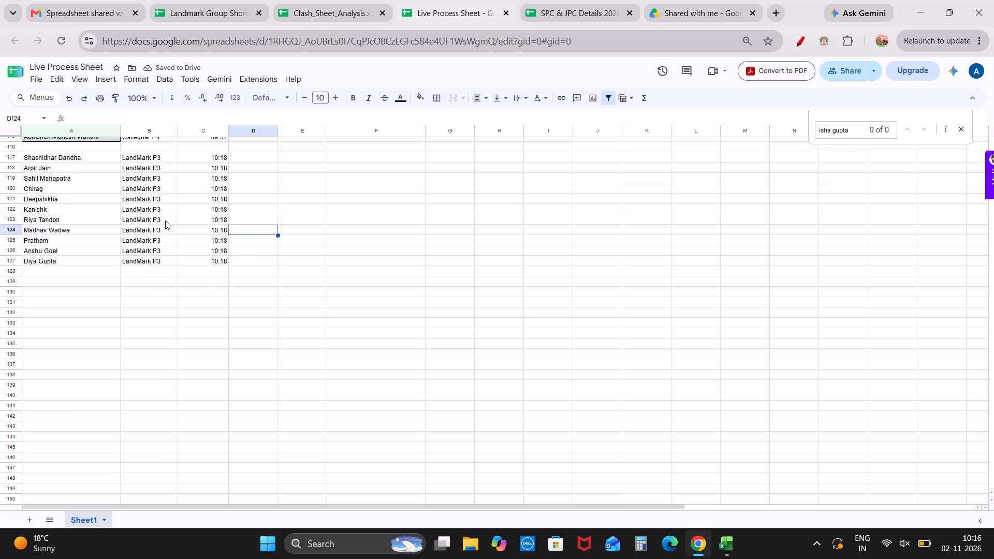
scroll(165, 220, down, 1)
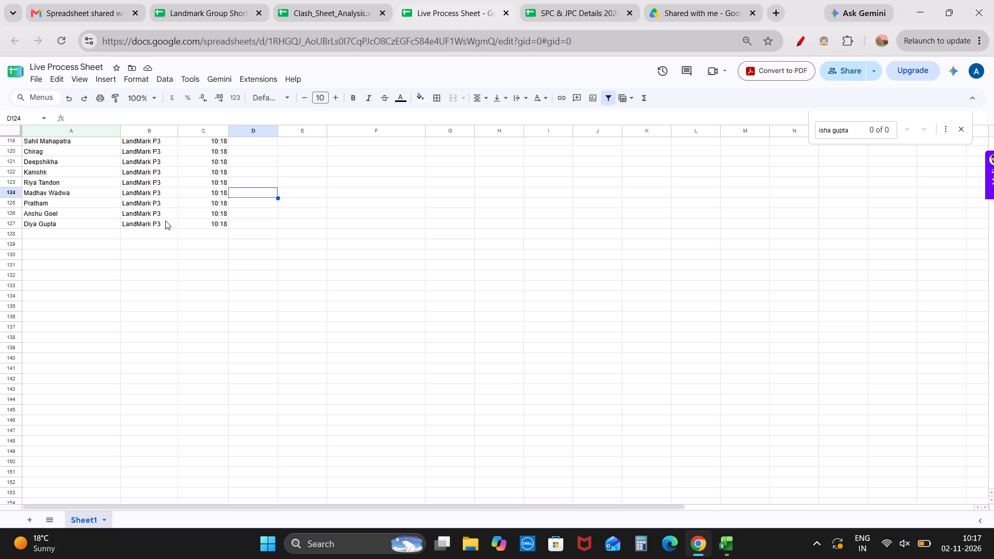
key(grave)
key(grave)
key(grave)
key(grave)
key(grave)
key(grave)
key(grave)
key(grave)
key(grave)
key(grave)
key(grave)
key(grave)
key(grave)
key(grave)
key(grave)
key(grave)
key(grave)
key(grave)
key(grave)
key(grave)
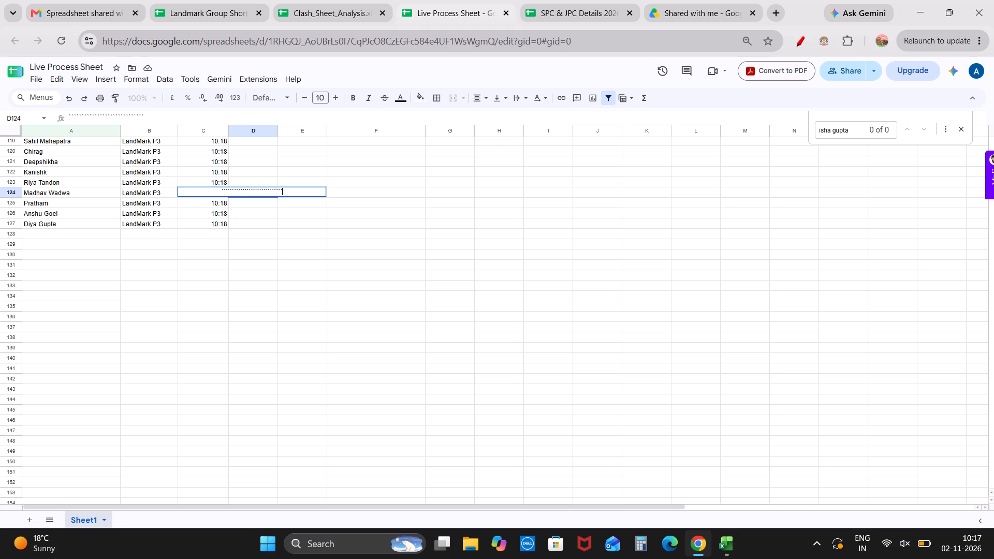
Switch to Clash_Sheet_Analysis and examine the GD panel student lists in the Gallaghar sheet.
click(333, 23)
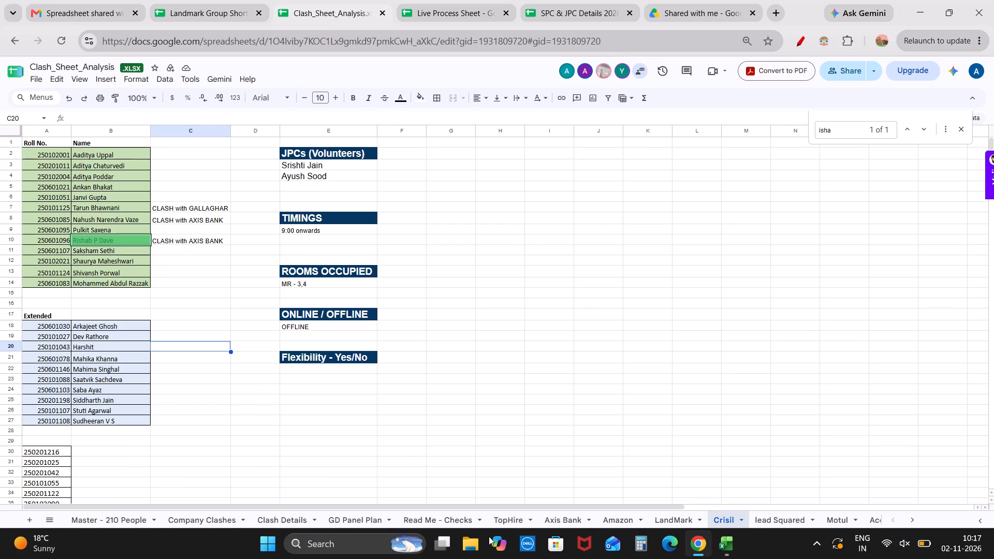
scroll(833, 530, left, 2)
click(908, 520)
click(799, 522)
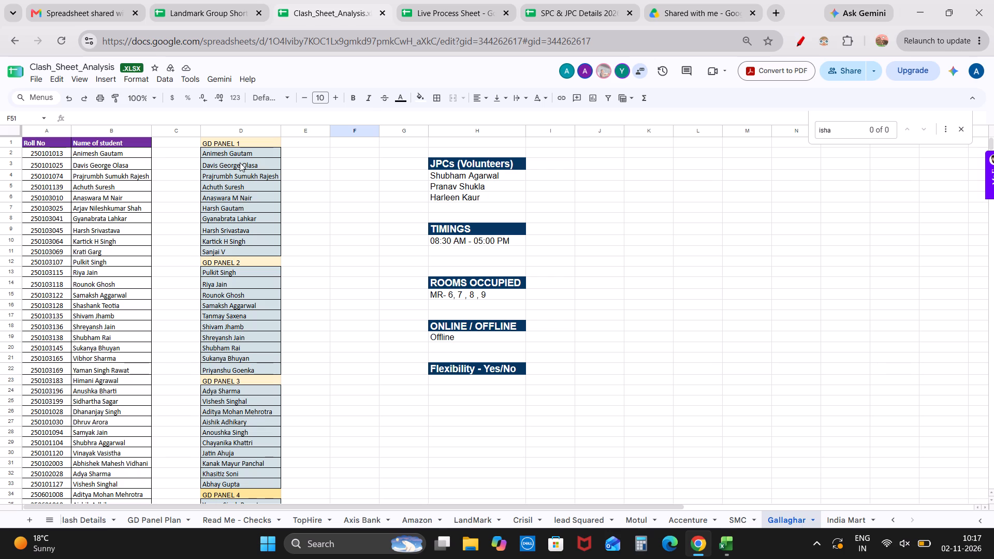
scroll(240, 163, down, 1)
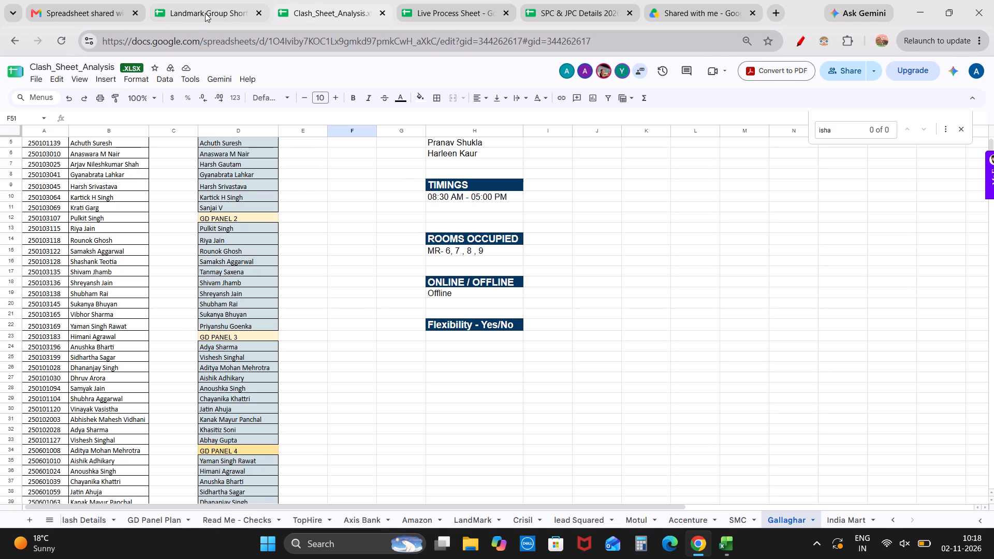
Return to the Live Process Sheet, search for "aditya" and go through the matches.
click(437, 12)
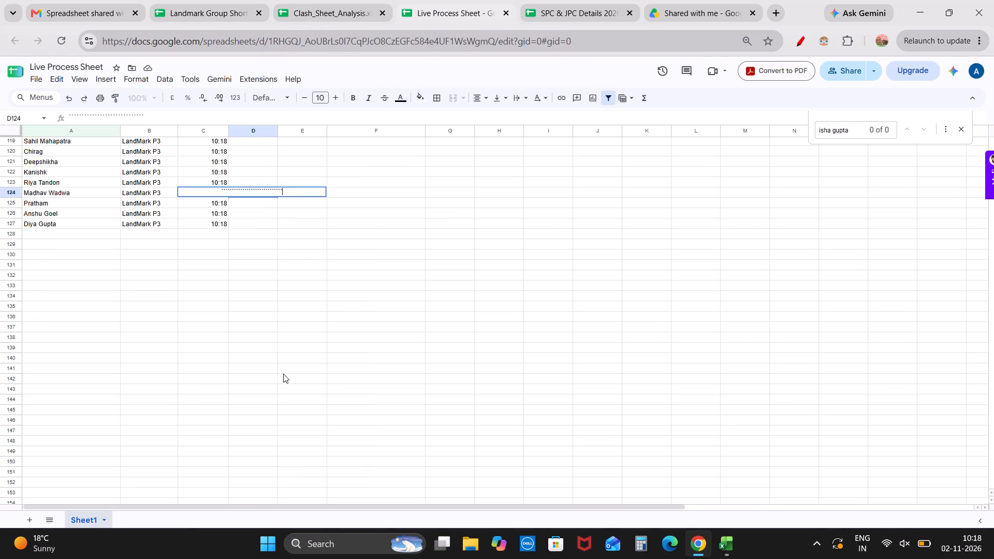
click(428, 323)
key(ctrl+f)
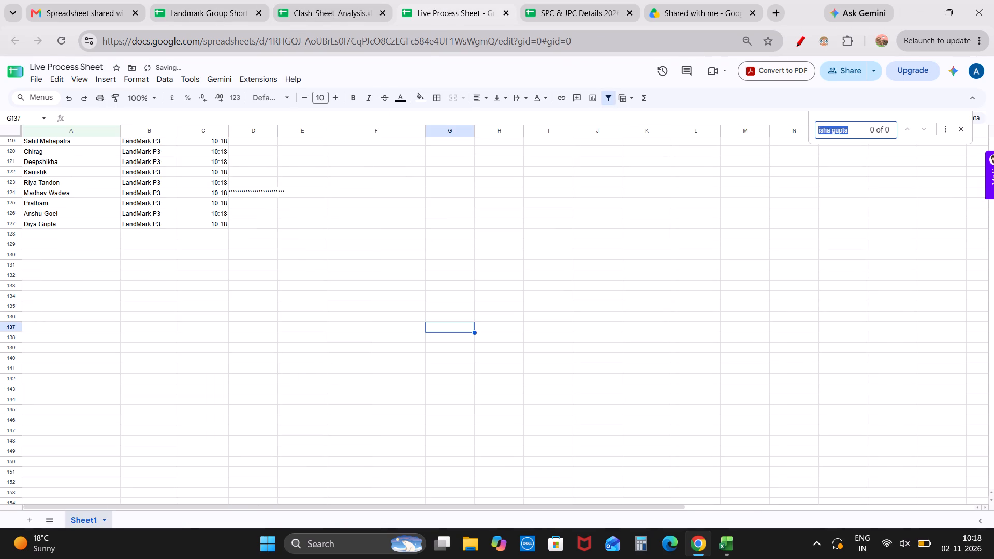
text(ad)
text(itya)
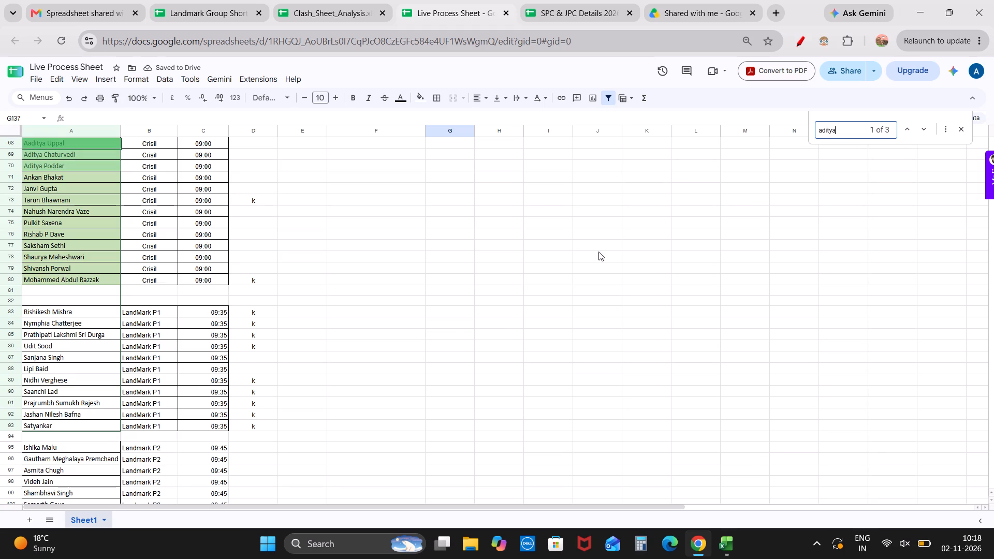
click(929, 128)
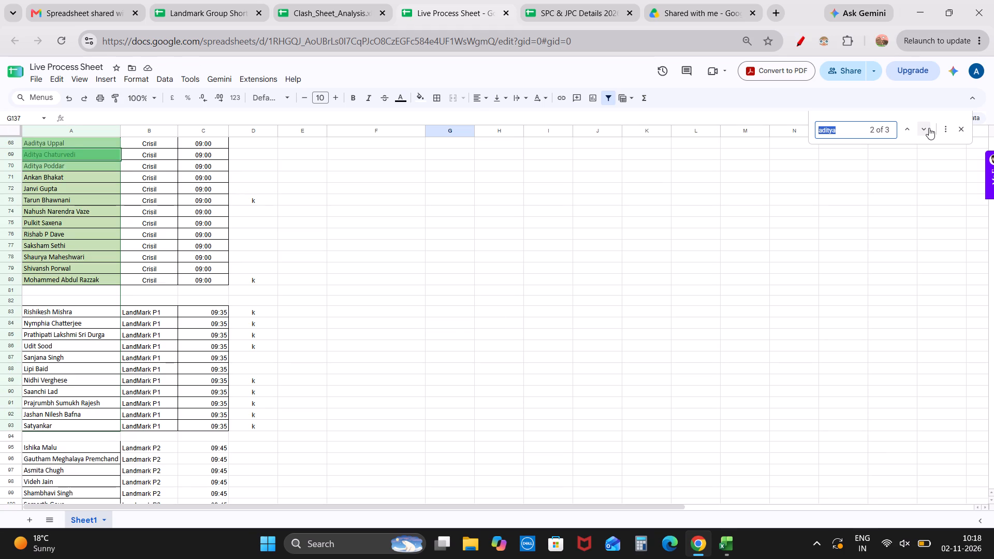
click(929, 128)
click(929, 128)
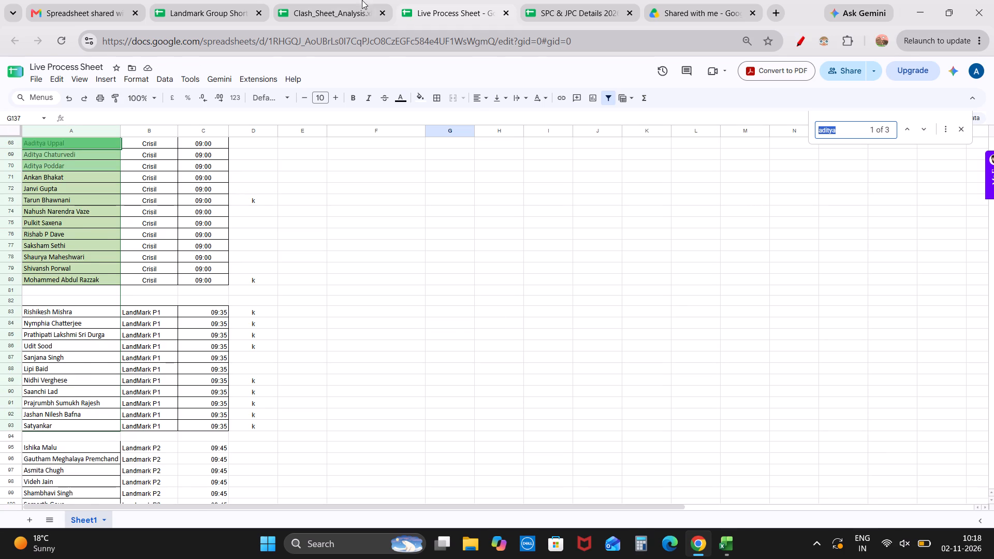
Check Gallaghar's GD Panel 3 names in Clash_Sheet_Analysis, then search the Live Process Sheet for "vishesh" and examine the Accenture entries.
click(357, 0)
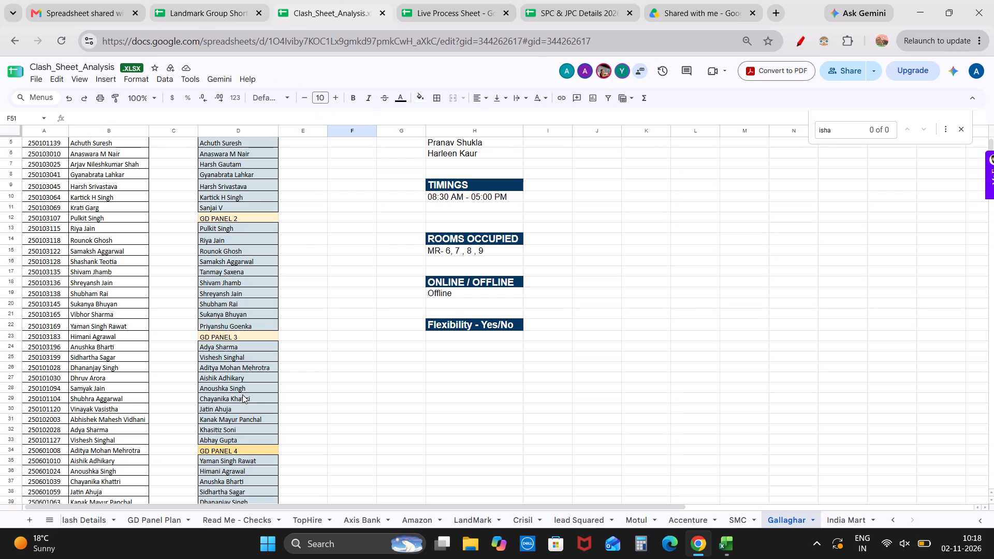
click(246, 367)
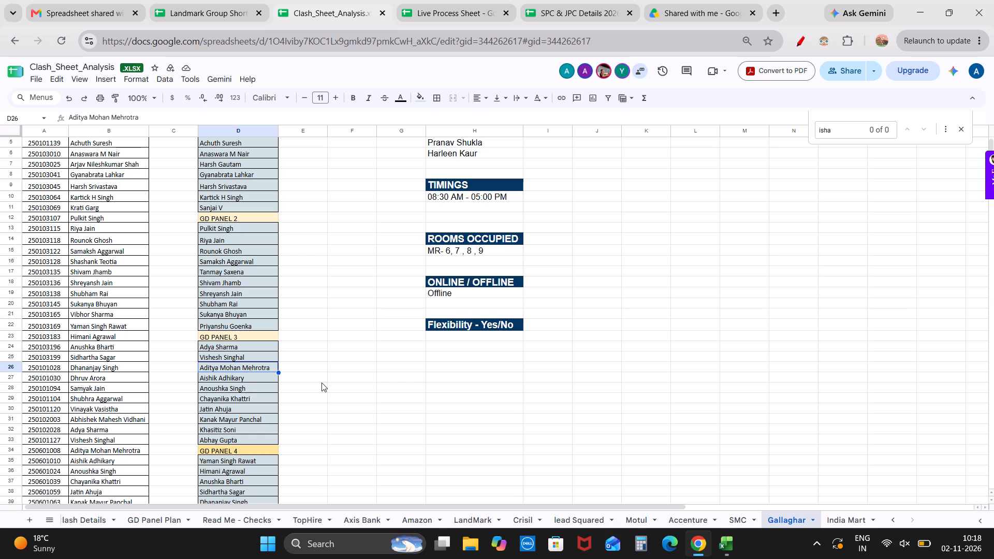
click(460, 13)
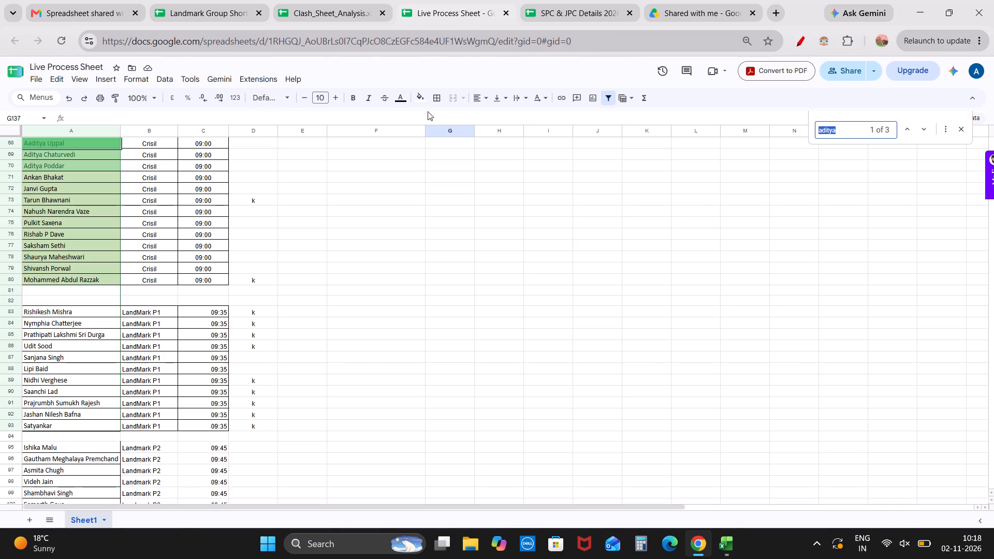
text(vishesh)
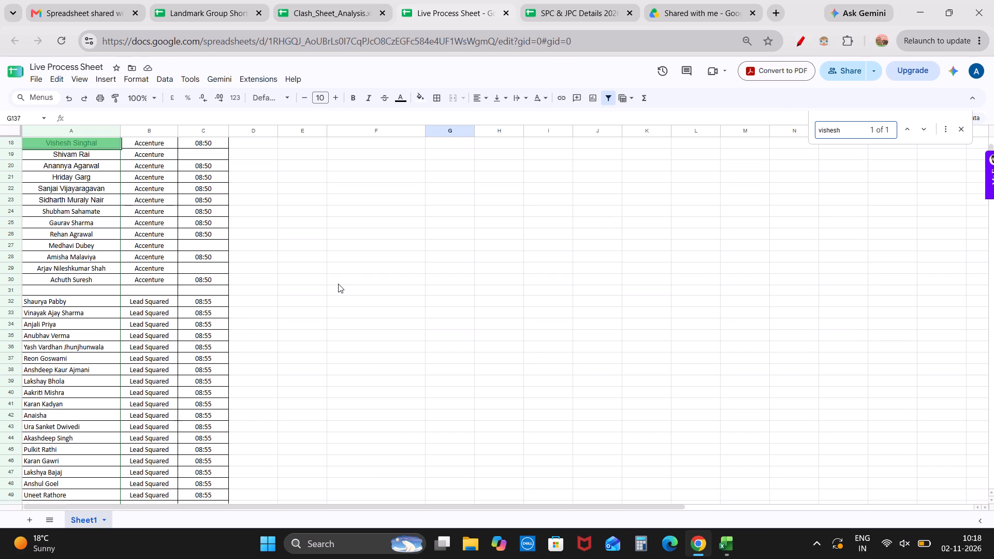
scroll(197, 237, up, 1)
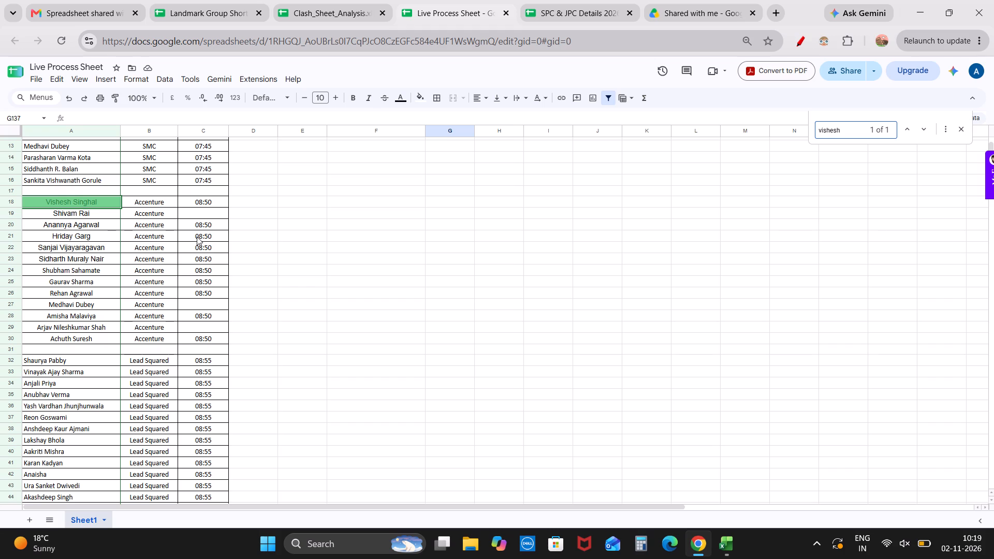
click(91, 341)
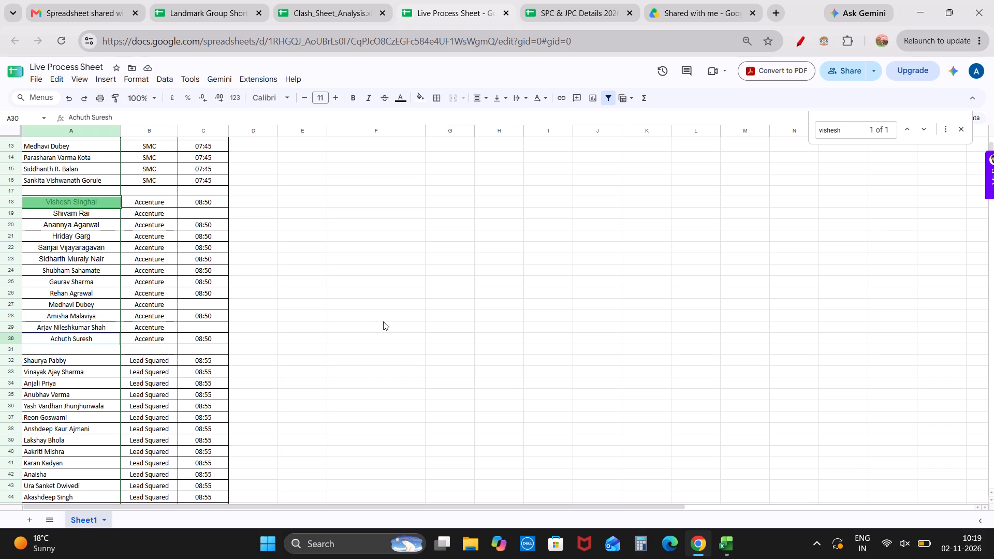
key(ctrl+f)
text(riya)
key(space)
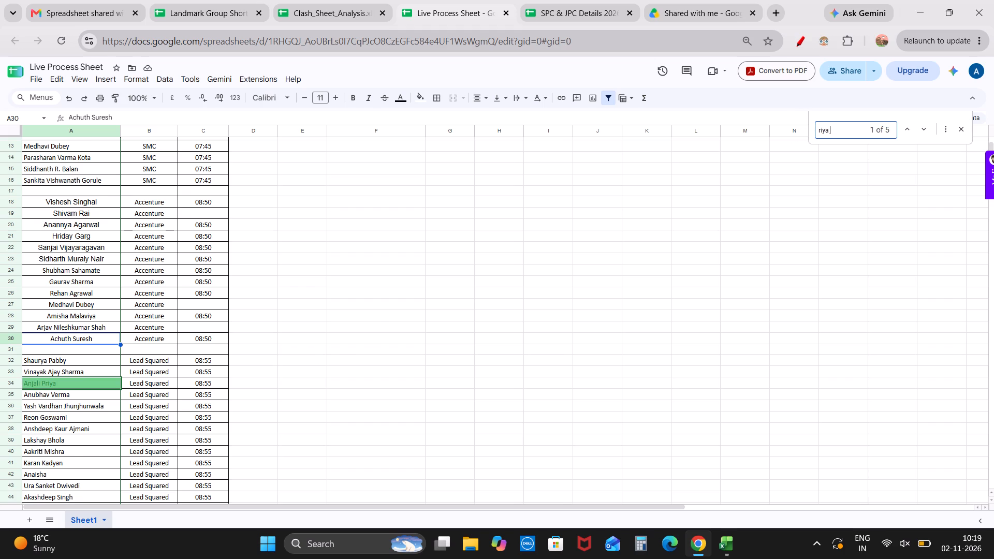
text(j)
scroll(257, 367, down, 1)
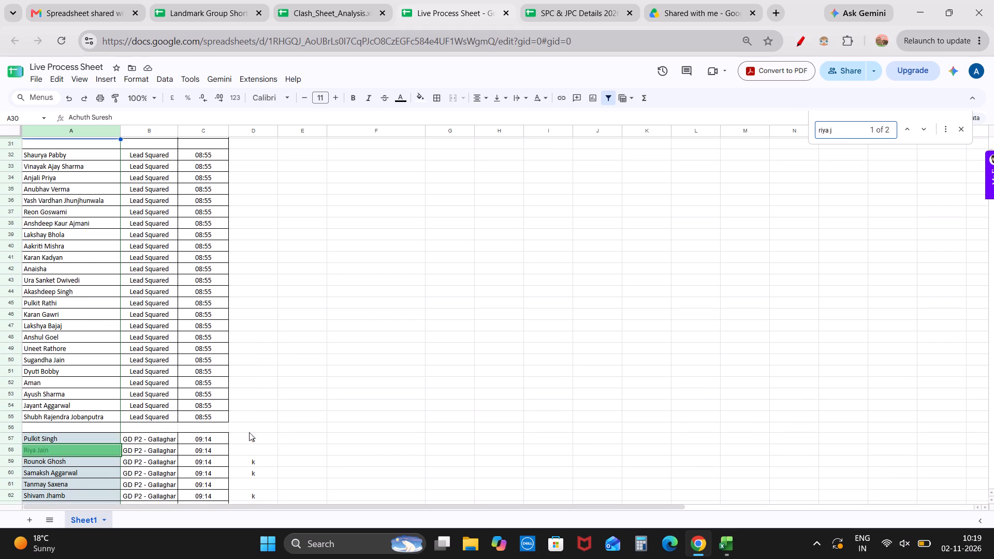
click(251, 447)
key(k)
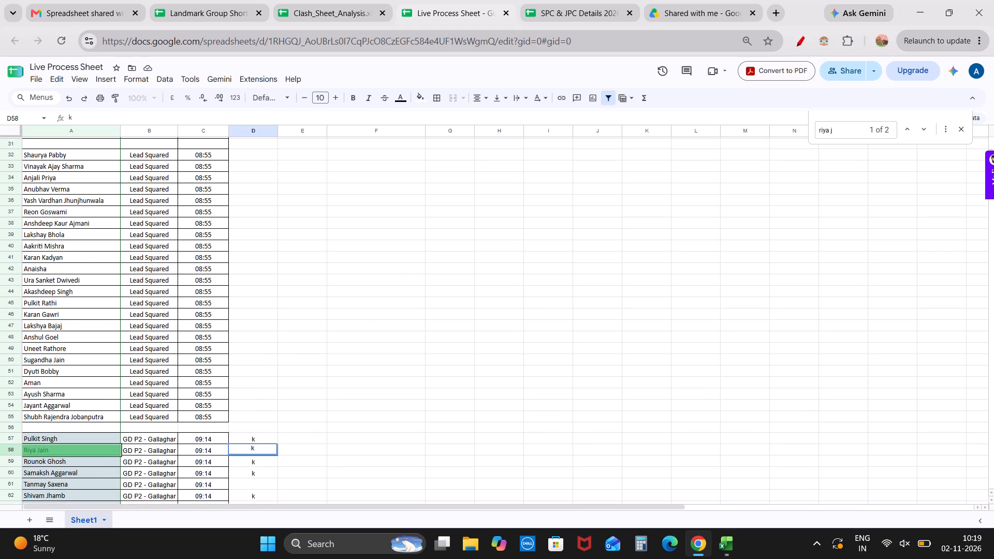
click(297, 437)
Examine the k marks in column D across the GD P2 - Gallaghar, Crisil and LandMark P1 groups.
scroll(297, 437, down, 1)
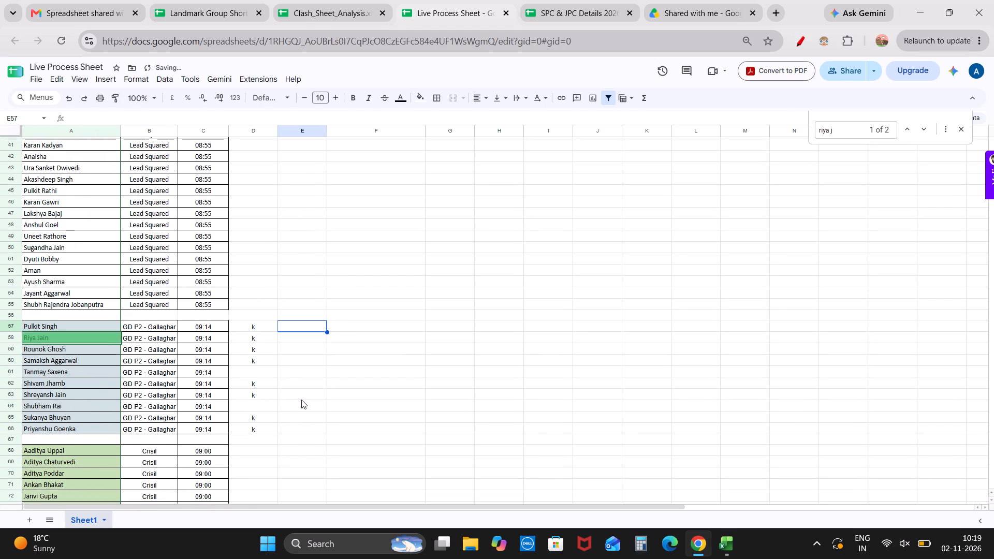
click(256, 407)
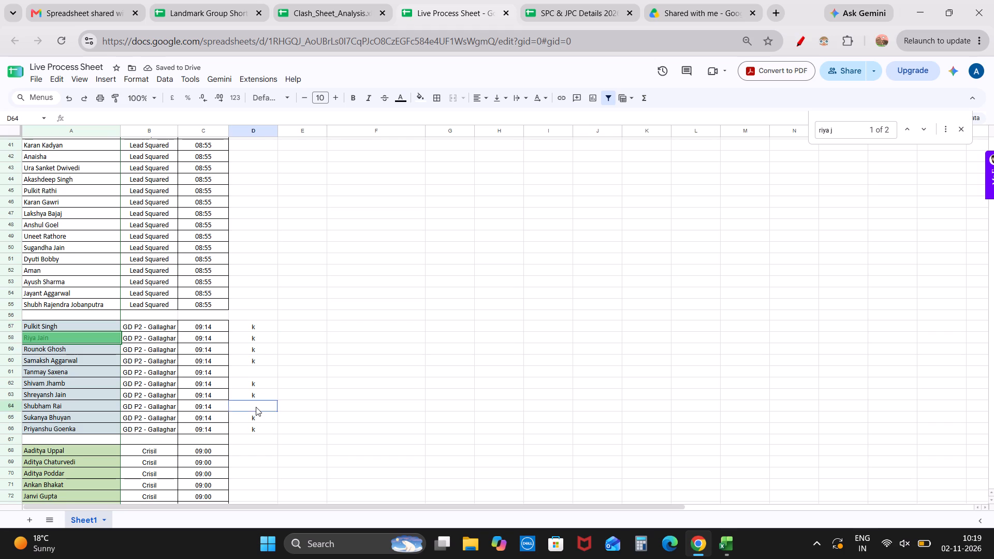
scroll(256, 407, down, 2)
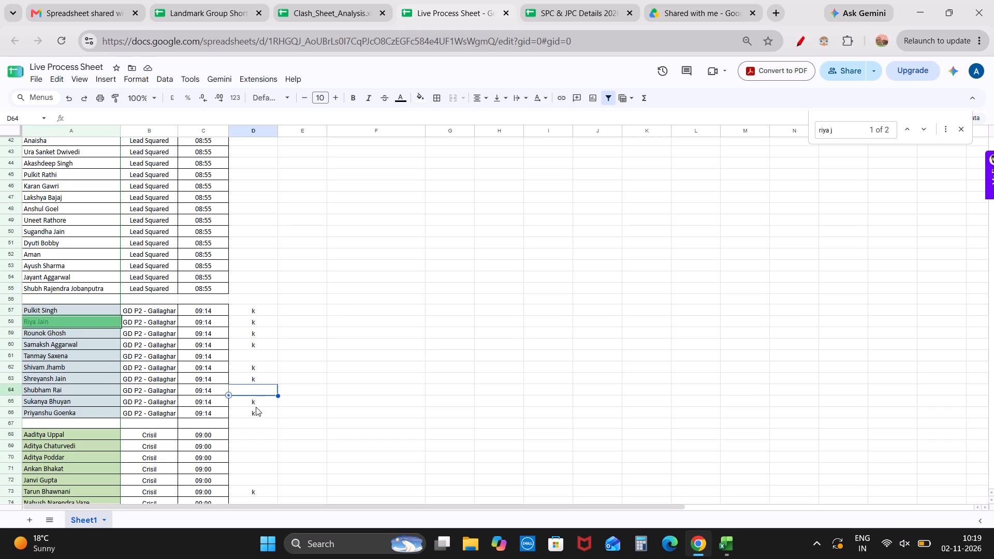
scroll(256, 407, down, 3)
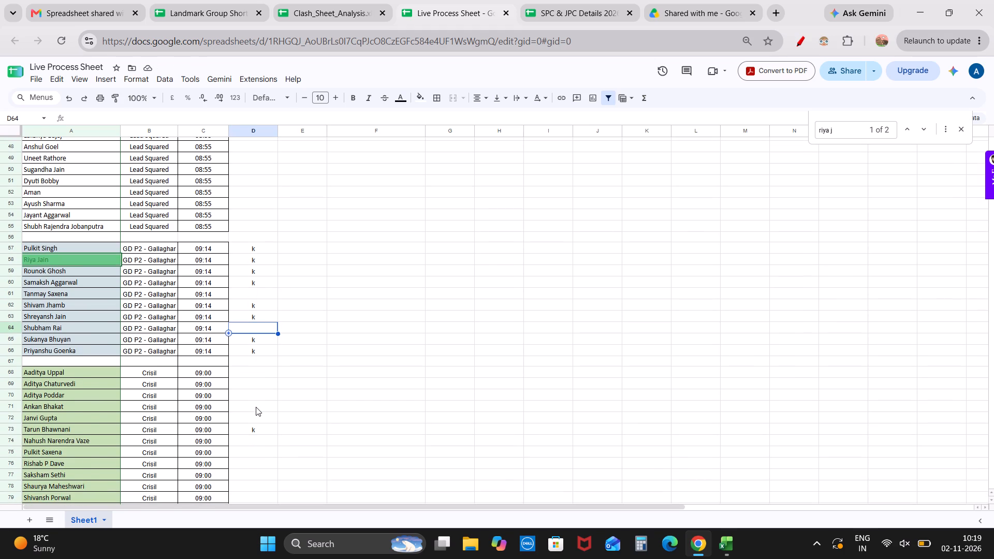
scroll(256, 407, down, 2)
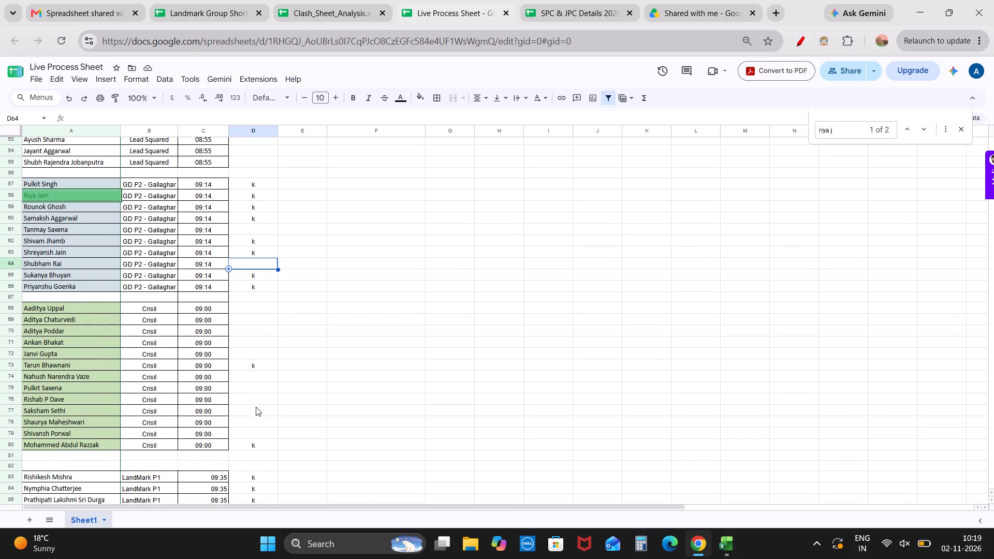
scroll(256, 407, down, 1)
Search for "lipi" and mark Lipi's LandMark P1 row with k in cell D88.
key(ctrl+f)
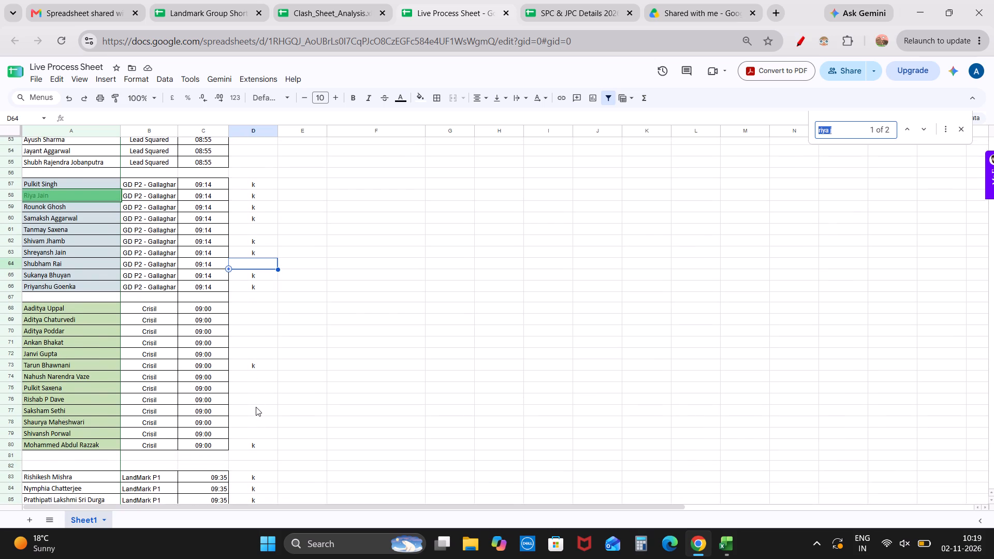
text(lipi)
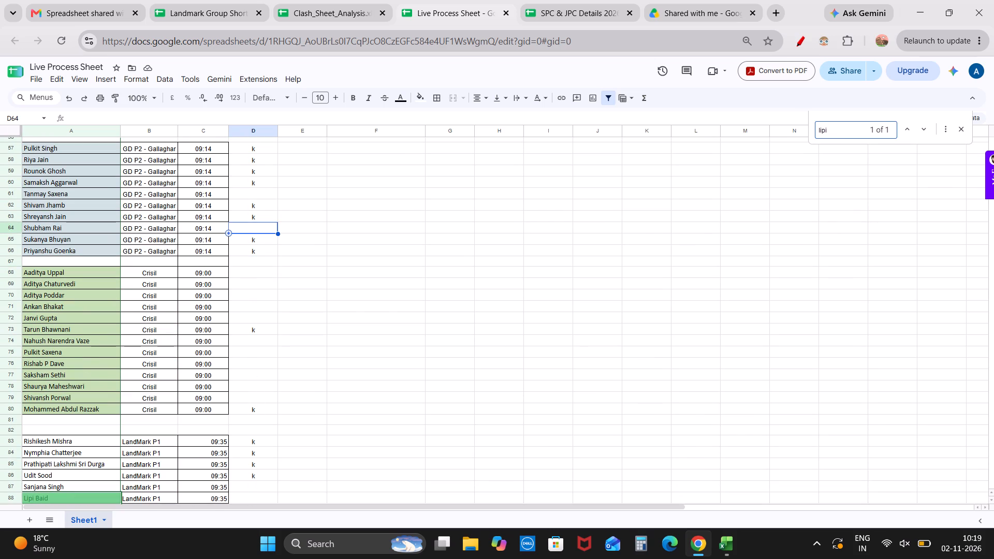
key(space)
scroll(256, 407, down, 1)
click(257, 458)
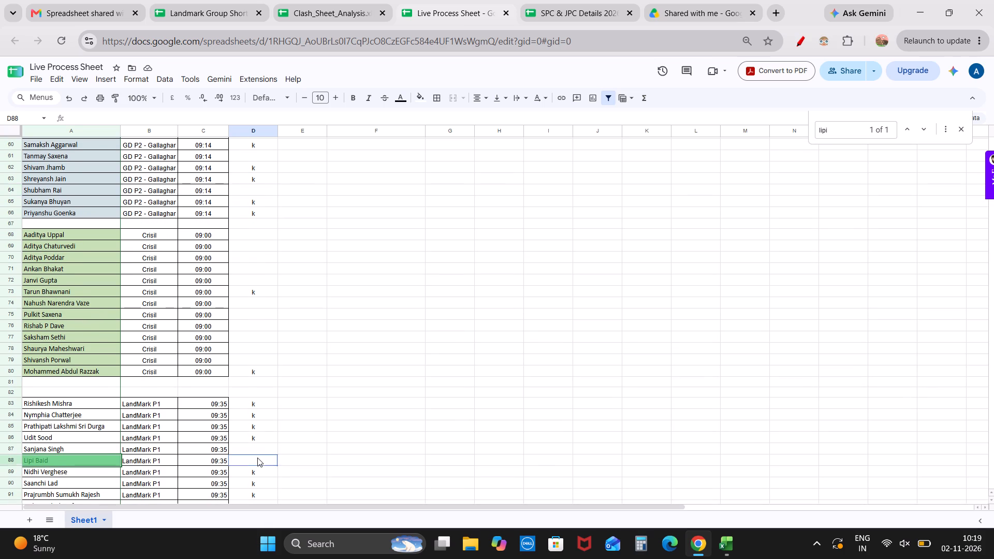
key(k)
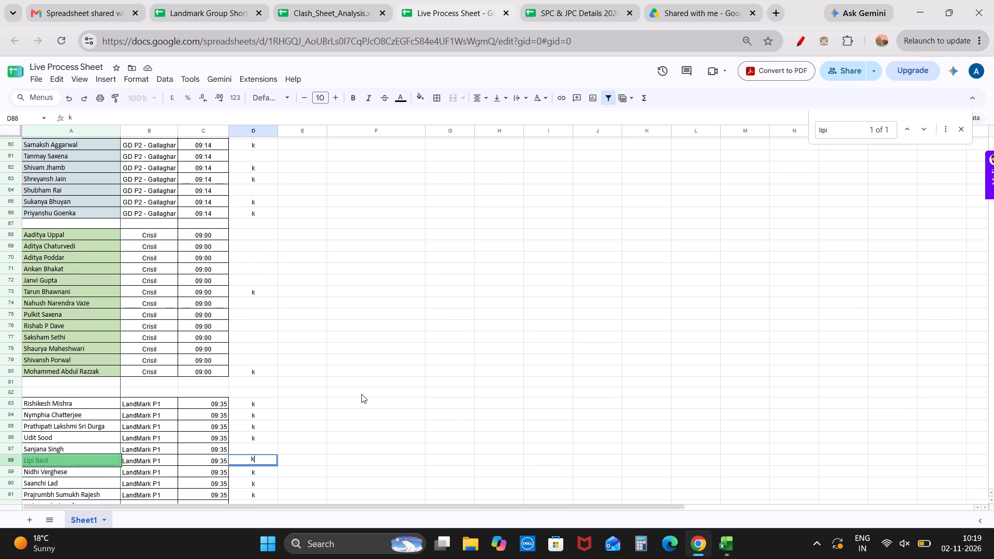
click(361, 394)
Search for "kanak" and look through the whole Live Process Sheet name list, down to the LandMark P3 group.
key(ctrl+f)
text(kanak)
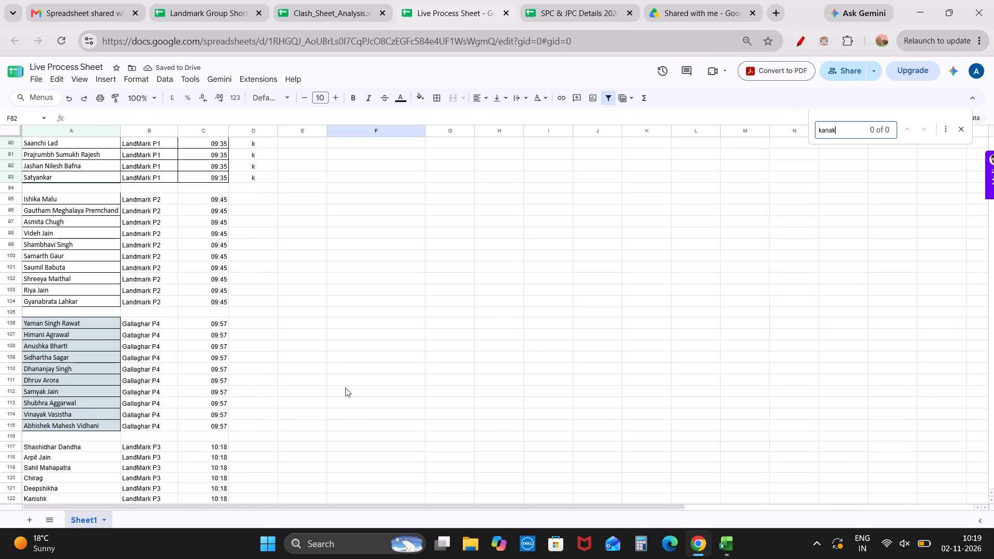
scroll(358, 375, up, 2)
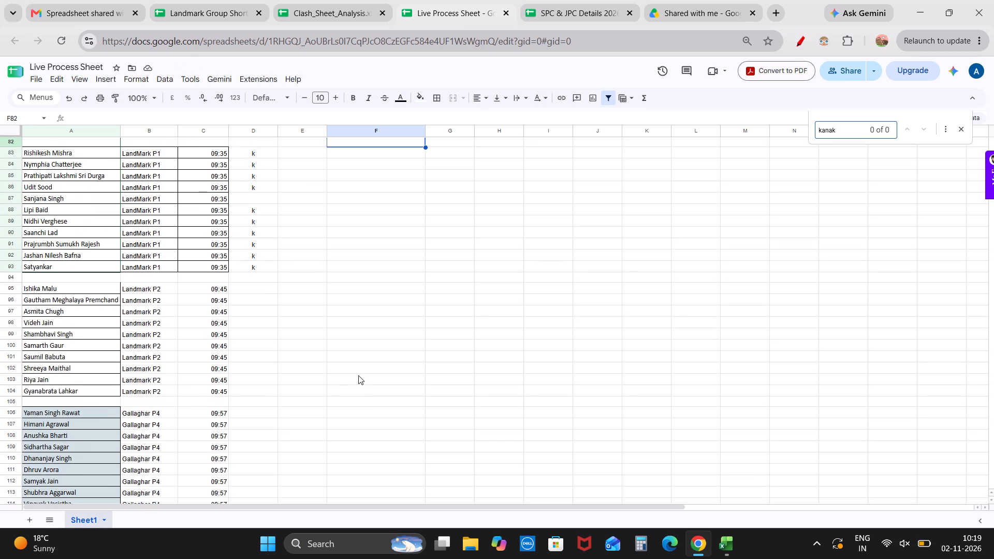
click(679, 261)
click(845, 129)
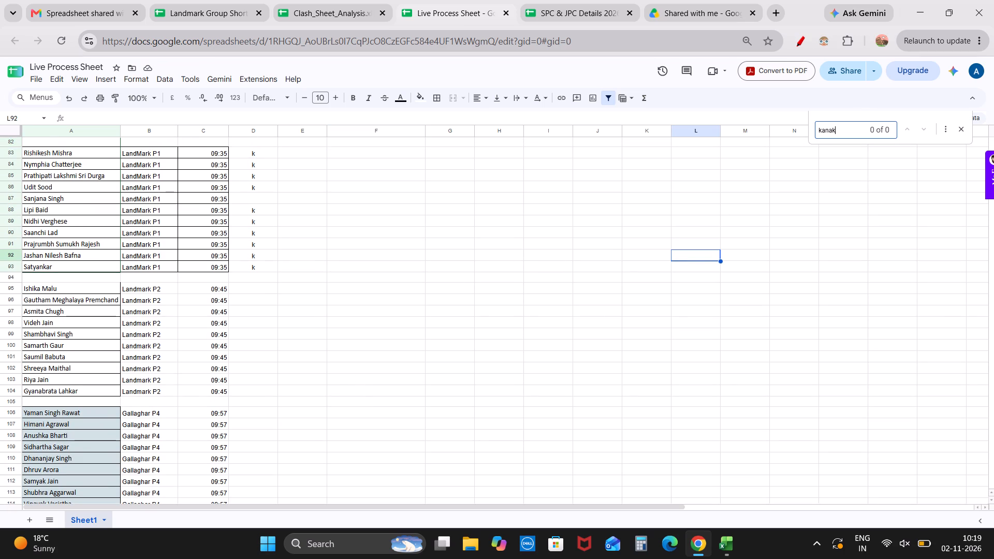
scroll(529, 340, up, 7)
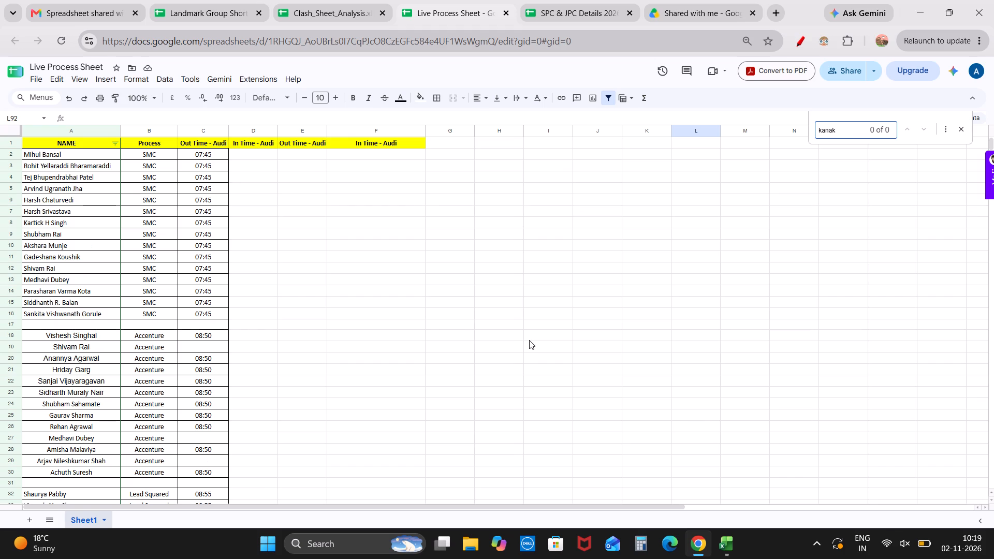
scroll(529, 340, down, 5)
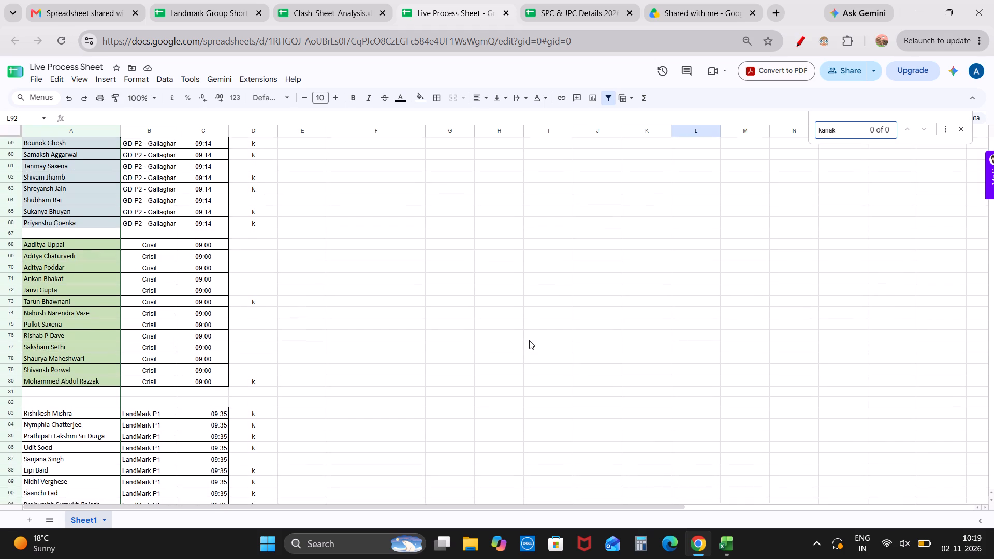
scroll(529, 340, up, 7)
scroll(529, 340, down, 2)
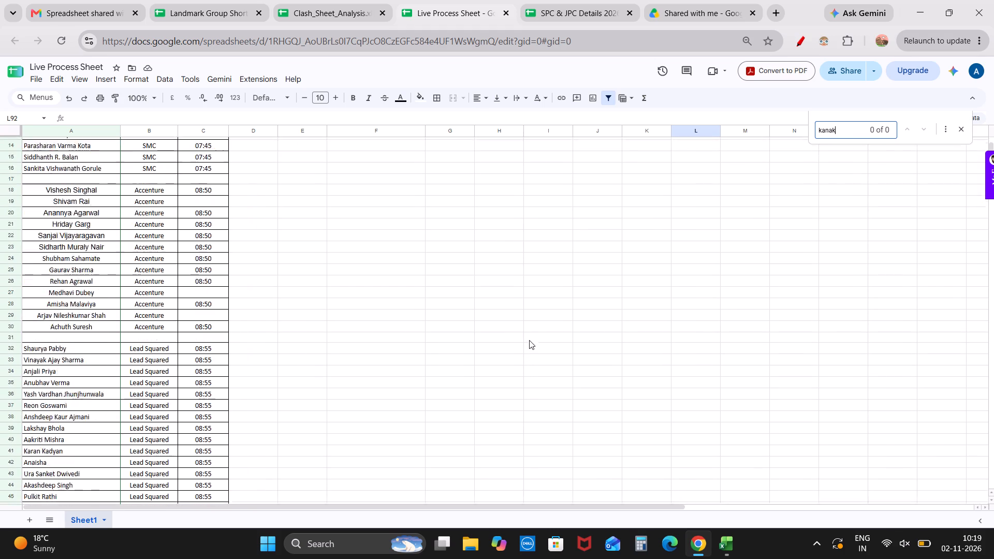
scroll(529, 340, down, 8)
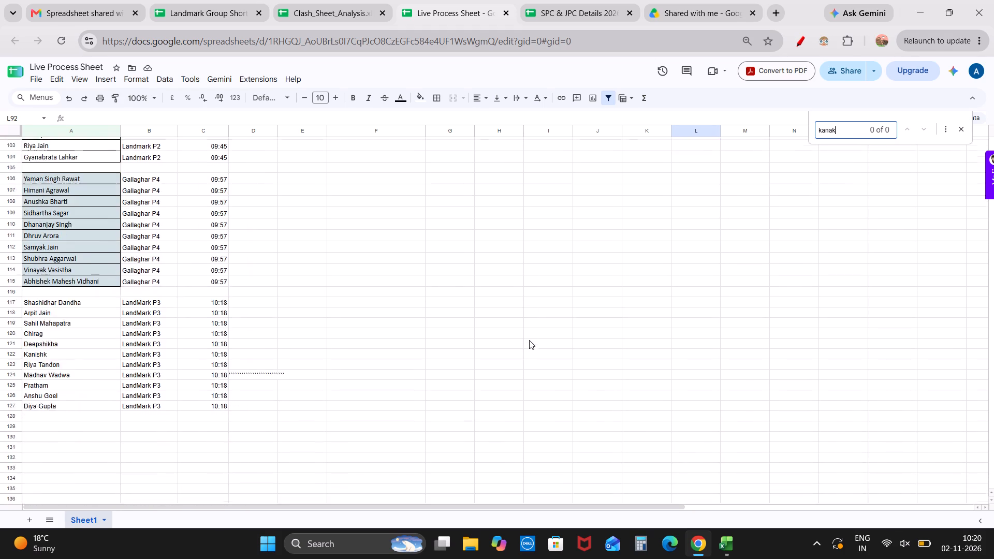
scroll(529, 340, down, 3)
click(529, 340)
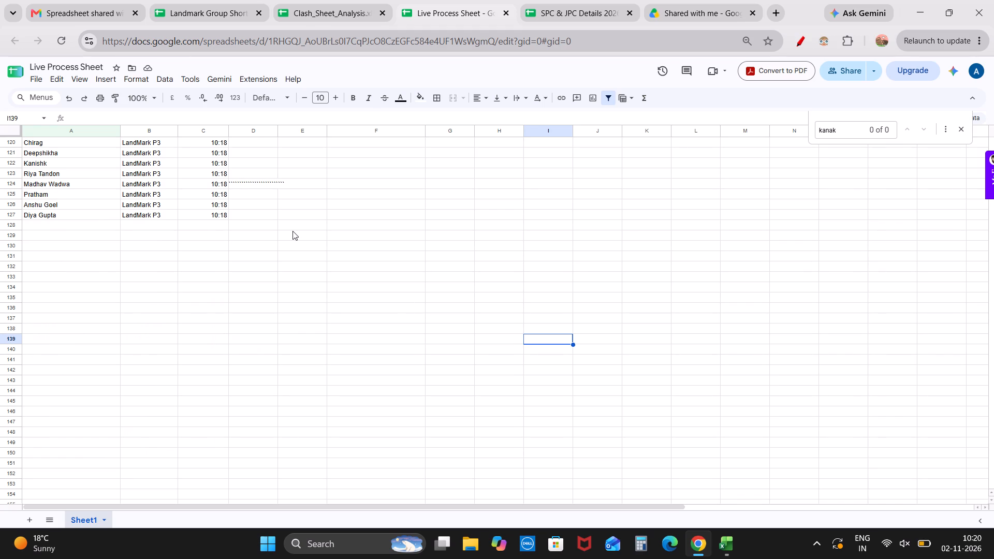
Clear the stray backtick string from cell D124 in Madhav's LandMark P3 row.
click(260, 186)
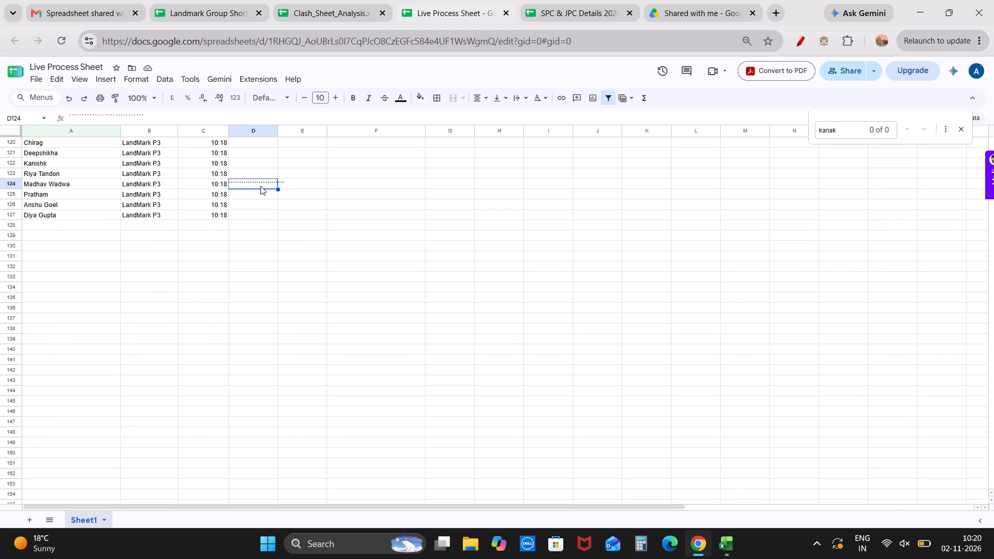
key(BackSpace)
click(298, 216)
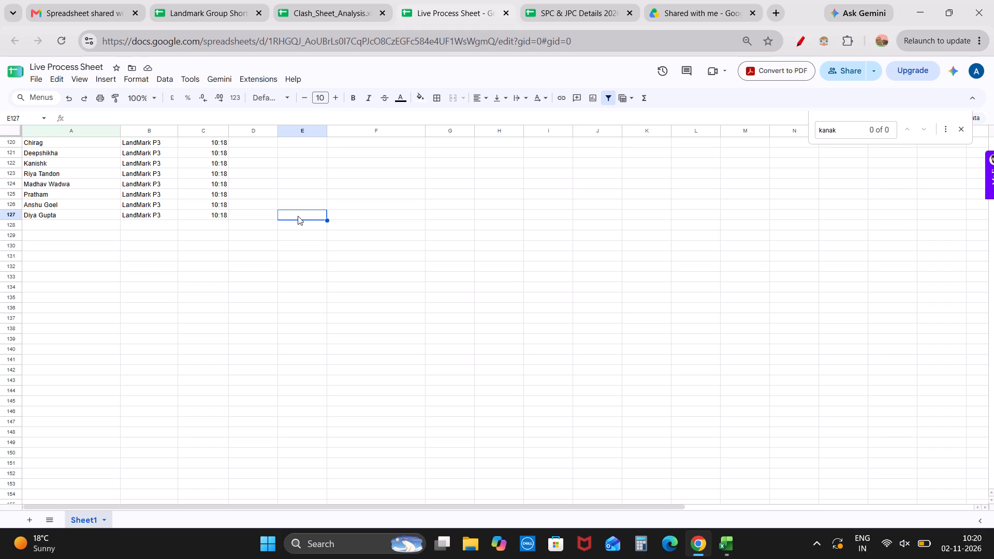
Search for "tanm" and mark Tanmay's GD P2 - Gallaghar row with k in cell D61.
scroll(334, 215, up, 1)
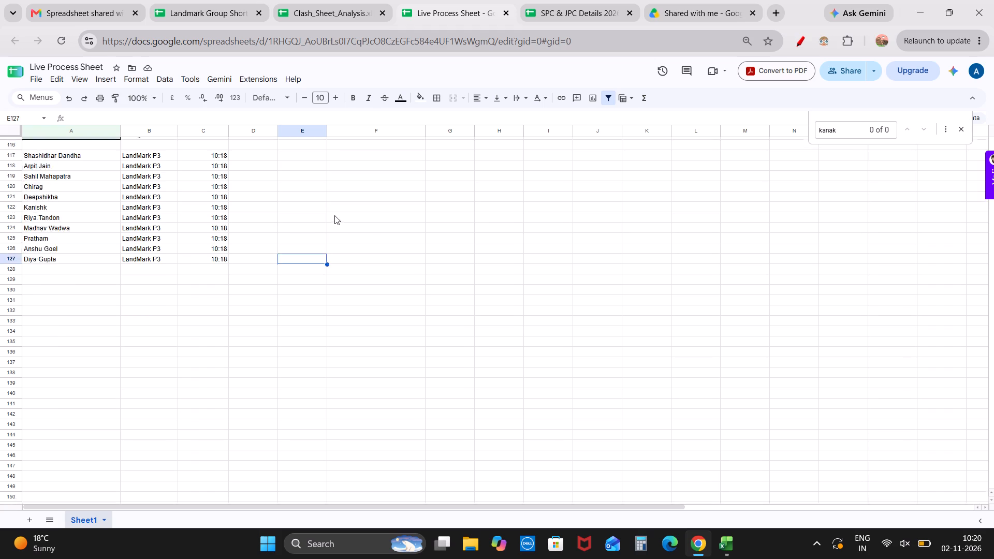
scroll(334, 215, up, 1)
click(334, 215)
click(334, 215)
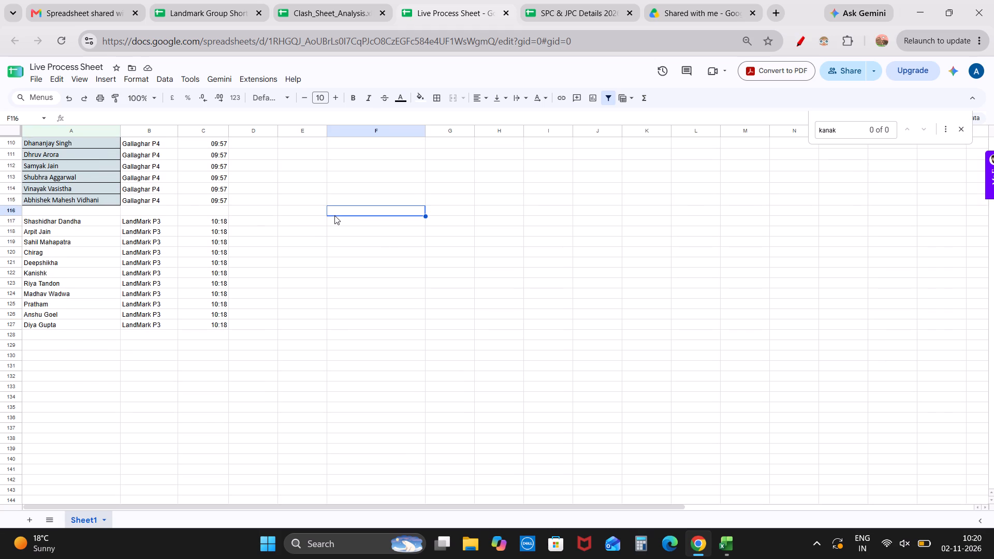
key(ctrl+f)
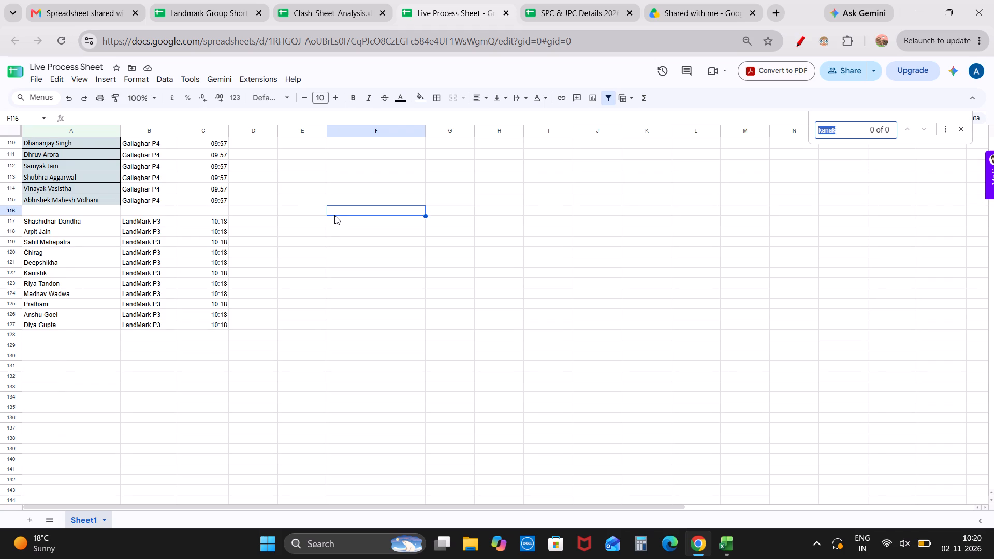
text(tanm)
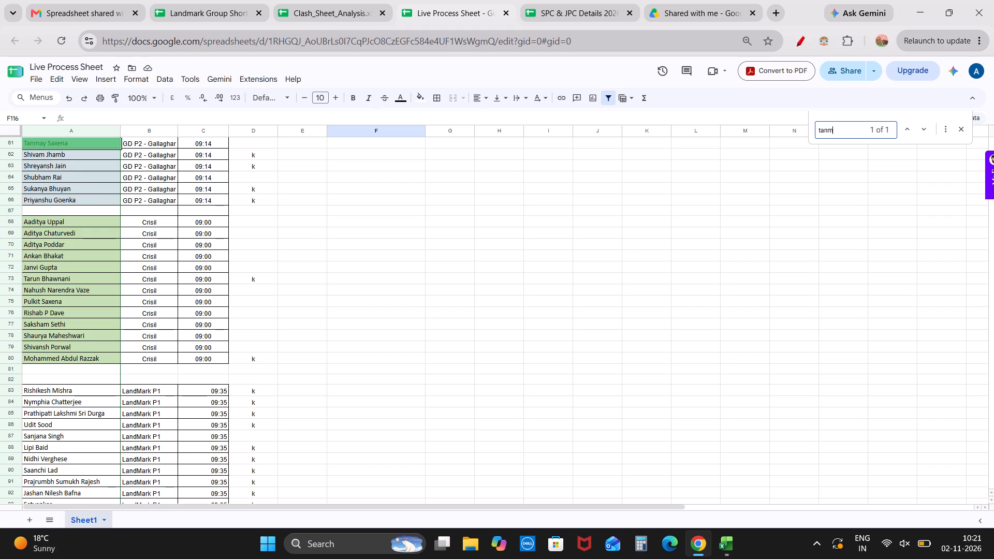
scroll(349, 237, up, 1)
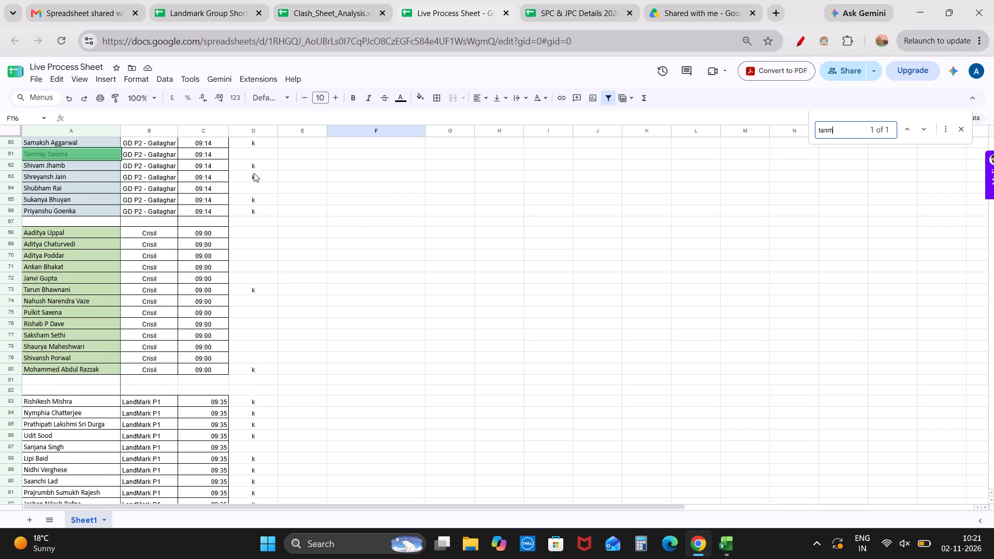
click(252, 151)
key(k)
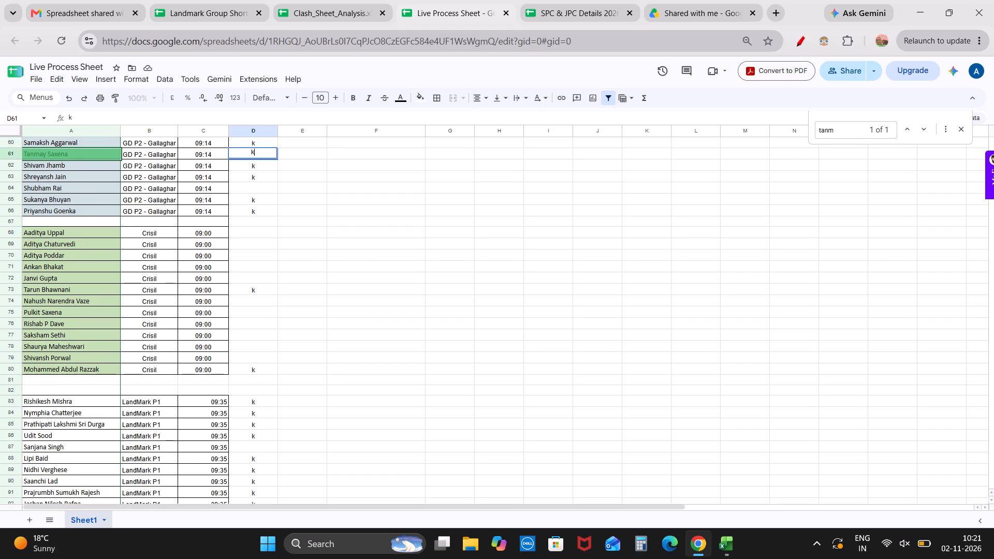
click(304, 187)
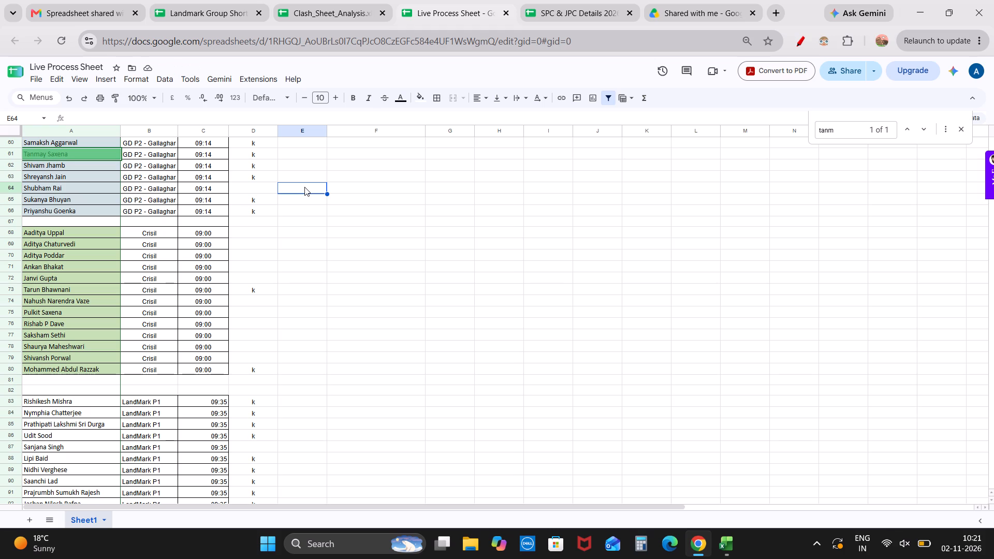
Look over the LandMark P1 and P2 groups, then search the sheet for "Asm" to find Asmita's row.
scroll(304, 187, down, 1)
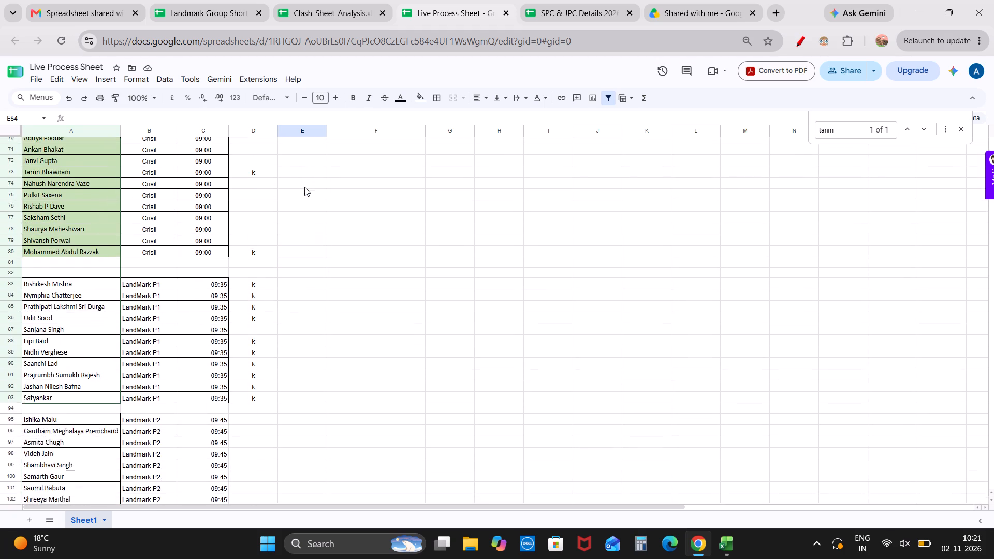
scroll(304, 187, down, 1)
scroll(304, 187, up, 6)
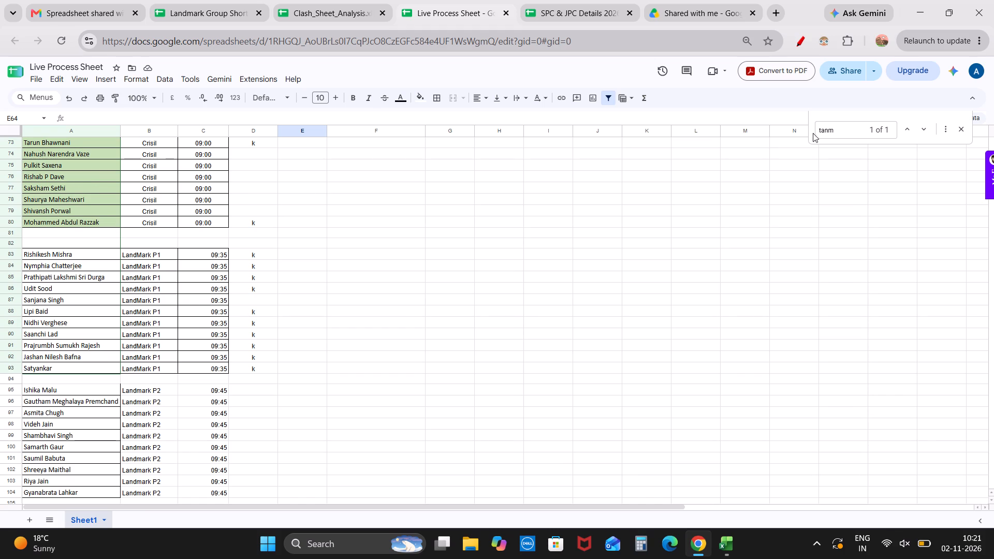
drag(832, 131, 814, 132)
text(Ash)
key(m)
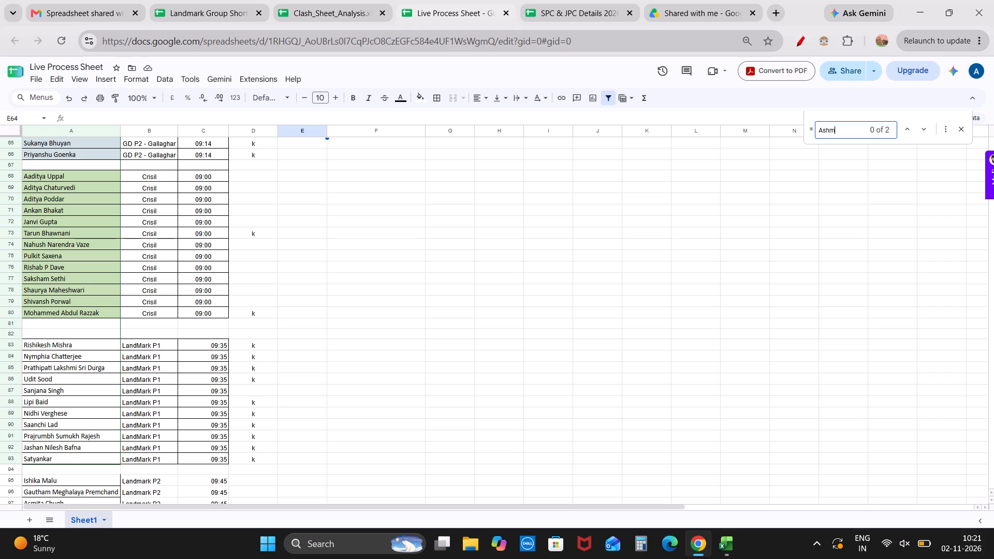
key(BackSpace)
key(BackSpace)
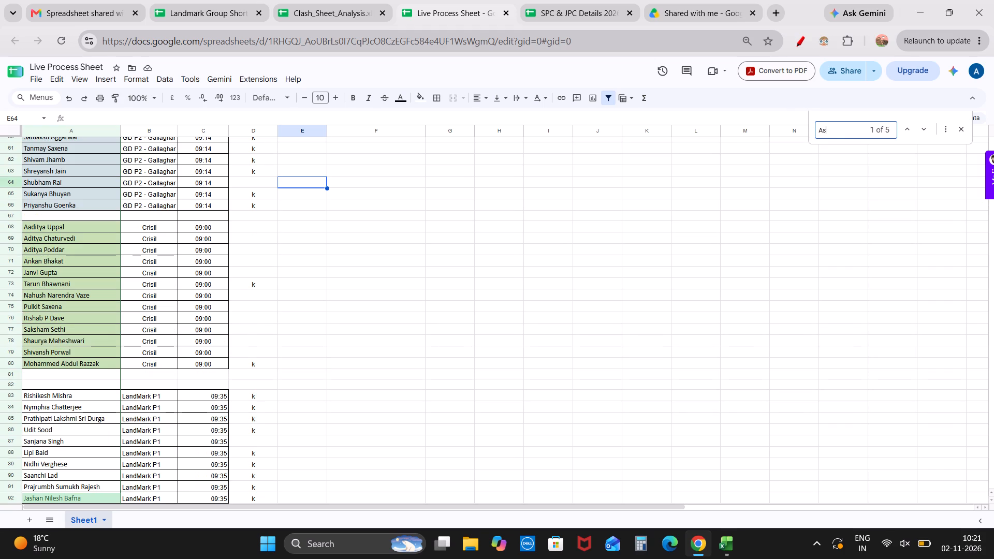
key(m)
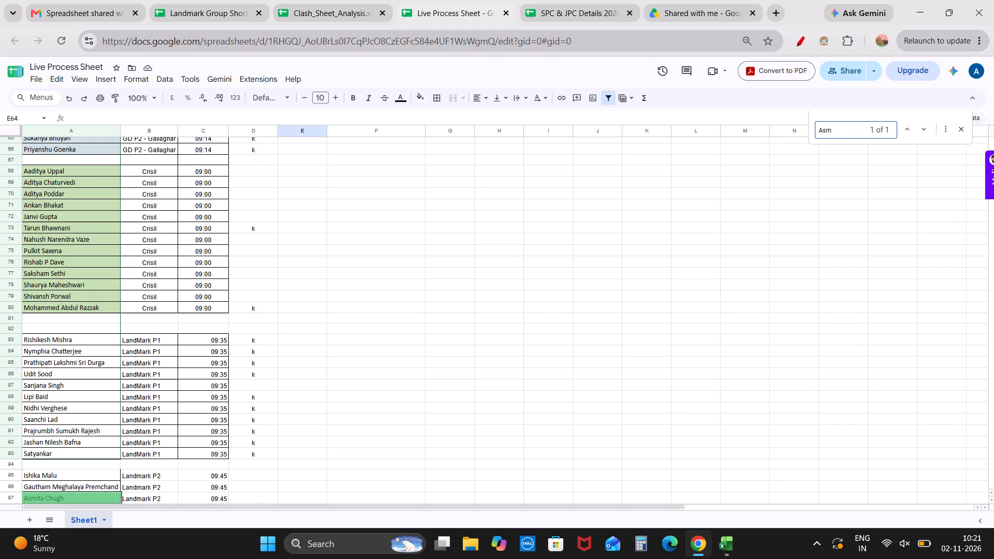
scroll(814, 132, down, 2)
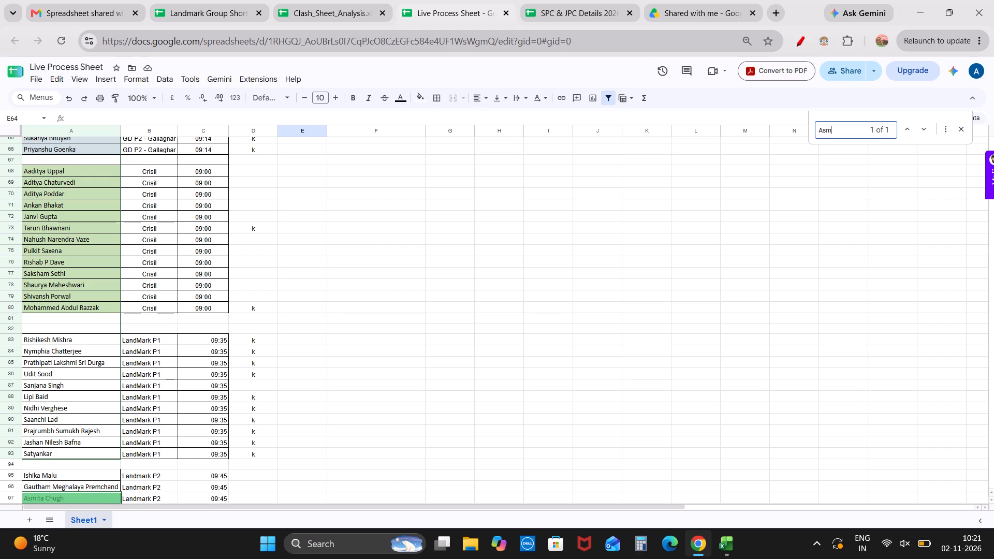
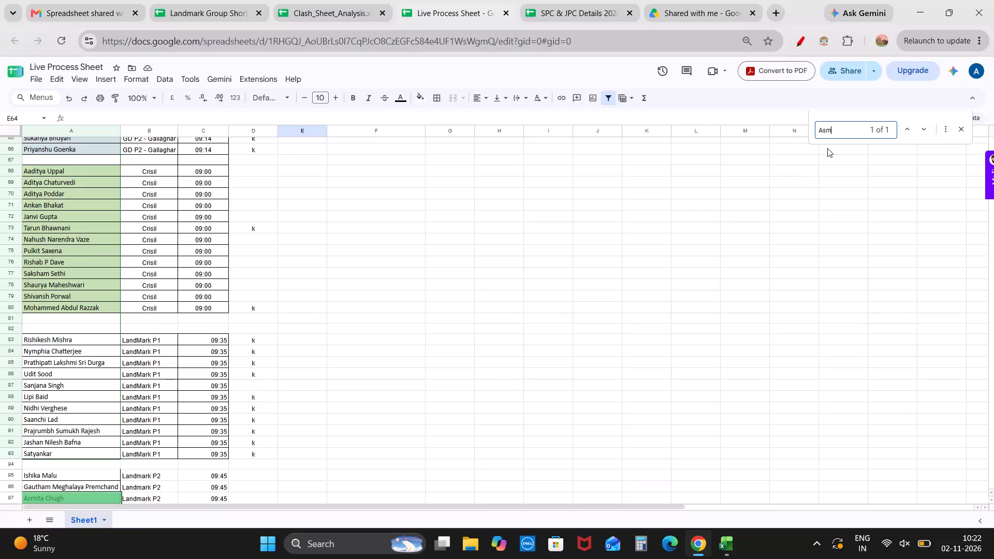
Look over the LandMark P1, Landmark P2, Gallaghar P4 and LandMark P3 groups around Asmita's row.
scroll(564, 231, down, 2)
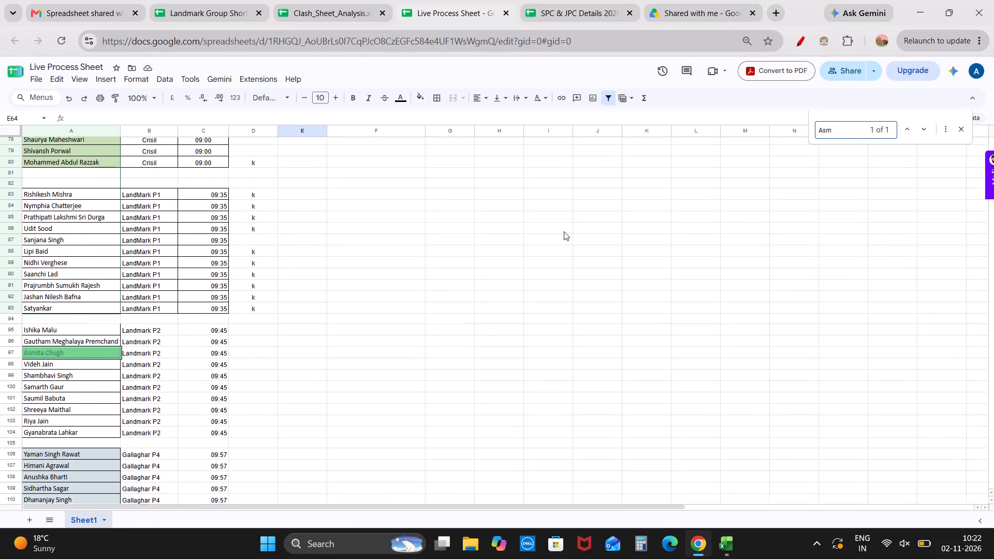
scroll(564, 231, down, 2)
scroll(564, 231, up, 3)
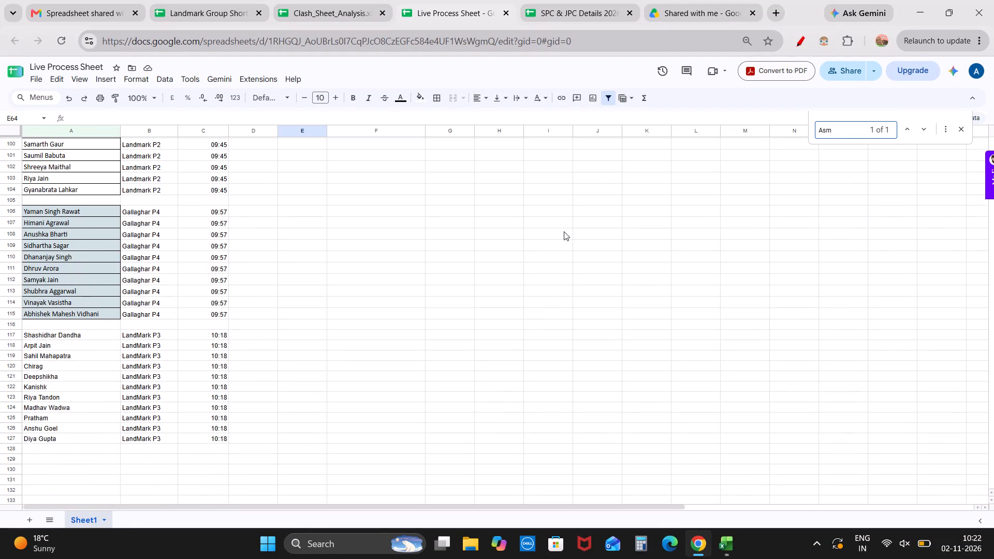
scroll(564, 231, up, 5)
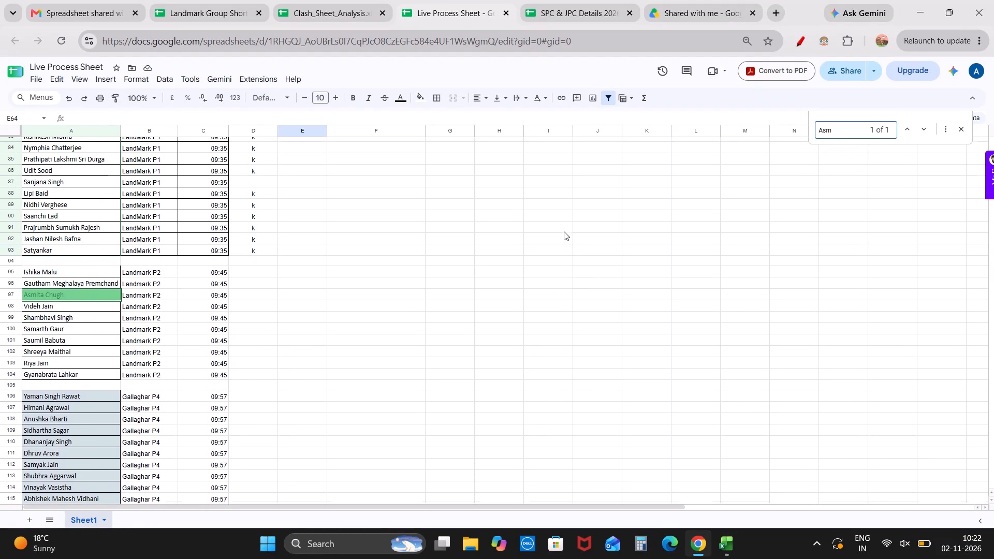
scroll(564, 231, up, 2)
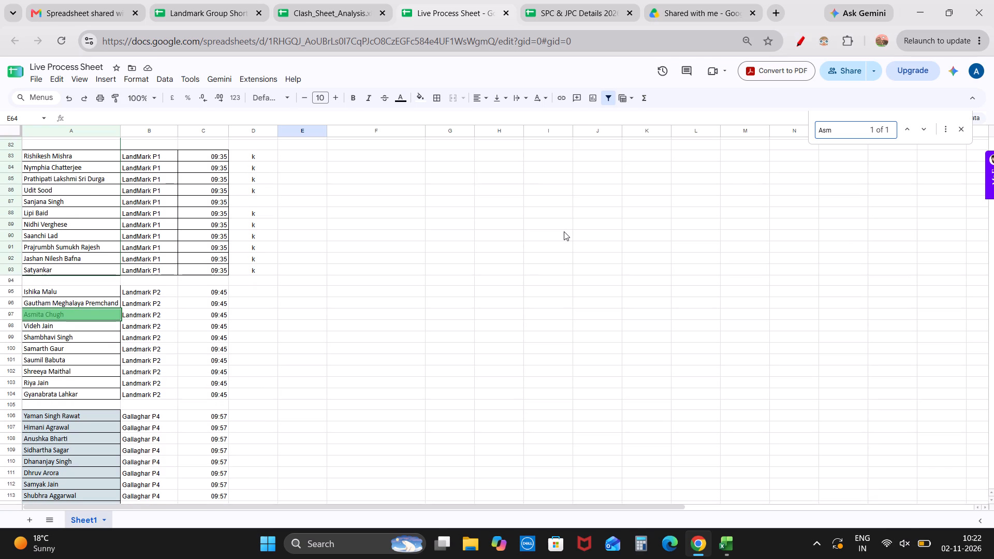
scroll(564, 231, left, 2)
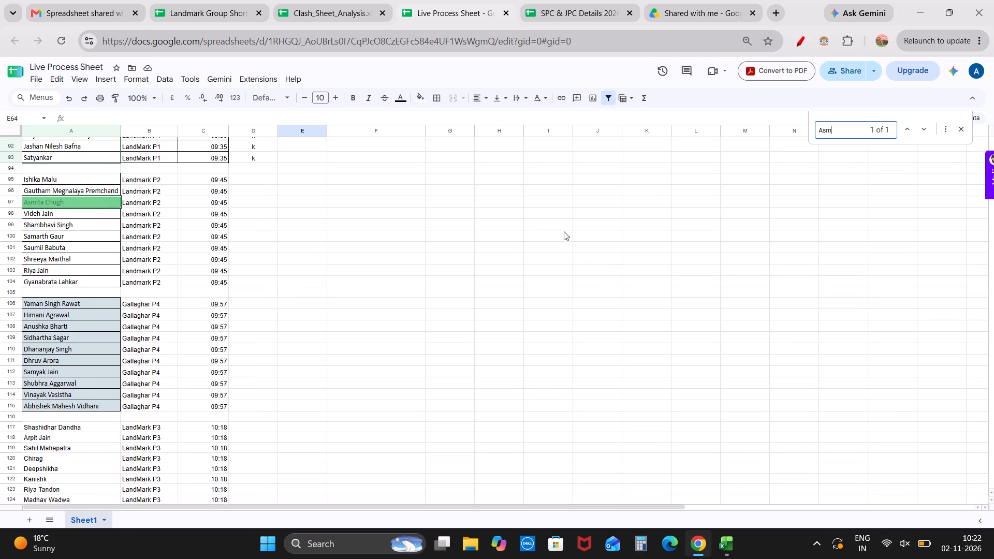
scroll(564, 231, left, 1)
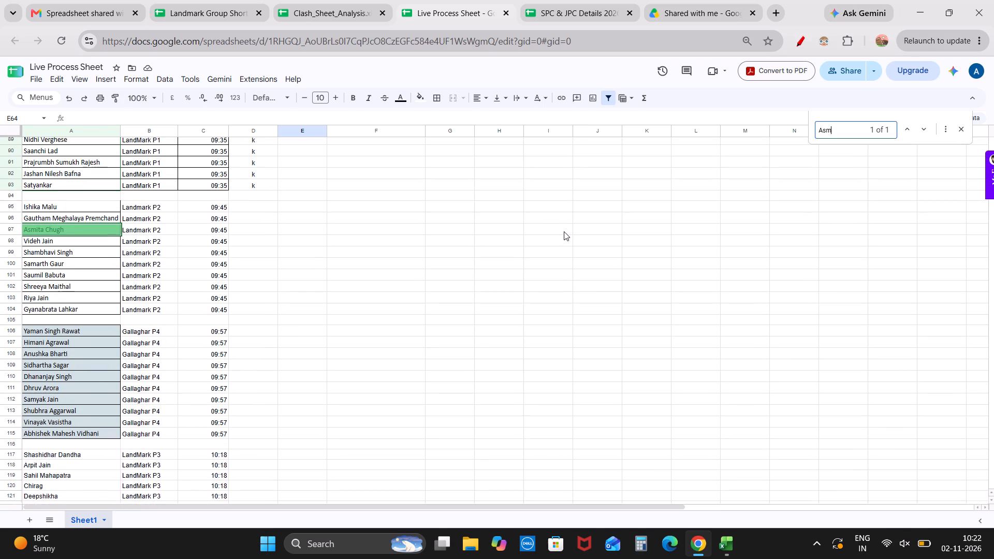
scroll(564, 231, left, 1)
scroll(564, 231, up, 1)
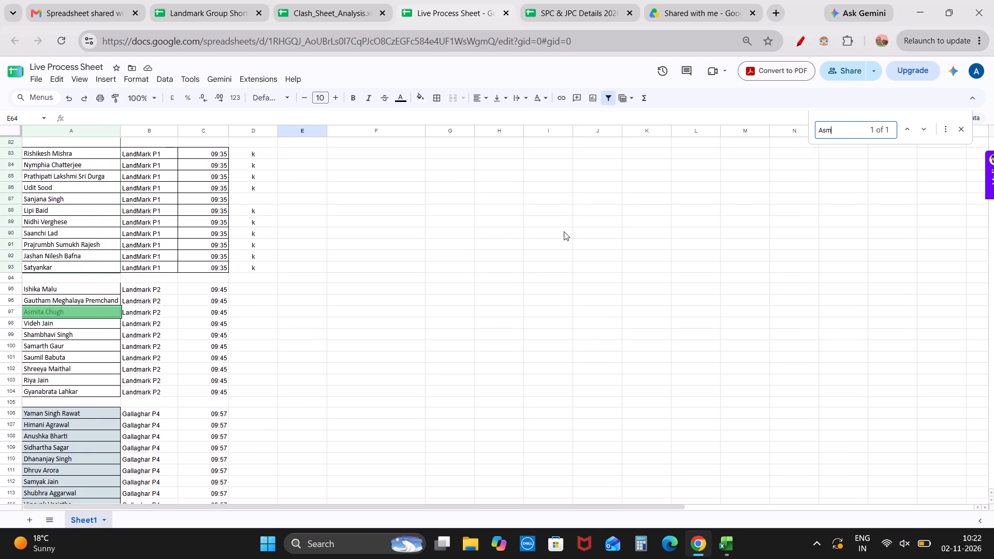
scroll(564, 231, up, 1)
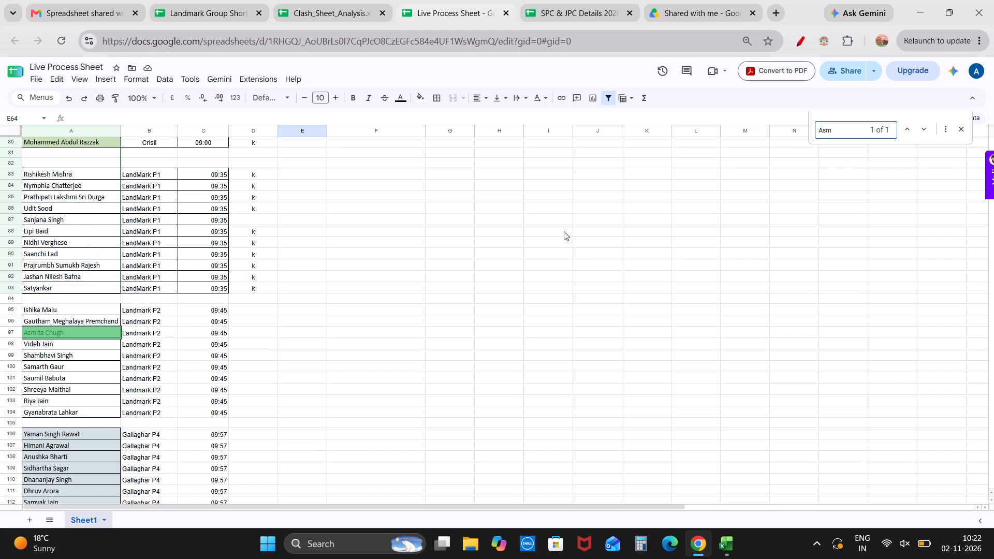
scroll(564, 231, down, 3)
scroll(564, 231, up, 2)
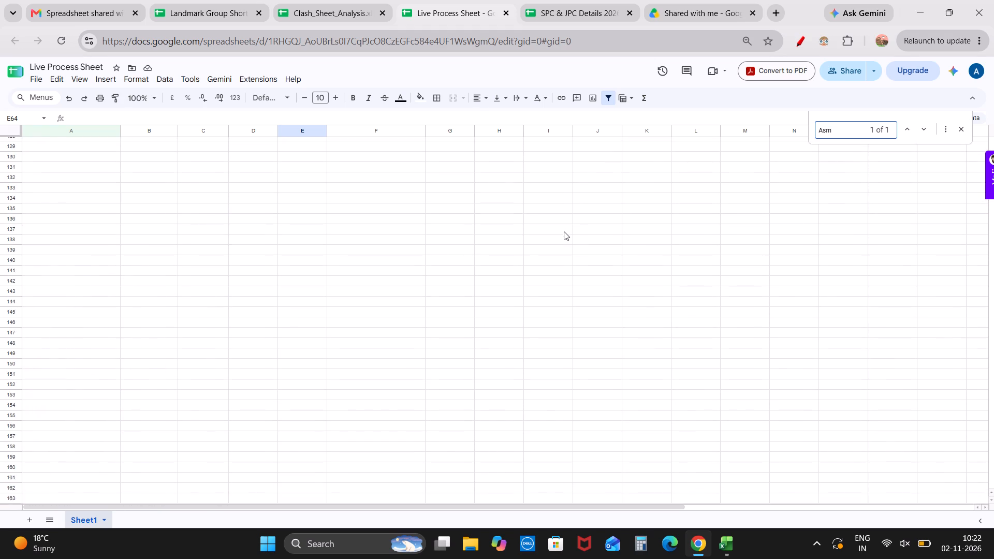
scroll(564, 231, up, 4)
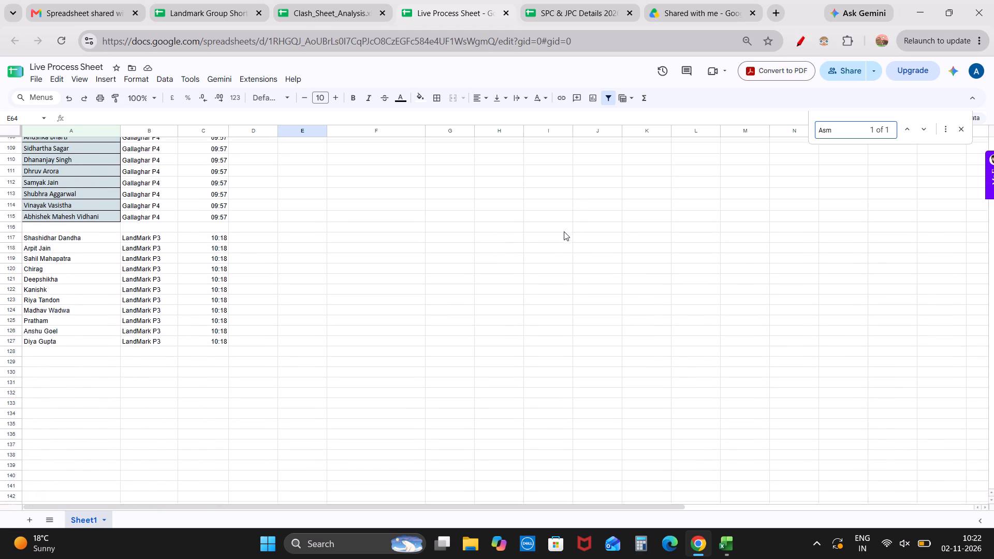
scroll(564, 231, up, 2)
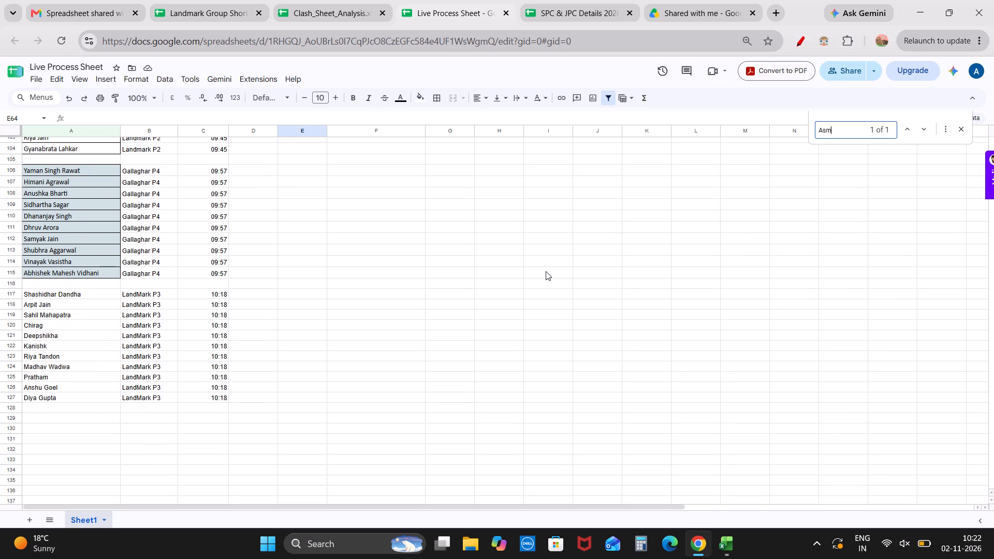
Search the sheet again for "Asmi" and check Asmita's row in the Landmark P2 group.
click(546, 271)
key(ctrl+f)
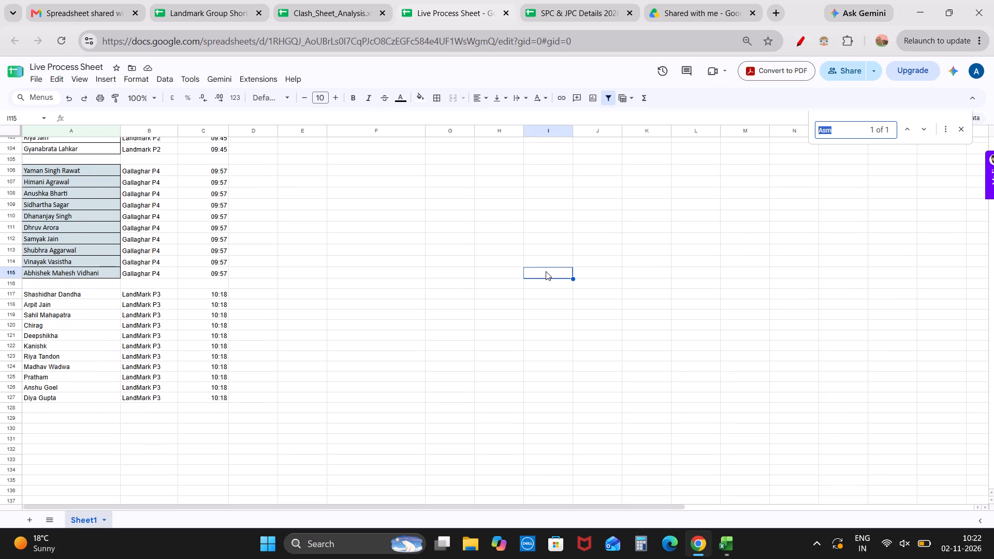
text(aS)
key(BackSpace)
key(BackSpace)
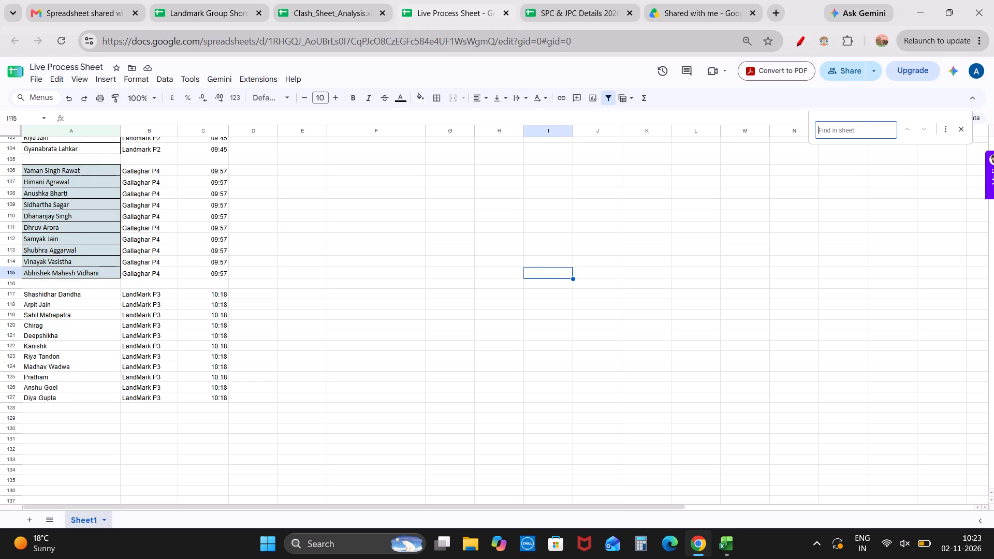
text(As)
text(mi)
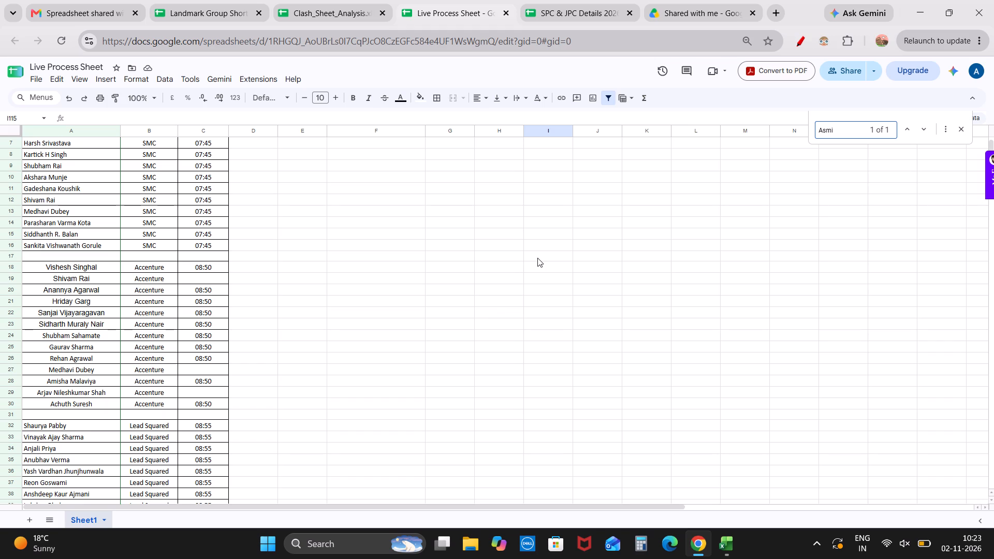
click(905, 127)
scroll(791, 306, down, 1)
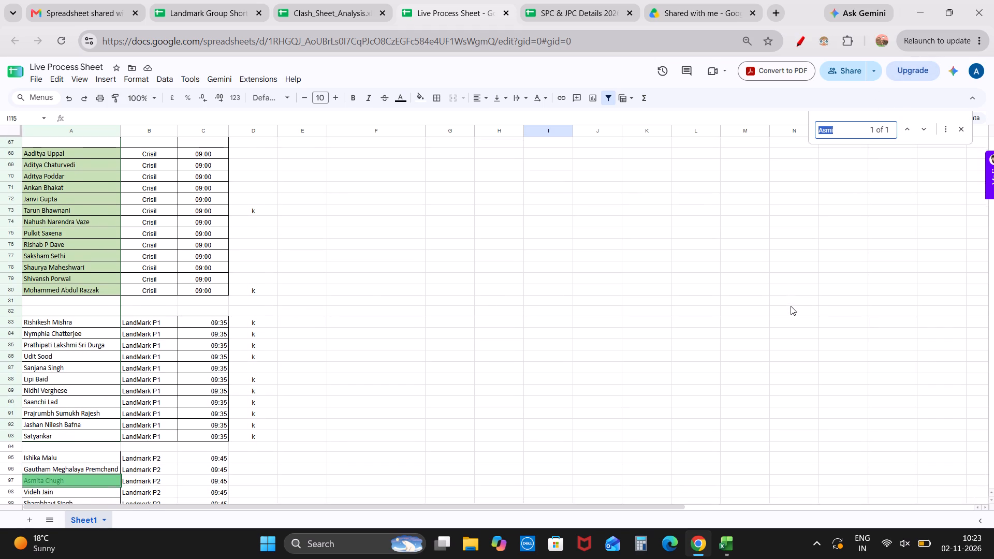
scroll(791, 306, down, 2)
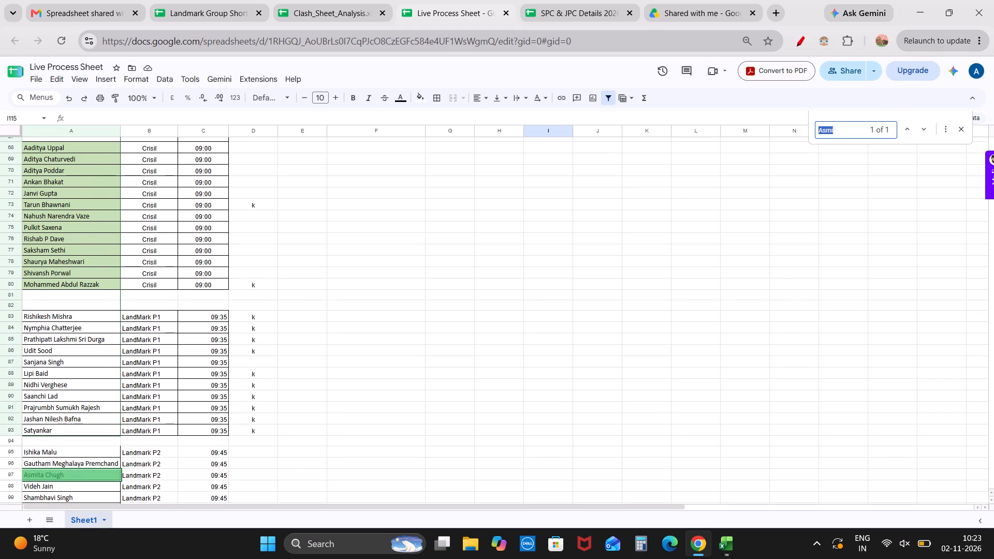
Search the Live Process Sheet for "Prag".
key(BackSpace)
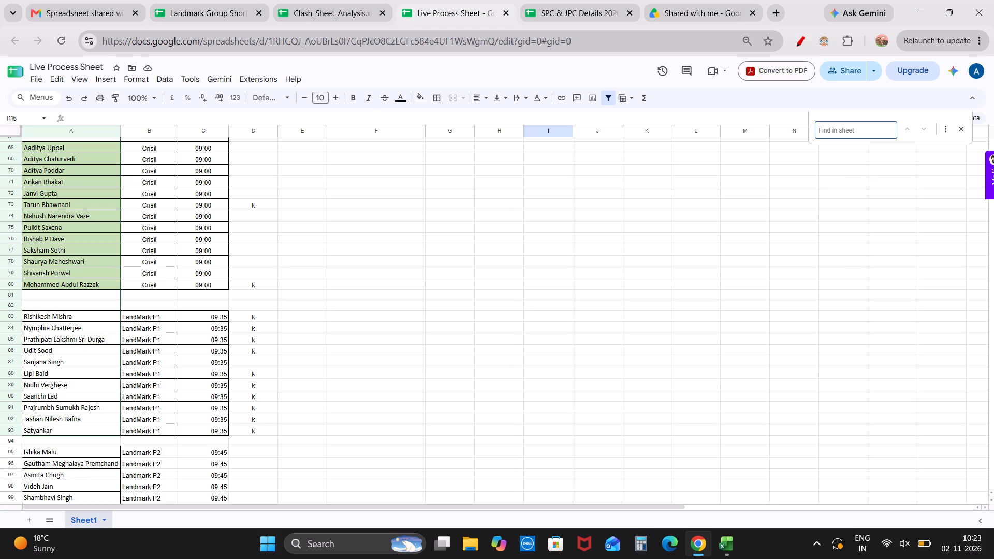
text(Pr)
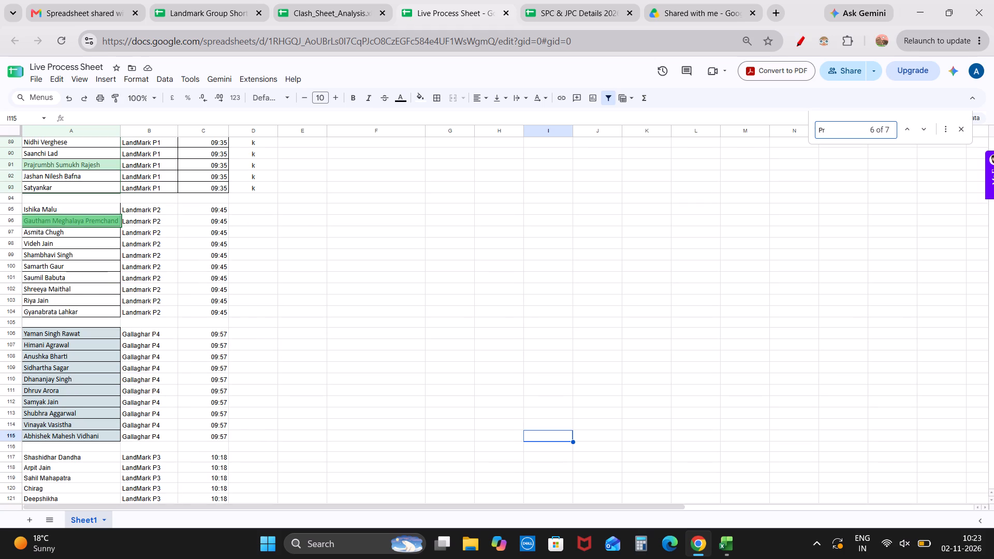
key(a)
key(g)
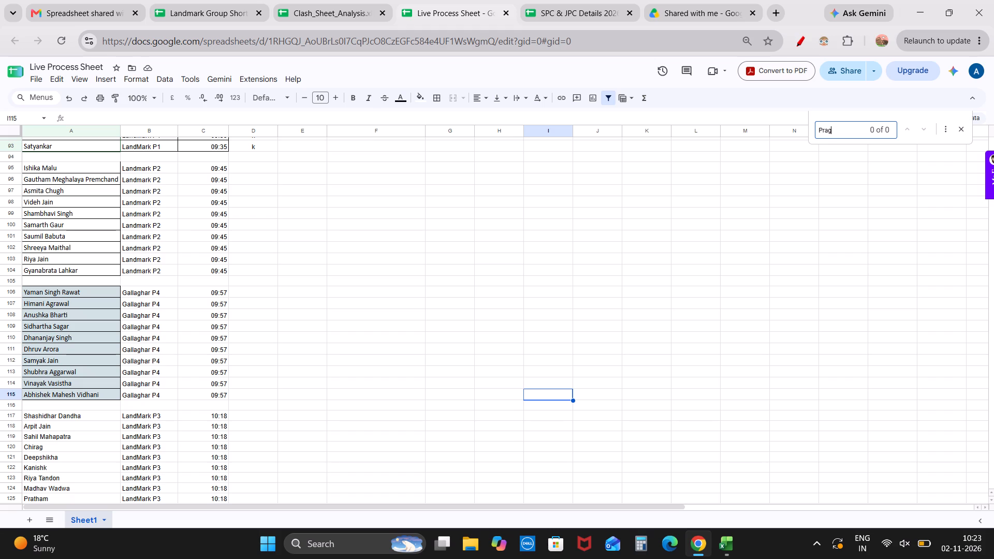
Replace the search term with "Sahil" to look for that student in the sheet.
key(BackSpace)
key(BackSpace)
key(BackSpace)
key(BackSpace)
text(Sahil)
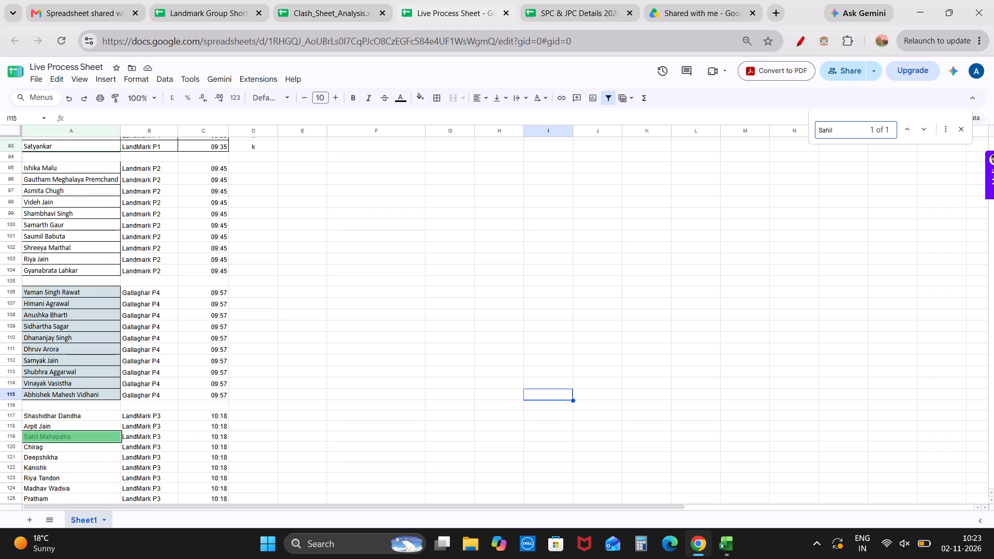
Search the sheet for "Sri d" and go to the matching student's row.
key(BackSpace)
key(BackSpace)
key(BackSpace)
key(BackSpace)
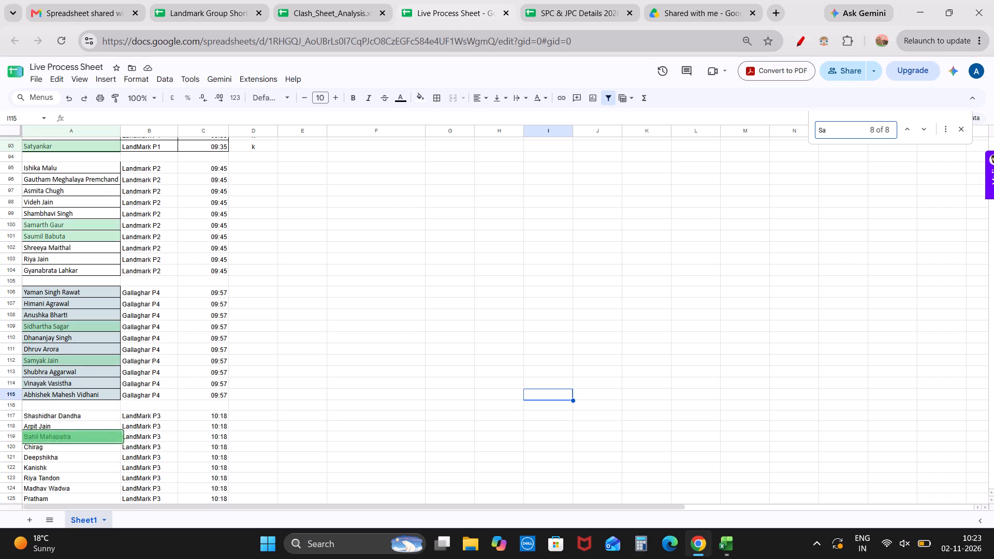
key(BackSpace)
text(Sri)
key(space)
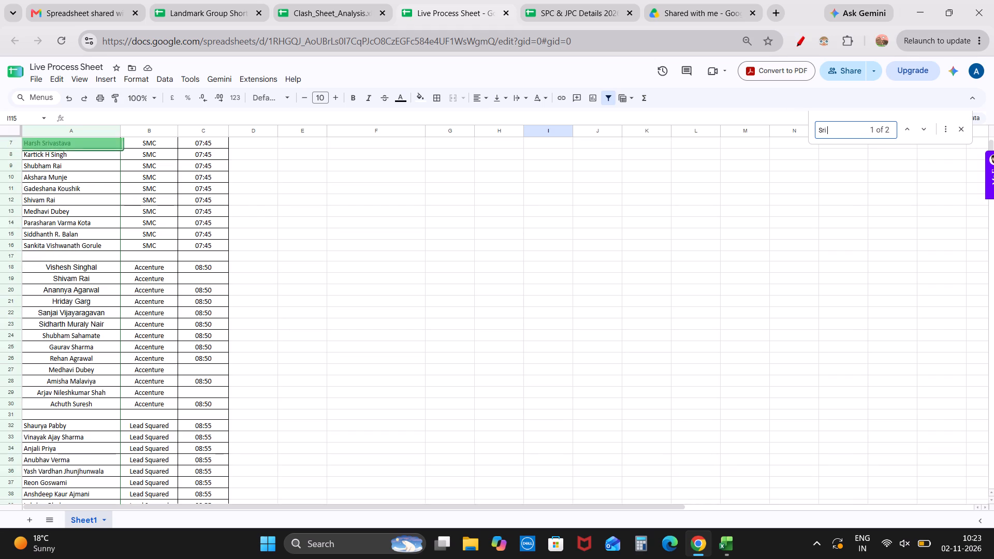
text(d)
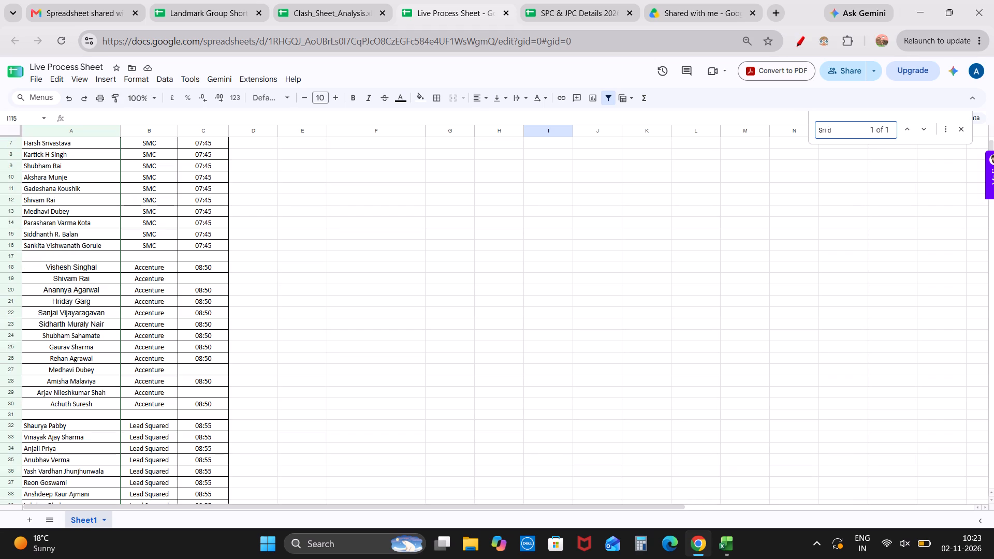
click(903, 129)
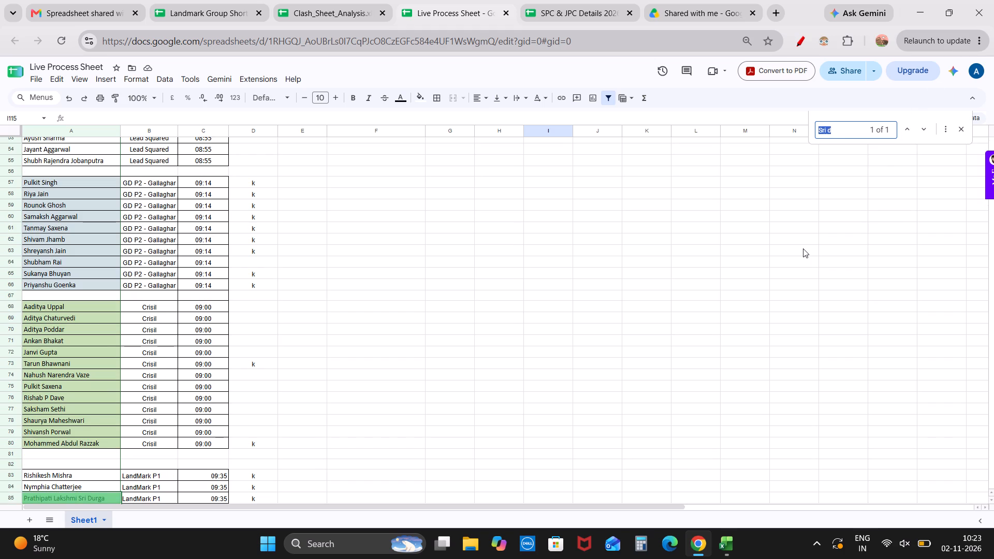
scroll(803, 248, down, 1)
Search the sheet for "Harsh" and check the matching SMC rows, selecting the time in cell C7.
drag(834, 128, 817, 133)
key(BackSpace)
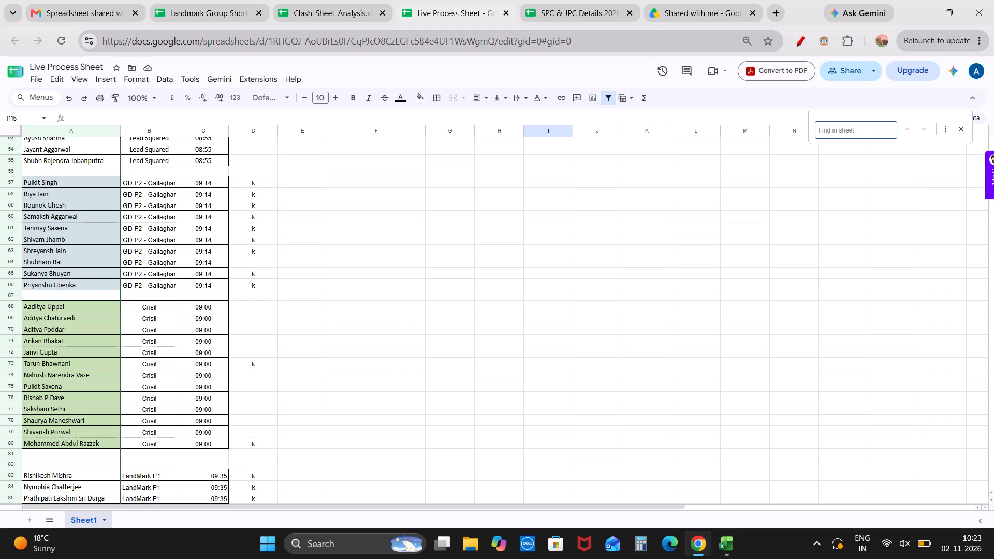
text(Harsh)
scroll(726, 185, up, 1)
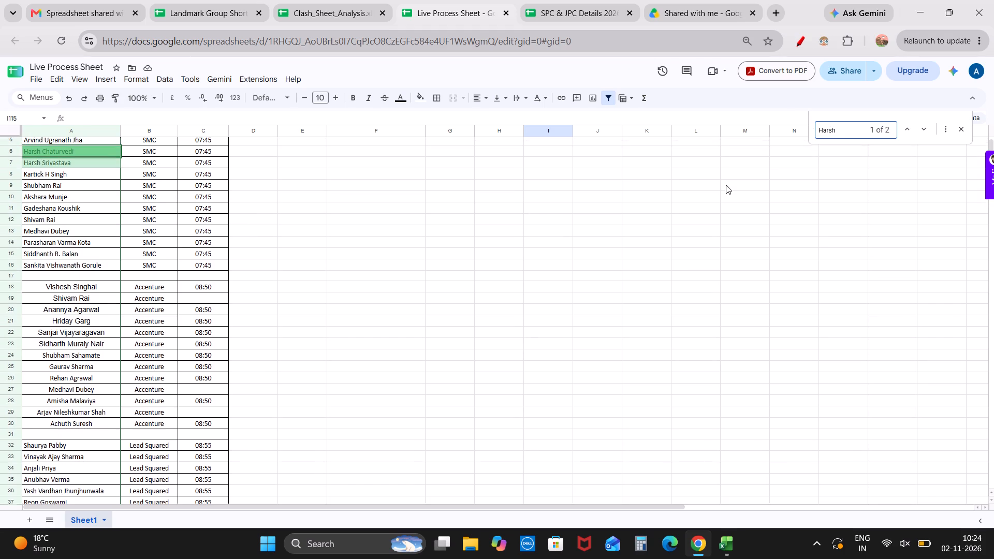
scroll(726, 185, up, 2)
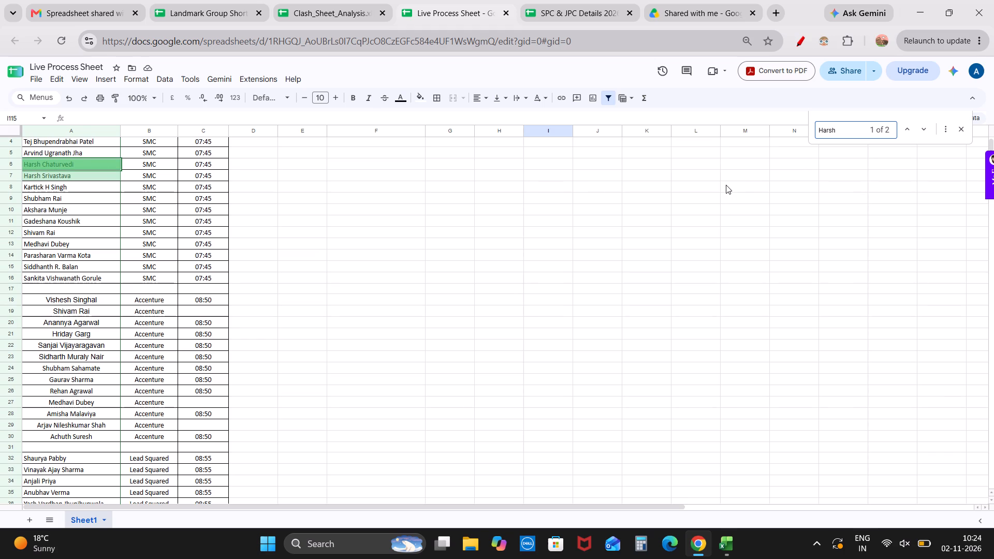
scroll(726, 185, up, 1)
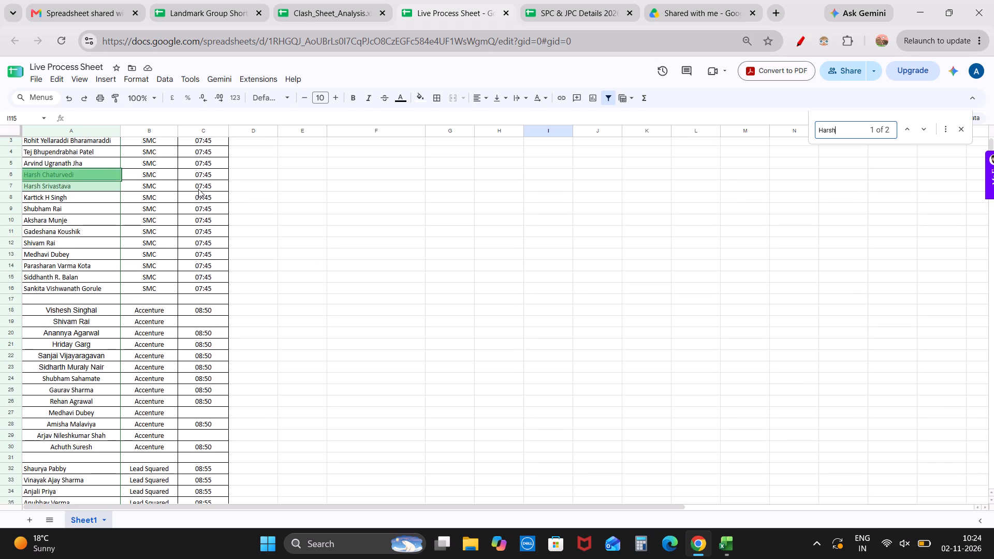
click(197, 187)
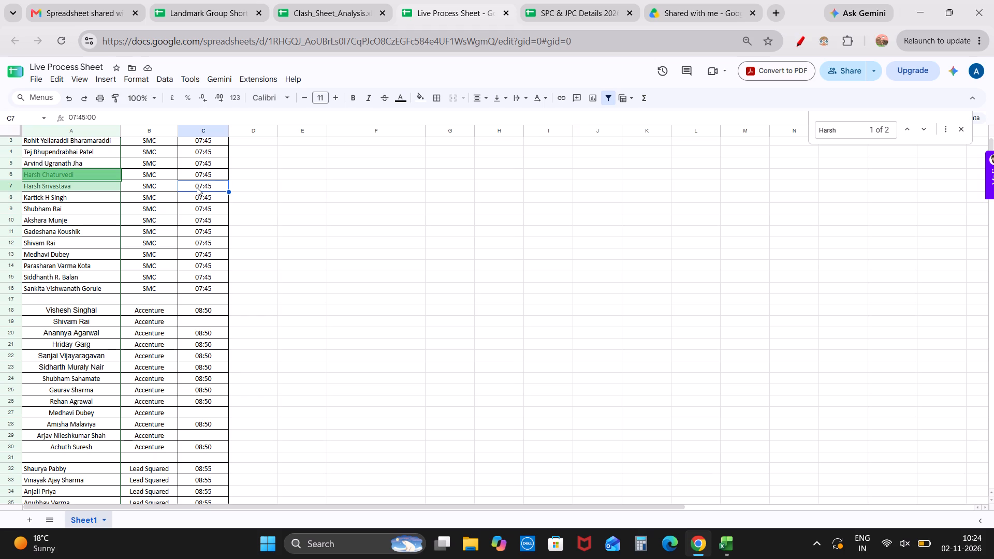
Search the sheet for "Jashan" to find that student's panel row.
drag(840, 130, 786, 151)
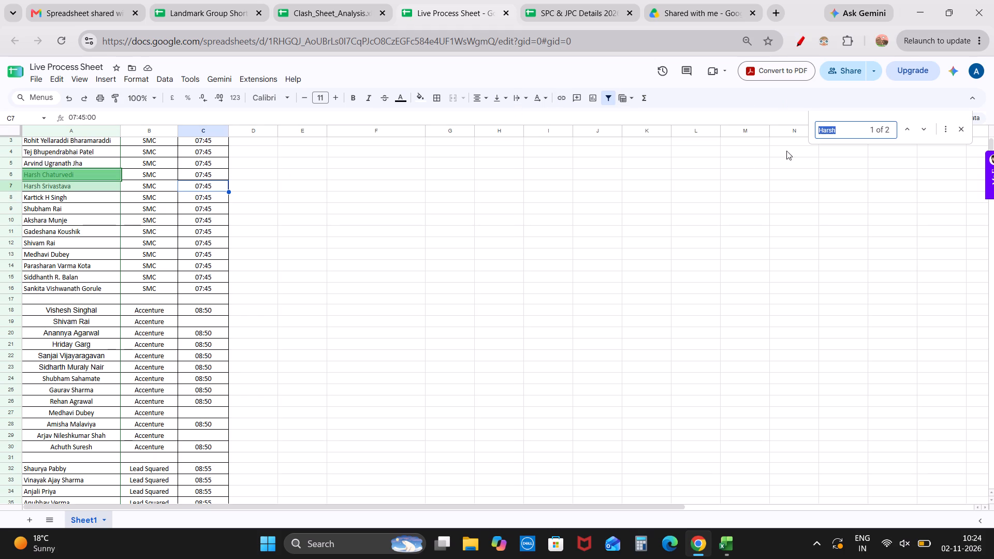
drag(786, 151, 735, 167)
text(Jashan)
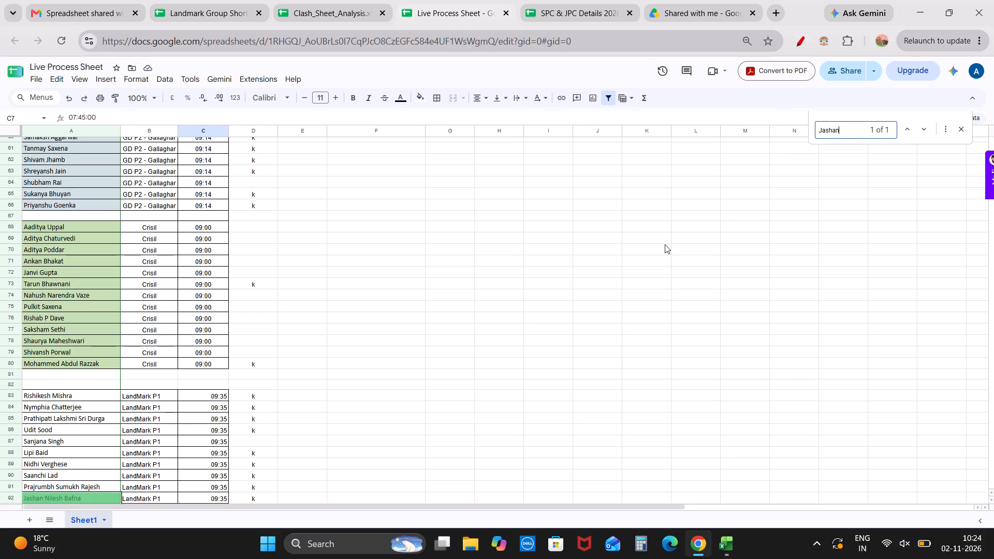
Search the sheet for "Kanishk" to find that student's panel row.
scroll(665, 244, down, 2)
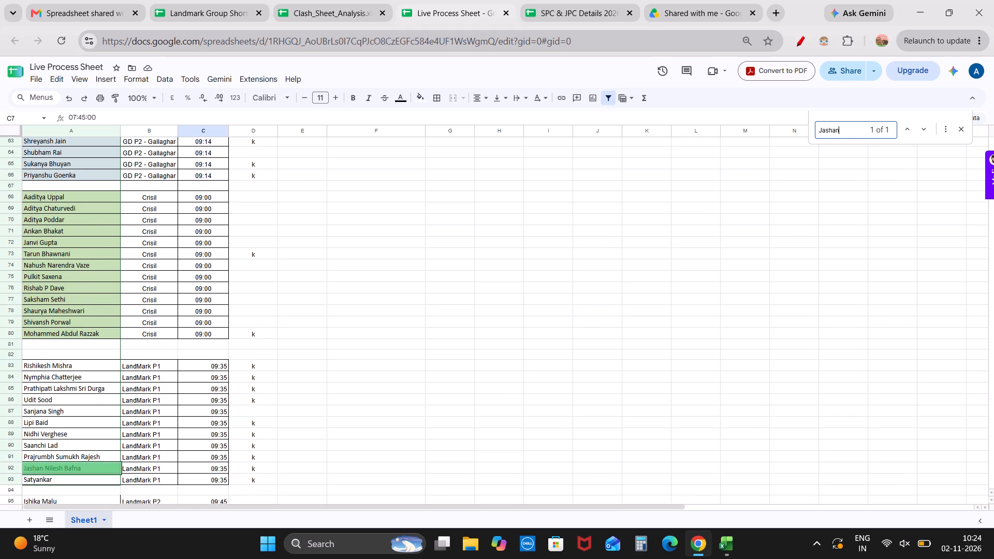
drag(841, 129, 763, 136)
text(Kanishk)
scroll(706, 157, down, 1)
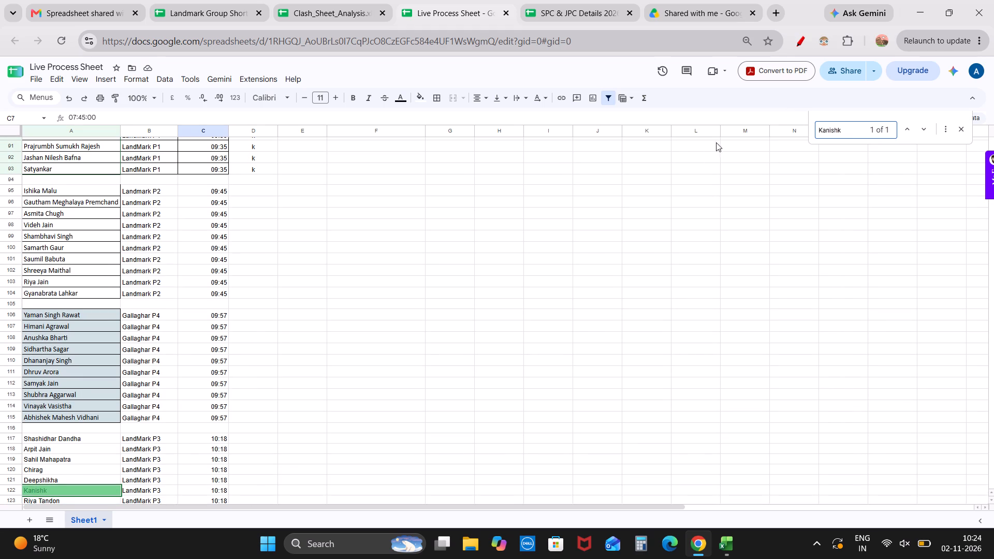
drag(841, 128, 788, 148)
drag(788, 148, 786, 147)
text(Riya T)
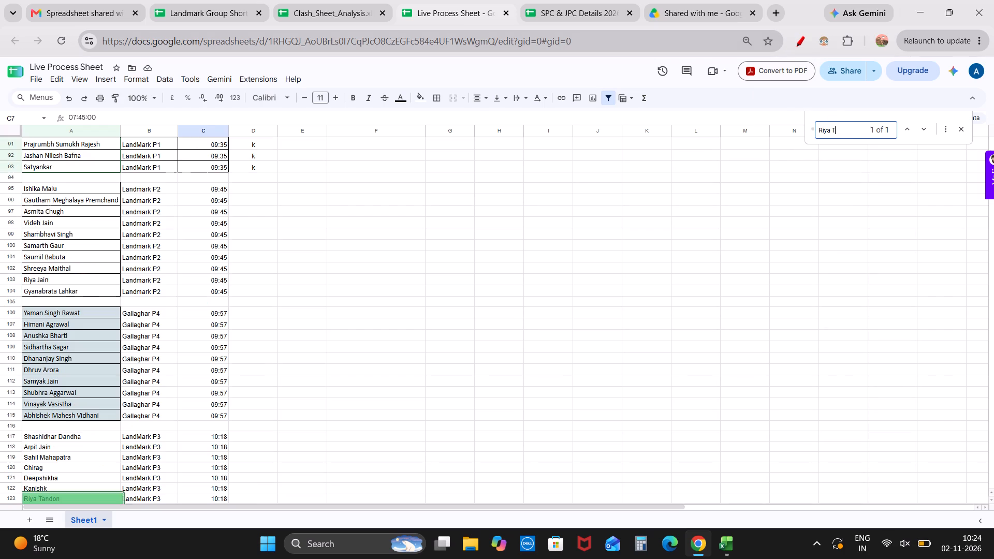
Clear the search term and search the sheet for "Saan" to find that student's row.
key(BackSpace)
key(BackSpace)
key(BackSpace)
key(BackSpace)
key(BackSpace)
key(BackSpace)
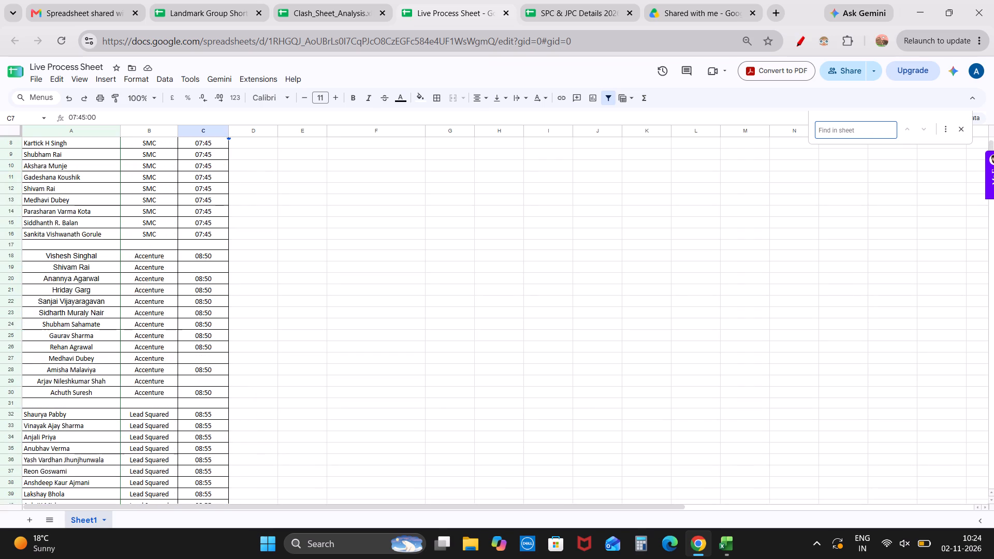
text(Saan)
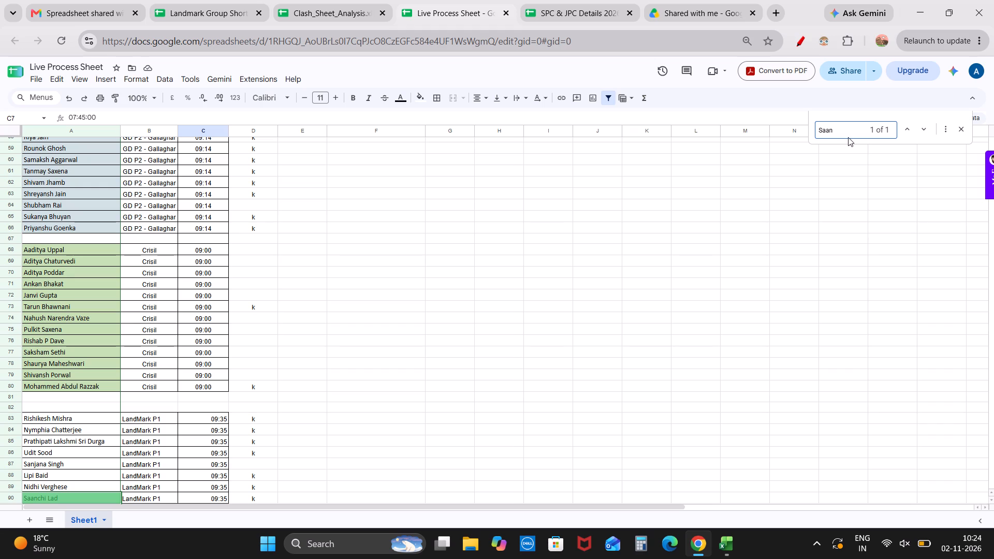
drag(834, 133, 810, 134)
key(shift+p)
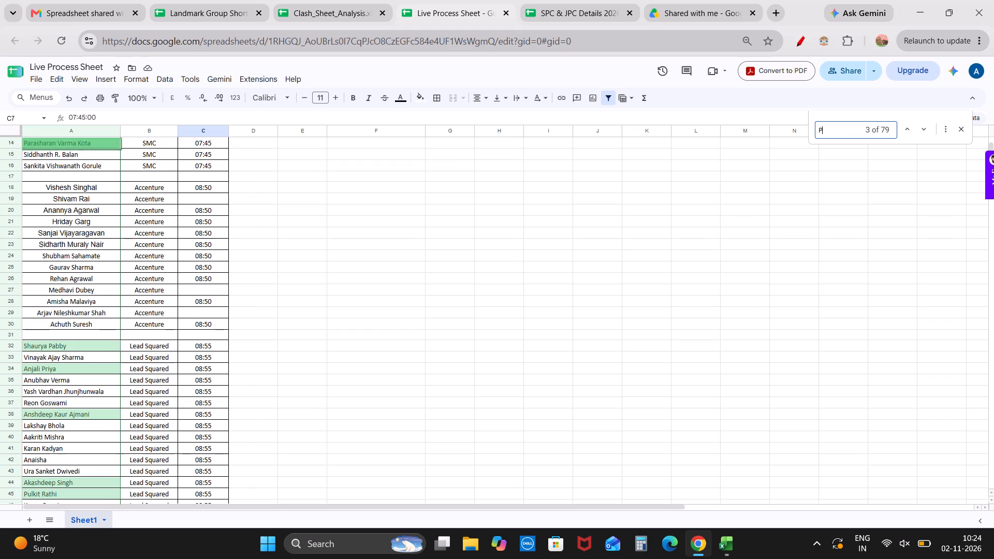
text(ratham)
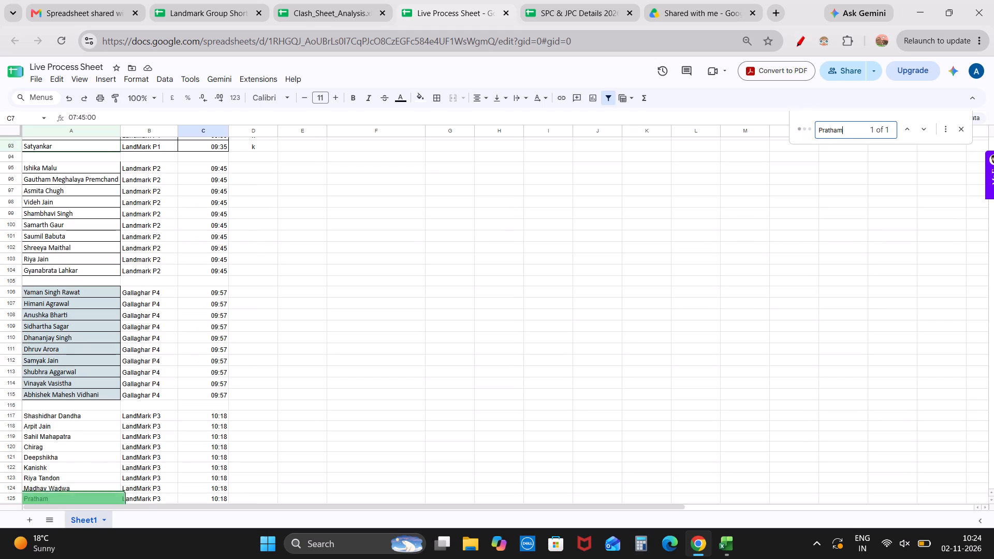
click(843, 127)
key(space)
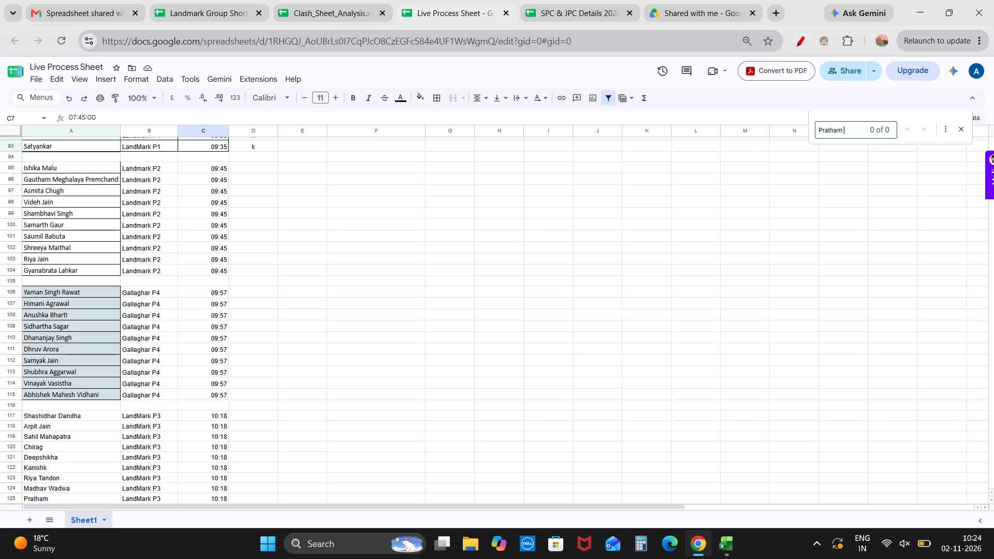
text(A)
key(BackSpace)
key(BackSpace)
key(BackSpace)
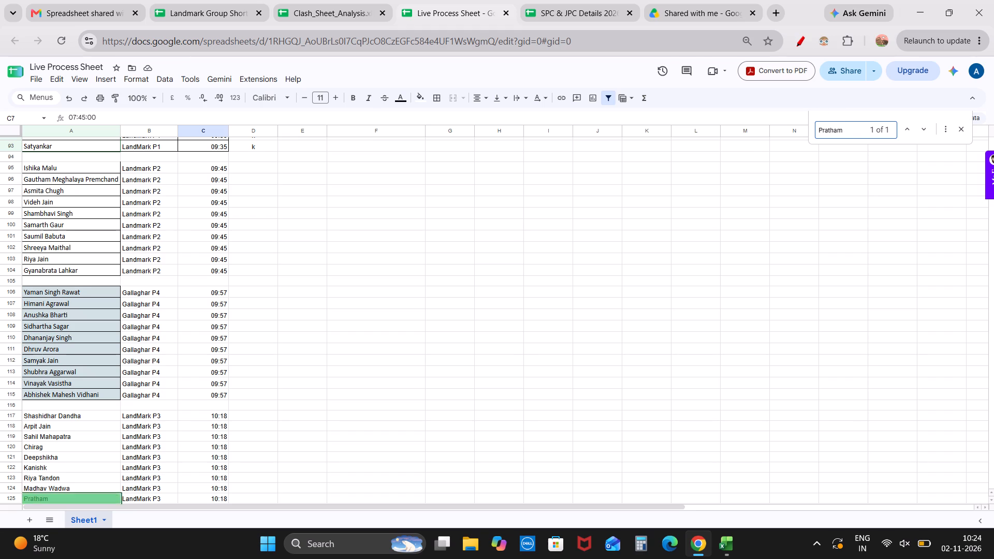
Replace the search term with "Gaur" and go to the second matching student's row, checking the rows around it.
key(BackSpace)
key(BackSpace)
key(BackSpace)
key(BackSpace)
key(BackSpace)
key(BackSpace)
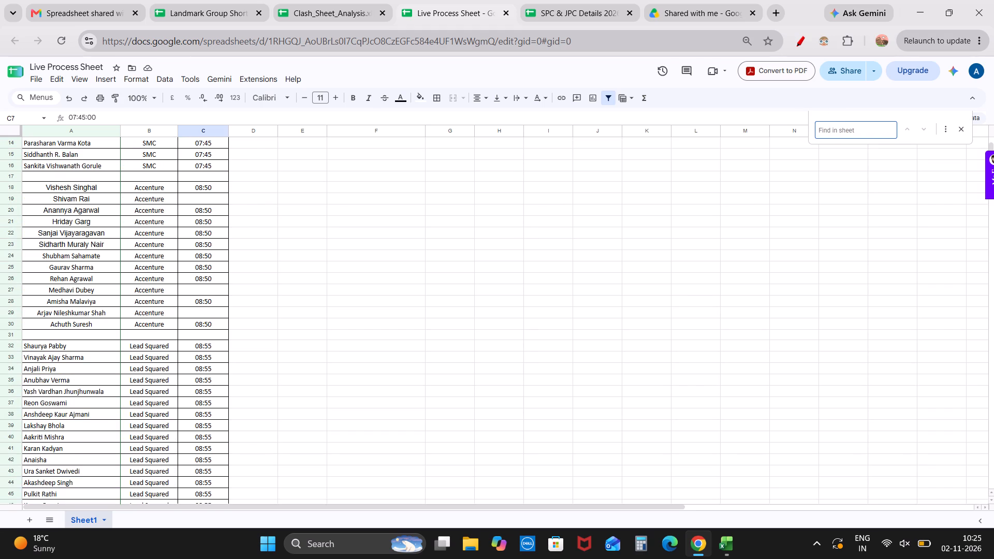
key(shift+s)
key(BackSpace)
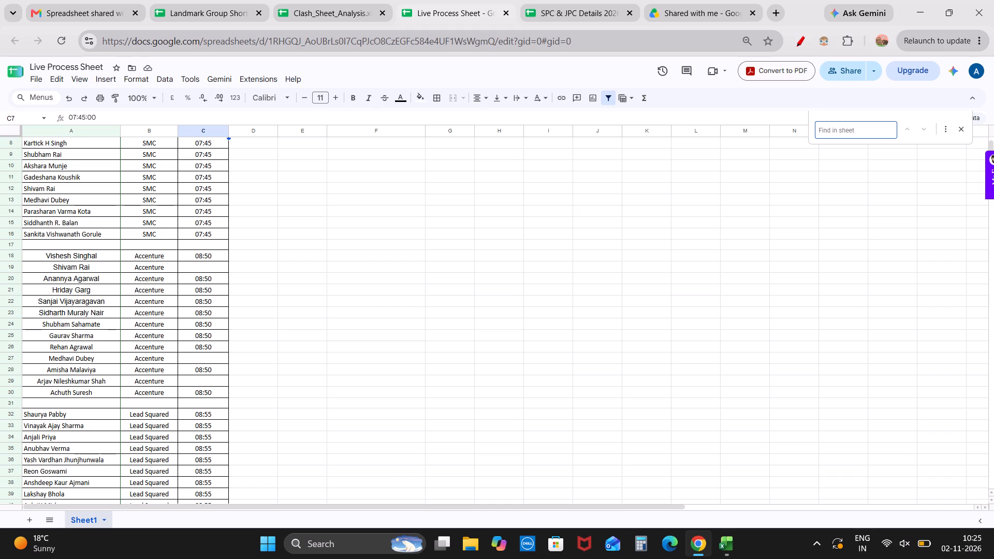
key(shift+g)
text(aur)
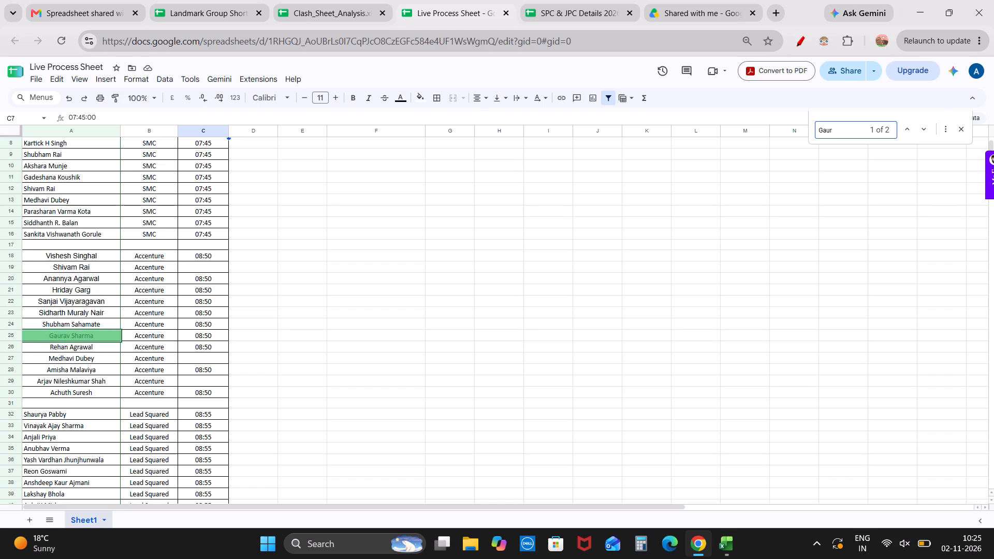
drag(916, 130, 920, 129)
click(920, 129)
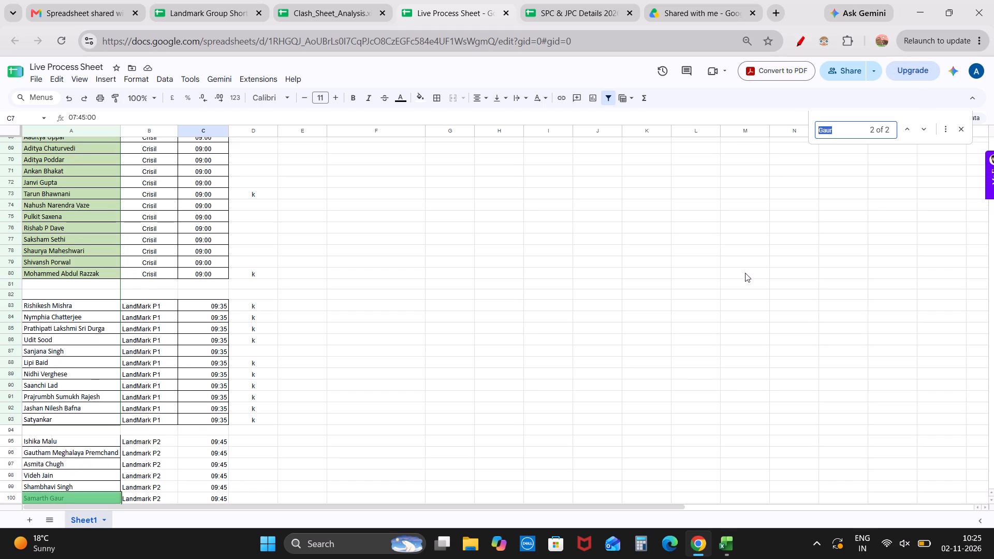
scroll(739, 275, down, 1)
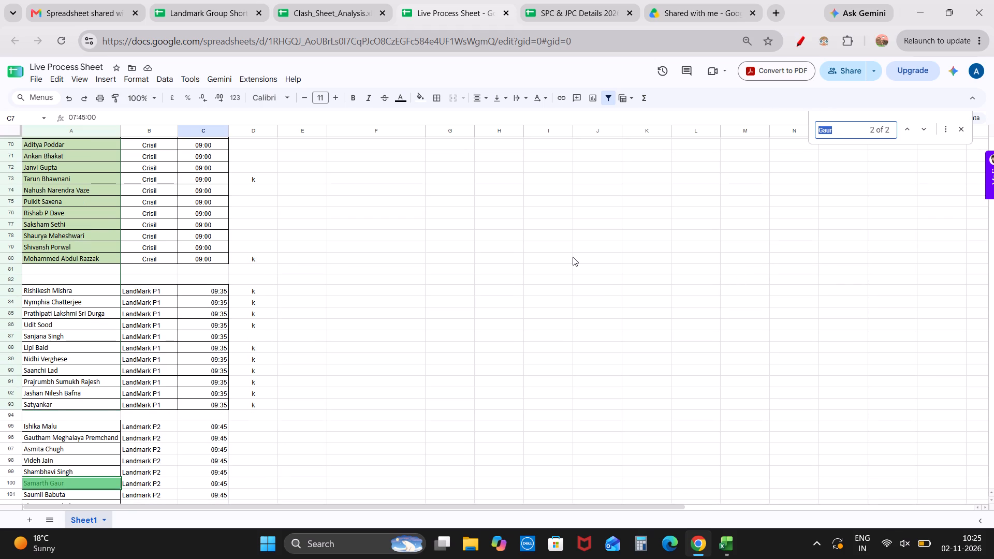
click(450, 317)
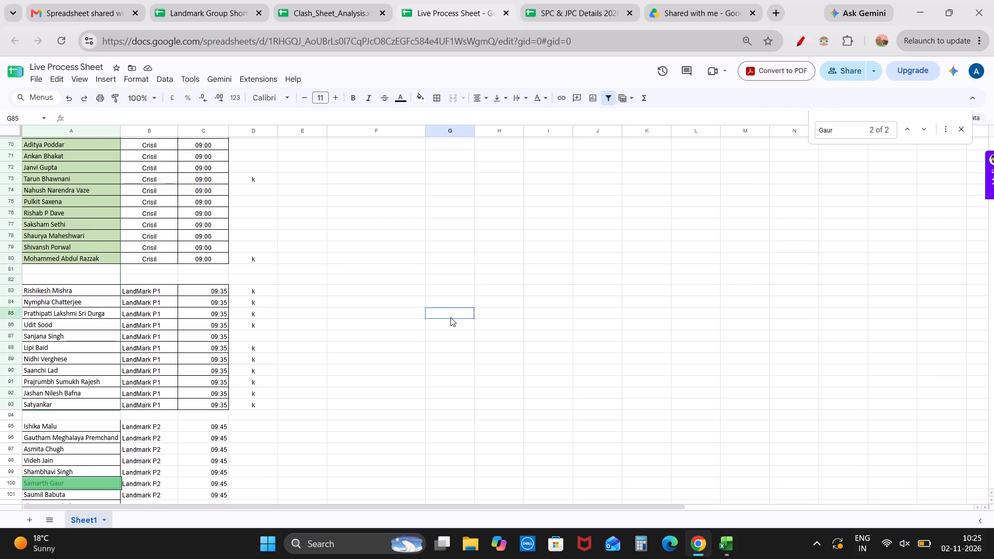
scroll(298, 357, up, 1)
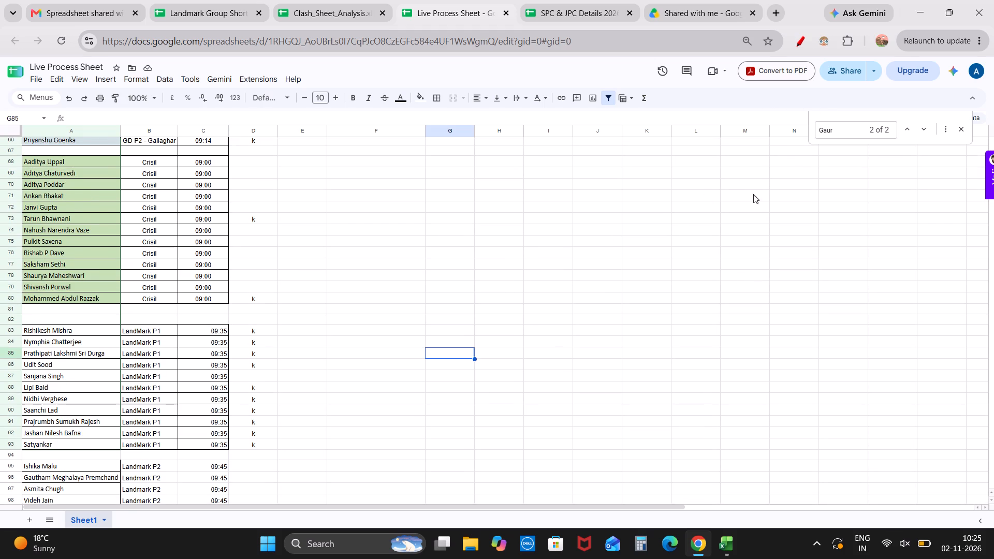
Search the sheet for "Upp" and mark the matching Crisil student with k in cell D68.
drag(835, 128, 786, 141)
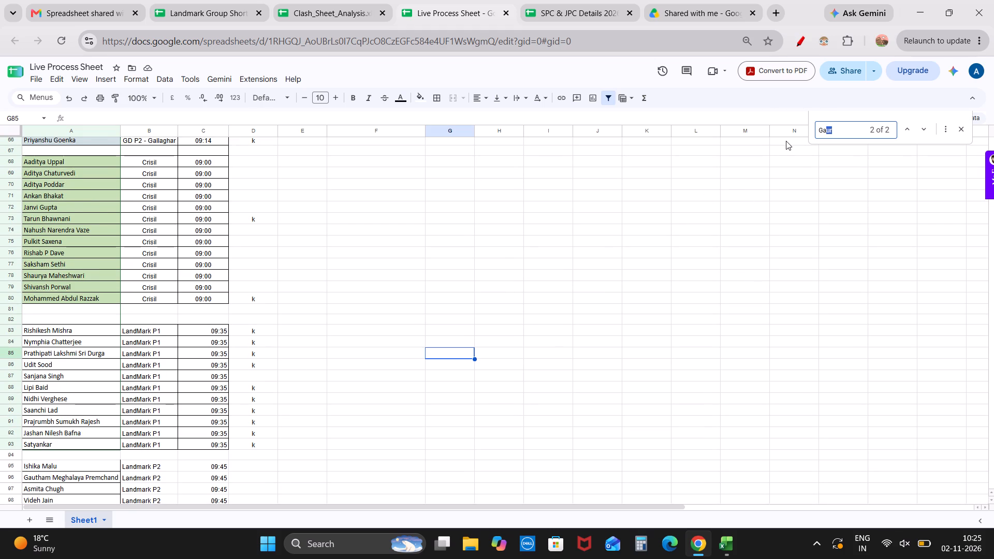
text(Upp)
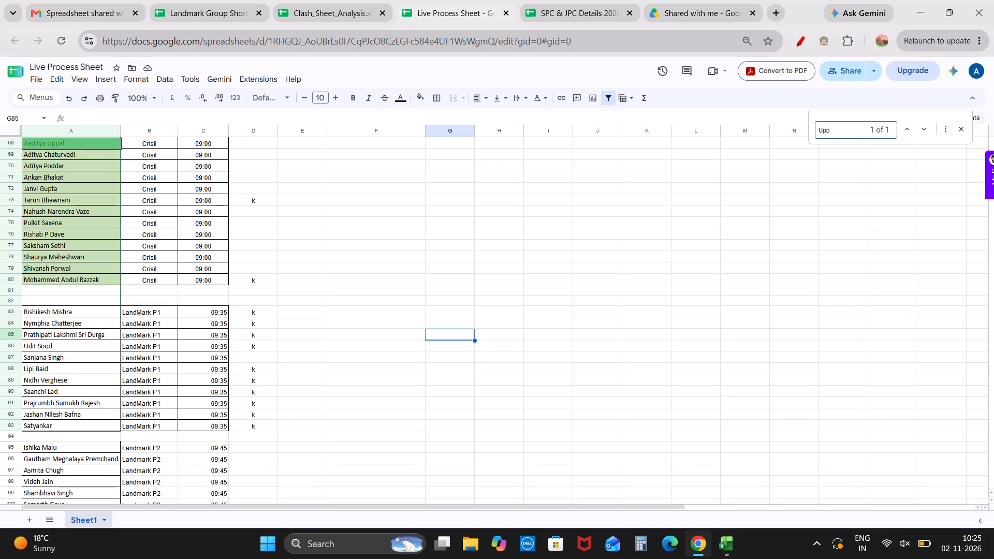
click(252, 142)
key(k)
click(298, 158)
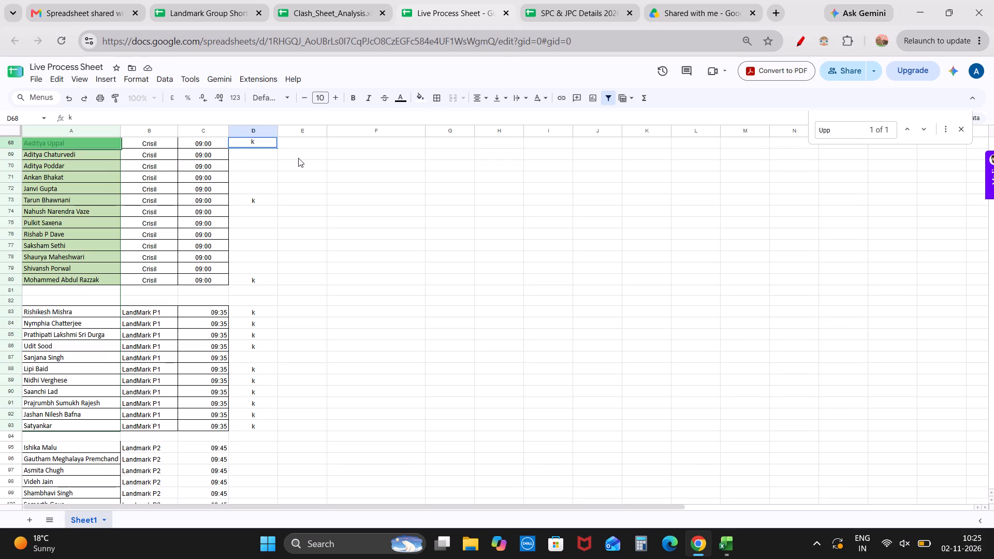
Mark the Crisil student in row 75 with k in column D.
scroll(296, 166, up, 1)
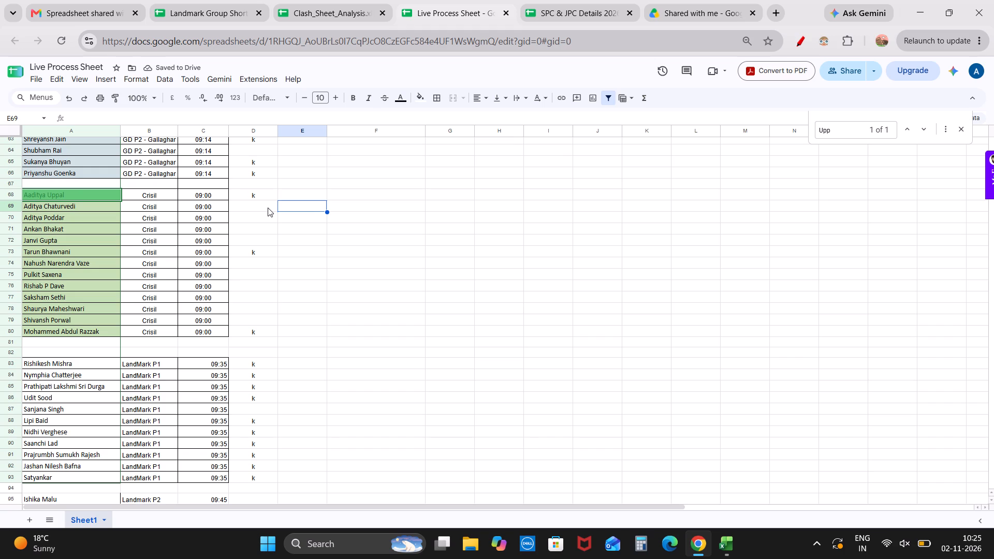
click(258, 276)
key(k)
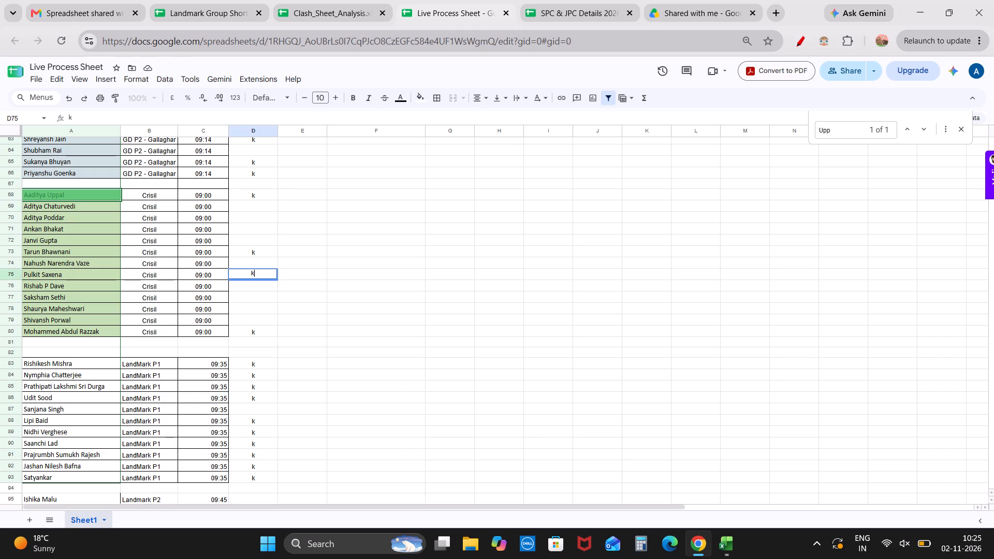
click(308, 260)
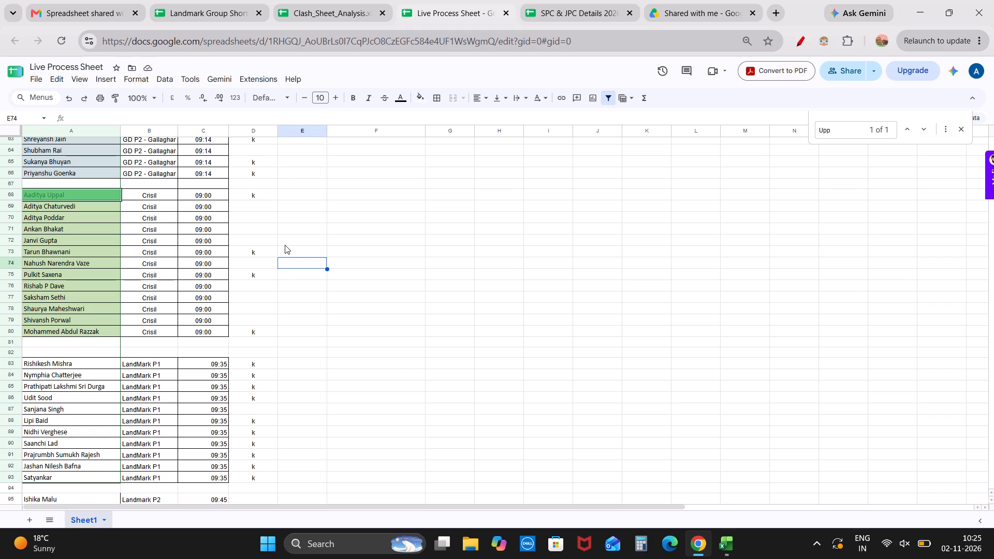
Search for "Gauta" and mark the Landmark P2 student Gautham in row 96 with k in column D.
scroll(415, 234, up, 1)
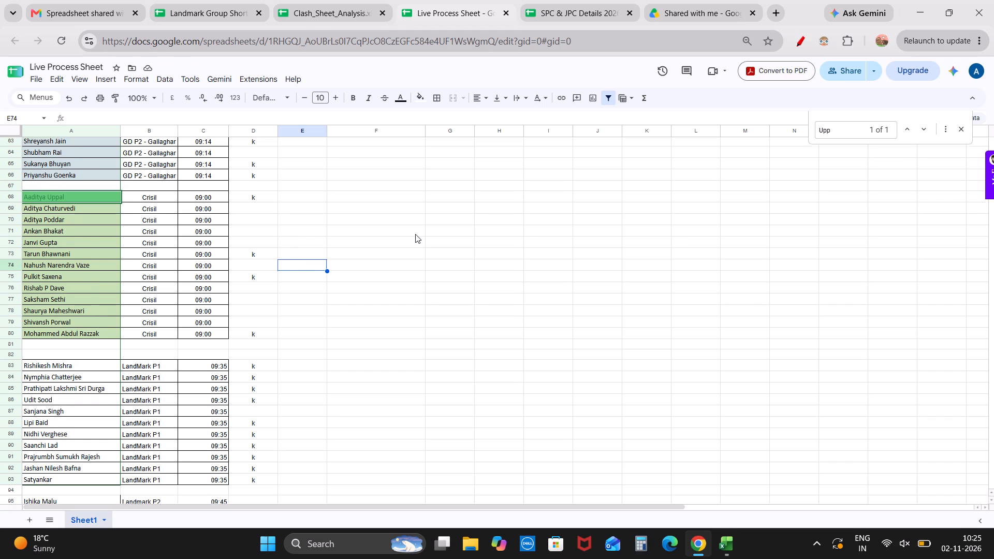
scroll(415, 234, up, 3)
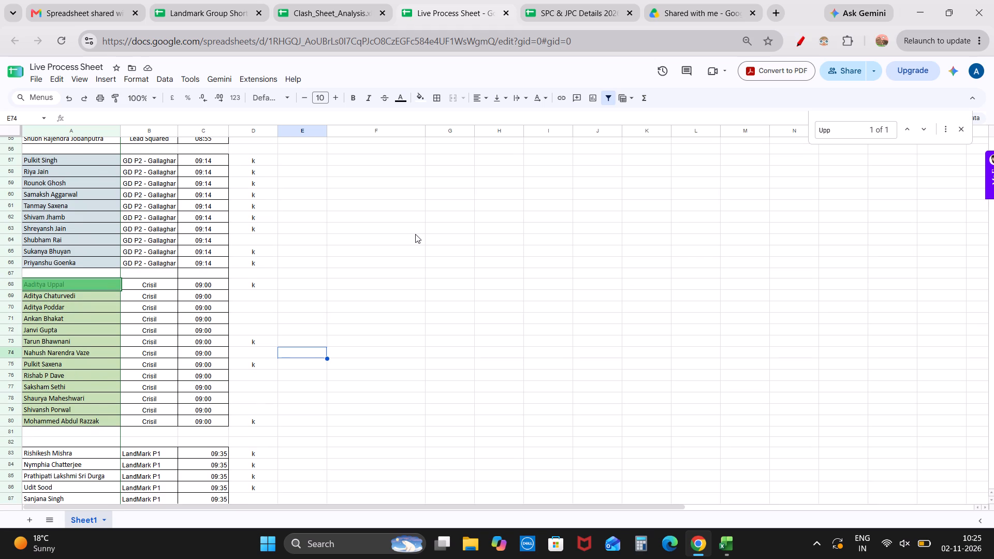
scroll(415, 234, up, 1)
click(415, 234)
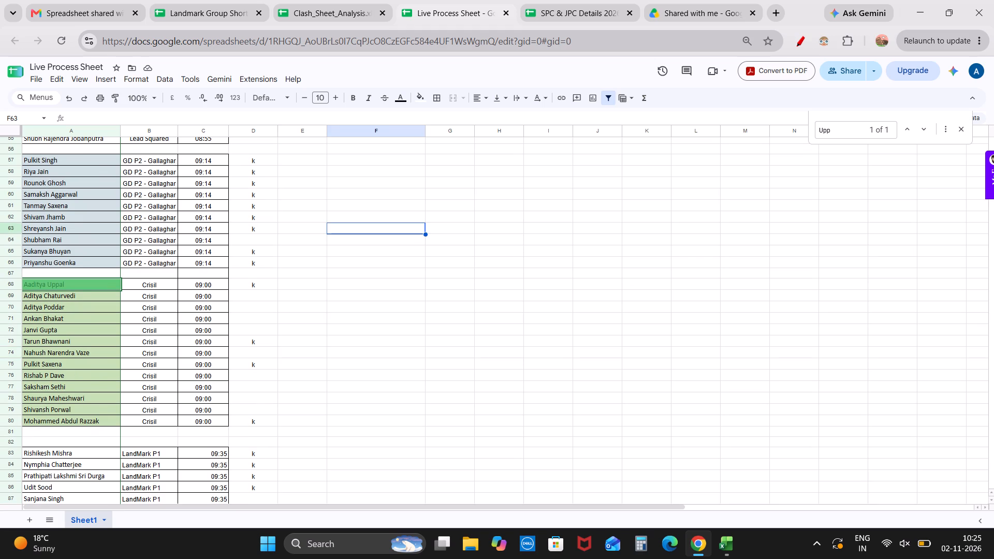
key(ctrl+f)
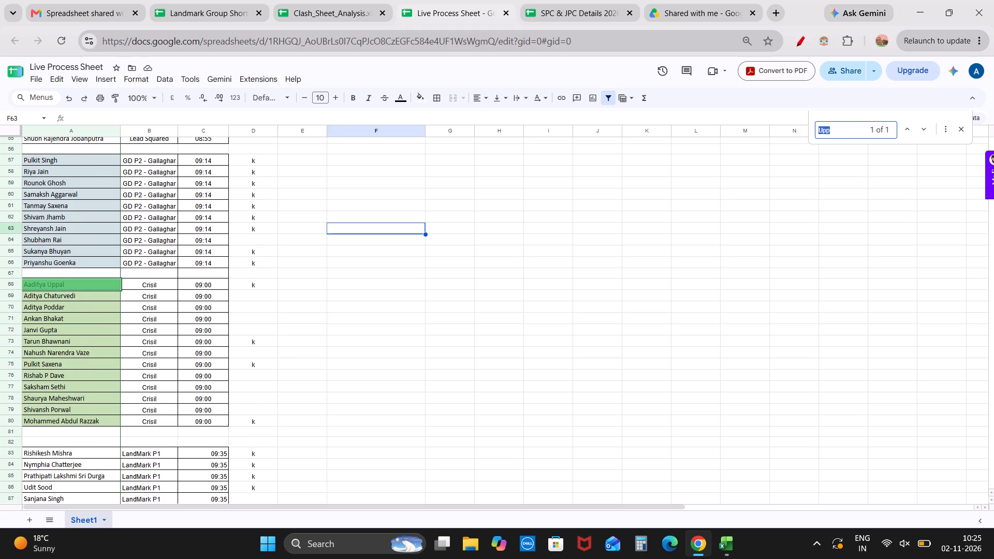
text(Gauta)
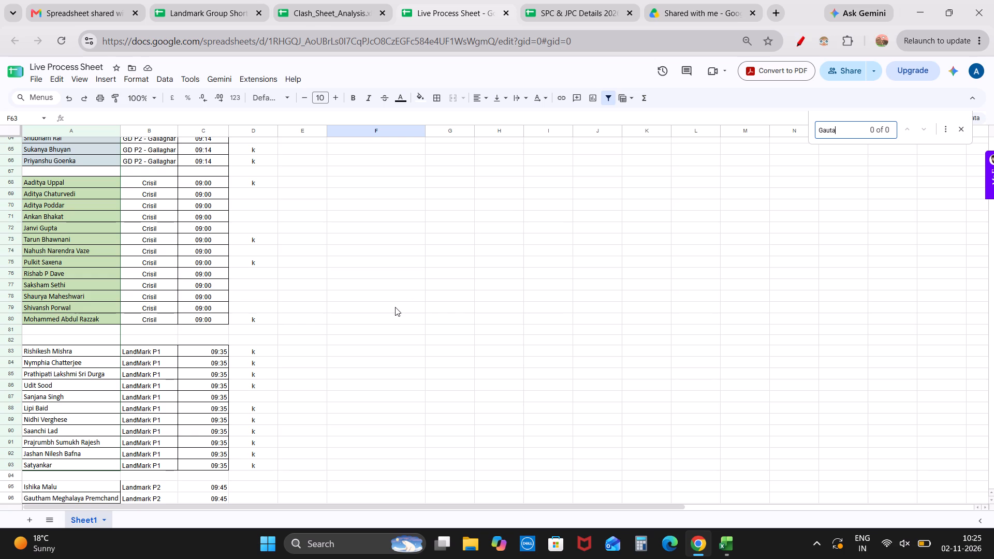
scroll(395, 307, down, 1)
click(258, 444)
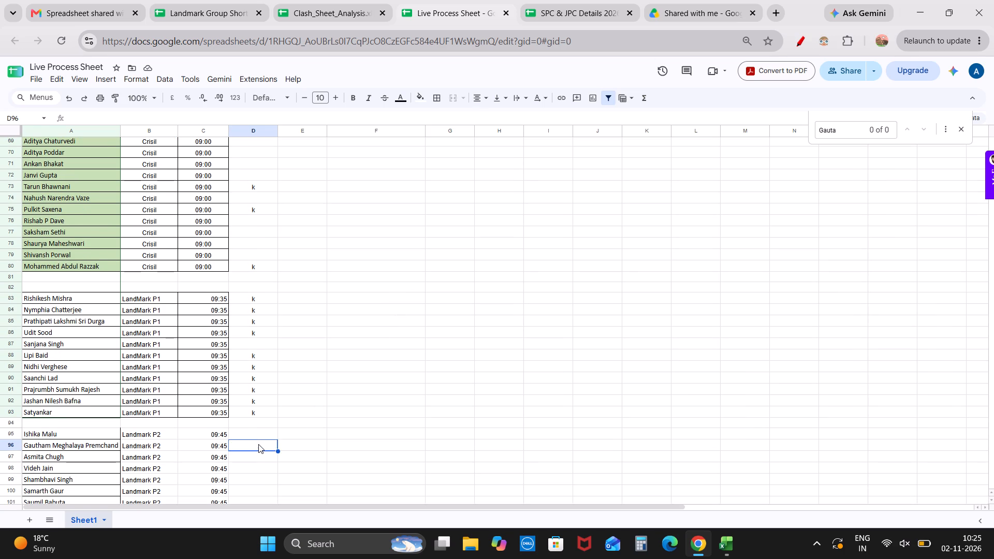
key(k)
click(303, 429)
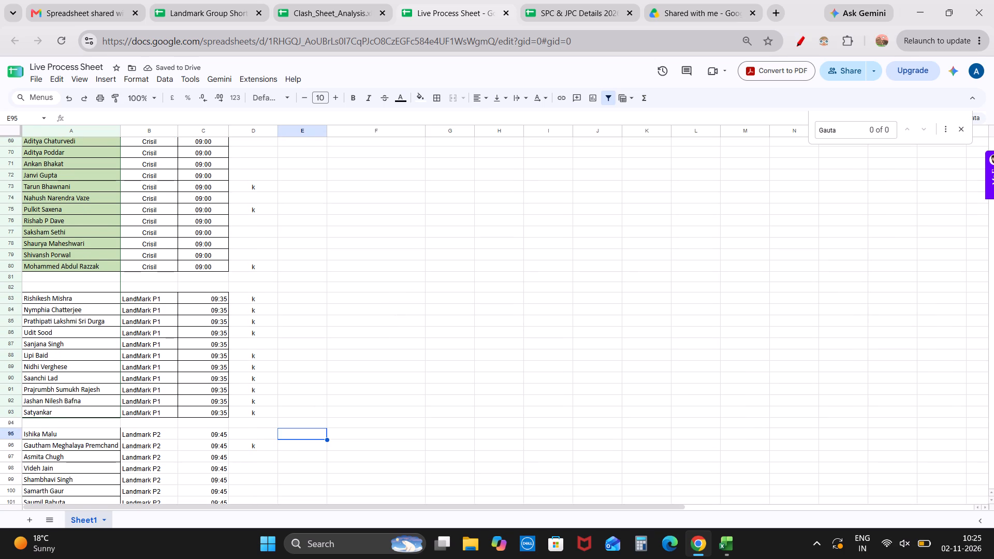
Mark the Landmark P2 students in rows 97 to 101 with k in column D.
click(258, 454)
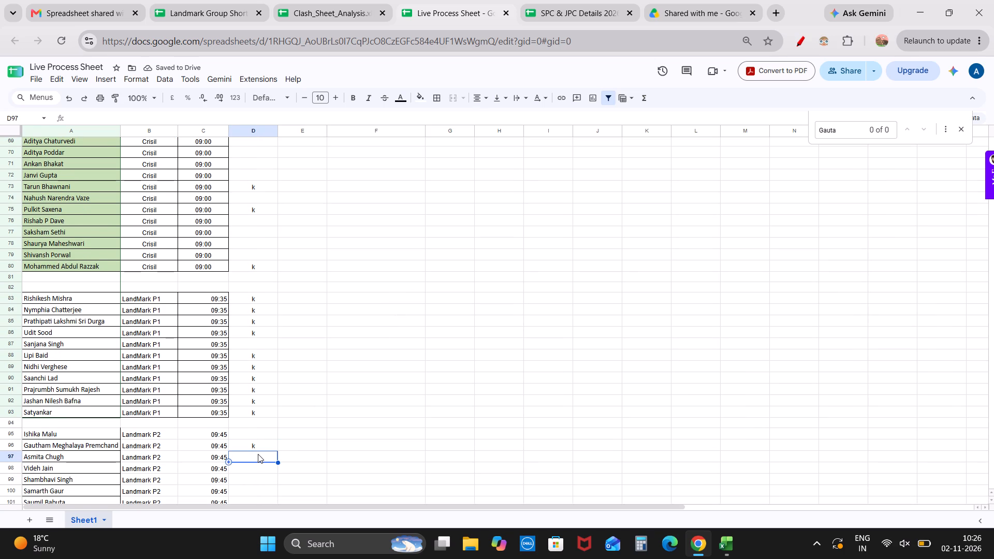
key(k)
click(296, 444)
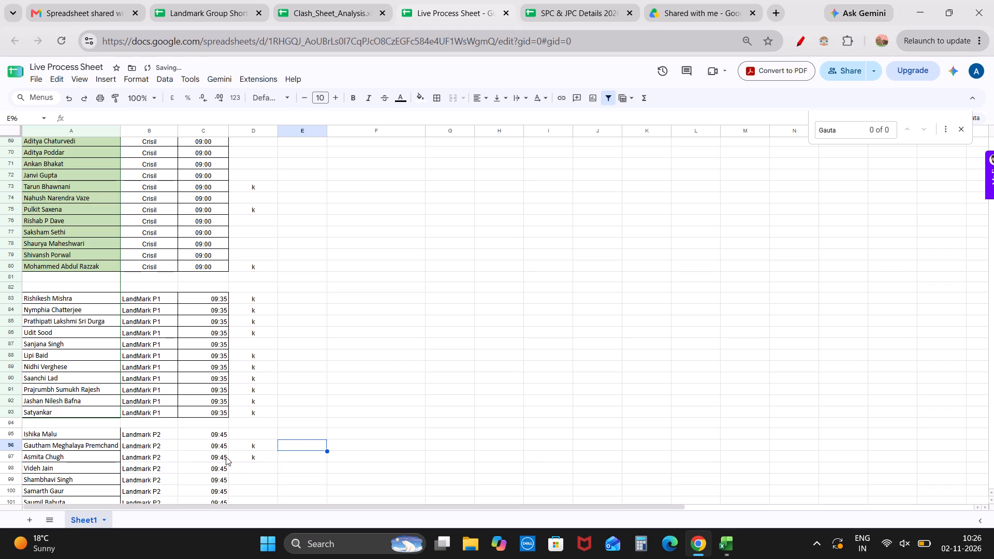
click(247, 468)
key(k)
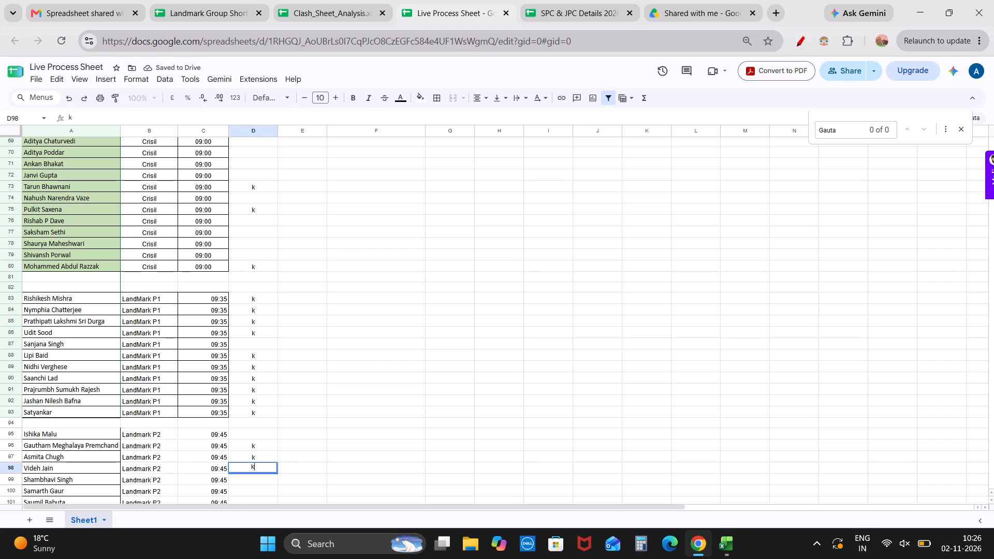
click(298, 454)
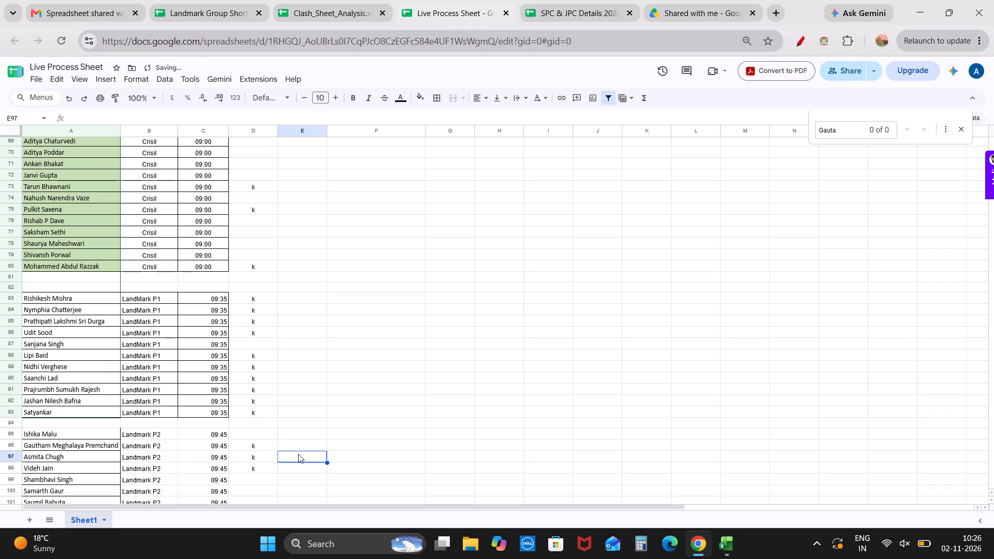
scroll(242, 491, down, 1)
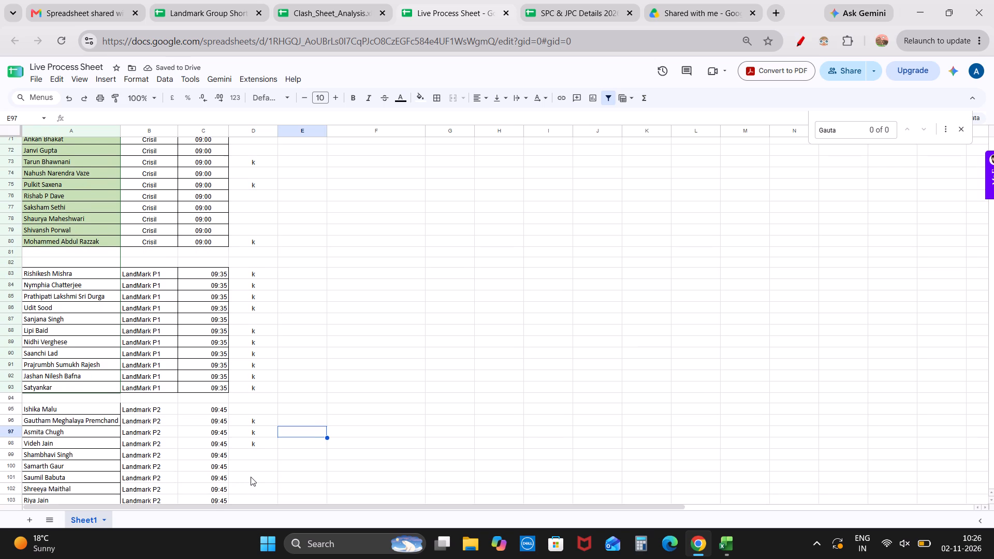
click(251, 477)
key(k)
click(278, 469)
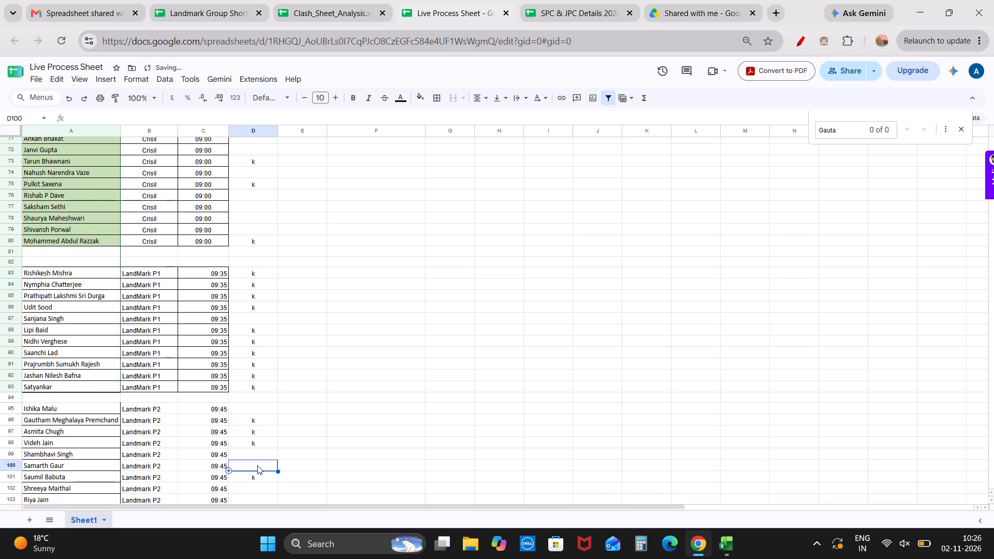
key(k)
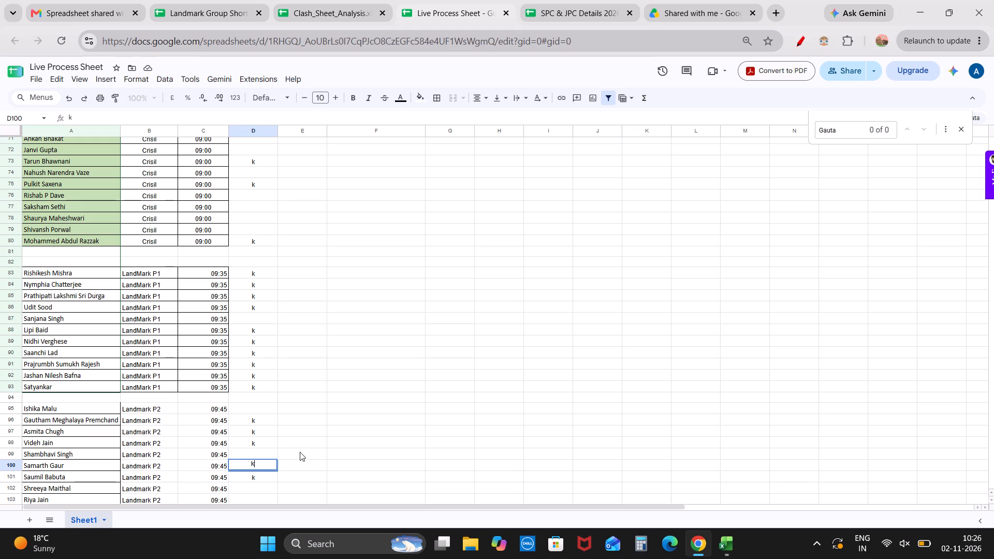
click(260, 452)
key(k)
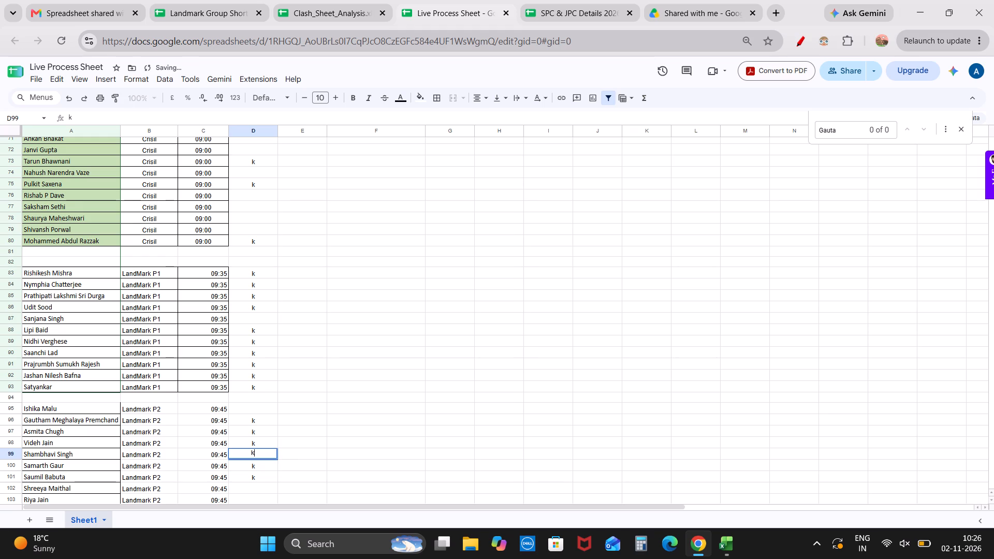
click(310, 444)
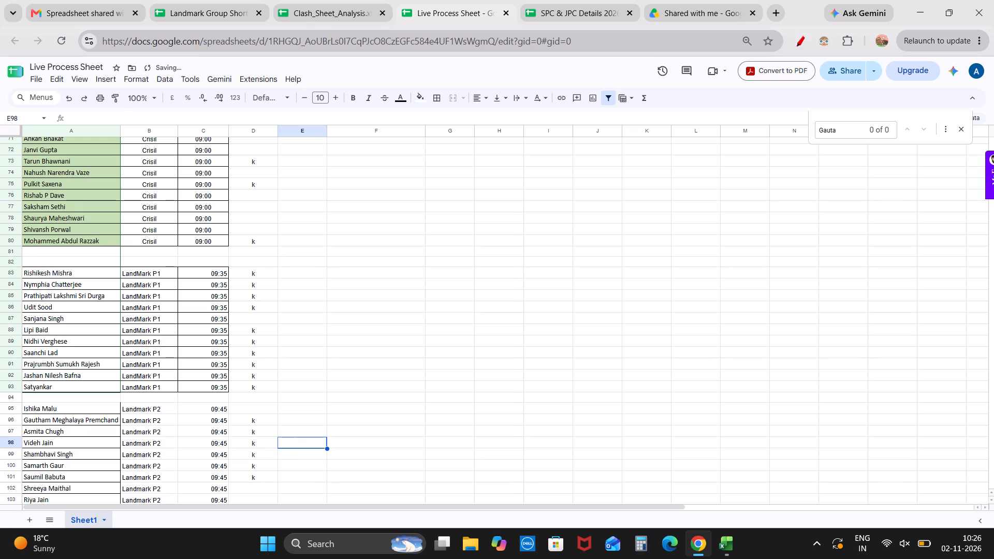
Mark the remaining Landmark P2 students in rows 95, 102, 103 and 104 with k in column D.
scroll(268, 433, down, 1)
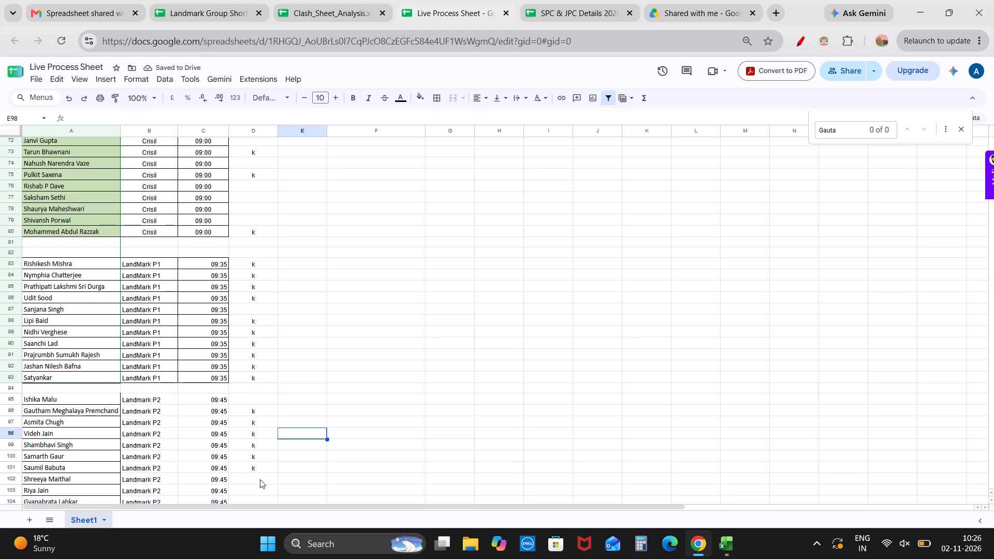
click(259, 476)
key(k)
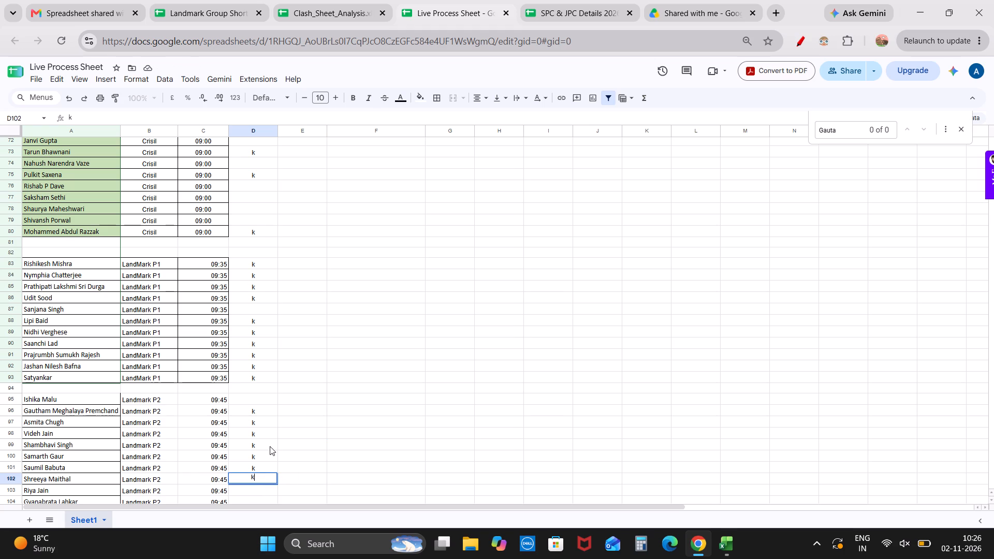
click(257, 396)
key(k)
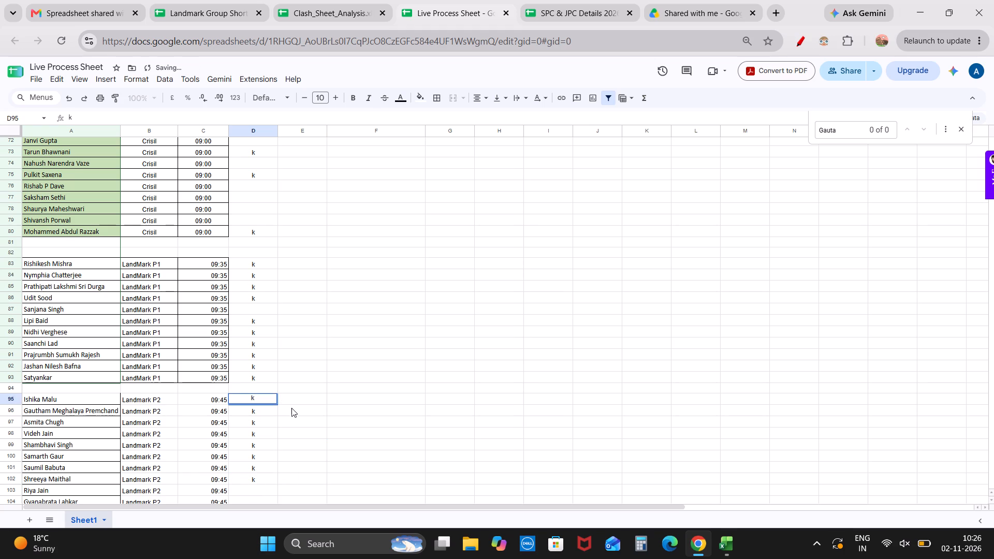
click(293, 409)
scroll(293, 409, down, 1)
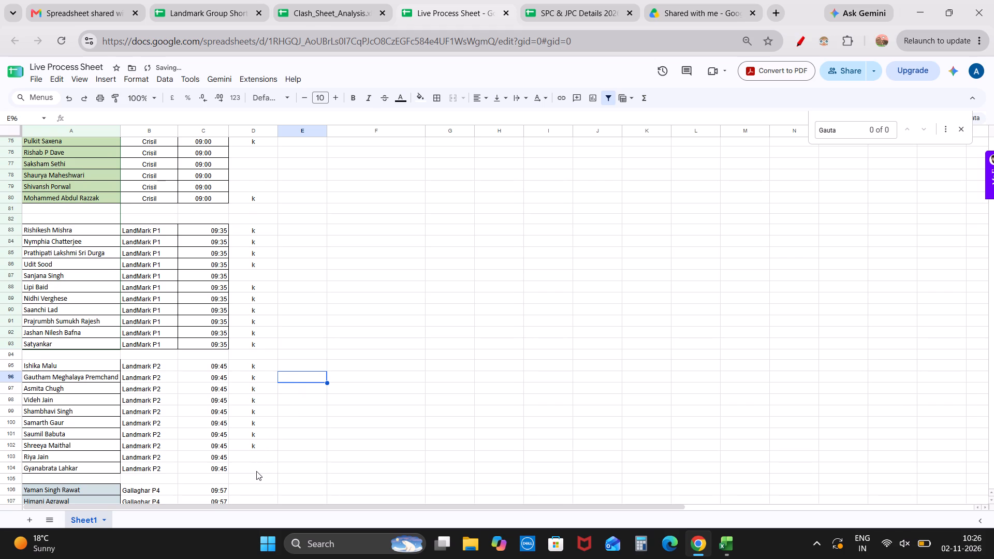
click(256, 471)
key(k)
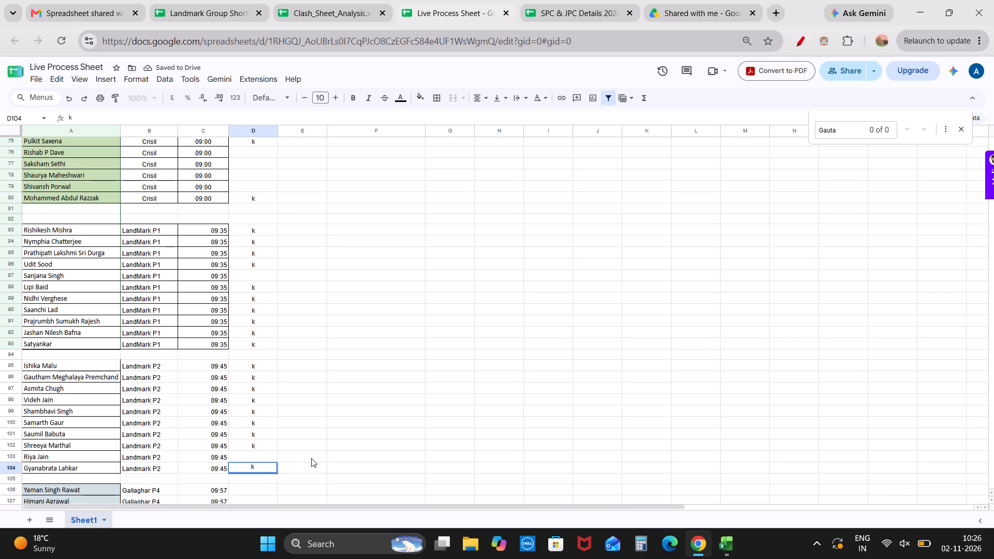
click(252, 454)
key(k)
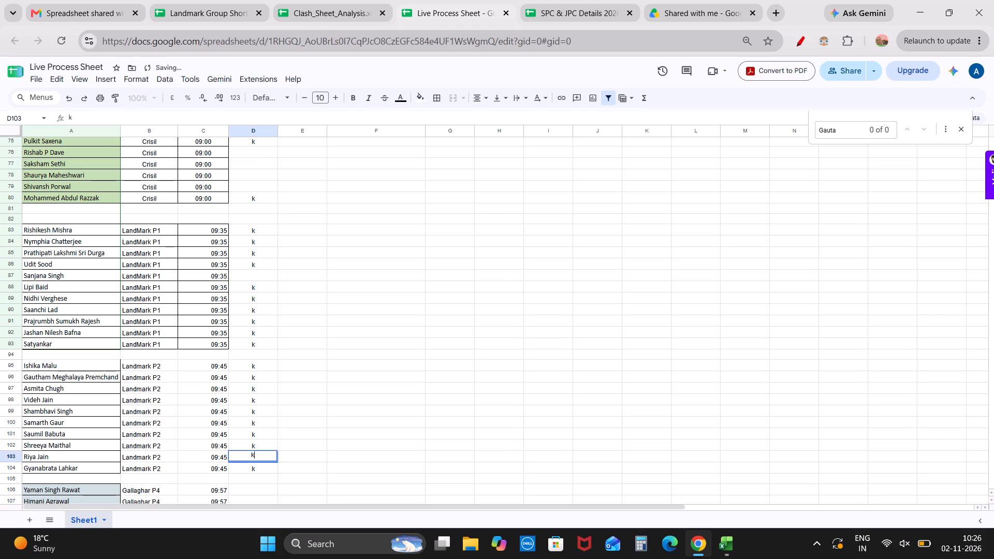
scroll(315, 440, down, 1)
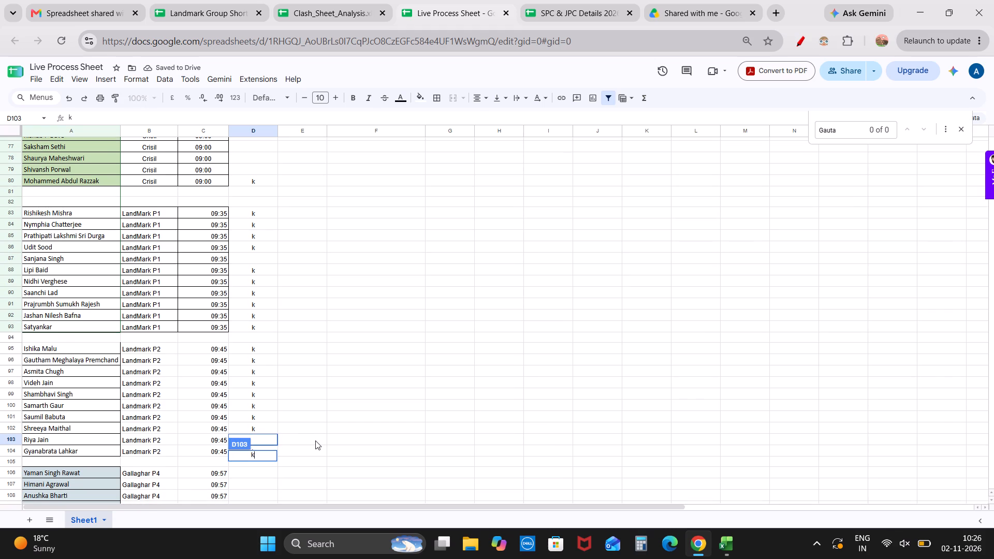
scroll(315, 440, down, 1)
click(315, 440)
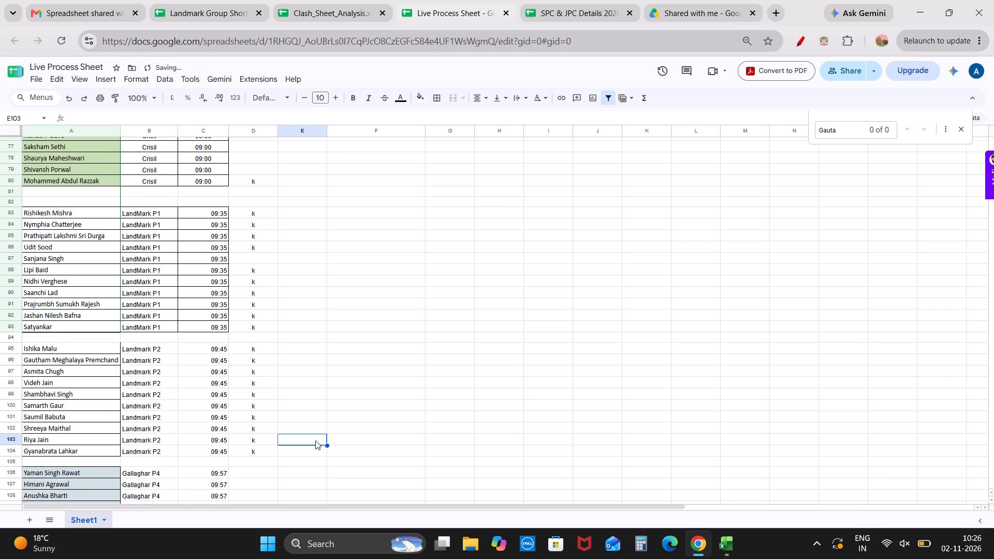
Review the marks in the Landmark P1 and P2 rows and look through the Gallaghar P4 and LandMark P3 rows below.
scroll(372, 389, up, 2)
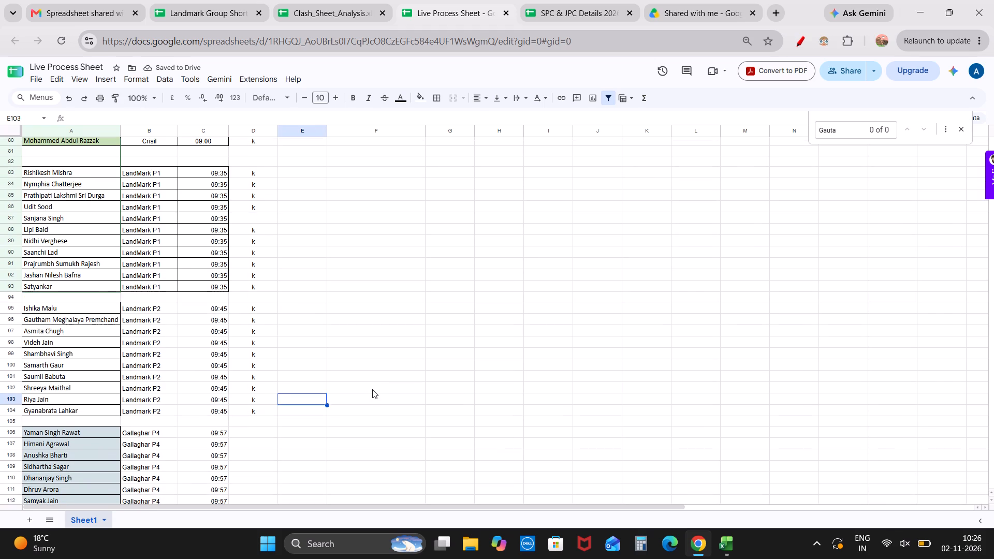
scroll(372, 389, up, 1)
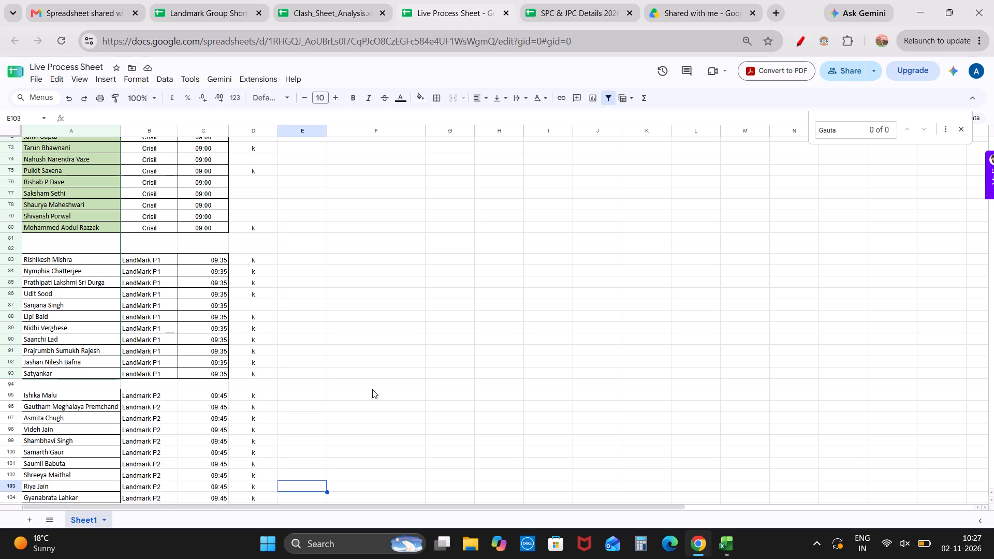
scroll(372, 389, down, 3)
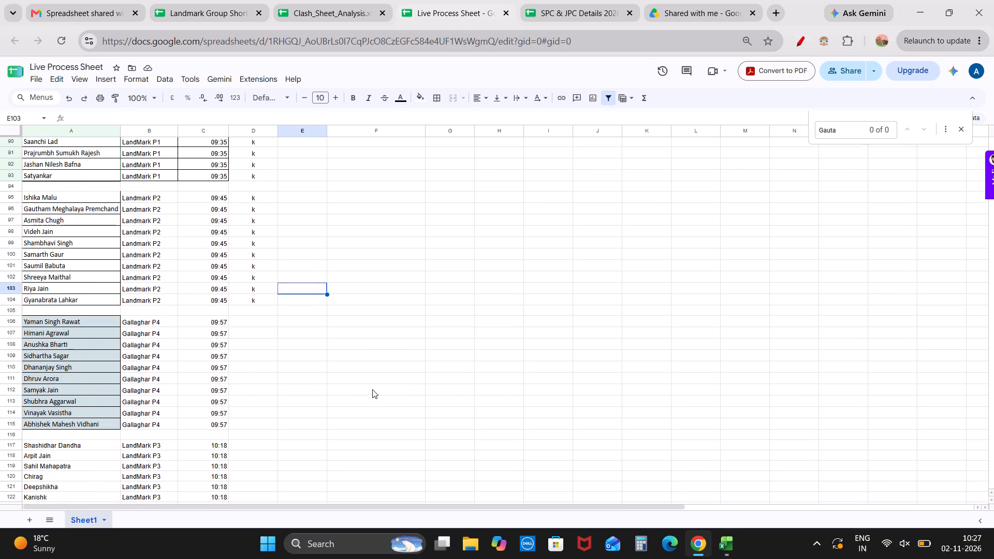
scroll(372, 389, down, 2)
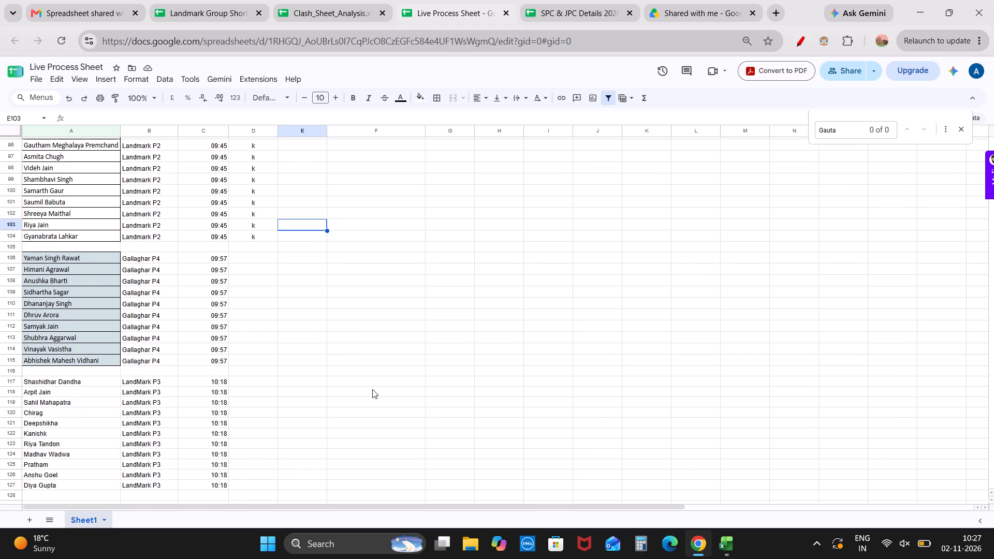
scroll(372, 389, down, 2)
click(60, 364)
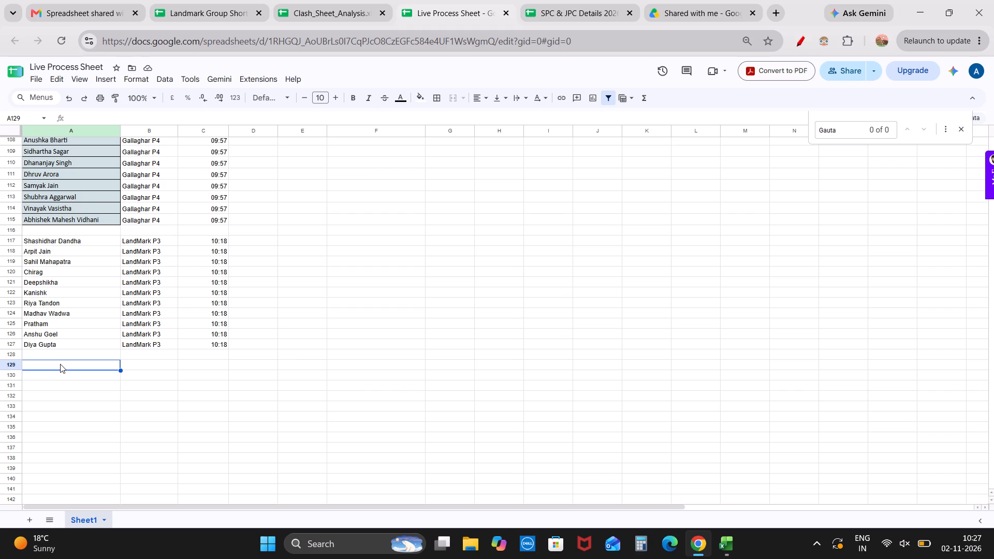
scroll(60, 364, down, 1)
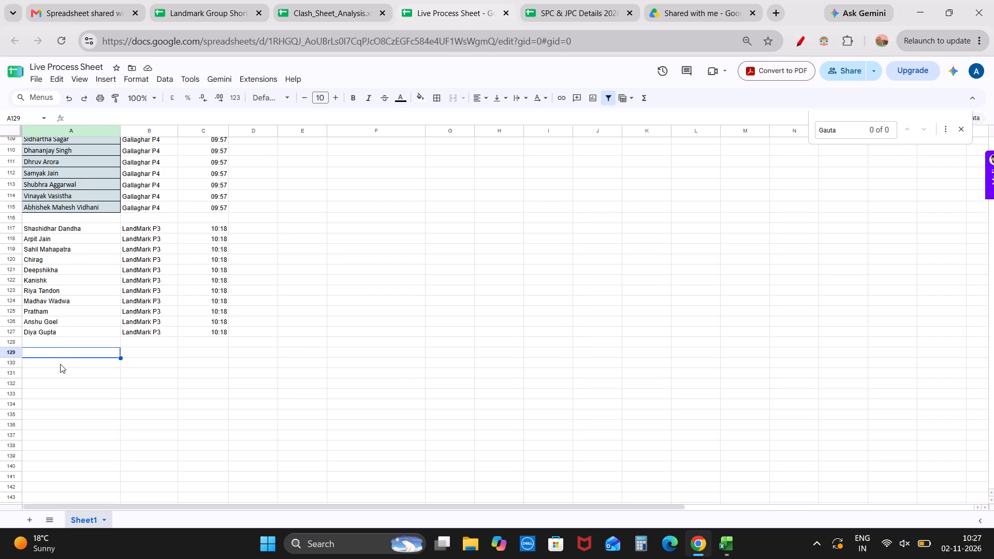
scroll(60, 364, down, 4)
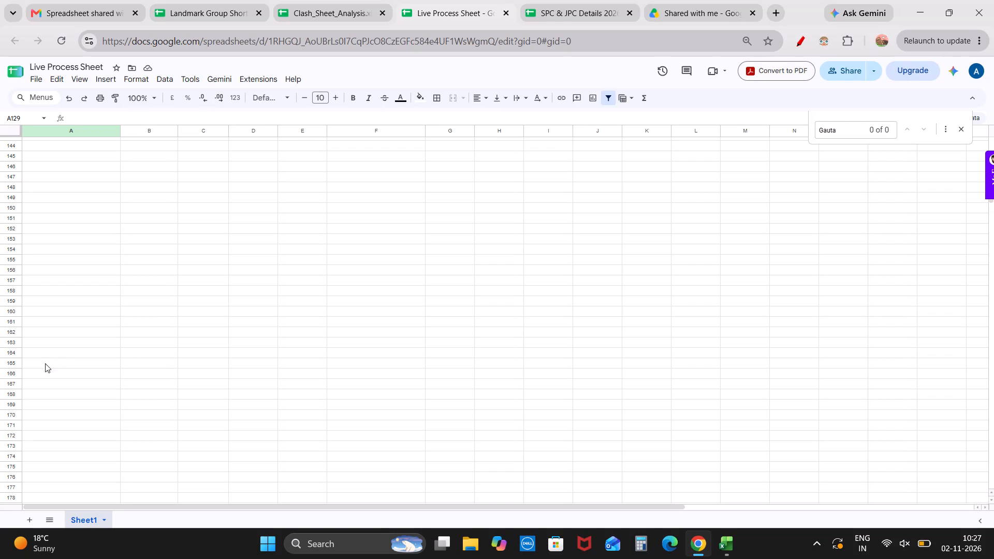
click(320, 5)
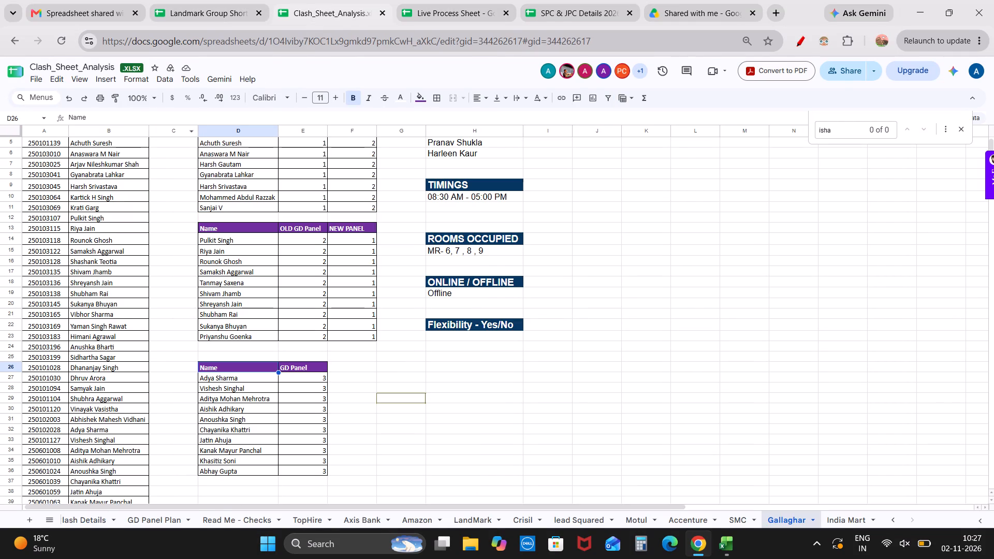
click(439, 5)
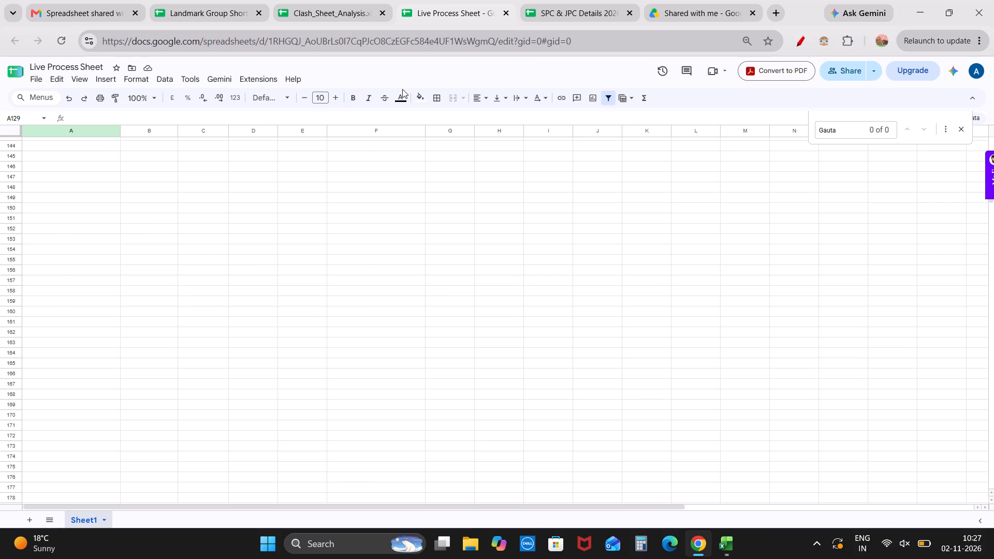
Search the Live Process Sheet for "pranav", then for "gaurav".
key(ctrl+f)
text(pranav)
scroll(189, 204, up, 2)
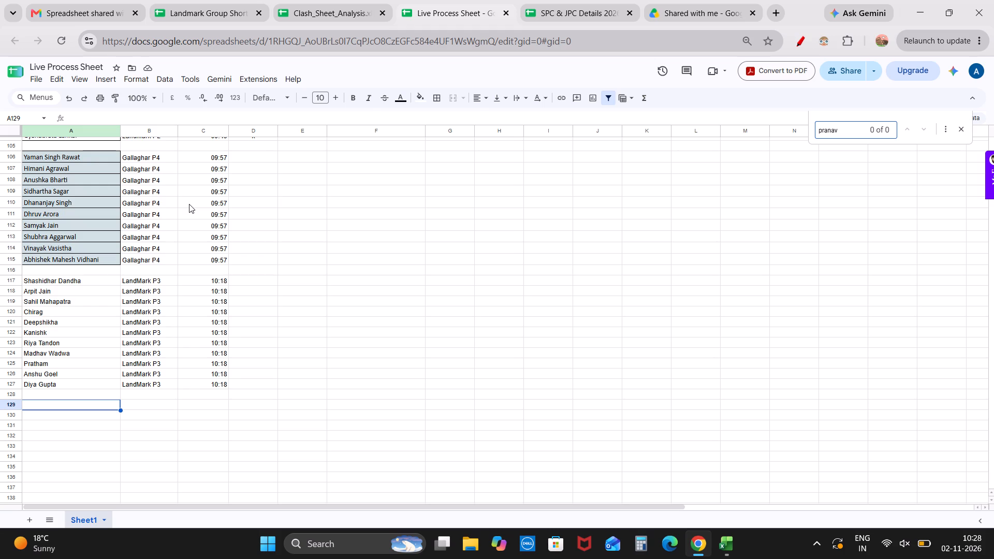
double_click(833, 126)
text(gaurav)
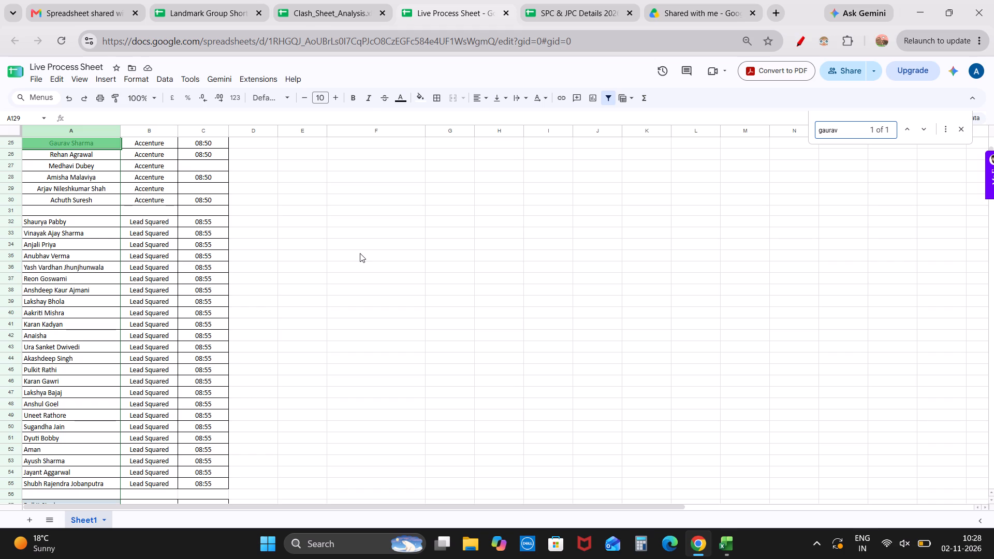
Replace the search term with "Prathamay" to look for that student in the sheet.
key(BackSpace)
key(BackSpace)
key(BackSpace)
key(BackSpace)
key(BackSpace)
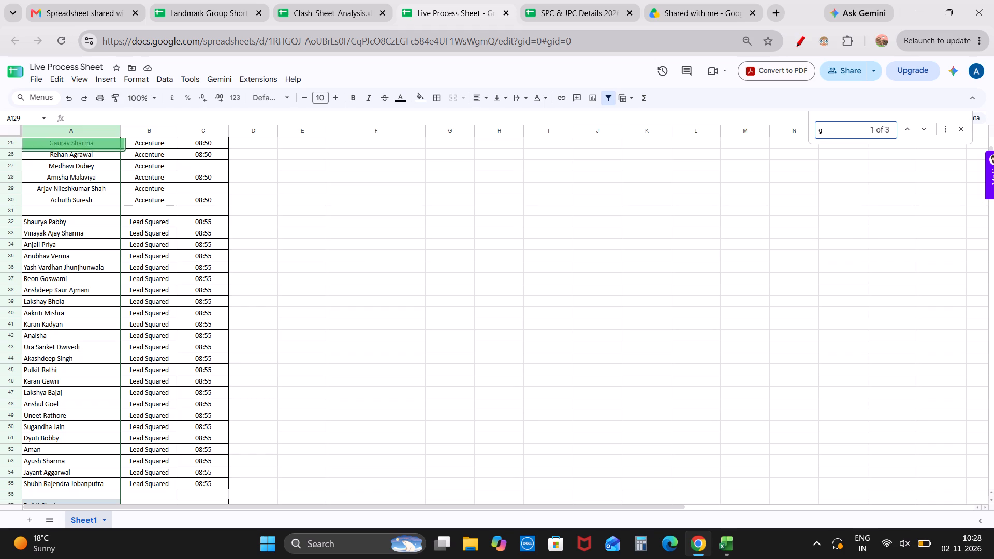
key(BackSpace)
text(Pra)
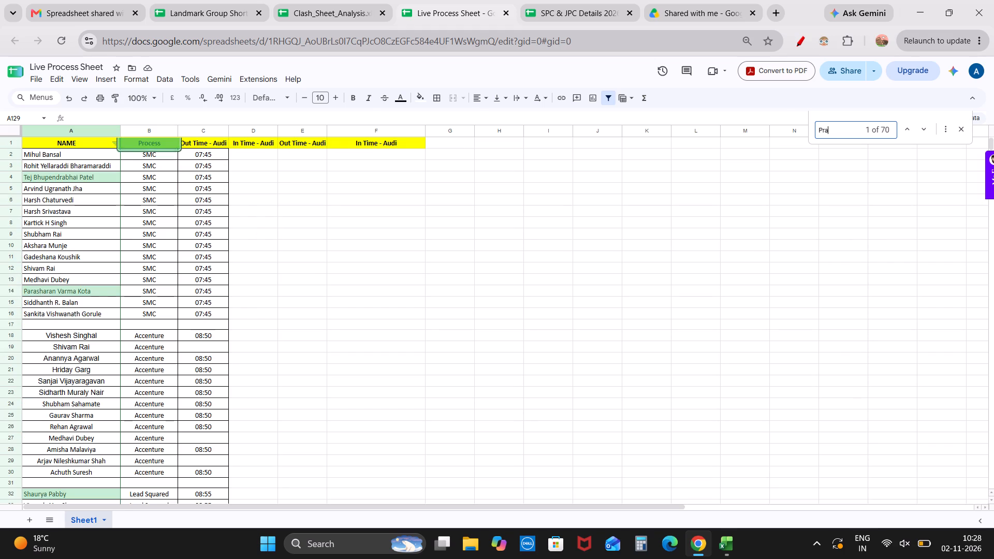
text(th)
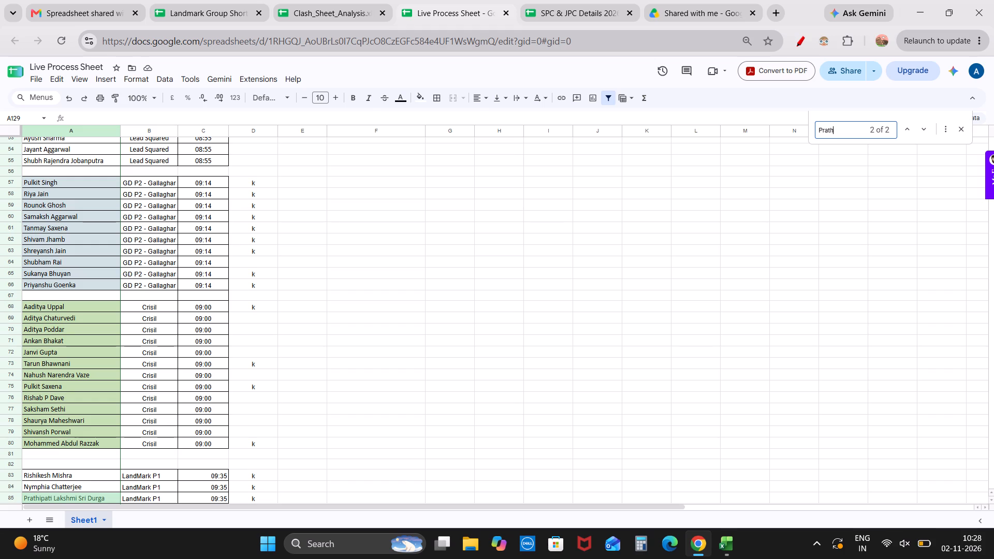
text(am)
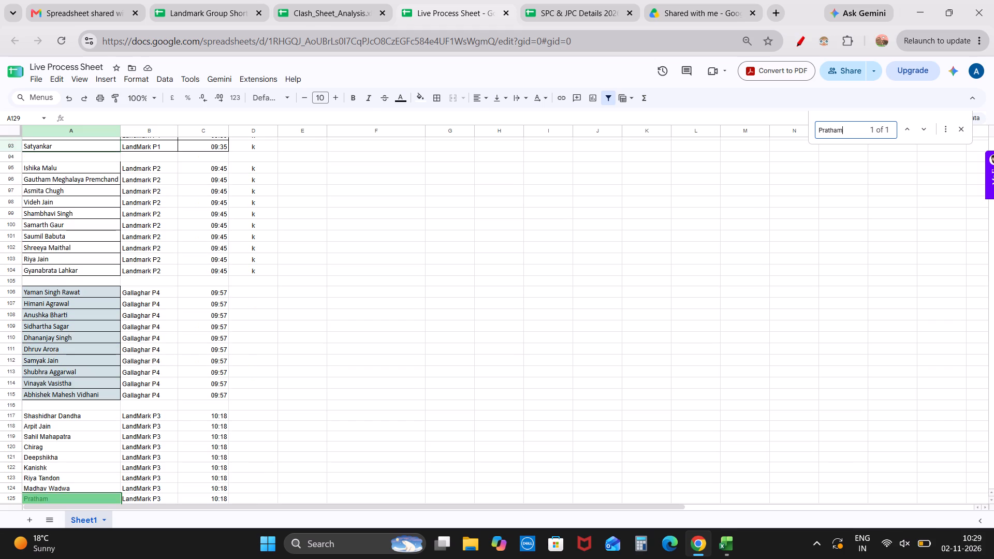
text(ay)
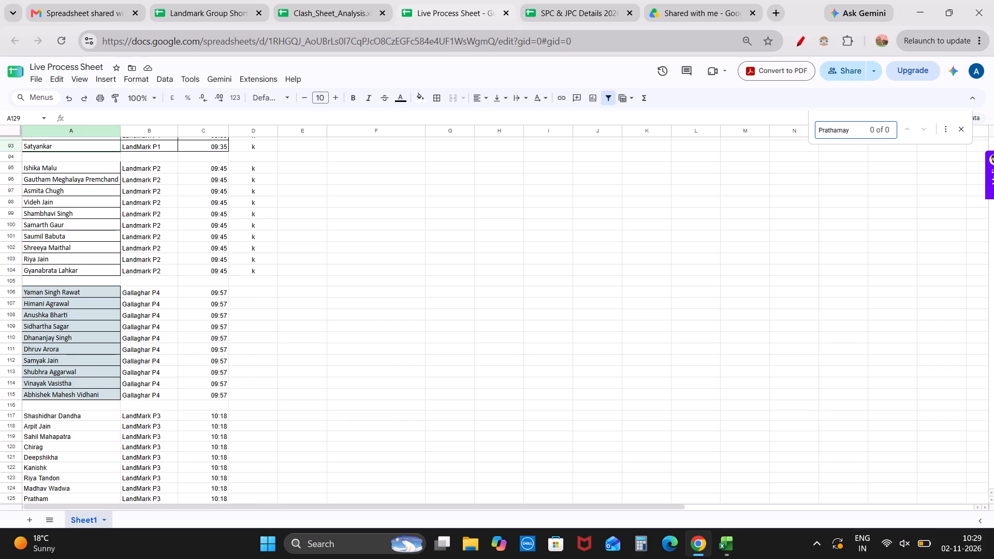
Clear the search term and search the sheet for "akshara".
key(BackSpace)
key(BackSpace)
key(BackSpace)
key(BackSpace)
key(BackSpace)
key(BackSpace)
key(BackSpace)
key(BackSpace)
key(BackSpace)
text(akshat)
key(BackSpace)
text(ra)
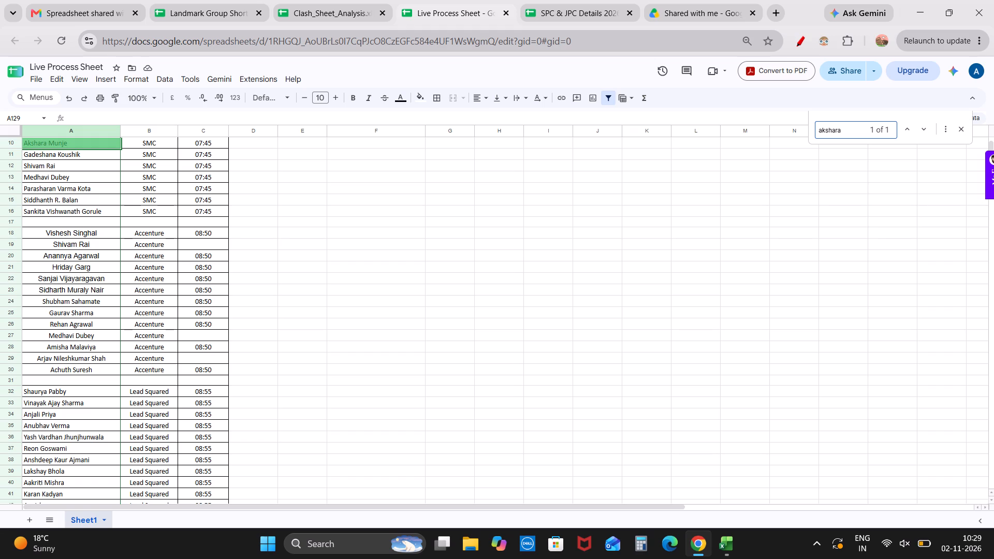
Replace the Live Process Sheet search term with "prathamay", then clear the term after the search.
scroll(227, 236, up, 1)
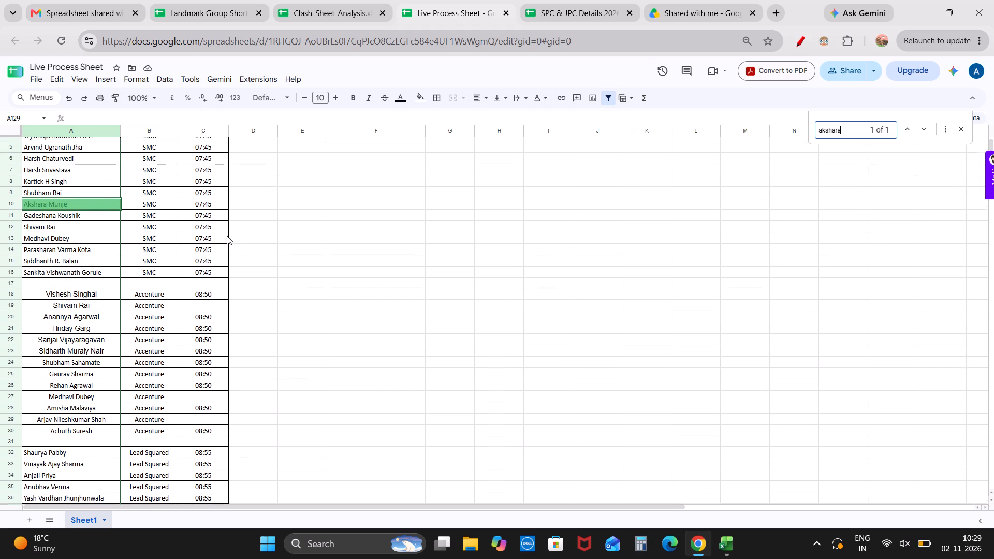
scroll(227, 236, up, 2)
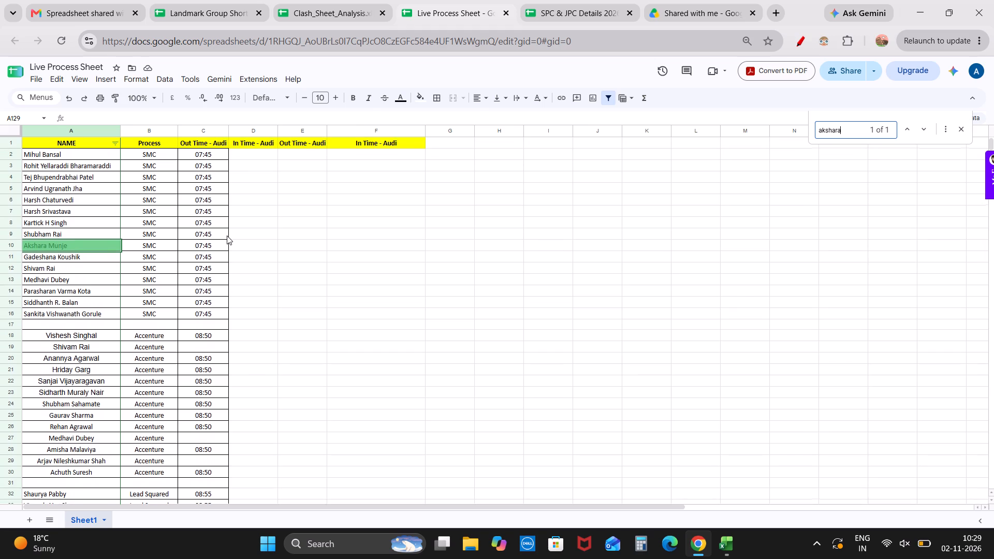
drag(844, 130, 839, 130)
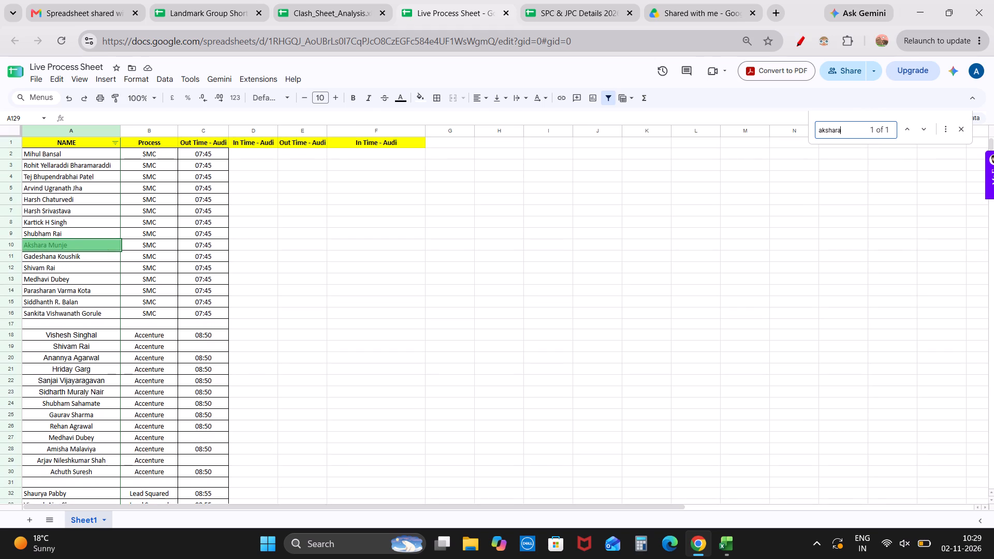
drag(839, 130, 813, 131)
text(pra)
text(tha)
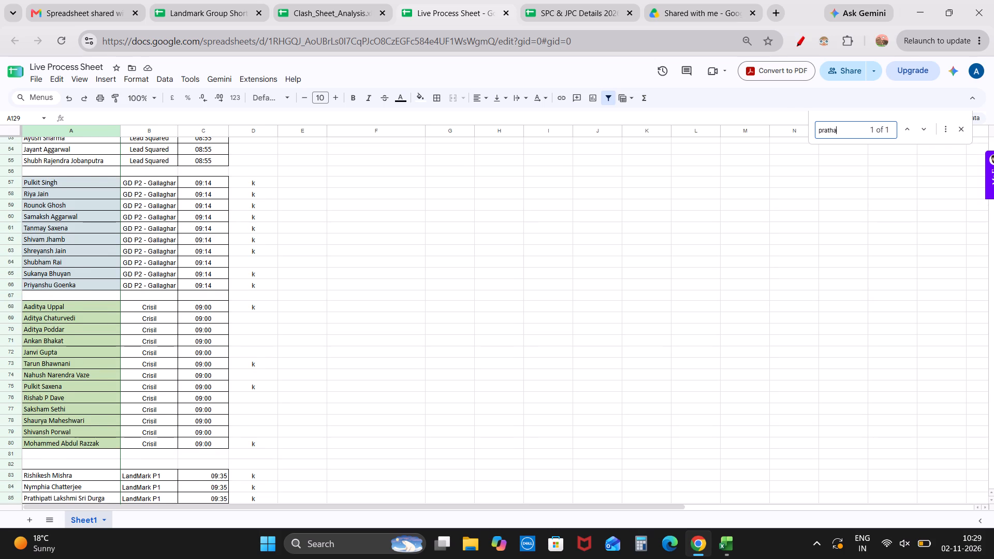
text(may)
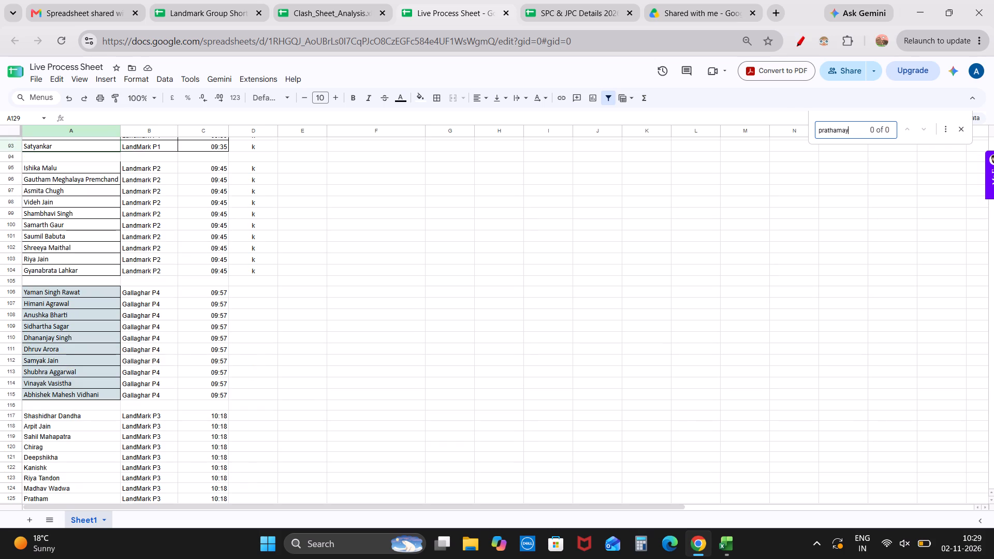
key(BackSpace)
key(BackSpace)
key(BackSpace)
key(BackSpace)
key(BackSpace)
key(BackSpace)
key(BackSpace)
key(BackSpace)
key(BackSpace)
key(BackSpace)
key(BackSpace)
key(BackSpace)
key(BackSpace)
Switch to Clash_Sheet_Analysis and search its Master - 210 People sheet for "prathamay".
click(263, 0)
click(322, 1)
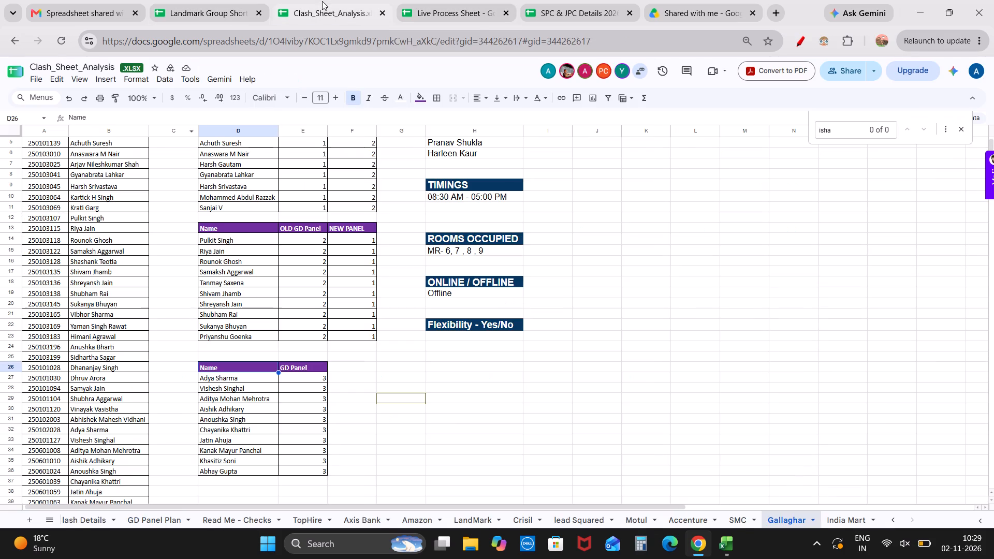
click(383, 245)
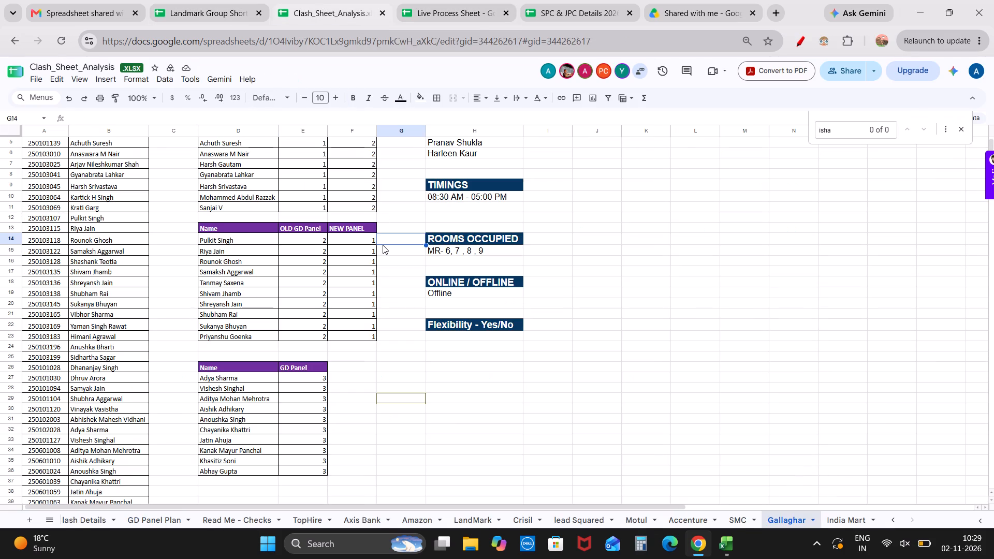
scroll(100, 520, right, 5)
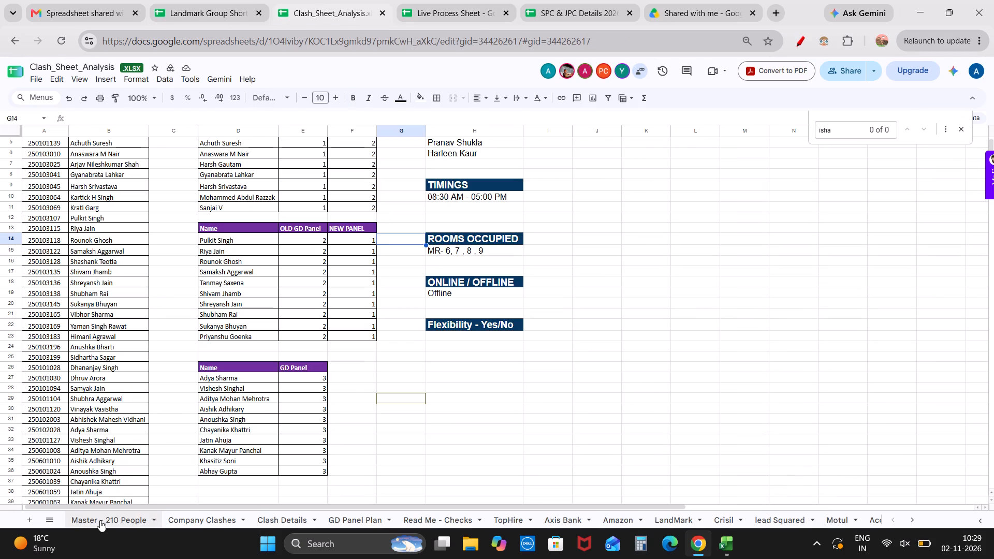
click(99, 520)
click(99, 520)
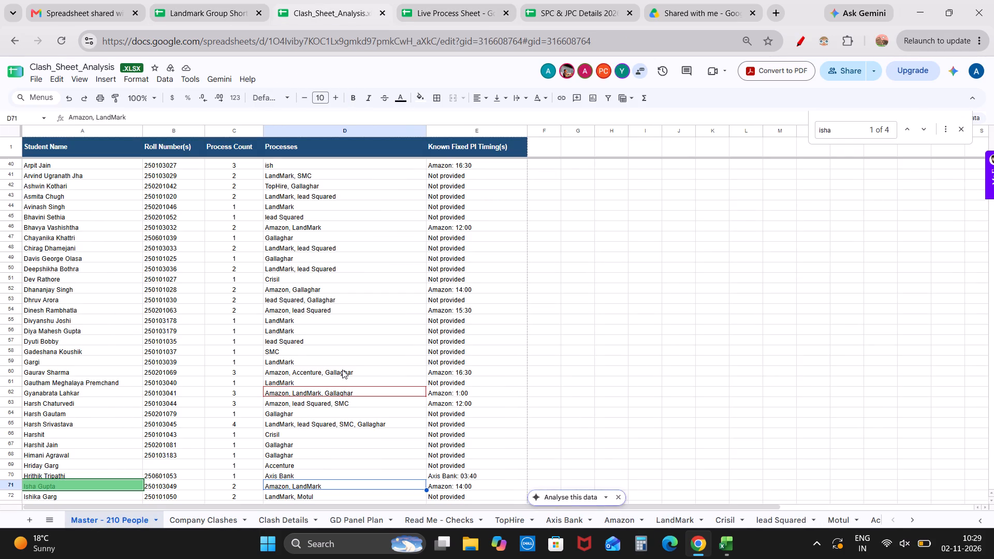
click(342, 370)
key(ctrl+f)
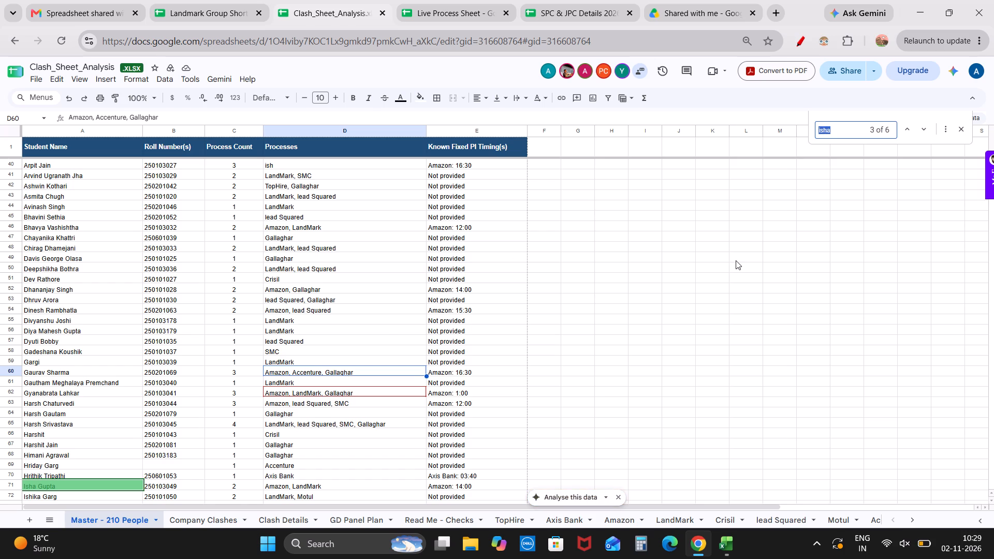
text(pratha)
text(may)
scroll(619, 326, down, 1)
Clear the search term and look up the student Abhay by first name and partial surname in the Master sheet.
key(BackSpace)
key(BackSpace)
key(BackSpace)
key(BackSpace)
key(BackSpace)
key(BackSpace)
key(BackSpace)
key(BackSpace)
key(BackSpace)
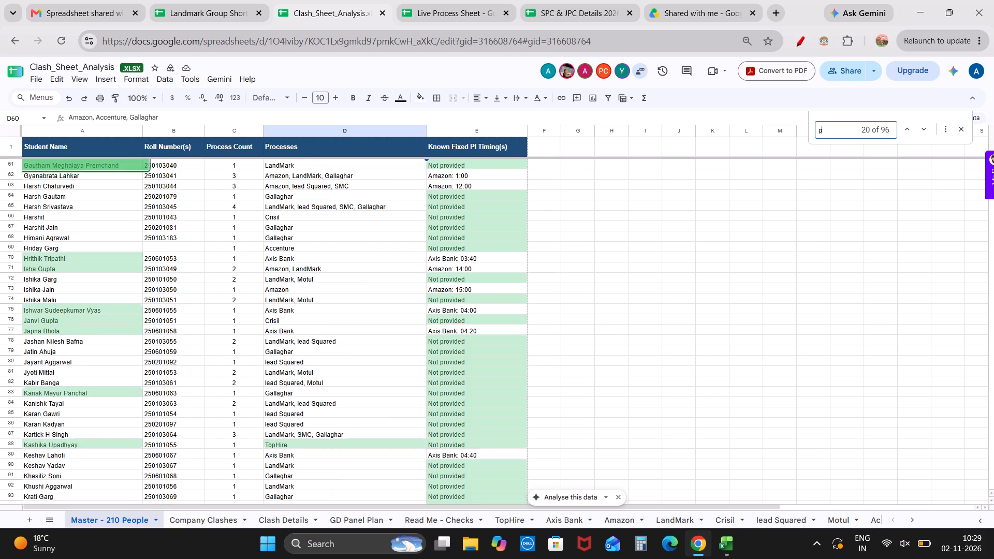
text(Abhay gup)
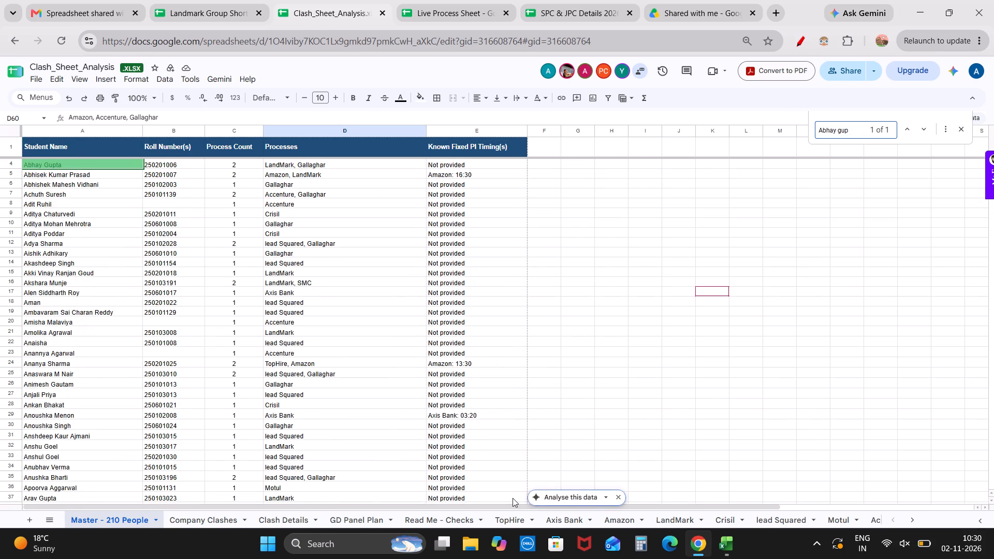
scroll(513, 498, down, 1)
scroll(464, 448, up, 4)
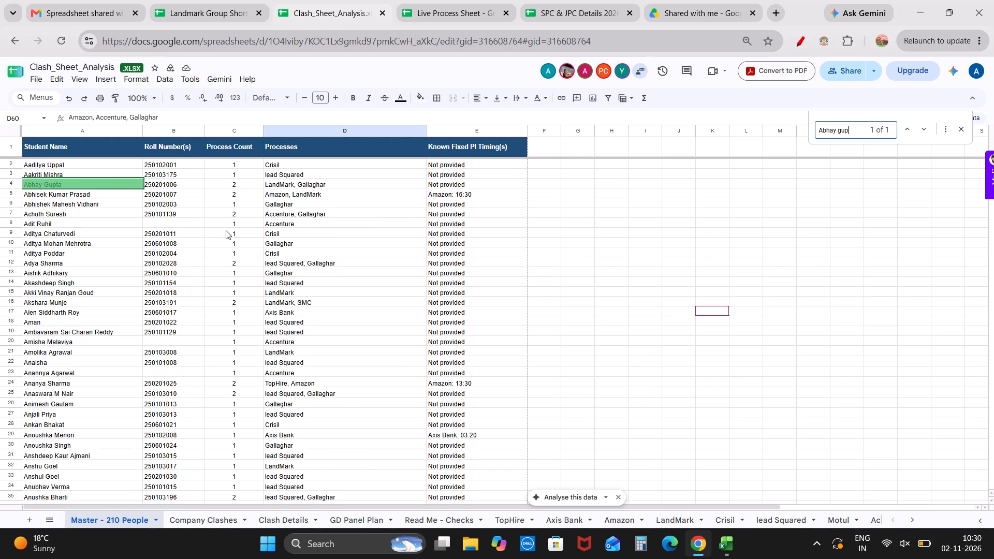
click(454, 0)
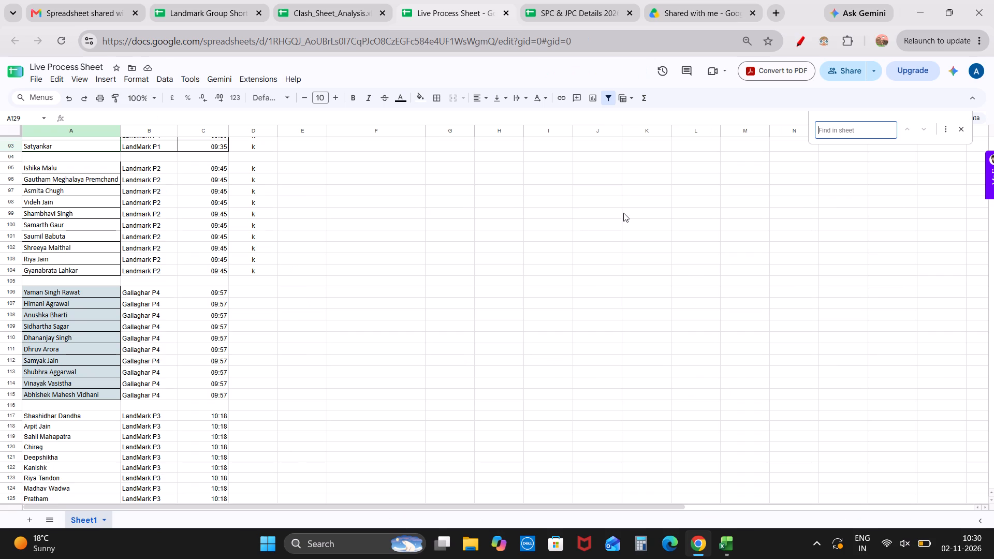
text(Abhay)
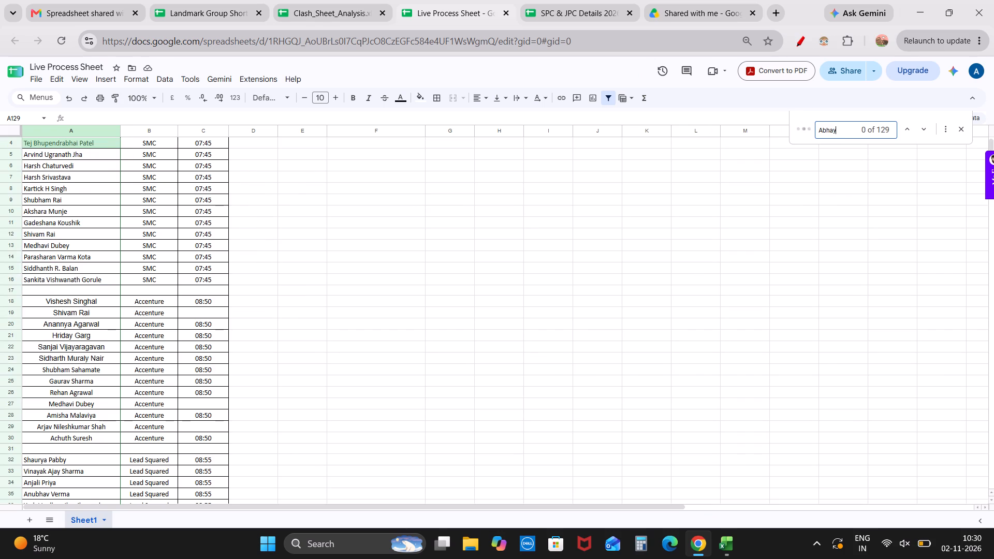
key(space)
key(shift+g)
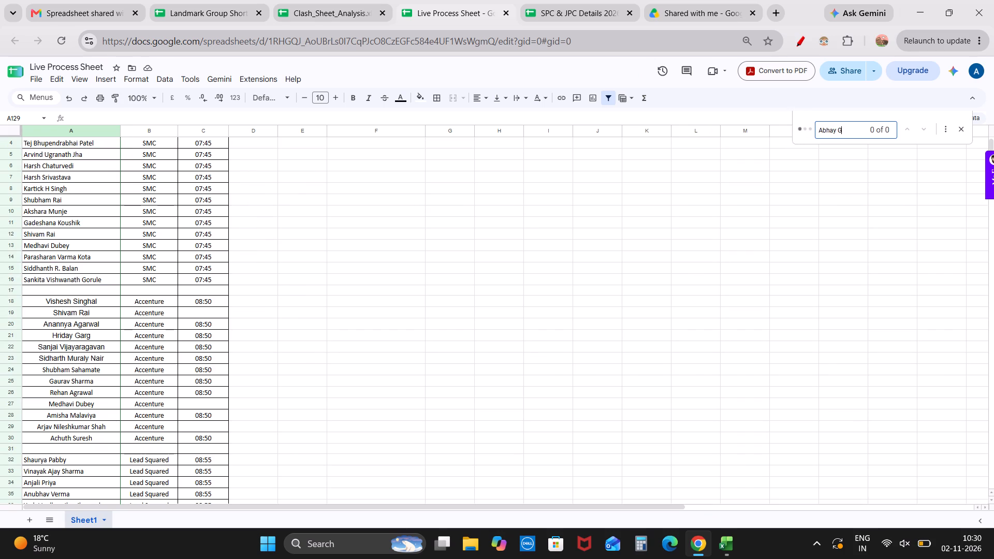
scroll(547, 210, up, 7)
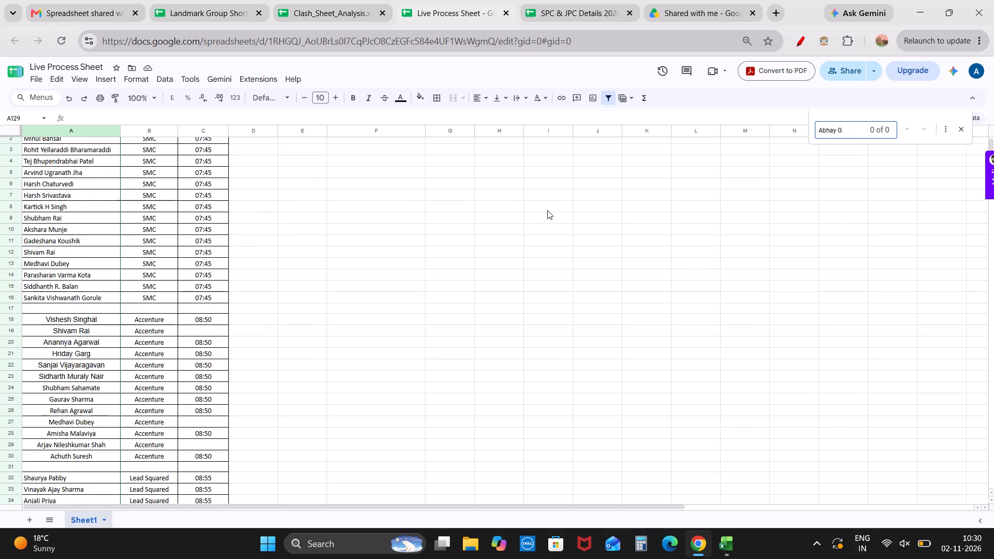
scroll(547, 210, up, 3)
scroll(547, 210, down, 6)
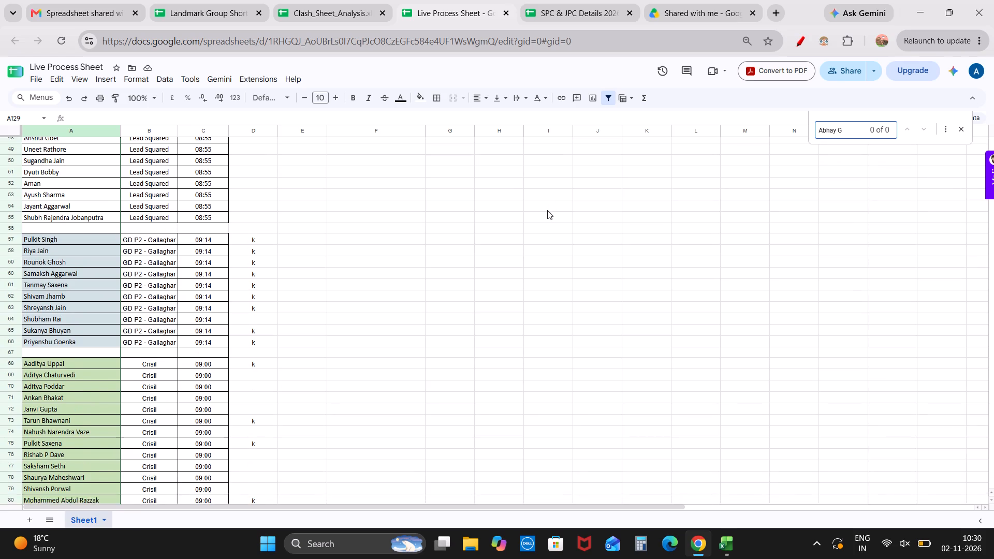
scroll(547, 210, down, 7)
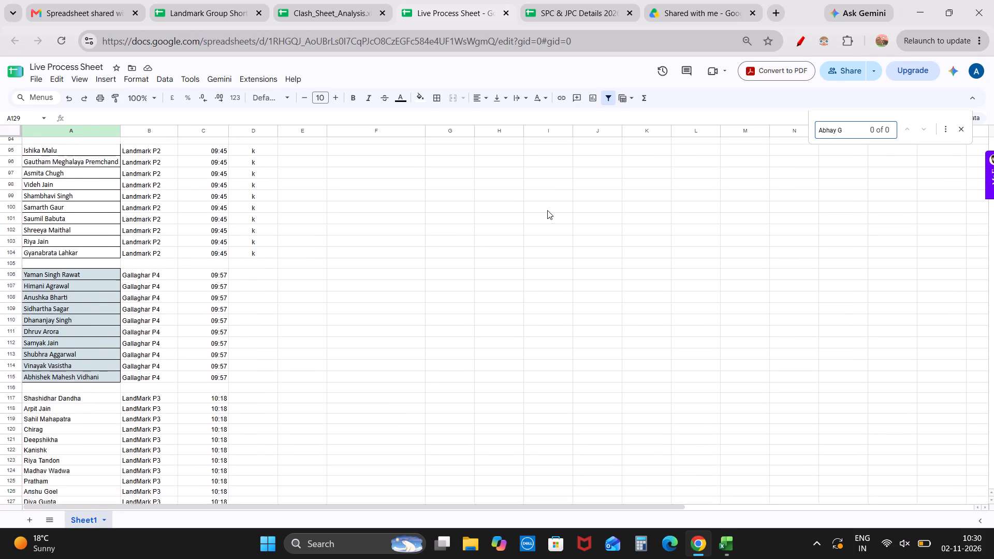
scroll(547, 210, down, 3)
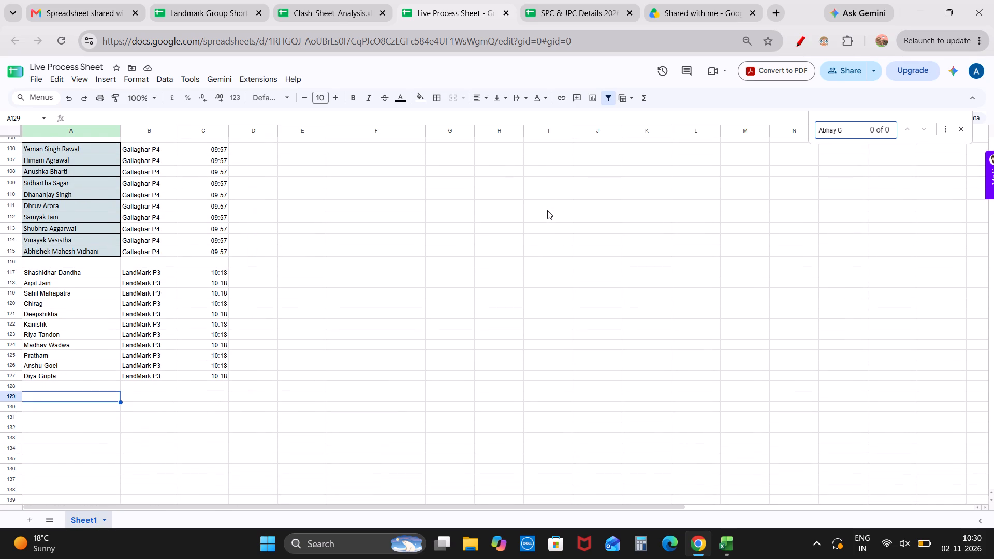
Extend the search with more letters of the student's surname, then clear the search term.
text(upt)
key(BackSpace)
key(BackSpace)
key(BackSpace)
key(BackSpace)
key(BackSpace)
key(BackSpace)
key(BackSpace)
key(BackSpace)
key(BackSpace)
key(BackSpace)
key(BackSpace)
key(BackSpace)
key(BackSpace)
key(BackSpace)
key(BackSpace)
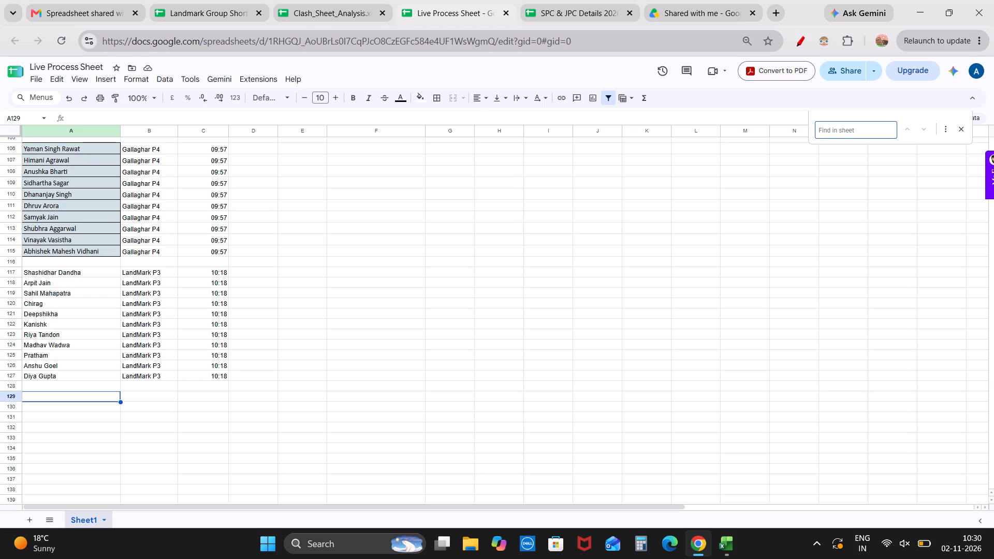
Look through the Live Process Sheet from the SMC rows to the blank rows below LandMark P3.
scroll(737, 246, up, 14)
scroll(737, 246, down, 1)
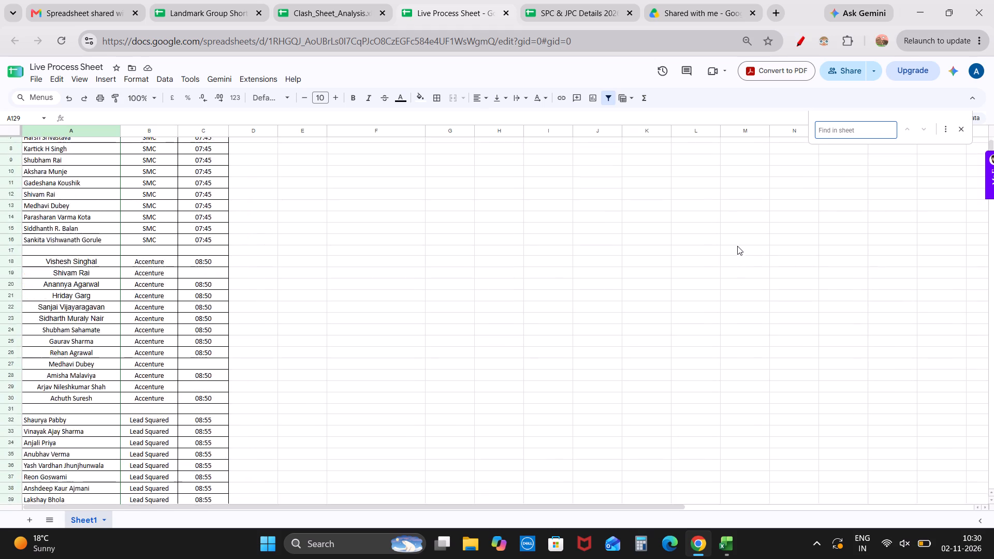
scroll(737, 246, down, 7)
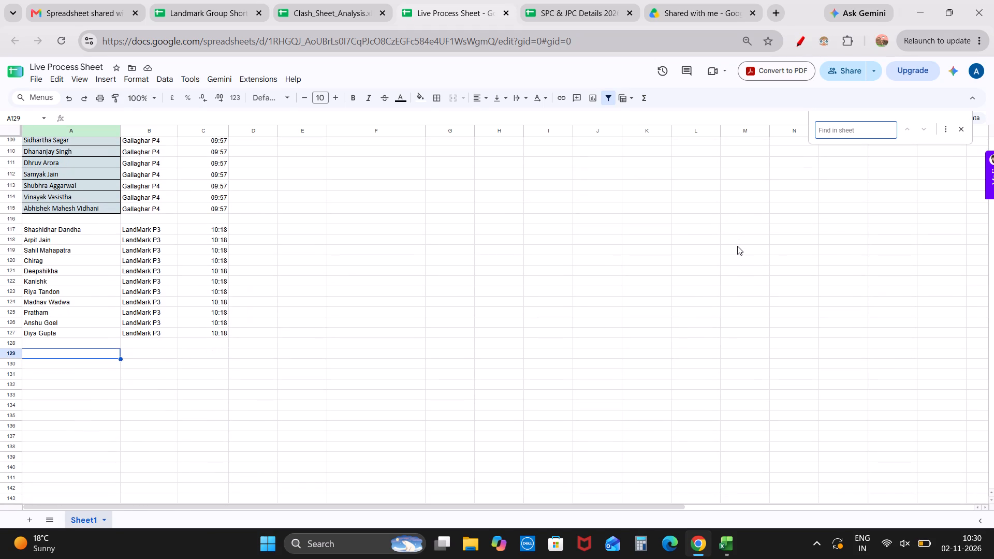
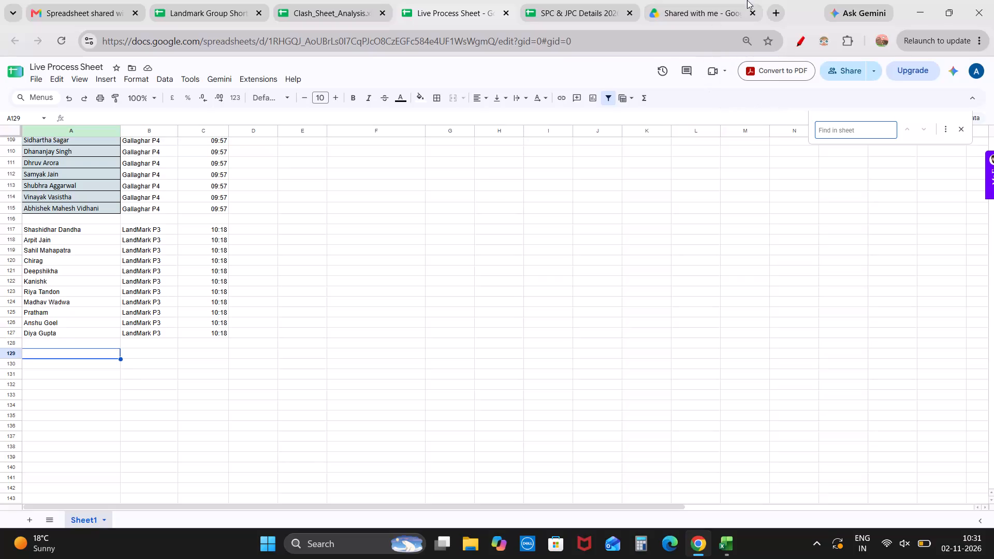
Switch to Clash_Sheet_Analysis and look over the Master list and the Company Clashes sheet.
click(346, 0)
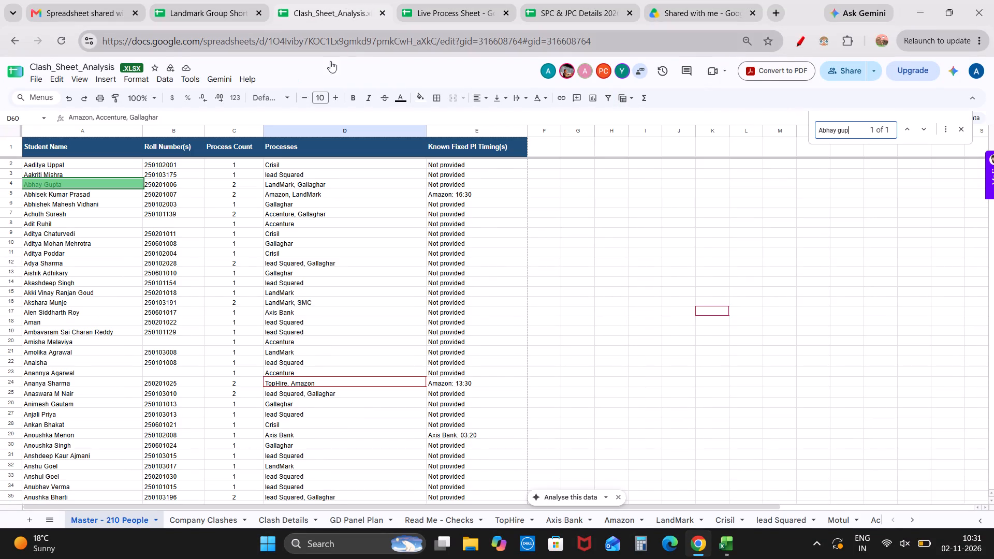
scroll(360, 246, right, 1)
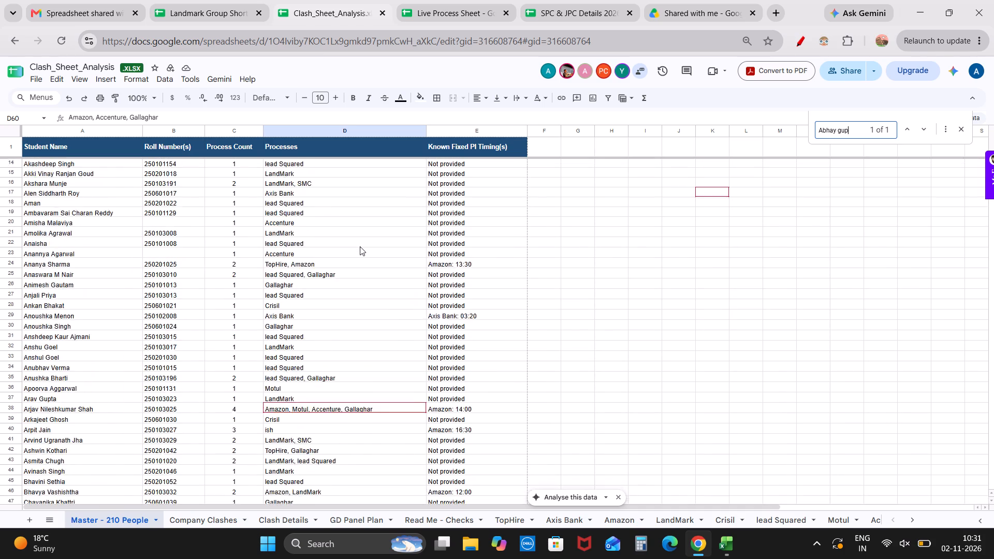
scroll(360, 246, right, 1)
click(212, 516)
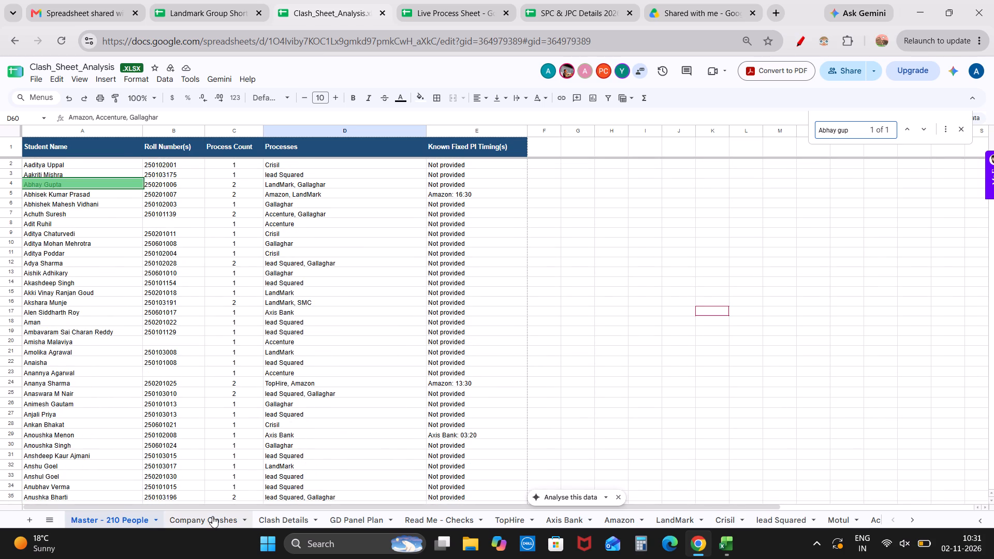
click(114, 524)
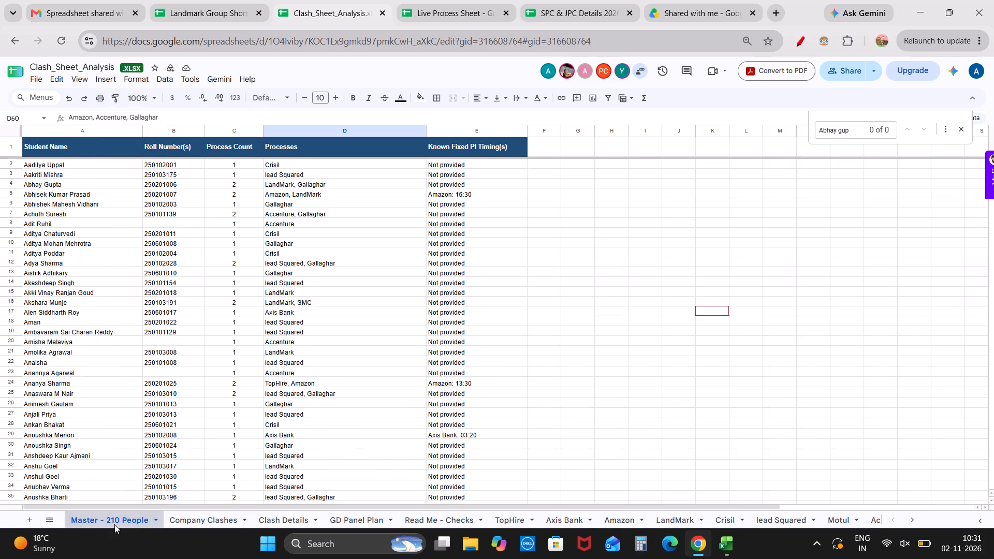
Return to the Live Process Sheet, enter the student Nishath's name in A129 below the LandMark P3 rows, and close the search.
click(434, 12)
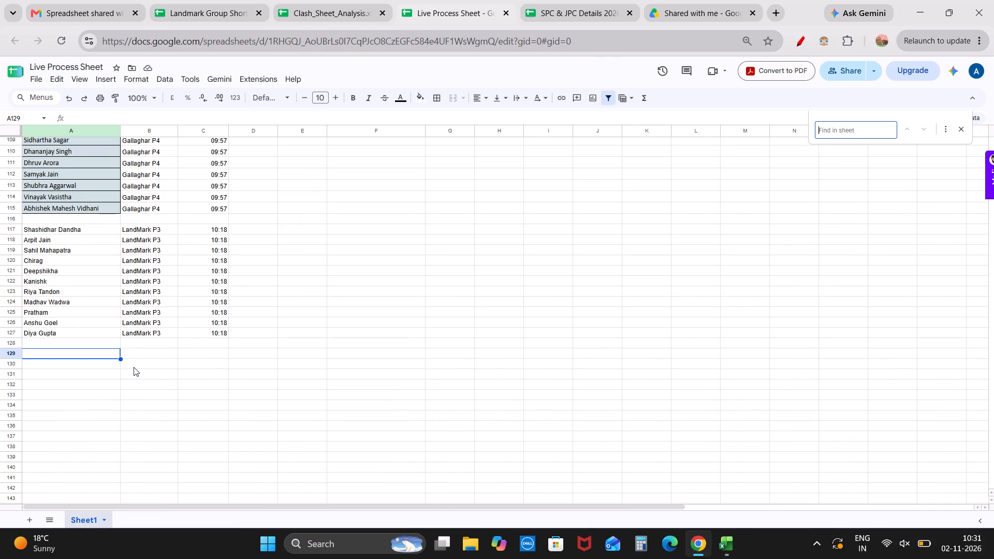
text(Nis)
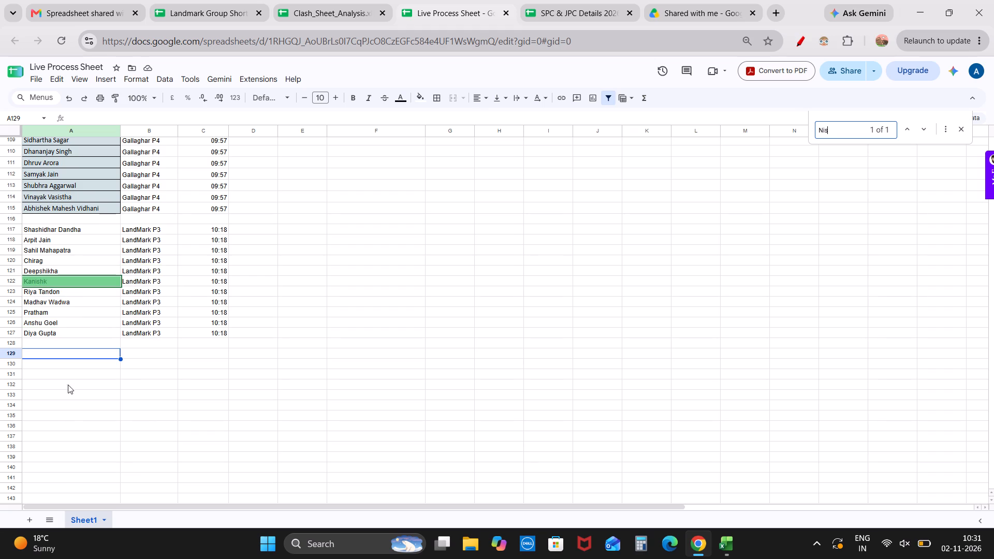
click(91, 359)
double_click(83, 356)
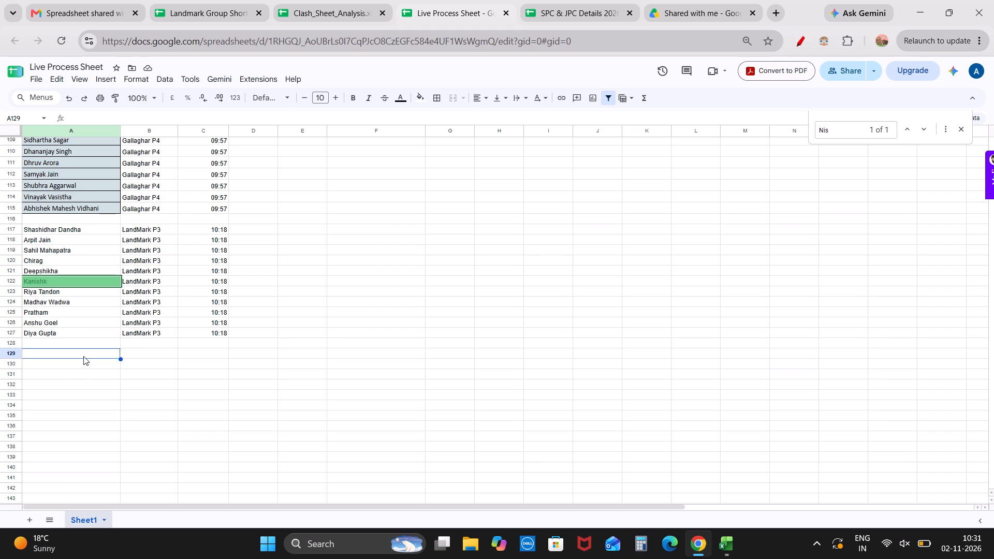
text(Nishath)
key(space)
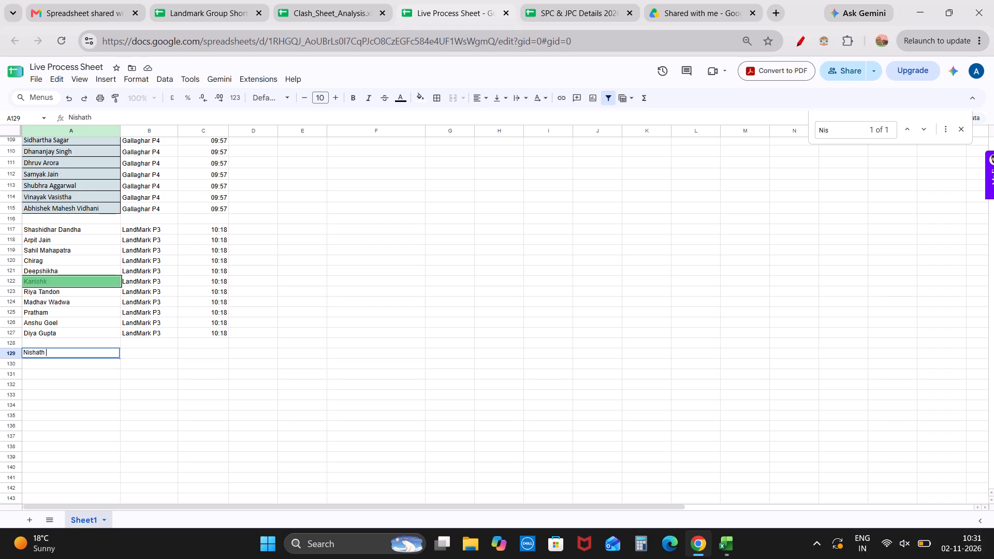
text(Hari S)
click(145, 352)
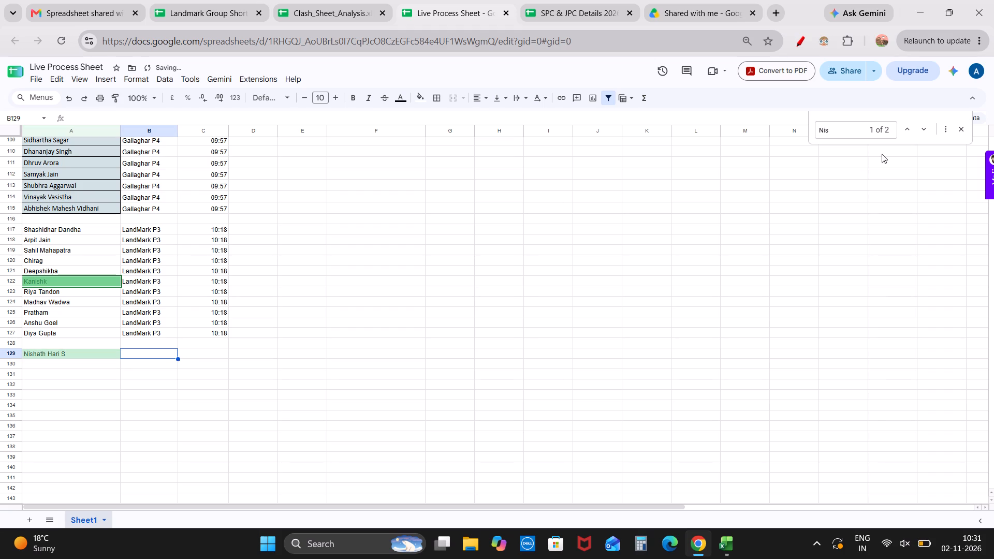
click(961, 131)
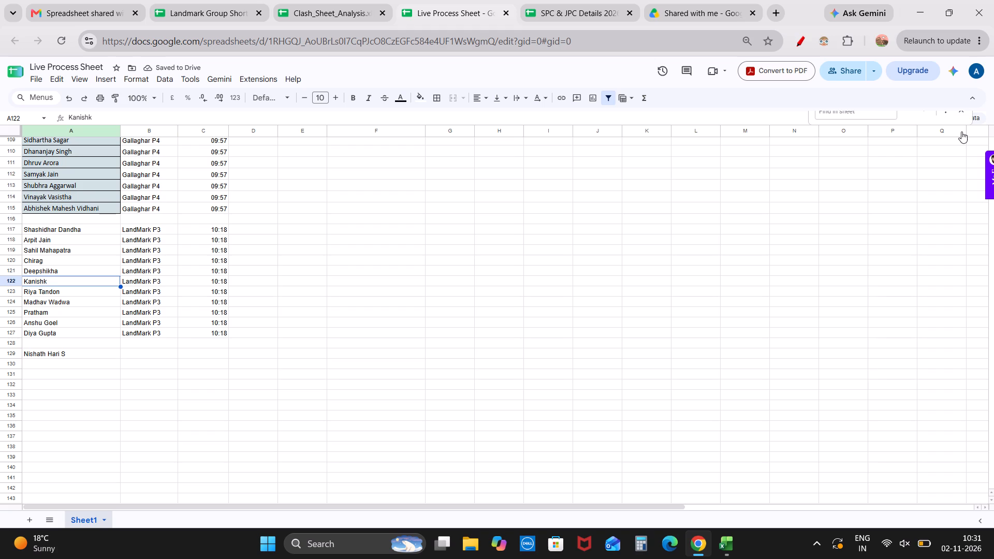
Enter Amazon PI as the process beside Nishath's name in B129.
click(155, 352)
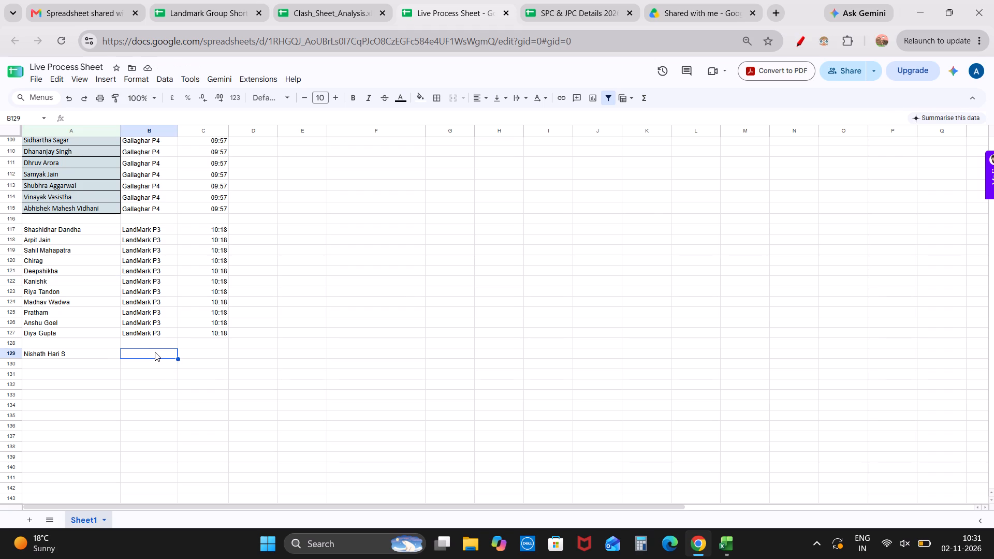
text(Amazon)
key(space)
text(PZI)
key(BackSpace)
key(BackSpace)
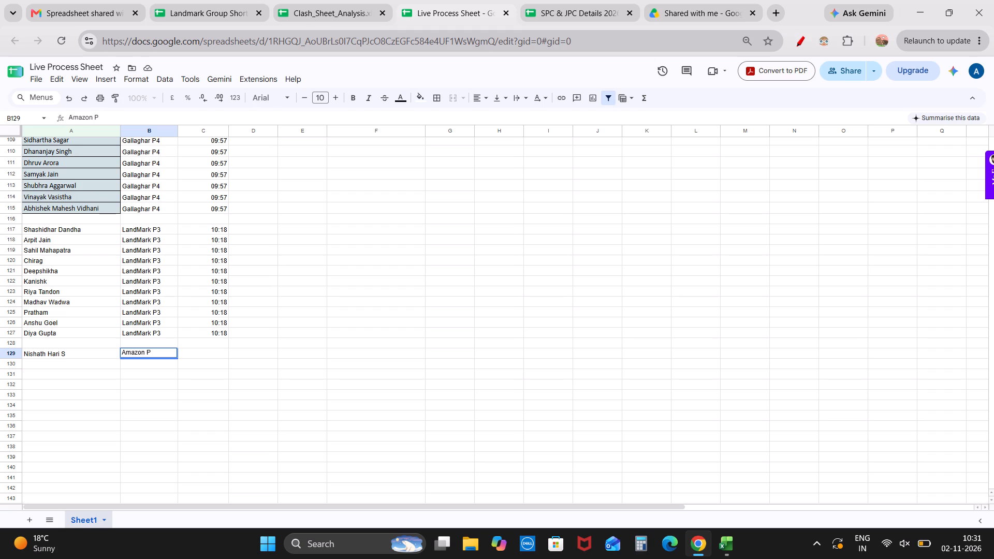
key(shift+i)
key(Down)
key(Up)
Enter 10:30 as the time for Nishath's Amazon PI entry in C129.
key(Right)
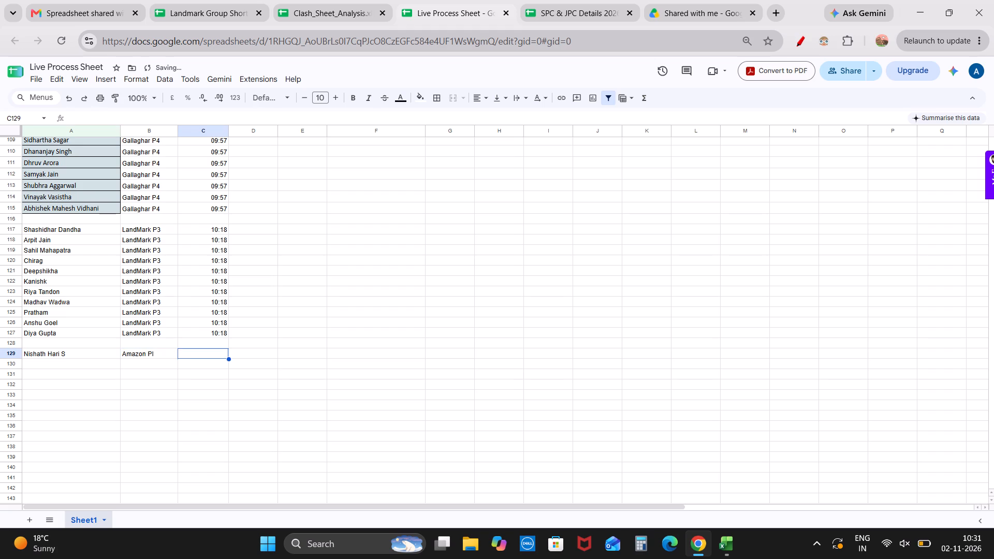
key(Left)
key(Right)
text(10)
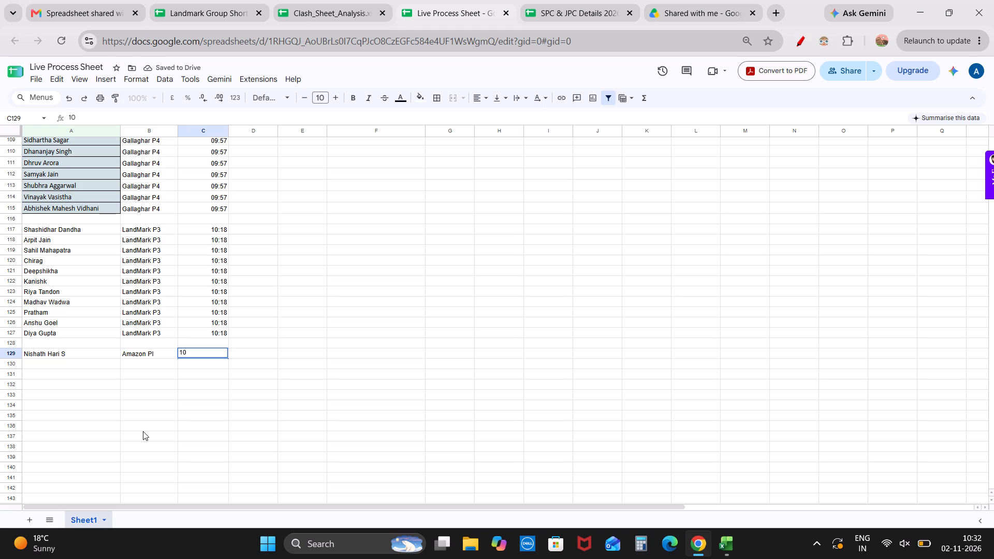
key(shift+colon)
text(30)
click(140, 490)
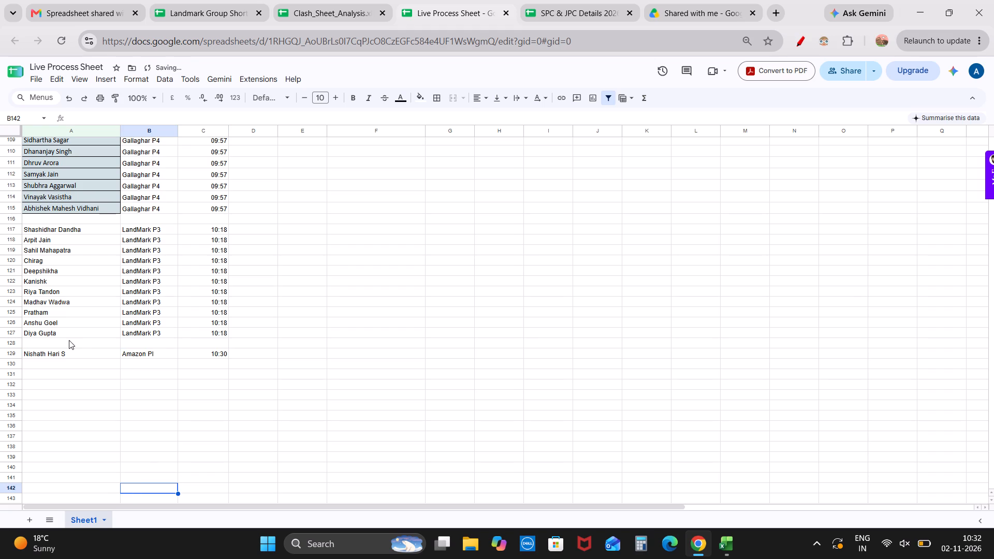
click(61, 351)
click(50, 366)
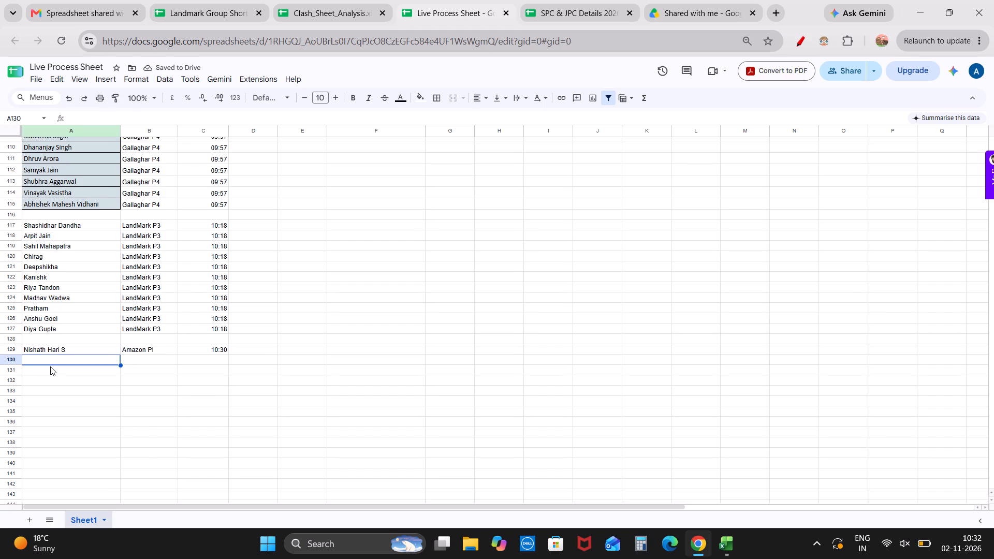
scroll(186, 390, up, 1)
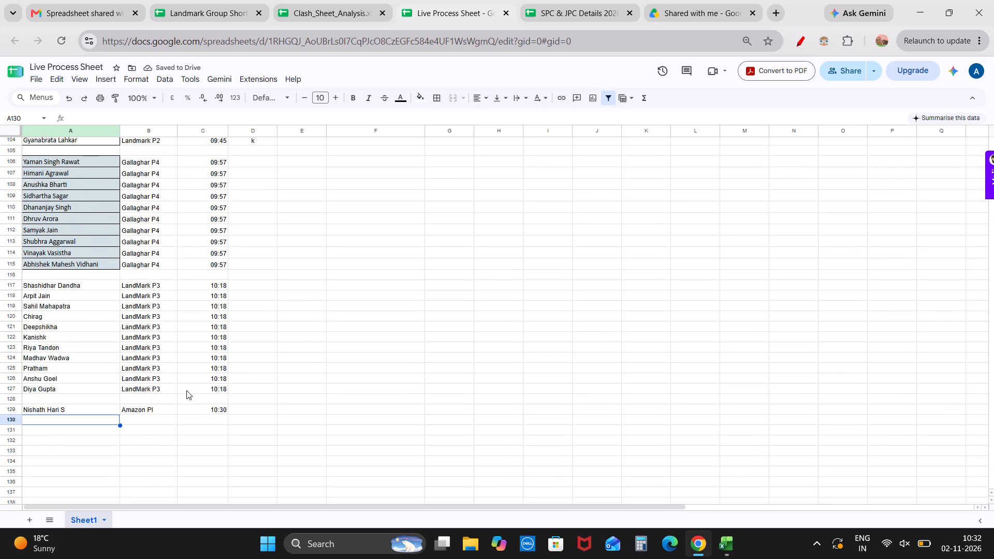
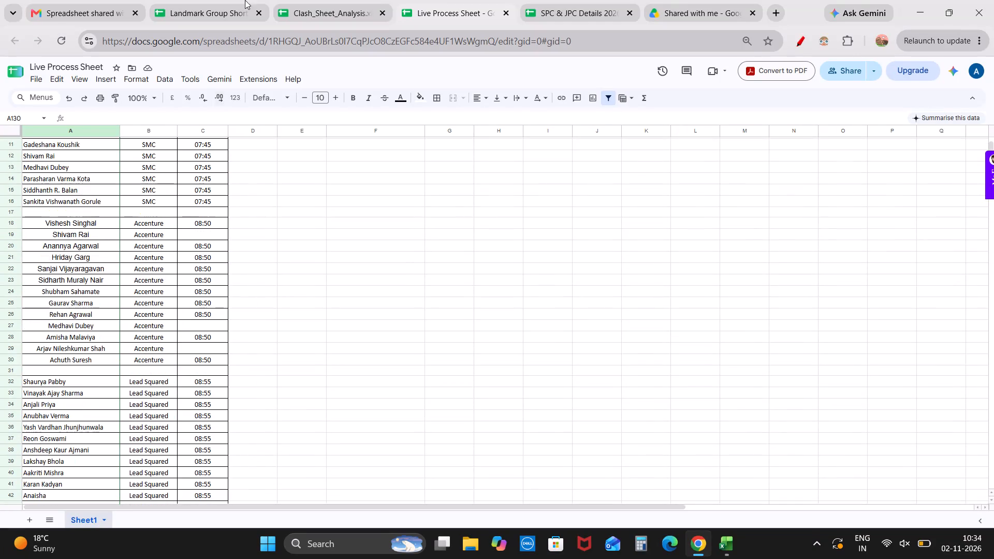
click(460, 5)
click(397, 258)
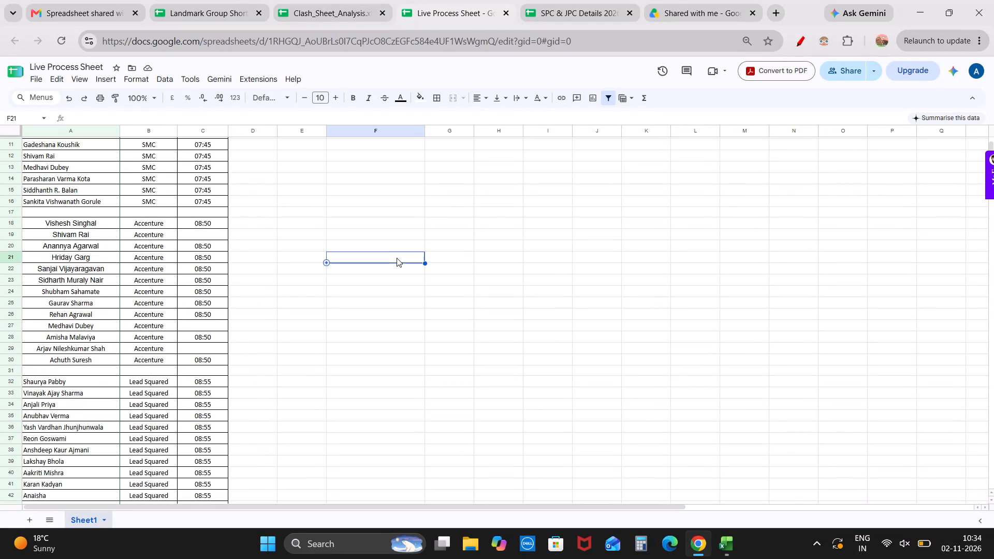
key(ctrl+f)
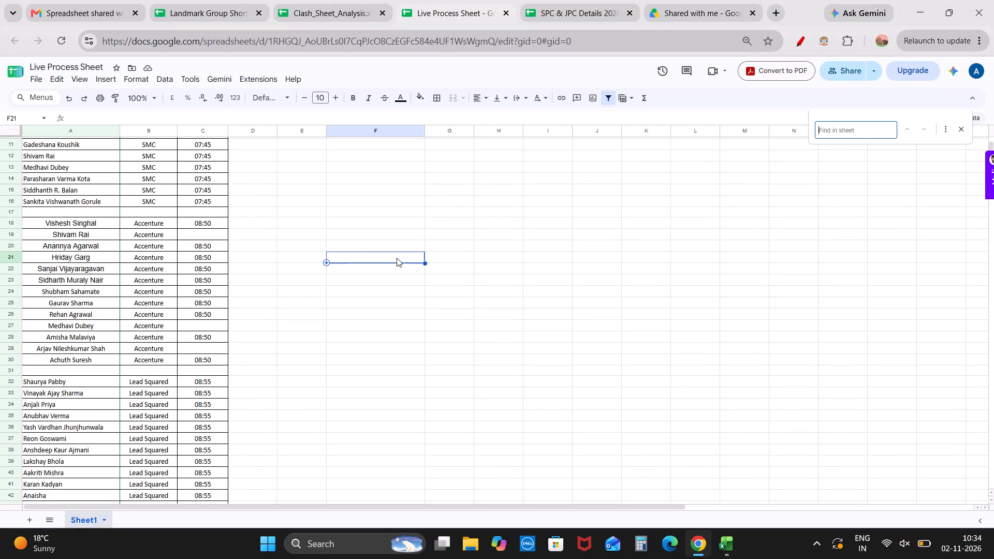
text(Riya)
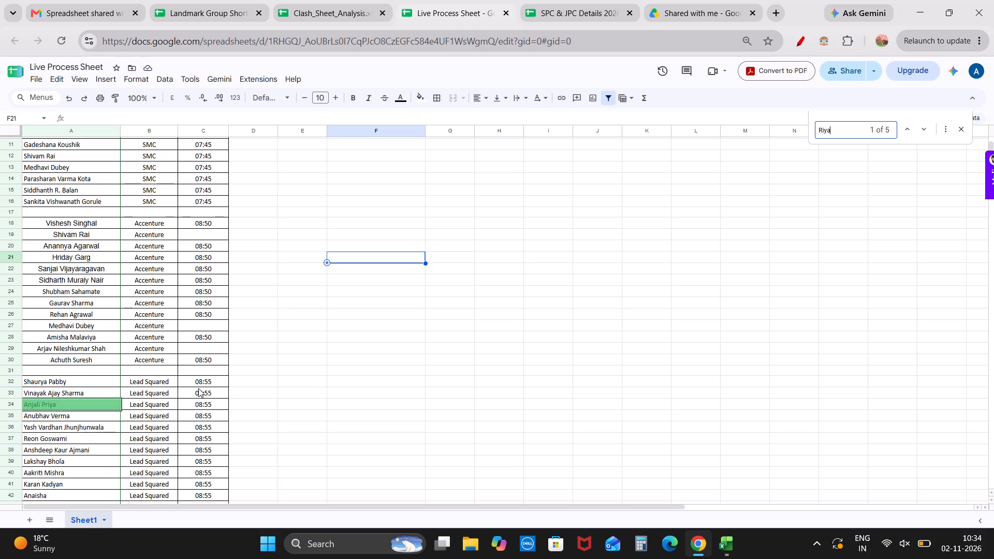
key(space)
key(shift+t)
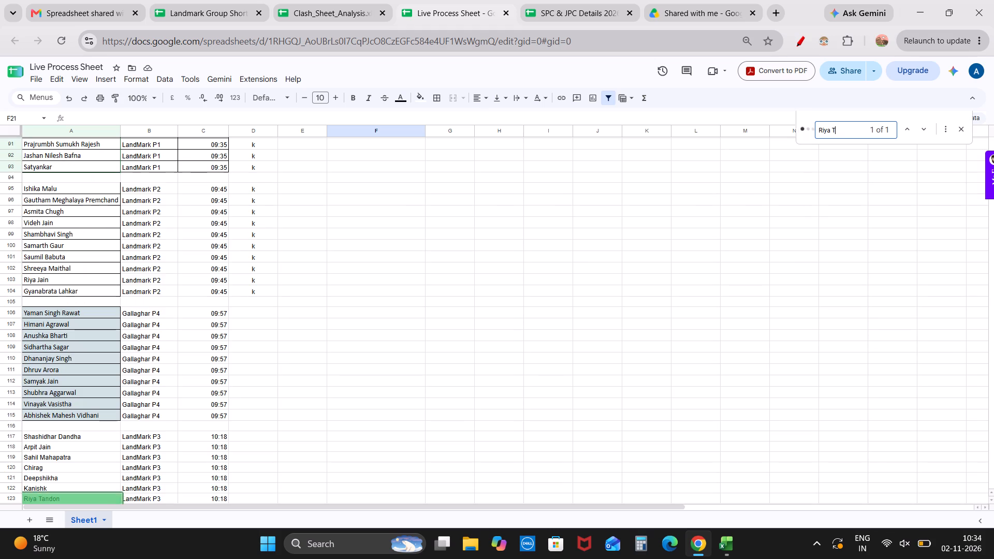
scroll(195, 408, down, 1)
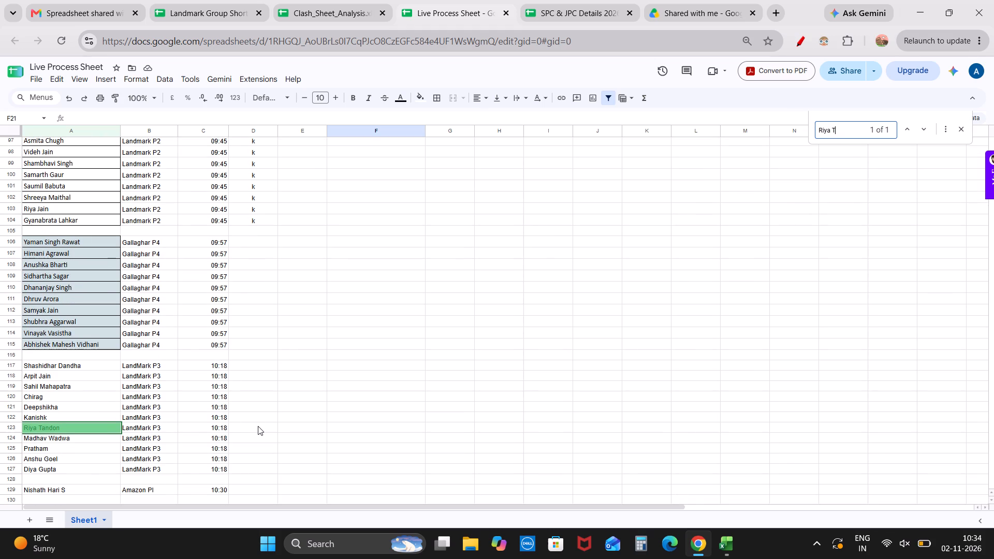
click(258, 426)
key(k)
click(298, 410)
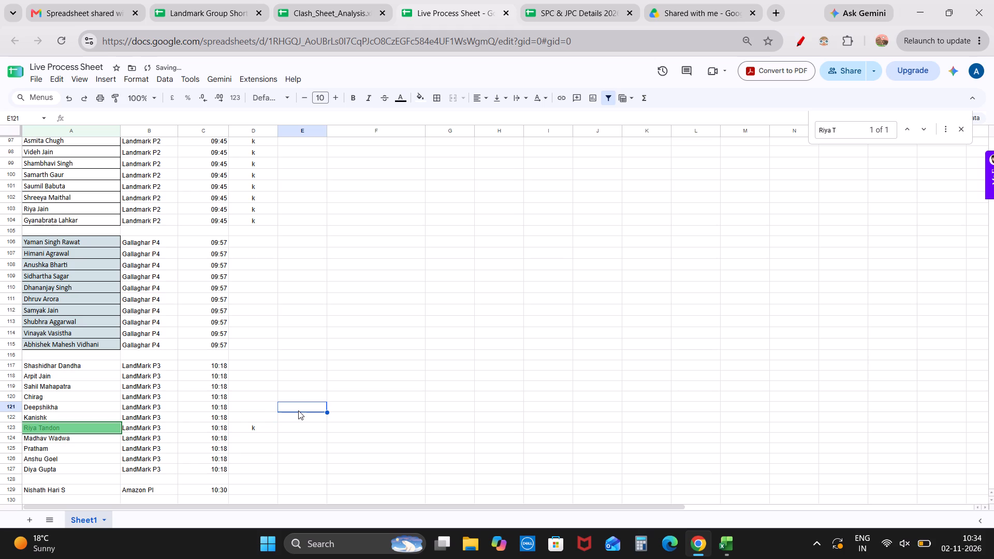
Mark k in column D for the LandMark P3 students in rows 119, 126, 124 and 125.
click(262, 388)
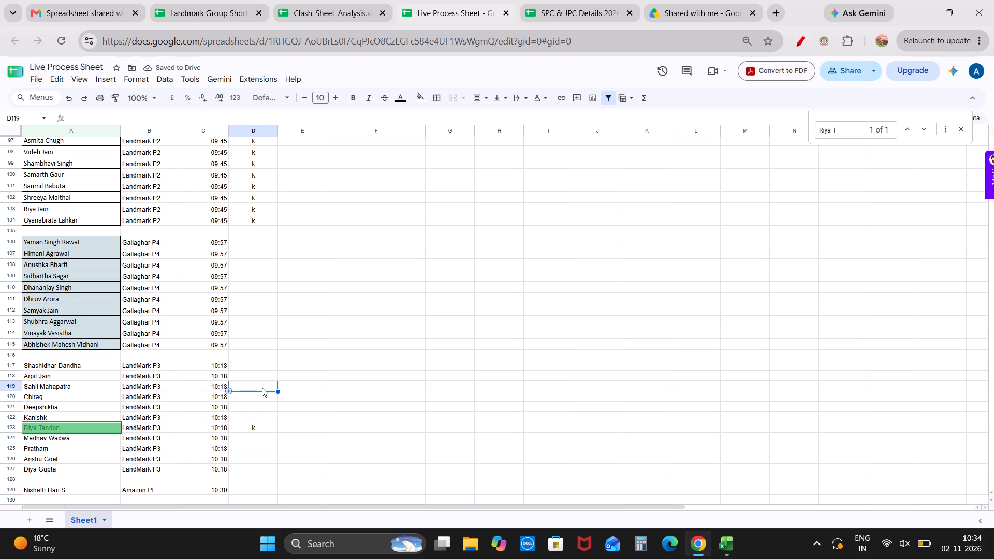
key(k)
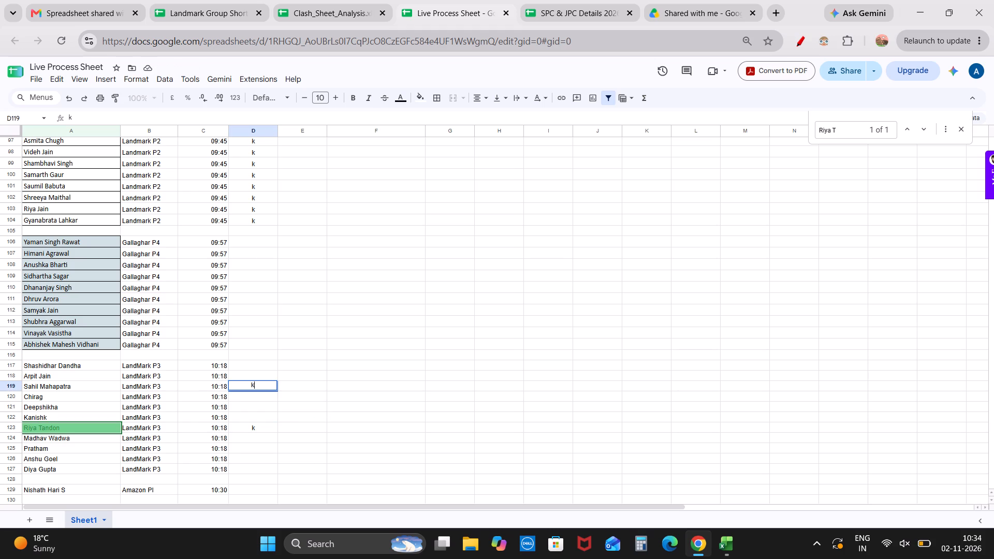
key(Down)
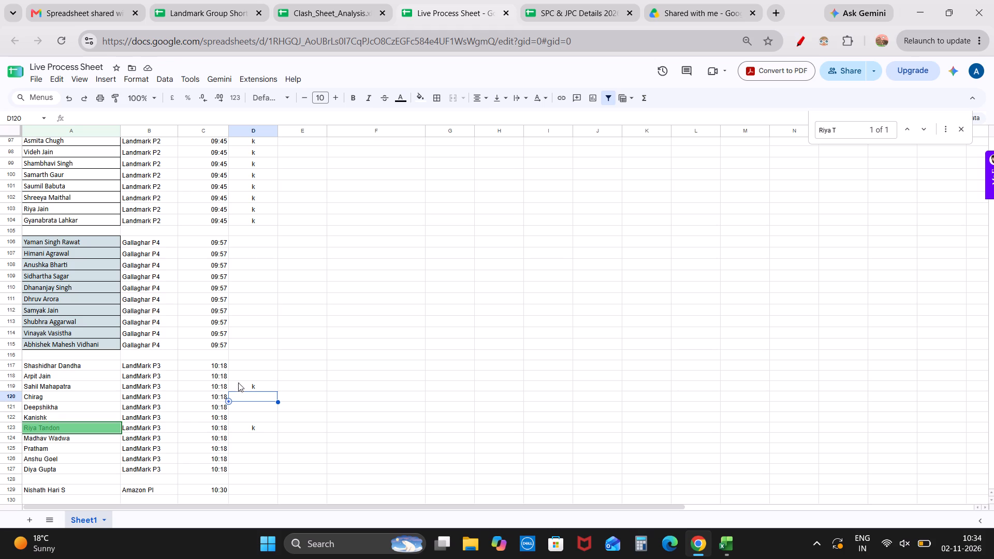
click(265, 458)
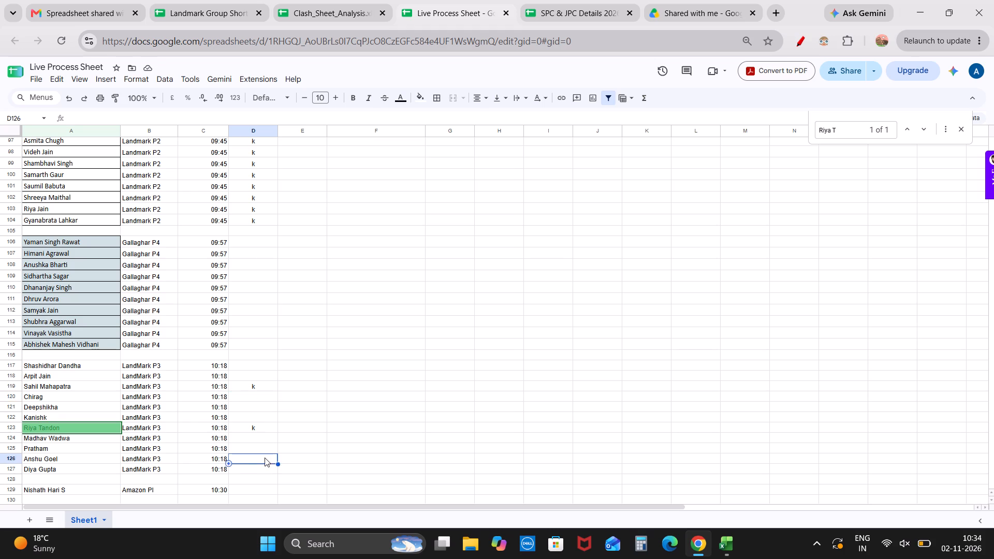
key(k)
key(Up)
key(Up)
key(Up)
key(Down)
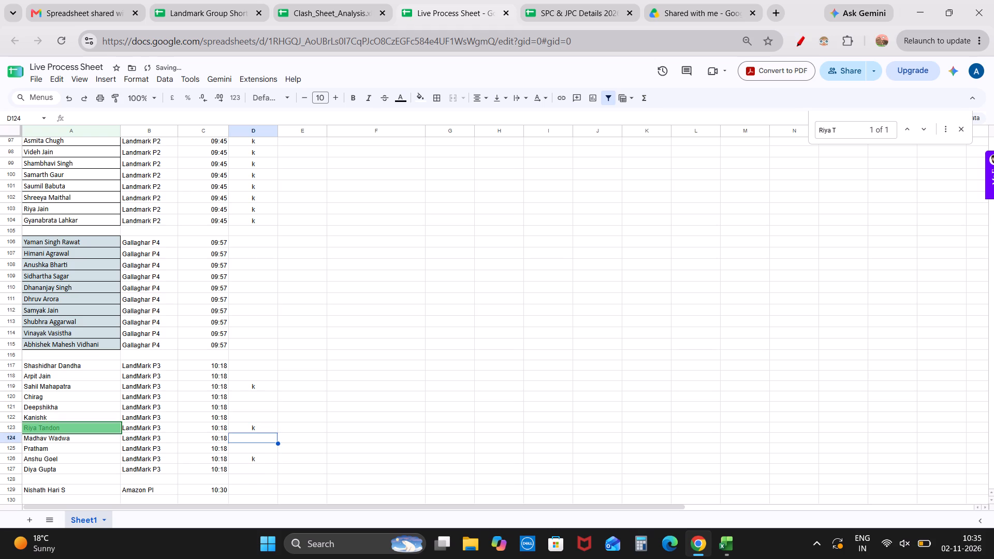
key(k)
key(Down)
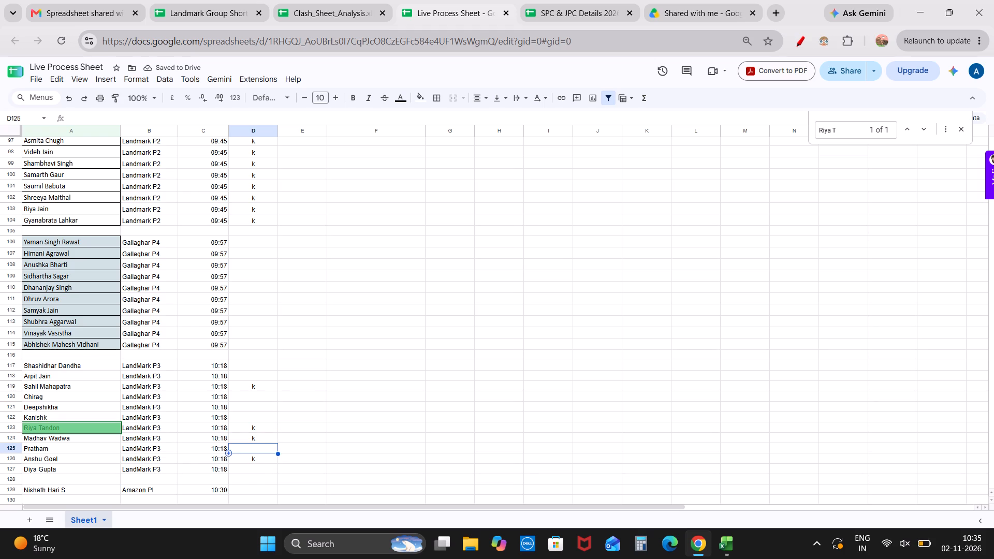
key(Up)
key(k)
Mark k in column D for the LandMark P3 students in rows 121 and 127.
key(Up)
key(Up)
key(Up)
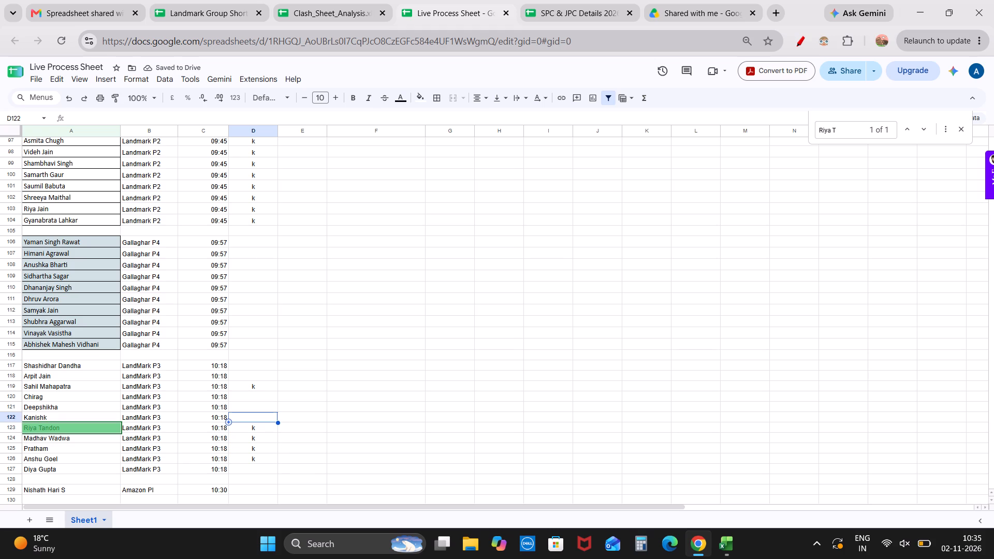
key(Up)
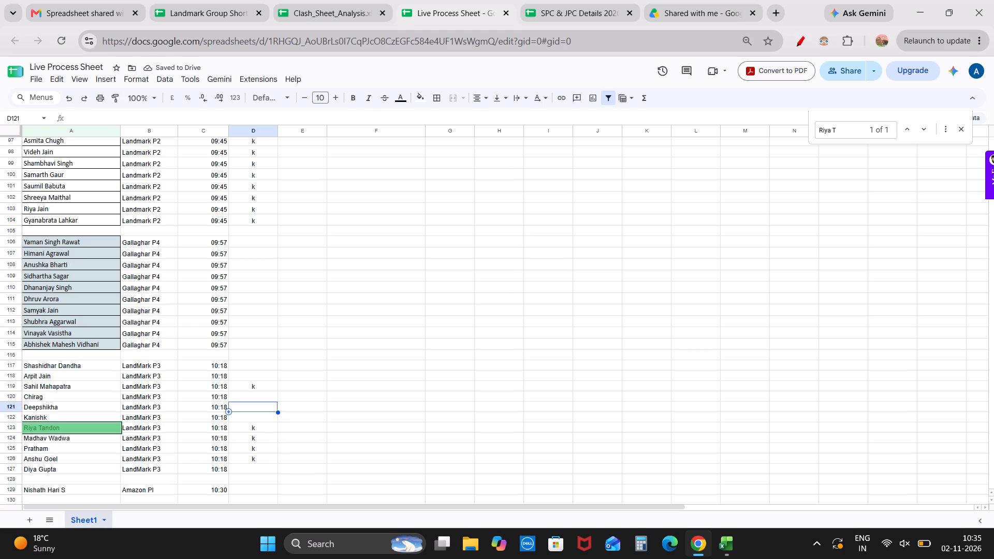
key(k)
key(Down)
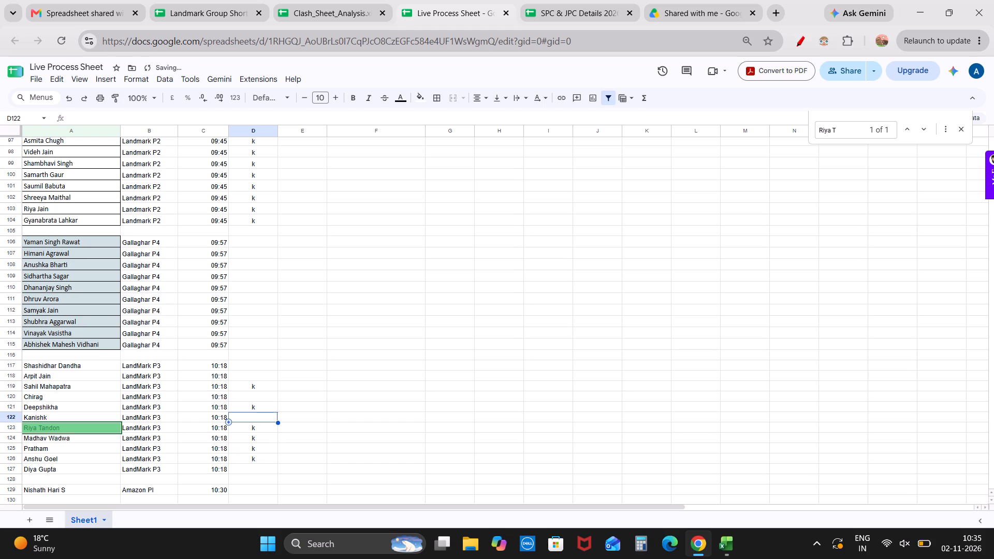
key(Up)
key(Up)
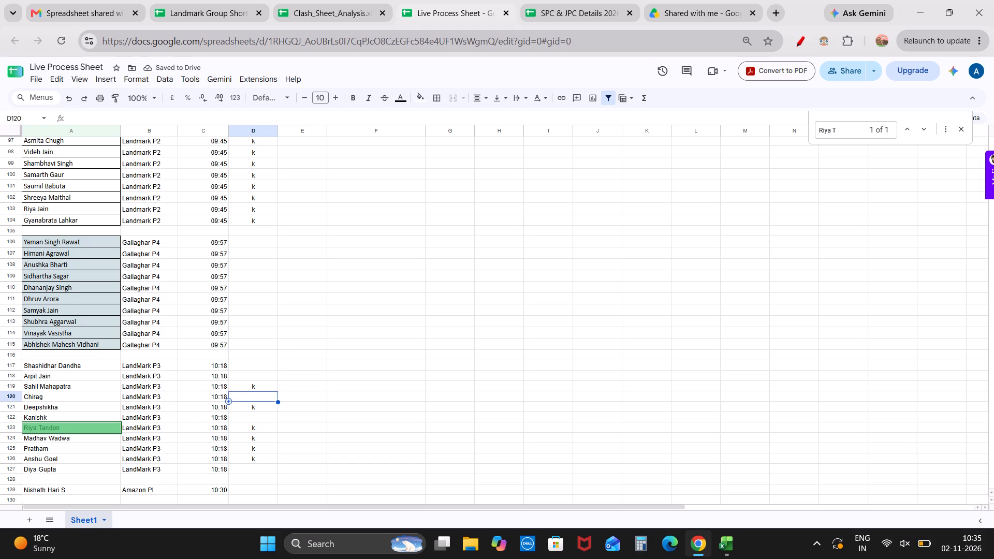
key(Down)
key(Down)
key(Down)
key(Down)
key(Down)
key(Down)
key(Down)
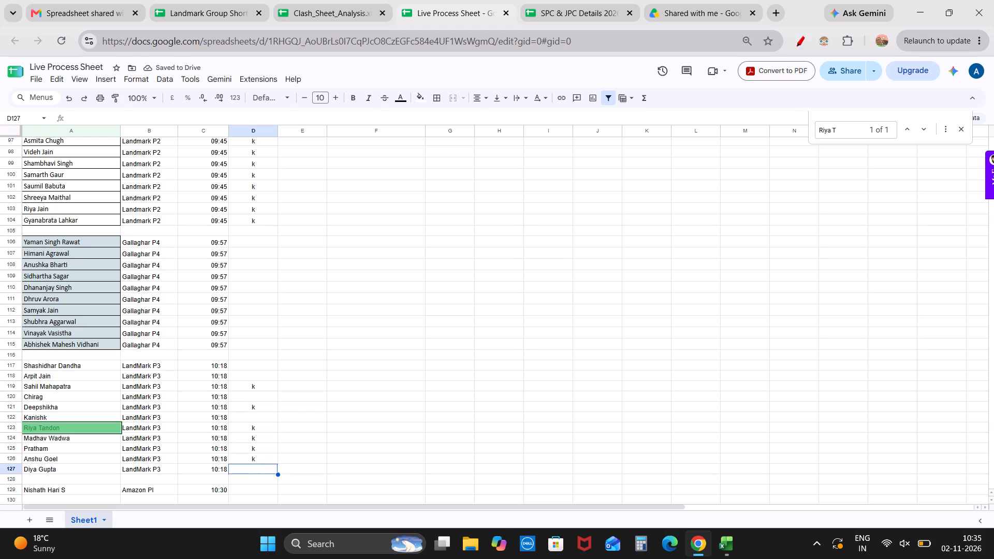
key(k)
Mark k in column D for the LandMark P3 students in rows 118, 120 and 122.
key(Up)
key(Up)
key(Up)
key(Up)
key(Up)
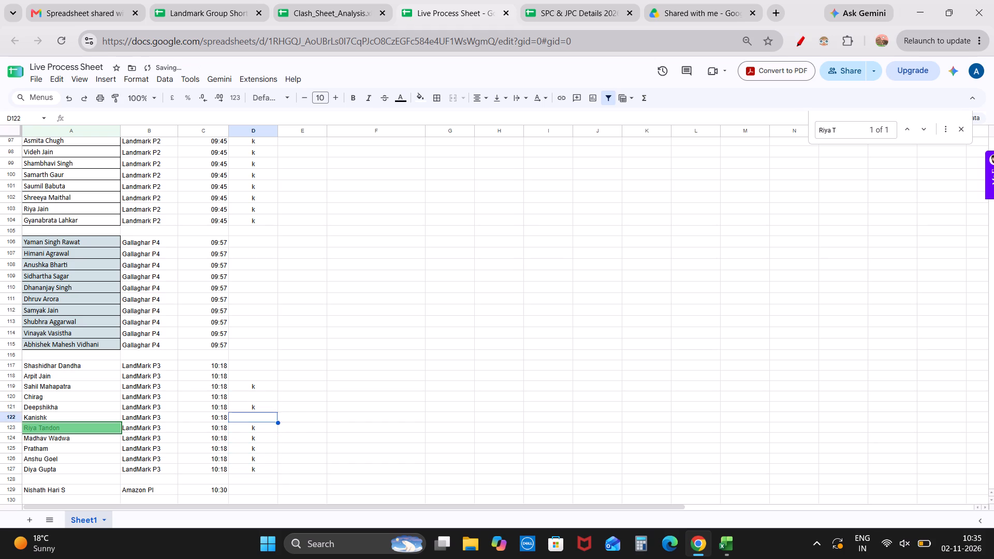
key(Up)
key(Up)
key(Up)
key(Up)
key(k)
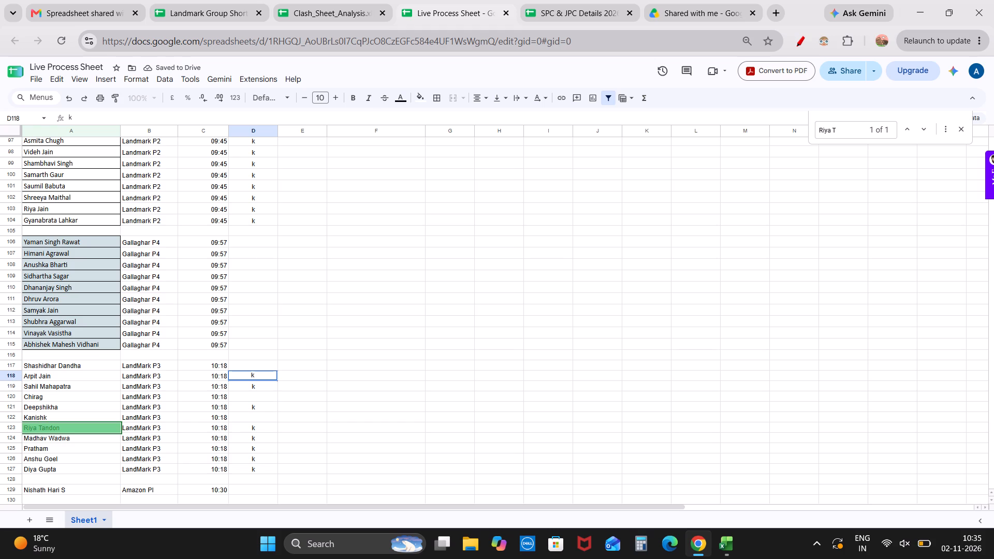
key(Down)
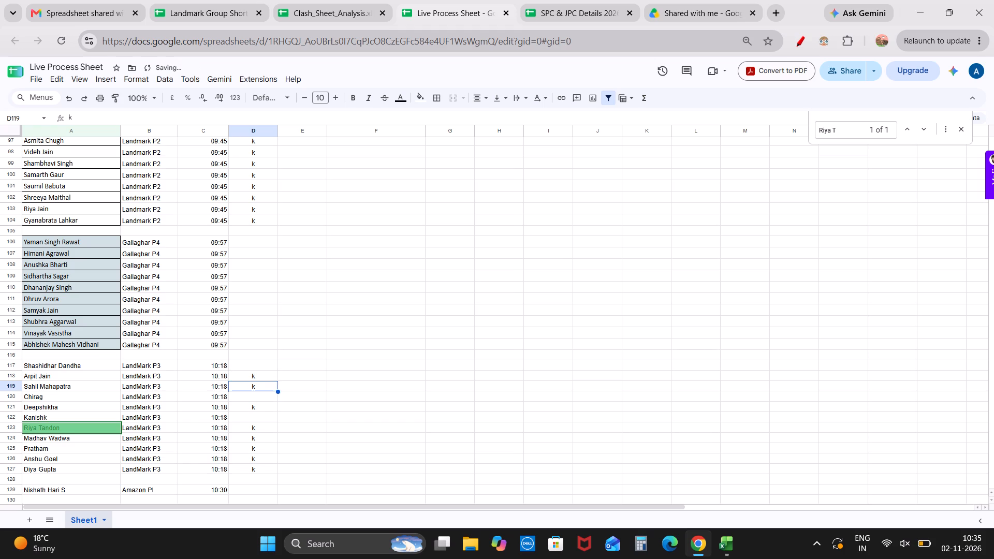
key(Down)
key(k)
key(Down)
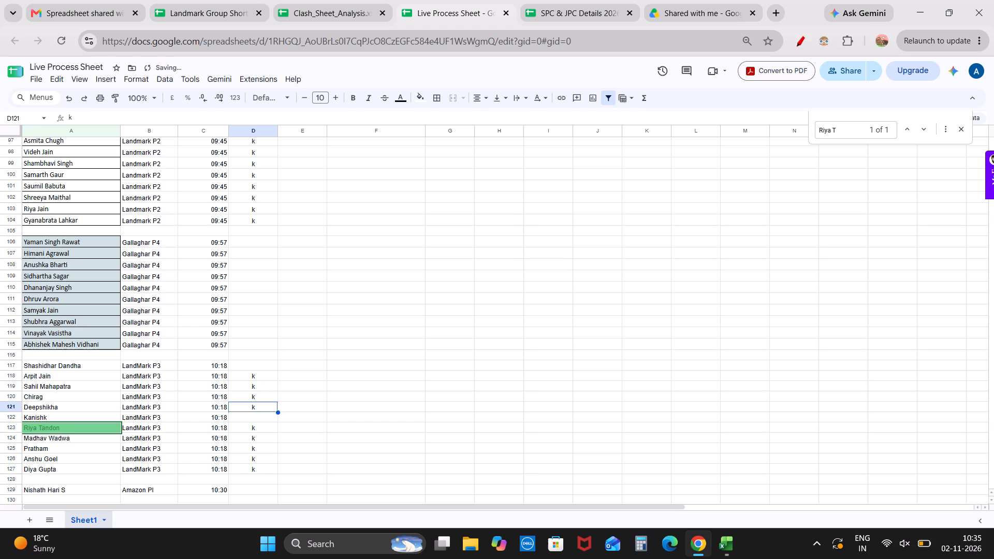
key(Down)
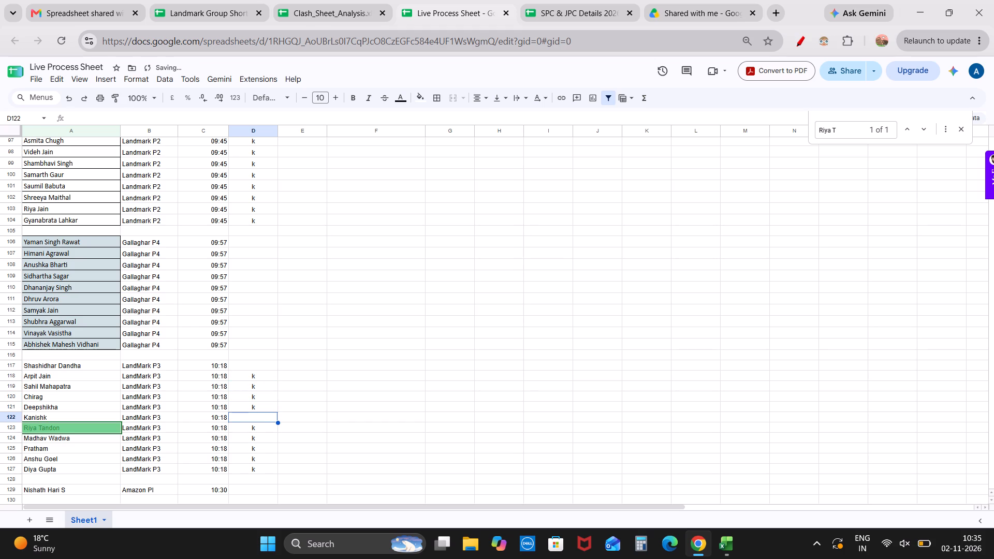
key(k)
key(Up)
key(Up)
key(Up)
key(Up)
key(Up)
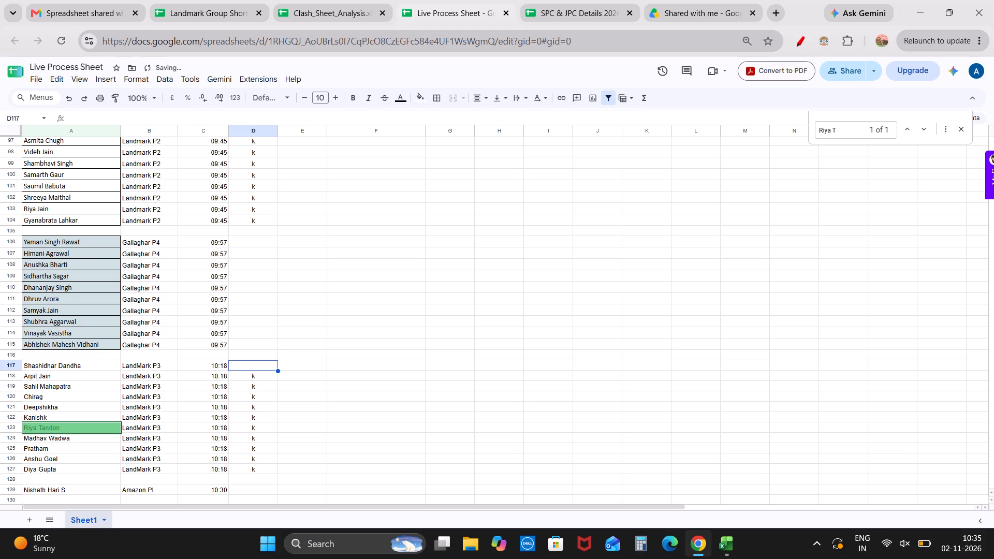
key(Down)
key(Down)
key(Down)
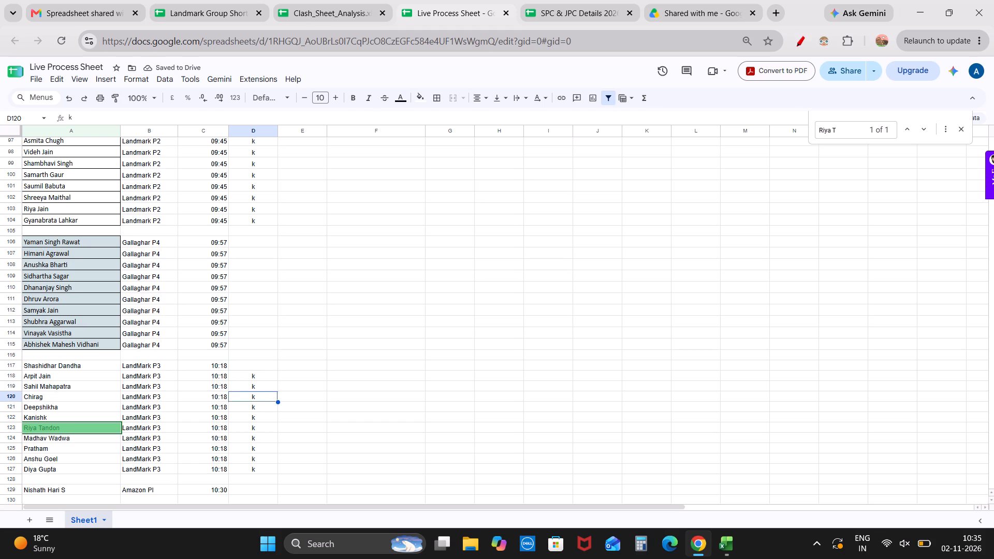
Change the student name in A125 of the LandMark P3 group to Prathamay.
double_click(51, 449)
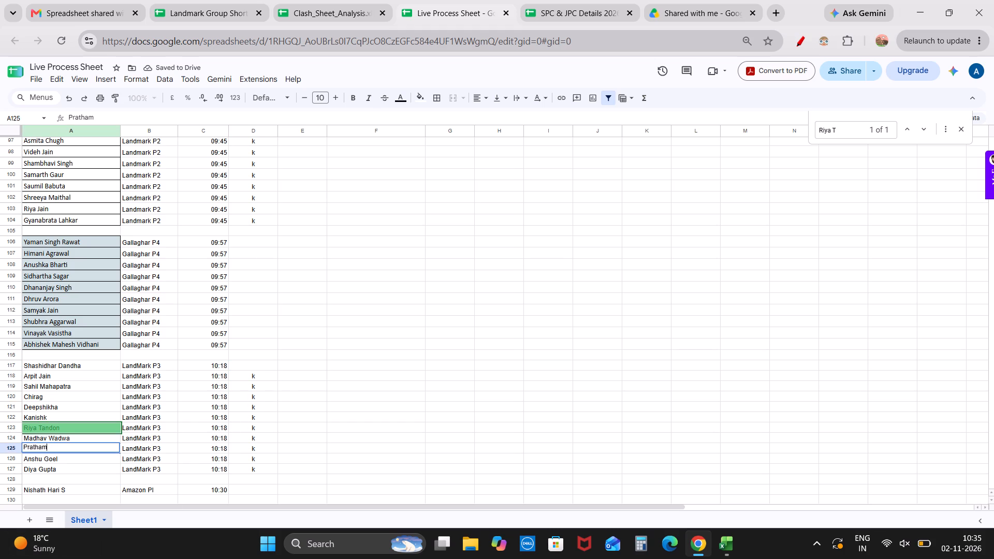
text(ay)
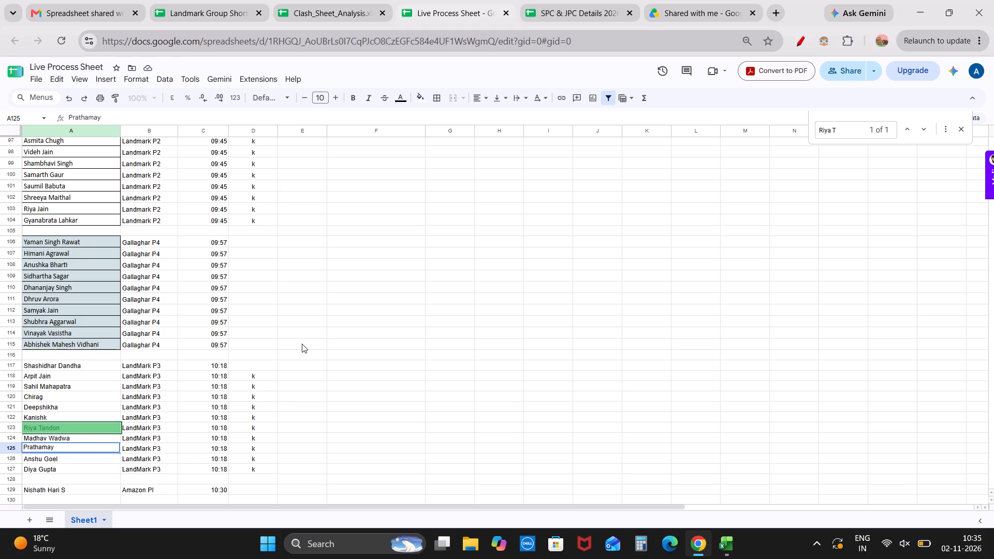
click(306, 344)
key(ctrl+f)
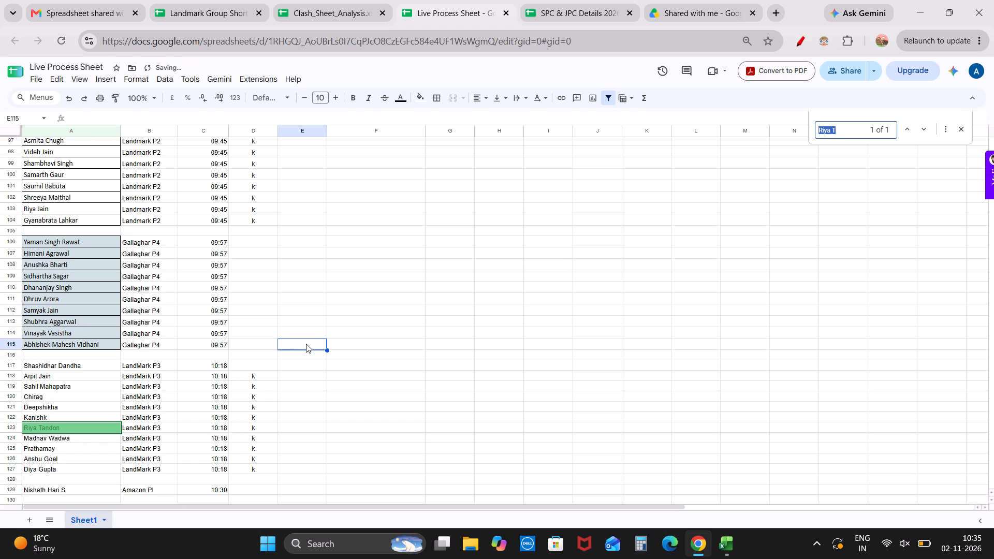
text(prathamay)
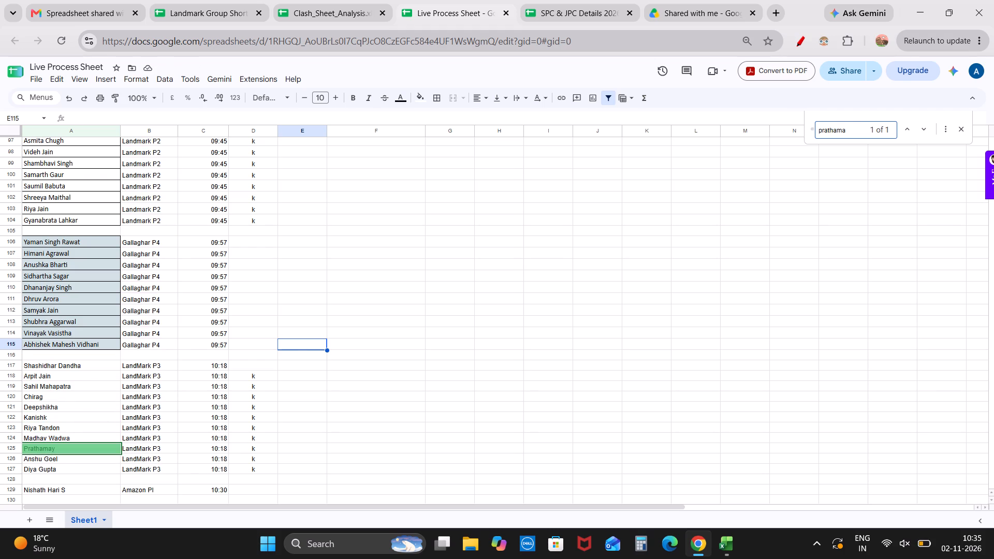
click(959, 128)
Look over the Landmark, Gallaghar P4 and Amazon PI rows and their column D marks.
click(500, 332)
scroll(500, 332, down, 1)
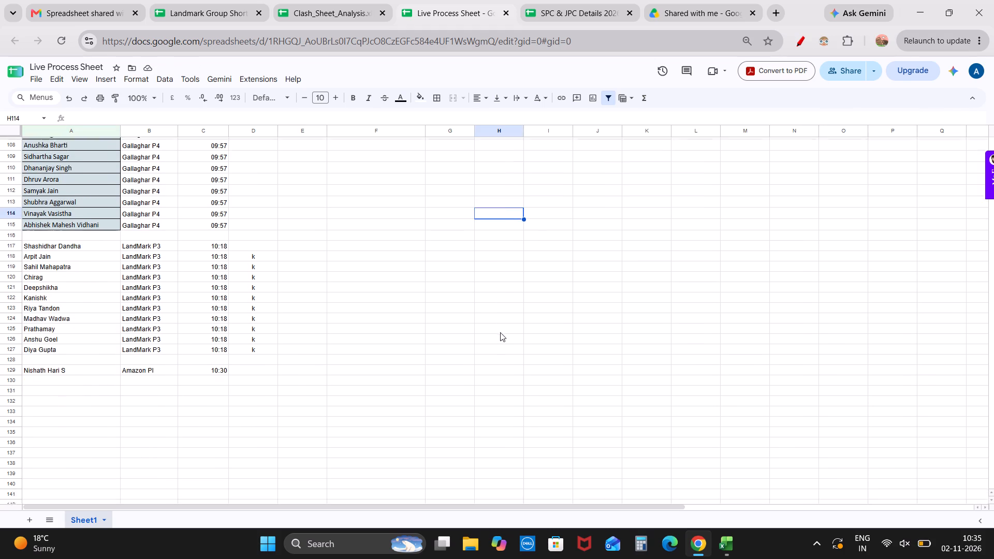
scroll(500, 332, down, 1)
scroll(500, 332, up, 1)
scroll(336, 360, up, 1)
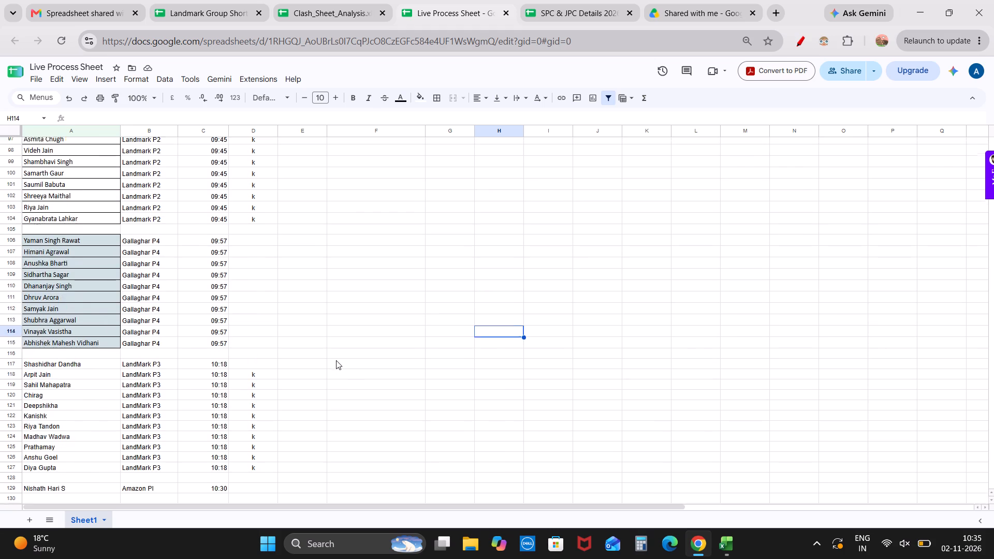
scroll(336, 360, up, 2)
scroll(336, 360, down, 1)
scroll(336, 360, up, 1)
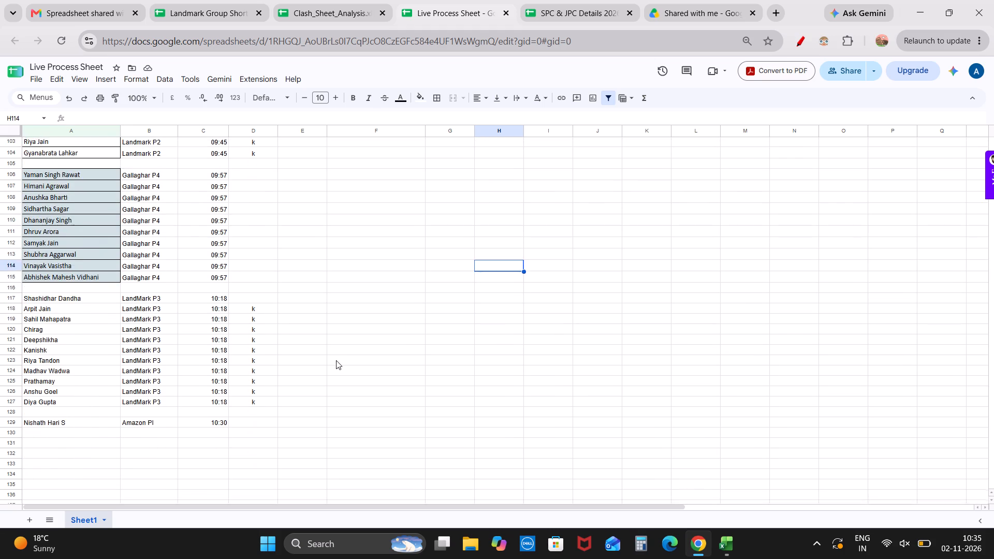
scroll(336, 360, up, 1)
scroll(336, 360, down, 1)
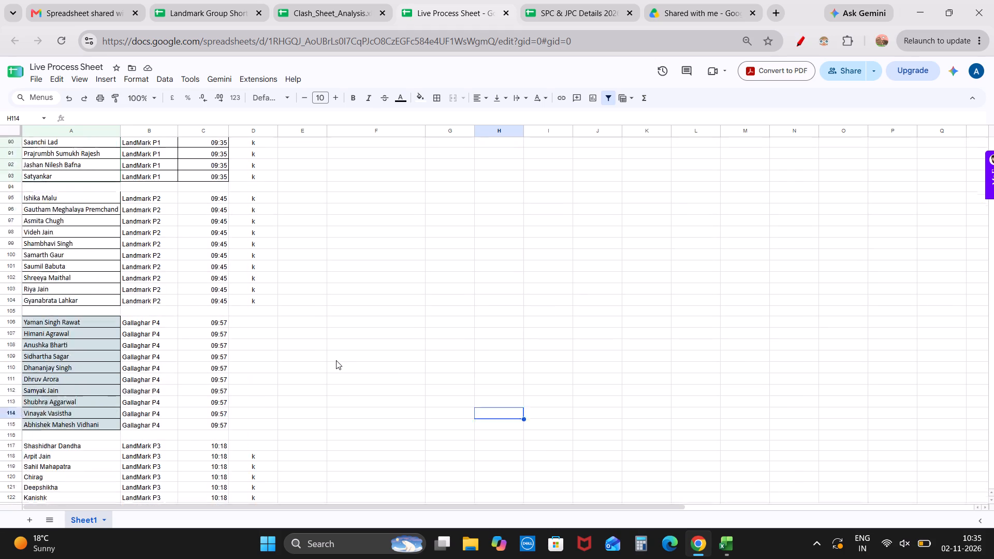
scroll(336, 360, down, 1)
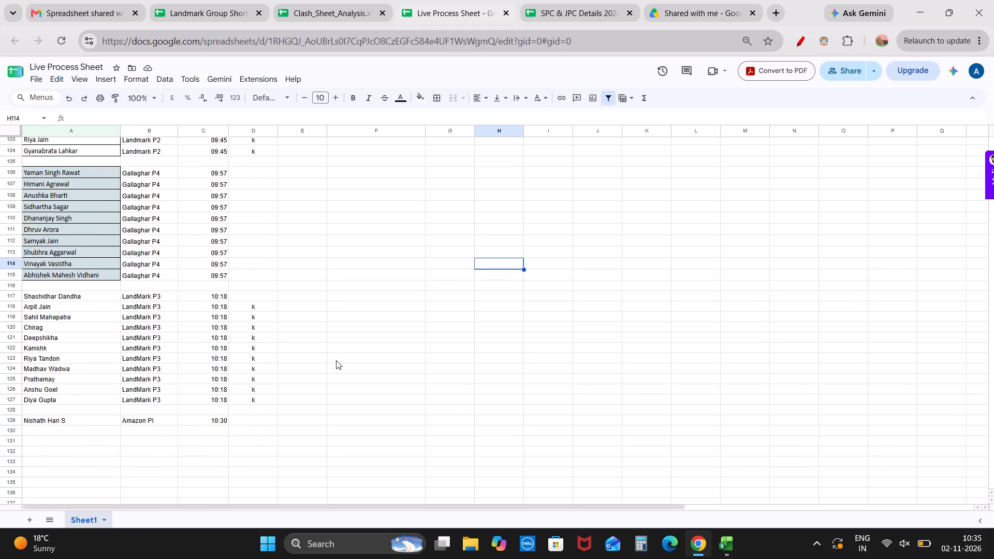
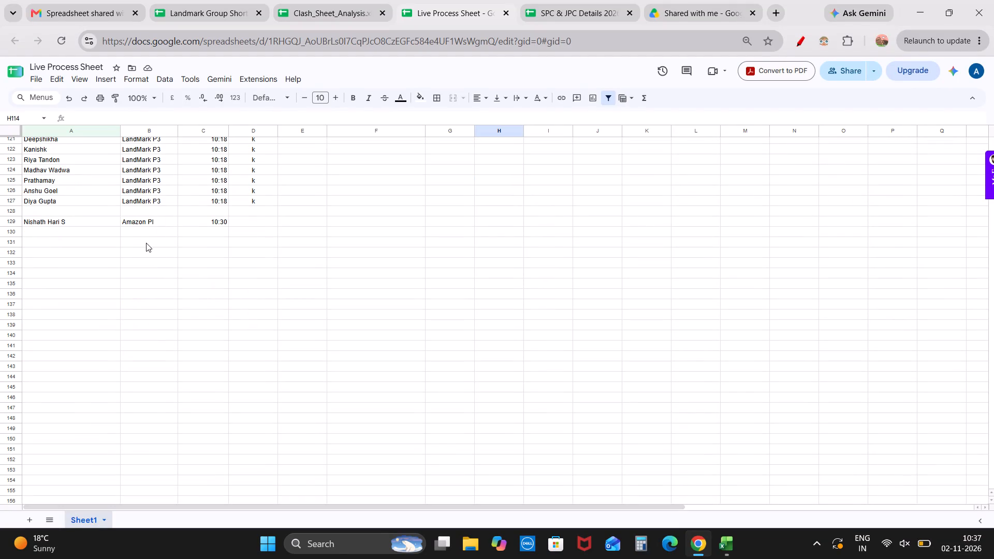
Copy the ten GD Panel 5 student names from Clash_Sheet_Analysis's Gallaghar sheet into the Live Process Sheet, starting at A131.
click(348, 0)
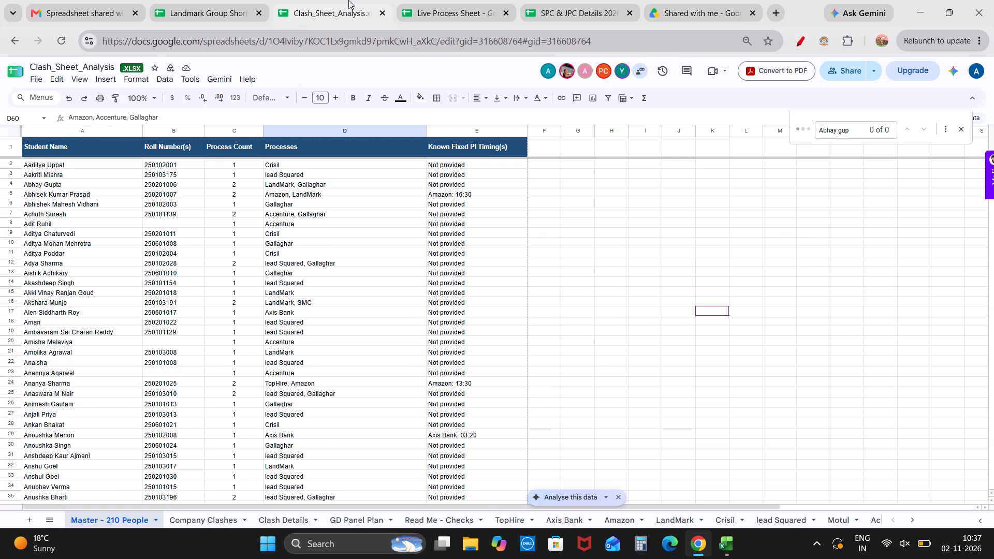
scroll(707, 532, left, 1)
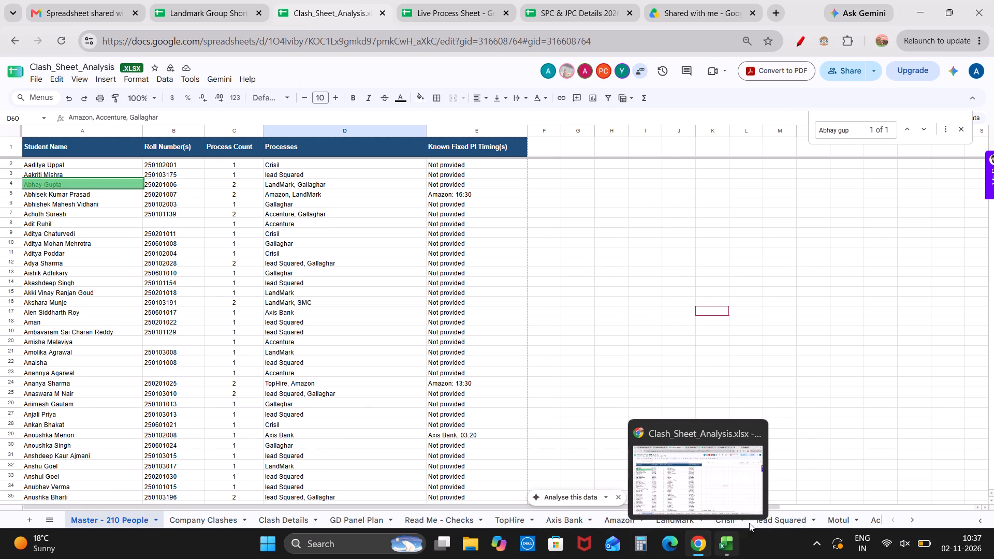
scroll(821, 520, left, 2)
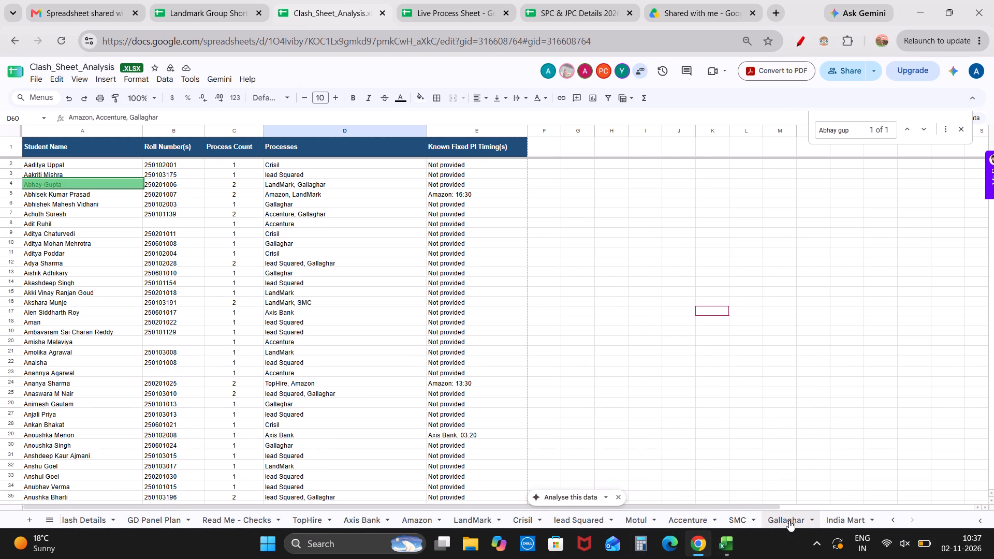
click(789, 520)
scroll(382, 394, up, 1)
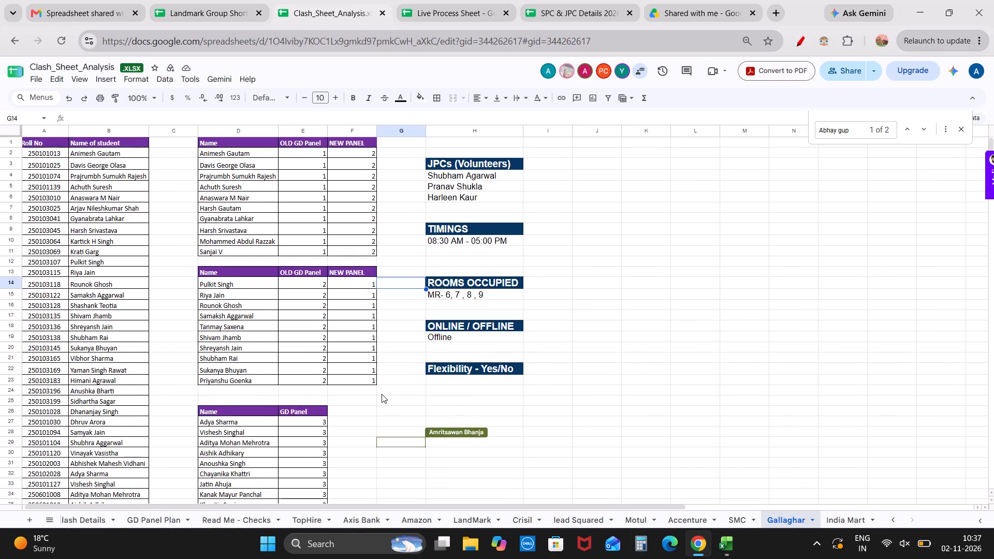
scroll(382, 394, up, 2)
scroll(382, 394, down, 3)
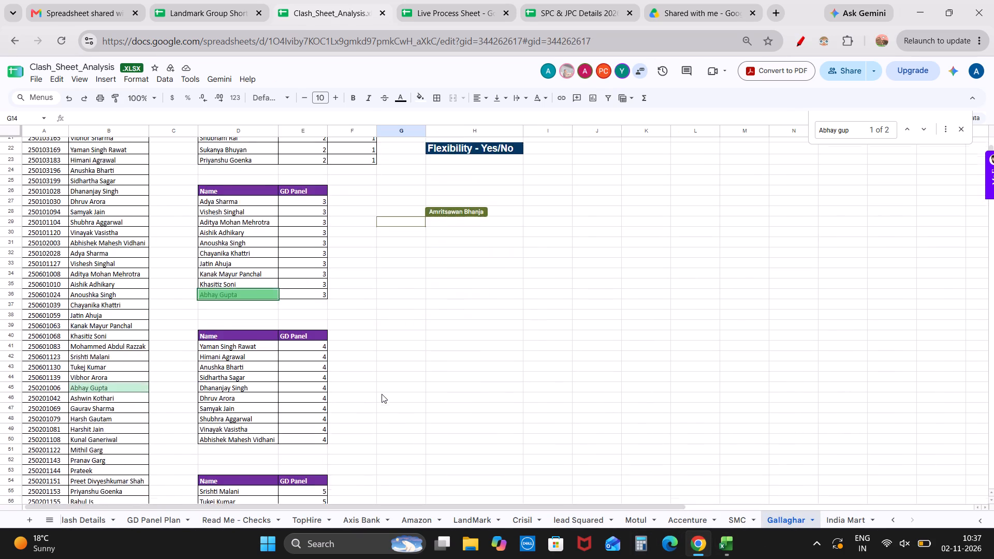
scroll(382, 394, down, 3)
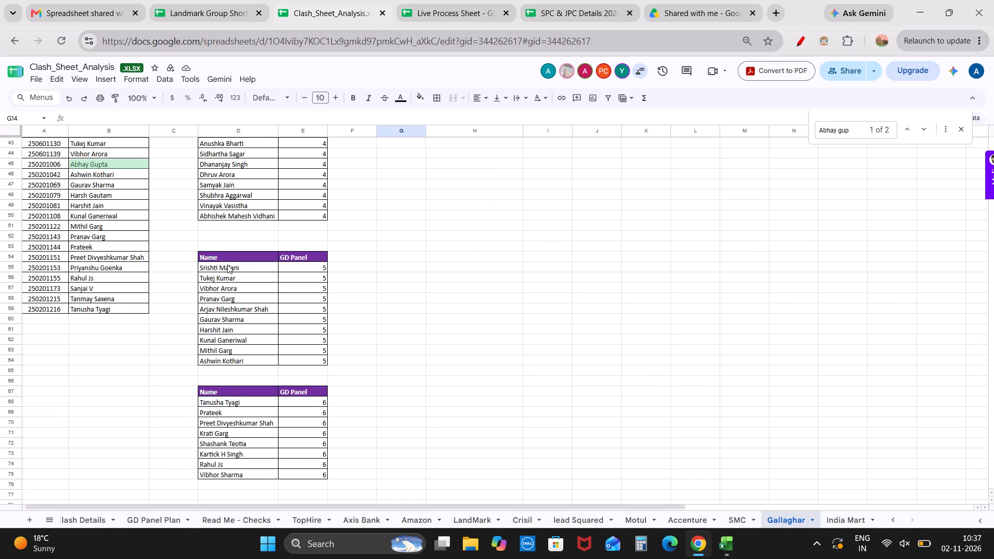
drag(227, 264, 228, 356)
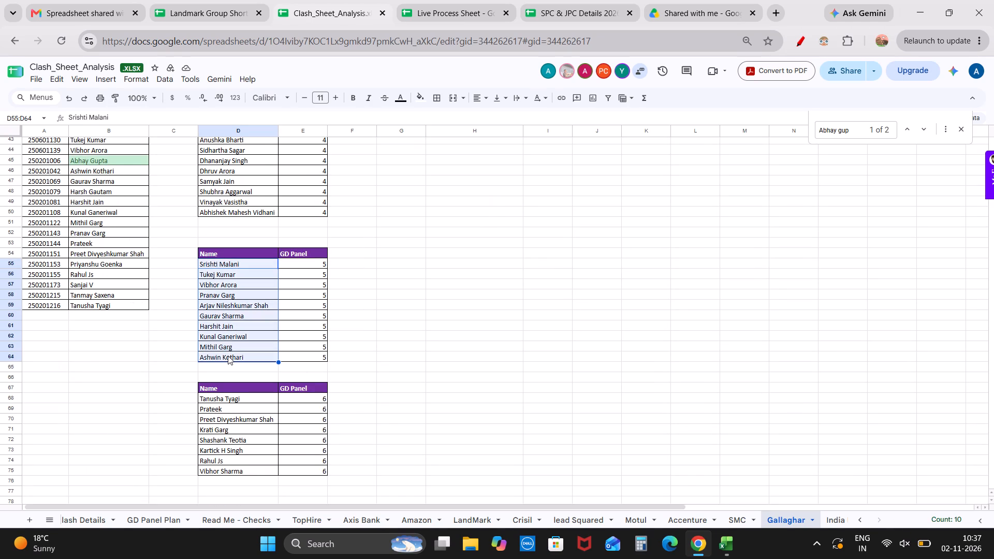
key(ctrl+c)
scroll(255, 272, up, 1)
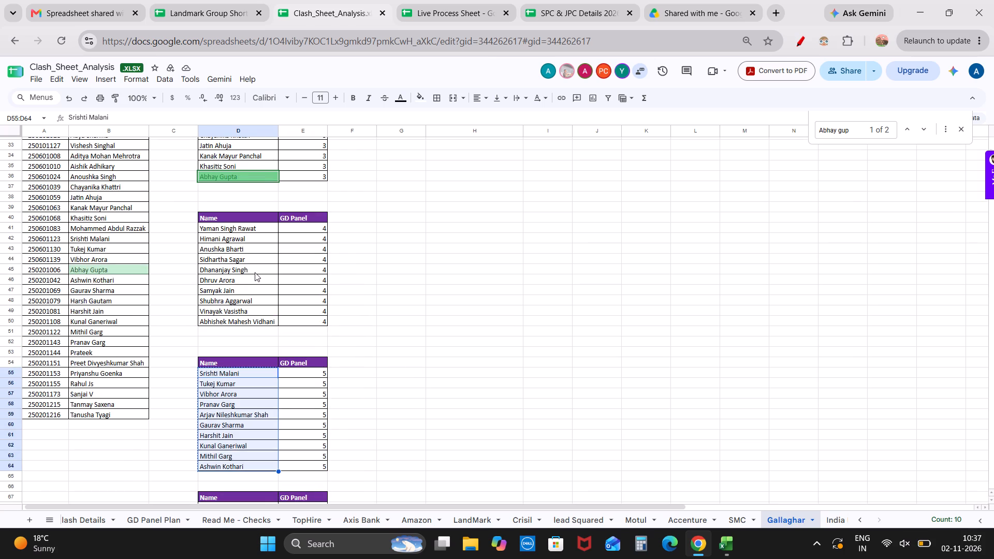
scroll(255, 272, up, 3)
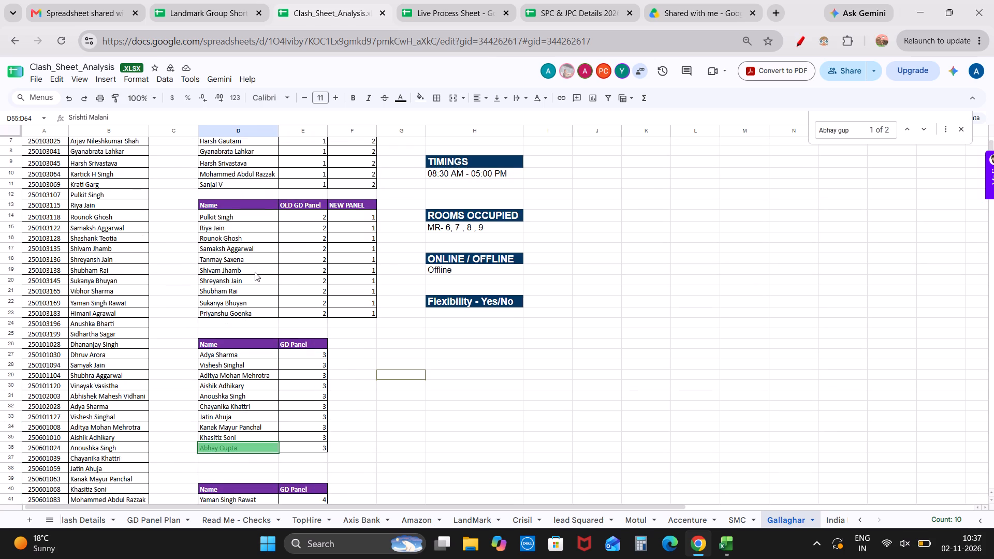
scroll(255, 272, up, 3)
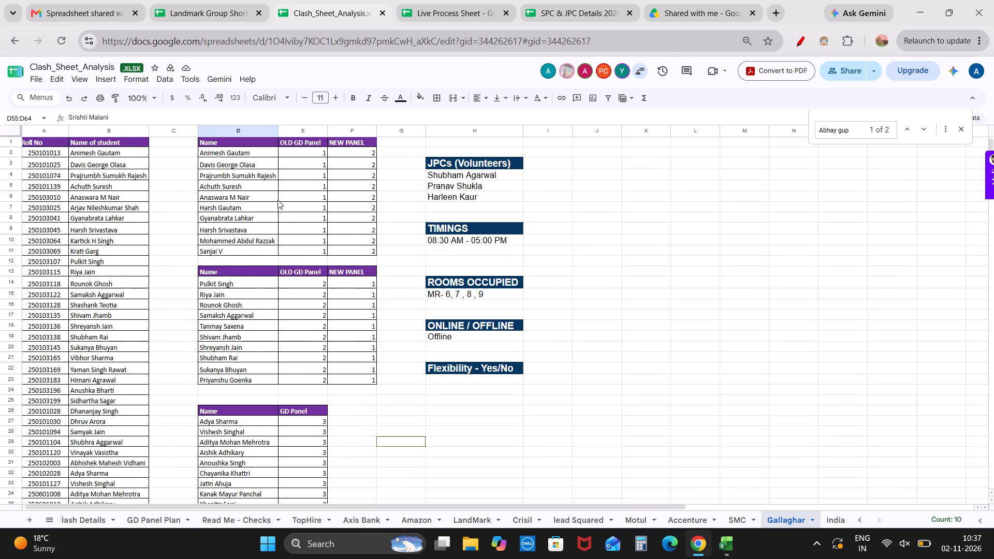
click(469, 12)
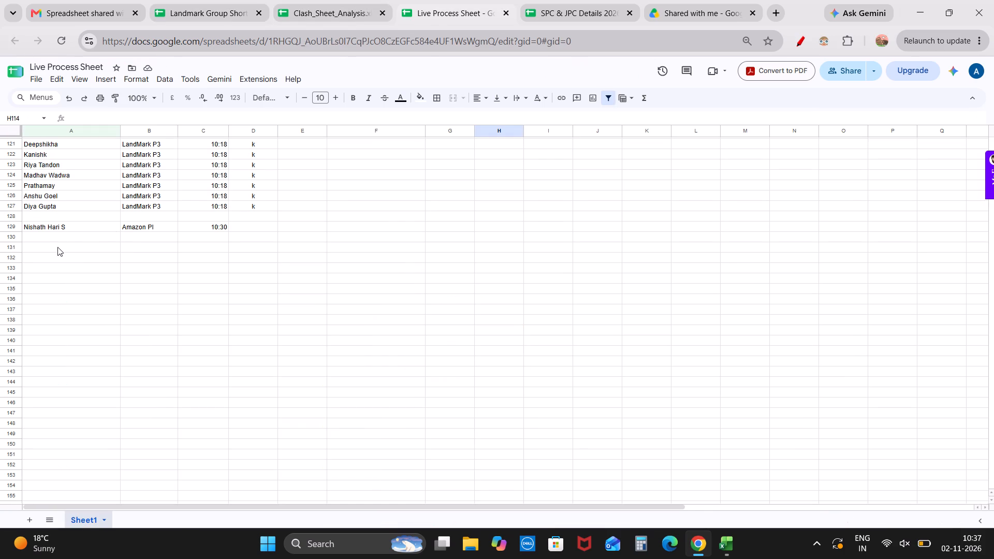
click(57, 247)
key(ctrl+v)
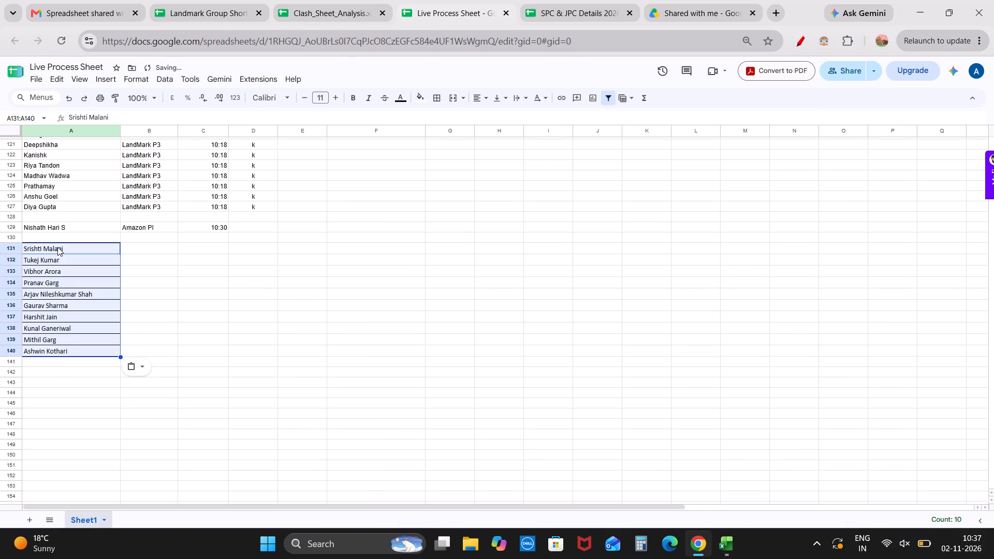
Enter Gallaghar P5 in B131 as the process for the first pasted student.
click(143, 254)
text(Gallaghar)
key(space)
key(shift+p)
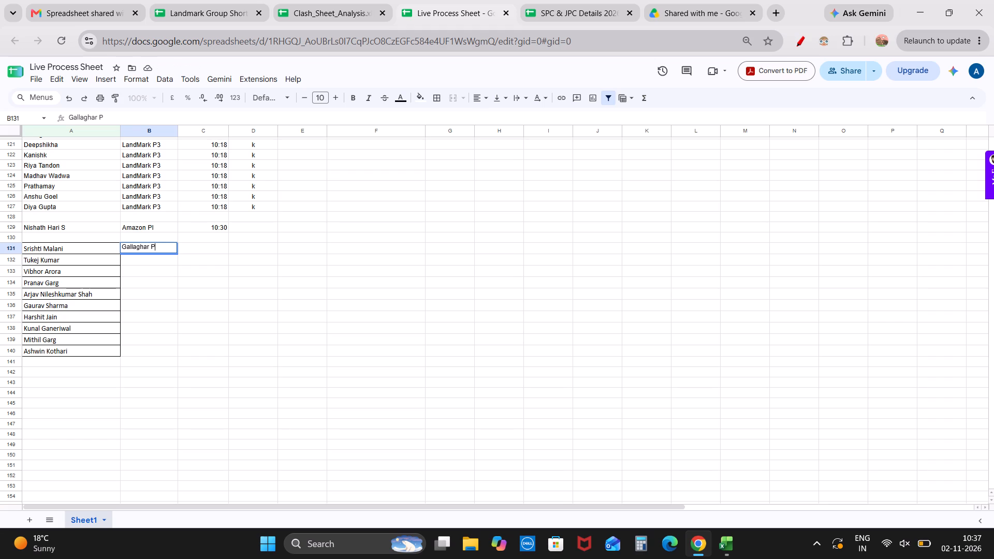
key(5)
Replace the student name in A136 with the GD Panel 3 name copied from D29 of the Gallaghar sheet in Clash_Sheet_Analysis.
click(62, 310)
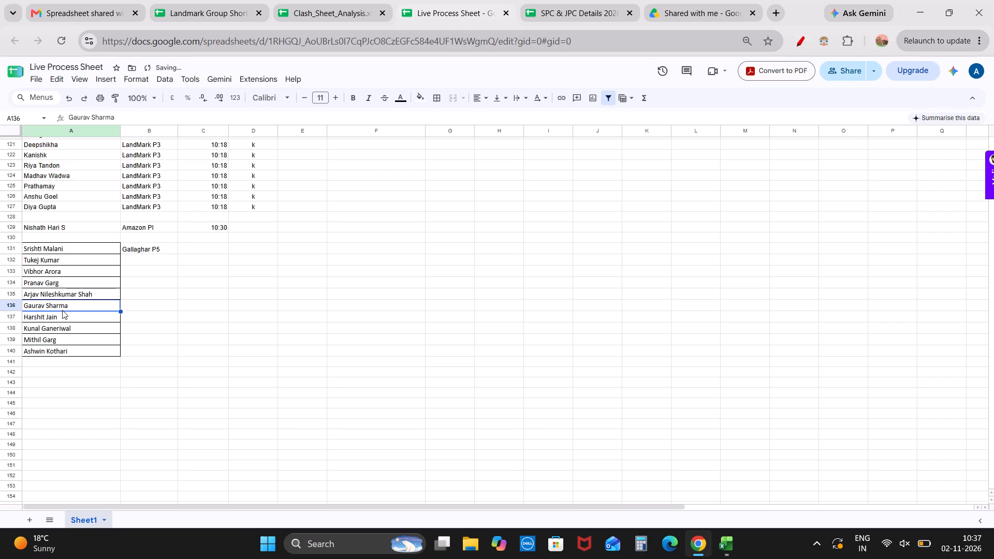
click(339, 0)
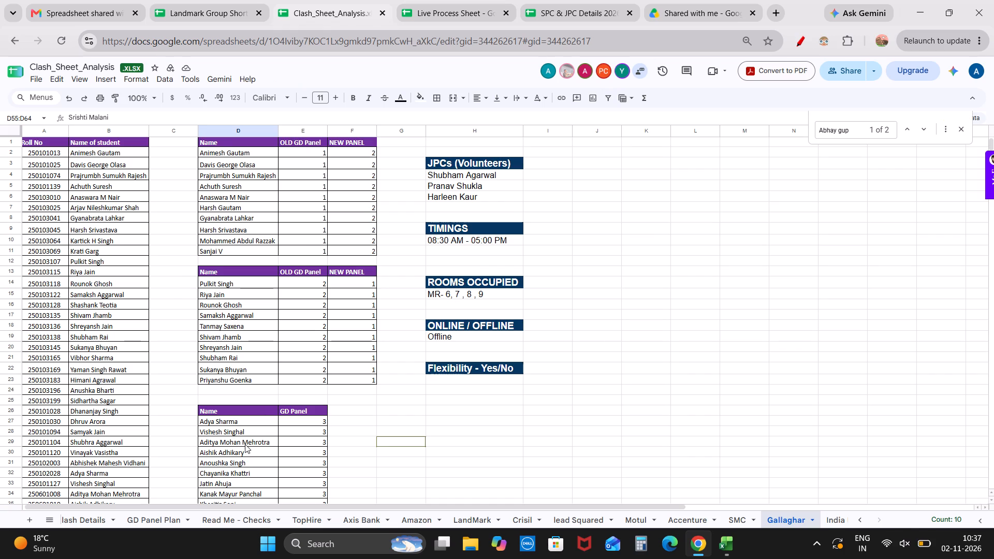
click(241, 444)
key(ctrl+c)
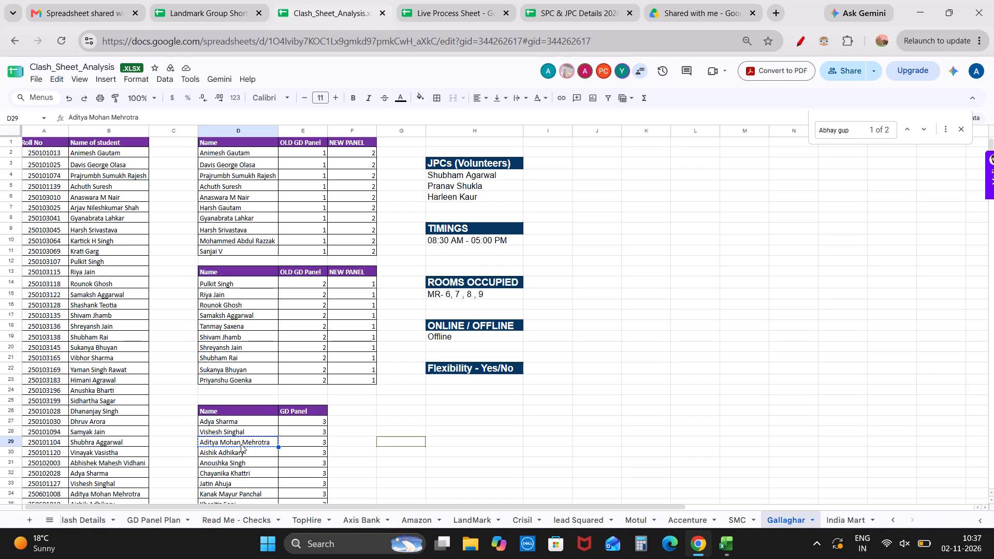
click(430, 2)
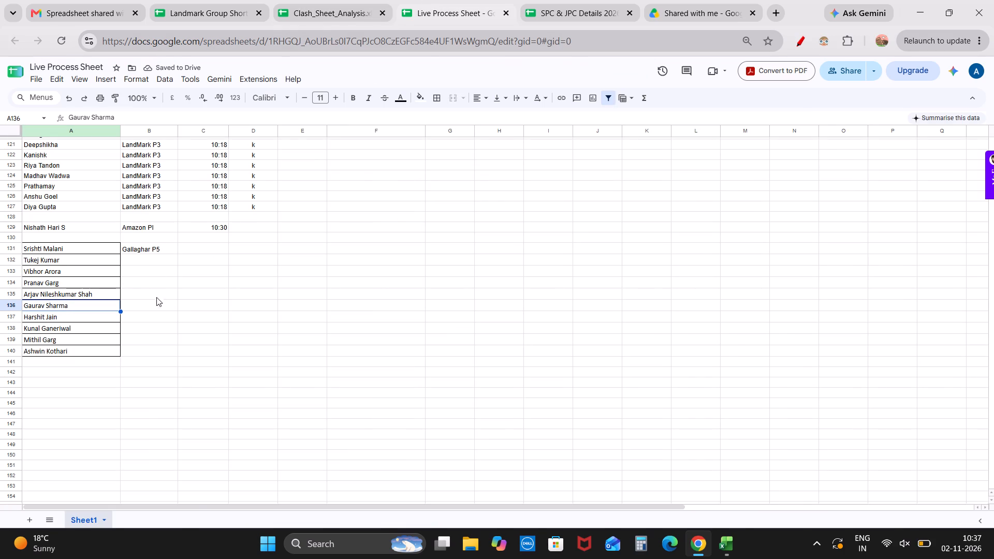
click(110, 304)
key(ctrl+v)
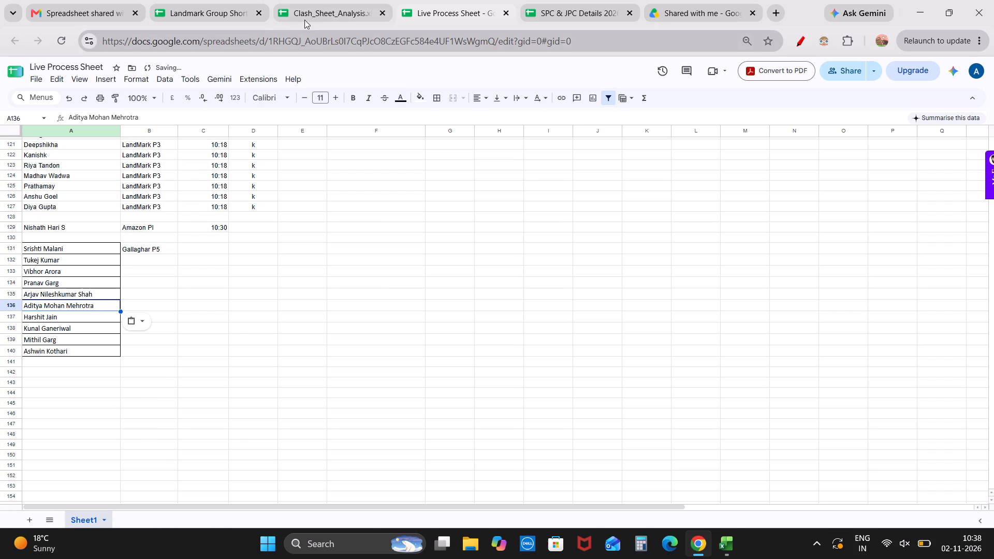
Paste the copied D29 student name over D60 in GD Panel 5 of Clash_Sheet_Analysis's Gallaghar sheet.
click(325, 11)
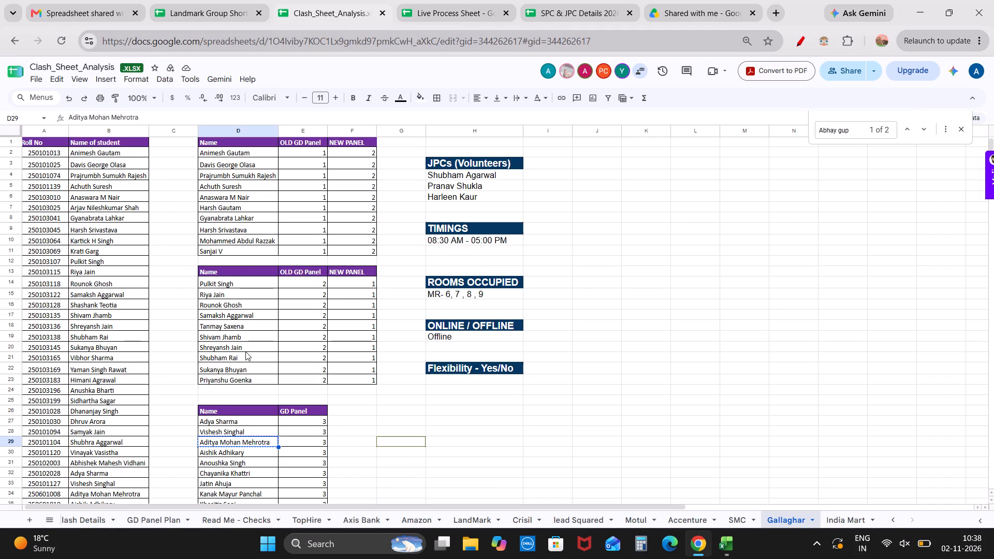
scroll(245, 351, down, 3)
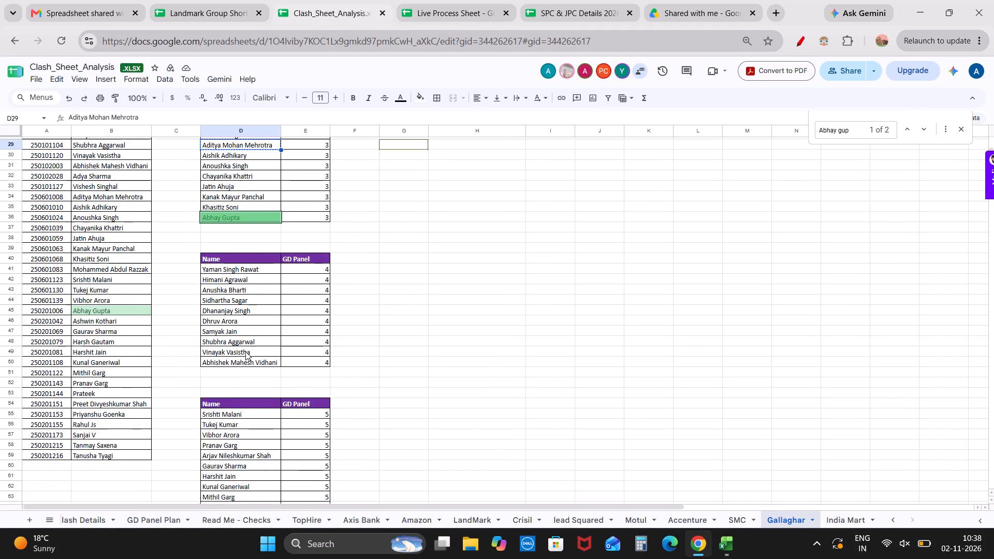
scroll(245, 351, down, 4)
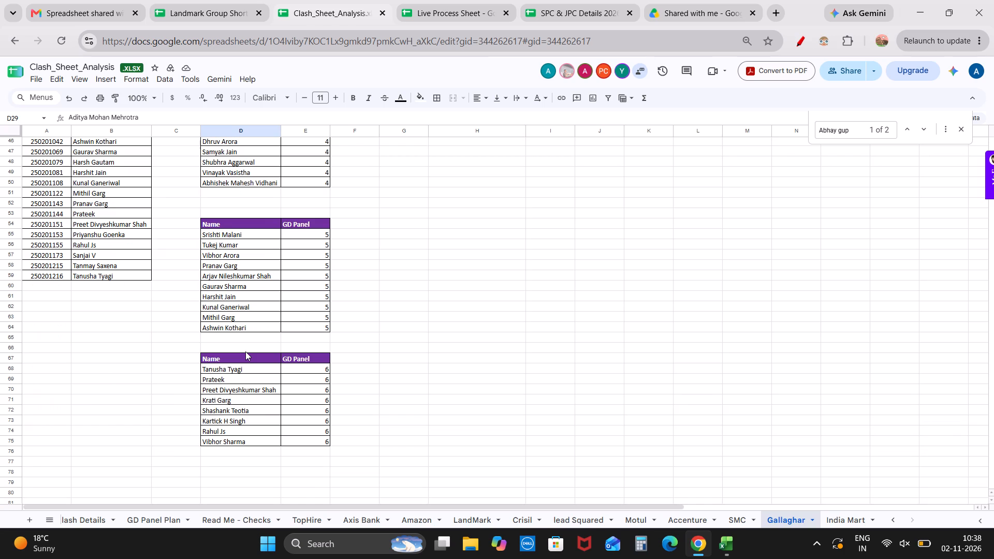
click(235, 287)
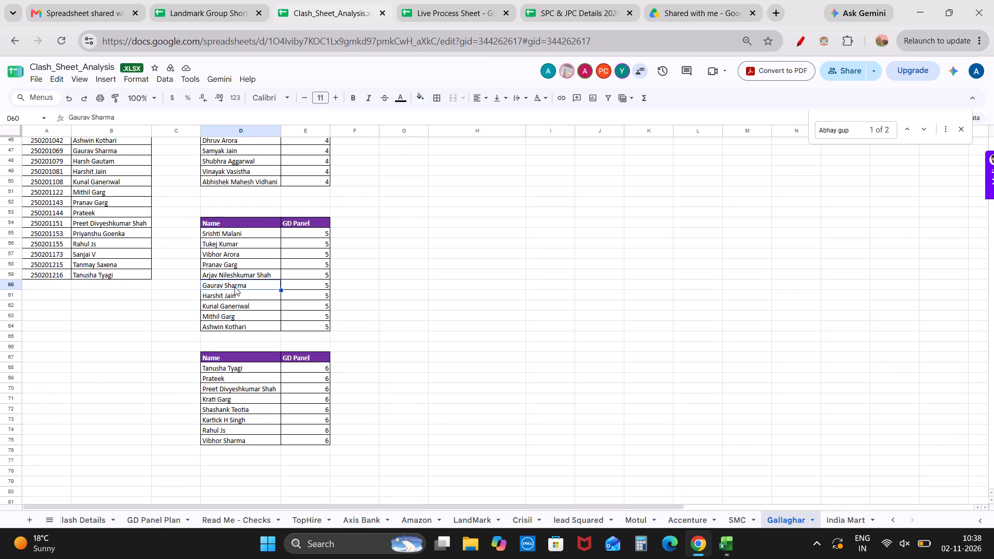
key(ctrl+v)
Enter the student name displaced from D60 into D29 of GD Panel 3, completing the panel swap.
scroll(235, 287, up, 3)
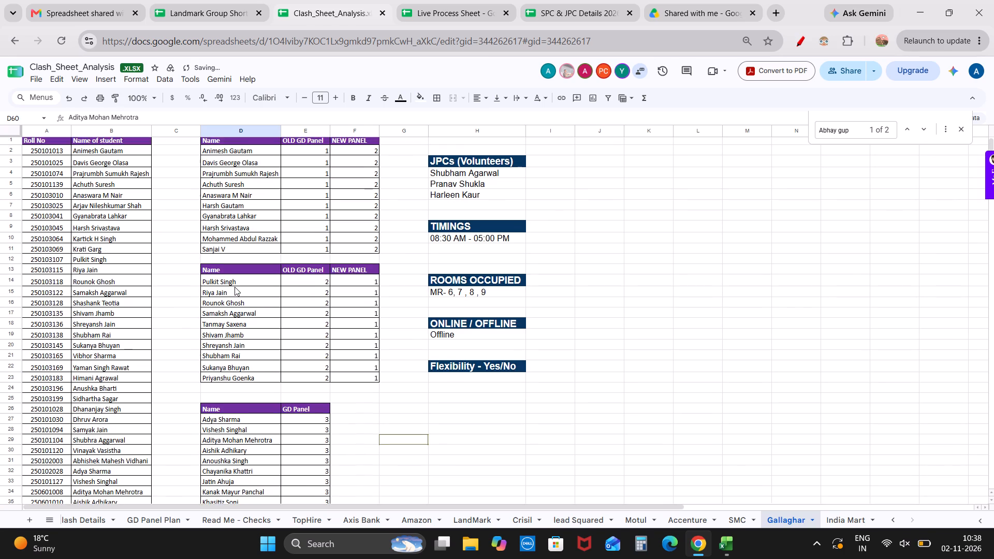
scroll(235, 287, up, 3)
scroll(235, 287, down, 1)
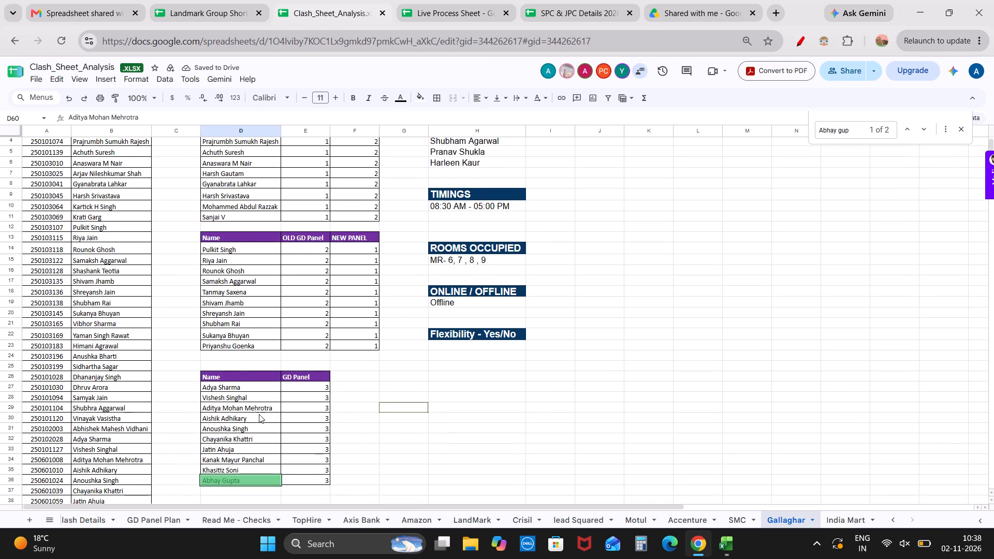
click(258, 409)
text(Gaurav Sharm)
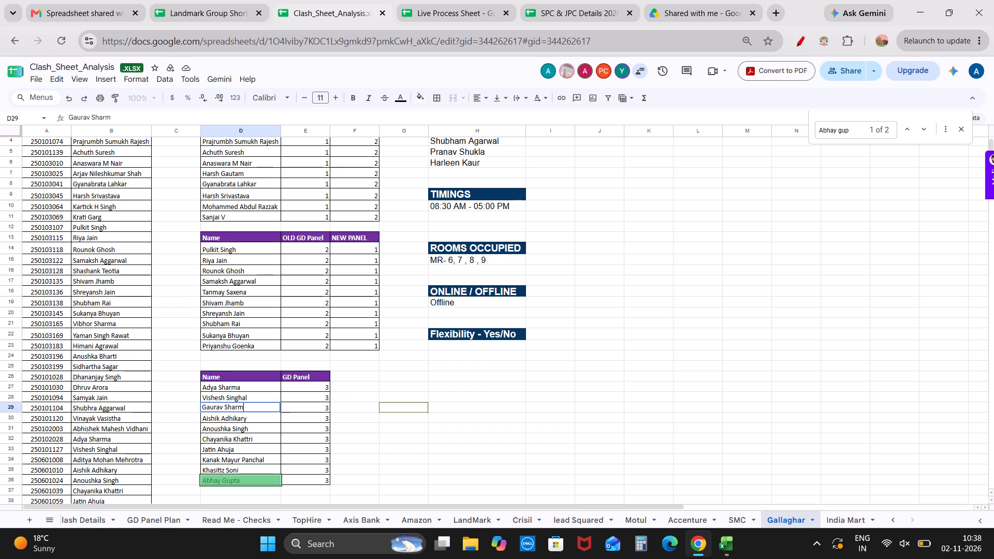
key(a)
click(233, 1)
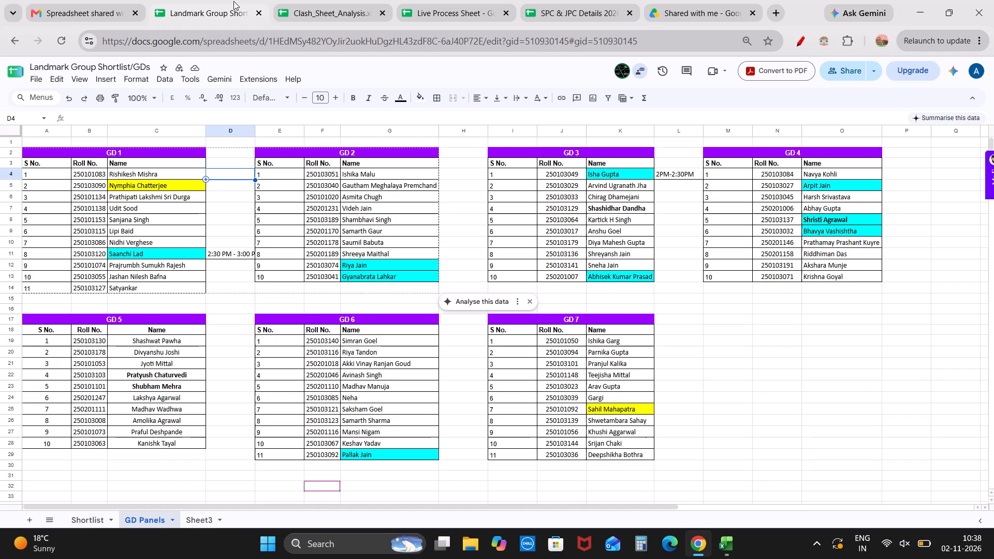
In the Live Process Sheet, fill Gallaghar P5 from B131 down to B140 for all pasted students.
click(450, 12)
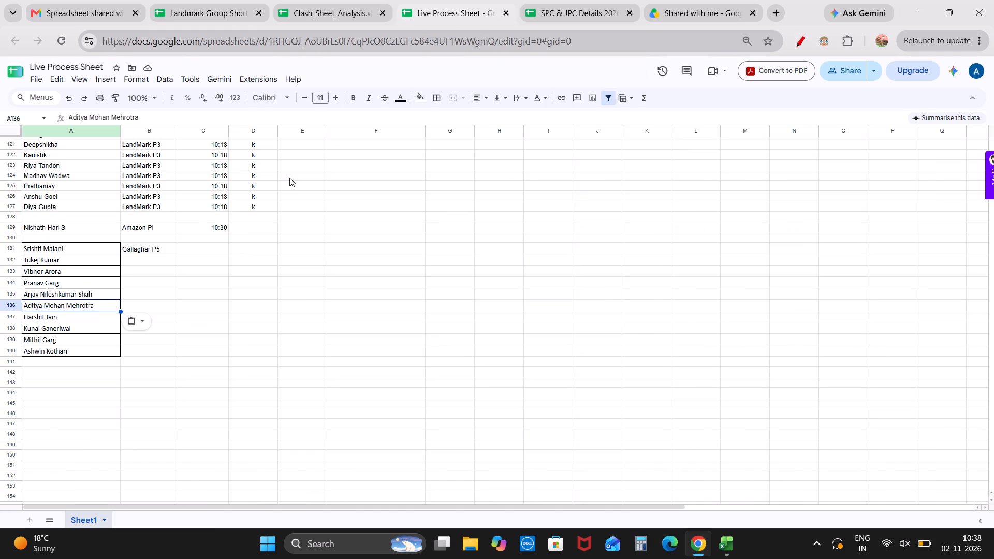
click(158, 251)
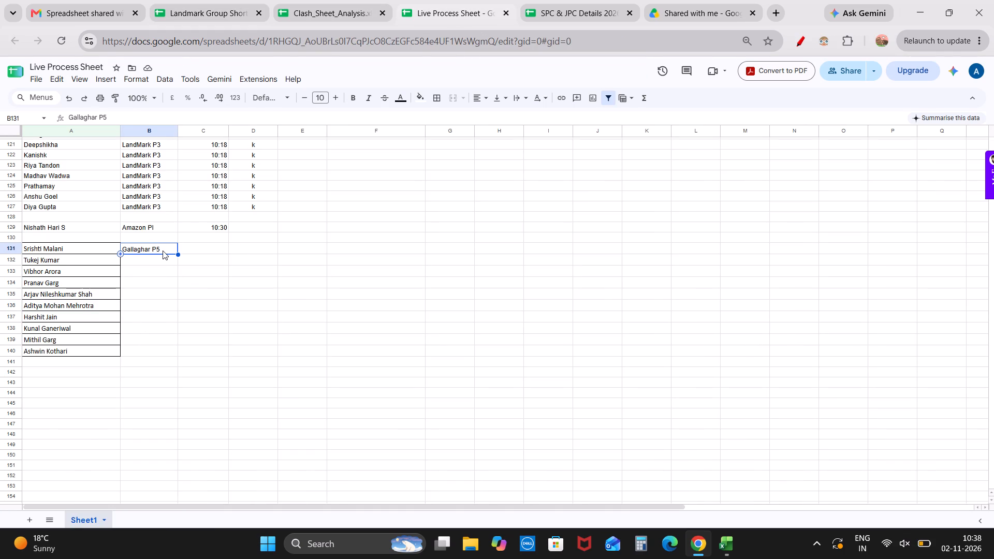
key(ctrl+c)
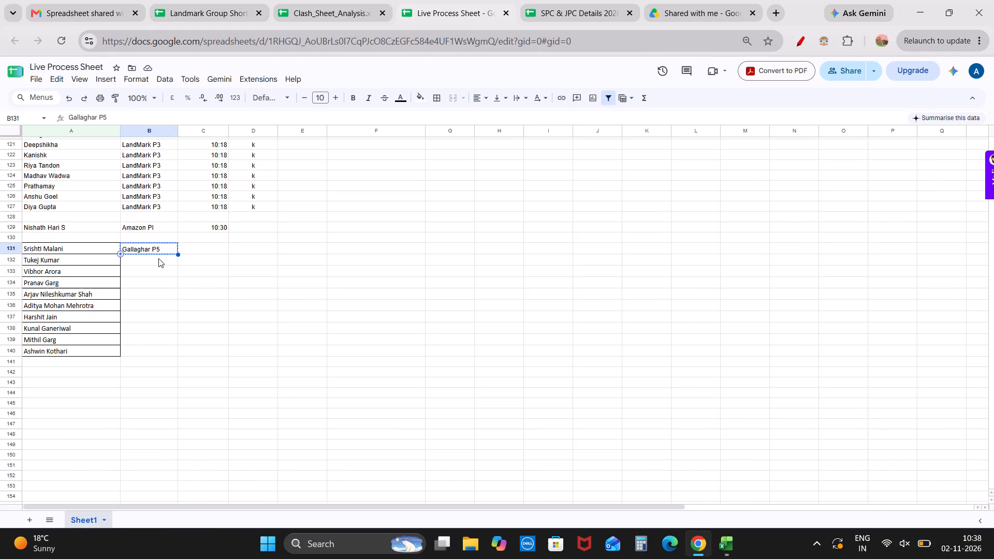
click(158, 258)
key(ctrl+v)
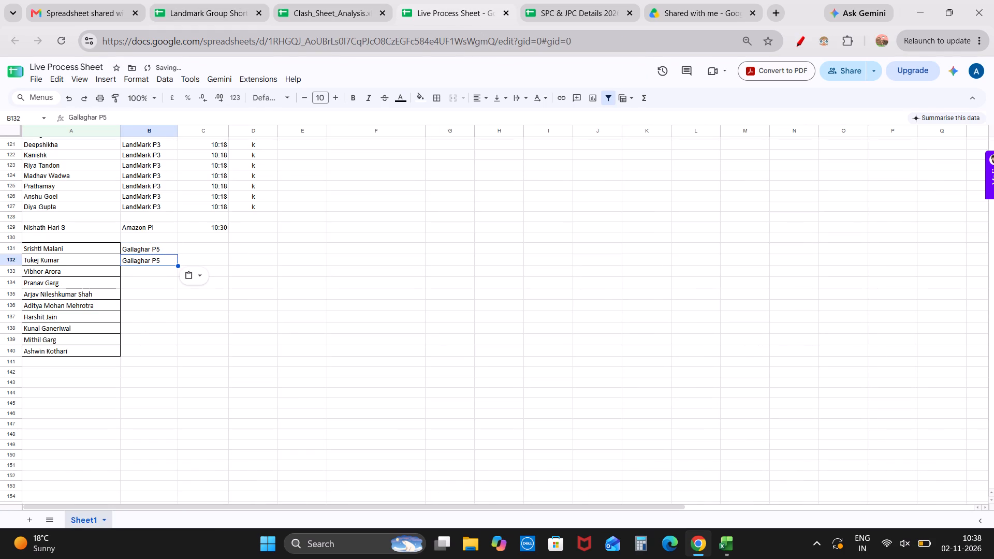
drag(168, 245, 167, 256)
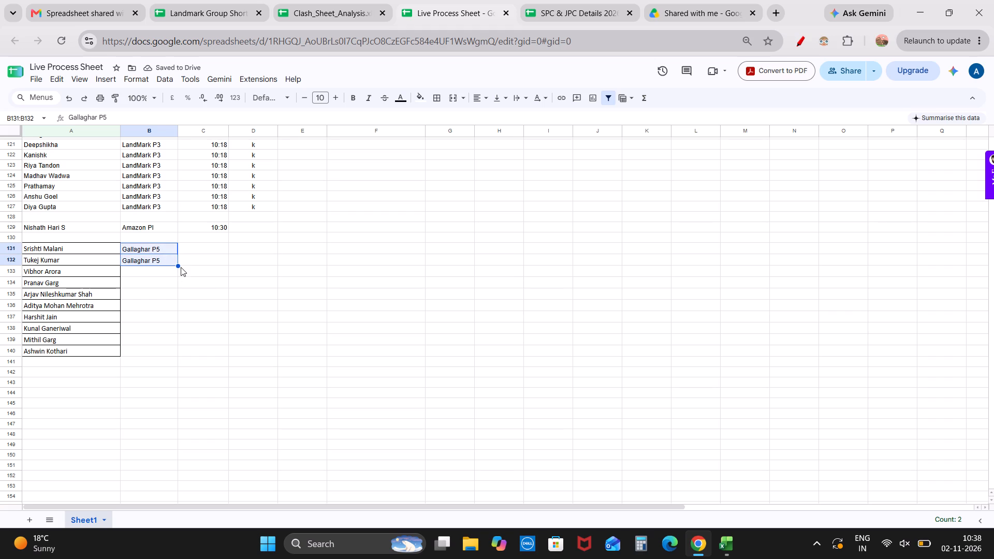
double_click(178, 266)
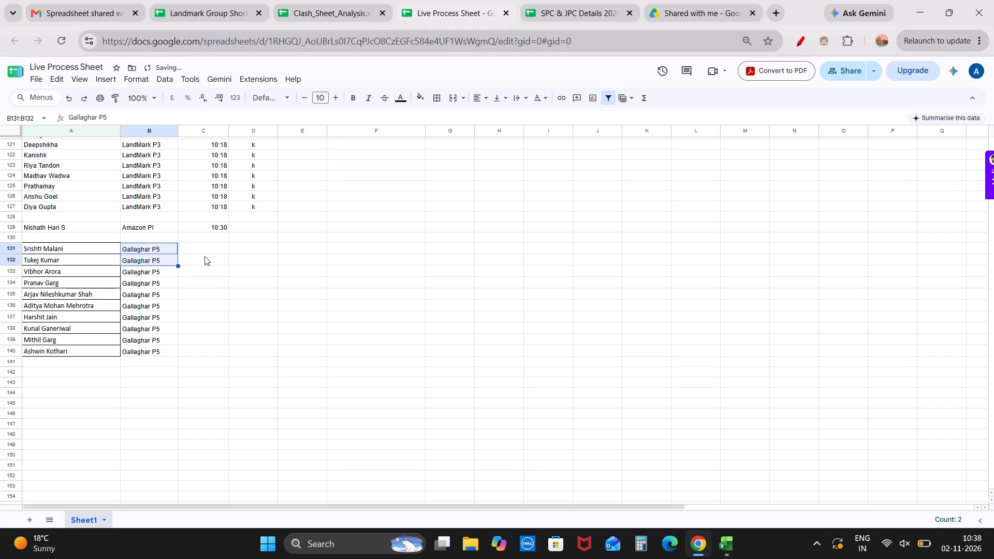
Enter the time 10:35 in C131 for the first Gallaghar P5 student.
click(213, 250)
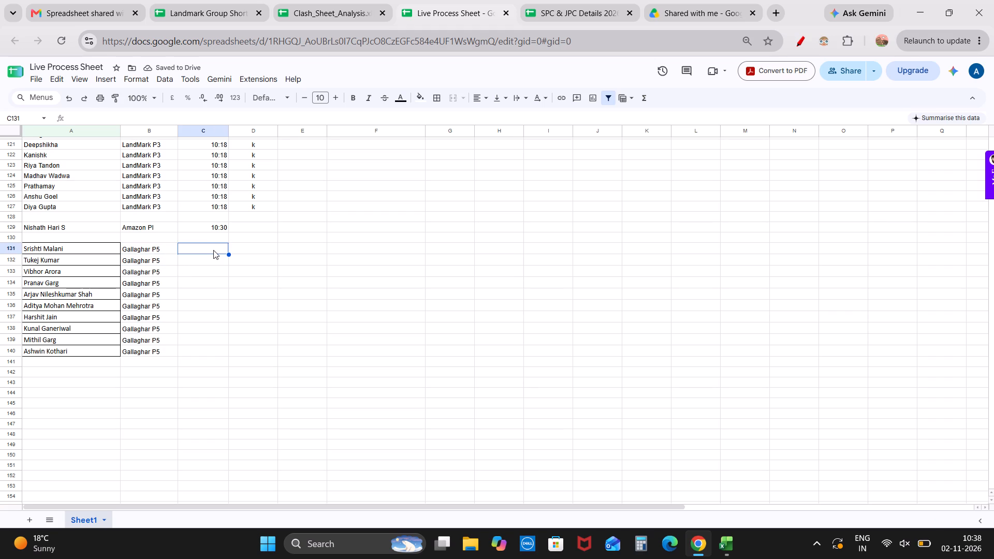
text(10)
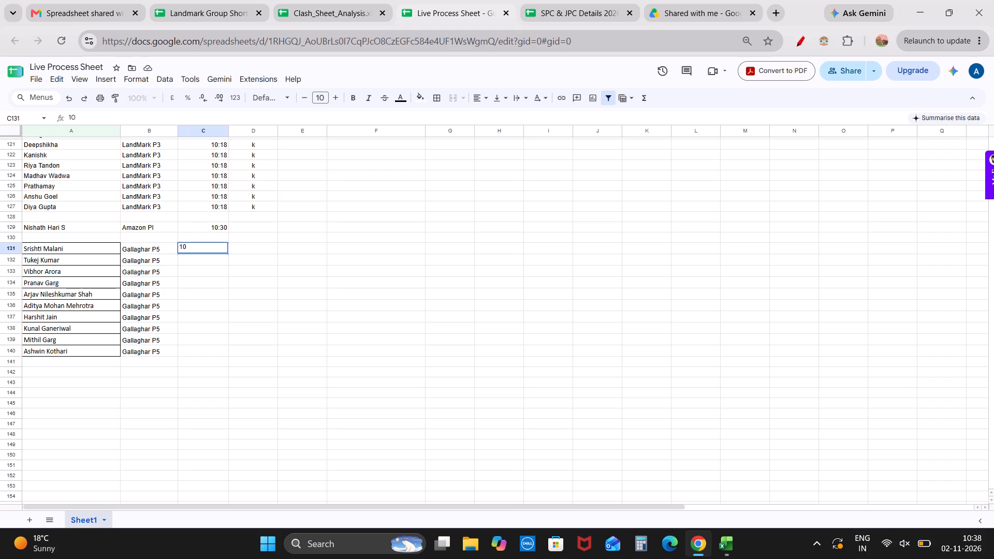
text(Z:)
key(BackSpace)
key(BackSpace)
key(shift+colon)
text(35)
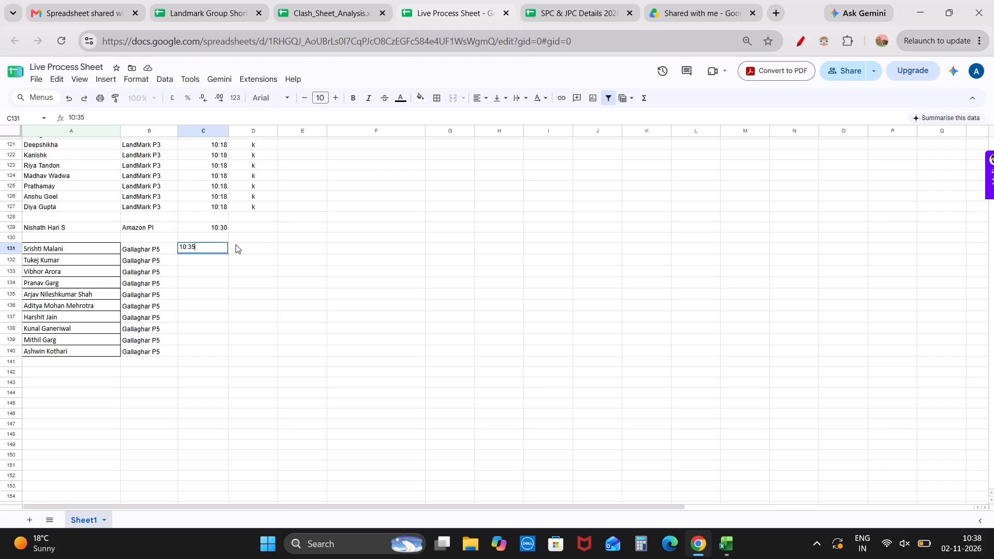
click(236, 244)
Copy the 10:35 time from C131 into C132 and fill it down to C140 for the remaining Gallaghar P5 students.
click(220, 249)
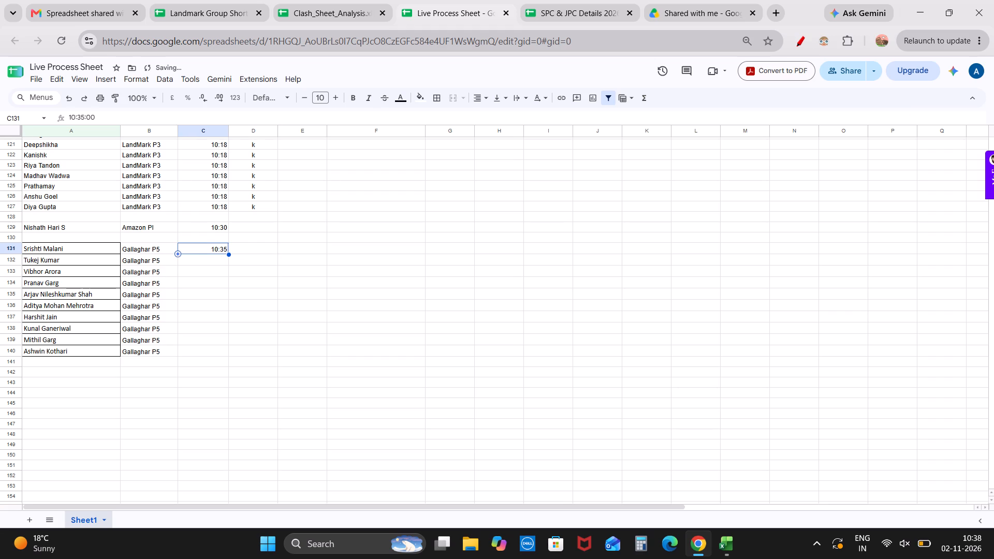
key(ctrl+c)
click(198, 260)
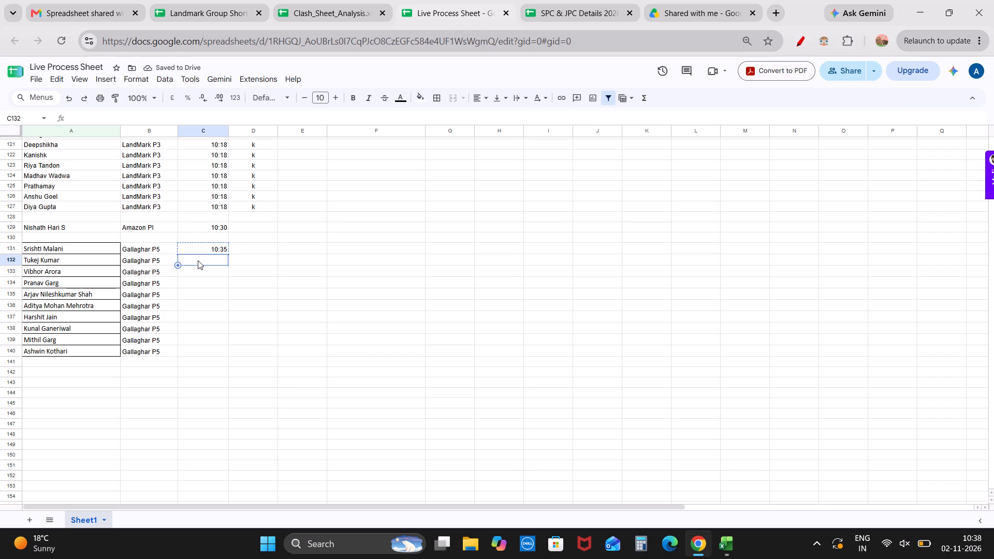
key(ctrl+v)
drag(219, 247, 221, 262)
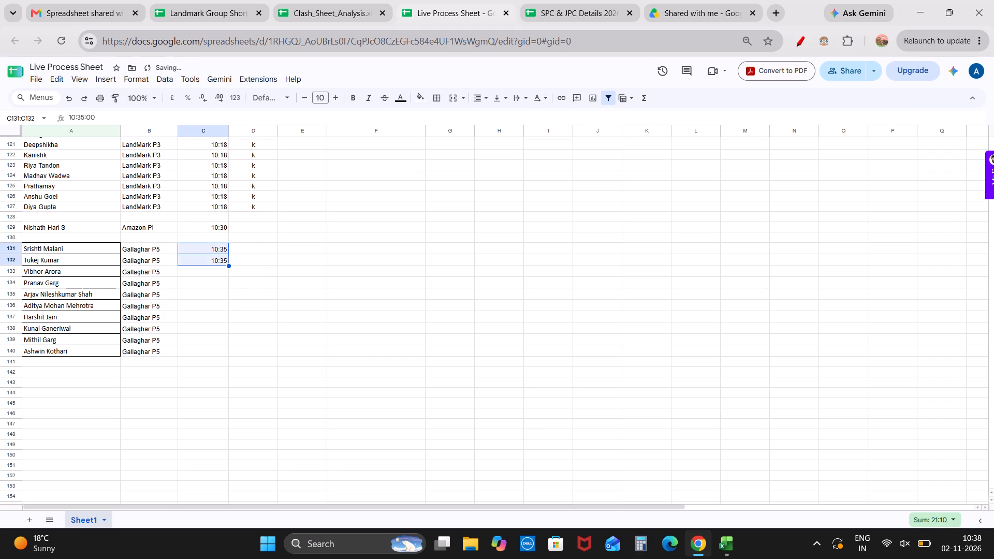
drag(228, 266, 219, 351)
click(250, 291)
Search the sheet for "Abhi" and mark the matching Gallaghar P4 student with k in D115.
scroll(250, 291, up, 1)
scroll(196, 311, up, 1)
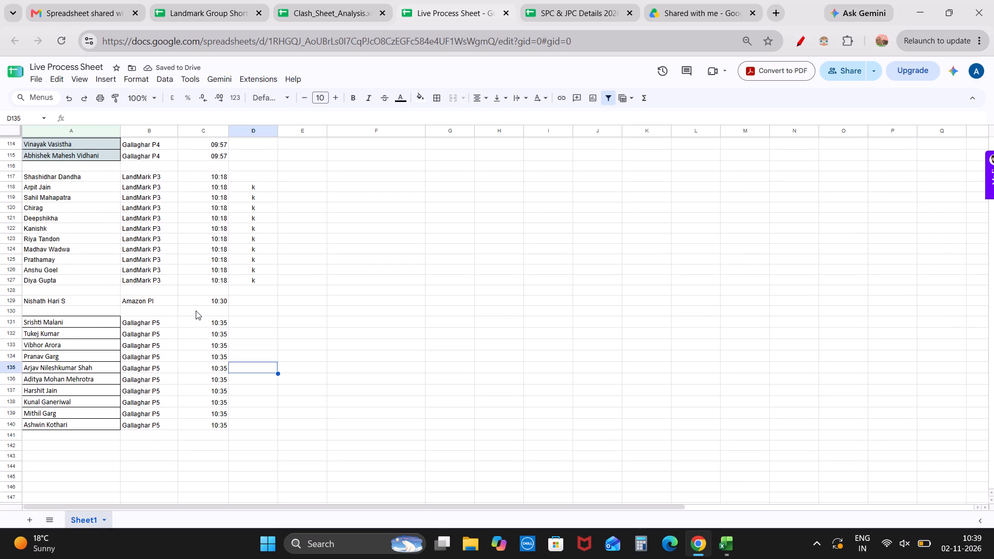
scroll(196, 311, down, 1)
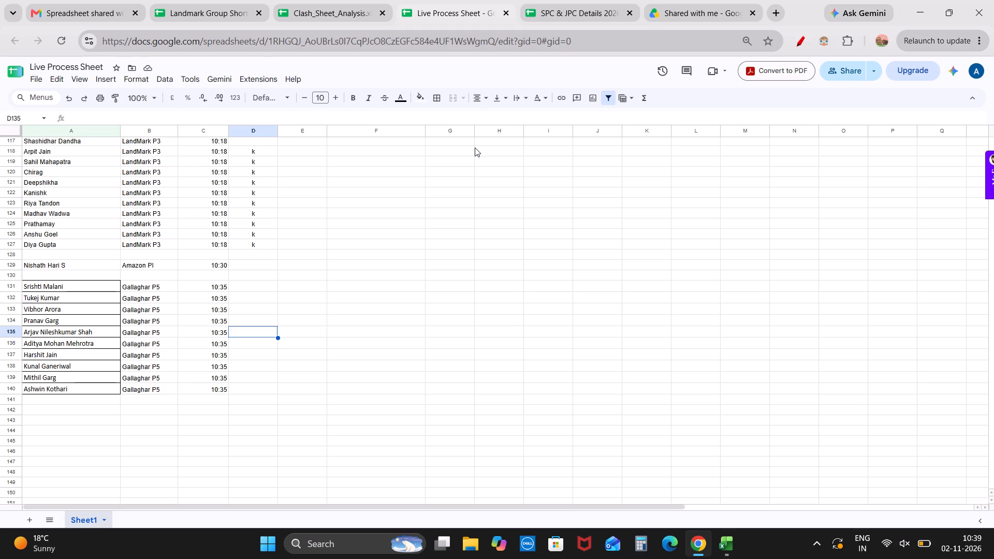
key(ctrl+f)
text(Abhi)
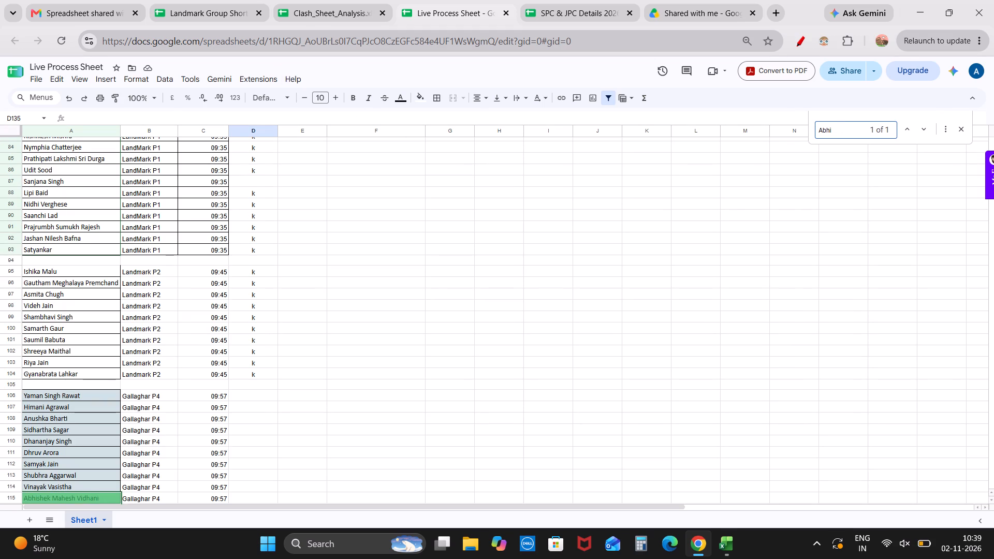
scroll(430, 408, down, 1)
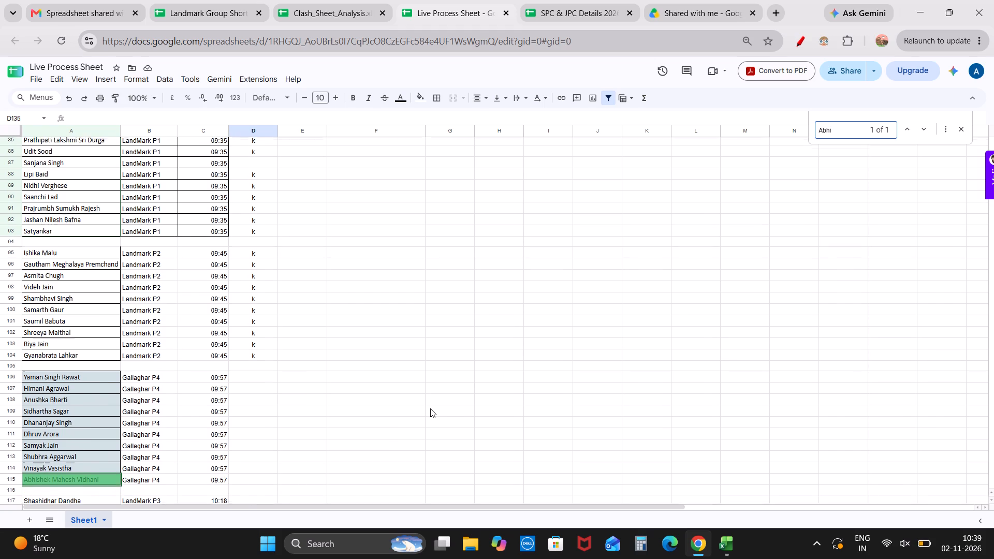
scroll(430, 408, down, 1)
click(257, 450)
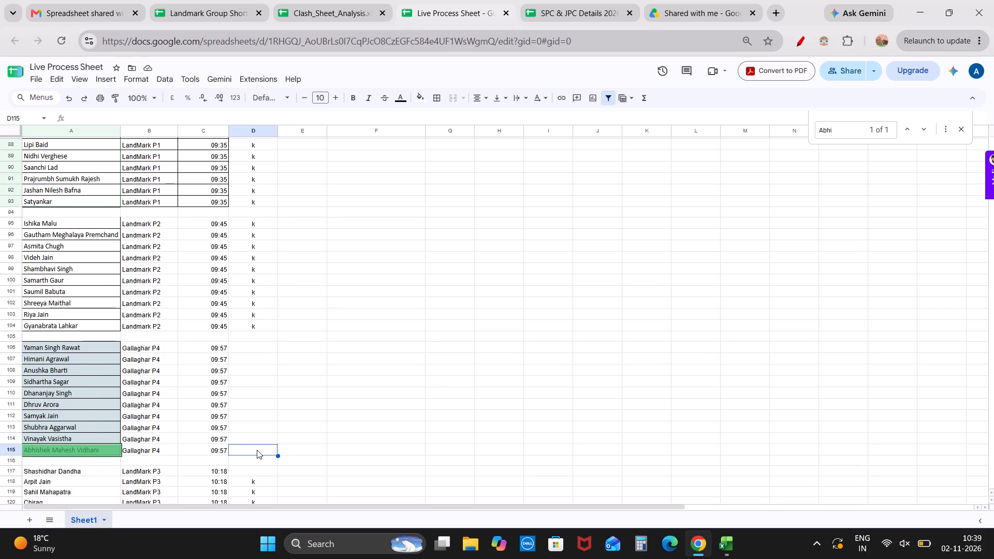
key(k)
Mark the Gallaghar P4 students in rows 113, 107 and 106 with k in column D.
click(255, 428)
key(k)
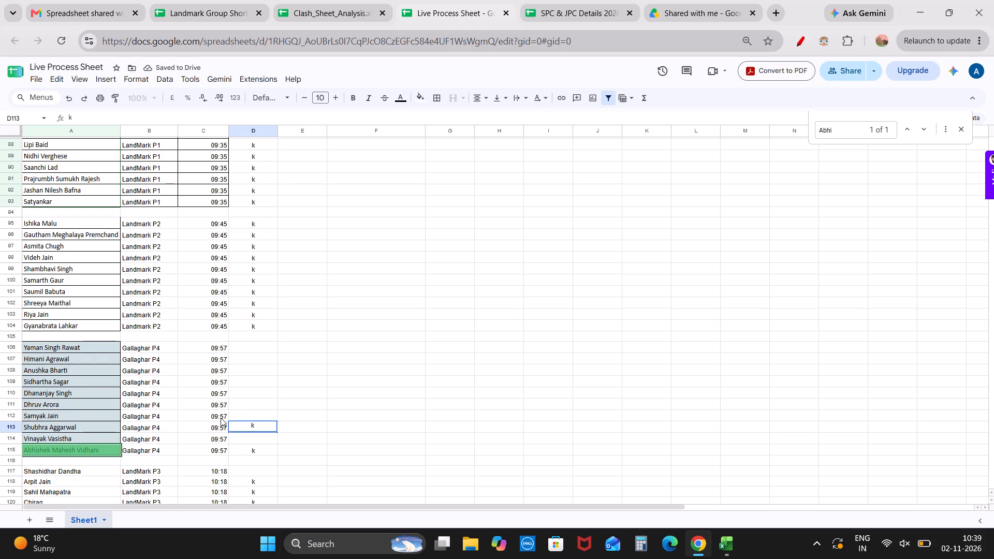
click(242, 360)
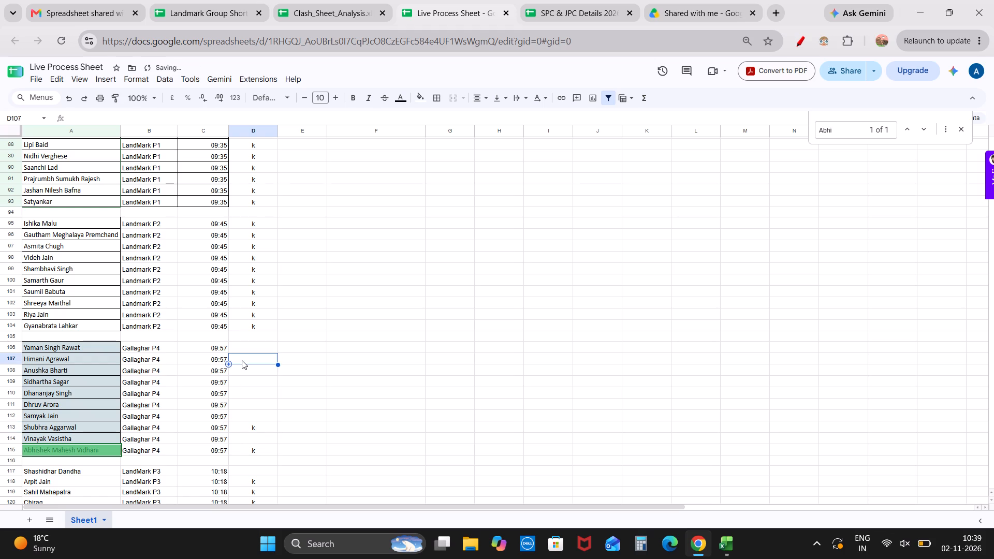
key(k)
key(Down)
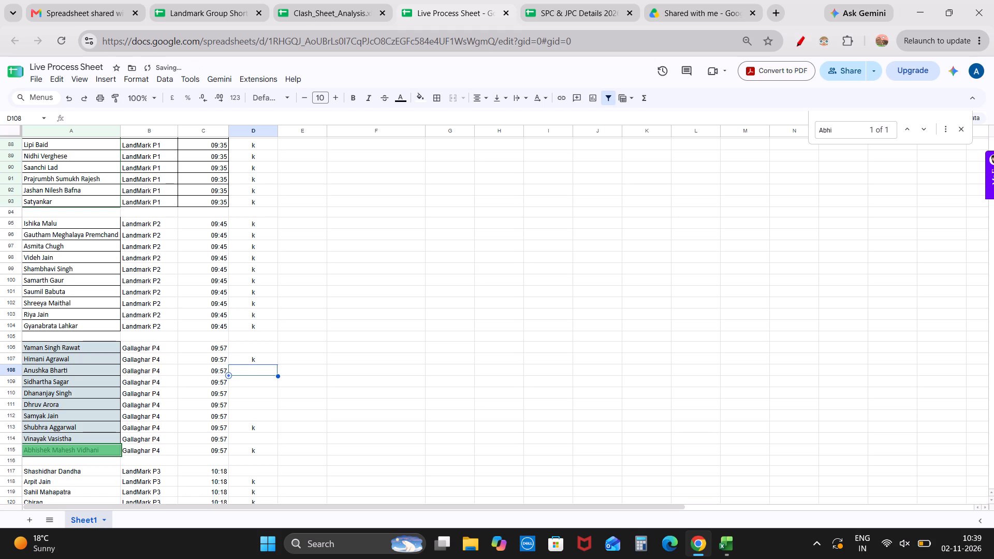
key(Up)
key(Up)
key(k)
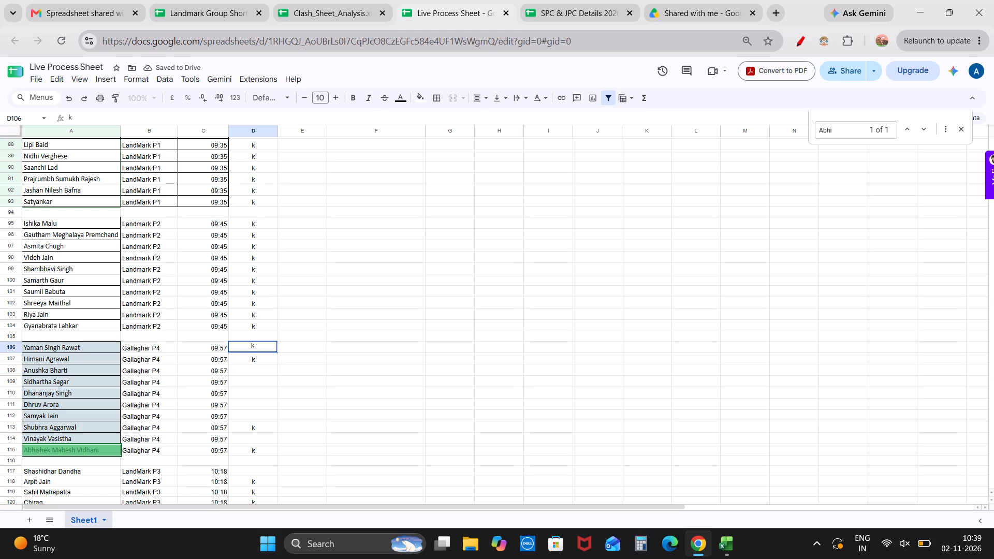
Mark the Gallaghar P4 students in rows 108, 109 and 111 with k in column D.
key(Down)
key(Down)
key(Up)
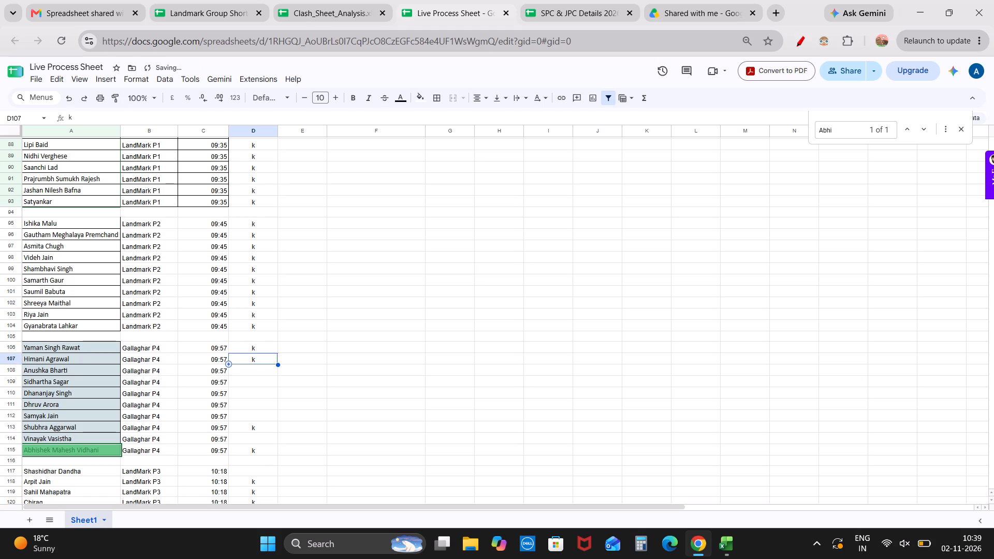
key(Down)
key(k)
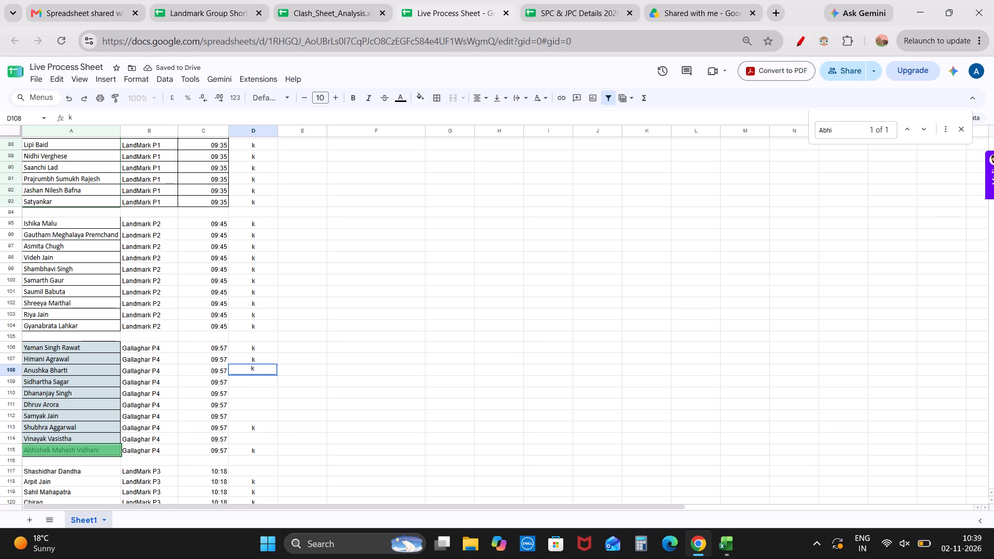
key(Down)
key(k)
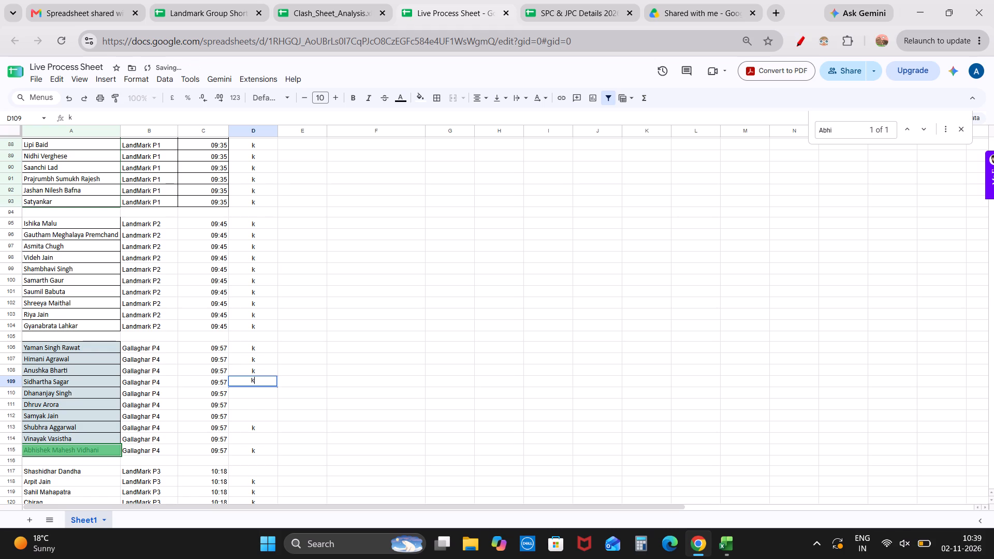
key(Down)
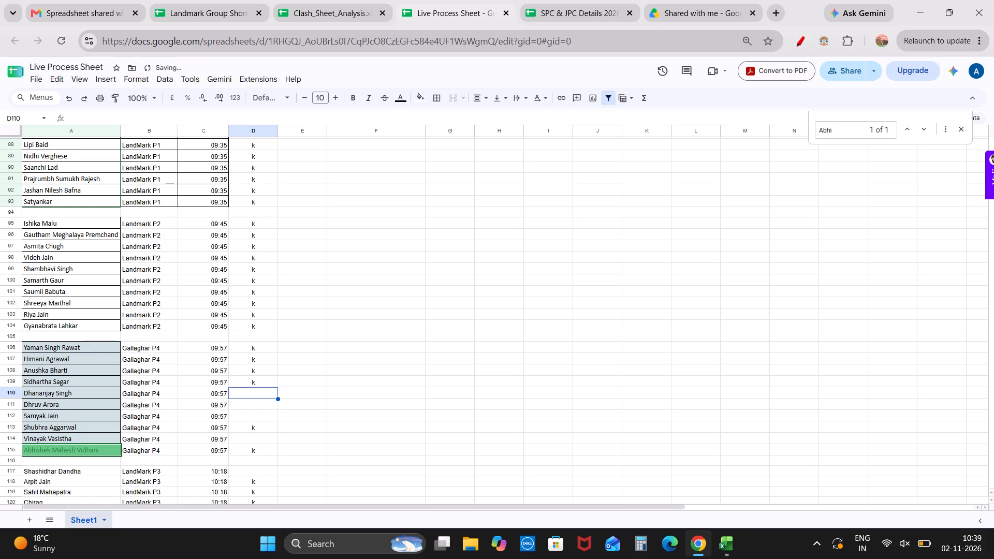
key(Down)
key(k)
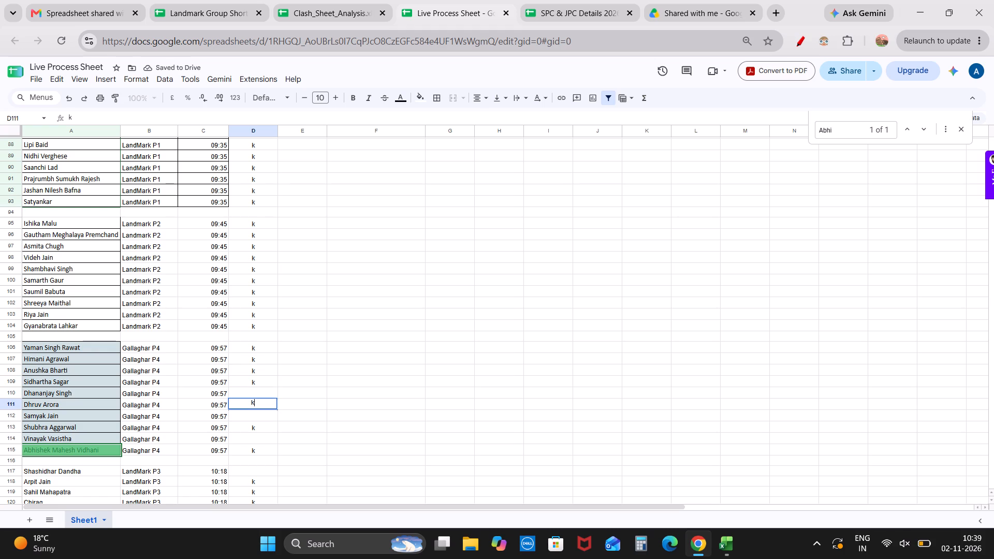
key(Down)
key(Down)
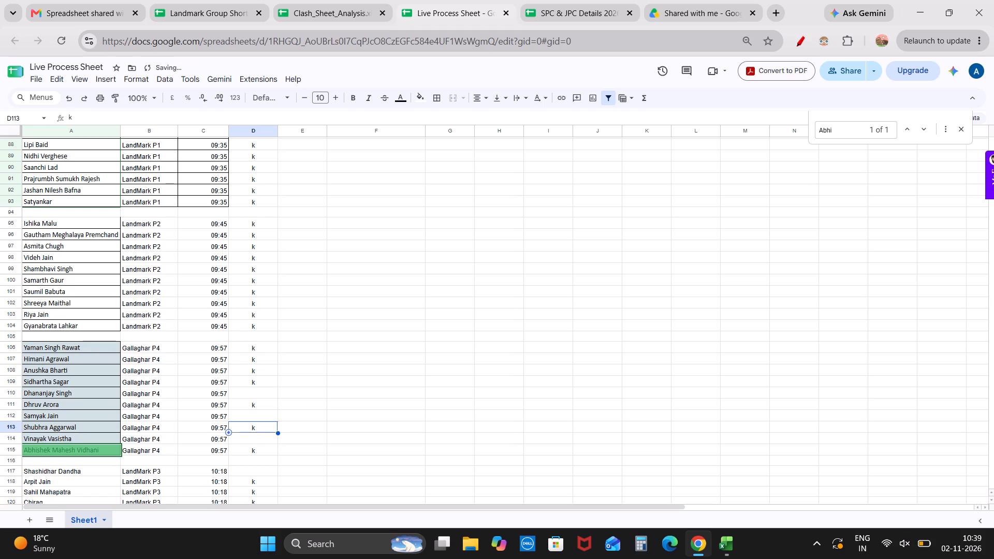
key(Down)
key(Up)
Save the Live Process Sheet with the Gallaghar P4 marks.
key(ctrl+s)
key(ctrl+s)
key(ctrl+s)
key(ctrl+s)
key(ctrl+s)
key(ctrl+s)
key(ctrl+s)
key(ctrl+s)
key(ctrl+s)
key(ctrl+s)
key(ctrl+s)
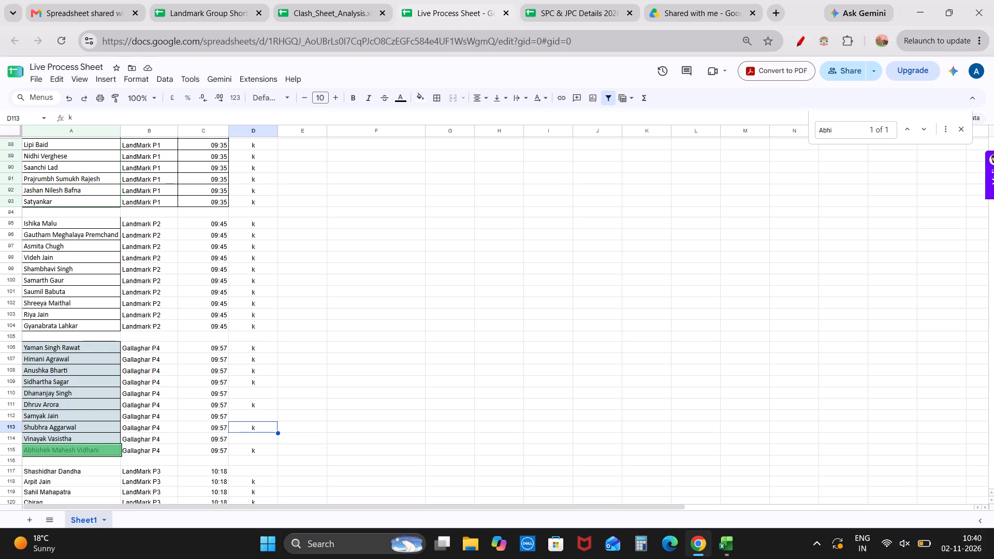
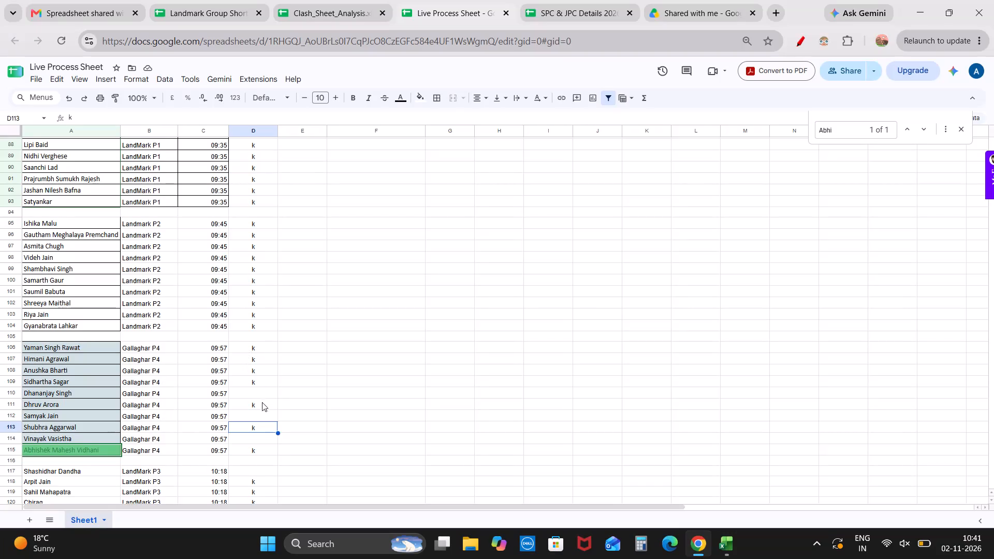
Mark the remaining Gallaghar P4 students in rows 112, 114 and 110 with k in column D.
click(264, 417)
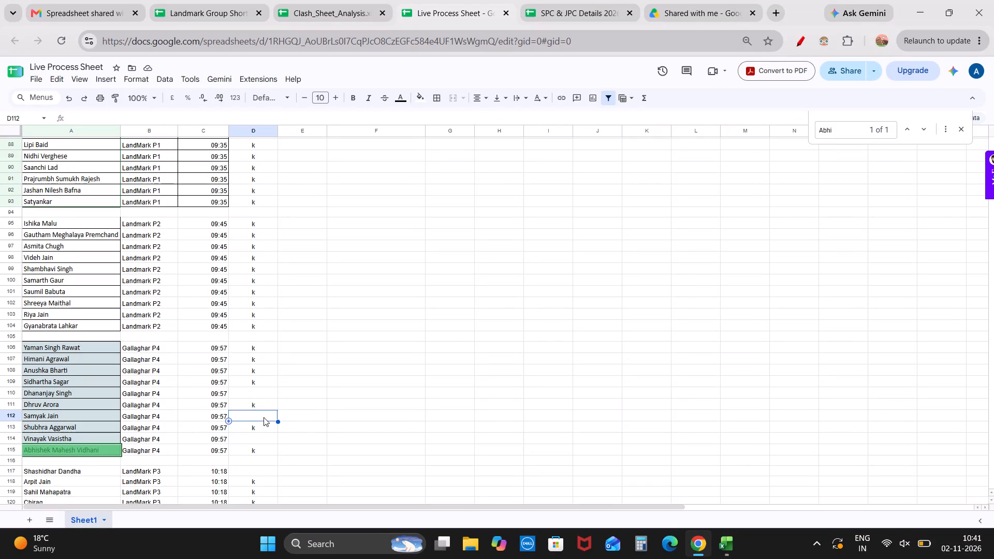
key(k)
key(Down)
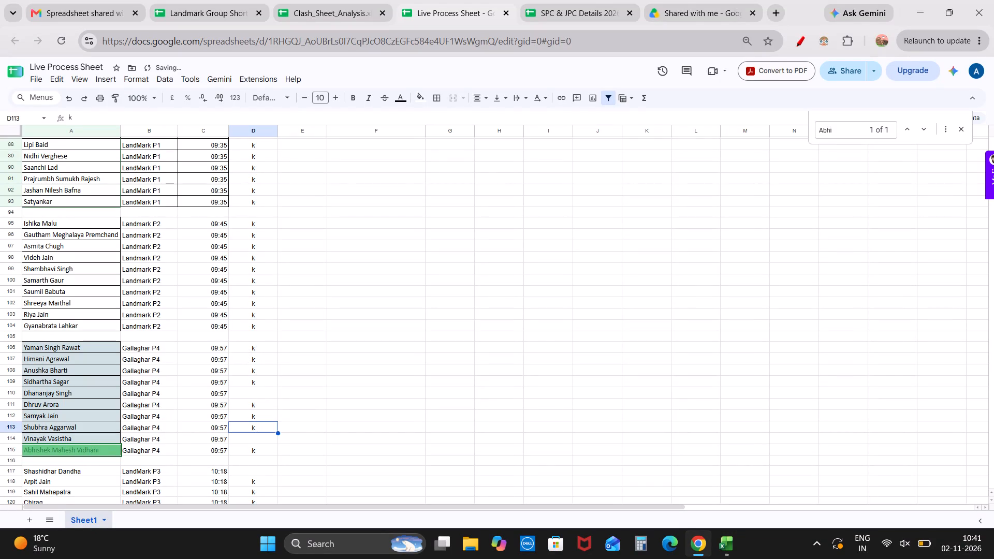
key(Down)
key(k)
key(Up)
key(Up)
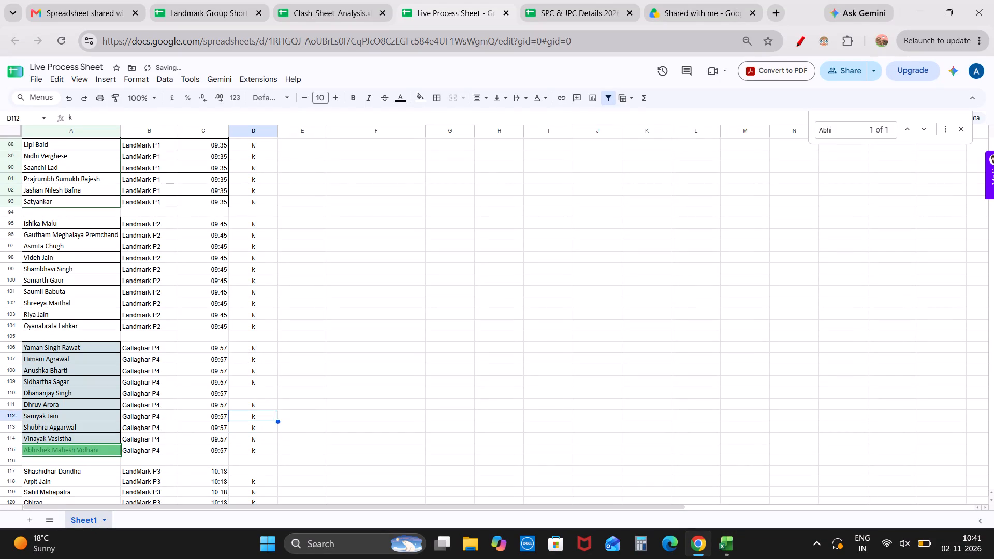
key(Up)
key(Up)
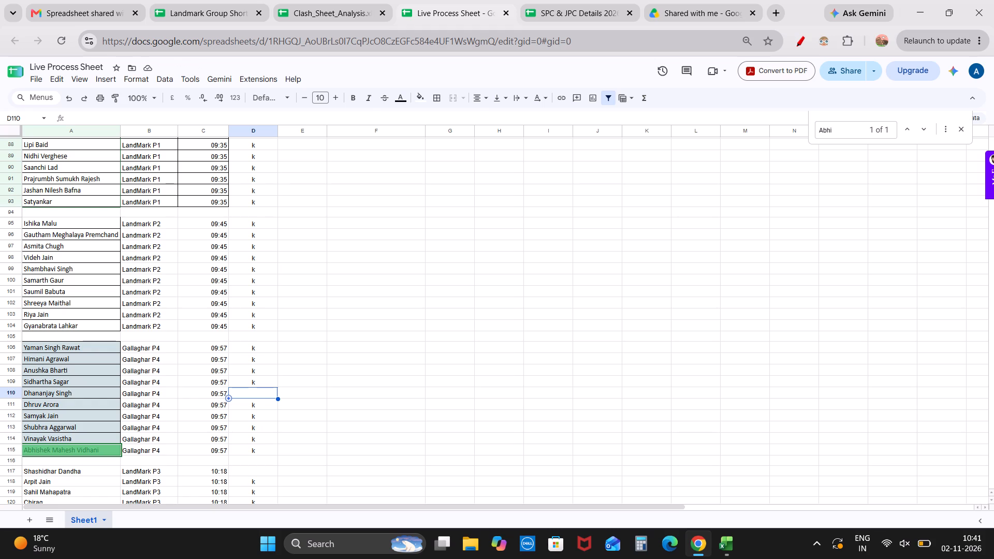
key(k)
key(Down)
key(Down)
key(Down)
key(Down)
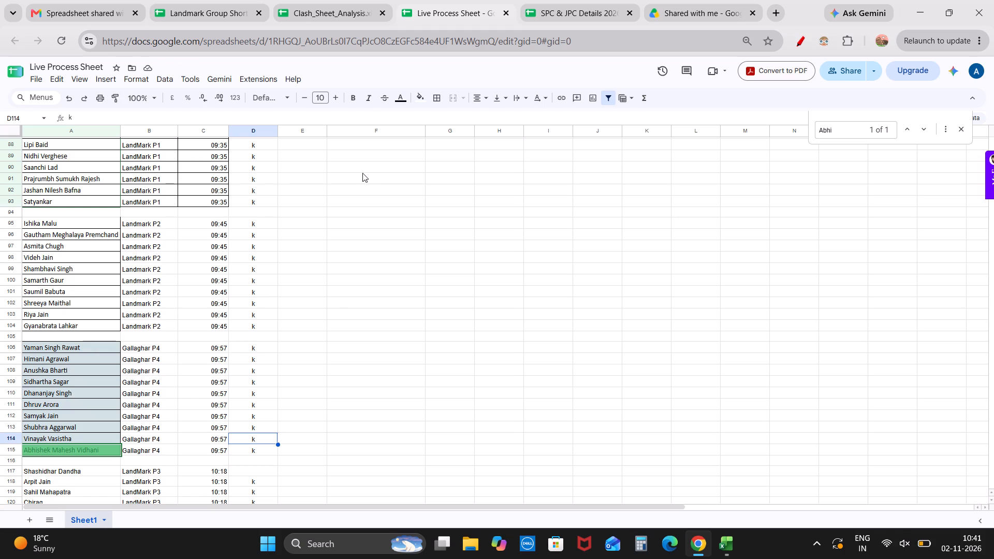
Check the LandMark list in Clash_Sheet_Analysis and the GD Panels in Landmark Group Shortlist/GDs against the Live Process Sheet's latest groups.
click(338, 10)
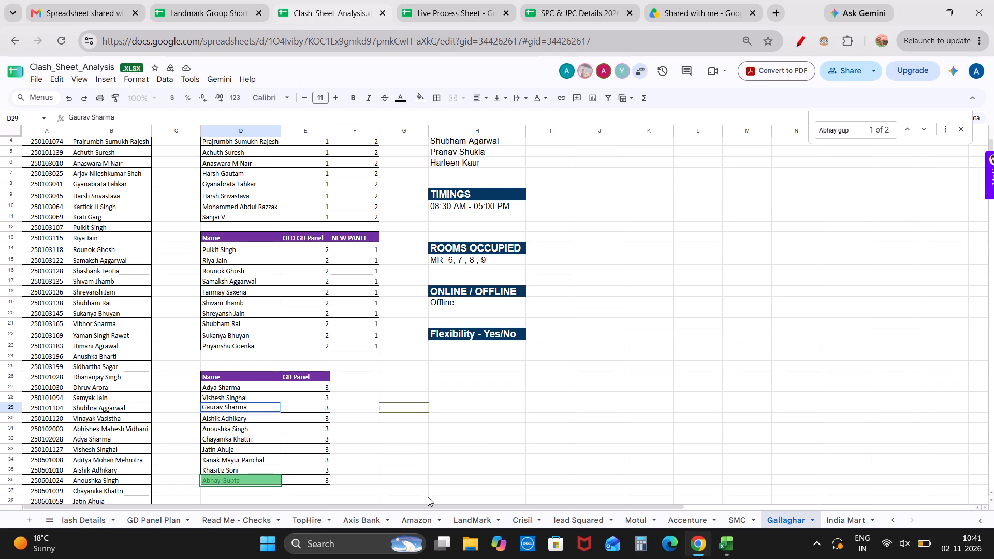
click(477, 514)
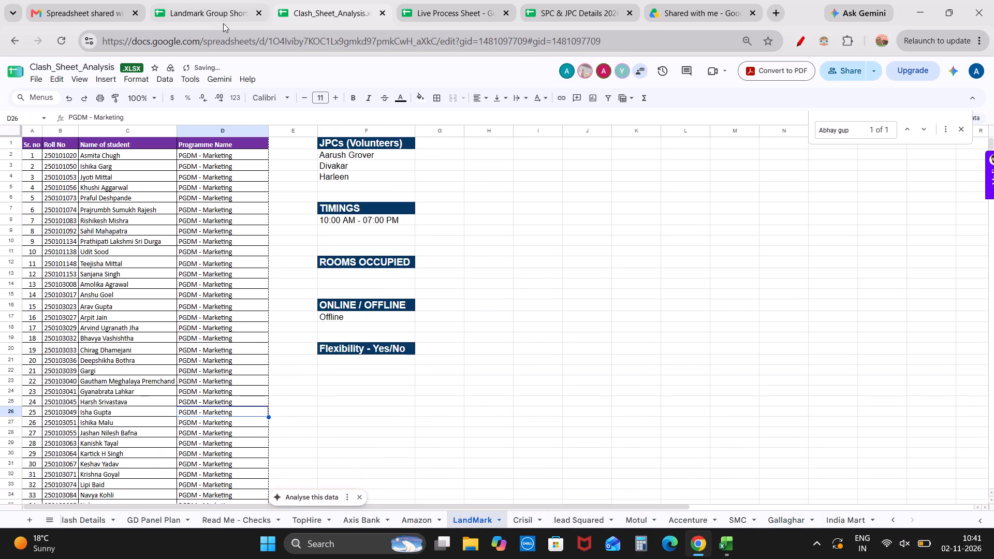
click(210, 15)
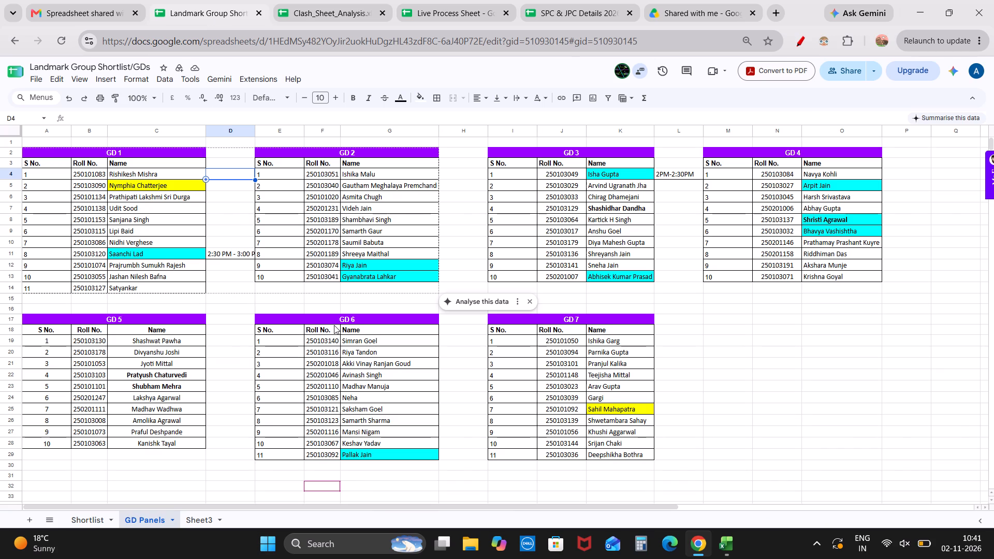
click(441, 15)
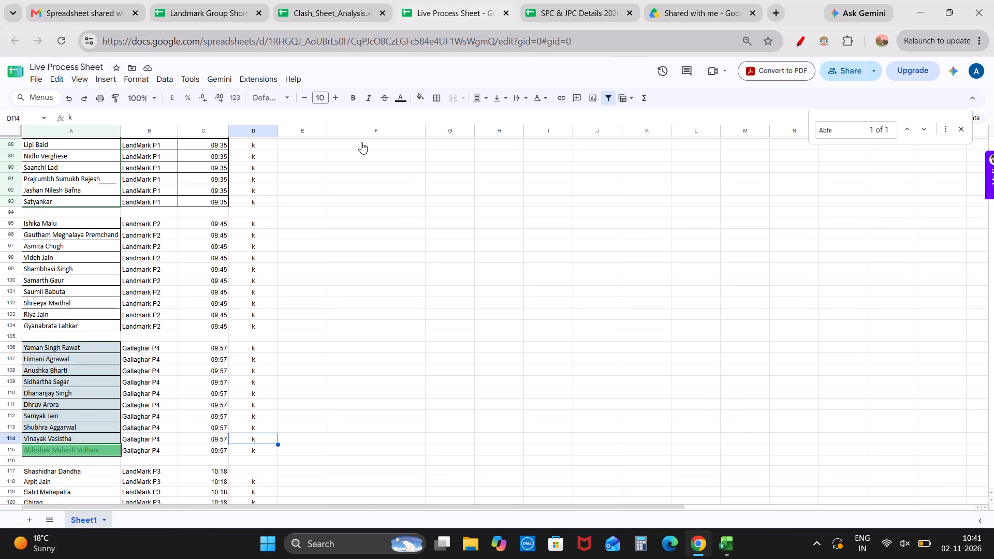
scroll(306, 256, down, 1)
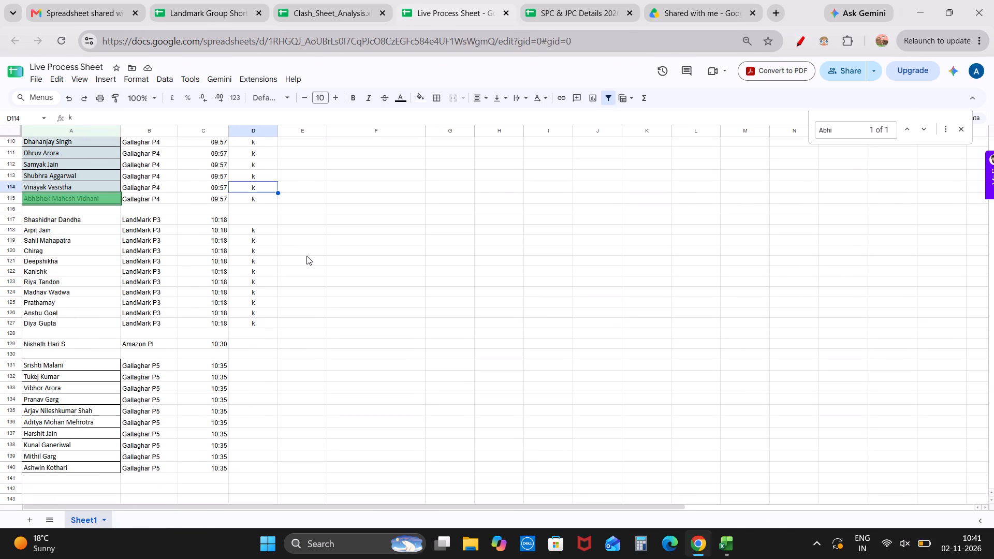
scroll(306, 256, down, 1)
click(319, 0)
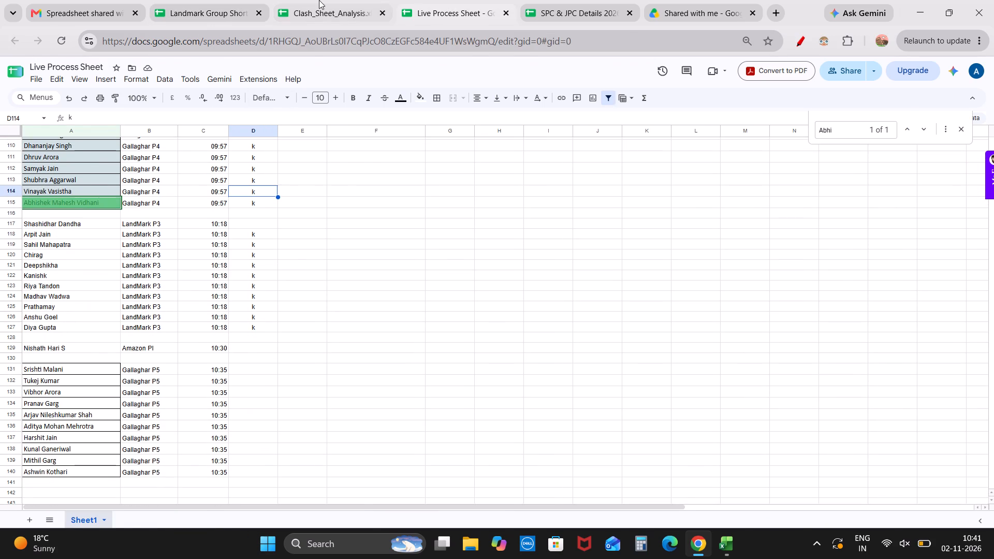
click(422, 1)
Search the Live Process Sheet for "Akki" and for "Vinay", and clear the search text.
click(398, 289)
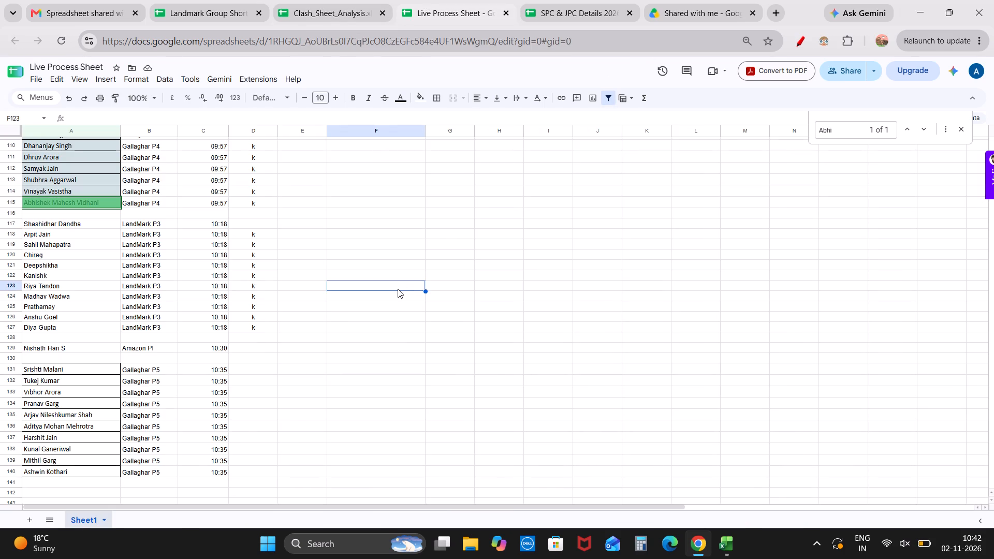
key(ctrl+f)
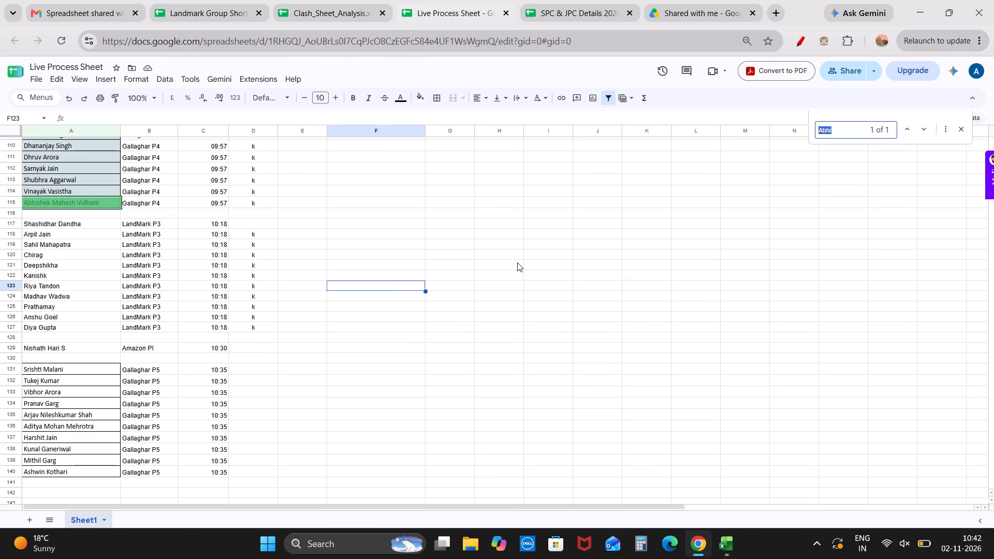
text(Akki)
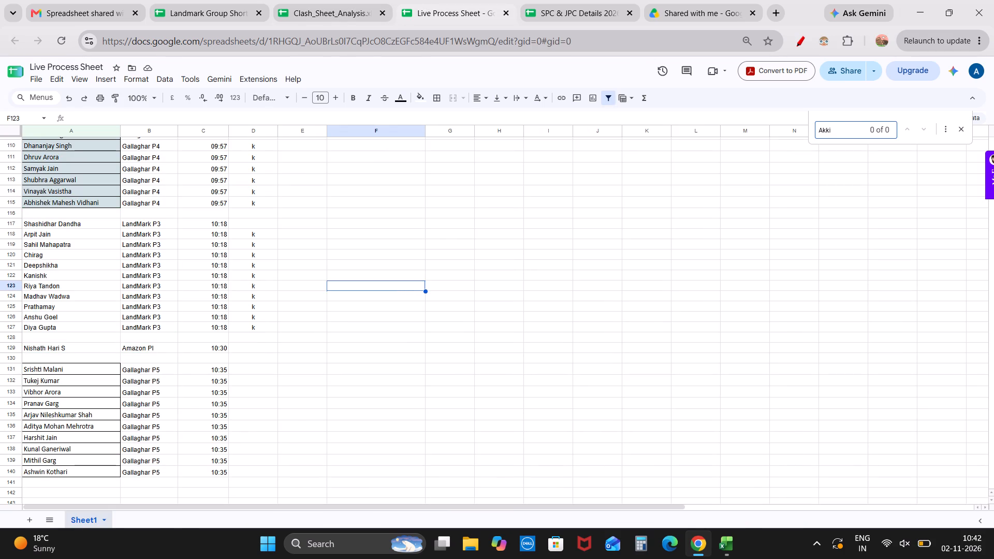
key(BackSpace)
key(BackSpace)
key(BackSpace)
key(BackSpace)
text(Vinay)
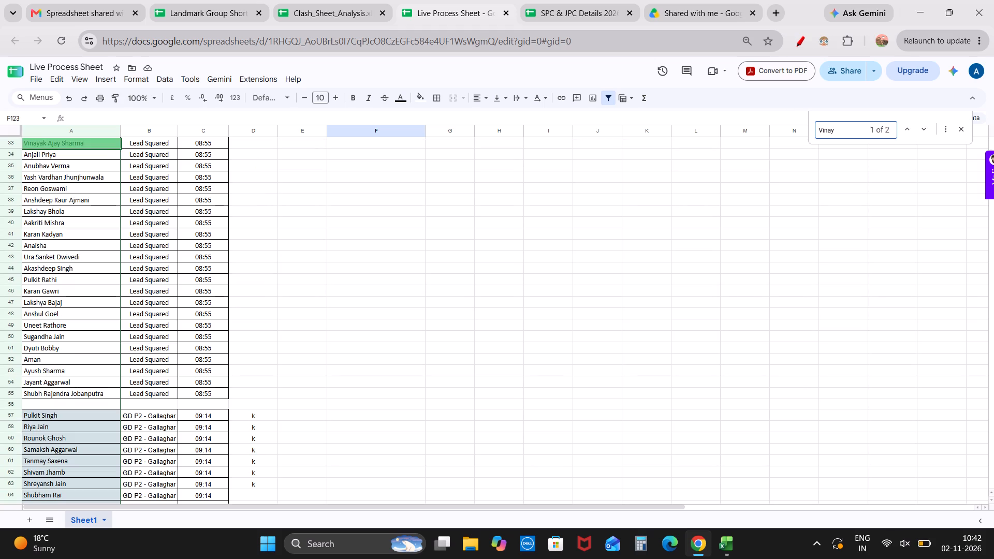
key(BackSpace)
key(BackSpace)
key(BackSpace)
key(BackSpace)
key(BackSpace)
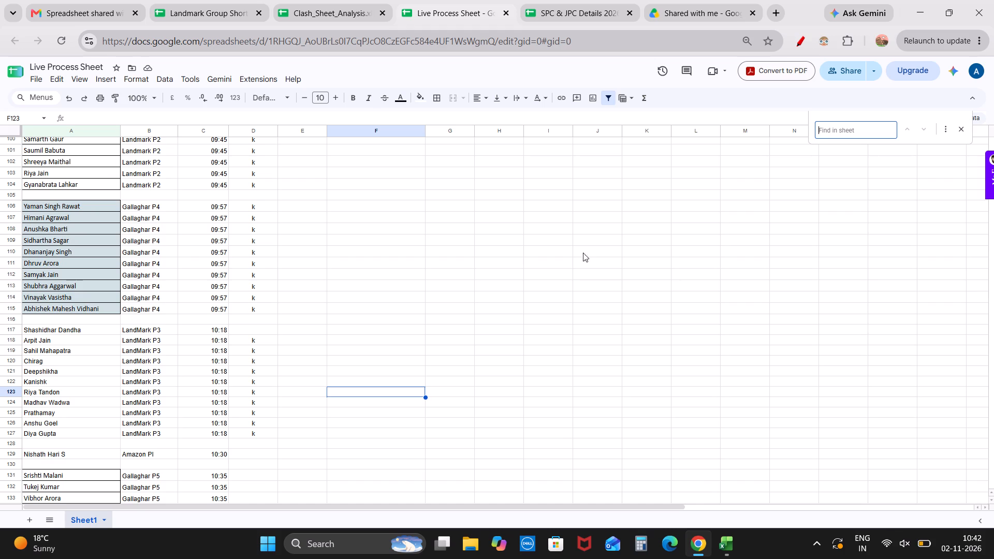
Search the Live Process Sheet for "Akki" again.
click(471, 274)
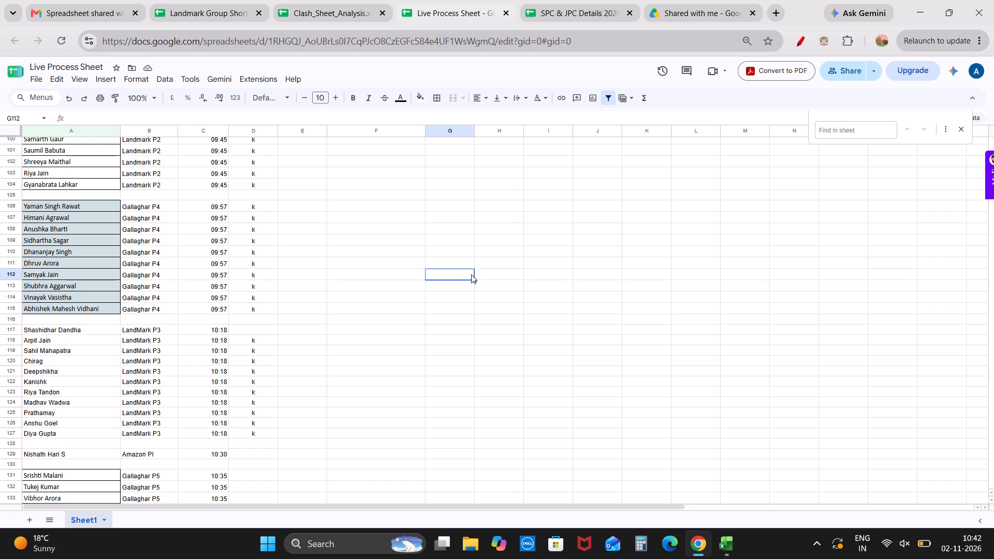
click(494, 259)
key(ctrl+f)
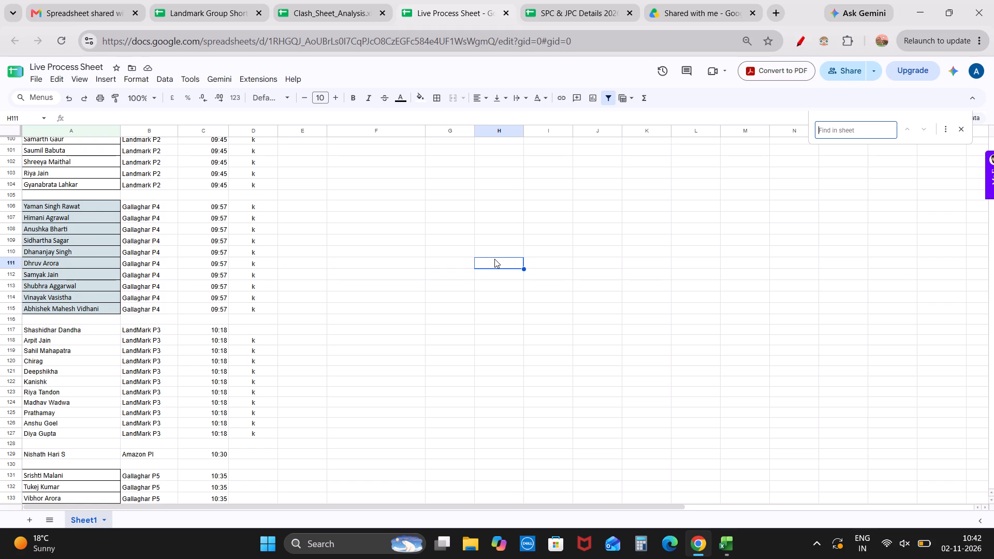
text(Akki)
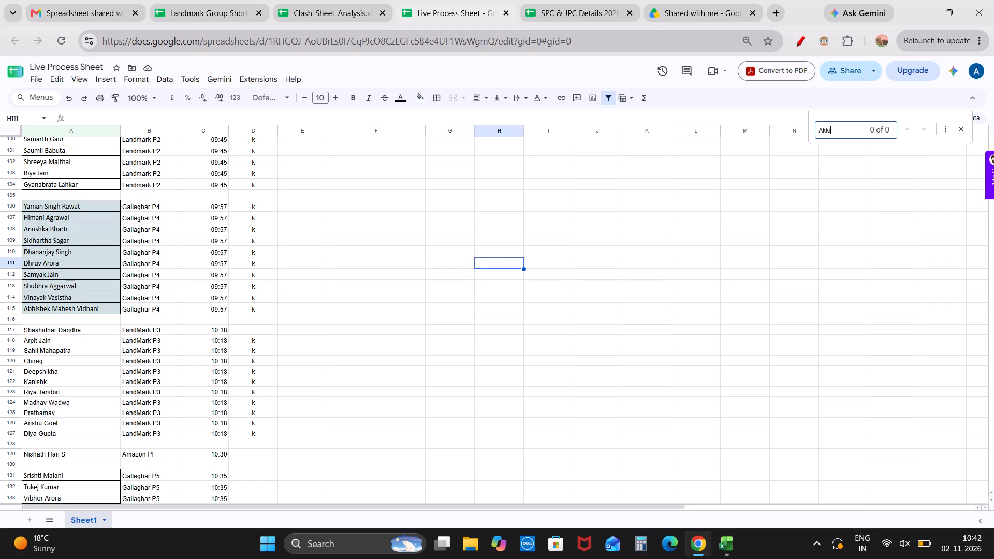
Examine the student groups and their k marks in the Live Process Sheet, from SMC and Accenture down to LandMark P1.
click(374, 270)
scroll(374, 270, up, 1)
scroll(480, 199, up, 1)
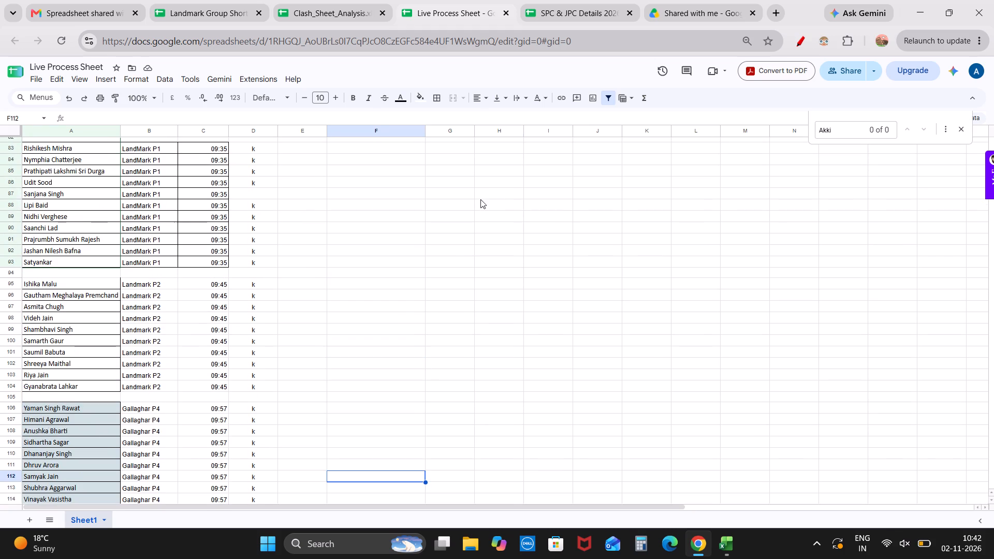
scroll(431, 249, up, 9)
scroll(436, 279, down, 1)
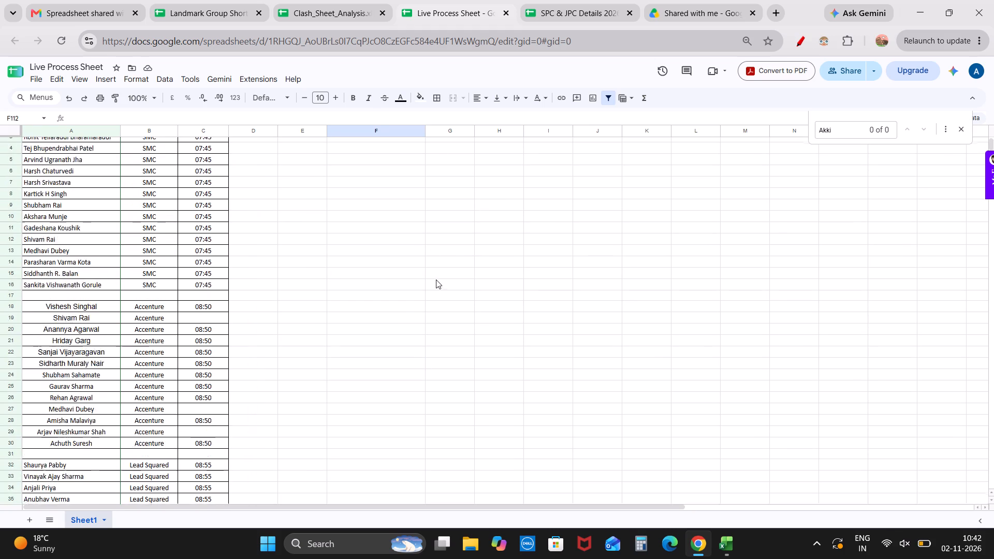
scroll(436, 279, down, 3)
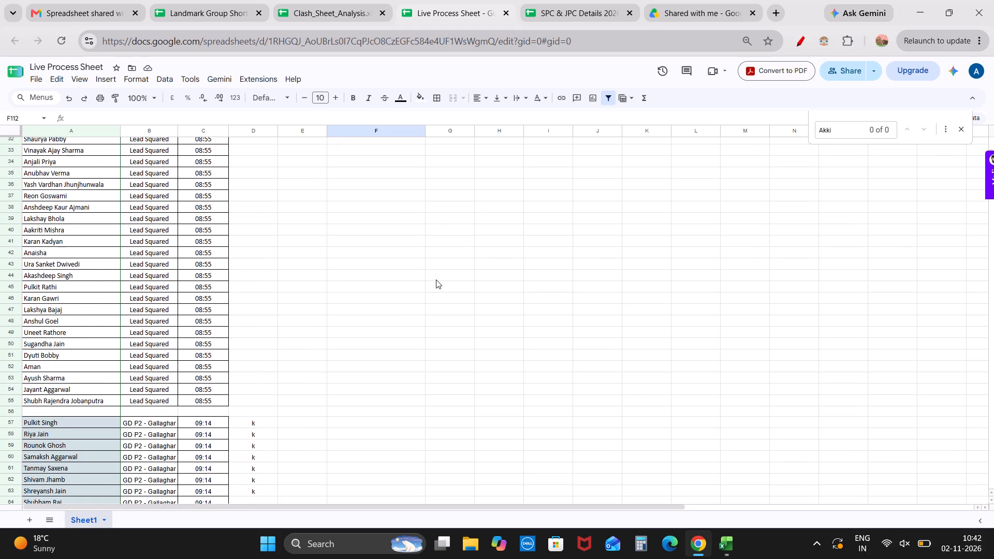
scroll(436, 279, down, 3)
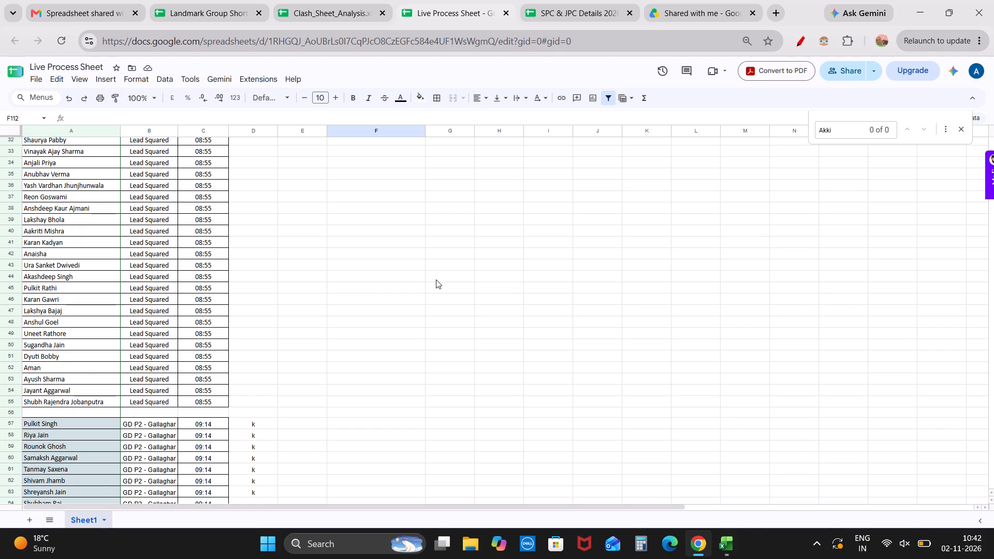
scroll(436, 279, down, 3)
scroll(436, 279, up, 1)
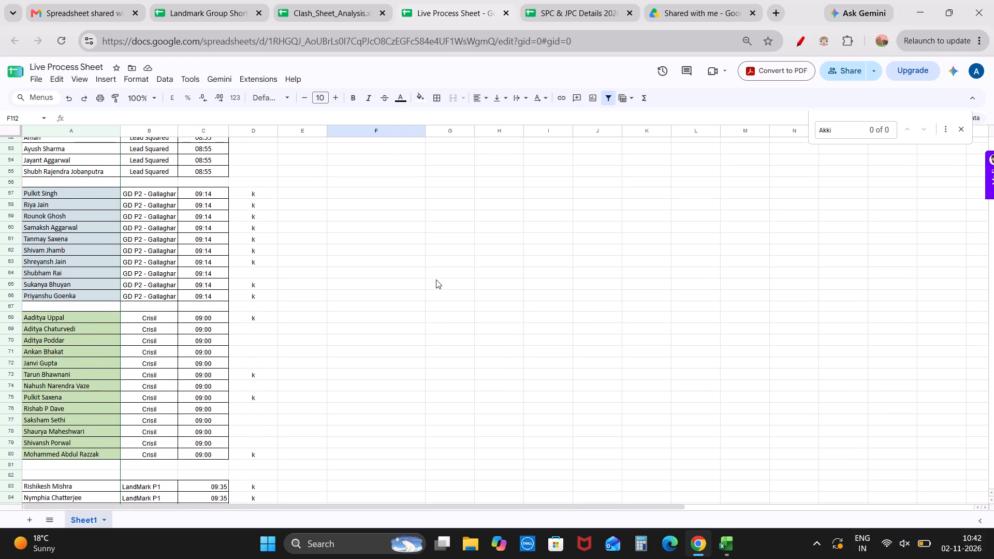
scroll(436, 279, up, 1)
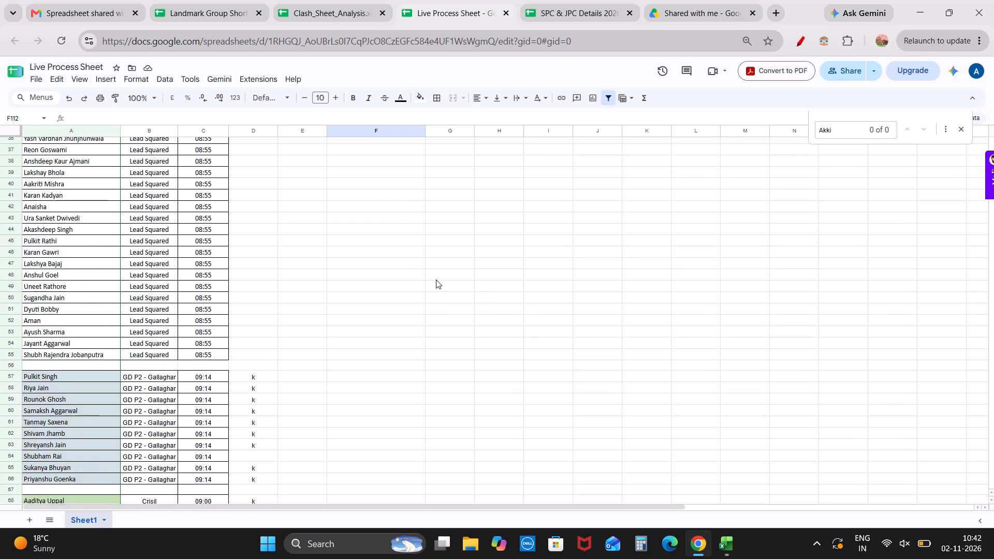
scroll(436, 279, down, 4)
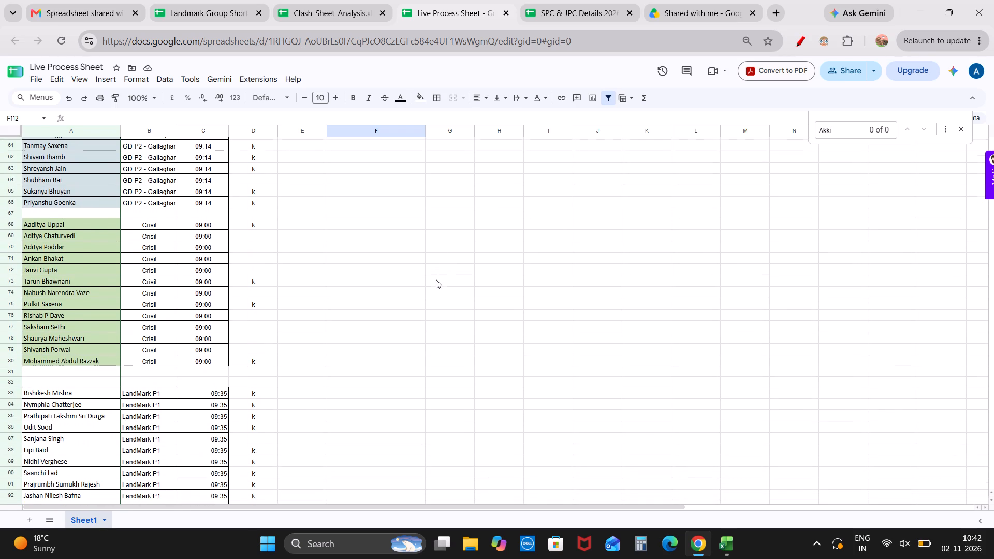
scroll(436, 279, down, 1)
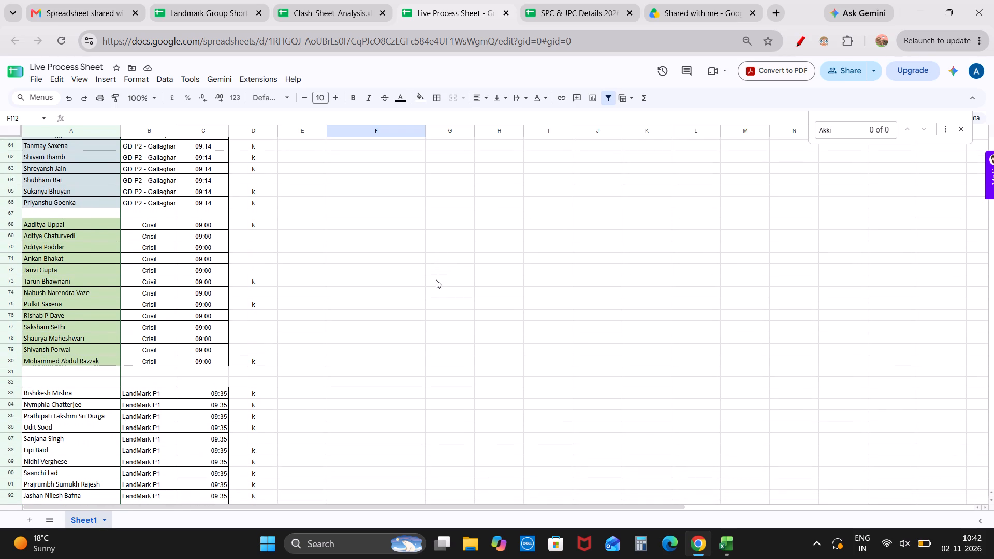
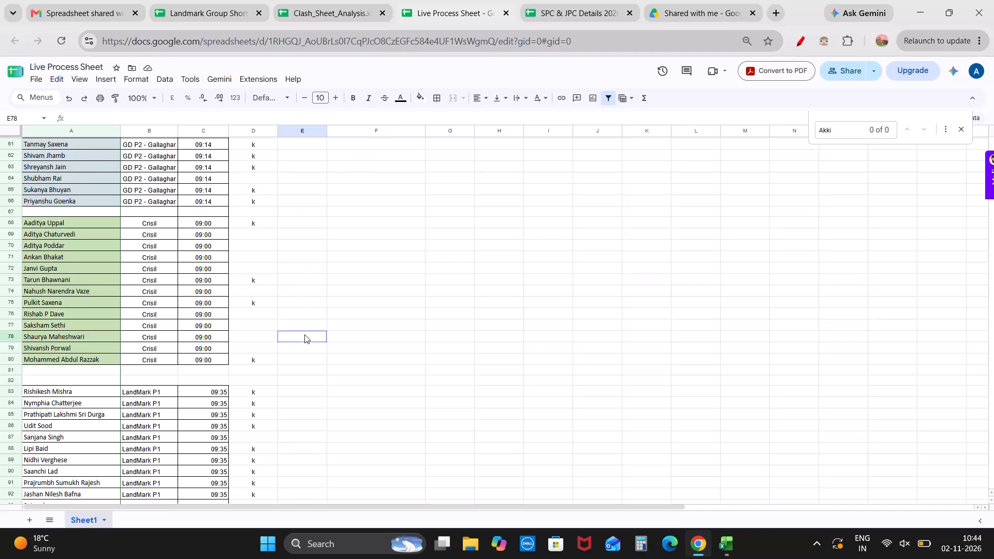
Search the Live Process Sheet for "Animesh" and clear the search term.
key(ctrl+f)
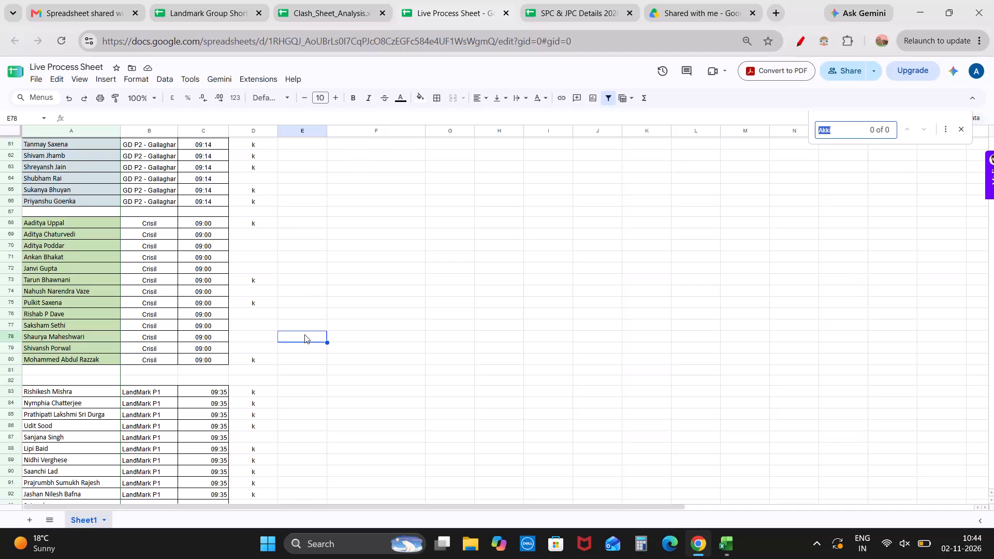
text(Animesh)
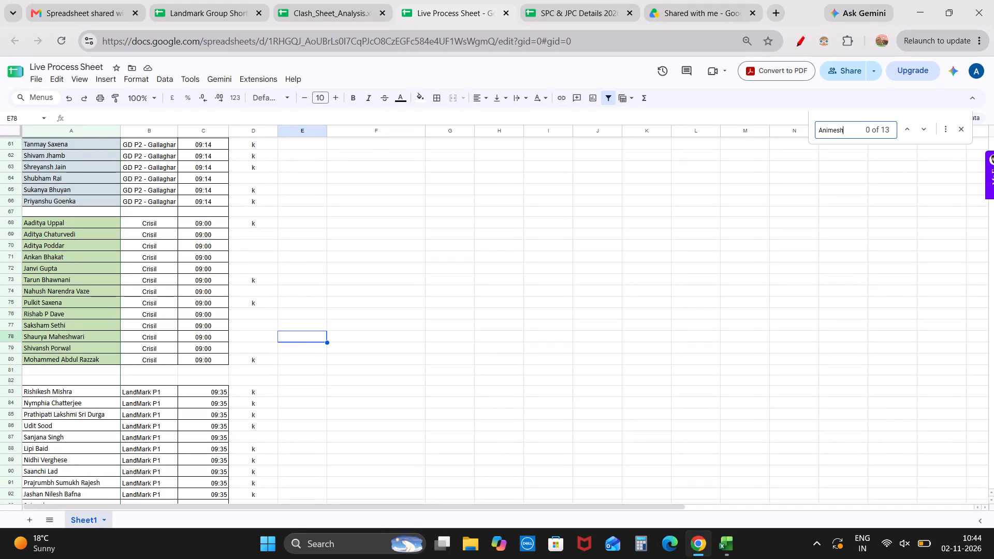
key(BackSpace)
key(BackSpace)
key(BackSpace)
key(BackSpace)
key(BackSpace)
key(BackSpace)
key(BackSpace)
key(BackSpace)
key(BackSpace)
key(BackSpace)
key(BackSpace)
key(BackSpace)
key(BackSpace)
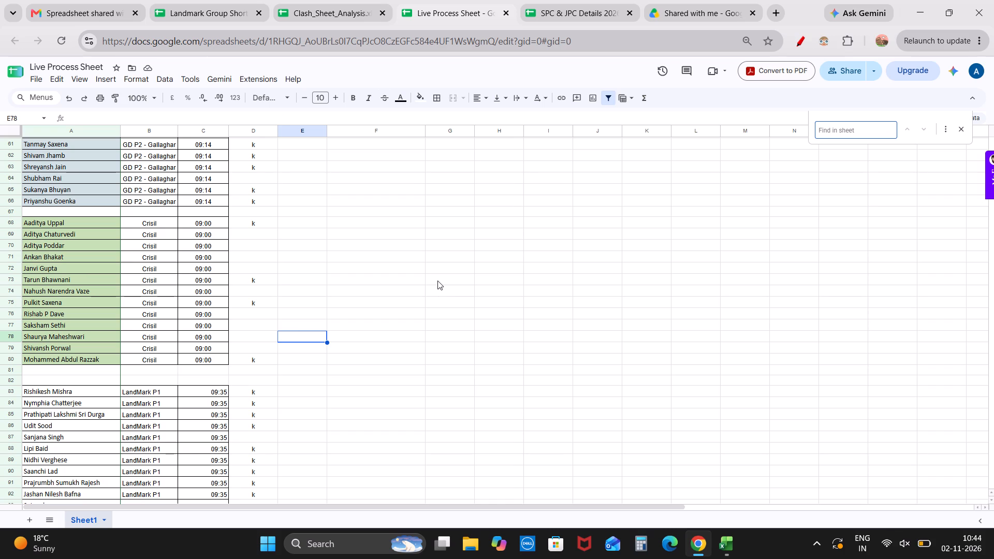
Search the Live Process Sheet for "ishika" and clear the search term.
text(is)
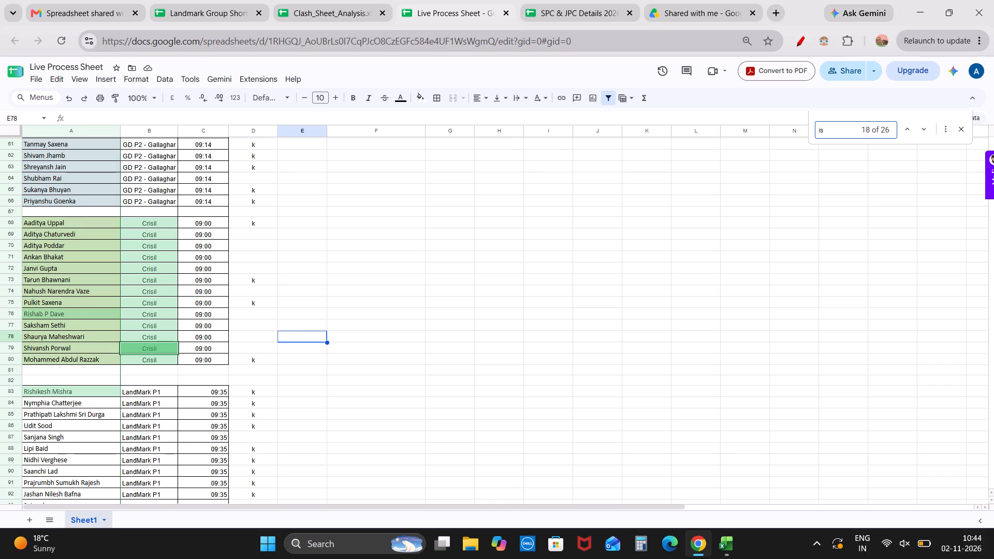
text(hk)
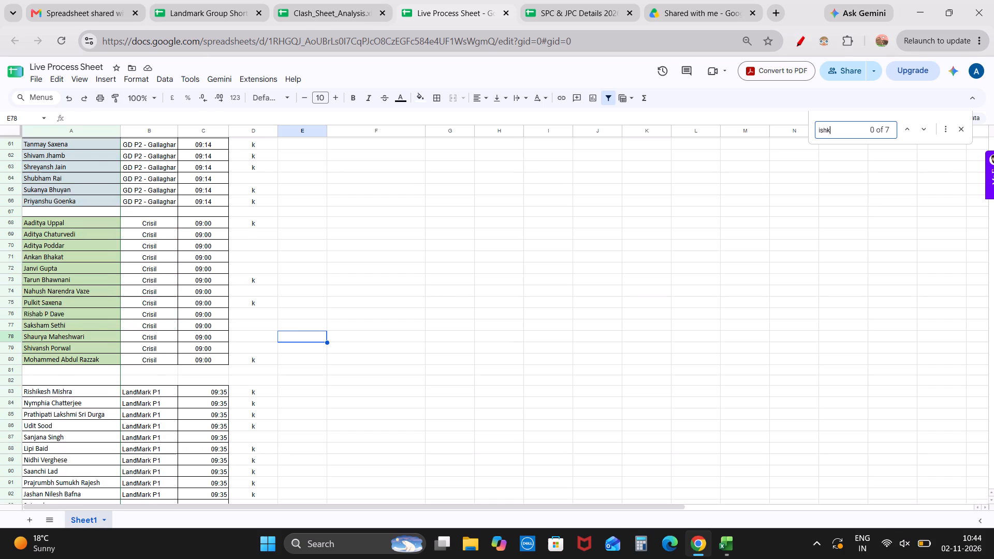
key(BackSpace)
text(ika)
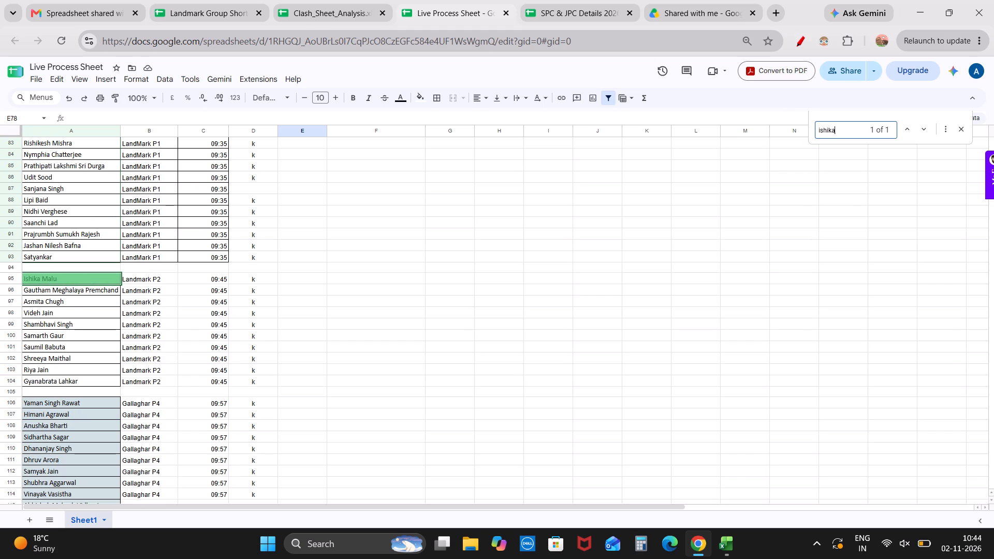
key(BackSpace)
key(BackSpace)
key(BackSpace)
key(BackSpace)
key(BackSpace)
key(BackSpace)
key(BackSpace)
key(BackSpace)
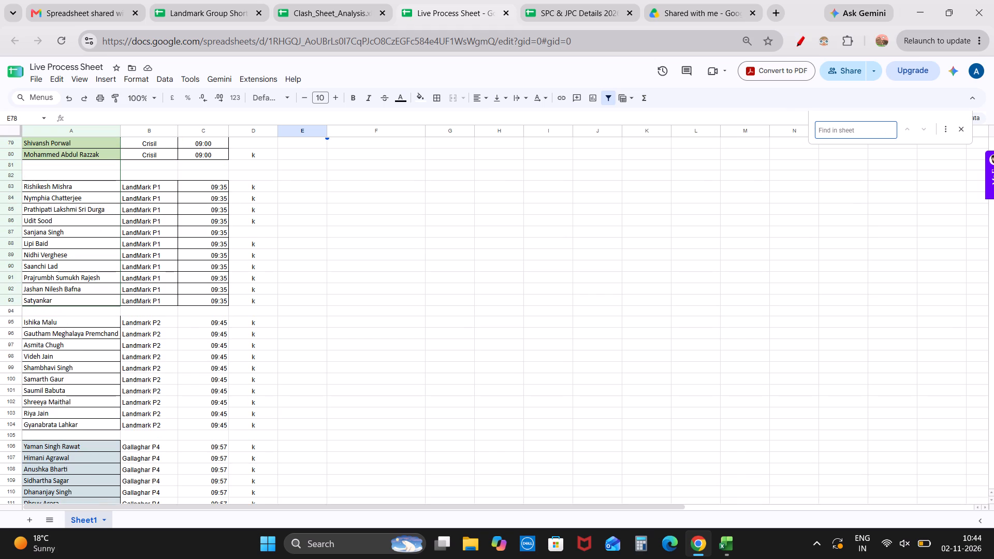
Find "Anime" in the Gallaghar sheet of Clash_Sheet_Analysis and copy the matching student's name from column B.
click(367, 3)
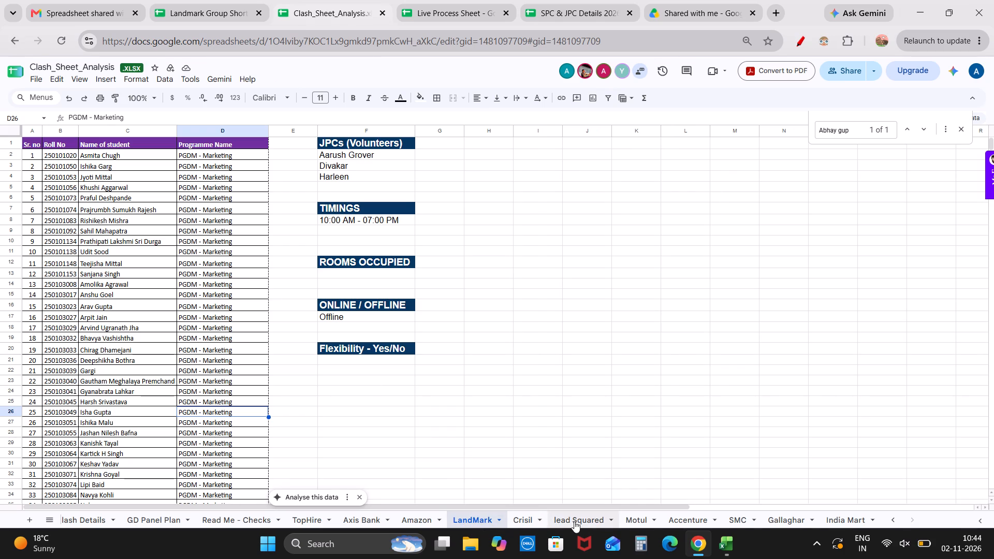
scroll(683, 519, left, 1)
click(782, 516)
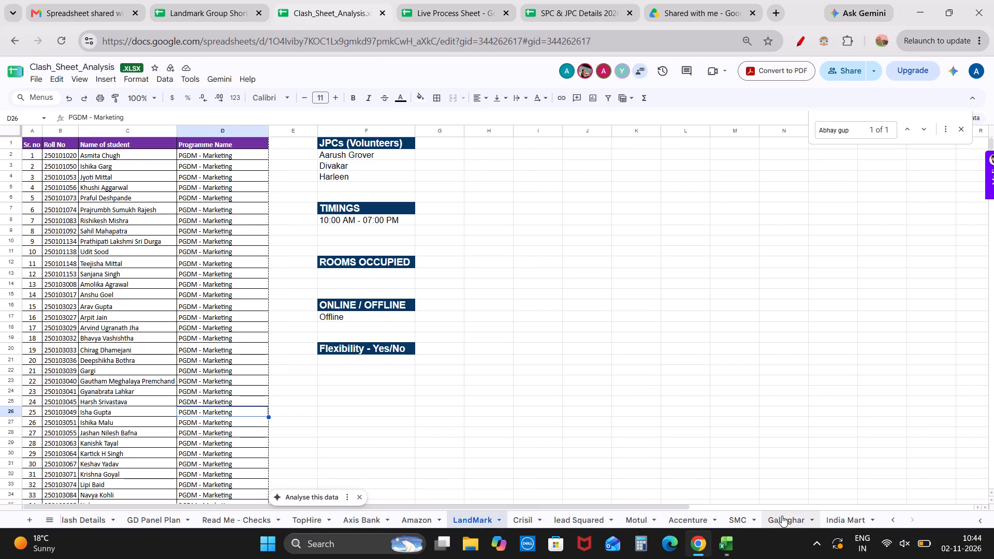
click(563, 433)
key(ctrl+f)
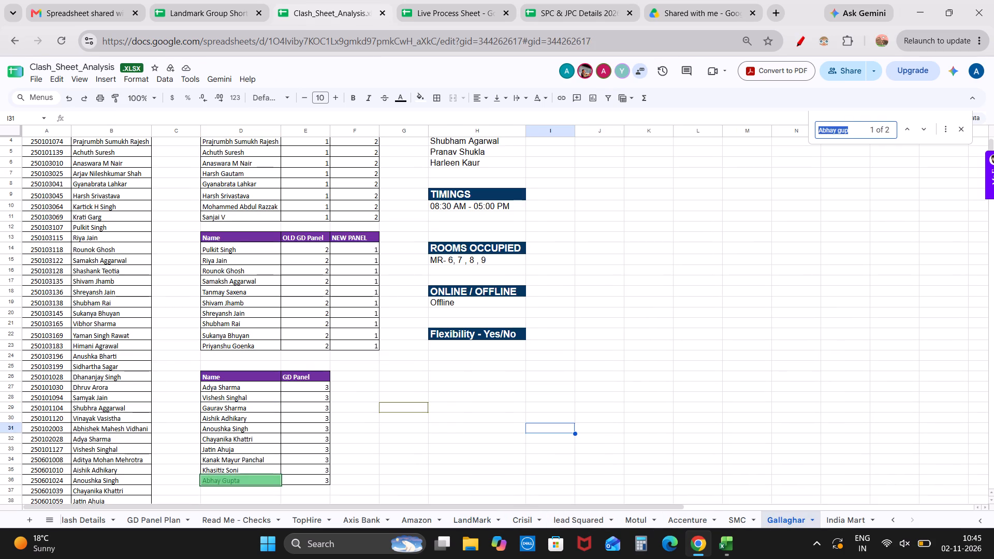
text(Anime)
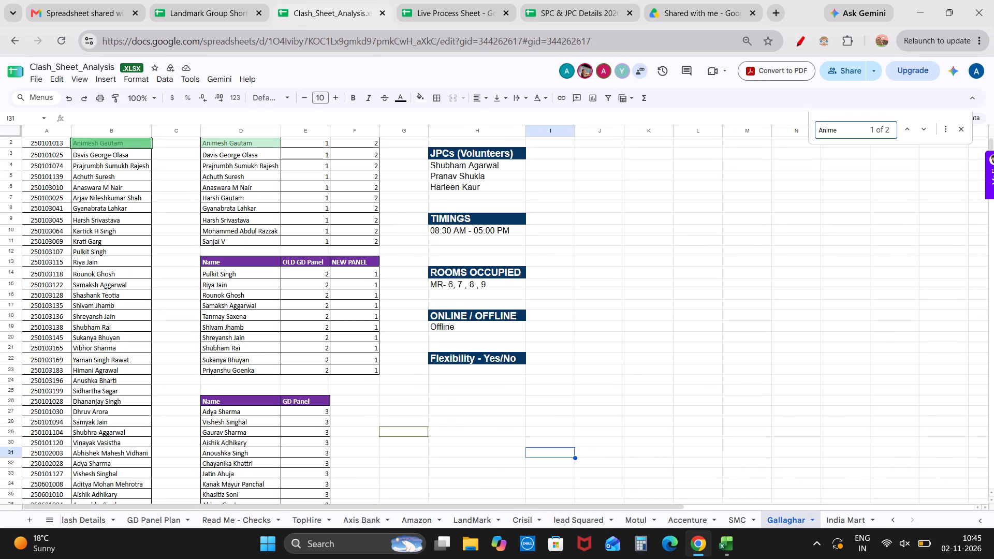
click(117, 142)
key(ctrl+c)
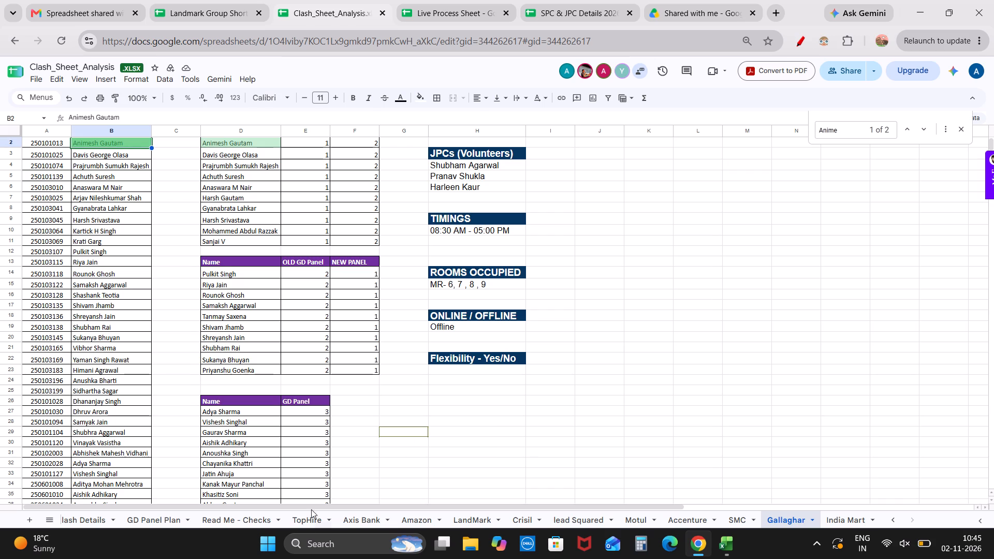
scroll(608, 514, right, 3)
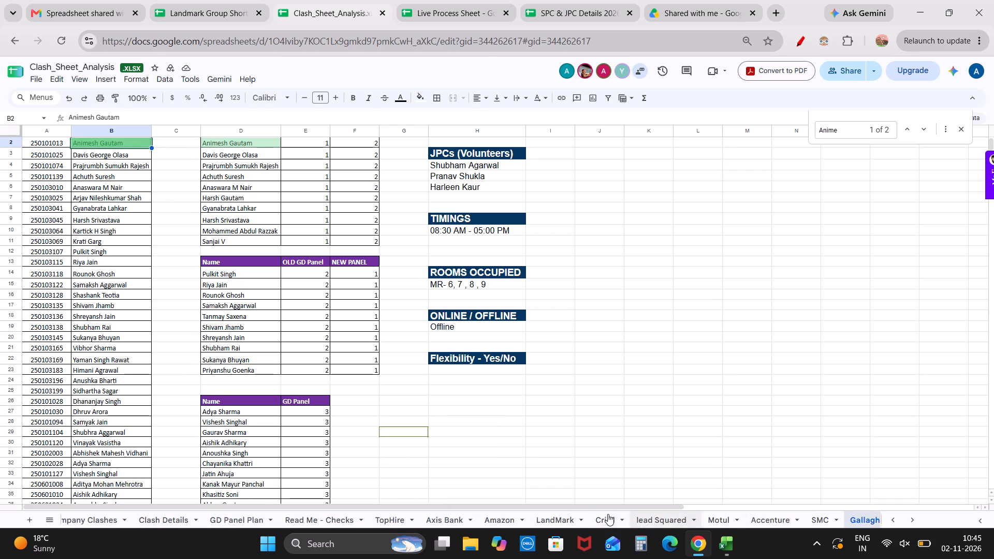
scroll(608, 514, right, 3)
scroll(608, 514, left, 3)
scroll(711, 520, left, 1)
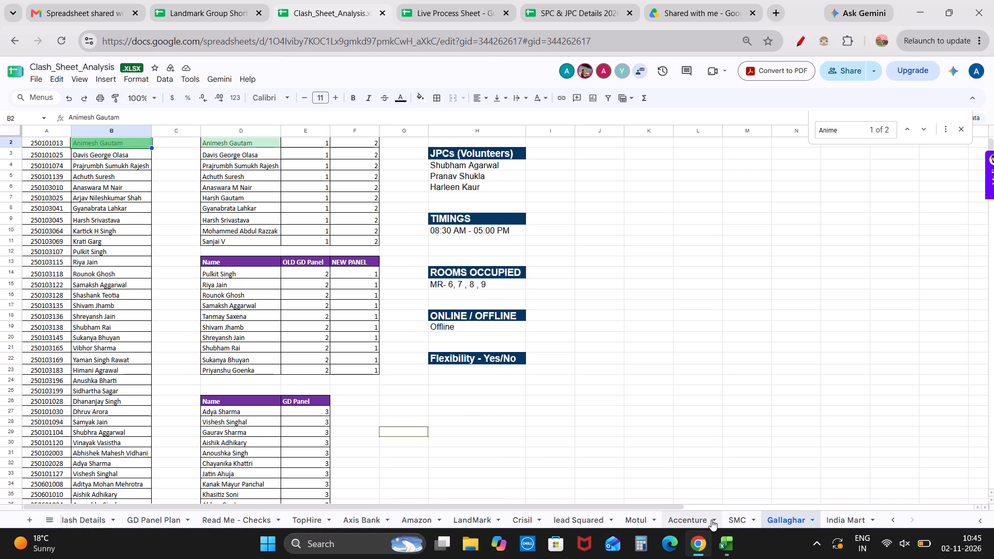
scroll(711, 520, left, 1)
click(790, 519)
In the Live Process Sheet, paste the copied name into A142 below the Gallaghar P5 group and enter Gallaghar in B142.
click(463, 6)
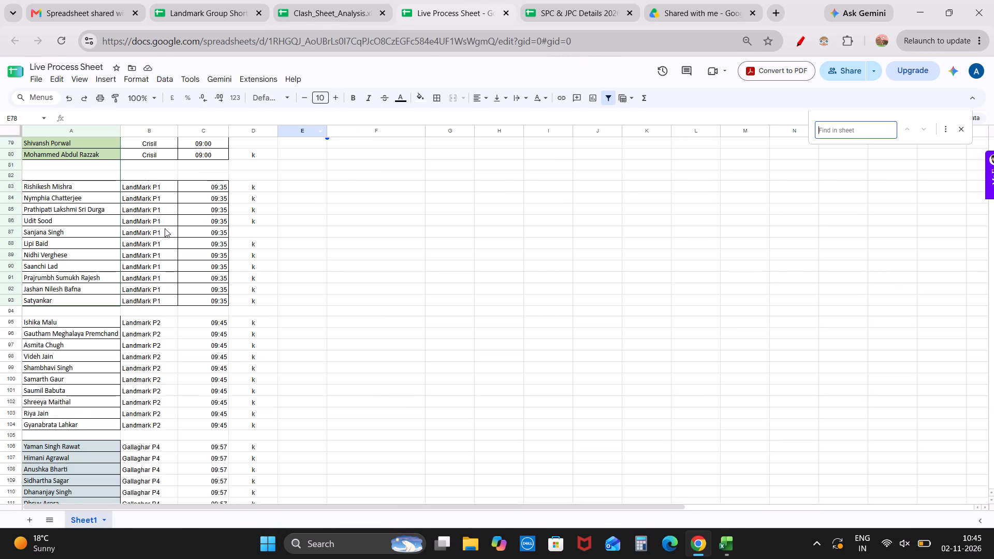
scroll(165, 228, down, 5)
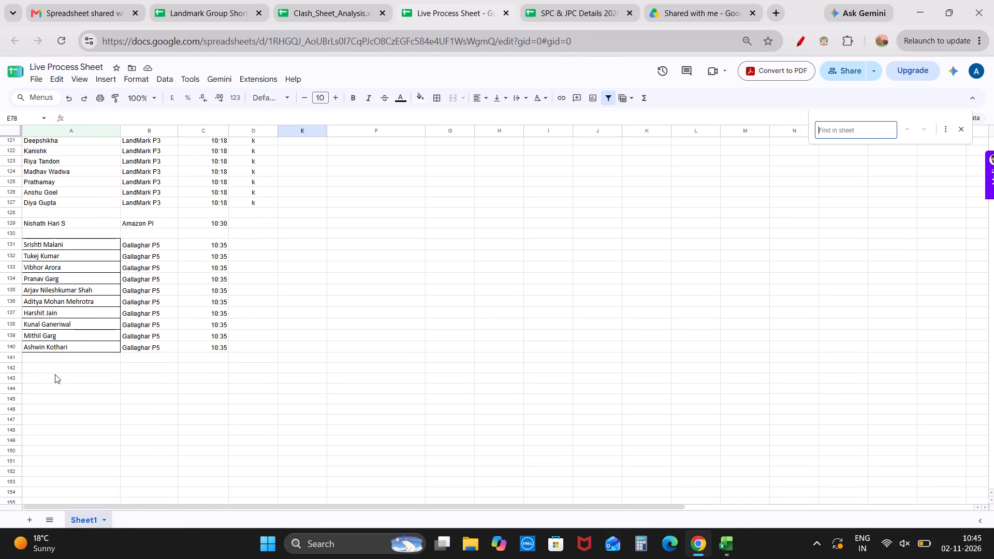
click(59, 367)
key(ctrl+v)
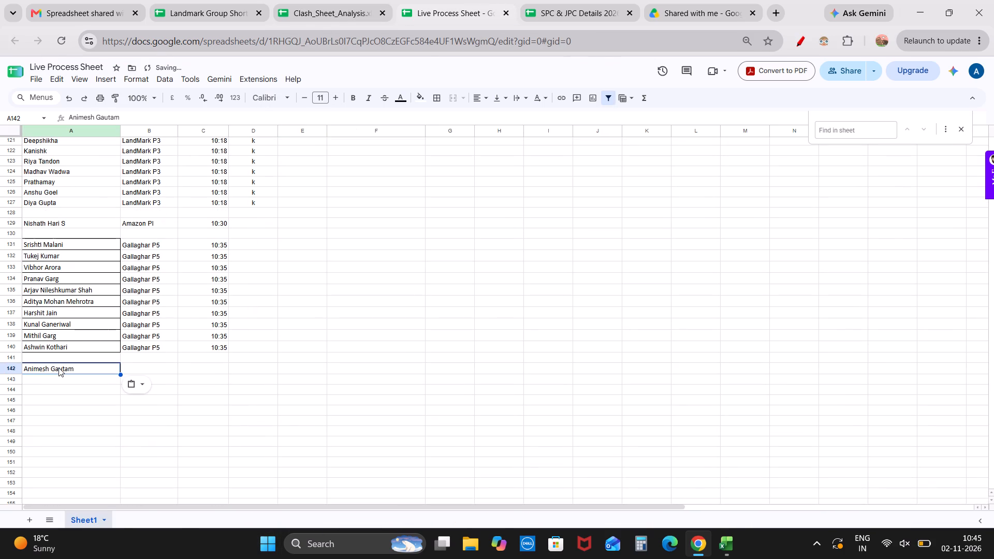
click(150, 369)
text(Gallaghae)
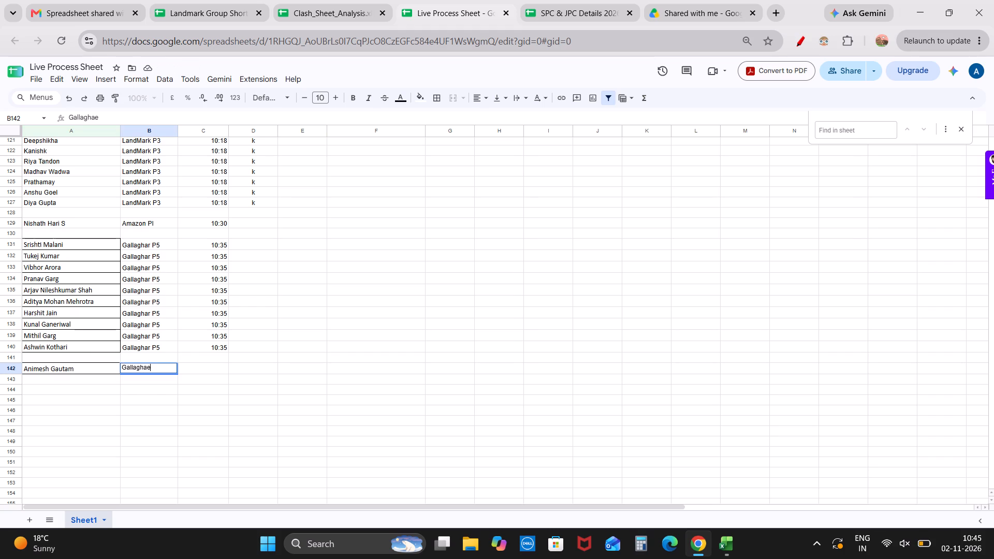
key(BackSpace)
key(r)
click(66, 376)
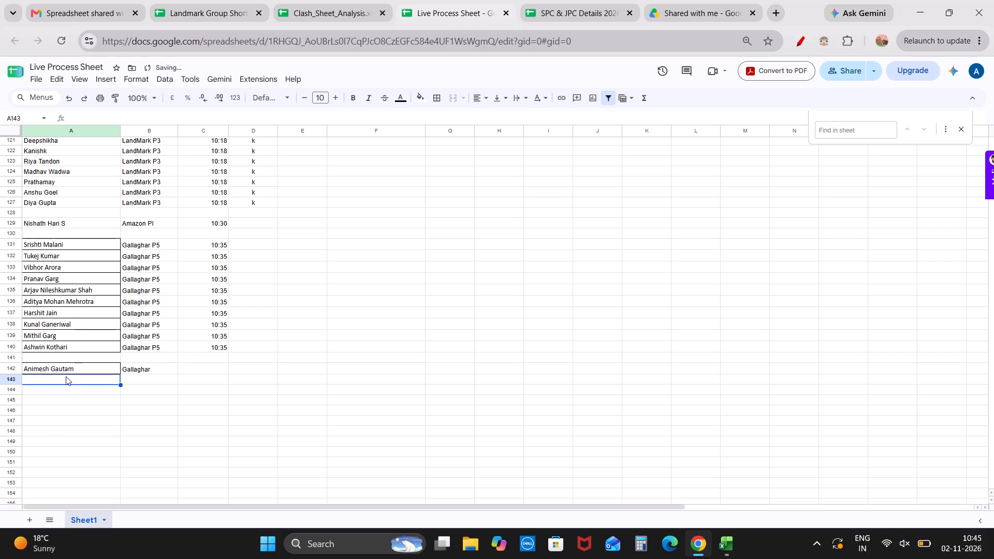
Search the Live Process Sheet for "Davis" and close the search.
click(413, 315)
key(ctrl+f)
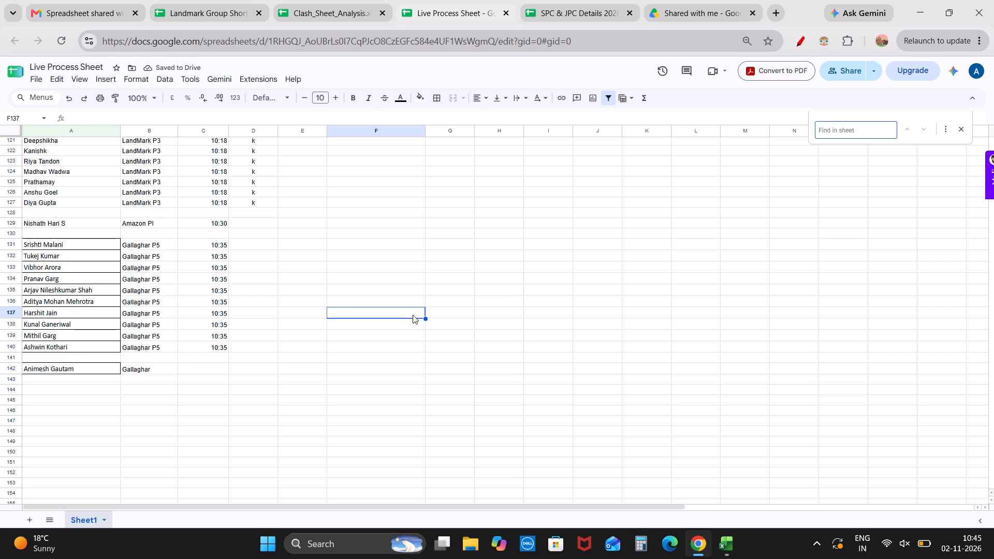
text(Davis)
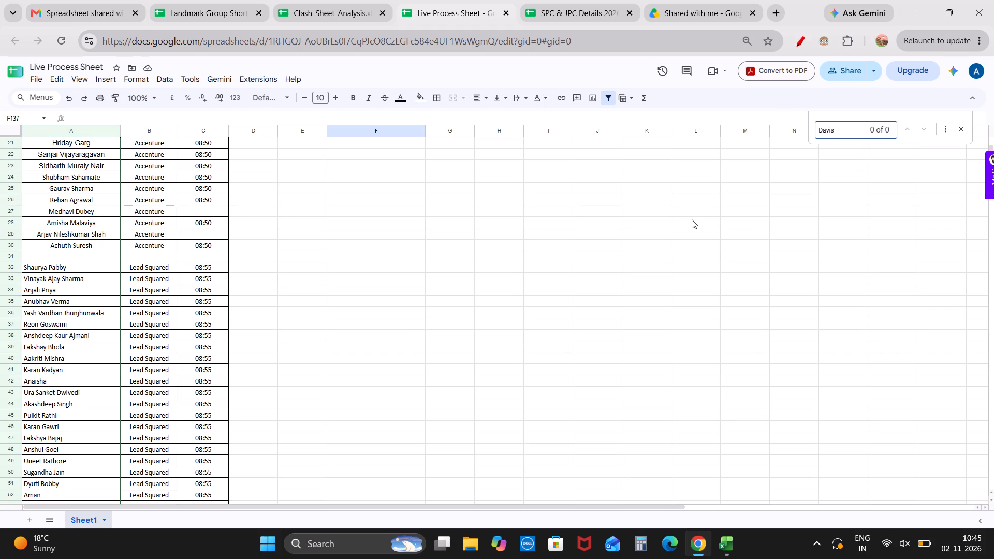
click(964, 129)
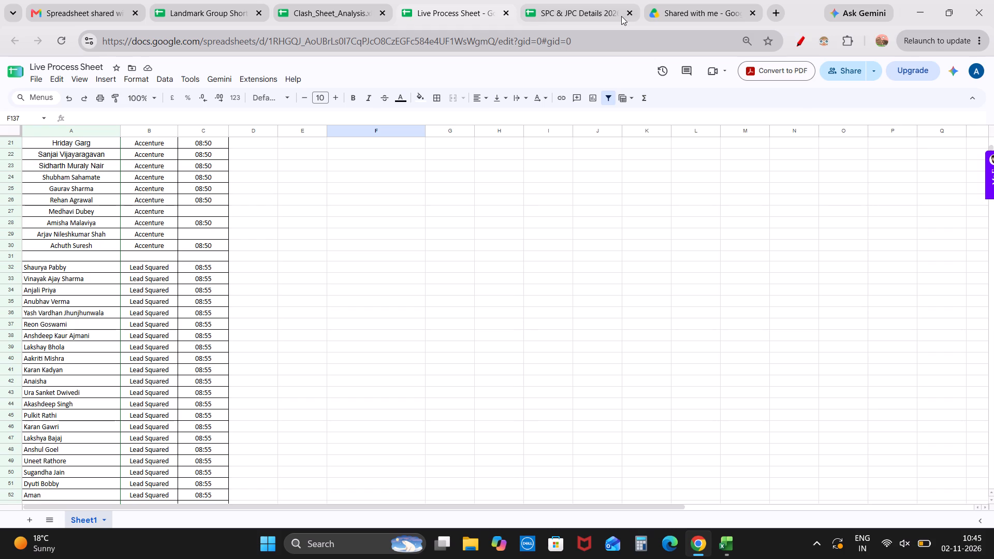
Find "Davis" in the Gallaghar sheet of Clash_Sheet_Analysis and copy the student's name from column D.
click(367, 0)
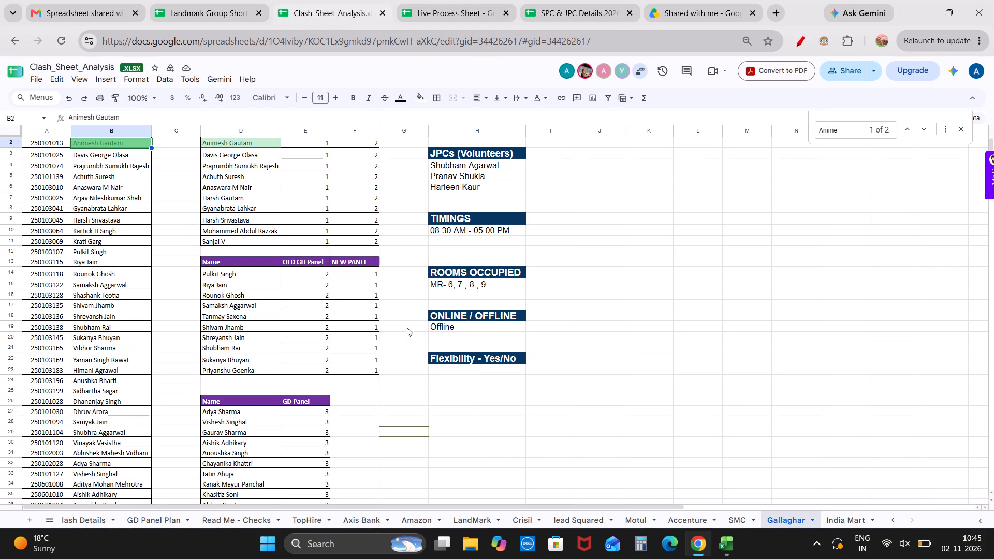
click(647, 419)
key(ctrl+f)
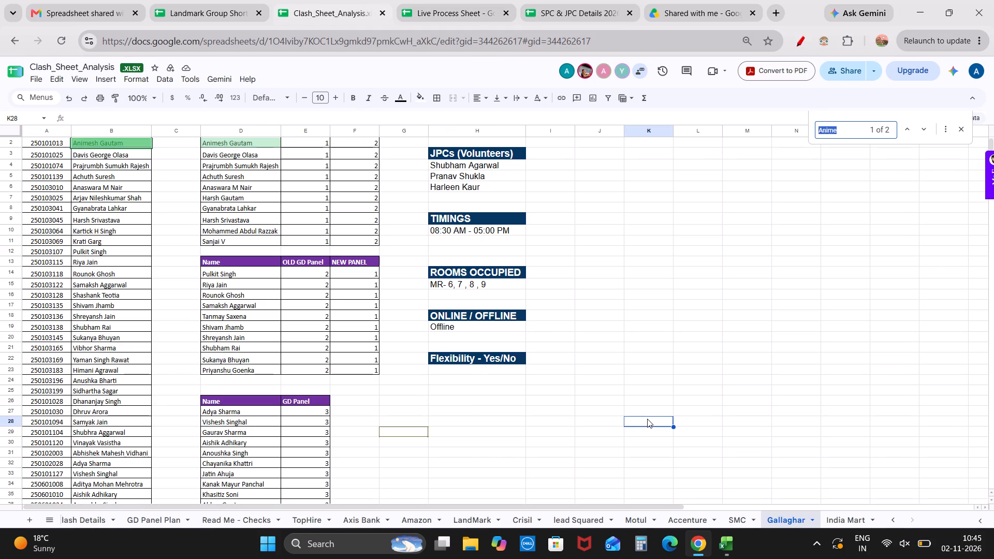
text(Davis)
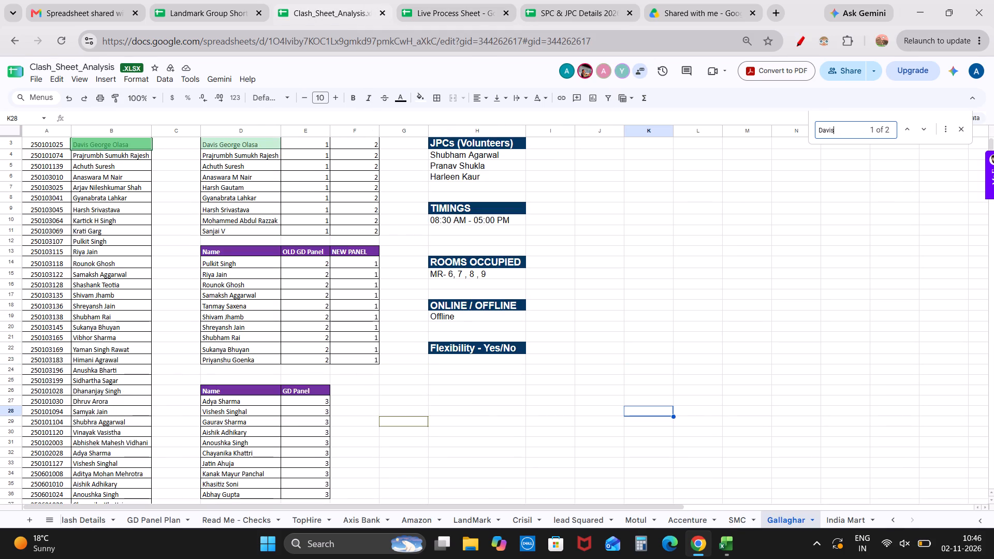
click(257, 144)
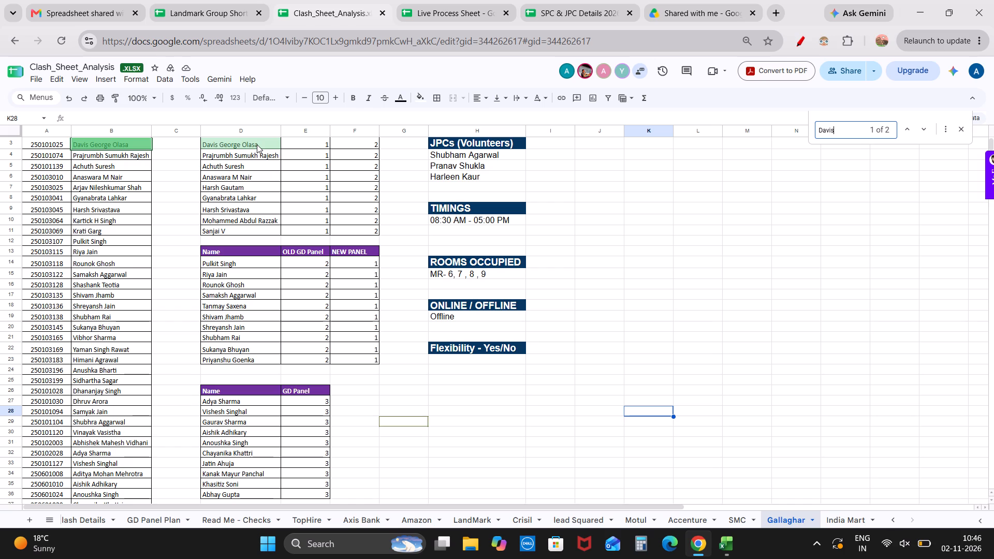
key(ctrl+c)
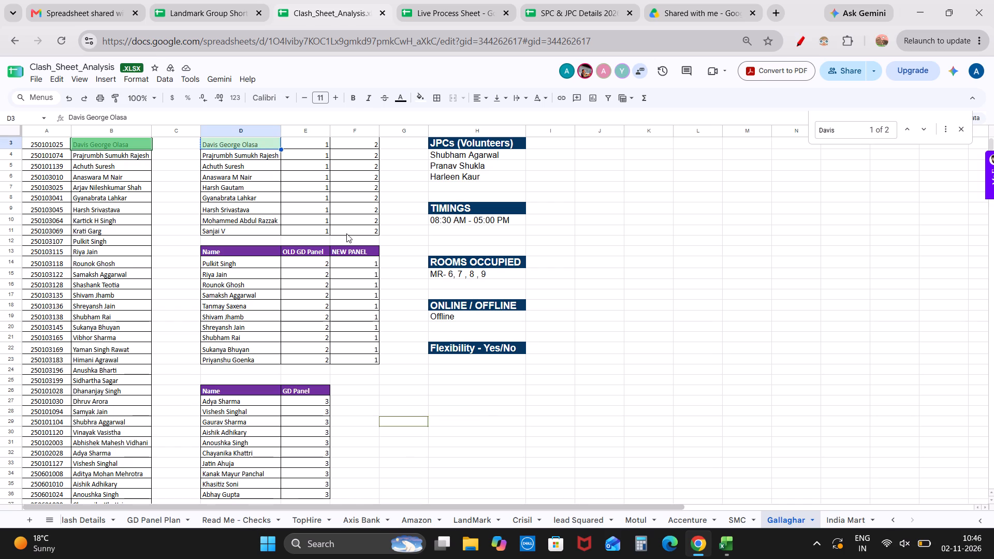
Paste the copied name into A143 of the Live Process Sheet, directly below the Animesh entry.
click(442, 0)
scroll(286, 282, down, 2)
scroll(286, 282, up, 1)
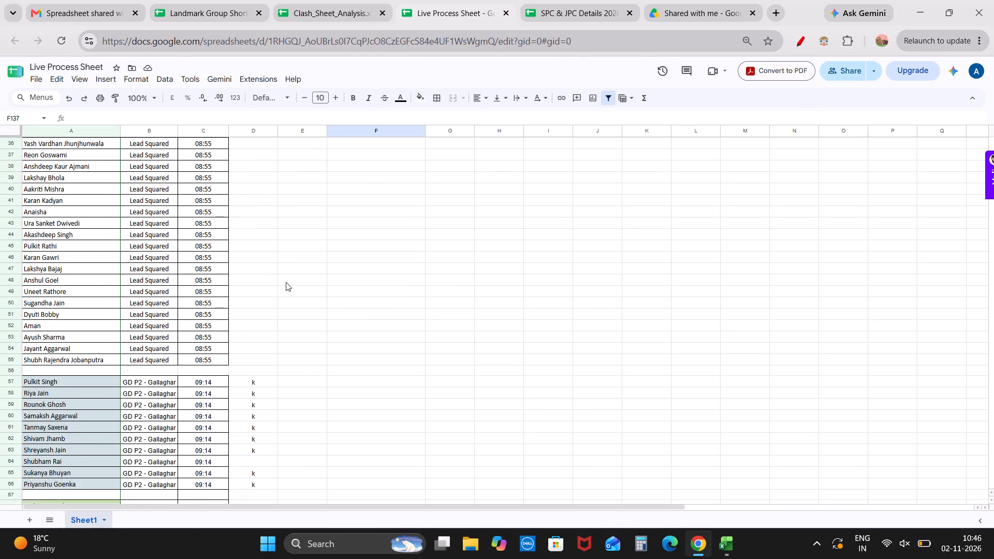
scroll(286, 282, up, 1)
scroll(286, 282, down, 2)
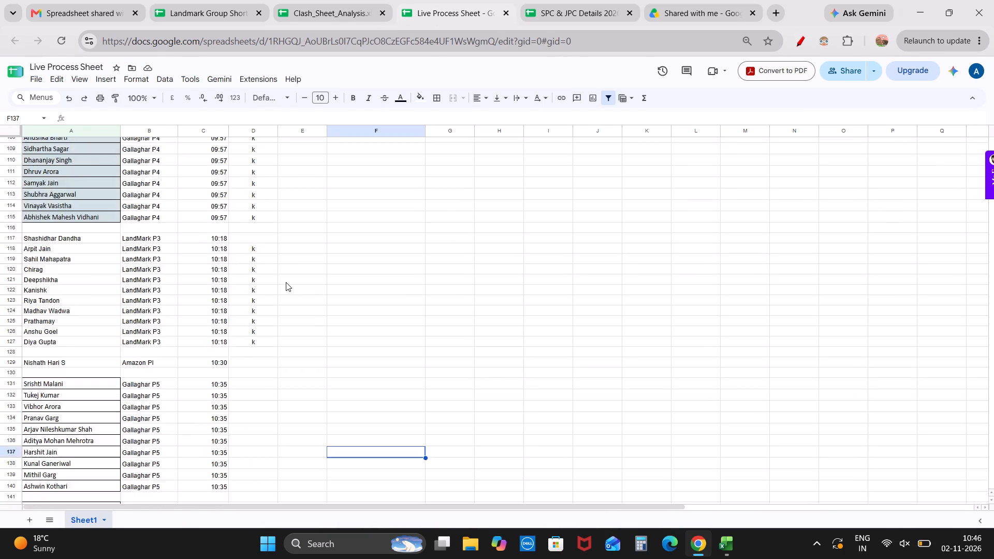
scroll(286, 282, down, 1)
scroll(286, 282, up, 6)
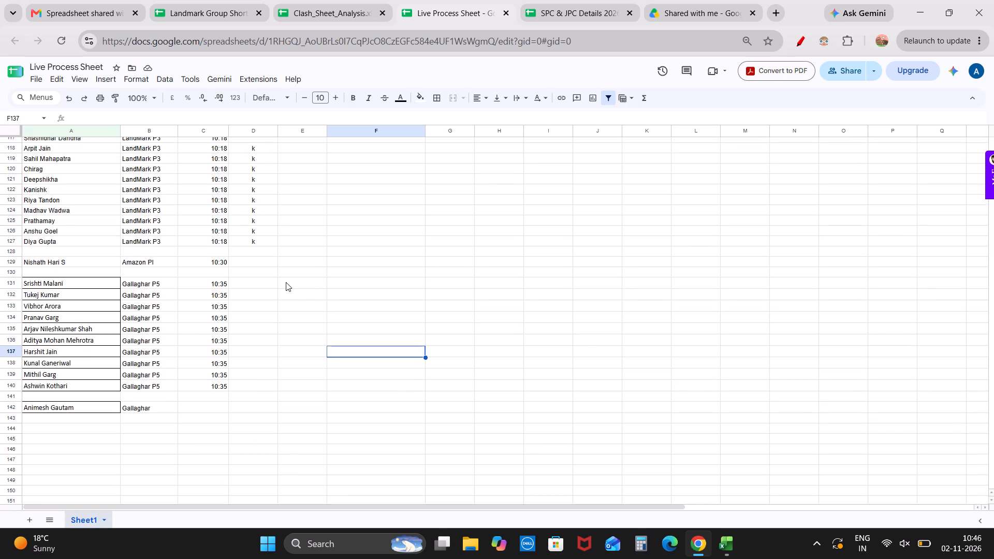
scroll(286, 282, down, 1)
click(83, 387)
key(ctrl+v)
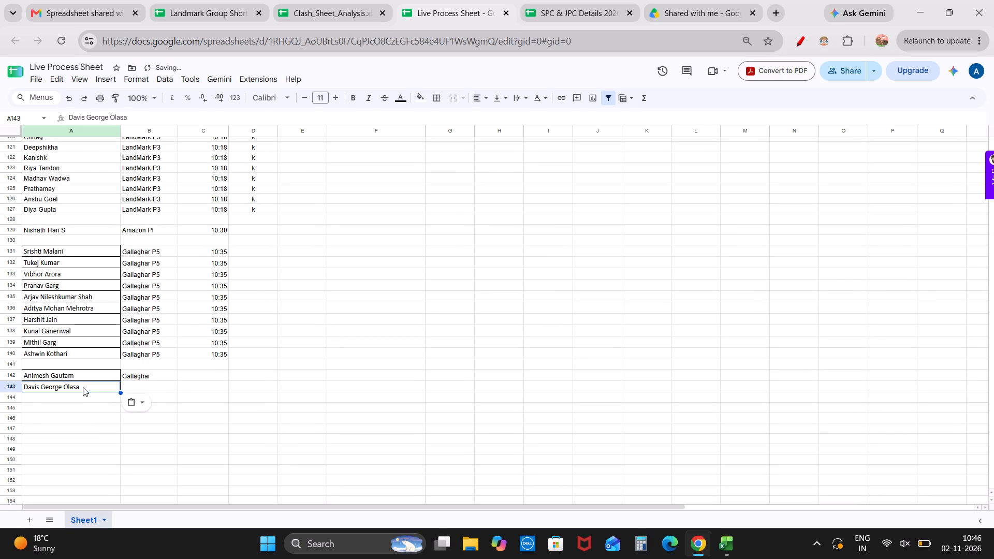
Copy the Gallaghar label from B142 into B143 beside the Davis entry.
click(145, 379)
key(ctrl+c)
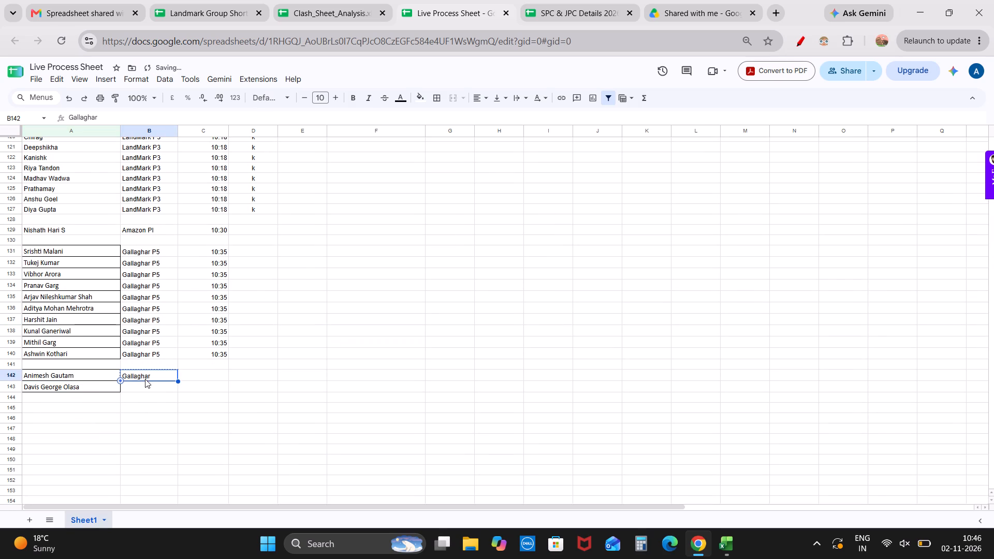
click(145, 394)
click(150, 390)
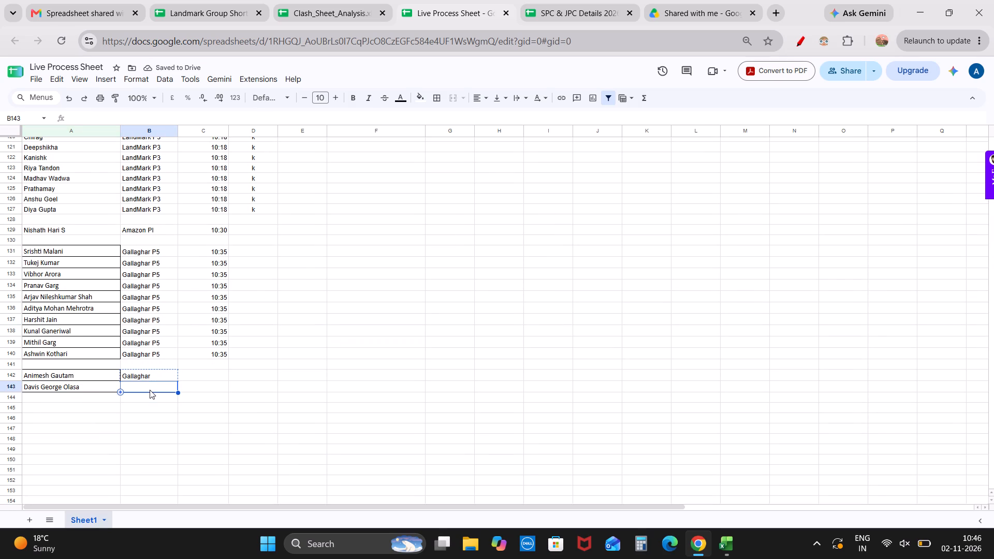
key(ctrl+v)
Enter the out time 10:46 in C142 and C143 for the two new Gallaghar entries.
click(205, 376)
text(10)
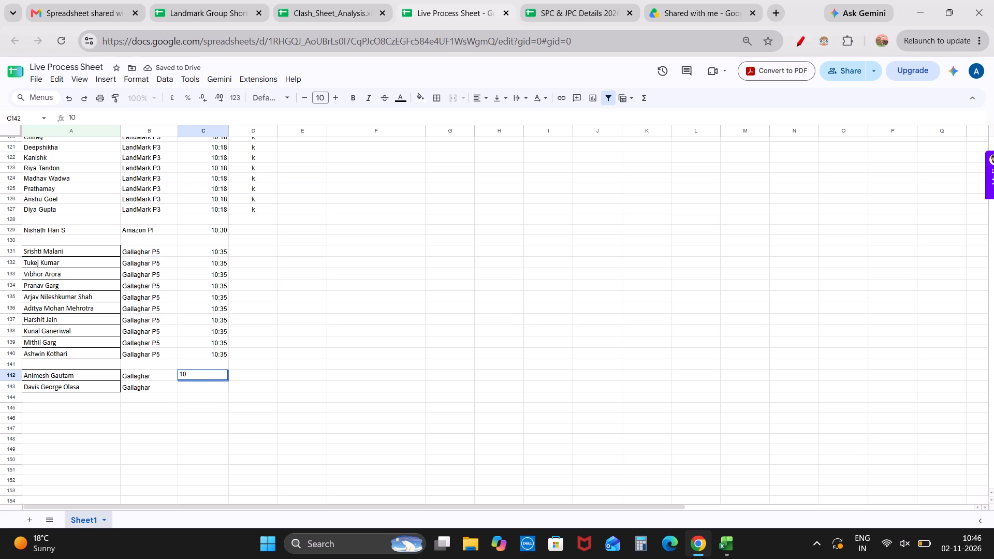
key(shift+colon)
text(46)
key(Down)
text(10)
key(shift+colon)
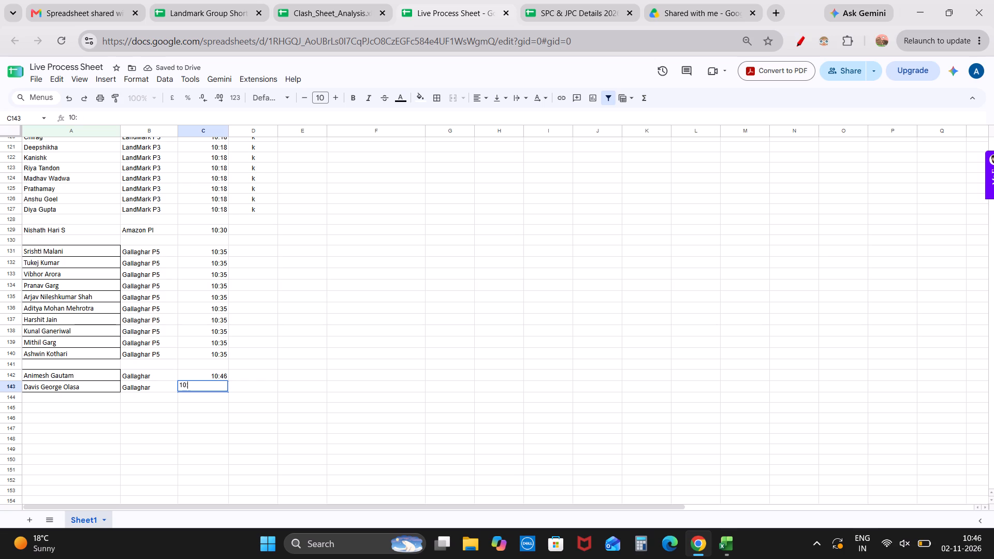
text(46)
click(238, 378)
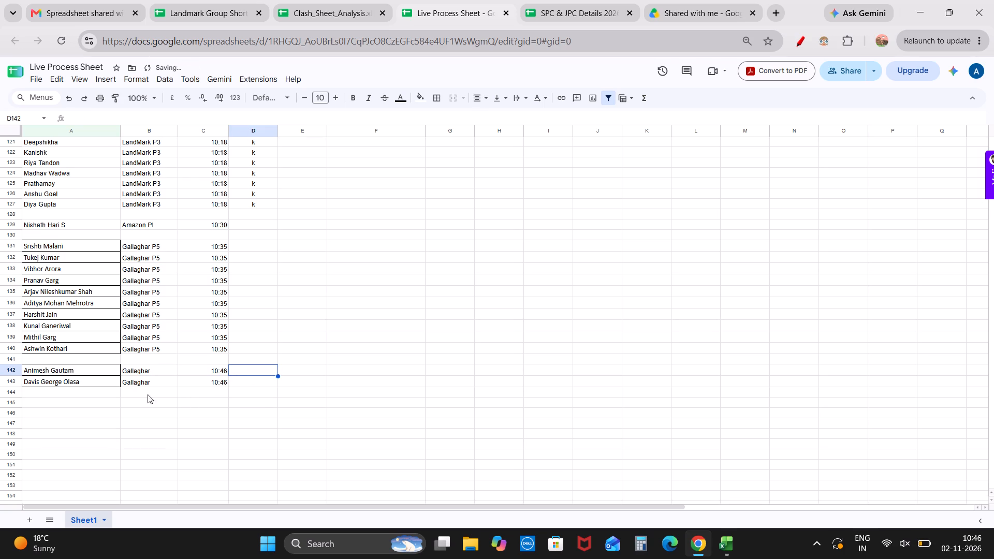
Search the Live Process Sheet for "Harshit" and go to the matching row in the Gallaghar P5 group.
click(92, 395)
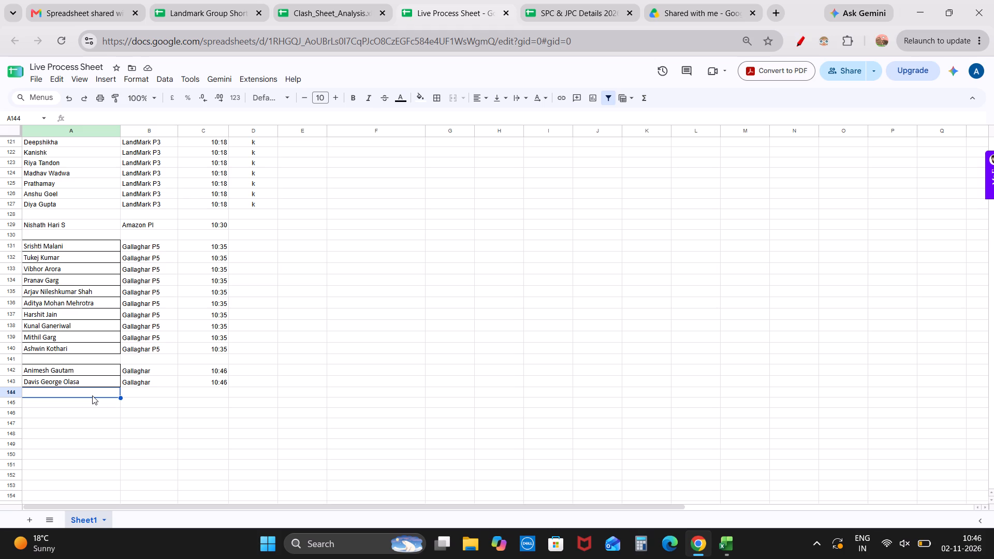
key(ctrl+f)
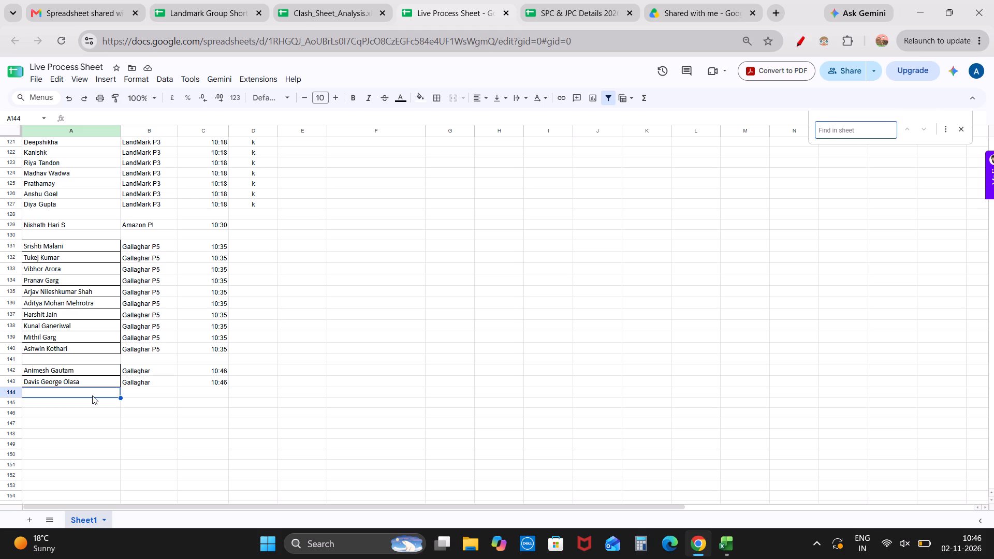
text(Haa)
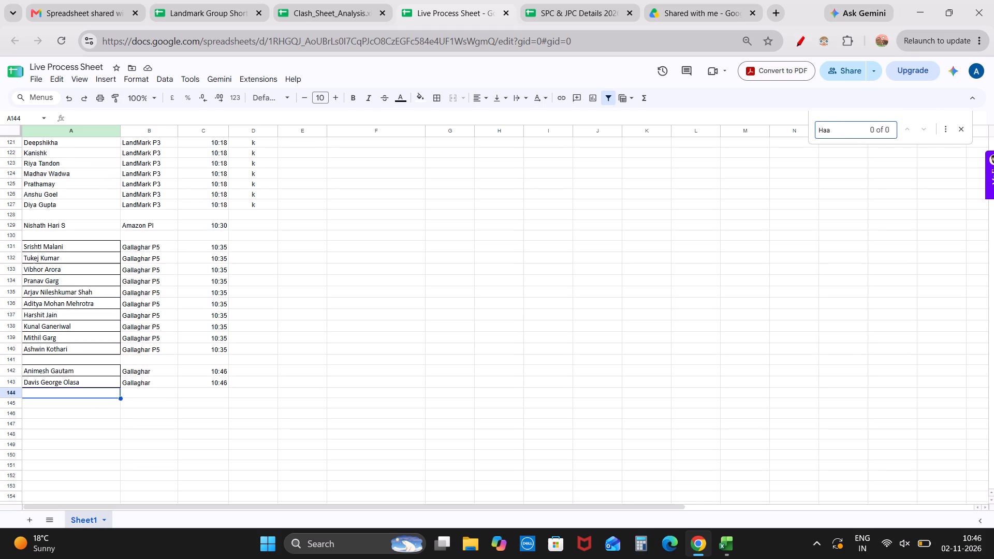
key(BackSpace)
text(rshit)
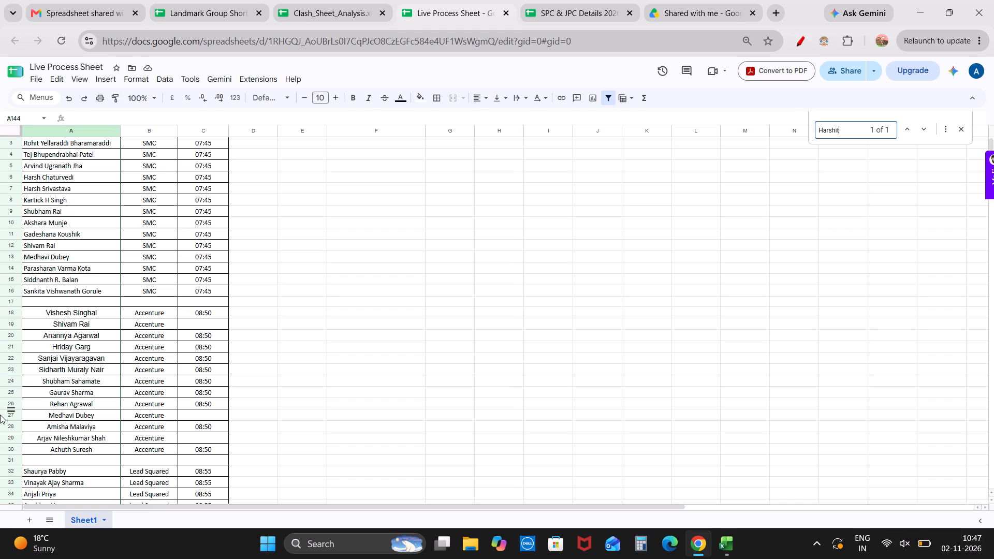
scroll(87, 399, up, 1)
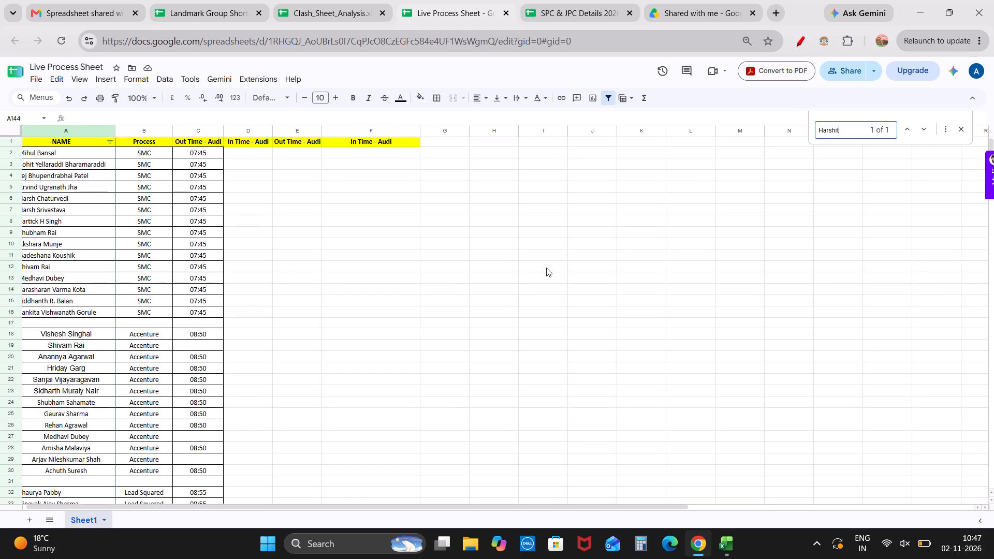
click(926, 130)
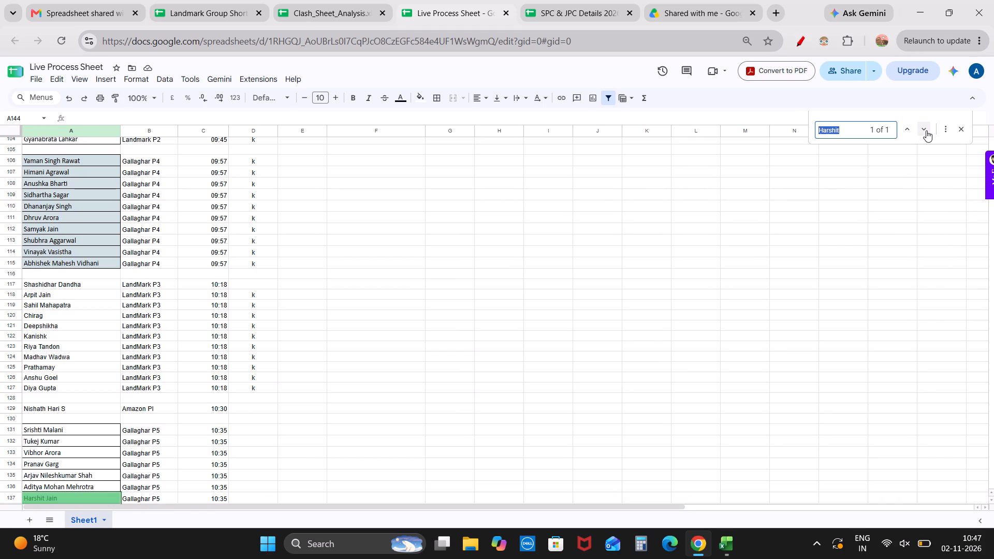
scroll(613, 389, down, 1)
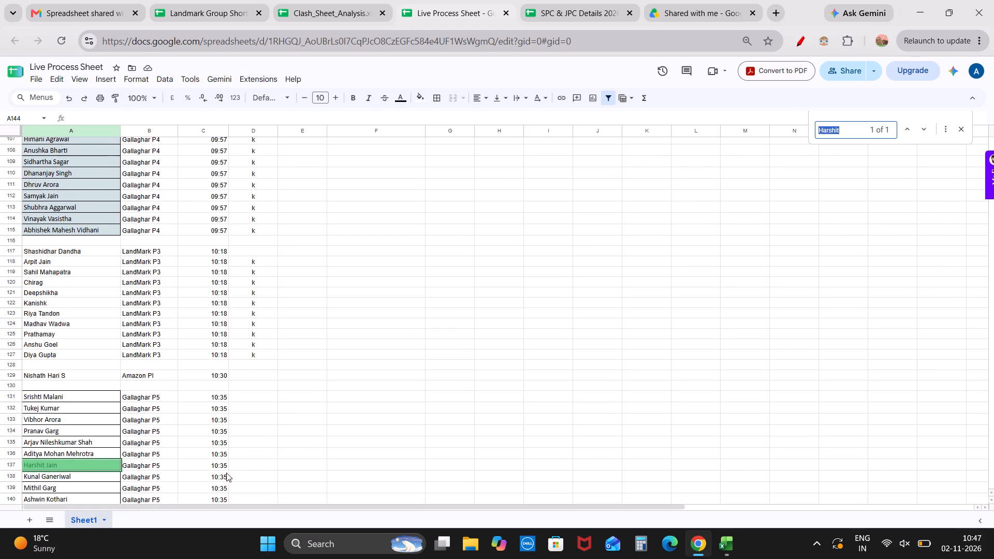
click(244, 465)
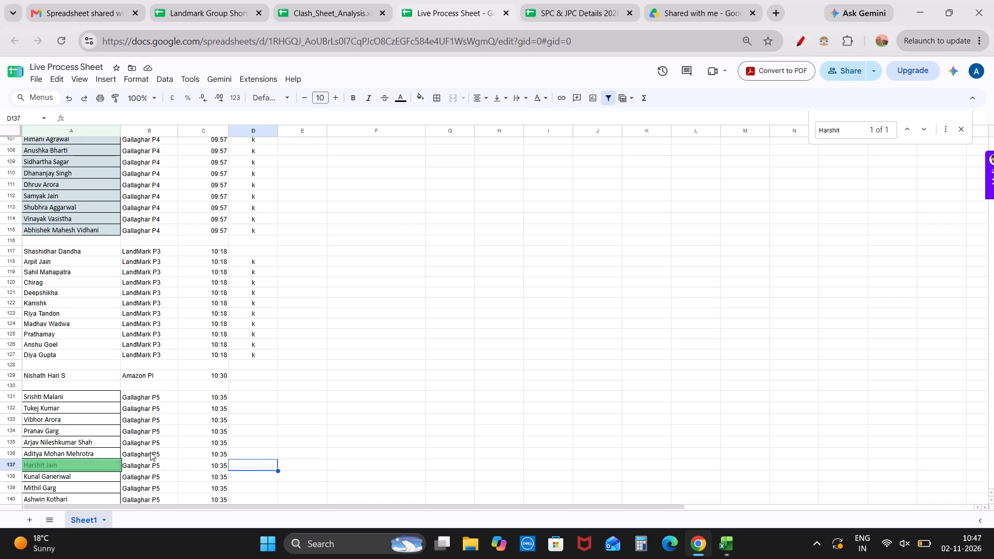
scroll(85, 448, down, 1)
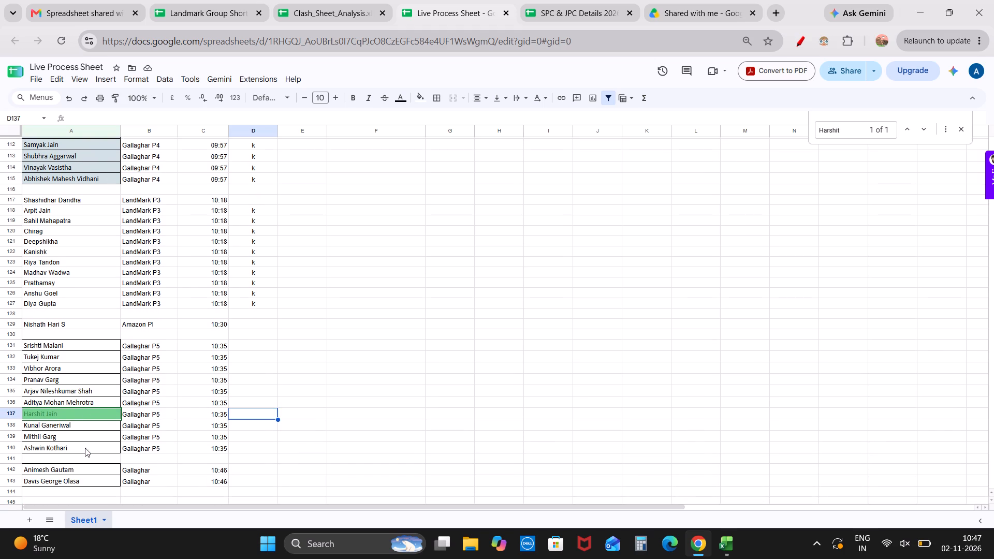
Replace the name in A135 of the Gallaghar P5 group with the Animesh student's full name, as in A142.
click(90, 389)
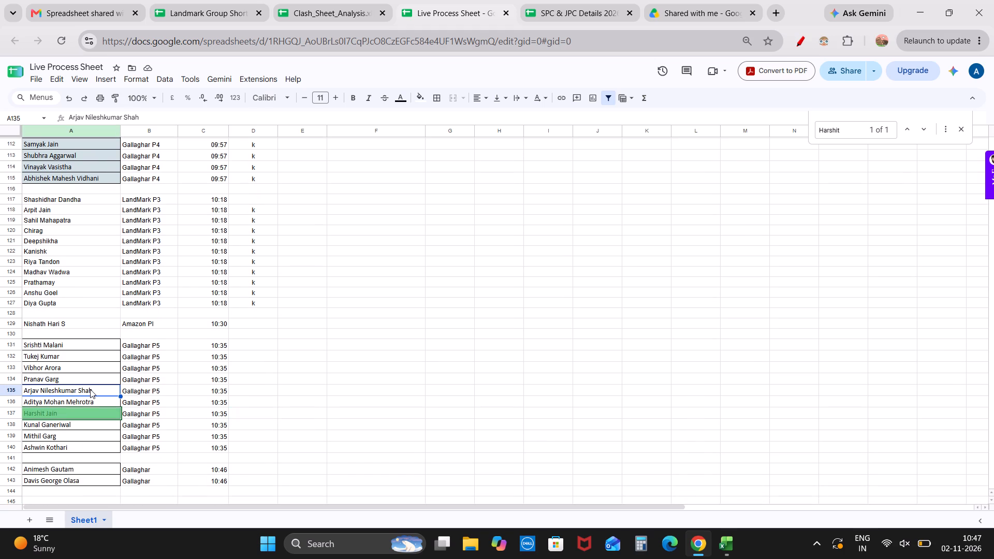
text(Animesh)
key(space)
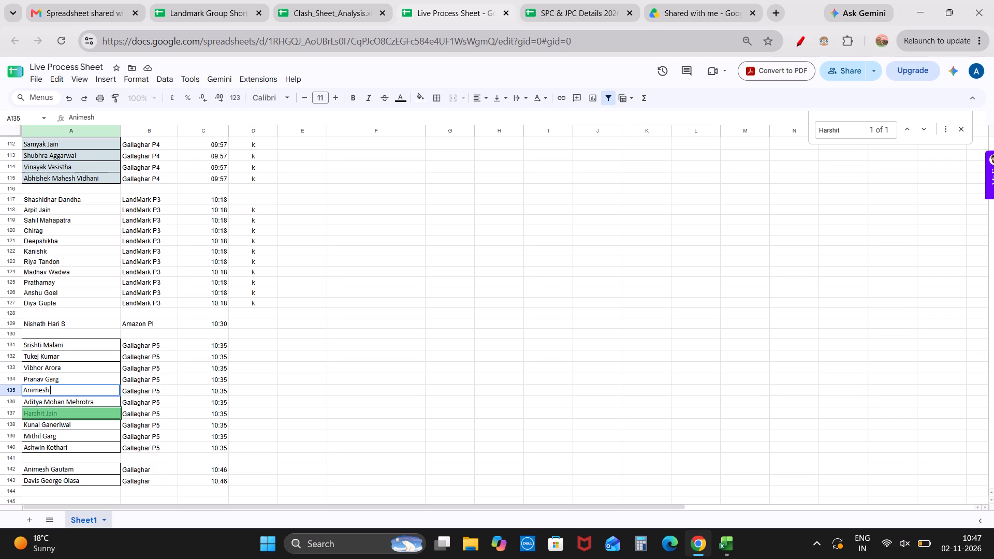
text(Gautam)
click(239, 388)
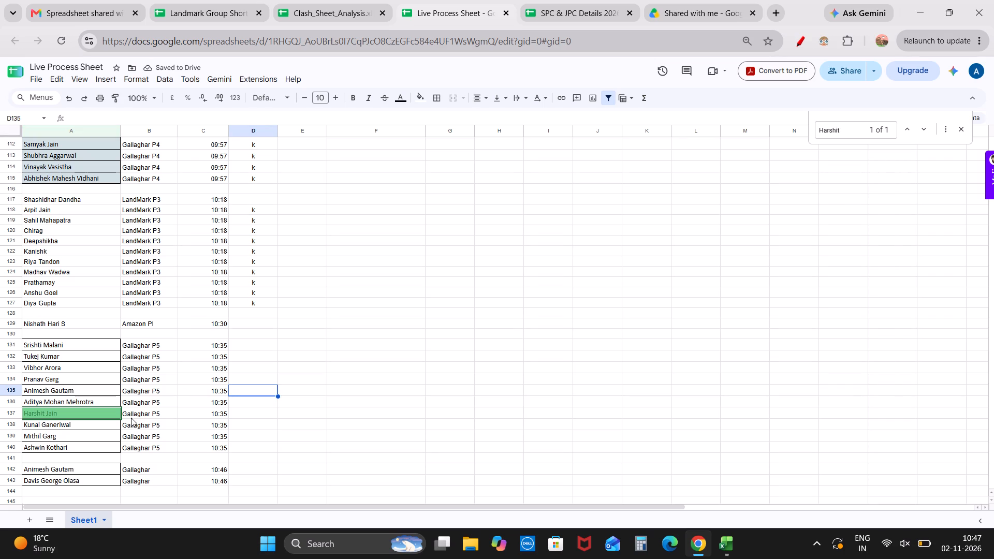
click(158, 411)
click(216, 412)
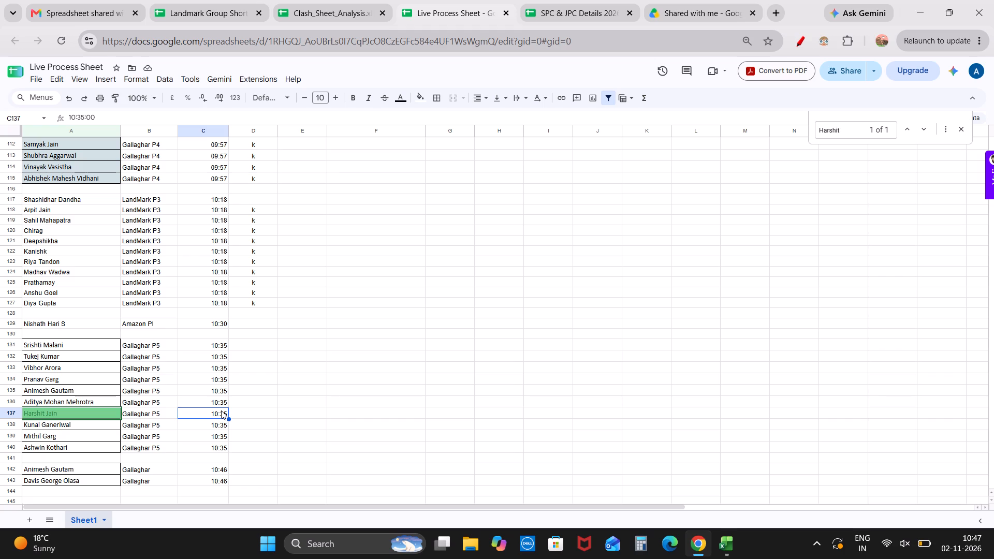
Search the Live Process Sheet for "Kanishk" and check the column D mark in the matching row.
click(379, 398)
key(ctrl+f)
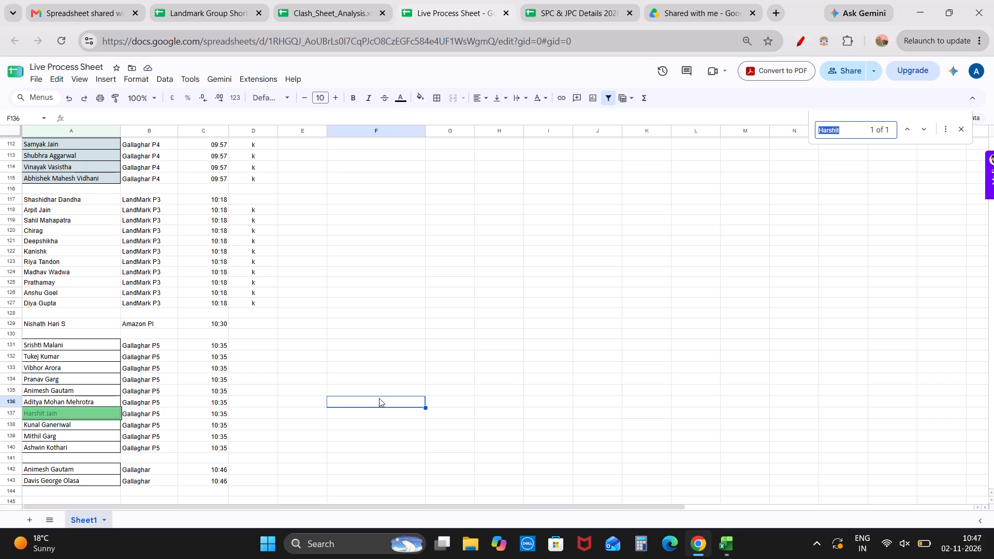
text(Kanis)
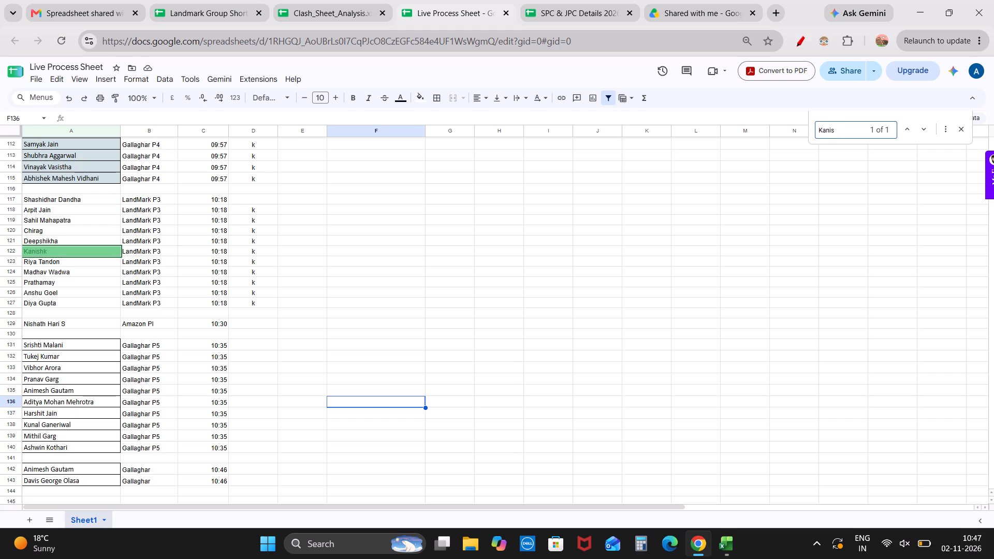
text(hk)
click(926, 129)
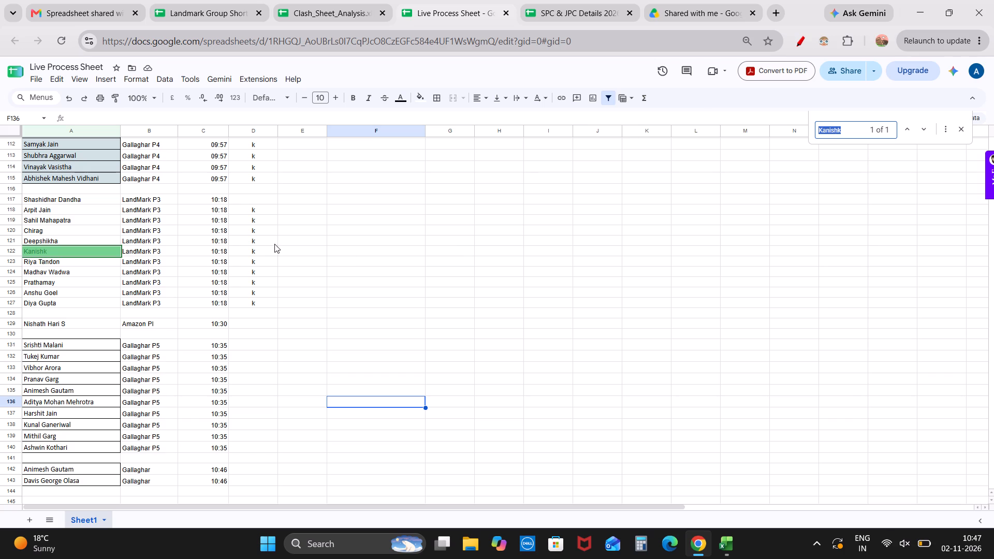
click(258, 252)
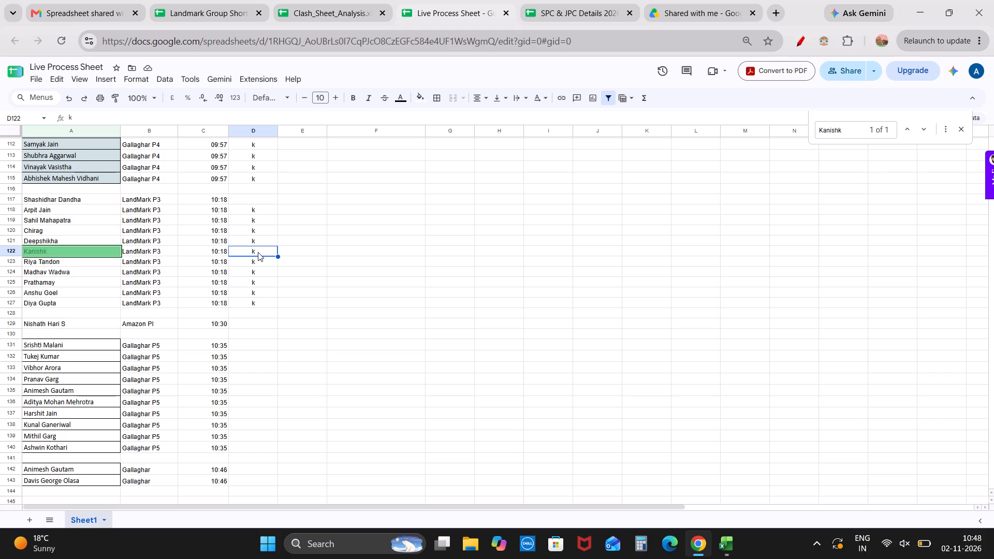
Search for "vinayak" and enter k in D33 beside the matching Lead Squared student.
scroll(215, 253, up, 13)
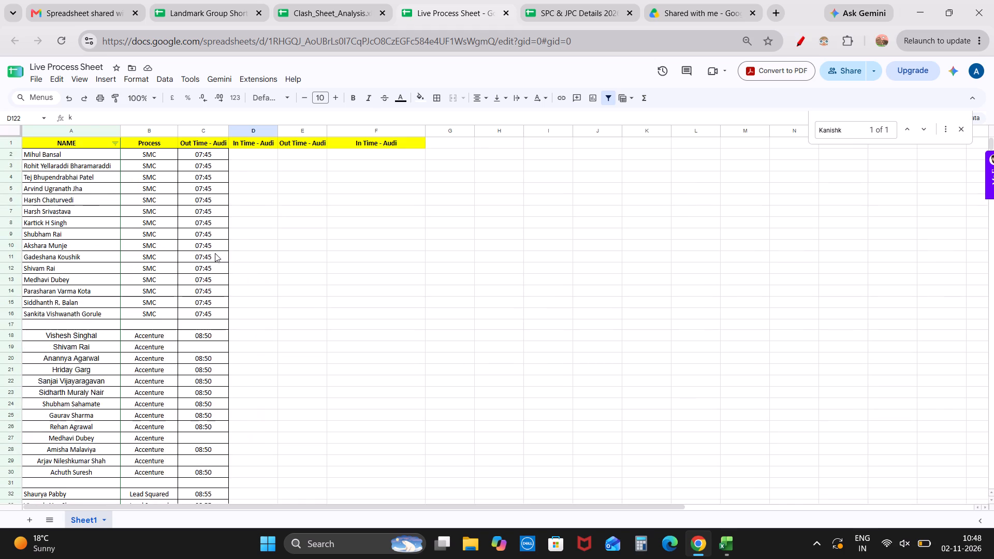
scroll(215, 253, down, 2)
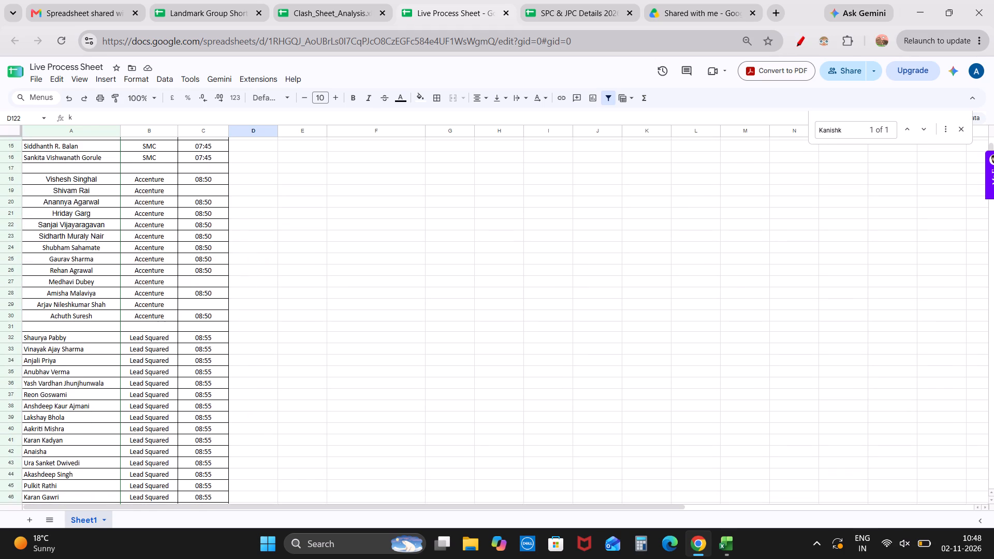
drag(840, 134, 811, 134)
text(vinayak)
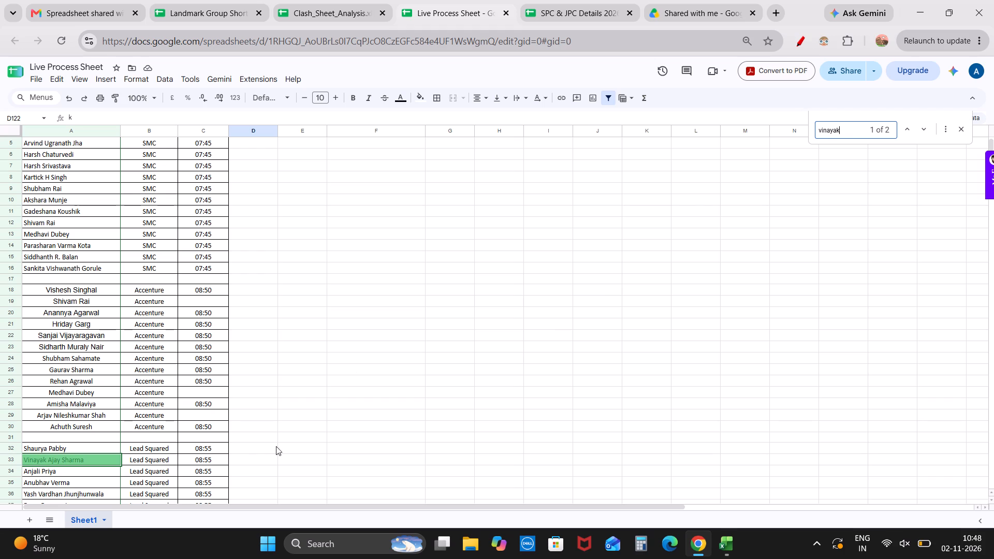
click(246, 458)
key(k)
key(Down)
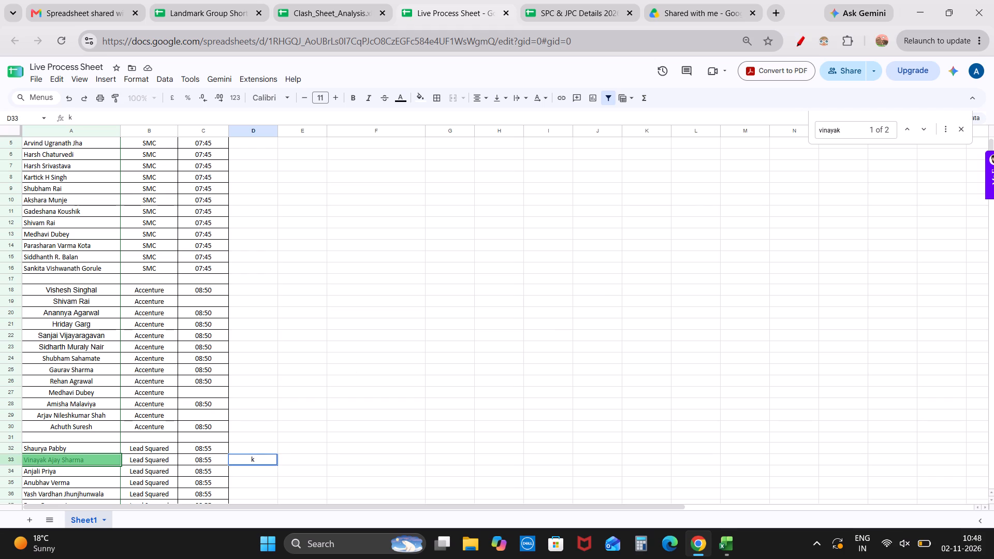
Examine the column D entries for the Lead Squared students down to the start of the GD P2 - Gallaghar group.
key(Down)
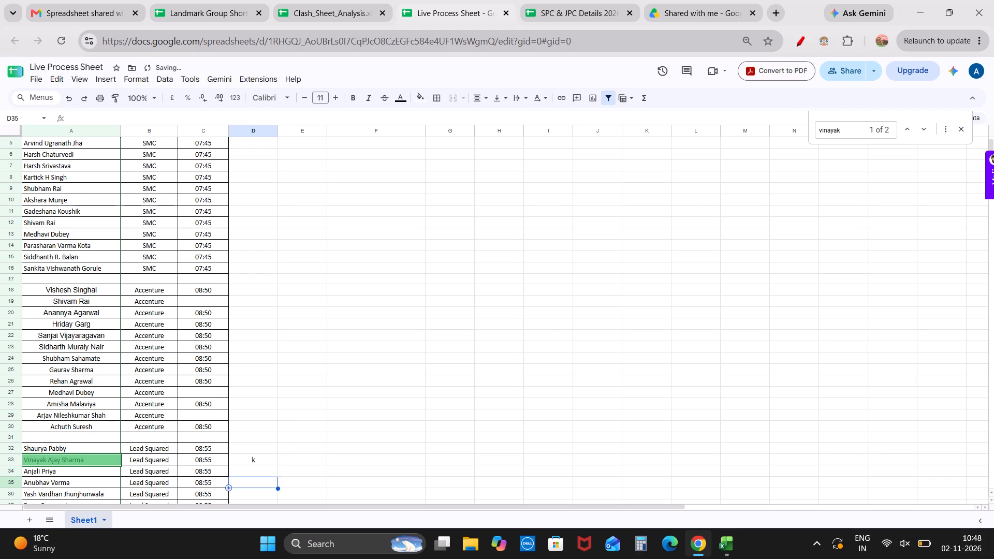
key(Down)
key(Down)
key(Down)
key(Down)
key(Down)
key(Down)
key(Down)
key(Down)
key(Down)
key(Down)
key(Down)
key(Down)
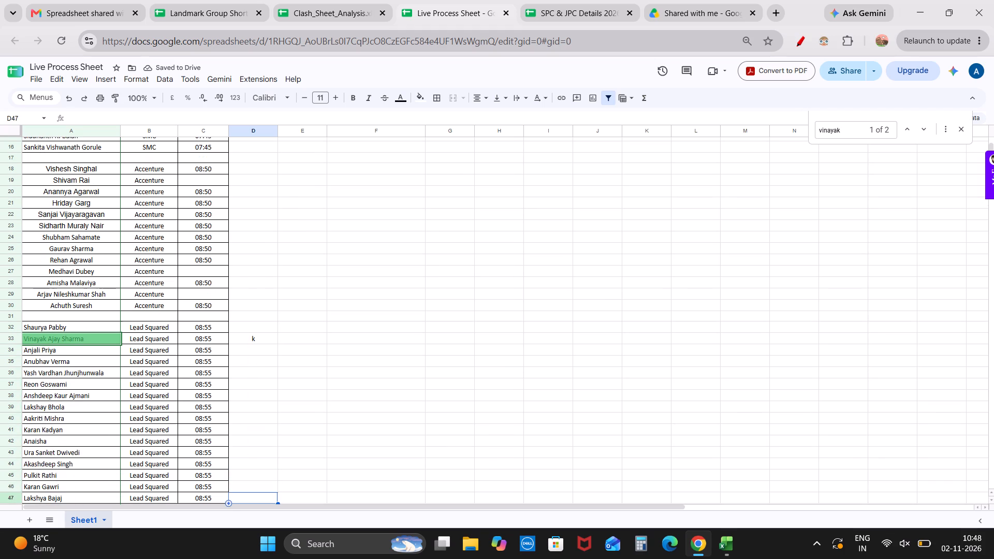
key(Down)
key(Down)
key(Down)
key(Down)
key(Down)
key(Down)
key(Down)
key(Down)
key(Down)
key(Down)
key(Down)
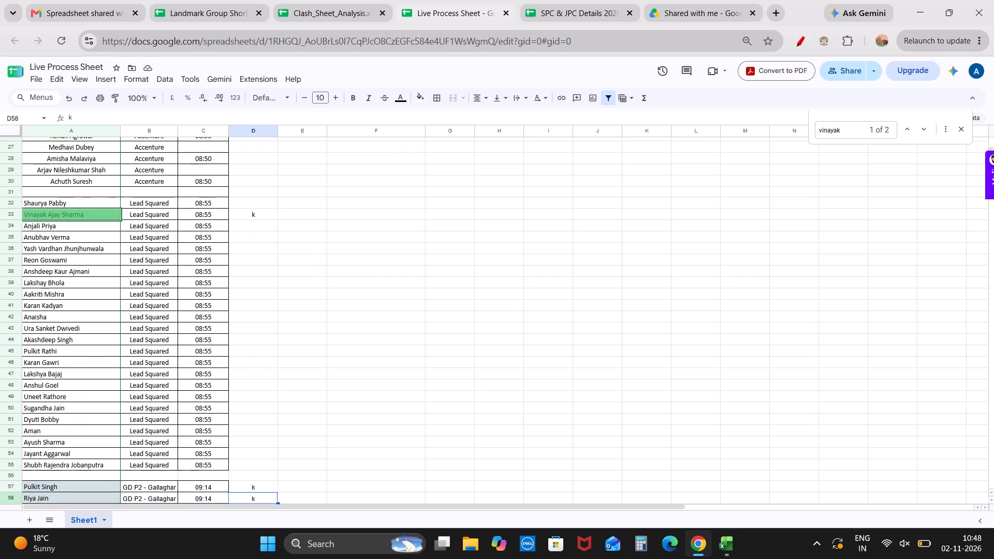
key(Up)
key(Up)
key(Up)
key(Up)
key(Up)
key(Up)
key(Up)
key(Up)
key(Up)
key(Up)
key(Up)
key(Up)
key(Up)
key(Up)
key(Up)
key(Up)
key(Up)
key(Up)
key(Up)
key(Up)
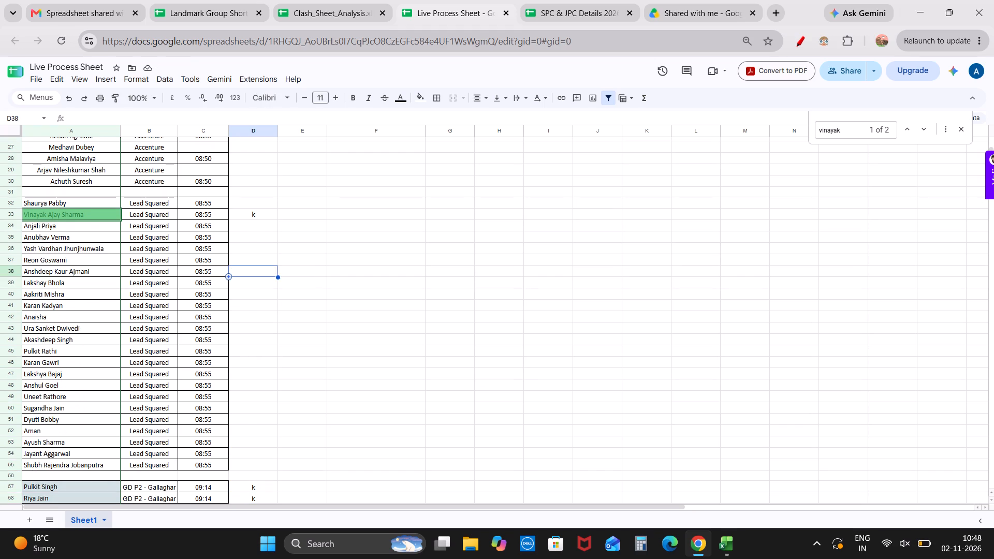
key(Up)
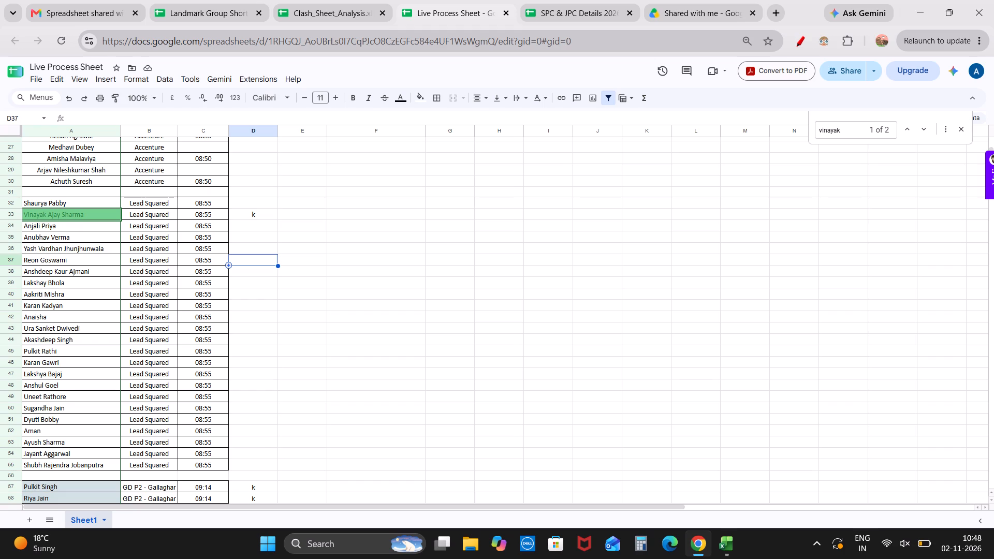
Search the Live Process Sheet for "piyush".
key(ctrl+f)
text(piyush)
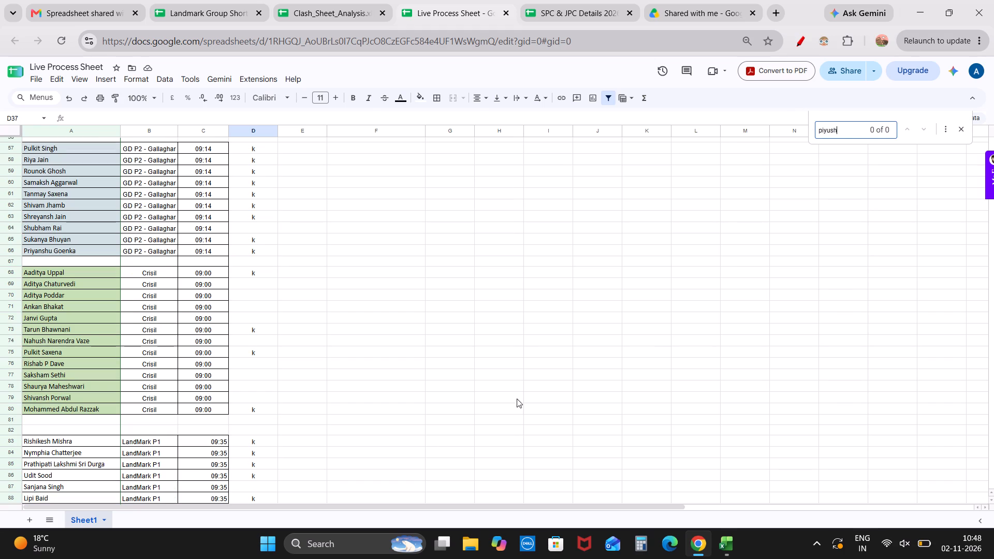
scroll(599, 308, up, 1)
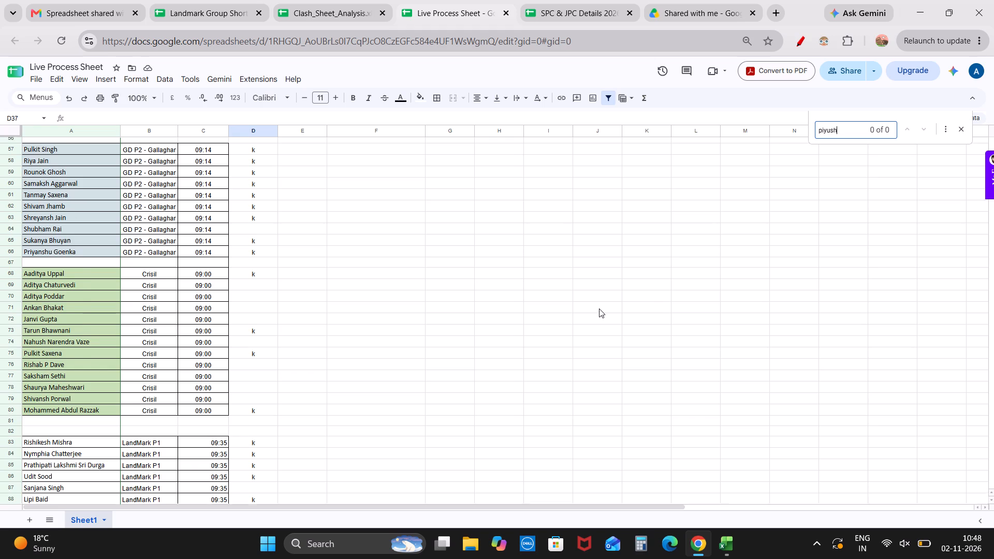
Insert one row below the blank row 56 that follows the Lead Squared group.
scroll(599, 308, up, 3)
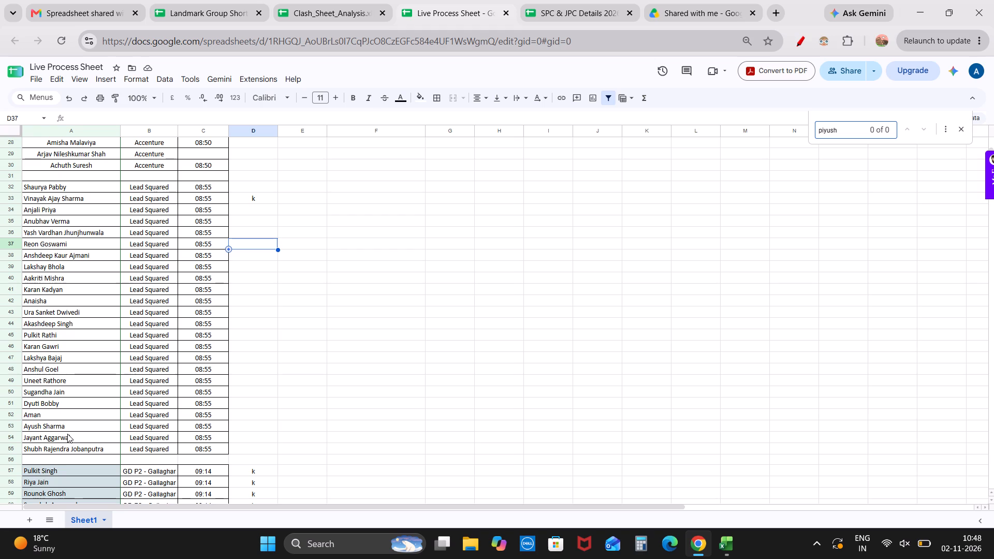
right_click(10, 460)
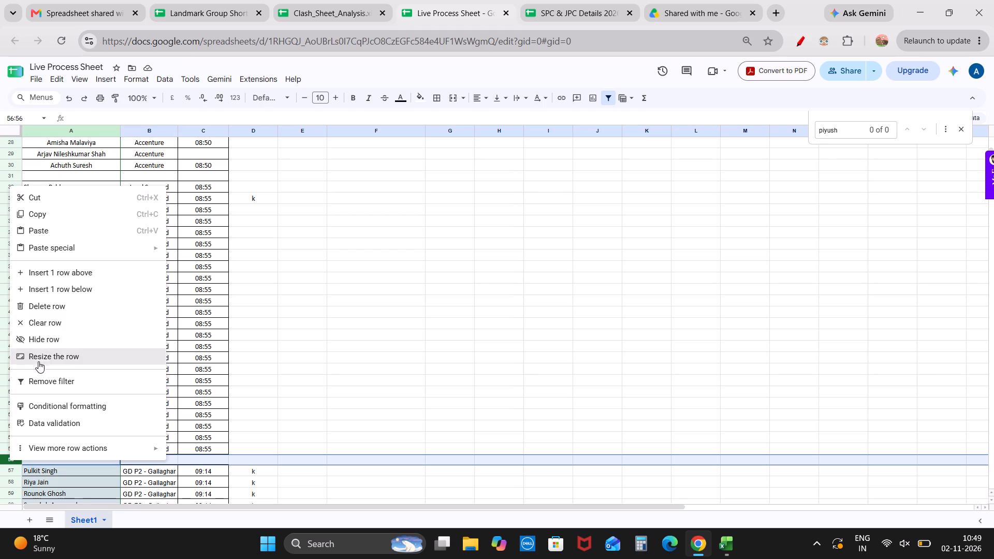
click(80, 287)
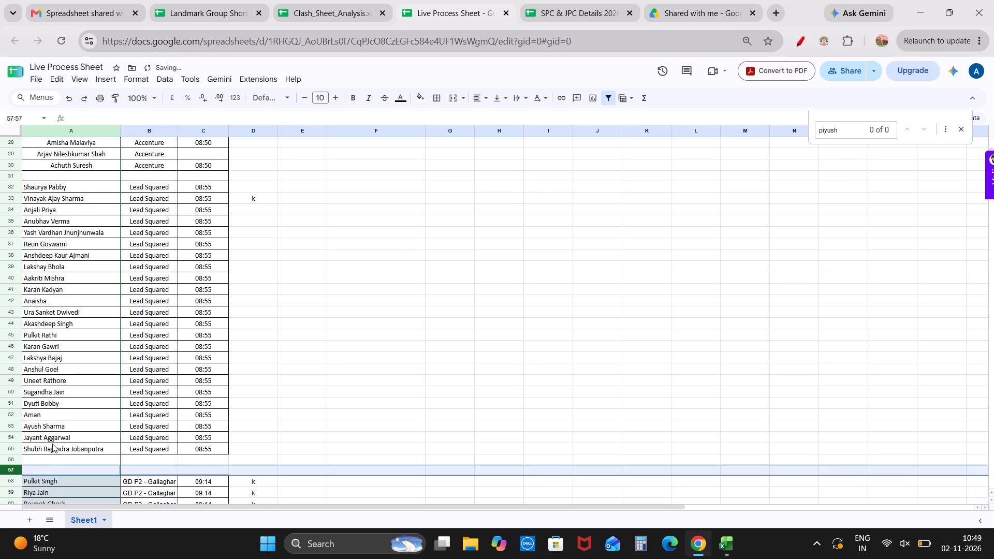
Enter the missing student Piyush's name with surname in A56 and mark the row with k in D56.
click(53, 459)
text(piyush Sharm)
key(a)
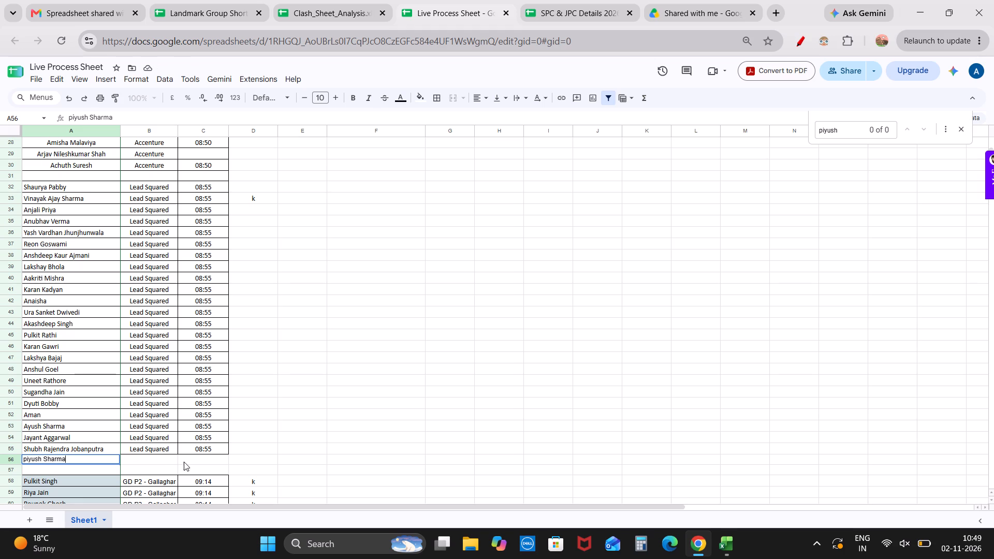
click(201, 463)
click(246, 461)
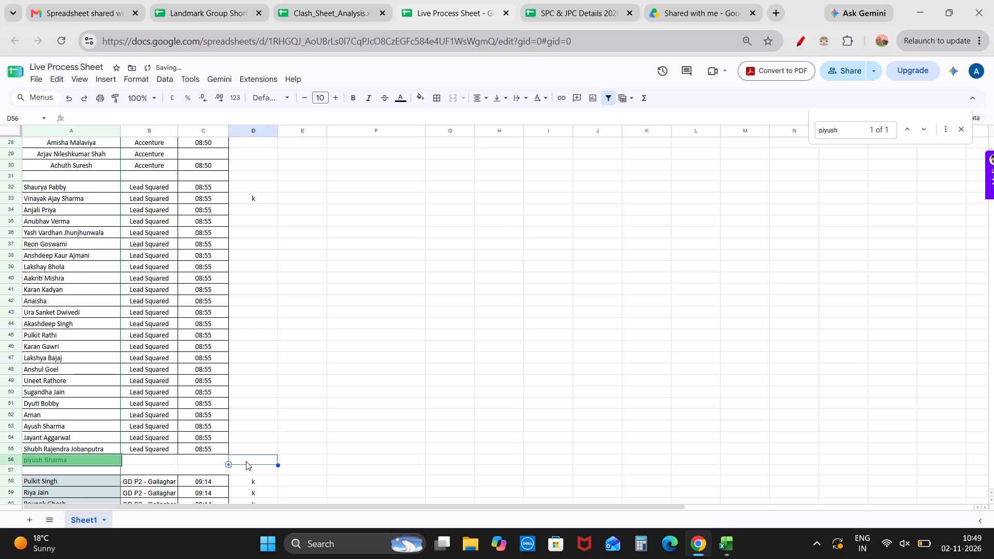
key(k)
click(255, 404)
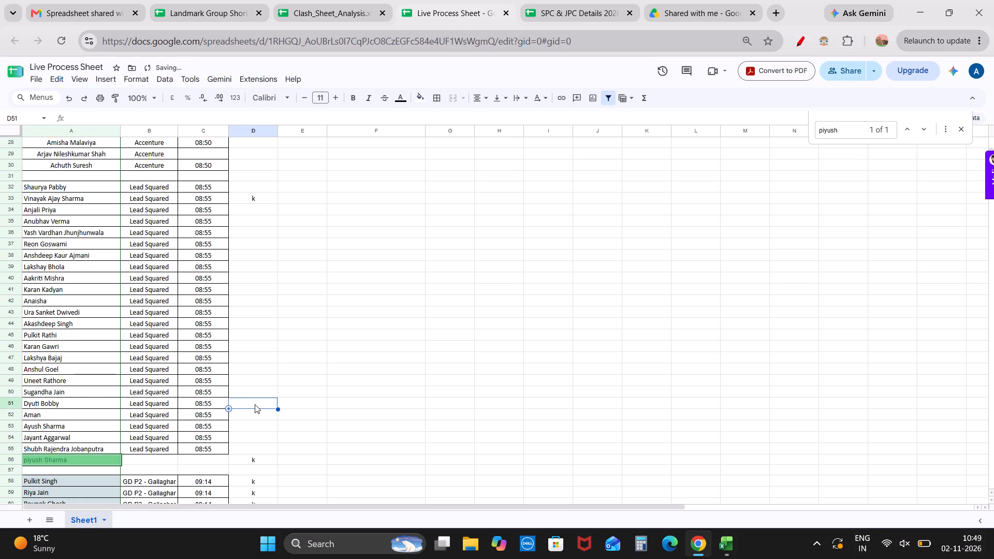
Examine the Live Process Sheet's student groups and column D marks, from the SMC group through the latest Gallaghar entries.
scroll(255, 404, up, 1)
click(437, 281)
scroll(437, 281, down, 2)
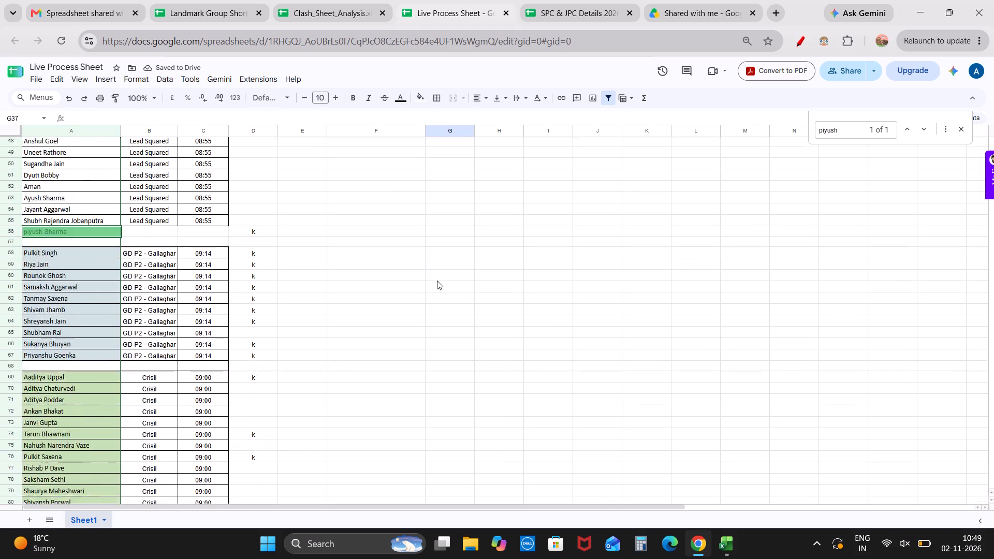
scroll(437, 281, down, 7)
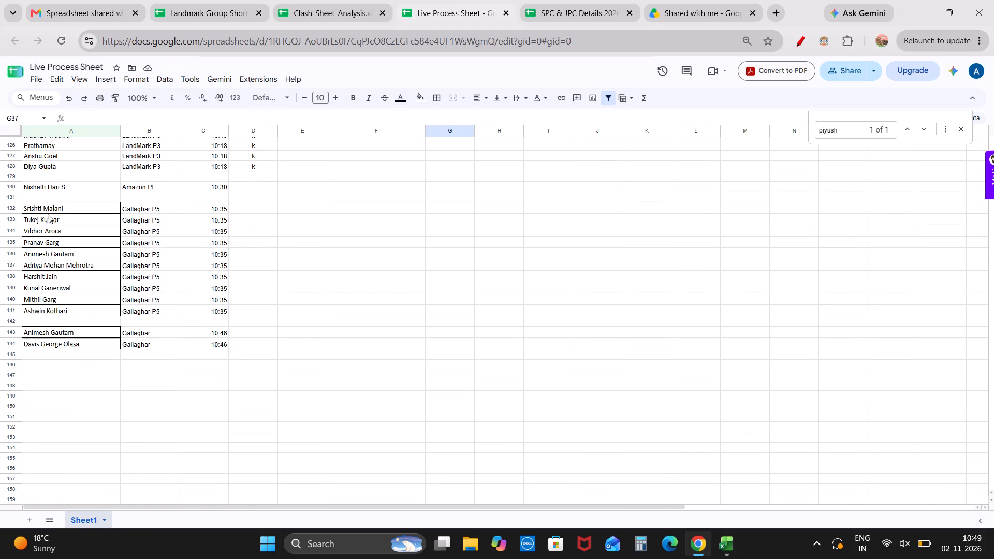
click(60, 265)
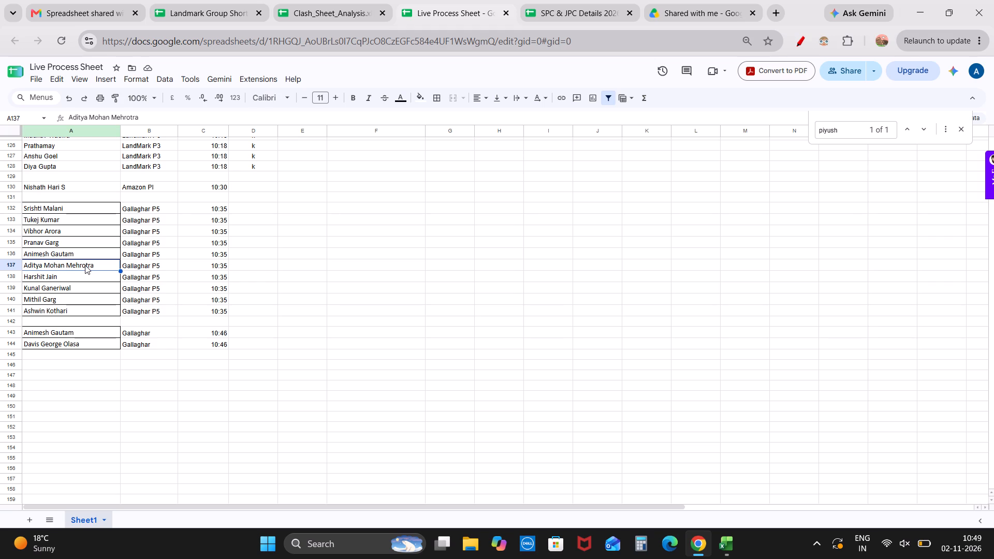
scroll(85, 265, up, 9)
scroll(85, 265, down, 1)
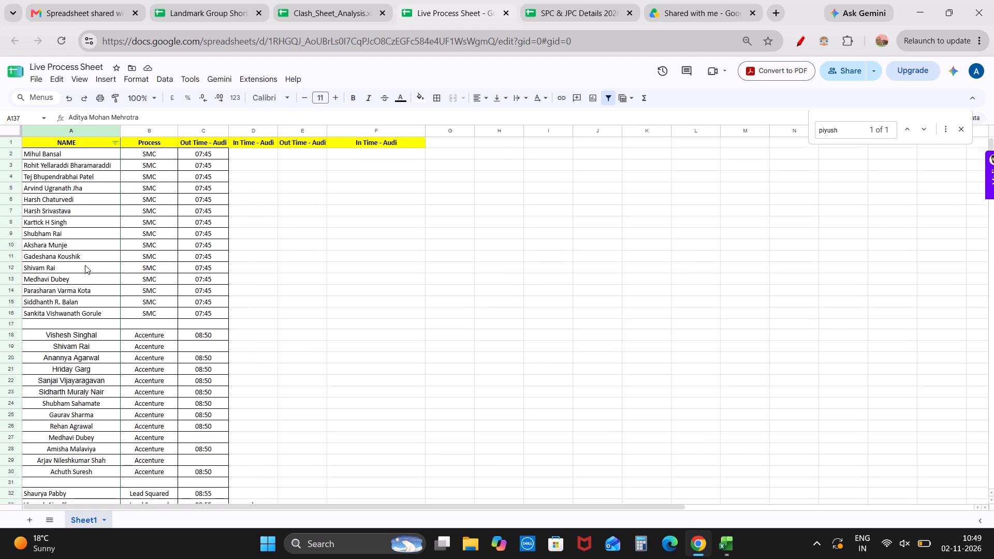
scroll(85, 265, down, 2)
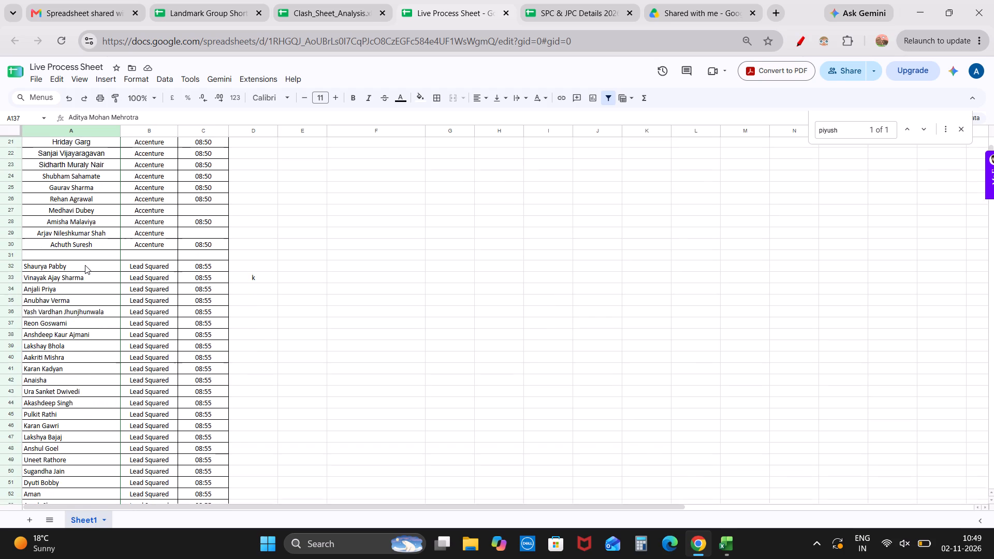
scroll(85, 265, down, 2)
Enter k in D32 beside the first student of the Lead Squared group.
scroll(85, 265, up, 1)
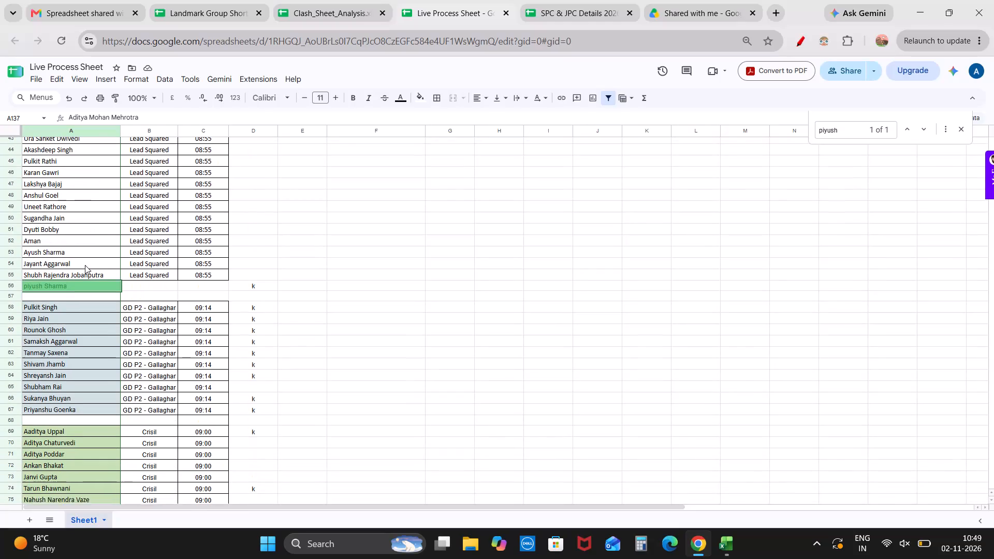
scroll(85, 265, up, 3)
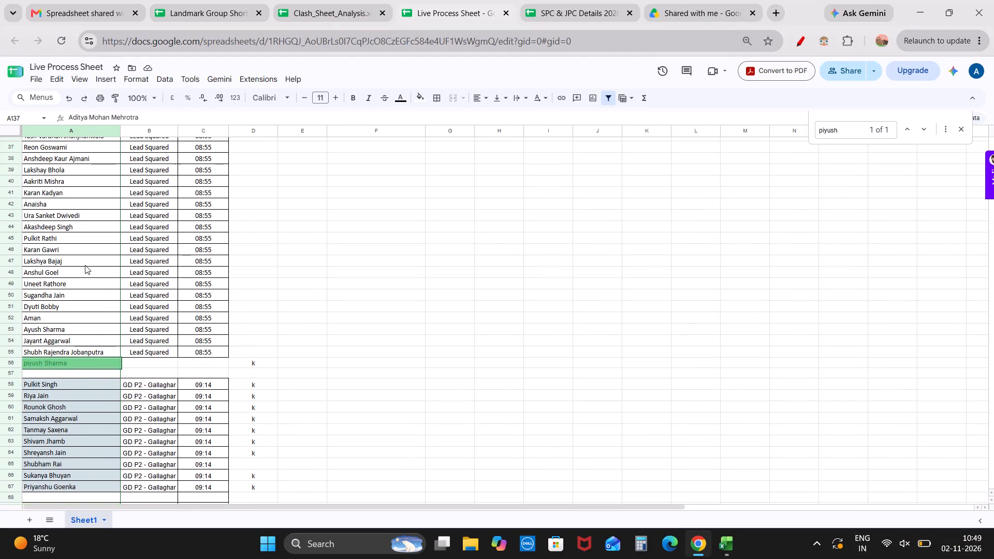
scroll(85, 265, up, 2)
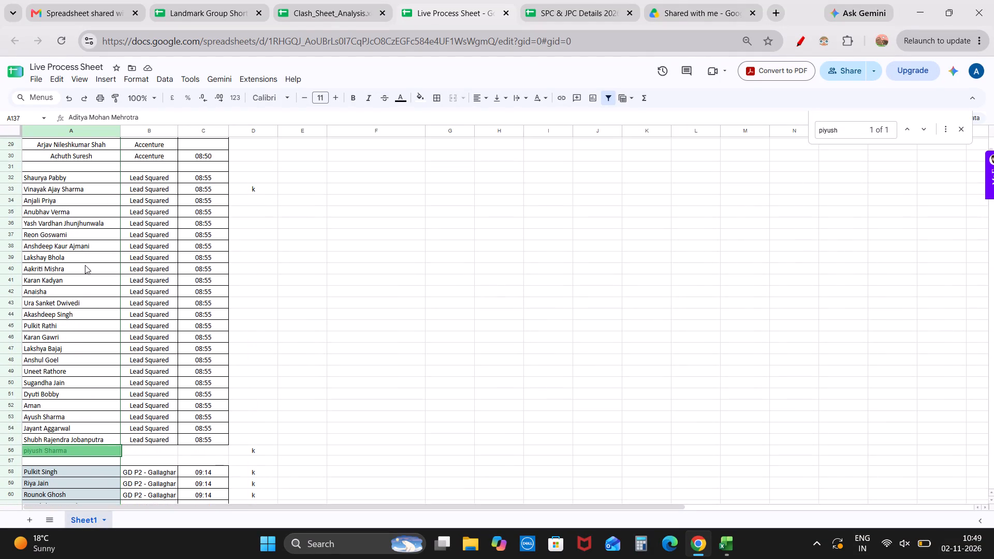
scroll(85, 265, up, 1)
click(253, 179)
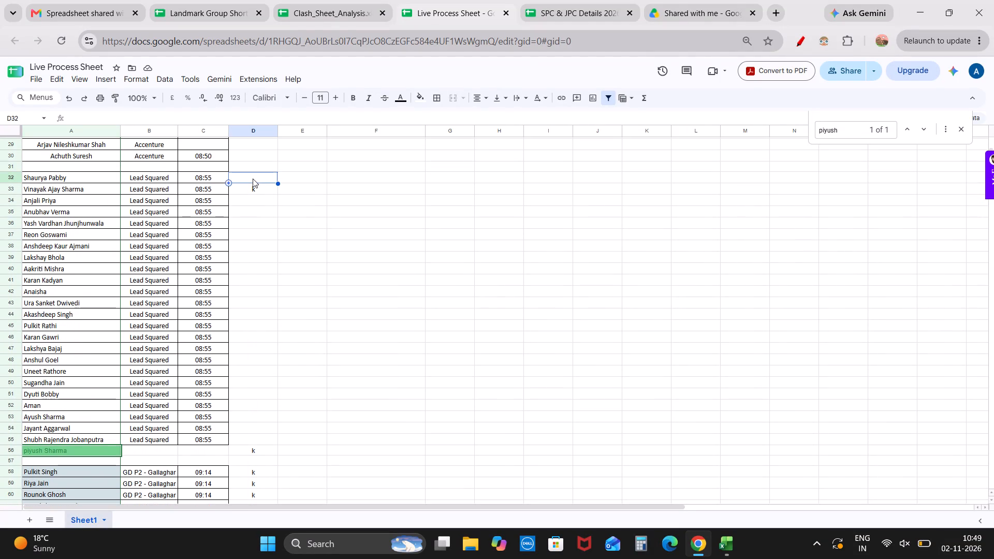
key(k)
click(248, 305)
Check the Live Process Sheet's last entries, and switch to Clash_Sheet_Analysis to examine the Gallaghar GD panel lists down to panel 6.
scroll(248, 305, down, 1)
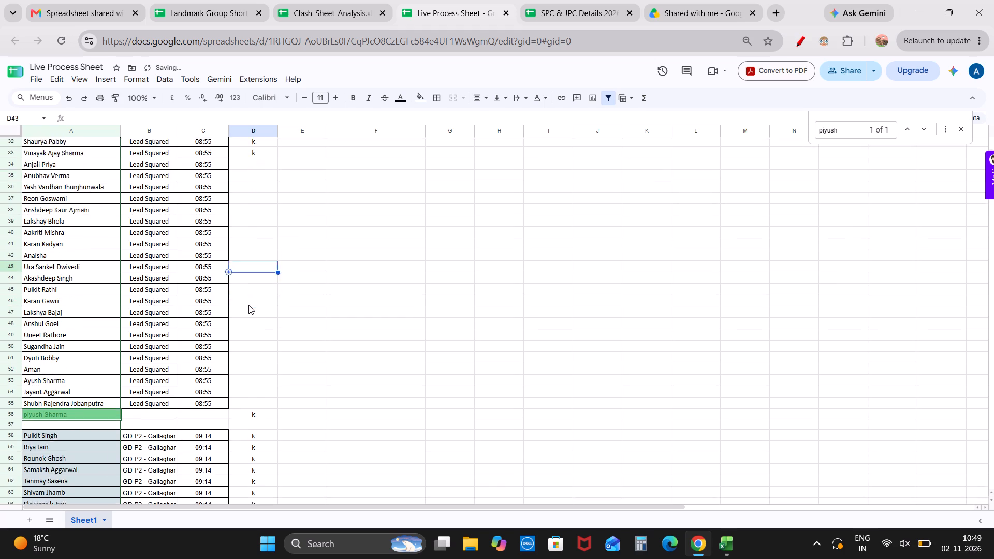
scroll(248, 305, down, 1)
scroll(131, 350, down, 3)
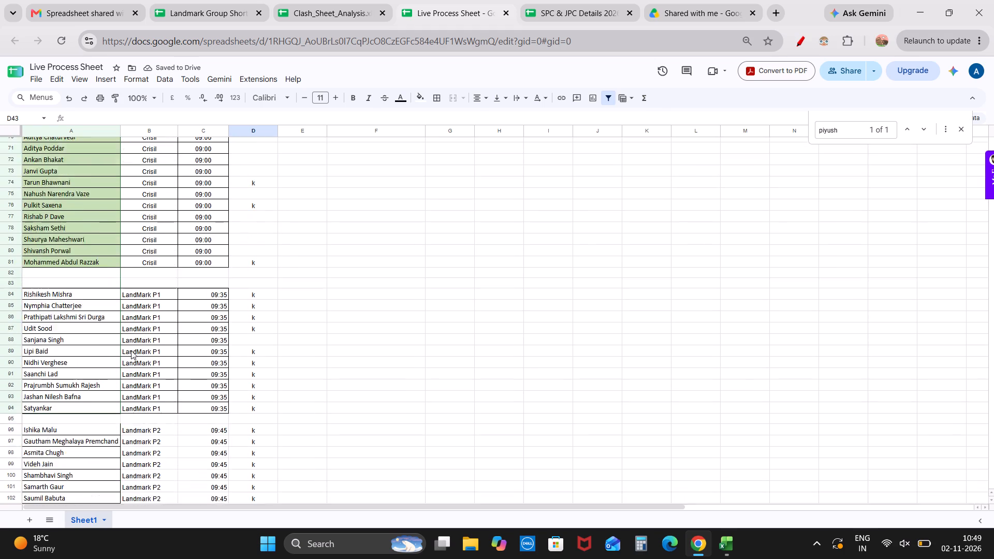
scroll(131, 350, down, 5)
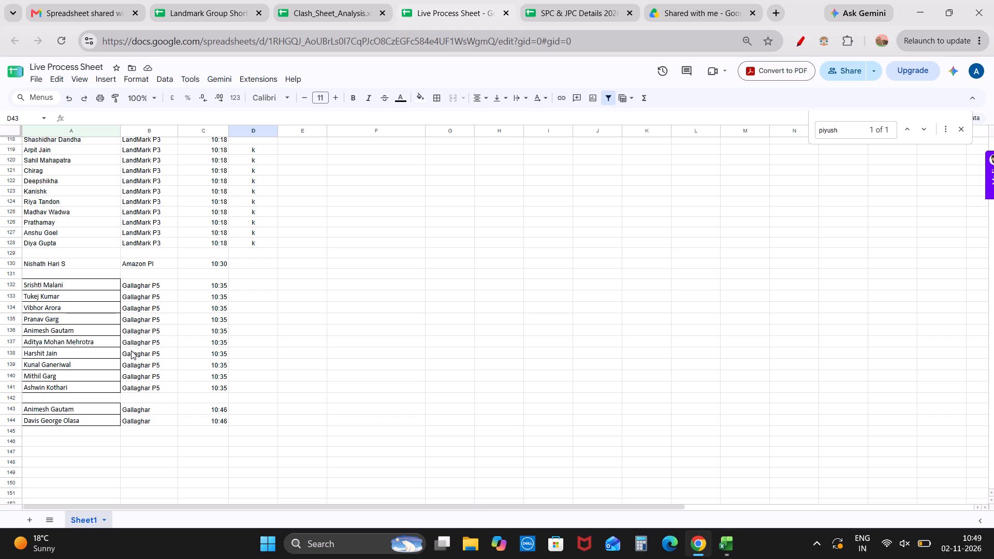
click(312, 8)
scroll(368, 315, down, 2)
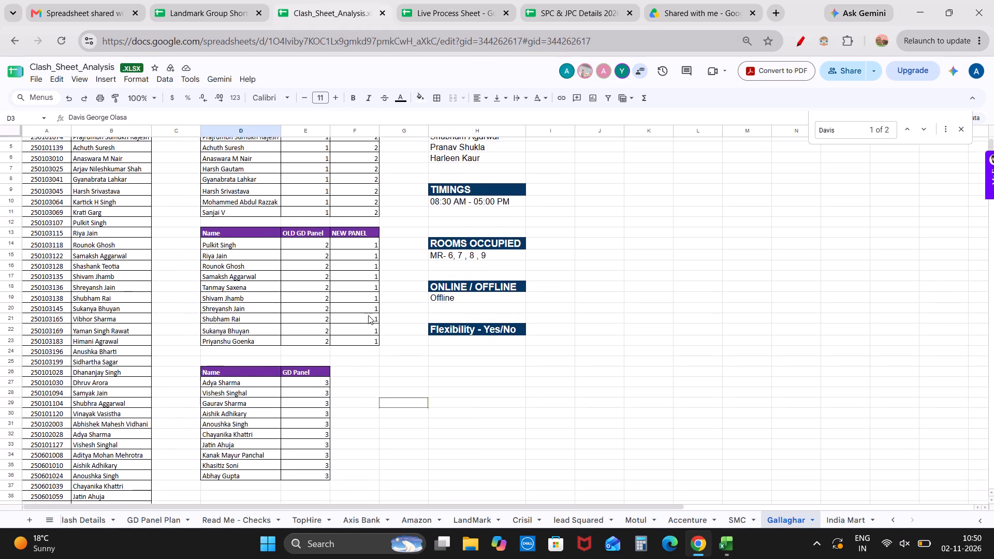
scroll(368, 315, down, 2)
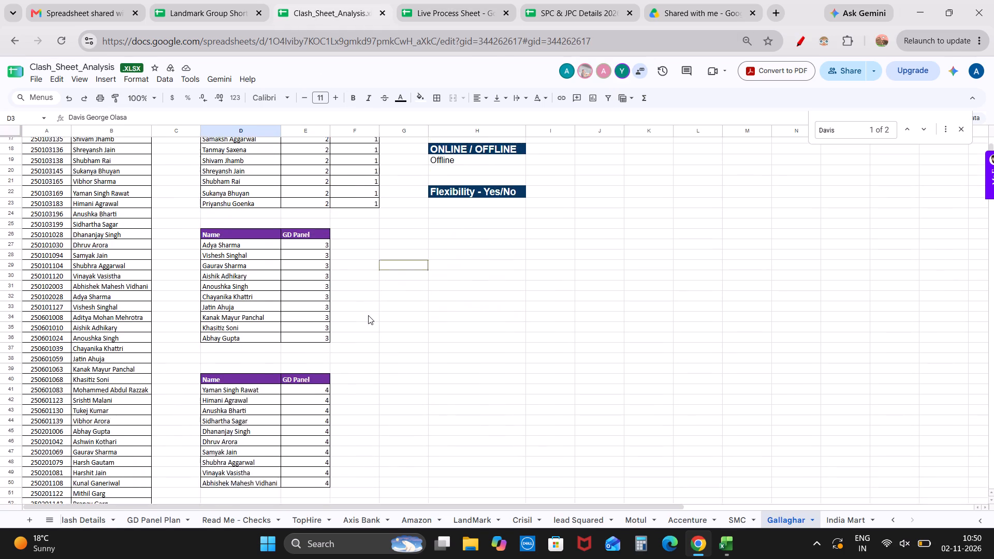
scroll(368, 315, down, 7)
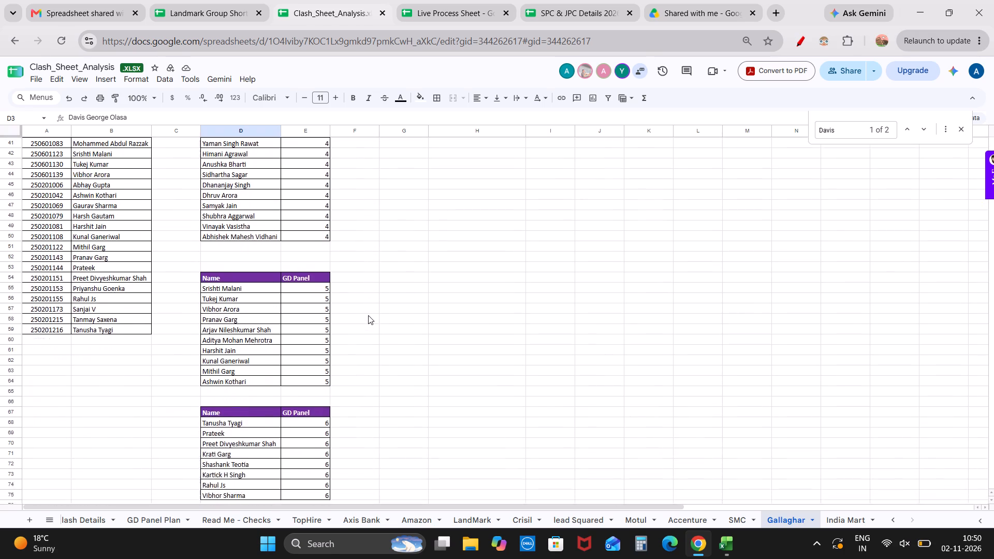
scroll(368, 315, down, 1)
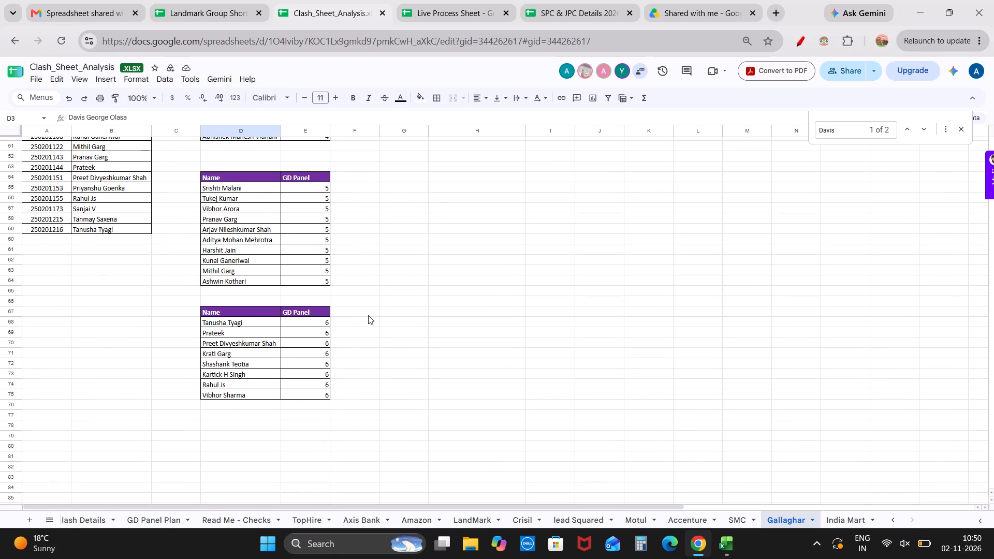
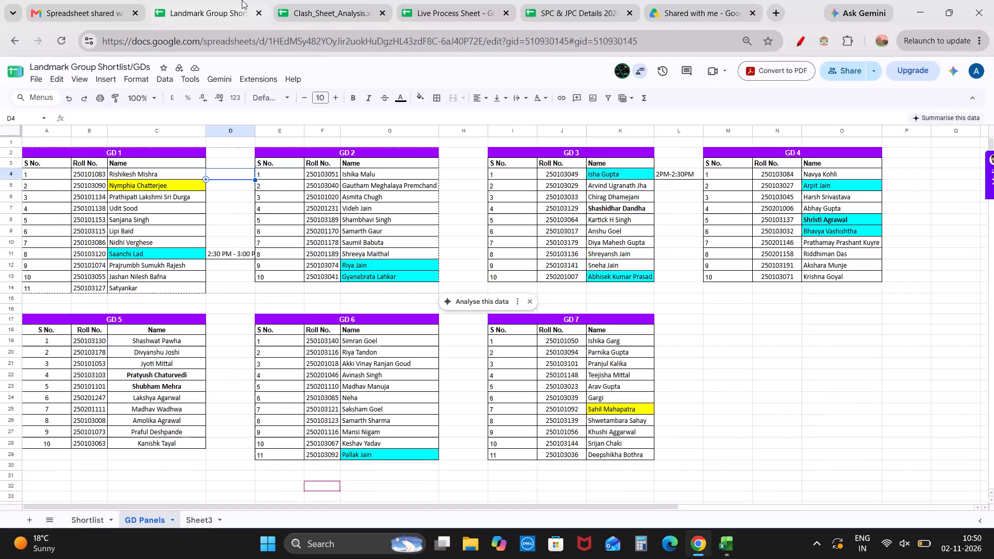
Switch to the Live Process Sheet and search it for the student name bhavya.
click(406, 17)
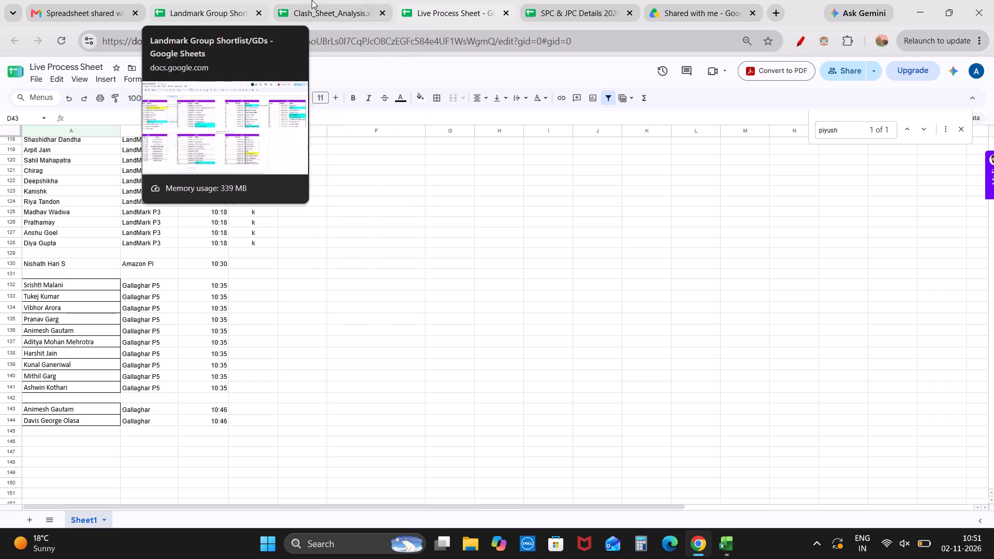
click(402, 279)
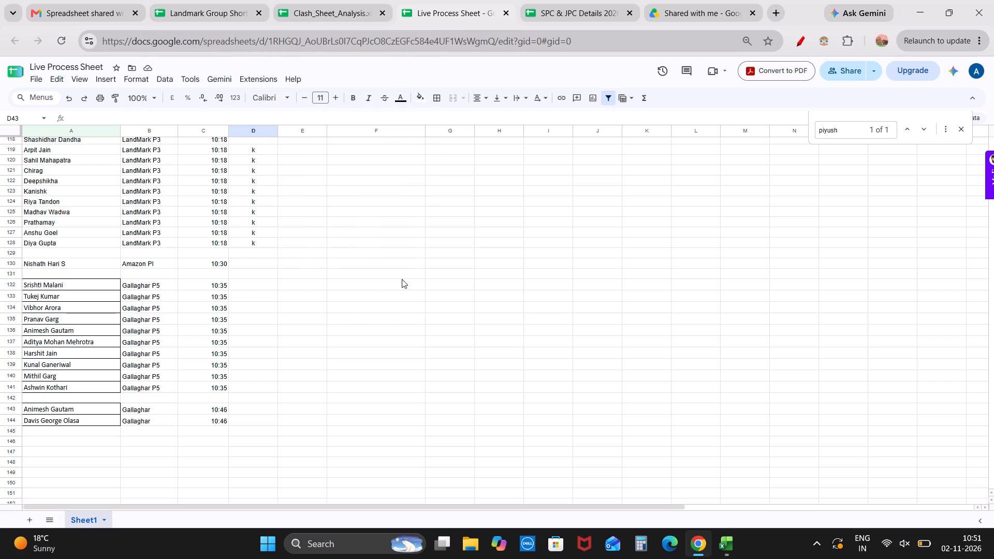
key(ctrl+f)
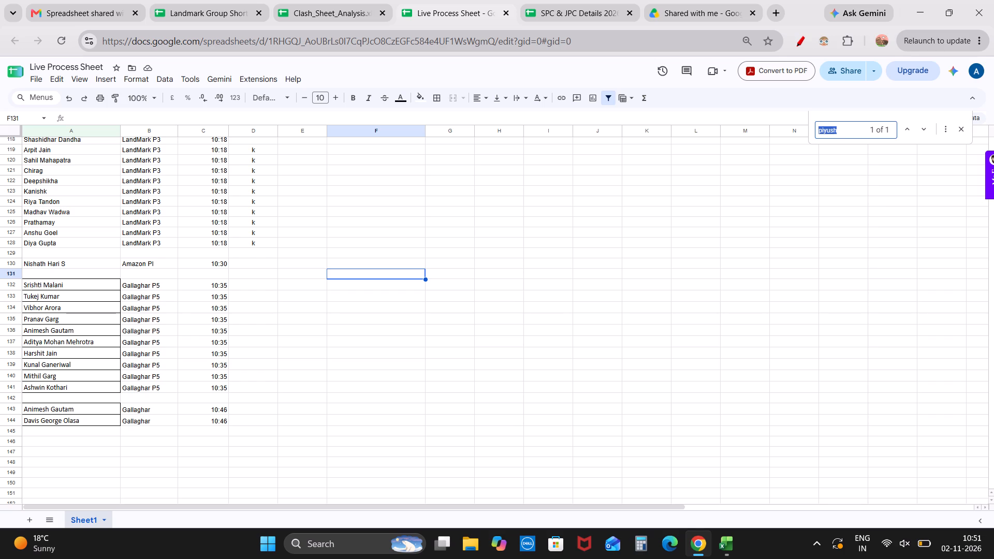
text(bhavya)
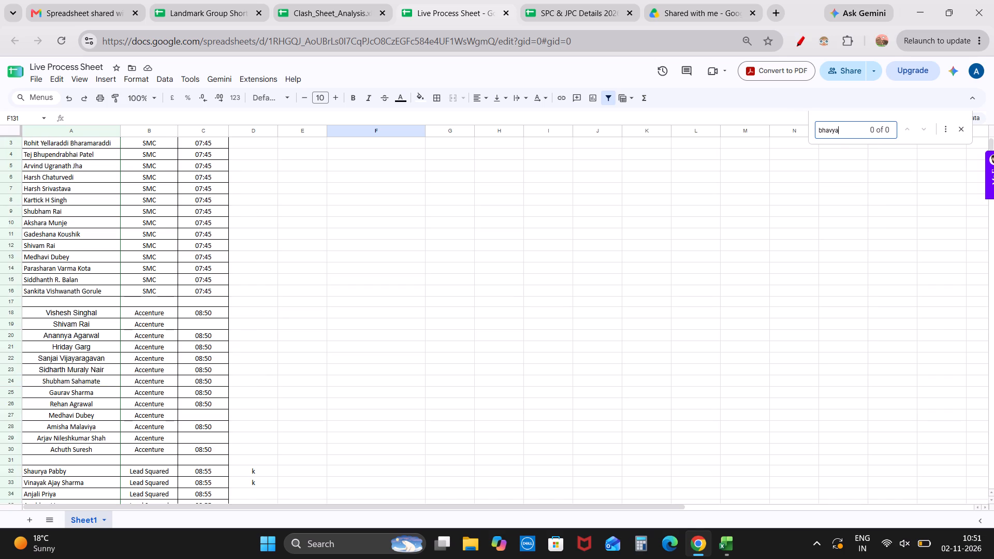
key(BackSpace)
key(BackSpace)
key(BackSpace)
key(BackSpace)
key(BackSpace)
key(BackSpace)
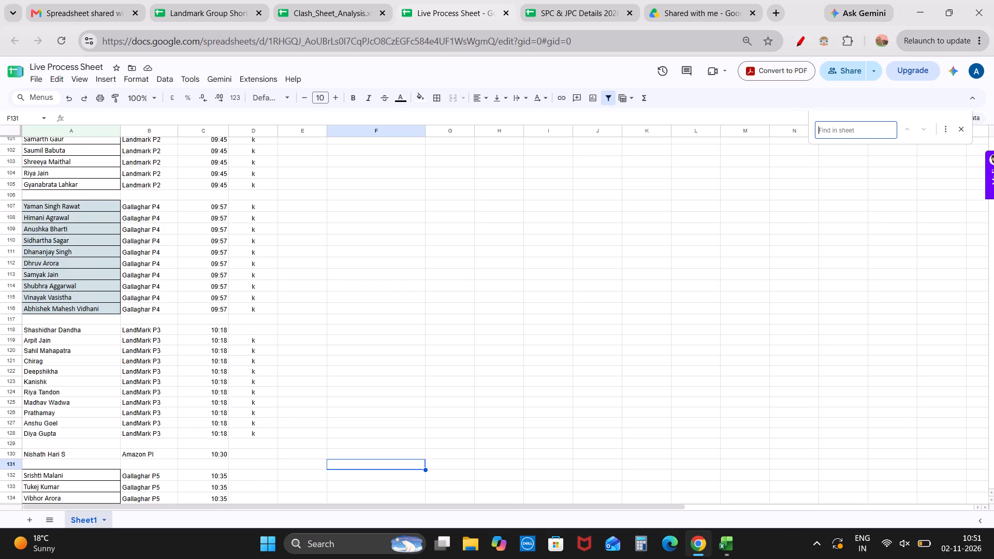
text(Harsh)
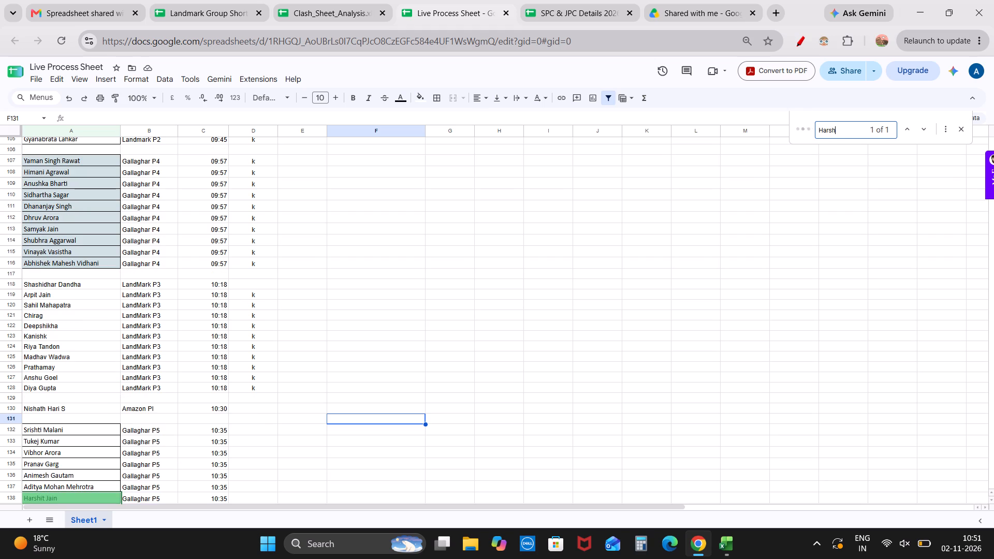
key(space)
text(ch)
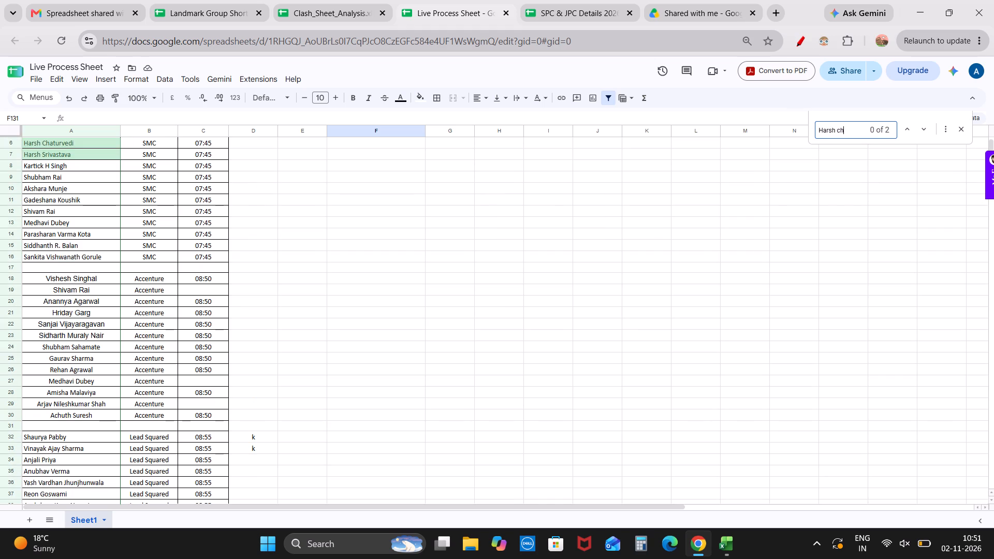
scroll(188, 267, up, 1)
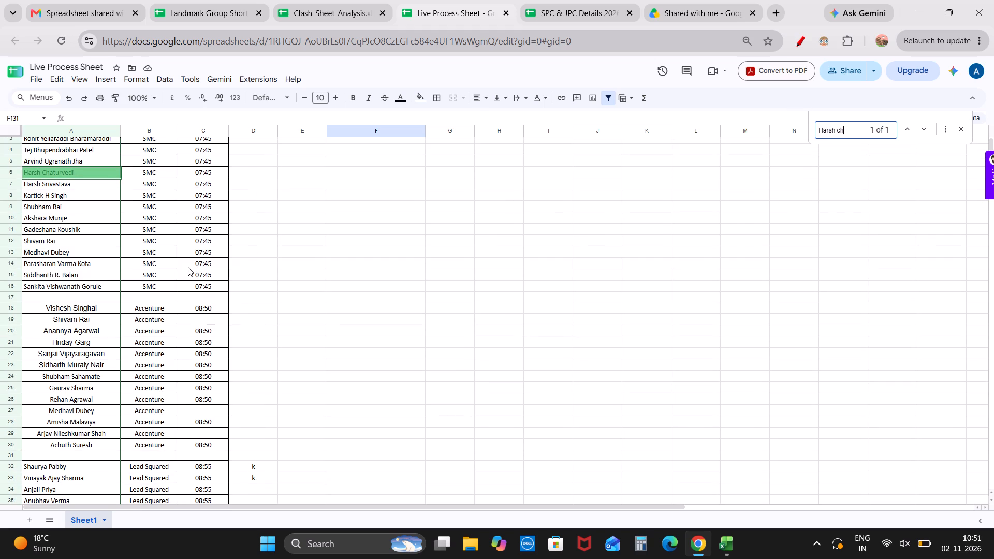
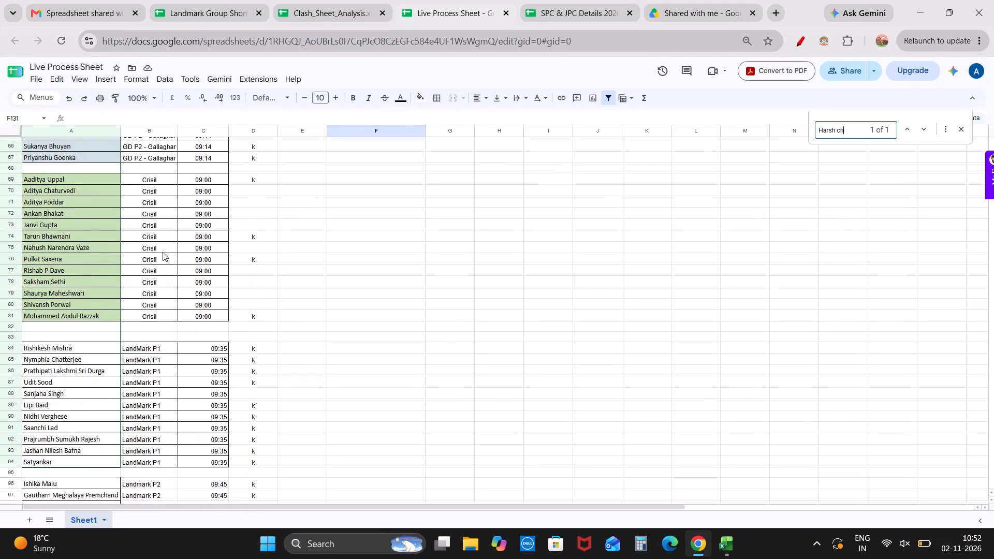
Add students Kashika and Palak in rows 146 and 147 below the Gallaghar entries, with Tophire as the process for both.
scroll(163, 252, down, 8)
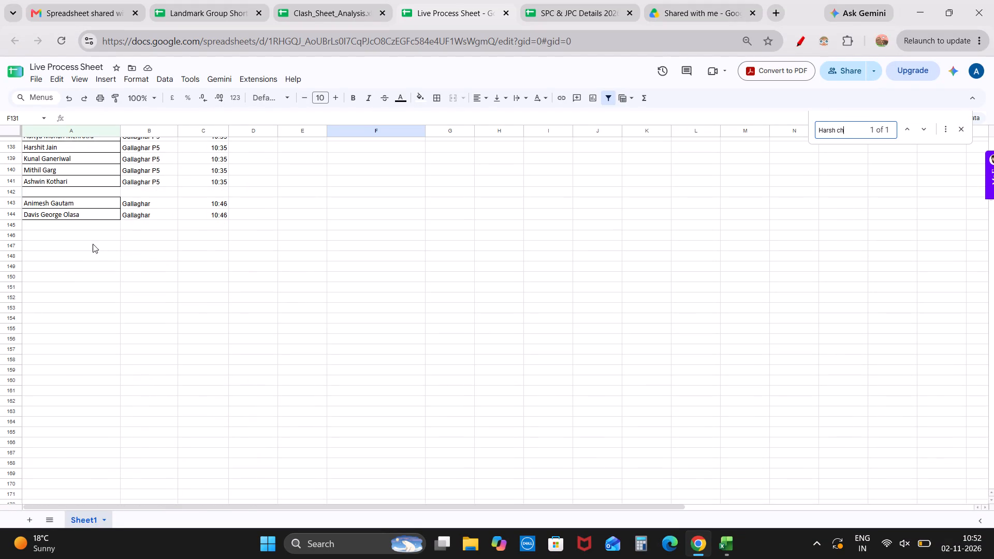
click(79, 240)
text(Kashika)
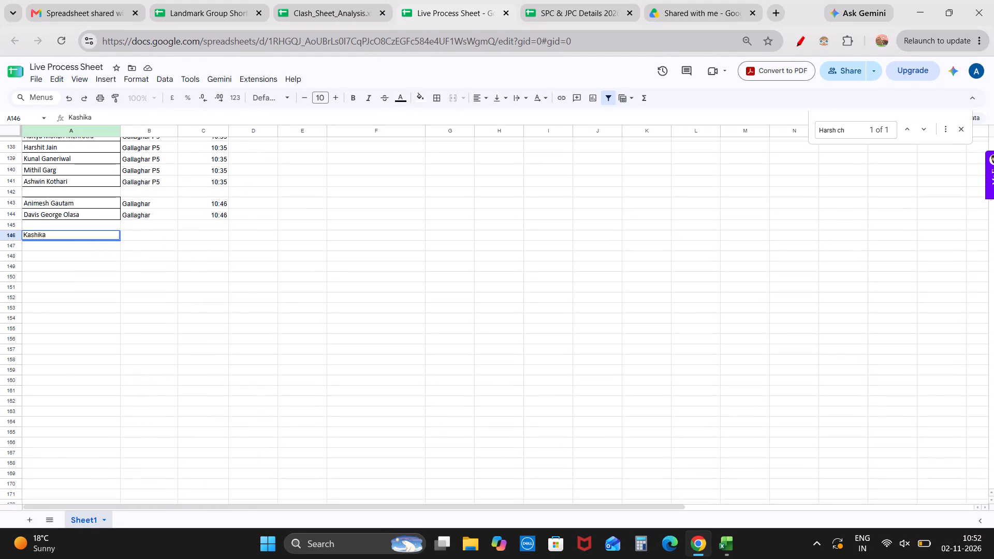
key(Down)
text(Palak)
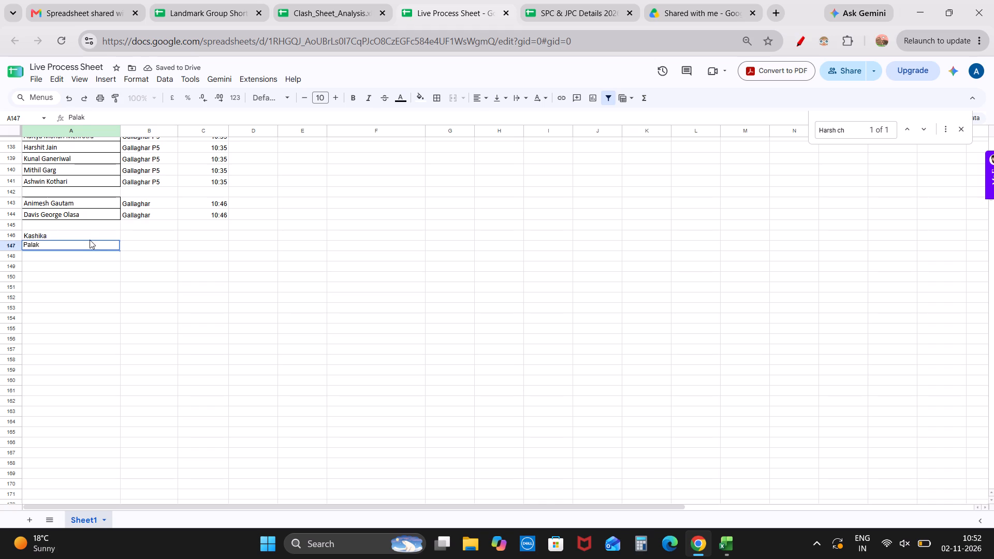
click(138, 234)
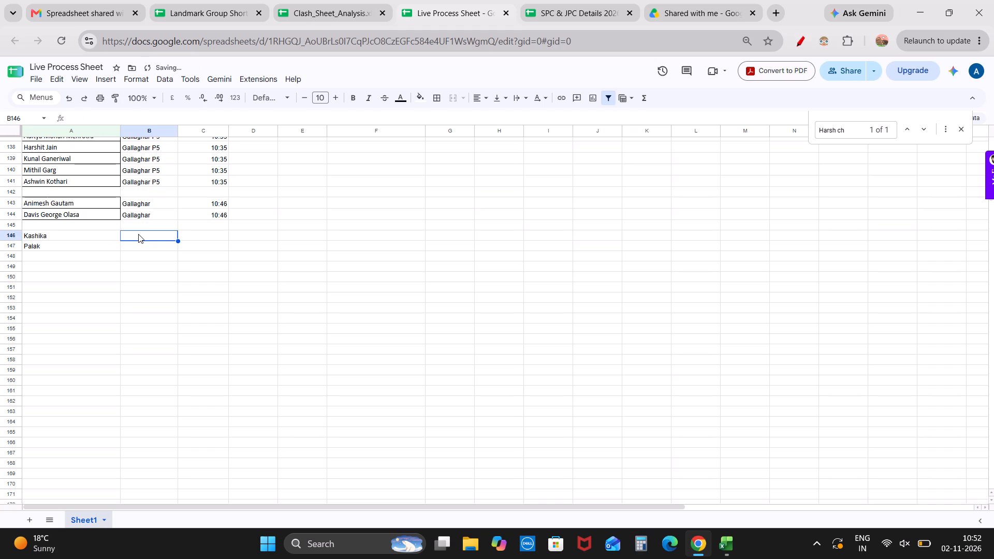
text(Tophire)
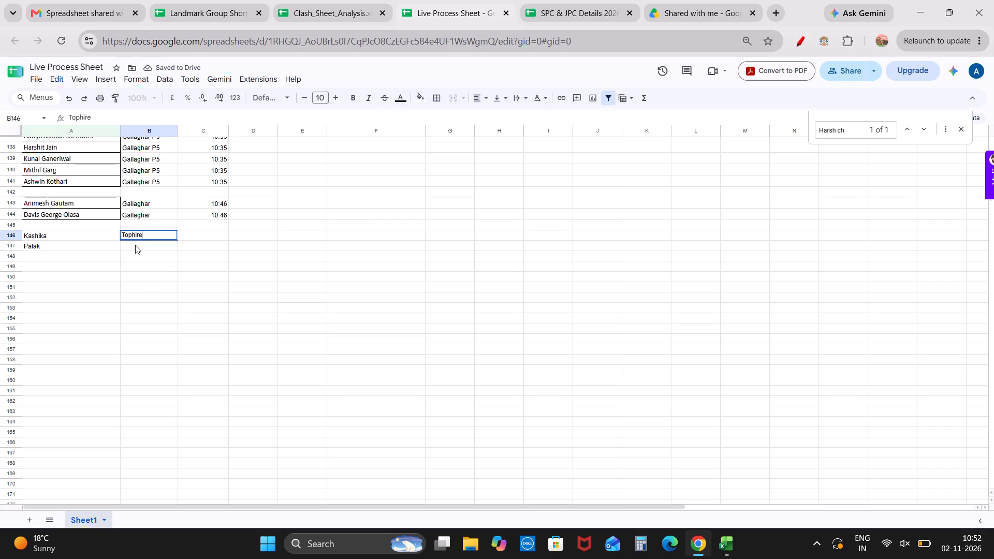
click(136, 245)
click(155, 239)
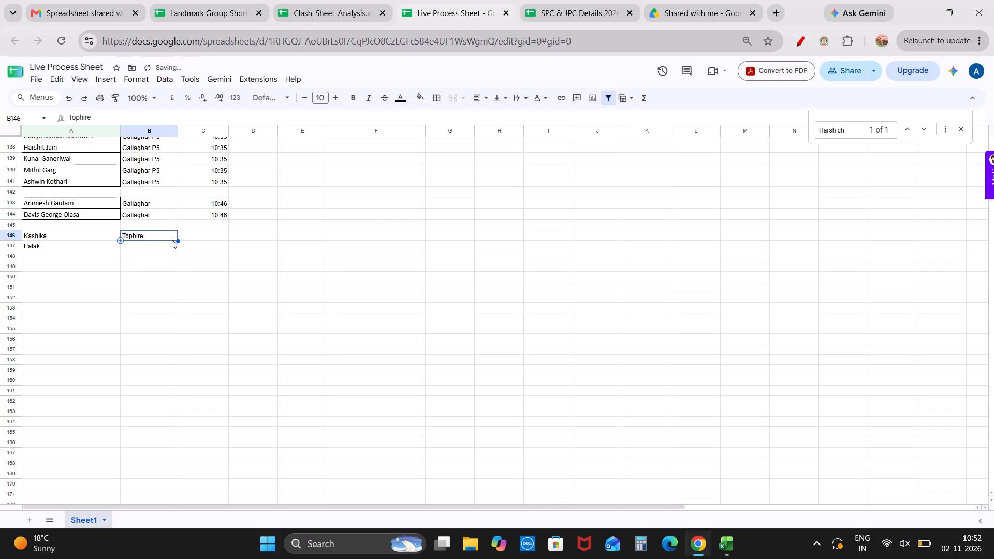
drag(179, 240, 177, 246)
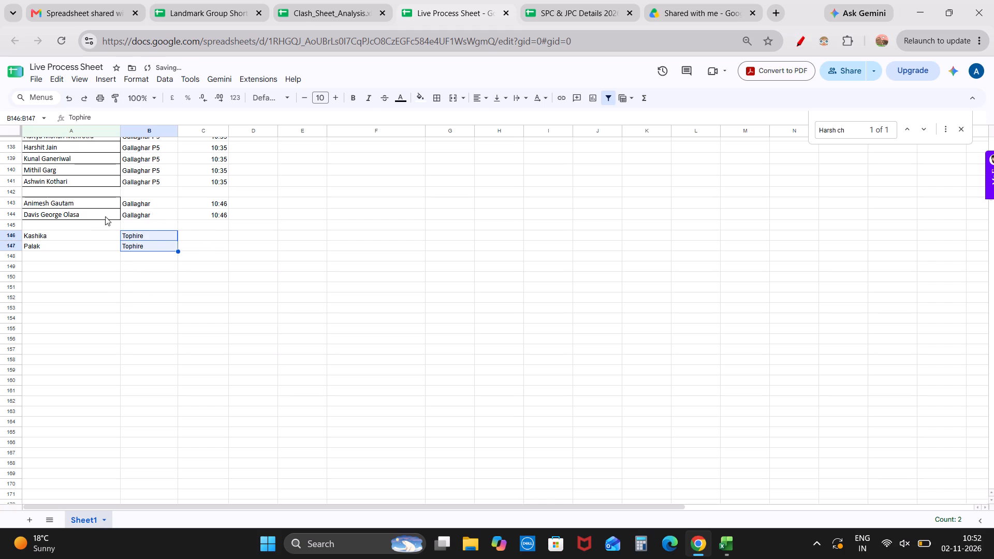
click(72, 245)
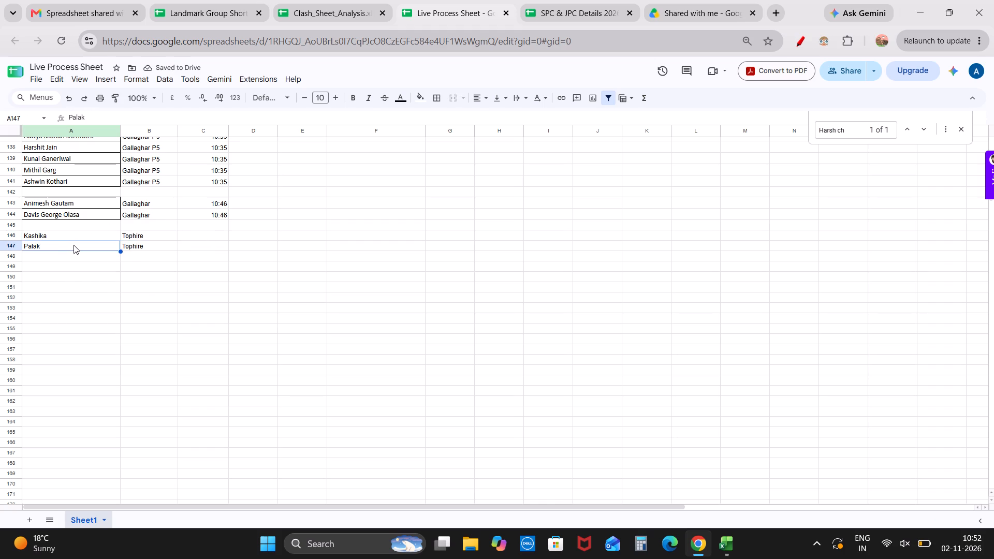
scroll(145, 239, up, 1)
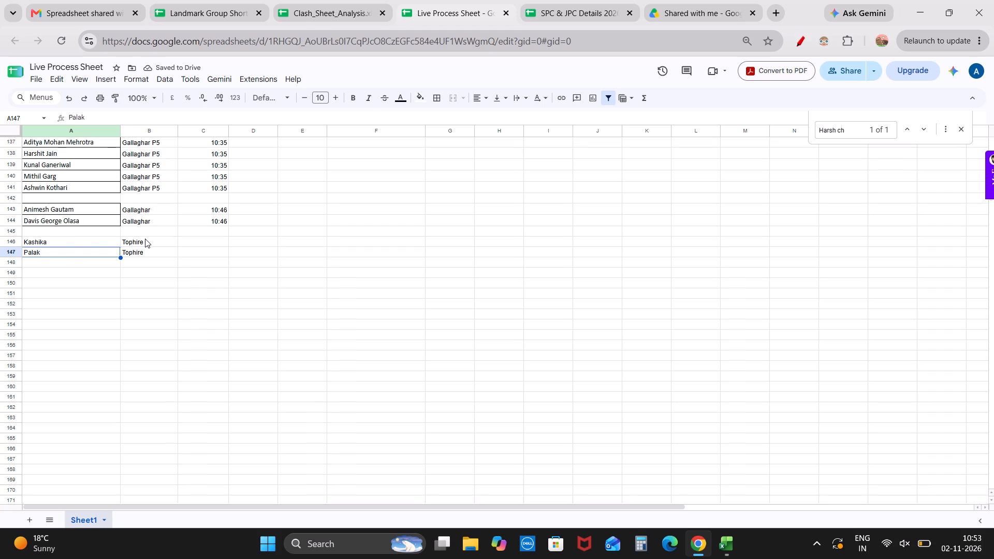
scroll(145, 239, up, 1)
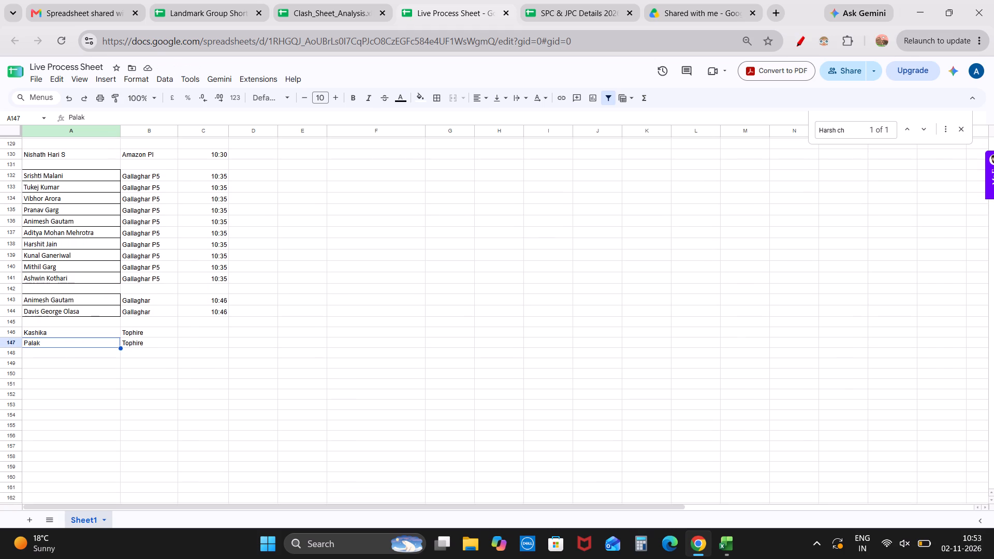
click(63, 346)
double_click(68, 342)
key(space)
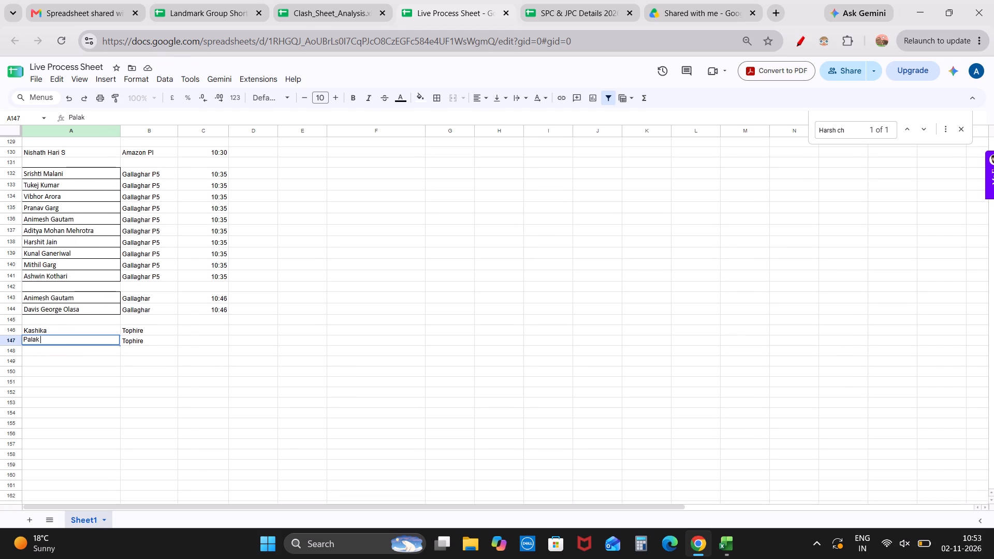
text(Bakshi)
click(60, 351)
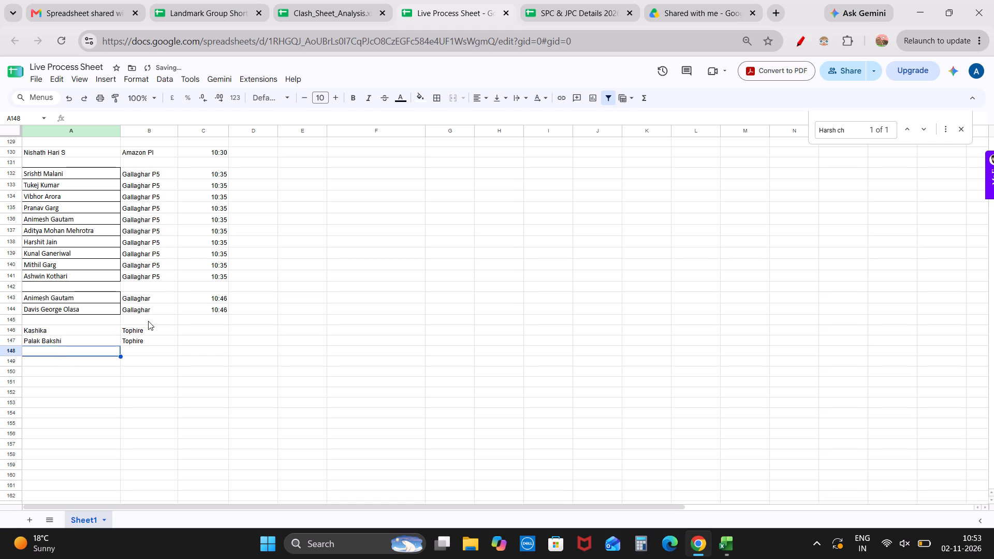
scroll(148, 321, up, 1)
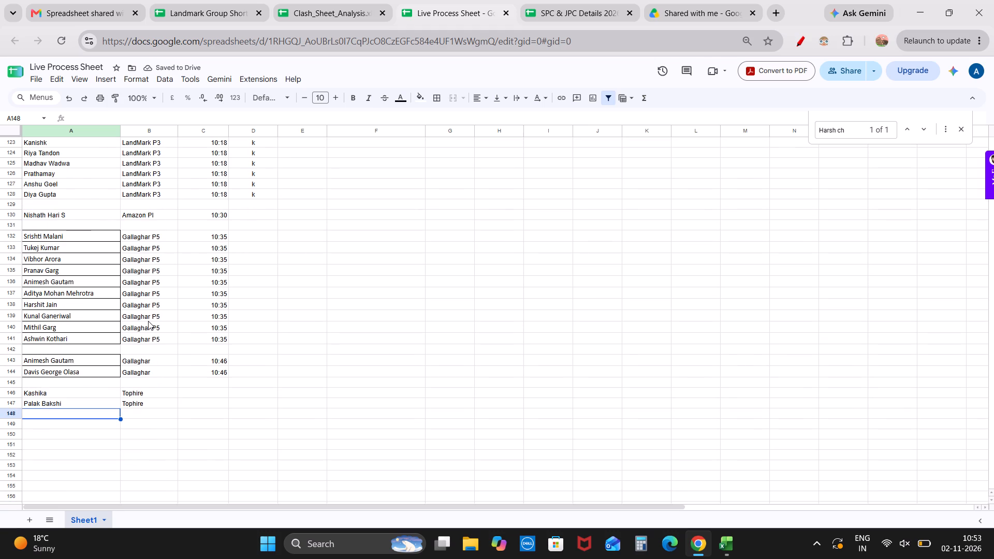
key(ctrl+s)
Replace the student name in A138 of the Gallaghar P5 group with Arjav.
scroll(148, 321, right, 1)
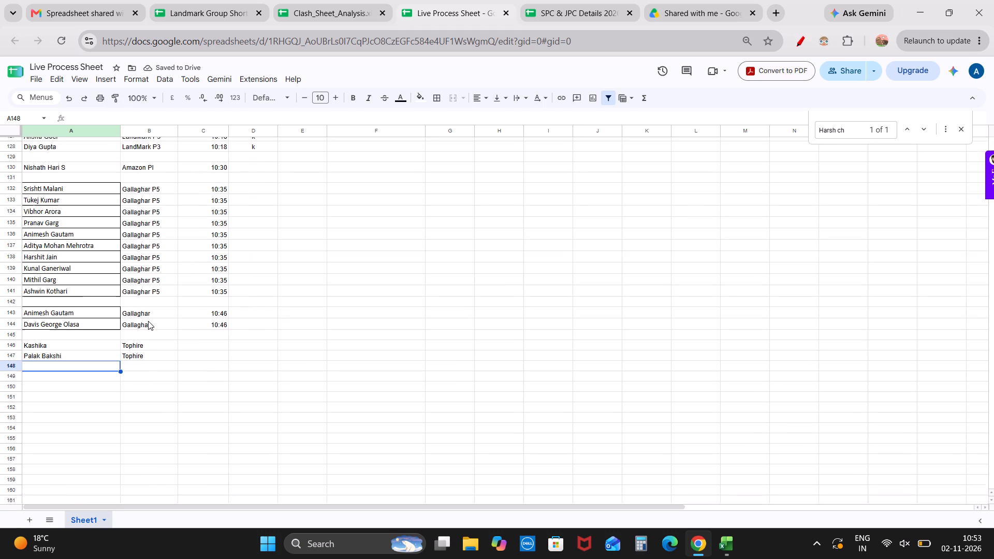
scroll(148, 321, right, 1)
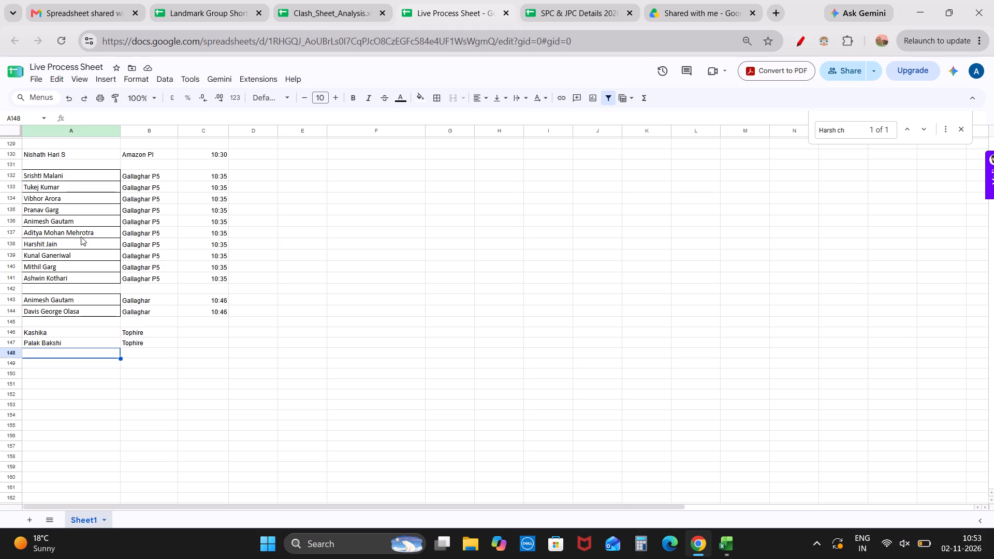
click(61, 243)
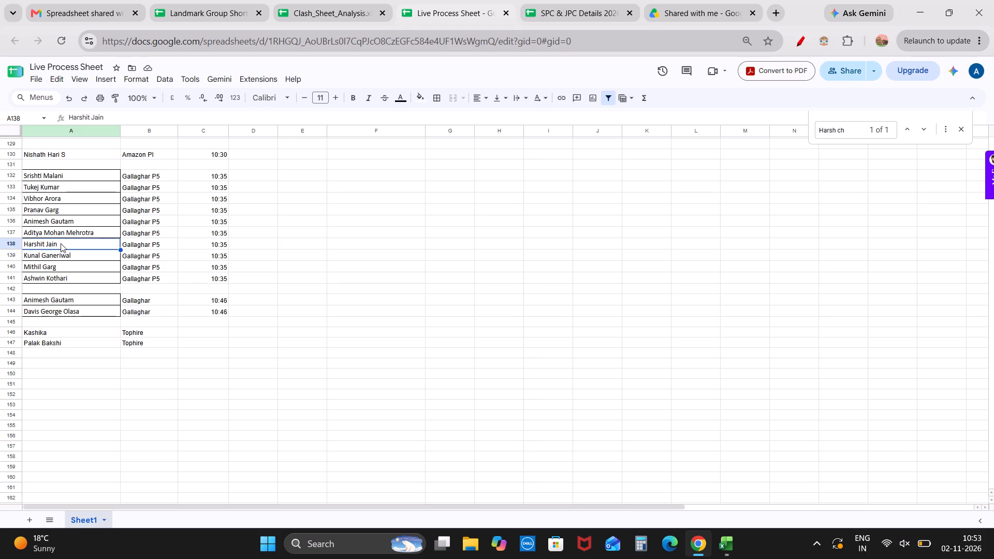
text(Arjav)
click(60, 253)
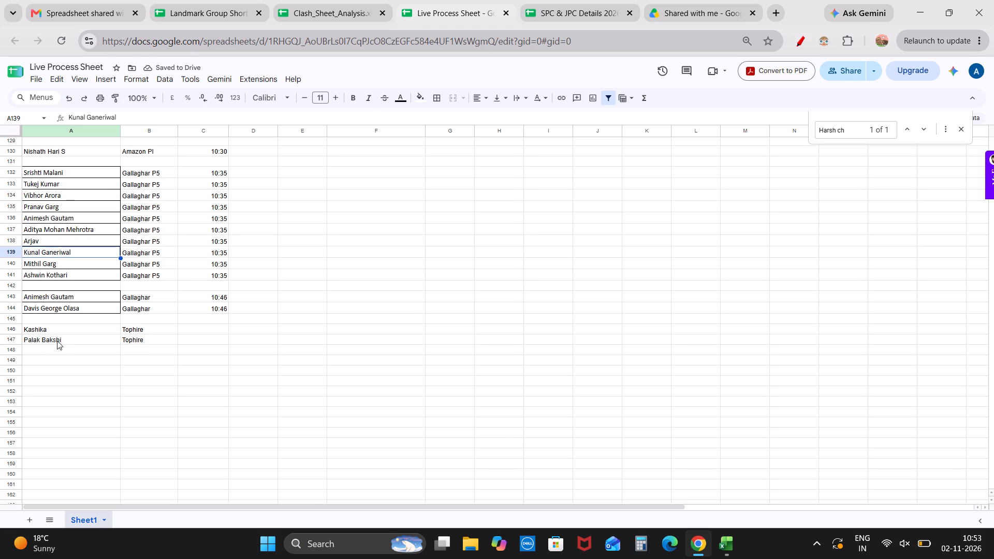
Search the Live Process Sheet for the student name palak.
click(124, 339)
key(ctrl+f)
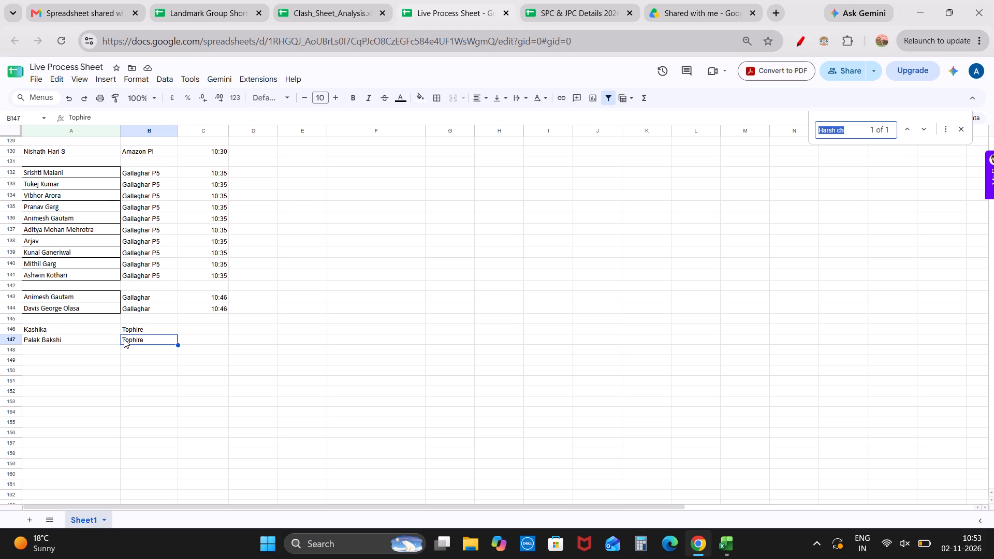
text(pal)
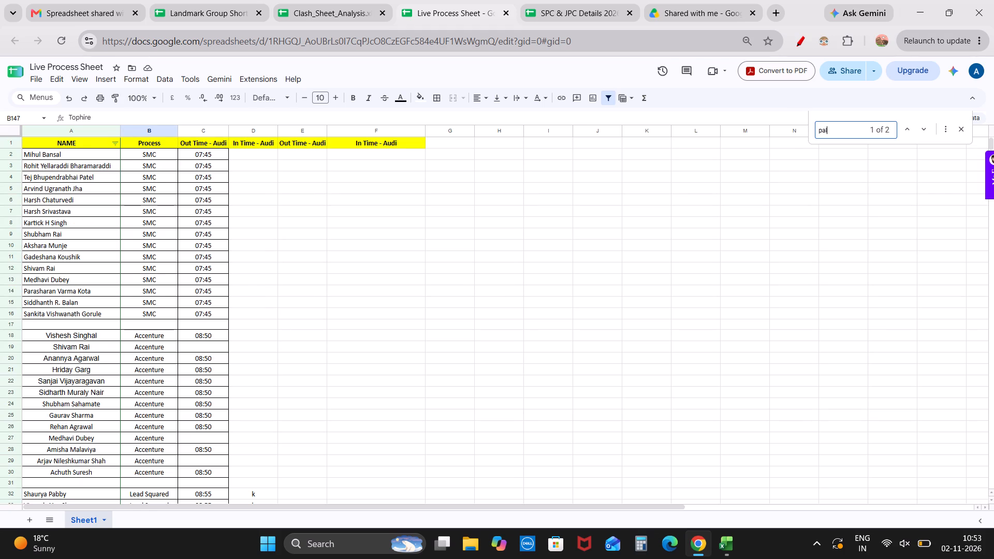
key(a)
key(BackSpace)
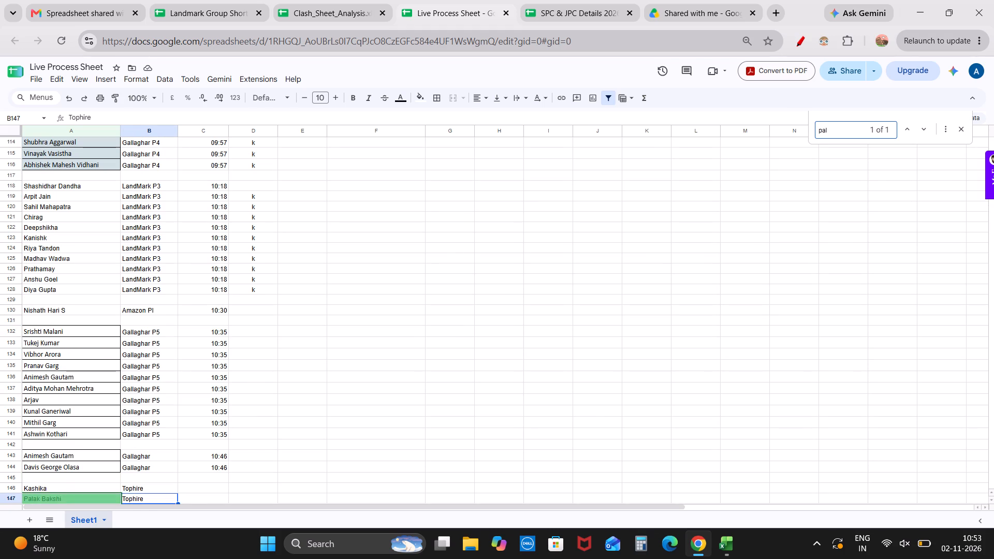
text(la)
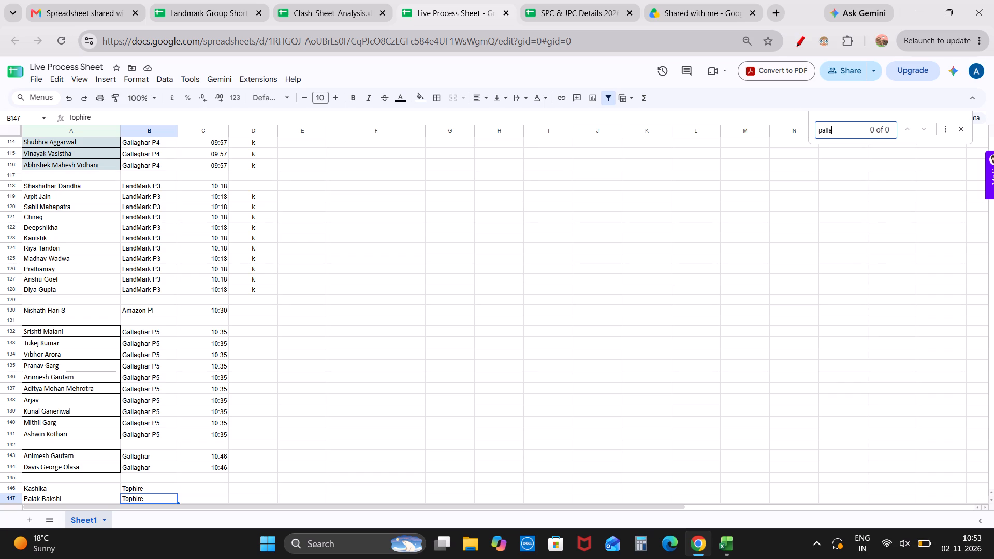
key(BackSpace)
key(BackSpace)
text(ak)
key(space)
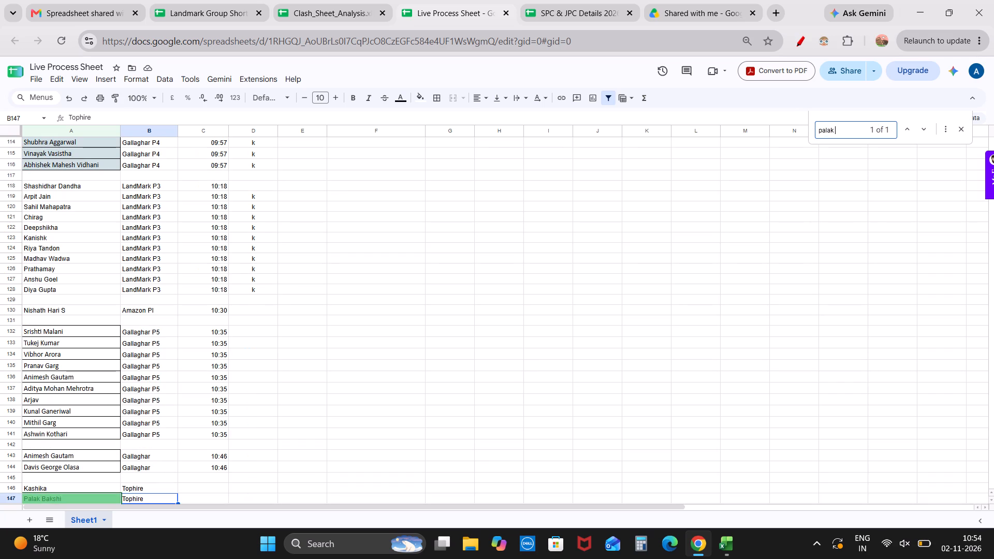
Look through the student groups in the Live Process Sheet, checking names, processes and k marks from Accenture to Tophire.
click(50, 401)
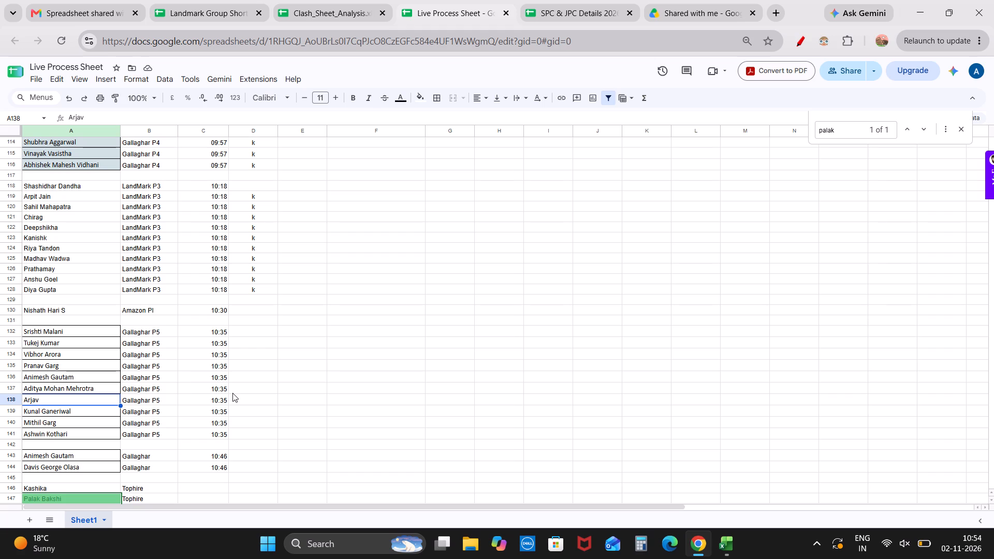
scroll(232, 393, up, 9)
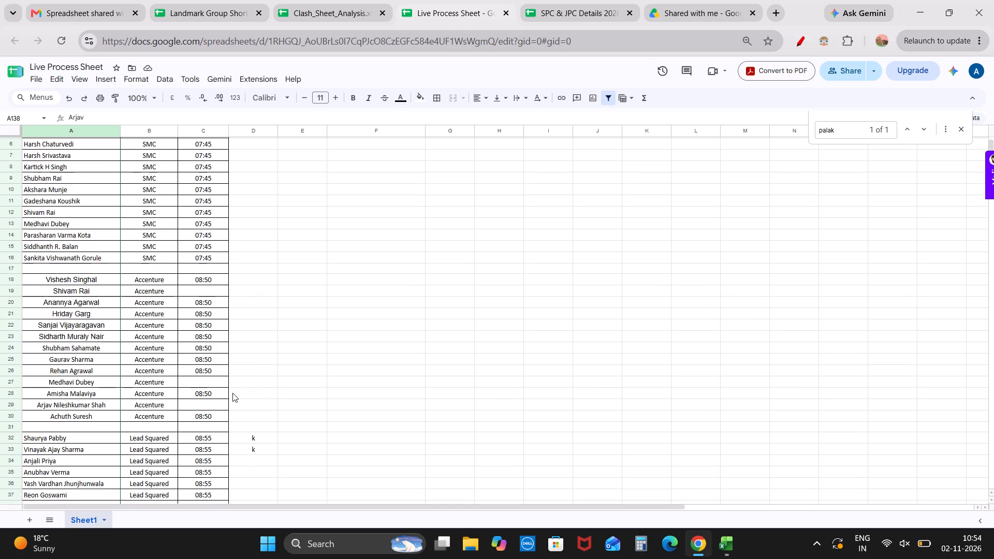
scroll(232, 393, up, 1)
scroll(232, 393, down, 8)
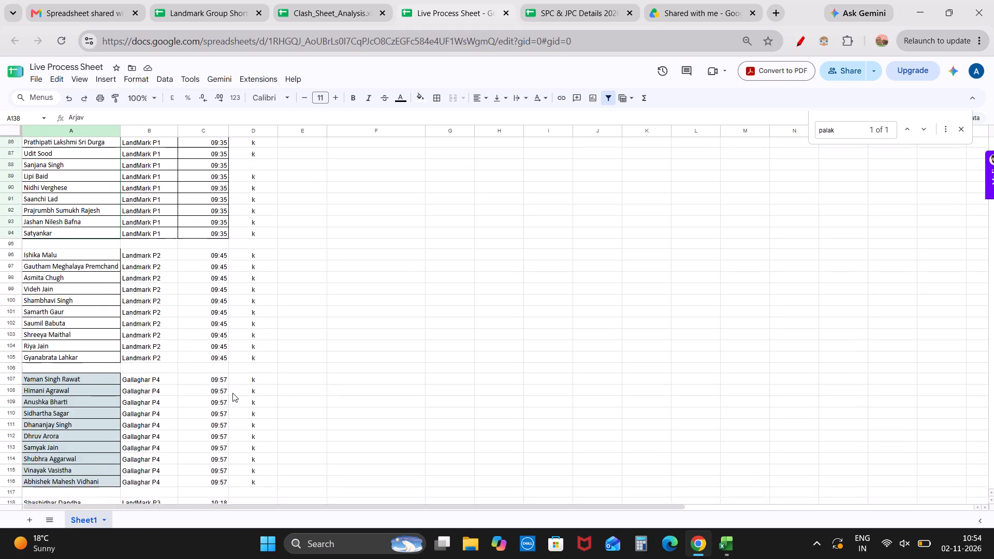
scroll(232, 393, down, 6)
click(159, 361)
scroll(159, 361, up, 1)
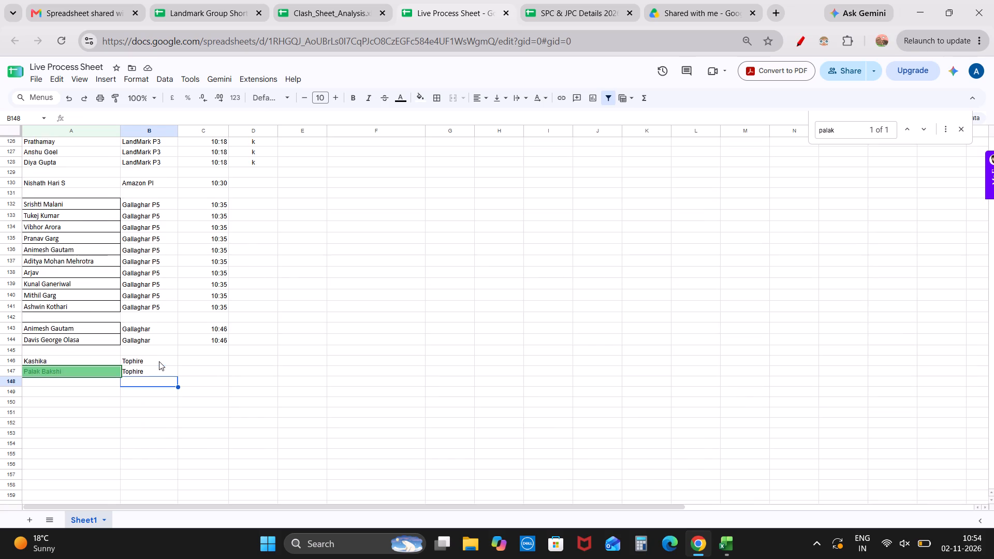
scroll(159, 361, up, 1)
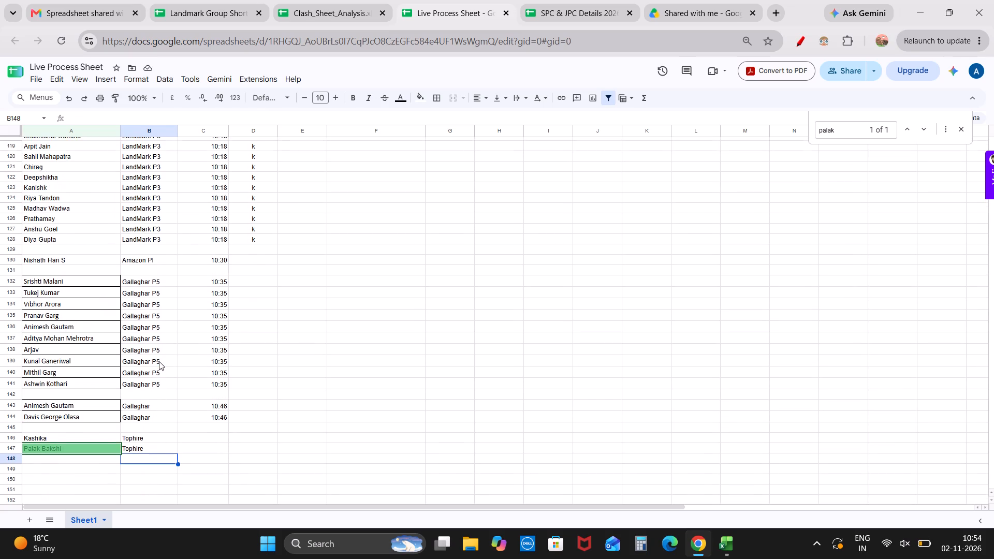
scroll(159, 361, up, 5)
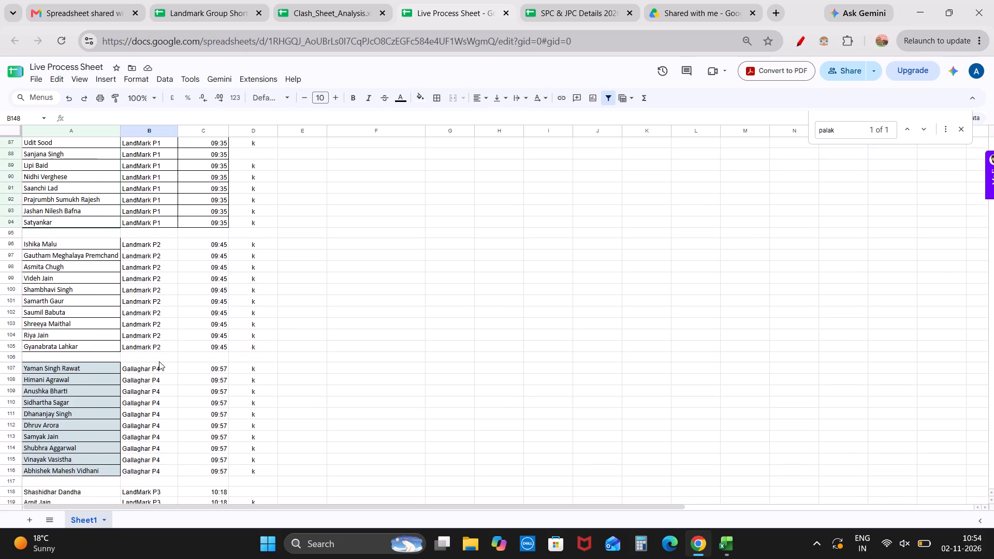
scroll(159, 361, up, 1)
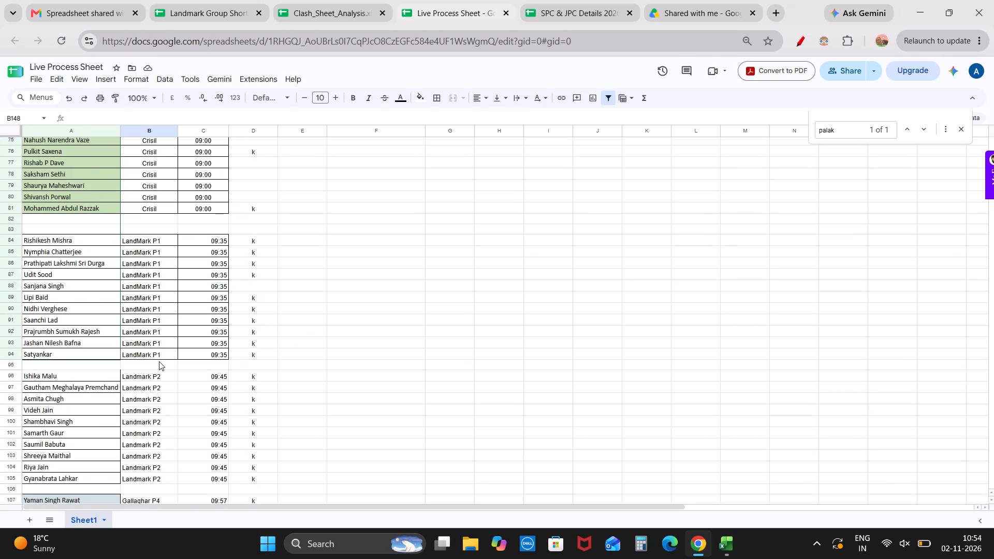
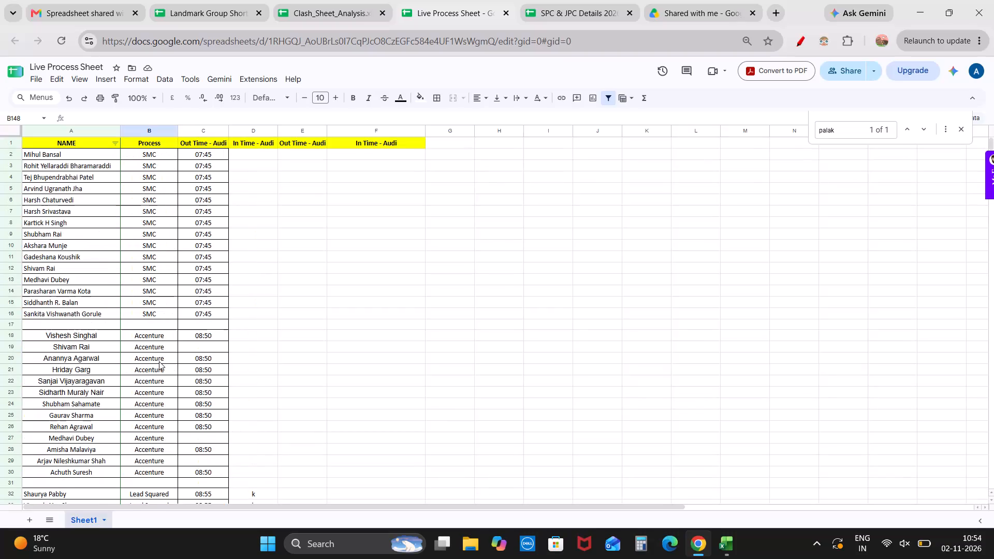
Mark the Lead Squared student in row 38 with k in column D.
scroll(159, 361, down, 2)
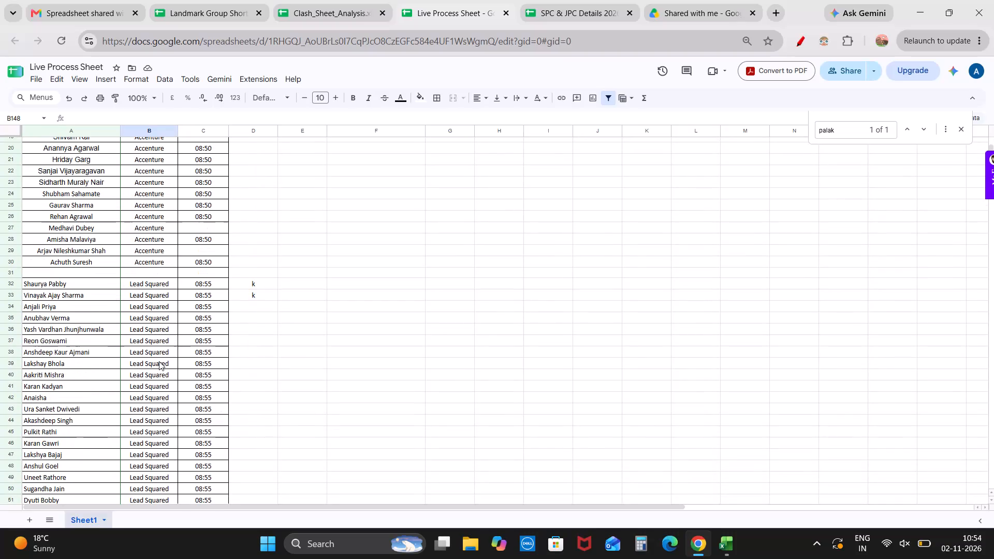
scroll(159, 361, down, 3)
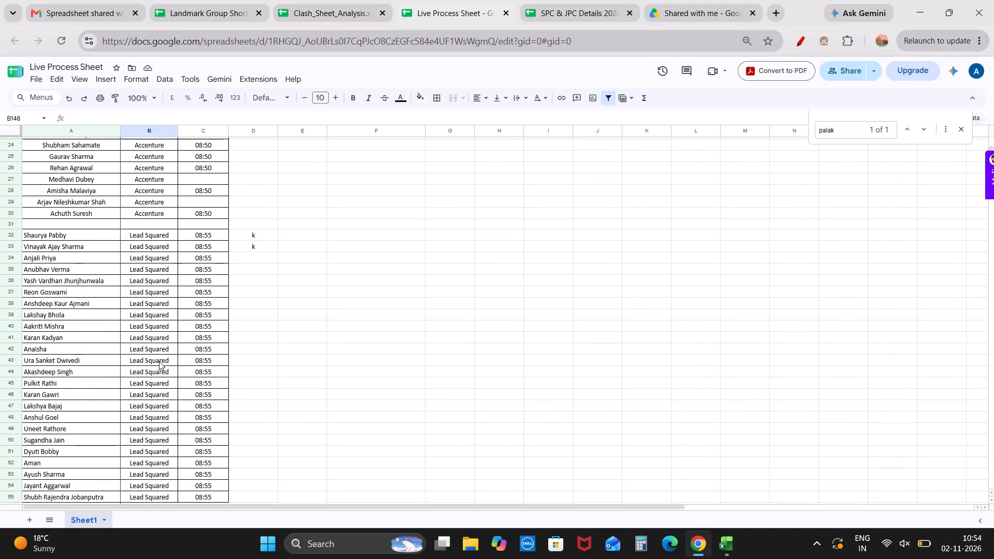
scroll(159, 361, down, 2)
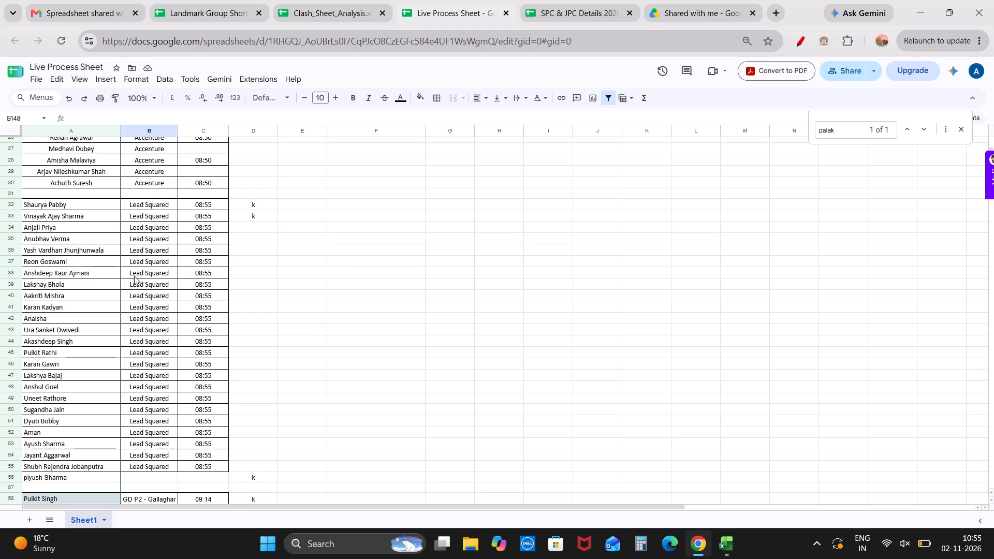
click(99, 416)
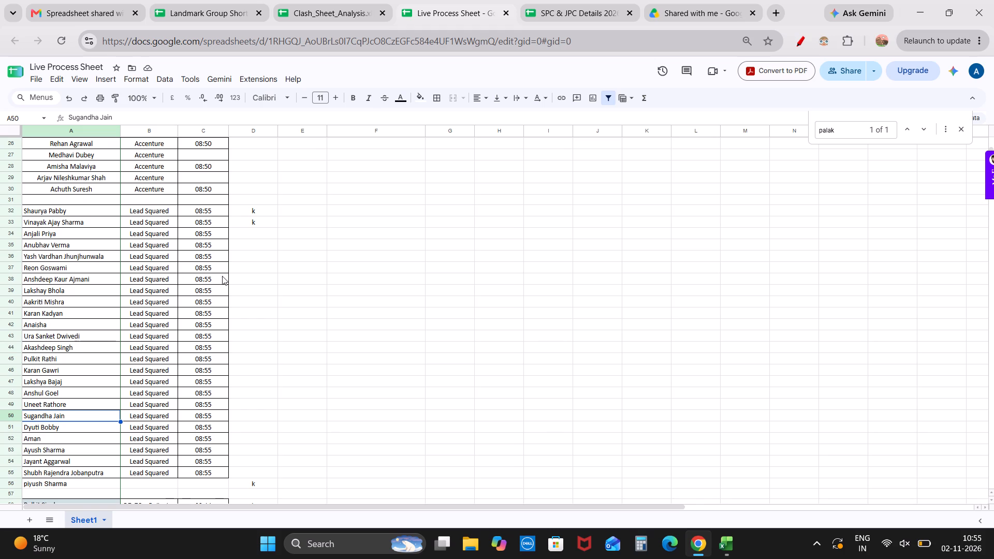
click(246, 279)
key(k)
key(Down)
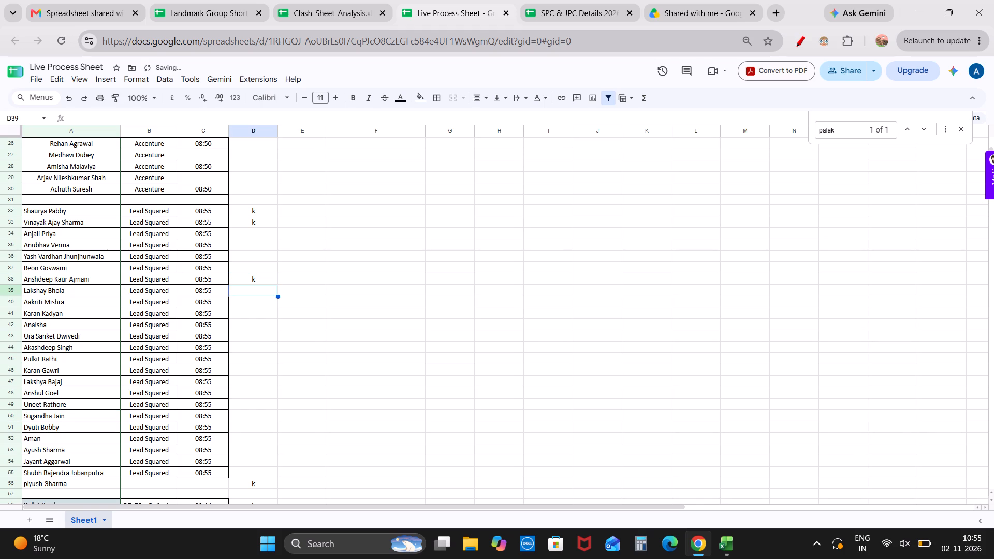
Look through the Lead Squared group between rows 36 and 54, checking the students and their k marks.
key(Up)
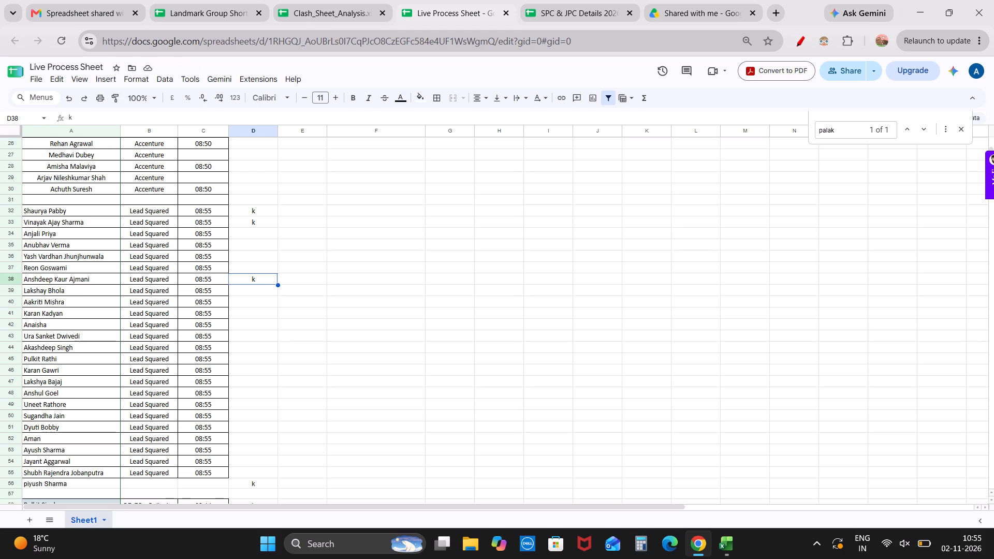
key(Down)
key(Down)
key(Down)
key(Down)
key(Down)
key(Down)
key(Down)
key(Down)
key(Down)
key(Down)
key(Down)
key(Down)
key(Down)
key(Down)
key(Down)
key(Down)
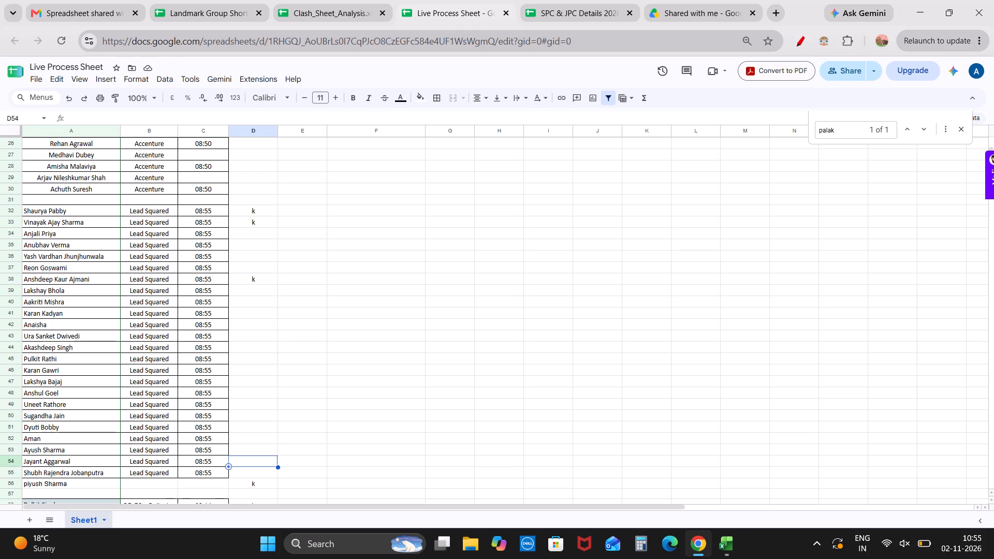
key(Up)
key(Up)
key(Up)
key(Up)
key(Up)
key(Up)
key(Up)
key(Up)
key(Up)
key(Up)
key(Up)
key(Up)
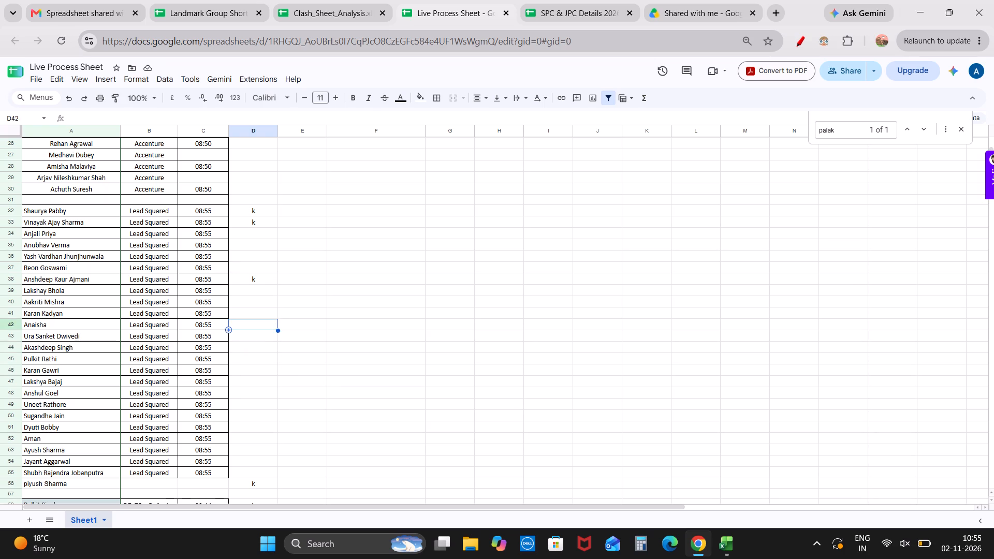
key(Up)
key(Up)
key(Up)
key(Up)
key(Up)
key(Up)
Copy the student name in A38 of the Lead Squared group.
key(Left)
key(Left)
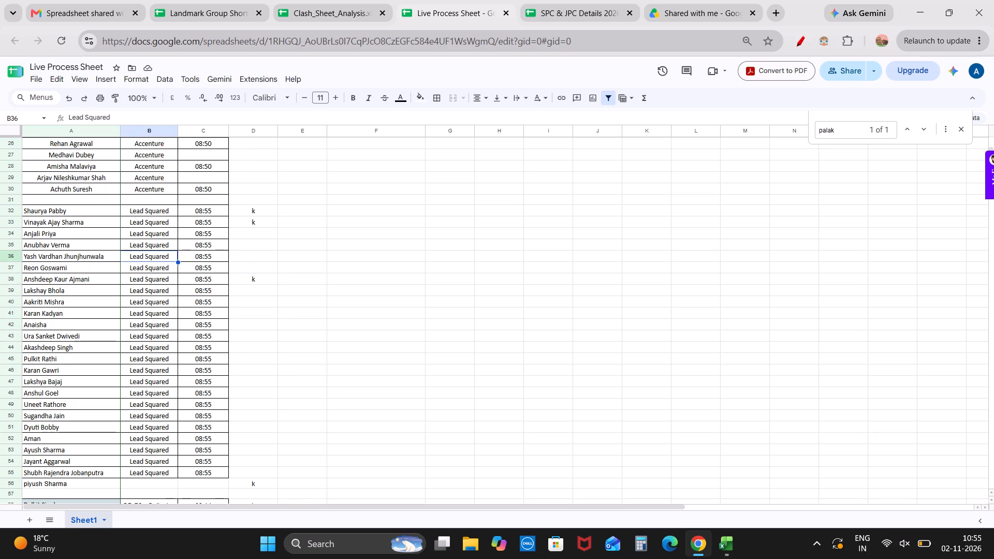
key(Down)
key(Left)
key(Left)
key(Down)
key(ctrl+c)
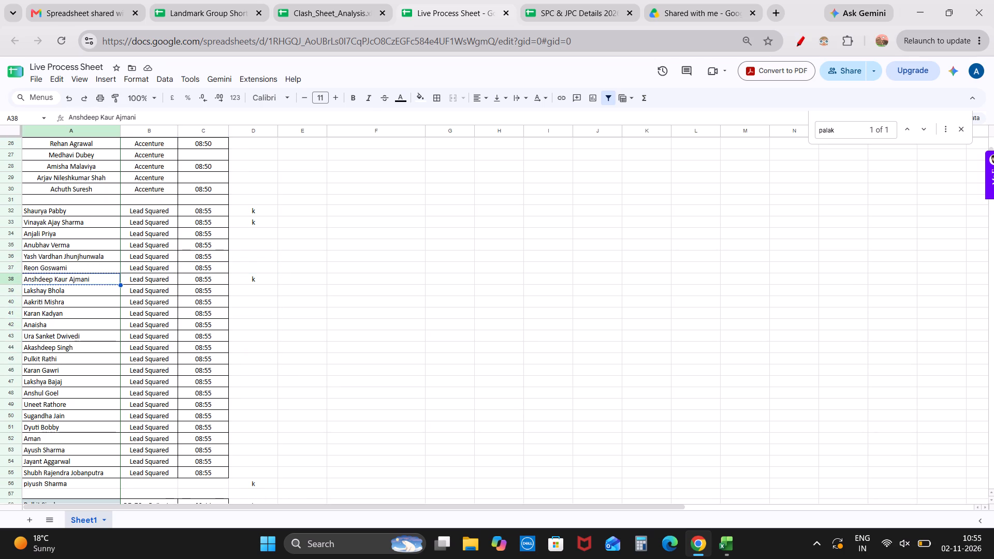
Mark the Lead Squared student in row 34 with k in column D.
key(Up)
key(Up)
key(Right)
key(Right)
key(Right)
key(Right)
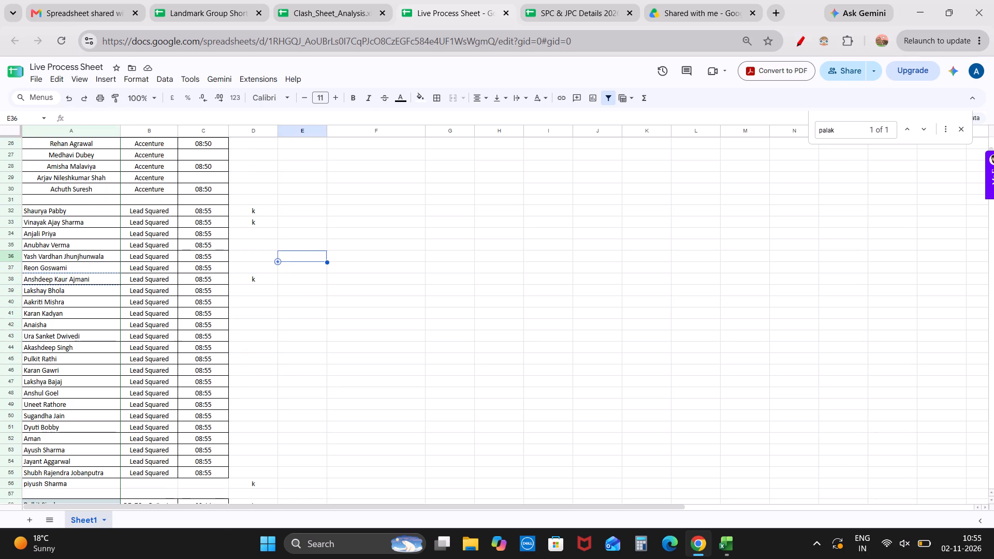
key(Up)
key(Up)
key(Left)
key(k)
key(Down)
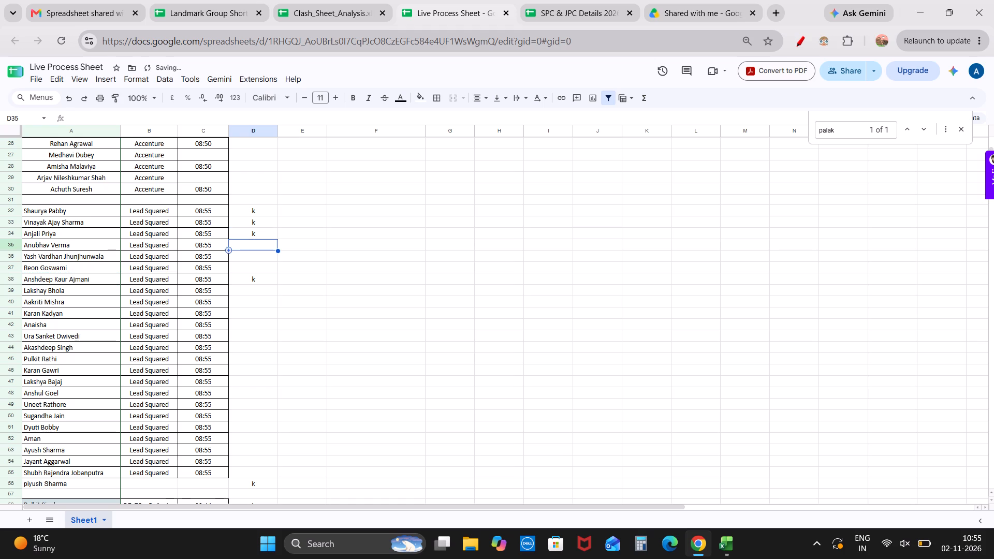
Start a new group below Tophire by pasting the copied student name into A149 and entering the row 34 student's name in A150.
key(Left)
key(Down)
key(Down)
key(Down)
key(Down)
key(Down)
key(Down)
key(Down)
key(Down)
key(Down)
key(Down)
key(Down)
key(Down)
key(Down)
key(Down)
key(Down)
key(Down)
key(Down)
key(Down)
key(Down)
key(Down)
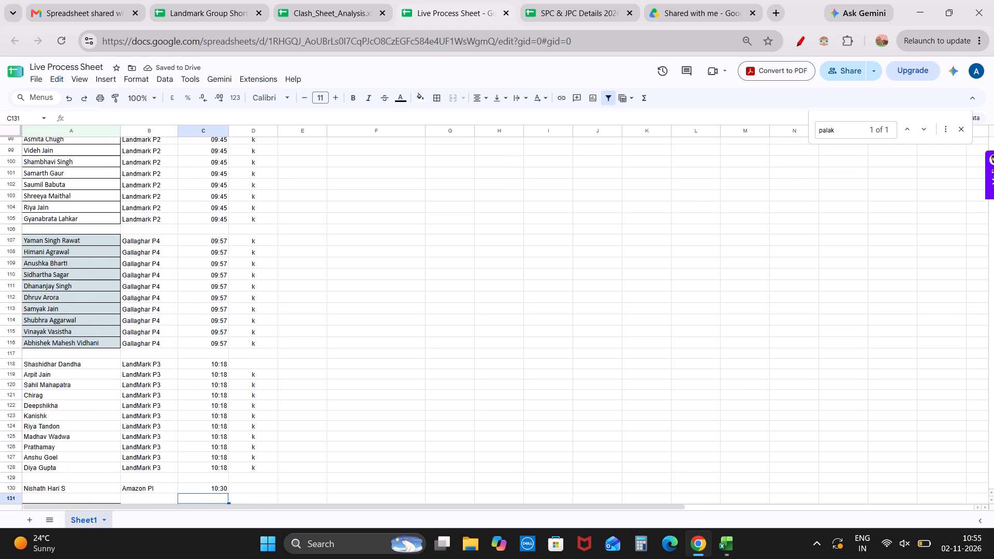
key(Up)
key(Left)
key(Left)
key(Up)
key(Up)
key(Up)
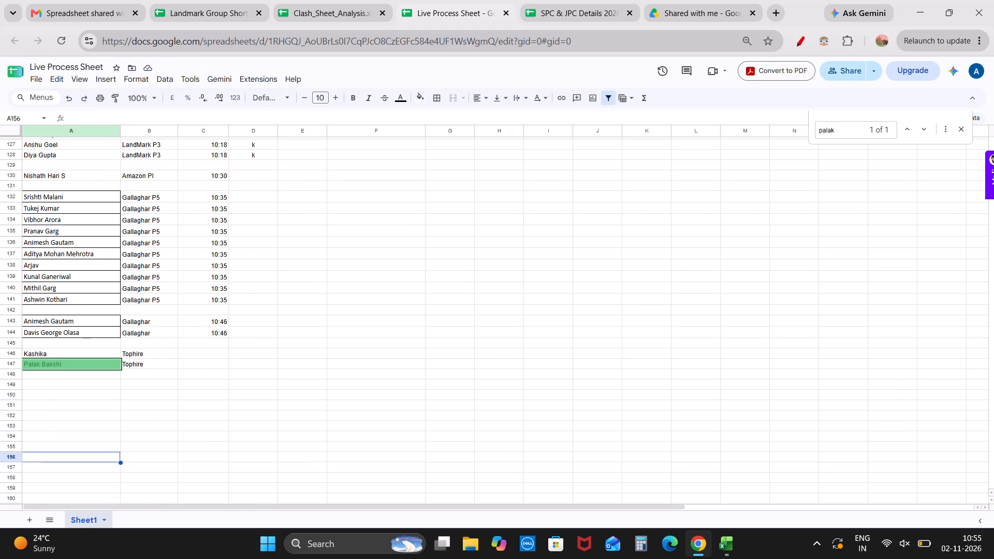
key(Up)
key(Up)
key(Up)
key(Up)
key(Up)
key(Up)
key(Up)
key(ctrl+v)
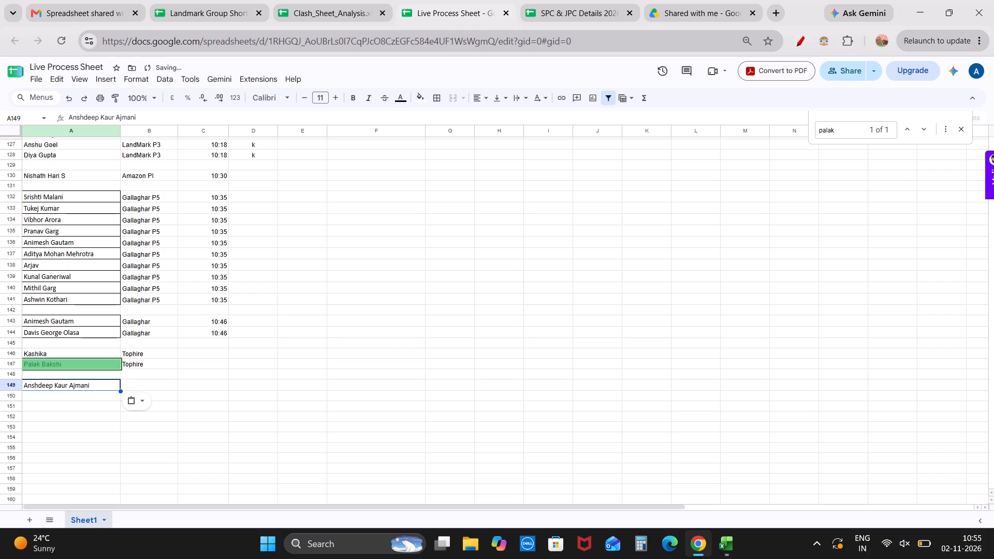
key(Down)
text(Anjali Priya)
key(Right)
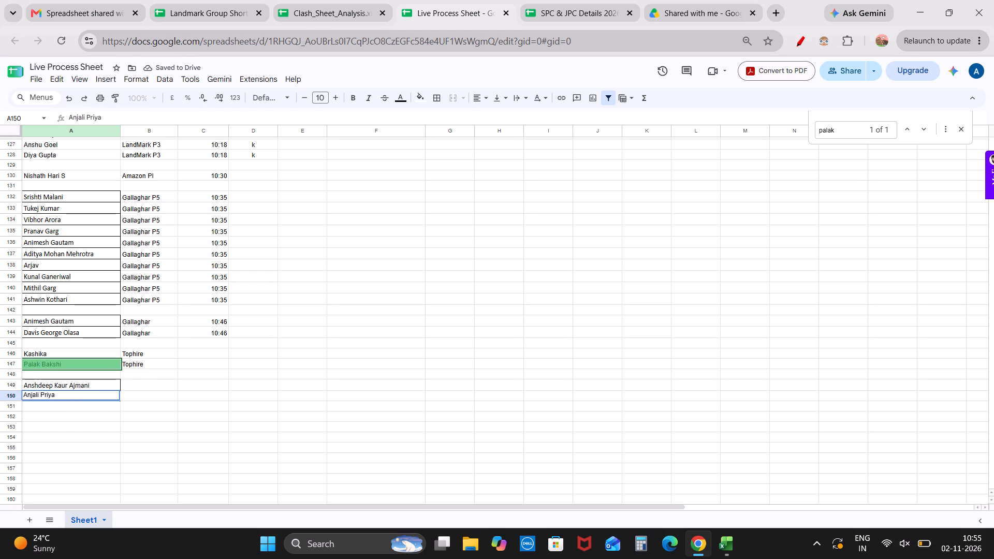
Enter Lead Sq as the process for the two new students in B149 and B150.
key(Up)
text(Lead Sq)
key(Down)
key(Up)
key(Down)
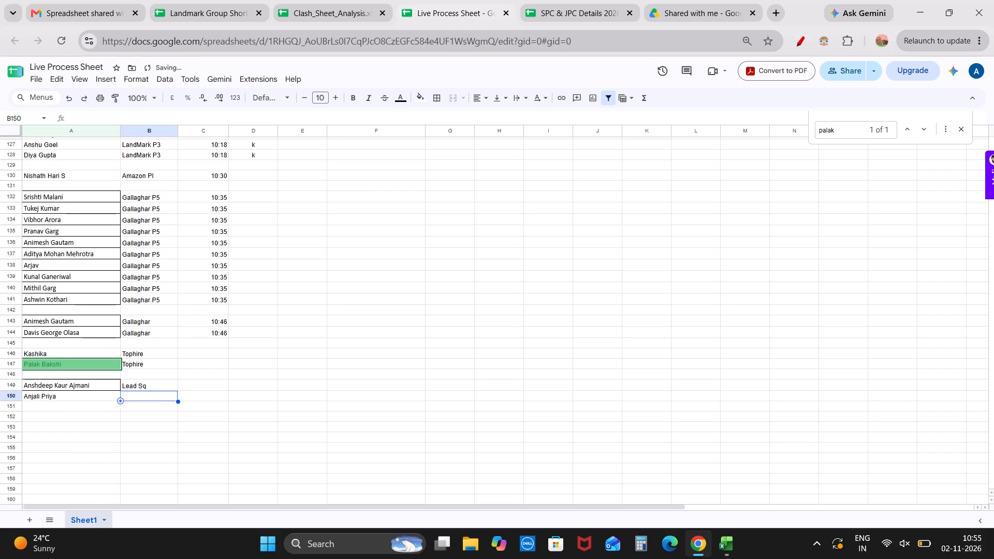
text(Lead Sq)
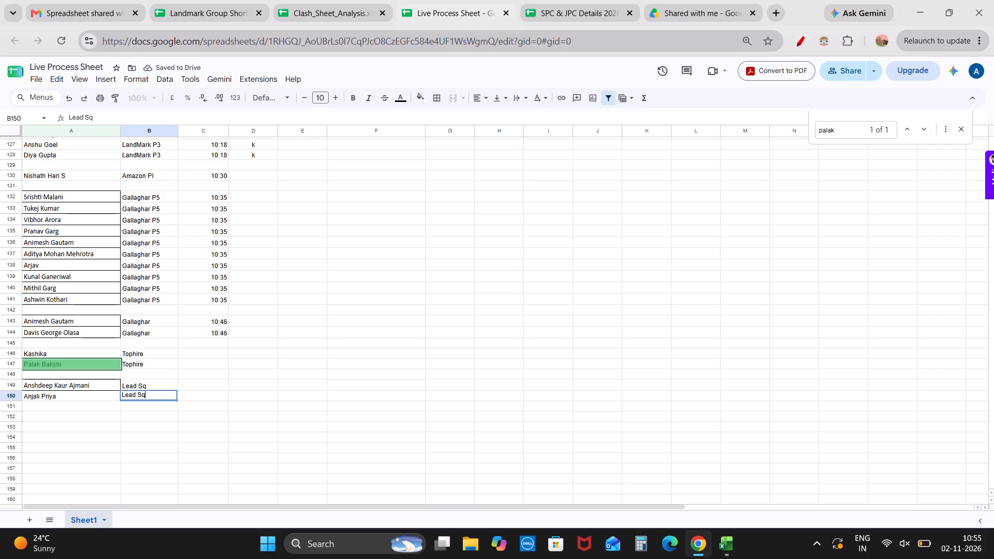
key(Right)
Enter 10:55 as the out time for both Lead Sq students in C149 and C150.
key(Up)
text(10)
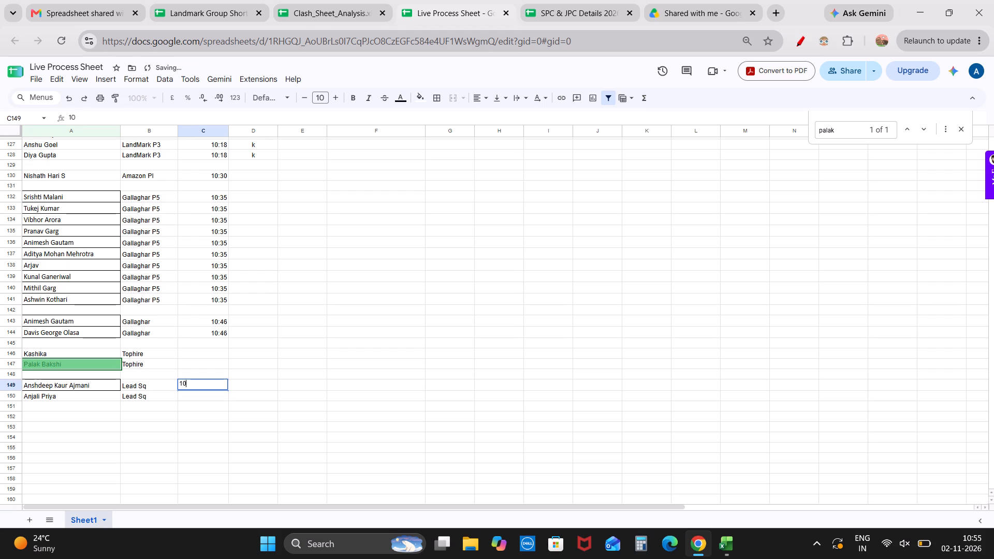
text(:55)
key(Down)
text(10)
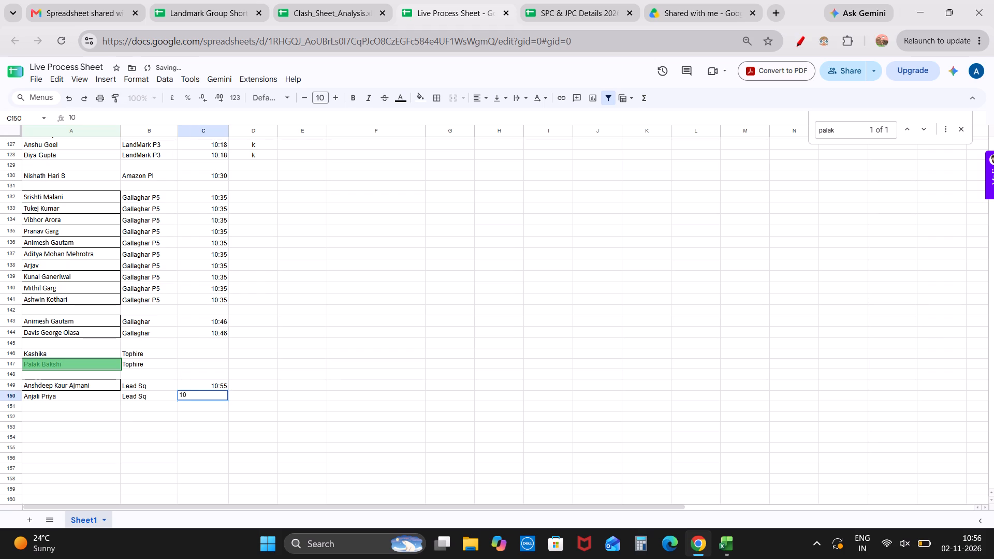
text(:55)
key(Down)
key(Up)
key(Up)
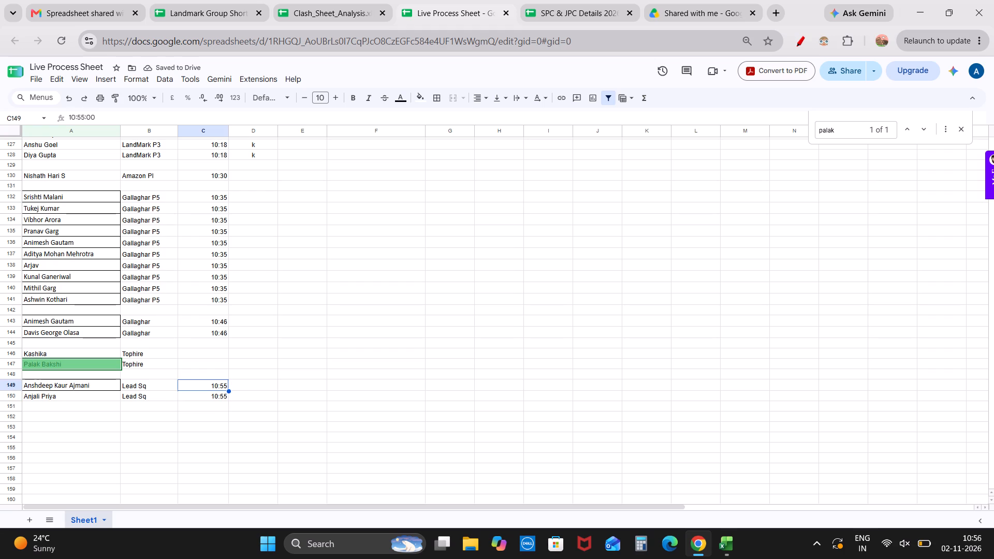
Review the process entries in column B from the Lead Sq rows up to the Crisil group and back down.
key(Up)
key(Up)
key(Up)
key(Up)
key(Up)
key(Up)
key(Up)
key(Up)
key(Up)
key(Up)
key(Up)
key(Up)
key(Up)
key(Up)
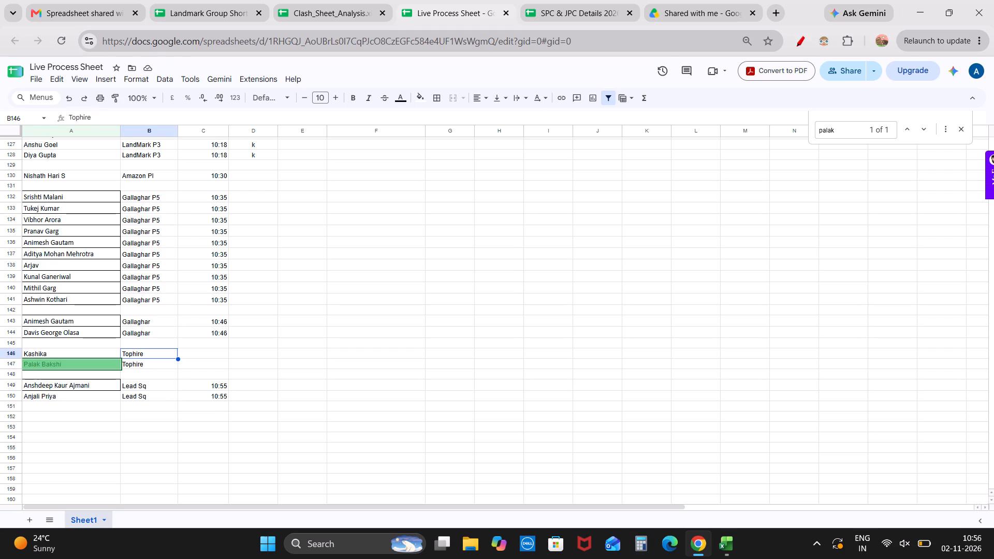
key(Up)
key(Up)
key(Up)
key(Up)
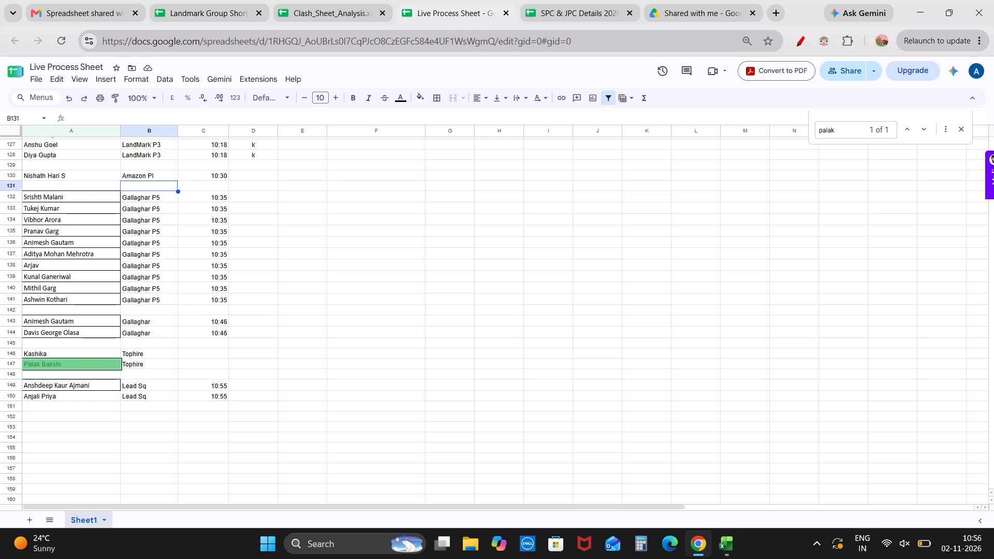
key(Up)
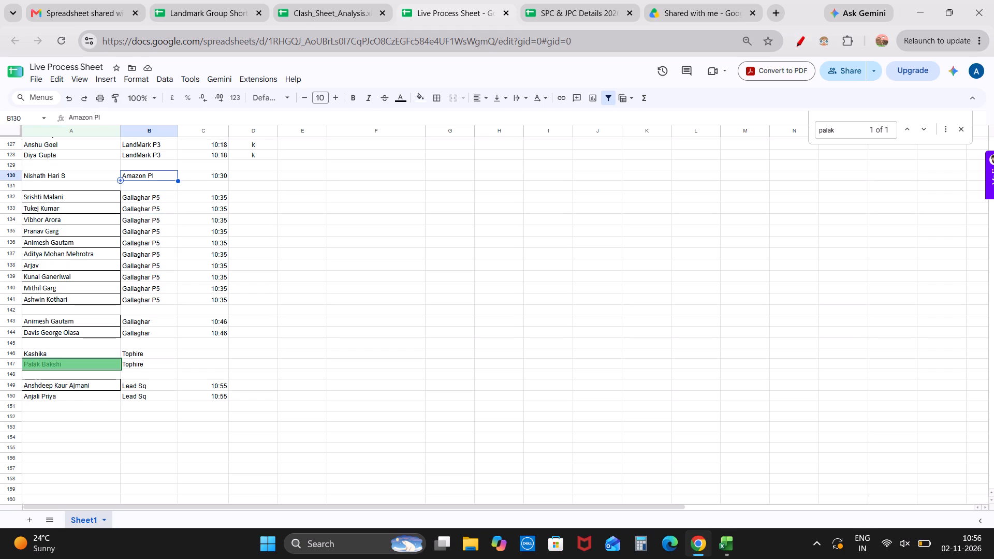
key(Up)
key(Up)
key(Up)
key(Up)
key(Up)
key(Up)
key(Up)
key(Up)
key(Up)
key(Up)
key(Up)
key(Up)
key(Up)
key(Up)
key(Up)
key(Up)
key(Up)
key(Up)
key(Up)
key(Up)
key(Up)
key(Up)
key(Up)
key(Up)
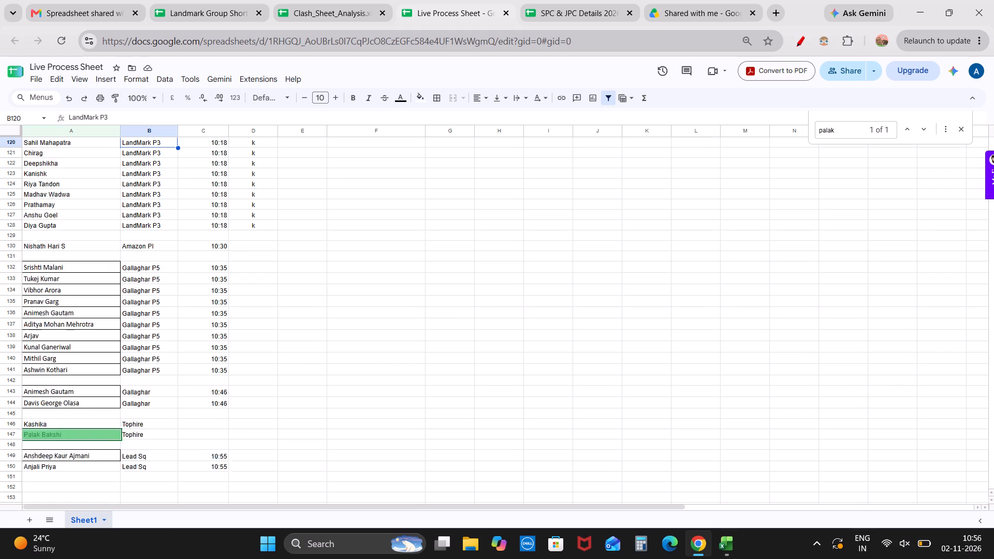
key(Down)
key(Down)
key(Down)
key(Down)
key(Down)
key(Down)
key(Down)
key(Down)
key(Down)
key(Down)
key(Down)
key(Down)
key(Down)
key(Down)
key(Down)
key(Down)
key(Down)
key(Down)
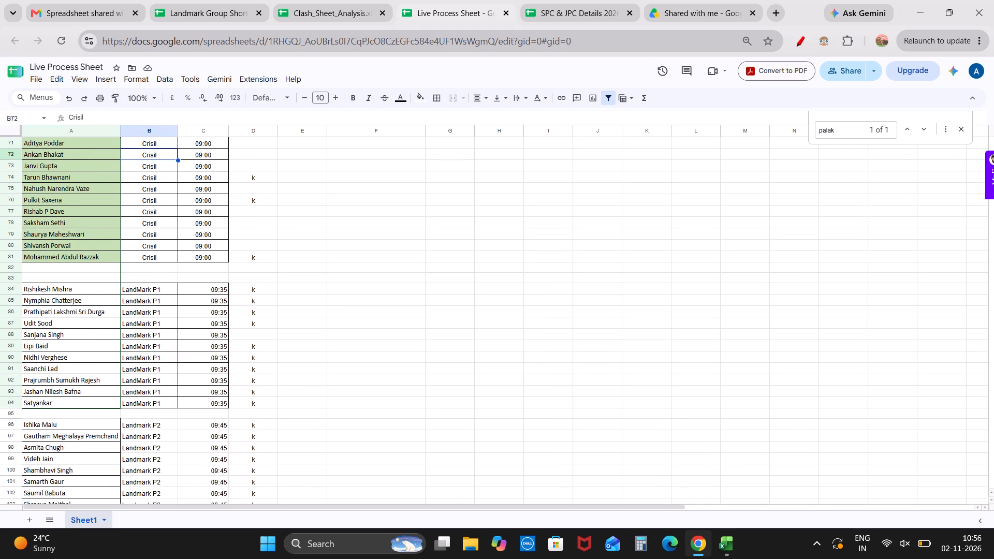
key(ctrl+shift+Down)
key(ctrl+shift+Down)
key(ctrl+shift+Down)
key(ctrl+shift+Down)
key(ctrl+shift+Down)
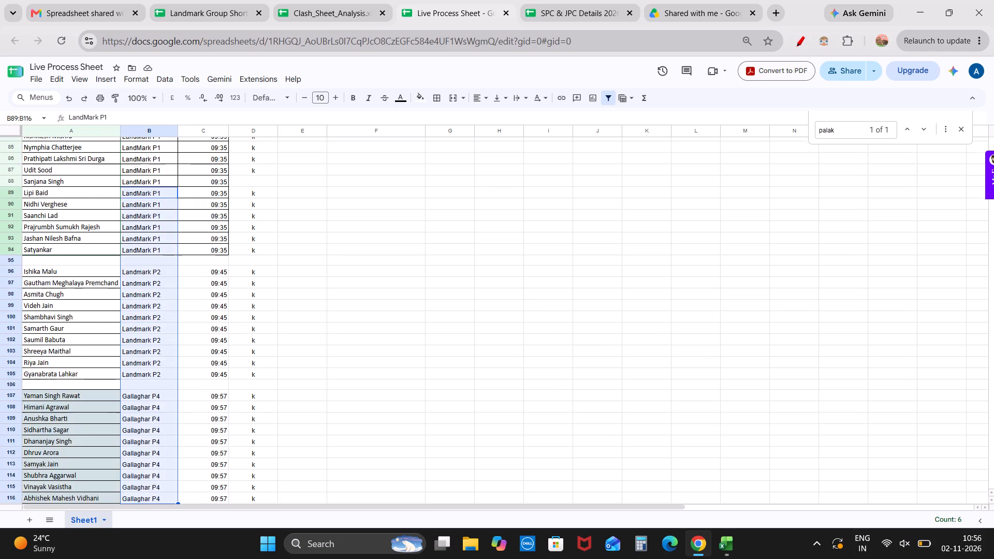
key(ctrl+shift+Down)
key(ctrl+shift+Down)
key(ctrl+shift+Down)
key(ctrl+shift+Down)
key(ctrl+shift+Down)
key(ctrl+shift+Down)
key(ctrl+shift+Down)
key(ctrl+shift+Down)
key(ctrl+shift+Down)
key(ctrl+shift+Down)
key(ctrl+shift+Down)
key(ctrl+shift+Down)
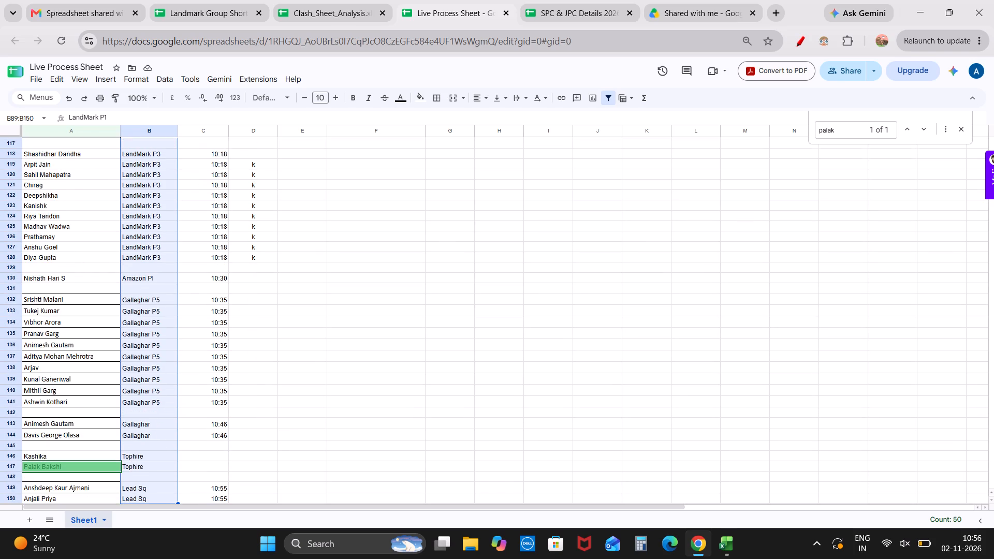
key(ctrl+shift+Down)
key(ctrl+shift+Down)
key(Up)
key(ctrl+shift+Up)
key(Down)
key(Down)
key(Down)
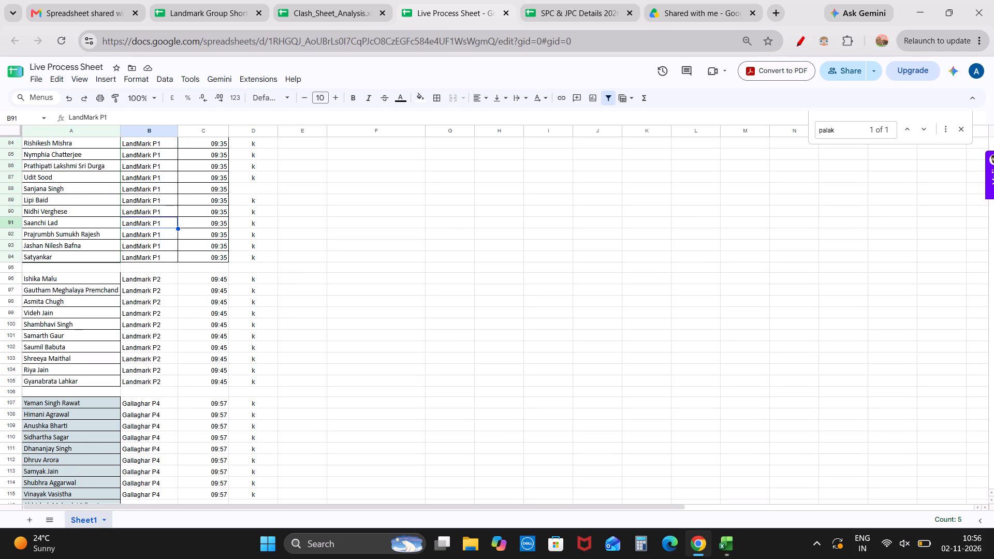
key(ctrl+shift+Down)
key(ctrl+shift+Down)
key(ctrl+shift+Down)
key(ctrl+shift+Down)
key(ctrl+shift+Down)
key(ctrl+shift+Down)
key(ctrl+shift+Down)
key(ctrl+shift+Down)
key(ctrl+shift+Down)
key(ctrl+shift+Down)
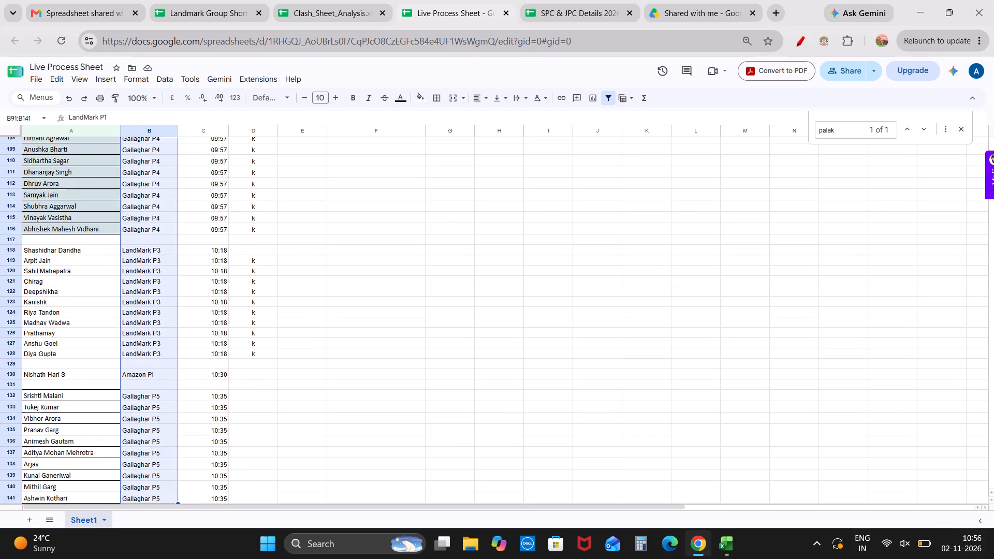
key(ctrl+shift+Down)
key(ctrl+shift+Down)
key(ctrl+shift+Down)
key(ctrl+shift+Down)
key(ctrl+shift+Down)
scroll(246, 279, down, 1)
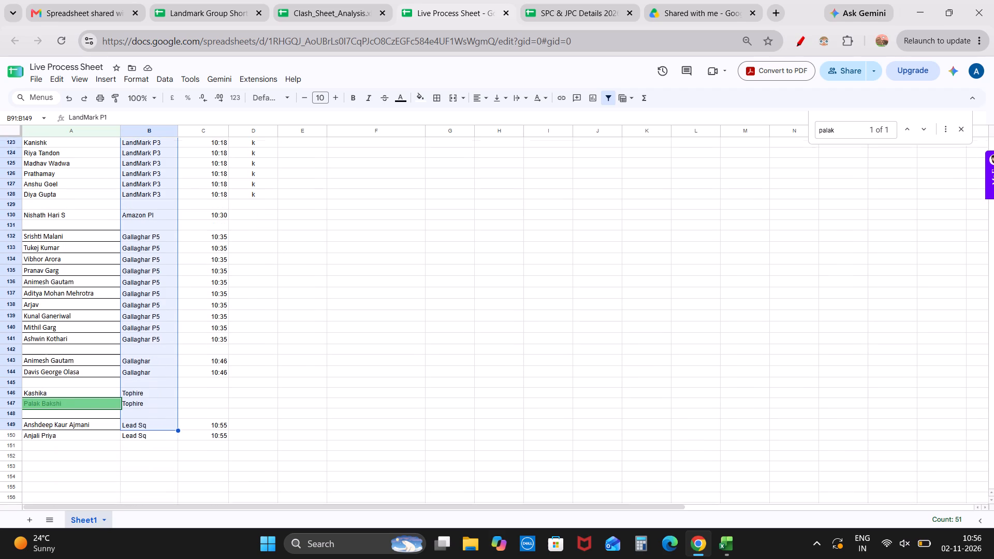
scroll(246, 279, down, 1)
Start a new group below Lead Sq by entering three students' full names in A152 through A154, leaving row 151 blank.
click(95, 450)
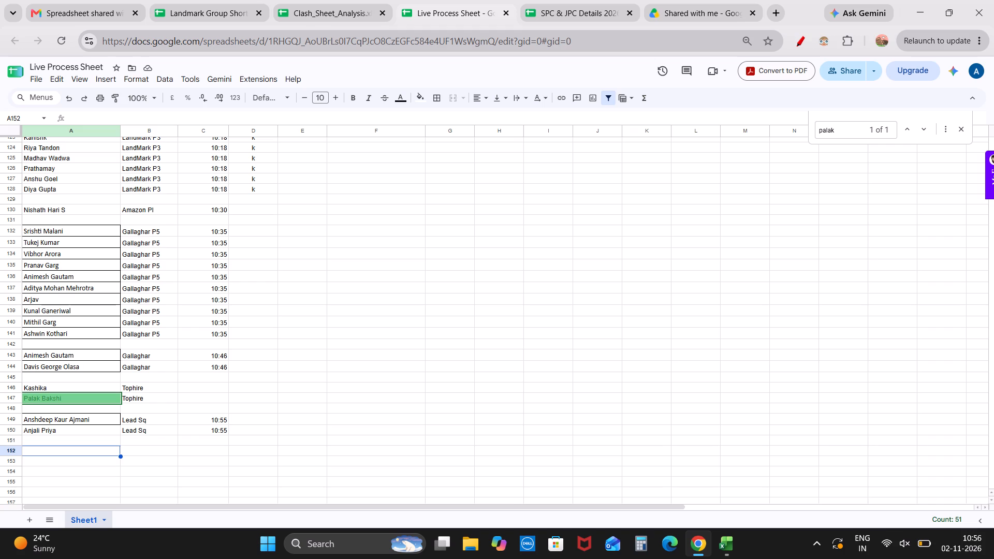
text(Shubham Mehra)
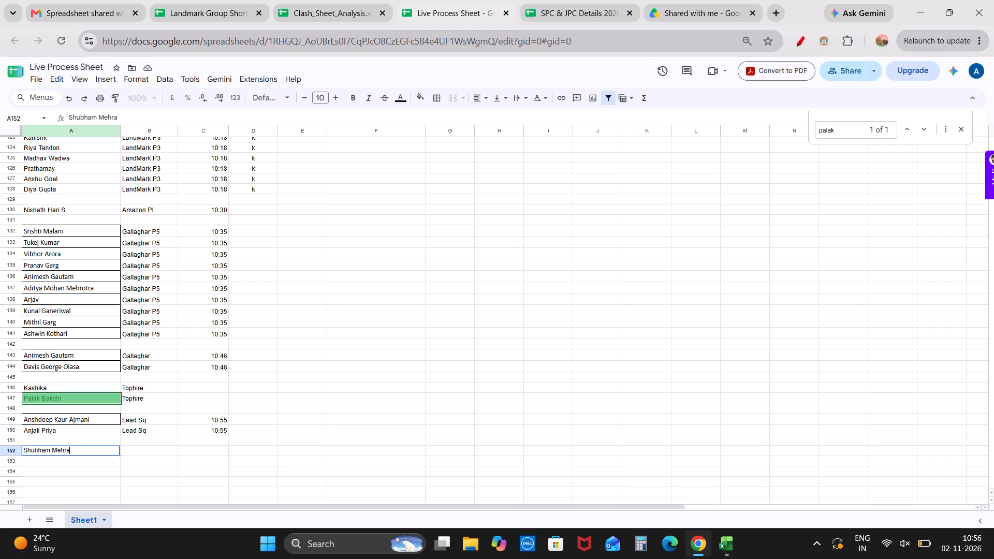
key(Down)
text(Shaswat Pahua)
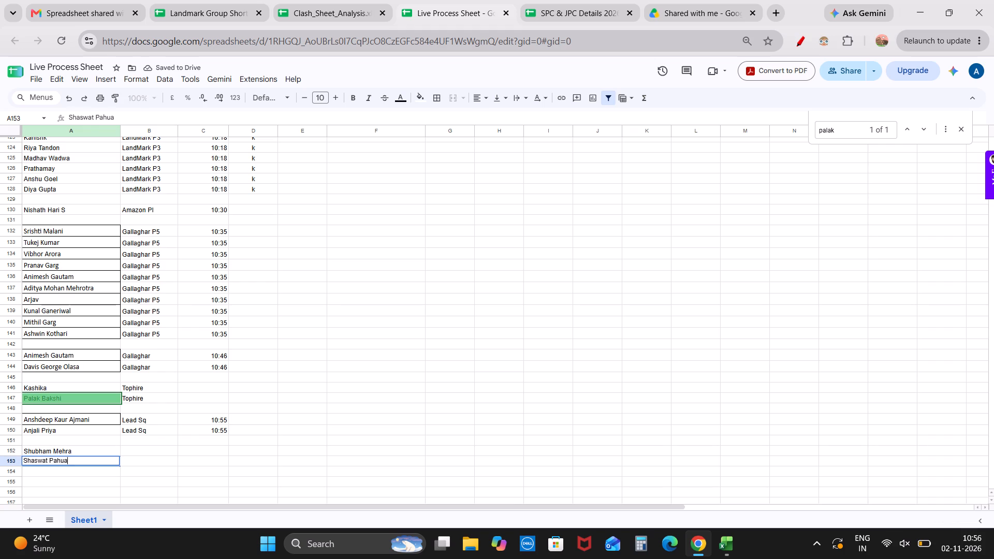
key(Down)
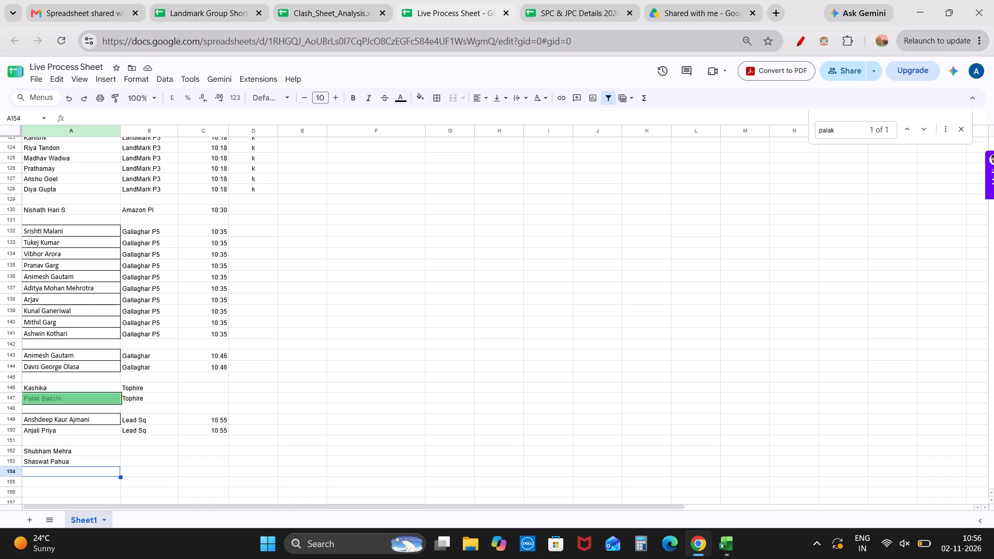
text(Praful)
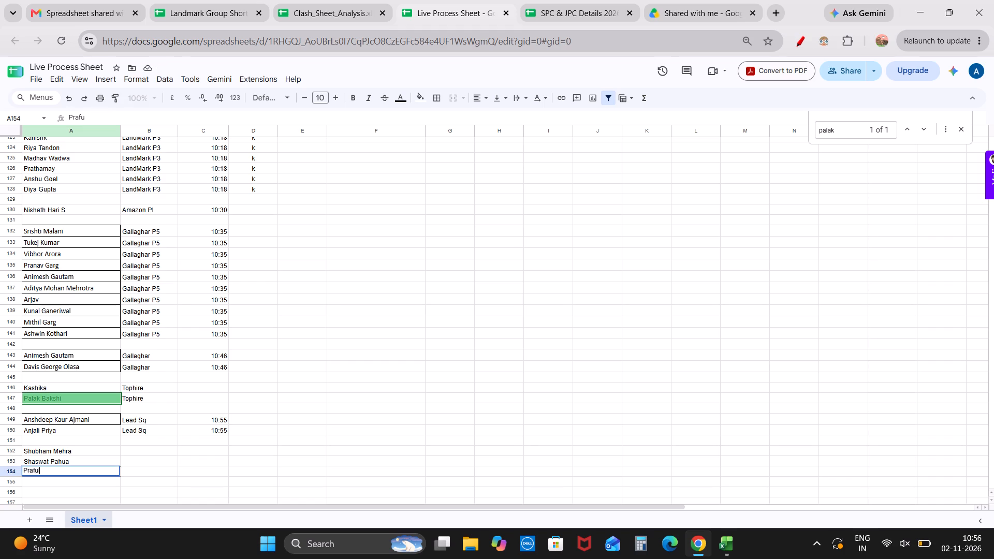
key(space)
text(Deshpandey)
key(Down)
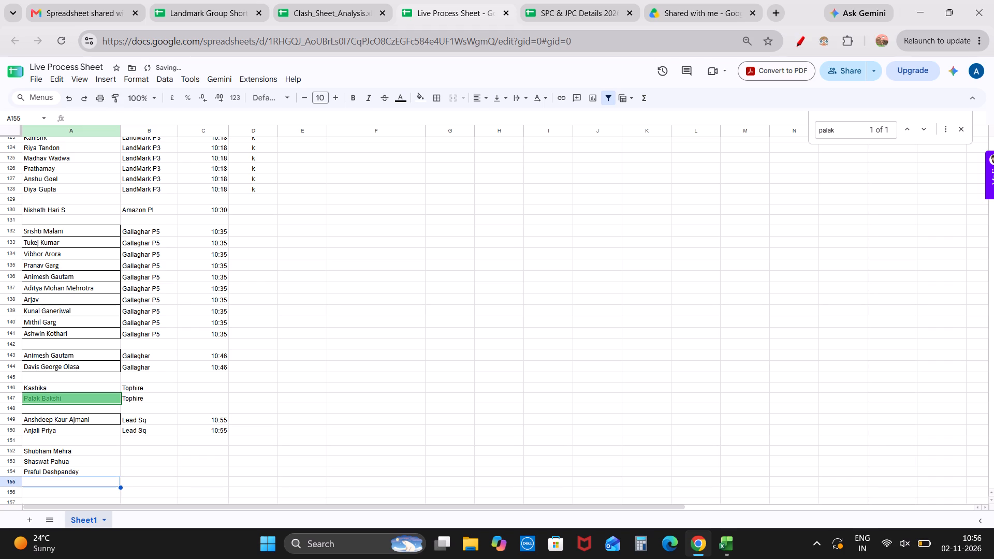
Add three more students' full names to the new group in A155, A156 and A157.
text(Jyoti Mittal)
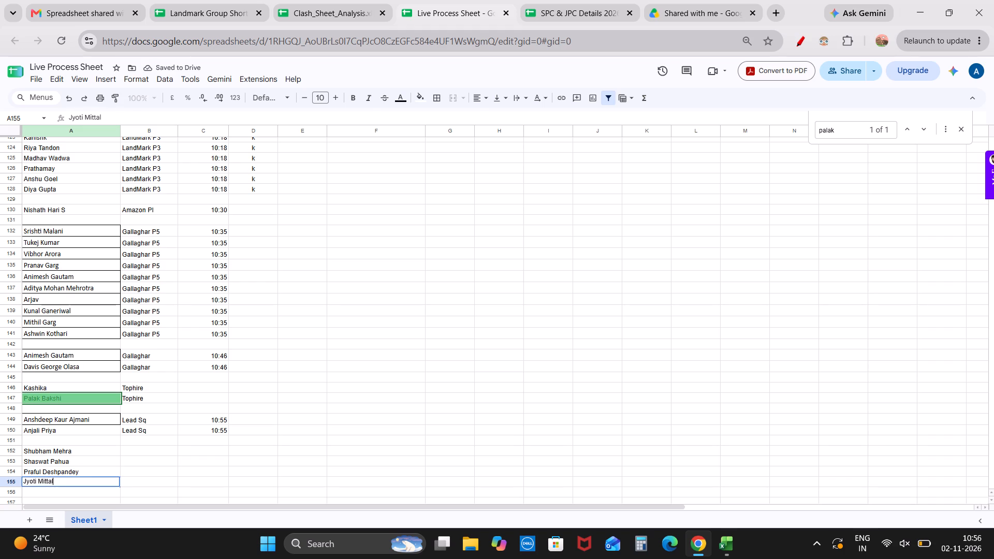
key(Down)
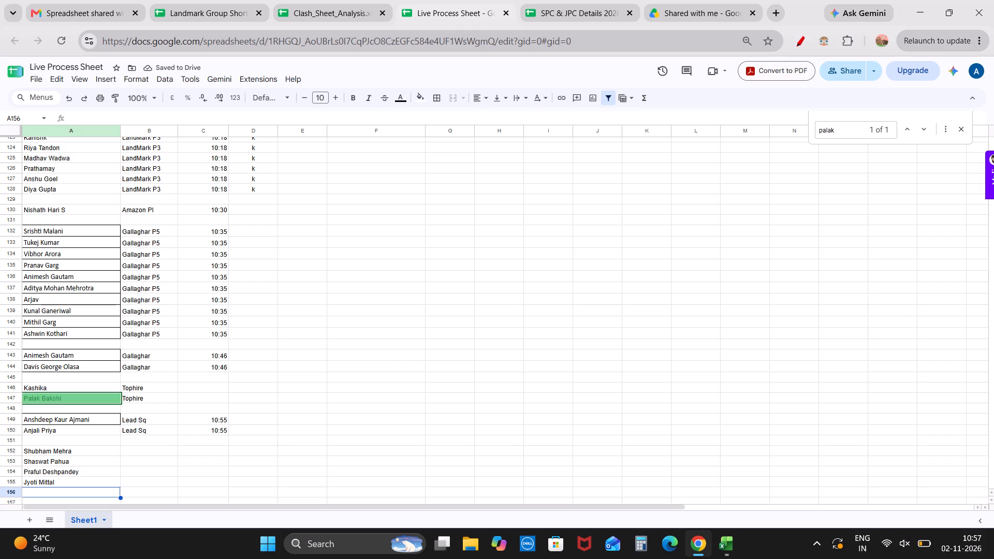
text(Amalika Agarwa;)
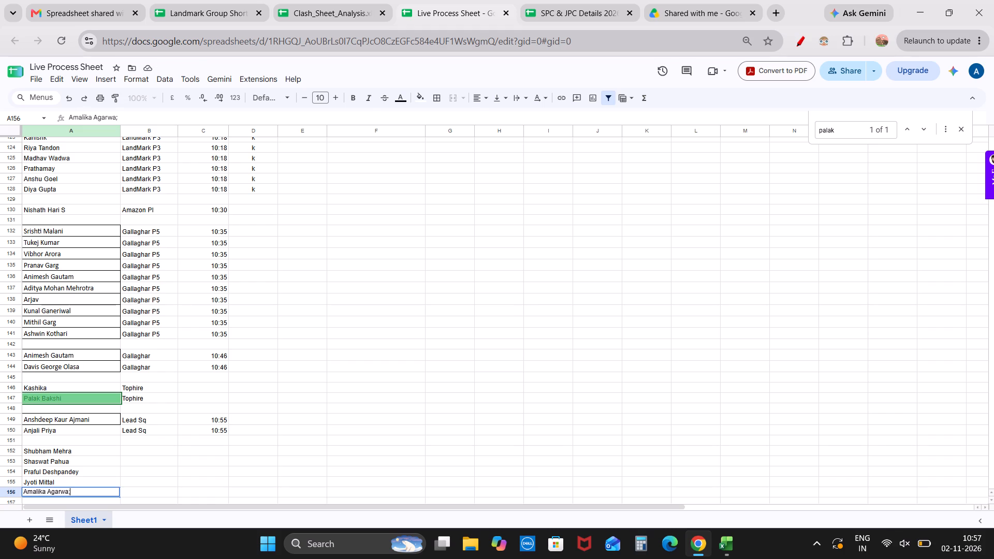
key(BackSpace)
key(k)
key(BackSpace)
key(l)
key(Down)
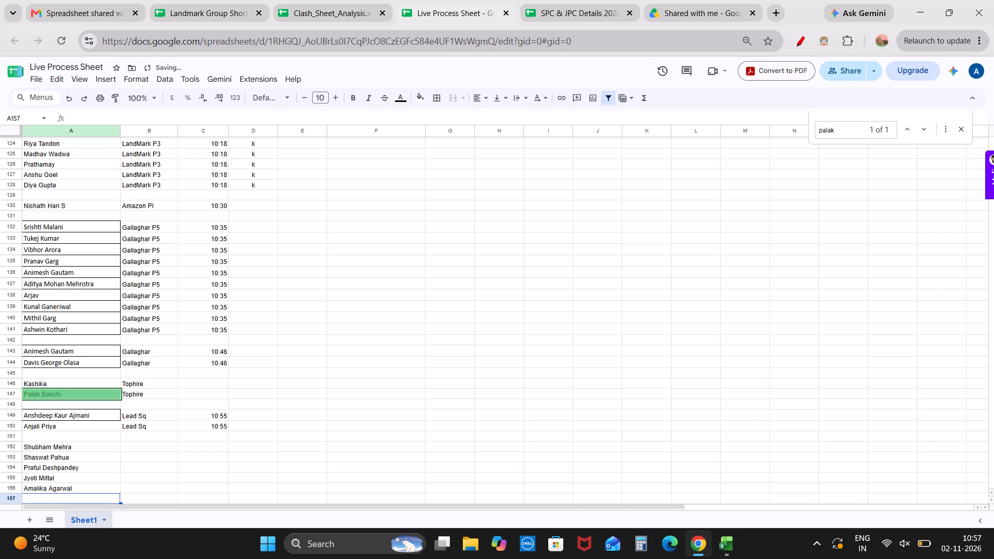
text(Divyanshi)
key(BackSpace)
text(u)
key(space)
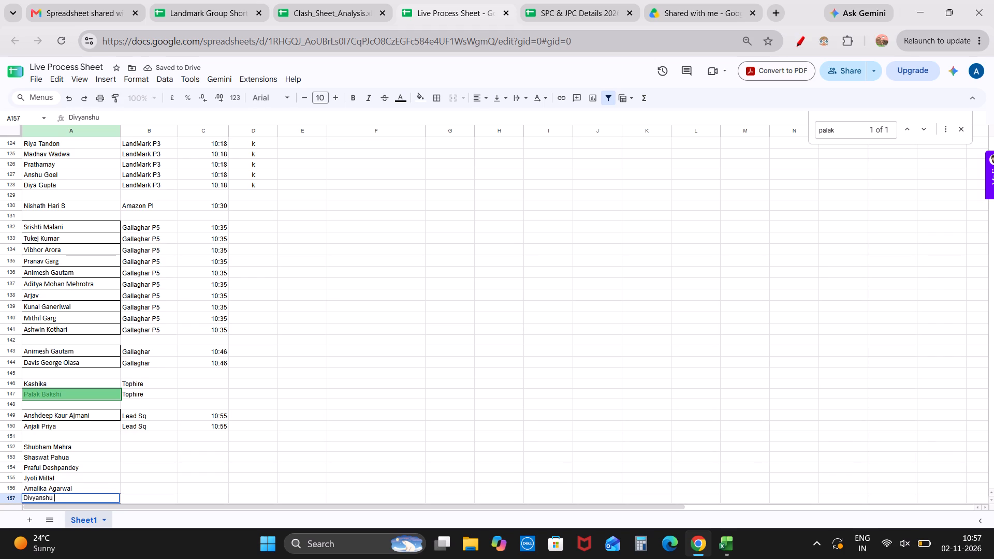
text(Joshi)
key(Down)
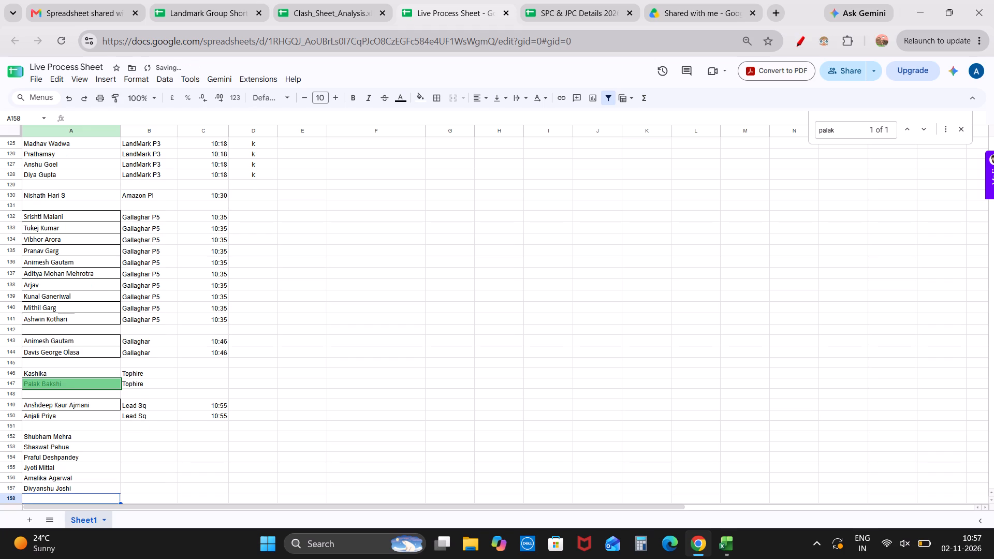
Complete the group with three more students' full names in A158, A159 and A160.
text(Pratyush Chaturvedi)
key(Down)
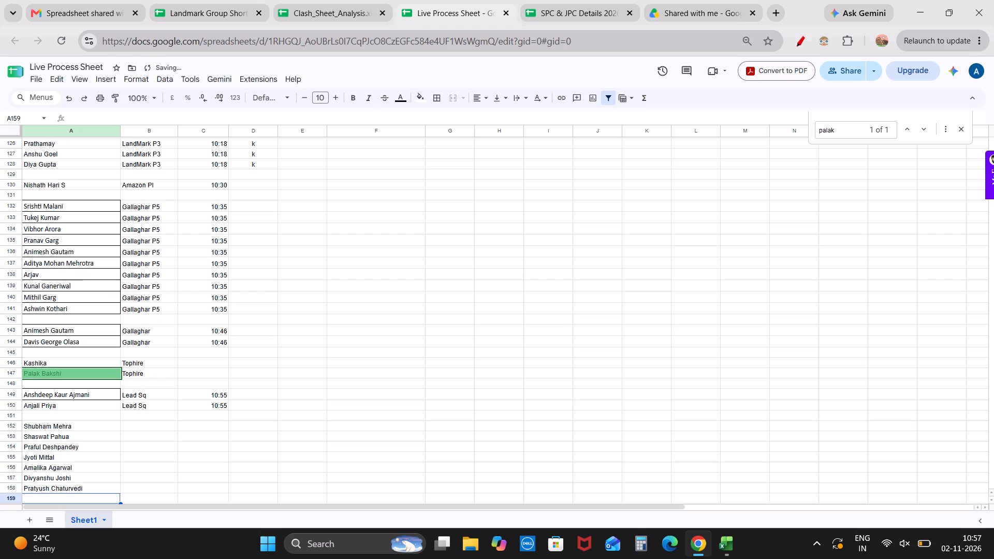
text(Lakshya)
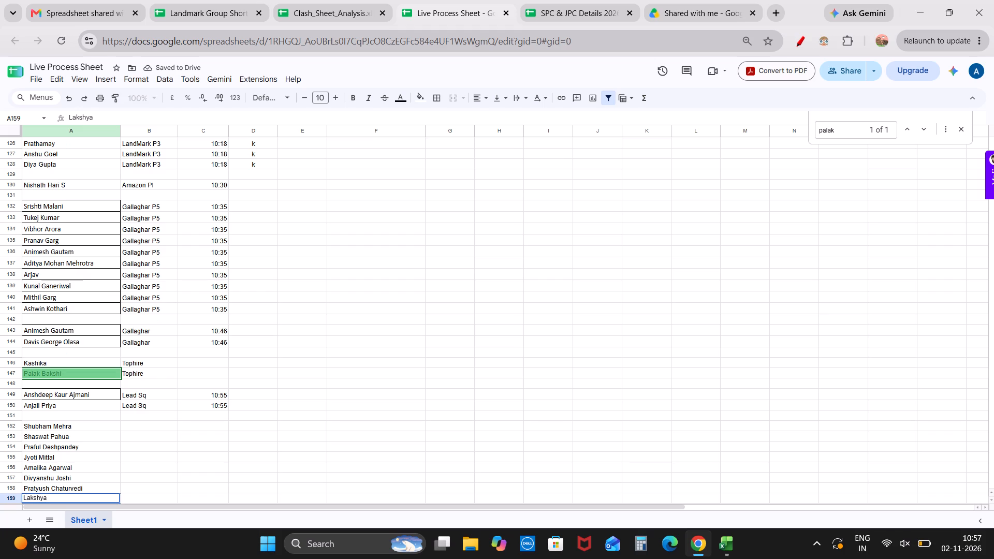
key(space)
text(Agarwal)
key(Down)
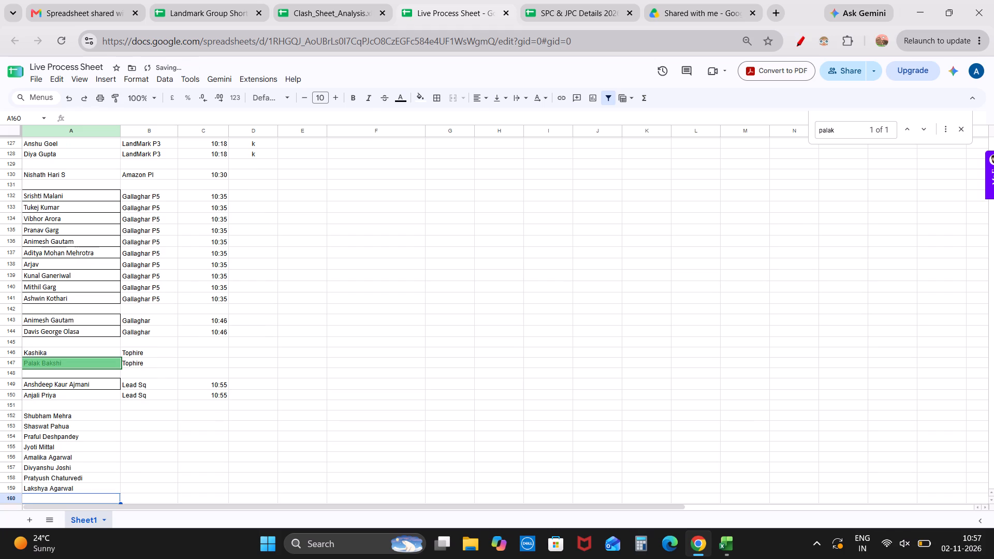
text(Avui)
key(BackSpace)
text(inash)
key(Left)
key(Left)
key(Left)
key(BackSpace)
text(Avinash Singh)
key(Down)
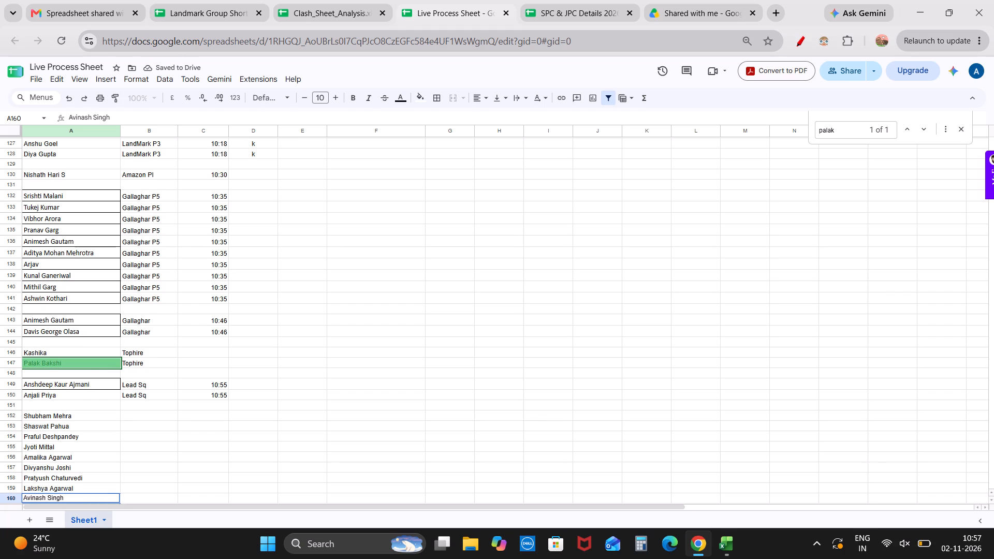
Enter another student's full name in A163 with Lead sq as the process in B163, leaving rows 161 and 162 blank.
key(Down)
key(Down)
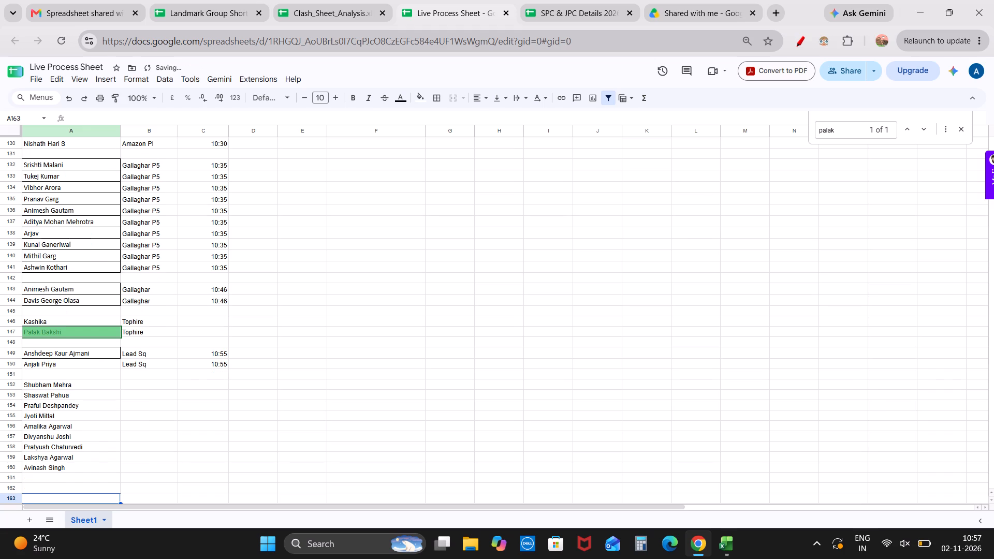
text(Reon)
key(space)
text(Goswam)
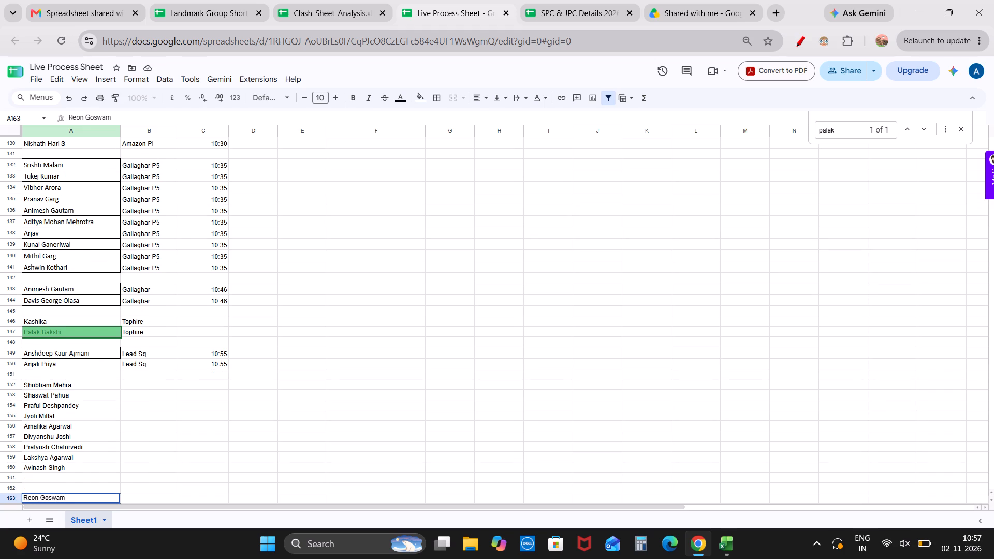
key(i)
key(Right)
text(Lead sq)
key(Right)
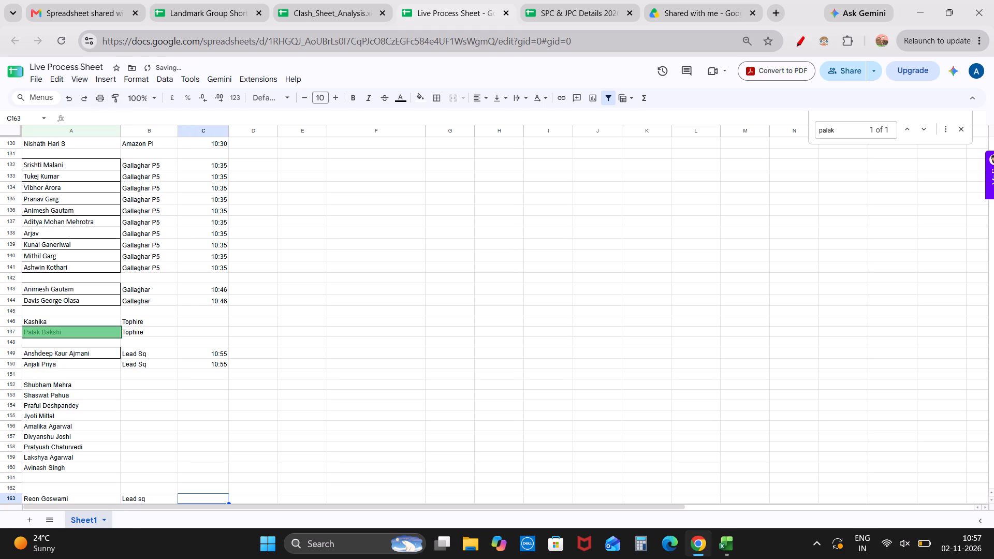
Enter Yash as the student name in A164, directly below the new Lead sq student.
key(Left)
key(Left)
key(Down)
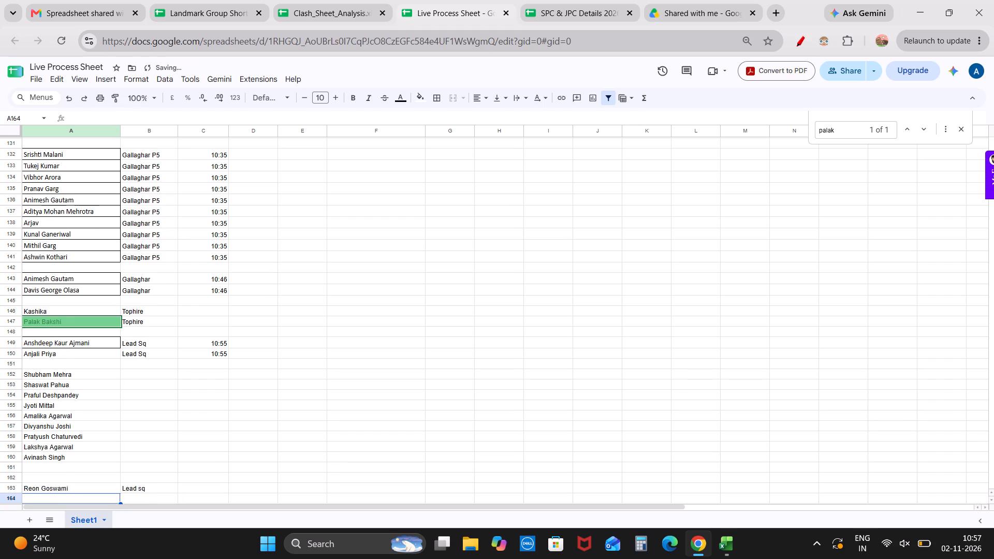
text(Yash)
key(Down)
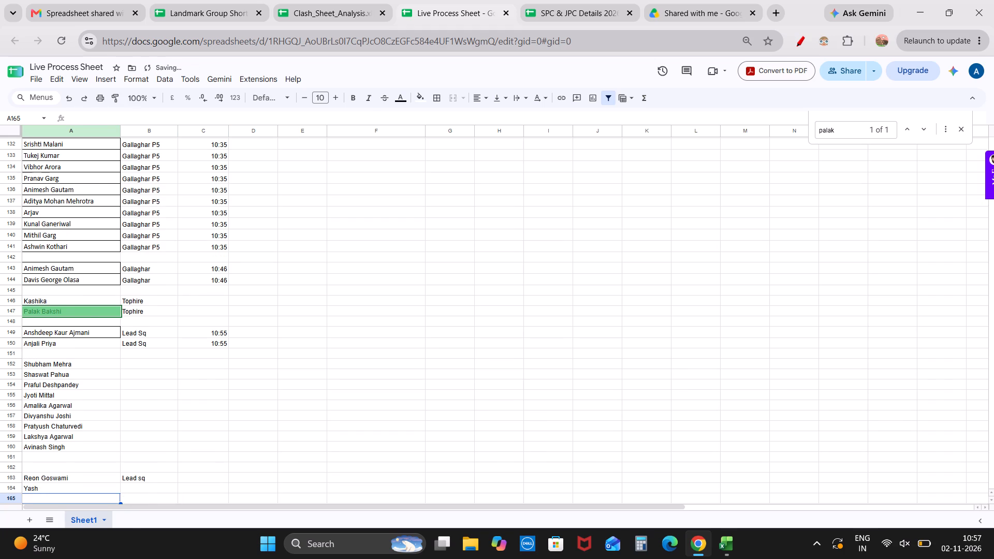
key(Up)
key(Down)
Enter Lead Sq as the process in B164 for Yash.
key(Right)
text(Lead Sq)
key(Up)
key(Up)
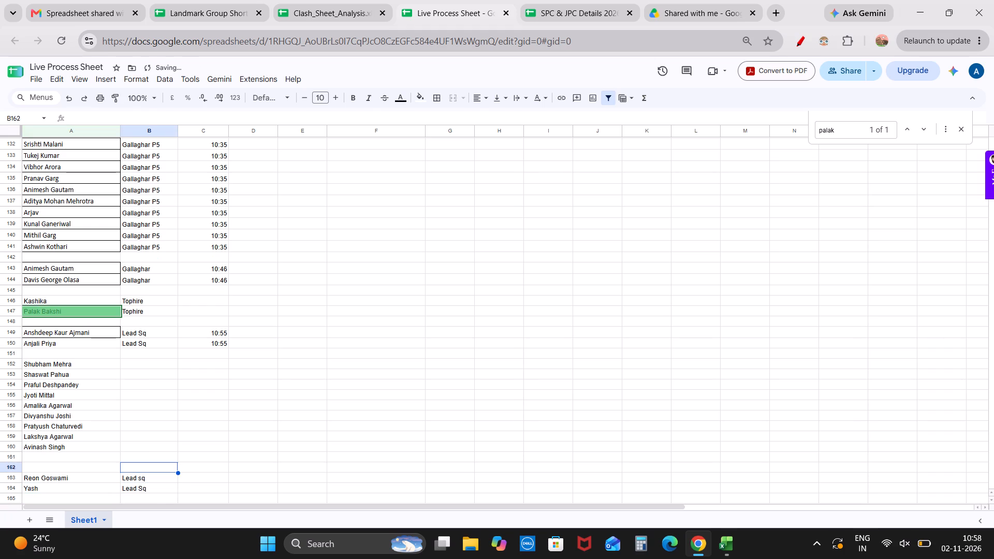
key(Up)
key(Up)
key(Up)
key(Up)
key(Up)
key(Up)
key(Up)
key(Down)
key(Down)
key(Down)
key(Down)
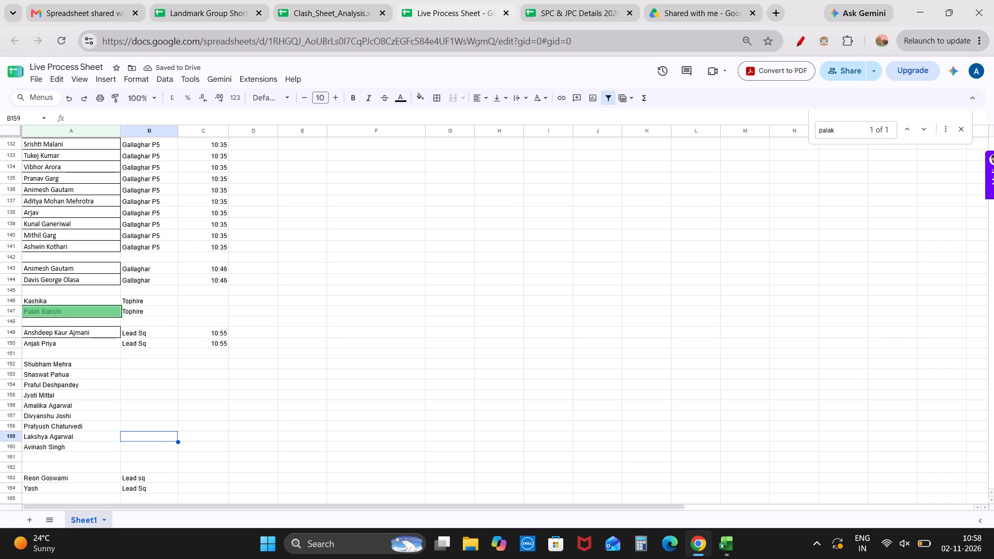
Move the two Lead Sq entries from A163:B164 to A151, directly under the existing Lead Sq group, inserting two rows below row 151.
drag(58, 478, 131, 487)
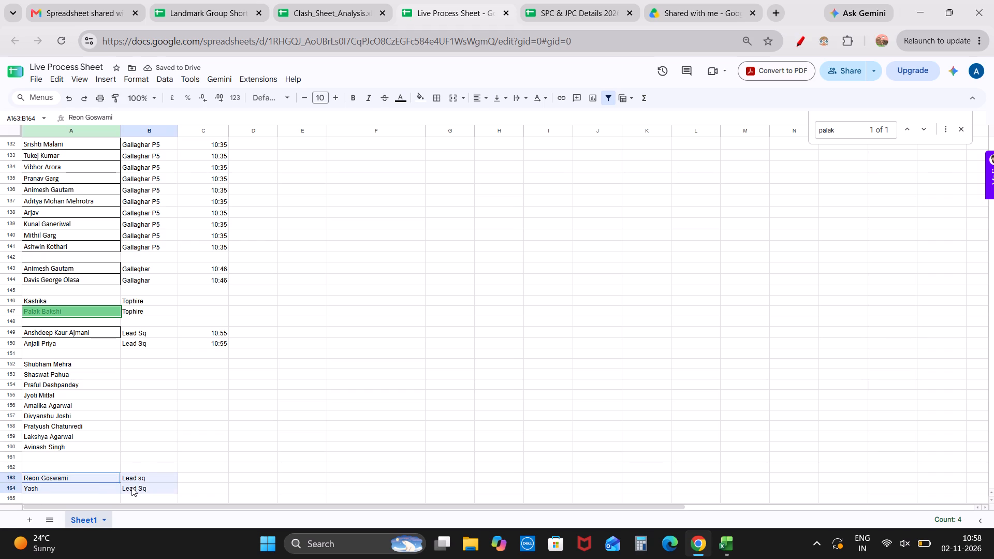
drag(131, 487, 132, 487)
key(ctrl+x)
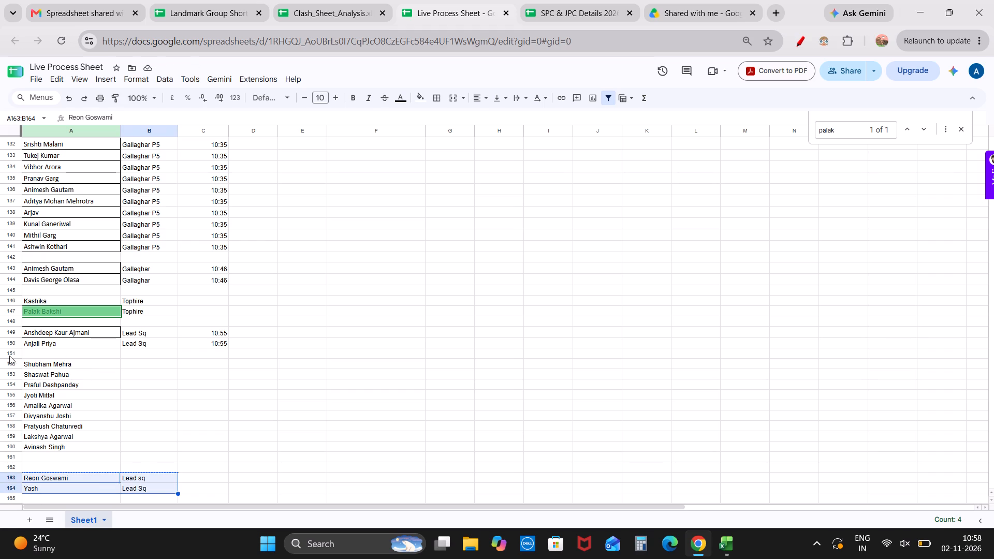
right_click(10, 354)
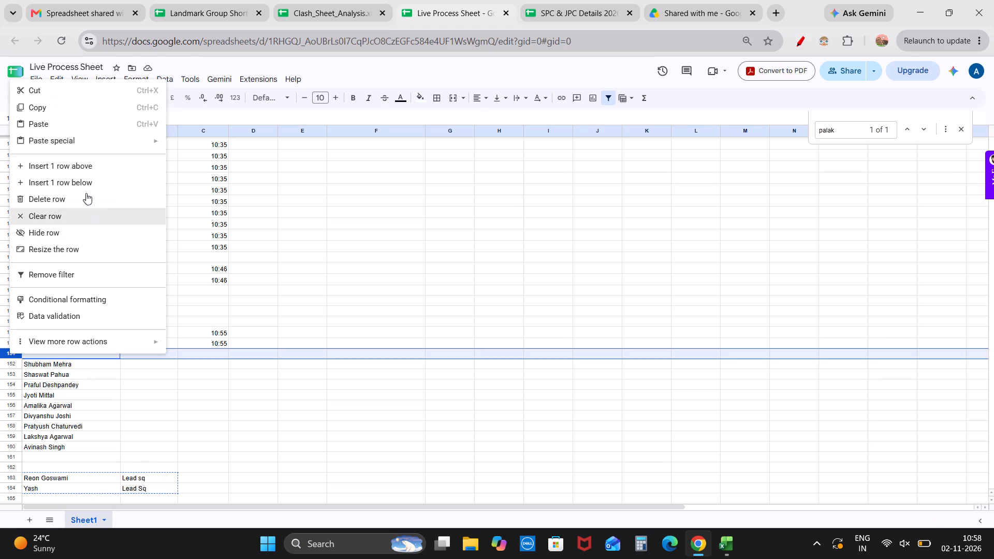
click(81, 185)
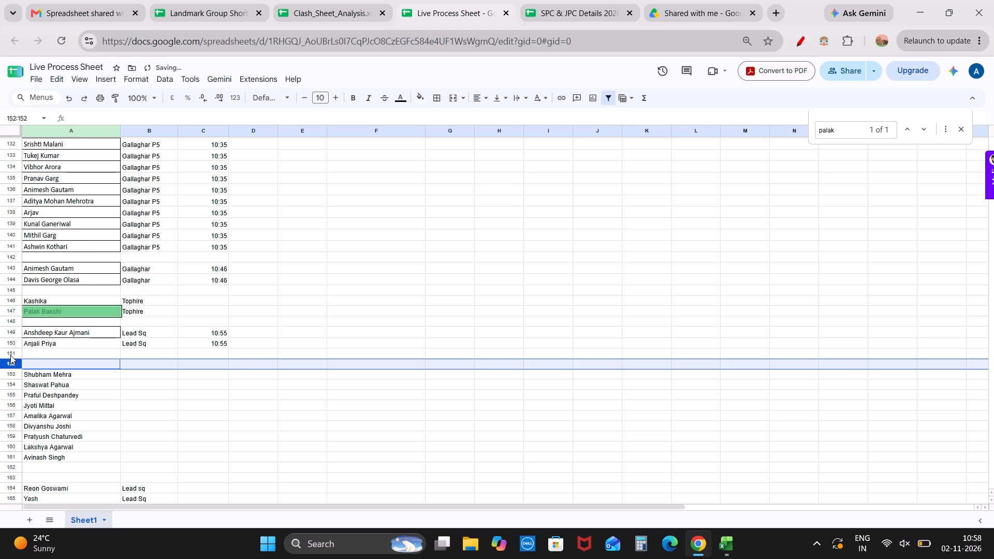
right_click(10, 355)
click(77, 179)
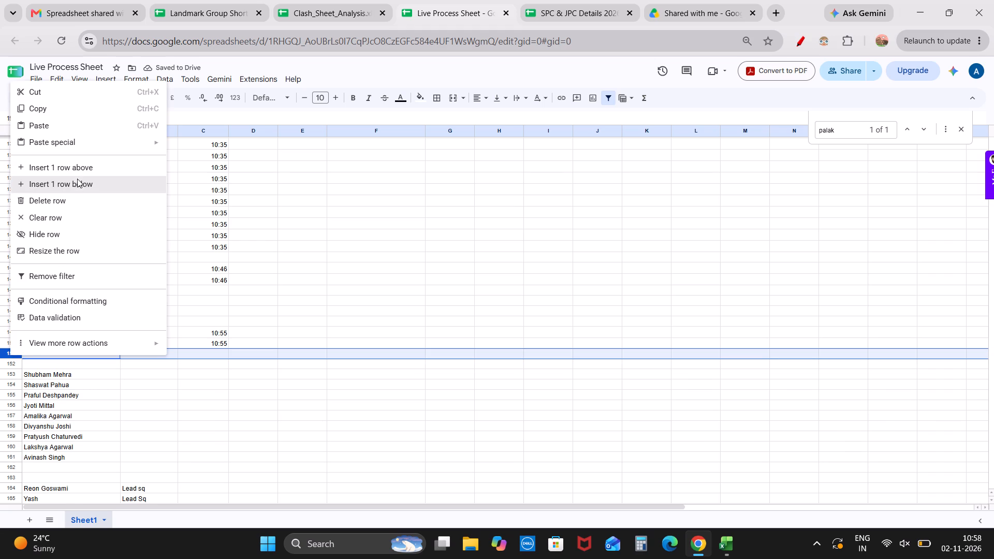
click(79, 354)
key(ctrl+v)
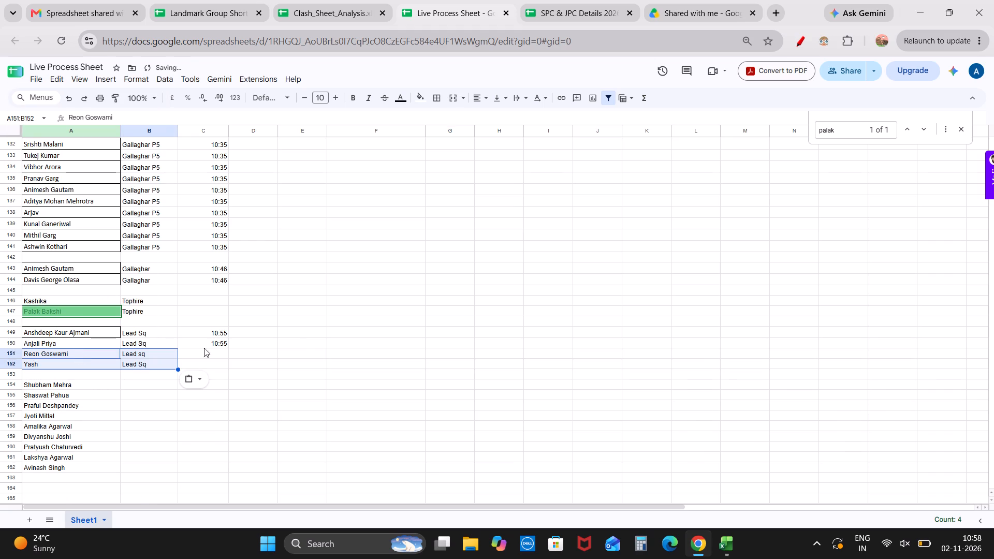
click(461, 319)
key(ctrl+f)
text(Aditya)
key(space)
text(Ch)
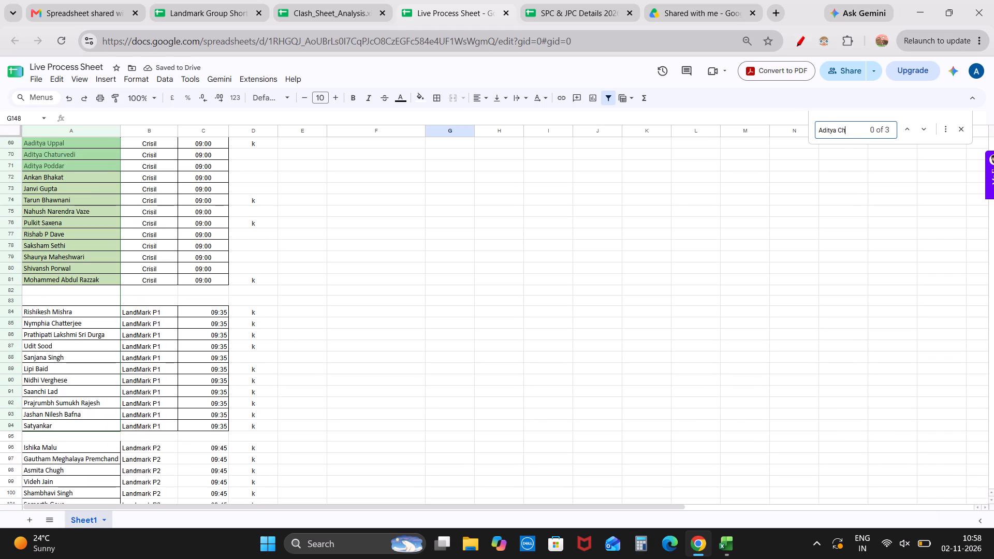
click(257, 160)
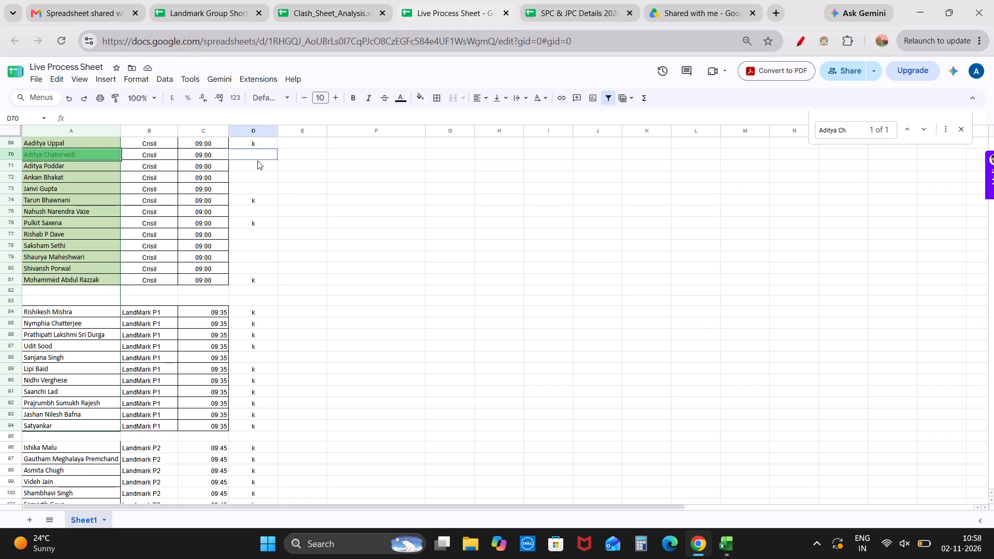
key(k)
click(340, 182)
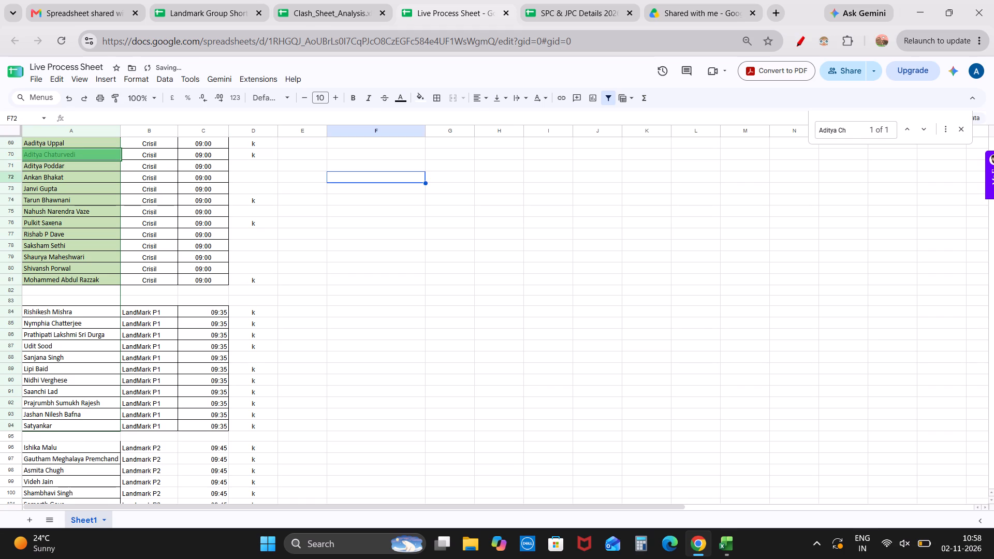
Enter LandMark P4 as the process in B154 for the first student of the last group.
scroll(340, 182, down, 5)
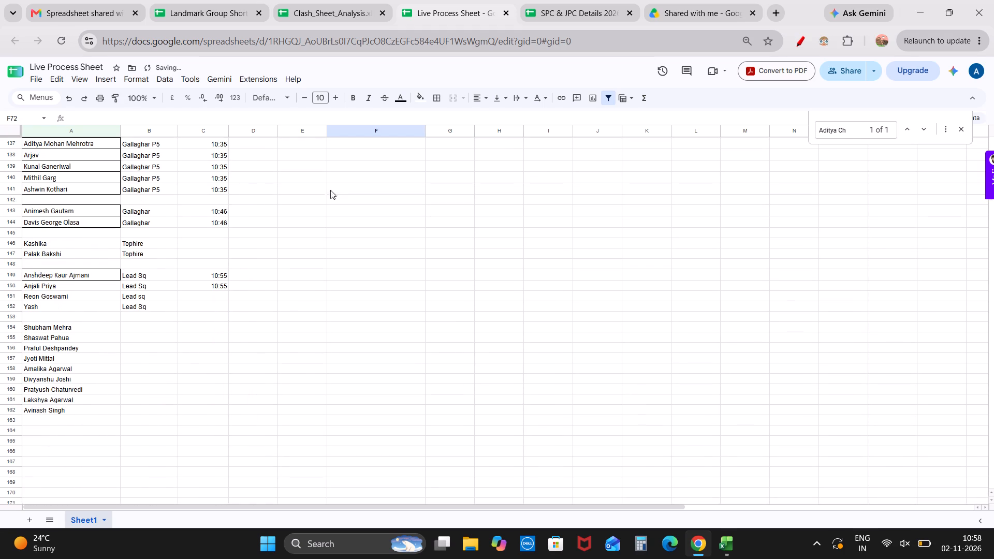
drag(161, 339, 160, 329)
click(160, 329)
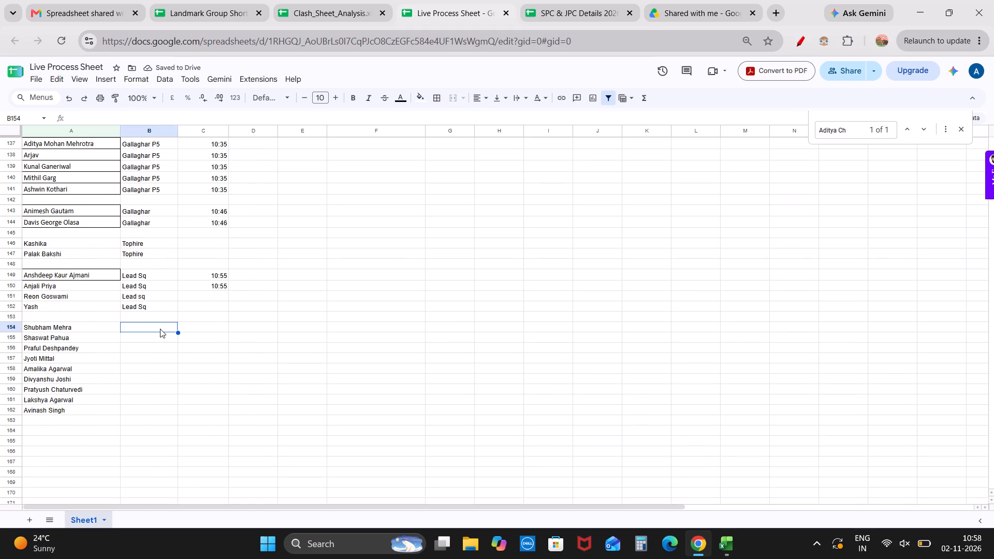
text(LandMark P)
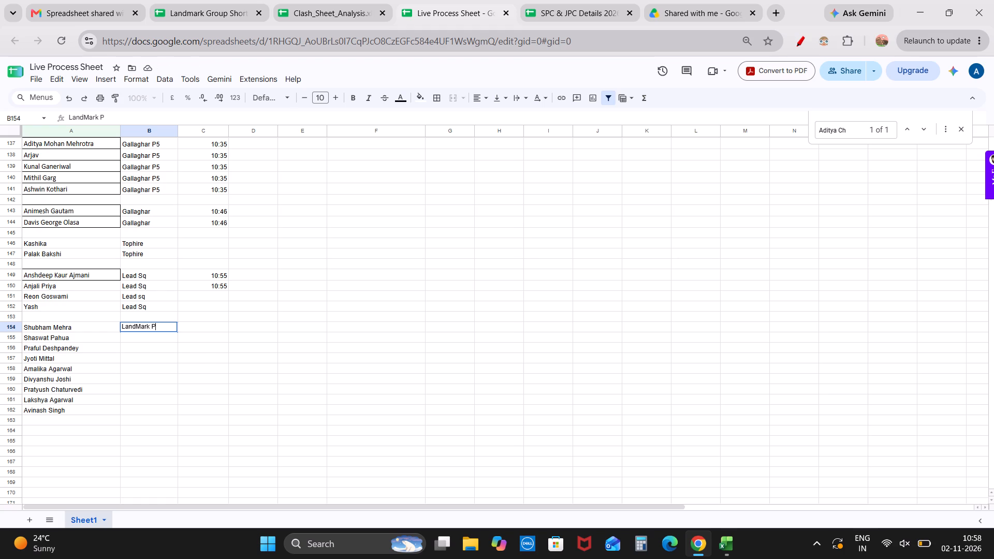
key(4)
scroll(184, 362, up, 1)
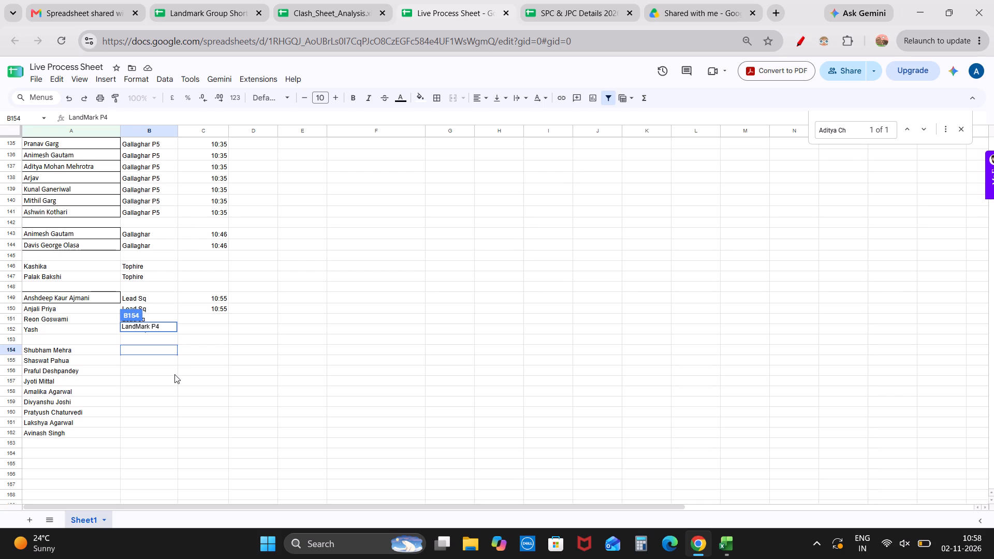
click(155, 396)
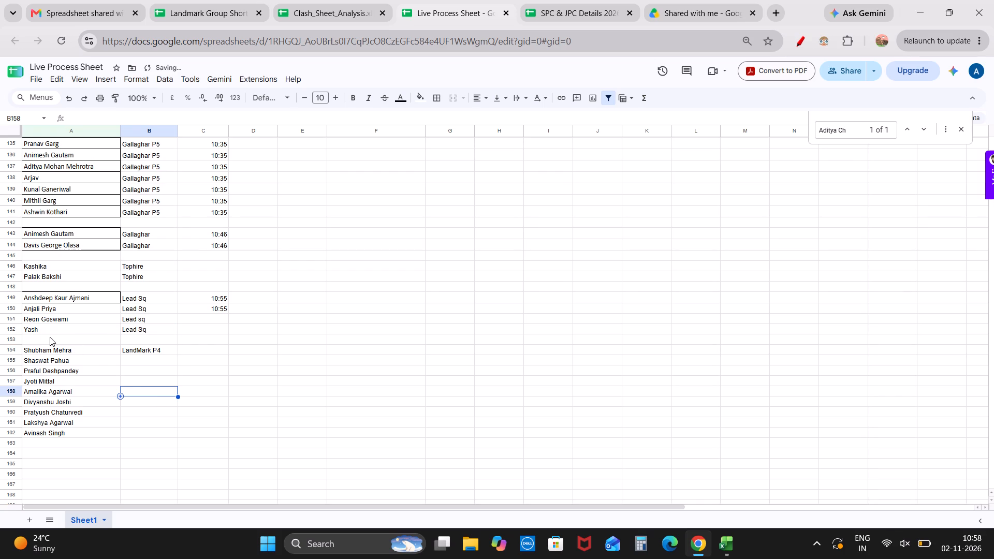
Insert a row below row 153 and add another student's full name in A153 with Lead Sq copied into B153.
right_click(18, 339)
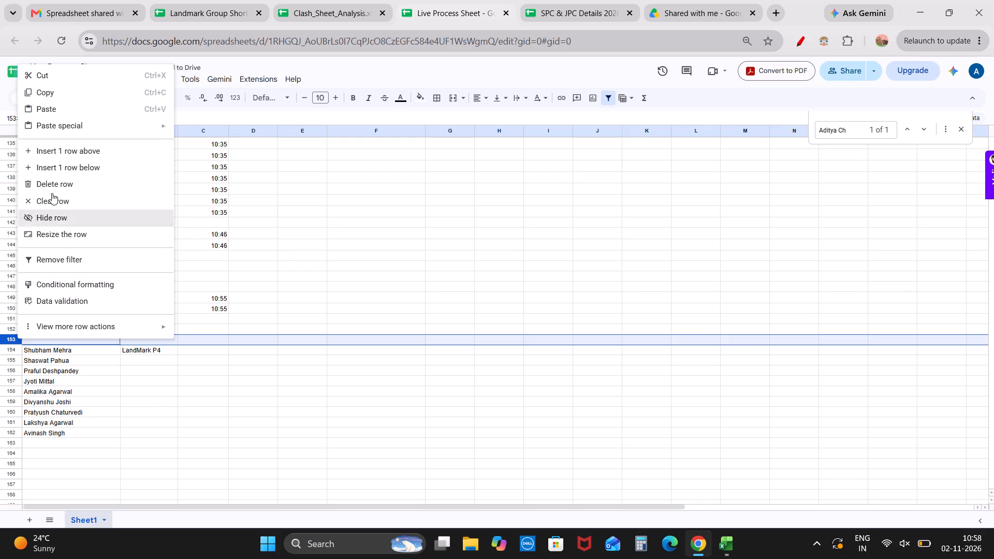
click(69, 168)
click(46, 337)
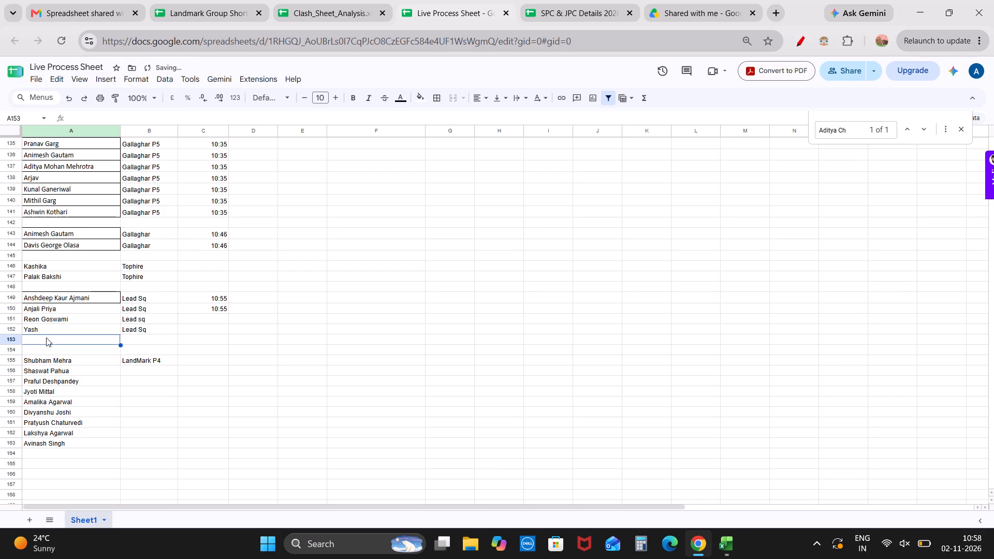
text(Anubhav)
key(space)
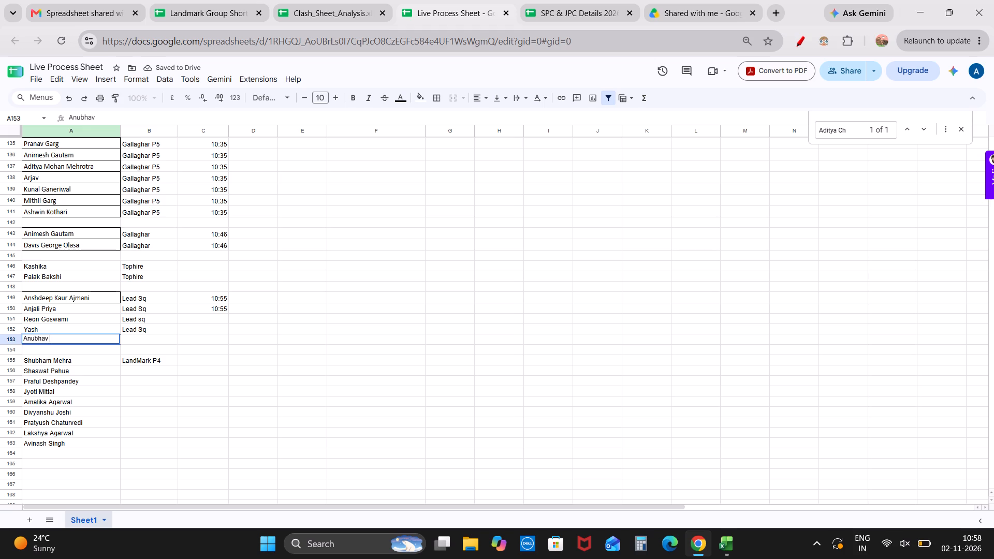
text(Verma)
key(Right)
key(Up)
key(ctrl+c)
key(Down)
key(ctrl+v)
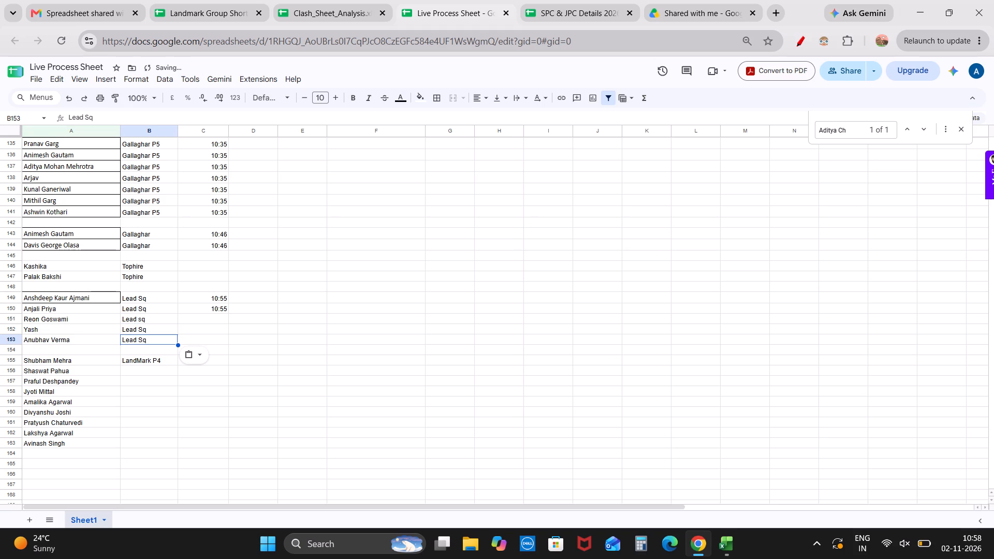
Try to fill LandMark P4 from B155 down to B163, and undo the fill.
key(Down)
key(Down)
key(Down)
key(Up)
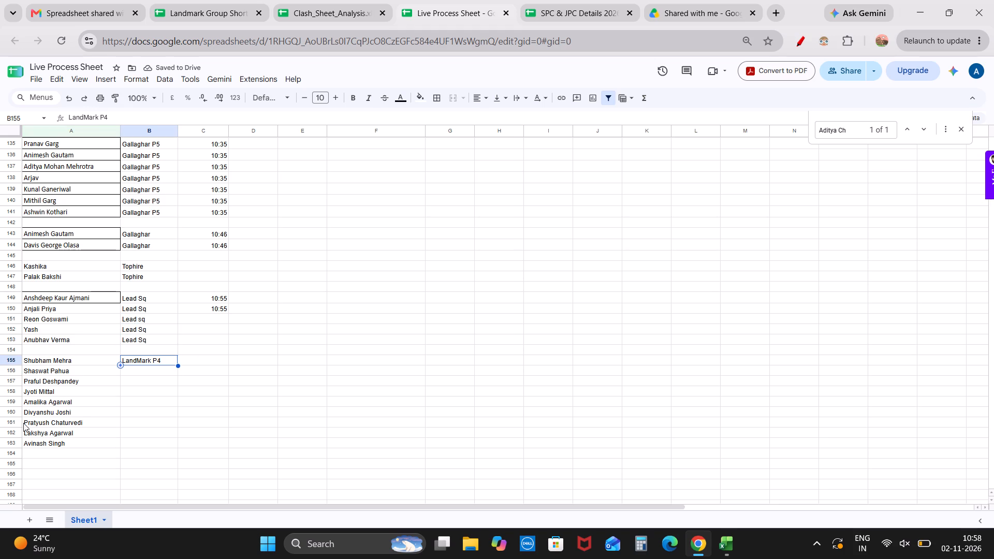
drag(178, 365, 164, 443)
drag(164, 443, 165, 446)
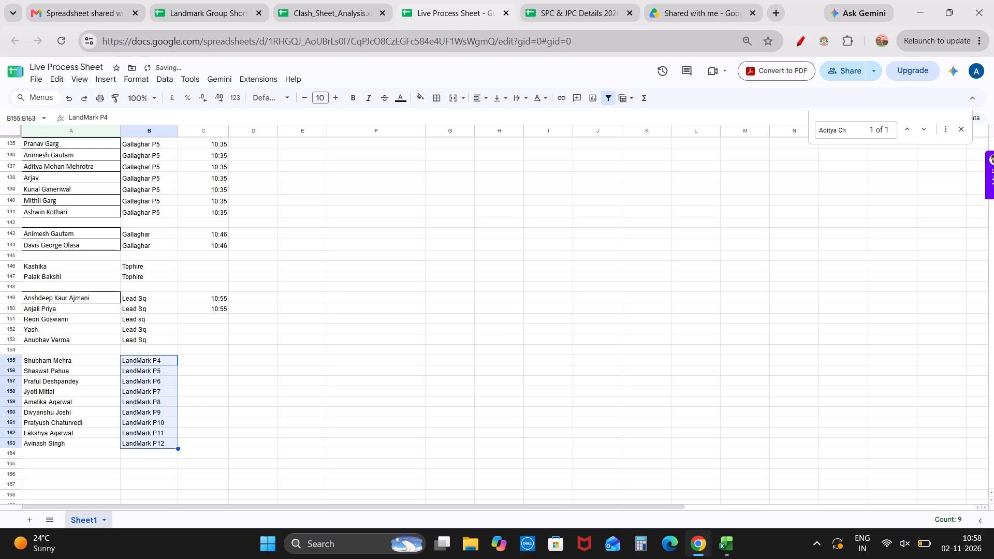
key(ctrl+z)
Copy LandMark P4 from B155 into B156 and fill the pair down through B163 for the whole group.
click(162, 373)
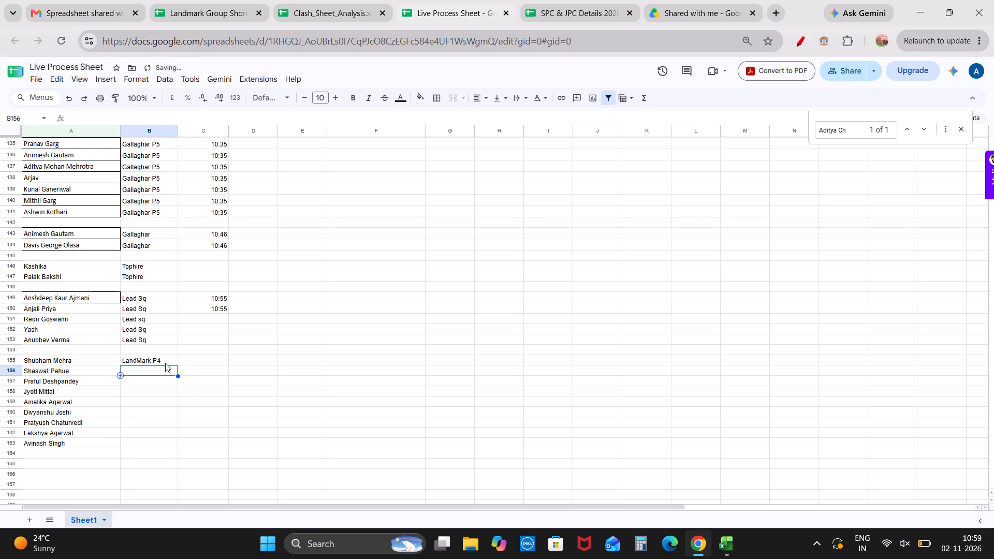
click(165, 363)
key(ctrl+c)
click(160, 371)
key(ctrl+v)
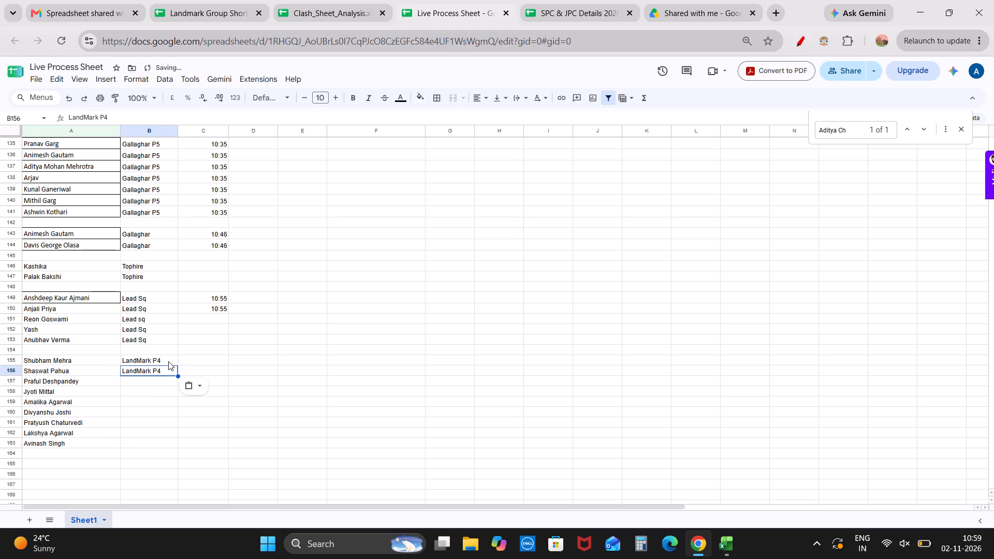
drag(168, 361, 168, 366)
drag(169, 361, 166, 372)
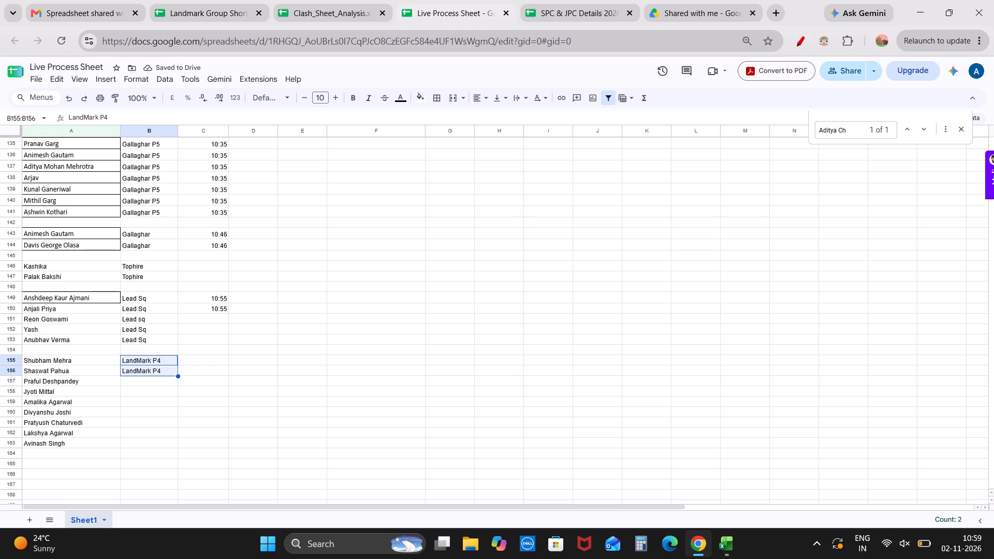
drag(178, 376, 174, 441)
Look through the process groups, out times and k marks across the sheet, from the SMC group to LandMark P4.
scroll(236, 350, up, 3)
scroll(236, 350, down, 1)
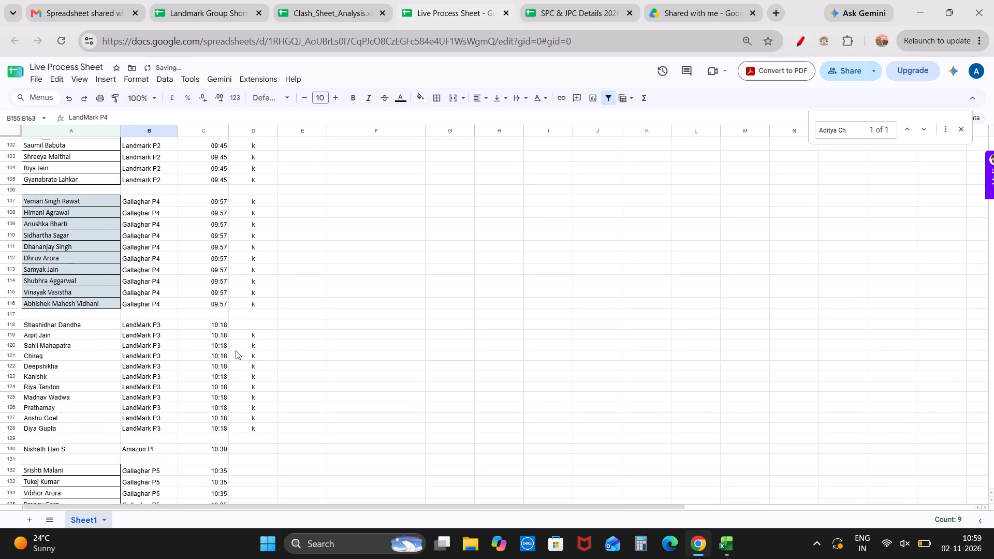
scroll(236, 350, down, 2)
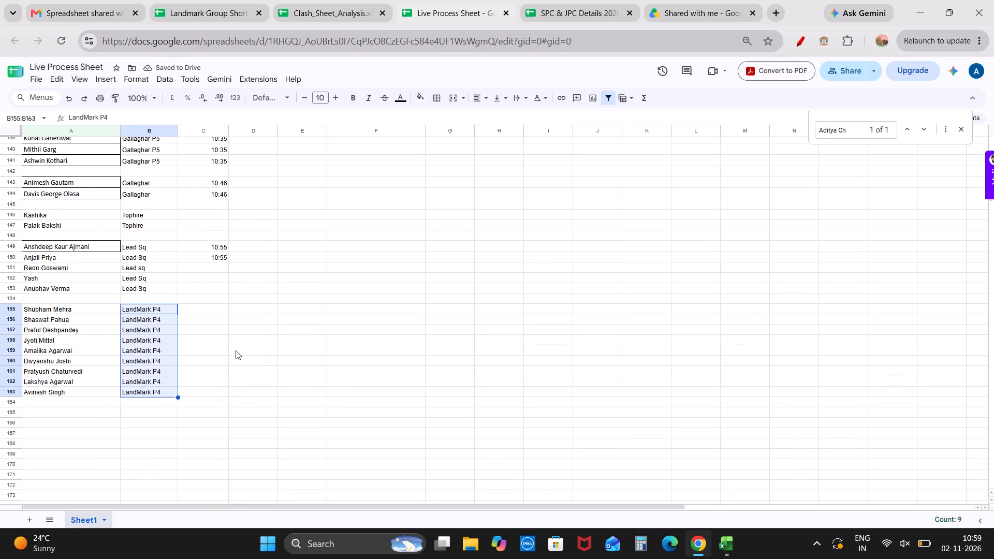
click(224, 349)
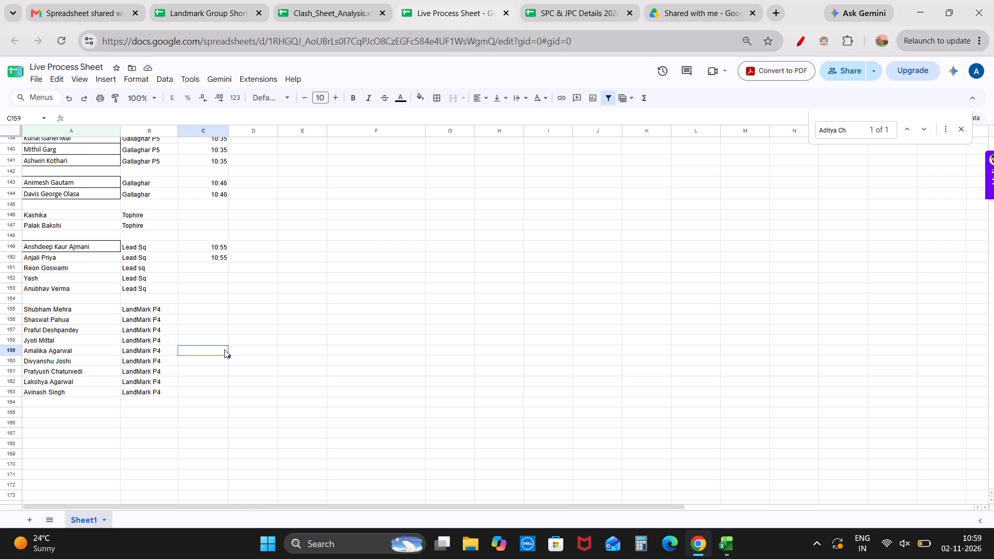
scroll(224, 349, up, 8)
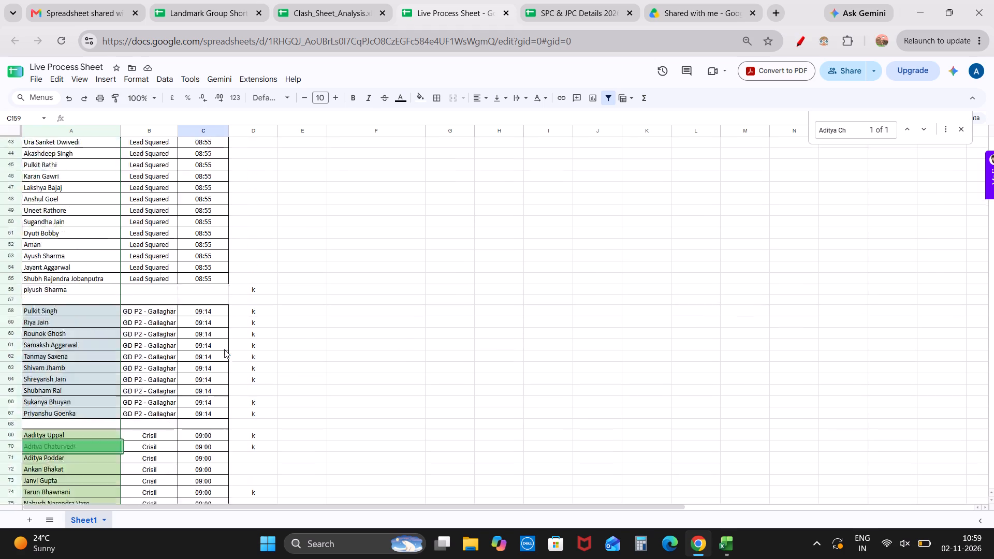
scroll(224, 349, up, 7)
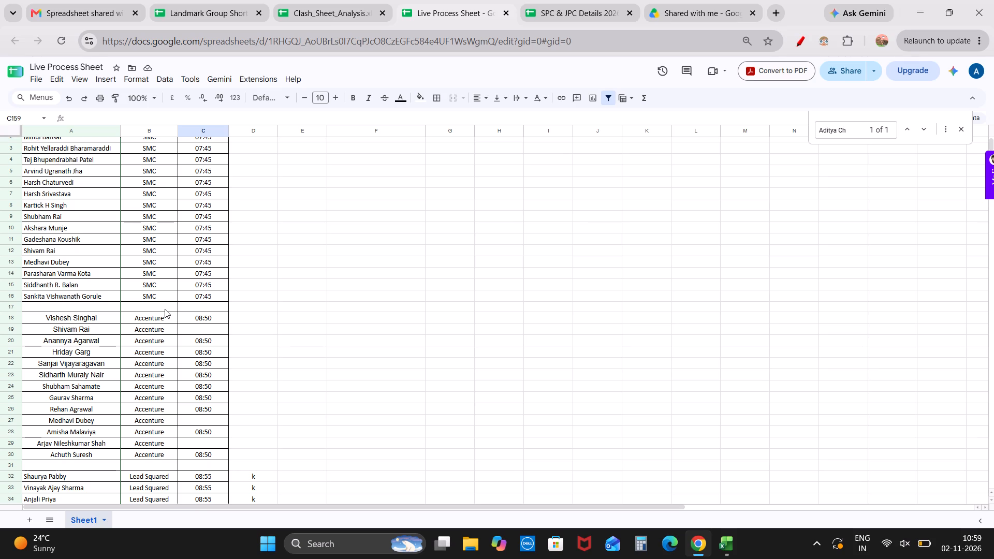
scroll(165, 309, down, 6)
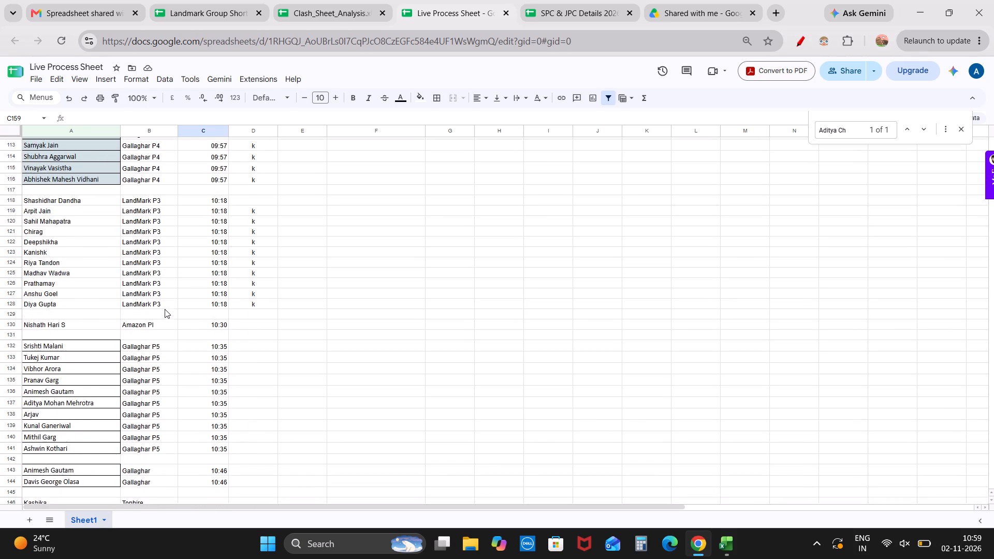
Add another student's full name in A166, below the LandMark P4 group, with out time 10:59 in C166.
scroll(165, 309, down, 7)
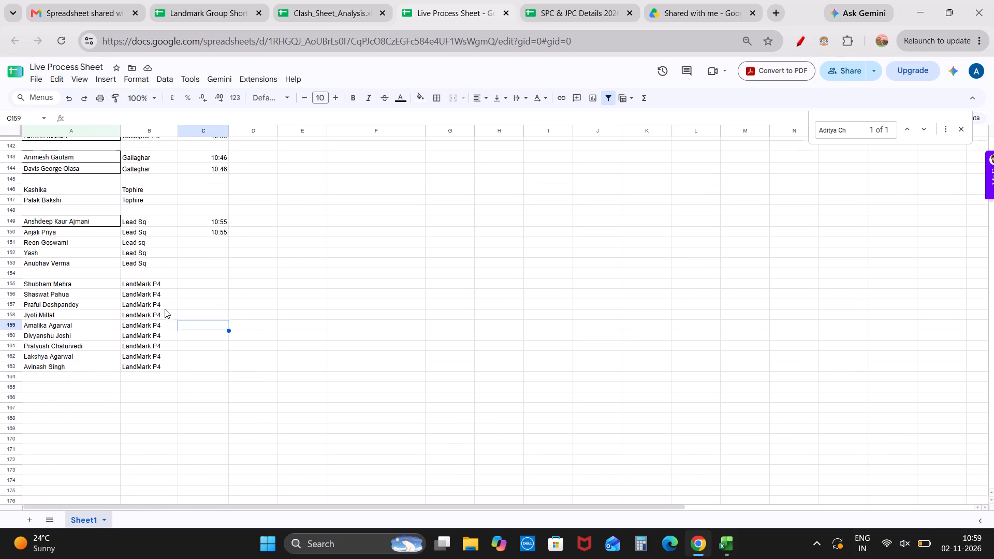
click(65, 396)
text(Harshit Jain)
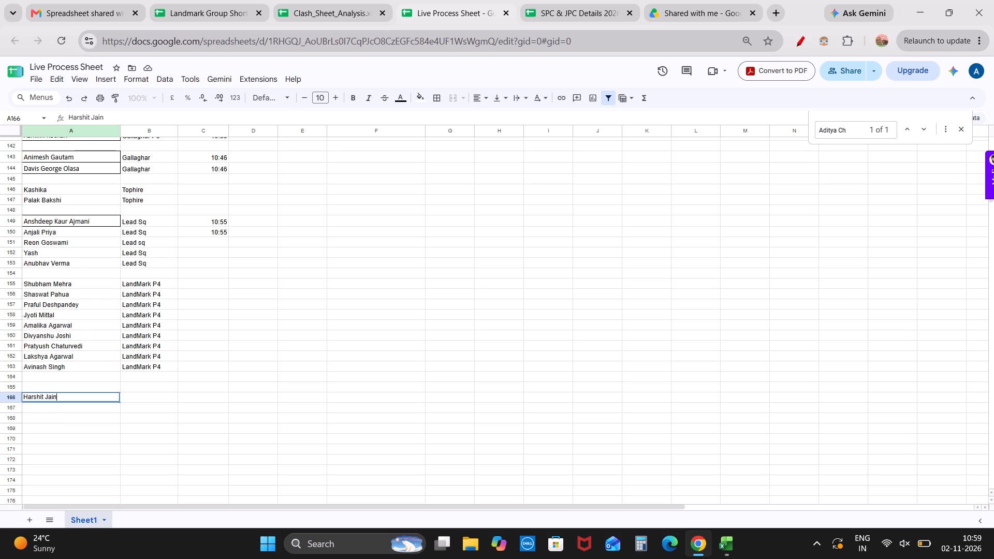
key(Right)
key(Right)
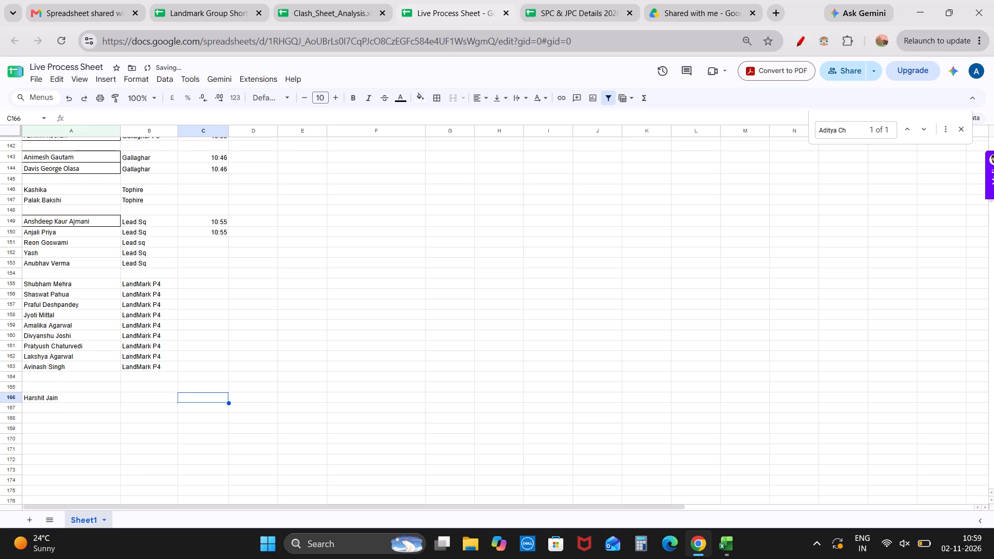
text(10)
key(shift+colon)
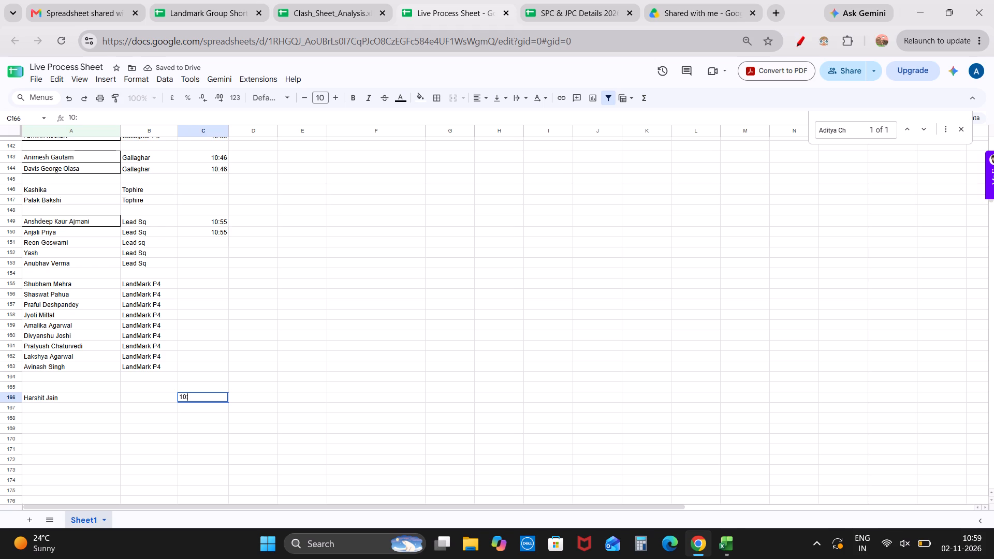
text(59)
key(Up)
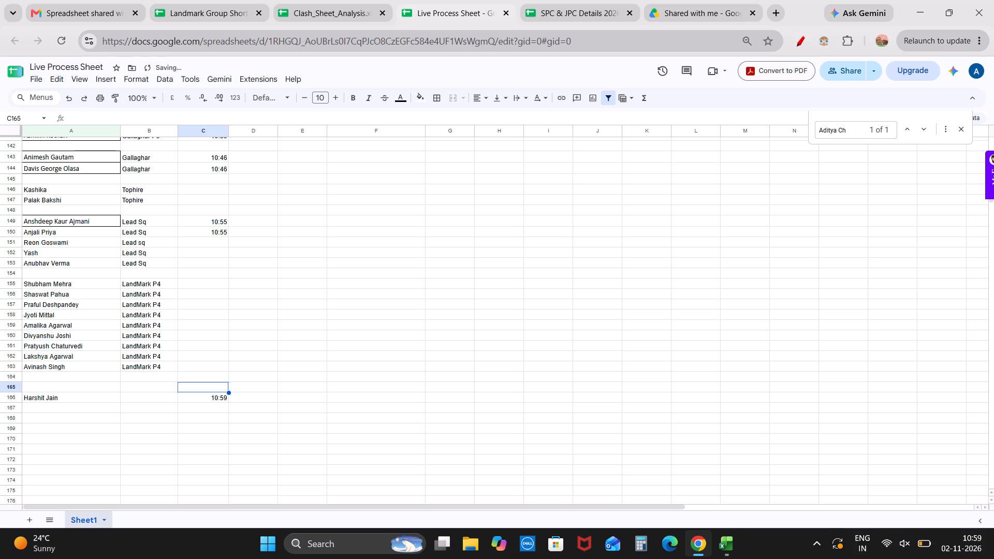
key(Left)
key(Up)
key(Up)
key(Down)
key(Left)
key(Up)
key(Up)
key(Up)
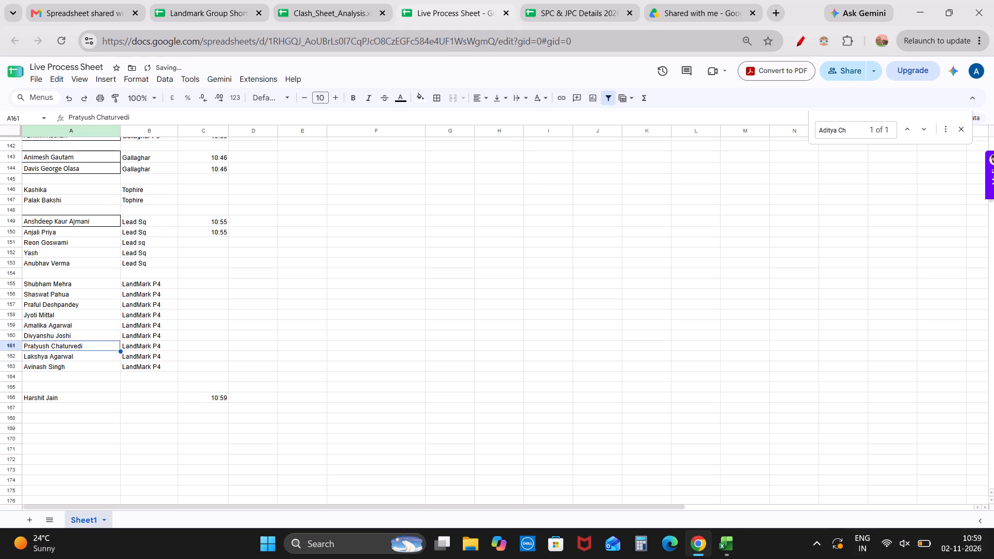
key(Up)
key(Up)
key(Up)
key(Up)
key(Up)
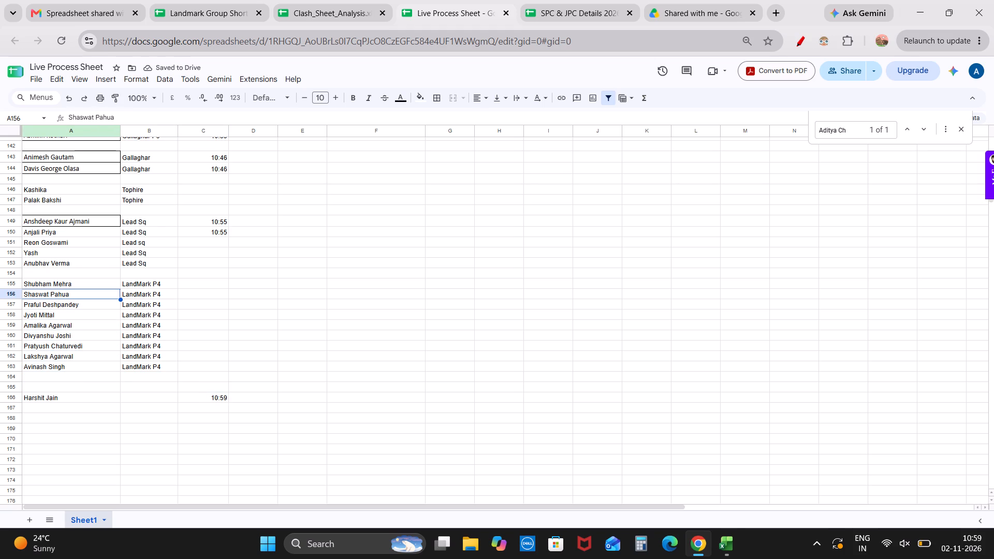
Search the sheet for aman and mark k in D52 and D51 of the Lead Squared group.
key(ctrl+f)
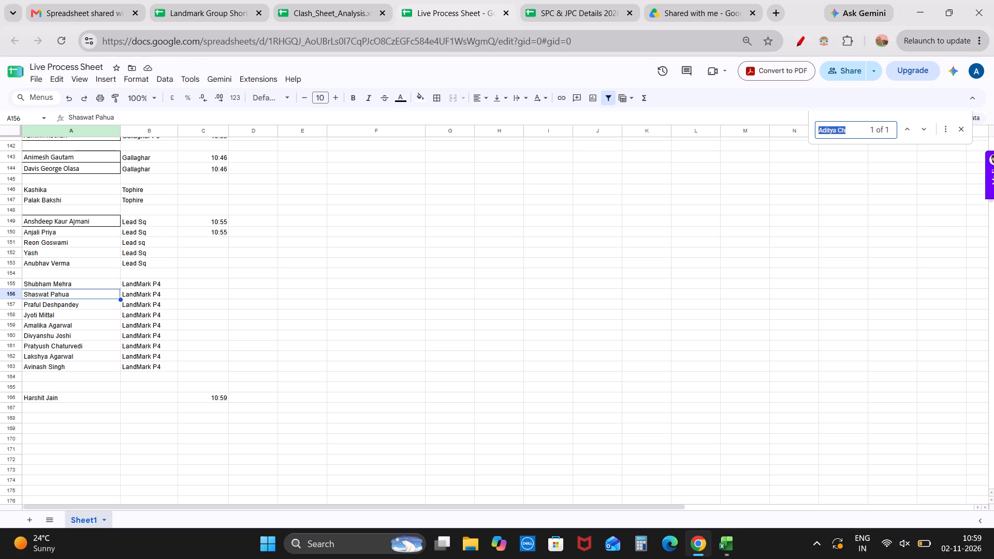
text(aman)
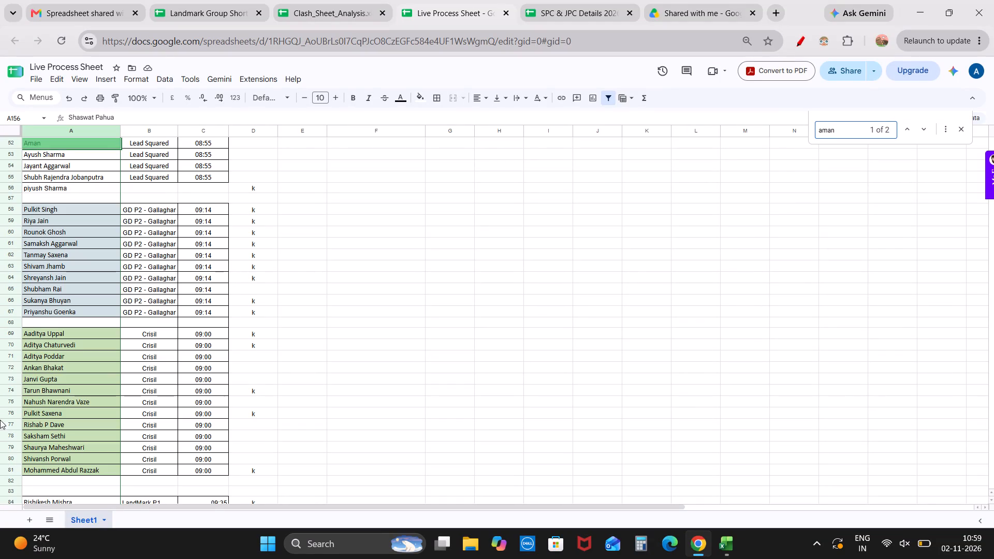
scroll(1, 413, up, 1)
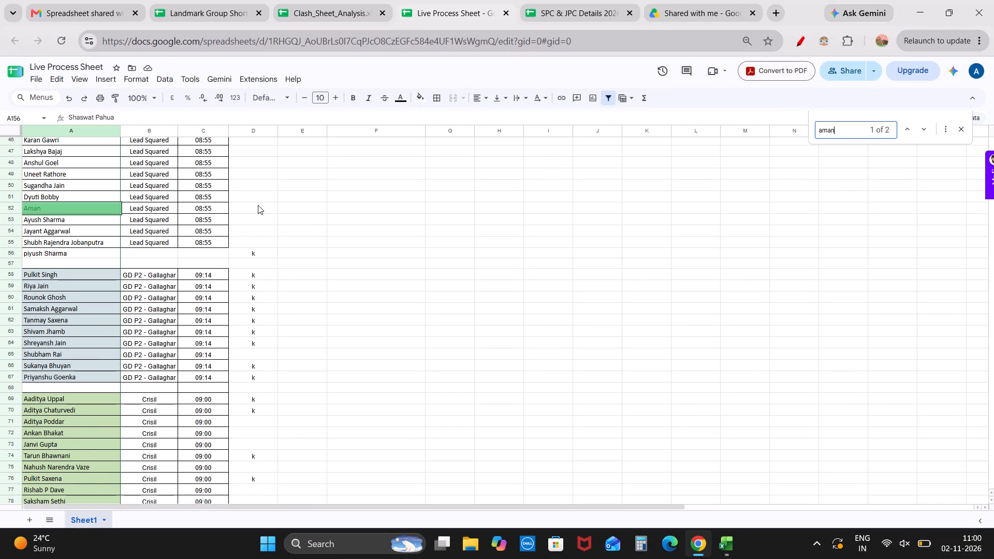
click(254, 205)
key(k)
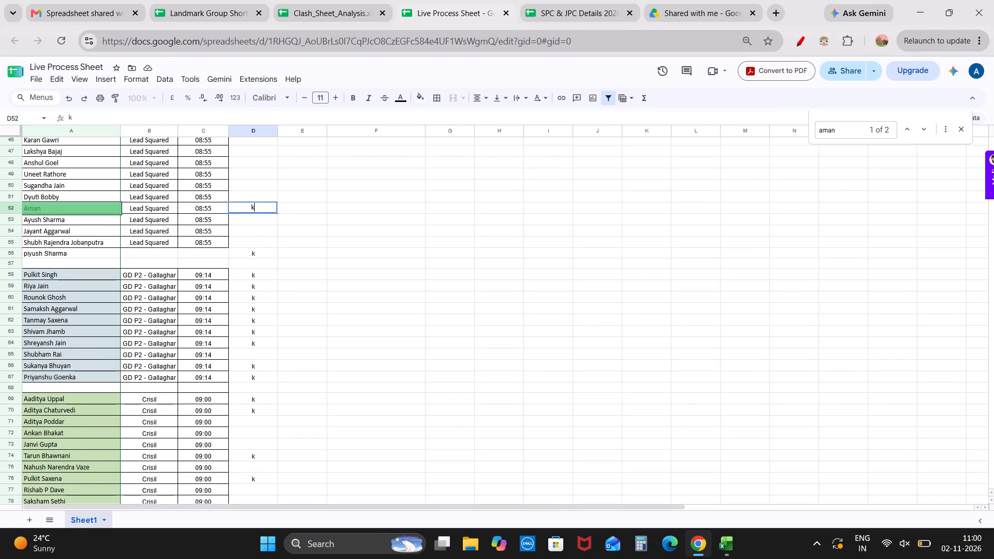
key(Left)
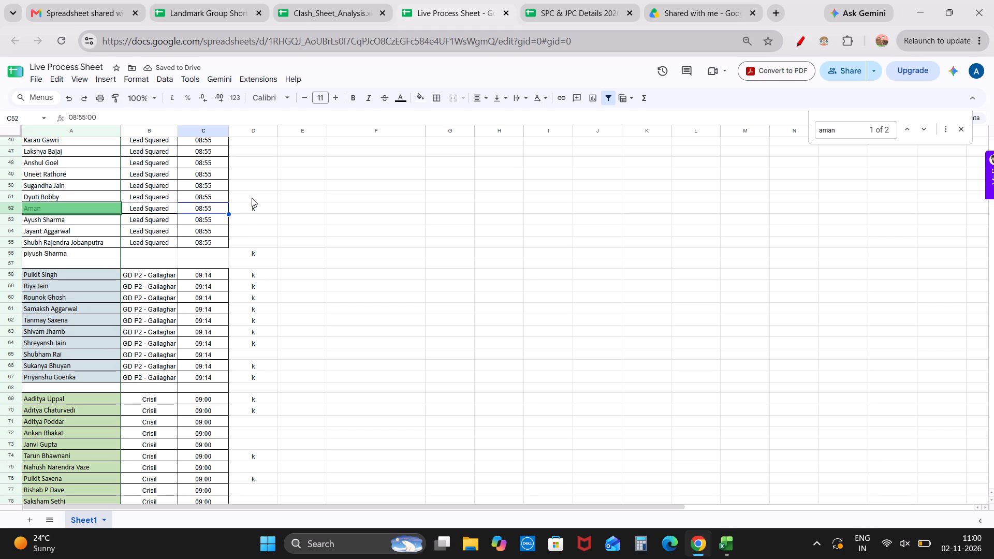
click(251, 198)
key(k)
key(Left)
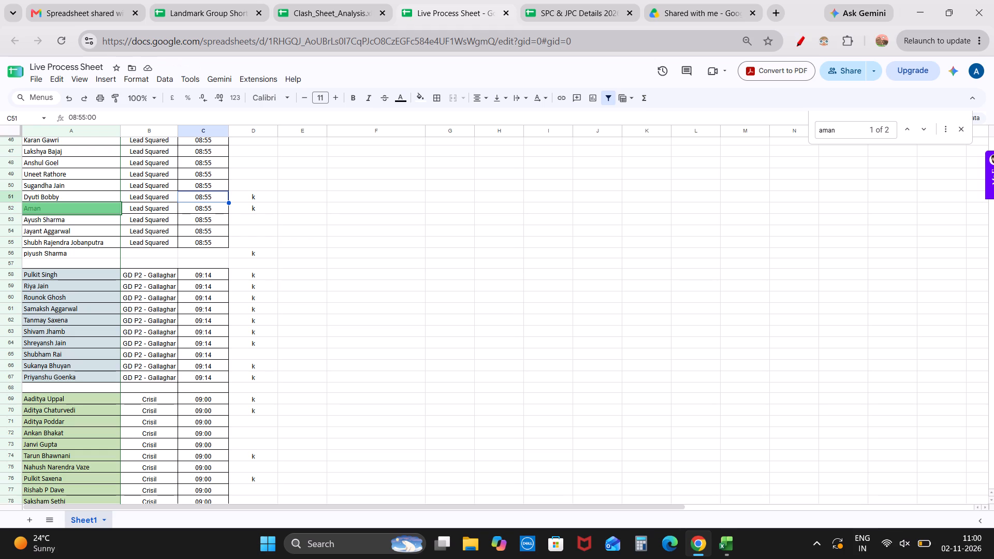
Mark the Lead Squared students in rows 45 and 49 with k in column D.
scroll(251, 198, up, 1)
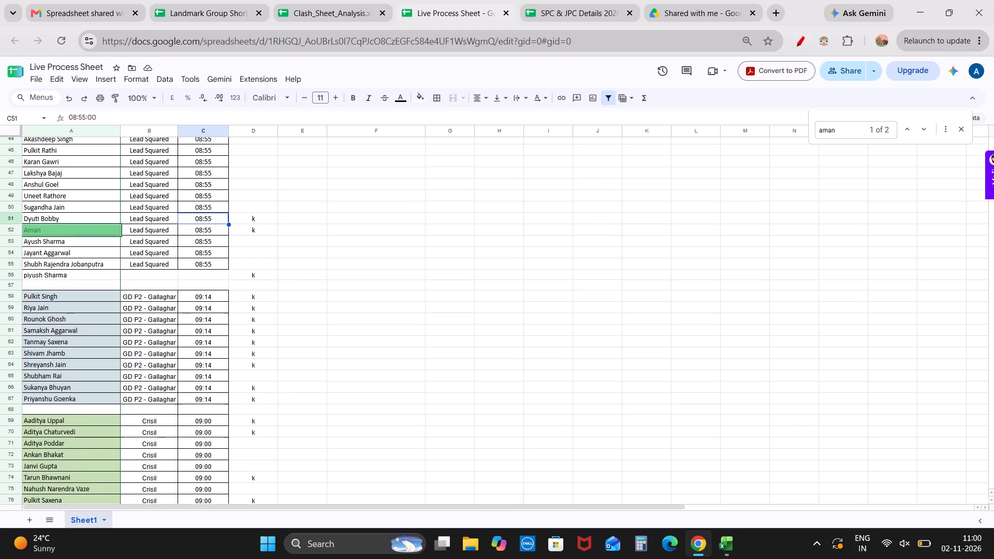
scroll(251, 198, up, 1)
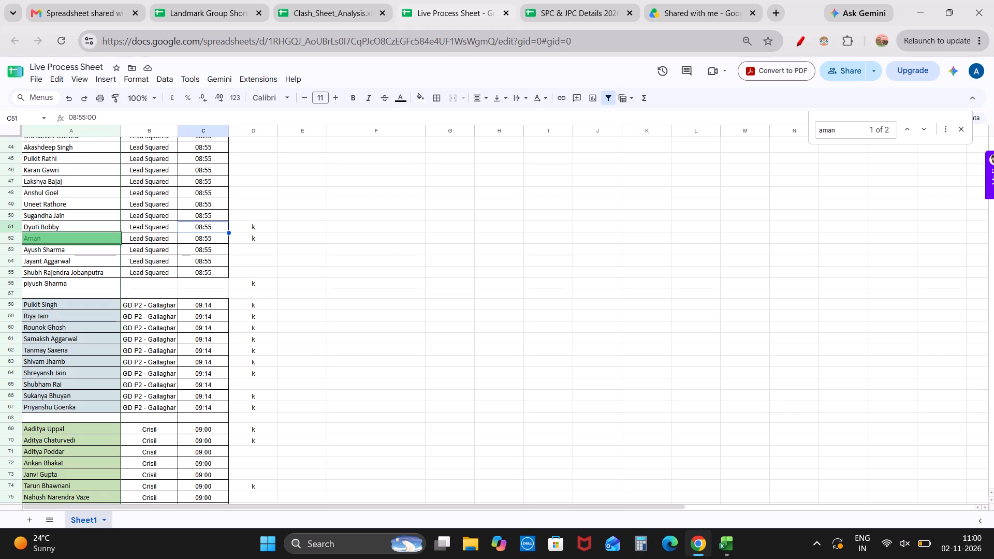
scroll(251, 198, up, 1)
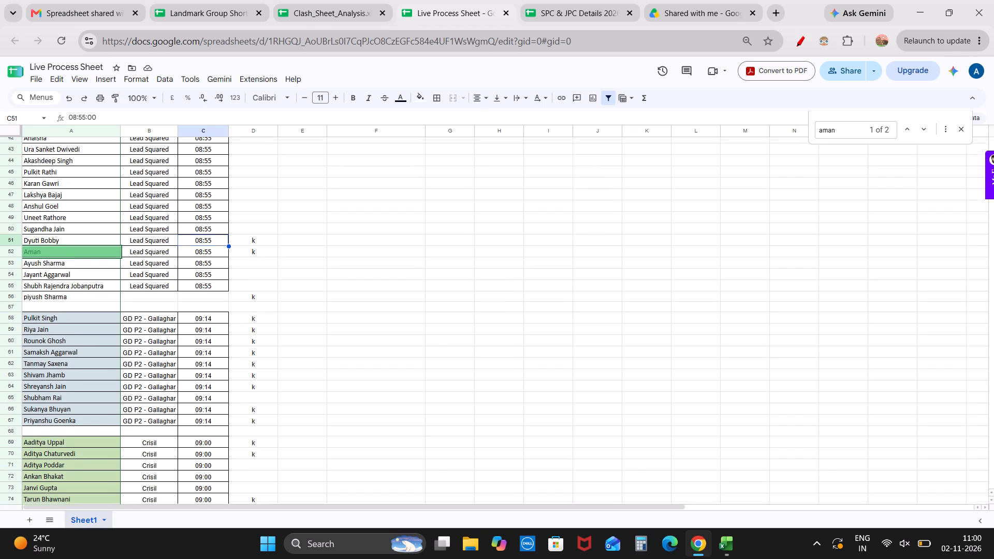
scroll(251, 198, up, 1)
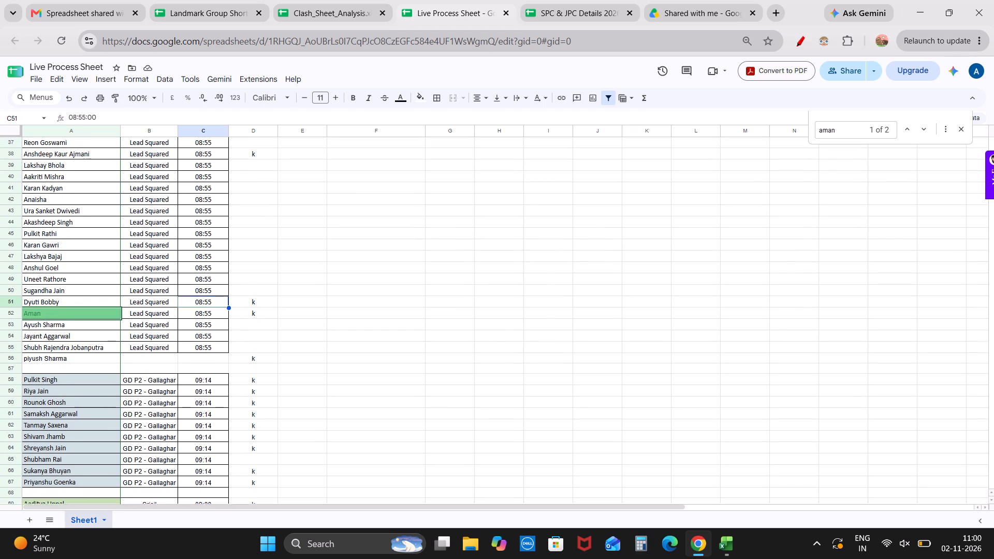
scroll(251, 198, up, 3)
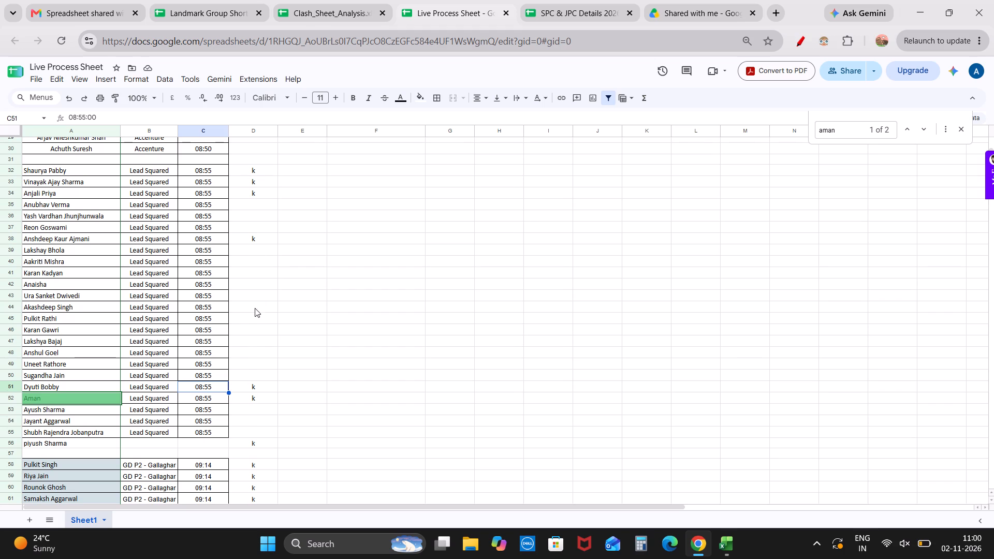
click(248, 322)
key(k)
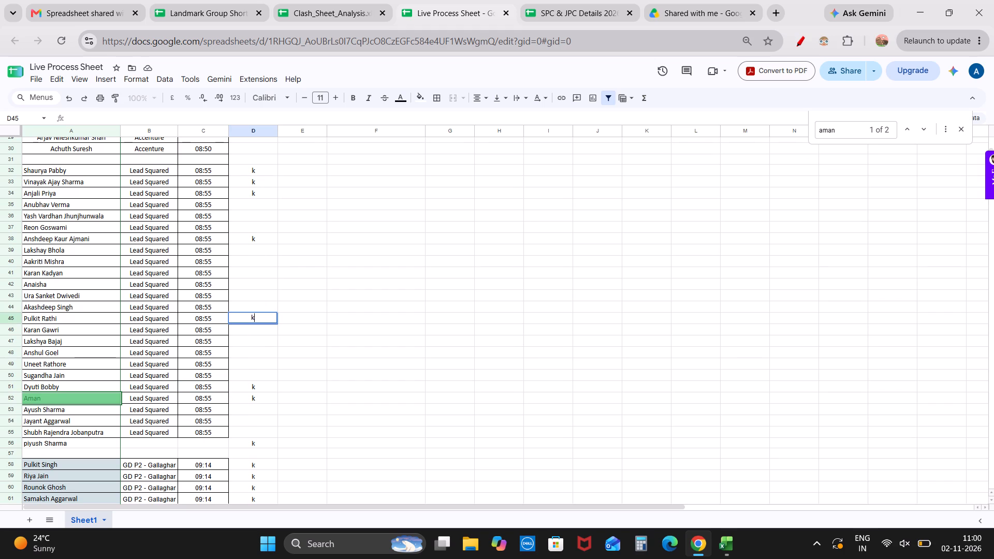
key(Down)
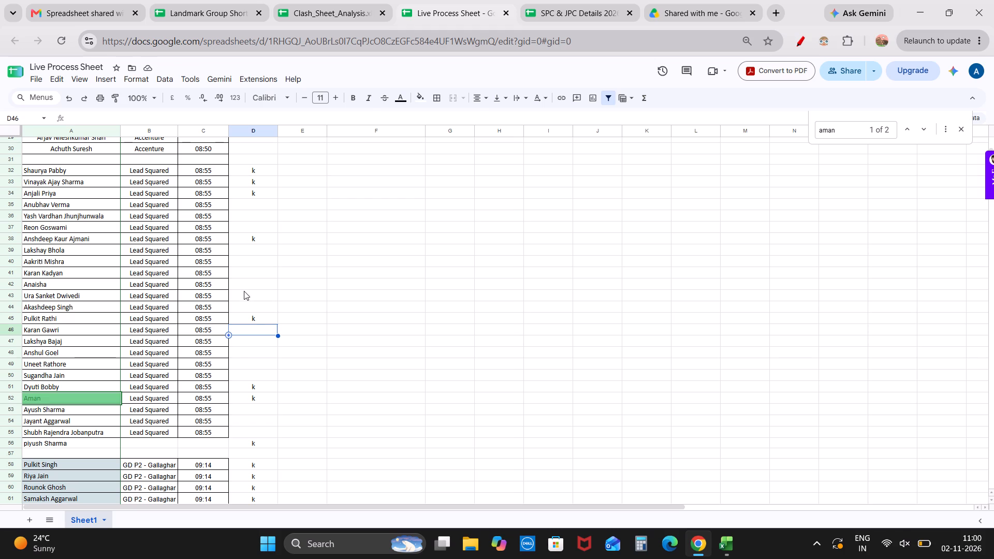
click(262, 365)
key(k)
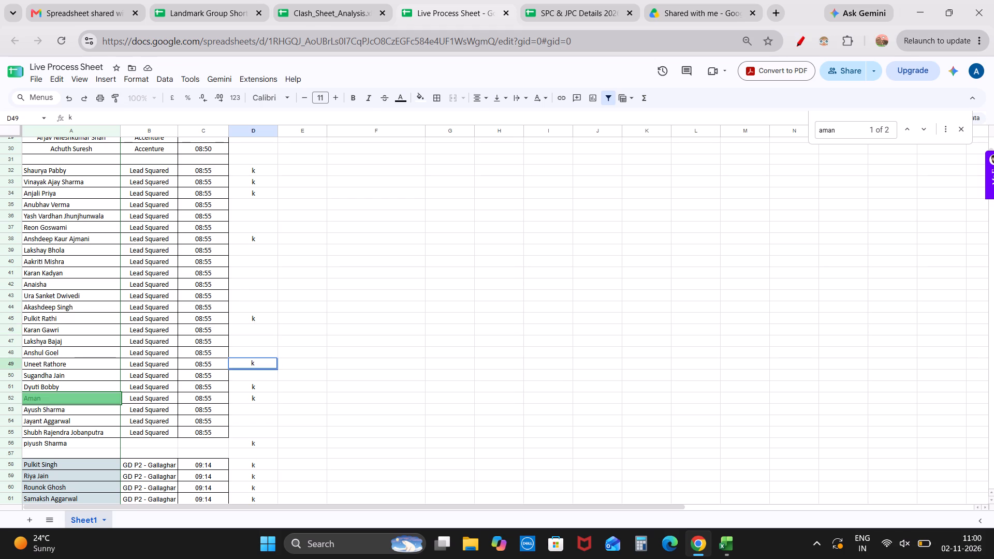
key(Down)
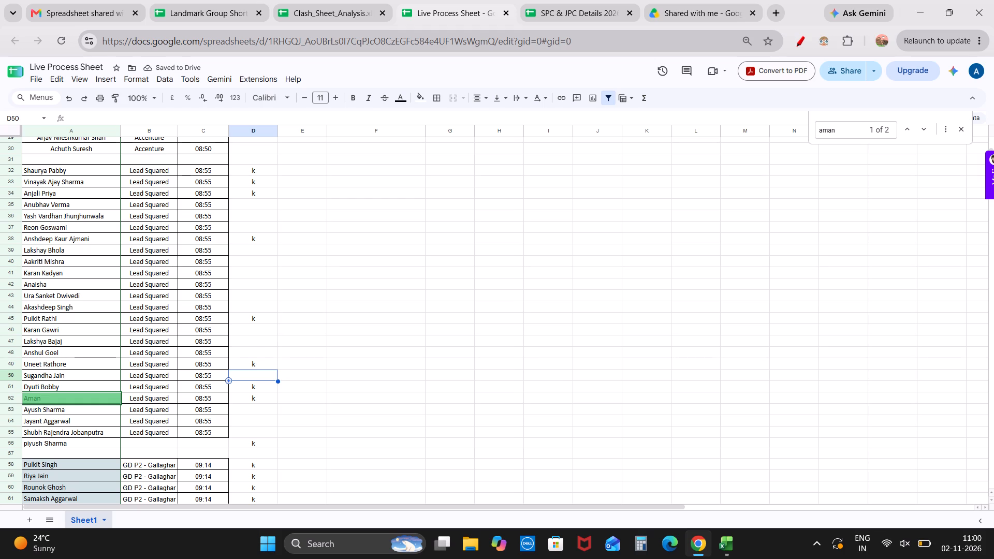
Mark the Lead Squared student in row 50 with k in column D.
key(Down)
key(Down)
key(Down)
key(Up)
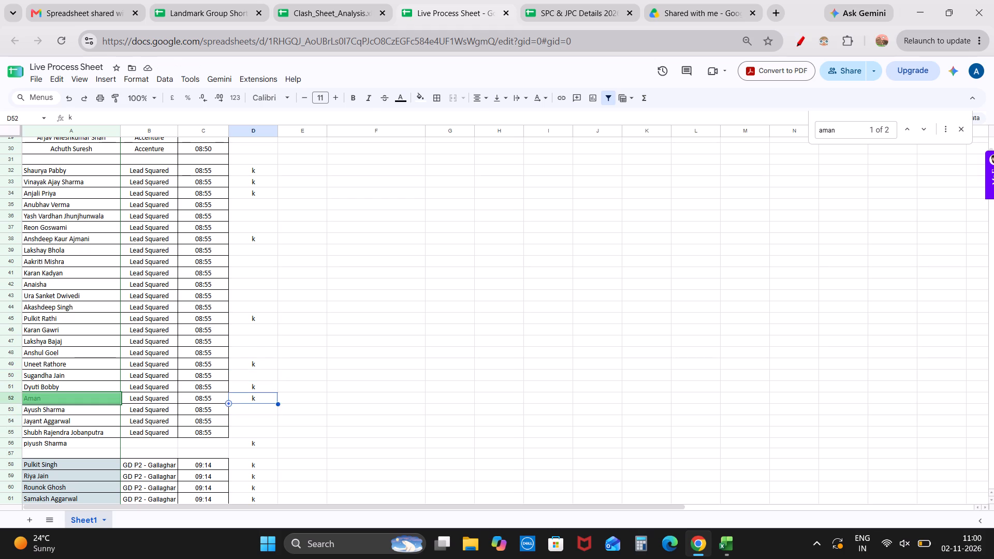
key(Up)
key(Up)
key(Up)
key(Up)
key(Up)
key(Down)
key(Down)
key(Down)
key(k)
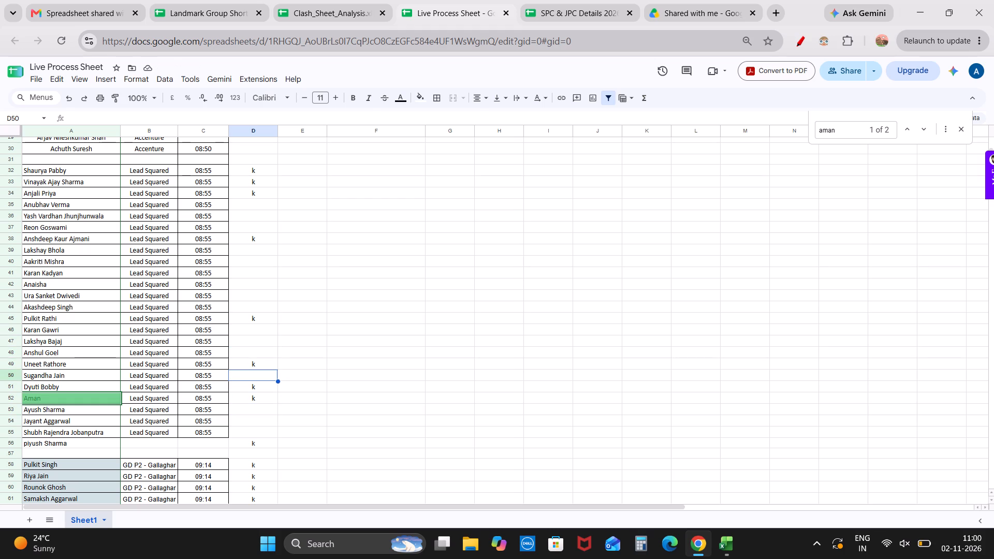
key(Down)
Look through the Lead Squared group's names and k marks from row 50 up to row 34.
key(Up)
key(Up)
key(Up)
key(Up)
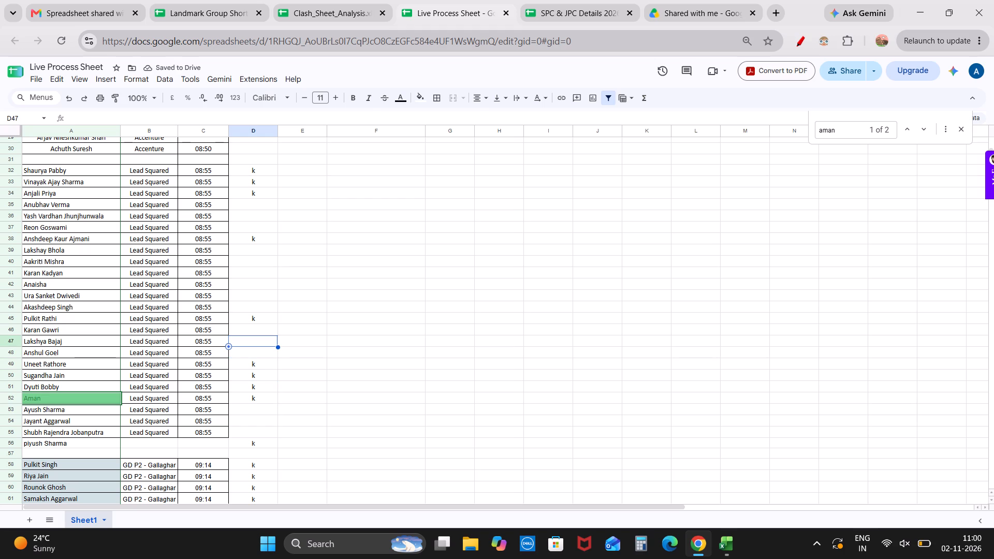
key(Down)
key(Down)
key(Up)
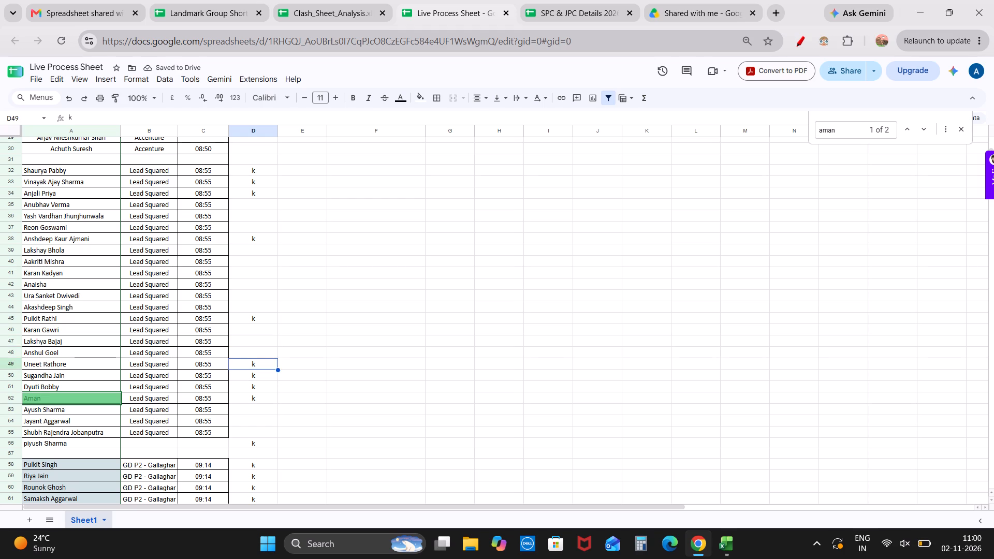
key(Up)
key(Up)
key(Up)
key(Down)
key(Down)
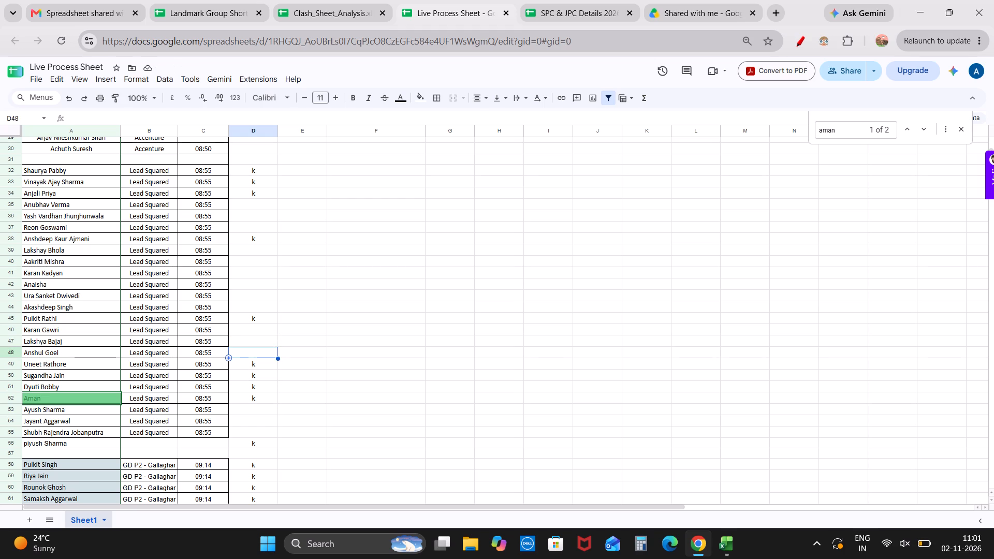
key(Up)
key(Up)
key(Up)
key(Up)
key(Up)
key(Up)
key(Up)
key(Up)
key(Up)
key(Up)
key(Up)
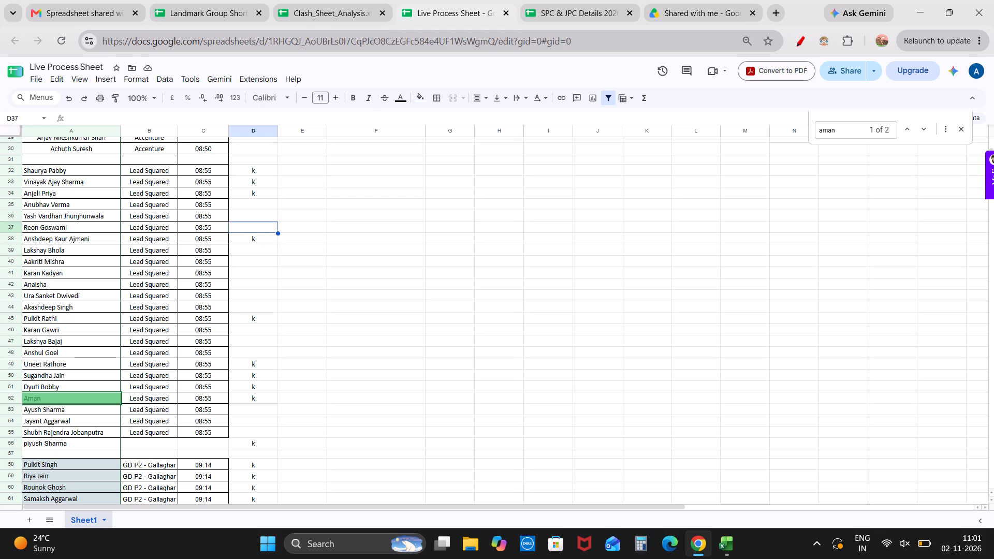
key(Up)
key(Up)
key(Up)
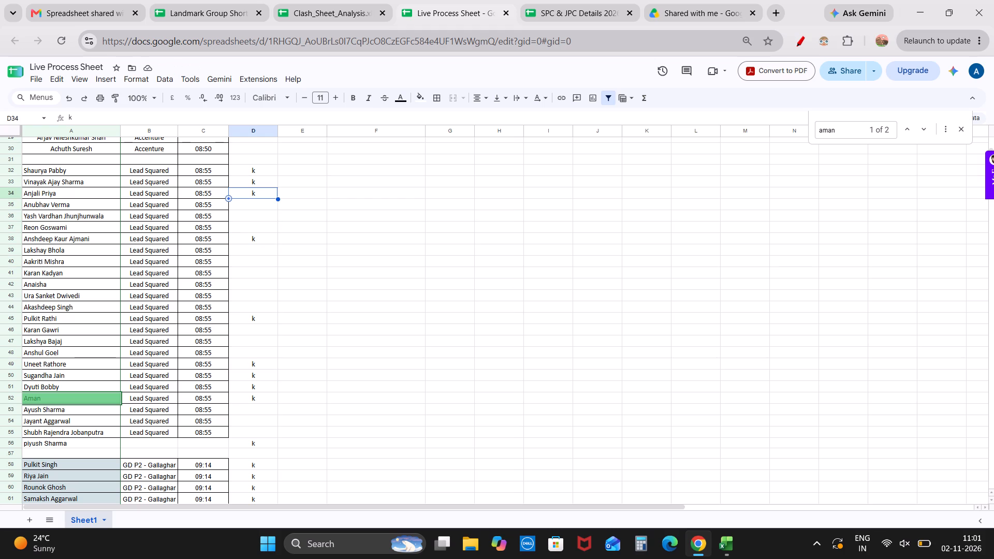
Search the sheet for ura and mark the matching Lead Squared student in row 43 with k in column D.
key(ctrl+f)
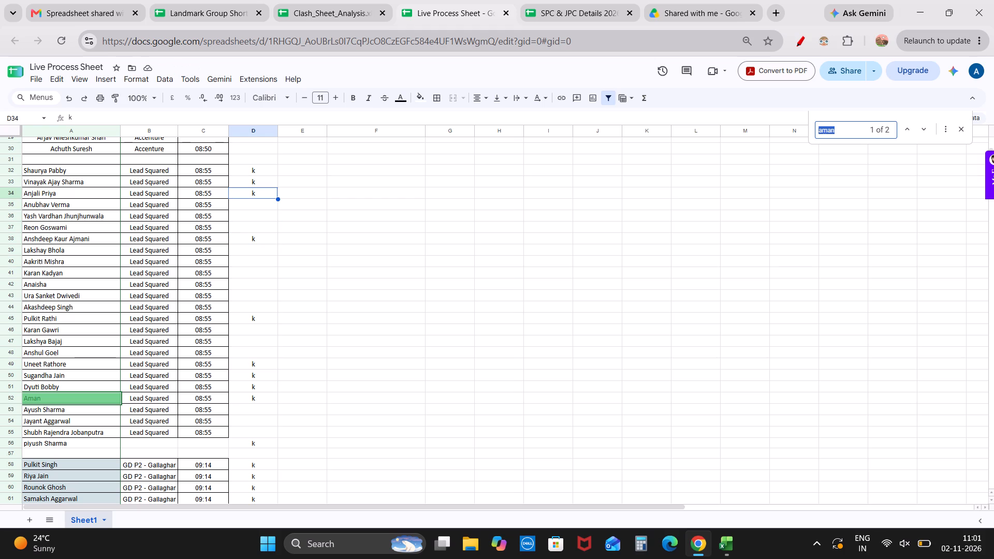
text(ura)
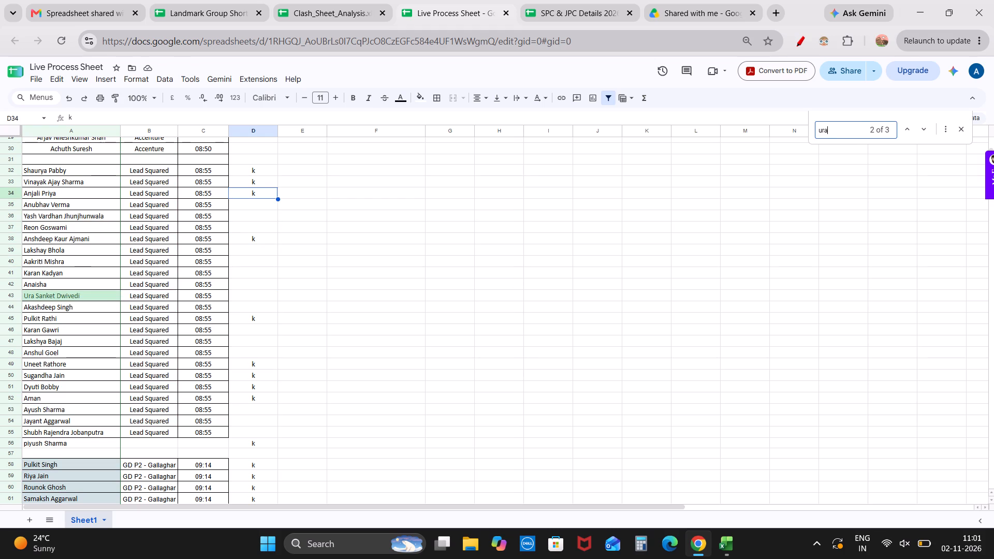
click(254, 297)
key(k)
key(Down)
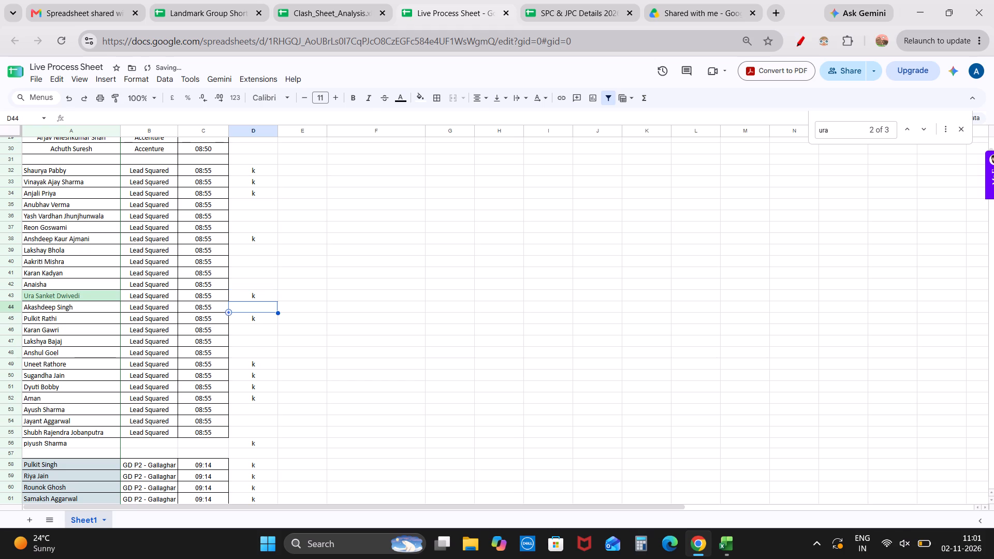
Mark the Lead Squared student in row 48 with k in column D.
key(Down)
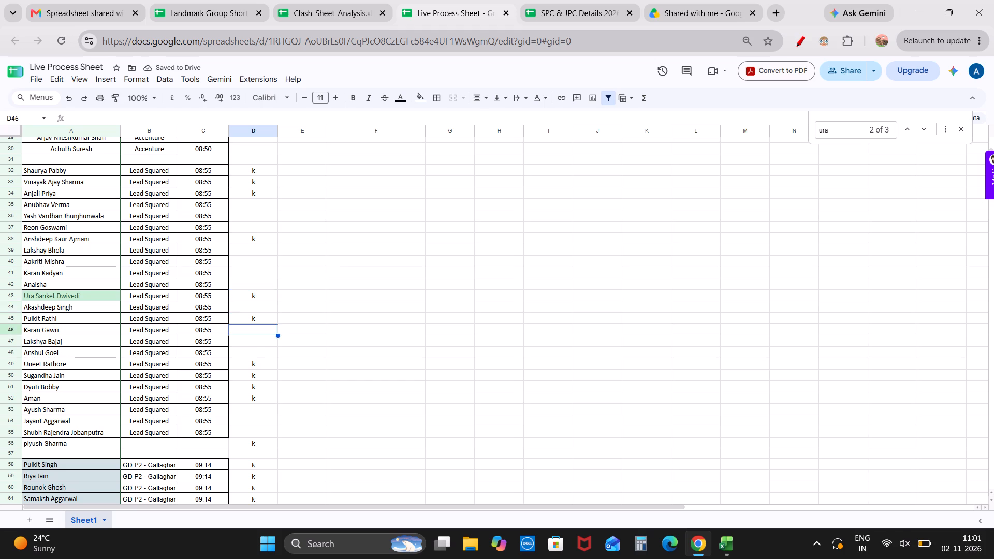
key(Down)
key(Down)
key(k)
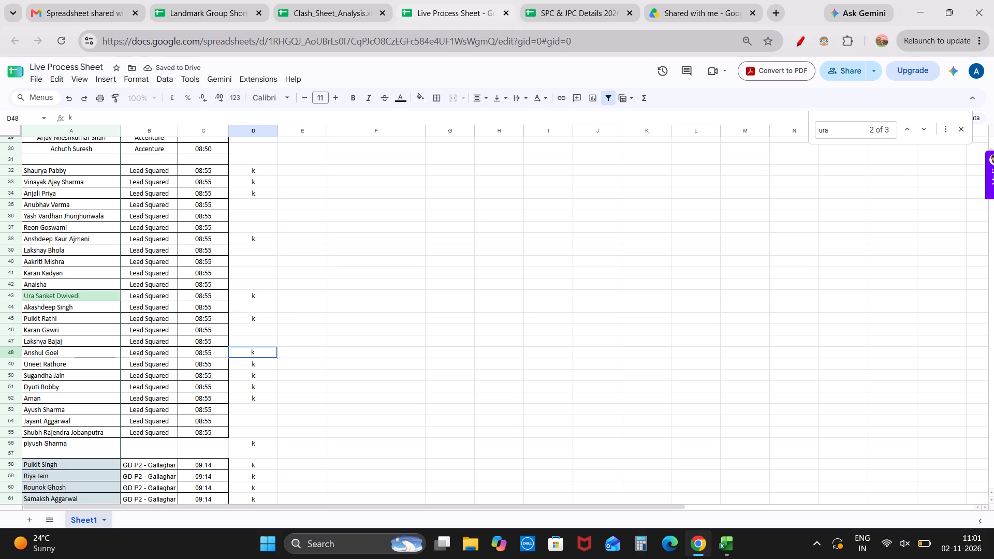
key(Down)
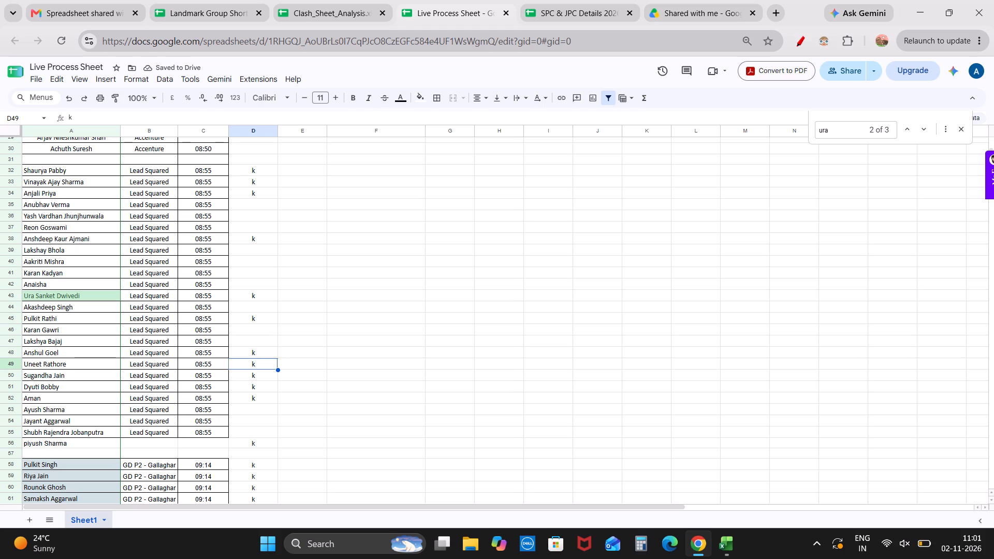
Mark the Lead Squared student in row 55 with k in column D.
key(Down)
key(Down)
key(Down)
key(Down)
key(Down)
key(Down)
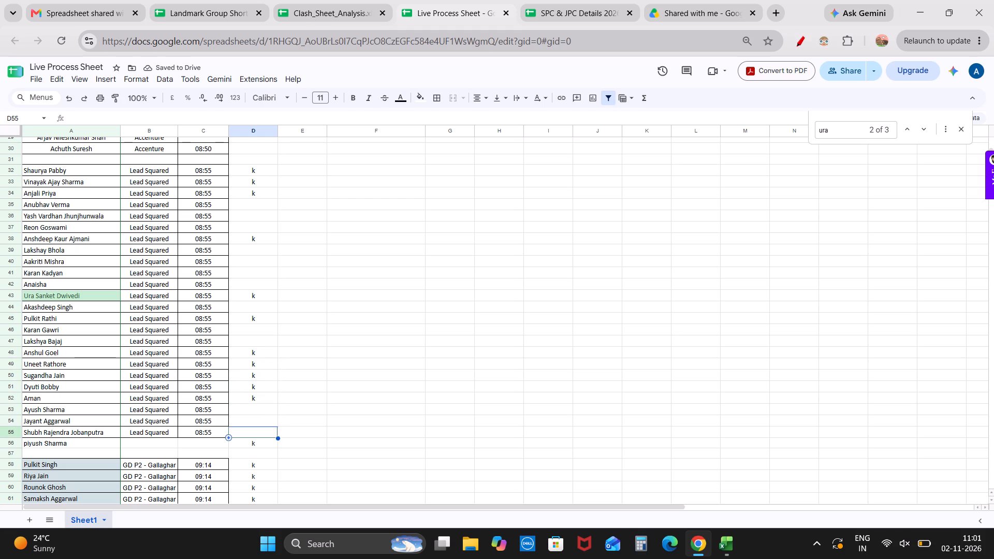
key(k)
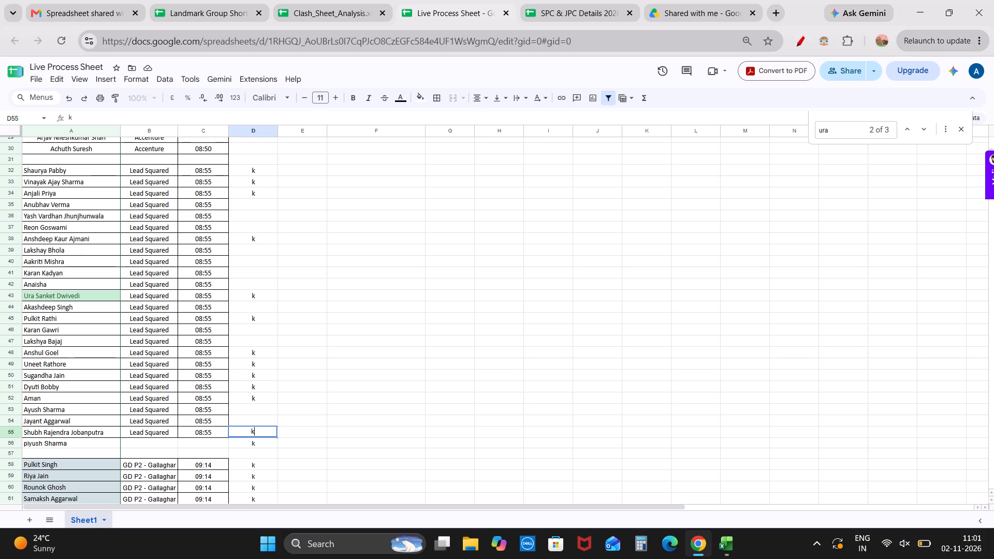
Mark the Lead Squared student in row 54 with k in column D.
key(Up)
key(Up)
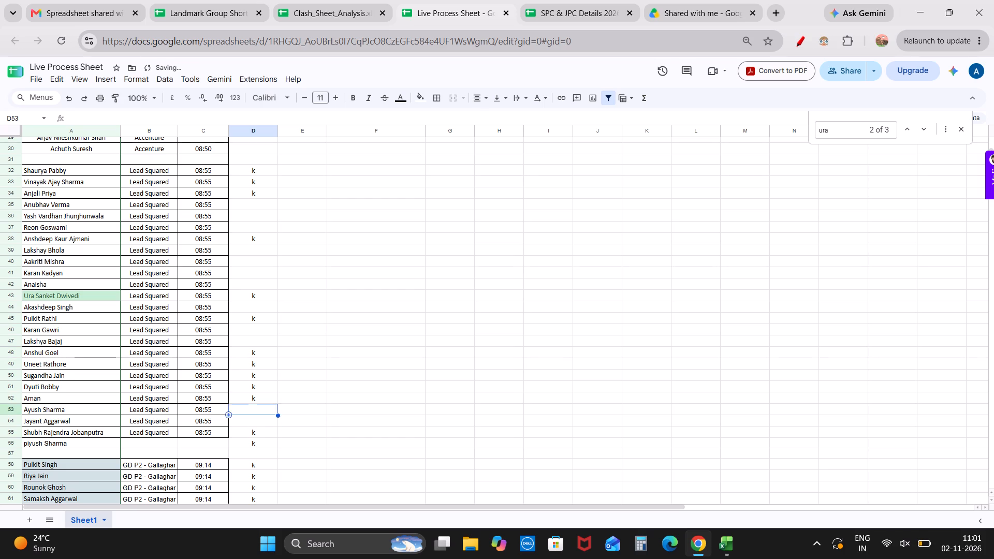
key(Up)
key(Down)
key(Down)
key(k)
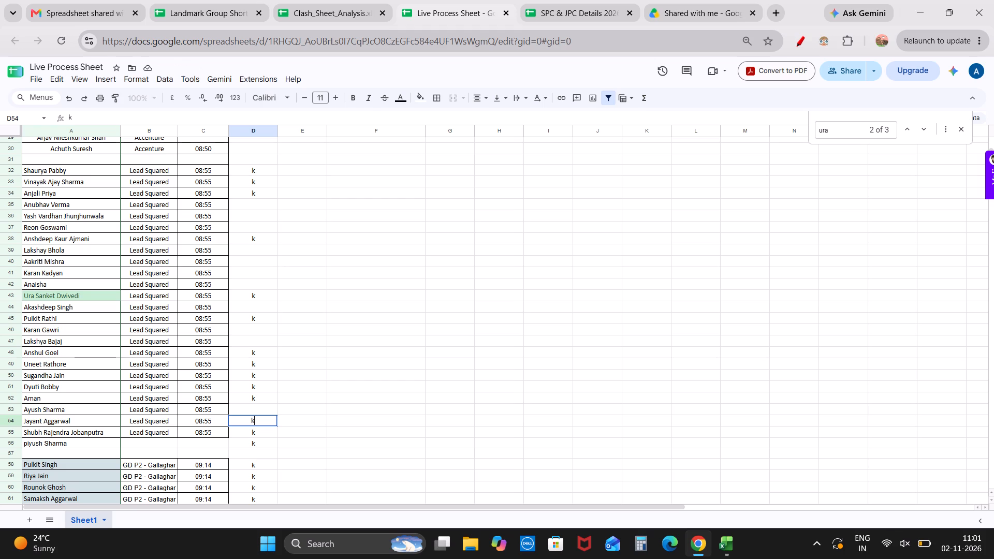
Insert a row below empty row 154, between the Lead Sq and LandMark P4 groups, and enter Chirag in A154.
key(Left)
key(Left)
key(Down)
key(Down)
key(Down)
key(Down)
key(Down)
key(Down)
key(Down)
key(Down)
key(Down)
key(Down)
key(Down)
key(Down)
key(Down)
key(Down)
key(Down)
key(Down)
key(Down)
key(Down)
key(Down)
key(Down)
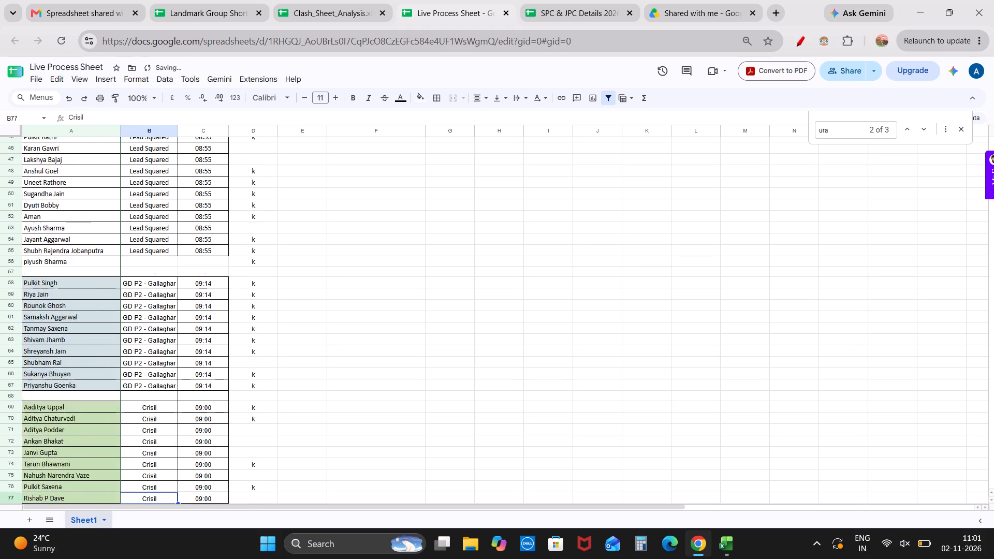
key(Down)
key(Down)
key(Down)
key(Down)
key(Down)
key(Down)
key(Down)
key(Down)
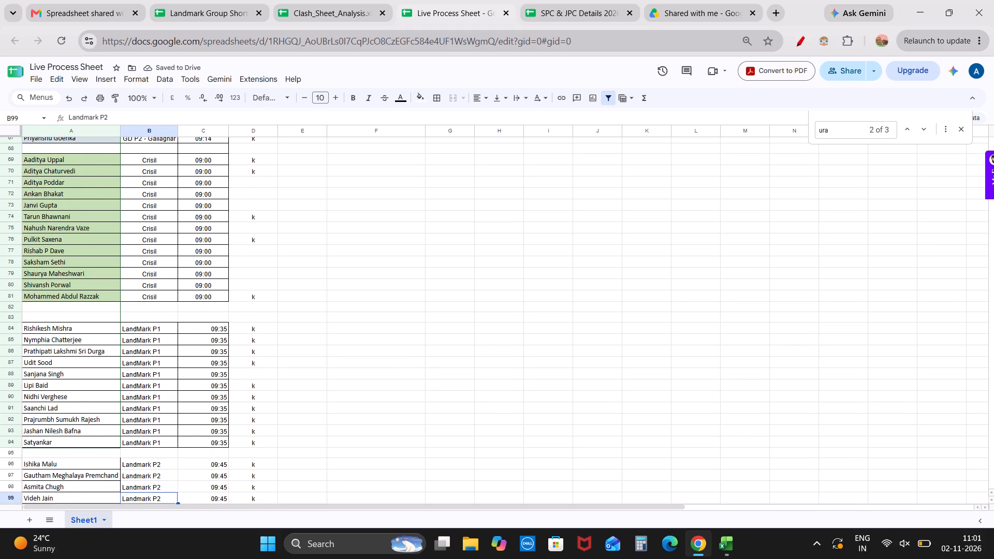
key(Down)
key(Down)
key(Down)
key(Down)
key(Down)
key(Down)
key(Down)
key(Down)
key(Down)
key(Down)
key(Down)
key(Down)
key(Down)
key(Down)
key(Down)
key(Down)
key(Down)
key(Down)
key(Down)
key(Down)
key(Down)
key(Down)
key(Down)
key(Down)
key(Down)
key(Down)
key(Down)
key(Down)
key(Down)
key(Down)
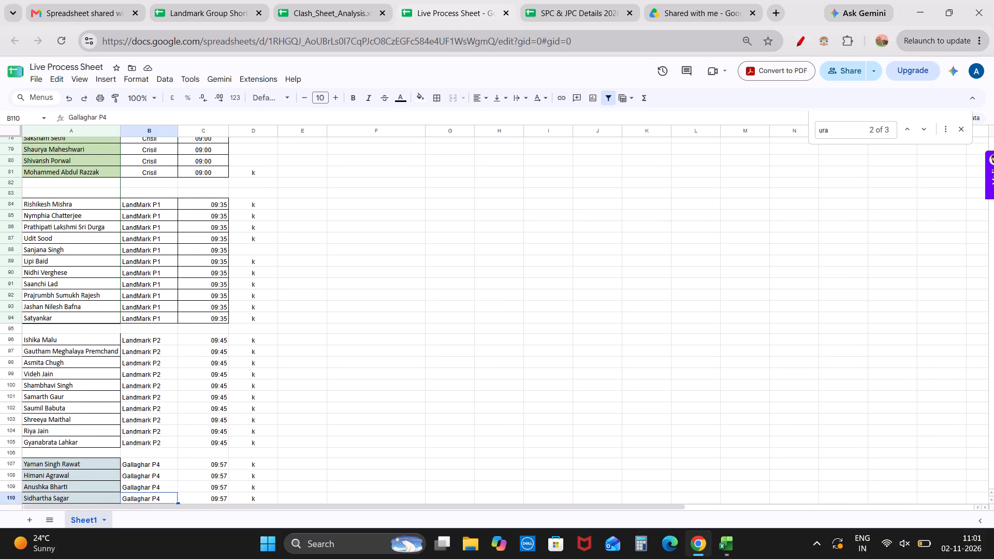
key(Up)
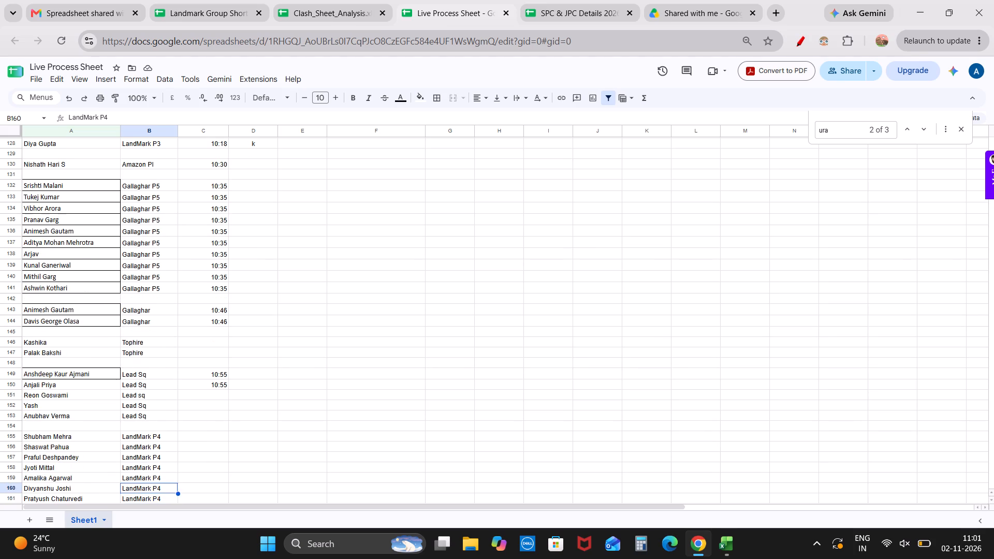
key(Down)
key(Up)
key(Up)
key(Up)
key(Up)
key(Up)
key(Up)
key(Up)
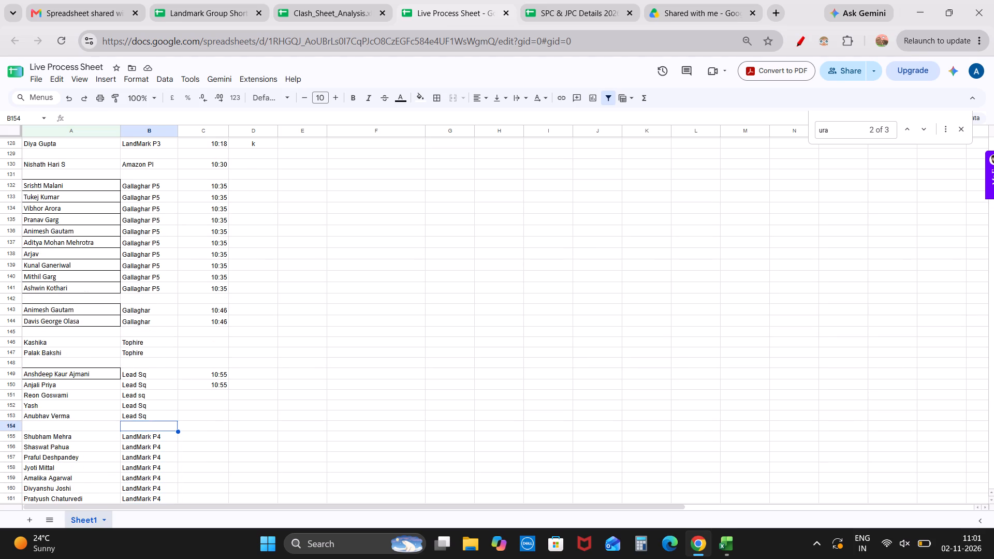
right_click(13, 426)
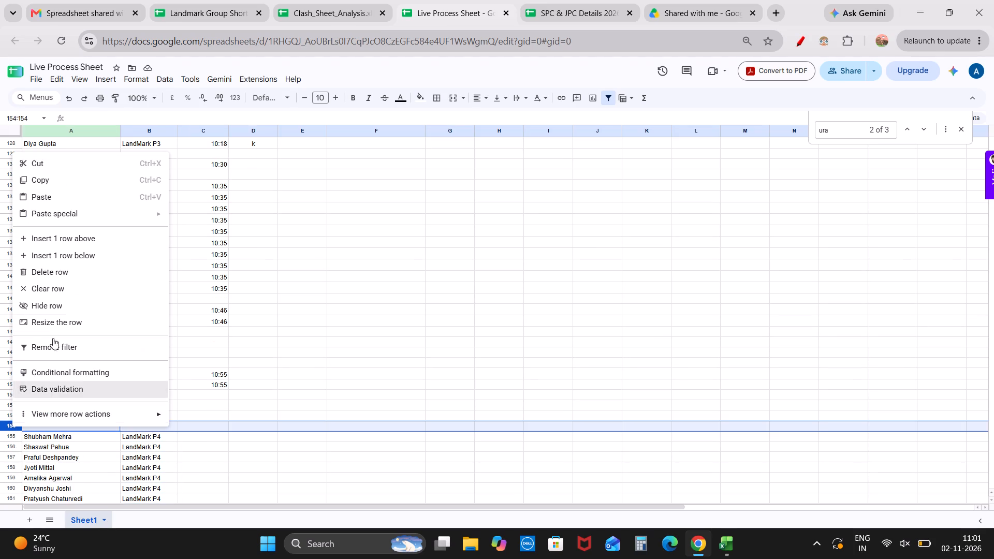
click(111, 252)
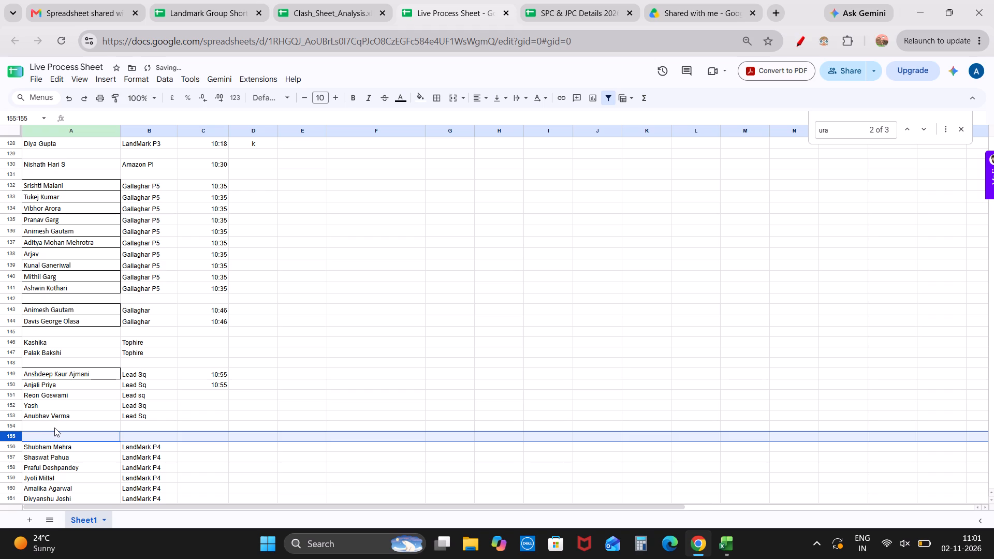
click(54, 428)
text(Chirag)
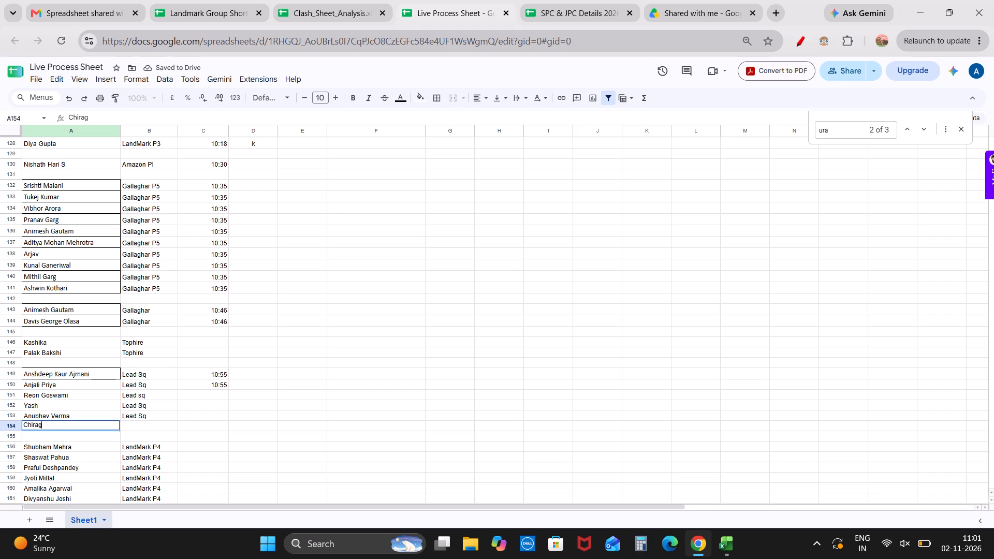
Search the sheet for chira and check each matching entry and its process.
click(338, 356)
key(ctrl+f)
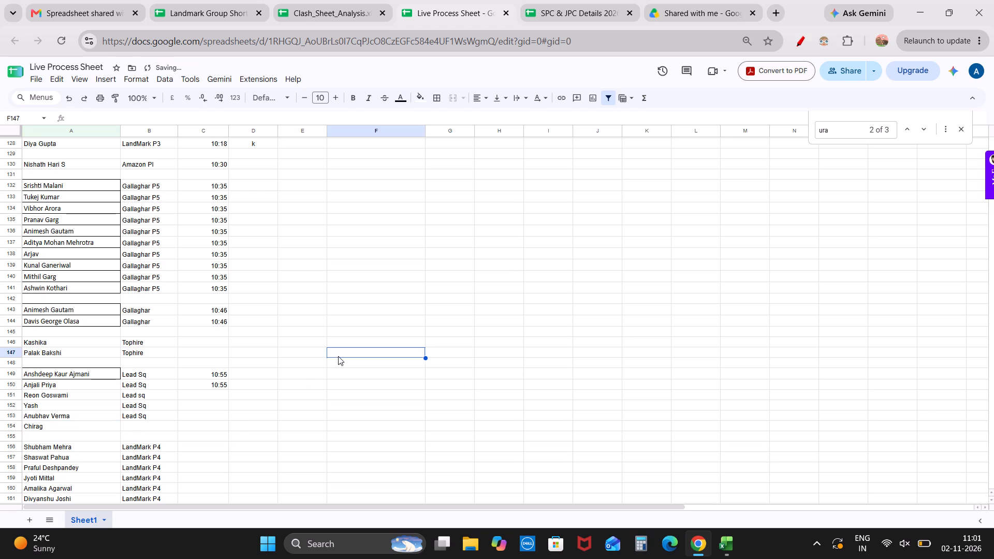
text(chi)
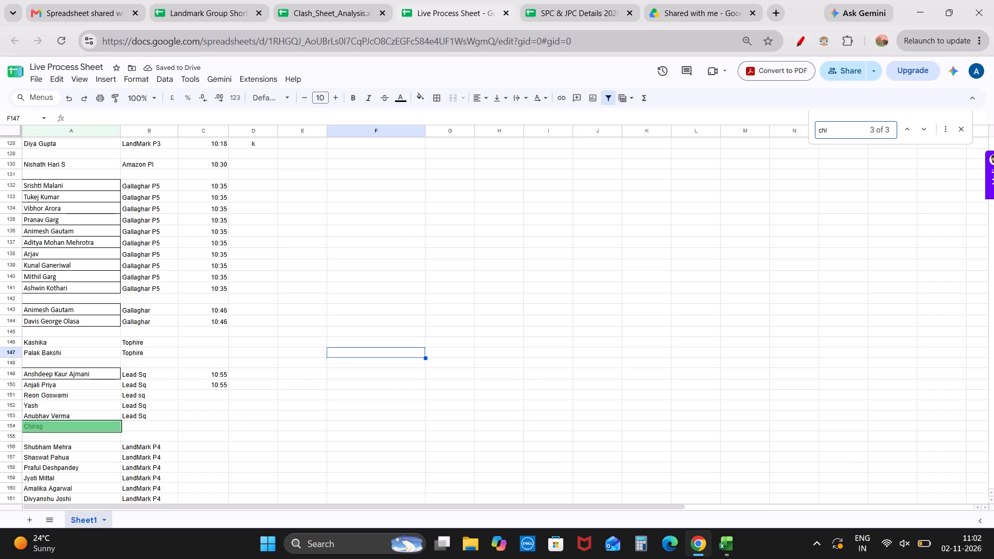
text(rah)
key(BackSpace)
click(907, 129)
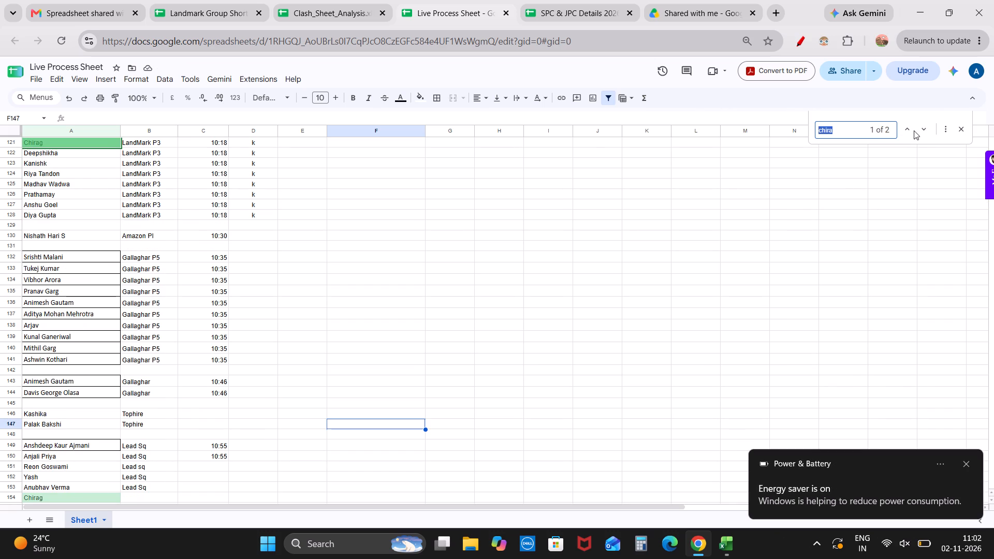
click(921, 130)
scroll(375, 363, down, 1)
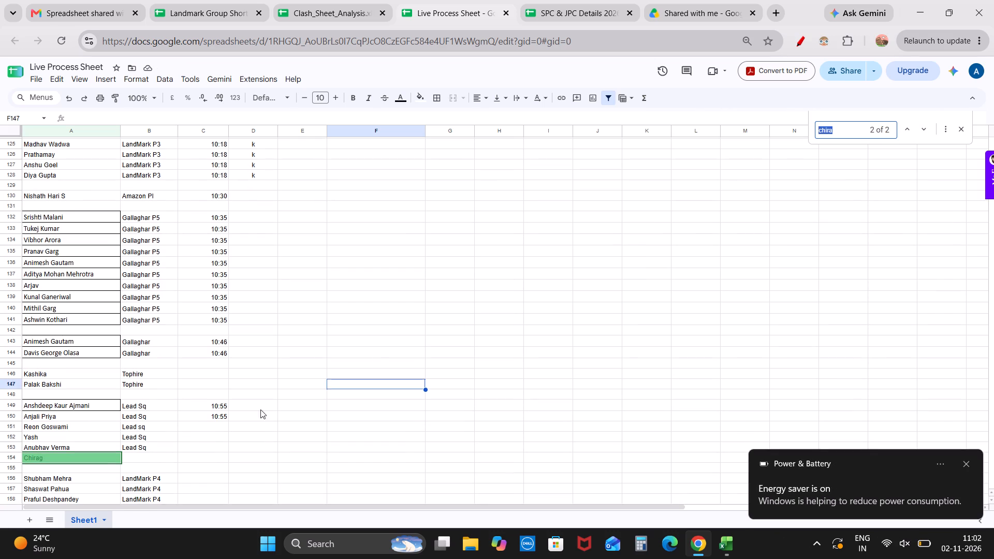
Copy Lead Sq into Chirag's process cell in row 154 and enter 11:02 as the out time.
click(152, 446)
key(ctrl+c)
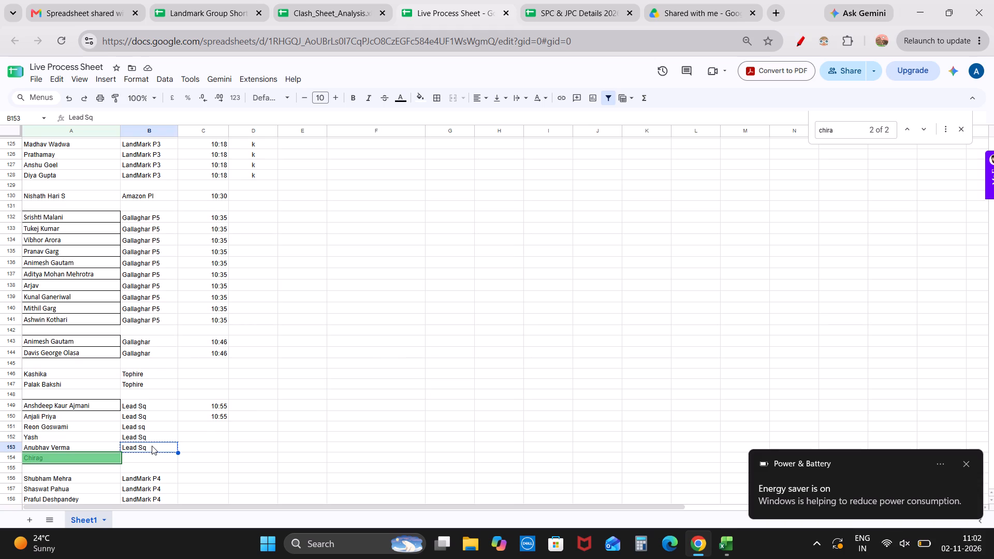
click(147, 458)
key(ctrl+v)
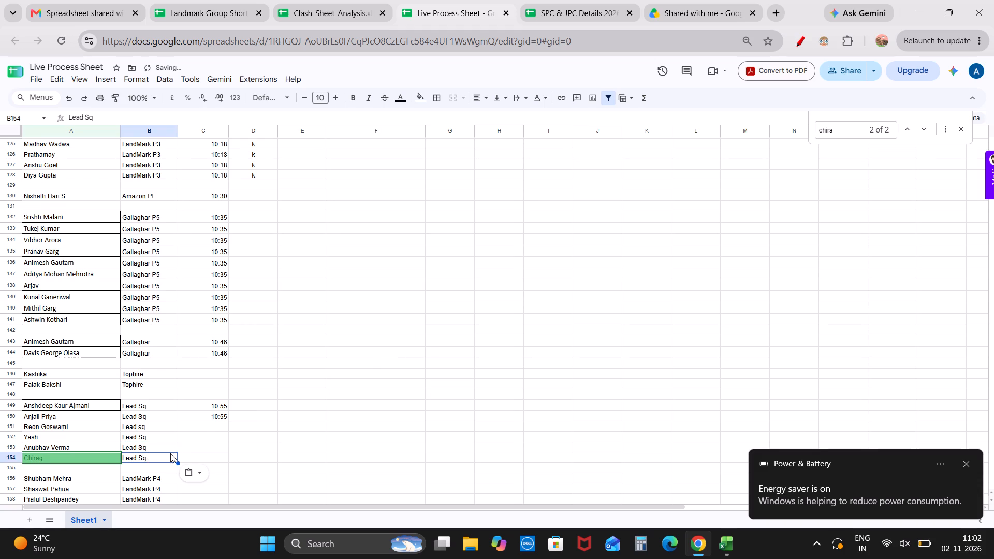
click(214, 457)
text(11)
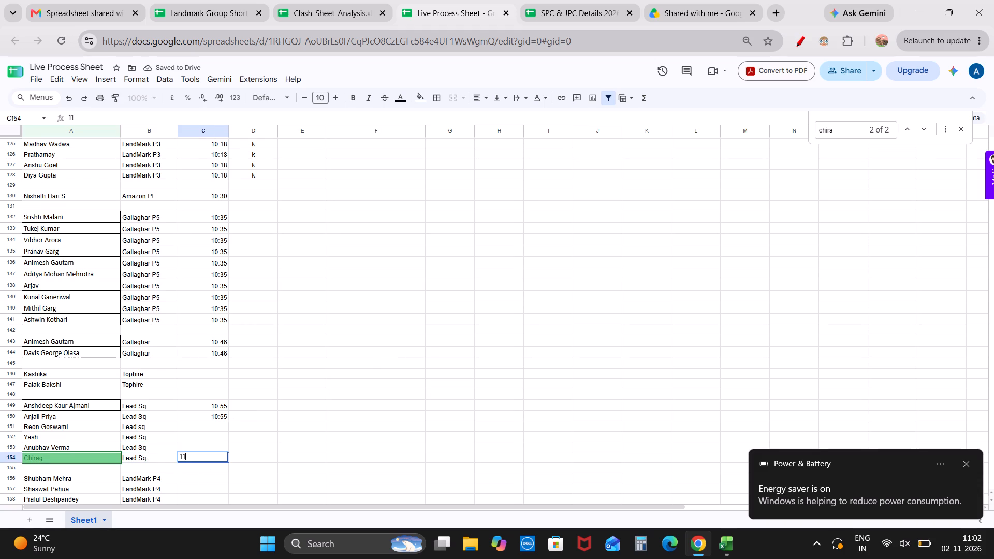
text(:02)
click(215, 424)
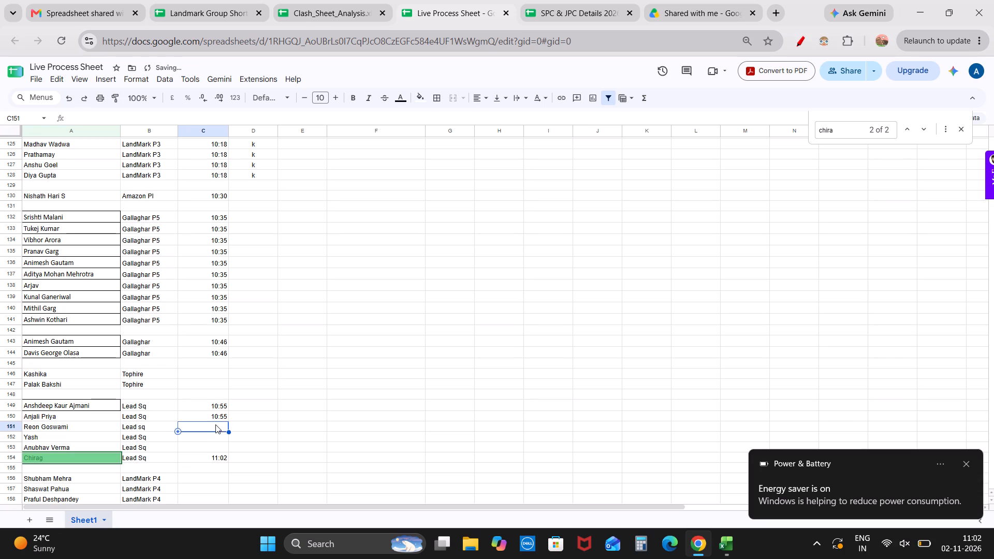
Mark the Lead Squared student in row 44 with k in column D.
scroll(133, 444, down, 1)
click(158, 424)
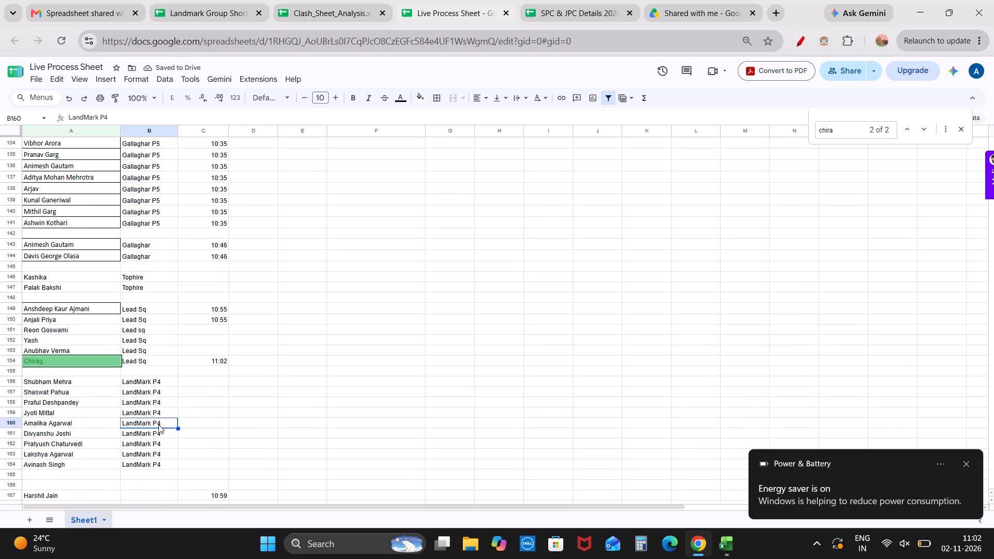
scroll(170, 357, up, 5)
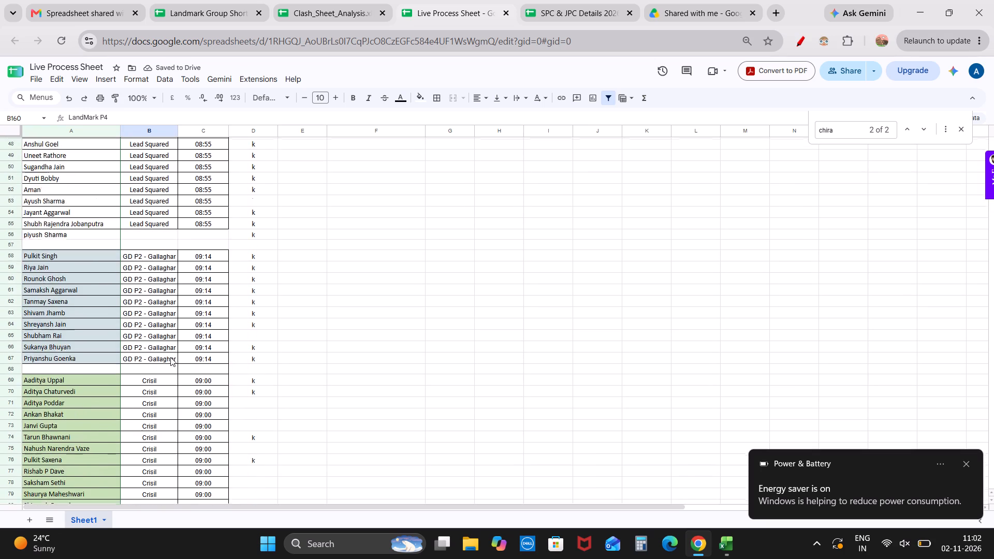
scroll(170, 357, up, 4)
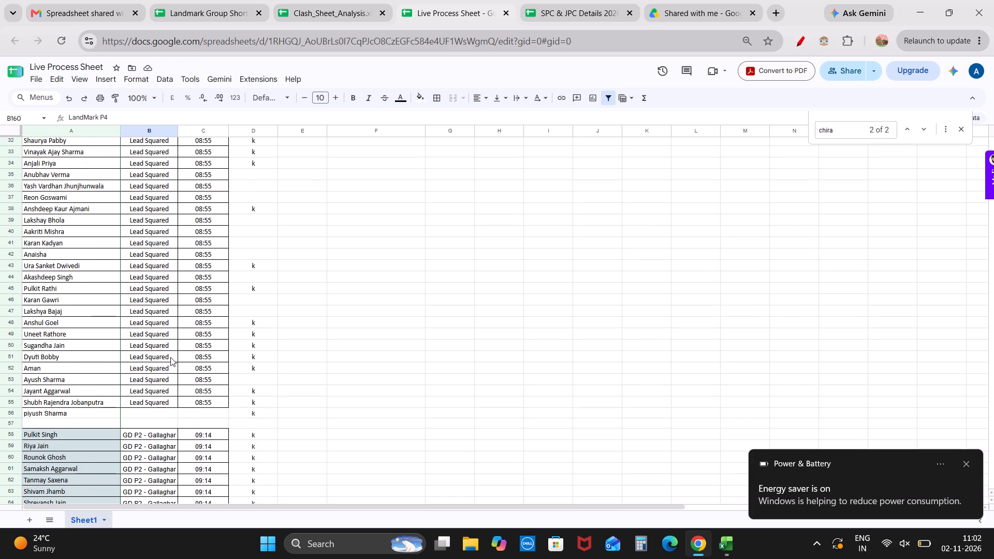
click(258, 278)
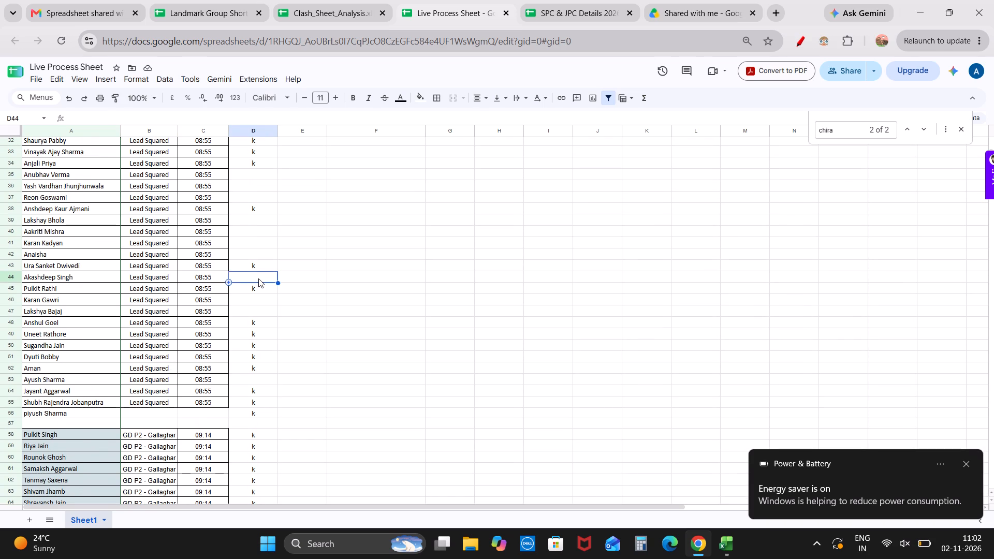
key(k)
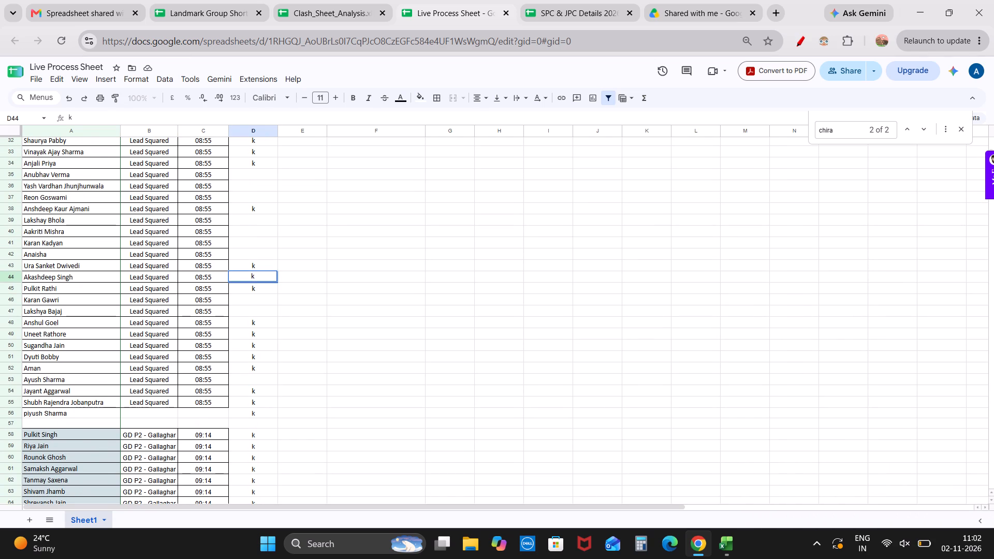
click(258, 278)
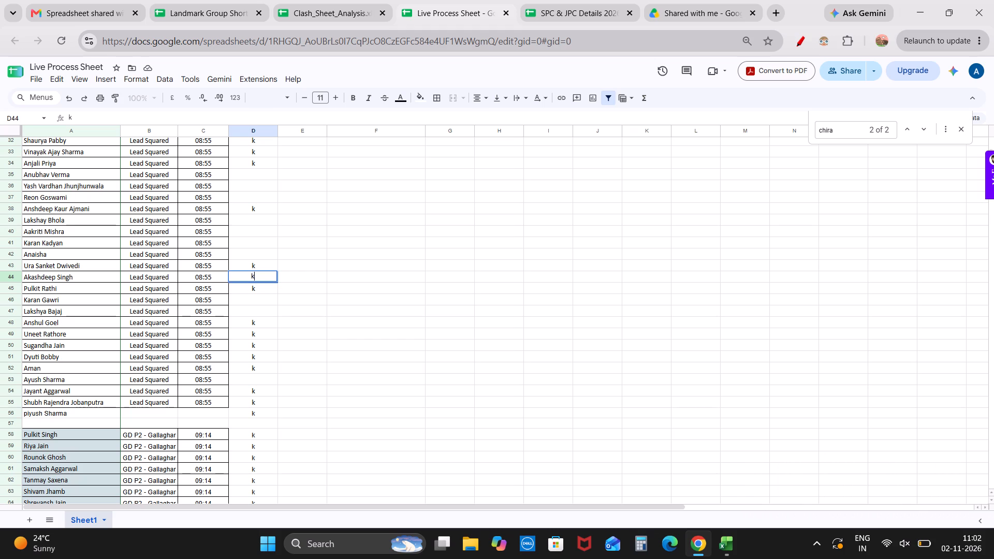
scroll(258, 278, up, 1)
click(290, 289)
Search the sheet for bhavya and look through the process groups down to the last entries.
key(ctrl+f)
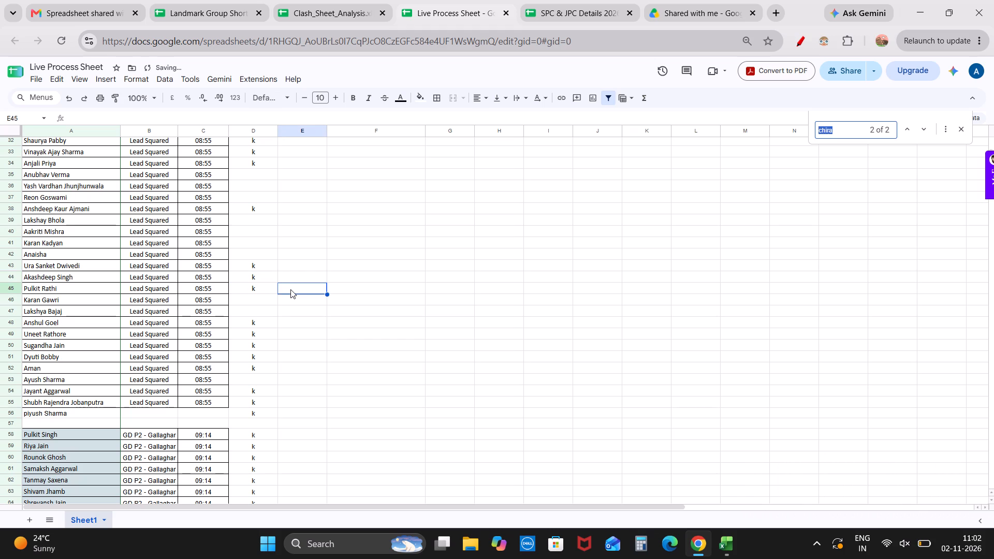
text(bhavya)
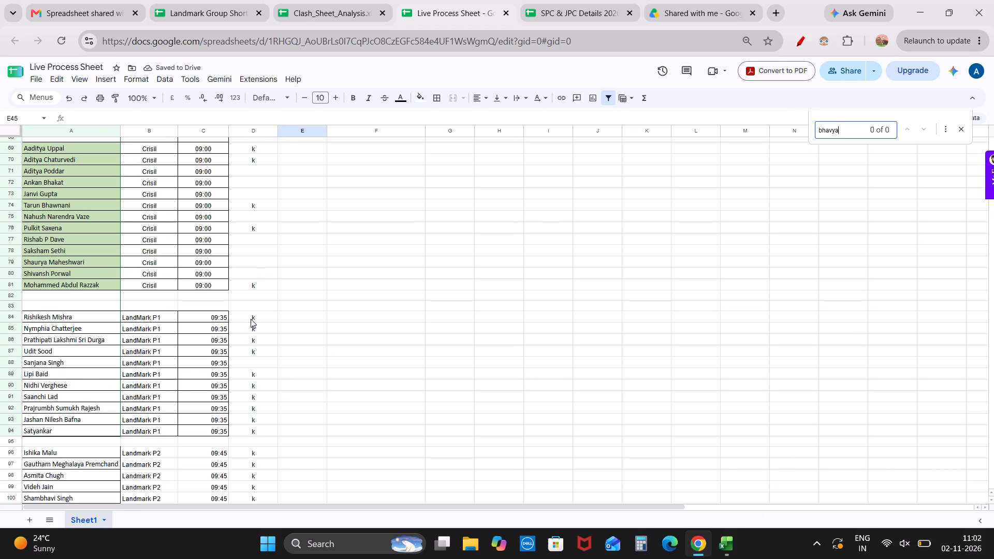
scroll(302, 316, down, 1)
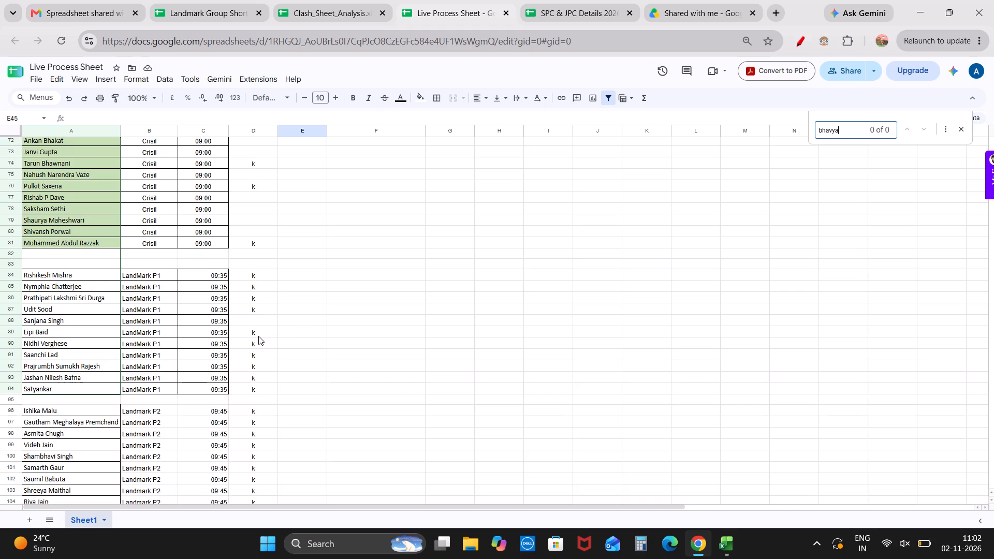
scroll(258, 336, down, 6)
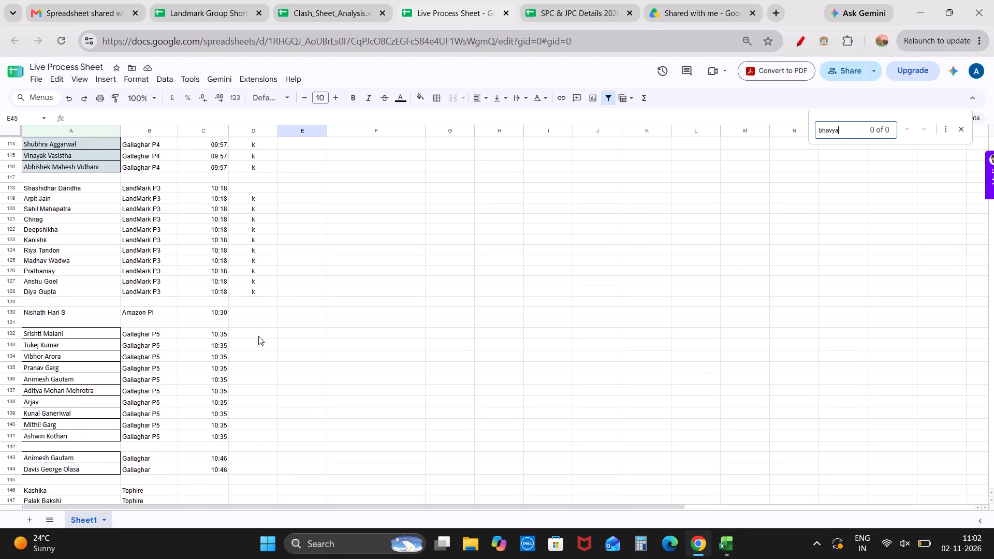
scroll(258, 336, down, 3)
scroll(258, 336, up, 1)
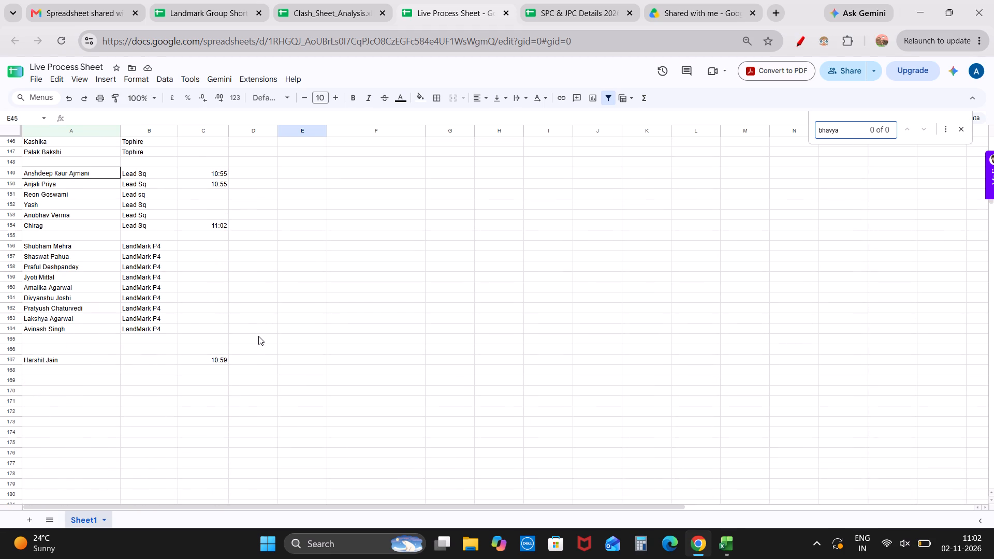
scroll(258, 336, up, 2)
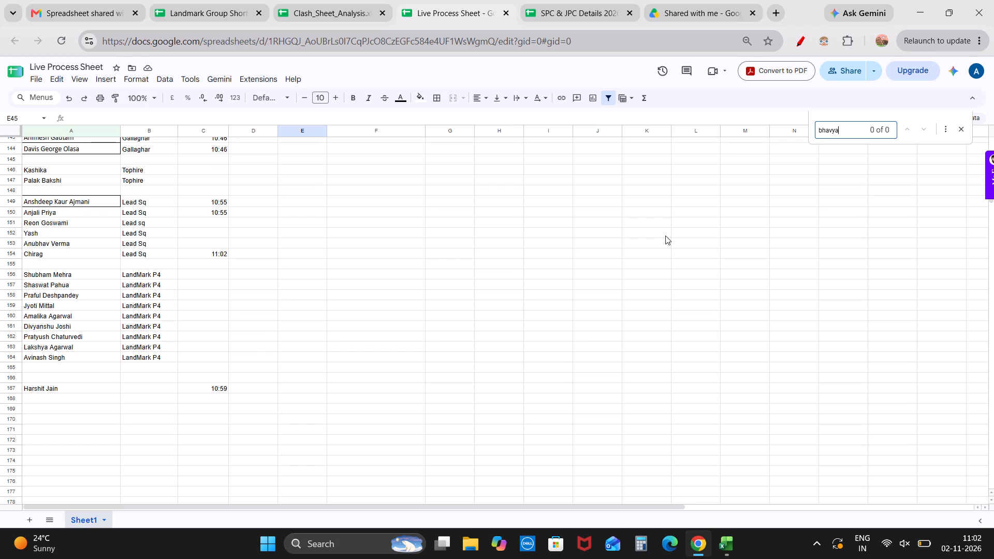
Search the sheet for khushi, and clear the search text after checking.
key(BackSpace)
key(BackSpace)
key(BackSpace)
key(BackSpace)
key(BackSpace)
key(BackSpace)
key(BackSpace)
key(BackSpace)
key(BackSpace)
key(BackSpace)
key(BackSpace)
key(BackSpace)
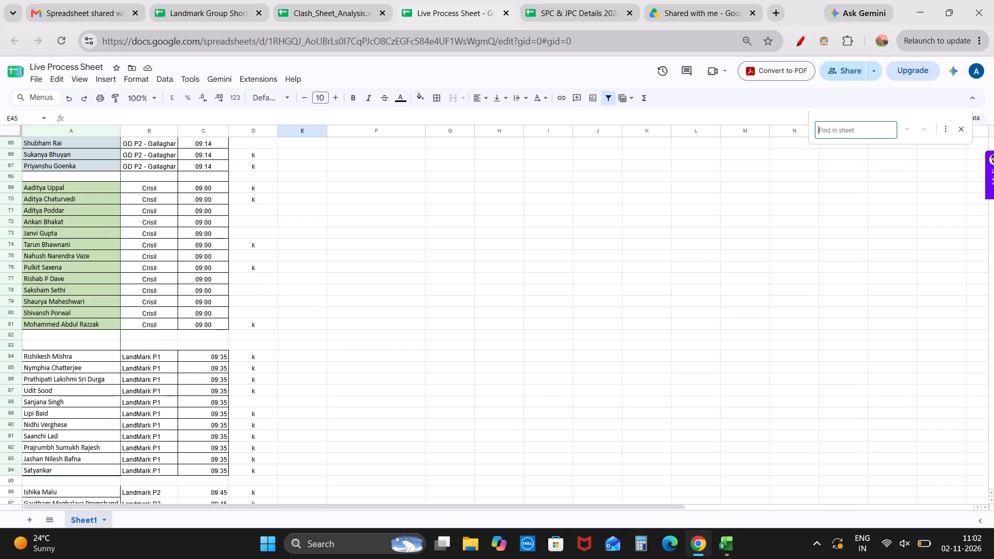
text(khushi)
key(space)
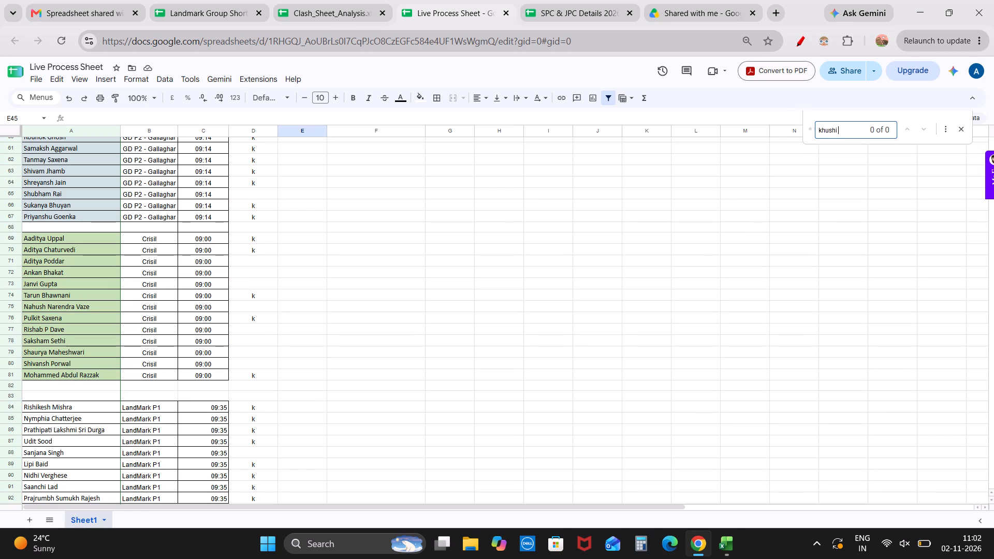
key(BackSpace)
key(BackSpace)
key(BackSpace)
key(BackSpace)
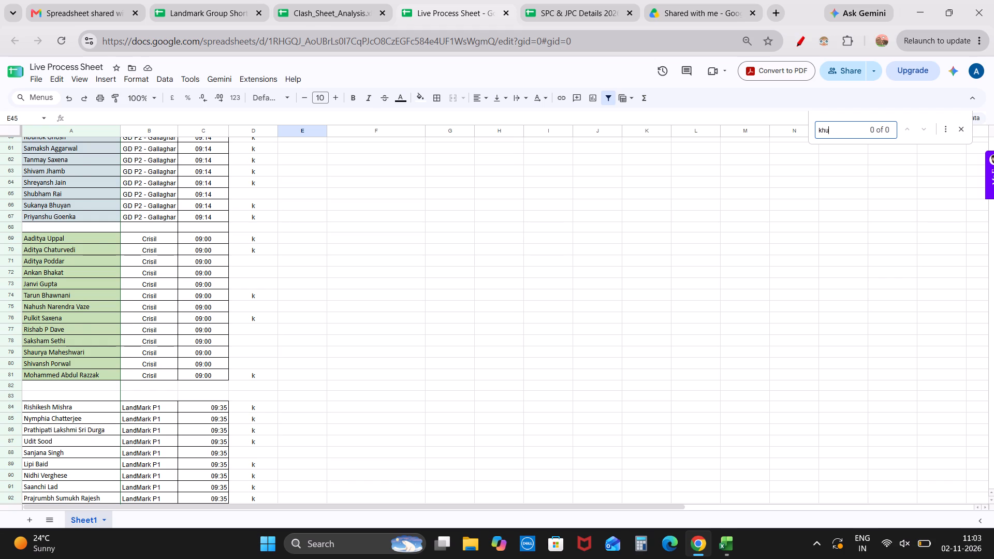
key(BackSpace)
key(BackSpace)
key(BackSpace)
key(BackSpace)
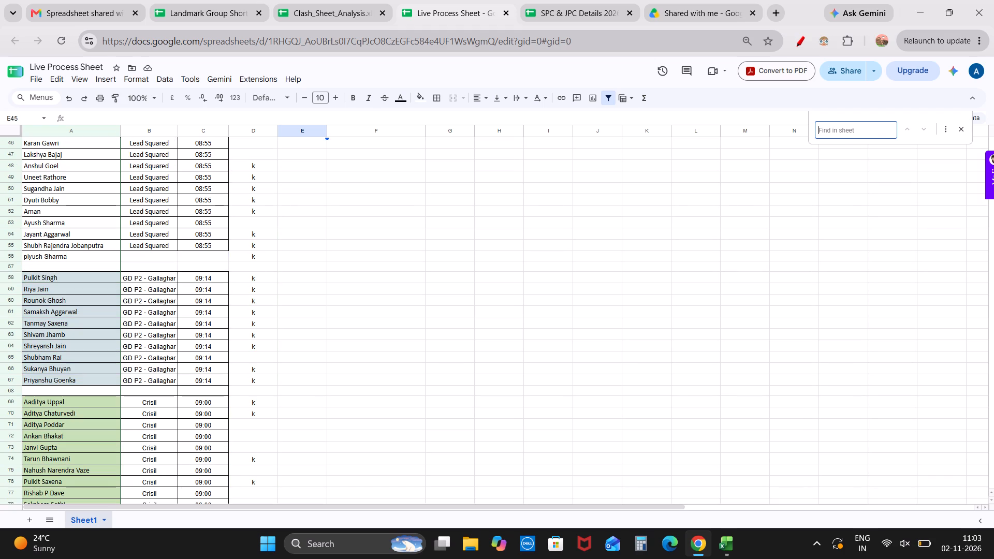
Select cell B170 in the empty rows below the last entry of the sheet.
scroll(318, 393, down, 6)
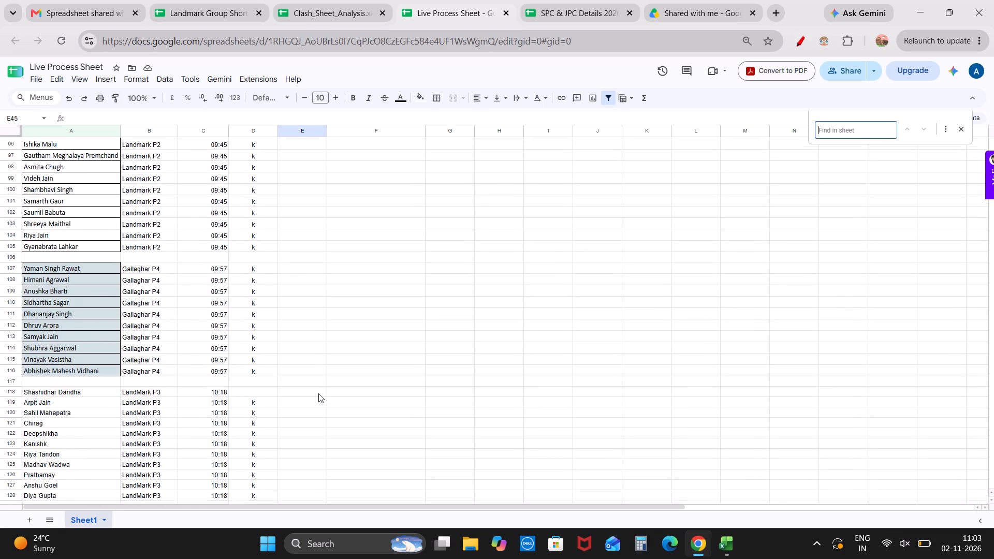
scroll(318, 393, down, 5)
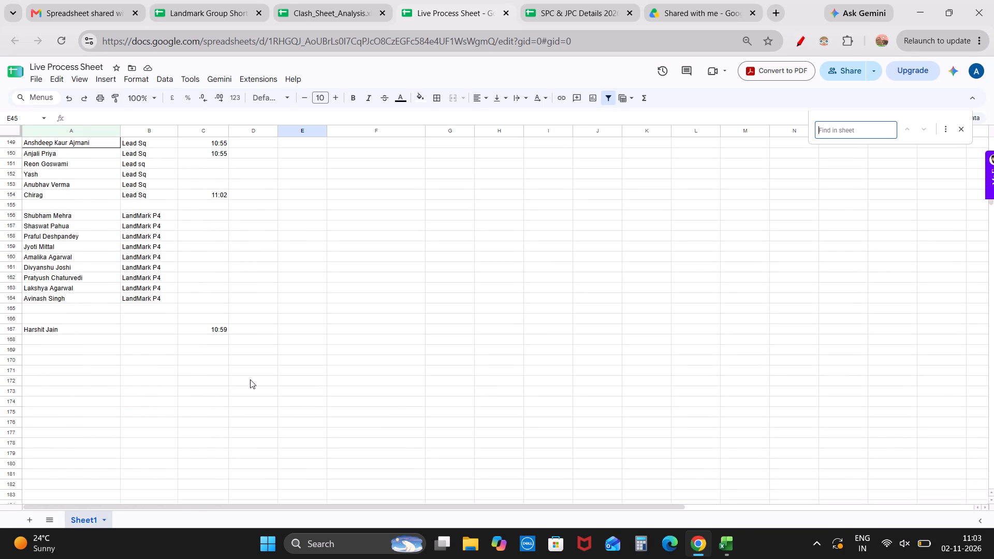
click(131, 356)
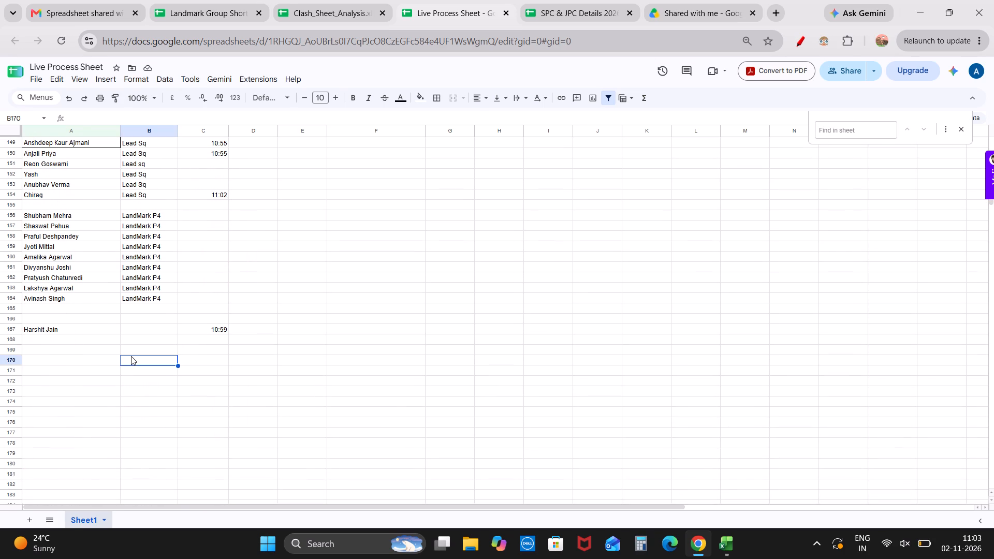
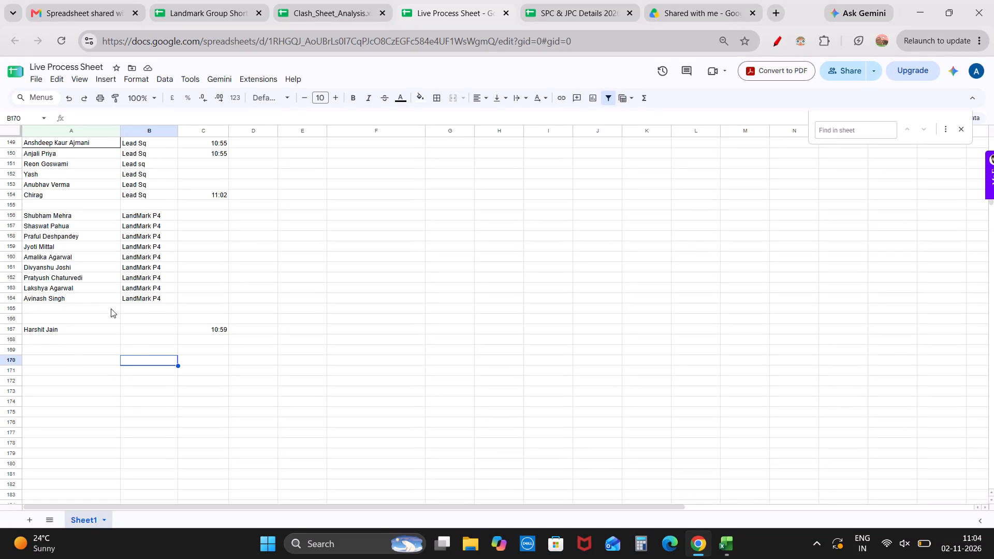
Add a new student entry in row 170, with the student's name in column A and Landmark as the process in column B.
click(68, 358)
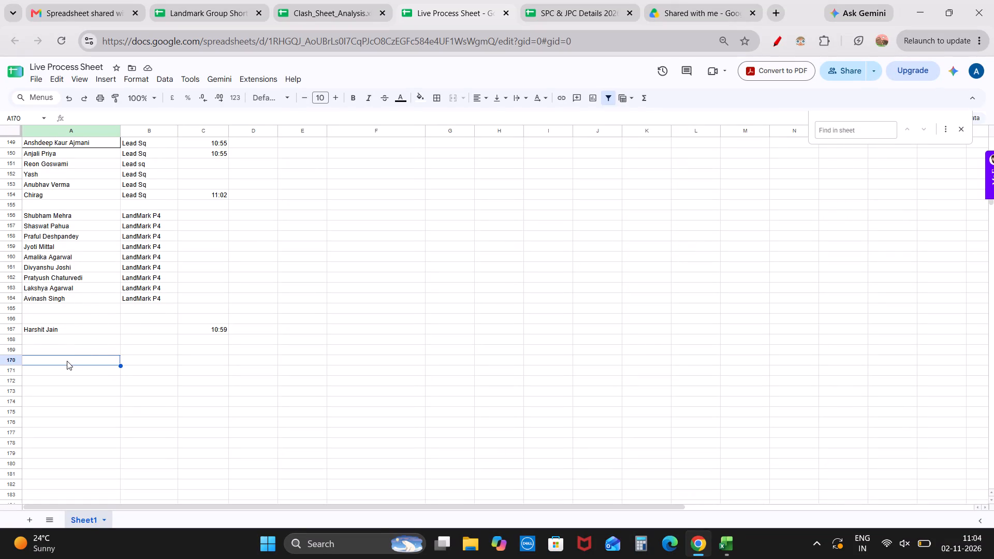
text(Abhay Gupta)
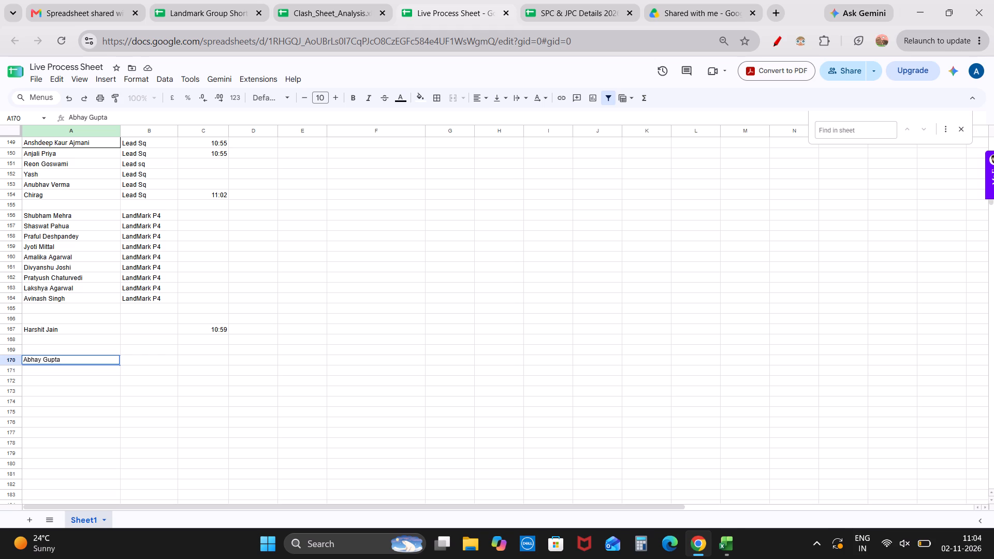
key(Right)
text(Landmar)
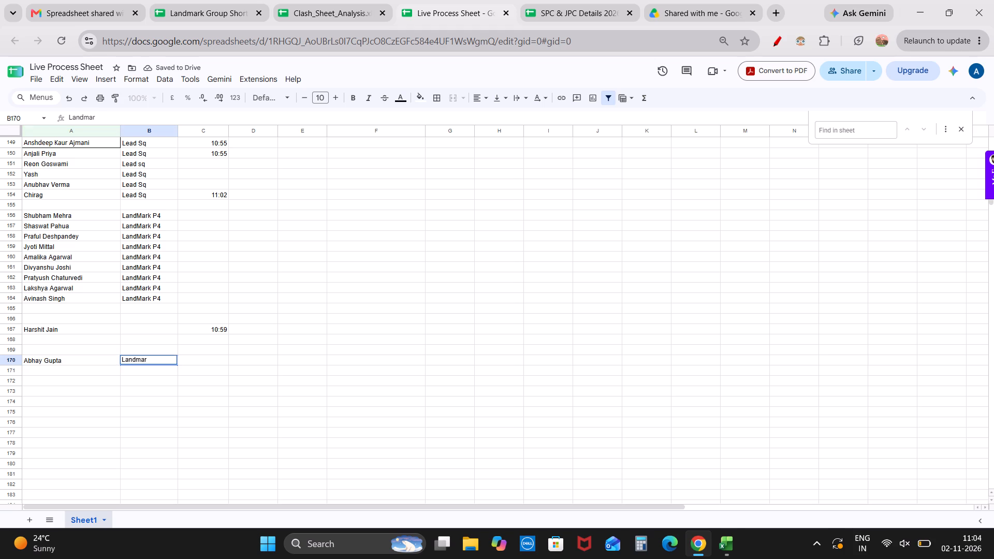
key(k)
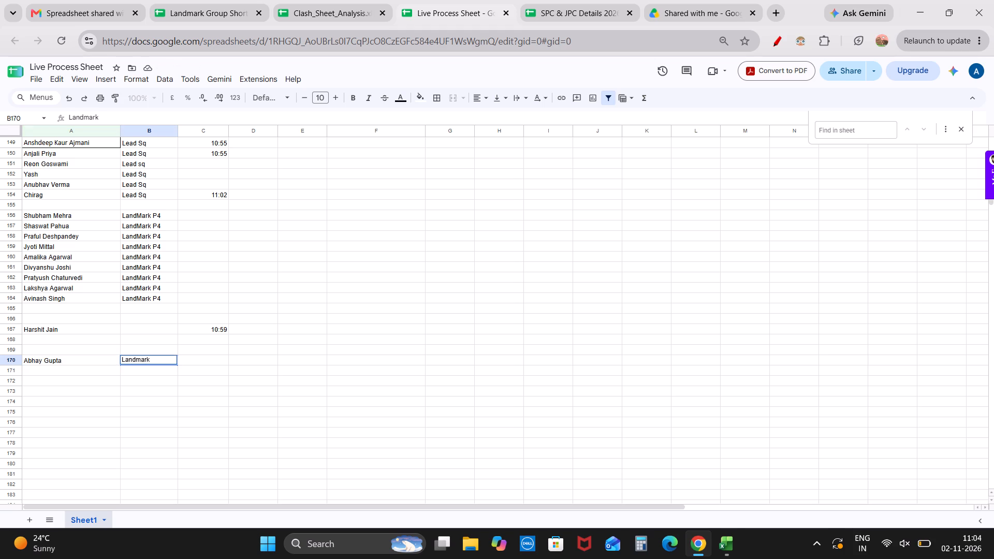
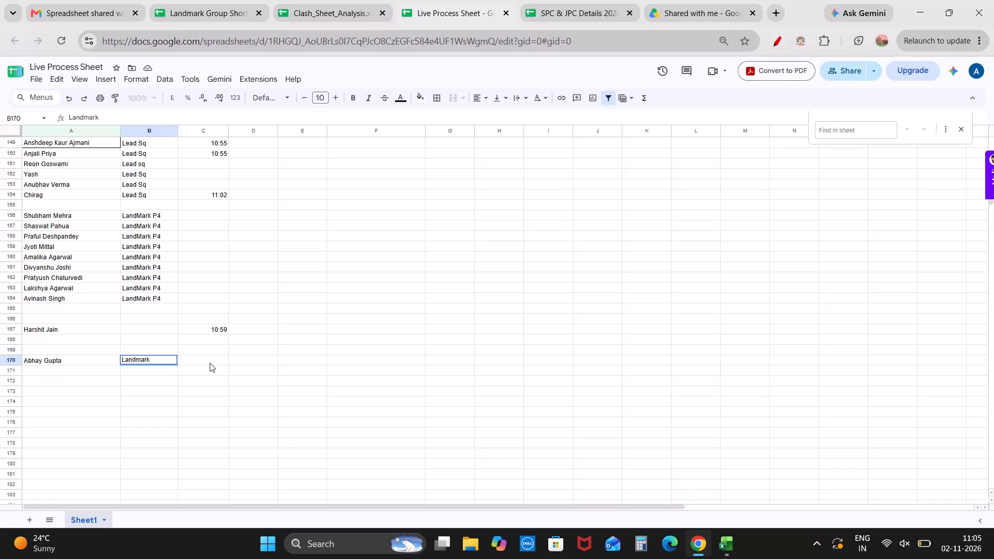
Mark the Landmark student in row 170 with k in column D, and move to cell A172.
click(210, 363)
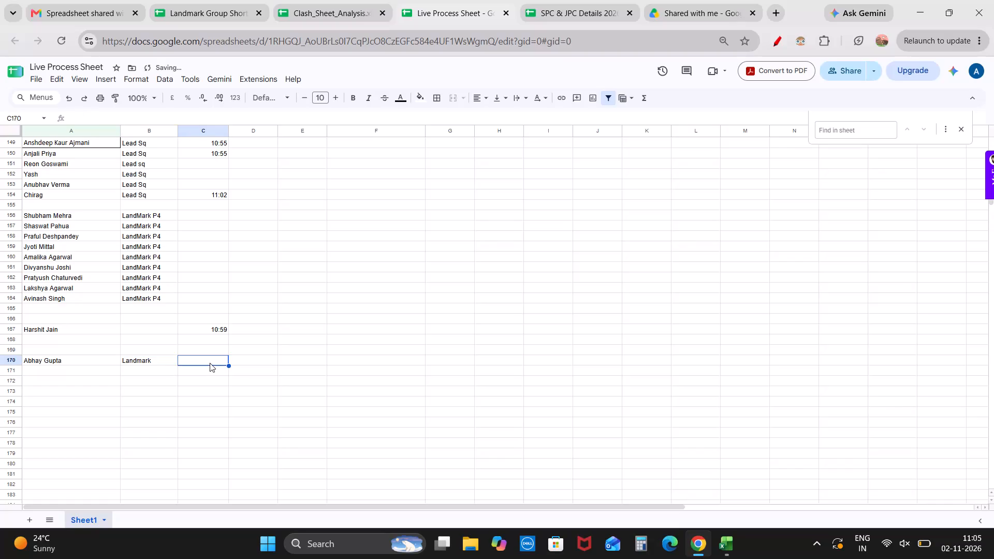
key(Right)
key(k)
key(Down)
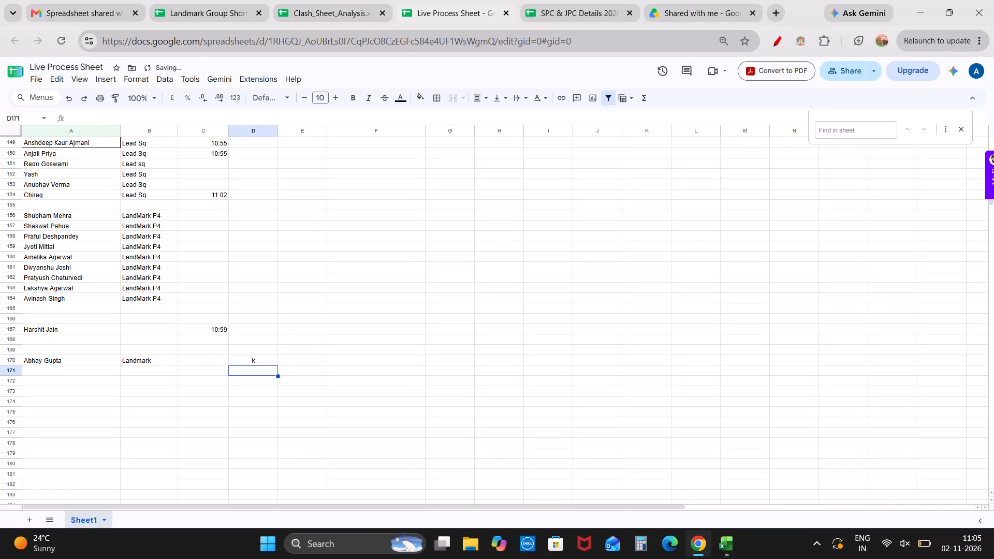
key(Down)
key(Left)
key(Left)
key(Left)
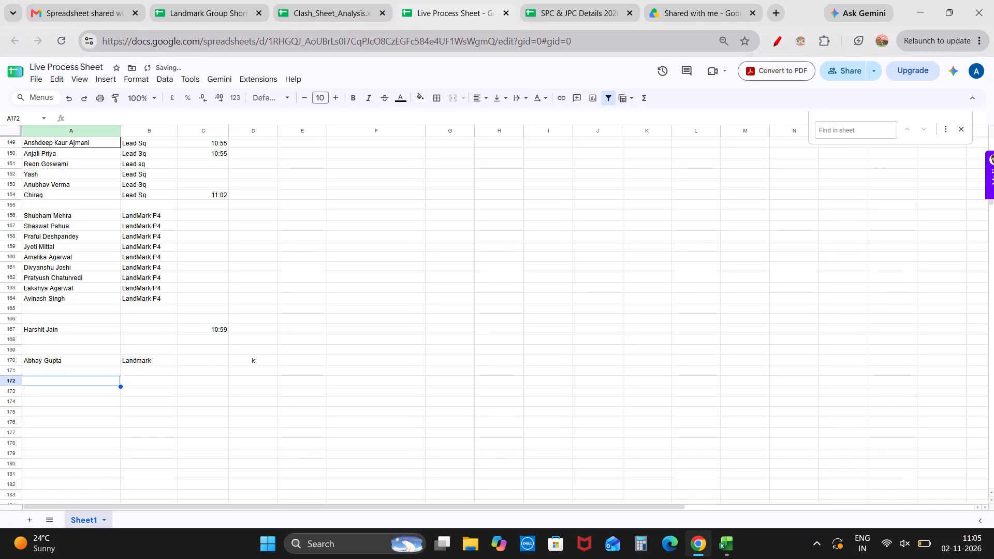
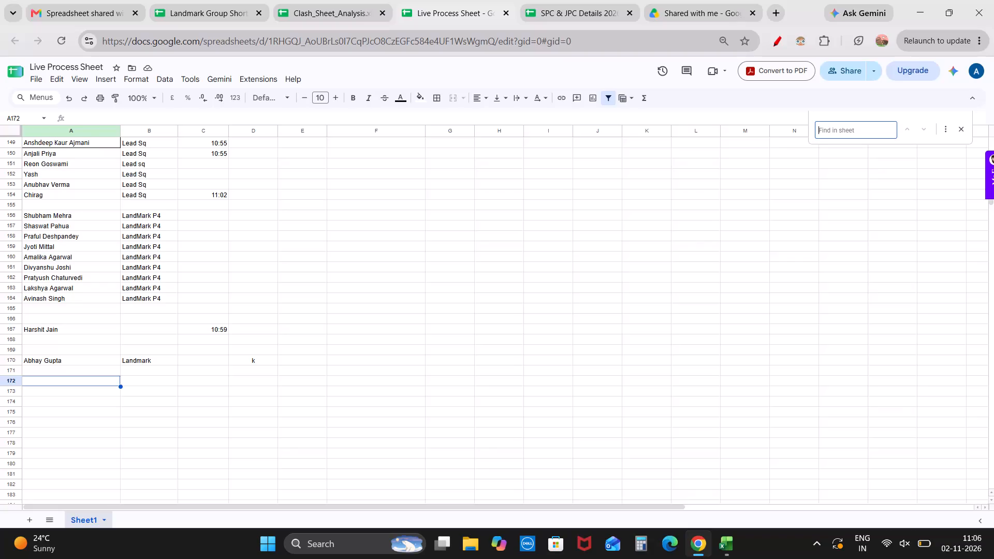
Search the sheet for the student first name Bhavya.
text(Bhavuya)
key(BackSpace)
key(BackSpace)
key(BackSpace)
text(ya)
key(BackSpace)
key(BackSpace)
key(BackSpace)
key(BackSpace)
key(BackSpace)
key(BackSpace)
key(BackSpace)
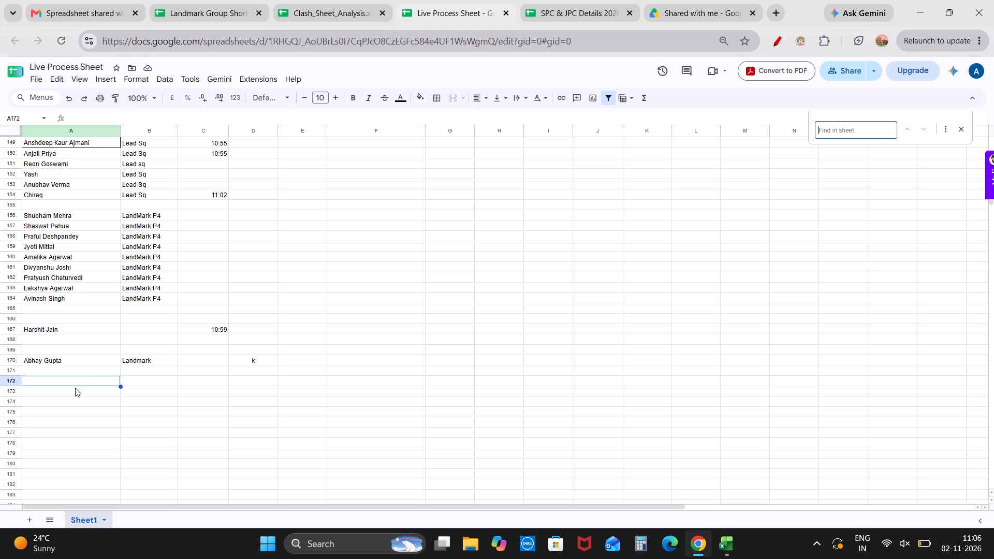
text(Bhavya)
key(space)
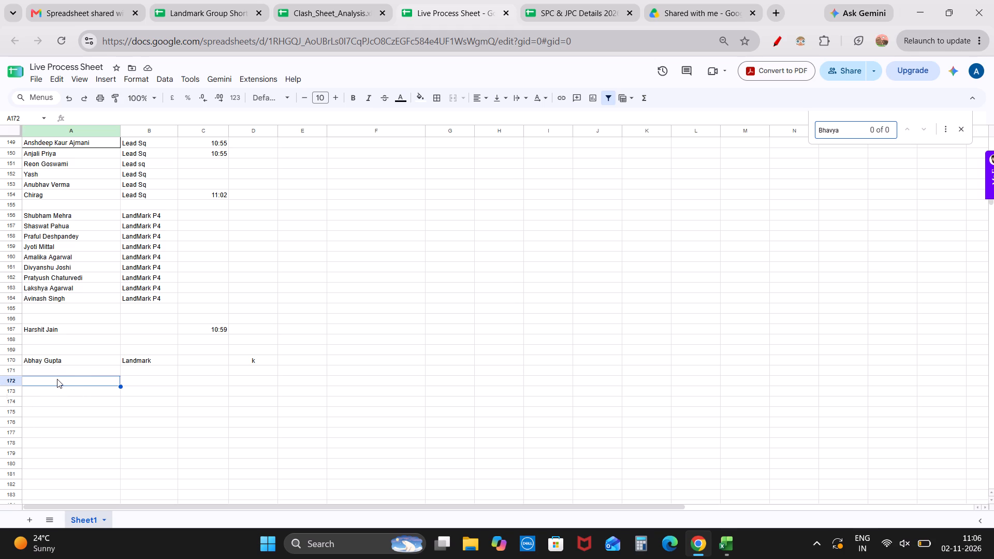
Add Bhavya's full name in A172 with process Landmark in column B and mark the row k in column D.
double_click(57, 379)
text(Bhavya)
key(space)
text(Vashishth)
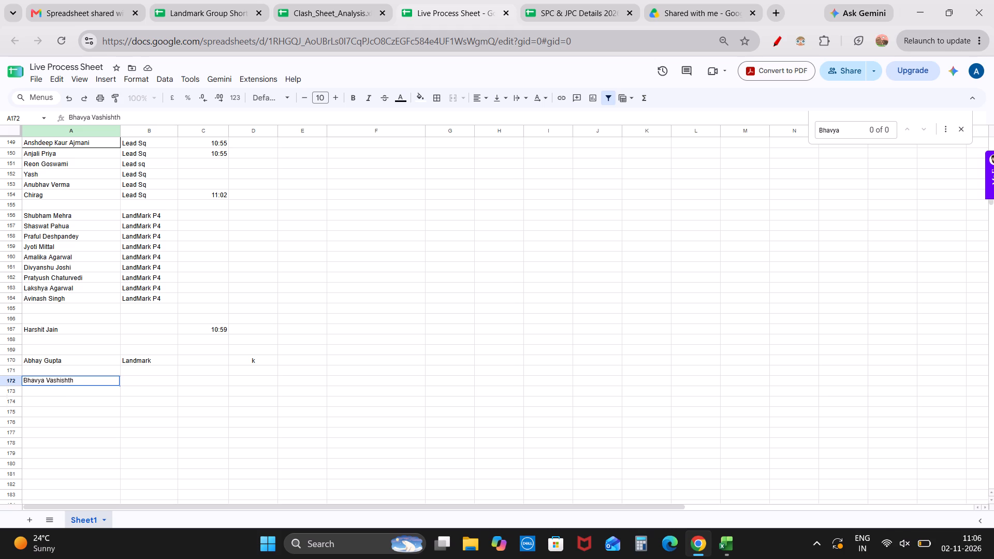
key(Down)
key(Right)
click(141, 382)
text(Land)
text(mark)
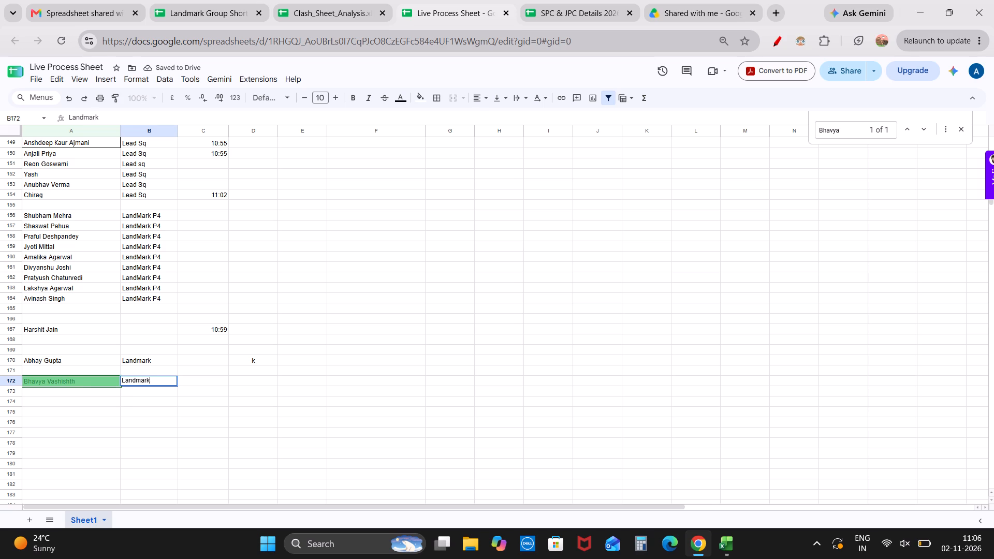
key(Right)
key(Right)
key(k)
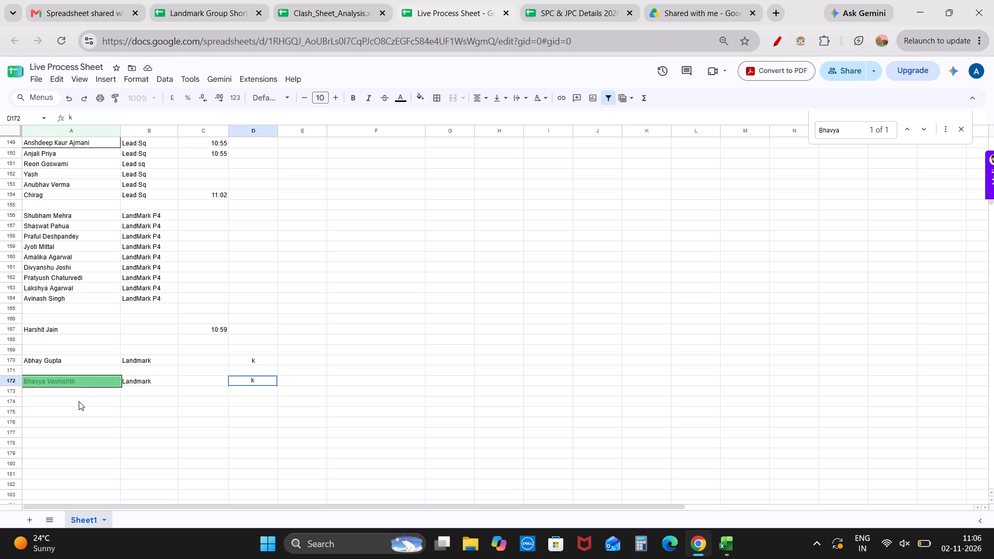
Enter the full name of the student Khushi in A173, spelling the surname with a double g.
click(141, 395)
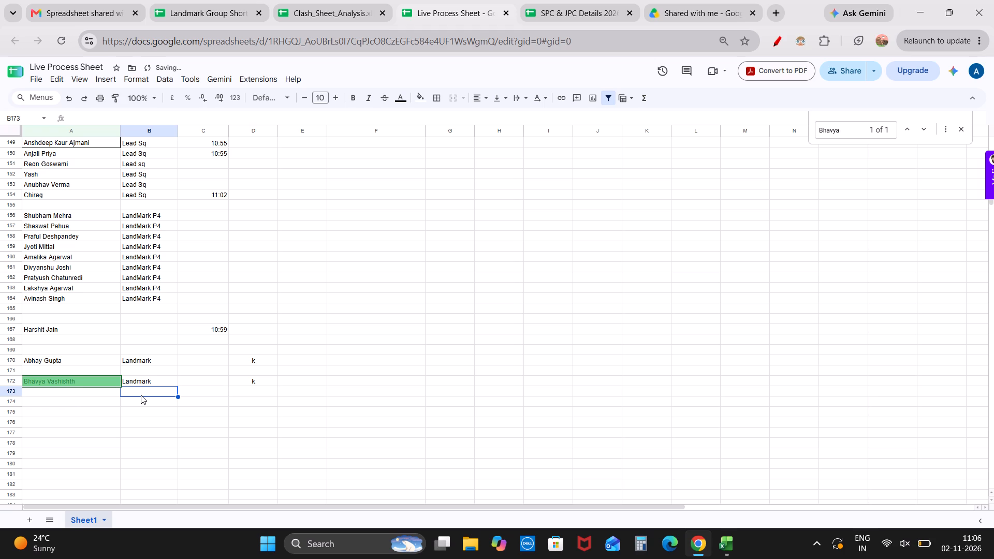
click(91, 389)
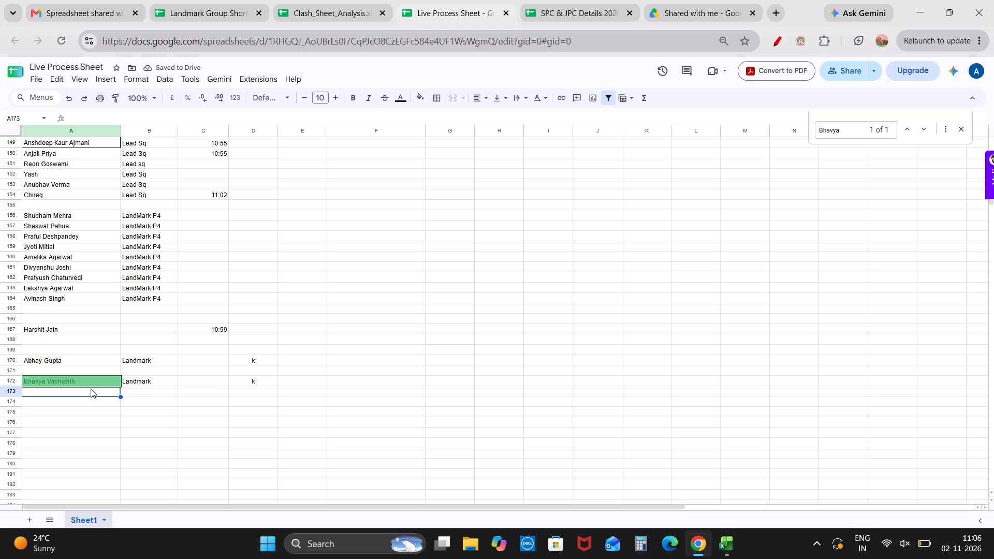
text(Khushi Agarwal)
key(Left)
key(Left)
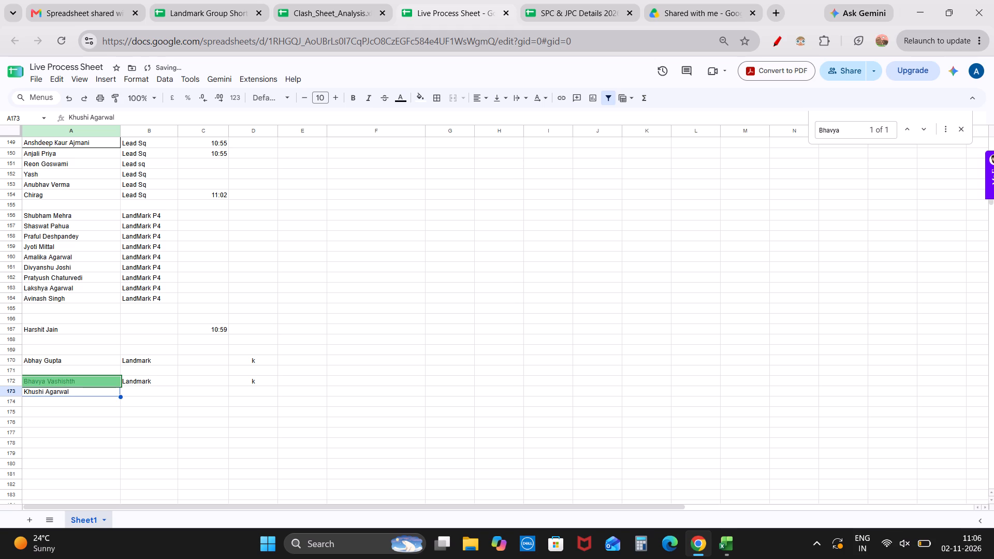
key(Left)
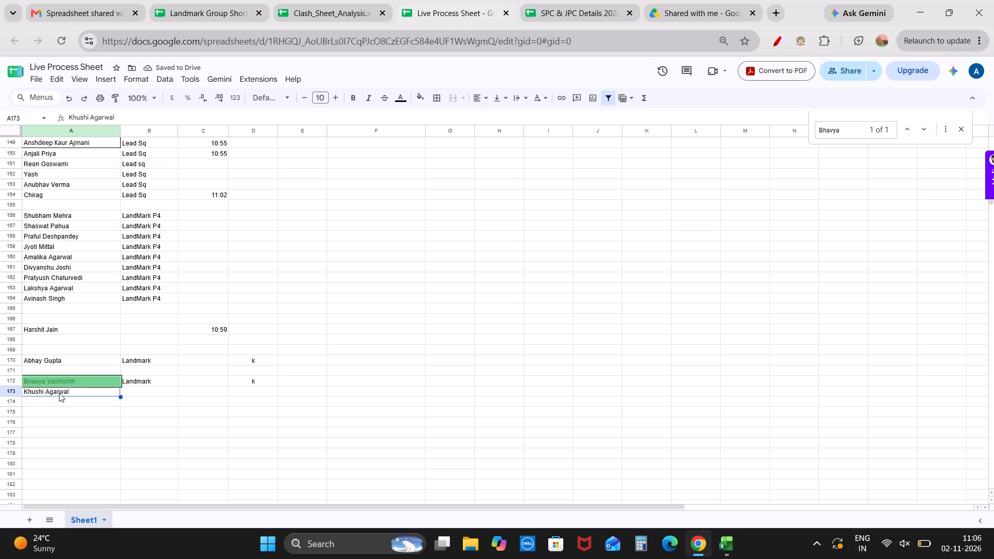
double_click(59, 393)
click(52, 392)
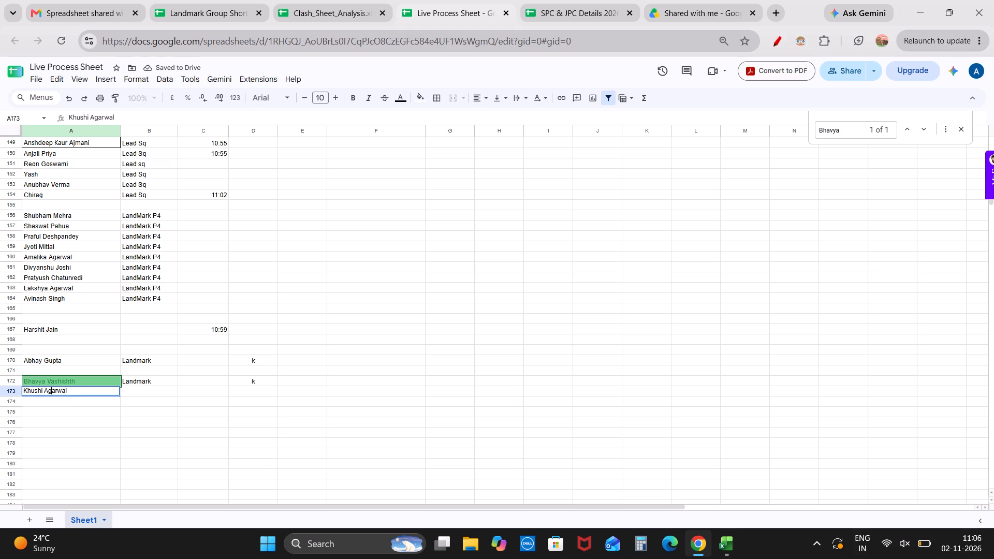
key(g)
click(131, 395)
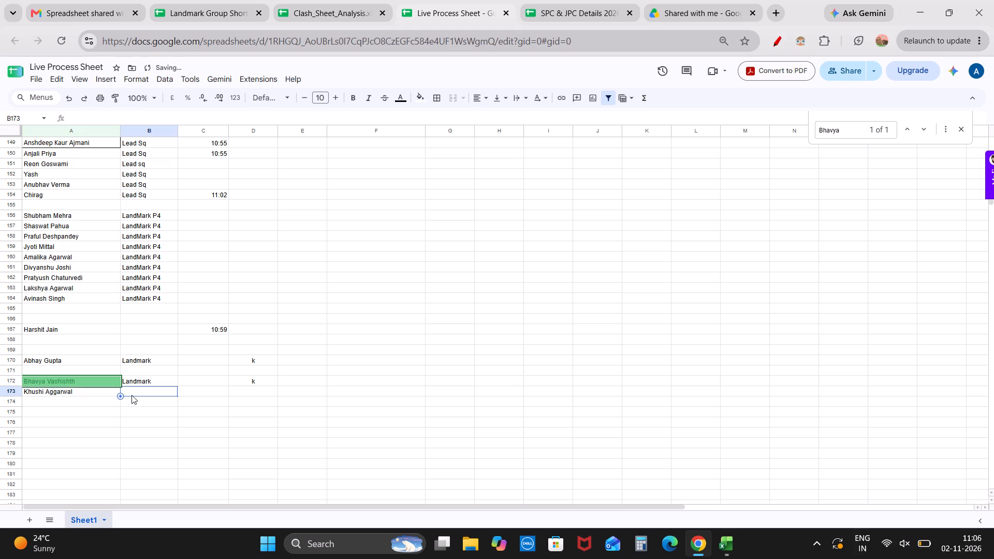
Add Srijan in A174 and mark rows 174 and 173 with k in column D.
click(87, 402)
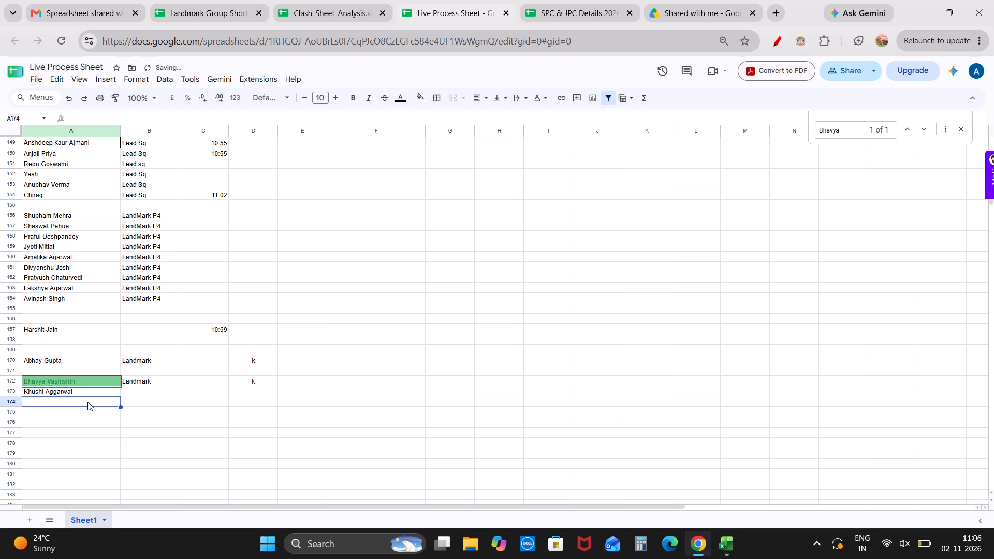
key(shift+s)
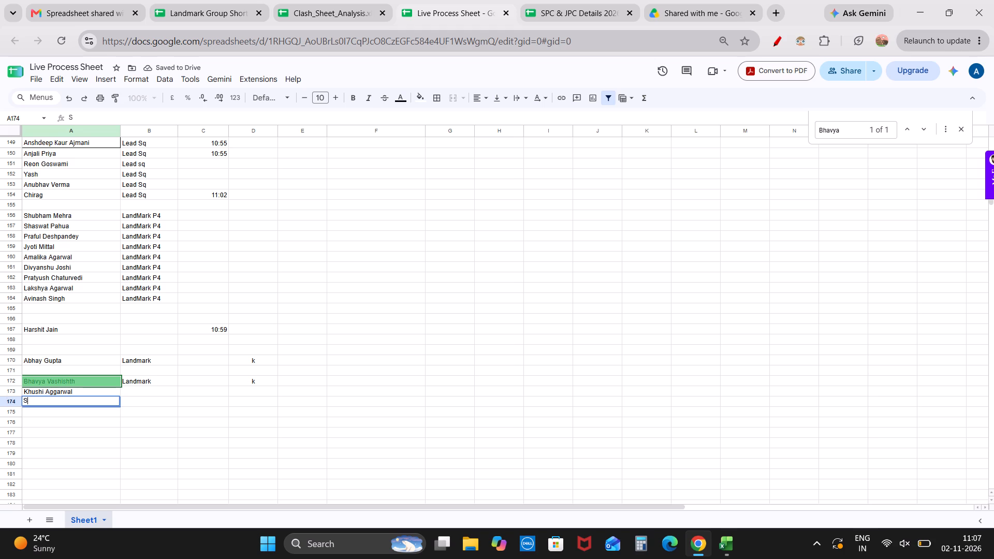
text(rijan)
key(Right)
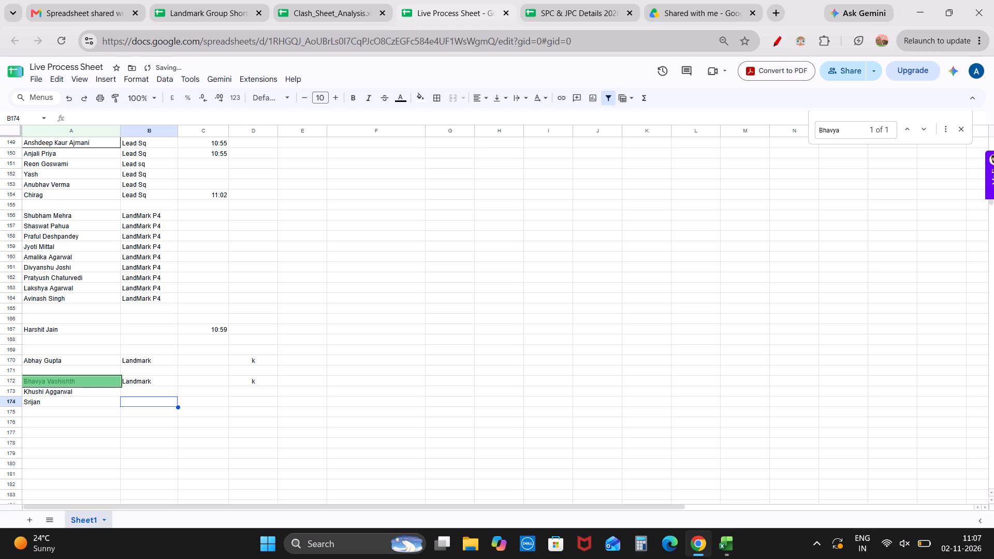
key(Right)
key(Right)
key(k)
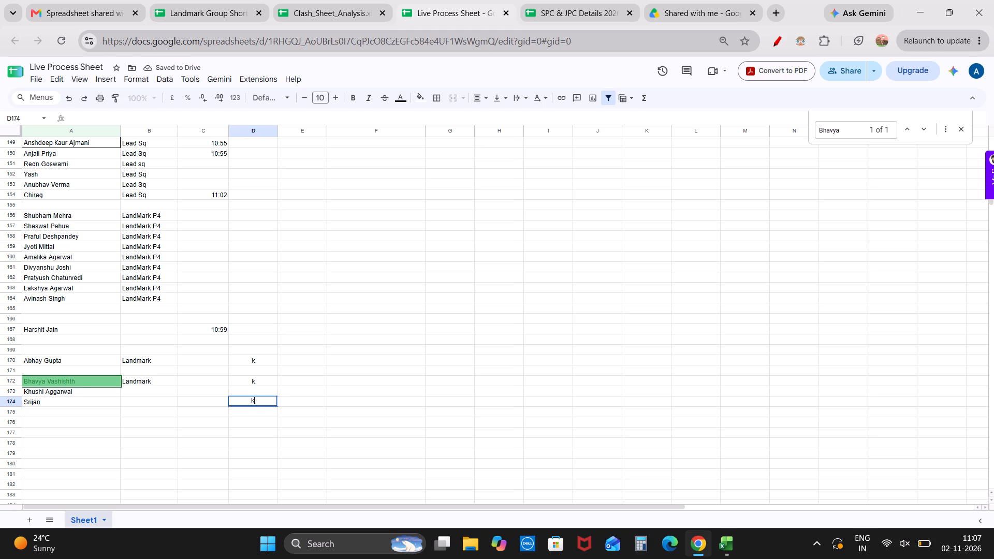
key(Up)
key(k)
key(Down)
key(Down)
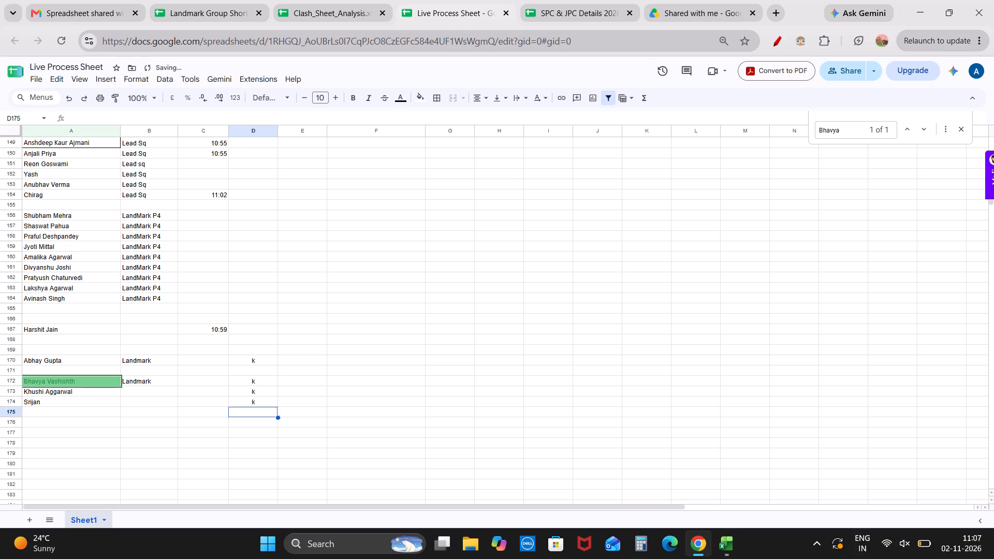
Add the full name of the student Akki in A175 and mark the row k in column D.
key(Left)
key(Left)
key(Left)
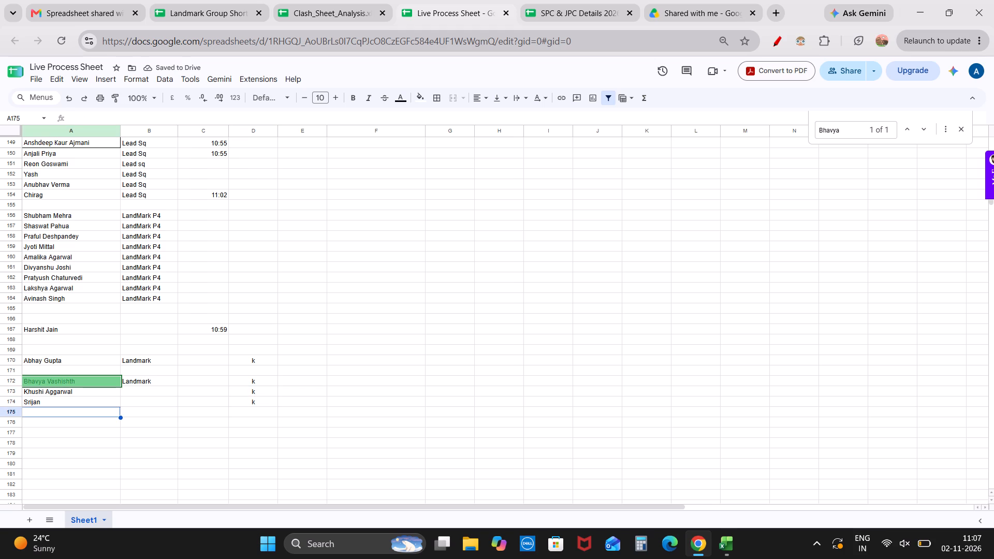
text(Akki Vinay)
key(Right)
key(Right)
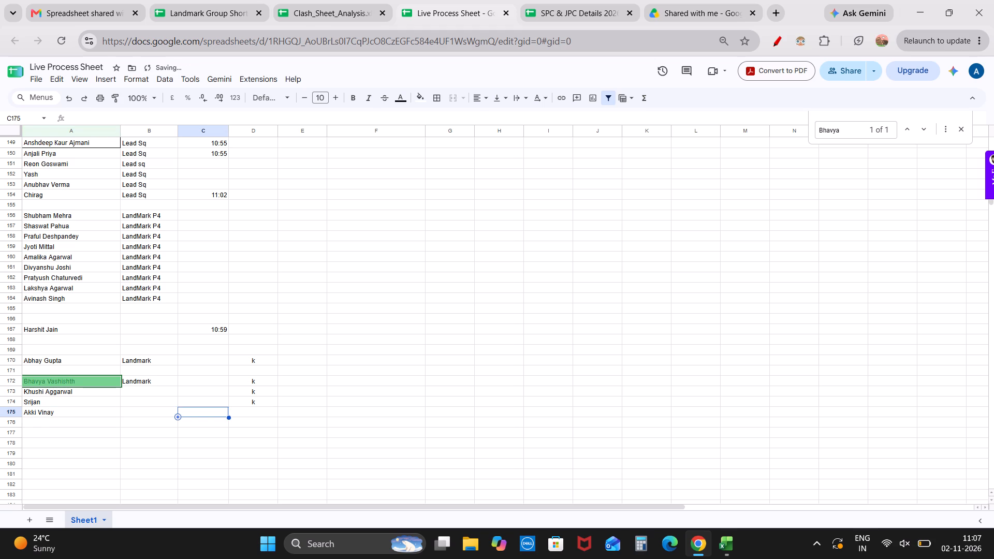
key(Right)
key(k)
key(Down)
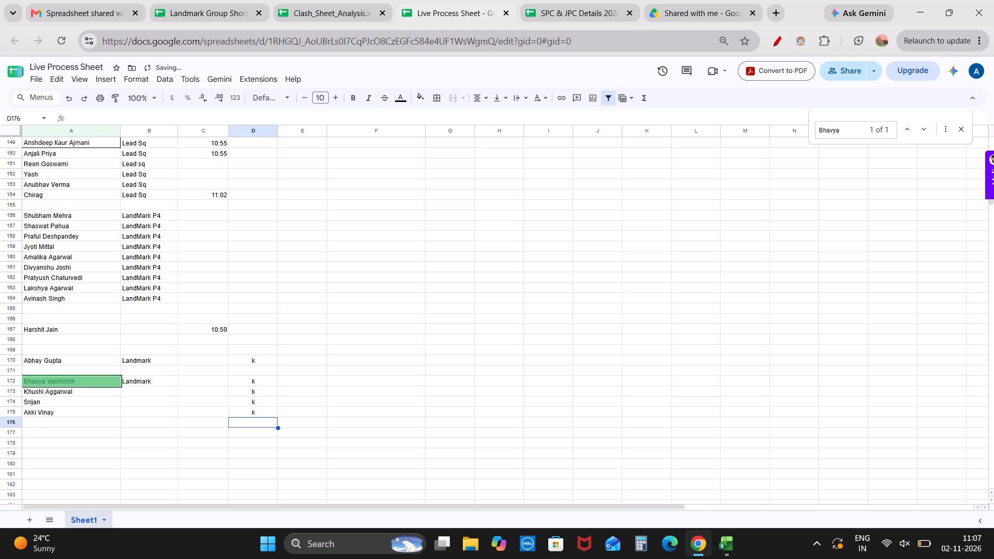
Add Riddhiman in A176 and mark the row k in column D.
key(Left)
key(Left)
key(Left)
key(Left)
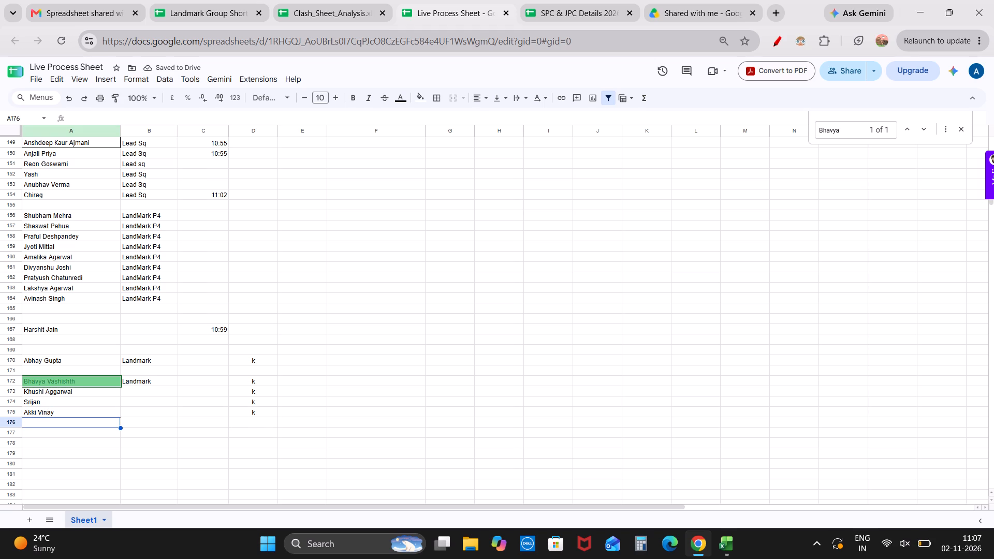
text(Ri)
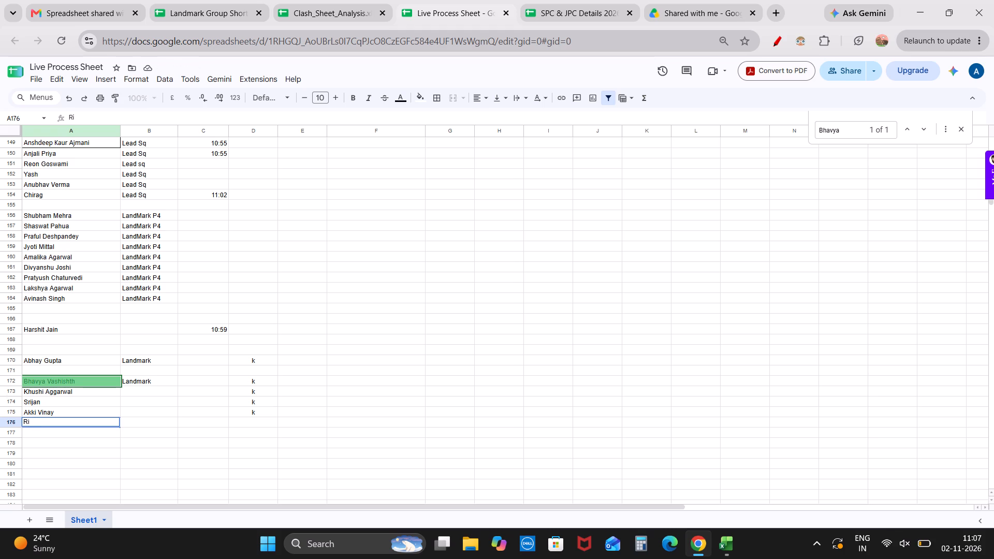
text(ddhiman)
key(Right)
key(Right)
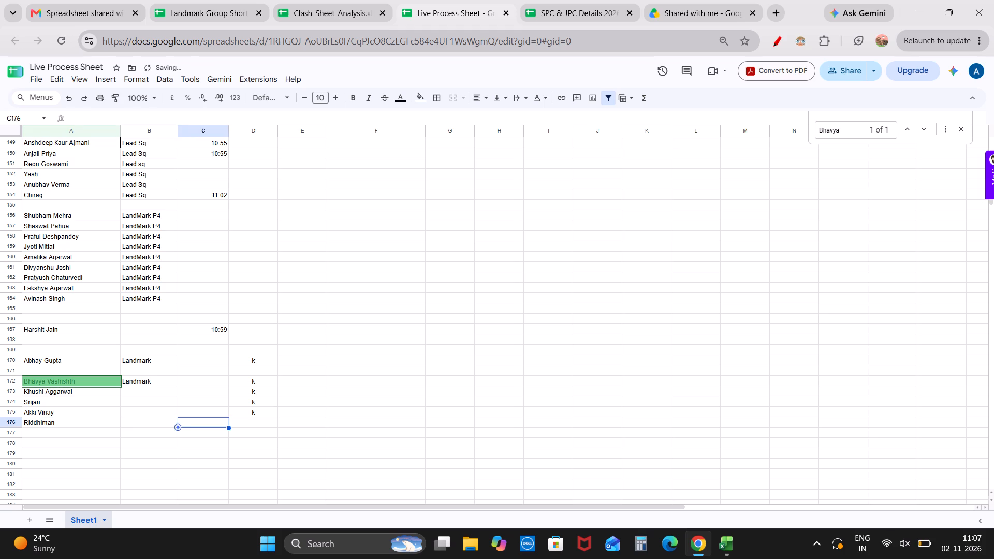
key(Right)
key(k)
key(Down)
Add the full name of the student Navya in A177 and mark the row k in column D.
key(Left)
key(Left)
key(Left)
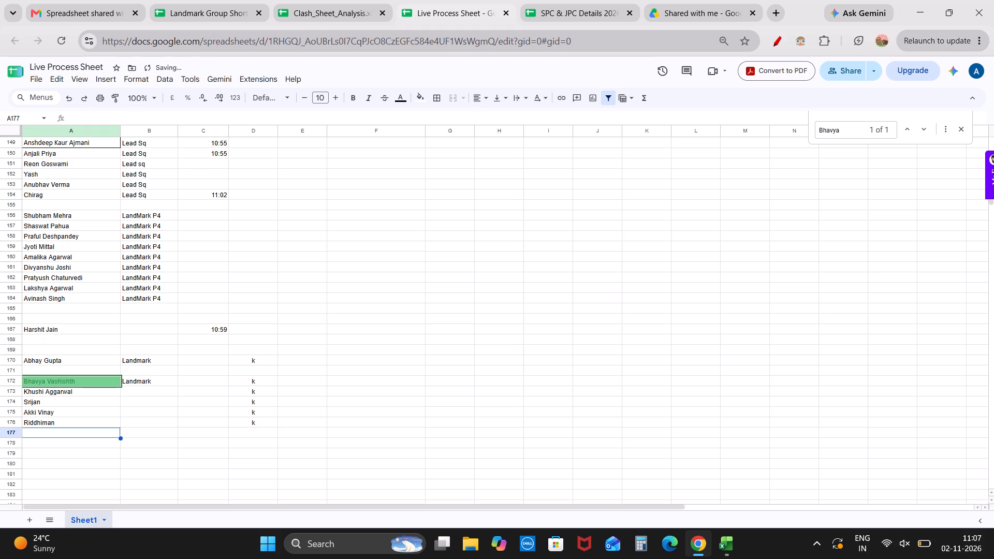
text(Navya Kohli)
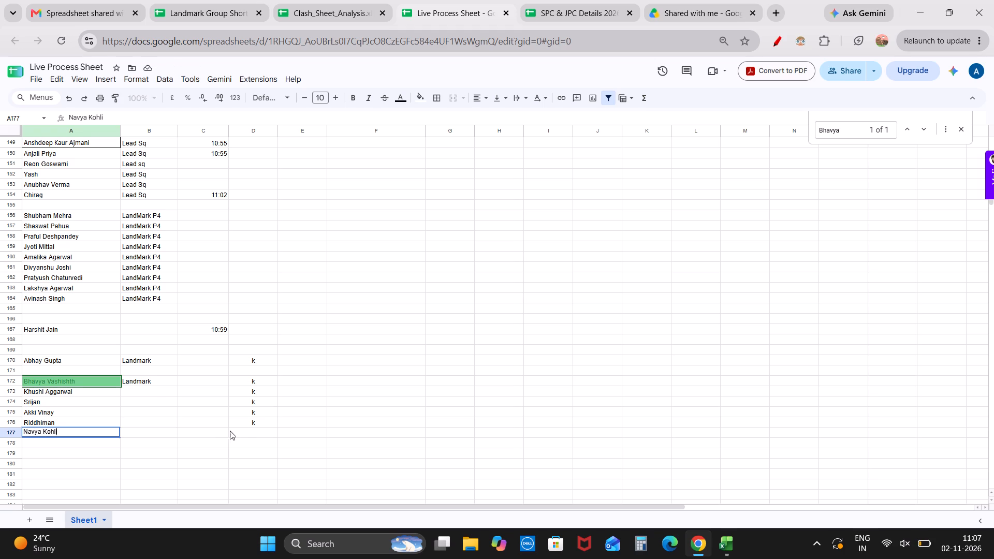
click(249, 433)
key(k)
key(Left)
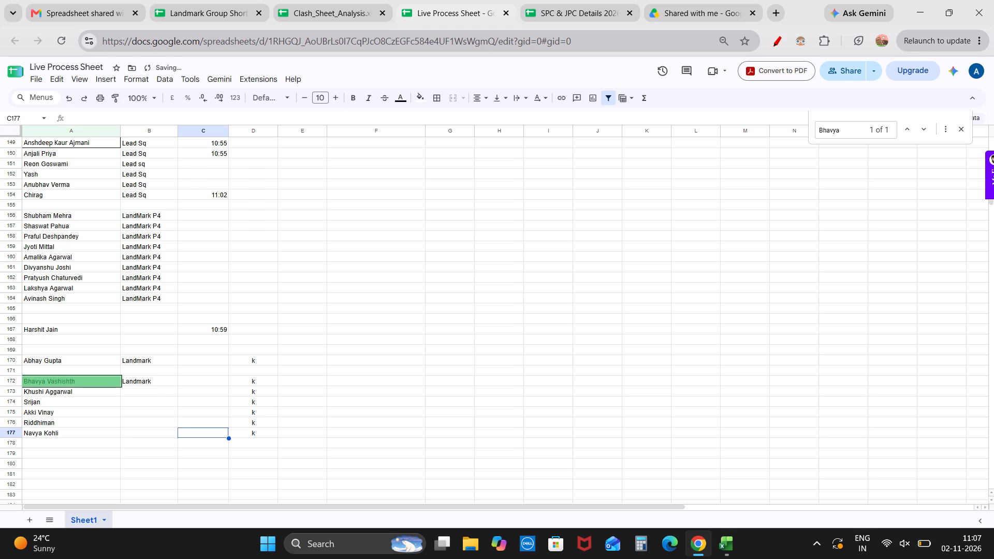
Add the full name of the student Simran in A178 and mark the row k in column D.
key(Down)
key(Left)
key(Left)
key(Left)
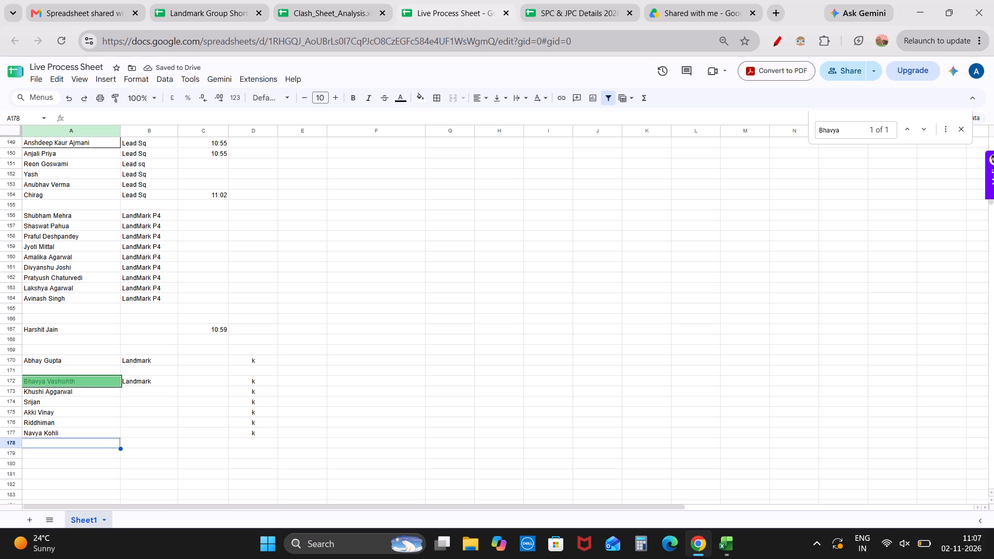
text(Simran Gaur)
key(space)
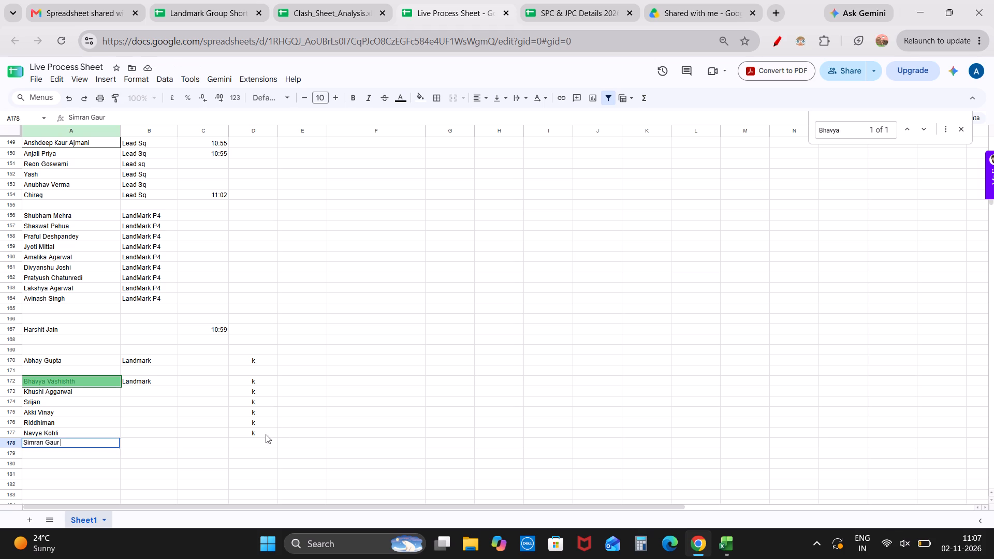
click(251, 442)
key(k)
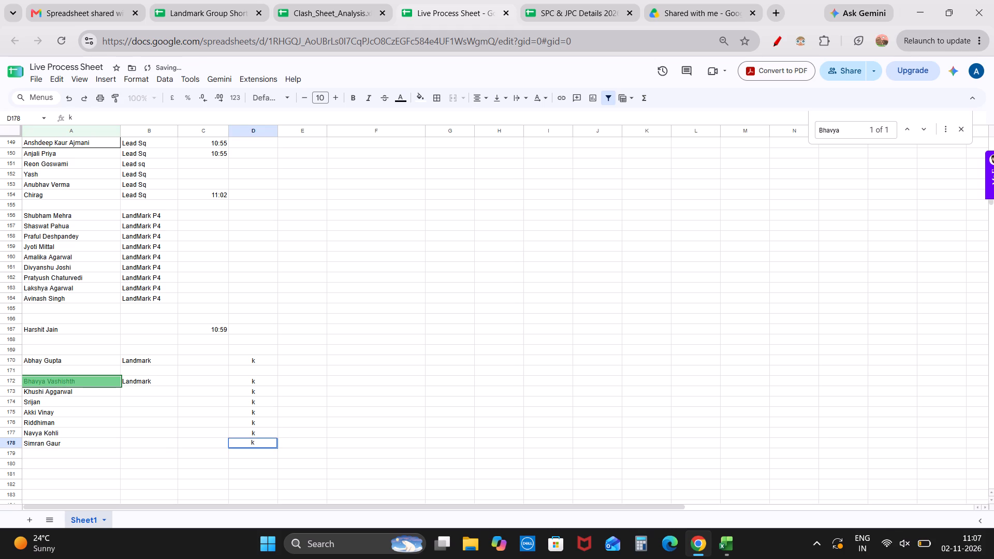
key(Down)
Add the full name of the student Krishna in A179 and mark the row k in column D.
key(Left)
key(Left)
key(Left)
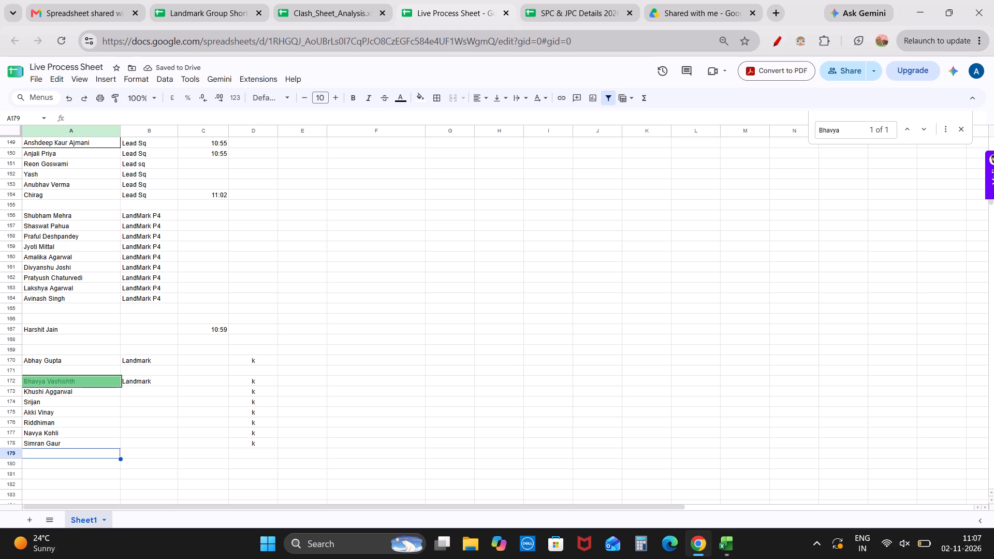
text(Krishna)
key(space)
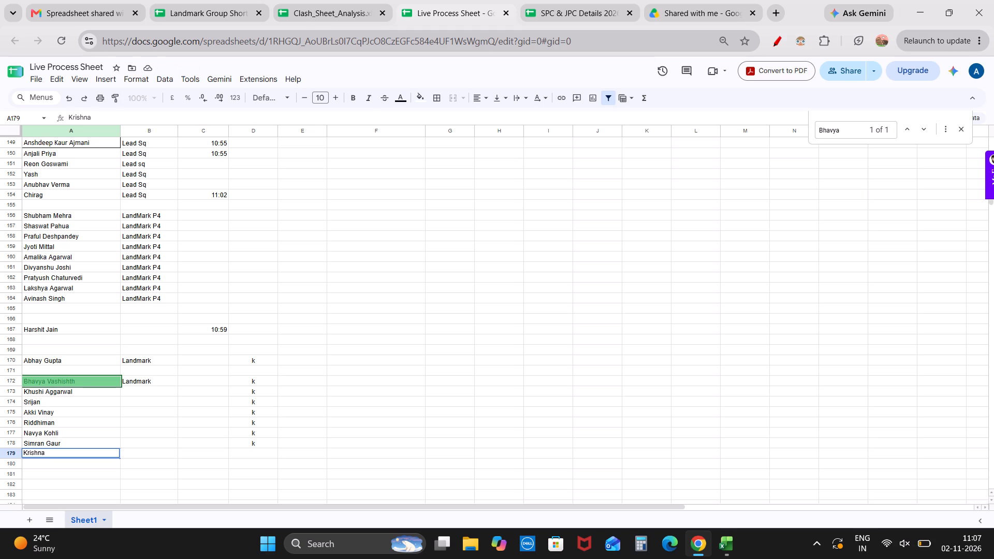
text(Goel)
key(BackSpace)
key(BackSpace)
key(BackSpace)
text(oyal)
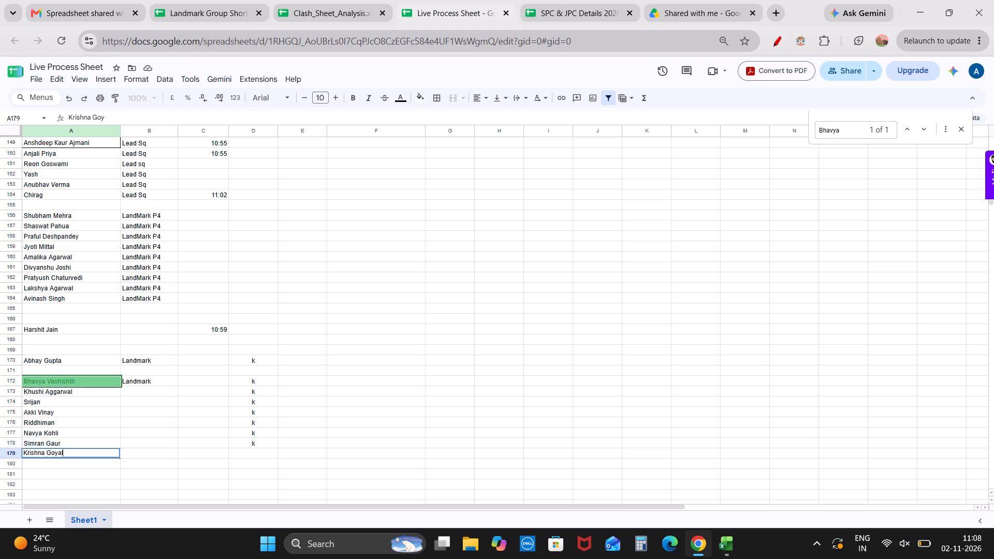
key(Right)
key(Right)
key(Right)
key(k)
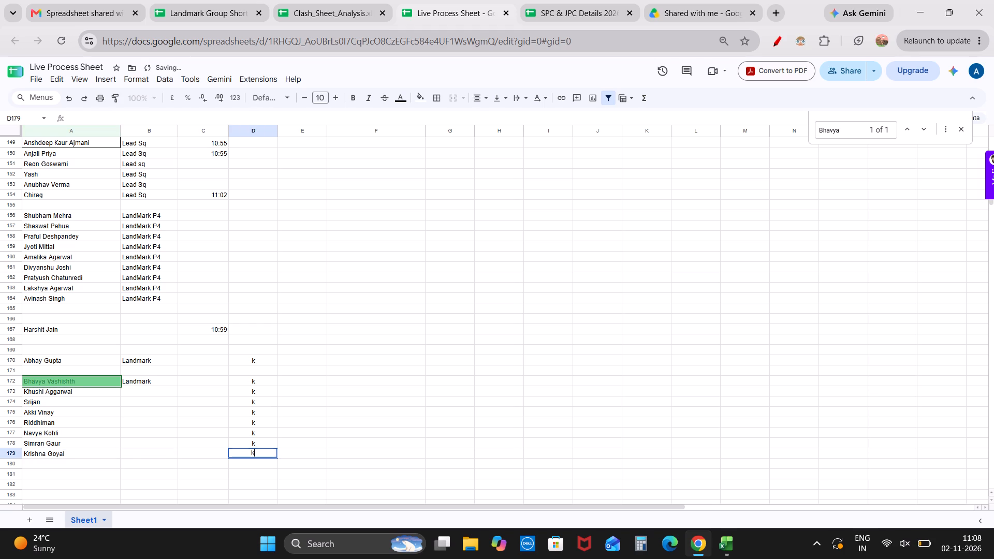
Fill the process name Landmark from B172 down through B179 for the listed students.
click(157, 382)
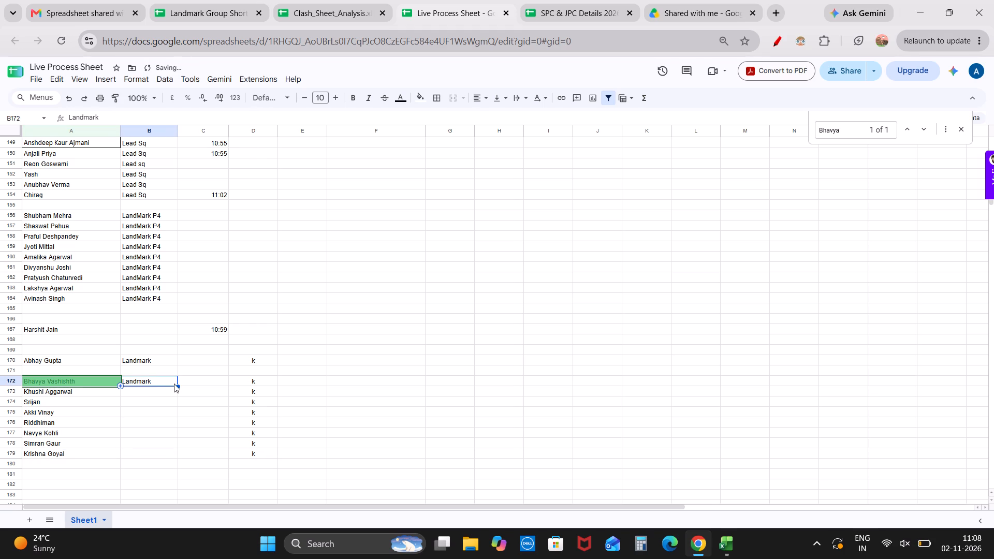
double_click(178, 388)
double_click(179, 385)
click(199, 383)
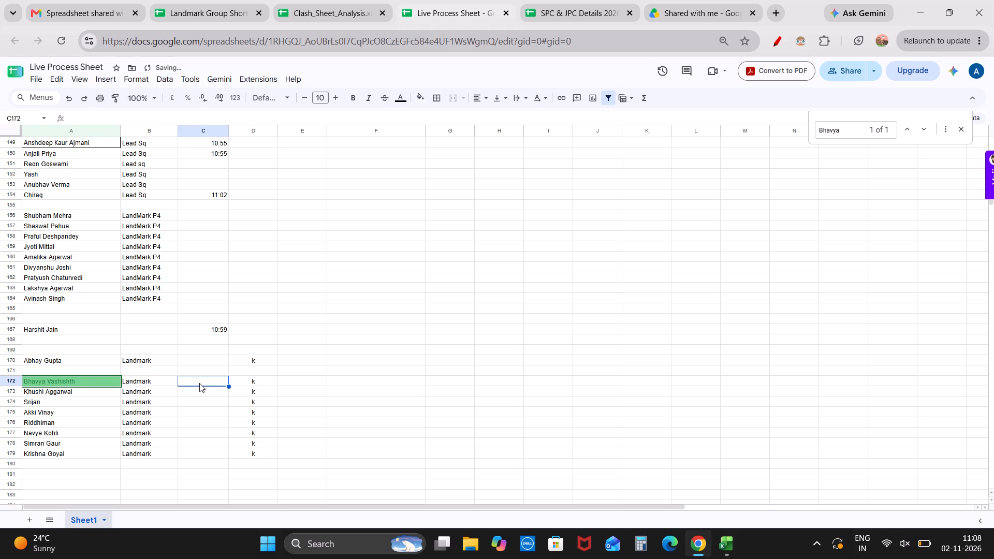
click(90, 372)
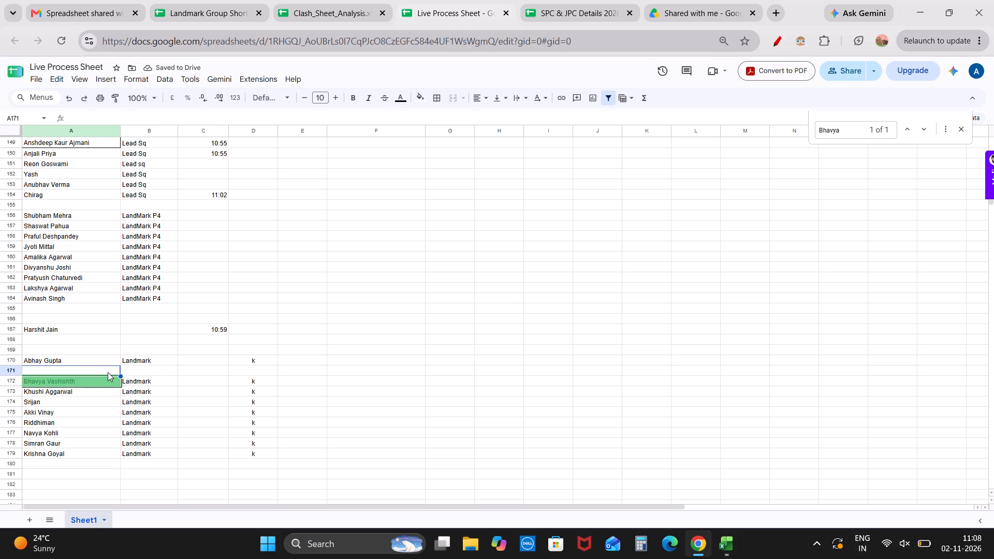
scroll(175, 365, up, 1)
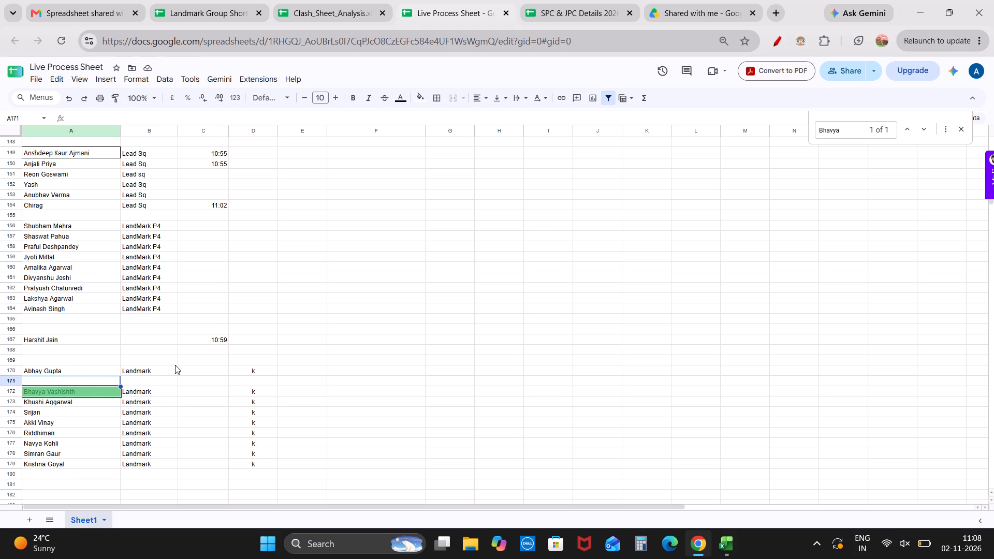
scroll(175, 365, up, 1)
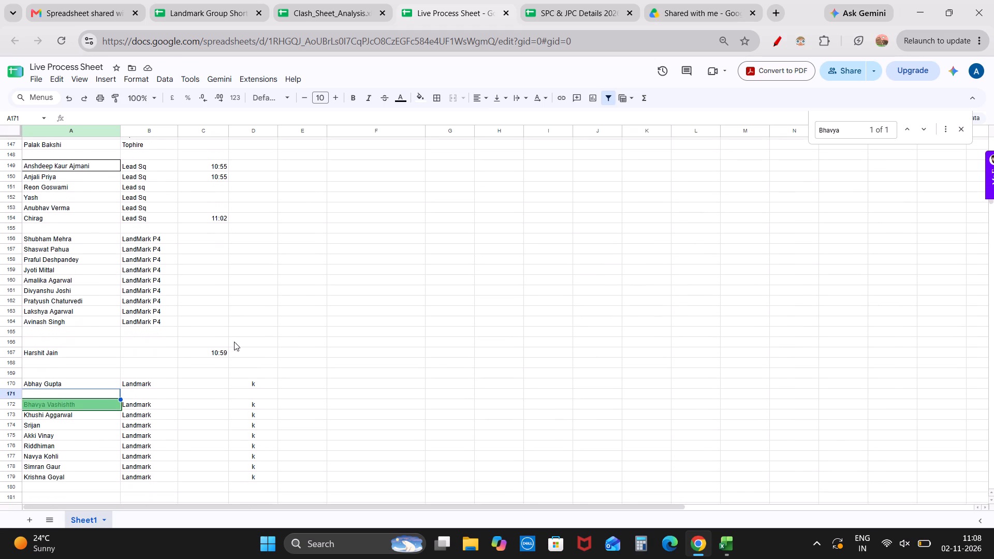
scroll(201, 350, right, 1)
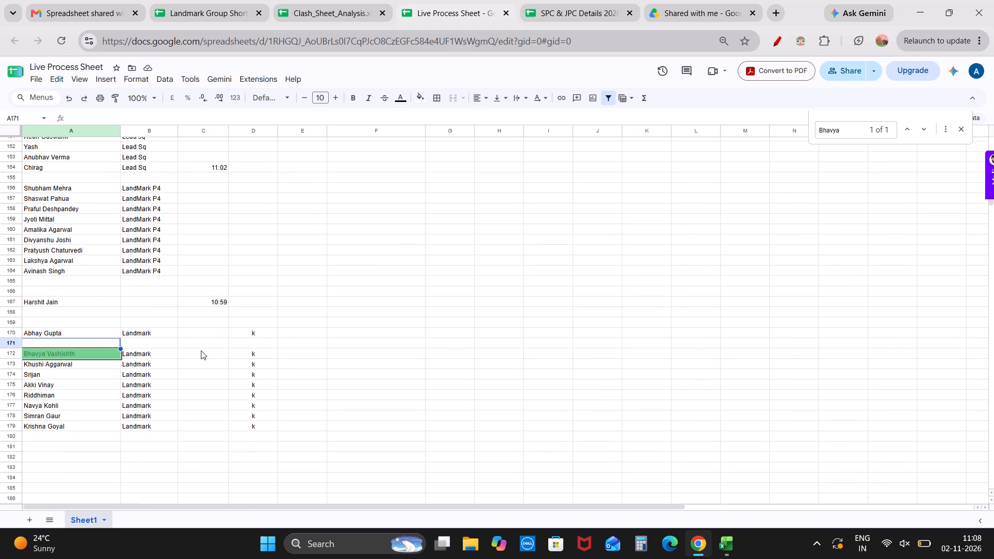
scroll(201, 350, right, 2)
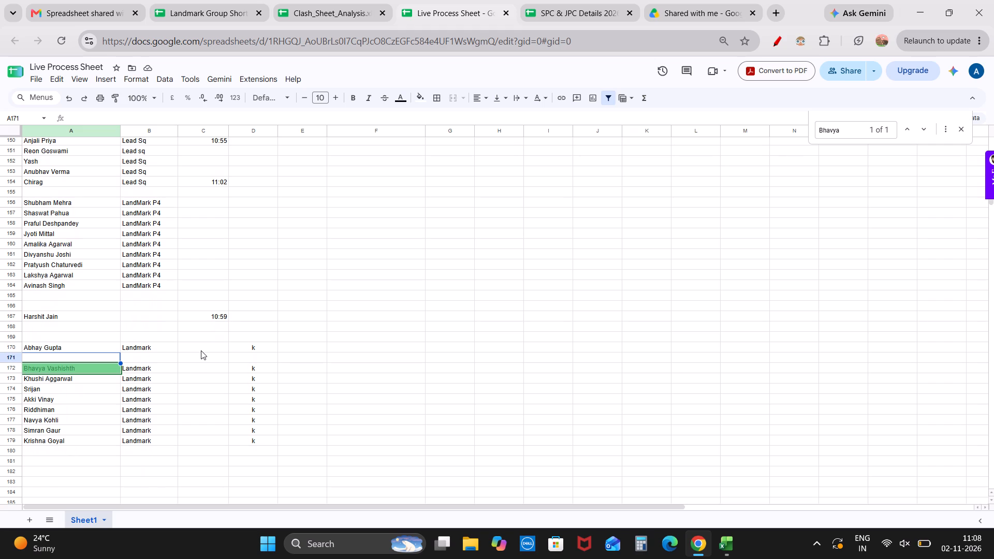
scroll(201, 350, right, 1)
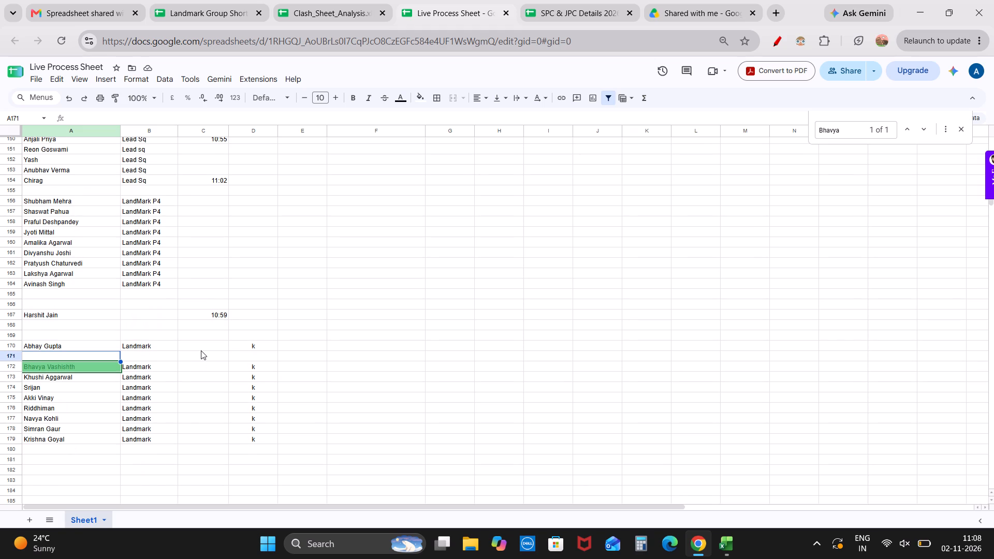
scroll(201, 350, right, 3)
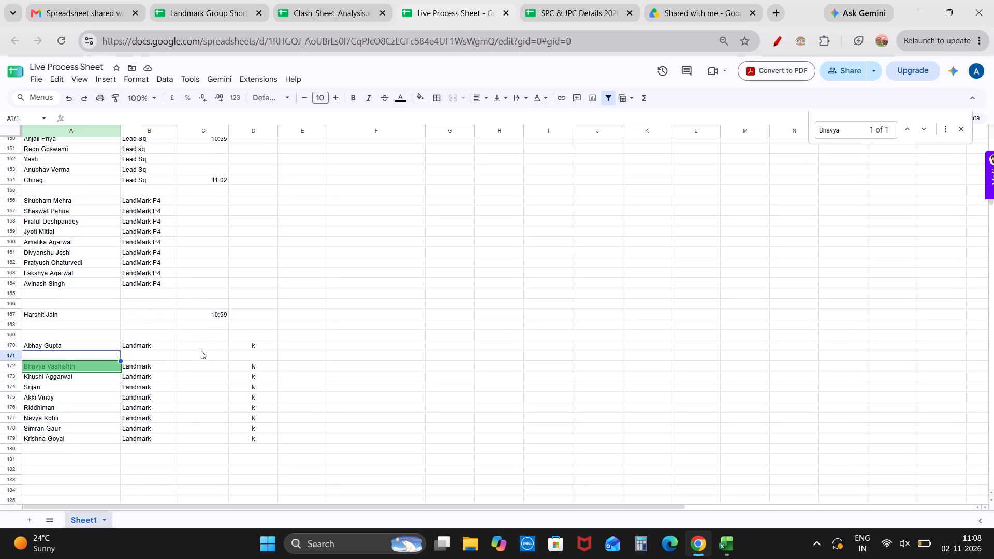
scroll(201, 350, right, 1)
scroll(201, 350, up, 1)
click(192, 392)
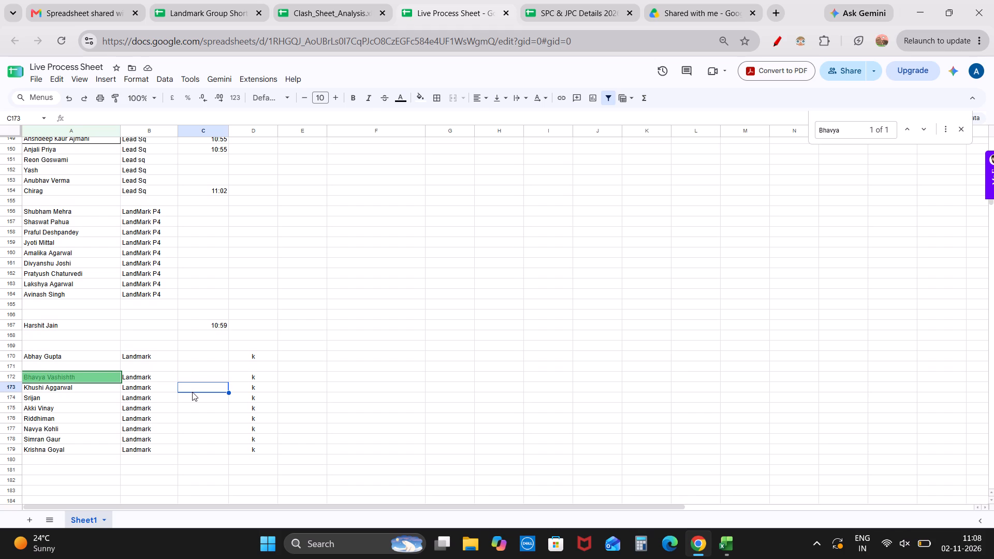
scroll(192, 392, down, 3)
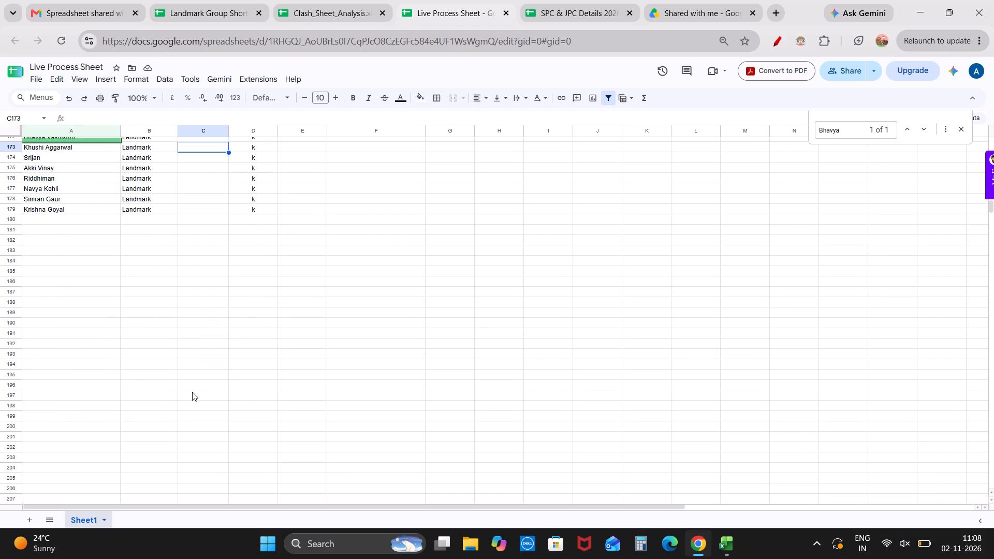
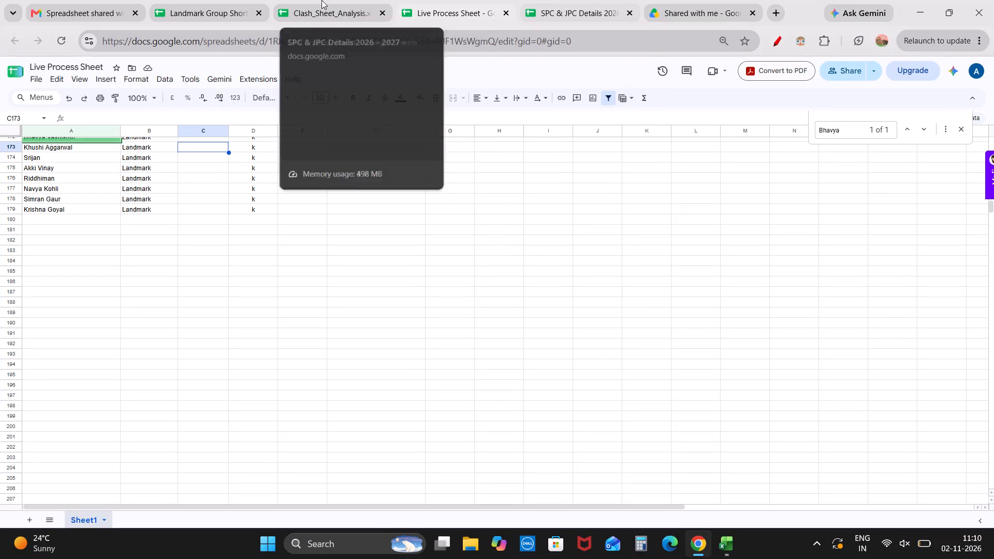
Review the Gallaghar GD panel lists in the Clash_Sheet_Analysis spreadsheet.
click(303, 0)
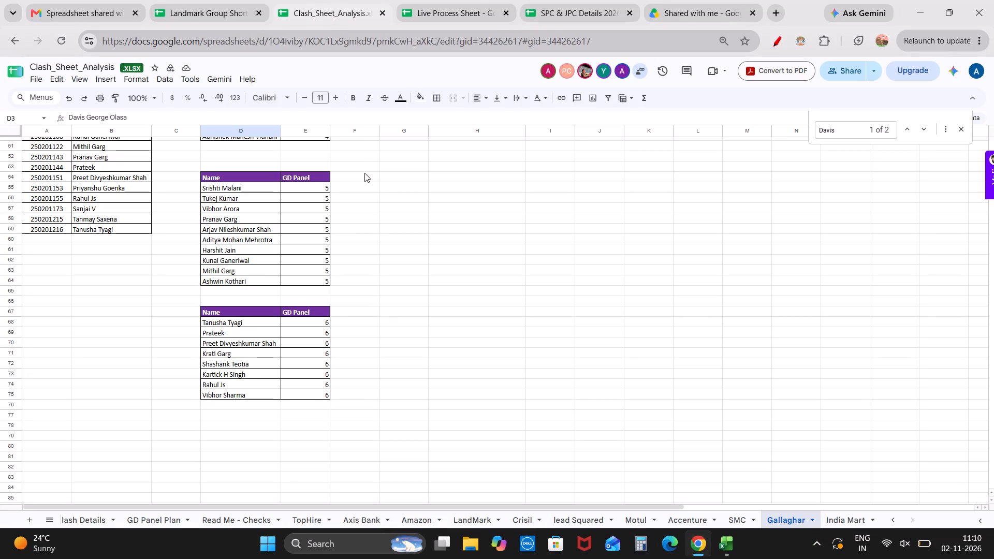
scroll(364, 173, up, 1)
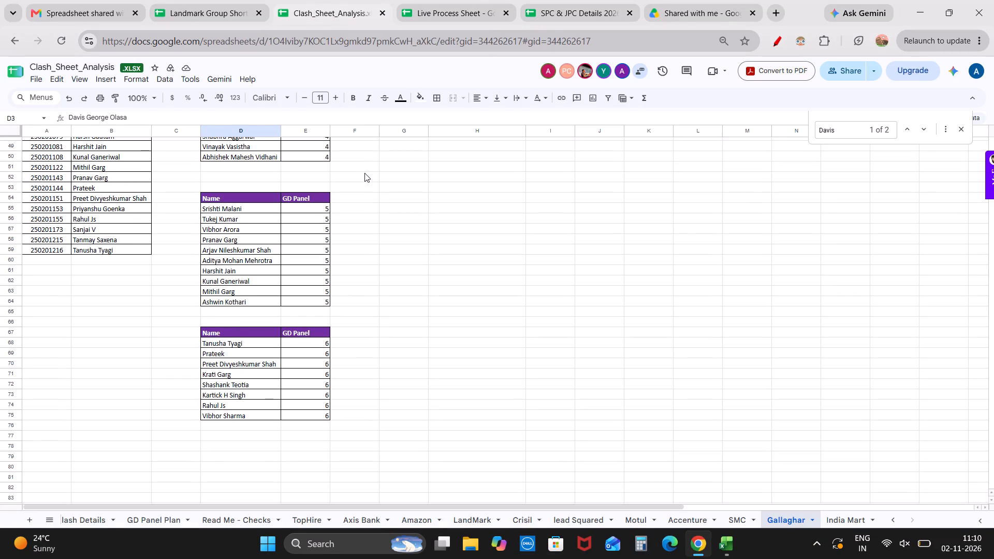
scroll(364, 173, up, 1)
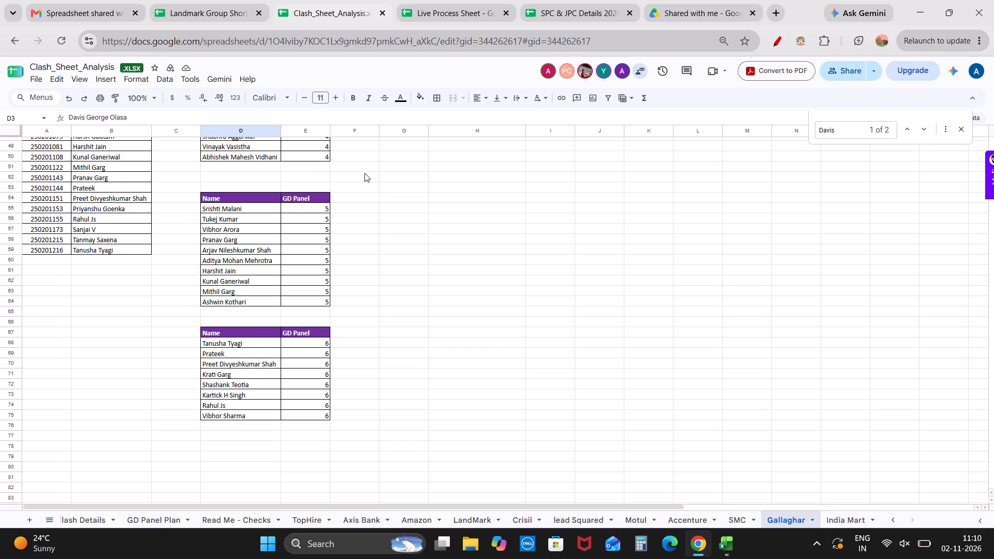
scroll(364, 173, up, 6)
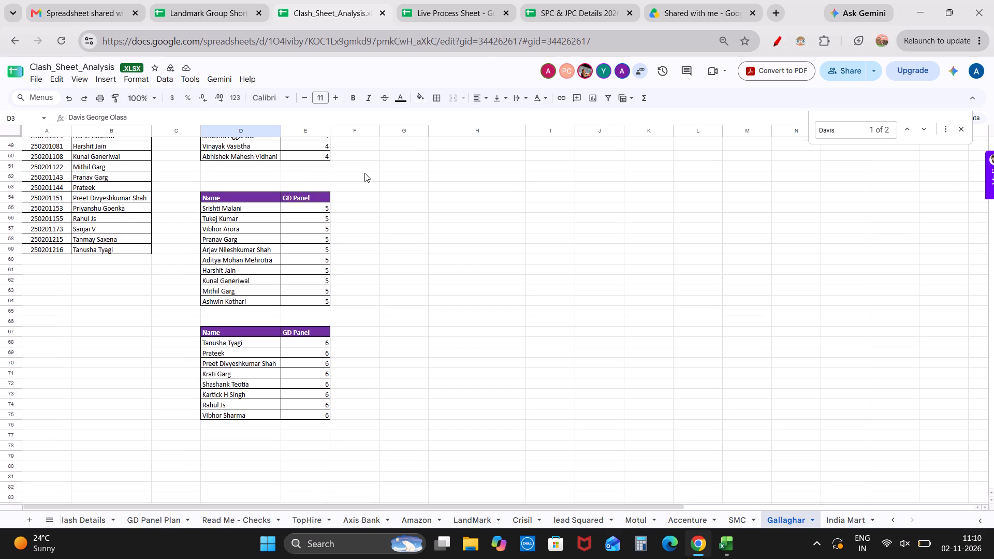
scroll(364, 173, up, 2)
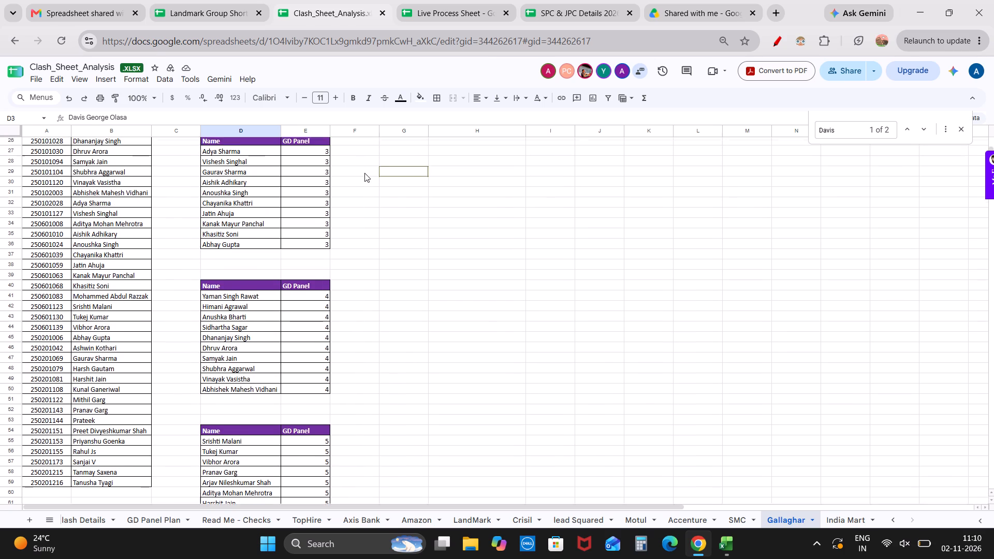
scroll(364, 173, up, 1)
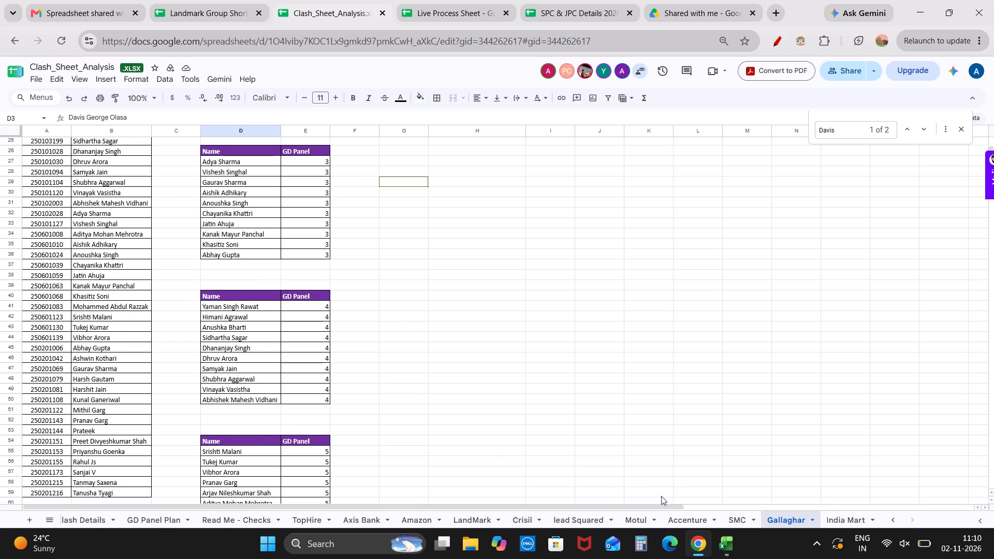
Return to the Live Process Sheet and review the process entries, out times and k marks down to the latest Landmark rows.
click(460, 0)
scroll(436, 181, up, 1)
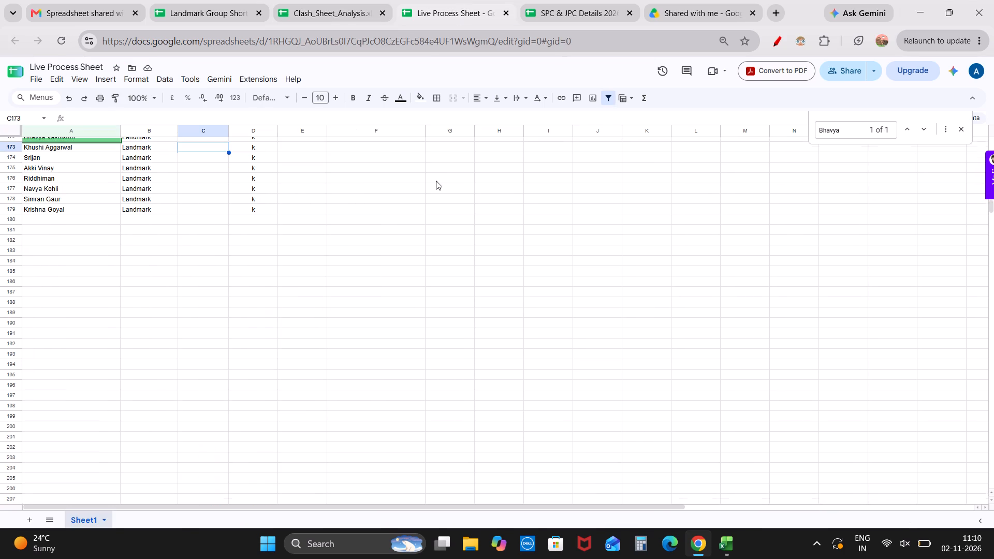
scroll(436, 181, up, 7)
scroll(436, 181, down, 1)
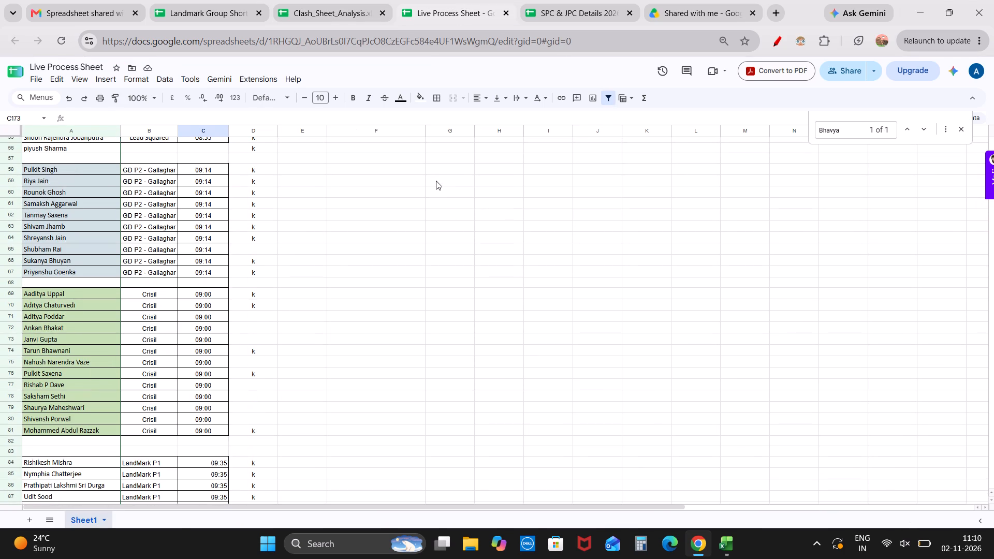
scroll(436, 181, down, 1)
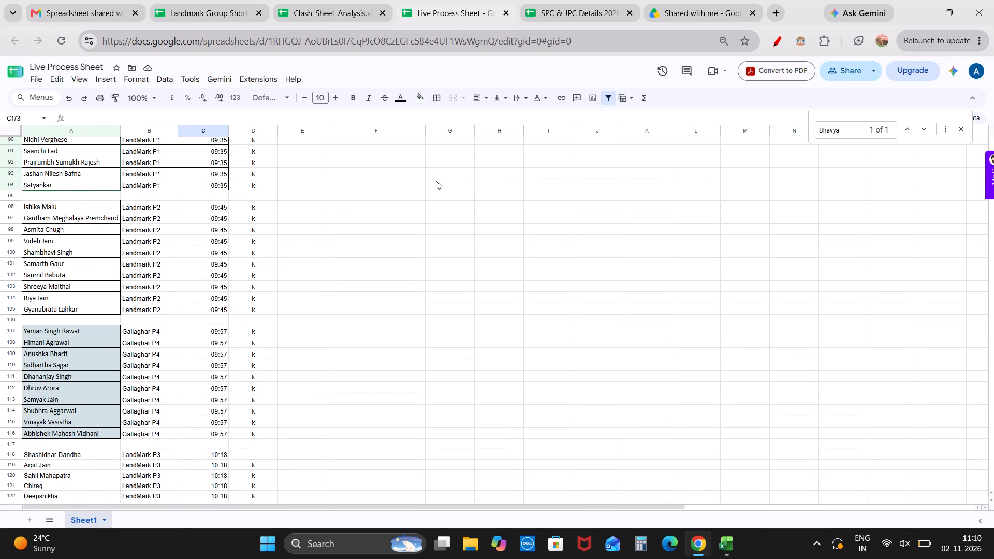
scroll(436, 181, down, 1)
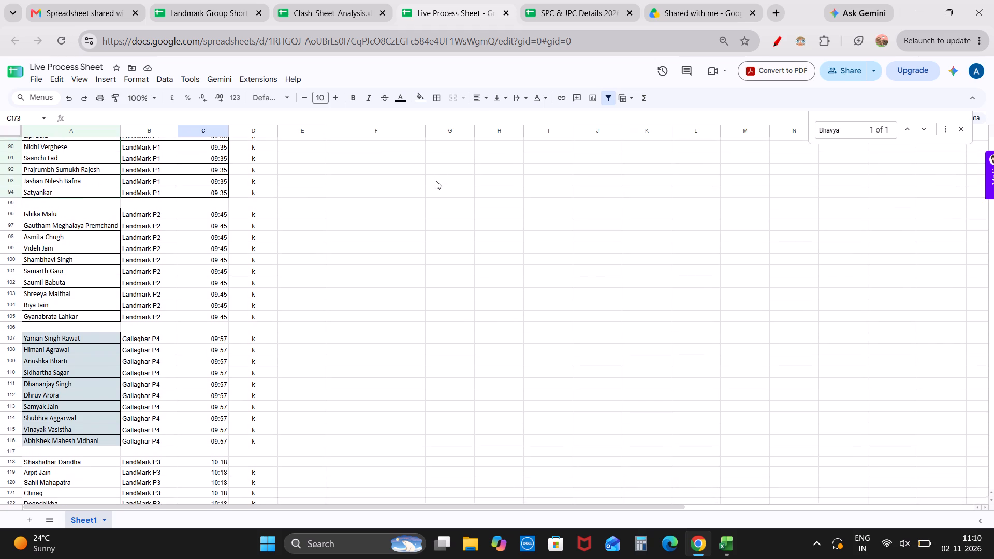
scroll(436, 181, down, 3)
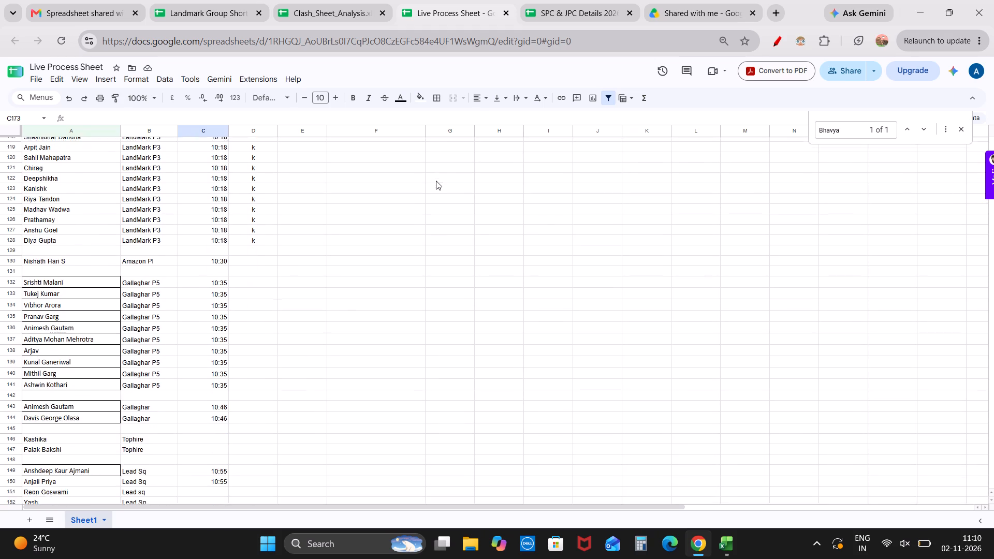
scroll(436, 181, down, 4)
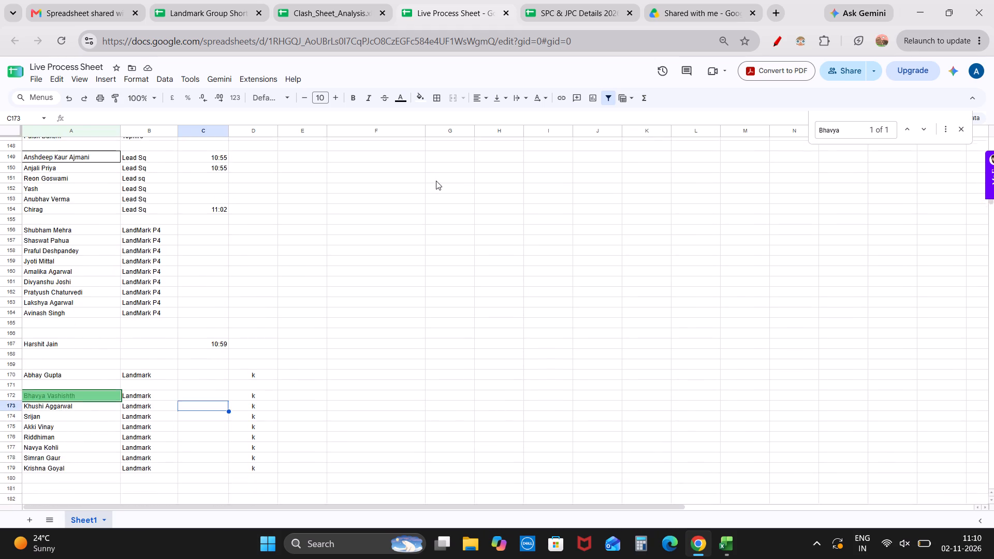
scroll(436, 181, down, 2)
scroll(436, 181, up, 1)
scroll(222, 369, up, 1)
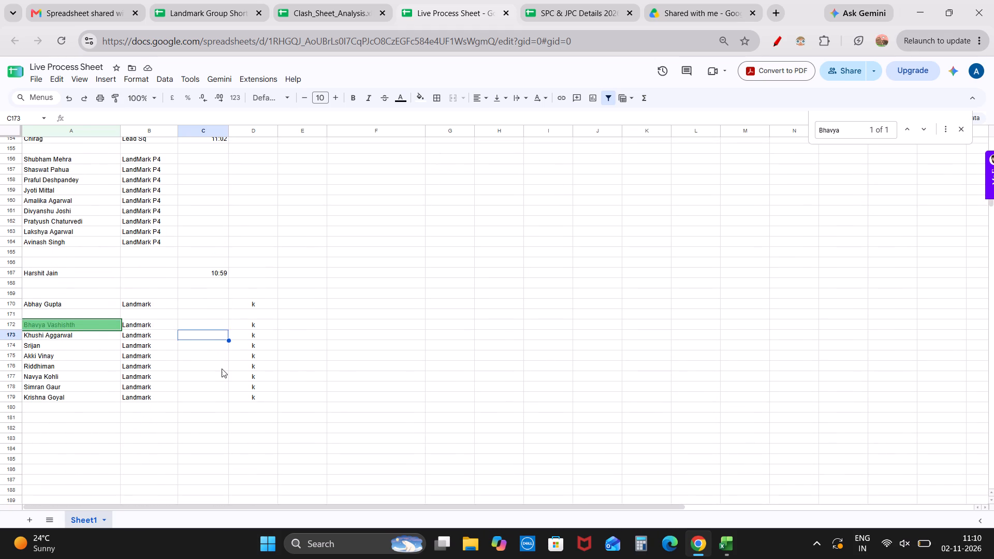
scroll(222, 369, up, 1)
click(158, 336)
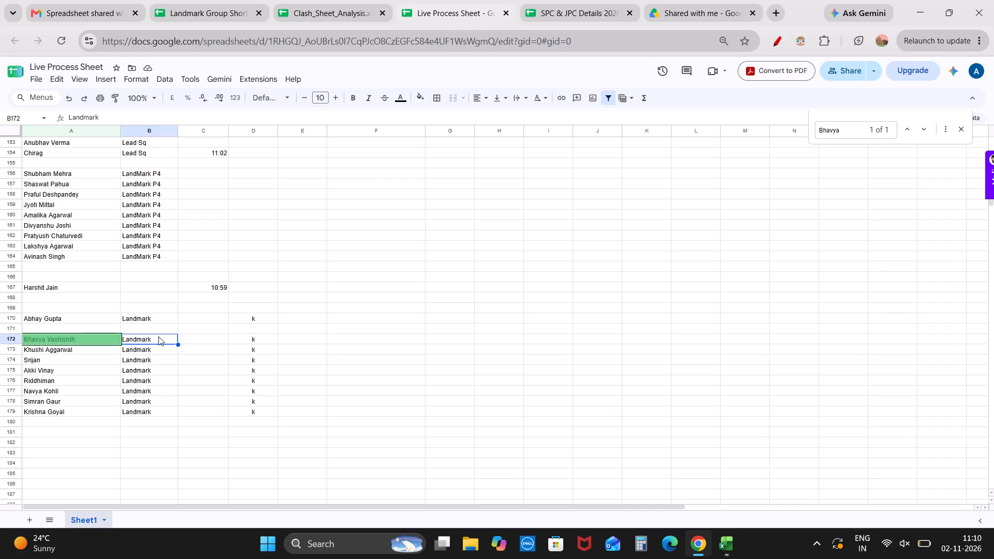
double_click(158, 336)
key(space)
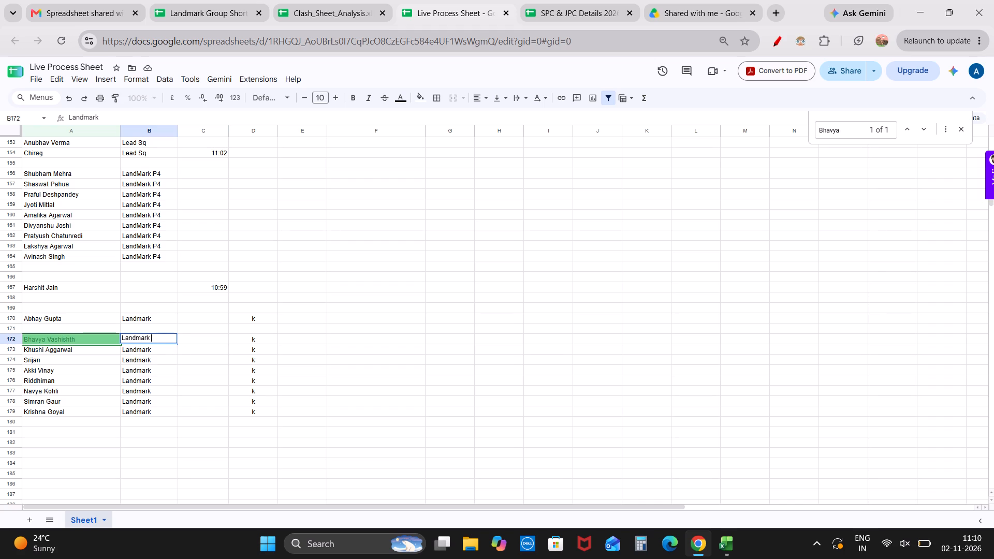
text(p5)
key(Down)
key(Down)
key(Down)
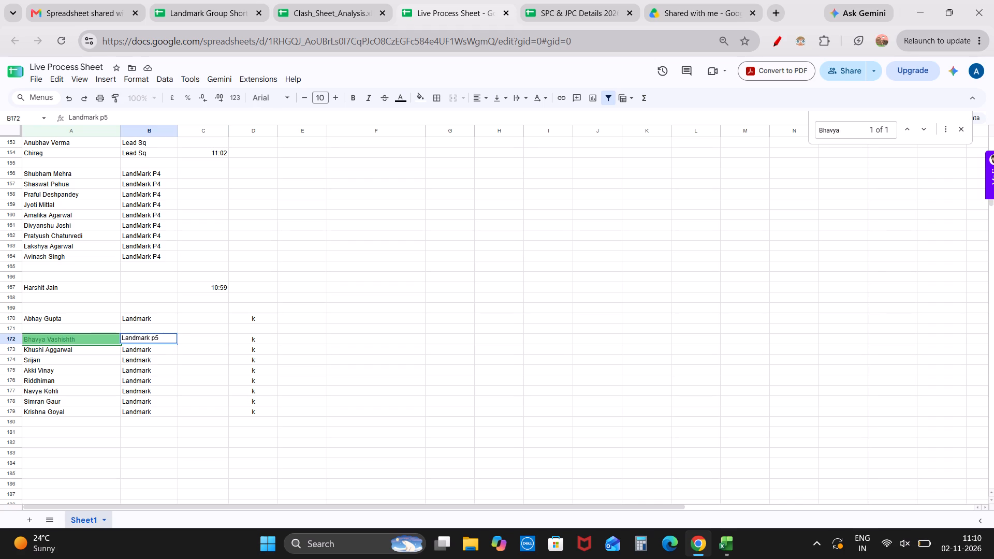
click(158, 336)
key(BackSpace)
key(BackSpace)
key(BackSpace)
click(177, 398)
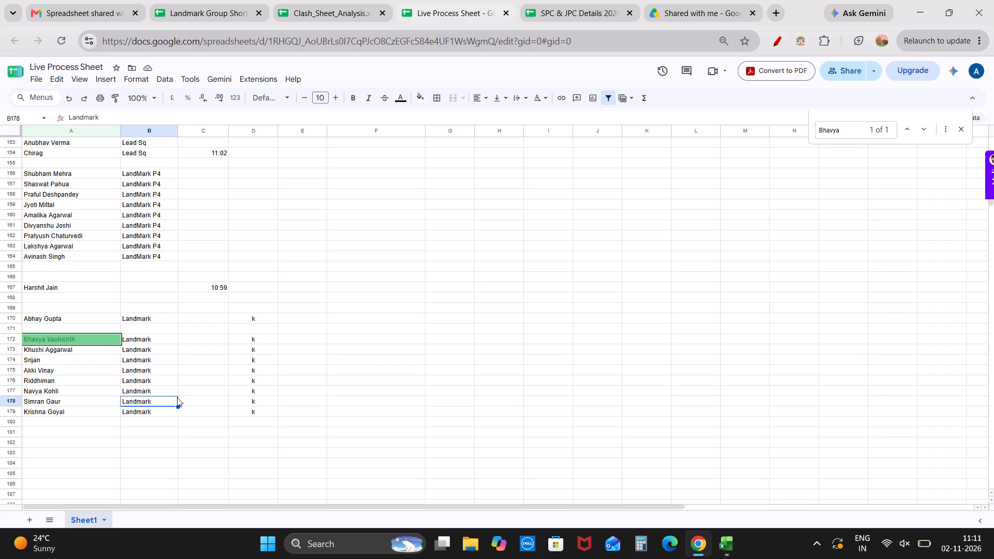
Check the sheet for Gargi and enter the name Gargi in A168.
key(ctrl+f)
text(gargi)
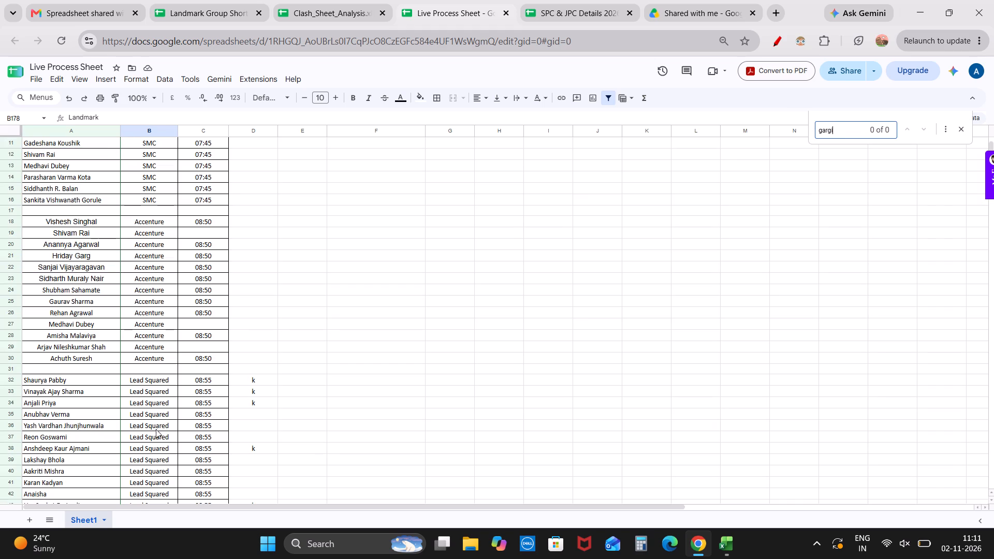
scroll(187, 416, down, 2)
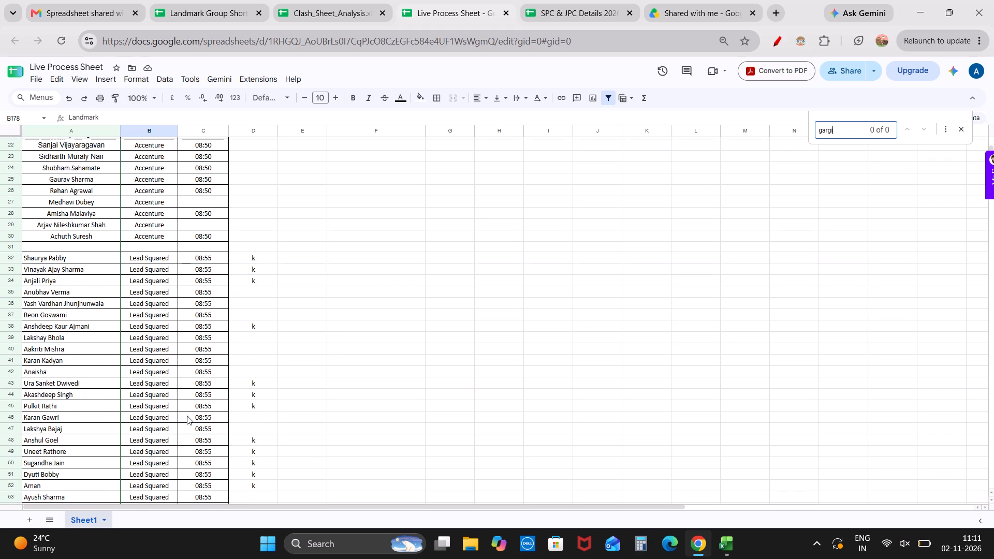
scroll(187, 416, down, 7)
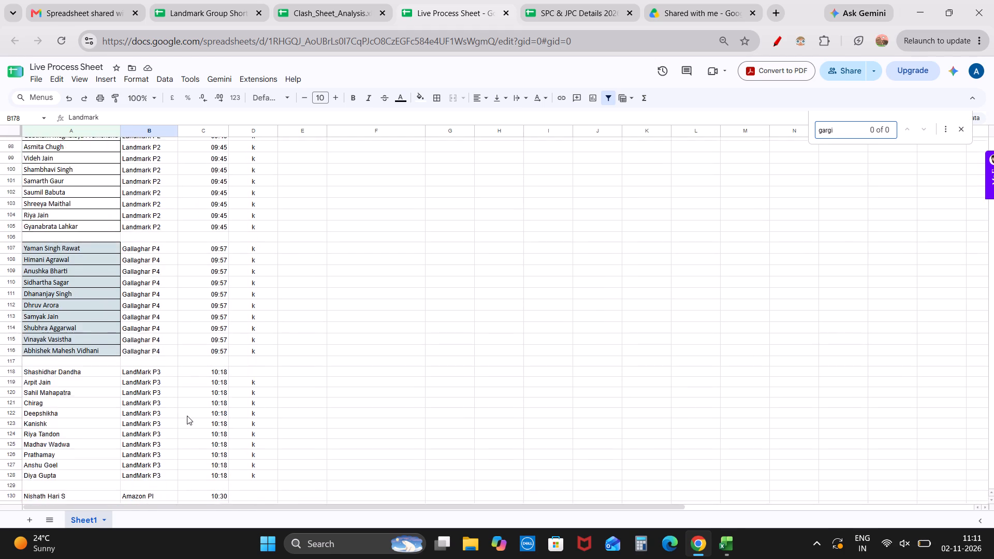
scroll(187, 416, down, 5)
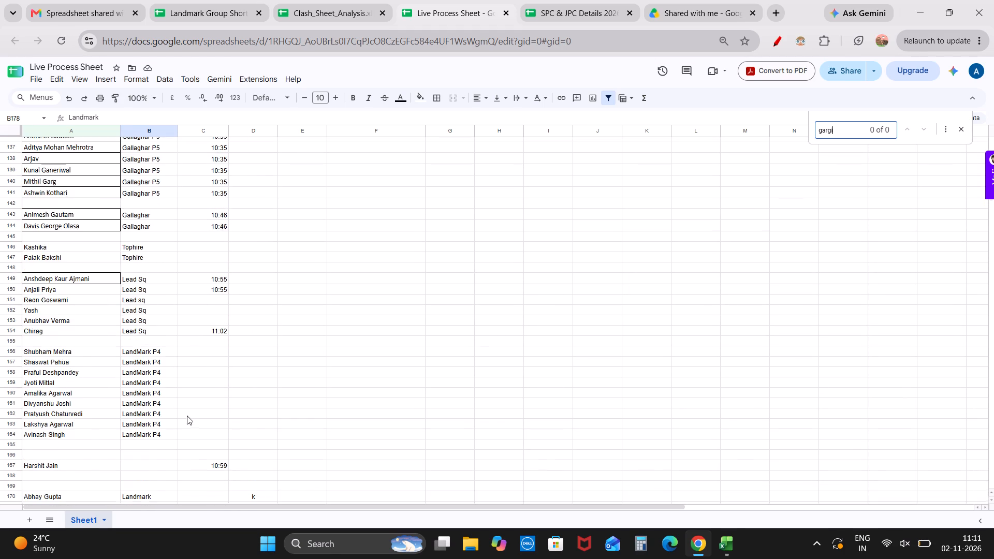
scroll(187, 416, down, 3)
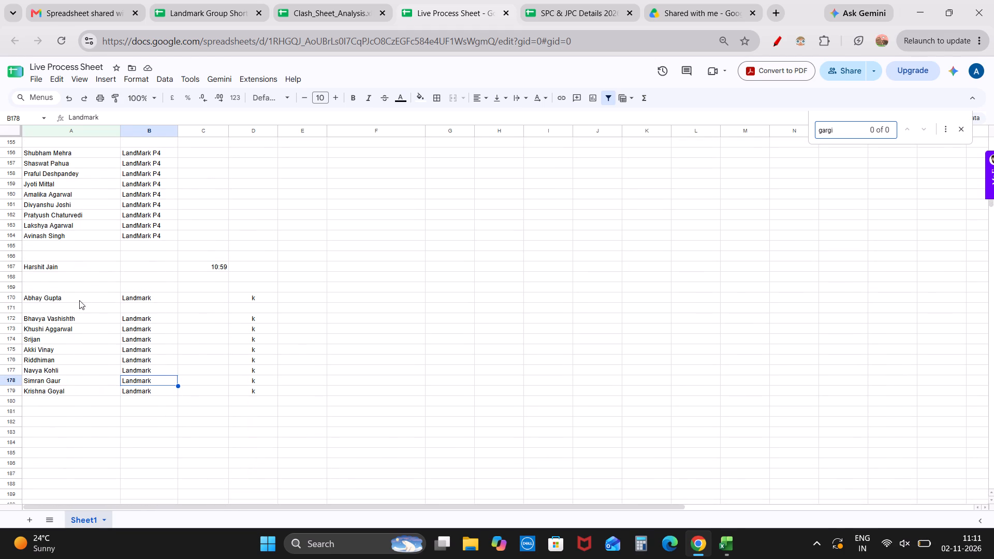
click(47, 279)
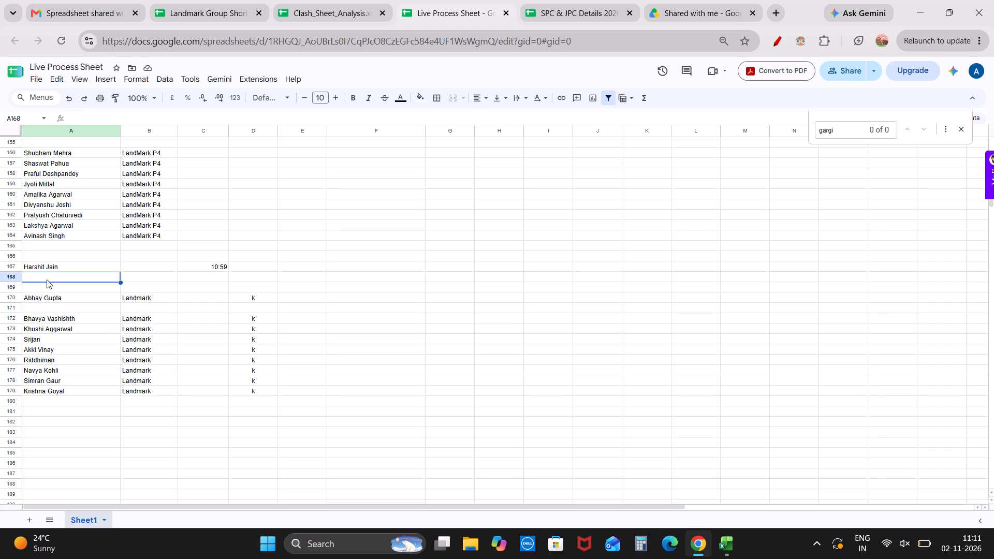
text(Gargi)
key(Right)
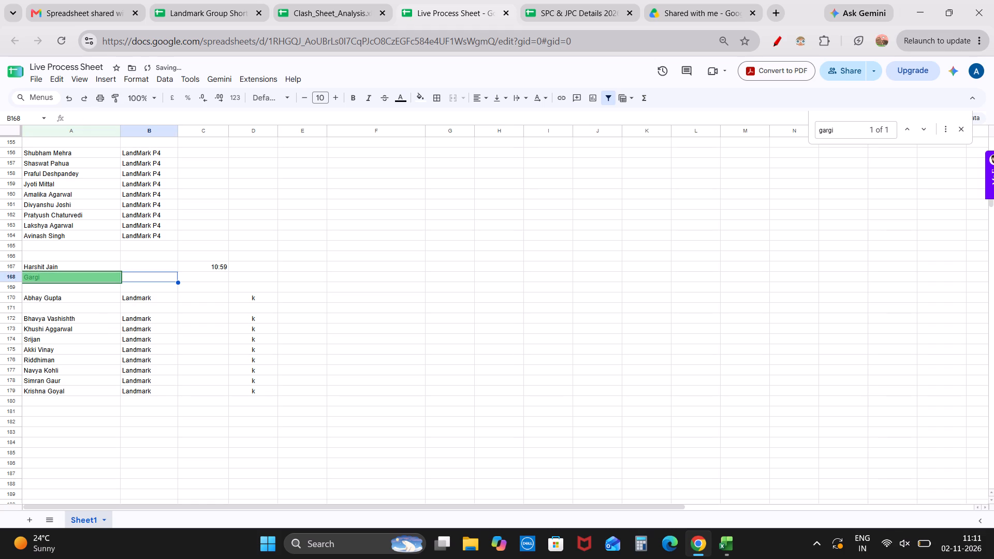
Check Gargi in the Landmark GD Panels sheet and enter the process name LandMark in B168 of the Live Process Sheet.
click(195, 0)
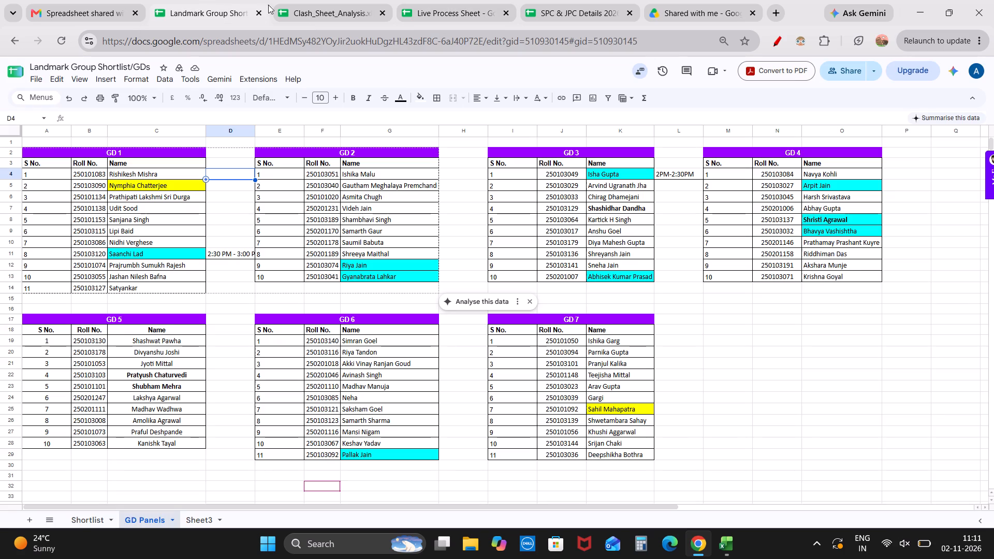
click(422, 18)
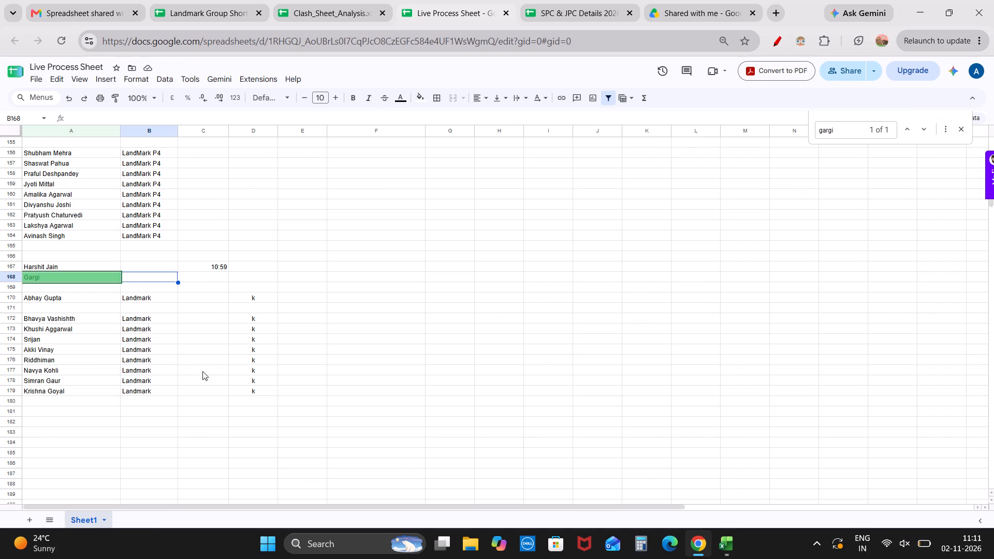
click(148, 279)
text(Land)
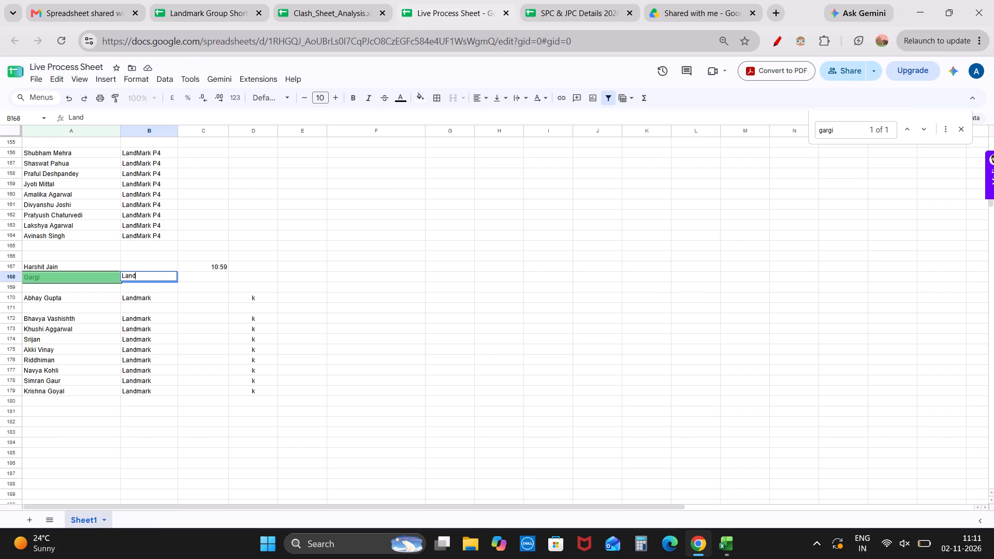
text(Mark)
key(Right)
Search the Live Process Sheet for Parnika.
key(ctrl+f)
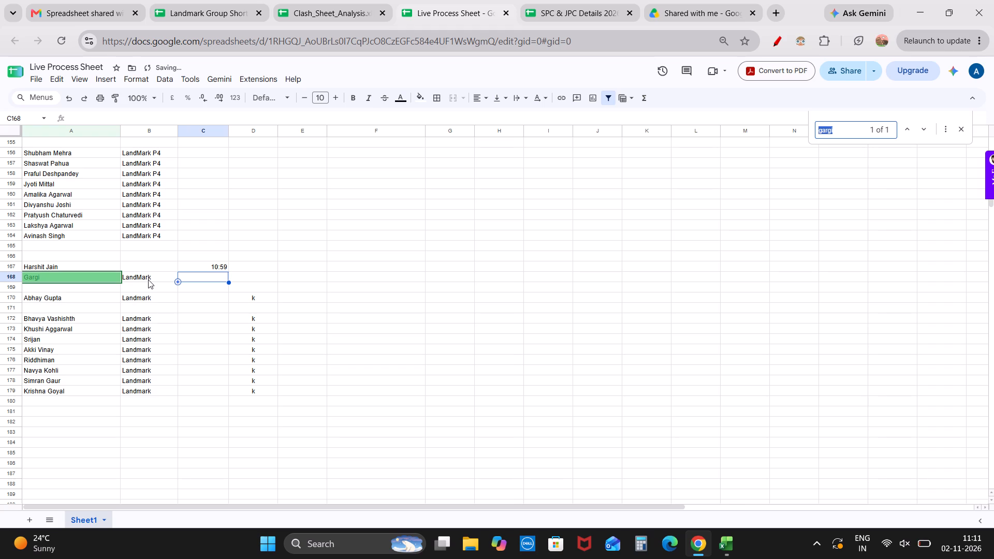
text(Parnika)
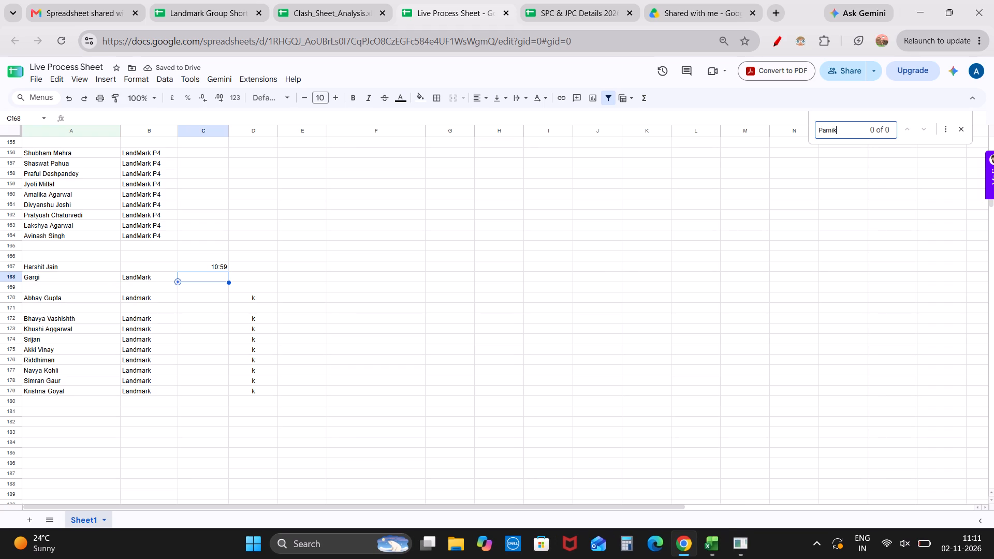
key(Return)
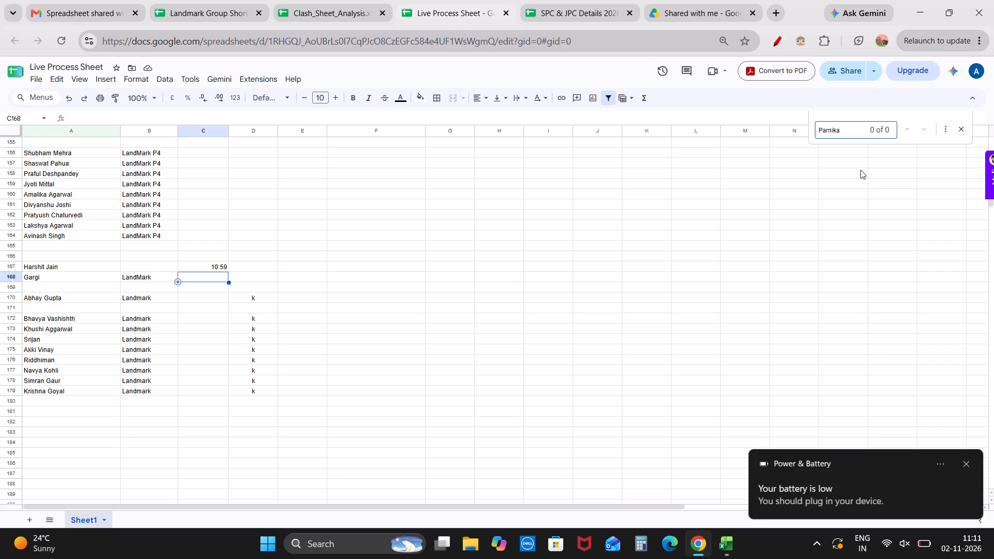
click(726, 240)
scroll(393, 334, up, 1)
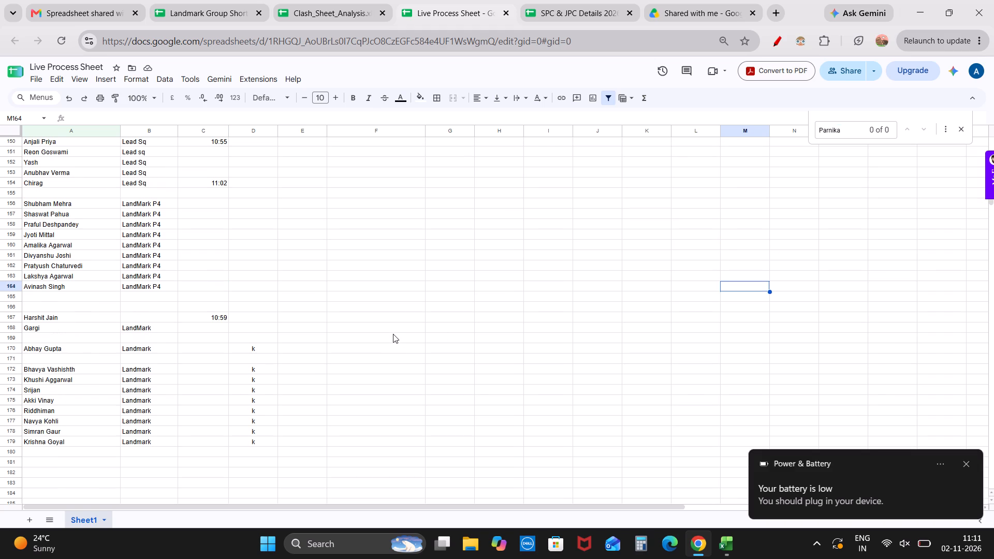
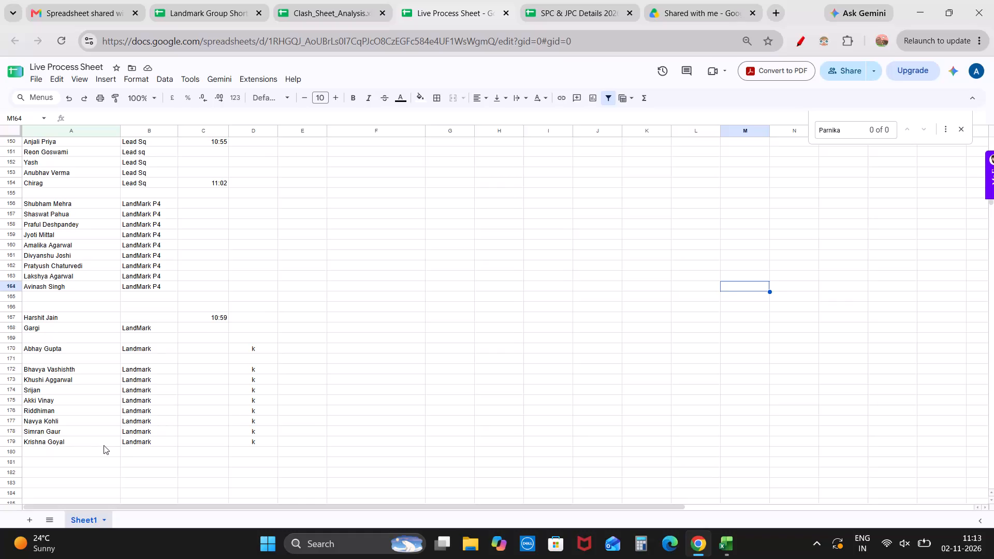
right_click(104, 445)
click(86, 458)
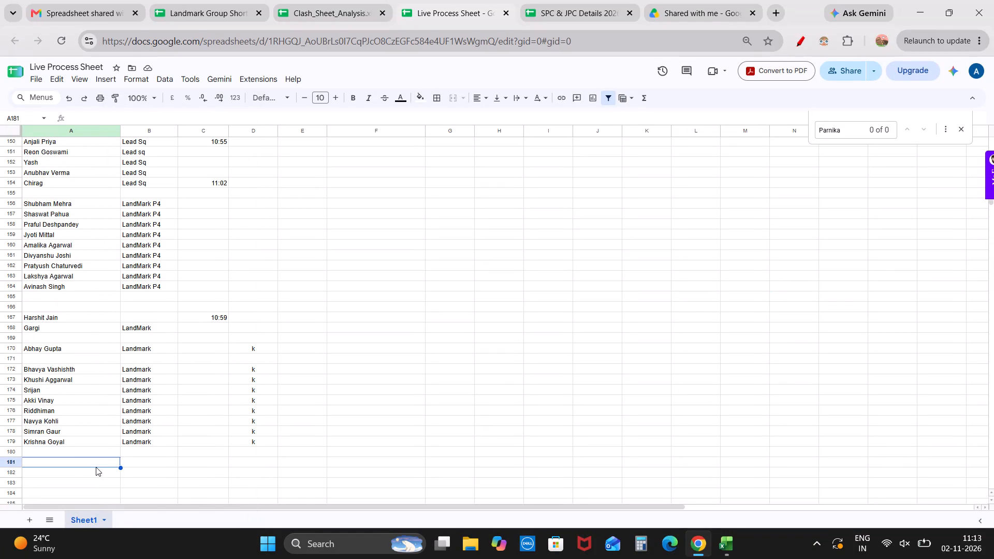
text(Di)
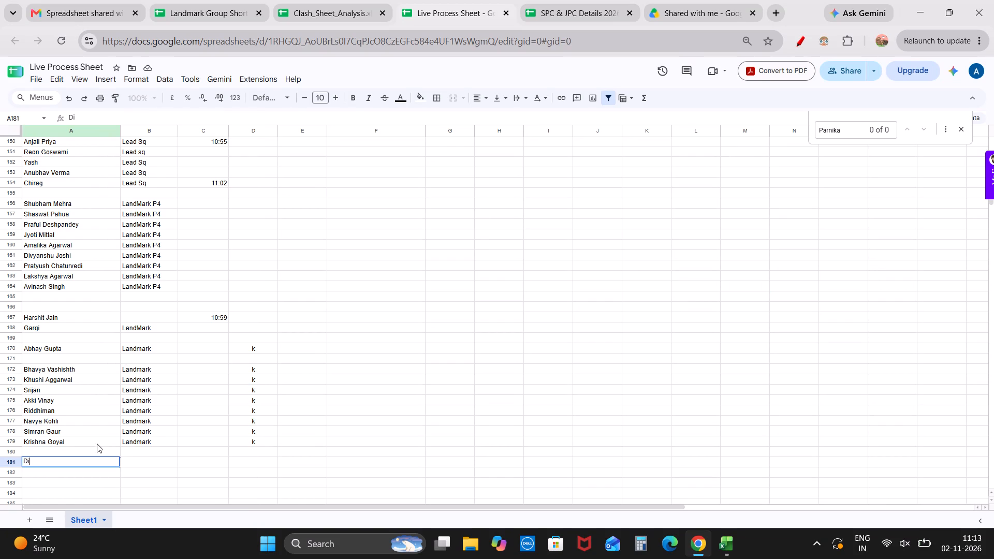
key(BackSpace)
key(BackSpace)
Search the Live Process Sheet for Divyanshu and mark k in D161 of that LandMark P4 row.
drag(844, 131, 794, 129)
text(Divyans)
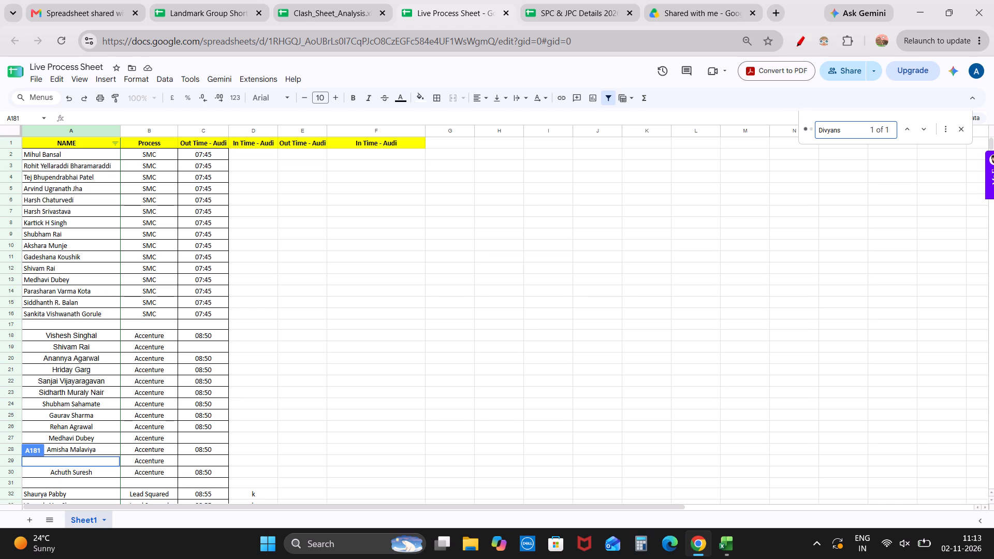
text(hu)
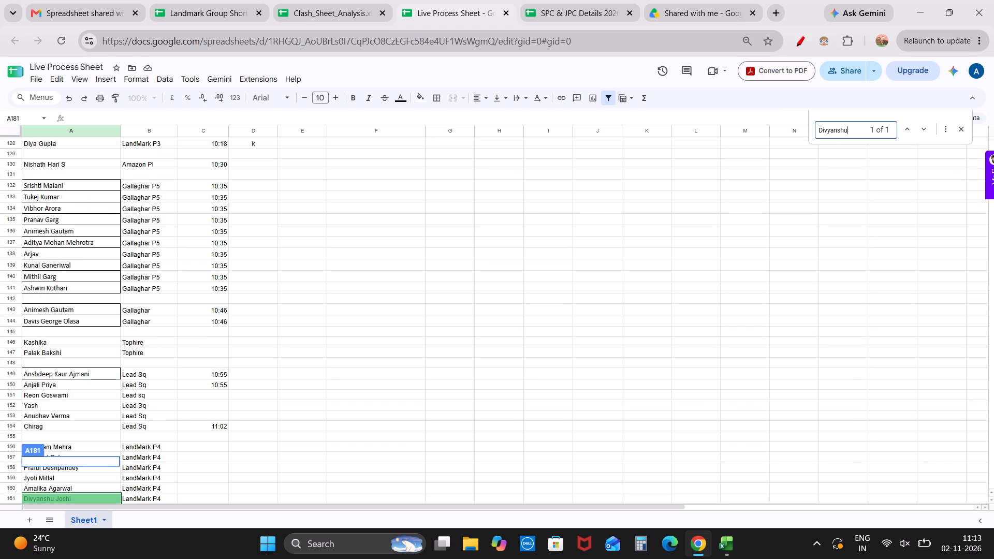
scroll(568, 242, down, 3)
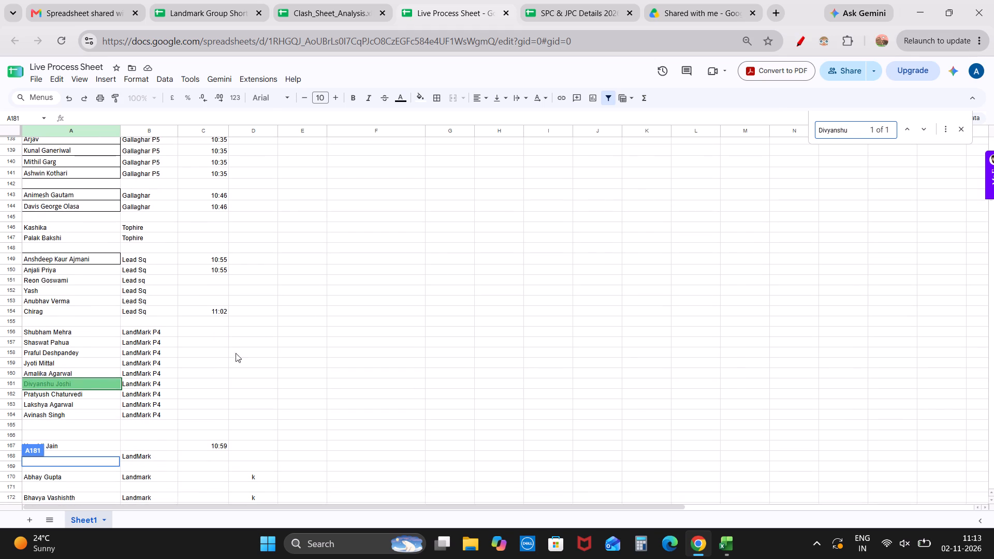
click(246, 380)
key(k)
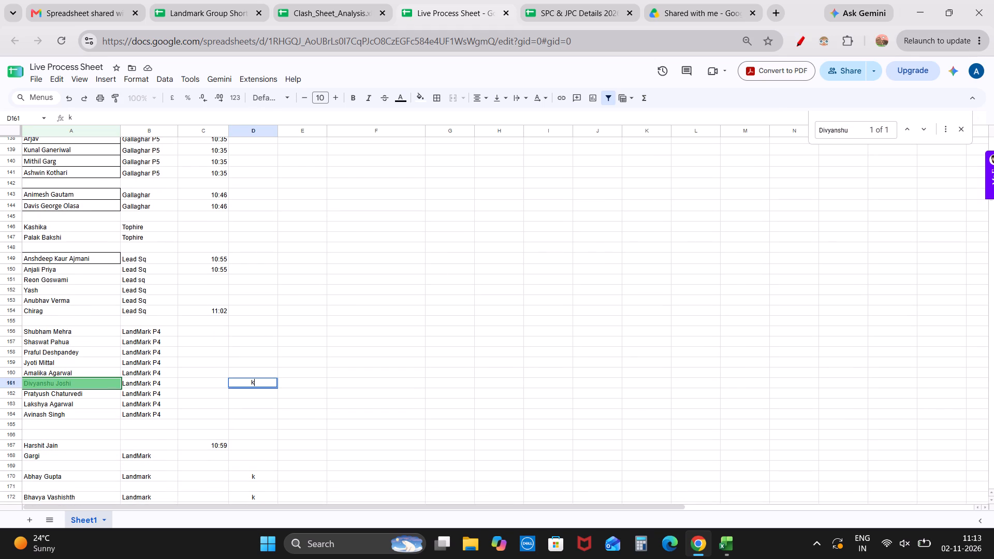
key(Down)
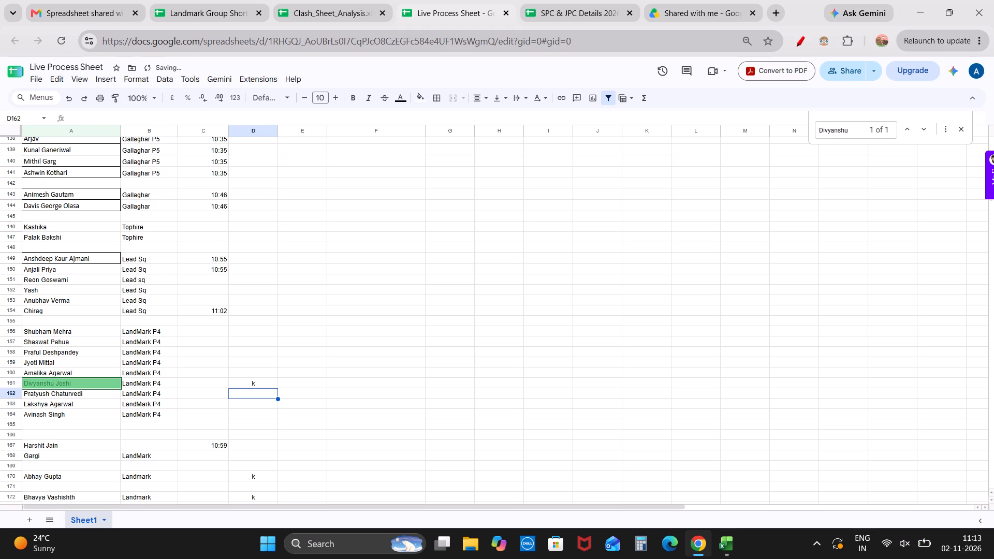
Mark k in D164 for Avinash in the LandMark P4 group.
key(Up)
key(Up)
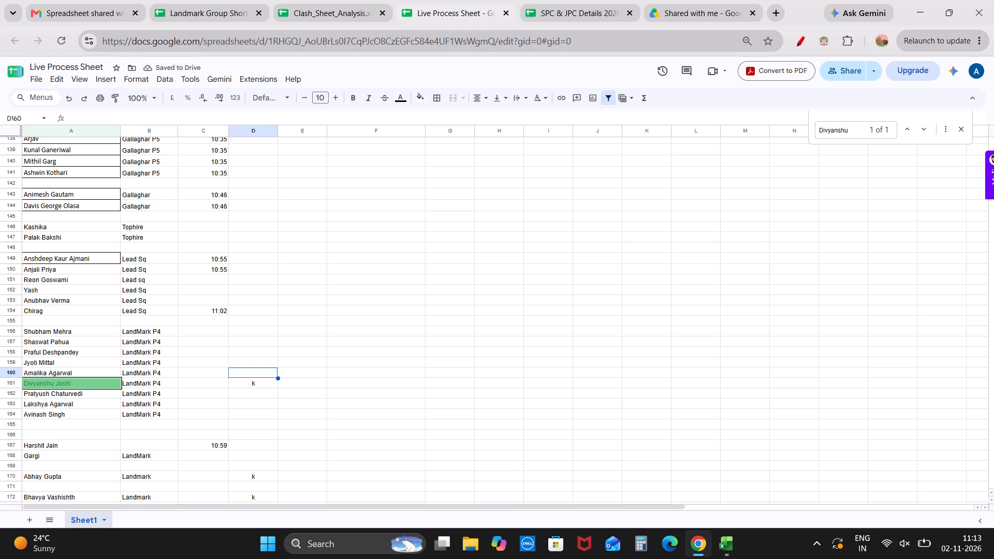
key(Down)
key(Down)
key(Down)
key(Down)
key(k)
key(Up)
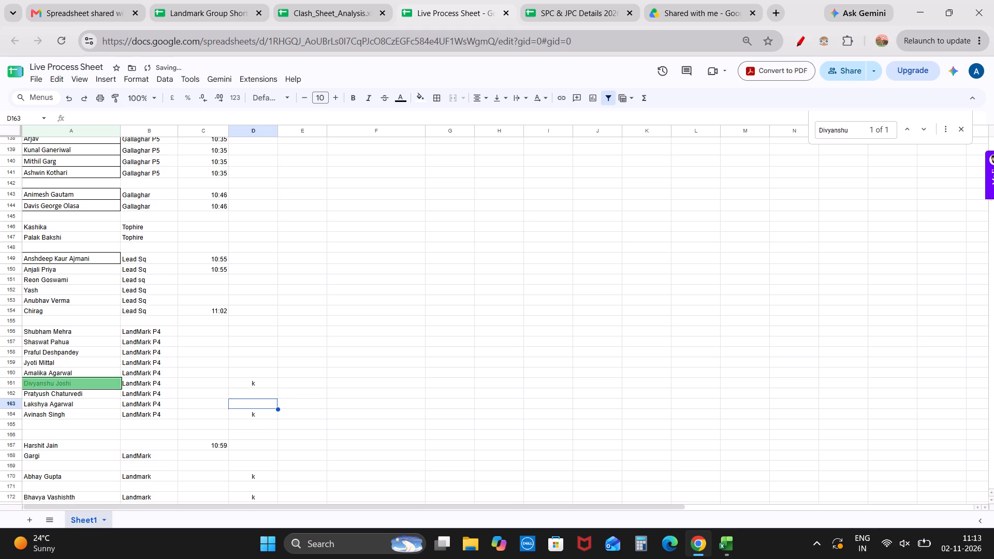
Mark k in D157 for Shaswat in the LandMark P4 group.
key(Up)
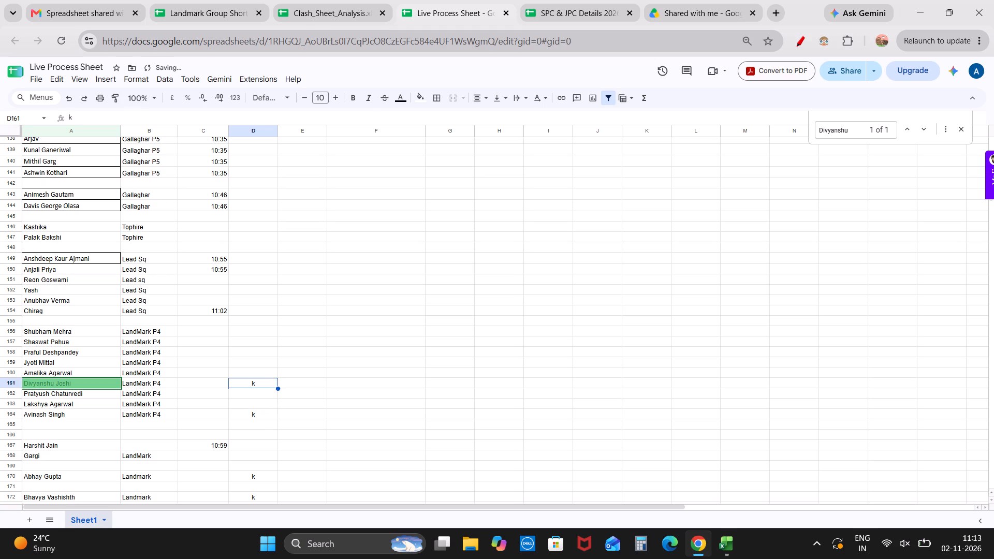
key(Up)
key(Up)
key(Up)
key(Up)
key(Down)
key(Down)
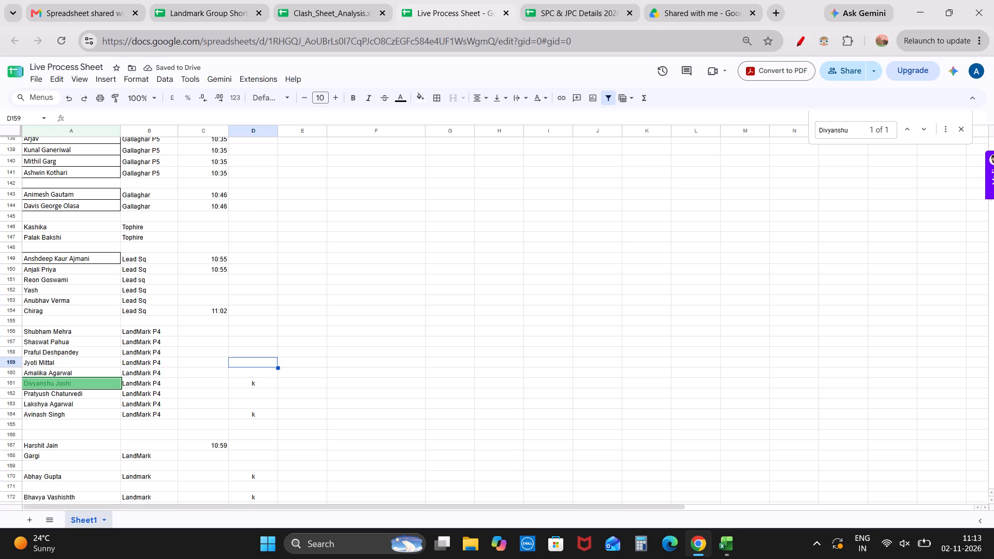
key(Down)
key(Down)
key(Down)
key(Down)
key(Down)
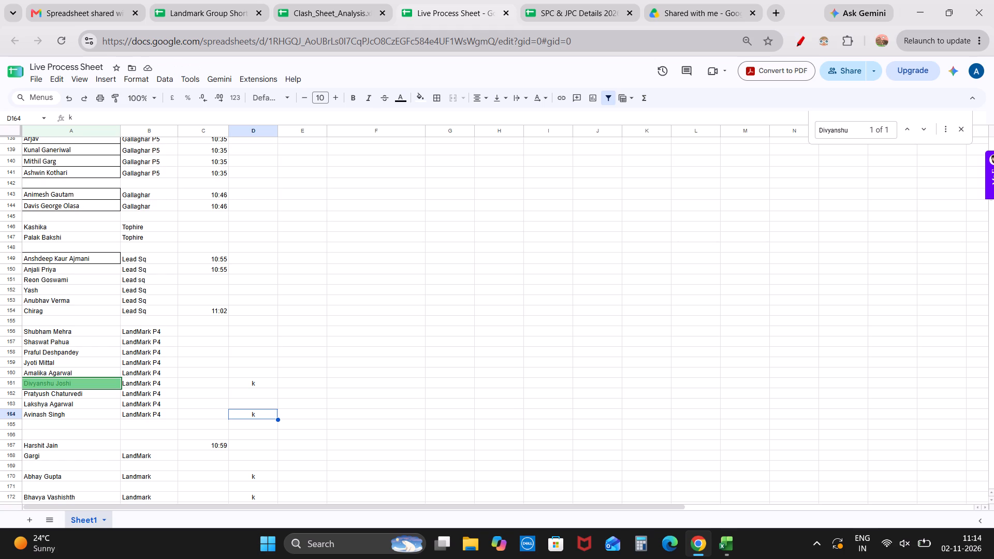
key(Up)
key(Up)
key(Up)
key(Up)
key(Up)
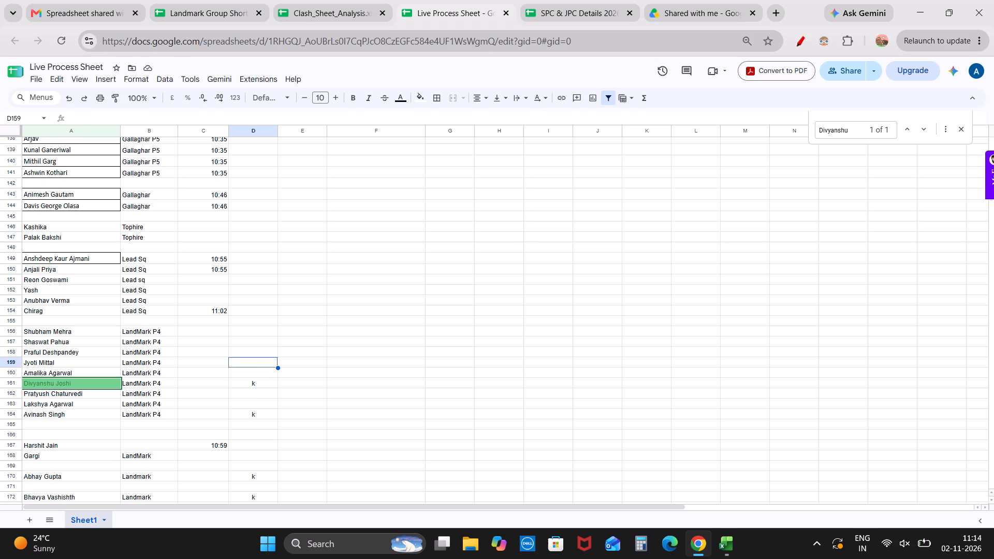
key(Up)
key(Up)
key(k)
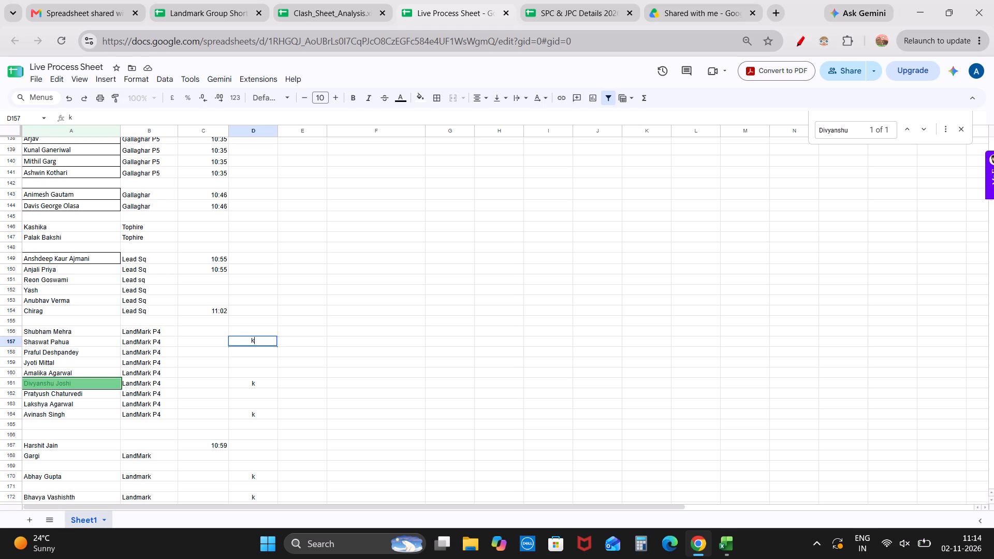
key(Down)
Add Madhav's full name in A165 below the LandMark P4 group and mark k in D165.
key(Down)
key(Down)
key(Down)
key(Down)
key(Down)
key(Down)
key(Down)
key(Left)
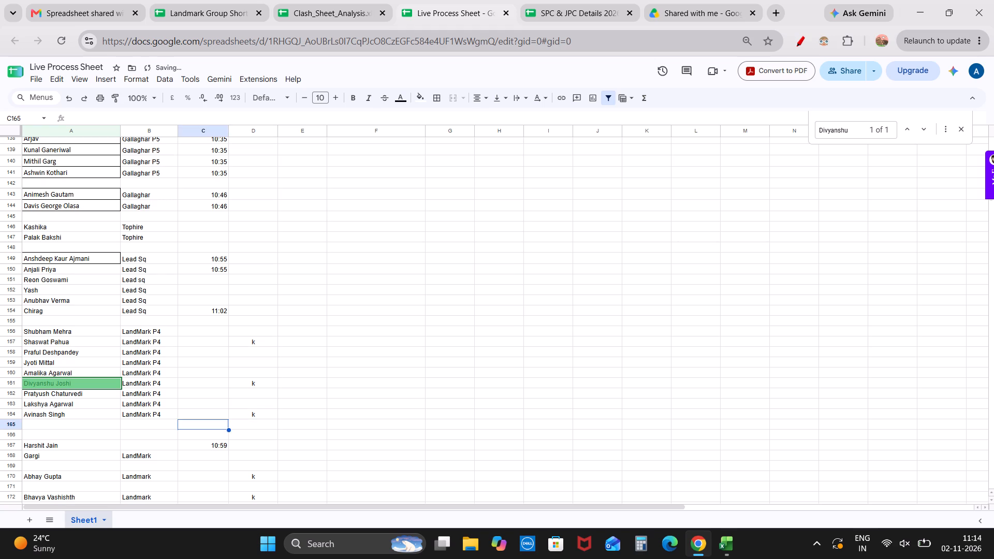
key(Left)
key(Left)
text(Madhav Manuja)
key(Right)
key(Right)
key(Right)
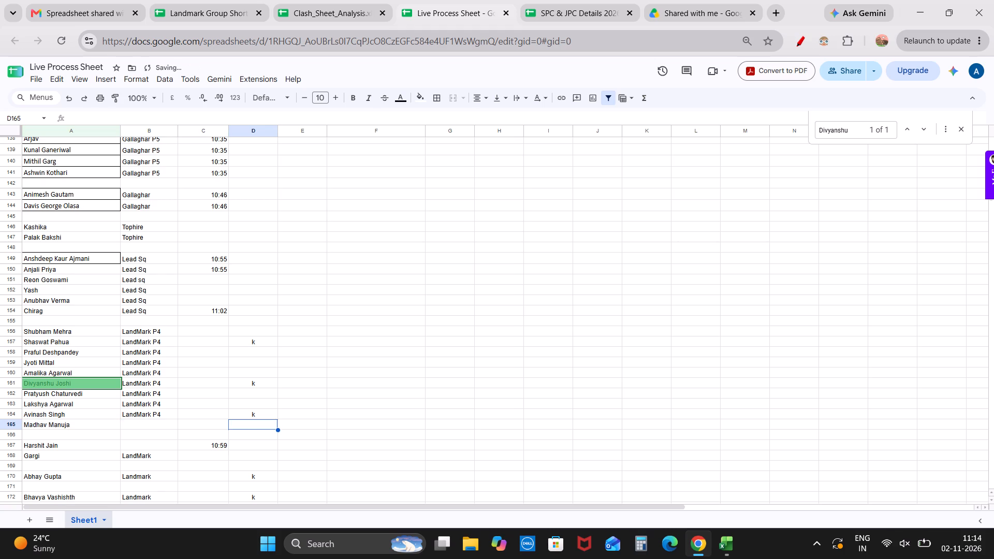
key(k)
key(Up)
Mark k in D160 for Amalika in the LandMark P4 group.
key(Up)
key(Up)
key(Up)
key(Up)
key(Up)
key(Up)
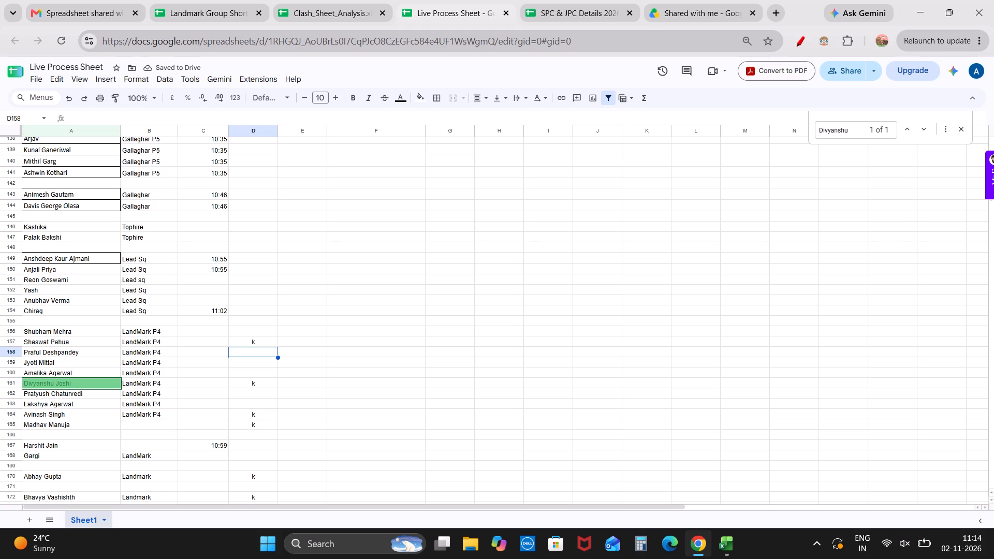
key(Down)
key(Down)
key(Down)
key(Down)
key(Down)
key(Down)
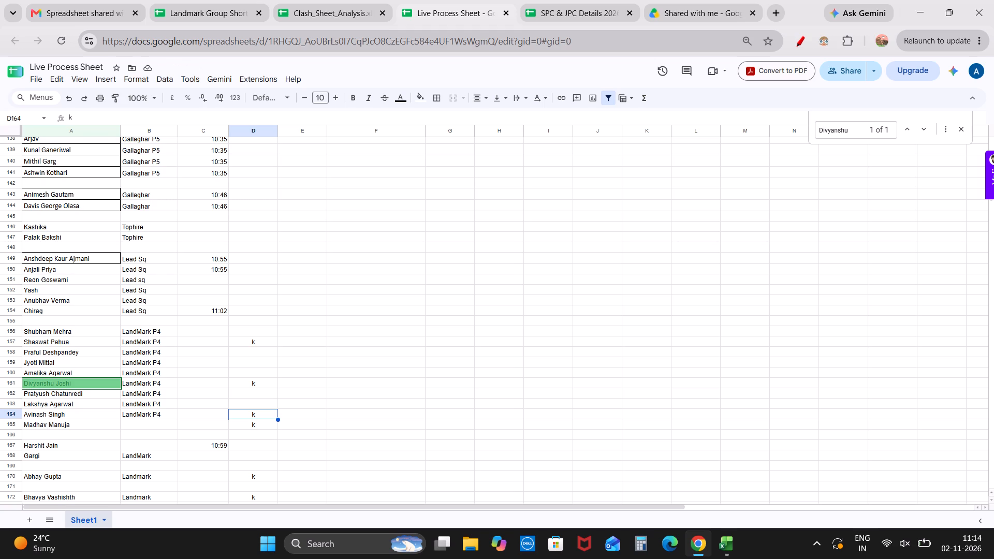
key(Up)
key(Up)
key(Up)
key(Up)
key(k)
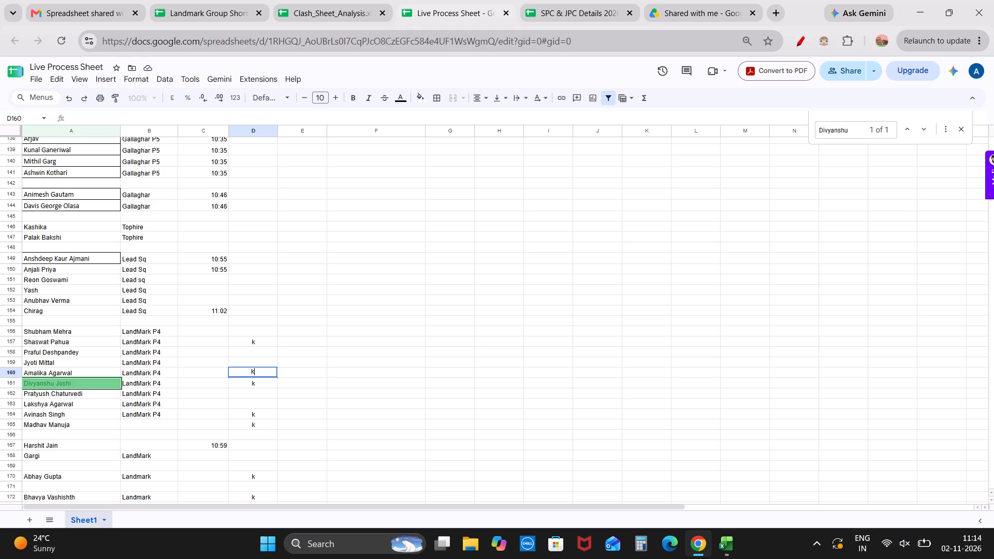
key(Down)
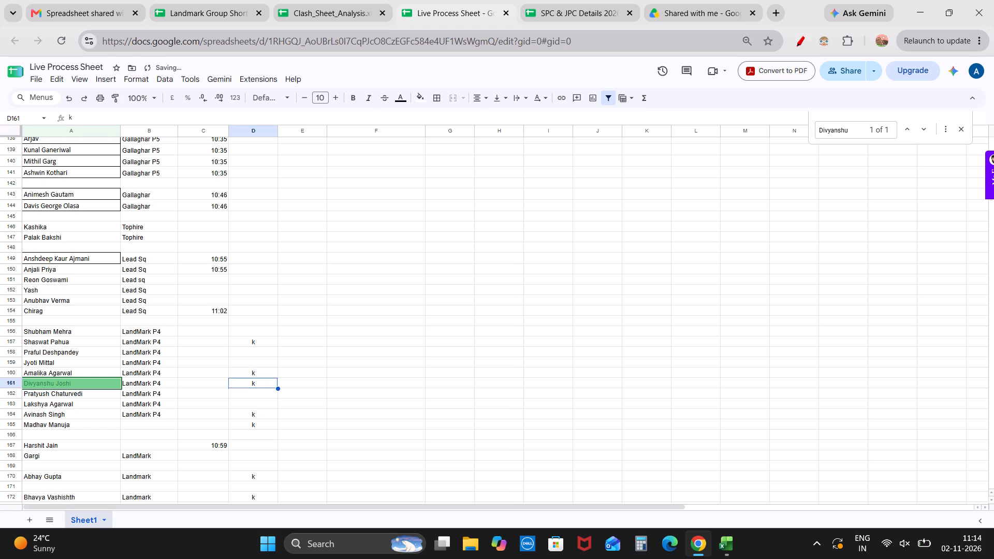
Mark k for two more LandMark P4 students, Jyoti in D159 and Lakshya in D163.
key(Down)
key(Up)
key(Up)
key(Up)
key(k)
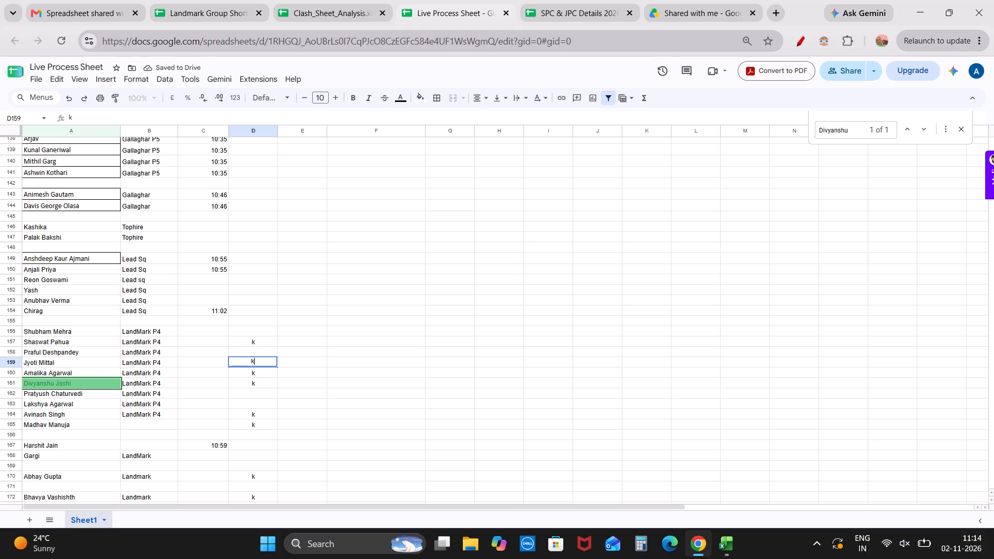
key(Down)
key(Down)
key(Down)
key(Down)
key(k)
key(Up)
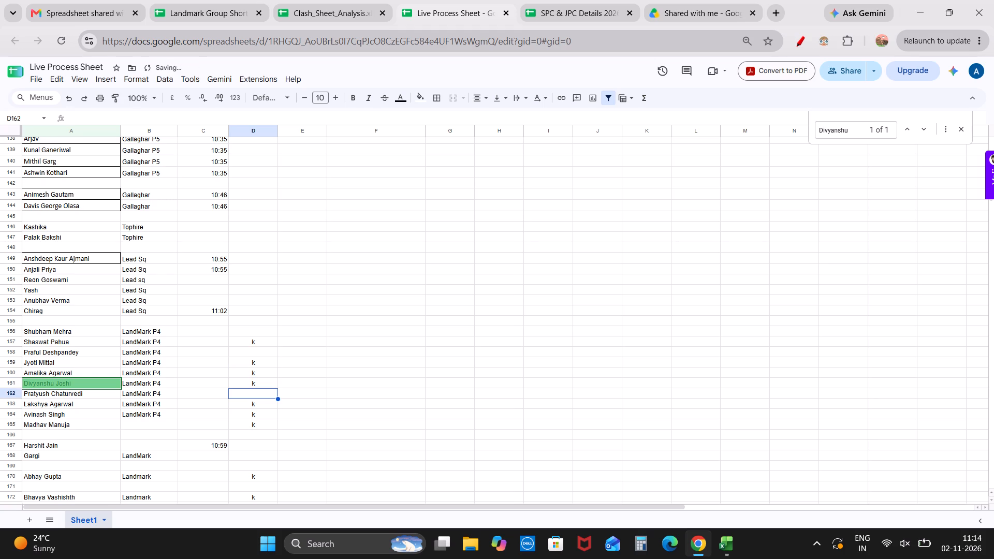
Mark k in D158 for Praful in the LandMark P4 group.
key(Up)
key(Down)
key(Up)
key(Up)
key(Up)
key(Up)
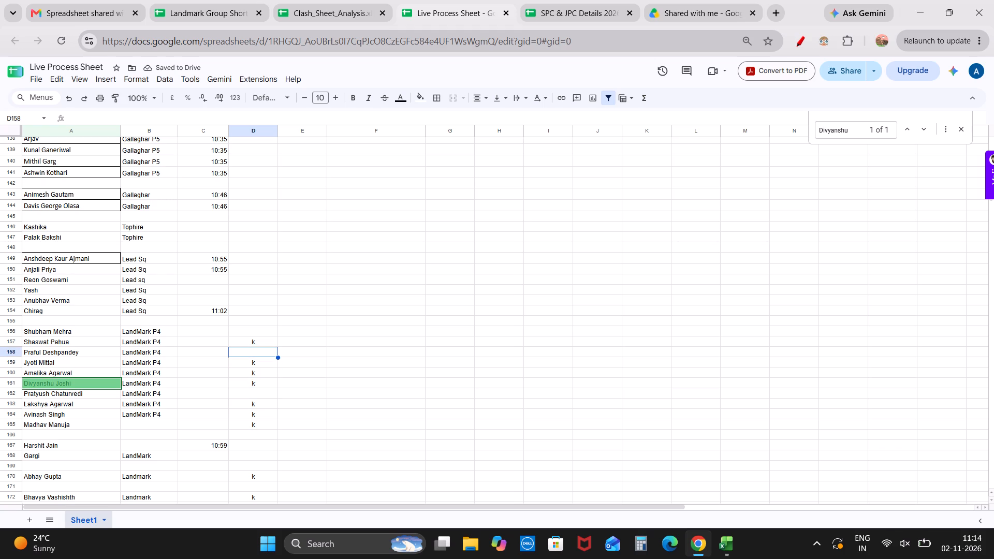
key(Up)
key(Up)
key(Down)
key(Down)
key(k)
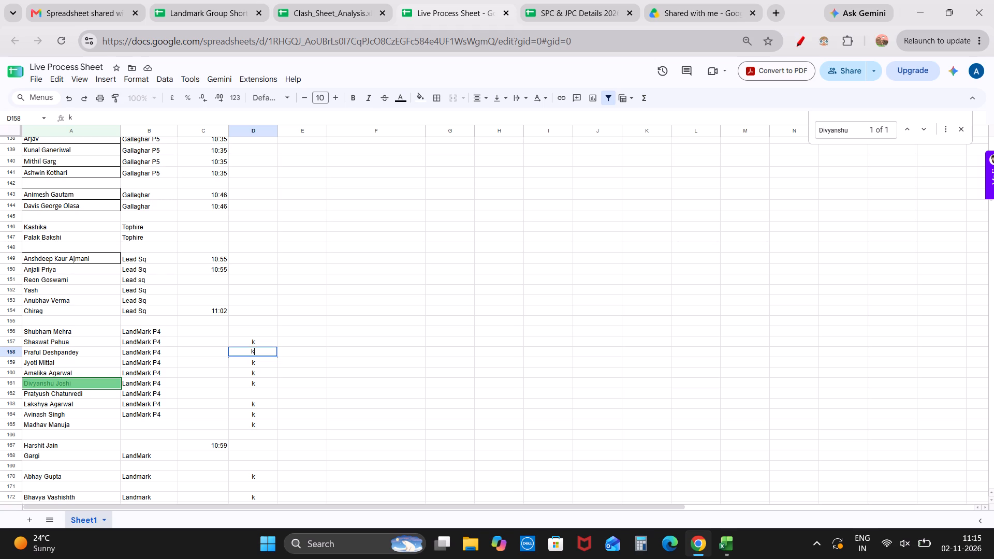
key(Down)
Review the k marks in column D from the LandMark P4 group down through the latest Landmark rows.
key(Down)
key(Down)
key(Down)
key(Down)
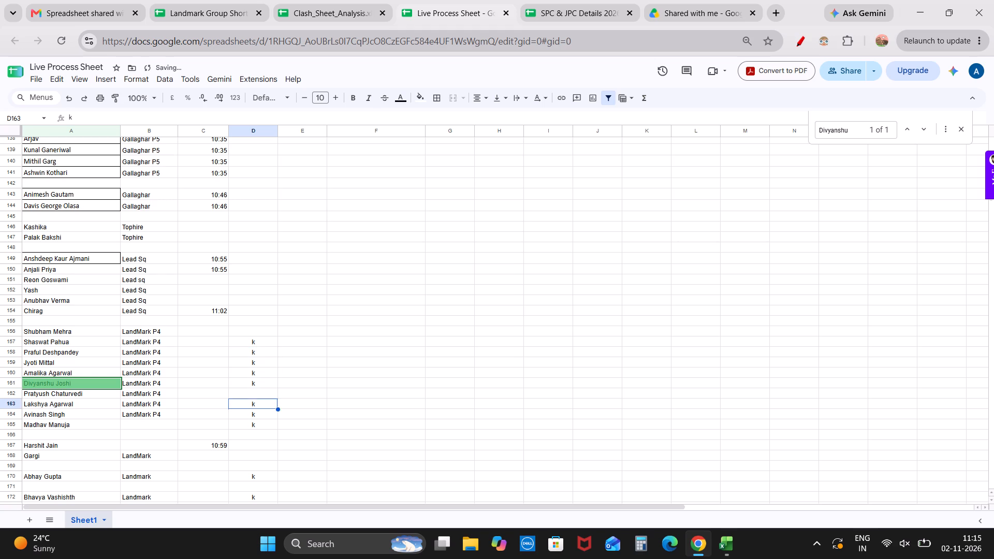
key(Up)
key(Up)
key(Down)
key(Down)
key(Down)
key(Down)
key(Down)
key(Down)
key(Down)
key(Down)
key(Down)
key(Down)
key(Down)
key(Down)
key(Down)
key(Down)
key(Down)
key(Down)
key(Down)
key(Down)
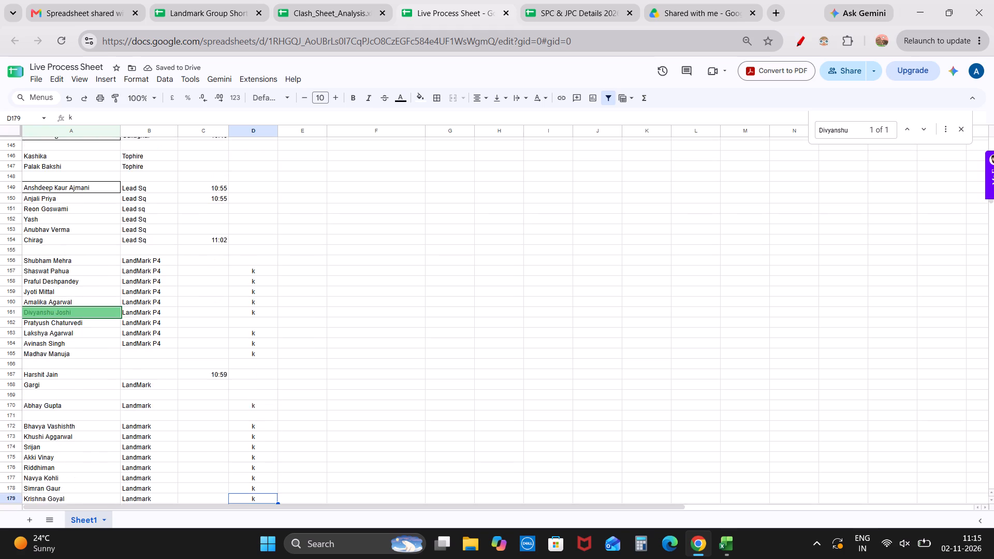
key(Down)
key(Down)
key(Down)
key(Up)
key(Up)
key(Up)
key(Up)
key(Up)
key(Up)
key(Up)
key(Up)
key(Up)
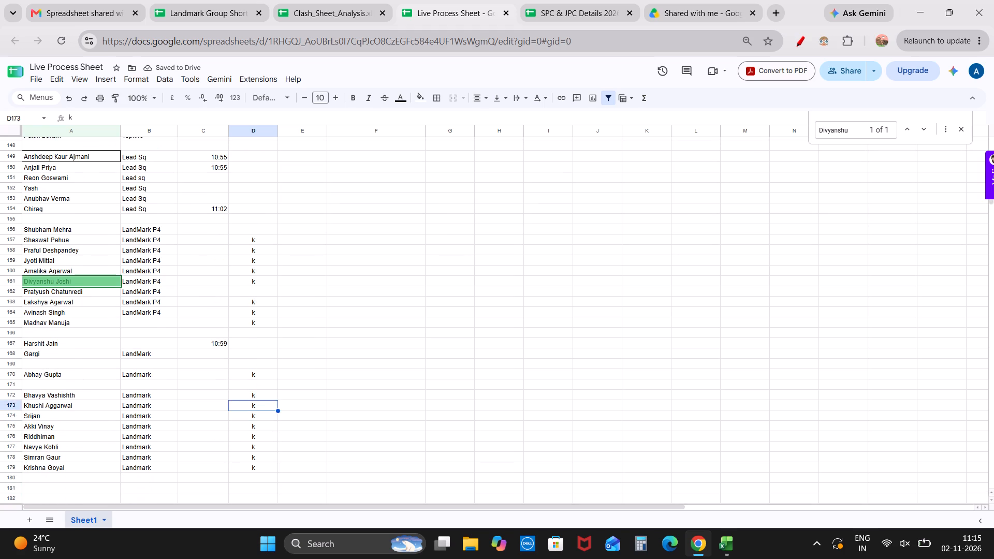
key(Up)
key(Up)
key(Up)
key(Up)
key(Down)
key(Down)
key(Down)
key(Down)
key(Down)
Enter Went in C168 as the out-time entry for Gargi.
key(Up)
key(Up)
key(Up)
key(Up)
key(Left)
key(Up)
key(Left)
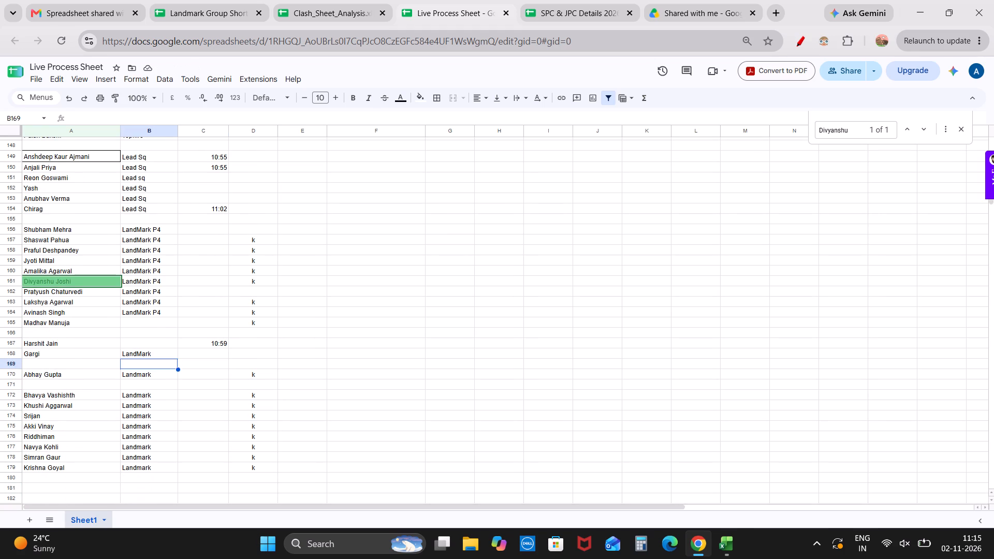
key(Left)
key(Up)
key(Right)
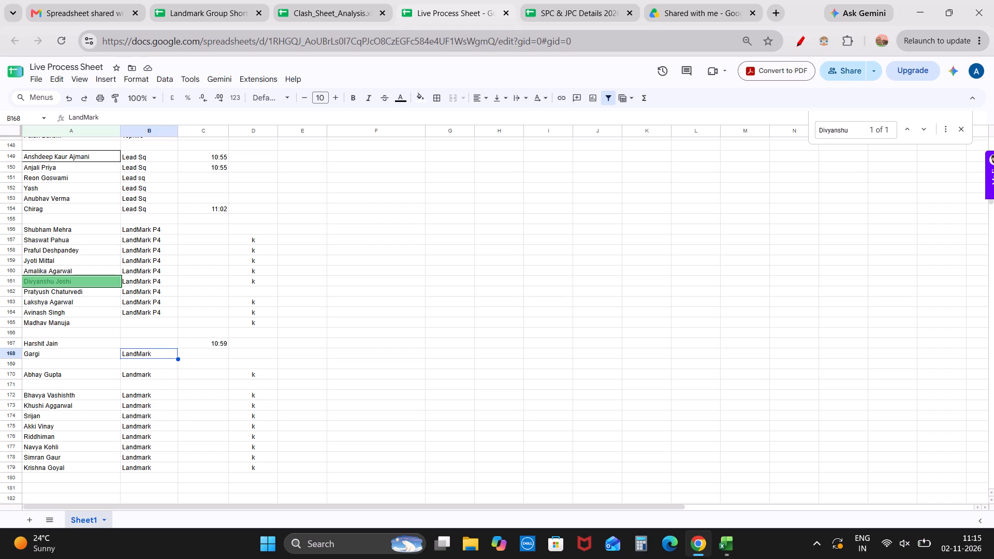
click(217, 356)
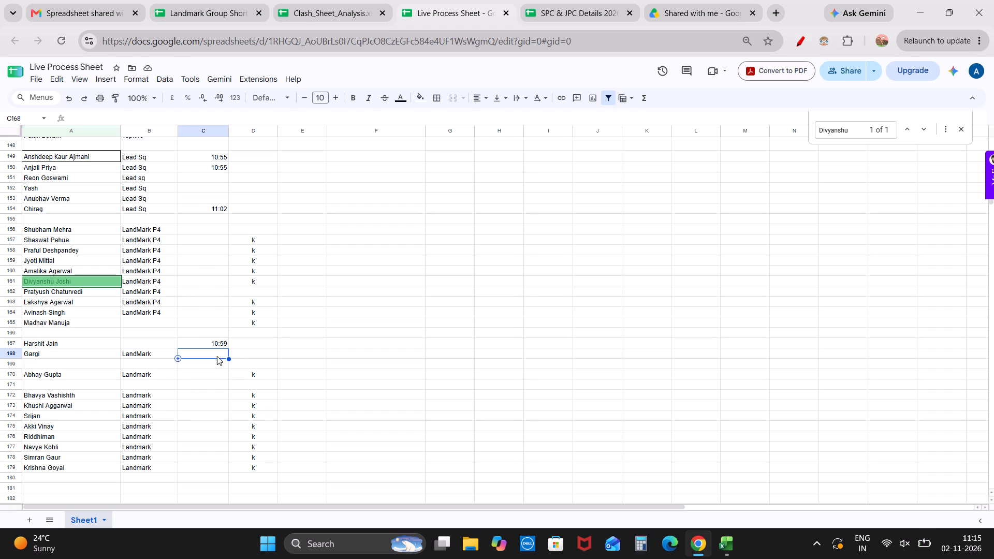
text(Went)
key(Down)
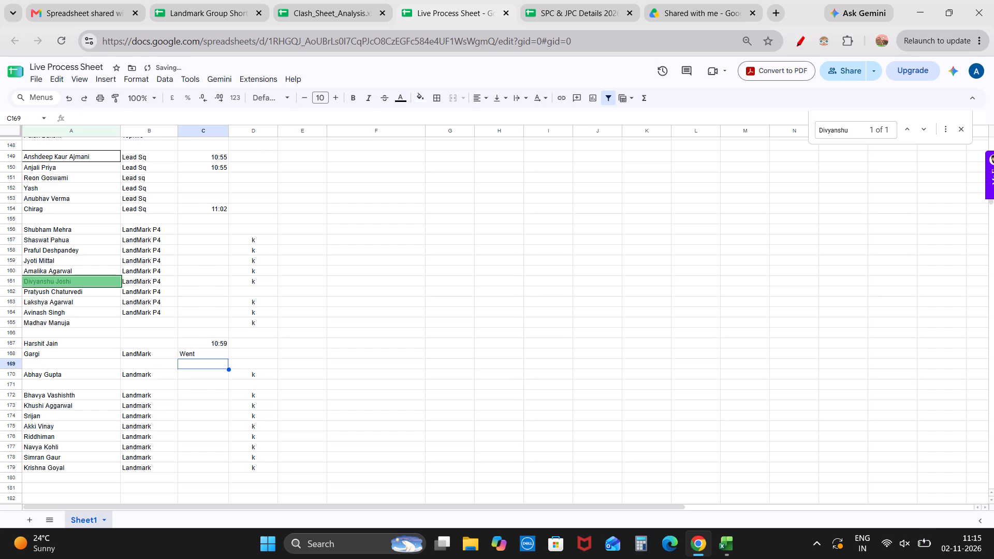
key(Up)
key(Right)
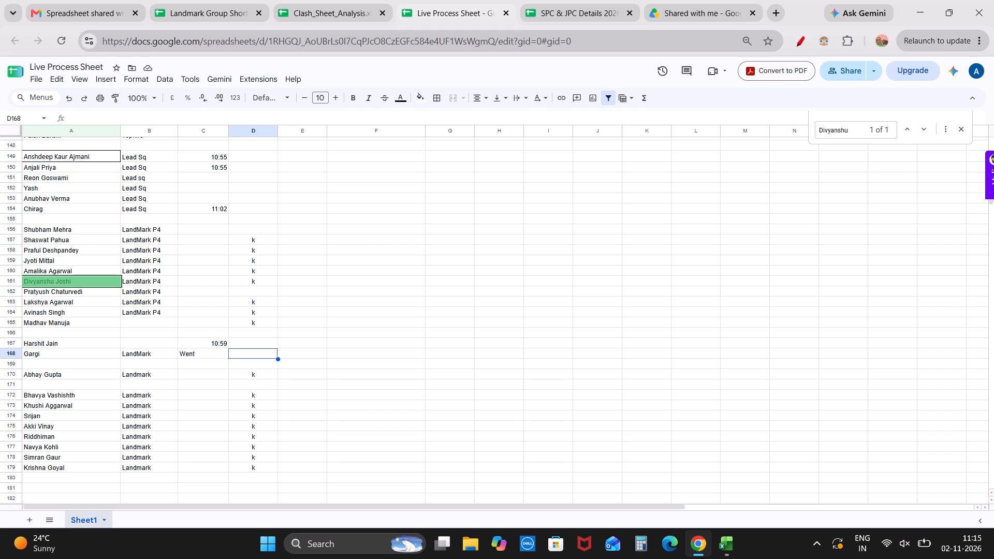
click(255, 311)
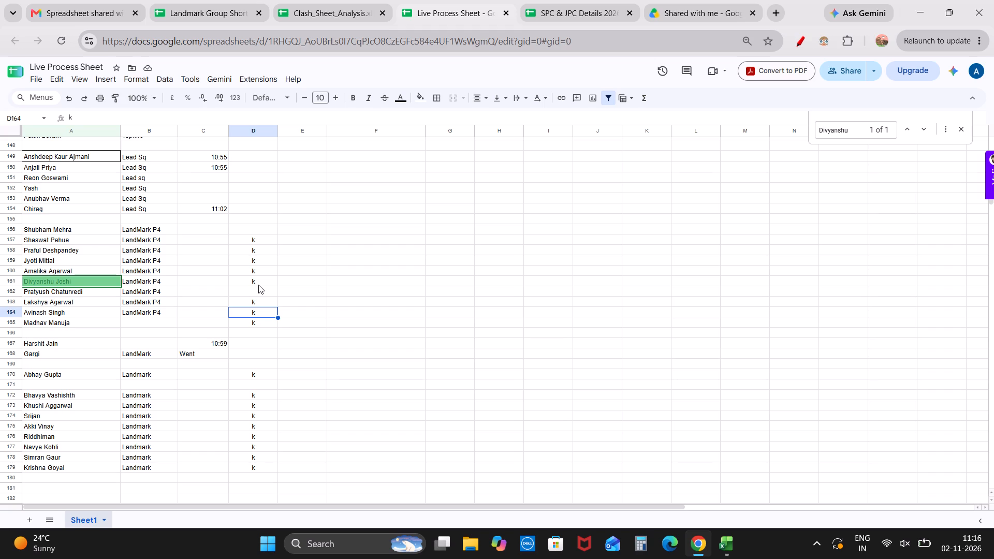
Switch to Clash_Sheet_Analysis and look up the processes of the row 167 student, Harshit, by full name in the Master - 210 People sheet.
click(201, 0)
click(303, 9)
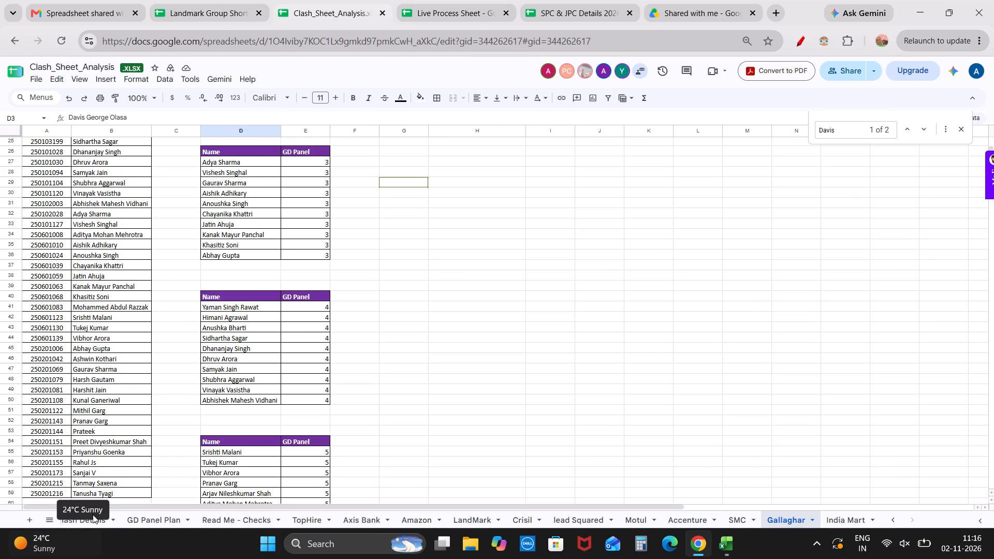
scroll(93, 514, right, 10)
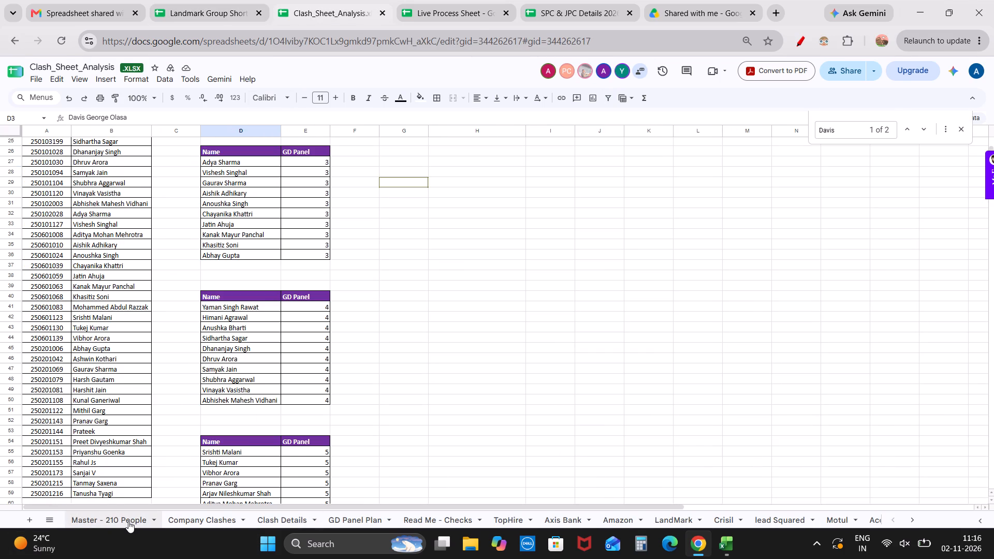
click(128, 521)
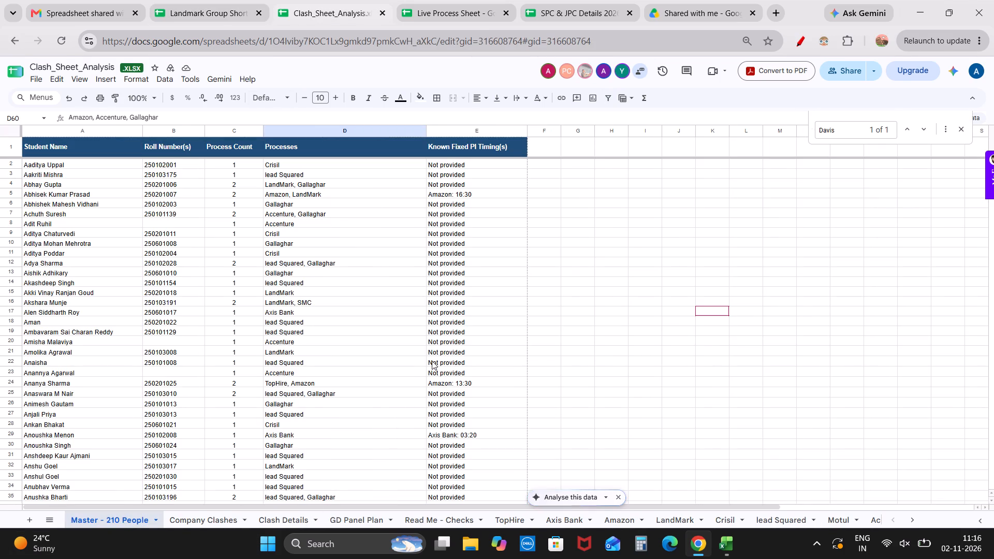
key(ctrl+f)
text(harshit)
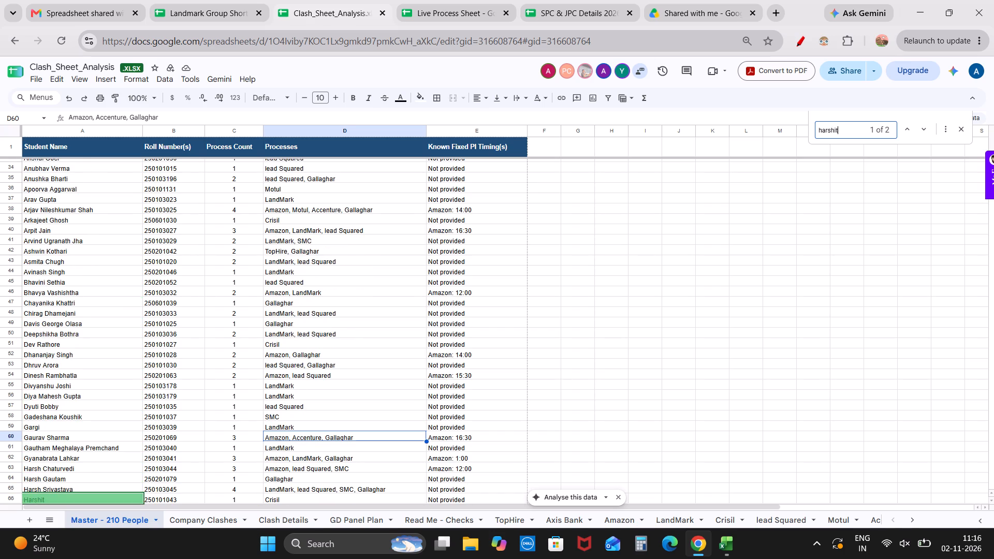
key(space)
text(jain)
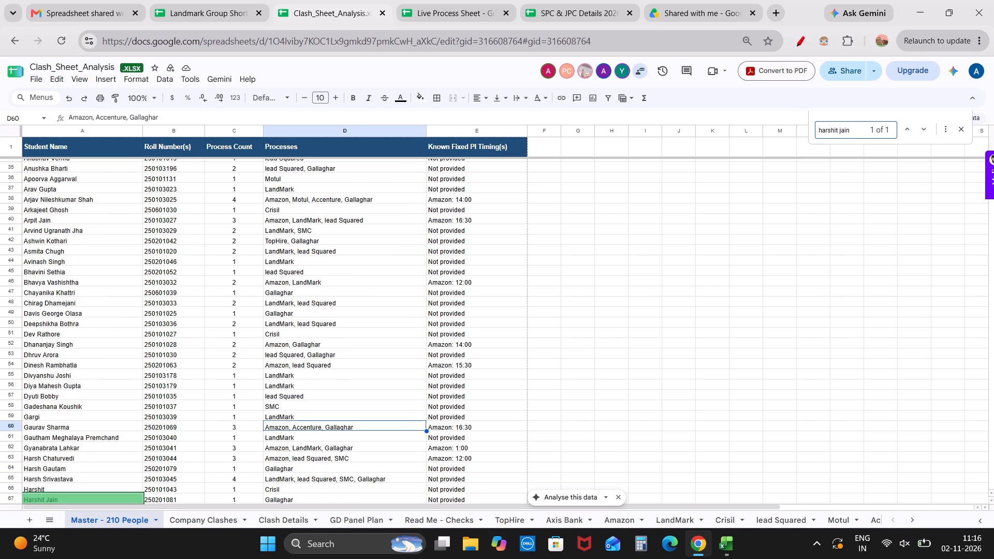
scroll(353, 432, down, 1)
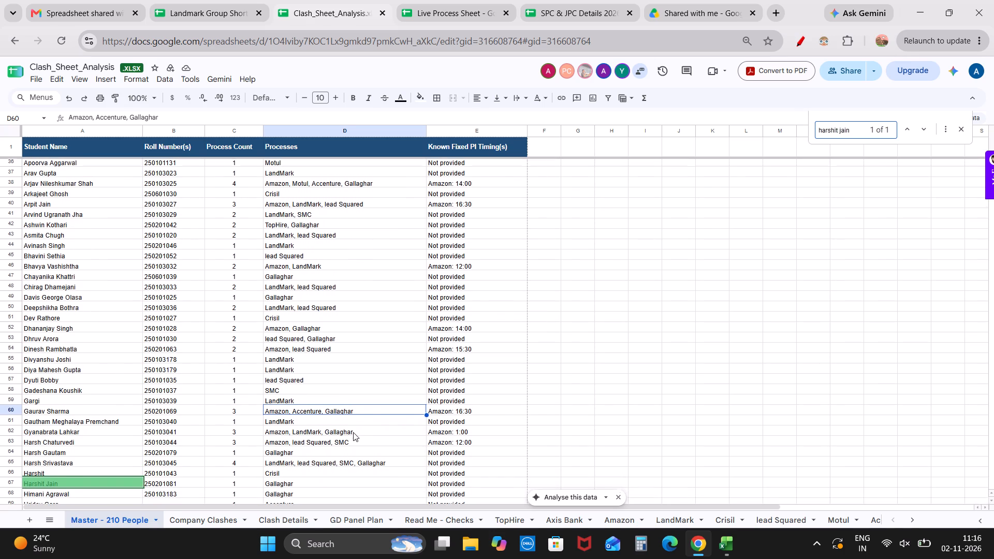
scroll(353, 432, down, 1)
click(320, 482)
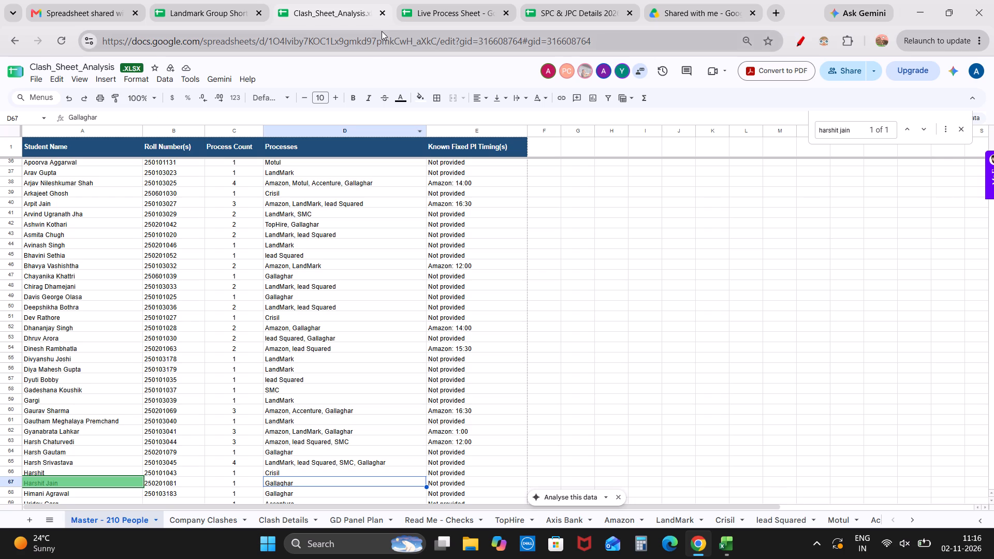
Return to the Live Process Sheet and view the area around the last Landmark entries and the empty rows below.
click(444, 0)
scroll(304, 205, down, 1)
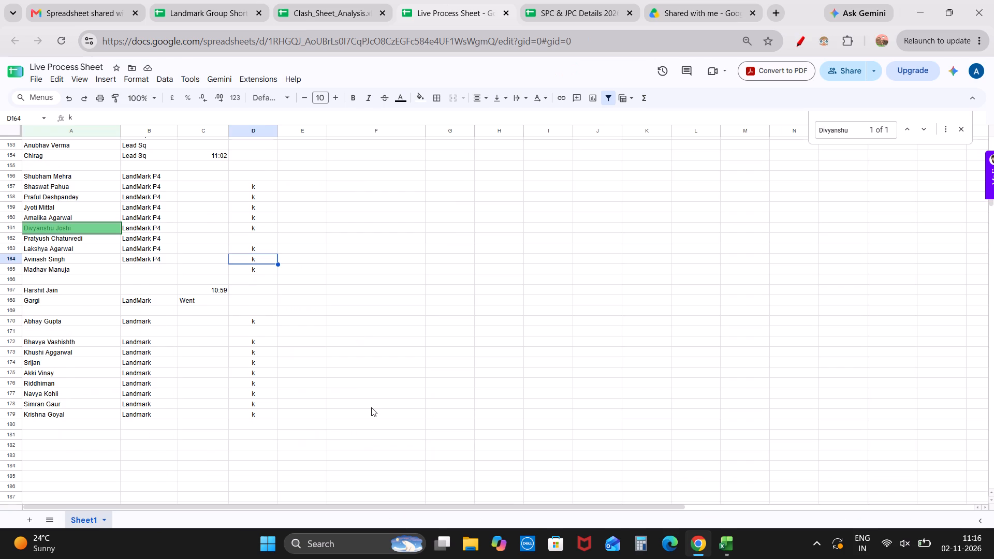
click(371, 407)
scroll(371, 407, down, 4)
scroll(371, 407, up, 1)
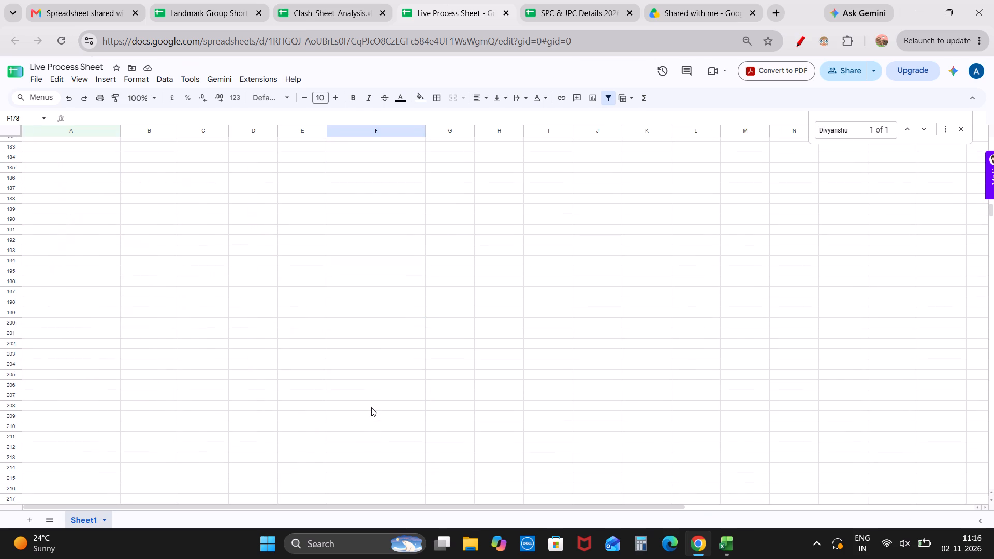
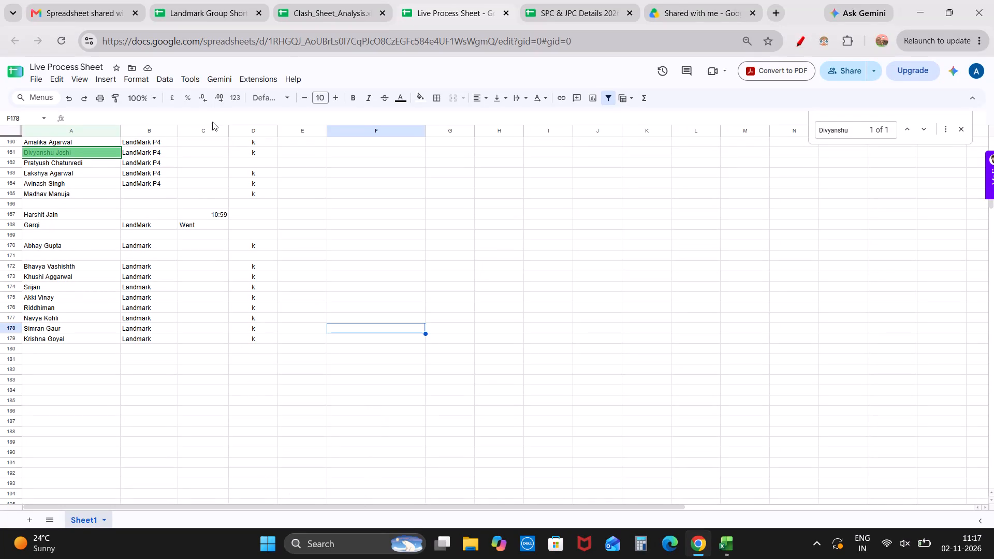
Switch to Clash_Sheet_Analysis, check the Master - 210 People and Clash Details sheets, and return to Master - 210 People.
click(355, 8)
scroll(344, 334, up, 1)
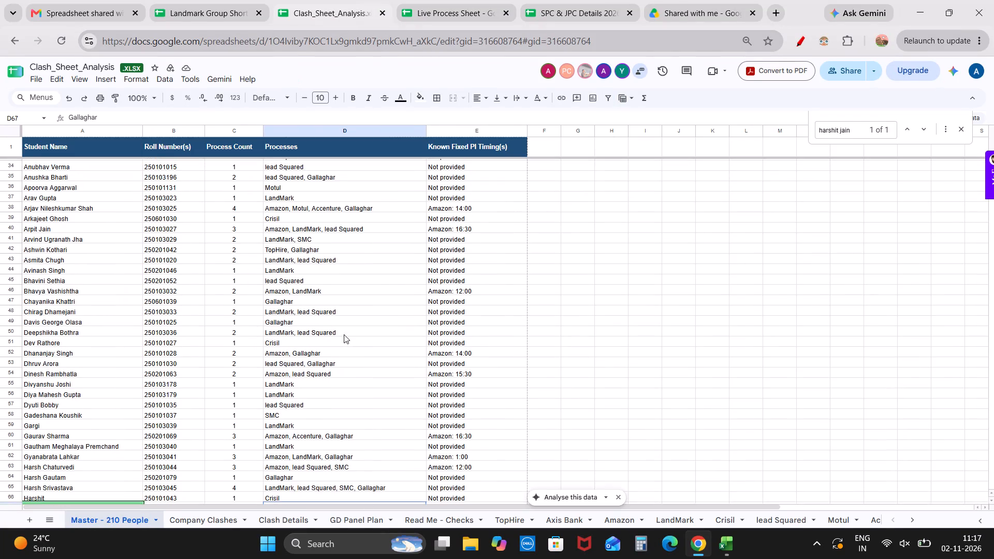
scroll(344, 334, up, 1)
click(281, 523)
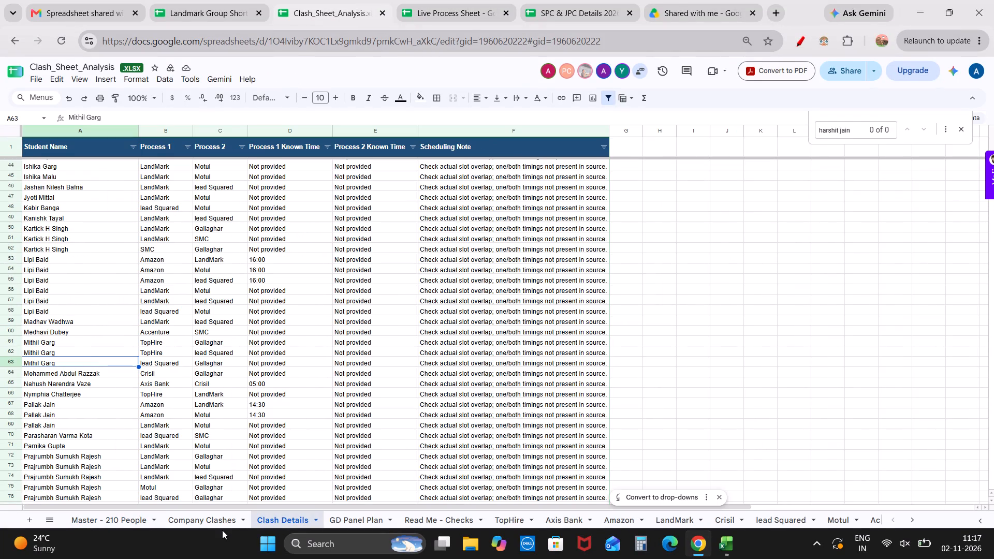
click(218, 529)
click(219, 528)
click(222, 524)
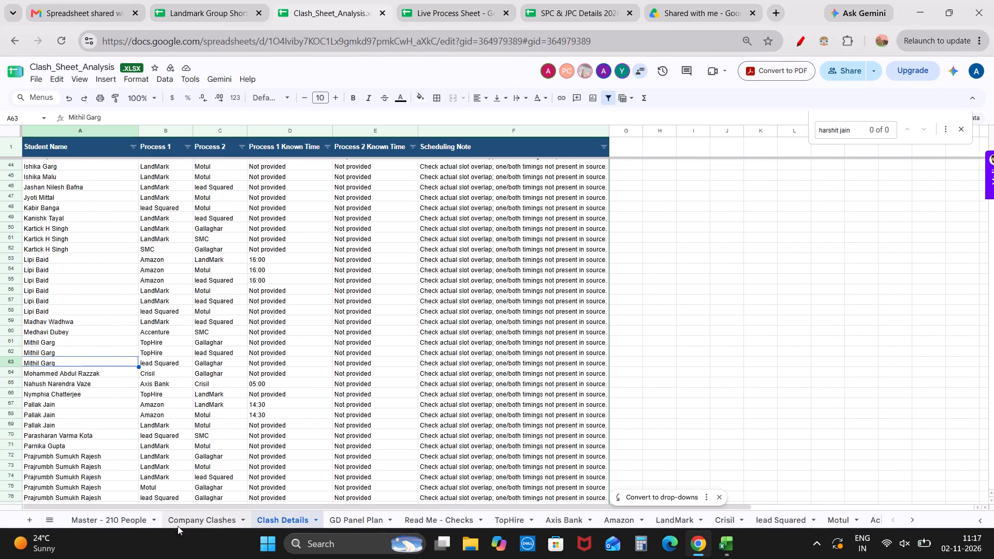
click(122, 521)
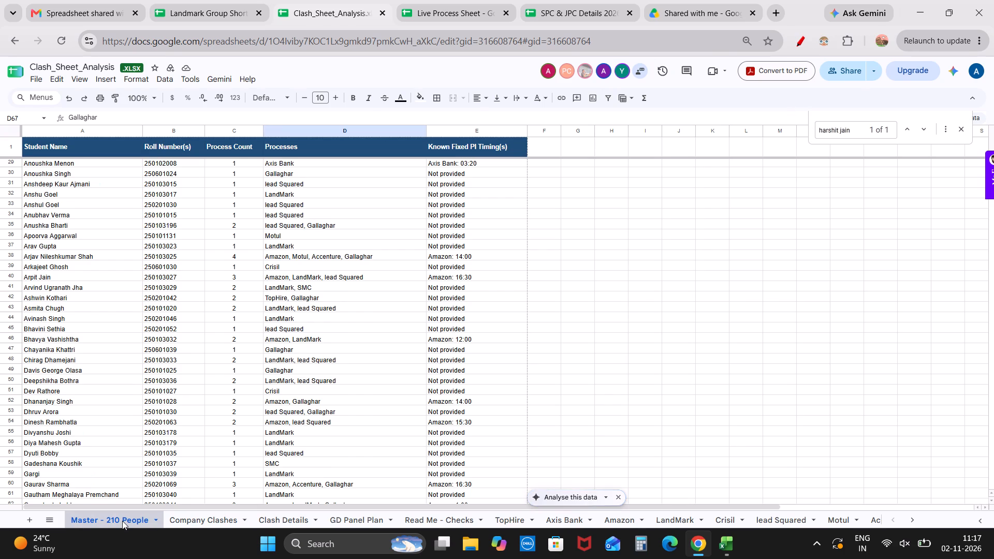
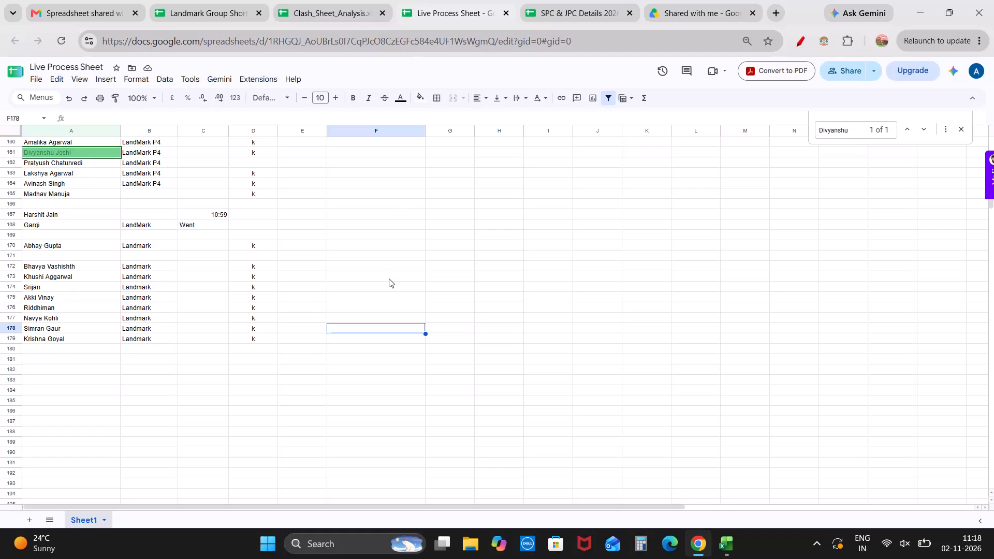
Search the Live Process Sheet for the student name Akshara.
click(388, 283)
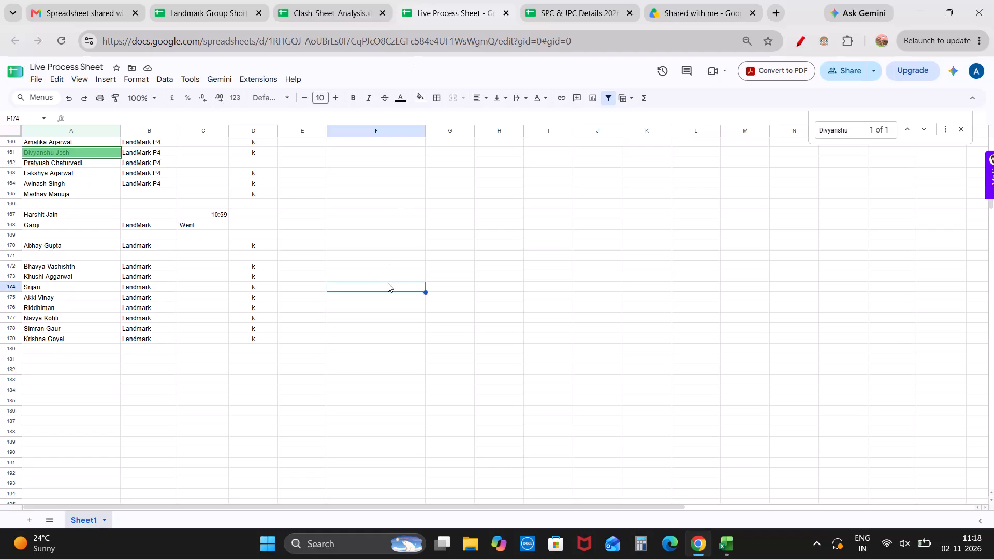
key(ctrl+f)
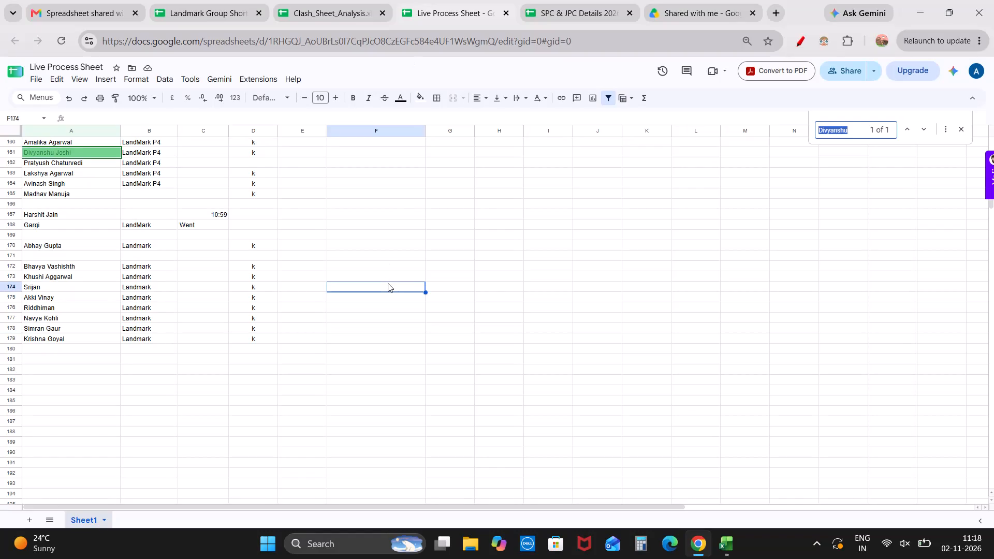
text(Akshara)
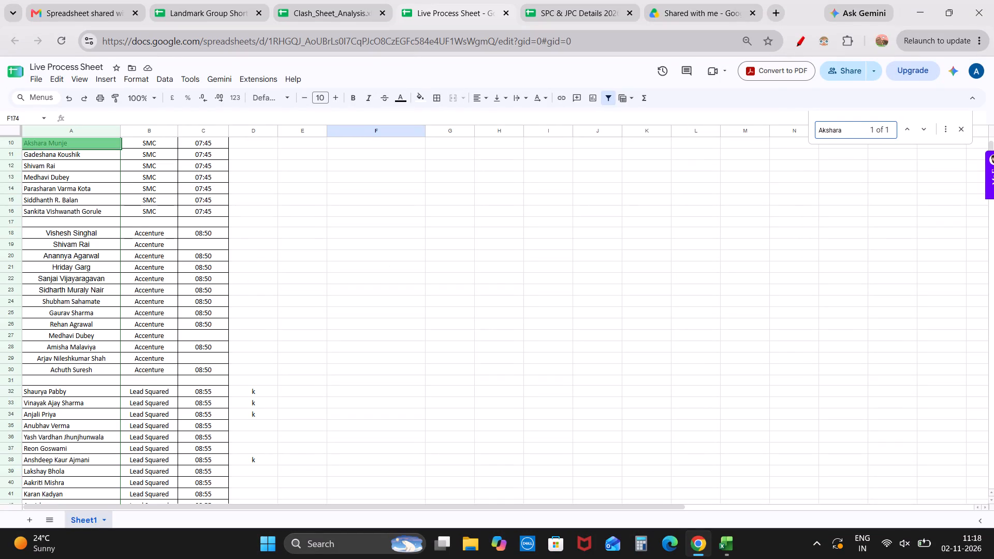
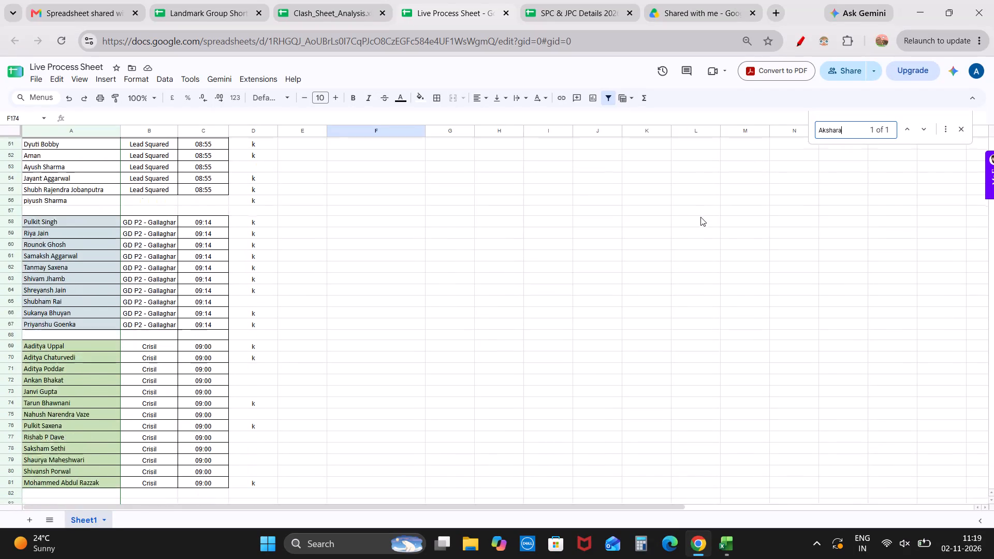
Clear the Went mark from the out-time cell of Gargi's LandMark row.
scroll(700, 217, down, 6)
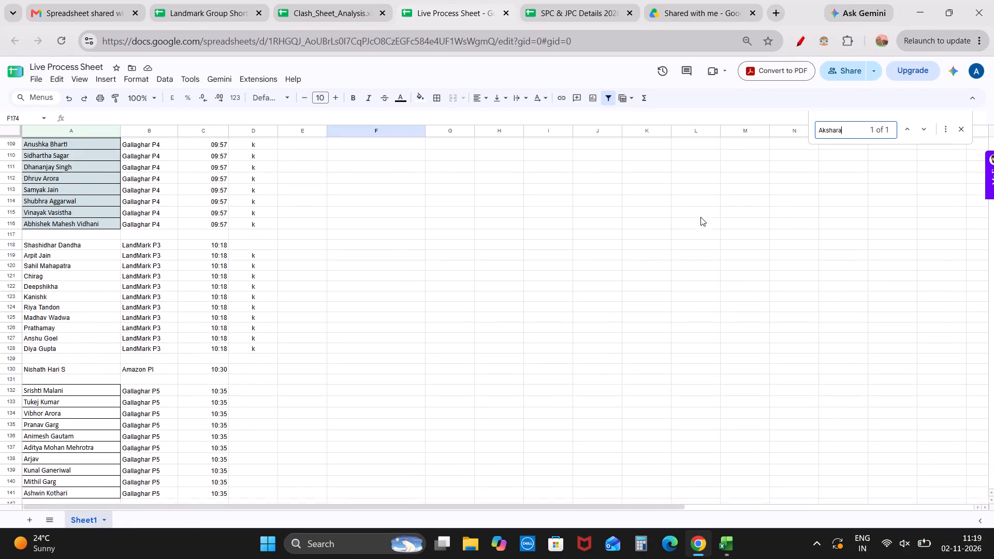
scroll(700, 217, down, 6)
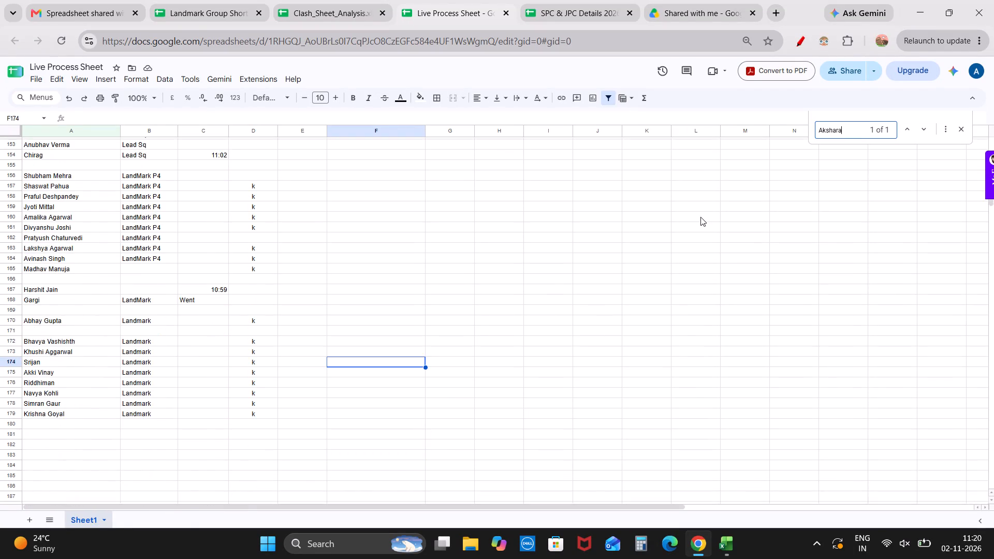
scroll(700, 217, down, 2)
click(60, 229)
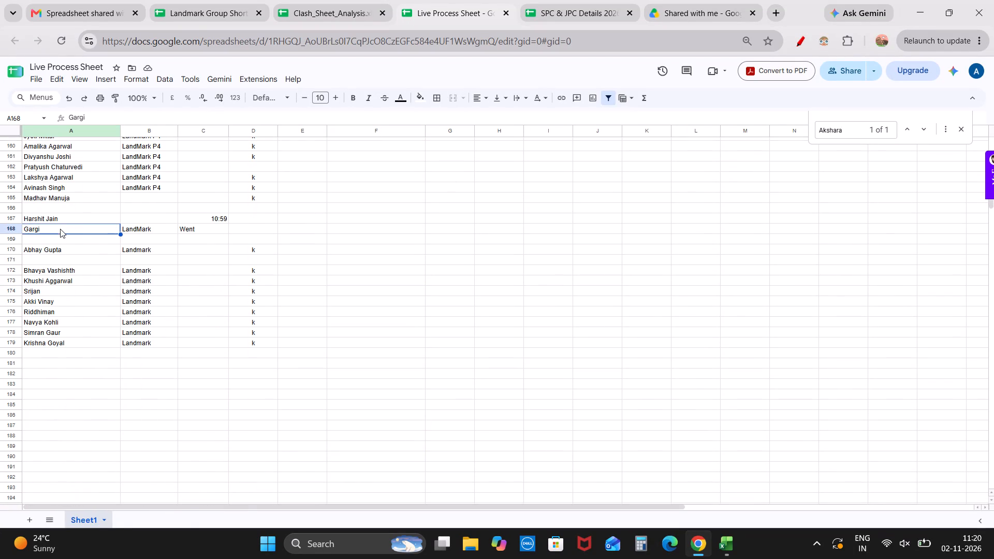
click(192, 228)
key(BackSpace)
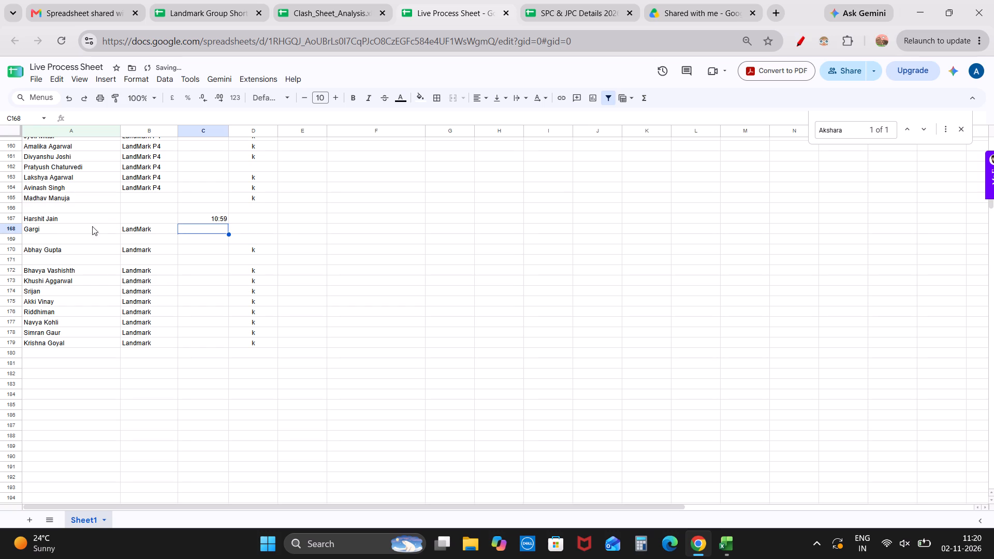
Move Gargi's name and LandMark process from row 168 to row 181, below the last Landmark group.
drag(61, 228, 139, 229)
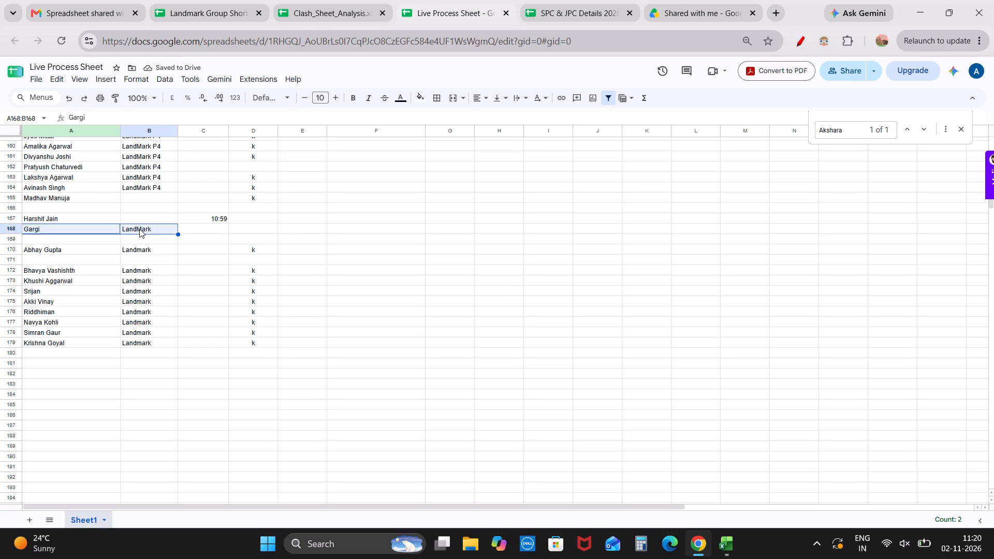
key(ctrl+x)
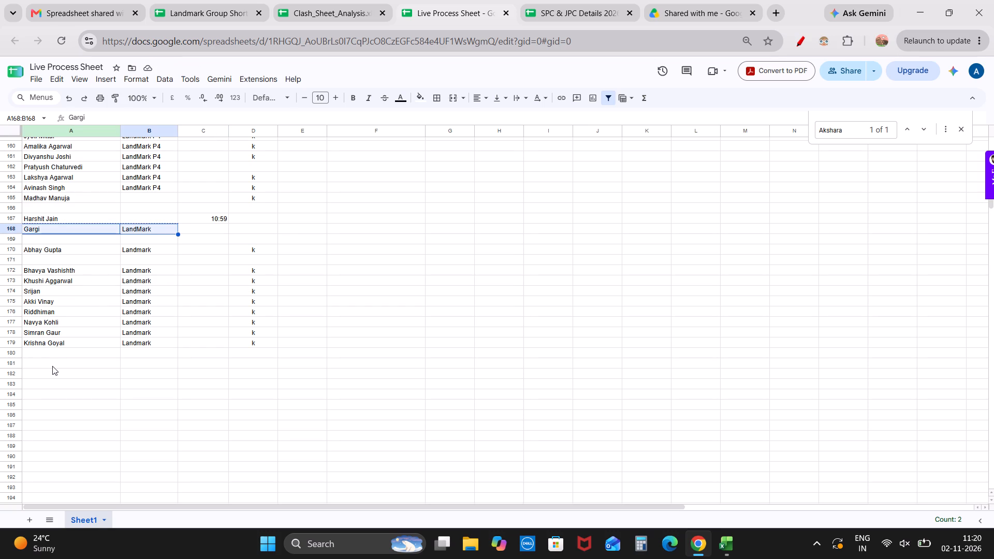
click(52, 366)
key(ctrl+v)
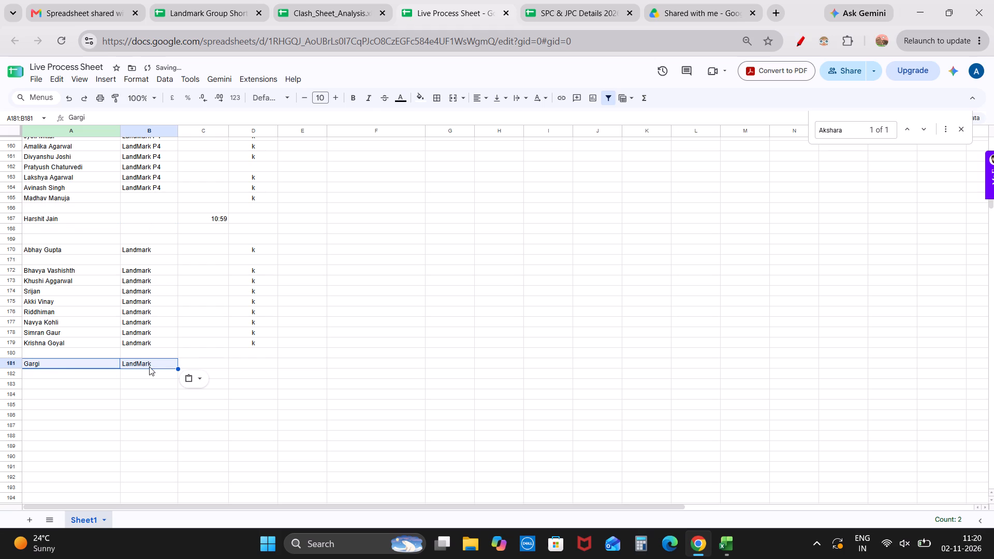
Add the two students Riya and Abhishek, with their surnames, in the name column directly below Gargi, rows 182 and 183.
click(64, 380)
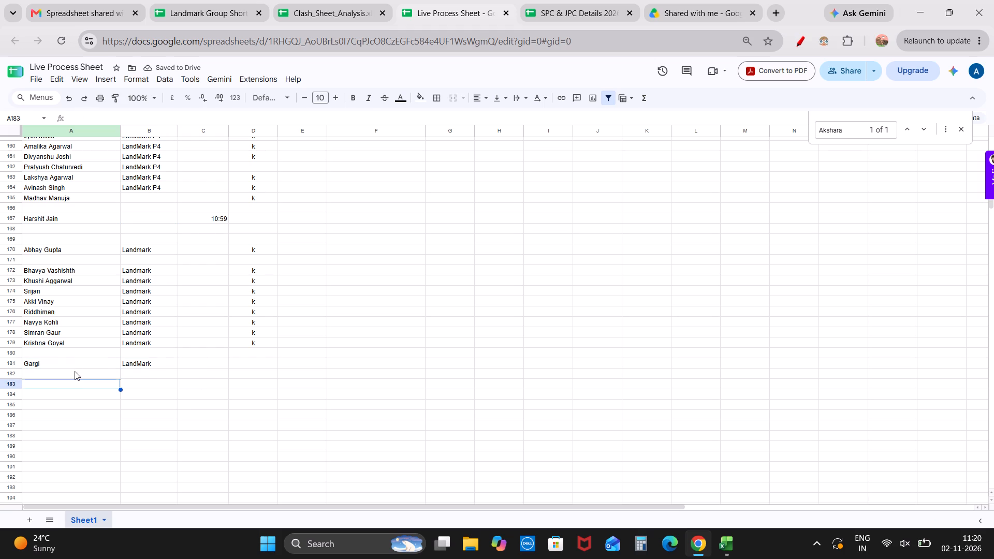
click(75, 371)
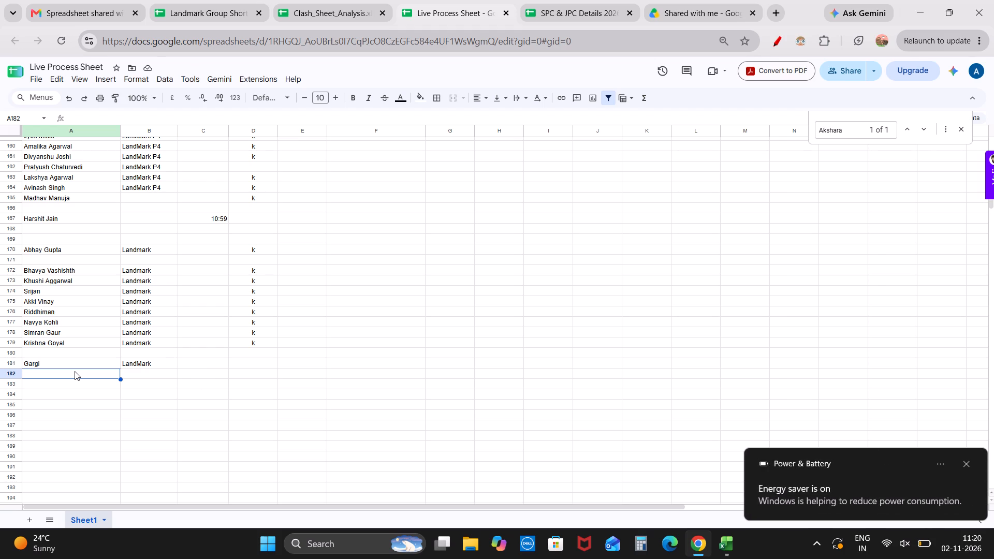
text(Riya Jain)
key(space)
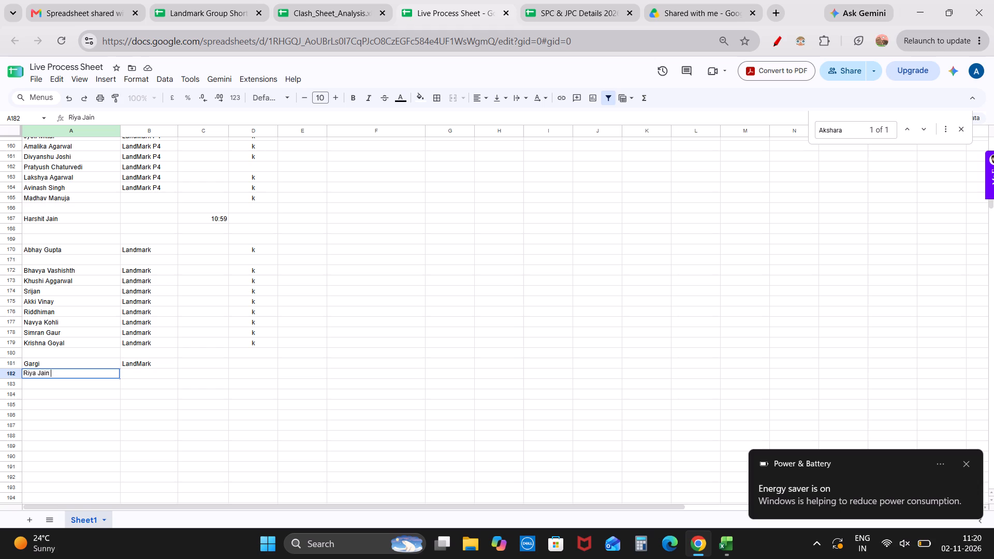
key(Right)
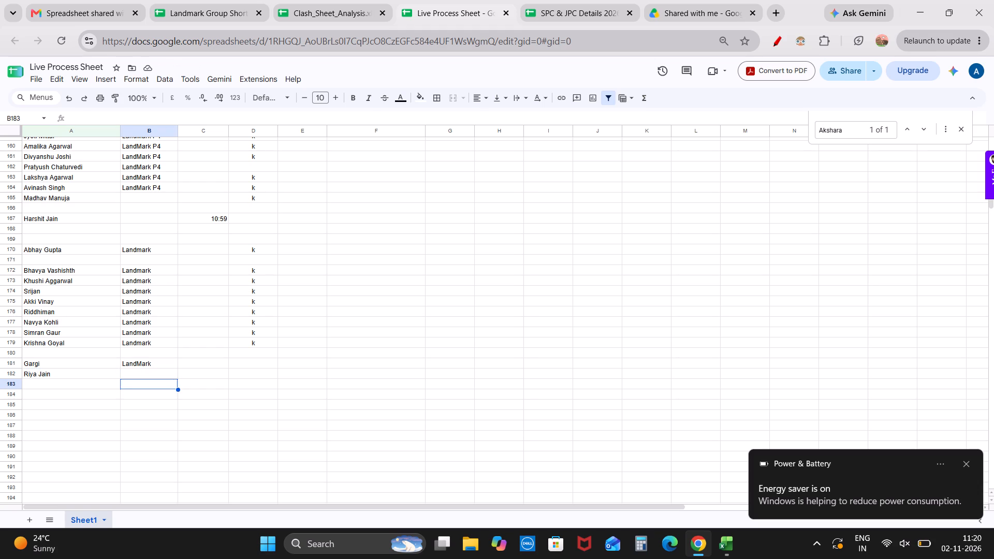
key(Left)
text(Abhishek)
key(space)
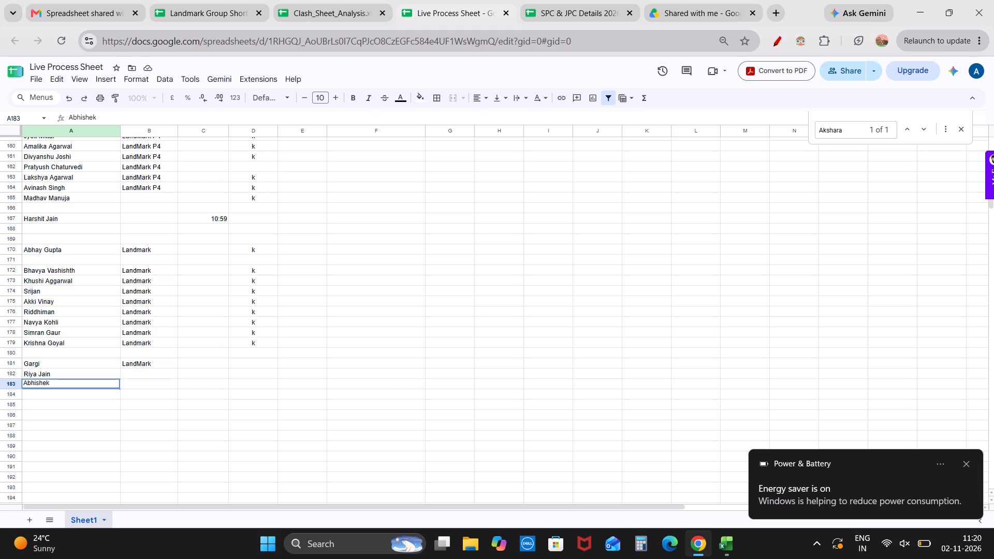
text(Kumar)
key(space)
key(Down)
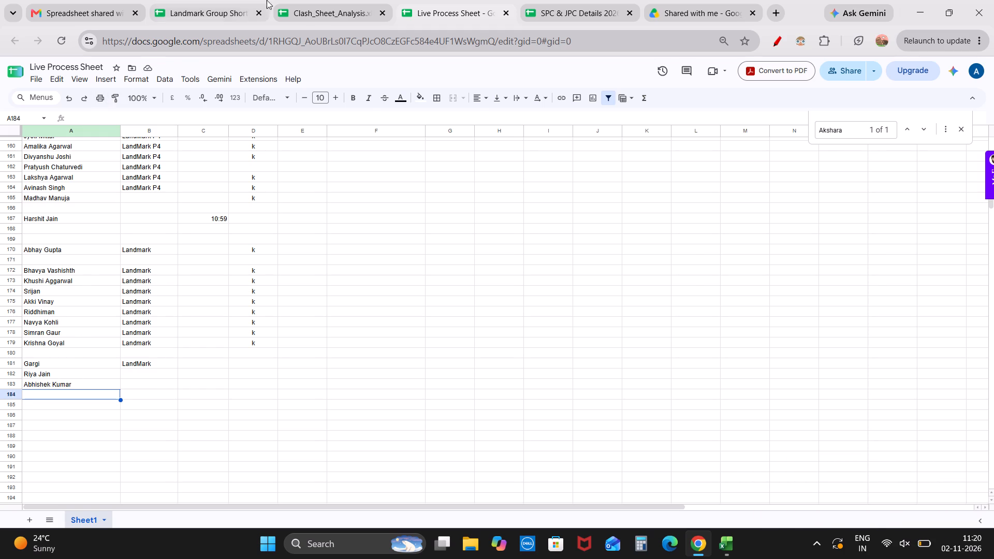
Search Clash_Sheet_Analysis for "Shwe" and copy the matching student's name into cell A184 of the Live Process Sheet.
click(298, 0)
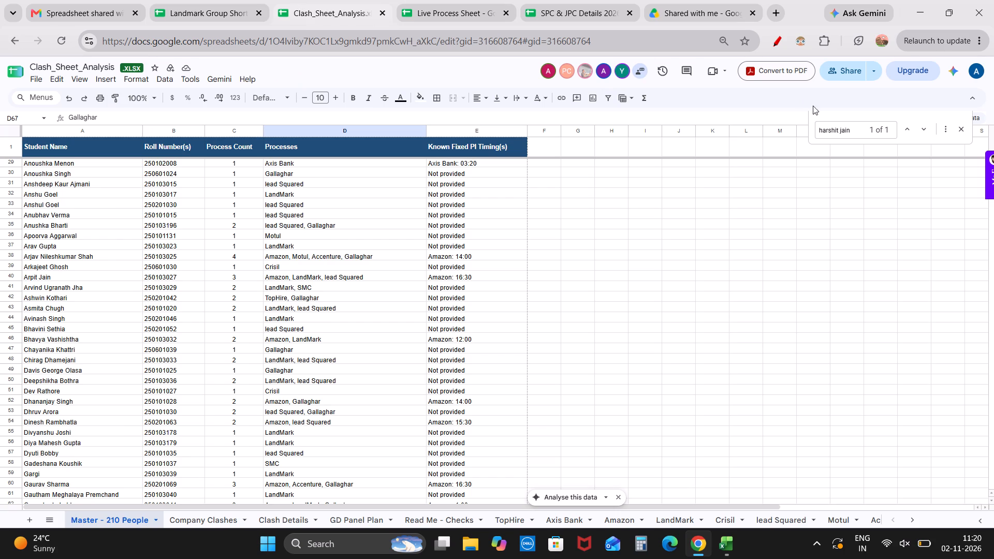
drag(852, 133, 800, 145)
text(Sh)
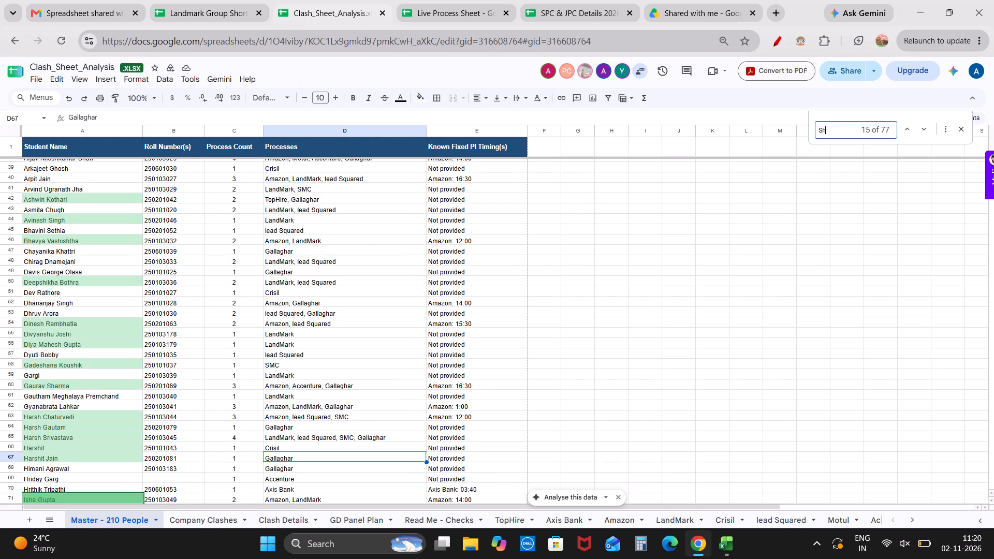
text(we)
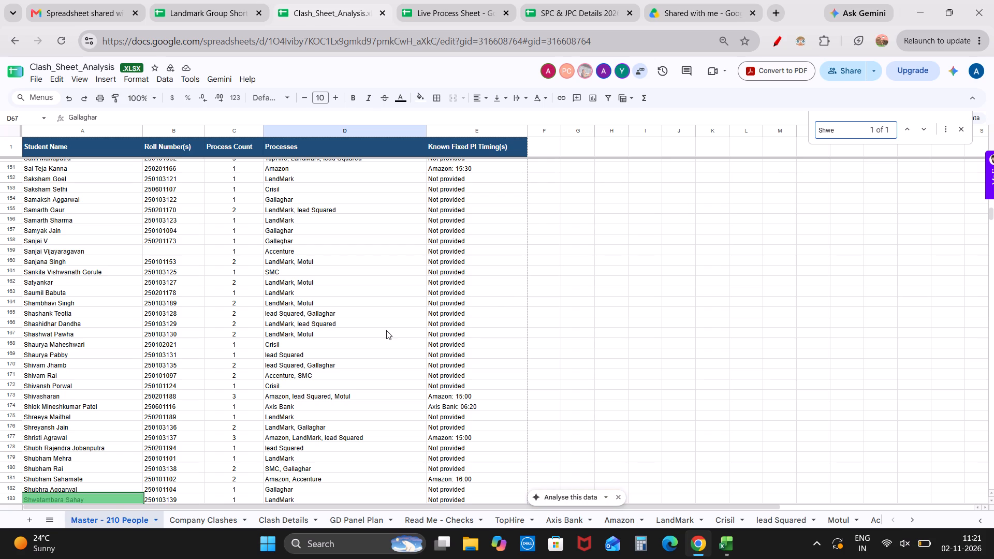
click(107, 499)
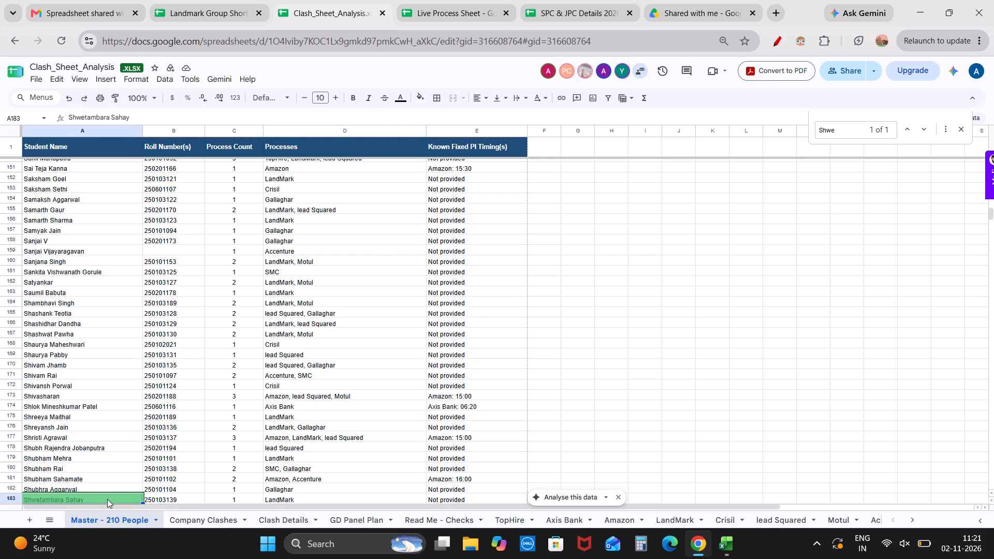
key(ctrl+c)
click(450, 0)
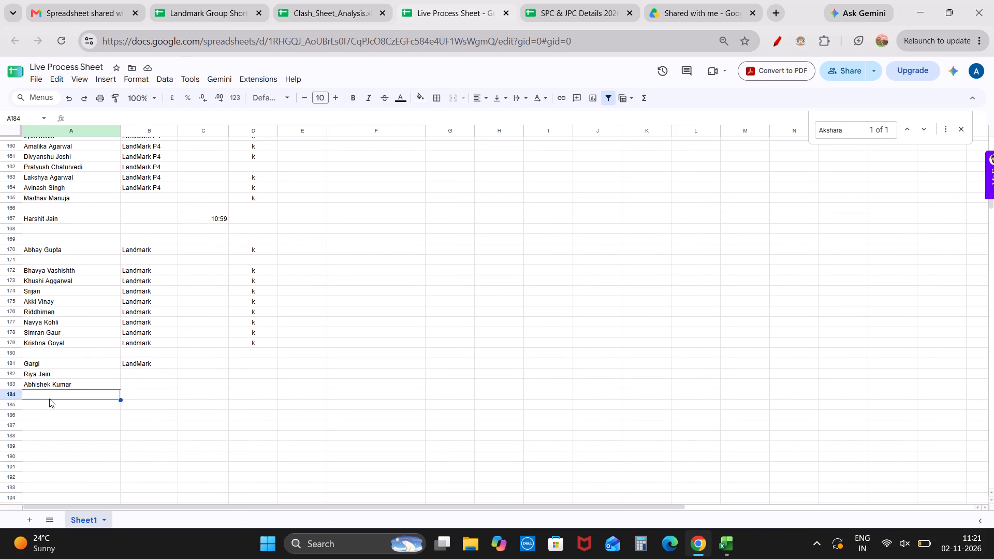
key(ctrl+v)
Fill Gargi's LandMark process down to the three students below, through row 184.
click(158, 364)
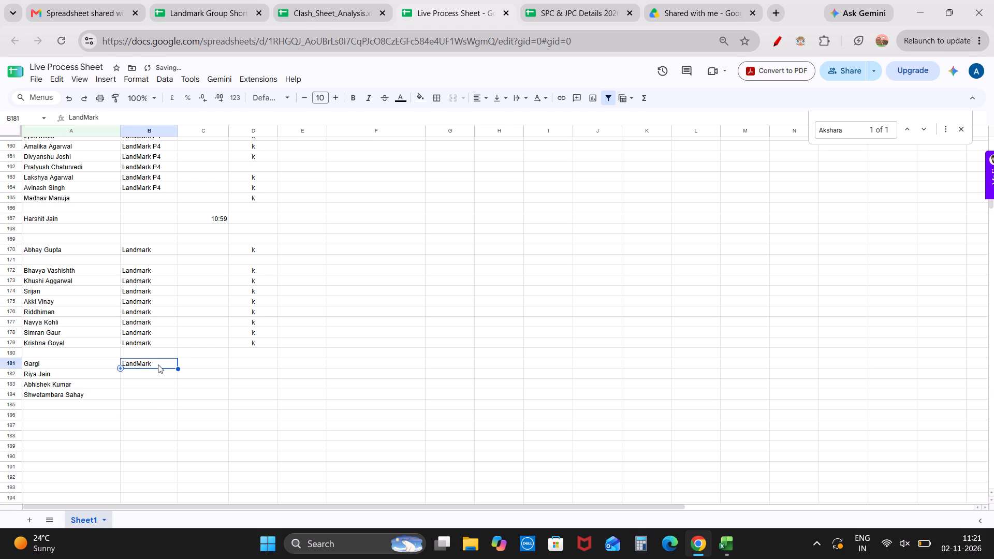
drag(177, 369, 179, 388)
drag(179, 388, 180, 396)
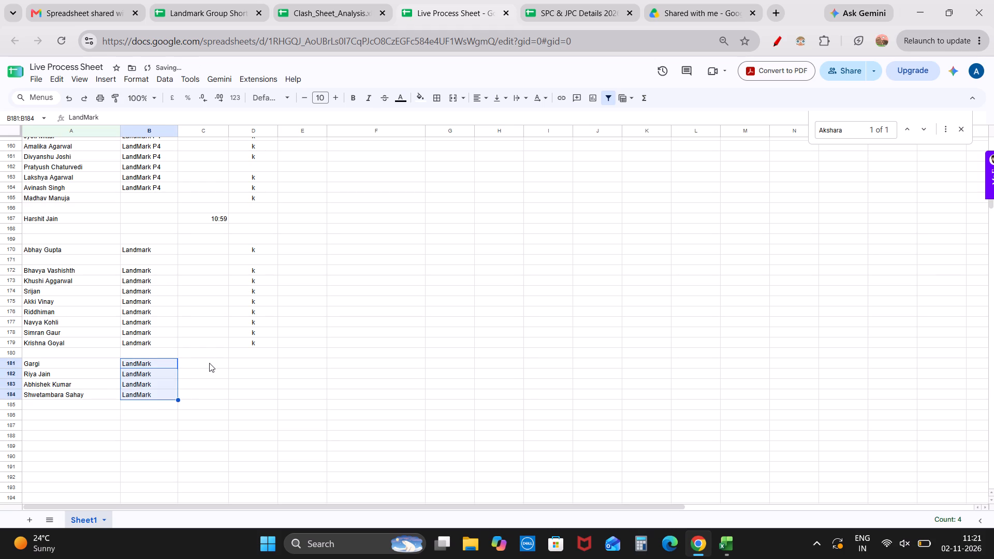
Enter 11:25 as Gargi's out time in row 181.
click(209, 363)
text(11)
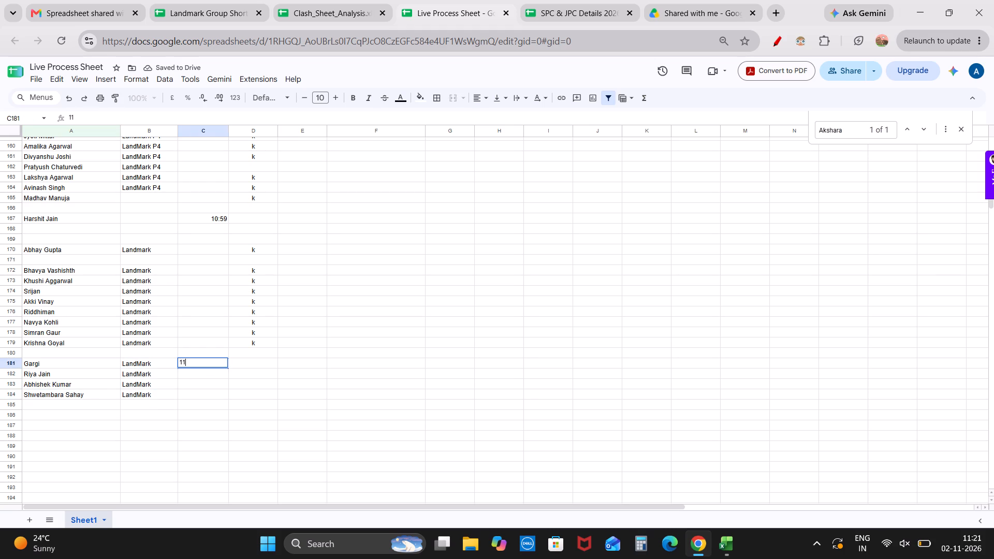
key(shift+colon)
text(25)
click(257, 370)
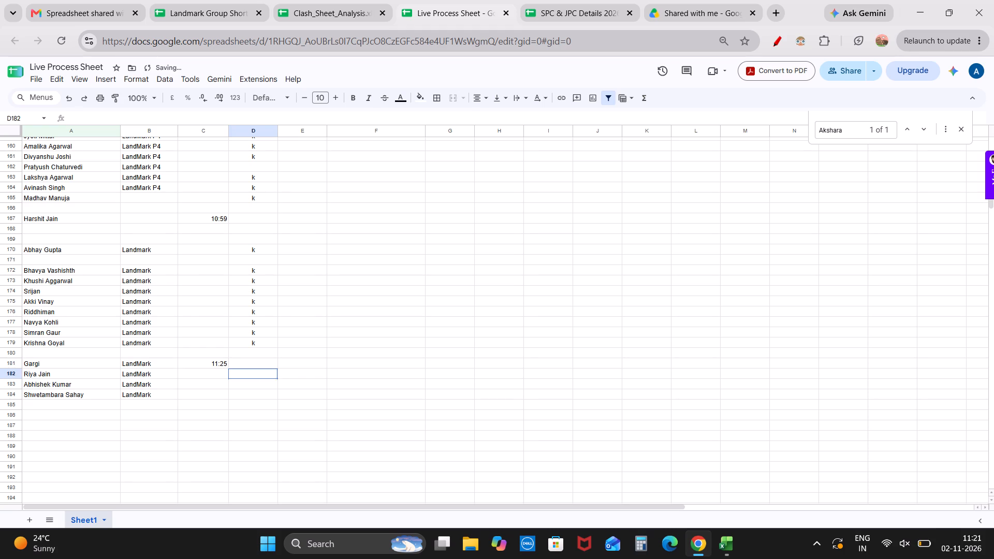
click(222, 364)
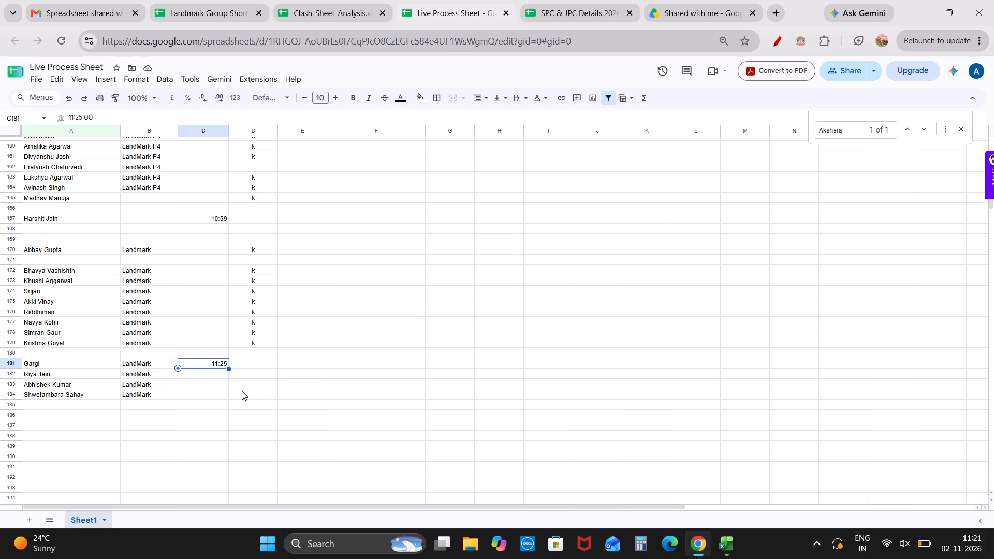
Search the Live Process Sheet for the student name Arvind and check that row's process and times against the column headings.
scroll(242, 391, down, 3)
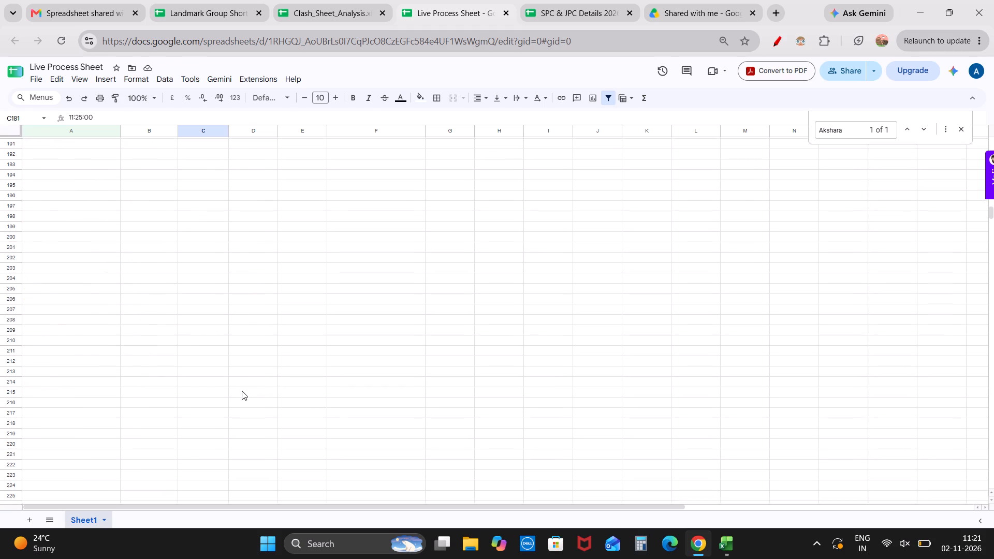
scroll(242, 391, down, 3)
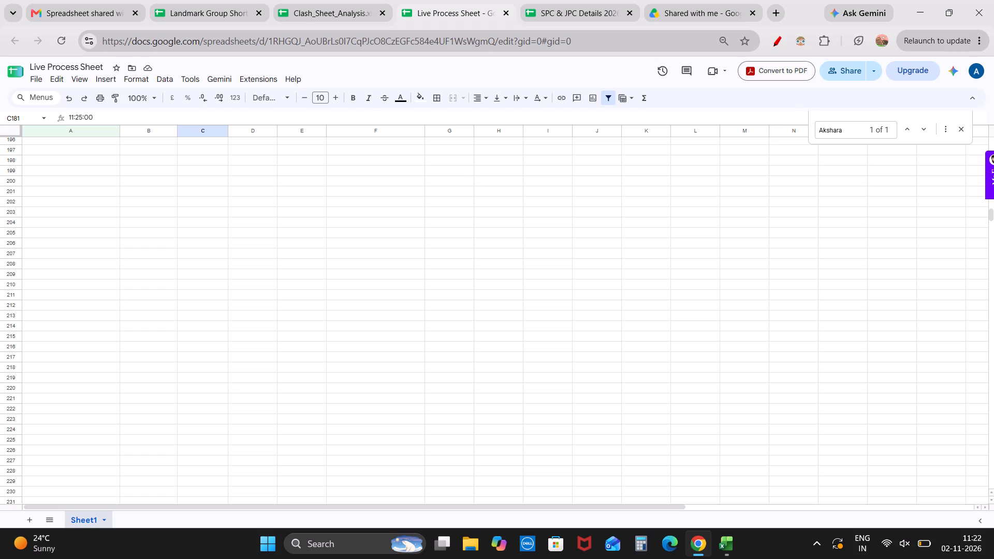
drag(853, 132, 805, 133)
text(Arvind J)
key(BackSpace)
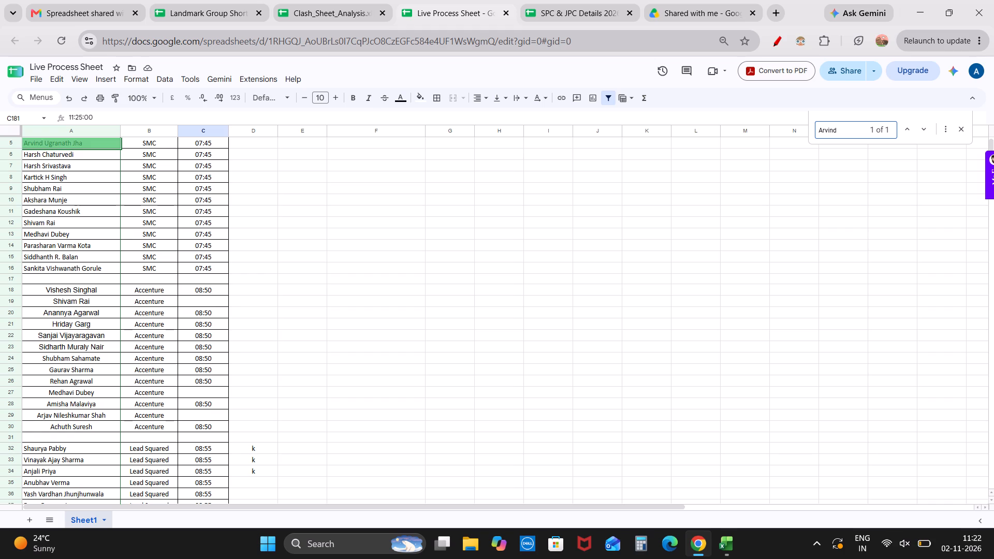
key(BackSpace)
scroll(805, 133, up, 3)
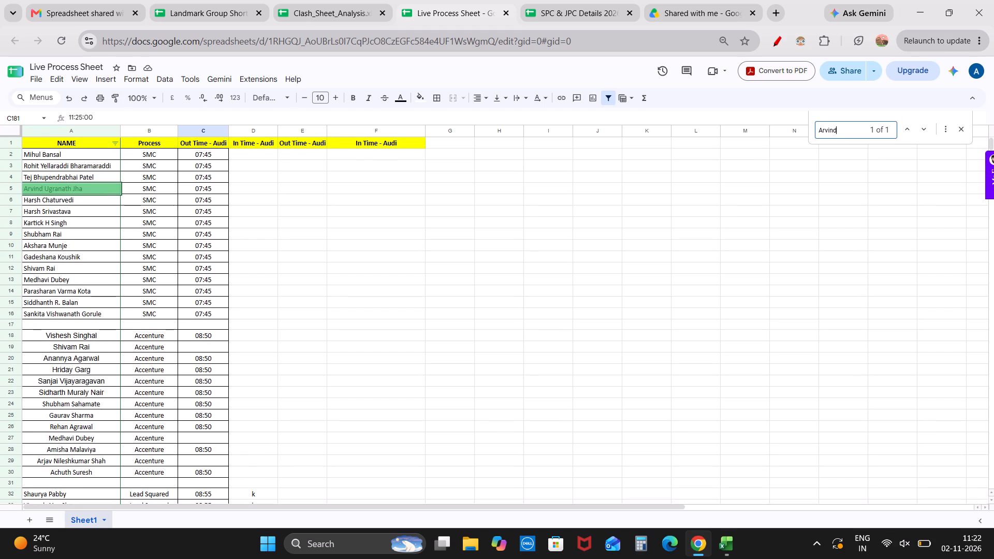
scroll(805, 133, up, 1)
scroll(805, 133, right, 1)
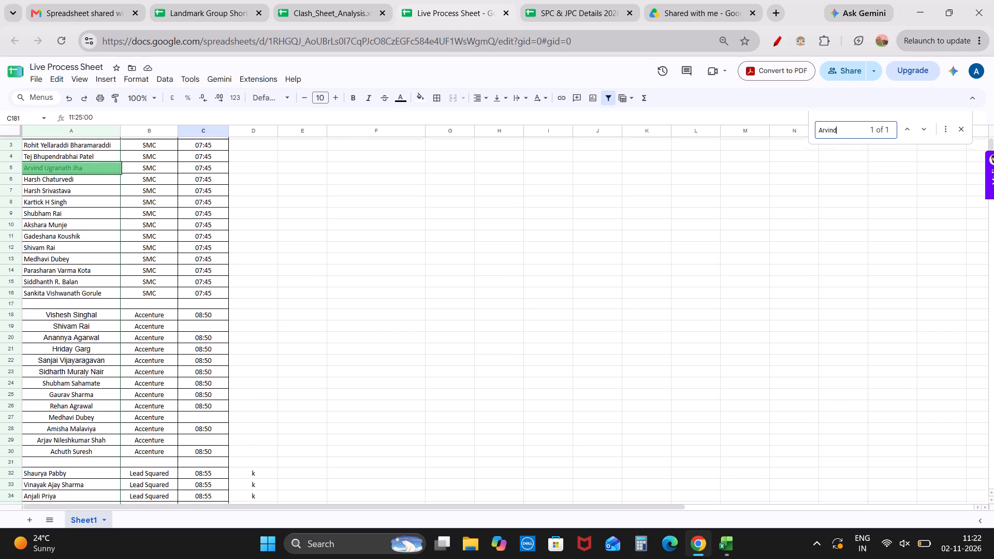
scroll(805, 133, right, 1)
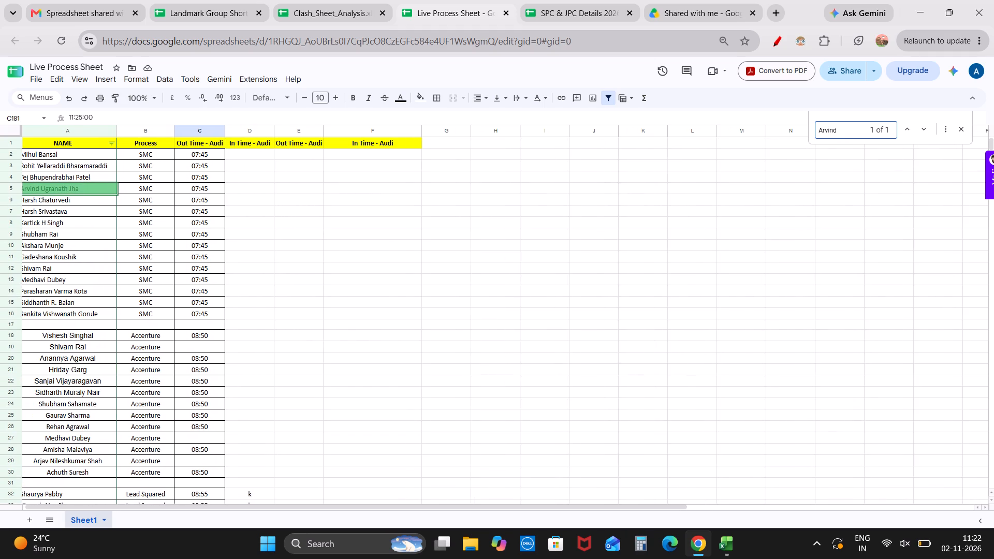
scroll(805, 133, right, 1)
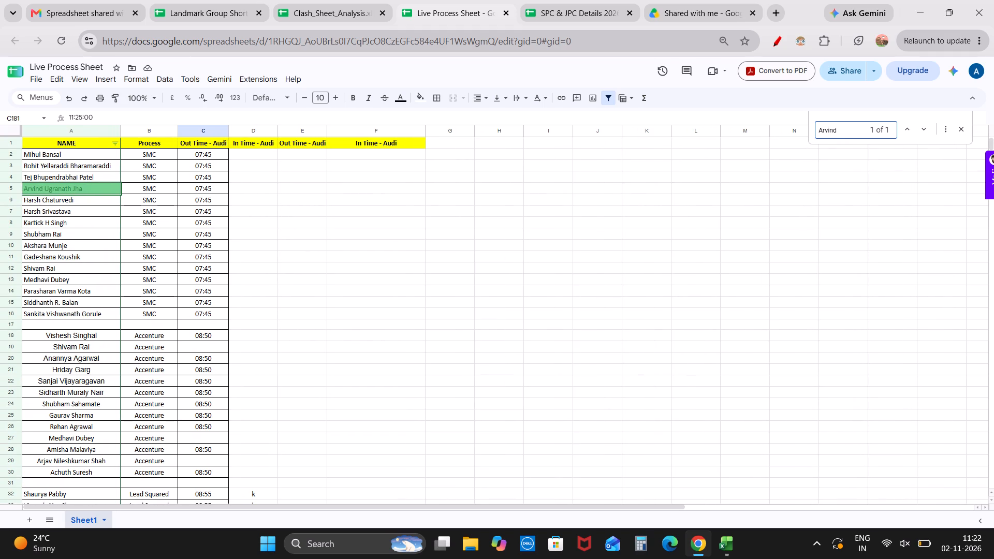
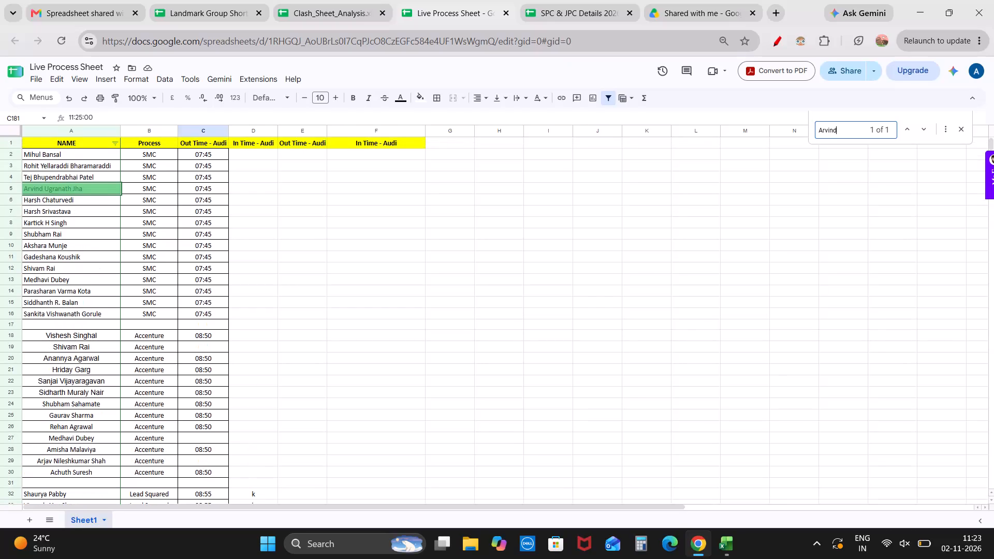
scroll(609, 261, down, 5)
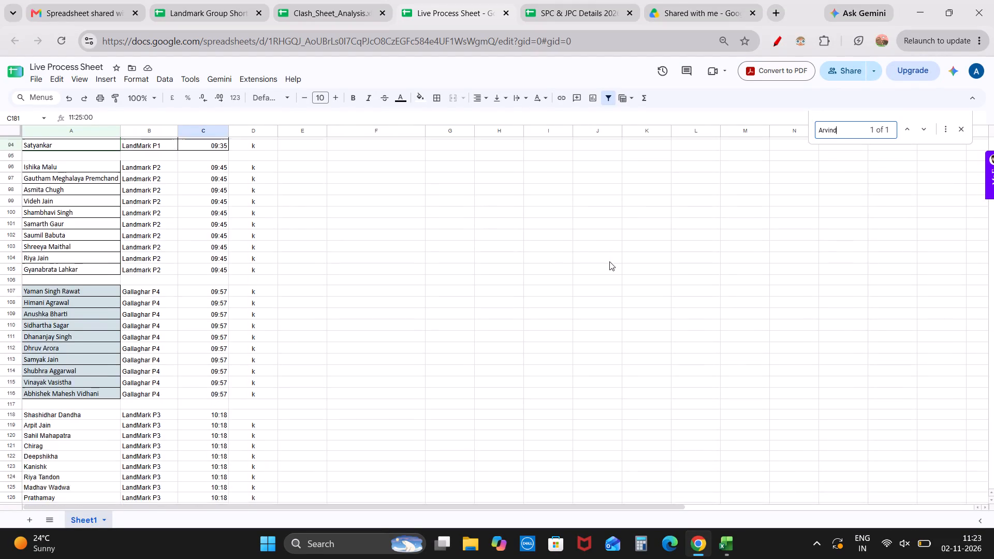
scroll(609, 261, down, 6)
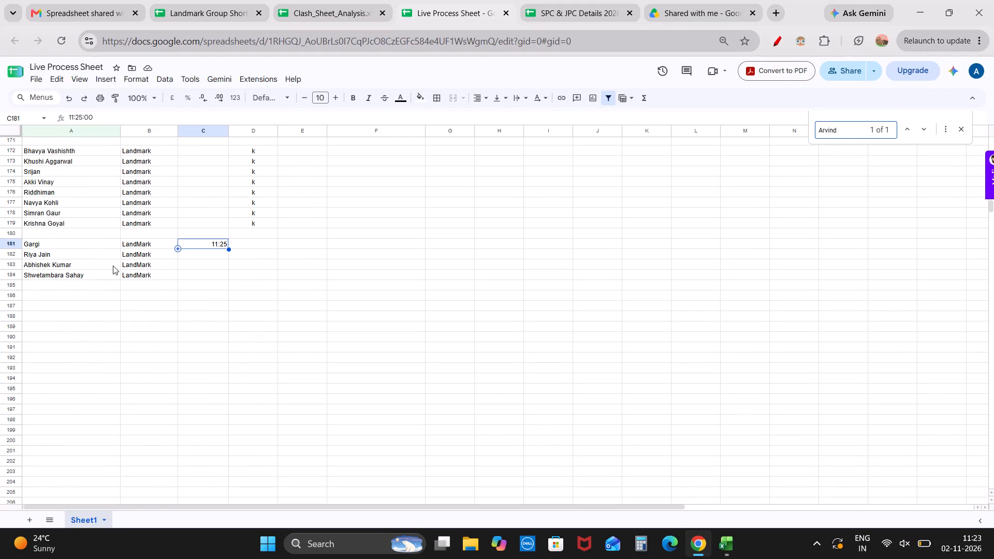
click(85, 289)
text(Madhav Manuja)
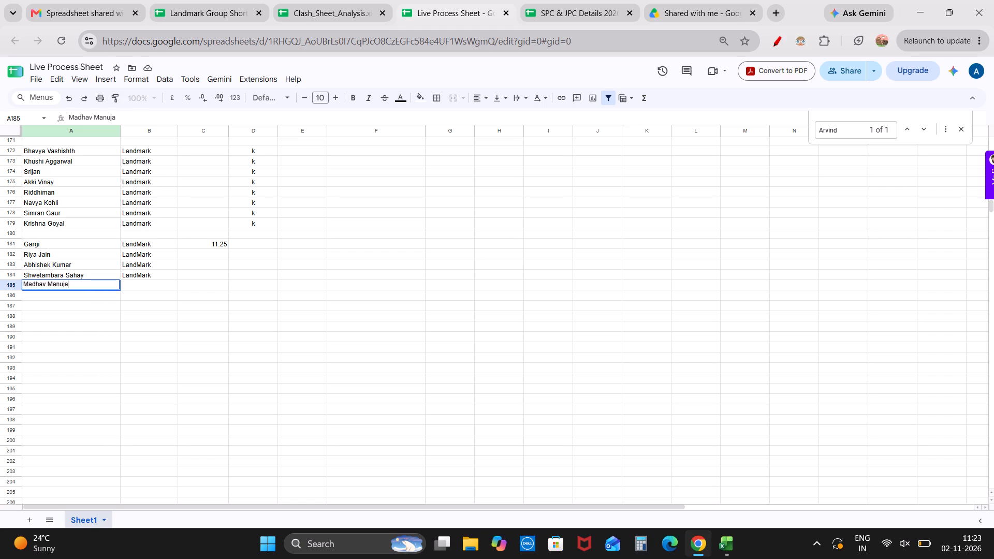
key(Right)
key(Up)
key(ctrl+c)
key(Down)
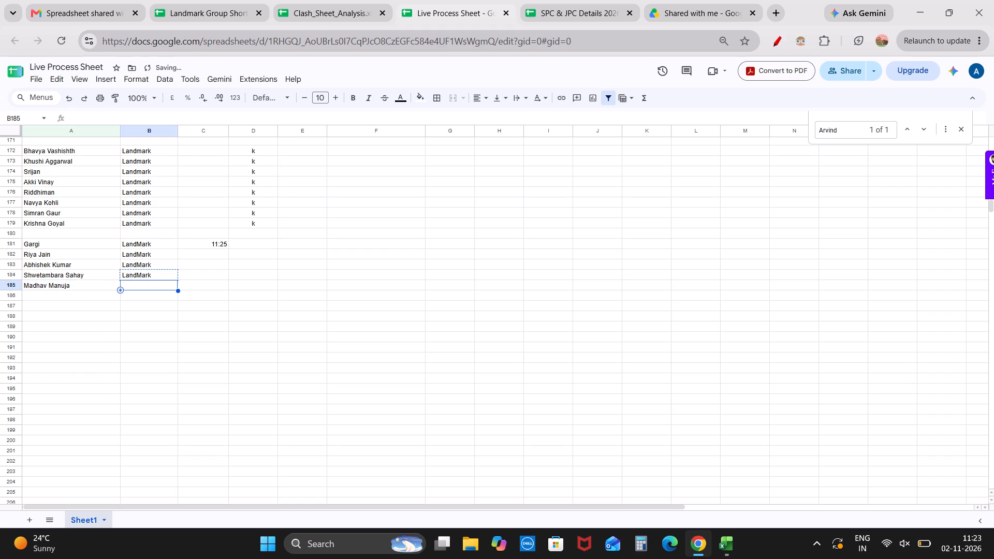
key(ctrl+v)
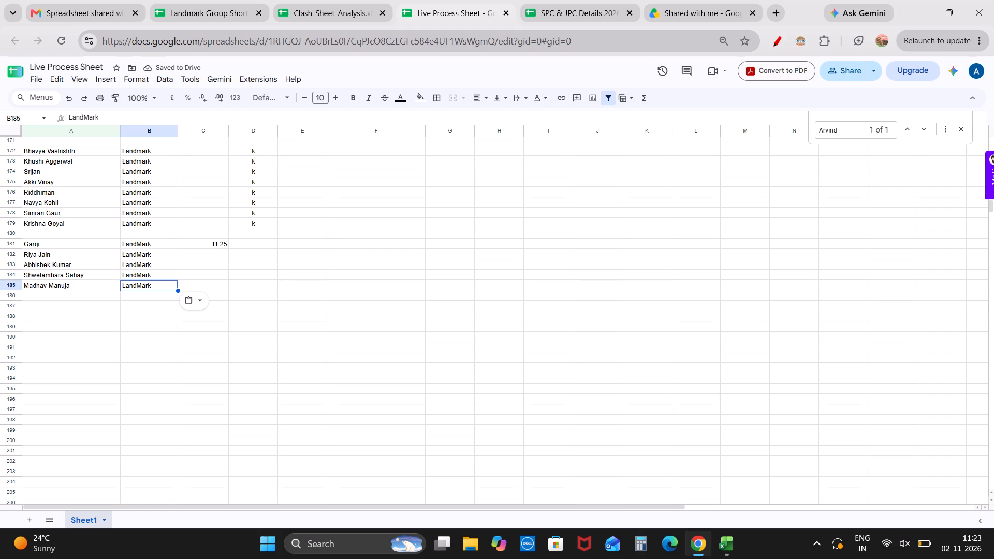
Enter the student name Parnika in cell A186, directly below the last LandMark student.
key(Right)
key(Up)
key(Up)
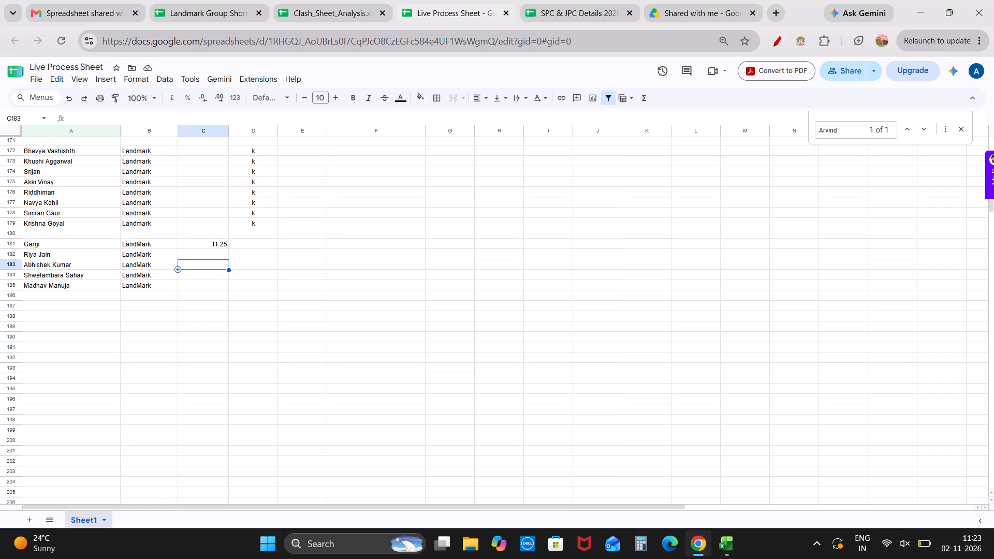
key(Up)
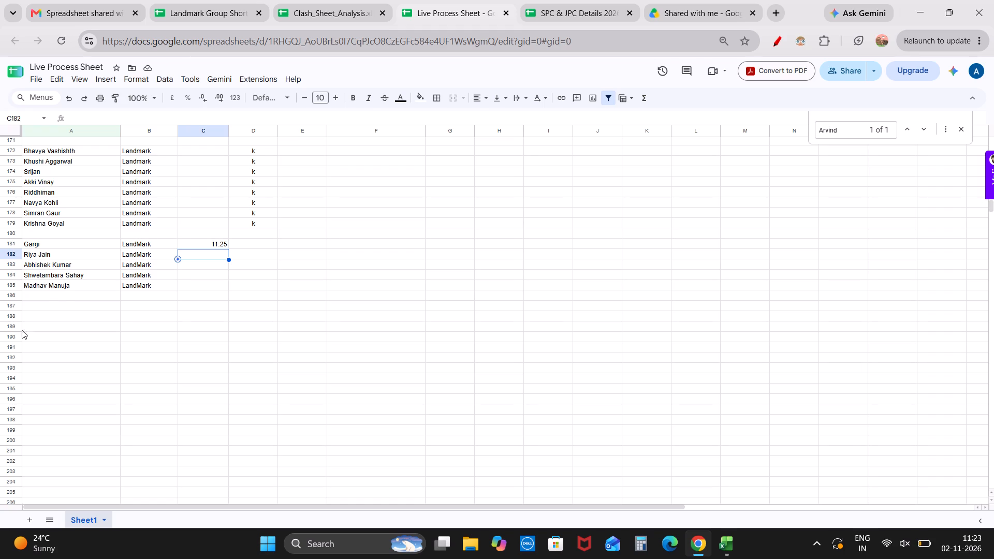
click(66, 295)
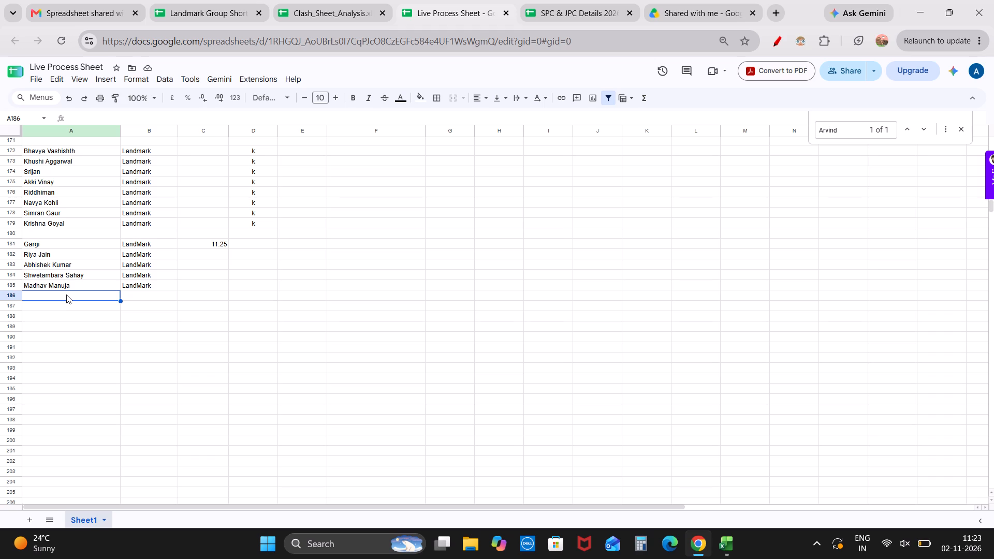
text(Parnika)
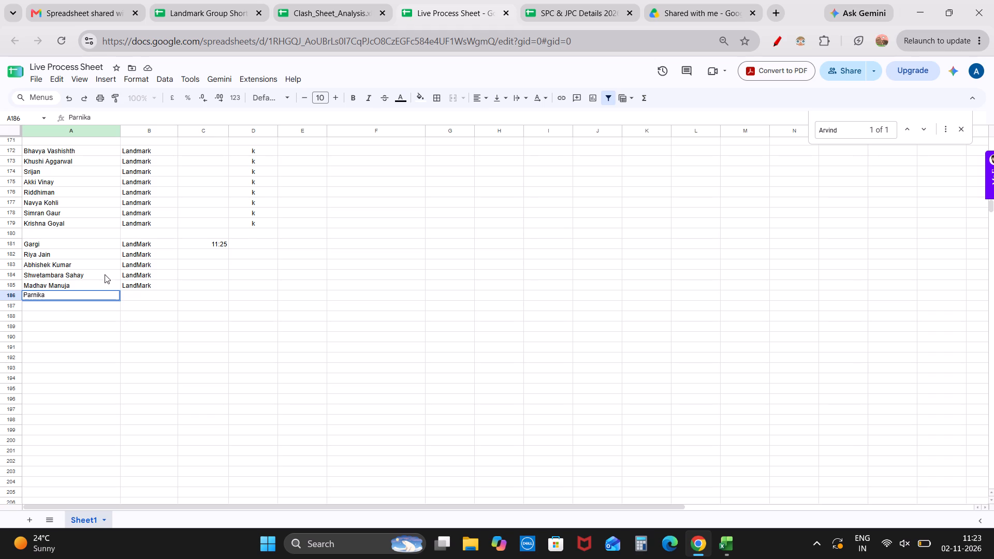
Search the Live Process Sheet for "Harsah" and look through the name list, process groups and recorded times.
drag(835, 132, 823, 132)
drag(823, 132, 804, 134)
drag(851, 133, 801, 128)
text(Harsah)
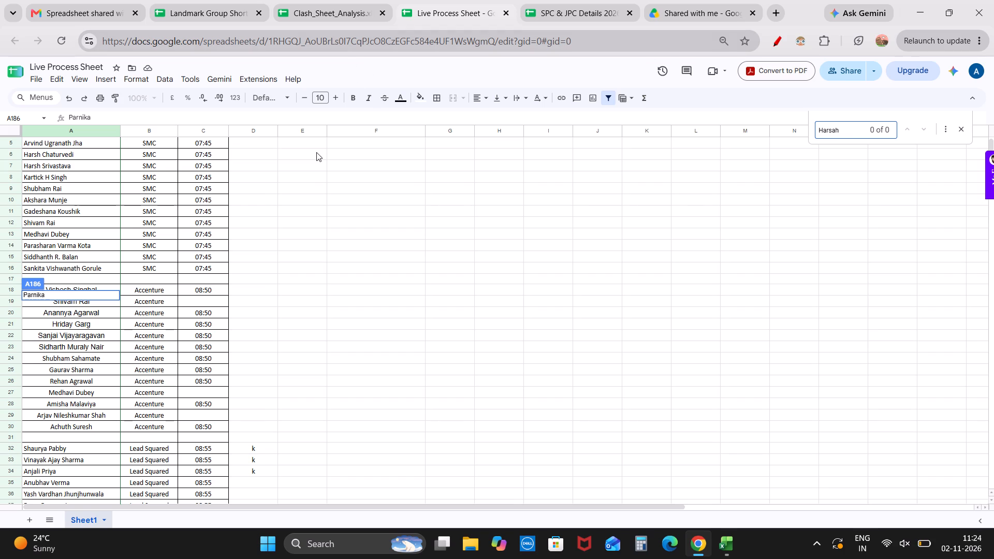
click(82, 174)
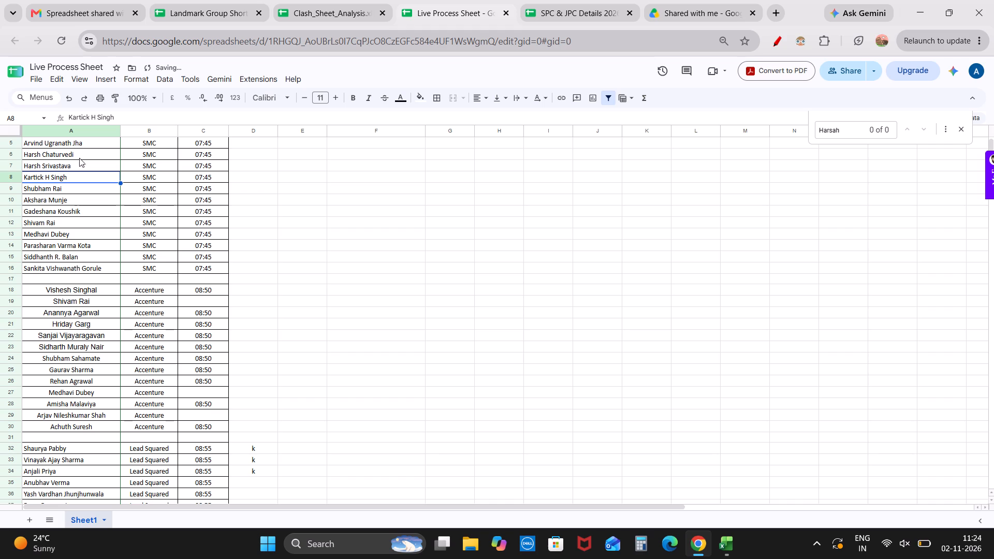
click(72, 198)
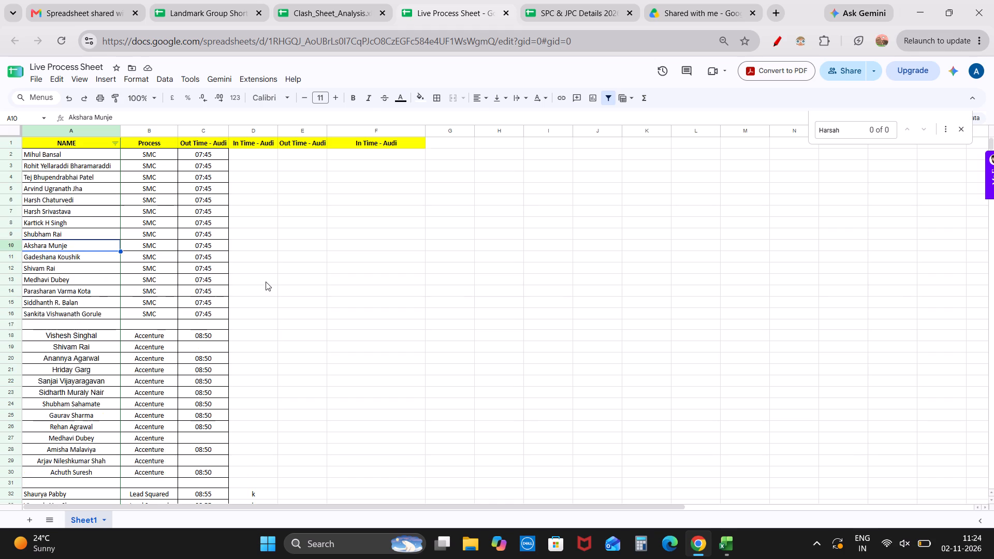
scroll(266, 282, down, 5)
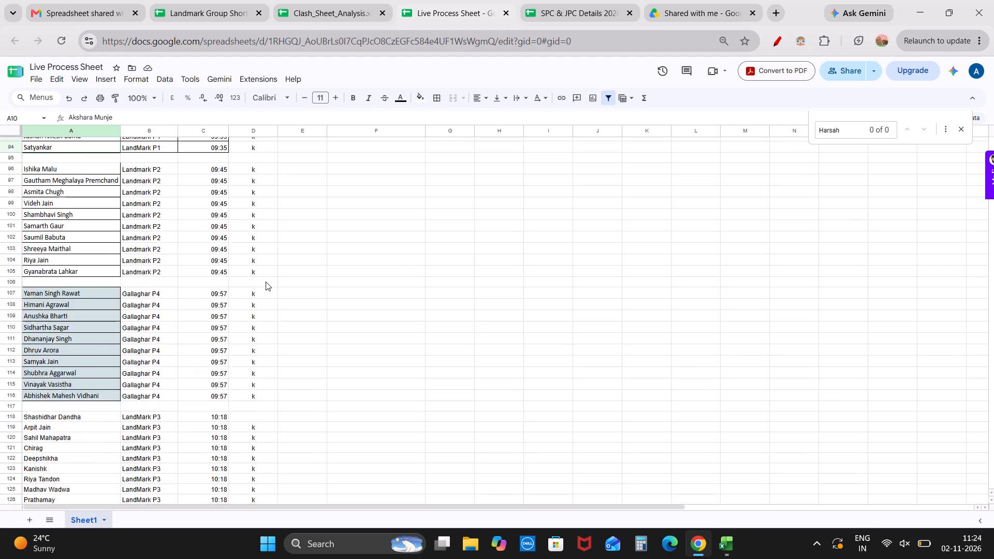
scroll(266, 282, down, 6)
scroll(266, 282, up, 2)
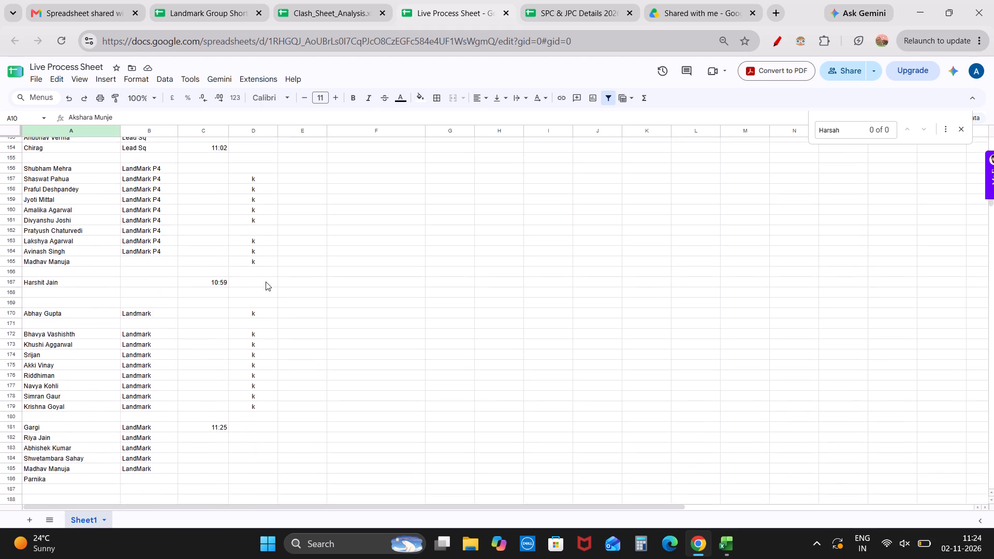
scroll(266, 282, up, 6)
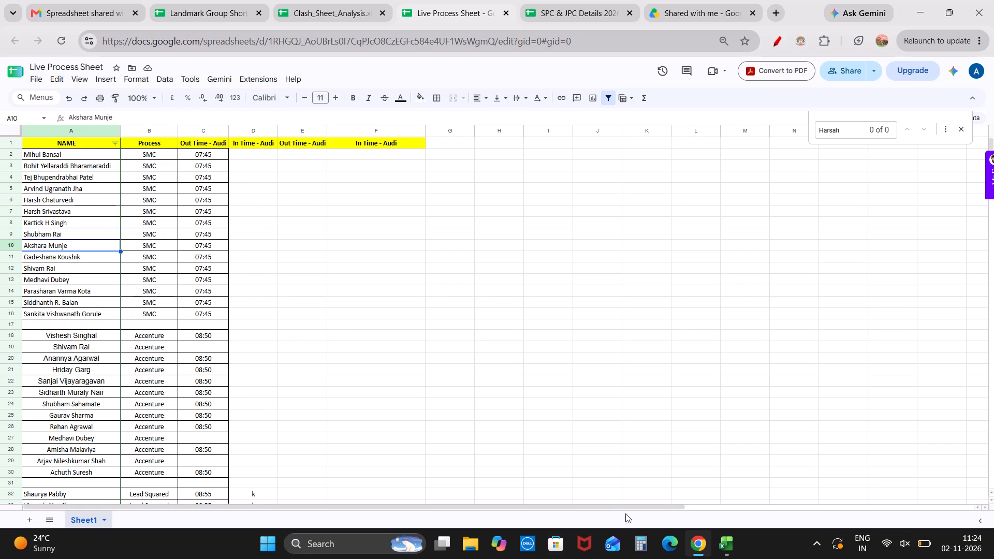
Switch to Clash_Sheet_Analysis and examine the SMC sheet's student list, timings and rooms.
click(327, 0)
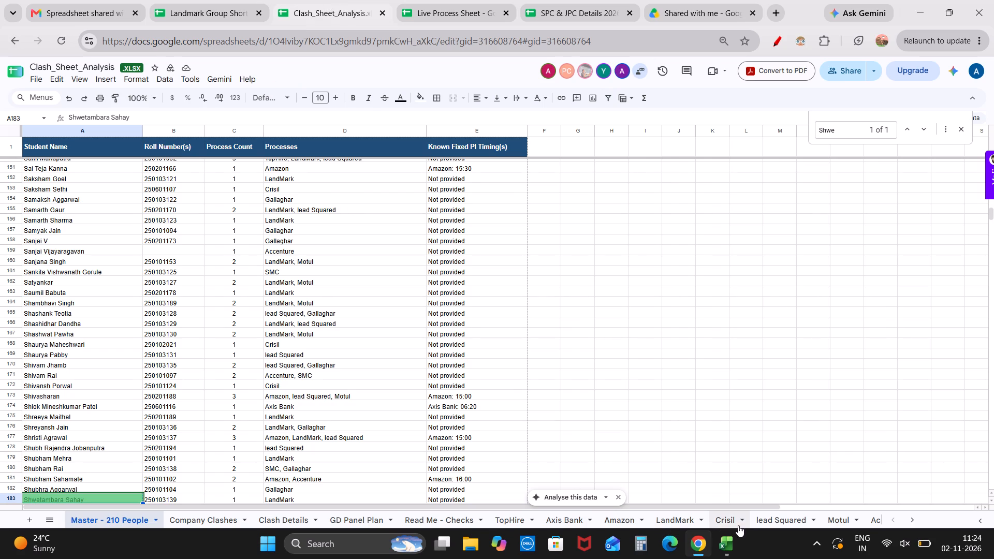
scroll(738, 525, left, 4)
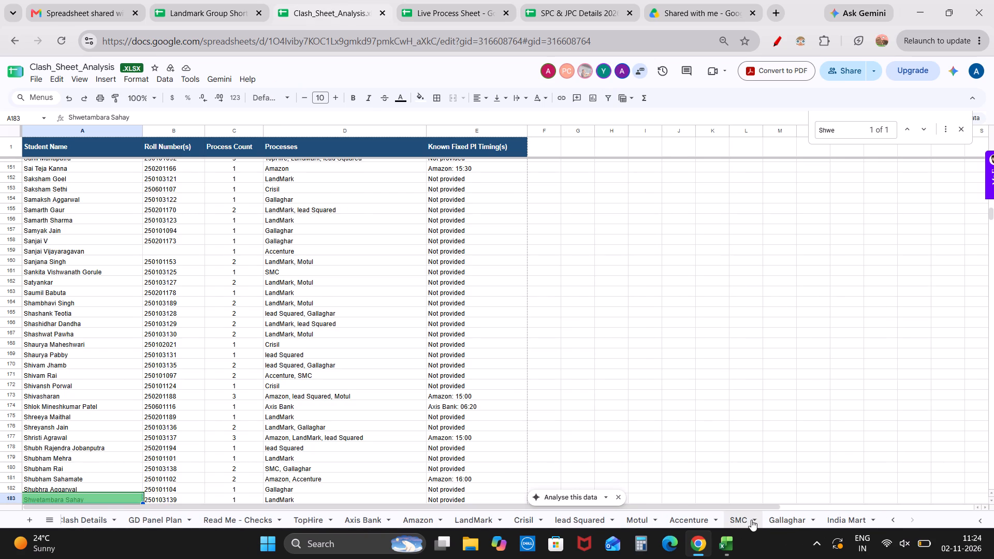
click(751, 520)
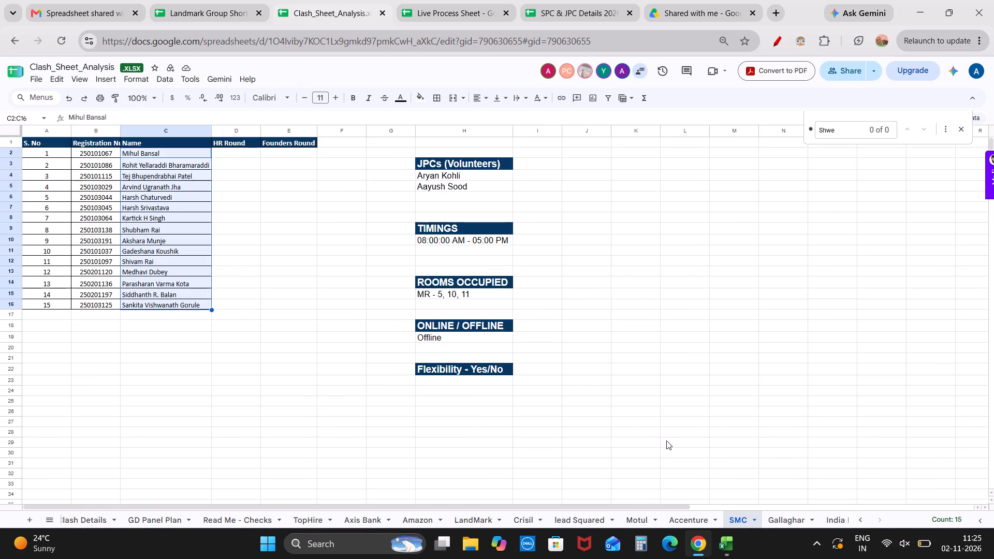
scroll(666, 440, up, 1)
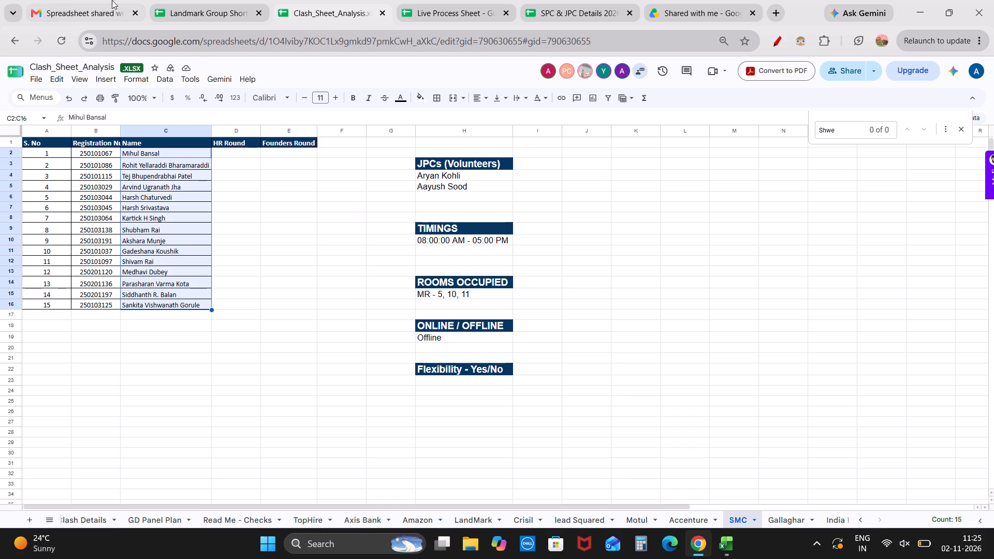
Return to the Live Process Sheet and copy the LandMark process into cell B186 for Parnika.
click(491, 1)
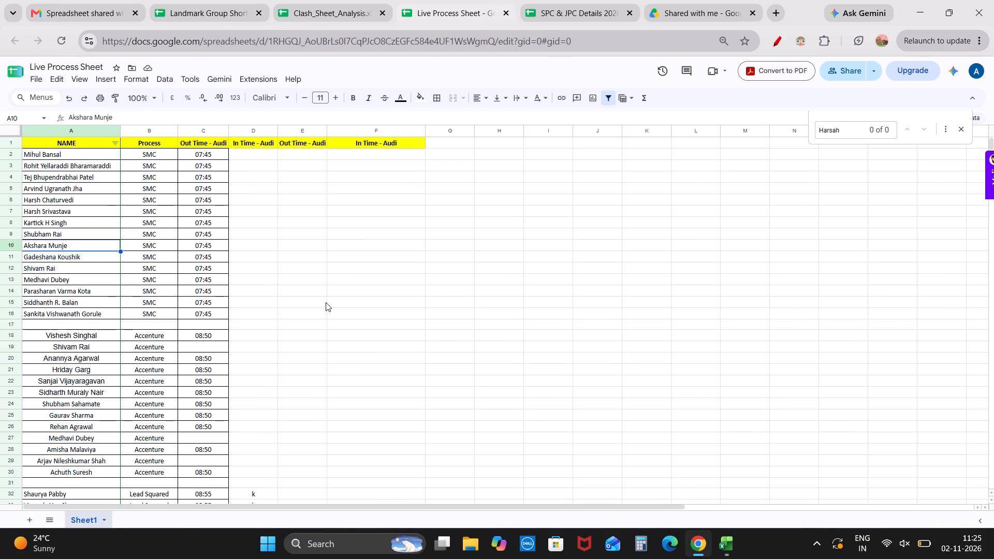
scroll(326, 302, down, 9)
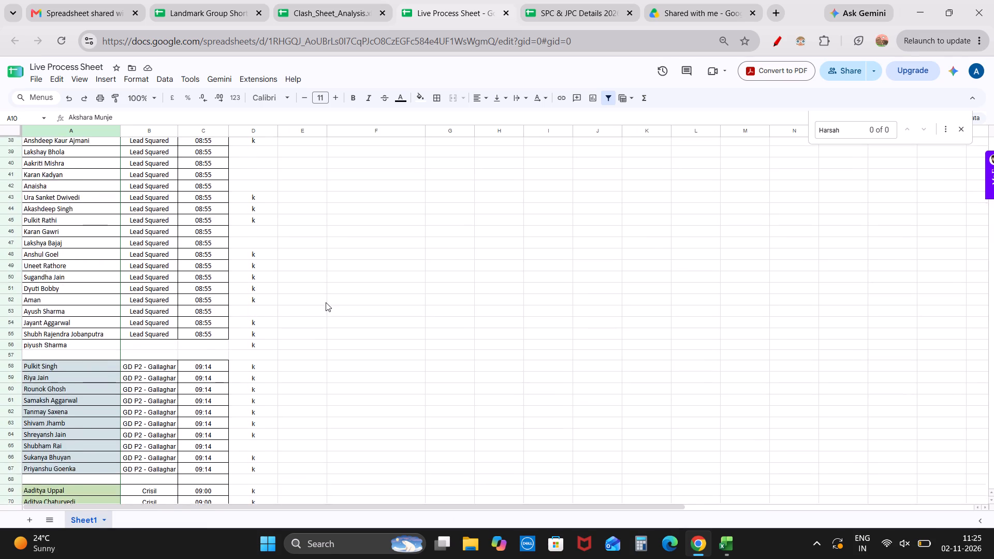
scroll(326, 302, down, 9)
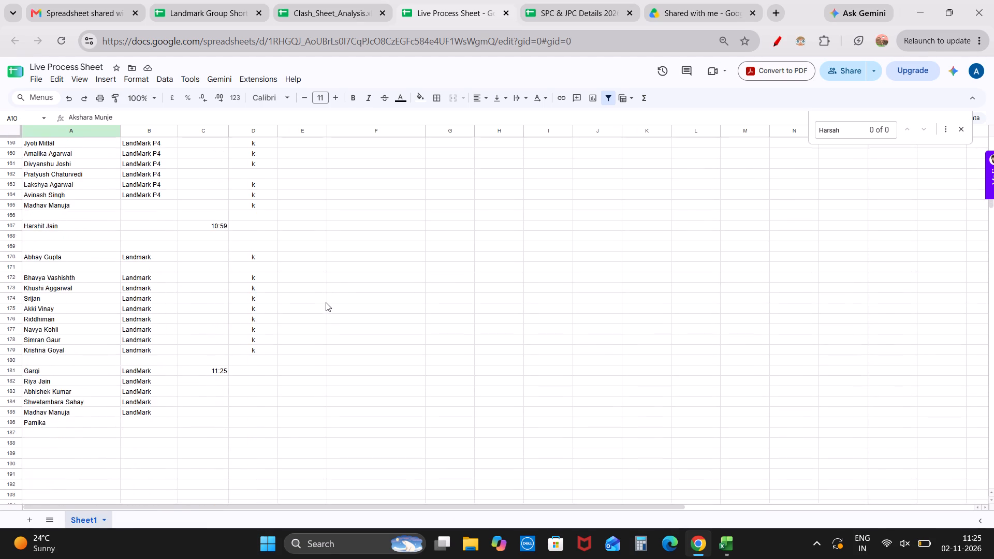
scroll(326, 302, down, 2)
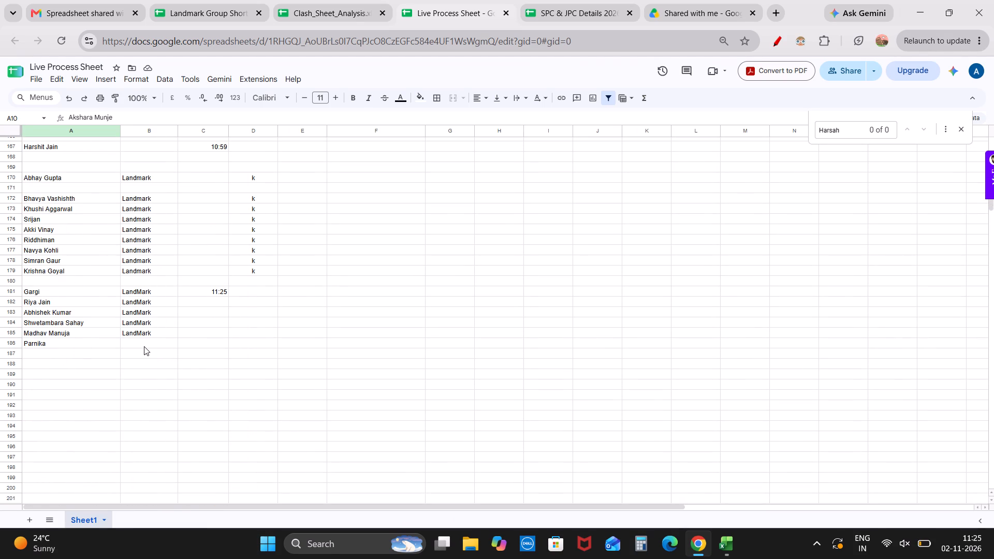
click(144, 346)
click(161, 325)
key(ctrl+c)
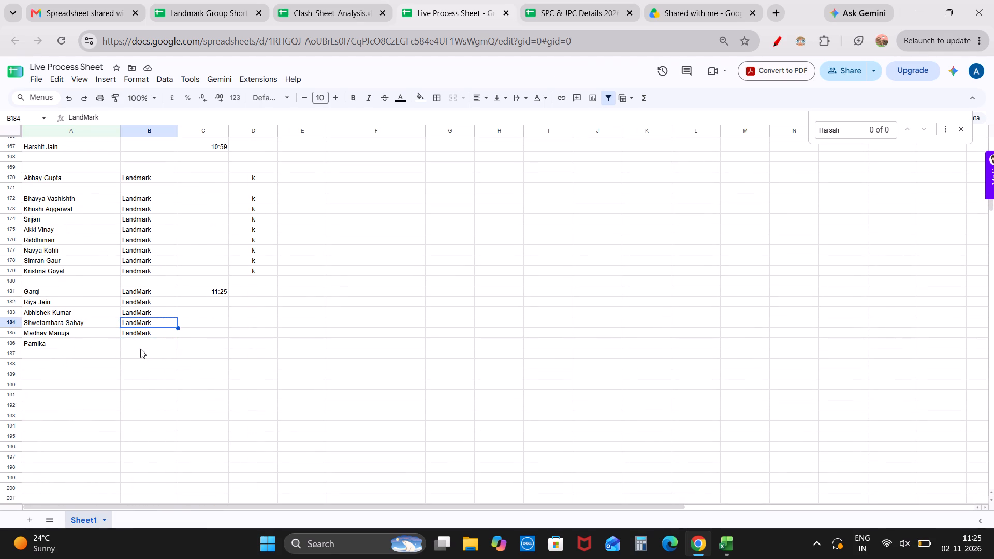
click(142, 345)
key(ctrl+v)
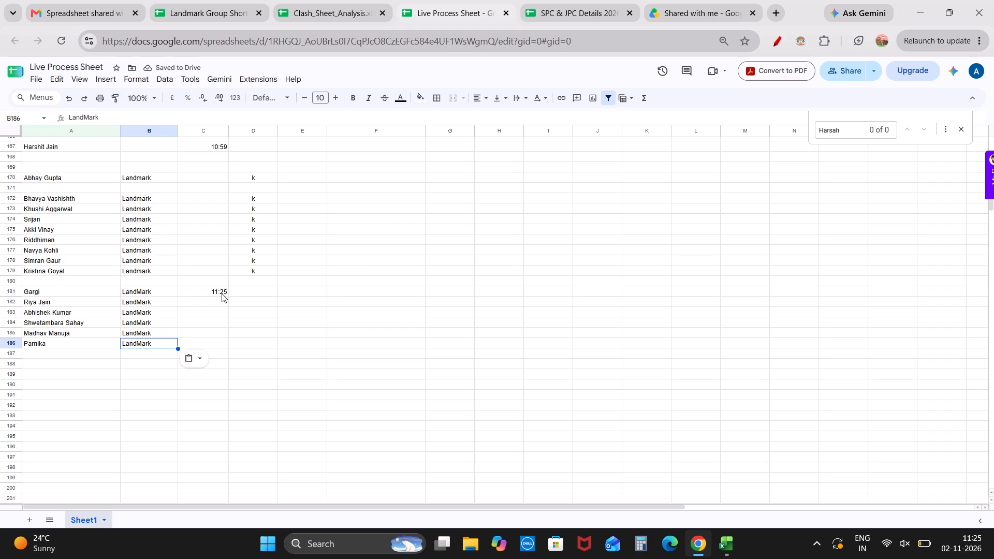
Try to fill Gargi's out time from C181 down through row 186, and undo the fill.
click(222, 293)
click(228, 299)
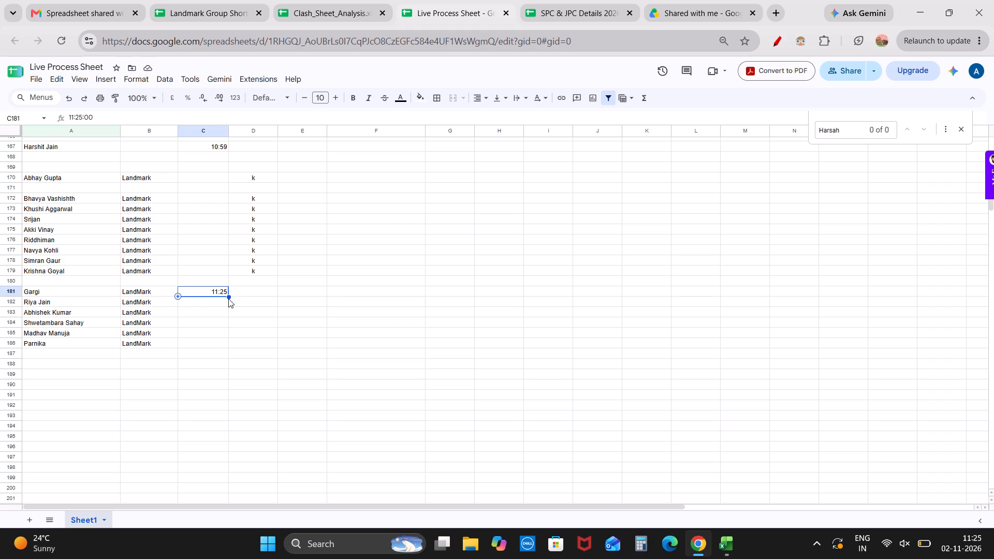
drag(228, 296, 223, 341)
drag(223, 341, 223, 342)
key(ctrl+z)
Enter 11:25 as the out time in C182 and fill the two matching times down through row 186.
click(212, 303)
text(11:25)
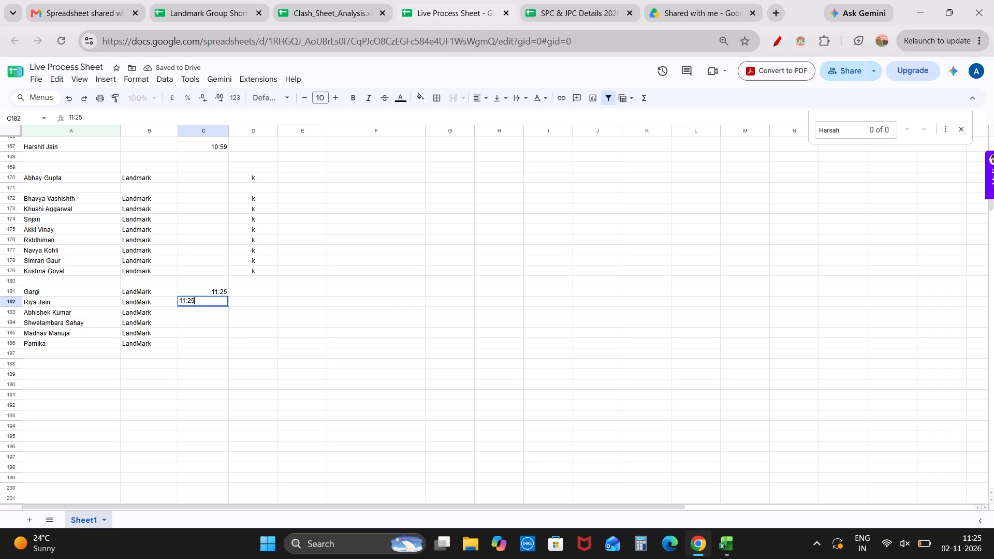
click(248, 321)
drag(223, 292, 223, 292)
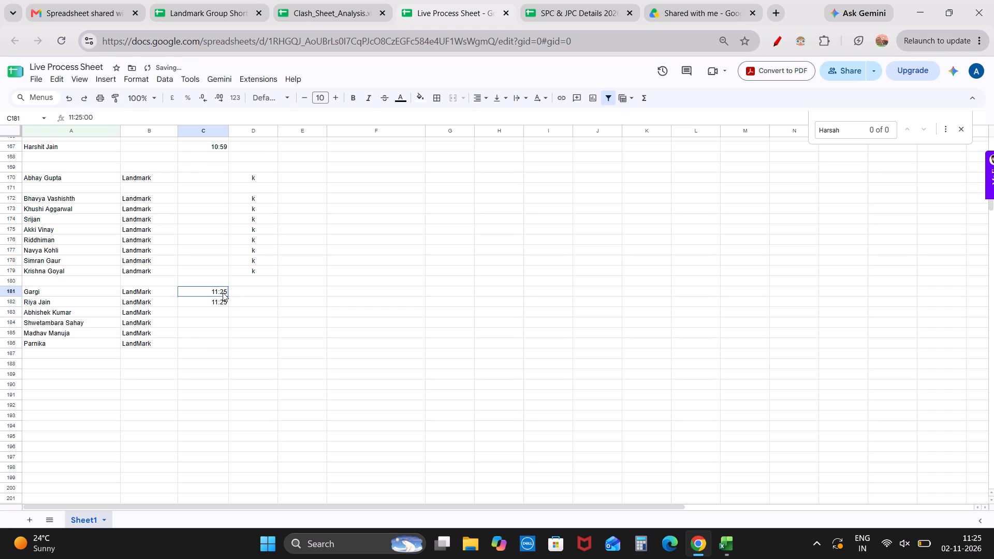
drag(223, 292, 220, 302)
drag(229, 307, 223, 348)
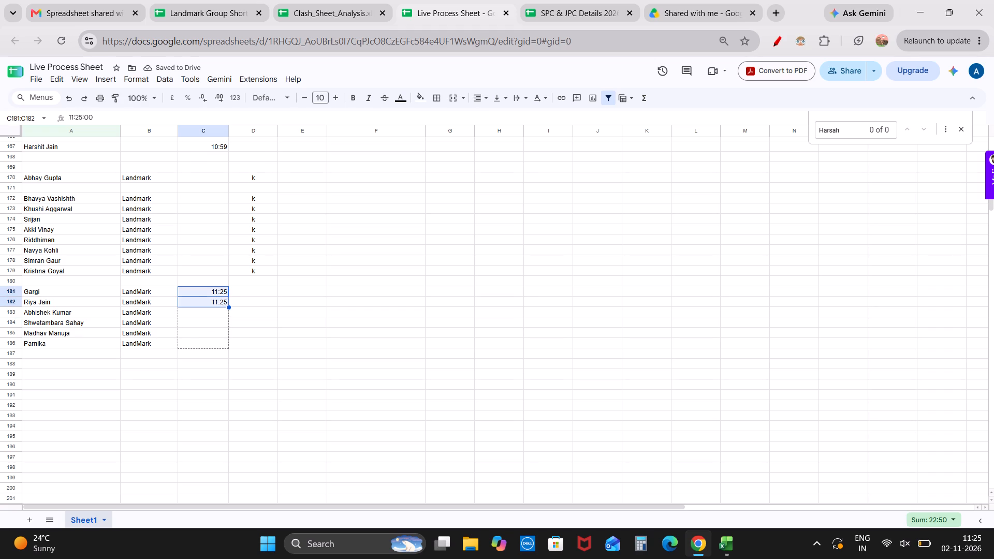
click(270, 337)
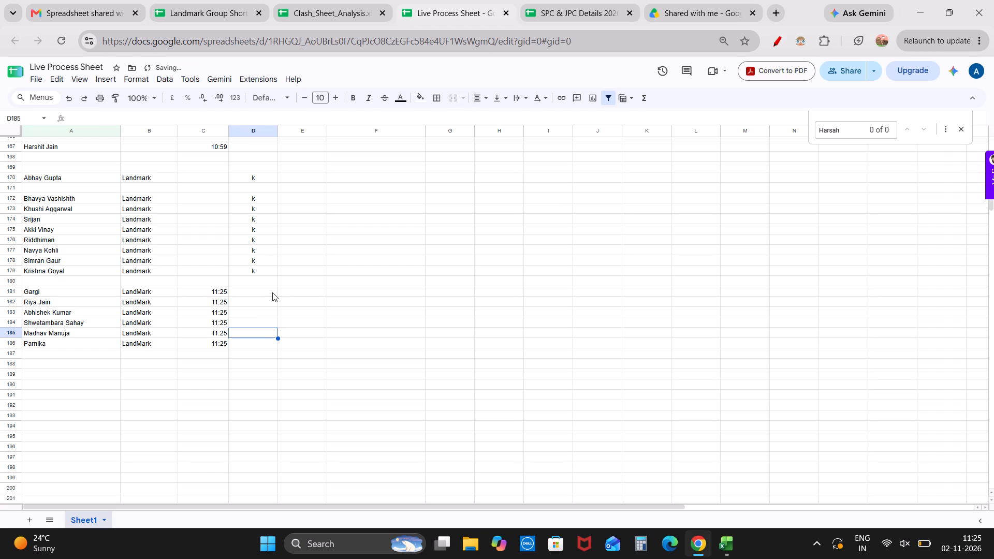
Check the SMC list and the Landmark GD Panels, and add Tajeesha in cell A187 of the Live Process Sheet.
click(325, 0)
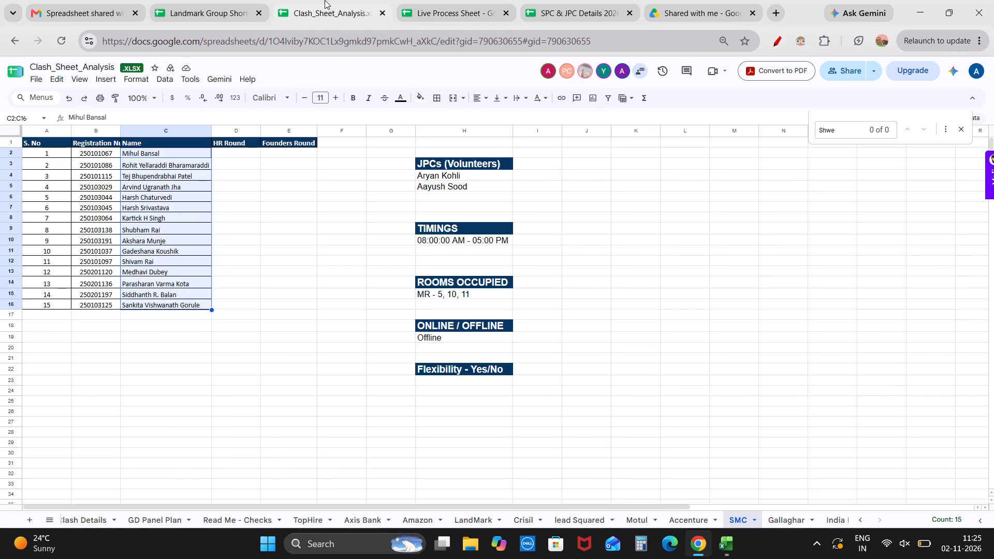
click(258, 278)
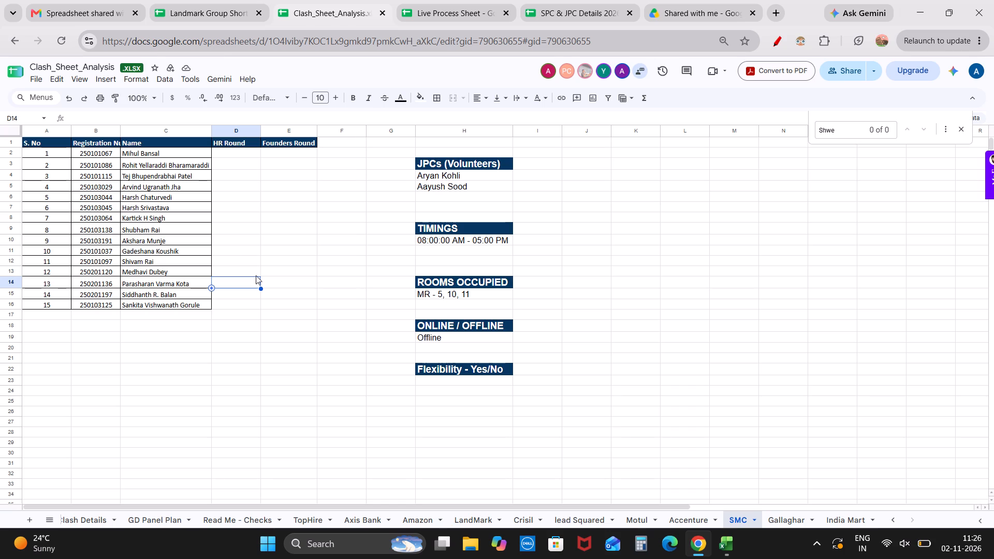
click(220, 22)
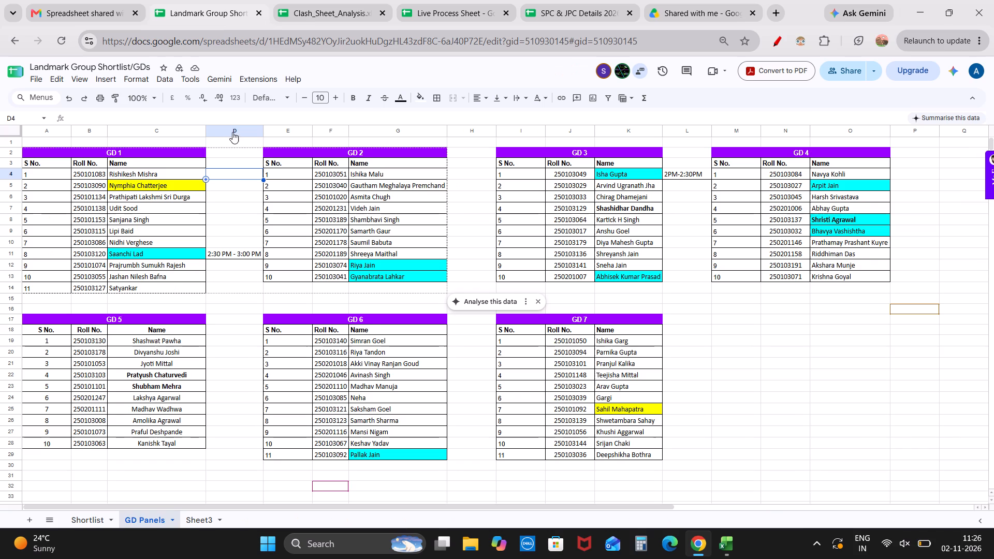
scroll(238, 302, down, 1)
click(406, 3)
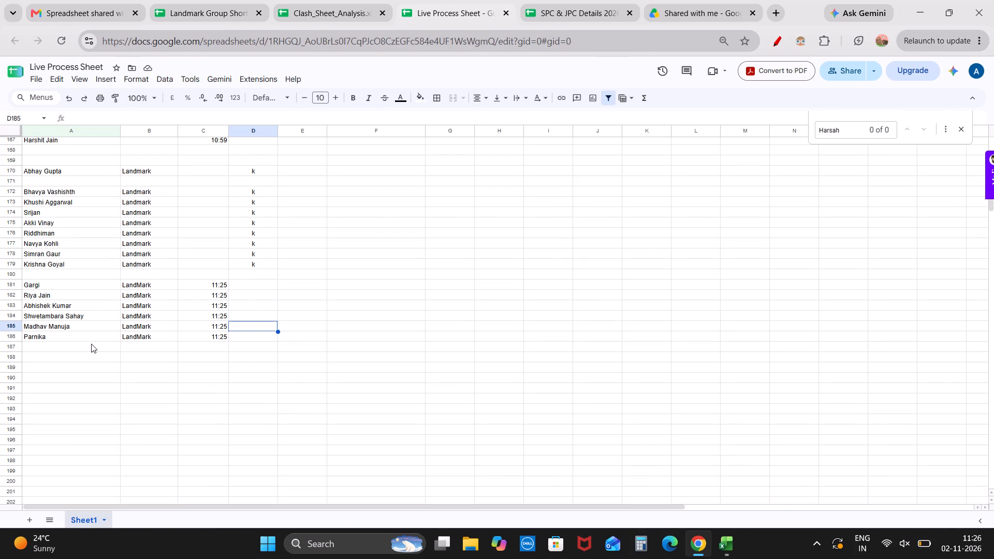
click(76, 347)
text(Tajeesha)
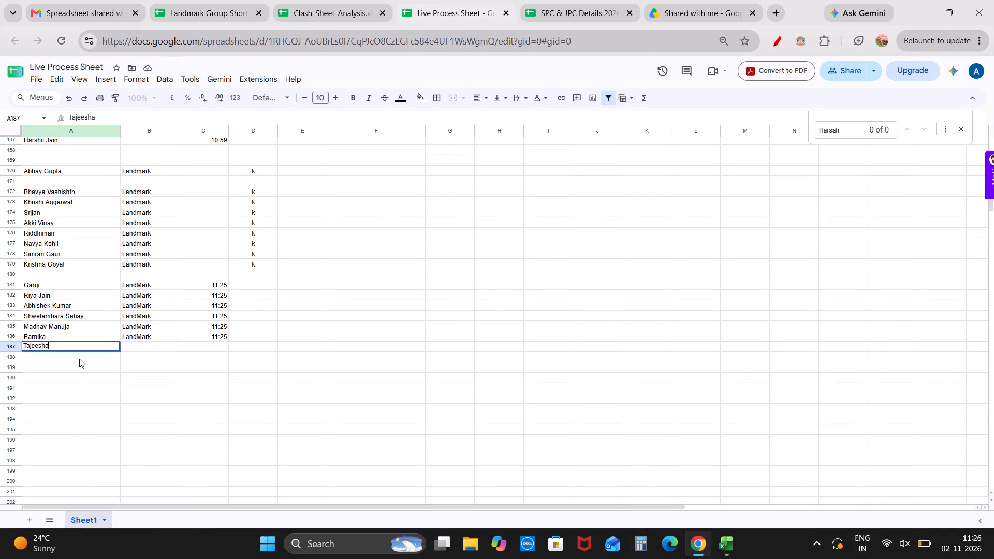
click(80, 359)
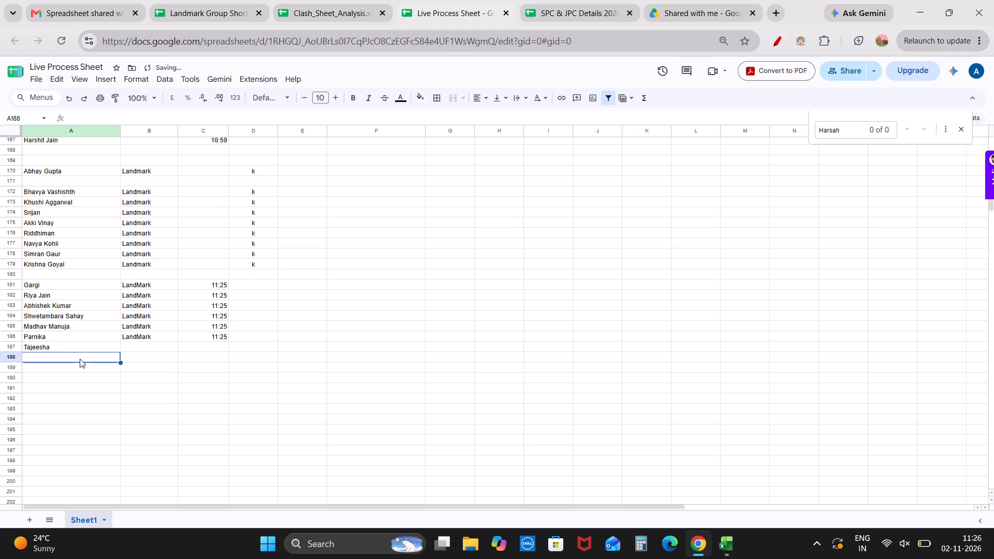
Copy the LandMark process from Parnika's row into cell B187 for Tajeesha.
key(Up)
key(Up)
key(Right)
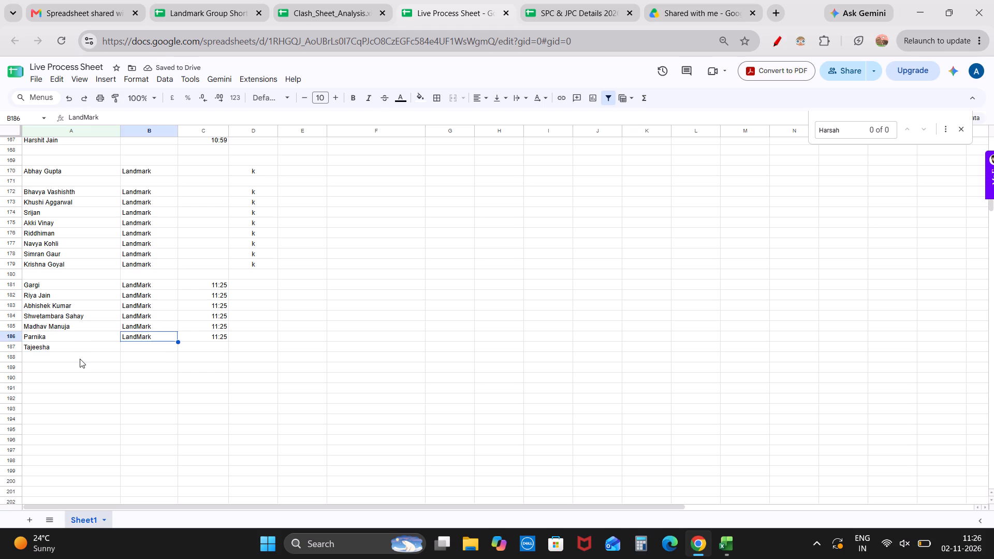
key(ctrl+c)
key(Down)
key(Down)
key(Down)
key(Up)
key(Up)
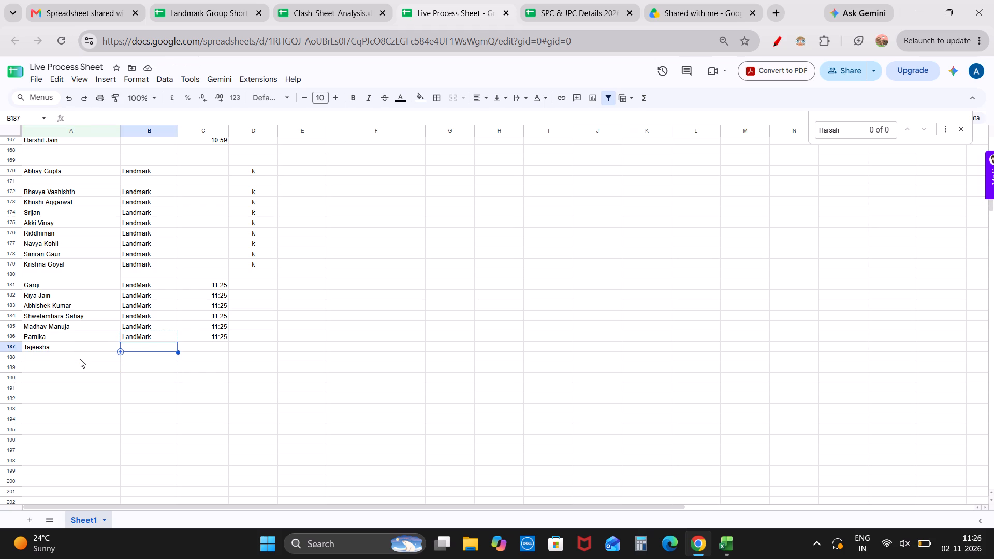
key(ctrl+v)
key(Down)
key(Up)
key(Up)
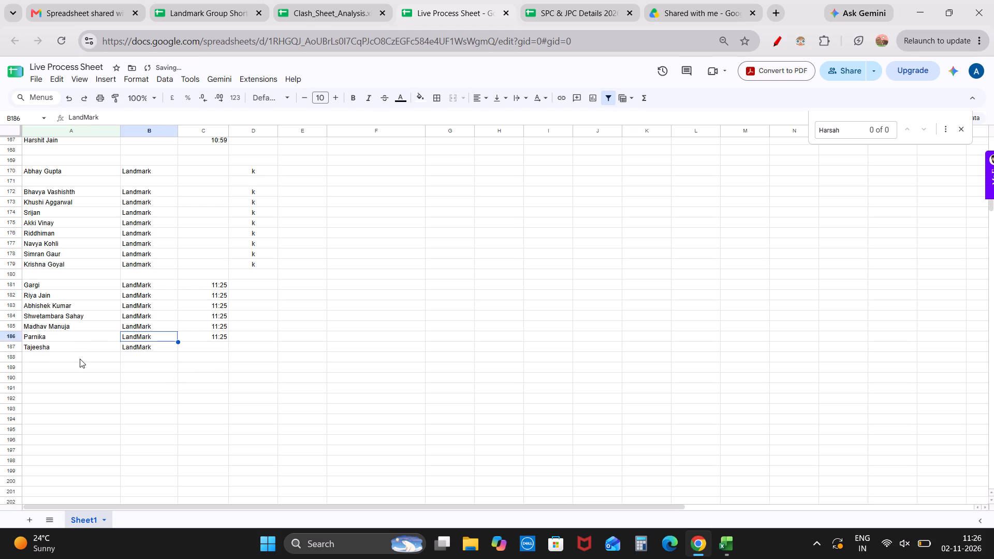
key(Down)
key(Right)
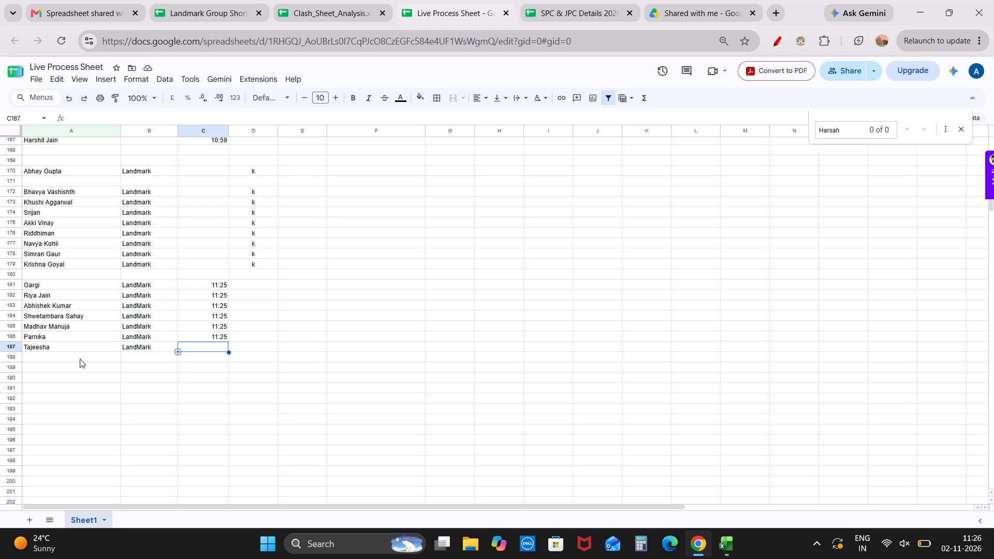
Add Akshara as the next student in cell A188.
key(Down)
key(Left)
key(Left)
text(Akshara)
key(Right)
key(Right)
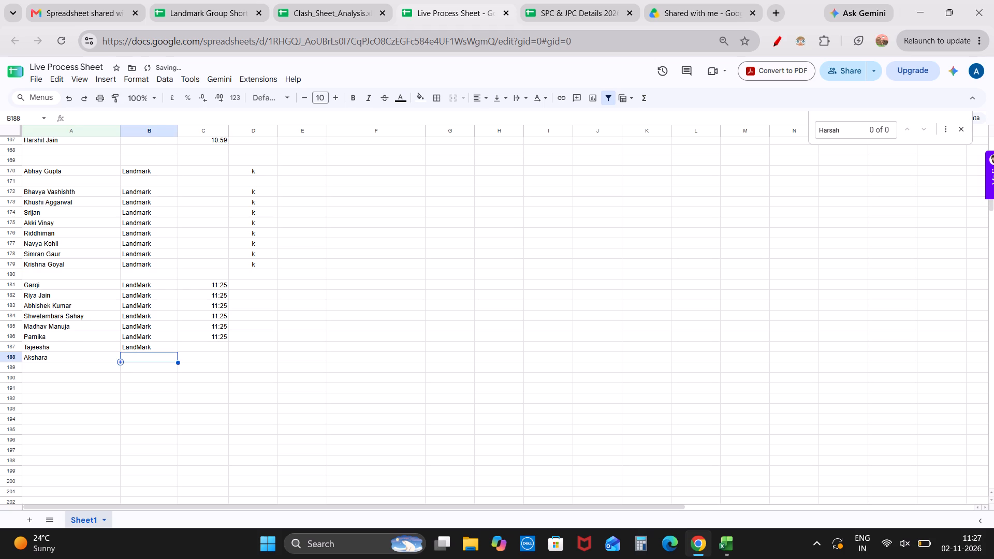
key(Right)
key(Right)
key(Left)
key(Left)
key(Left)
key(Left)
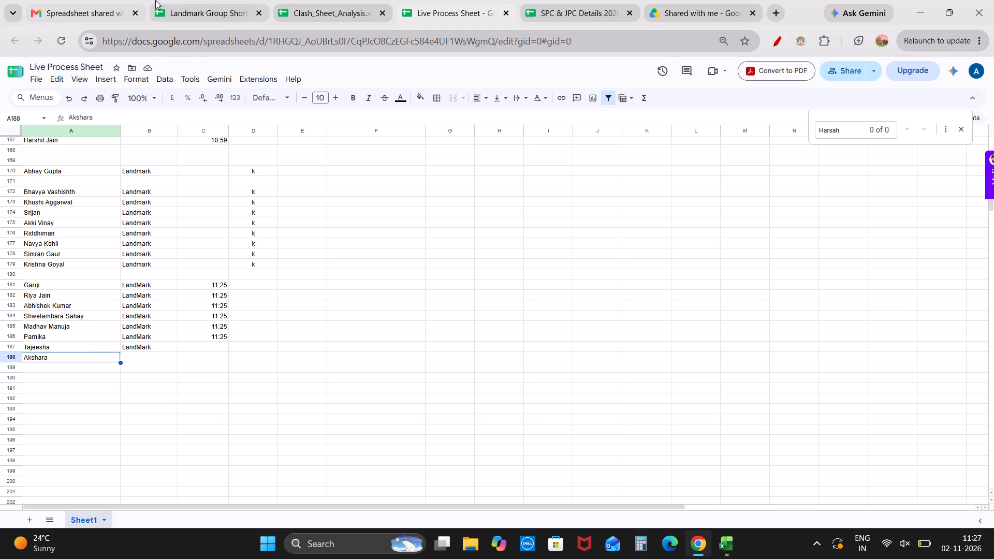
Switch to Clash_Sheet_Analysis and examine the student names and GD panel lists on the Gallaghar sheet.
click(303, 11)
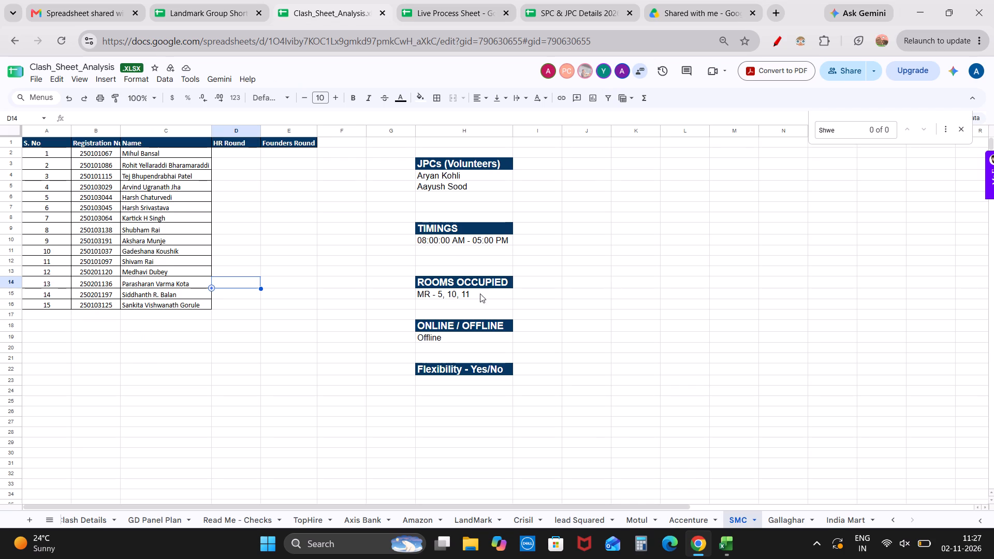
click(783, 526)
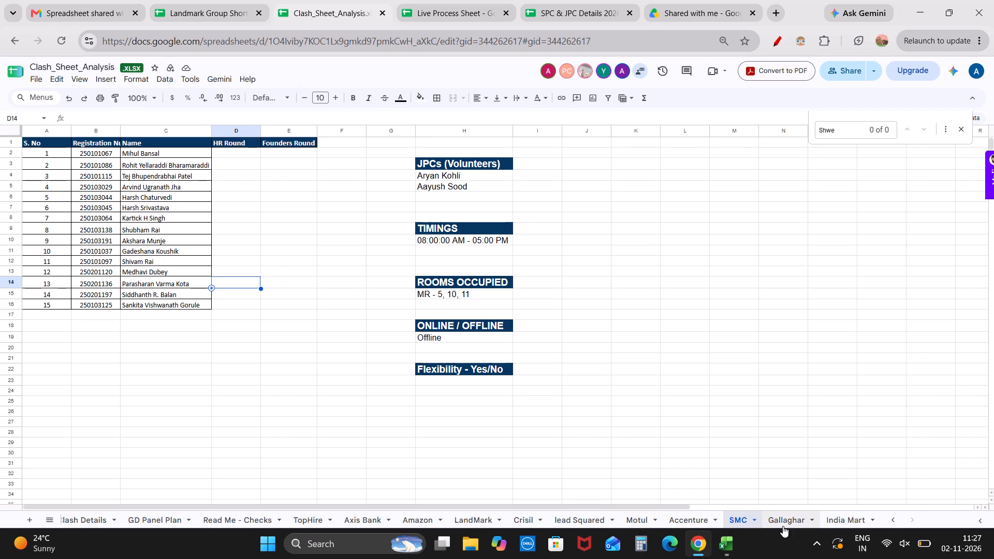
click(219, 351)
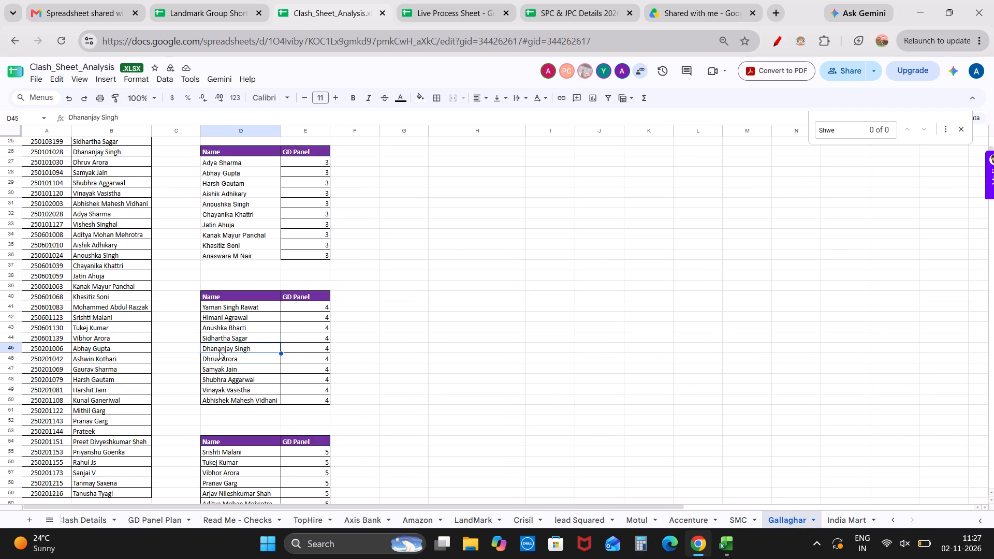
scroll(219, 351, down, 5)
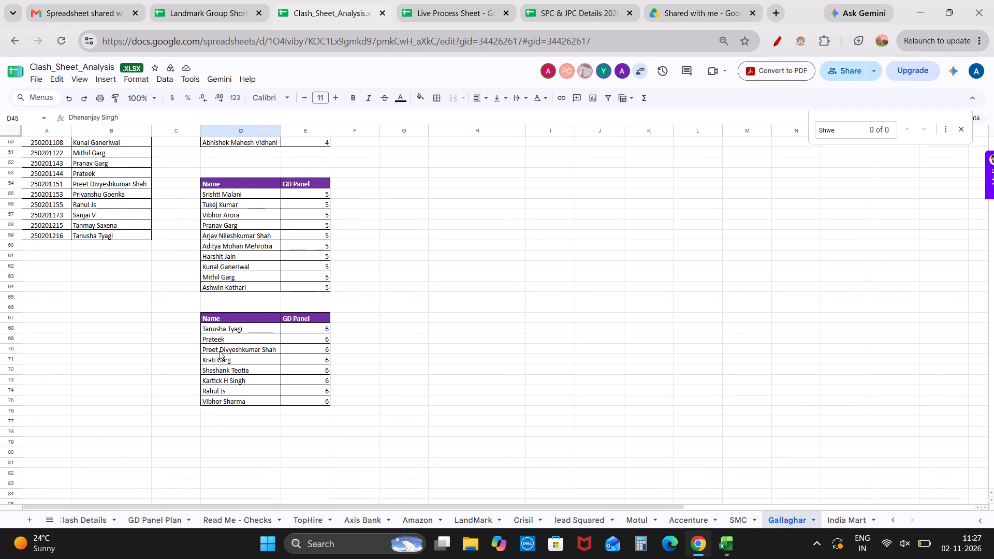
scroll(219, 351, down, 2)
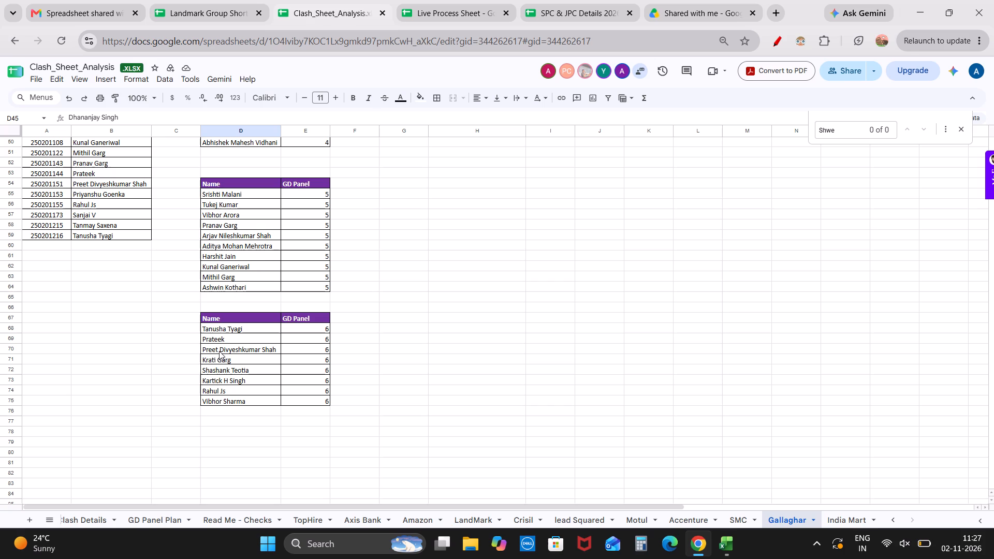
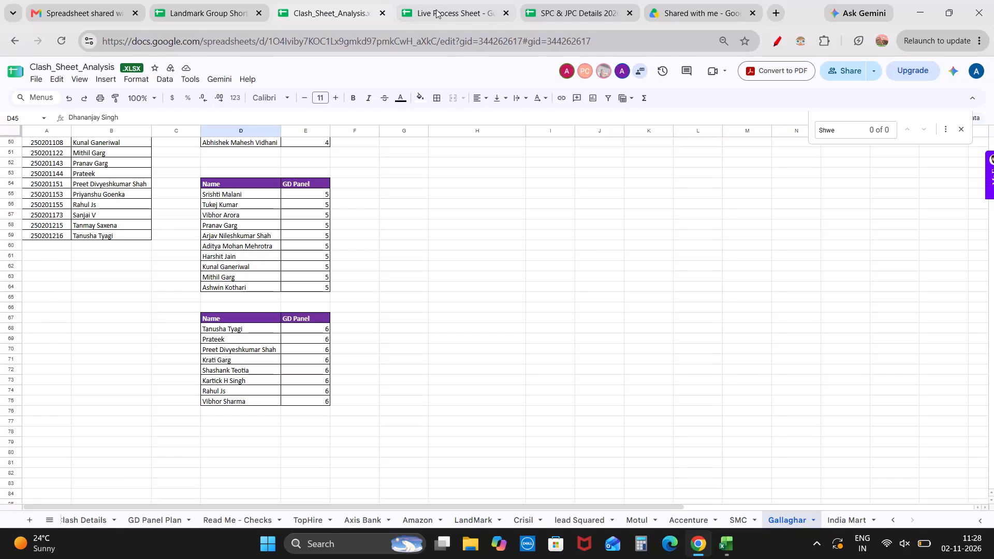
Search the Live Process Sheet for tanusha.
click(827, 131)
double_click(827, 131)
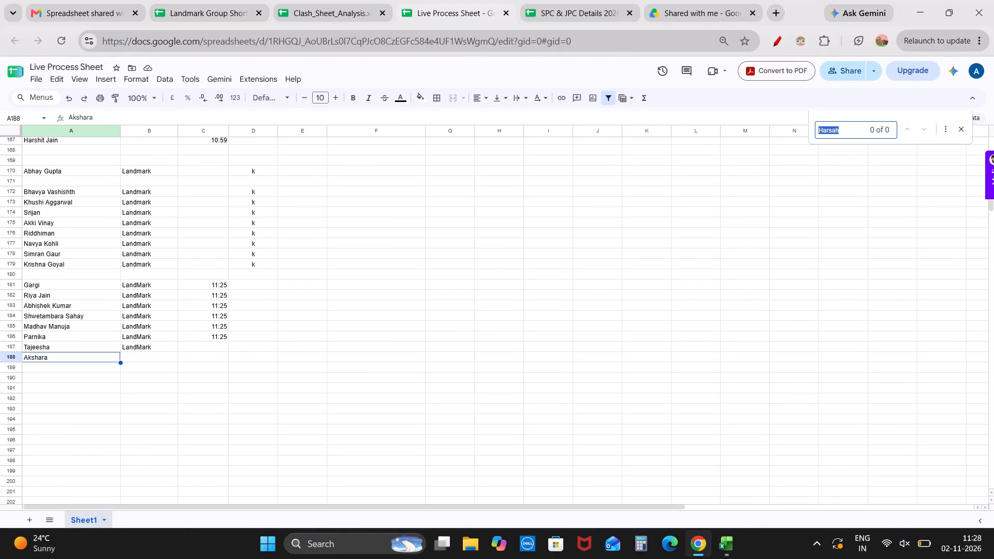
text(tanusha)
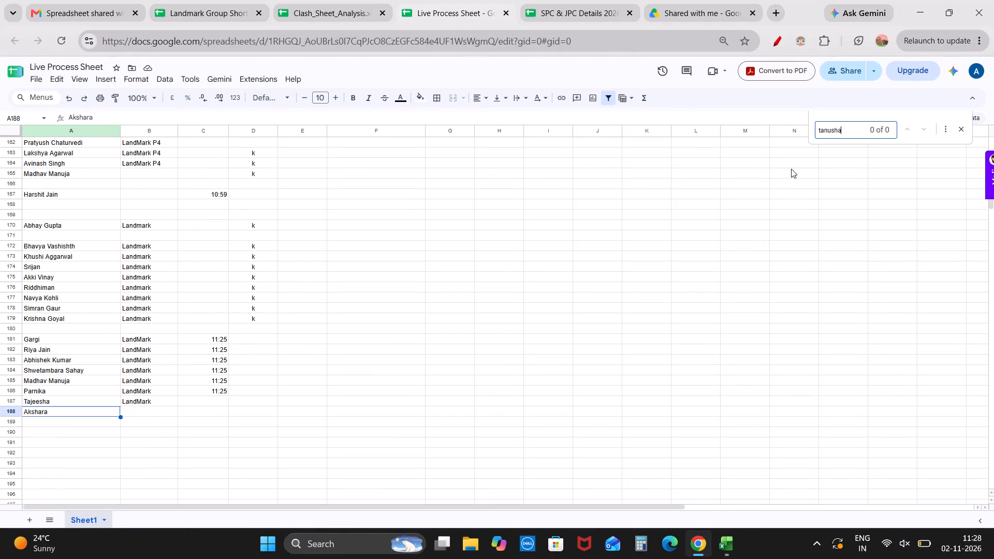
scroll(515, 312, up, 7)
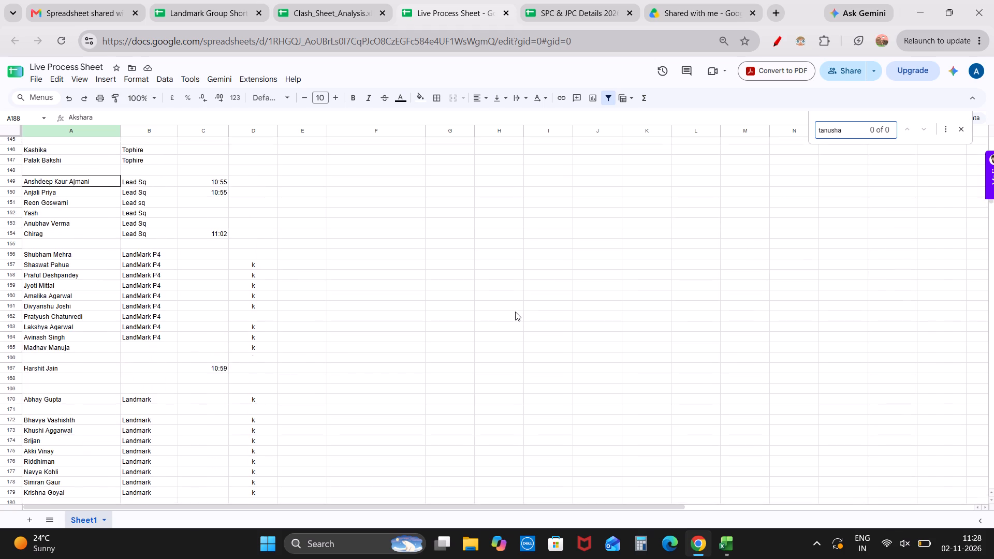
Switch to Clash_Sheet_Analysis and search the Master - 210 People sheet for tanush to check the student's processes.
click(200, 6)
click(305, 10)
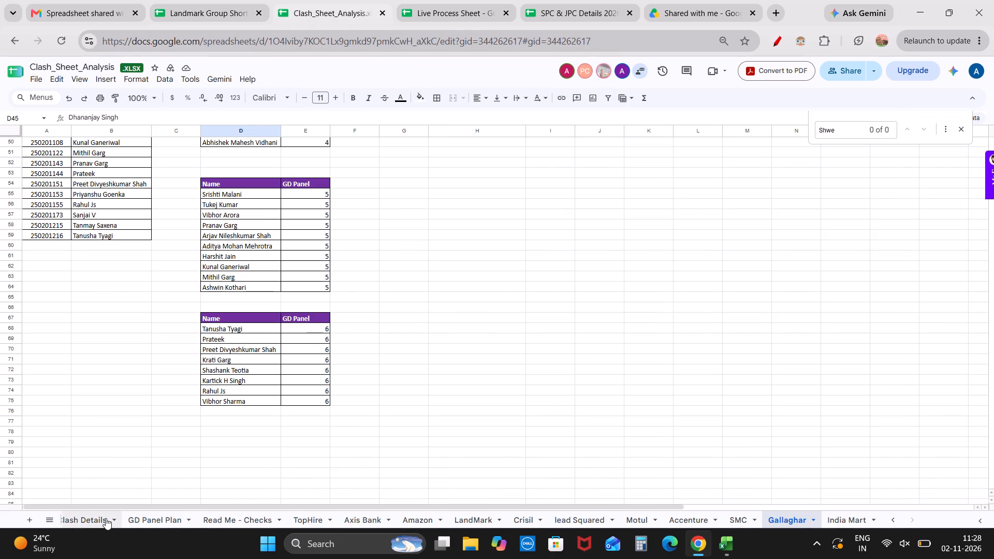
scroll(106, 518, right, 6)
click(114, 518)
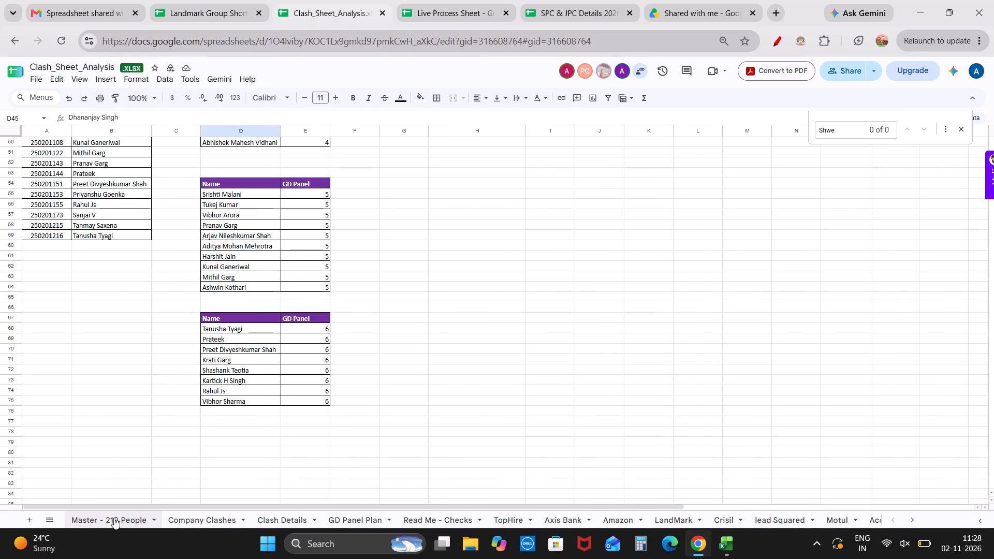
key(ctrl+f)
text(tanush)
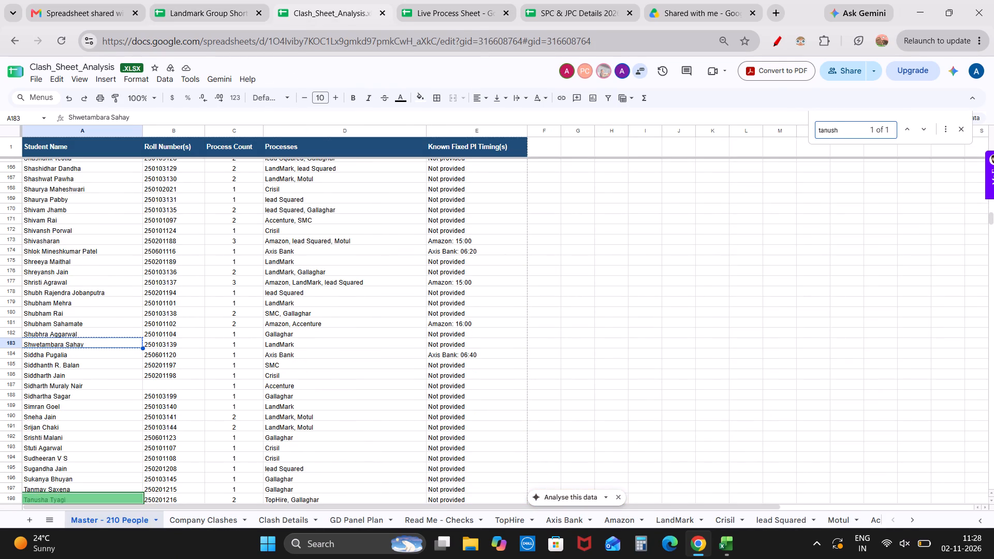
scroll(266, 464, down, 1)
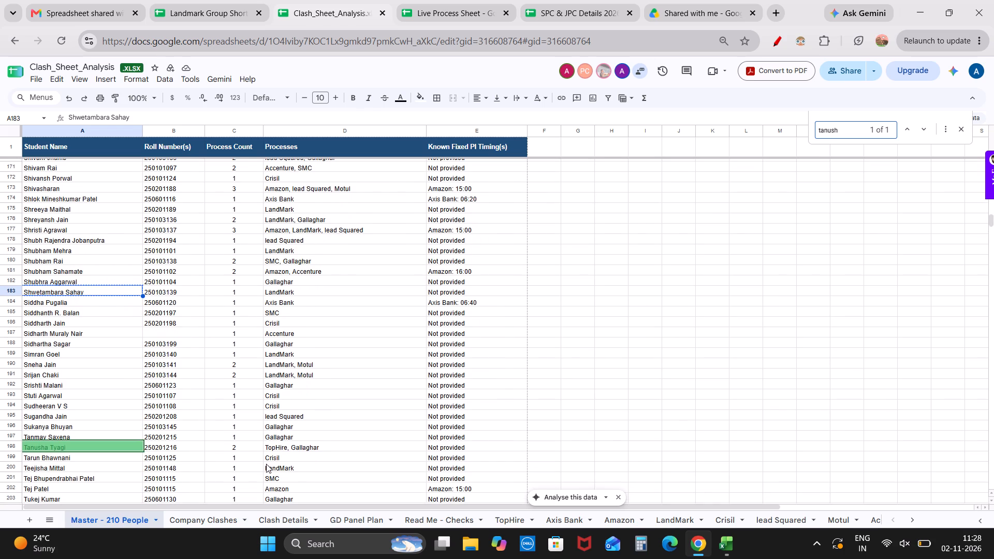
scroll(266, 464, down, 1)
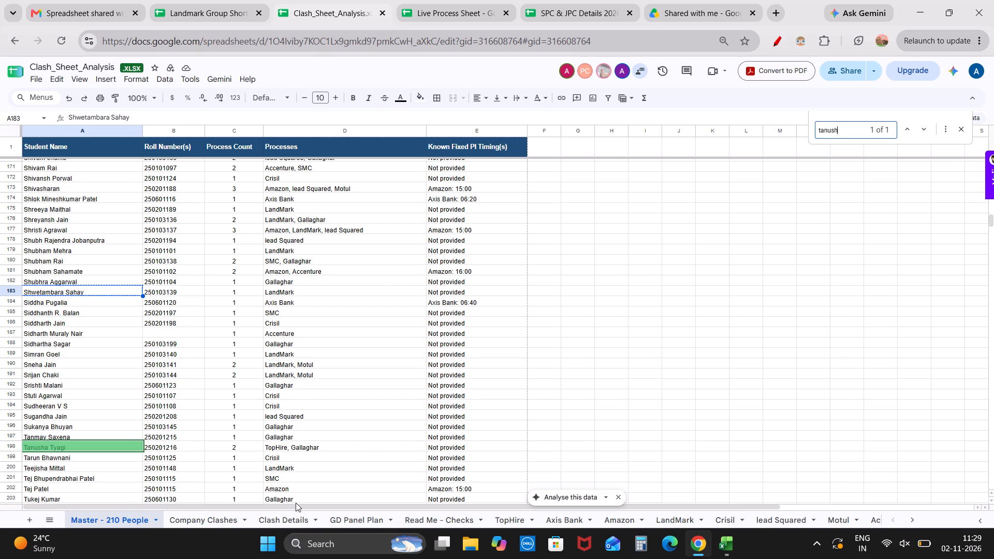
scroll(291, 392, up, 1)
Return to the Live Process Sheet and enter k in cells D132, D136 and D137 of the Gallaghar P5 group.
click(412, 0)
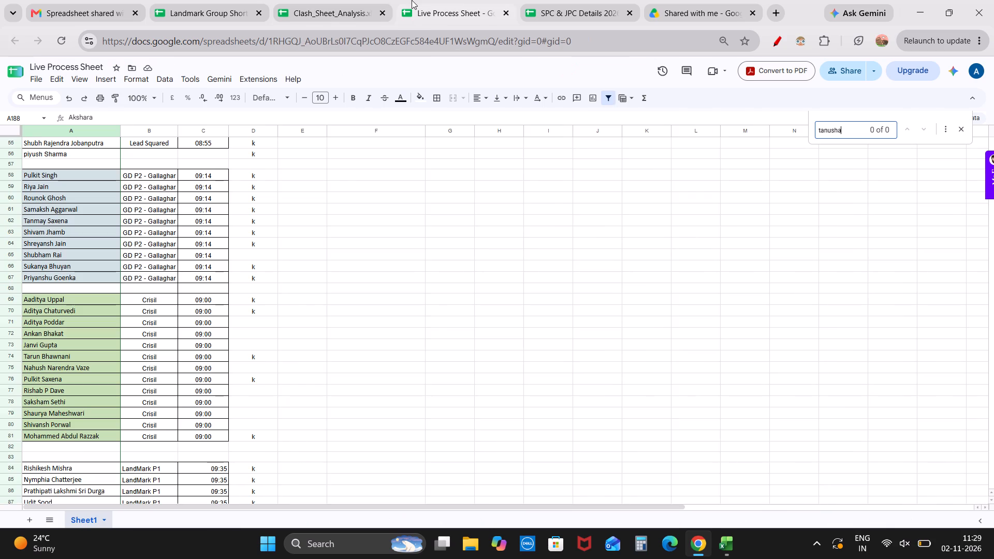
scroll(293, 231, up, 1)
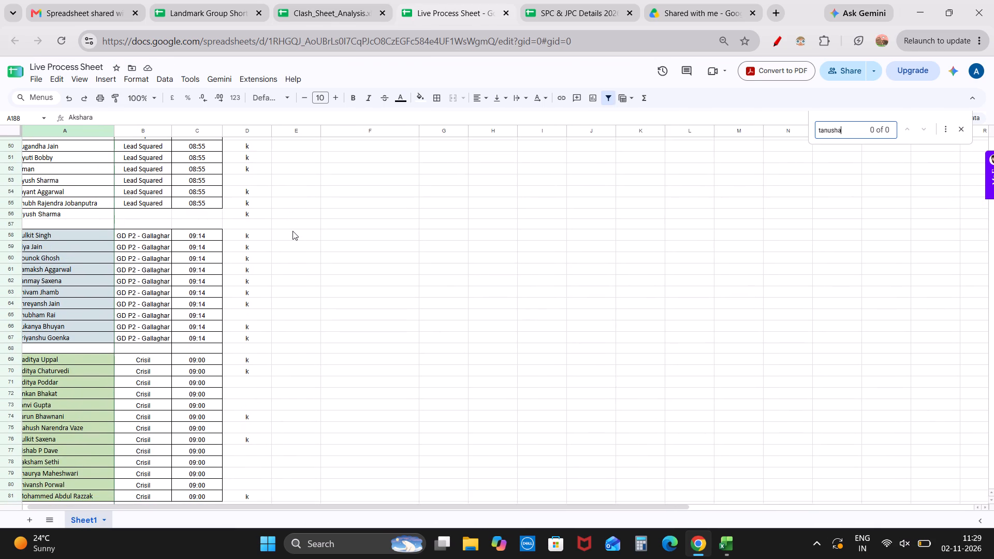
scroll(293, 231, right, 1)
scroll(293, 231, up, 1)
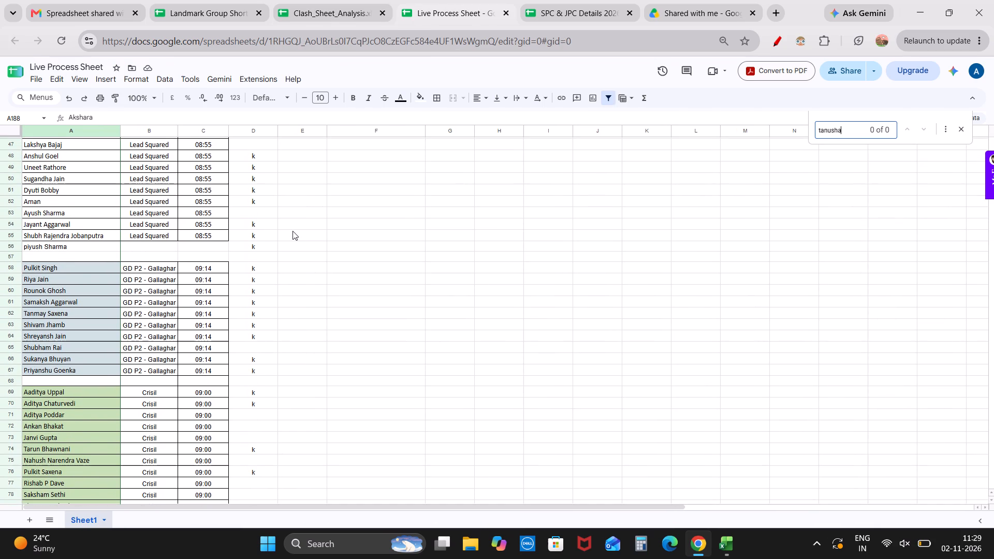
scroll(293, 231, up, 6)
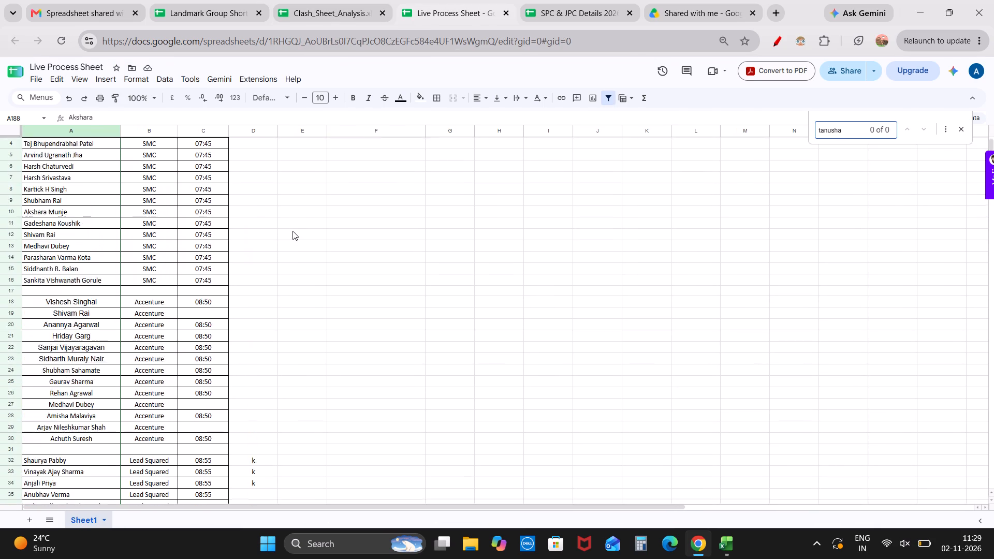
scroll(293, 231, down, 6)
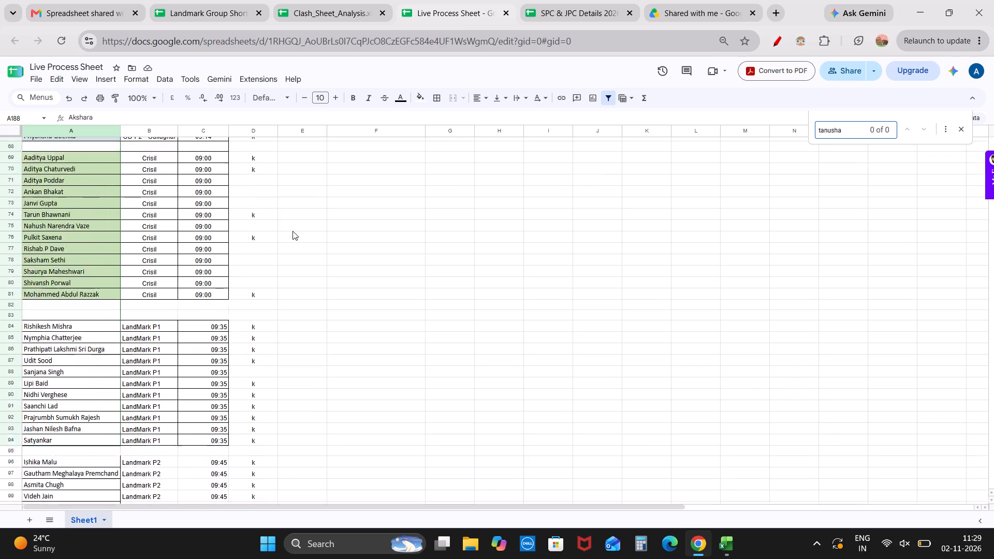
scroll(293, 231, down, 4)
scroll(293, 231, up, 1)
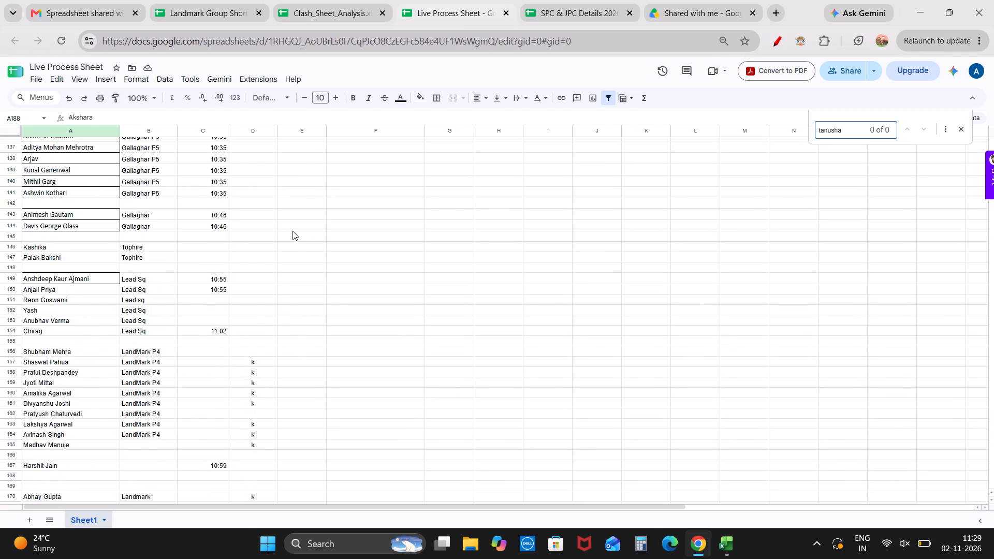
scroll(293, 231, up, 1)
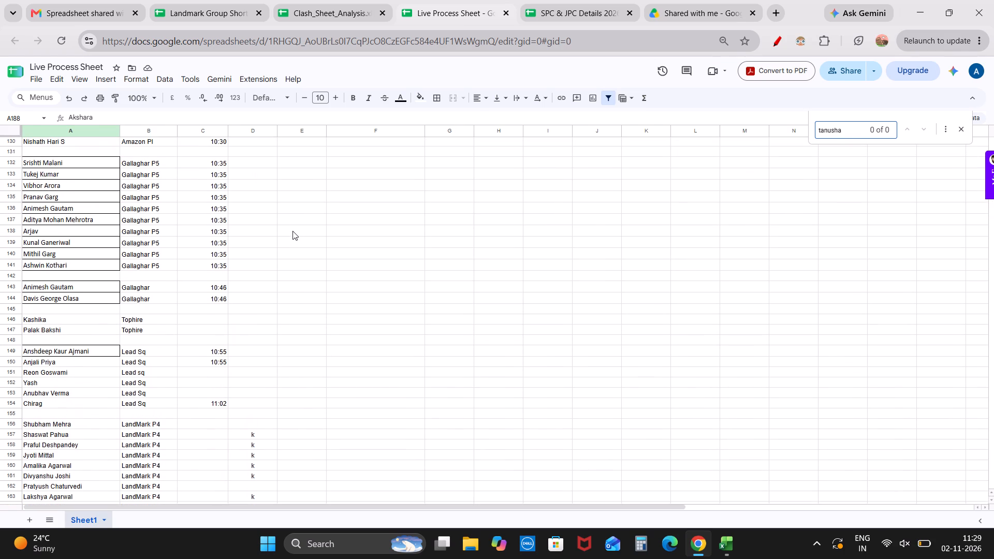
click(262, 166)
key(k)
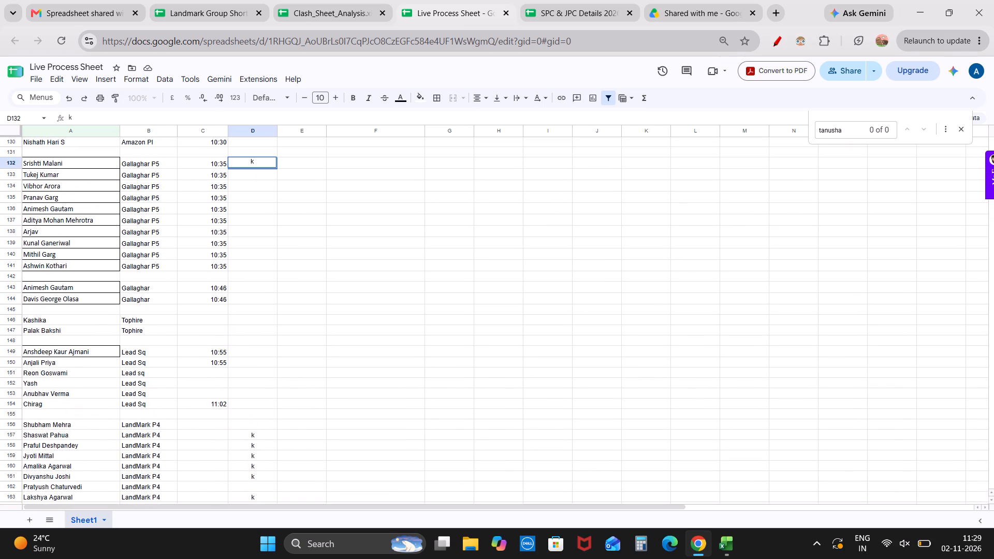
key(Down)
key(Down)
key(Down)
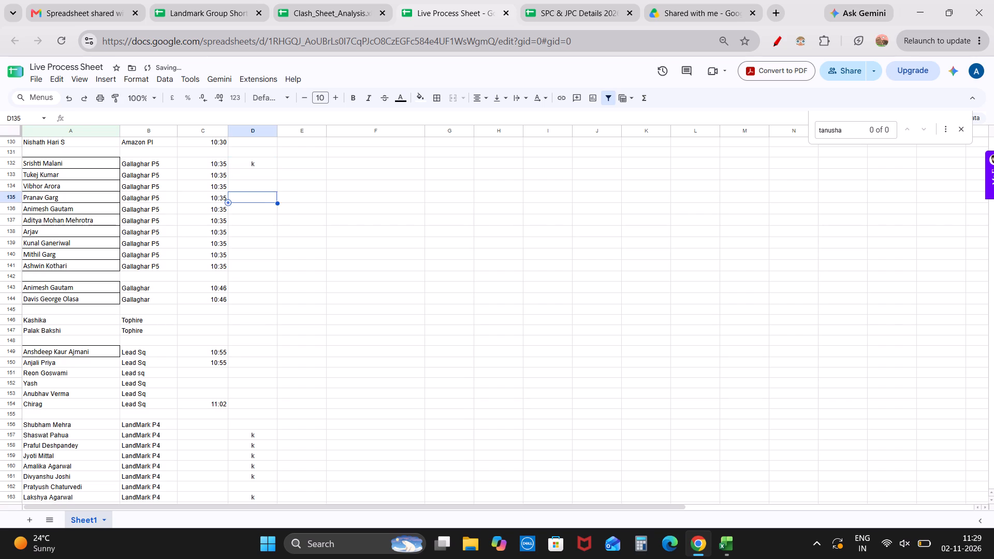
key(Down)
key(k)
key(Down)
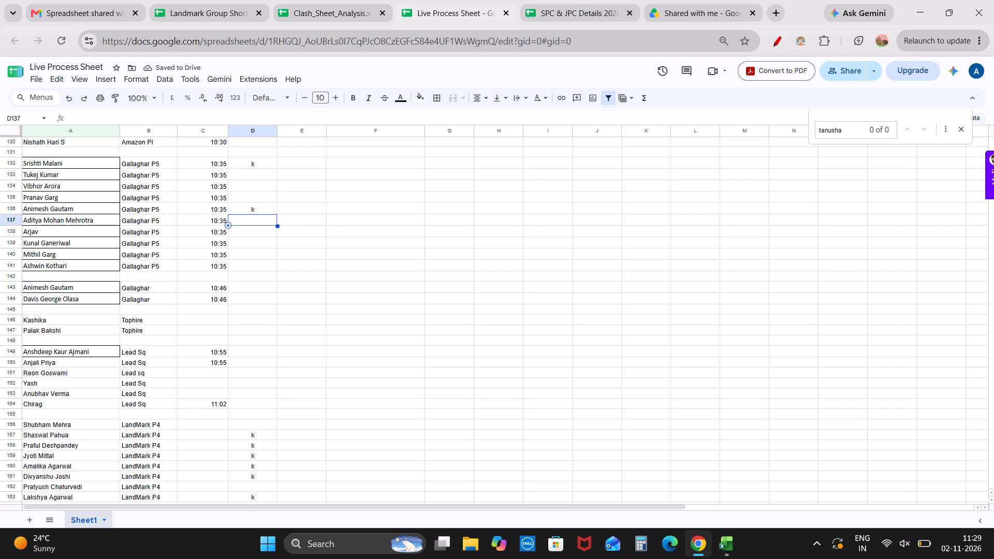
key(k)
key(Down)
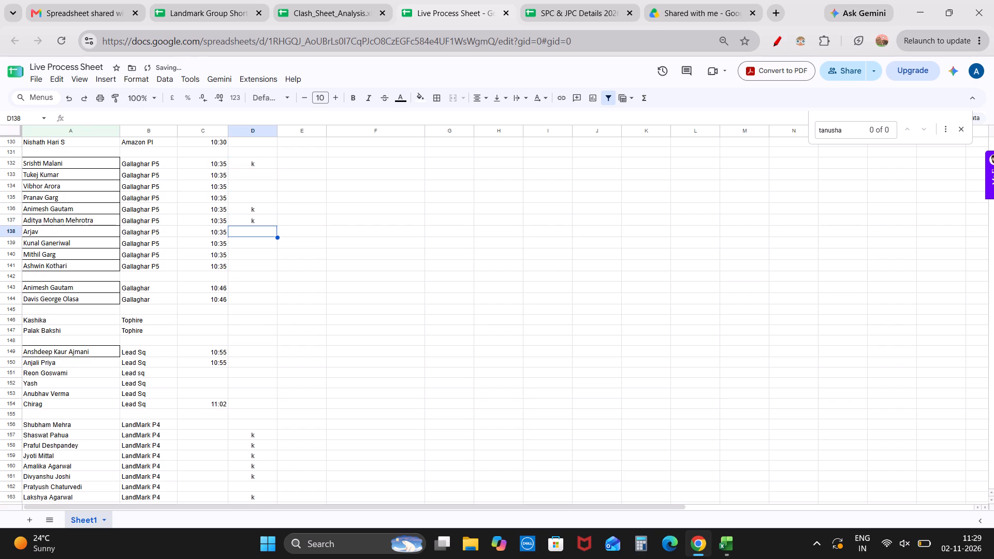
Enter k in cells D133 and D140 for the Gallaghar P5 students Tukej and Mithil.
key(Up)
key(Up)
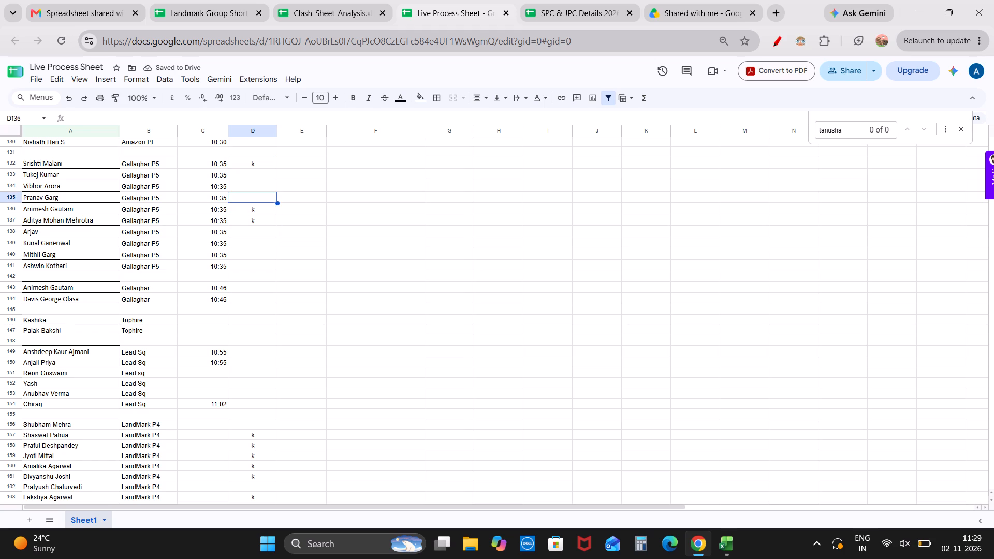
key(Up)
key(Up)
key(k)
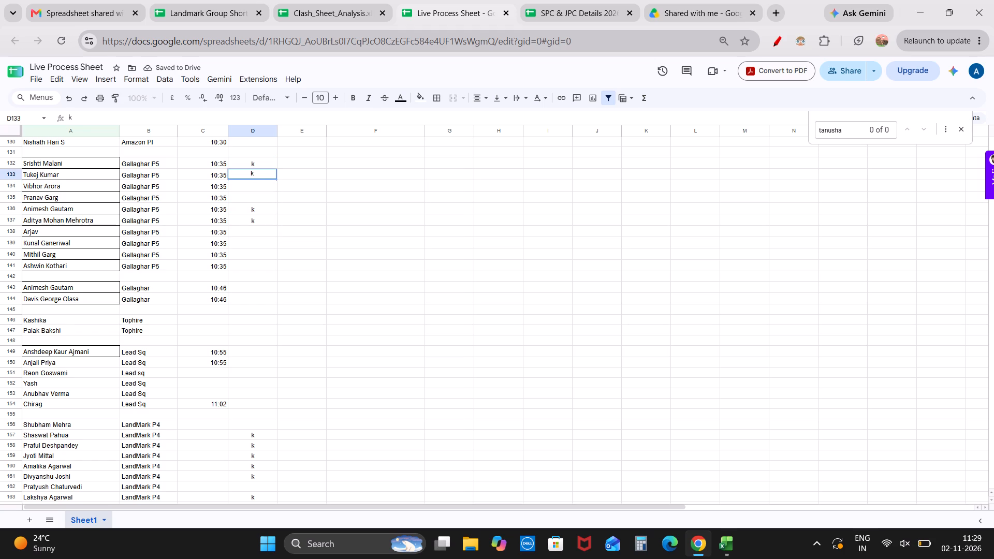
key(Down)
key(Down)
key(Down)
key(Down)
key(Down)
key(Down)
key(Down)
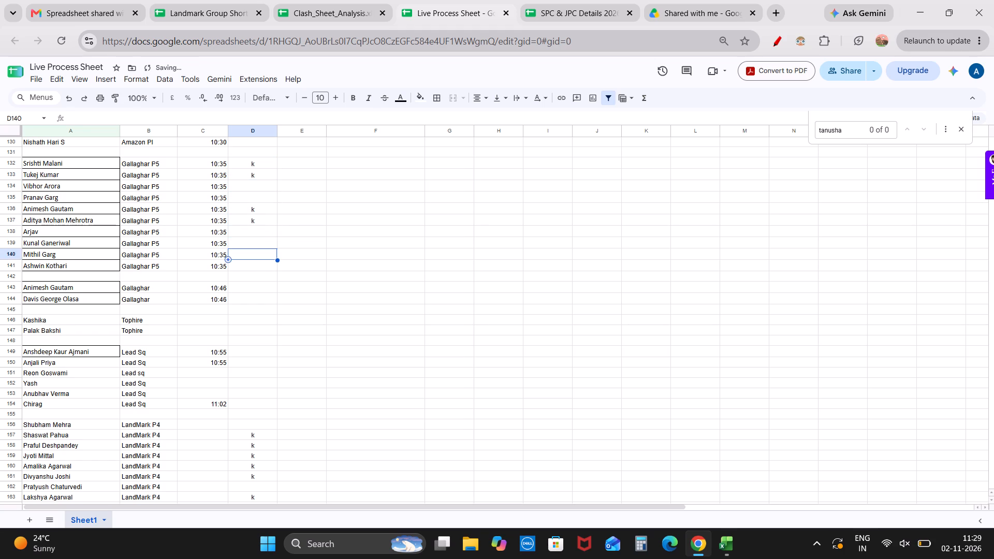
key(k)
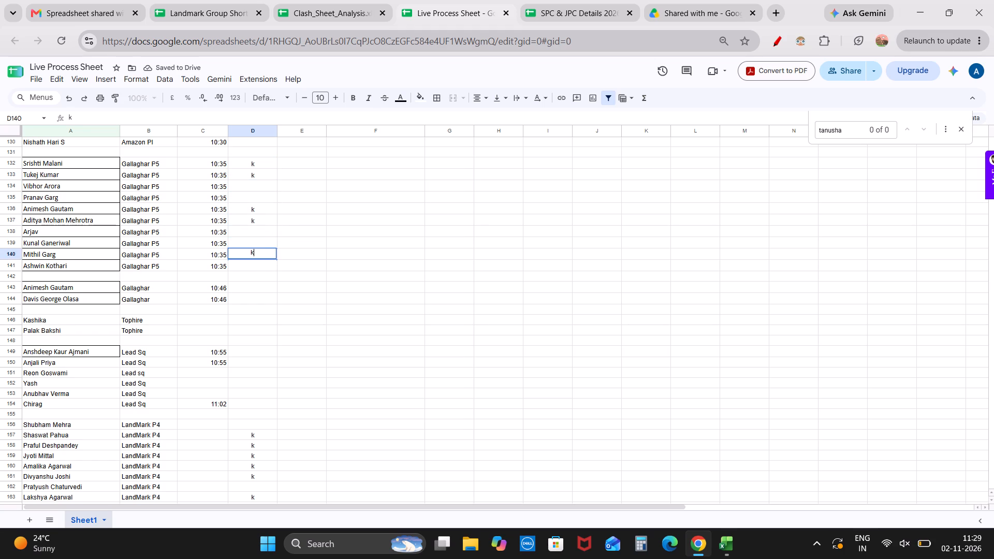
Enter k in cells D135 and D139 for the Gallaghar P5 students Pranav and Kunal.
key(Up)
key(Up)
key(Up)
key(Up)
key(Up)
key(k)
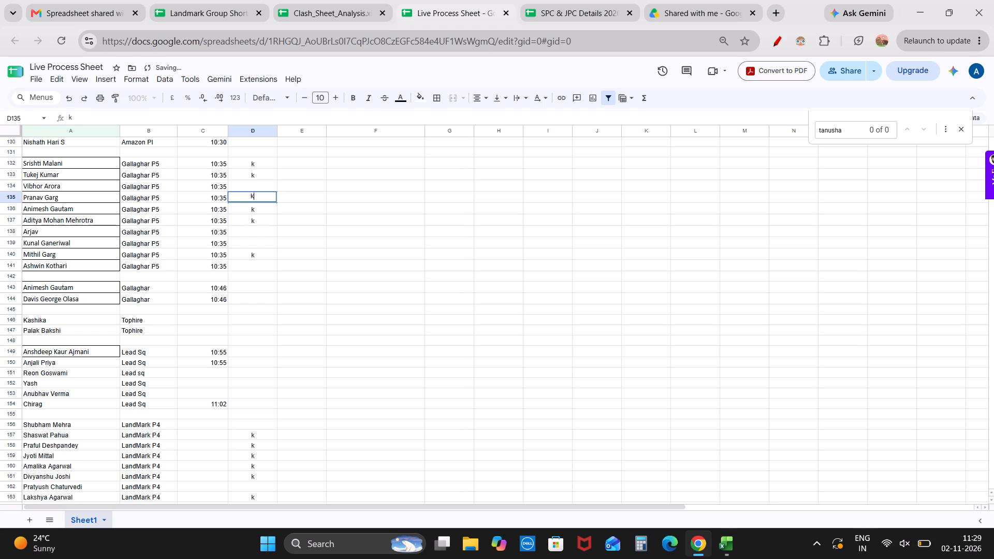
key(Up)
key(Down)
key(Down)
key(Down)
key(Down)
key(Down)
key(Up)
key(Down)
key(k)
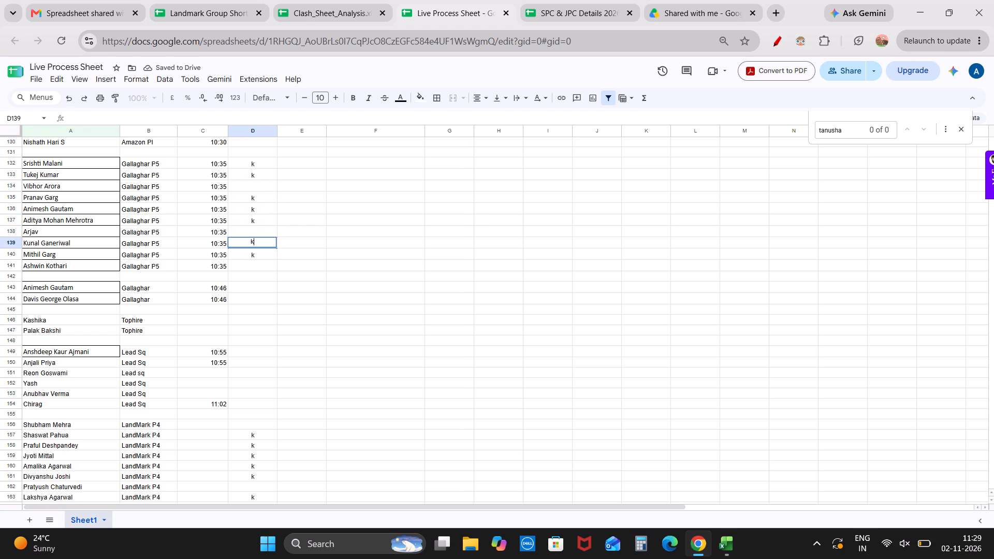
key(Up)
key(Up)
Enter k in cells D141 and D134 for the Gallaghar P5 students Ashwin and Vibhor.
key(Down)
key(Down)
key(Down)
key(Down)
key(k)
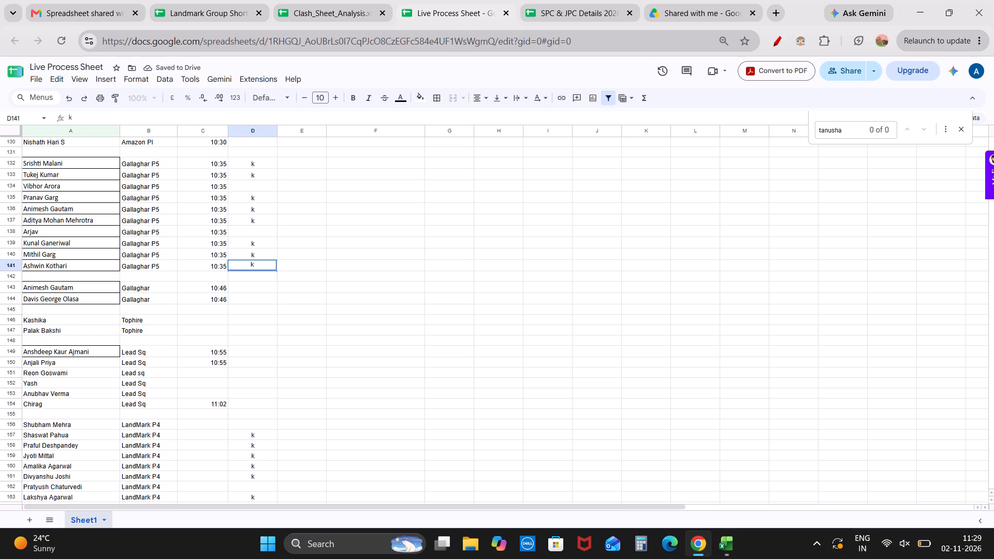
key(Up)
key(Up)
key(Up)
key(Up)
key(Up)
key(Up)
key(Up)
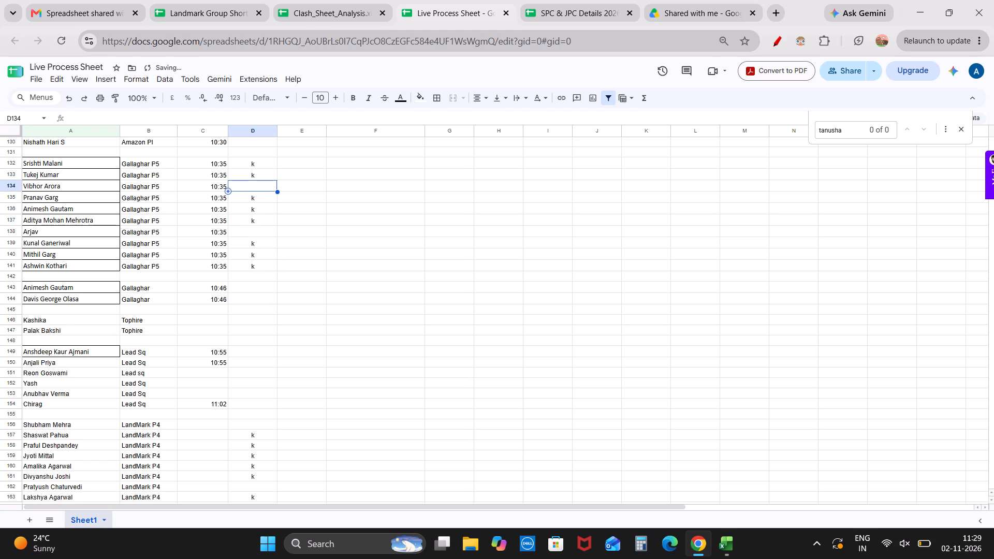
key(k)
key(Down)
key(Down)
key(Down)
key(Down)
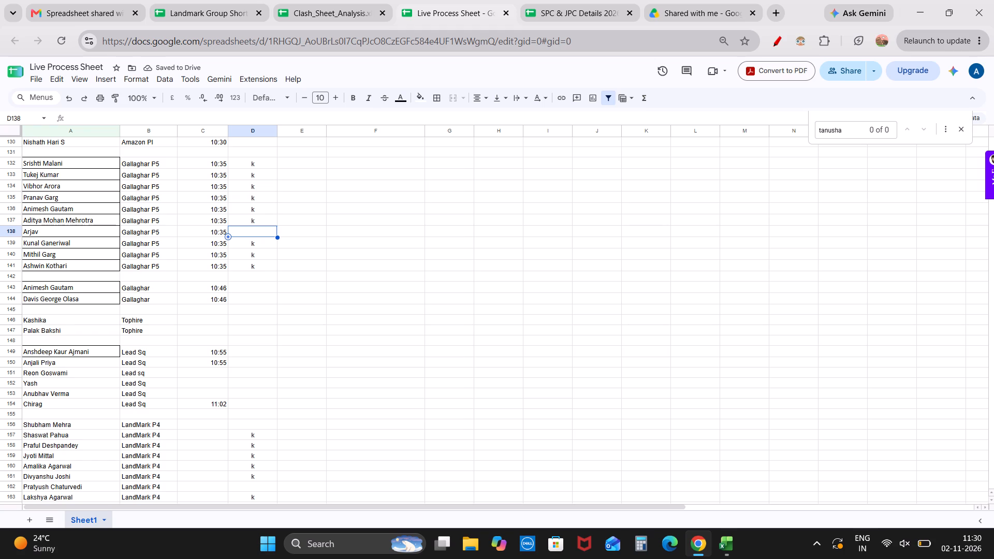
Review the entries and return marks from the Gallaghar P5 group down to the end of the LandMark list.
key(Down)
key(Down)
key(Down)
key(Down)
key(Down)
key(Down)
key(Down)
key(Down)
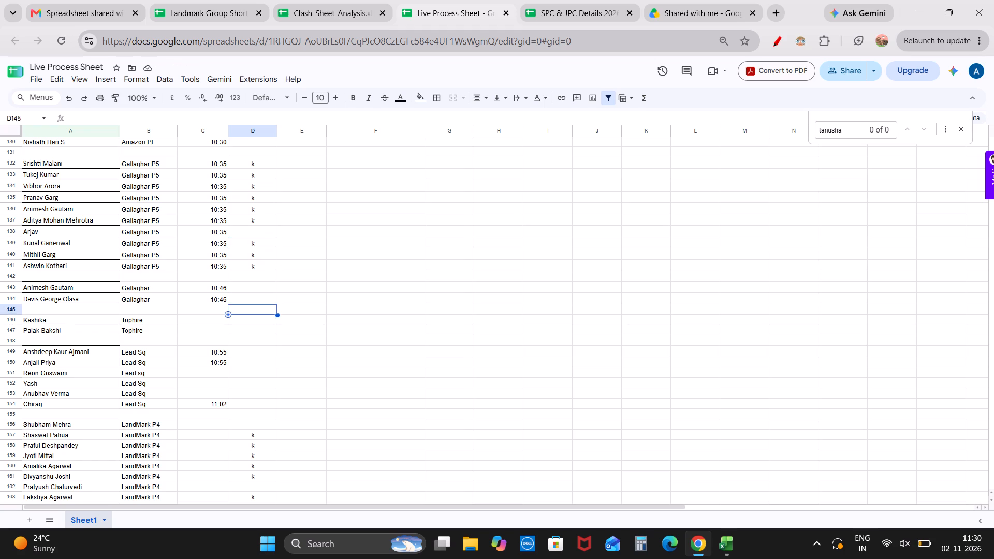
key(Down)
key(Down)
key(Down)
key(Down)
key(Down)
key(Down)
key(Down)
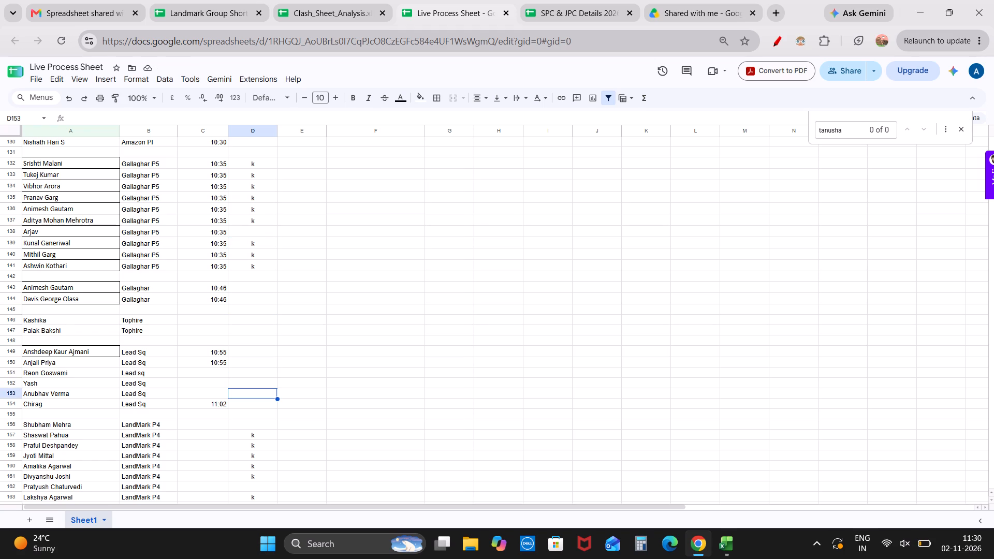
key(Down)
key(Down)
key(Down)
key(Down)
key(Down)
key(Down)
key(Down)
key(Down)
key(Down)
key(Down)
key(Down)
key(Down)
key(Down)
key(Down)
key(Down)
key(Down)
key(Down)
key(Down)
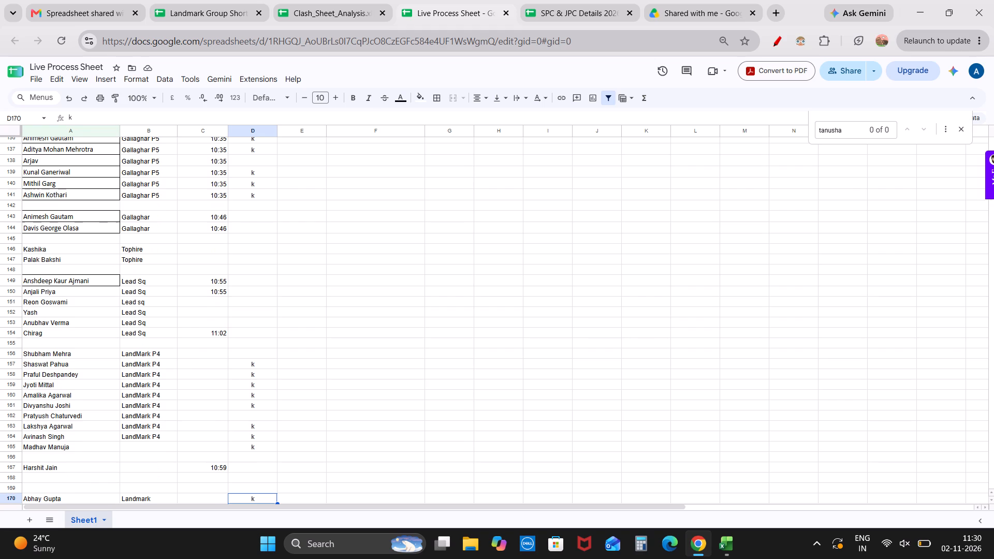
key(Down)
key(Down)
key(Down)
key(Down)
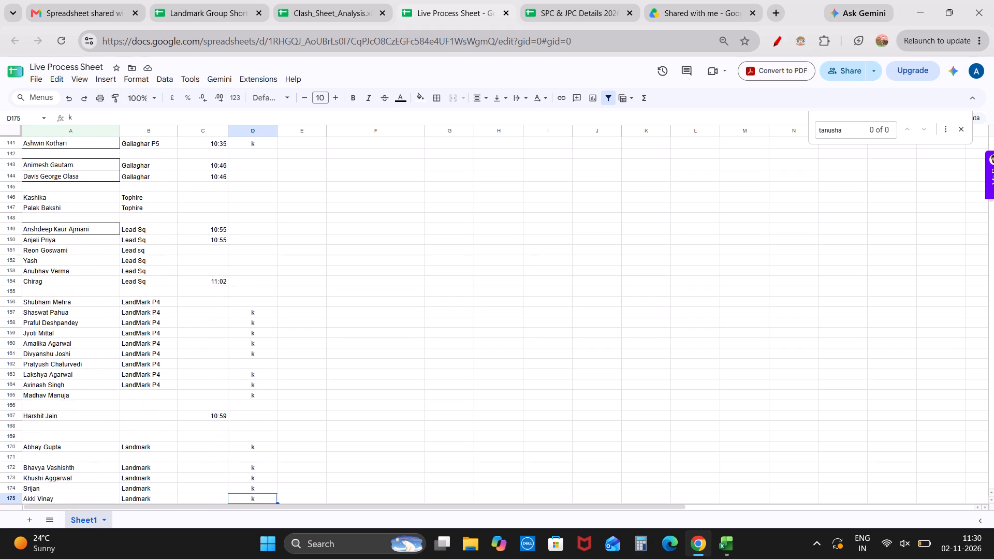
key(Down)
key(Down)
key(Down)
key(Down)
key(Down)
key(Down)
key(Down)
key(Down)
key(Down)
key(Down)
key(Down)
key(Down)
key(Down)
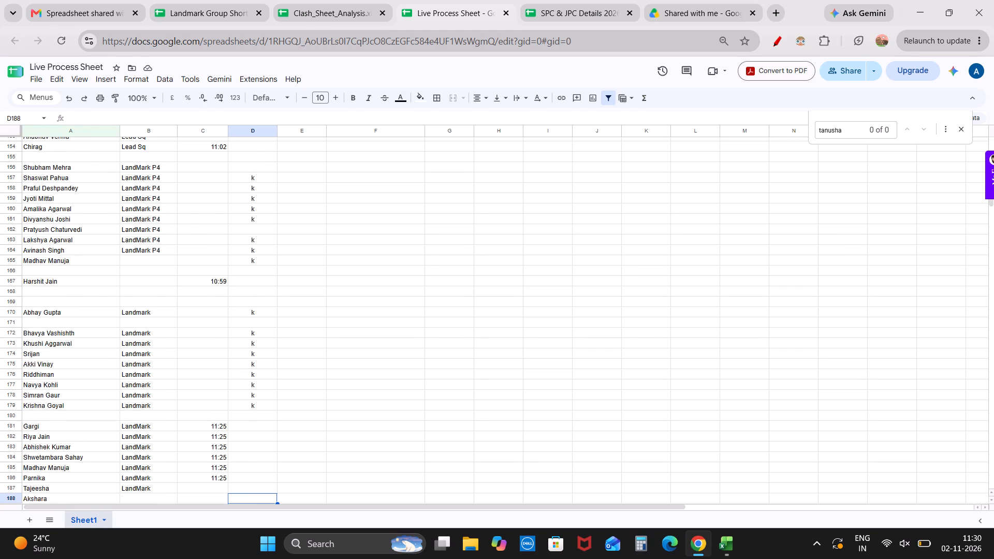
key(Down)
key(Down)
key(Down)
Look back up the list to the Crisil group and recheck the entries from there down through the Landmark groups.
key(Up)
key(Up)
key(Up)
key(Up)
key(Up)
key(Up)
key(Up)
key(Up)
key(Up)
key(Up)
key(Up)
key(Up)
key(Up)
key(Up)
key(Up)
key(Up)
key(Up)
key(Up)
key(Up)
key(Up)
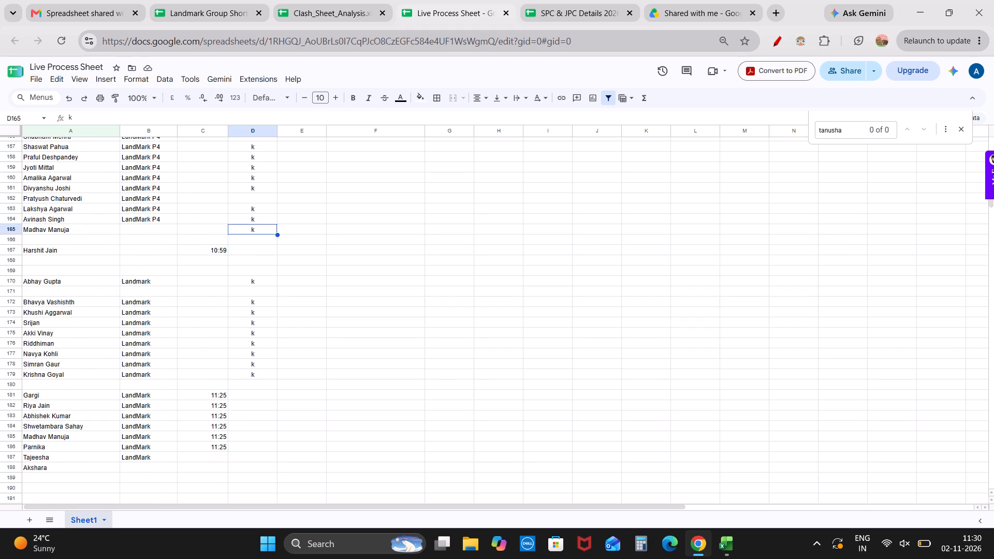
key(Up)
key(Up)
key(Up)
key(Up)
key(Up)
key(Up)
key(Up)
key(Up)
key(Up)
key(Up)
key(Up)
key(Up)
key(Up)
key(Up)
key(Up)
key(Up)
key(Up)
key(Up)
key(Up)
key(Up)
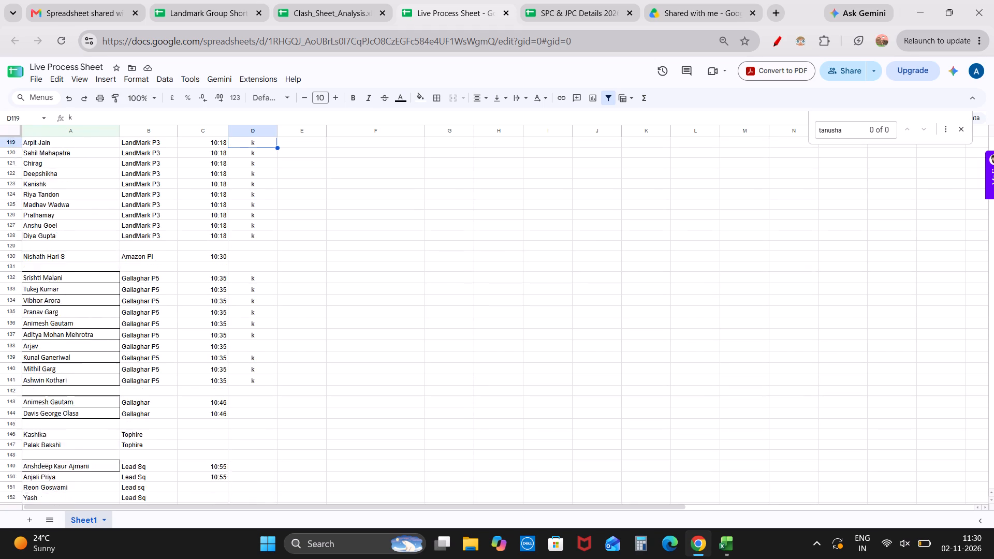
key(Down)
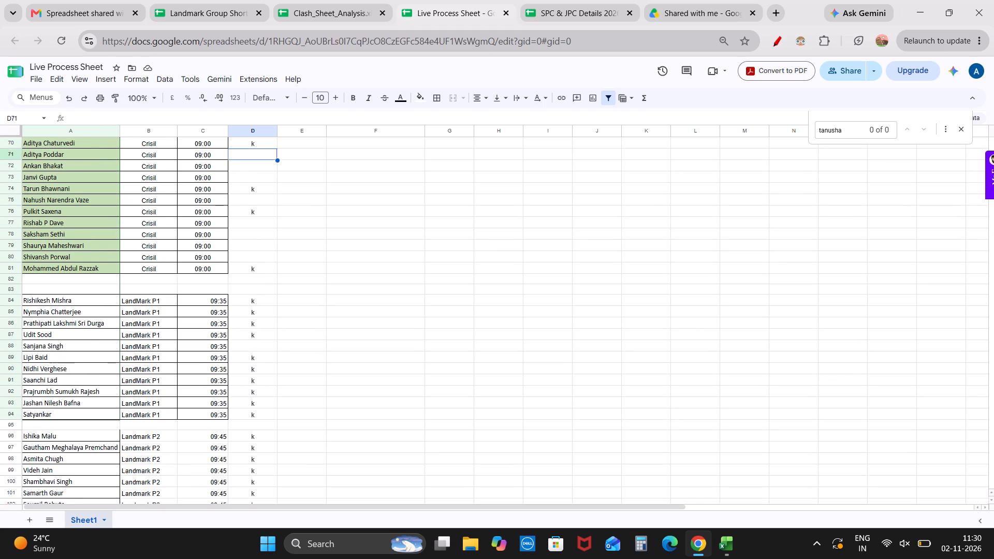
key(Down)
key(Down)
key(Down)
key(Down)
key(Down)
key(Down)
key(Down)
key(Down)
key(Down)
key(Down)
key(Down)
key(Down)
key(Down)
key(Down)
key(Down)
key(Down)
key(Down)
key(Down)
key(Down)
key(Down)
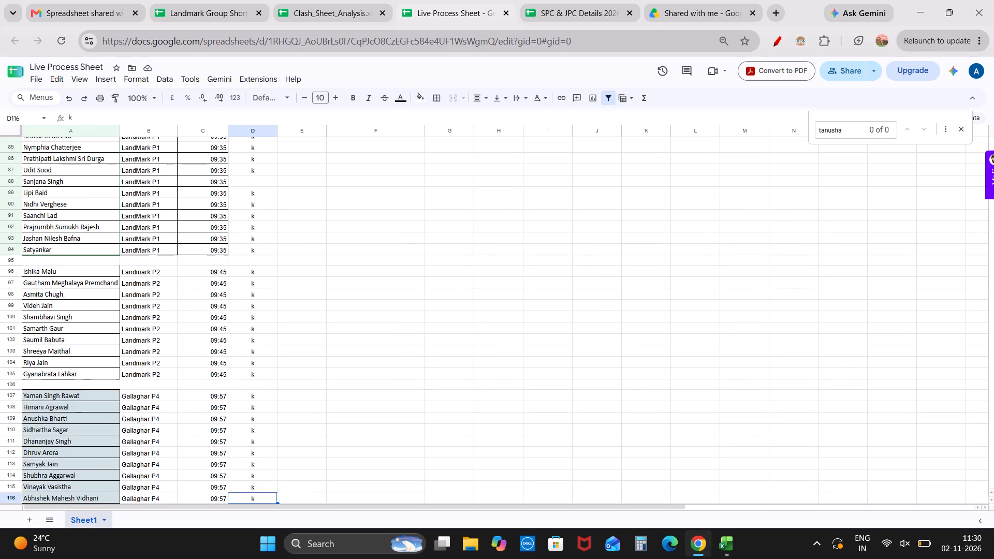
key(Down)
key(Down)
key(Down)
key(Down)
key(Down)
key(Down)
key(Down)
key(Down)
key(Down)
key(Down)
key(Down)
key(Down)
key(Down)
key(Down)
key(Down)
key(Down)
key(Down)
key(Down)
key(Down)
key(Down)
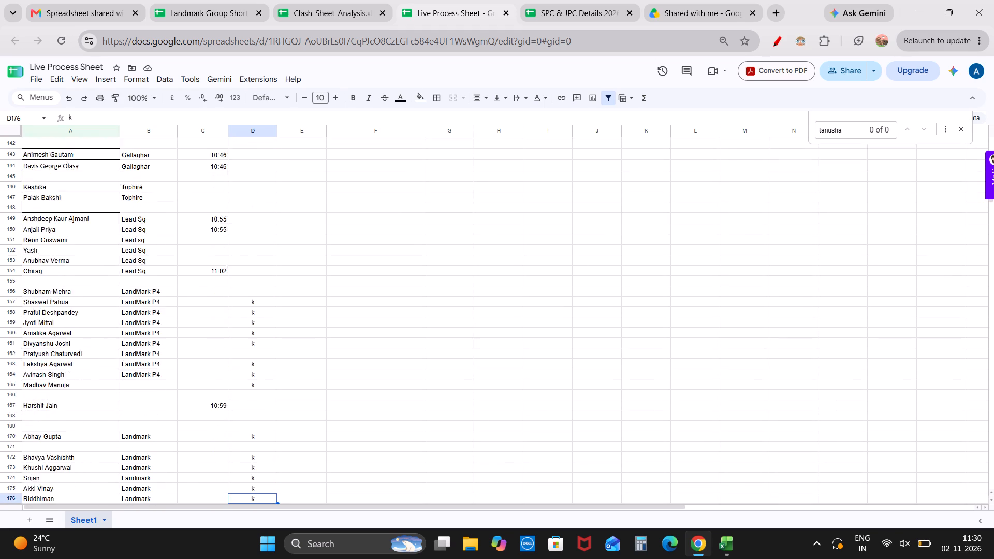
Enter the new student PRathi, with surname, in cell A191 below the last LandMark entries.
key(Left)
key(Left)
key(Left)
key(Up)
key(Up)
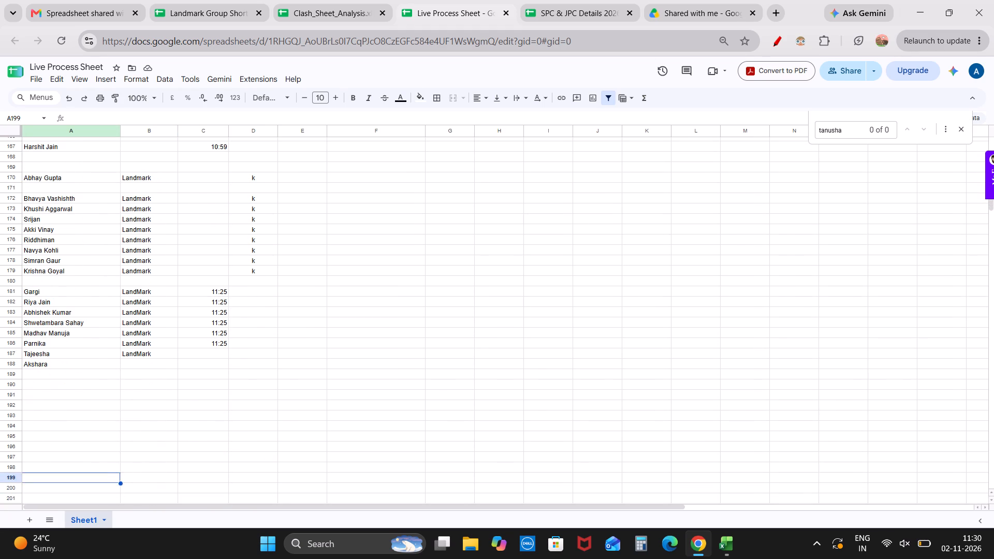
key(Up)
key(Up)
key(Up)
key(Up)
key(Up)
key(Up)
key(Up)
key(Up)
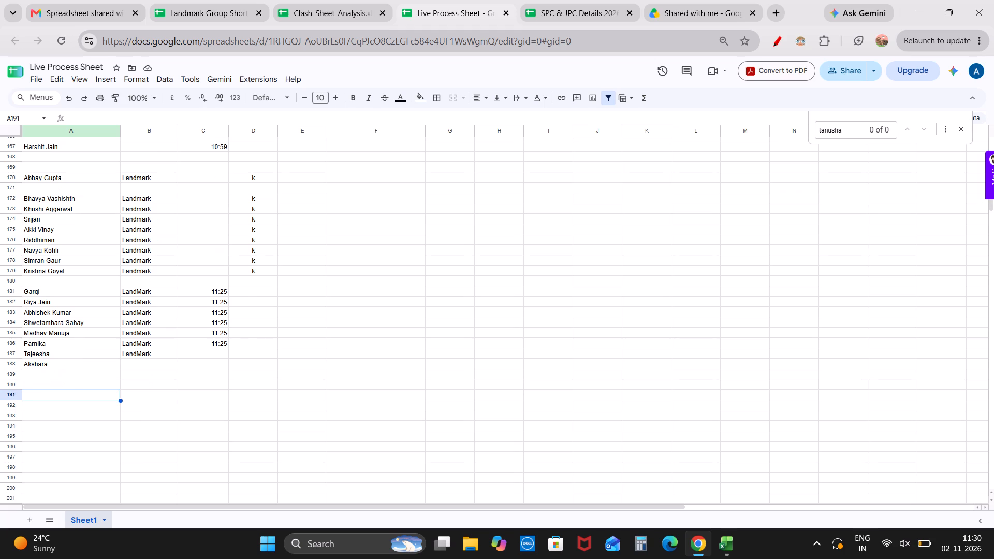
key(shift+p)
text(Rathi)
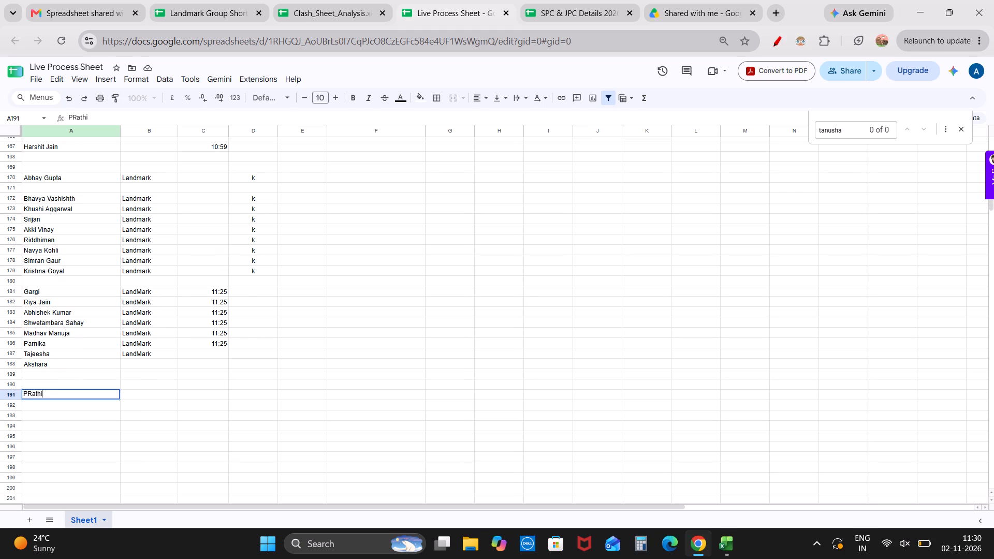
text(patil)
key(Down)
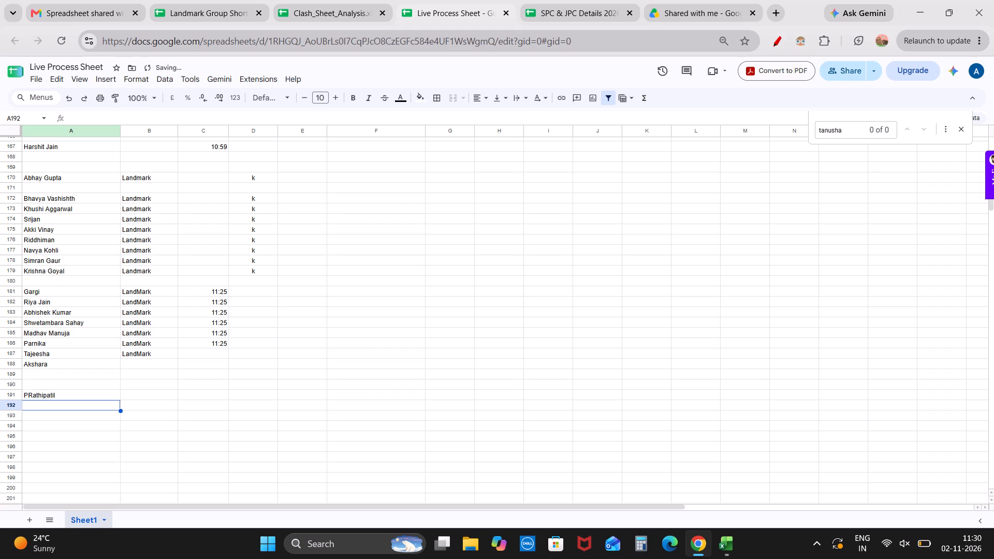
Complete PRathi's row 191 with k in column D and Lead Sq GD as the process in column B.
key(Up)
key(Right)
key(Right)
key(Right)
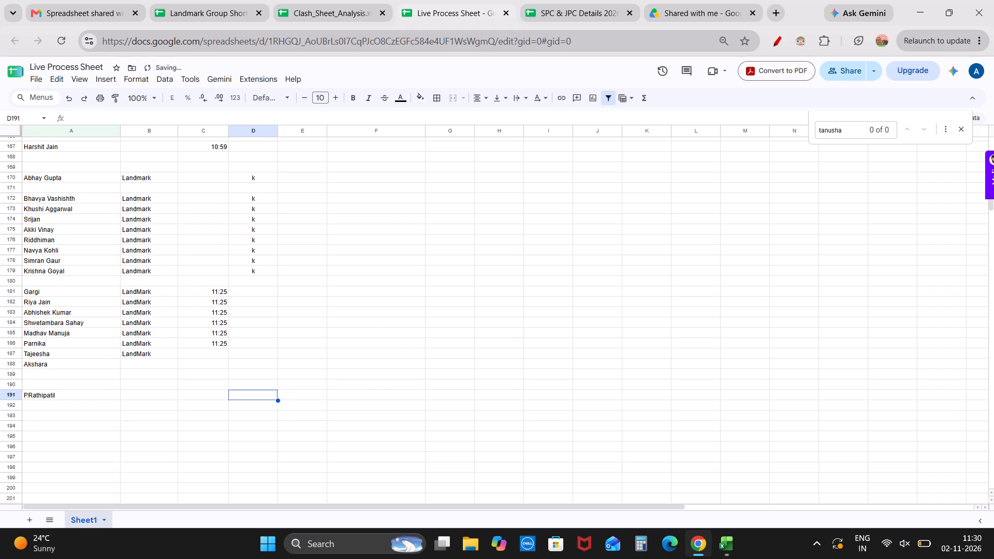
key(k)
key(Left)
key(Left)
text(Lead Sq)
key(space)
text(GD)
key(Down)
Add the new students Anjali and Vinayak, each with second name, and Saanchi in cells A192 to A194, with Saanchi in A193.
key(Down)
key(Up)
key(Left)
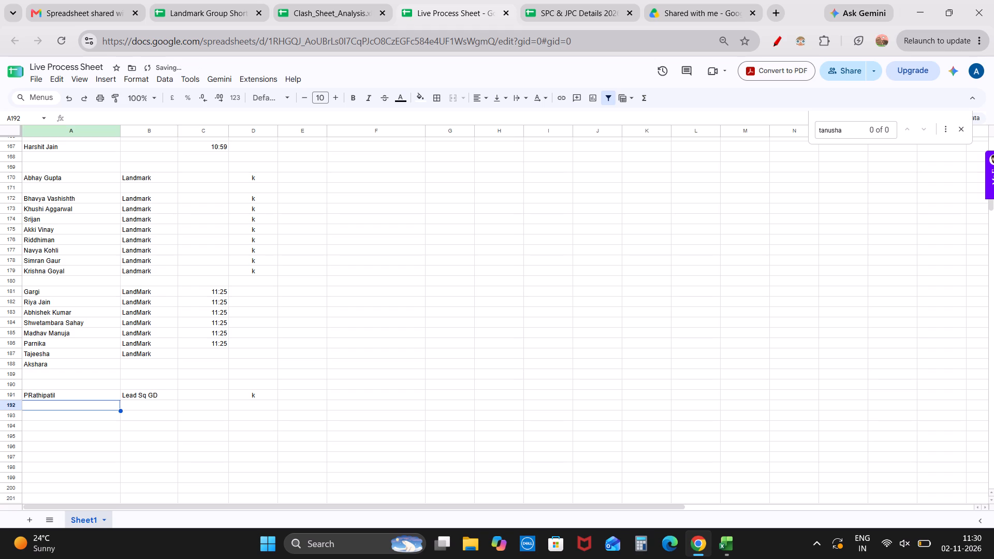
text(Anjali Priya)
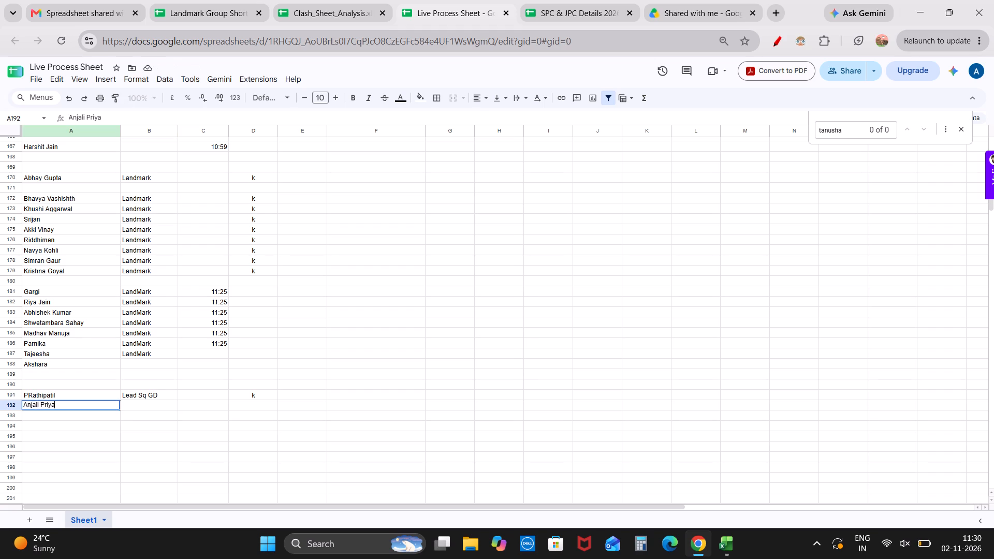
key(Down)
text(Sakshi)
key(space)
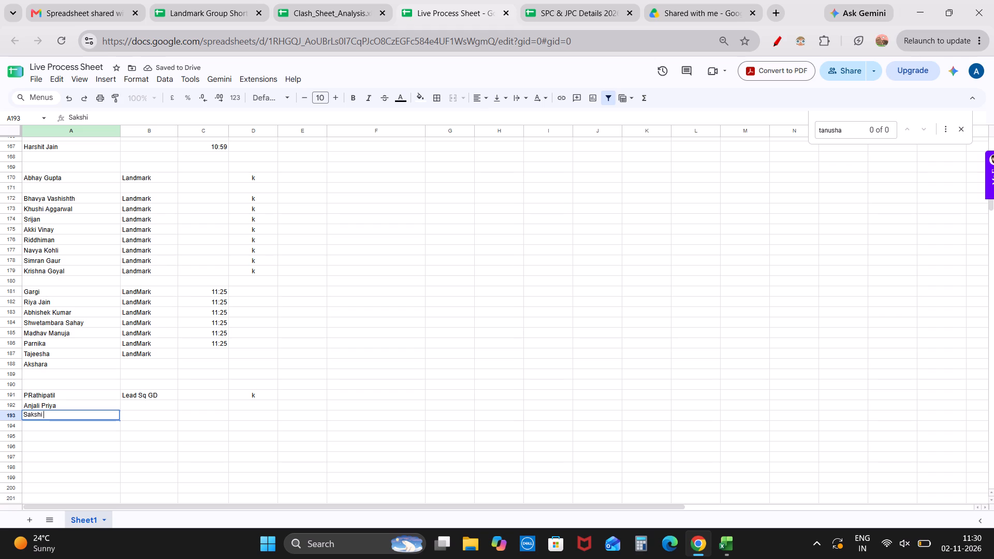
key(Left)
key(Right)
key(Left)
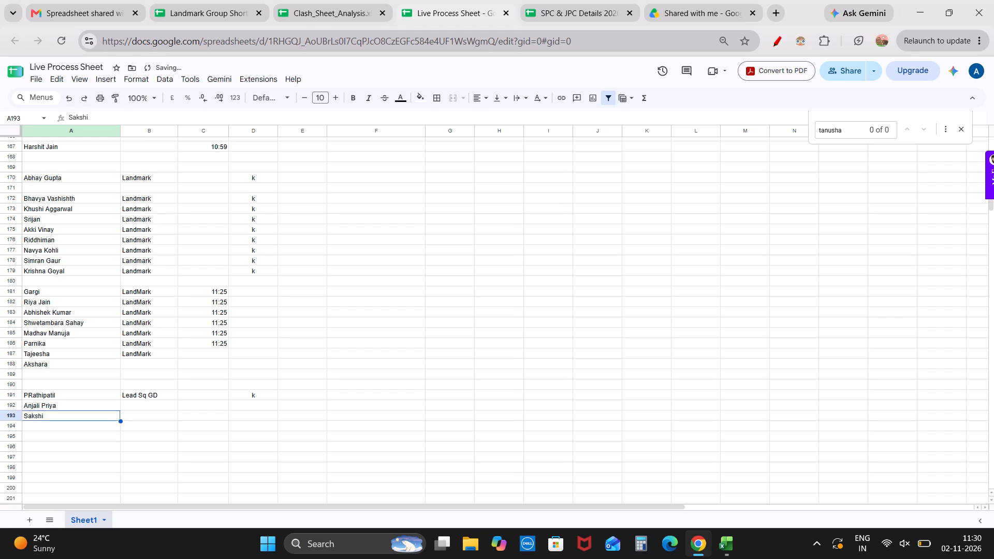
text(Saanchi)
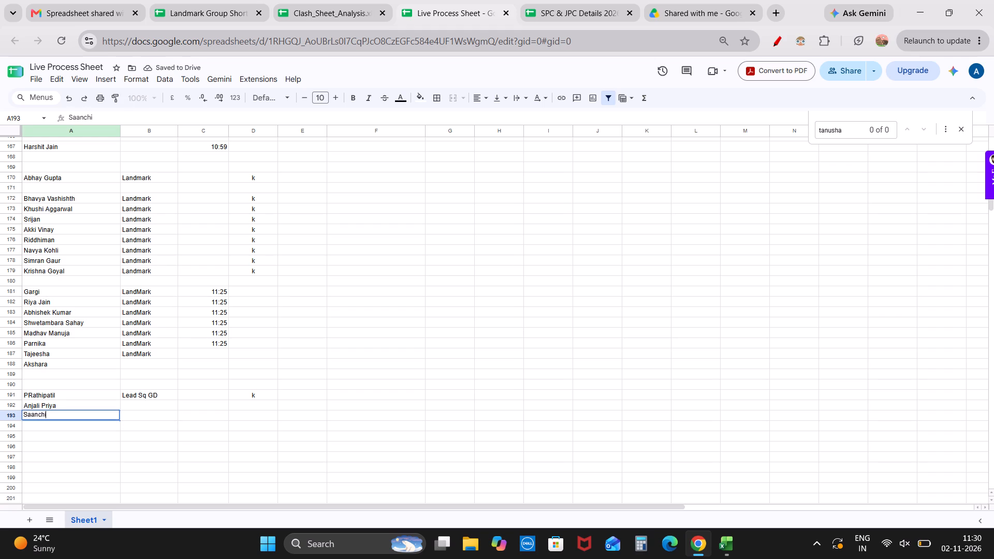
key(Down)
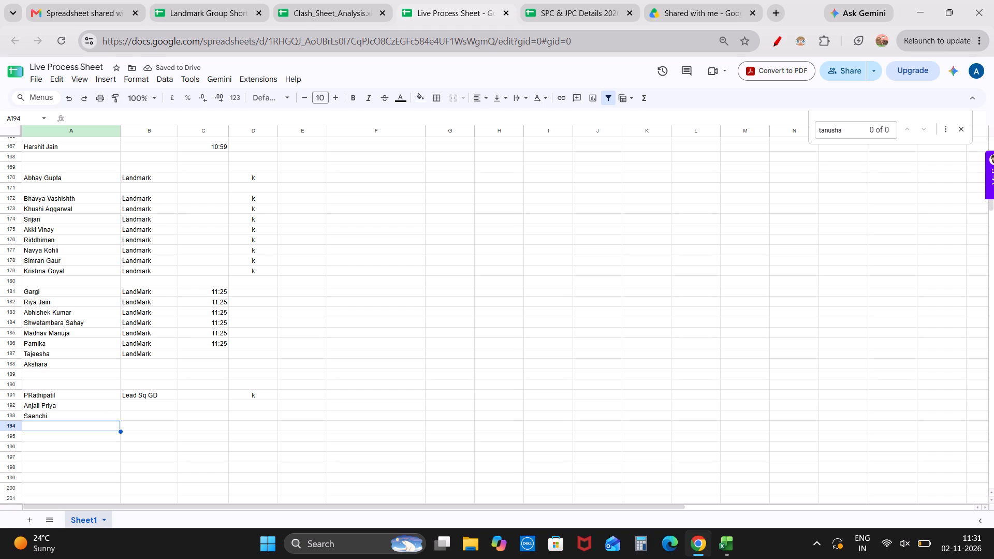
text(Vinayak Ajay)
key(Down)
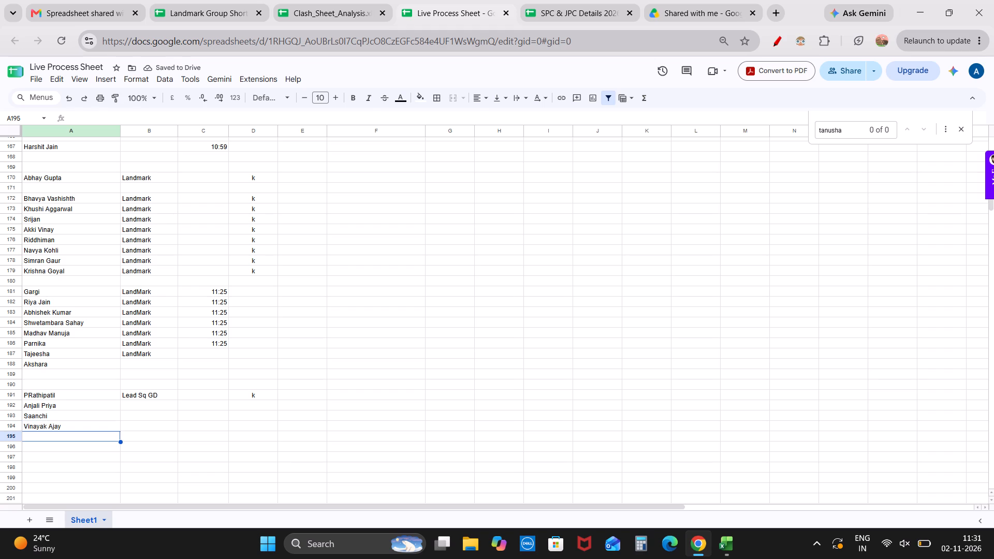
Add the new students Prajrumbh, Anshdeep, Ura and Anubhav in cells A195 to A198.
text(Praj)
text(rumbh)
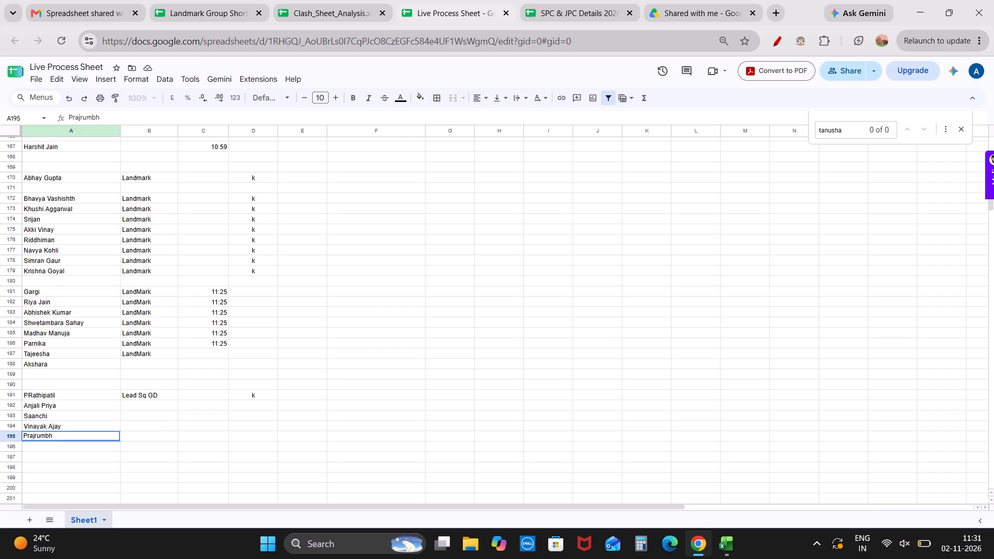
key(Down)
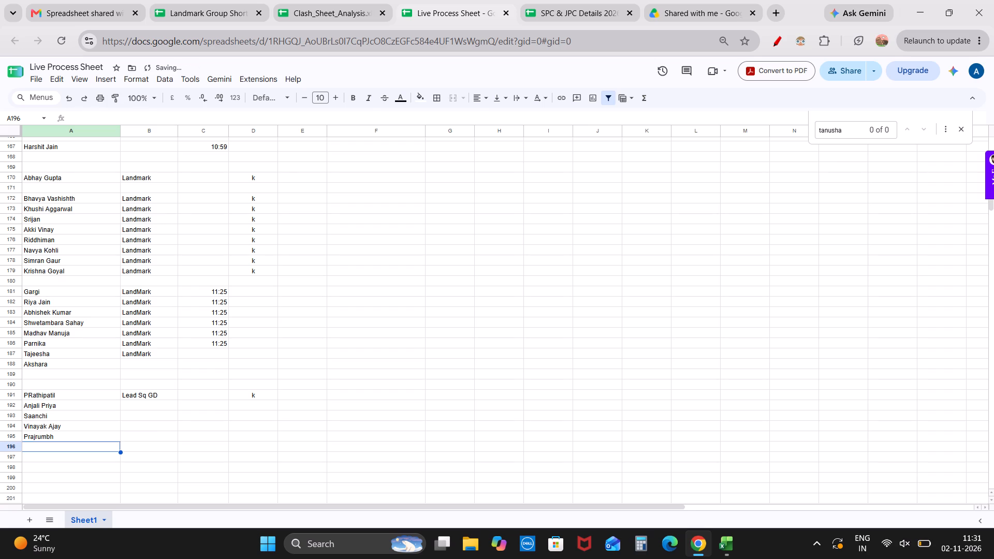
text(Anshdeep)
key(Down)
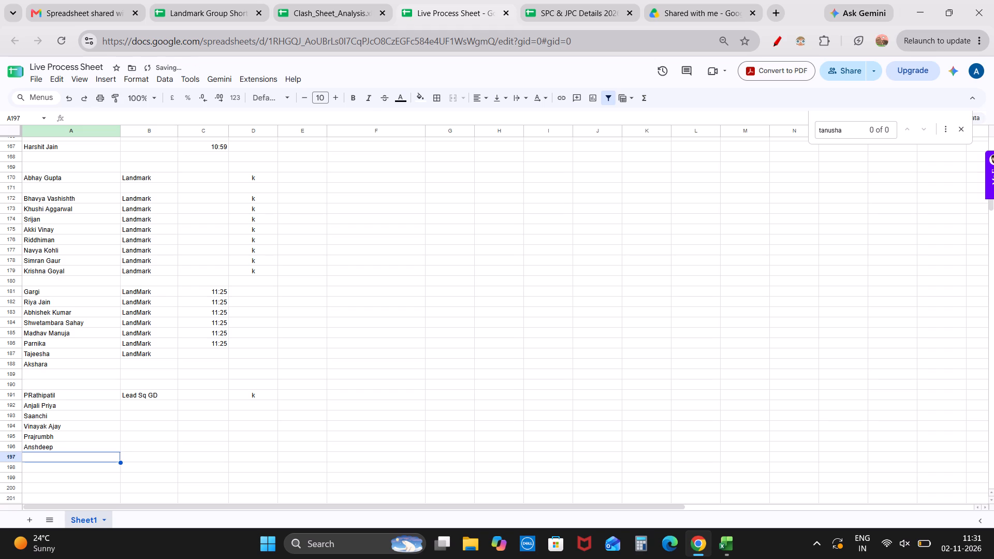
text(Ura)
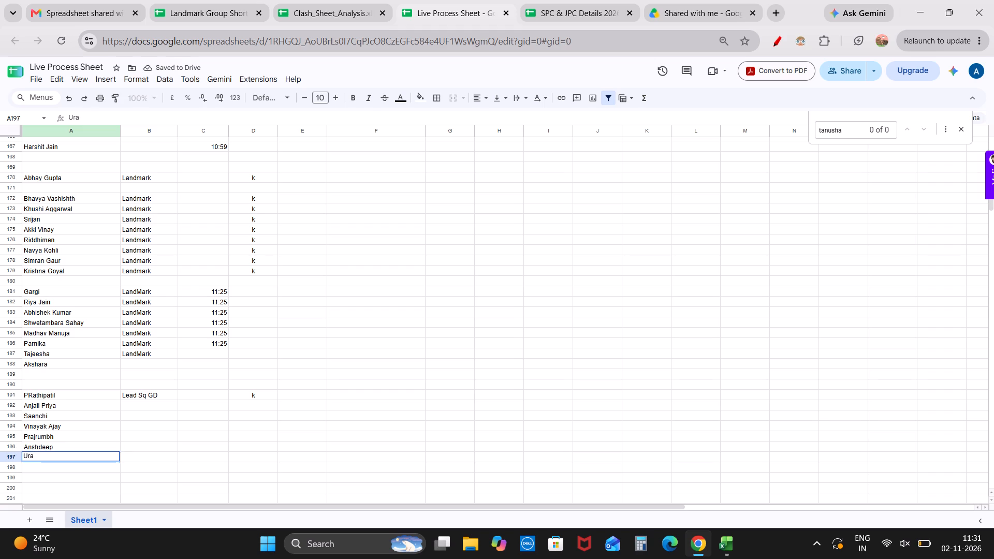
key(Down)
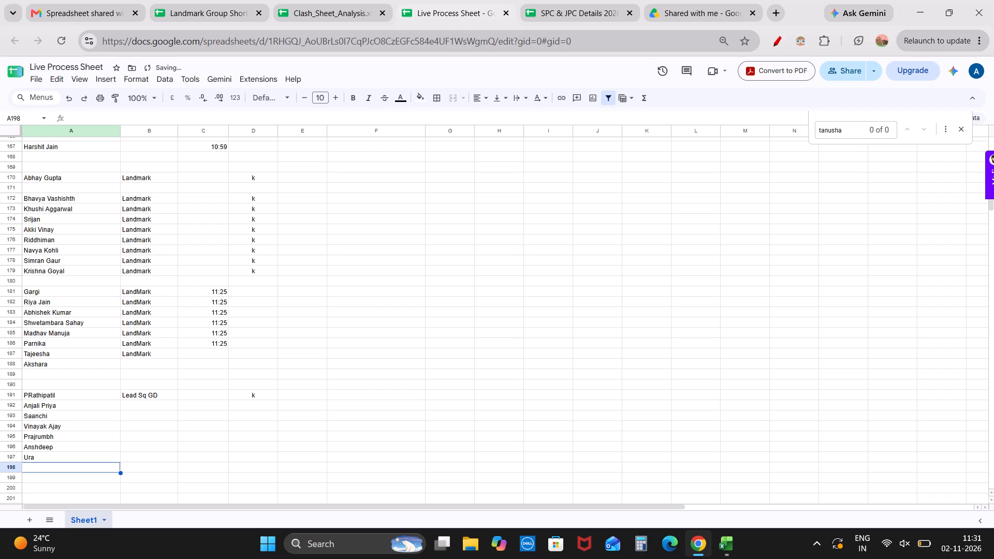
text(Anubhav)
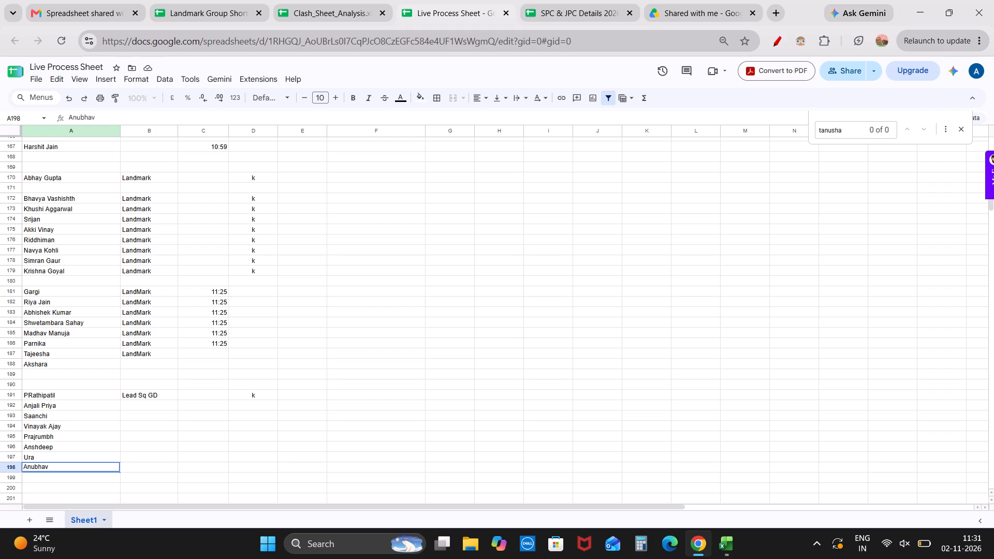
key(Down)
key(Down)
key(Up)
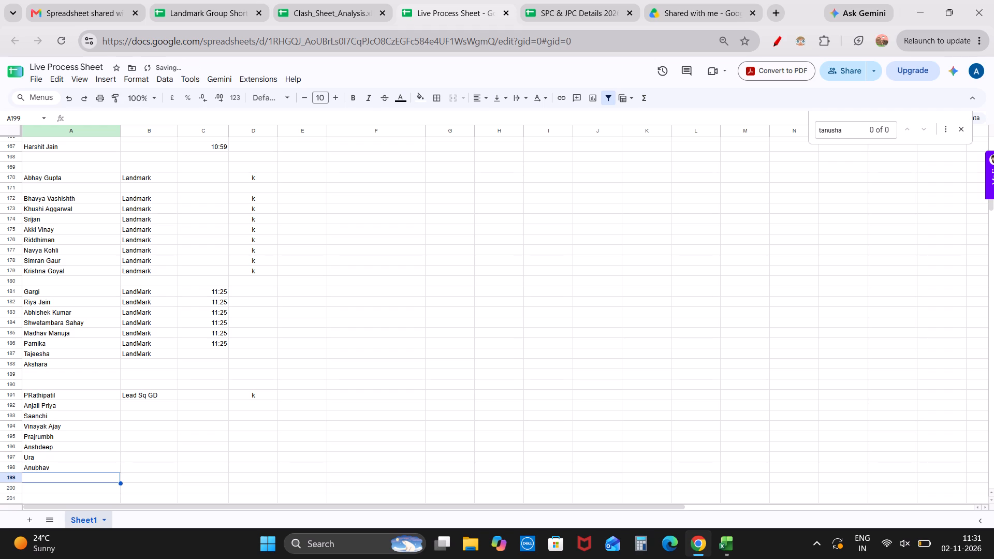
Add Reon, Yash and Aakriti with surnames for the latter two, and Anaisha, in cells A199 to A202.
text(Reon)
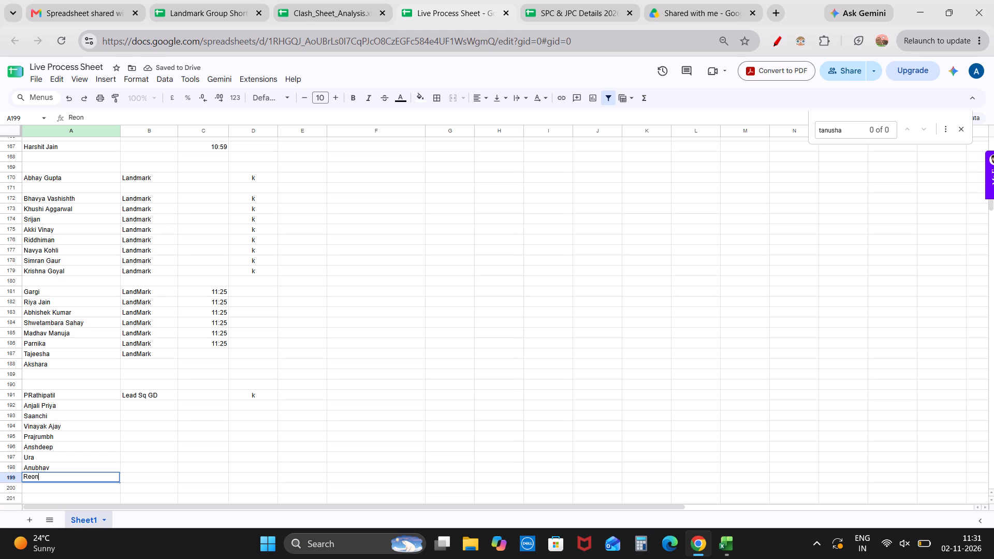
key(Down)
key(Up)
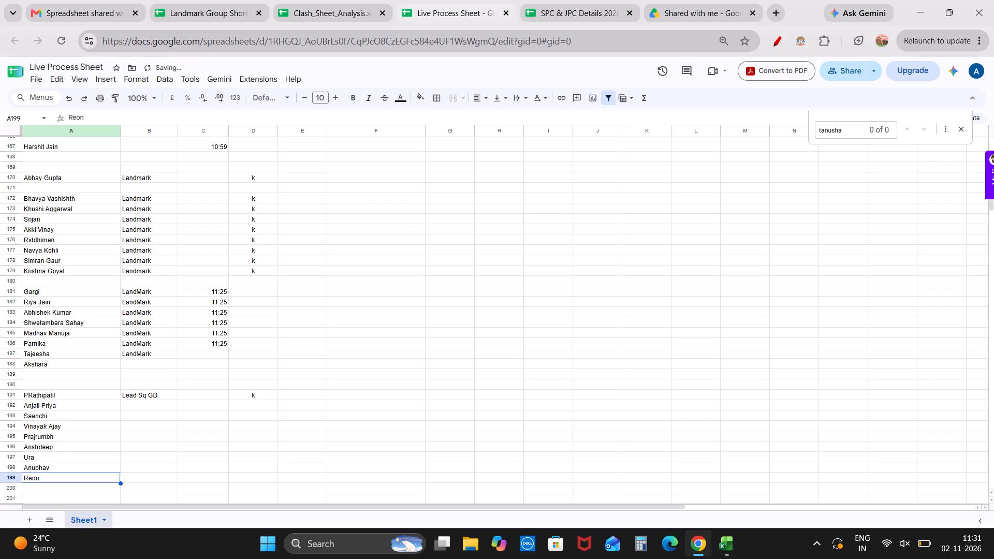
double_click(68, 478)
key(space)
key(Left)
key(Down)
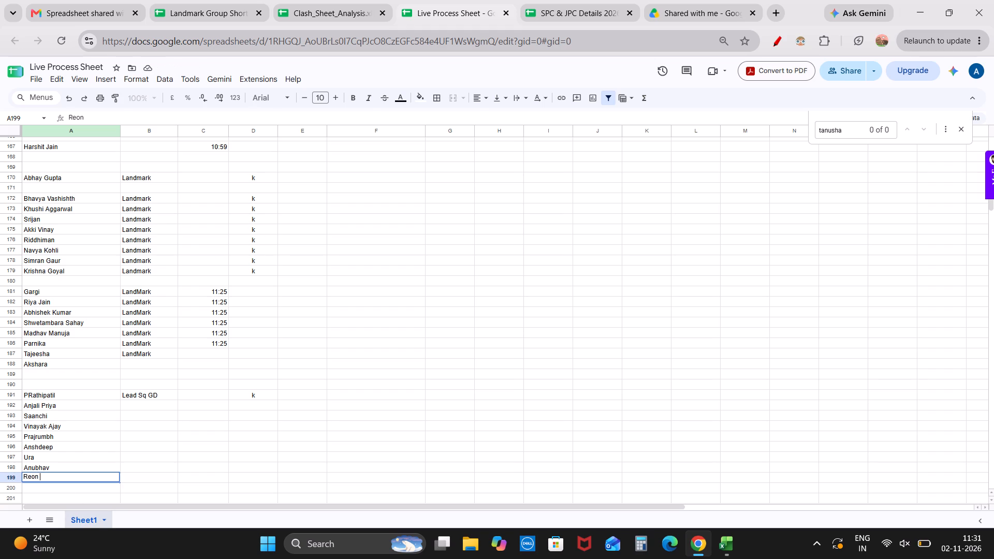
click(49, 490)
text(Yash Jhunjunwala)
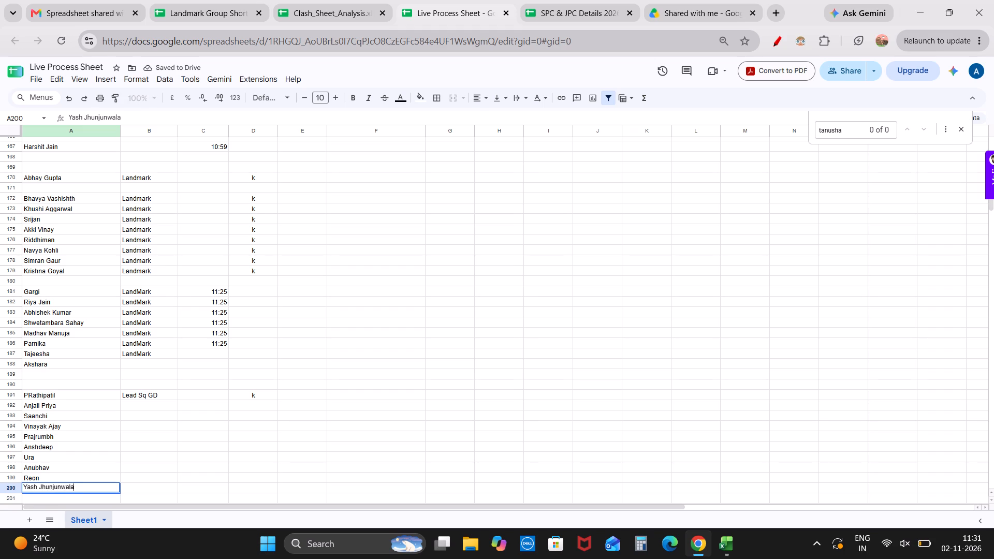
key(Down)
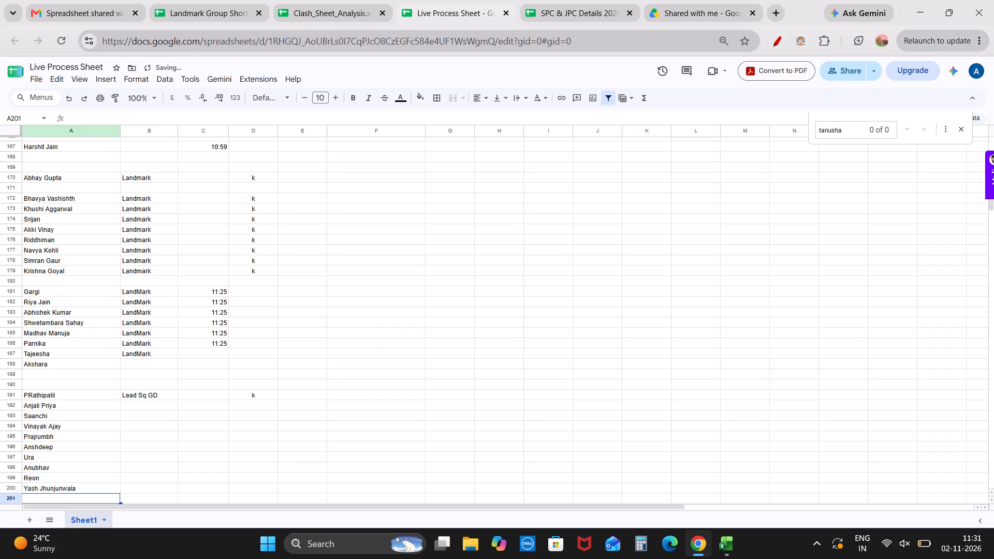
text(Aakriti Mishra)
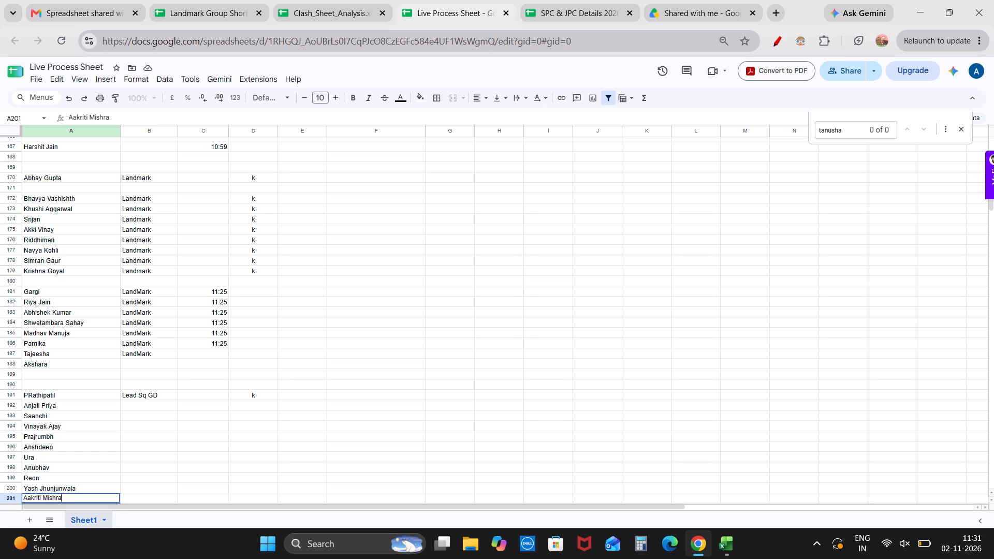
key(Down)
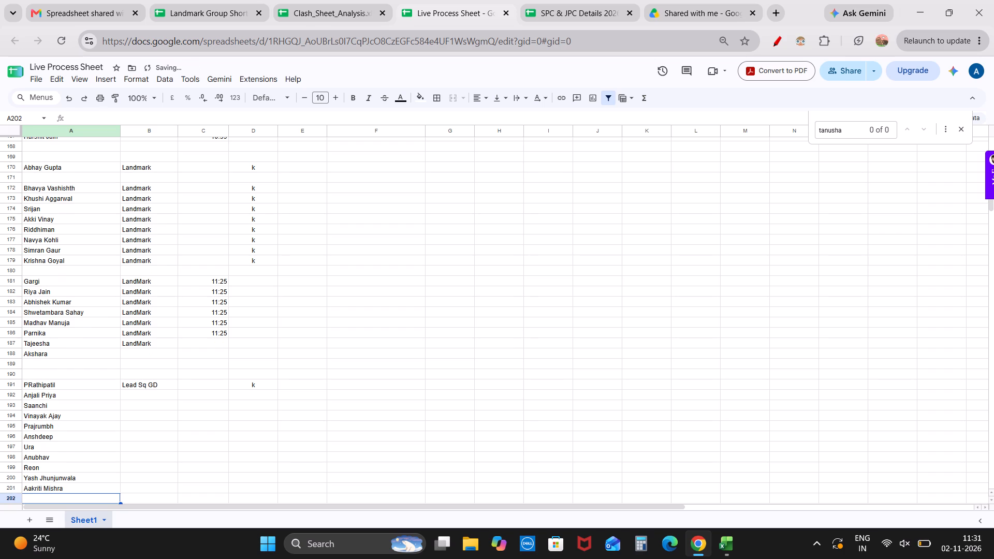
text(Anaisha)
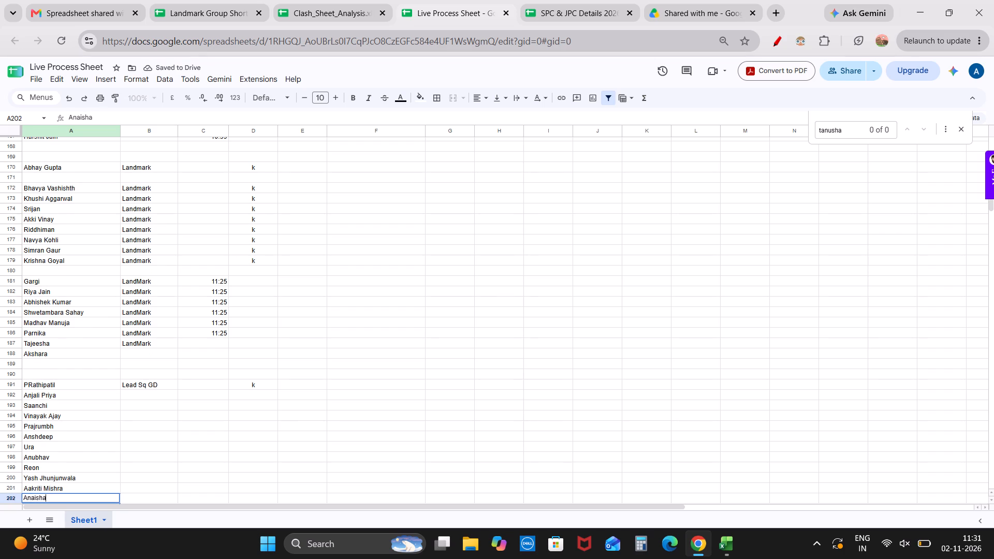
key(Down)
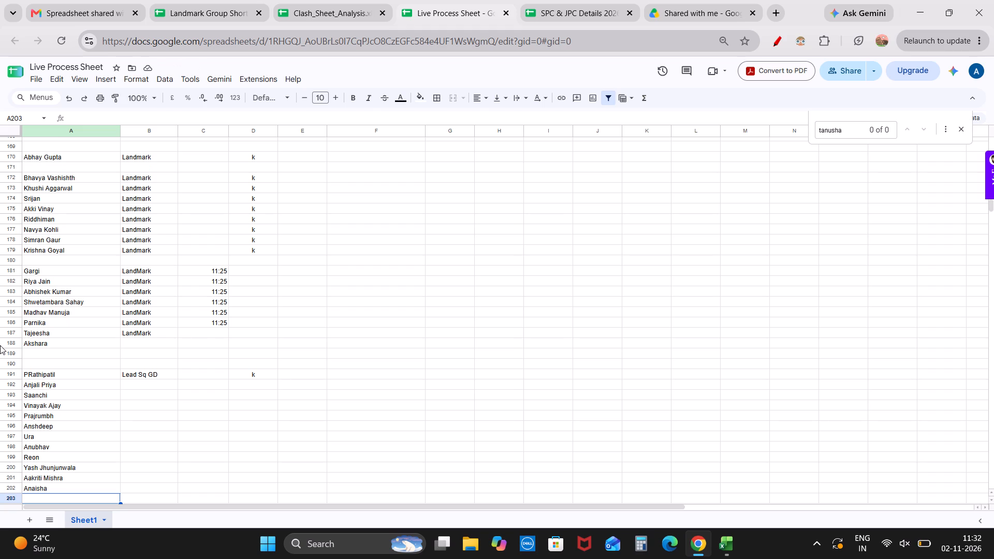
In the Clash_Sheet_Analysis spreadsheet, open the Gallaghar sheet and inspect name cells D6 and D7 in the first GD panel list.
click(303, 0)
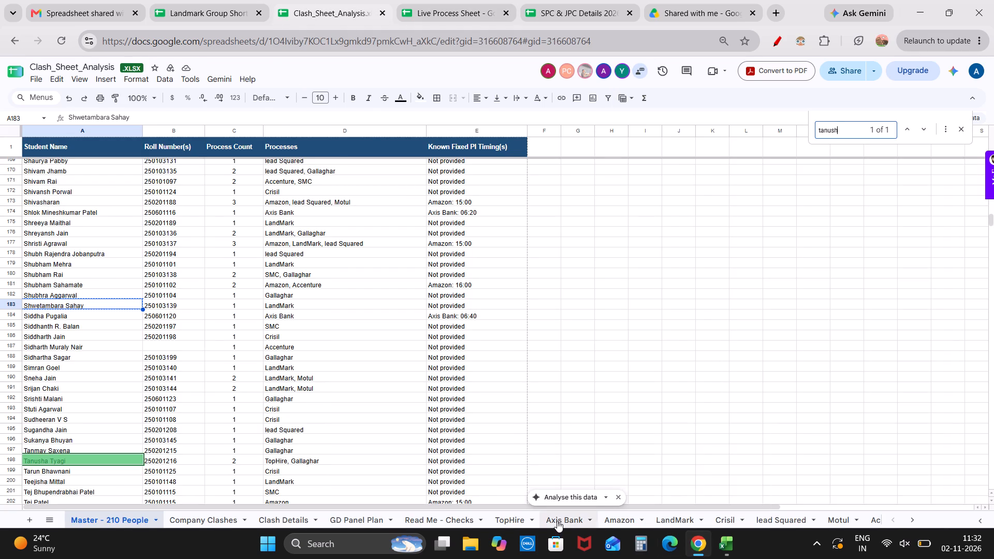
scroll(536, 523, left, 4)
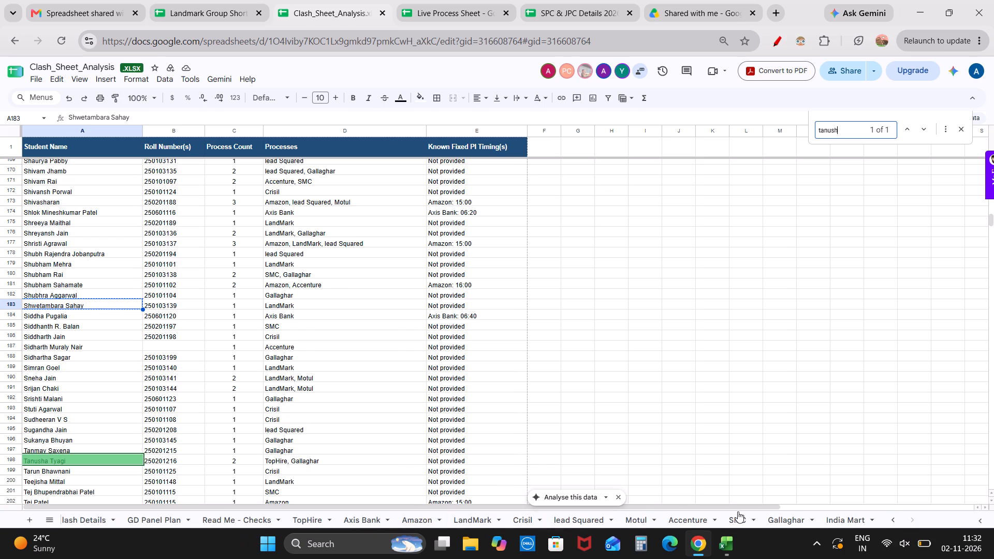
click(771, 516)
scroll(416, 339, up, 7)
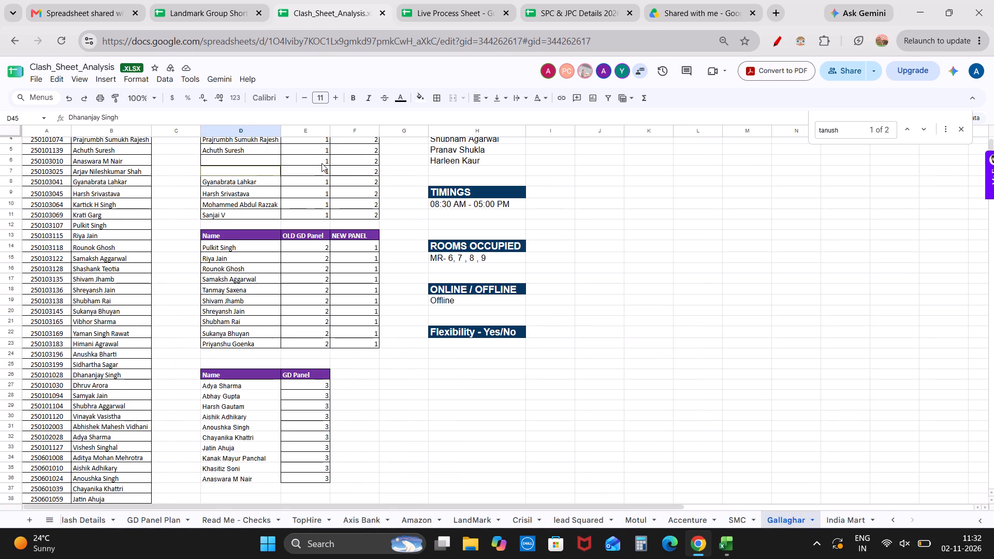
click(245, 199)
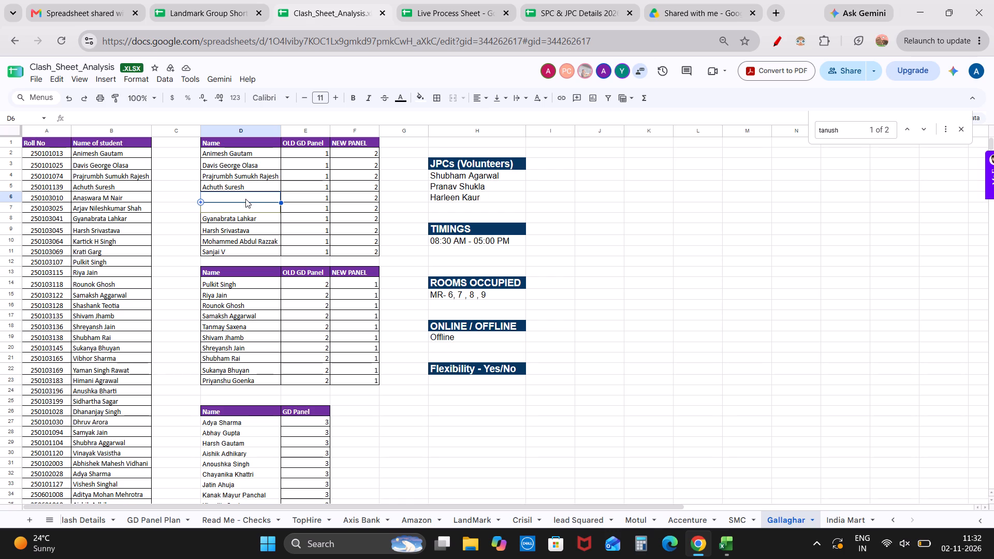
click(242, 213)
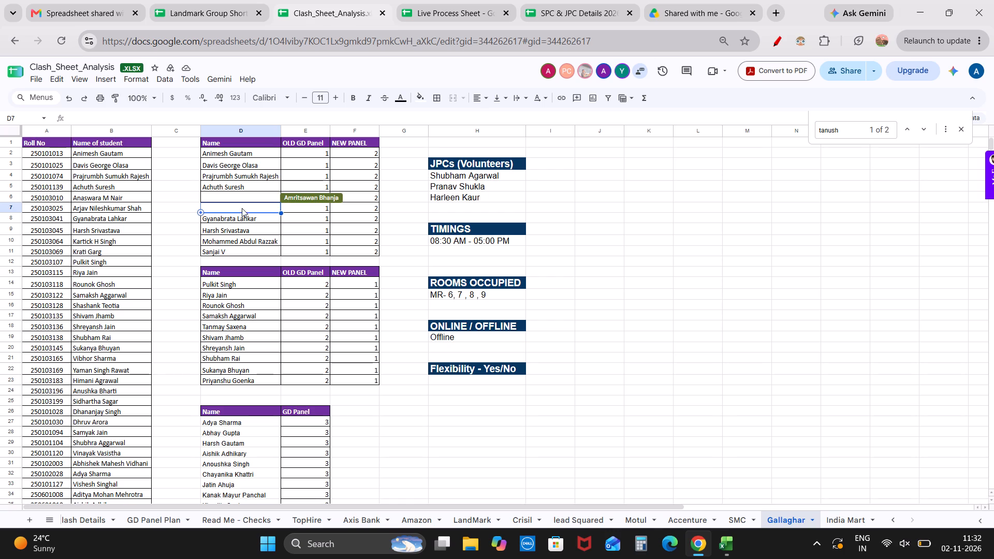
click(241, 201)
click(241, 198)
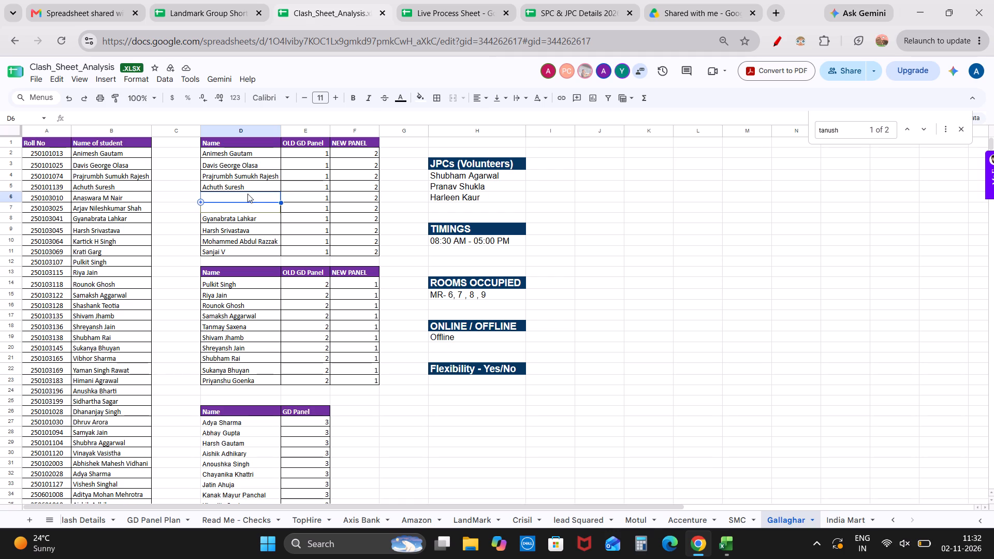
Review the Gallaghar GD panel name lists down to panel 6, going through them a second time from the start.
scroll(238, 351, down, 2)
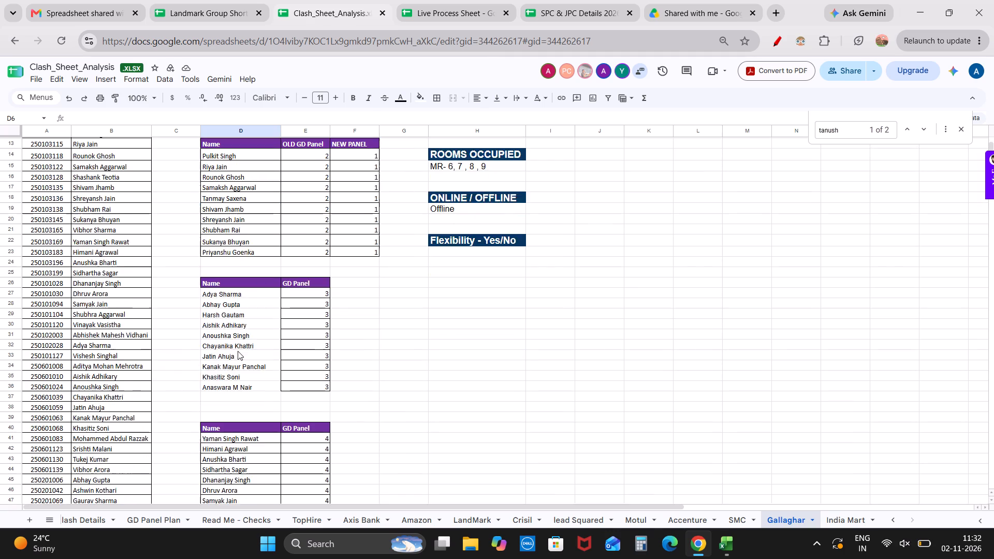
scroll(238, 351, down, 6)
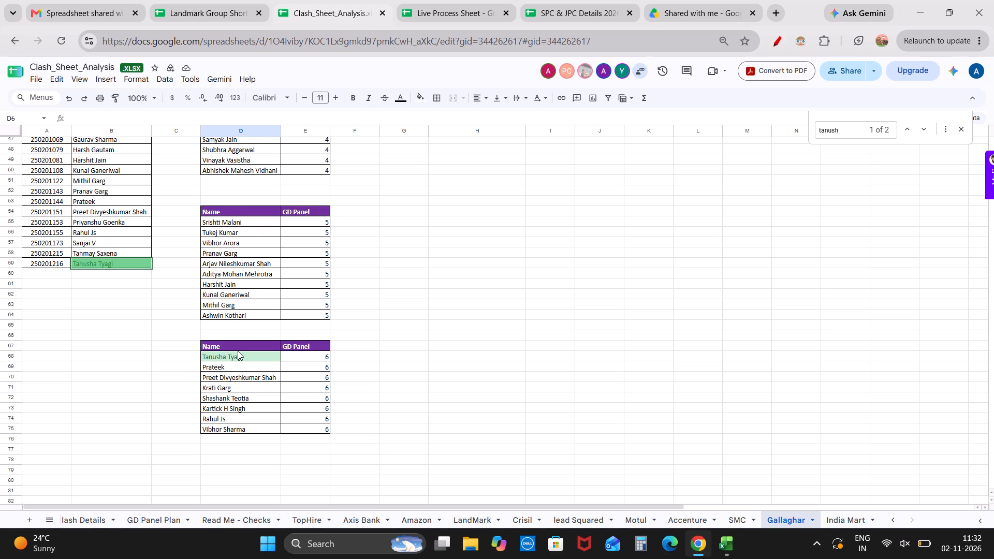
scroll(238, 351, up, 4)
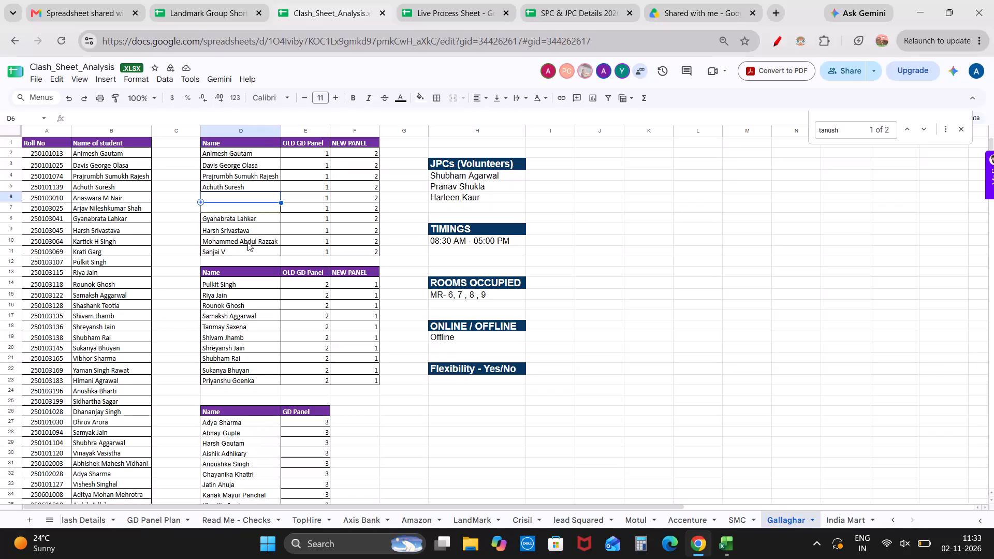
scroll(247, 242, down, 4)
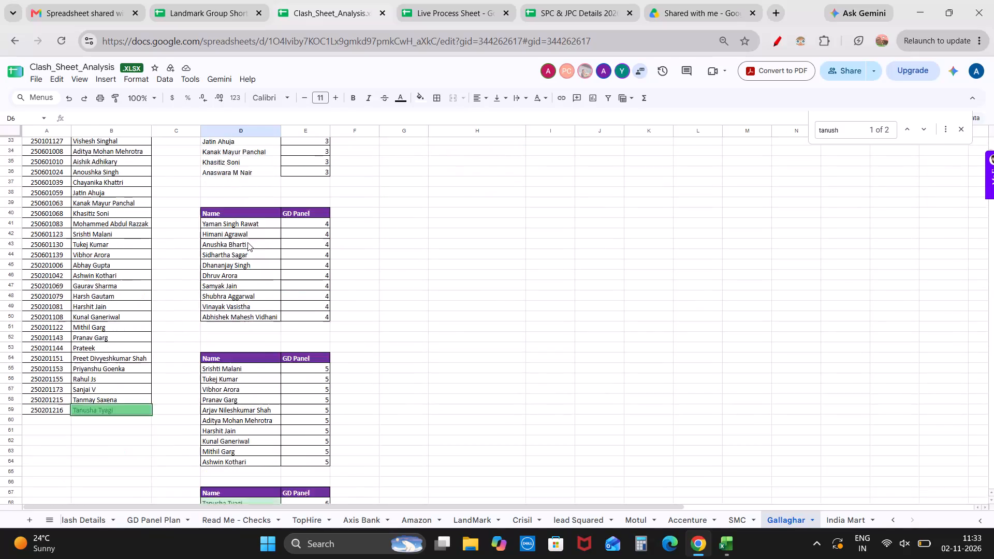
scroll(247, 242, down, 3)
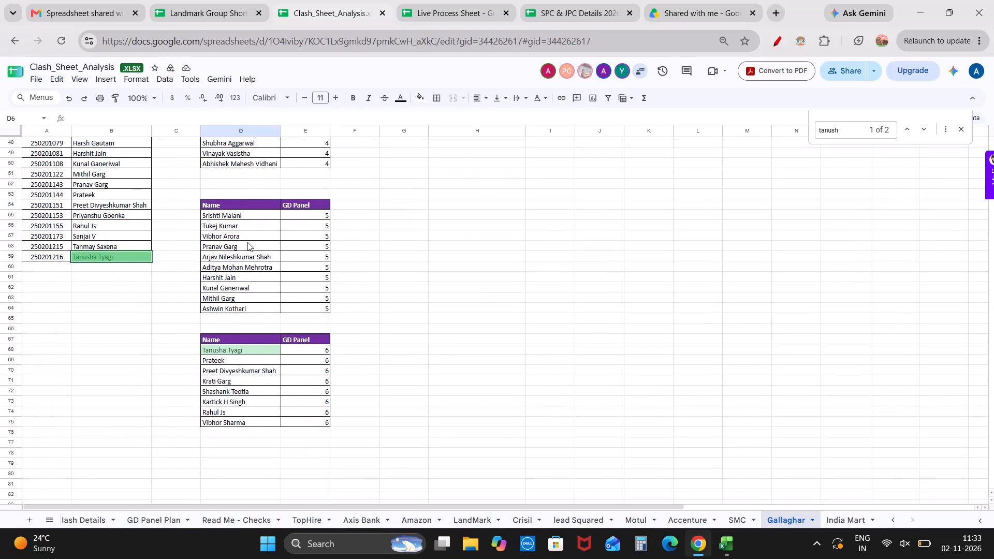
scroll(247, 242, down, 1)
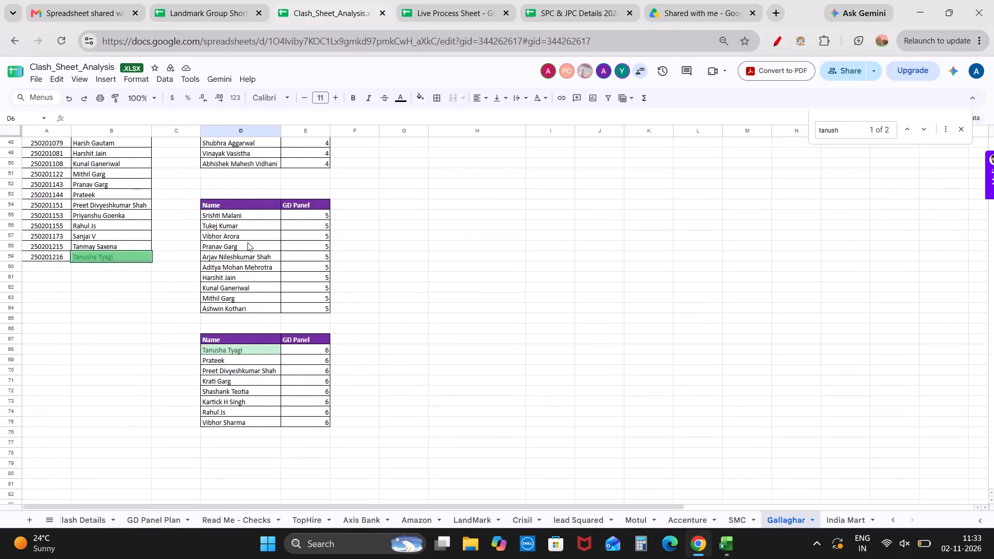
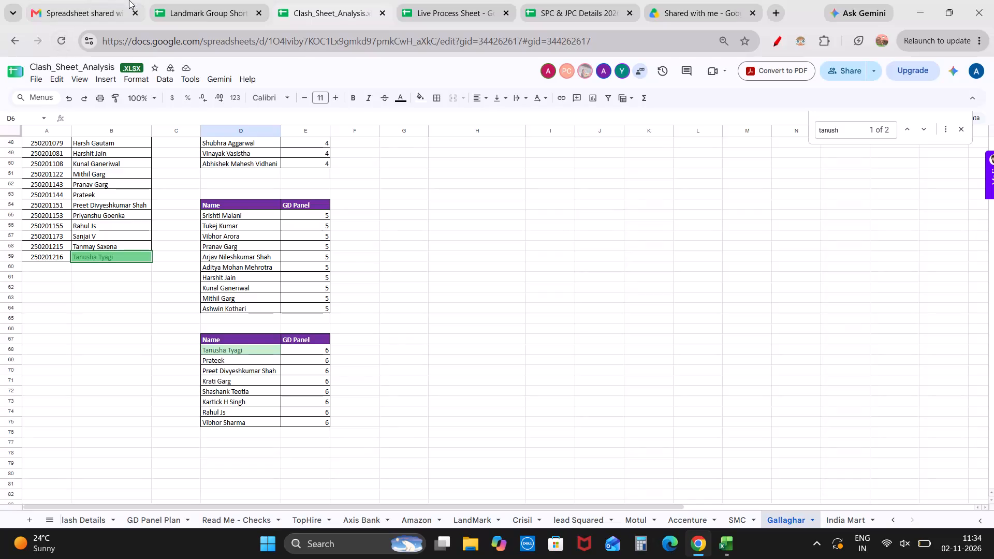
Open the Master - 210 People sheet in Clash_Sheet_Analysis and search it for the student Riya by first name and surname.
click(178, 6)
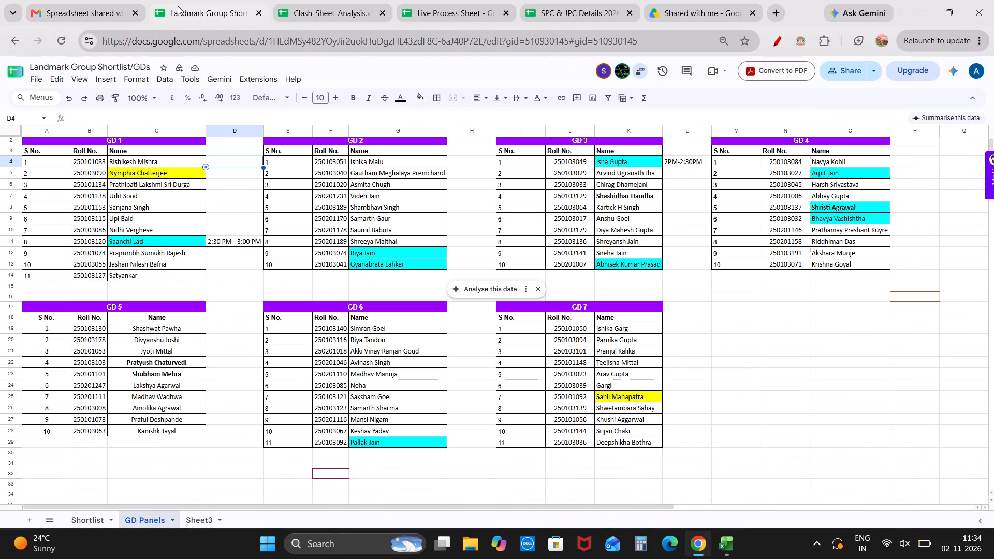
click(325, 0)
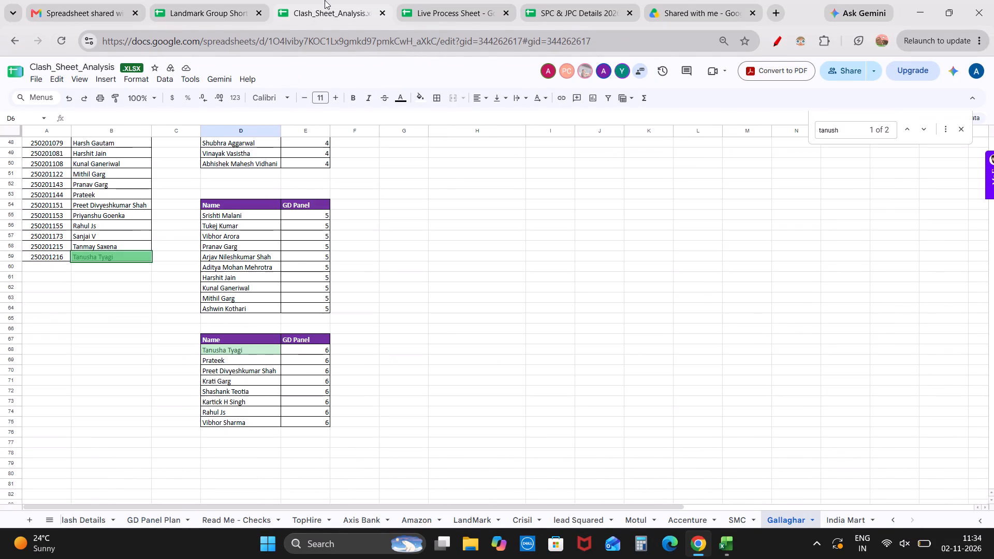
scroll(92, 510, right, 1)
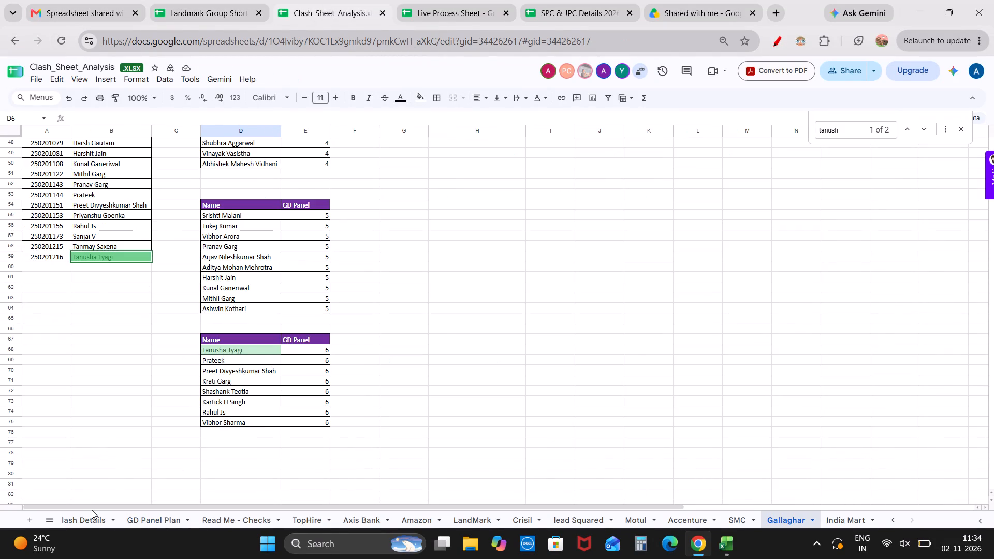
scroll(92, 510, right, 11)
click(102, 518)
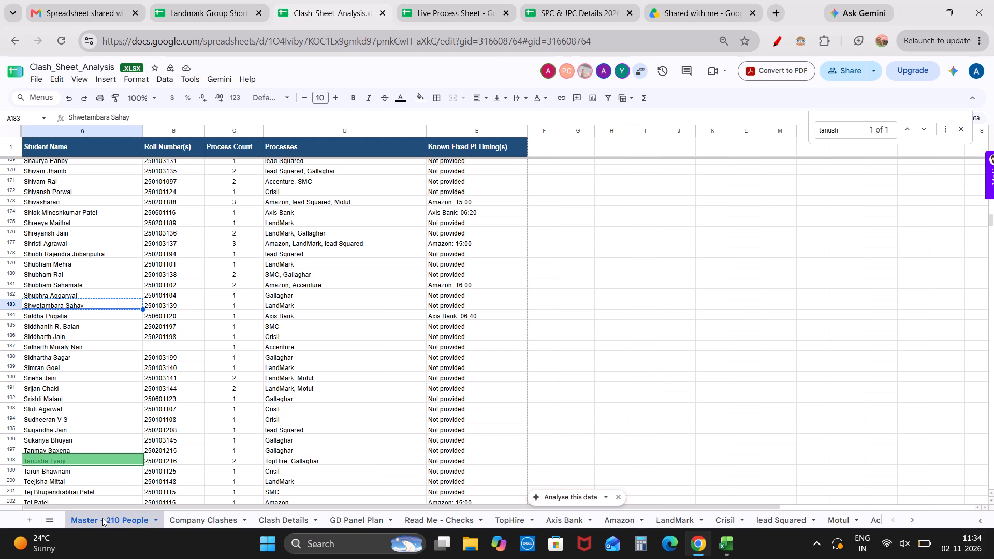
key(ctrl+f)
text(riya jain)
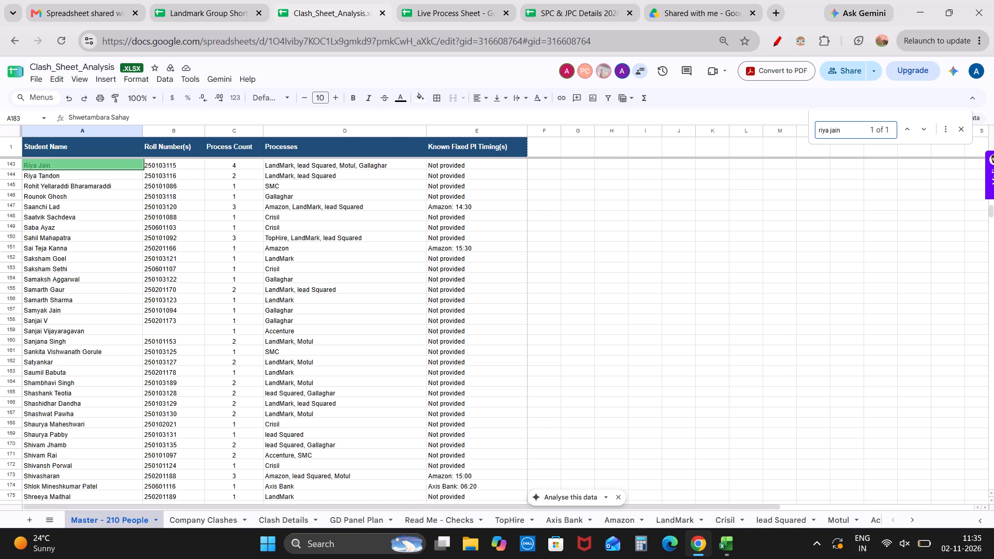
Search the Master sheet for the student Rounok, trying the spelling rounak with the surname before the first name alone.
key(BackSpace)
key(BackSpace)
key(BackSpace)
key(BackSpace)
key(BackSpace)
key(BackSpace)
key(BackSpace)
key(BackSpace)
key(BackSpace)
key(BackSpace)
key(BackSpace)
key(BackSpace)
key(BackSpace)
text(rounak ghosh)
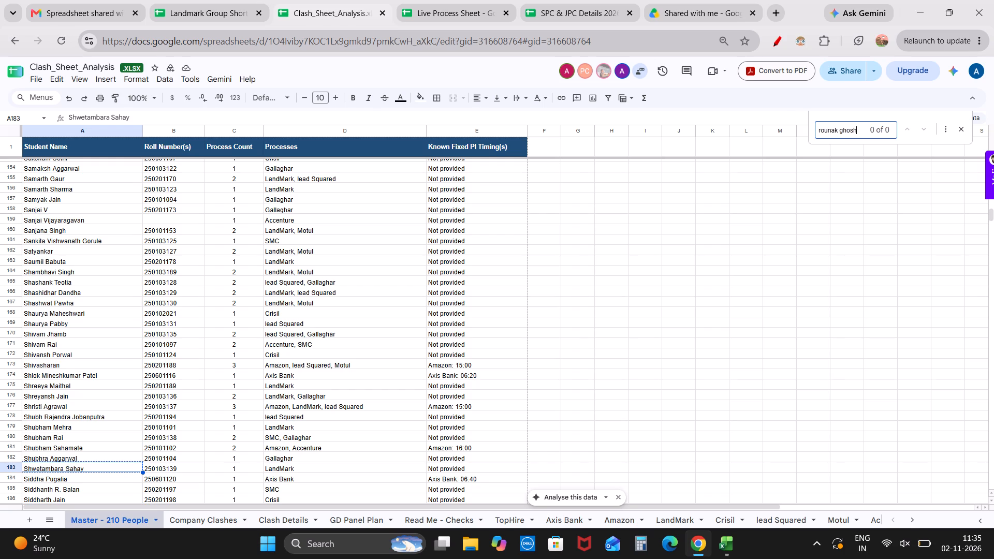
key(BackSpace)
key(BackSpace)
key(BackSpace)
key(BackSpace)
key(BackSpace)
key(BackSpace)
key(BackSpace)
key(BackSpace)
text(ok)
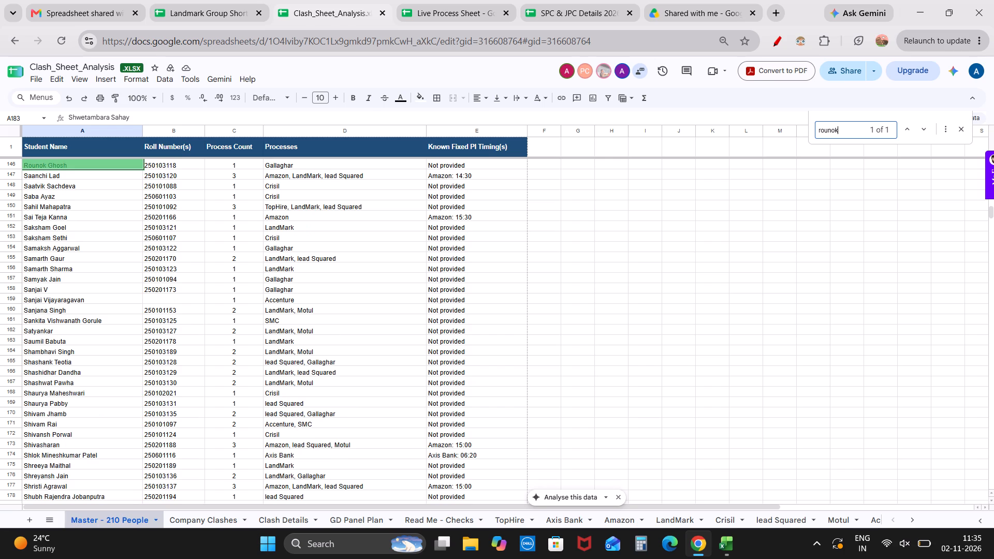
Search the Master sheet for the student Sukanya.
click(453, 0)
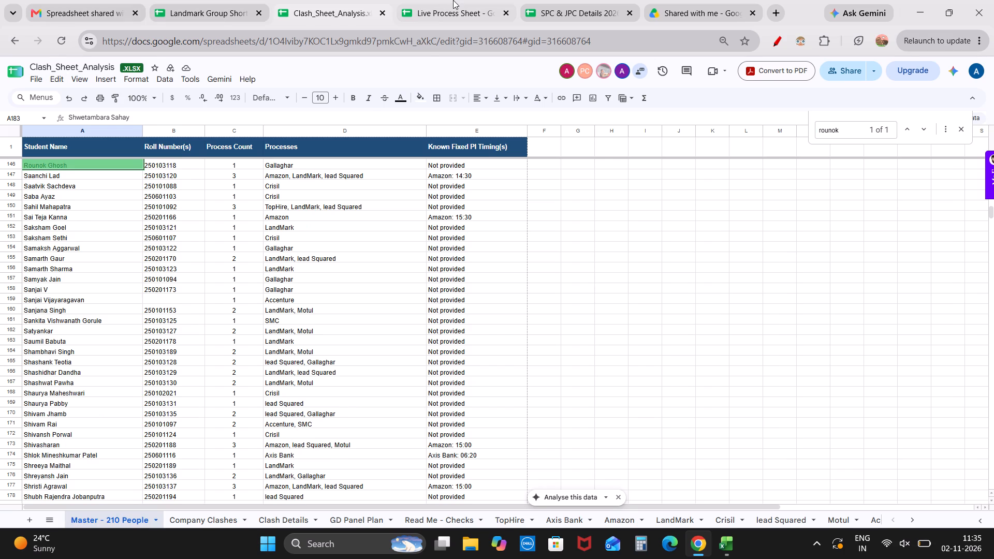
click(333, 0)
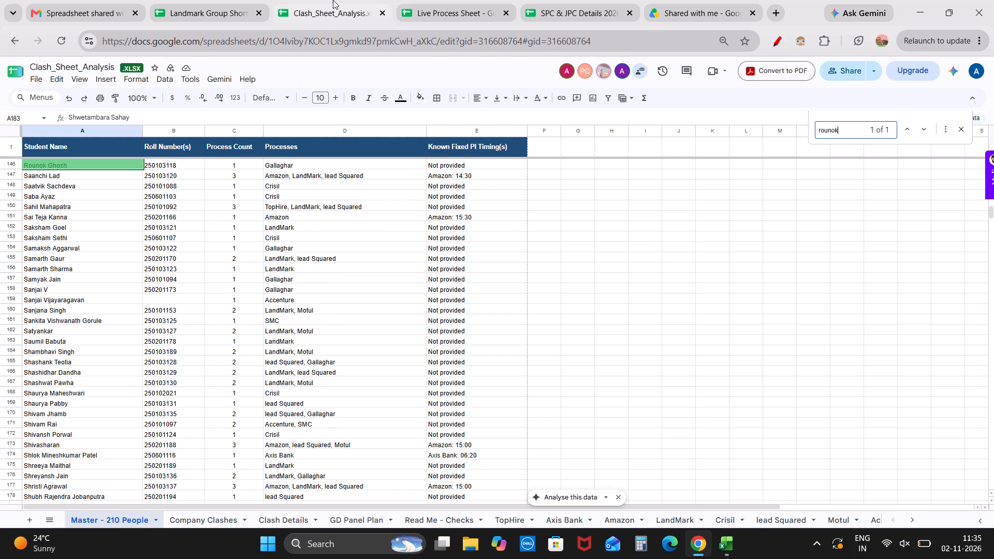
click(466, 374)
key(ctrl+f)
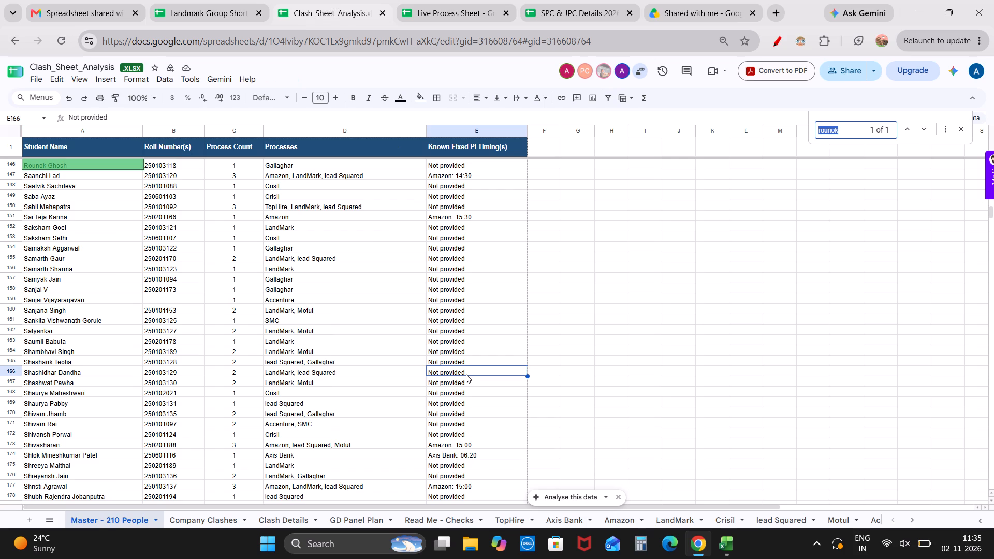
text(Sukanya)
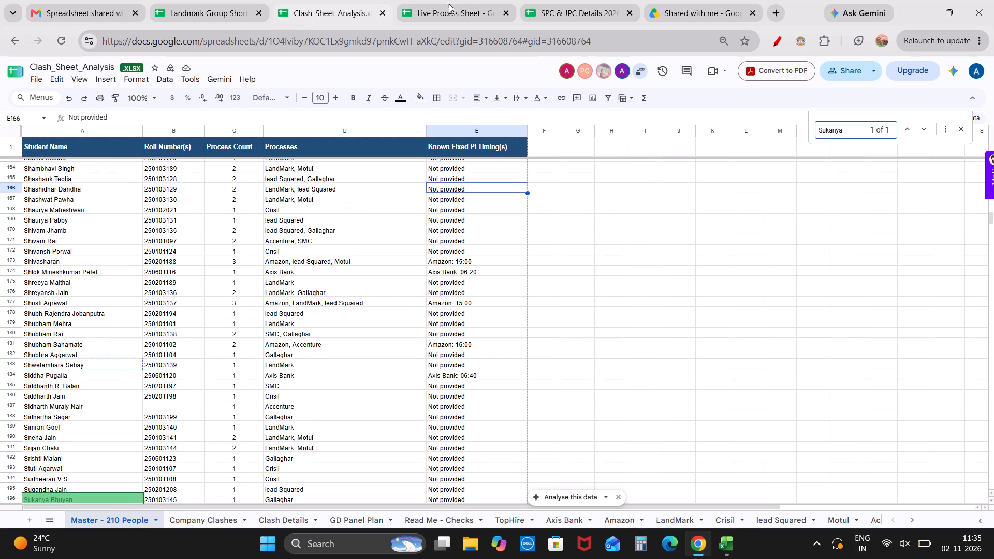
In the Live Process Sheet, insert two blank rows below row 206 and enter the student Dinesh, with surname, in A207.
click(469, 0)
scroll(325, 276, down, 5)
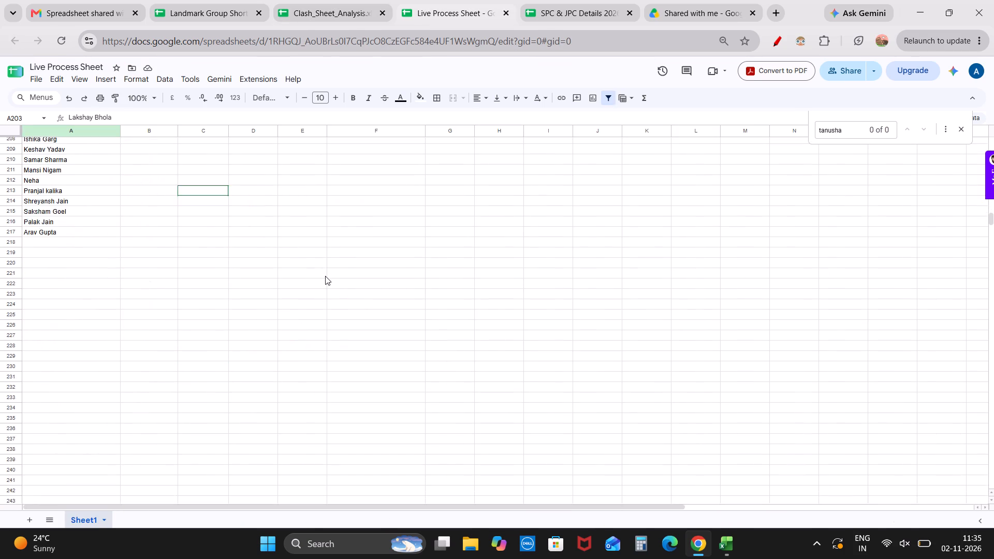
scroll(325, 276, up, 1)
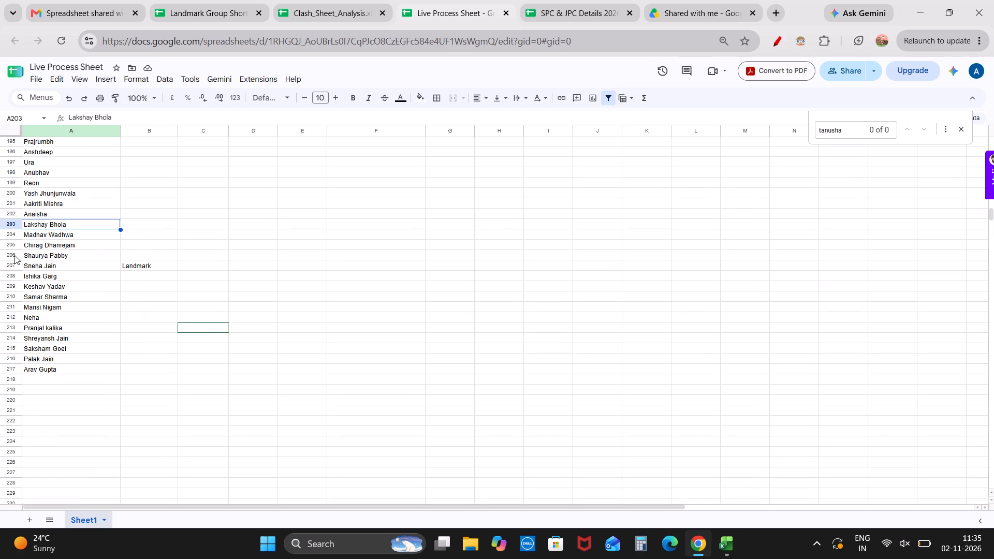
right_click(14, 255)
click(58, 355)
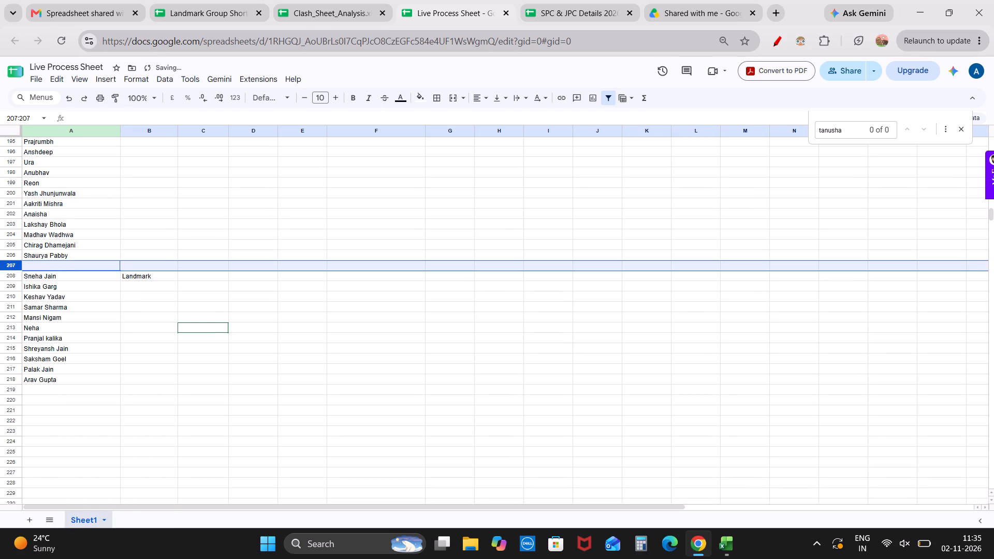
right_click(12, 267)
click(76, 356)
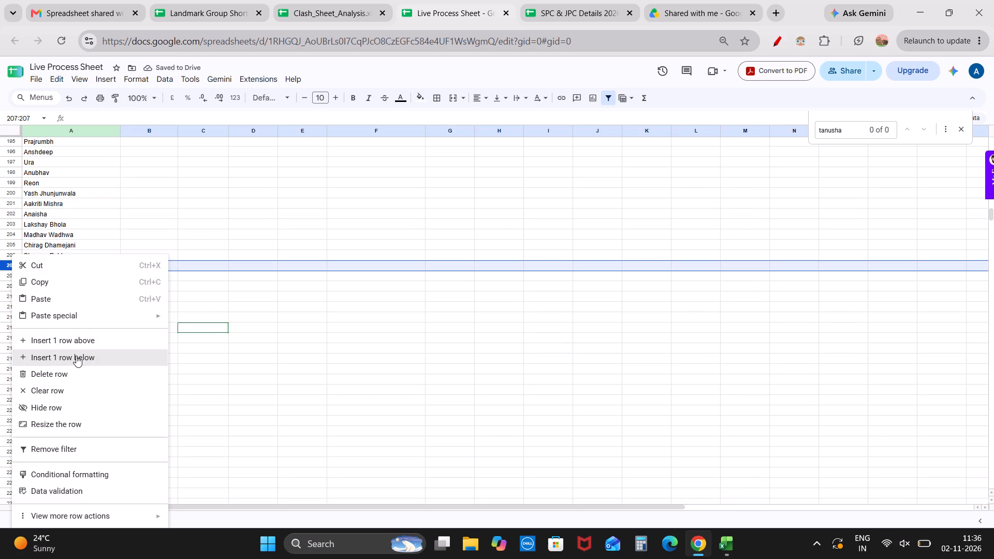
click(60, 265)
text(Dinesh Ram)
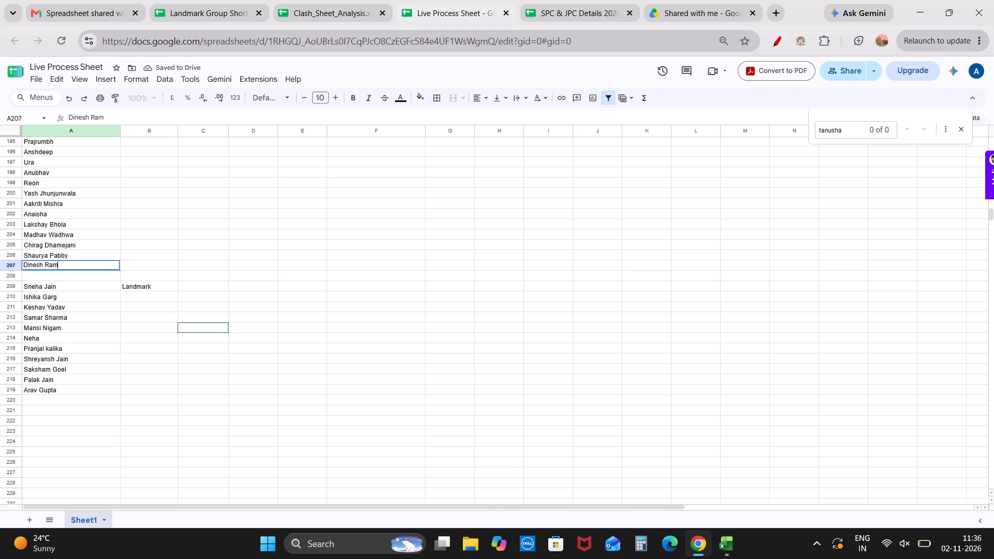
Fill the Lead Sq GD process from B191 down to B207.
scroll(141, 264, up, 1)
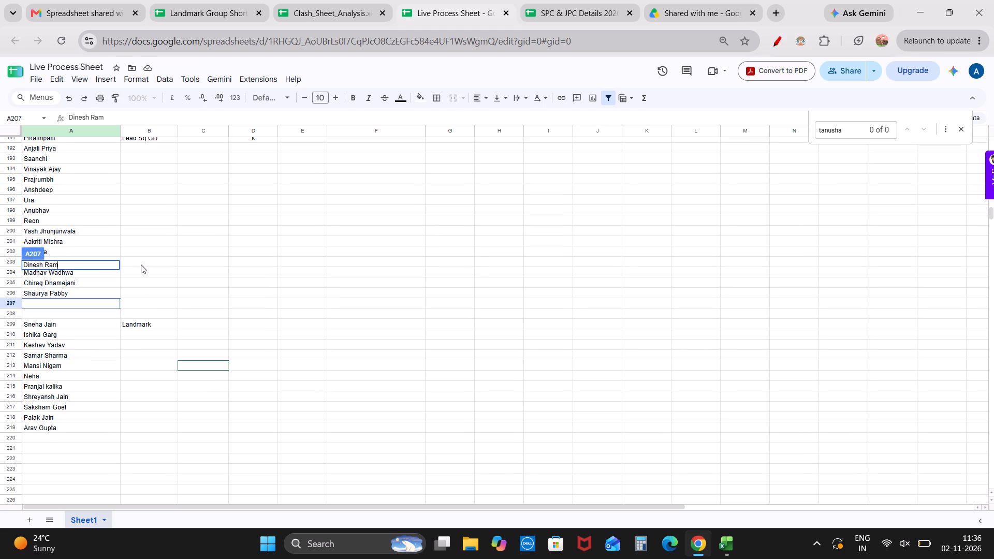
scroll(141, 264, up, 1)
click(144, 154)
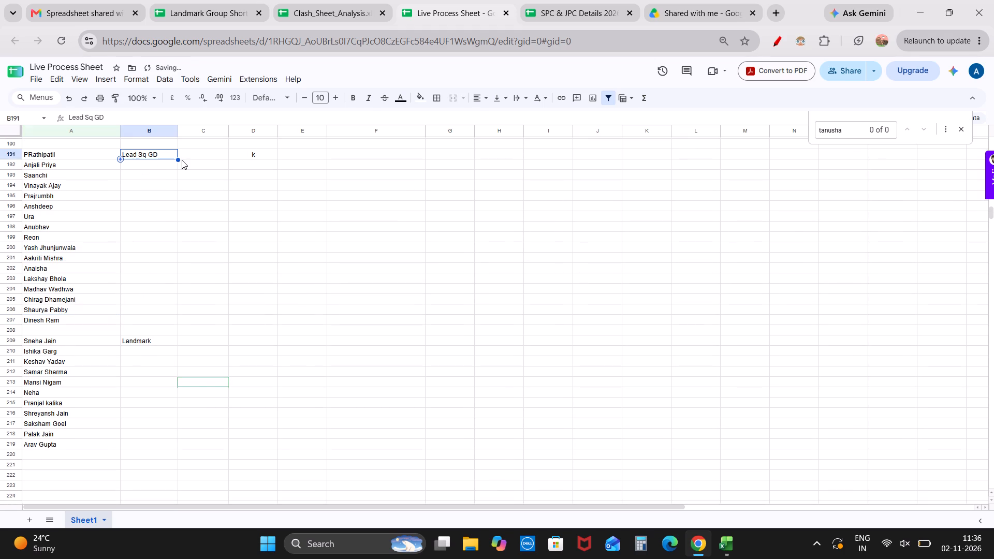
drag(179, 160, 166, 316)
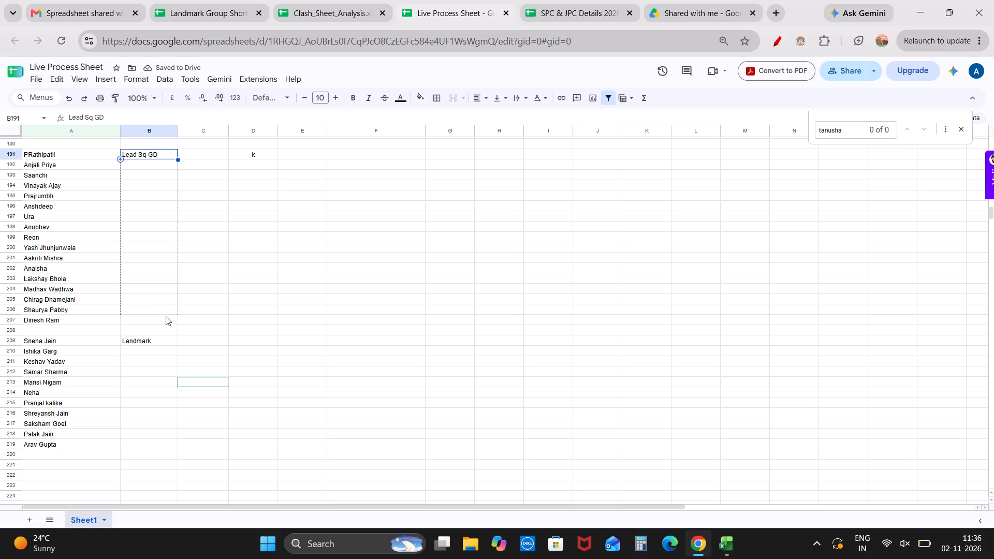
drag(166, 316, 166, 318)
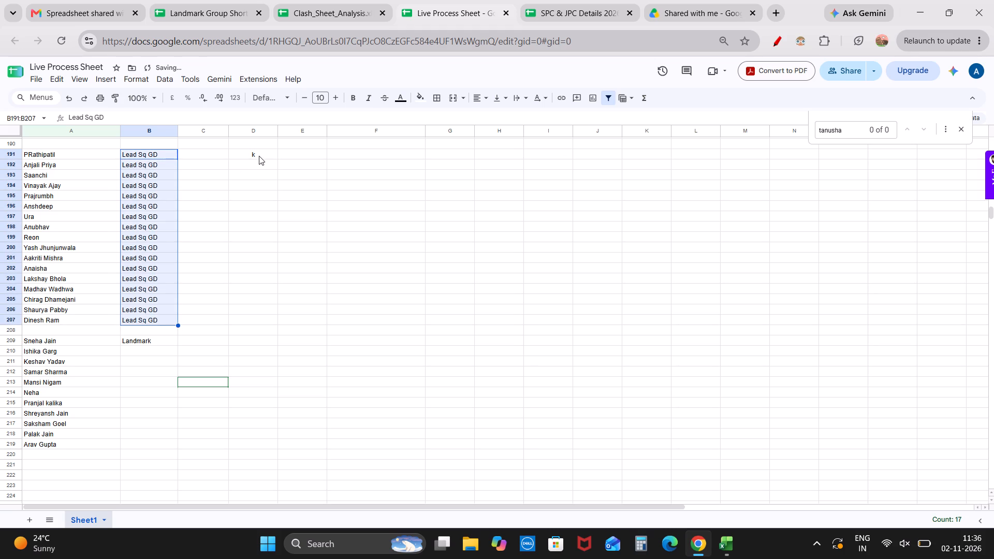
Fill the k mark from D191 down to D207 for the Lead Sq GD students.
click(259, 156)
drag(279, 160, 271, 294)
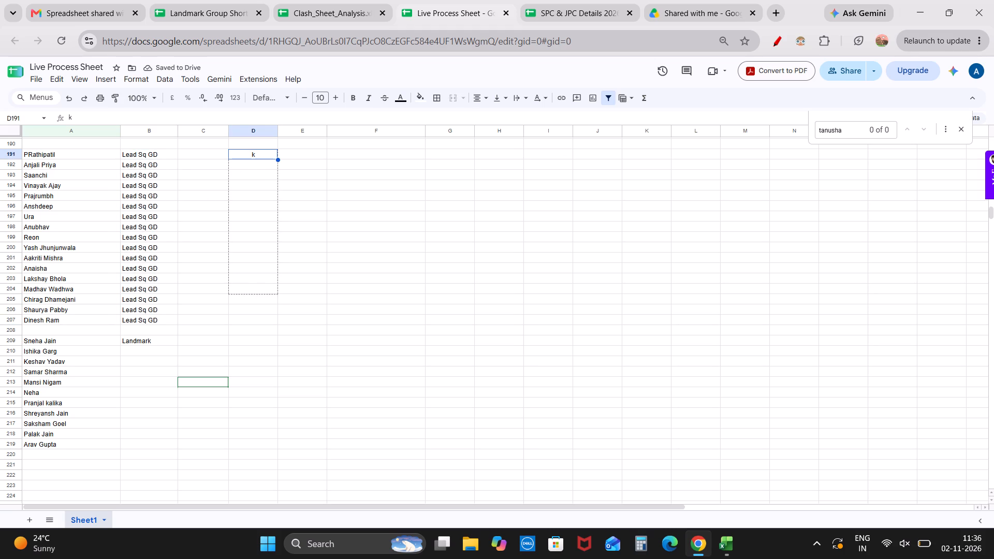
drag(271, 294, 270, 319)
Fill the Landmark process from B209 down to B219.
click(136, 341)
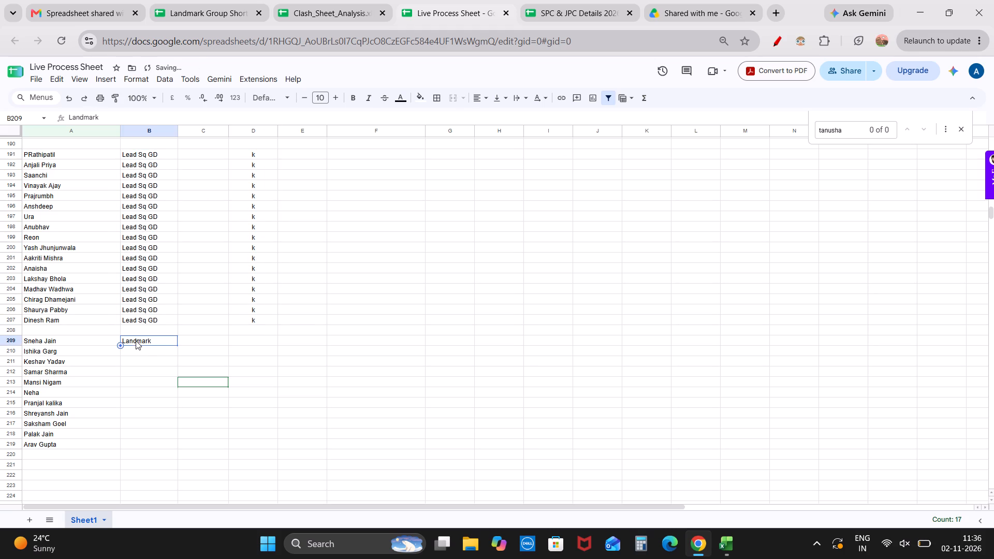
drag(178, 346, 160, 449)
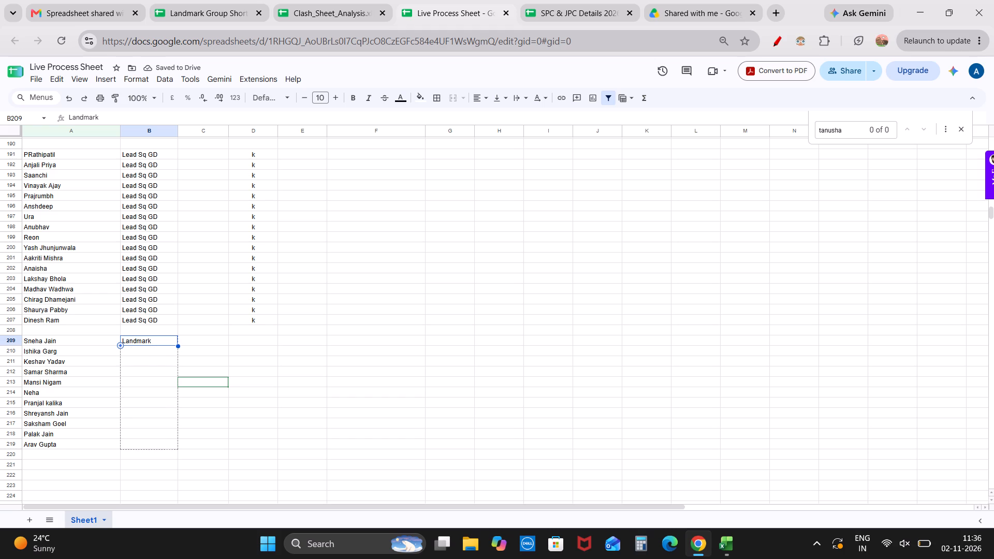
drag(160, 449, 160, 450)
Enter k in D209 and fill it down to D219 for the Landmark students.
click(257, 336)
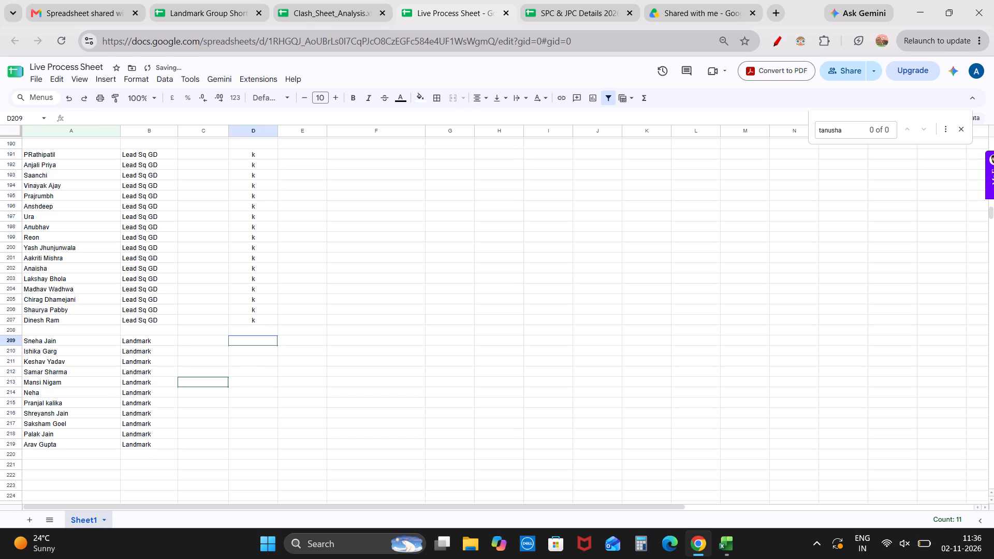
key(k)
click(277, 347)
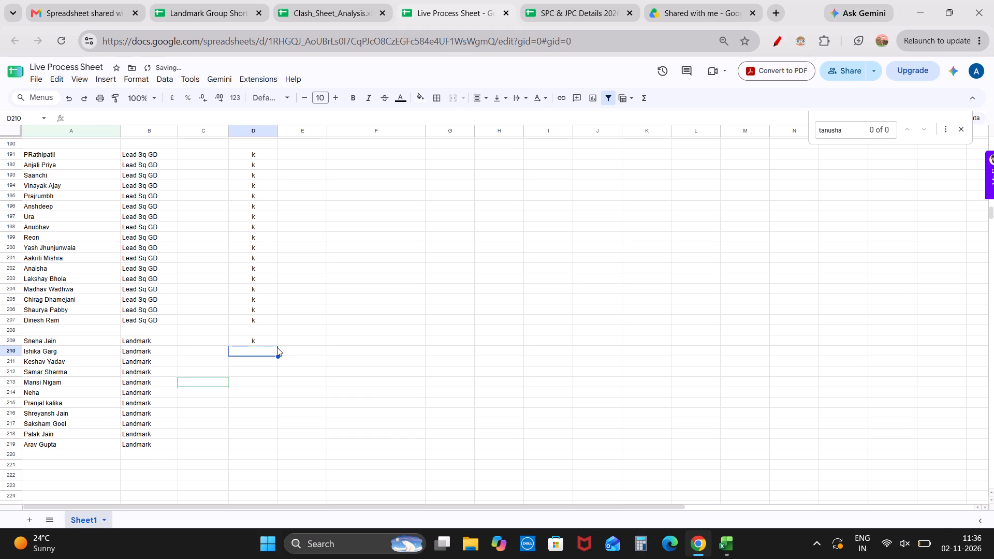
click(272, 344)
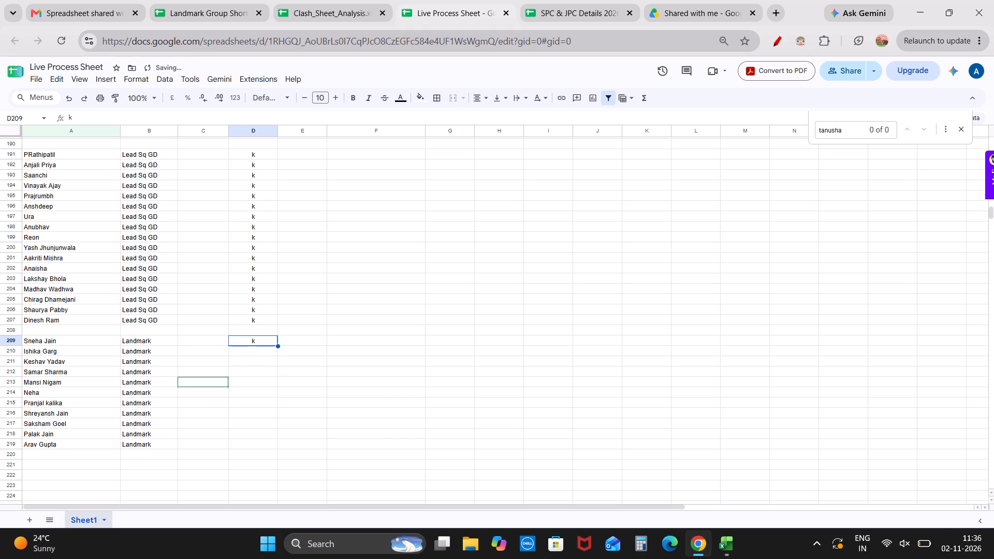
drag(277, 346, 272, 443)
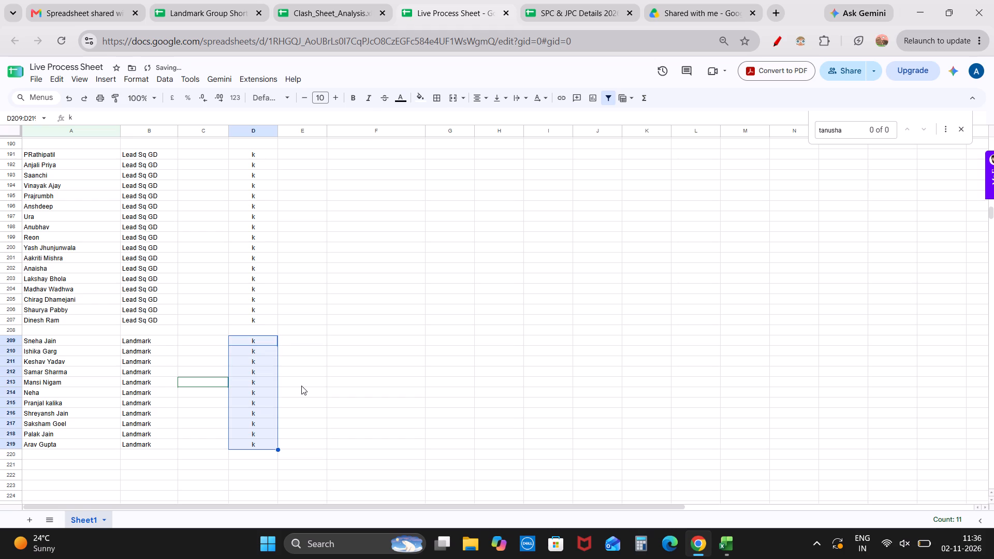
click(301, 386)
Search the sheet for the full name of the student in A182 and go through each matching entry's process and time.
scroll(301, 386, up, 3)
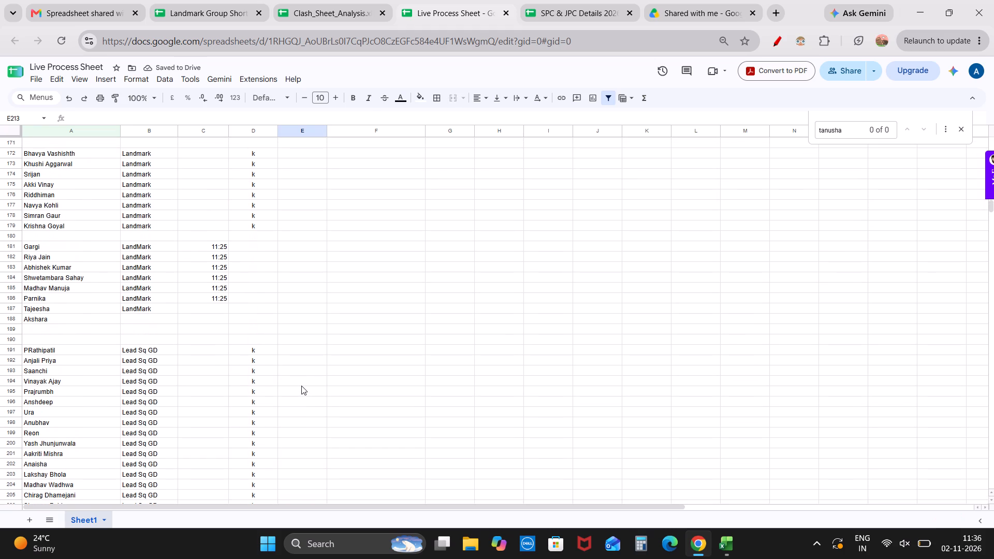
scroll(301, 386, down, 1)
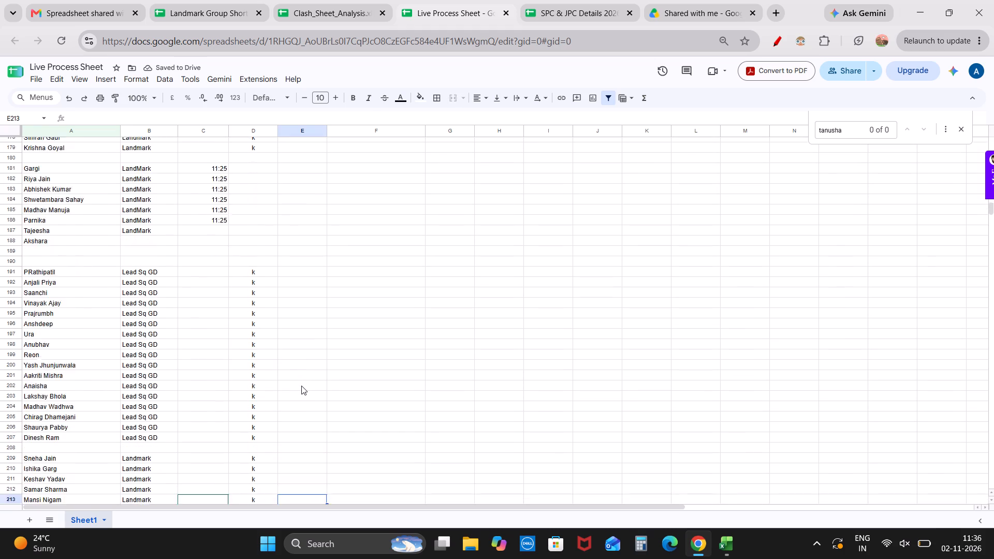
scroll(301, 386, down, 1)
scroll(301, 386, up, 2)
scroll(301, 386, down, 2)
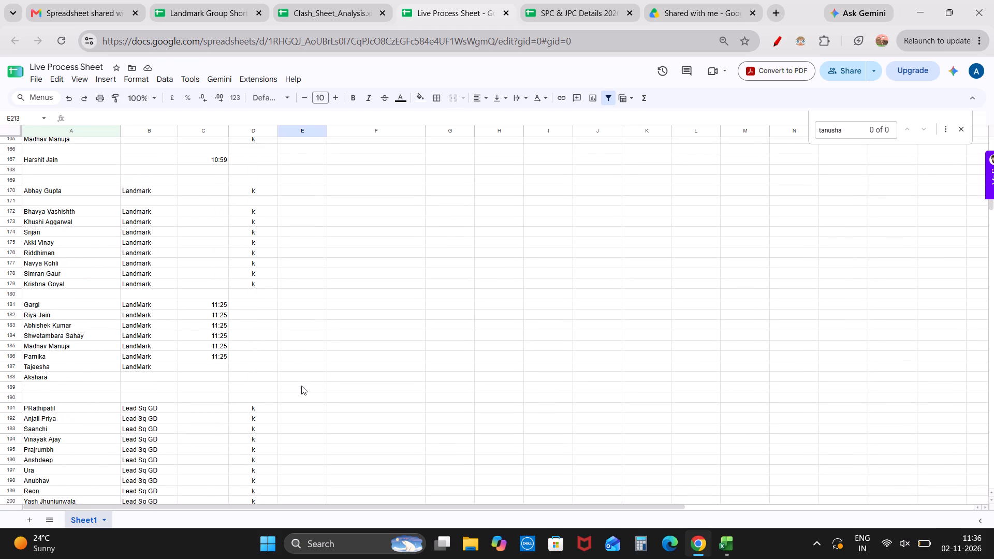
scroll(301, 386, down, 1)
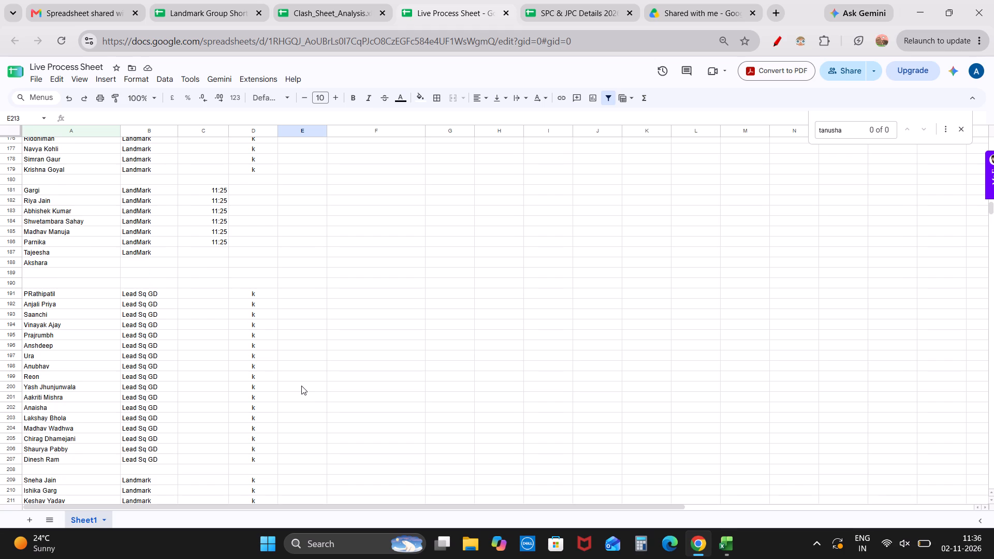
key(ctrl+f)
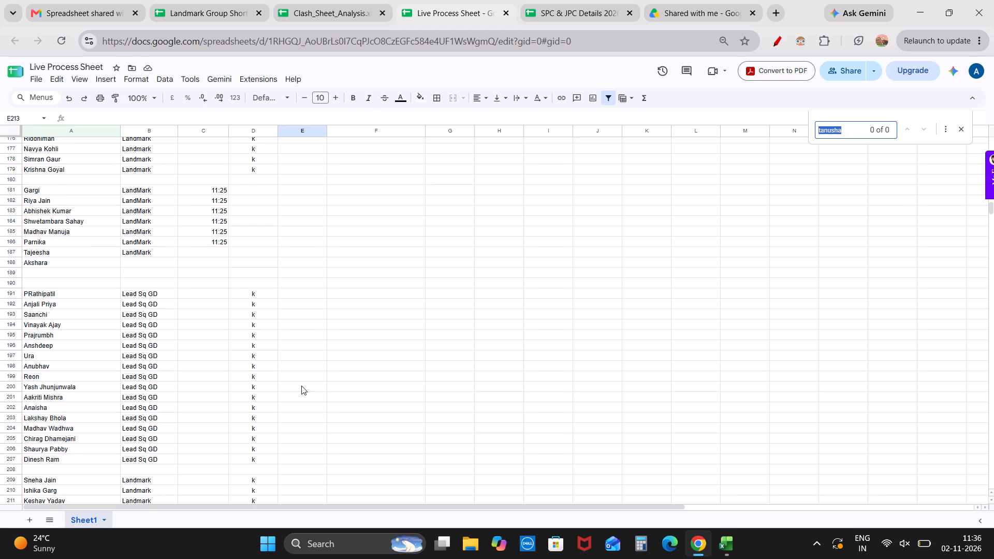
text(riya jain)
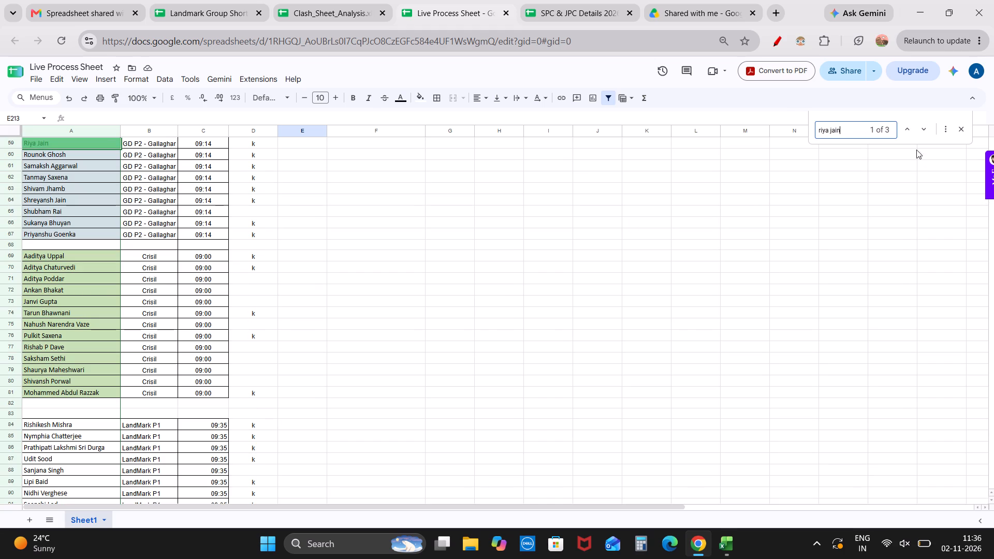
click(923, 128)
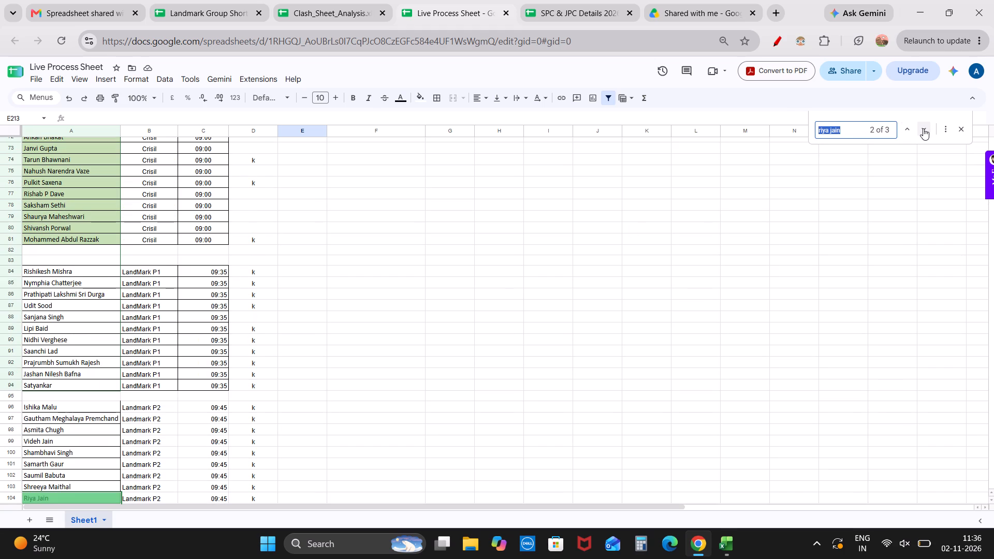
click(923, 128)
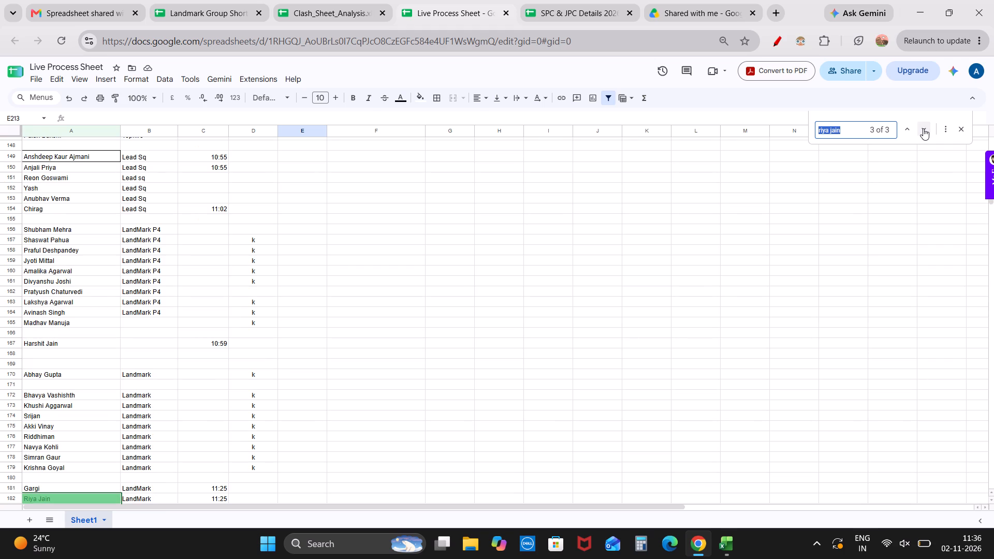
scroll(659, 250, down, 1)
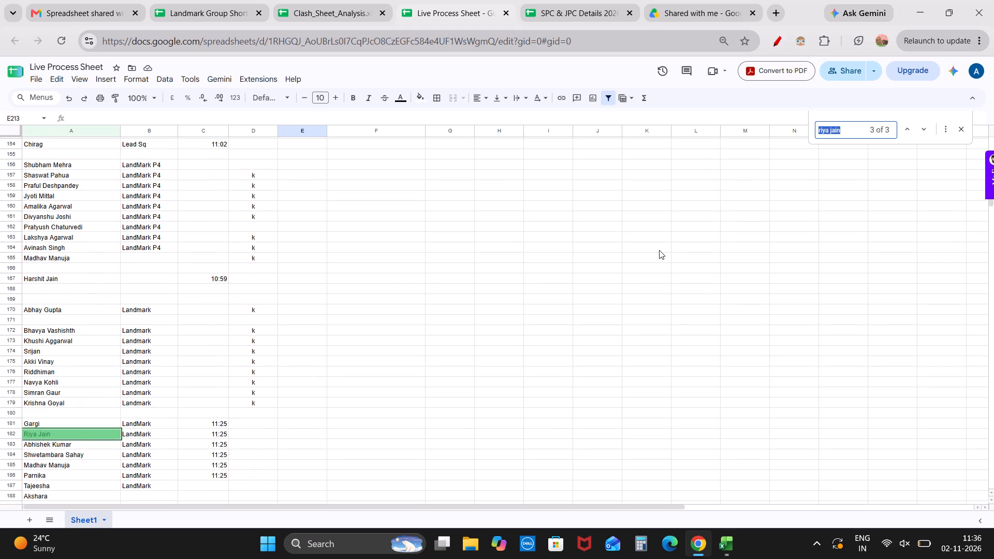
scroll(659, 250, down, 1)
click(905, 129)
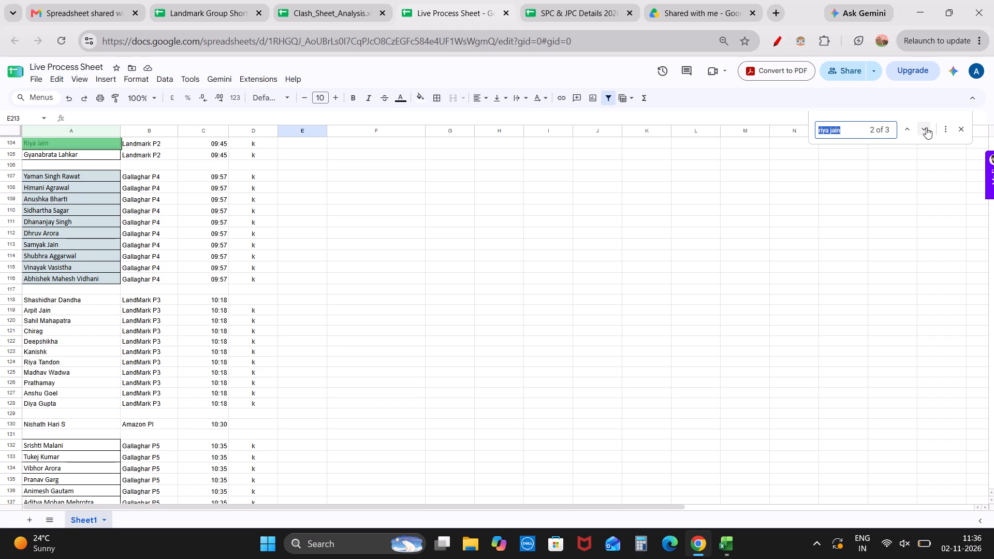
click(926, 127)
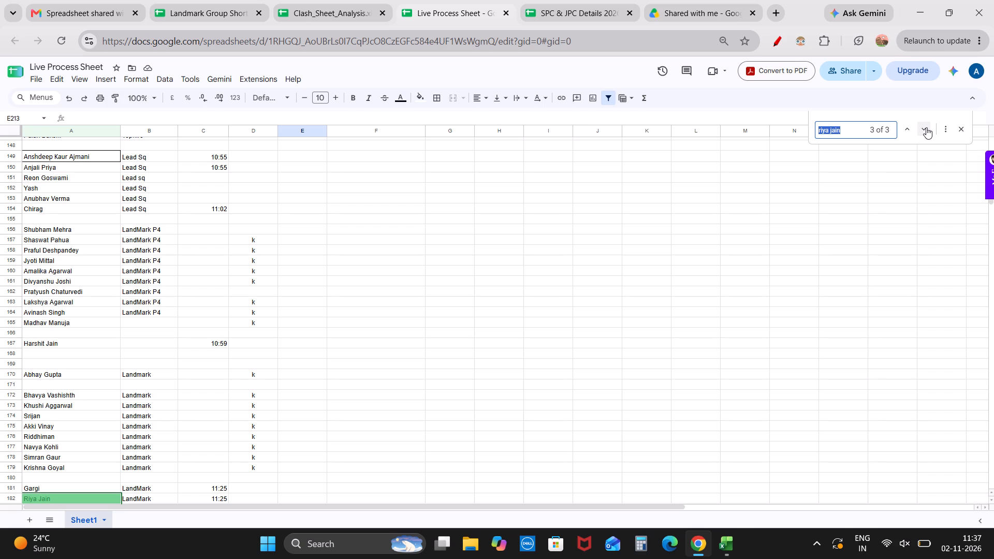
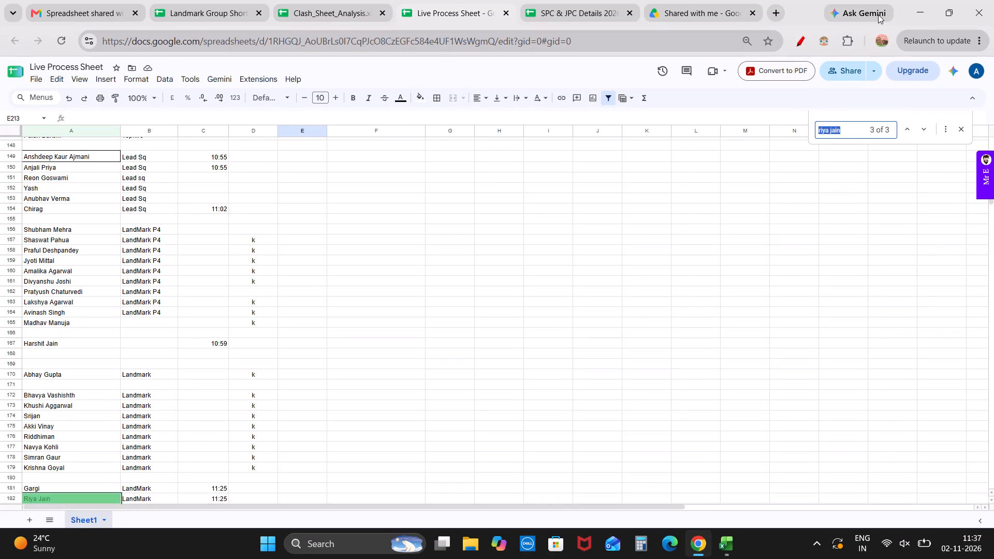
Add a new entry in row 221 for Nymphia with process Tophire and time 11:38.
click(368, 311)
scroll(368, 311, down, 4)
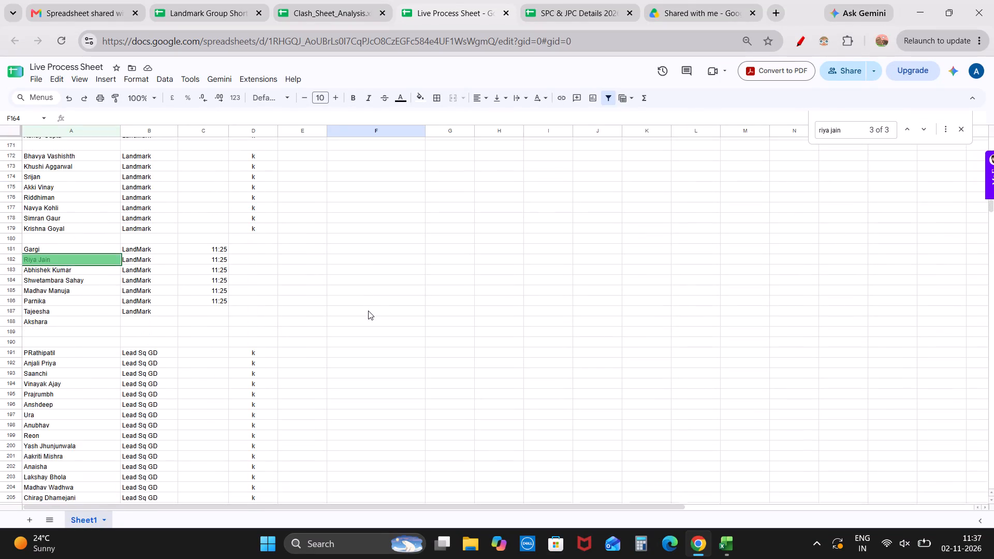
scroll(368, 311, down, 4)
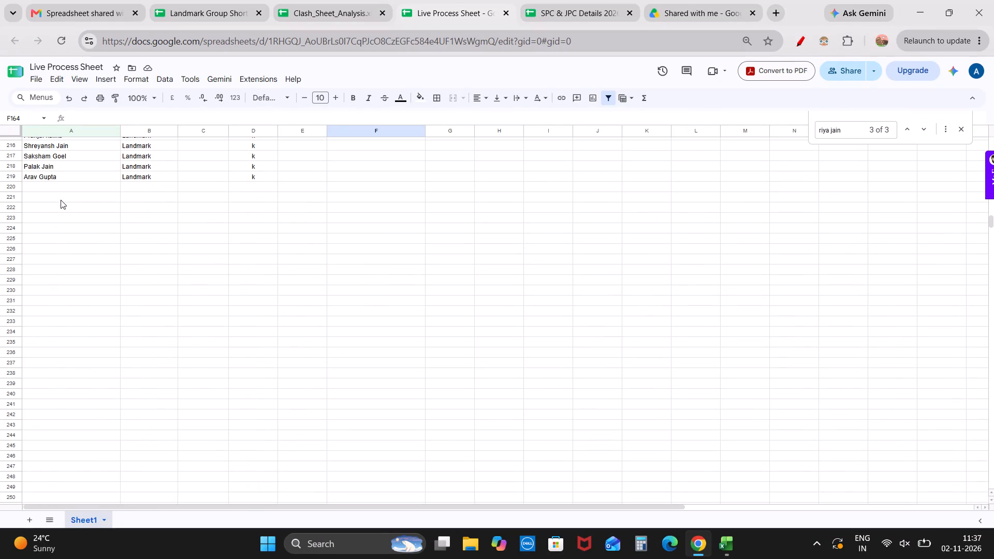
click(60, 200)
text(Nymphia)
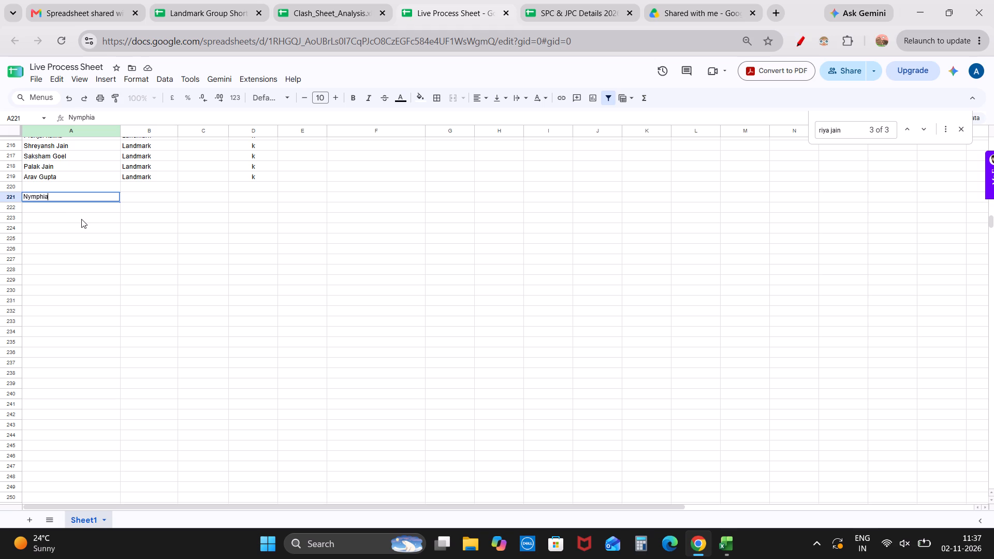
click(40, 270)
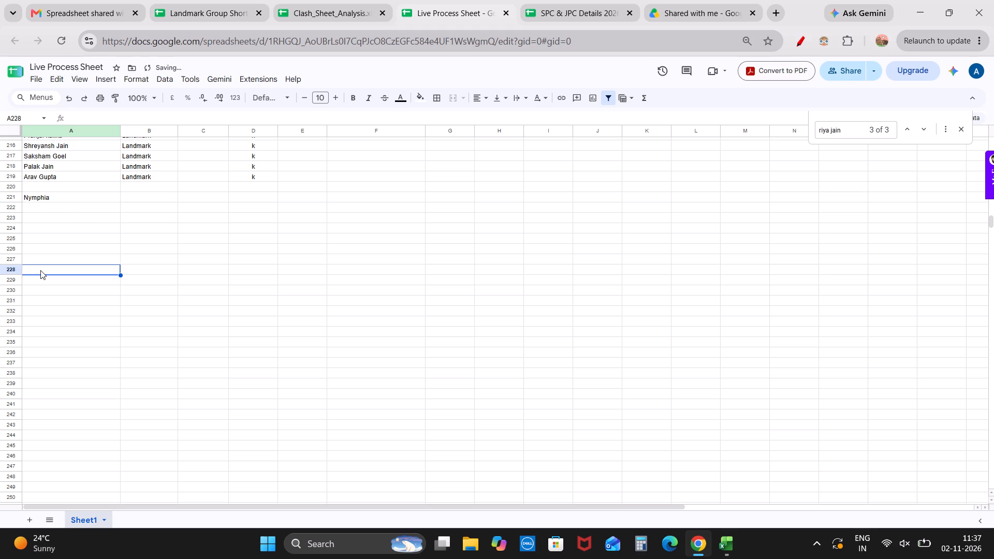
click(142, 197)
text(Tophire)
click(245, 200)
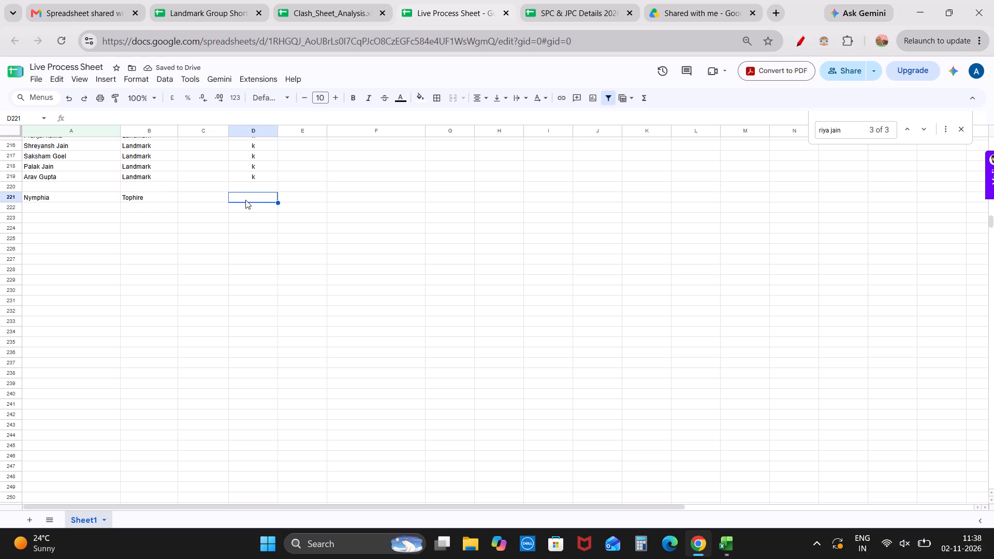
click(199, 195)
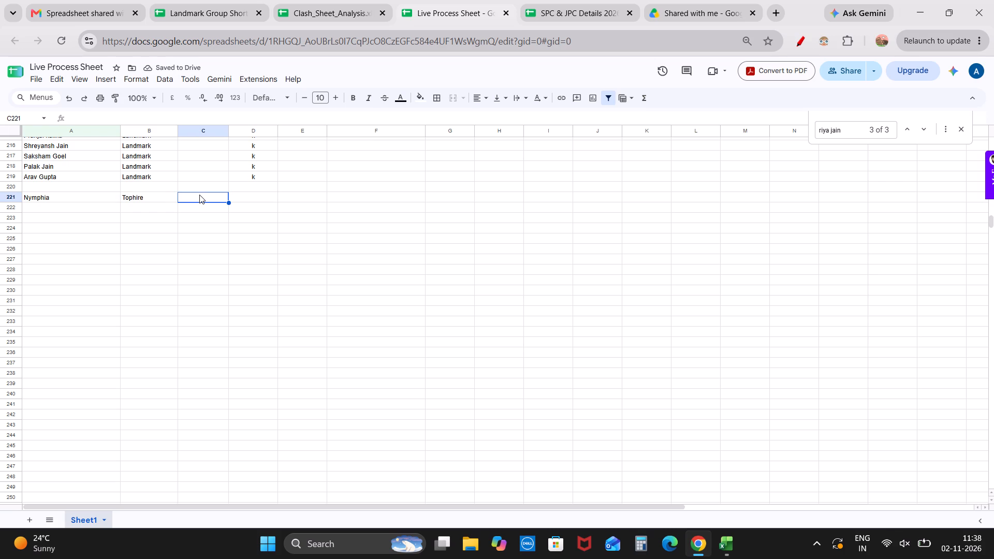
text(11)
key(shift+colon)
text(38)
click(250, 217)
Search the sheet for the Crisil student in A71, enter k in D71 to mark the return, and save.
key(ctrl+f)
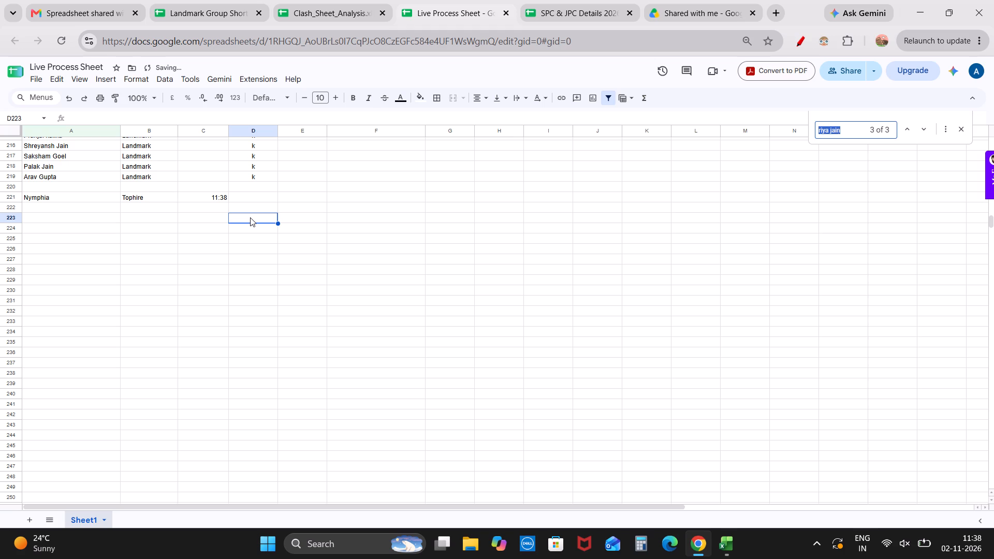
key(a)
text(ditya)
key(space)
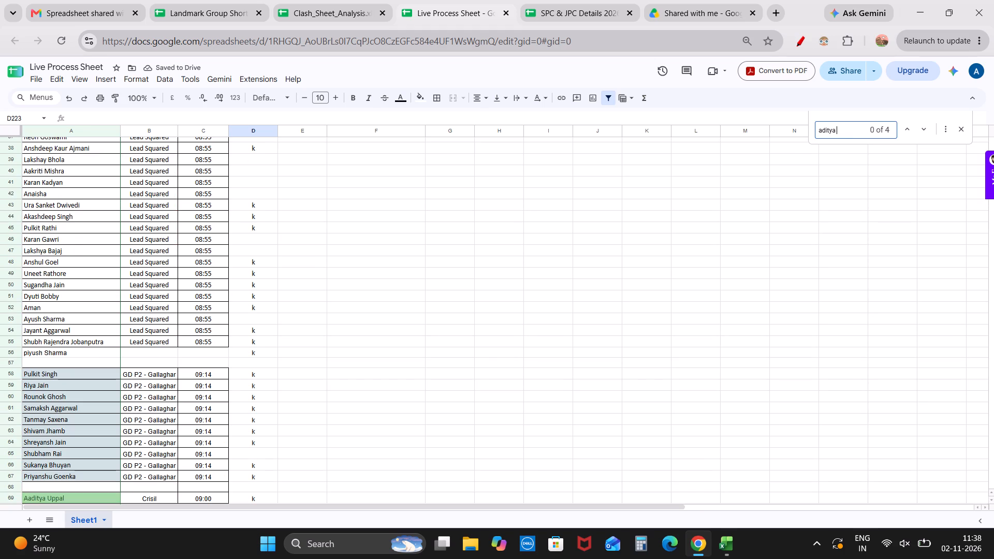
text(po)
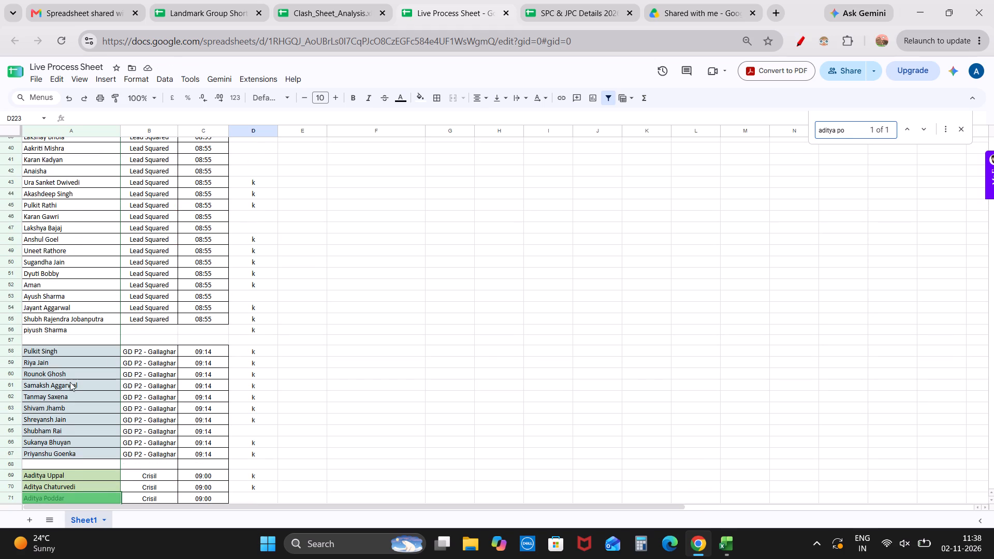
scroll(69, 382, down, 2)
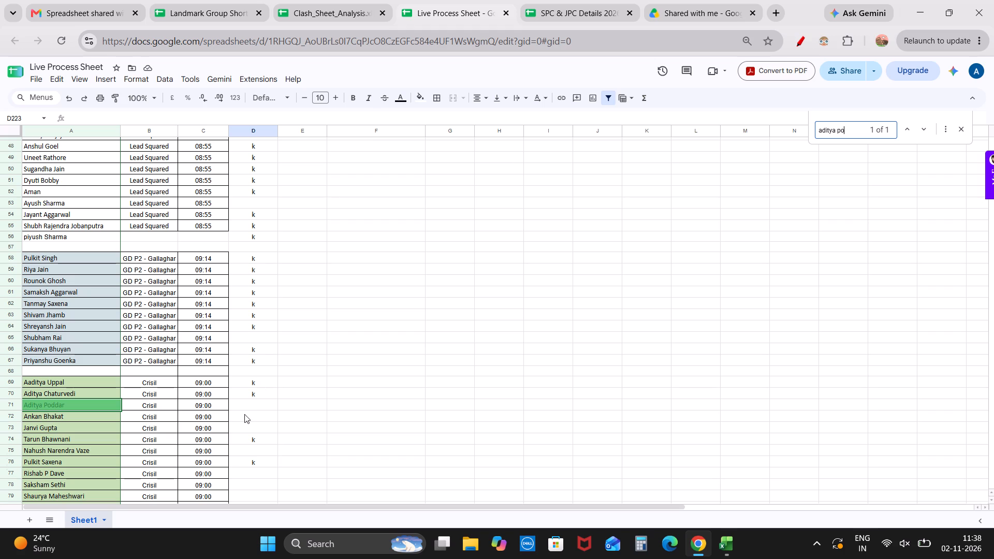
click(252, 408)
key(k)
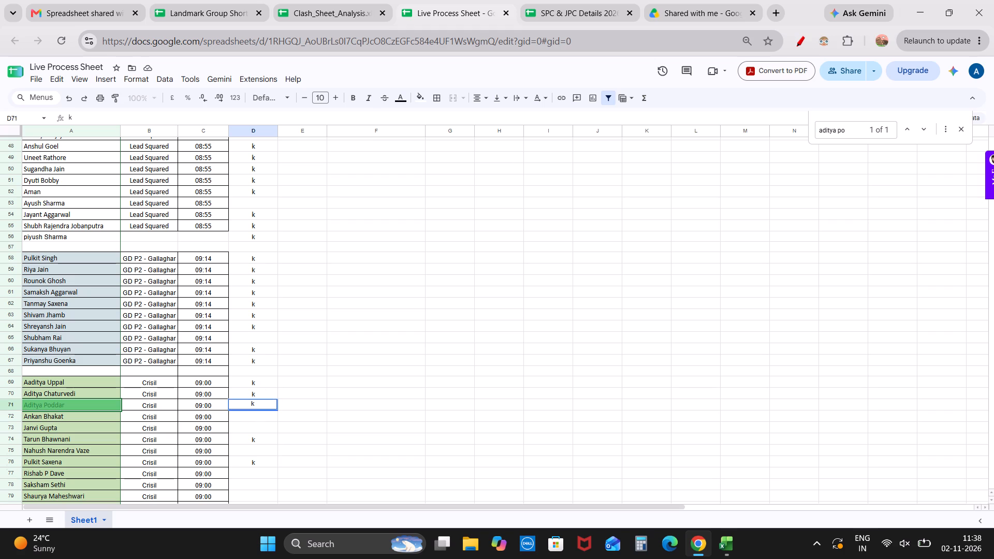
click(321, 378)
scroll(321, 378, down, 6)
key(ctrl+s)
Review the most recent Lead Sq GD, Landmark and Tophire entries at the end of the Live Process Sheet.
scroll(321, 378, down, 1)
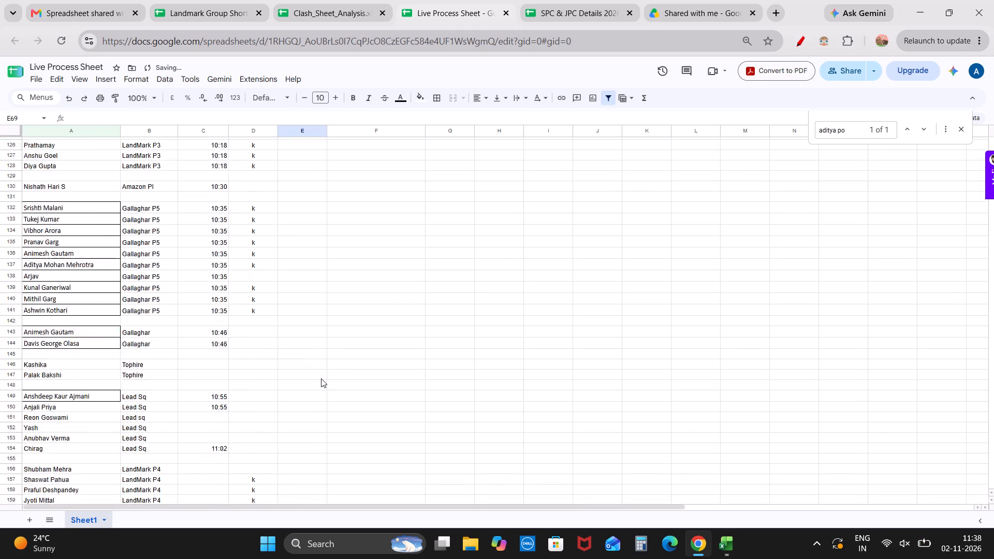
scroll(321, 378, down, 2)
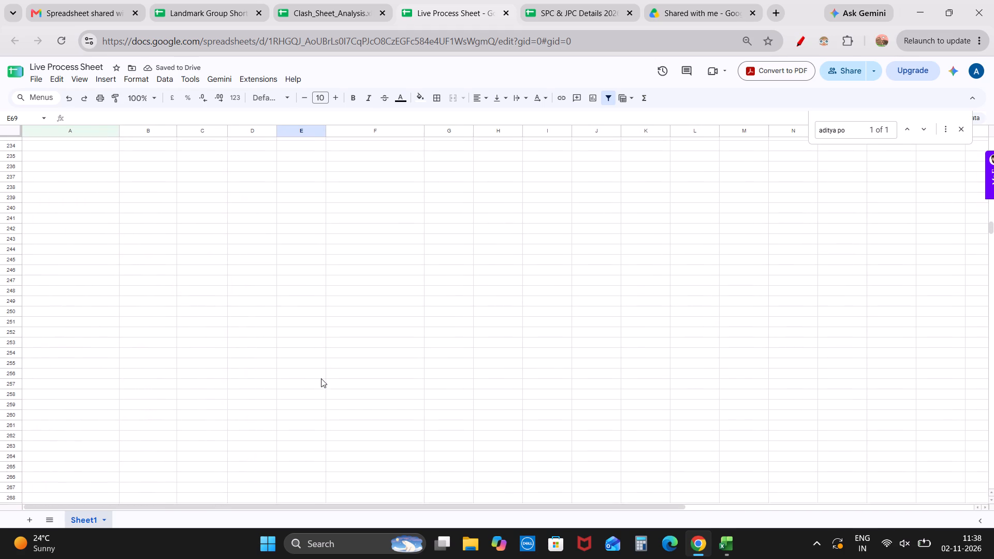
scroll(321, 378, down, 2)
scroll(321, 378, up, 1)
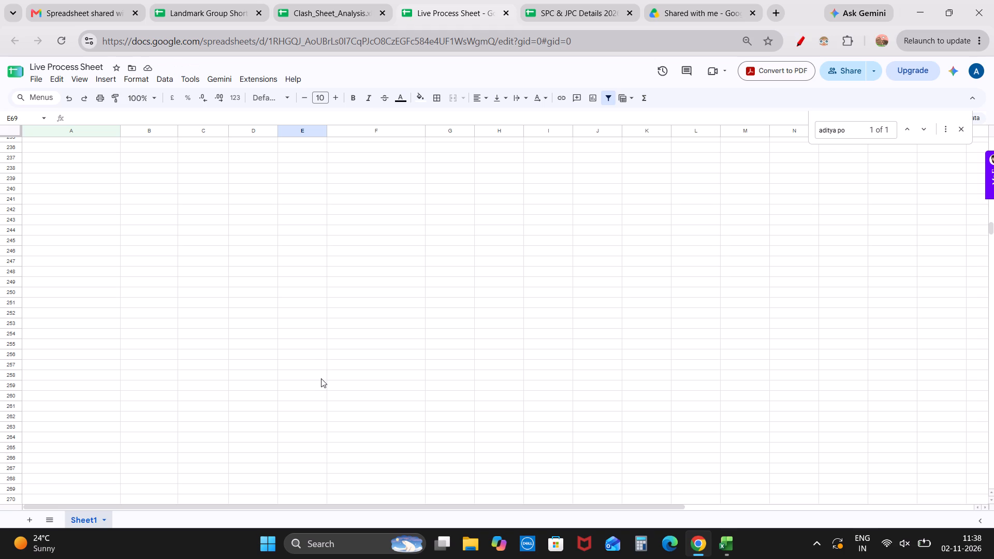
scroll(321, 378, up, 4)
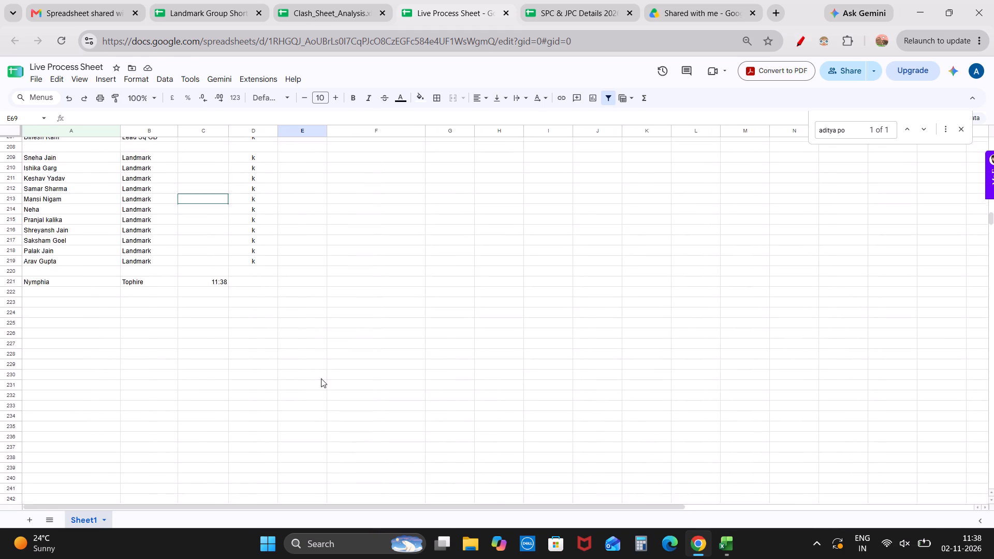
scroll(321, 378, up, 3)
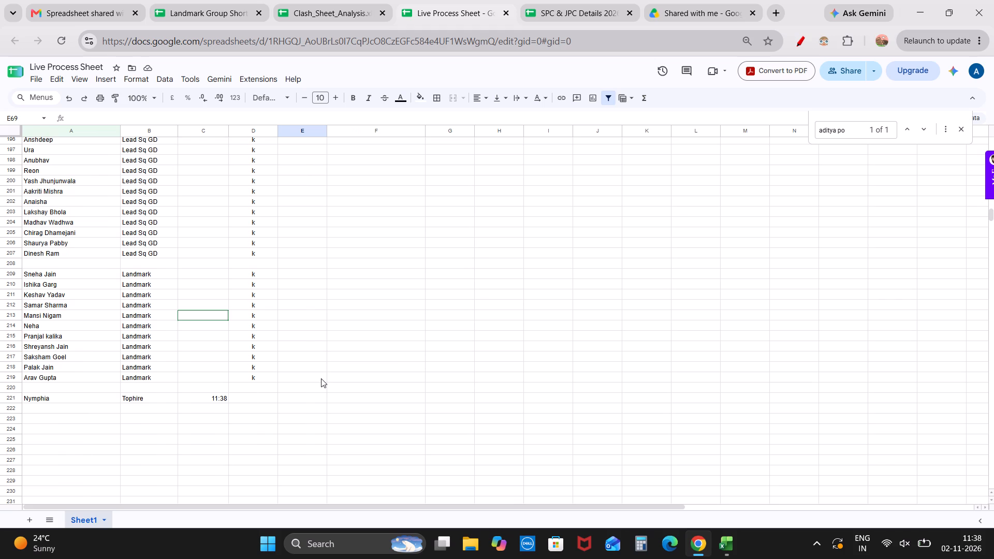
scroll(321, 378, up, 1)
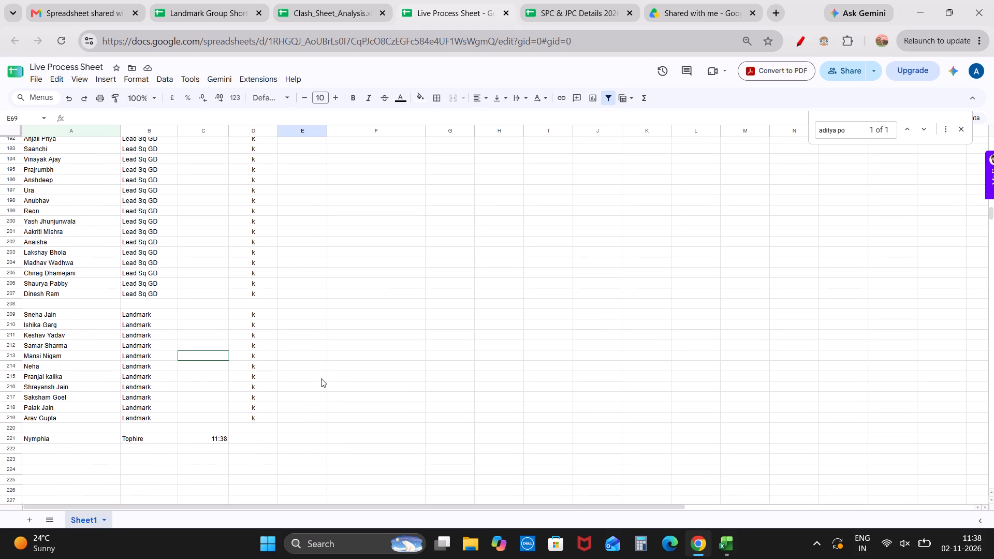
Switch to the Clash_Sheet_Analysis spreadsheet and examine the Crisil sheet's shortlisted and extended student lists.
click(320, 0)
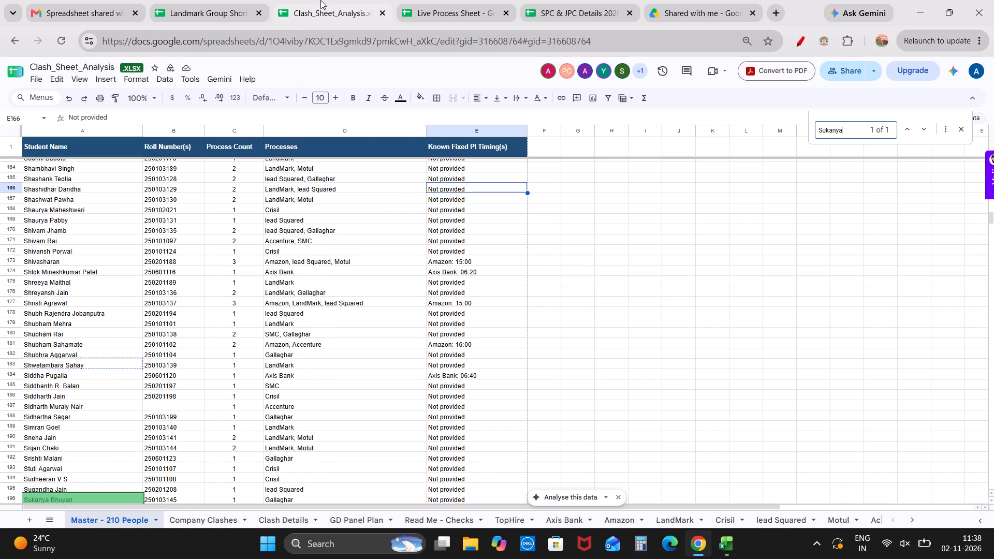
scroll(155, 509, down, 1)
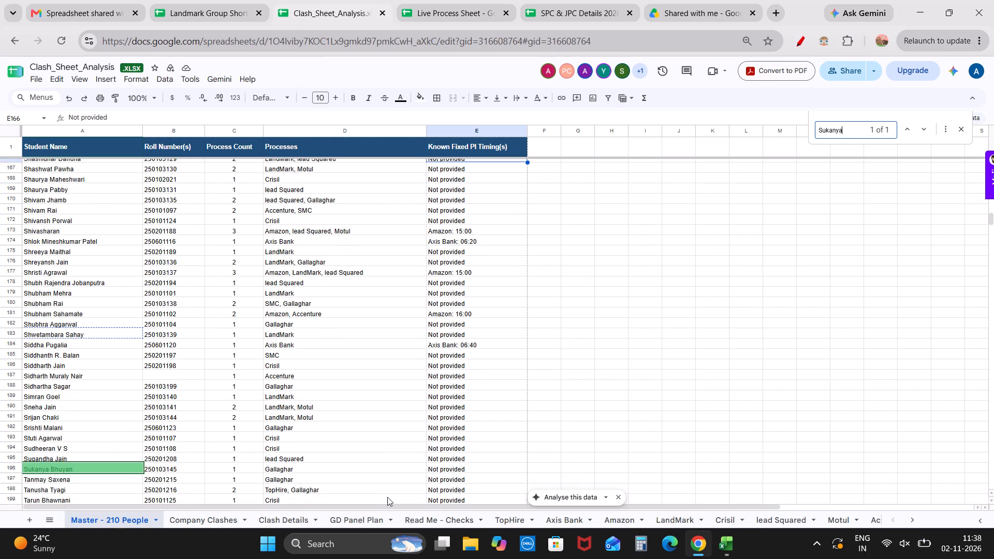
scroll(619, 516, left, 1)
click(658, 516)
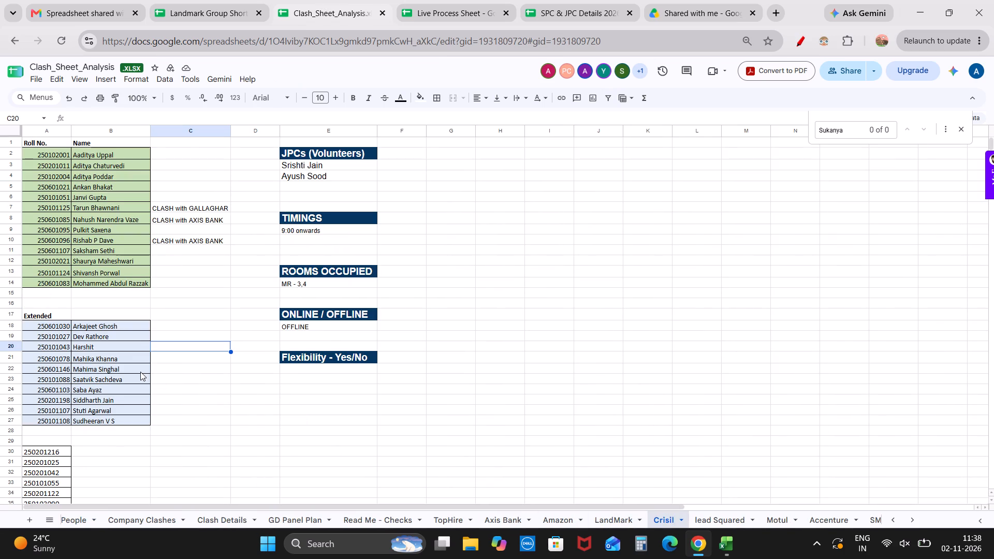
click(140, 372)
click(184, 0)
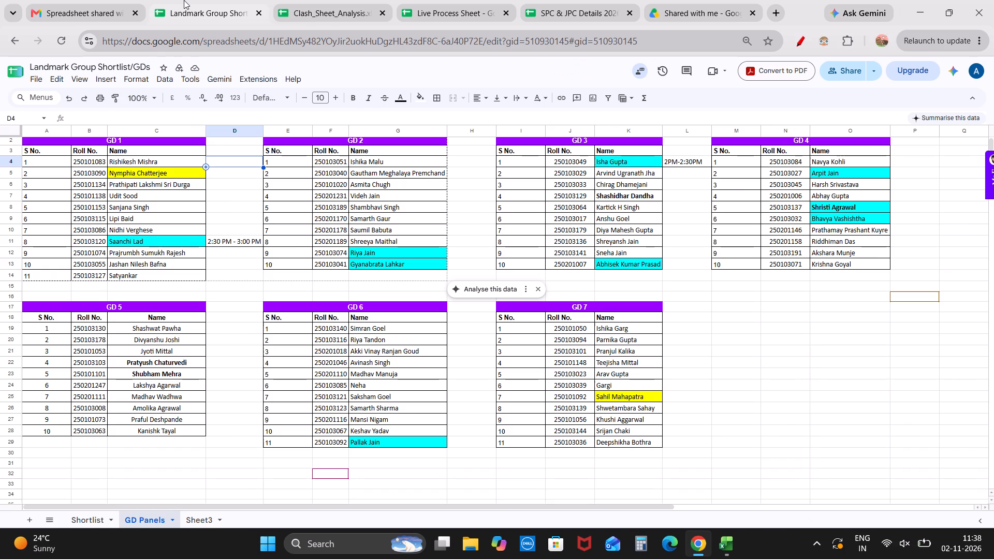
click(430, 0)
click(299, 0)
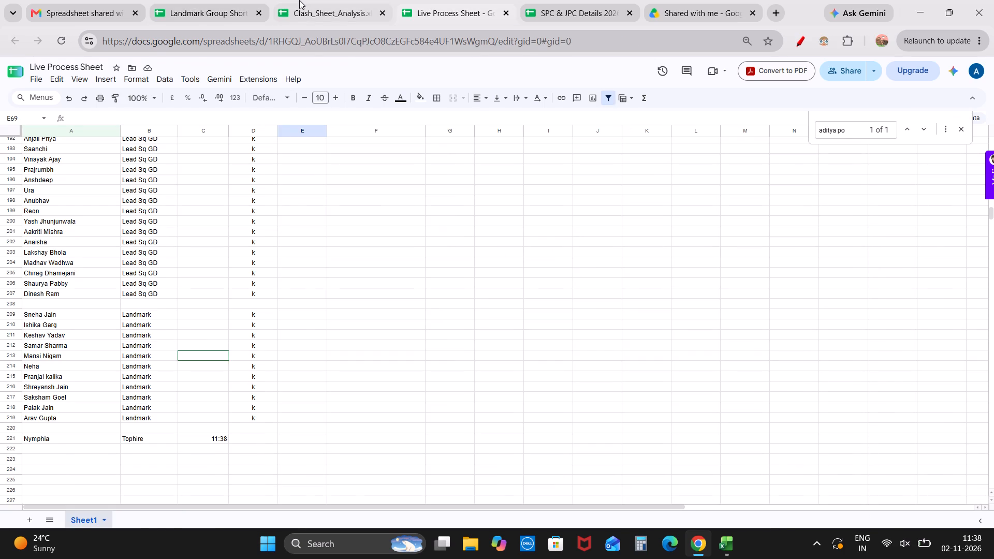
scroll(294, 281, down, 3)
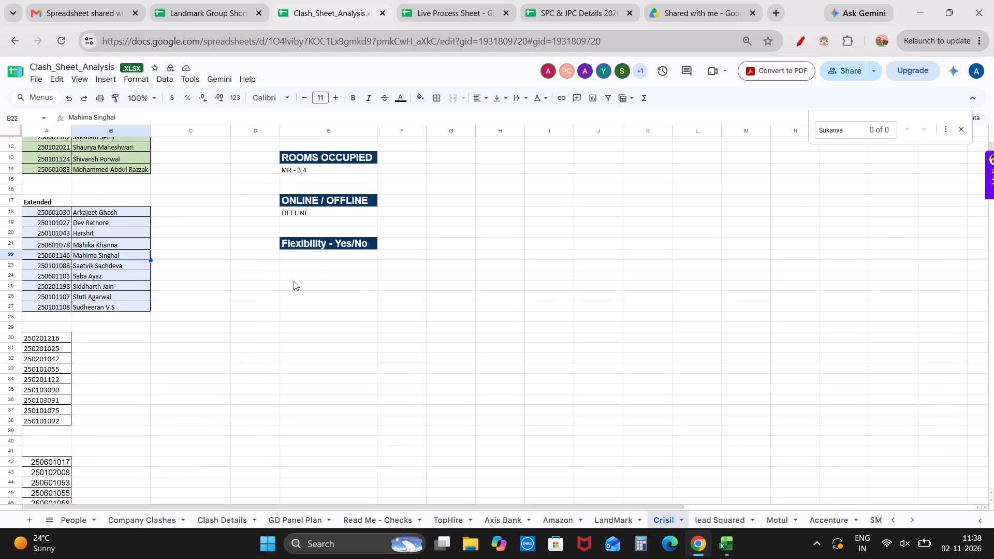
scroll(294, 281, down, 1)
scroll(294, 281, up, 1)
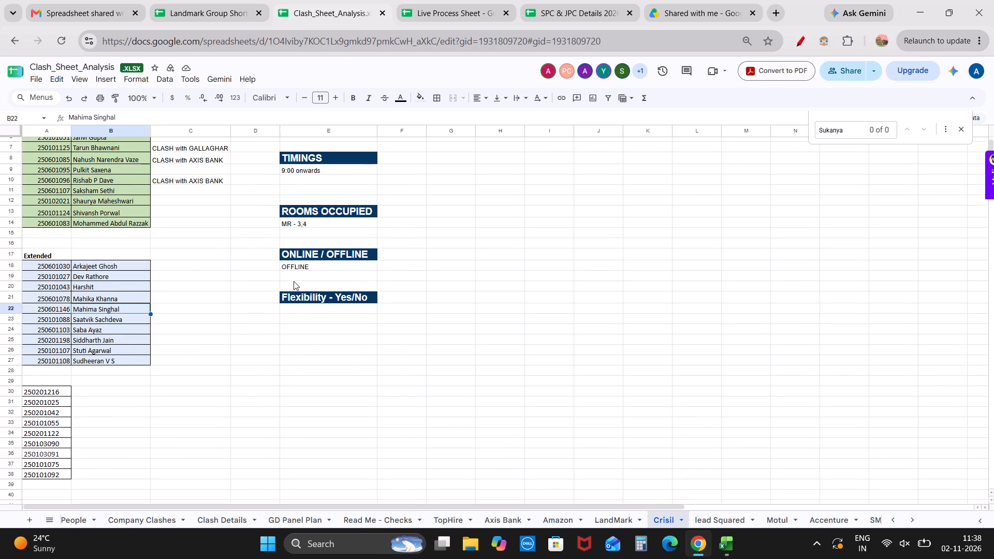
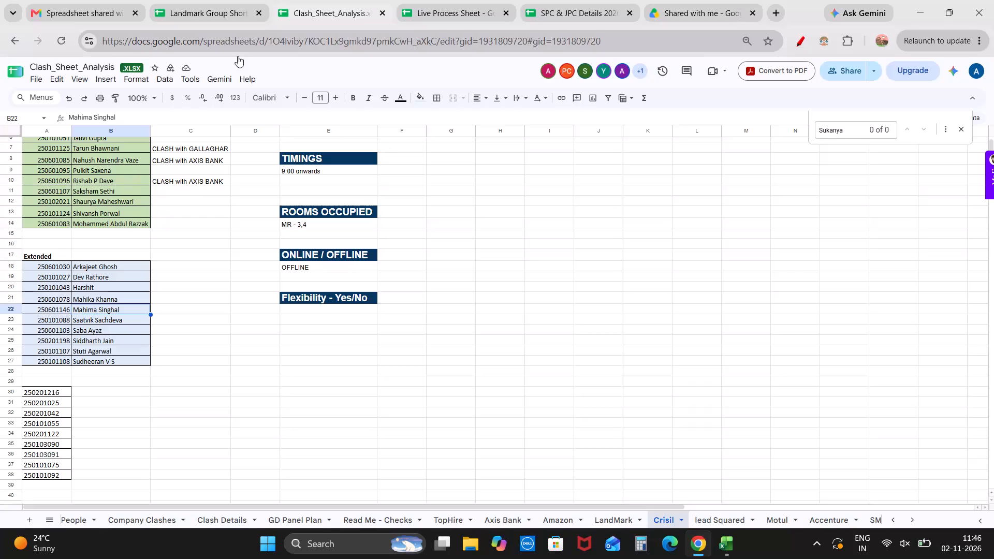
Return to the Live Process Sheet and enter k in D130 to mark the Amazon PI student's return.
click(209, 0)
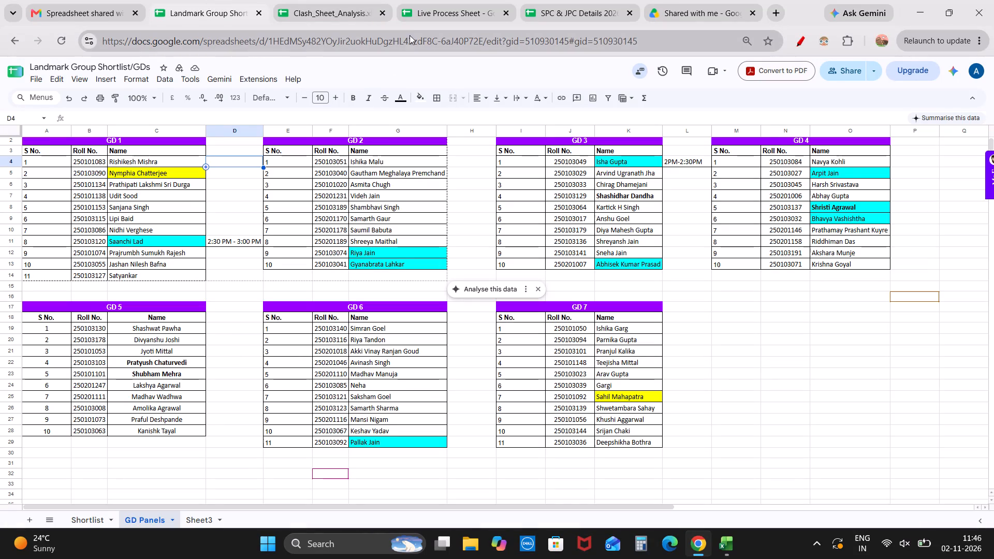
click(414, 27)
click(436, 11)
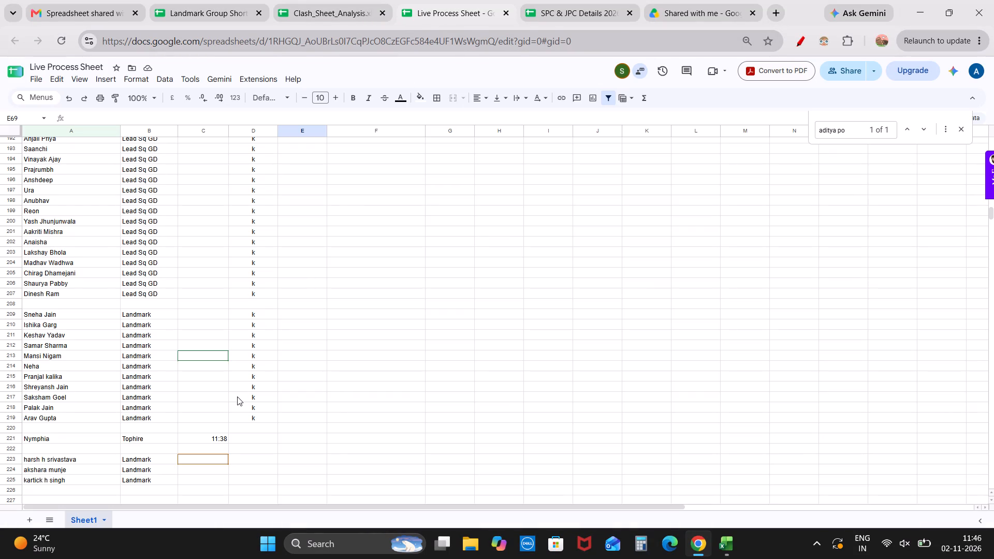
scroll(237, 396, up, 4)
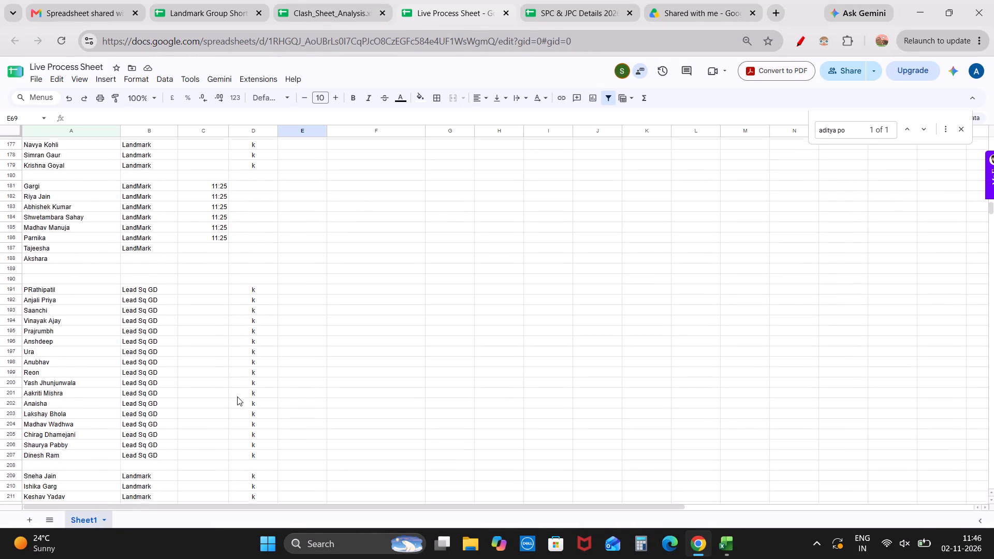
scroll(237, 396, up, 2)
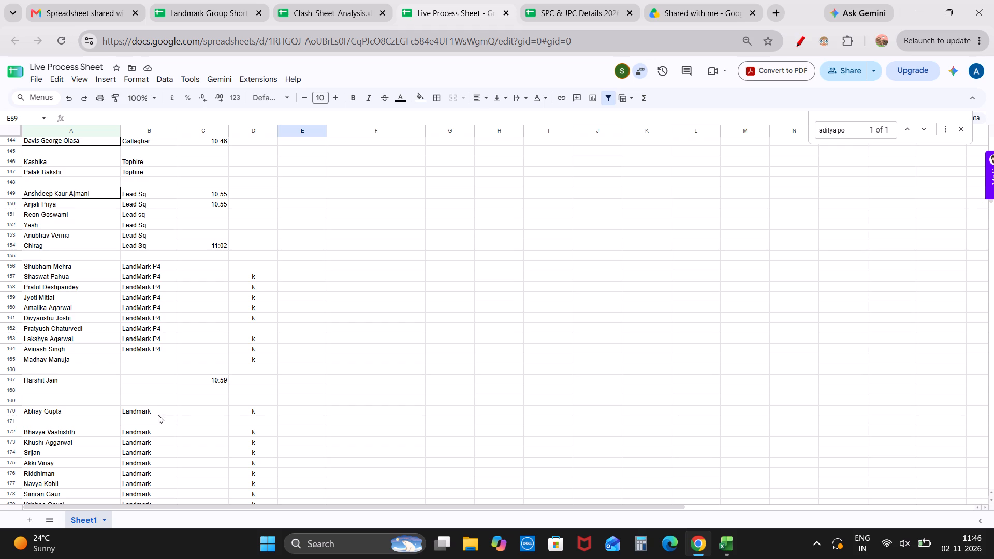
scroll(151, 417, up, 5)
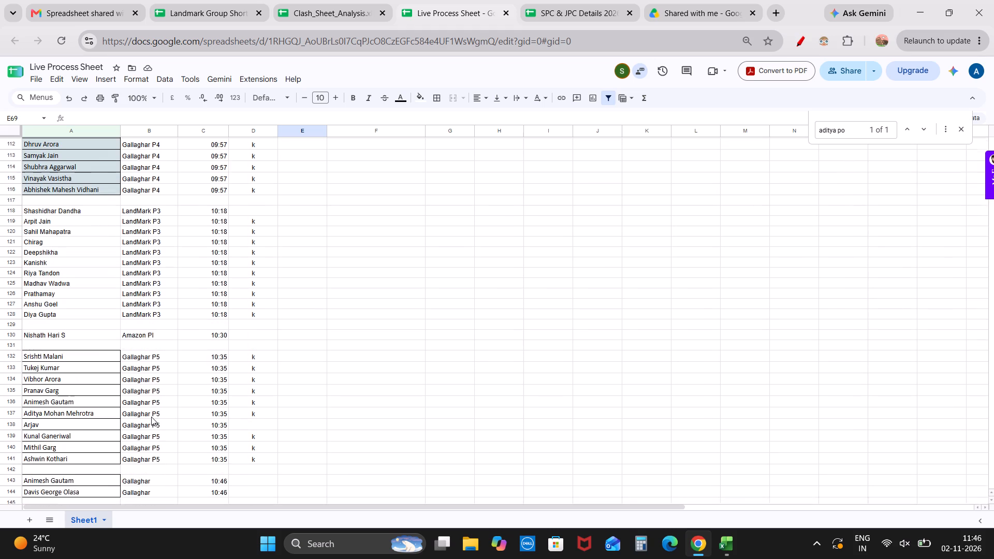
scroll(151, 417, up, 1)
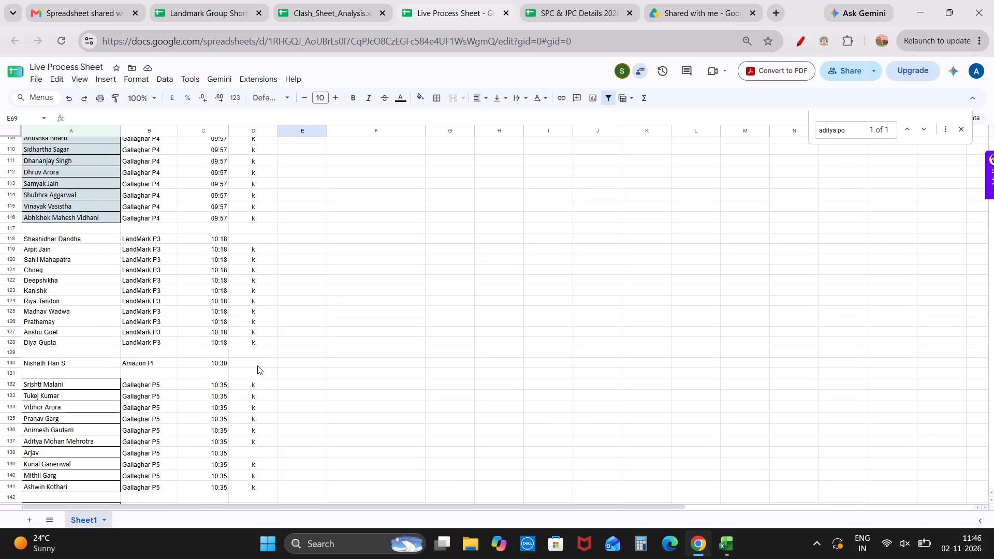
click(257, 365)
key(k)
click(273, 370)
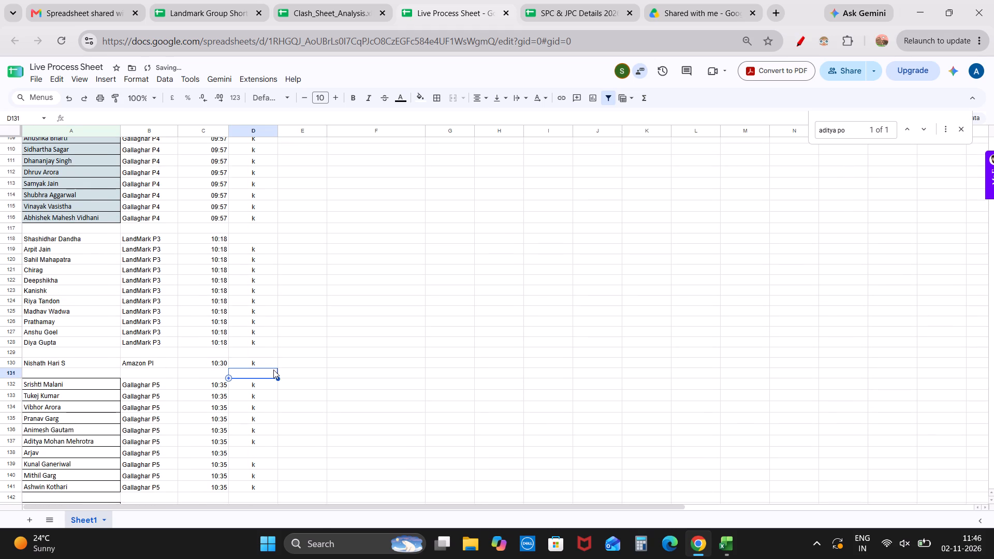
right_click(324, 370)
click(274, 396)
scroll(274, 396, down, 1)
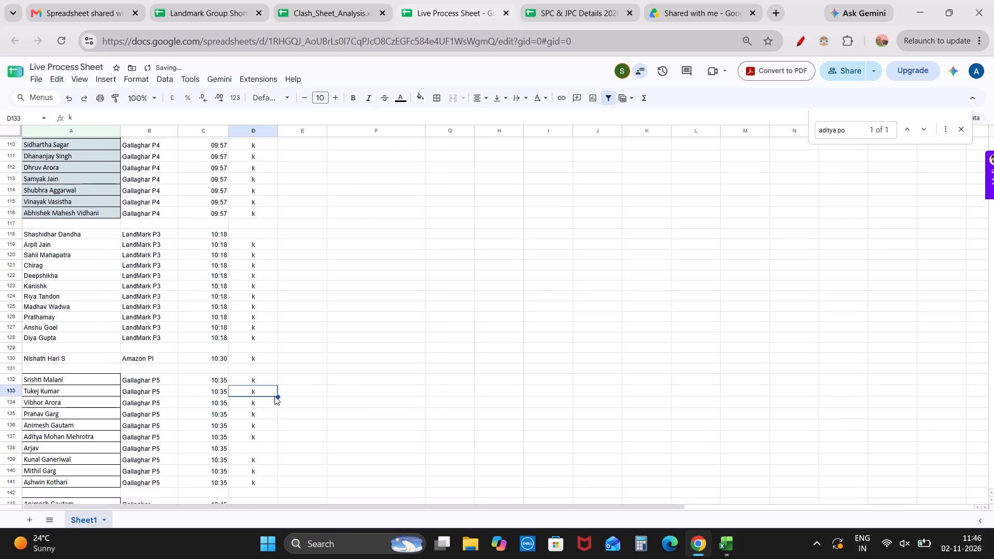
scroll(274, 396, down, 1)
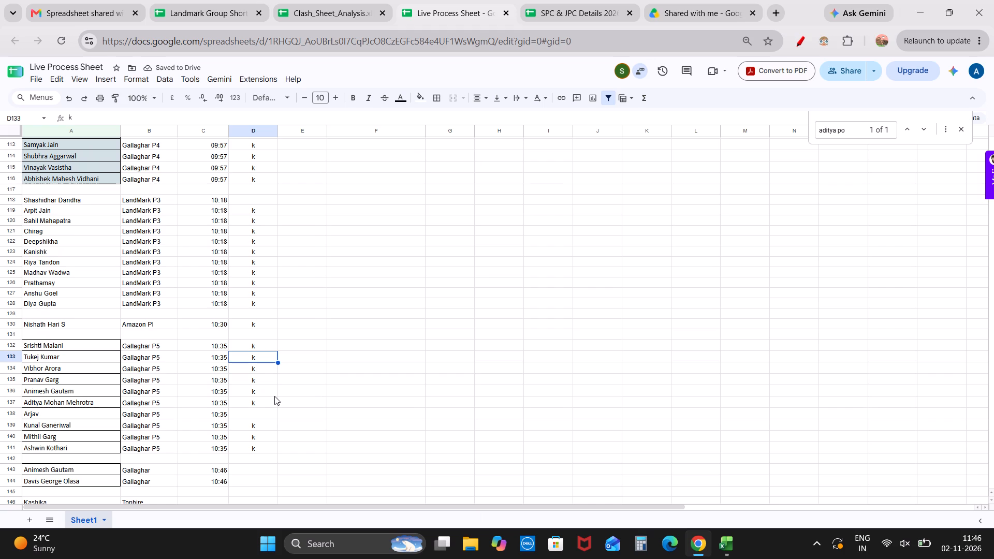
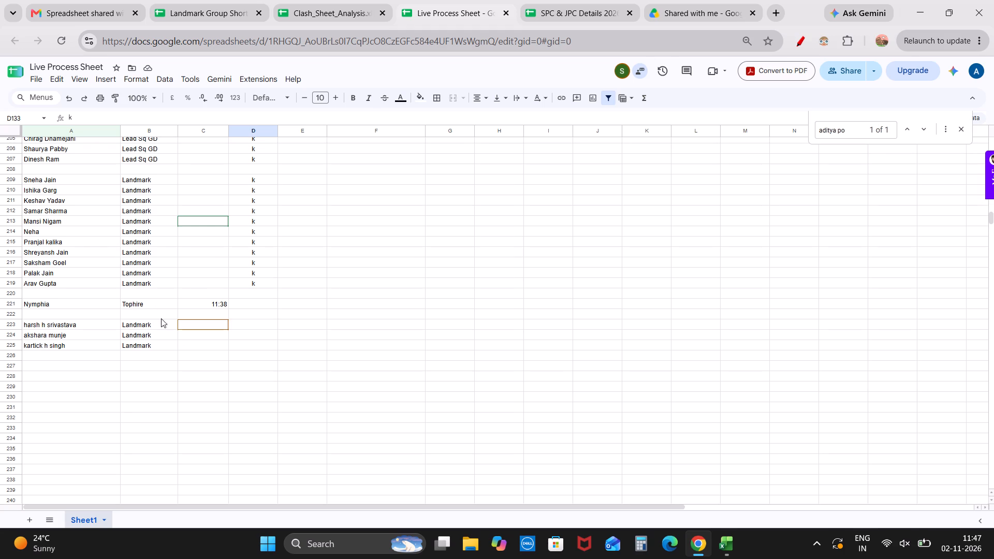
Review the Gallaghar, Tophire, Lead Sq and Landmark entries in rows 133 to 225, including their times and k return marks.
scroll(239, 334, up, 1)
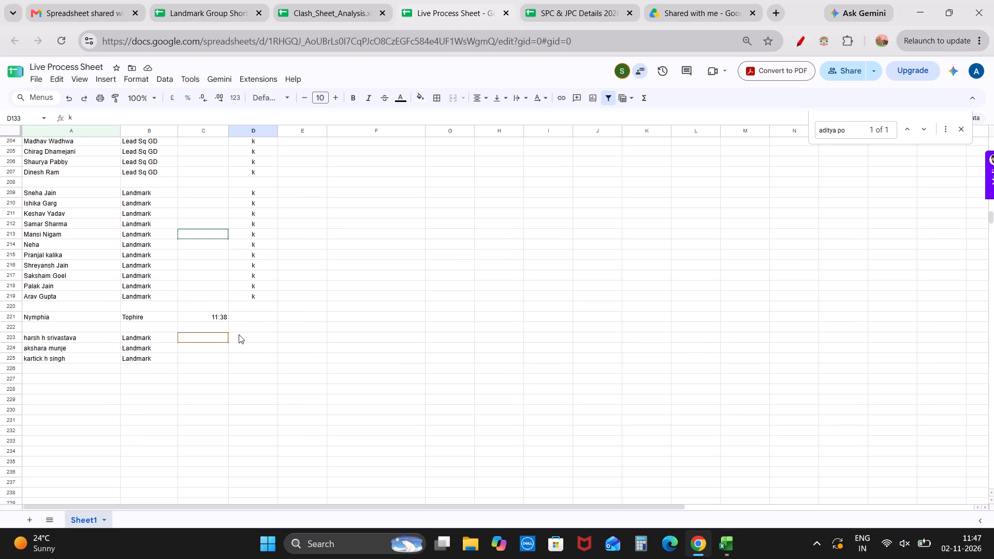
scroll(239, 334, up, 3)
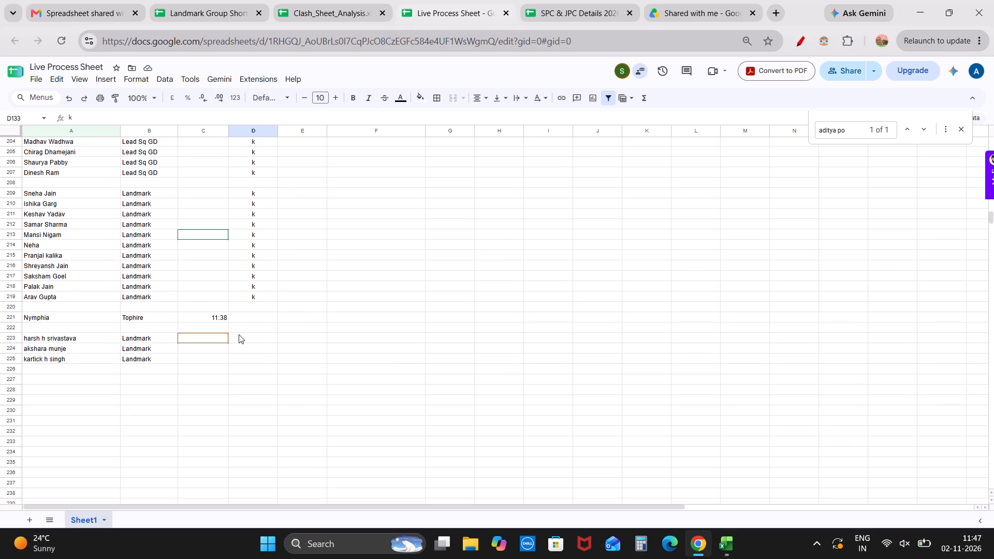
scroll(239, 334, up, 6)
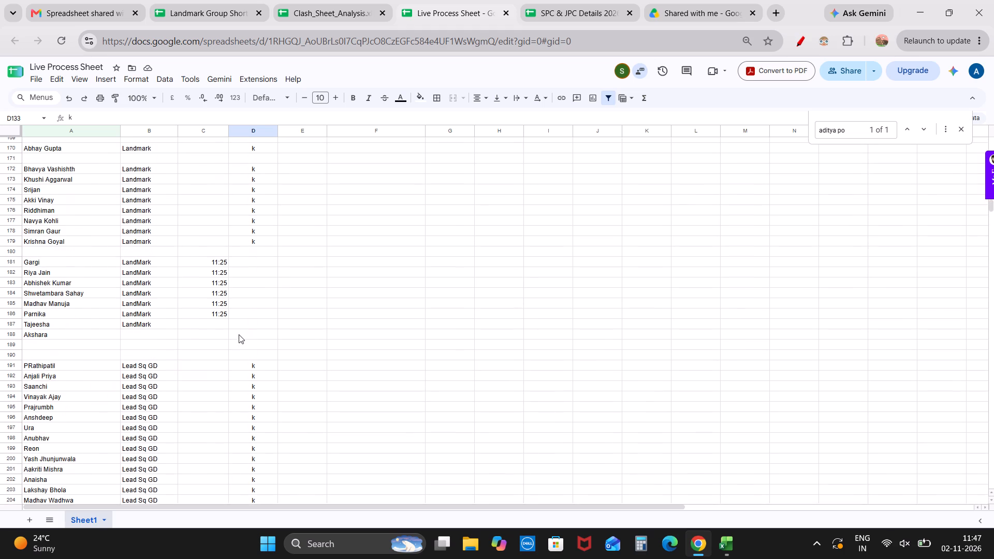
scroll(239, 334, up, 2)
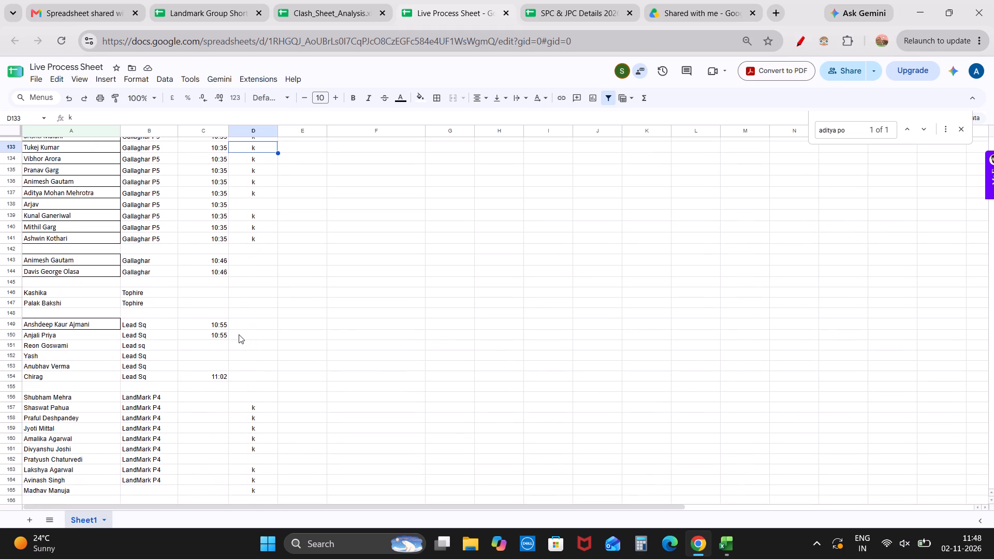
scroll(239, 334, down, 2)
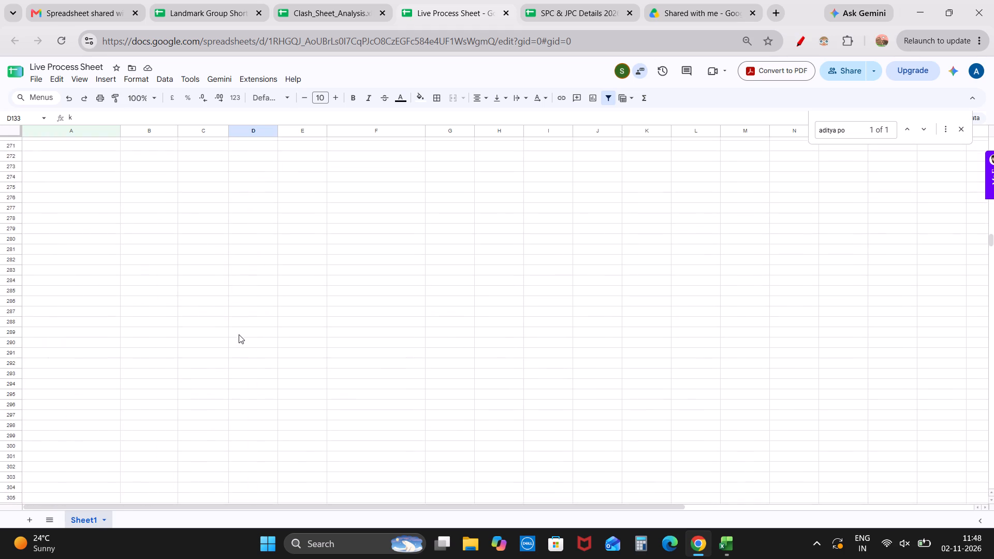
scroll(239, 334, up, 7)
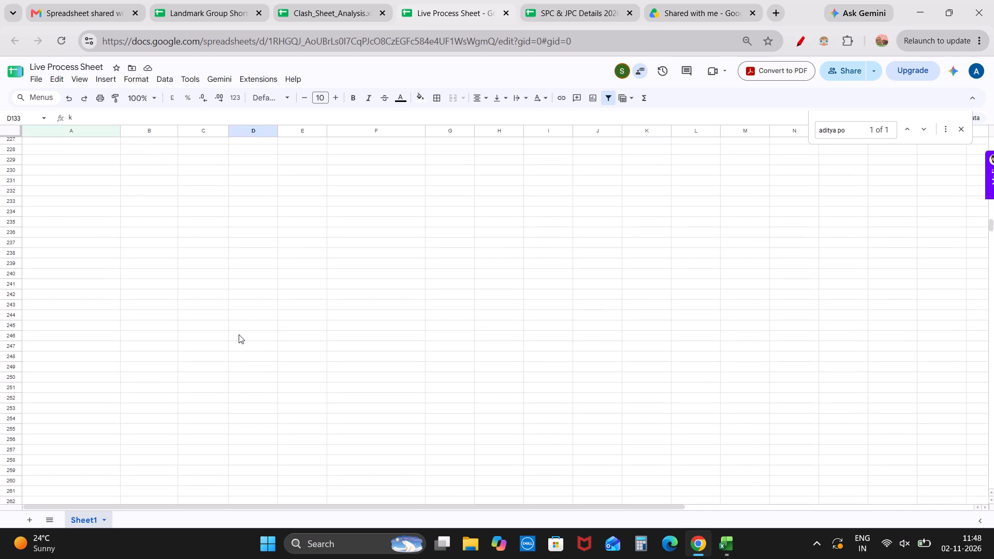
scroll(239, 334, up, 1)
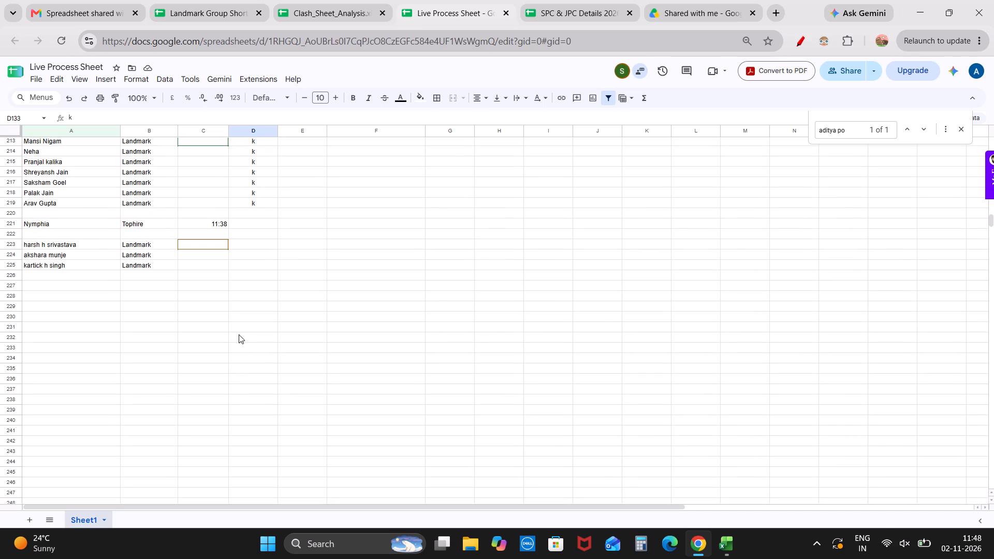
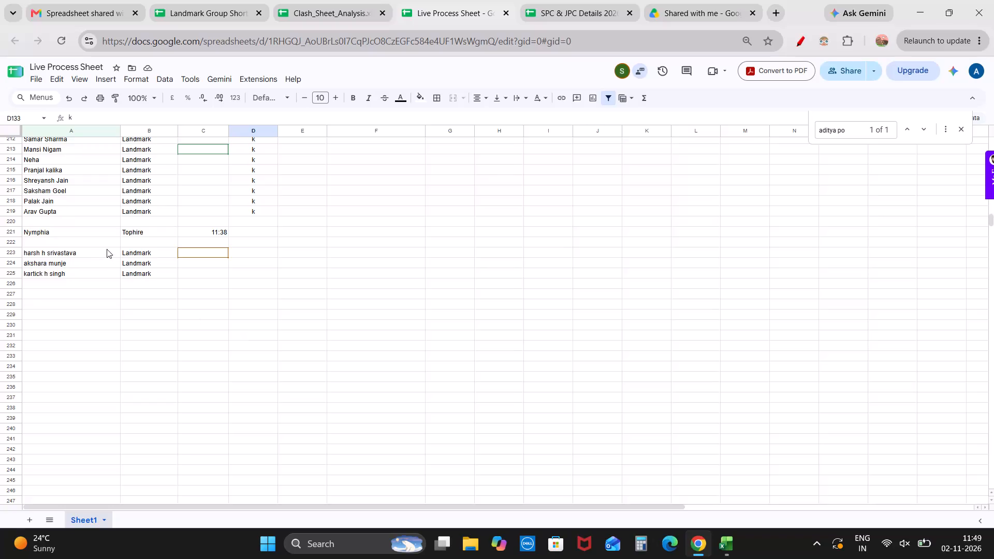
Remove the middle initial h from the Landmark student's name in cell A223.
double_click(43, 252)
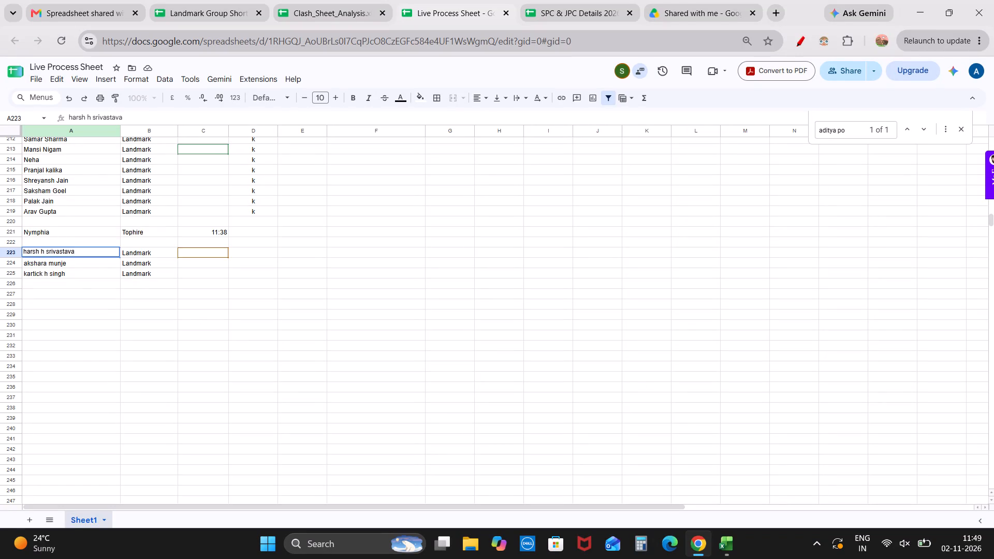
click(44, 252)
key(BackSpace)
key(BackSpace)
click(154, 335)
Review the Lead Sq GD, Landmark and Tophire entries down to row 225, including the time cells of the last Landmark students.
scroll(154, 335, up, 1)
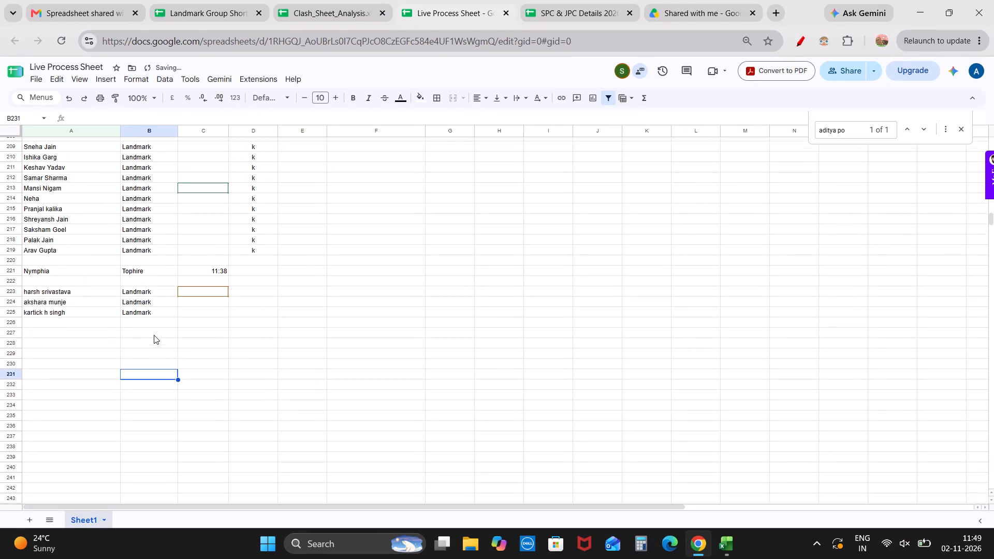
scroll(154, 335, up, 1)
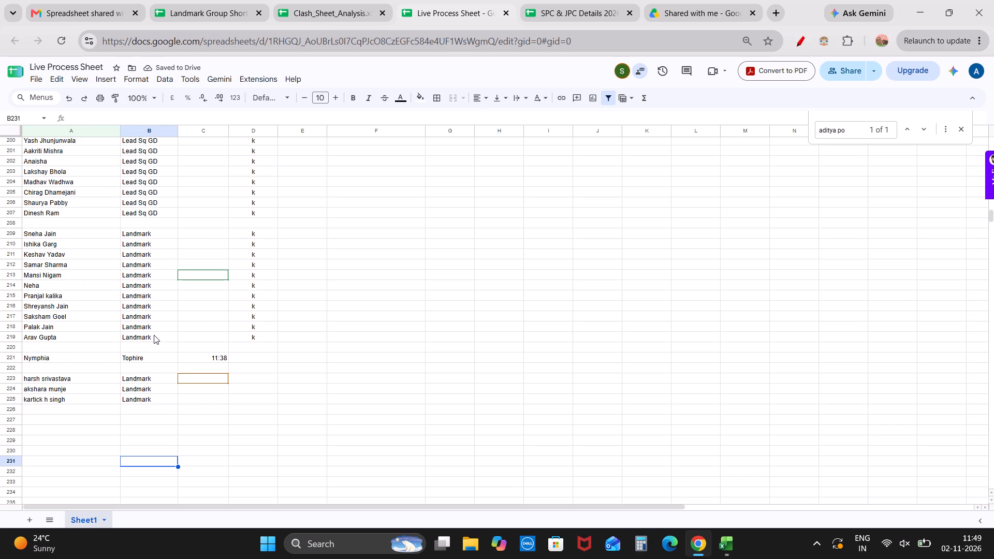
click(211, 393)
scroll(211, 393, up, 1)
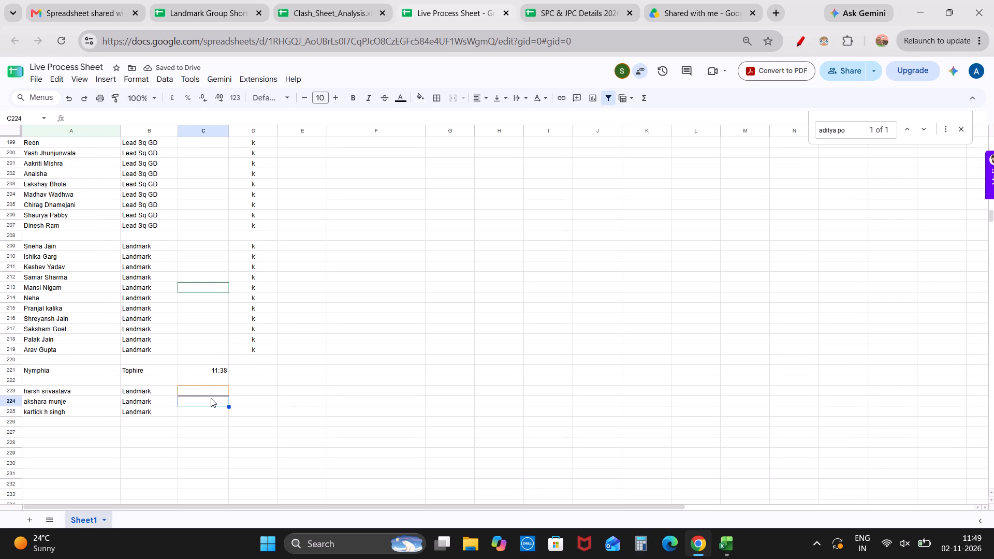
click(197, 417)
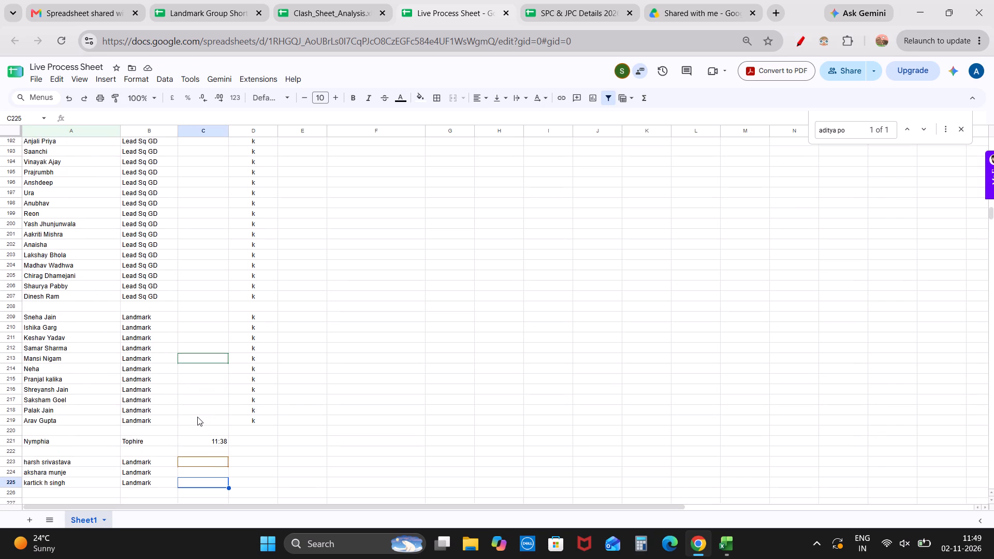
click(110, 372)
scroll(110, 372, up, 3)
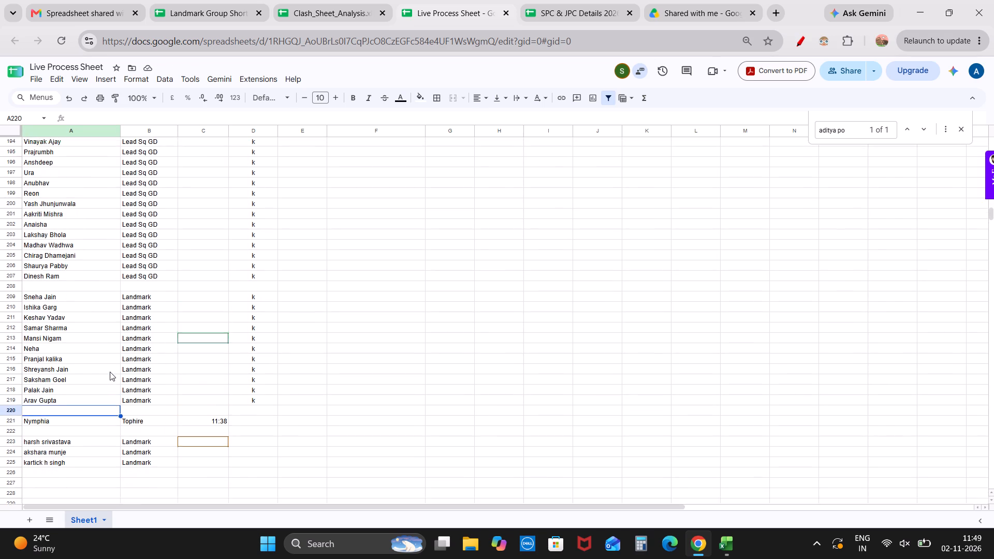
scroll(110, 372, up, 5)
scroll(110, 372, down, 2)
scroll(110, 372, up, 1)
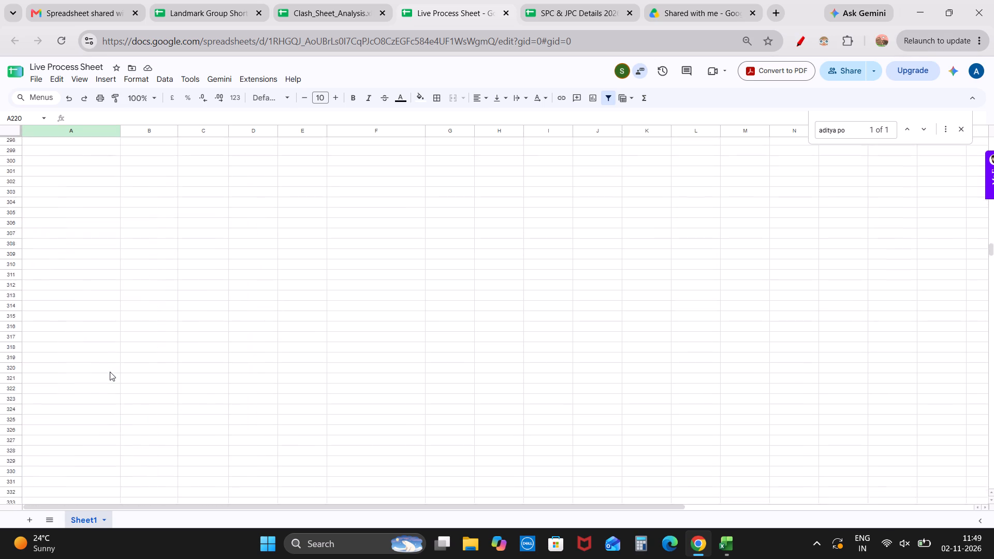
scroll(110, 372, up, 1)
scroll(110, 372, down, 3)
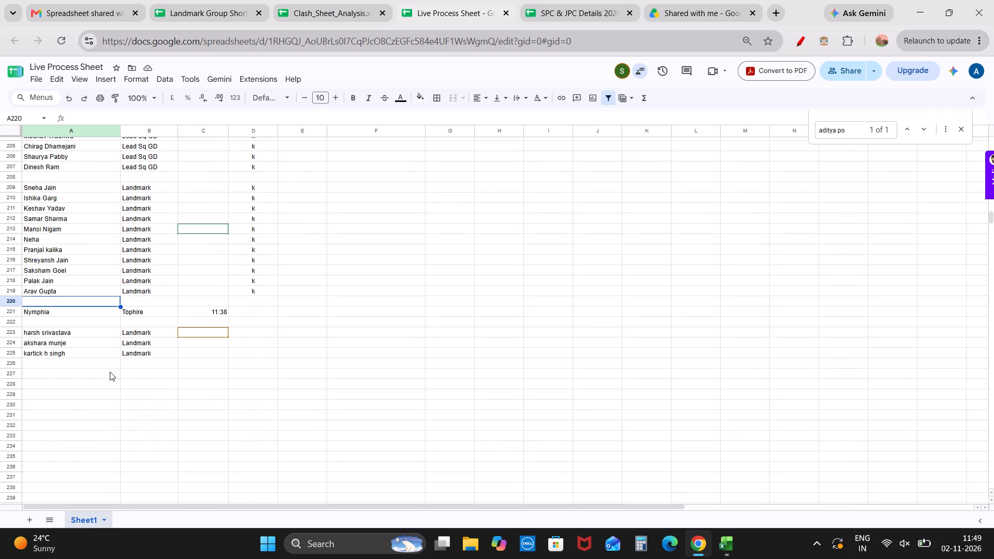
scroll(110, 372, down, 1)
click(208, 357)
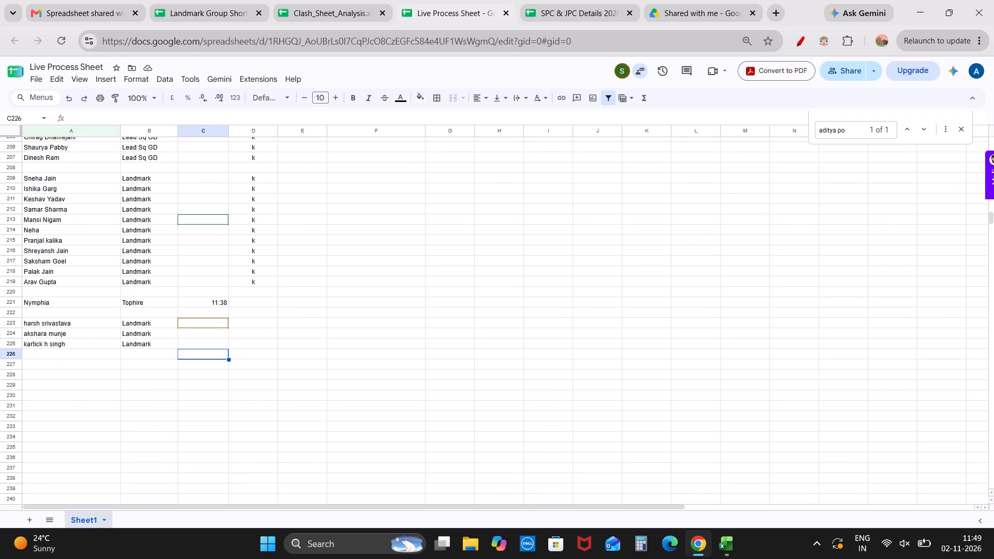
click(214, 348)
click(199, 339)
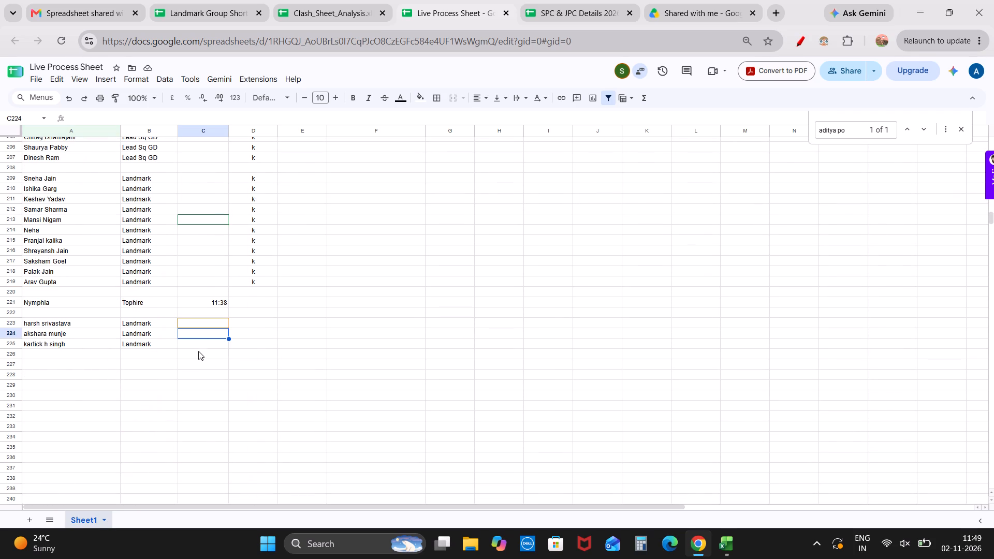
click(198, 349)
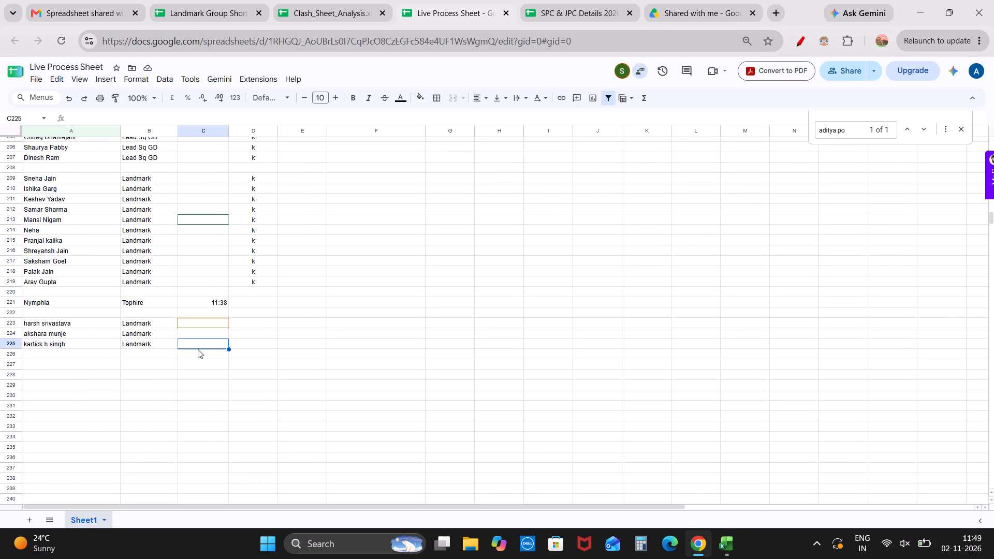
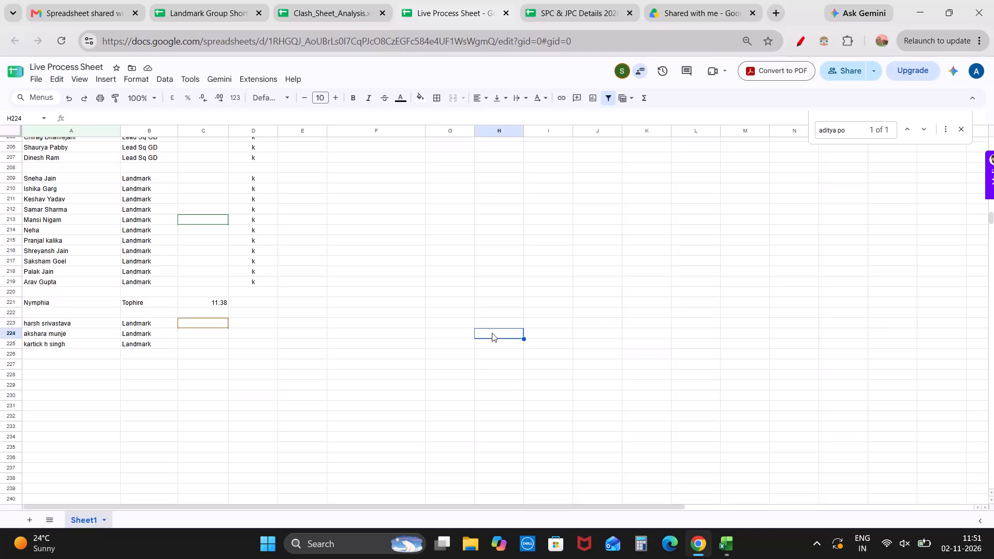
Start a side list in column H with shubham in H224, tej in H223 and lipi in H222.
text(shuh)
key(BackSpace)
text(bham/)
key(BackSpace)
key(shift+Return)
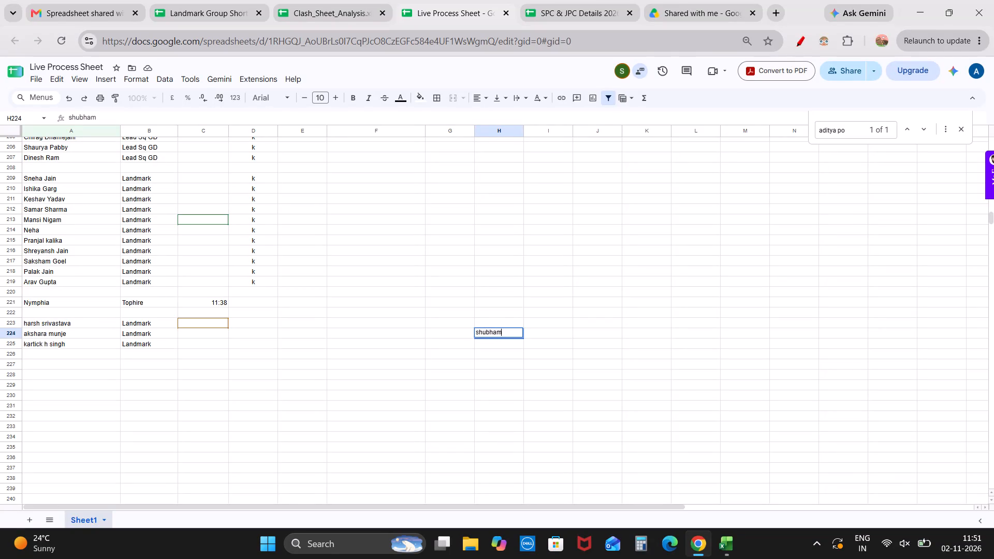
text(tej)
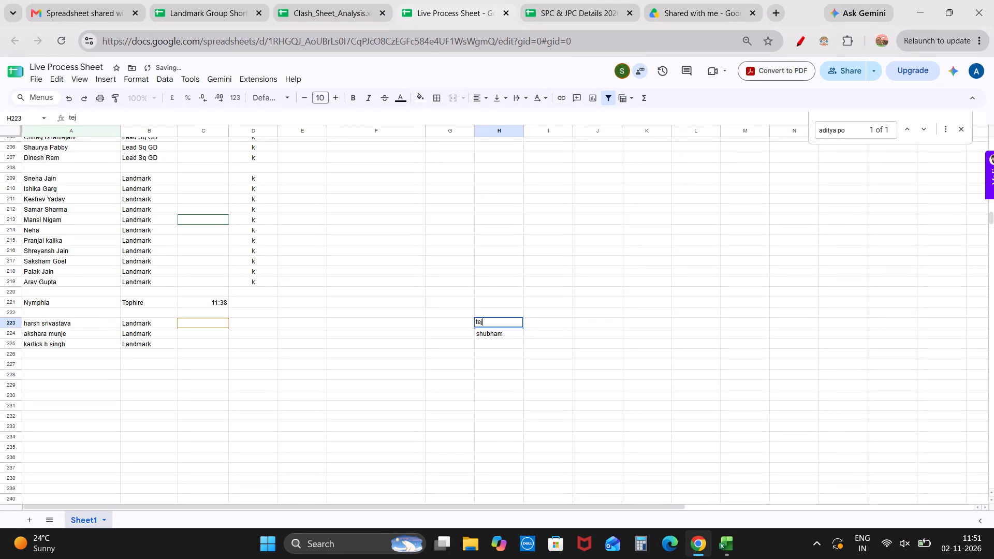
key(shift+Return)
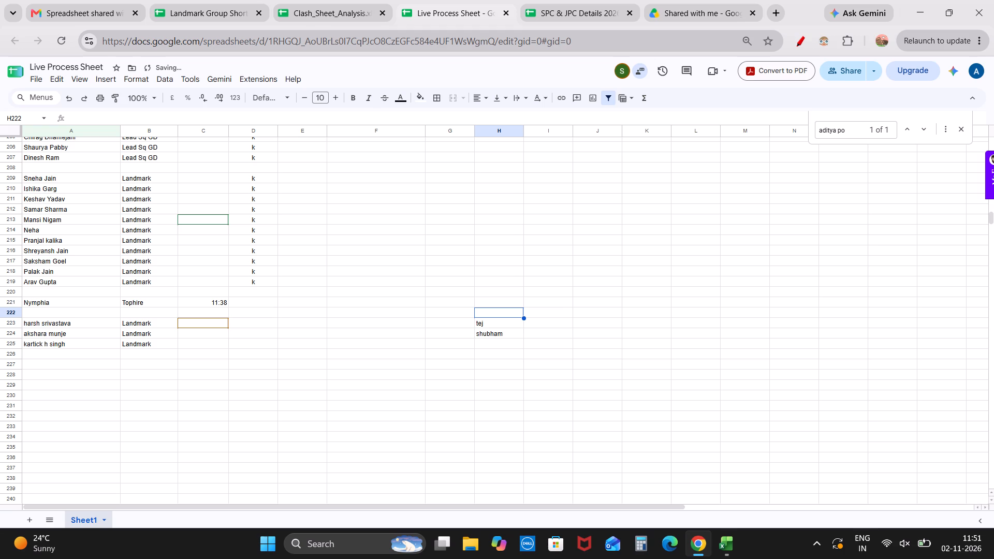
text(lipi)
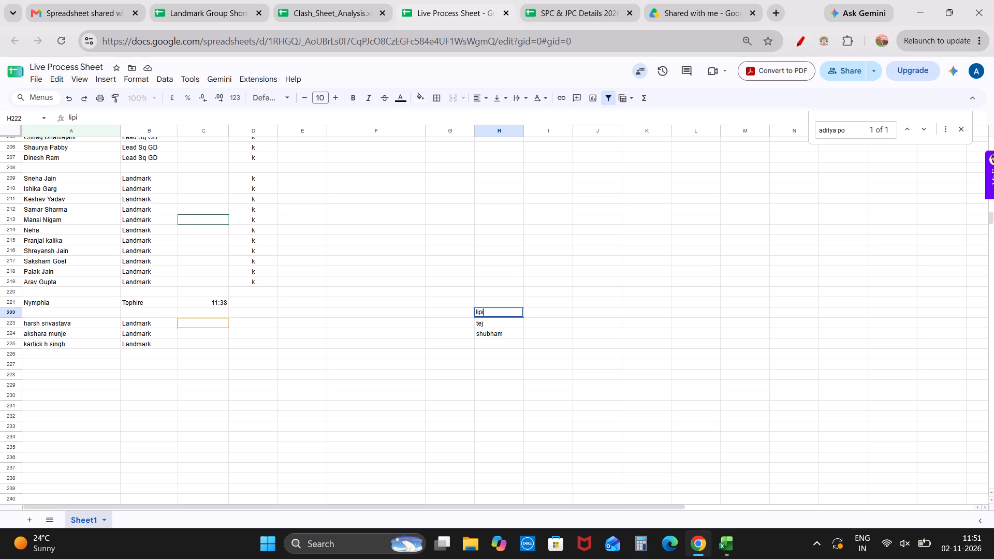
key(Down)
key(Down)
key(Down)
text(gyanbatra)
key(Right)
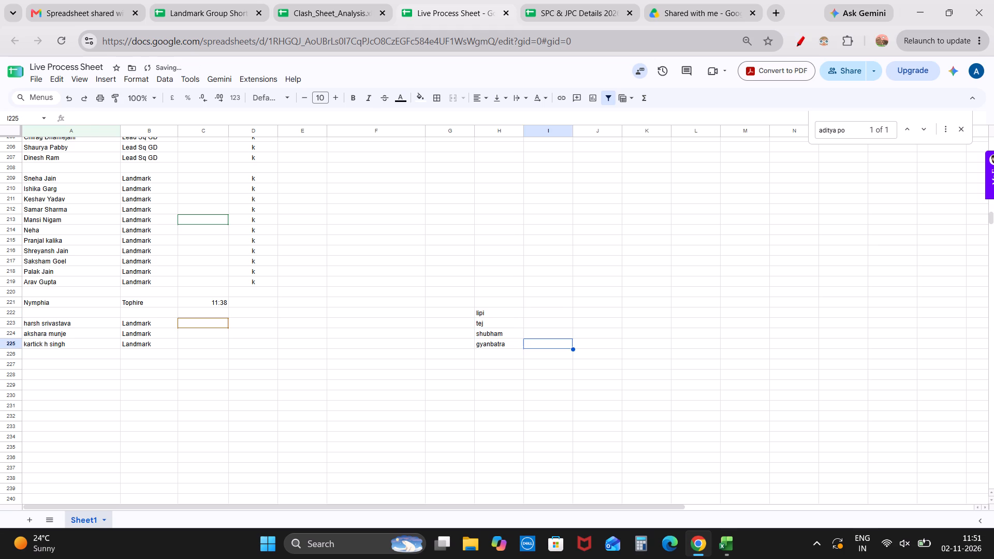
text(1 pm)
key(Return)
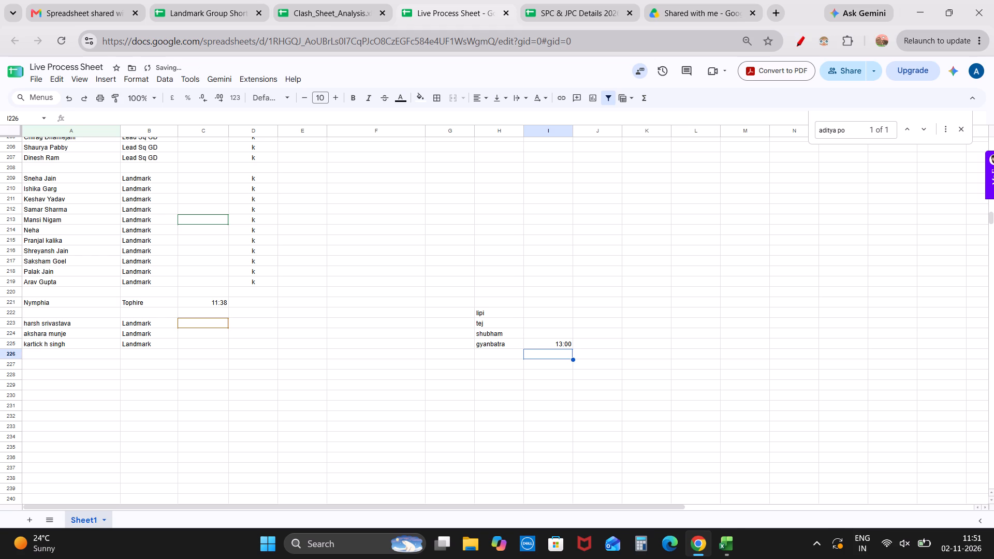
Add arpit to the side list in cell H226.
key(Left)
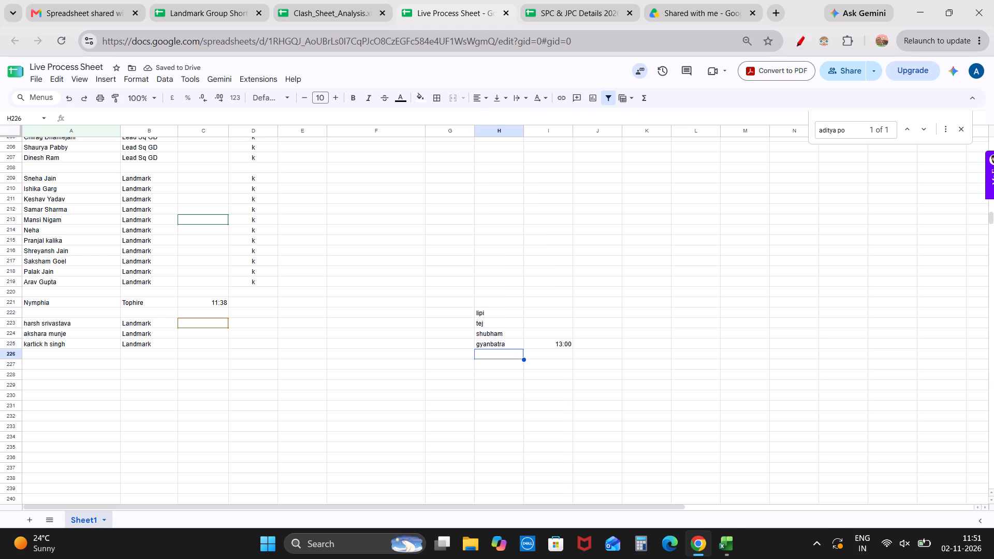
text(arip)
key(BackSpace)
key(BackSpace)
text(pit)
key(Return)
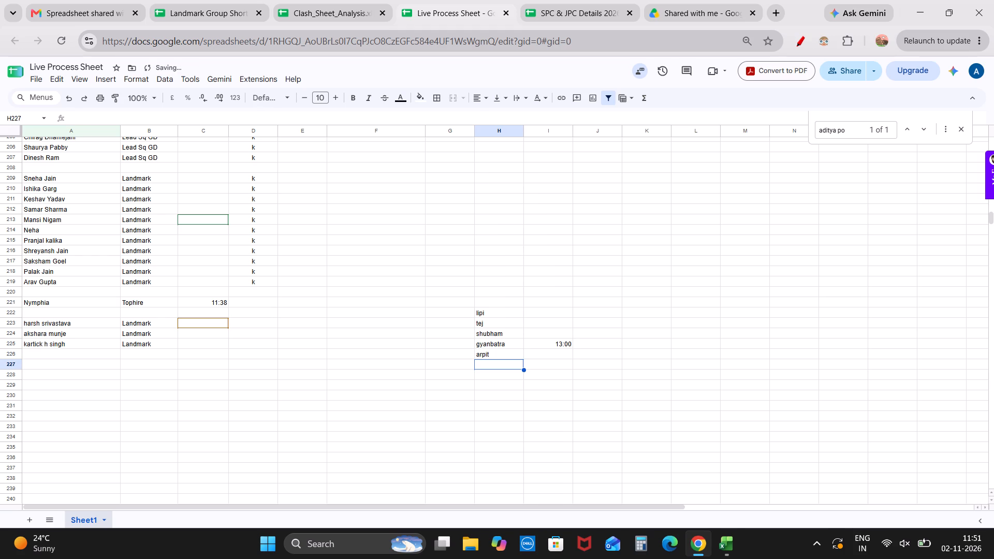
Search the sheet for Gyan and check the matching student's process entry and the side list.
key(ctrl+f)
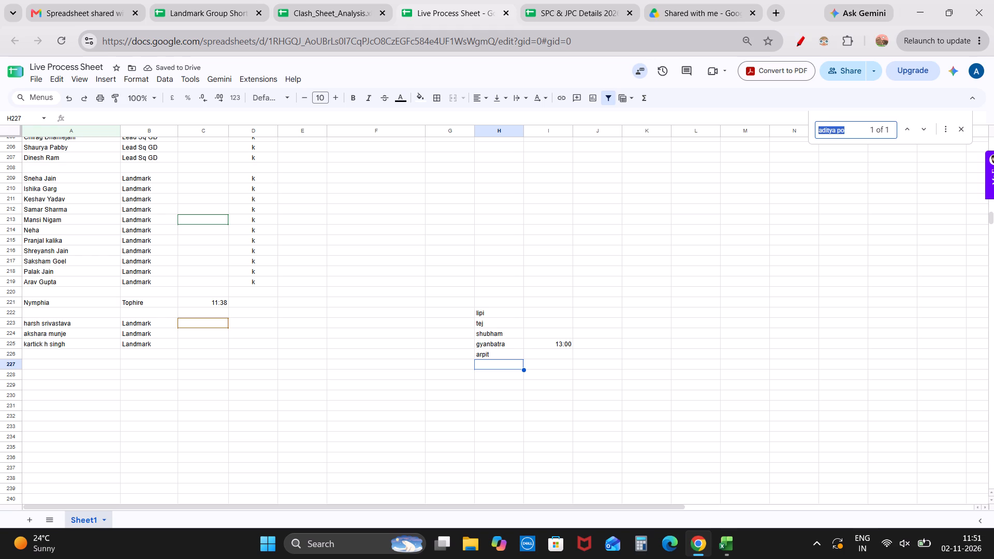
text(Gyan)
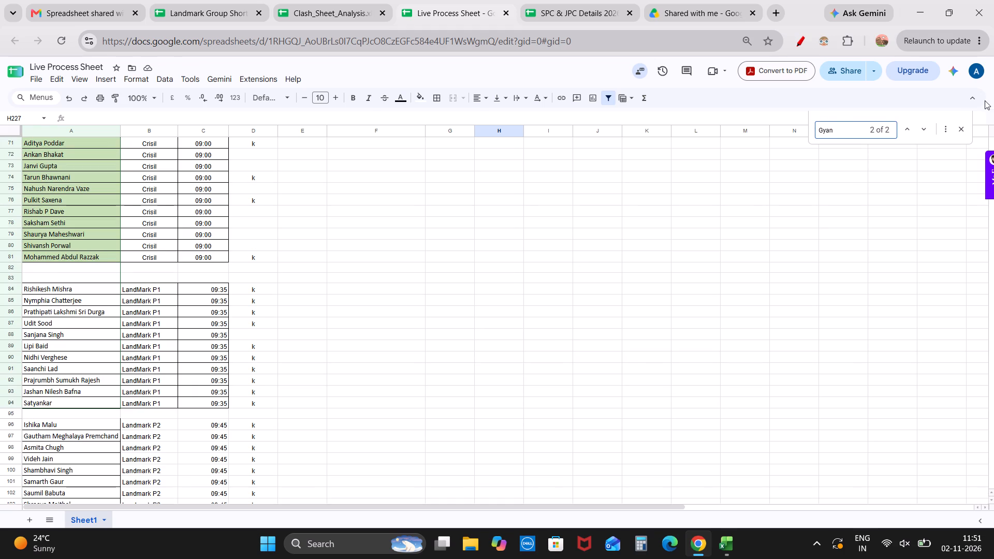
click(922, 130)
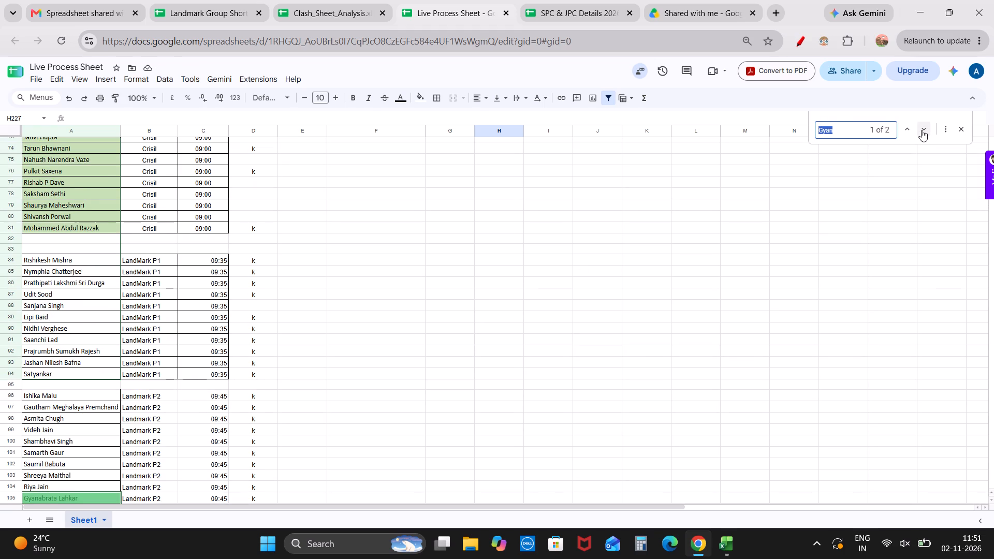
scroll(673, 257, down, 1)
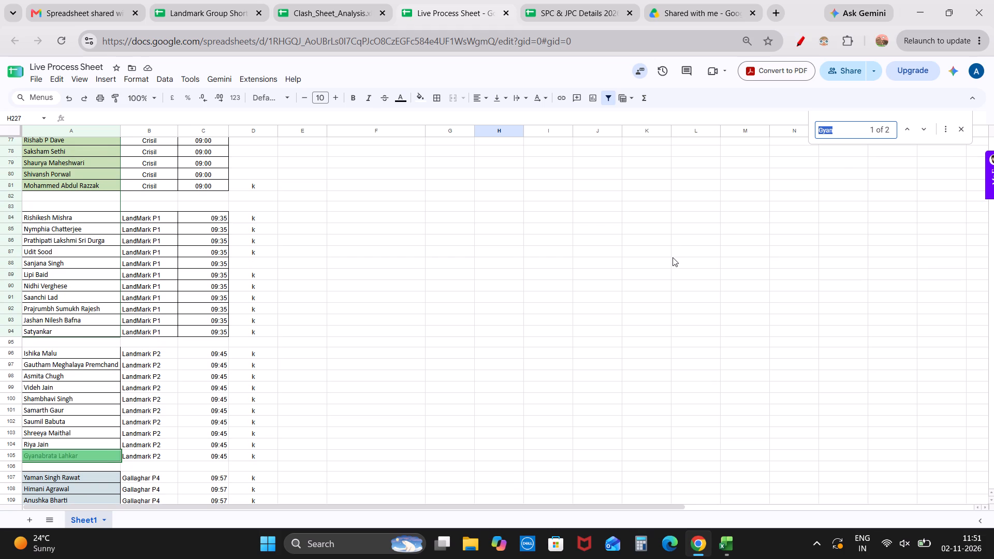
scroll(673, 257, down, 5)
scroll(673, 257, up, 4)
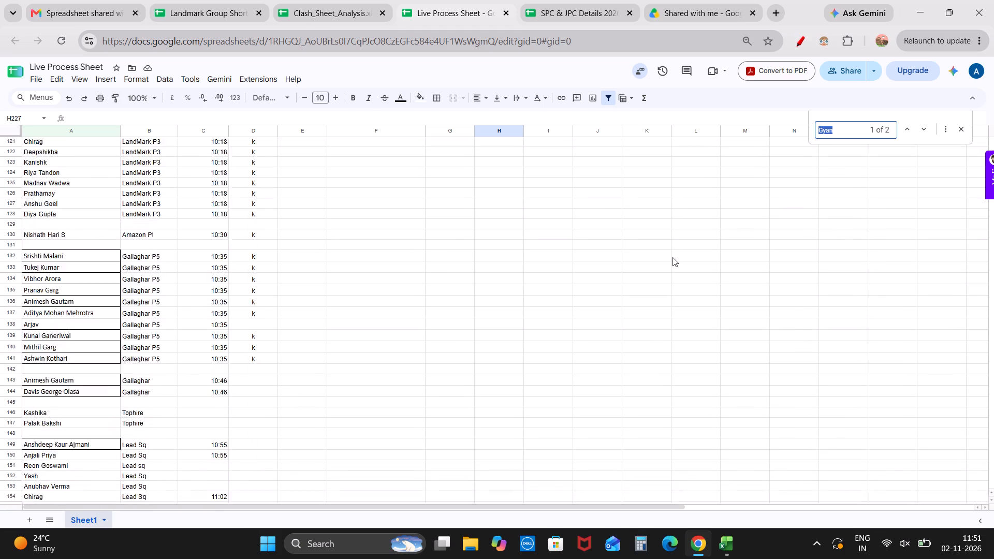
scroll(673, 257, up, 6)
scroll(673, 257, down, 1)
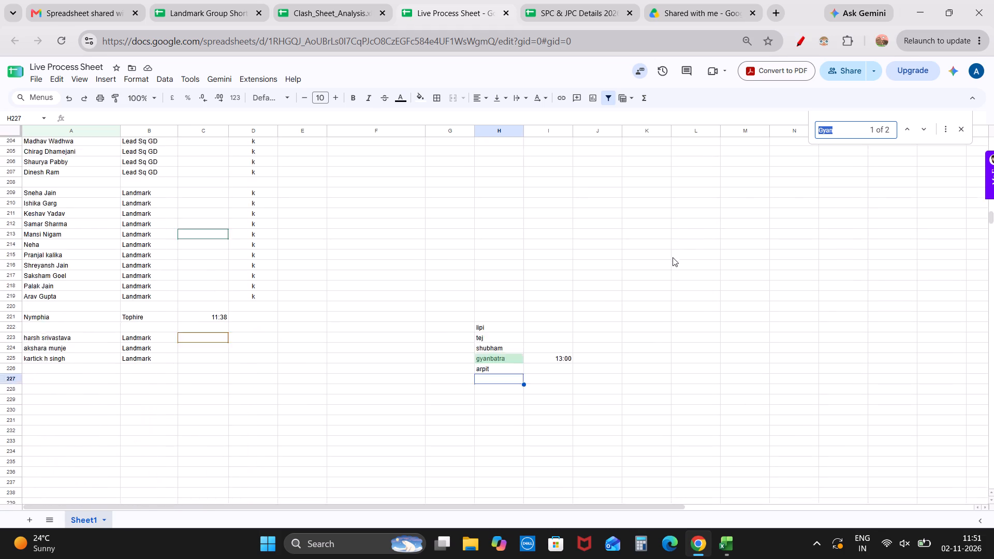
scroll(673, 257, down, 5)
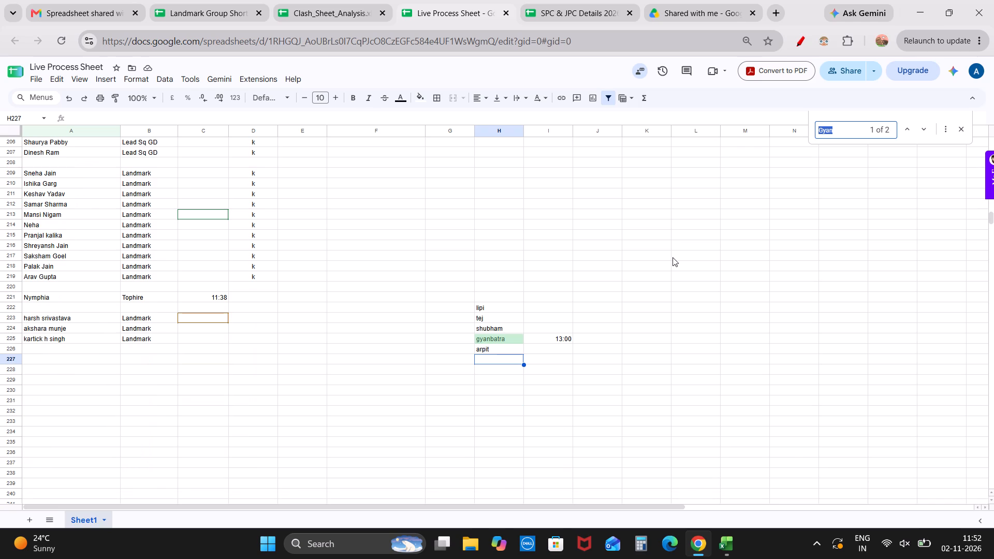
Search the sheet for abhi.
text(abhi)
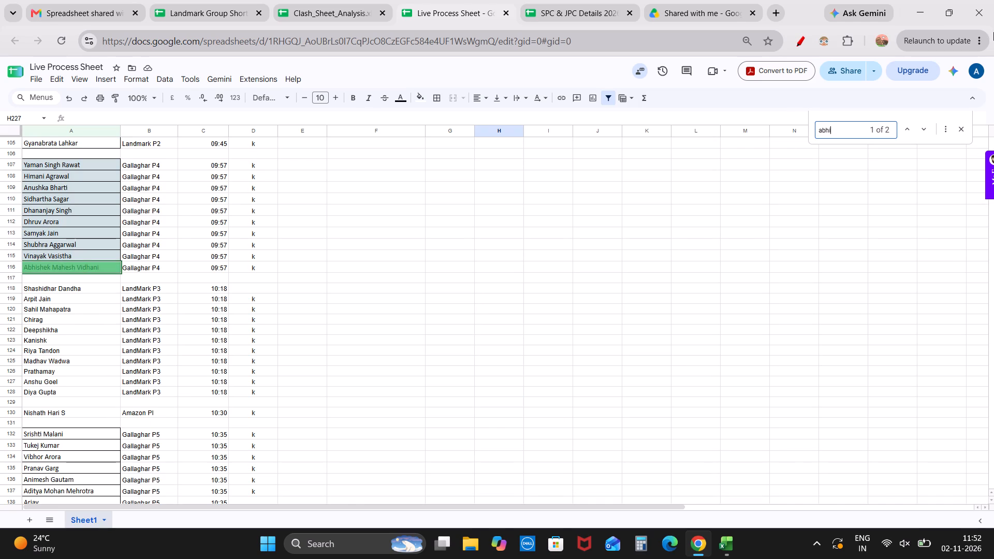
click(960, 127)
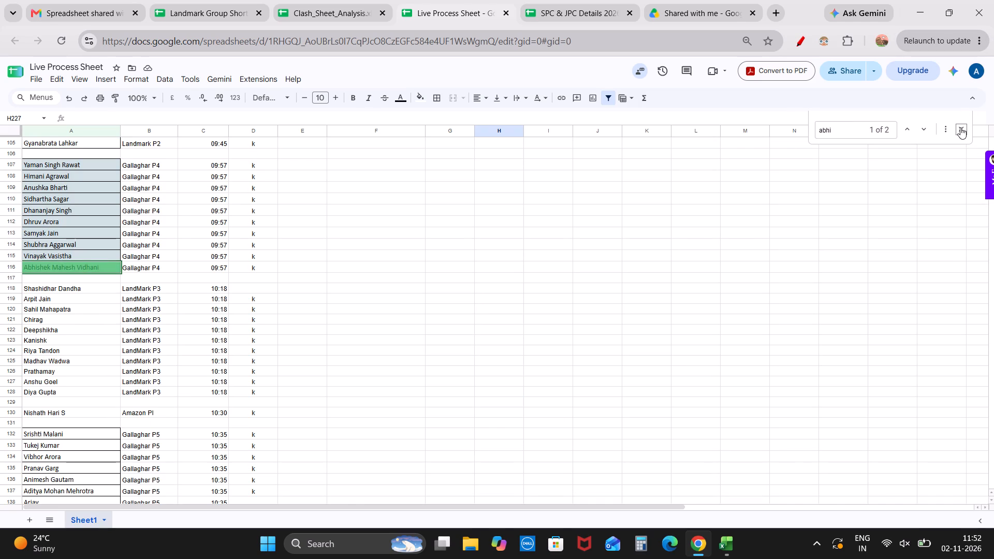
Add abhishek to the side list in cell H227, below arpit.
click(803, 186)
scroll(803, 186, down, 2)
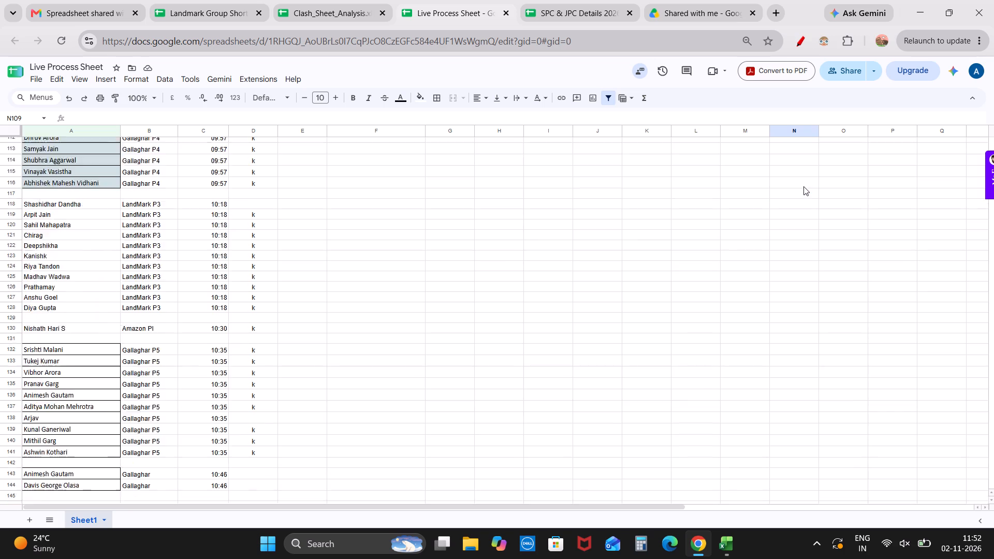
scroll(803, 186, down, 4)
scroll(659, 239, up, 2)
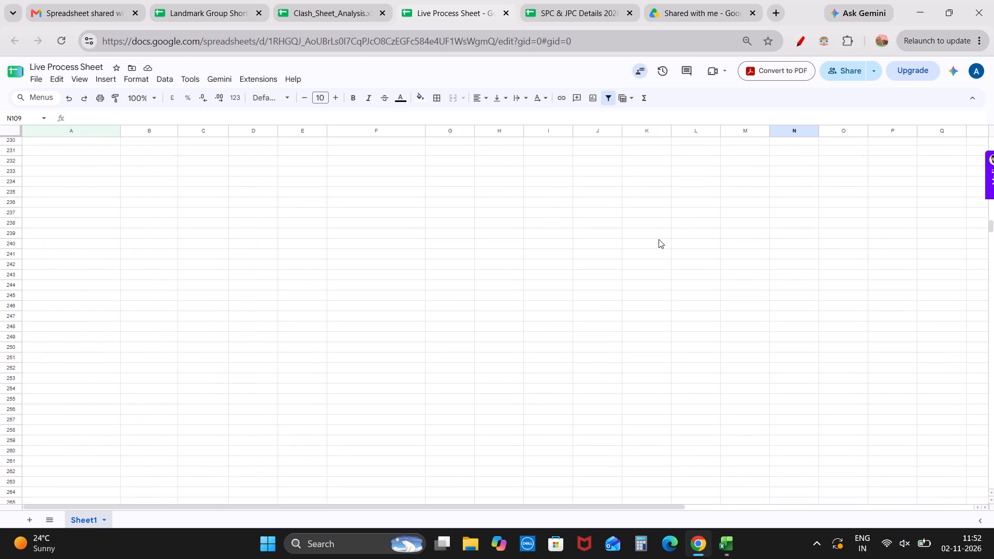
scroll(659, 239, up, 2)
scroll(659, 239, down, 1)
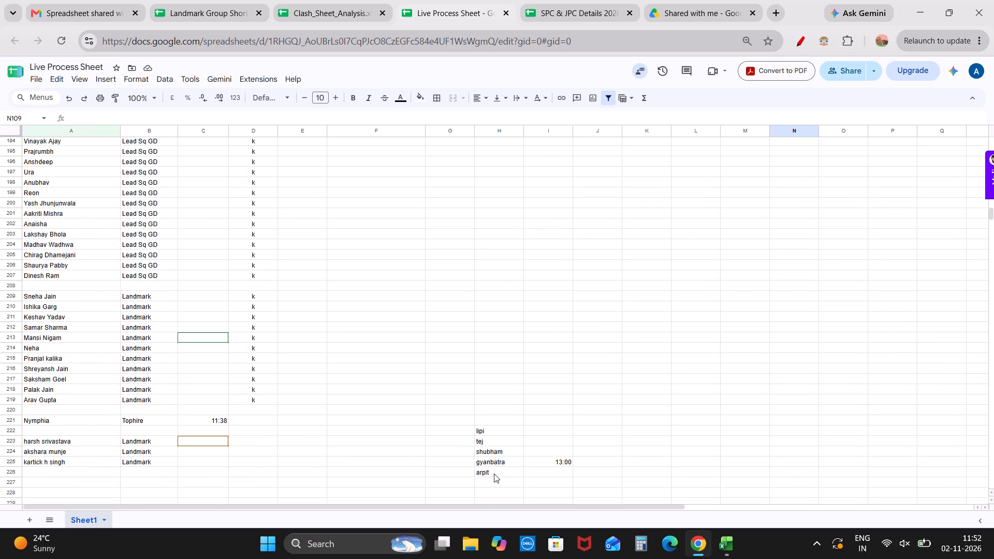
click(490, 478)
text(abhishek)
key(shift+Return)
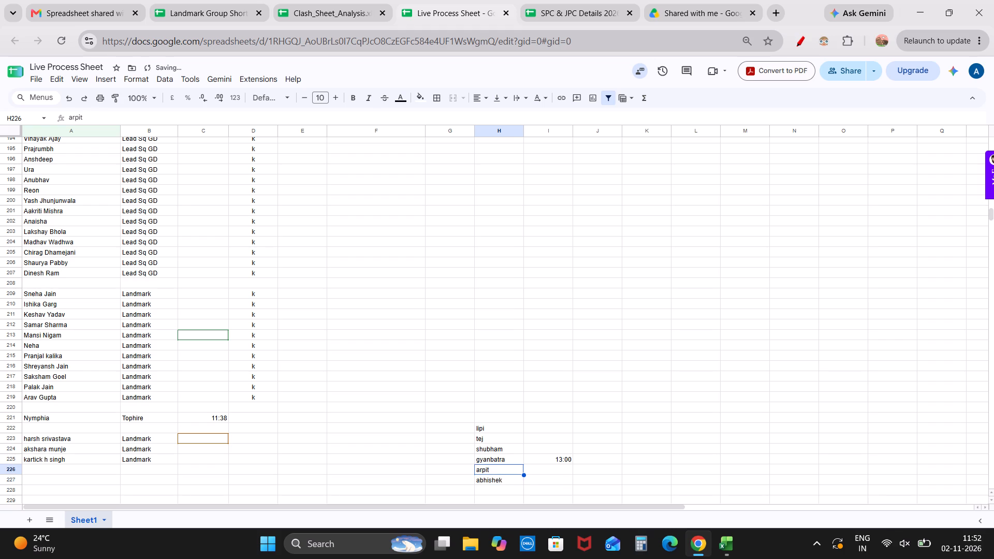
Enter the full name of the student named gaurav in cell H228, below abhishek.
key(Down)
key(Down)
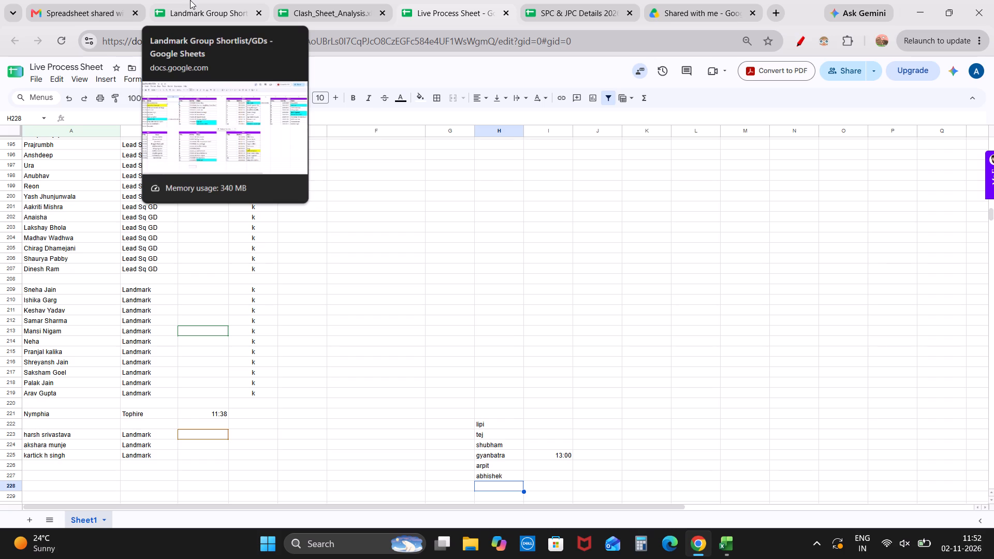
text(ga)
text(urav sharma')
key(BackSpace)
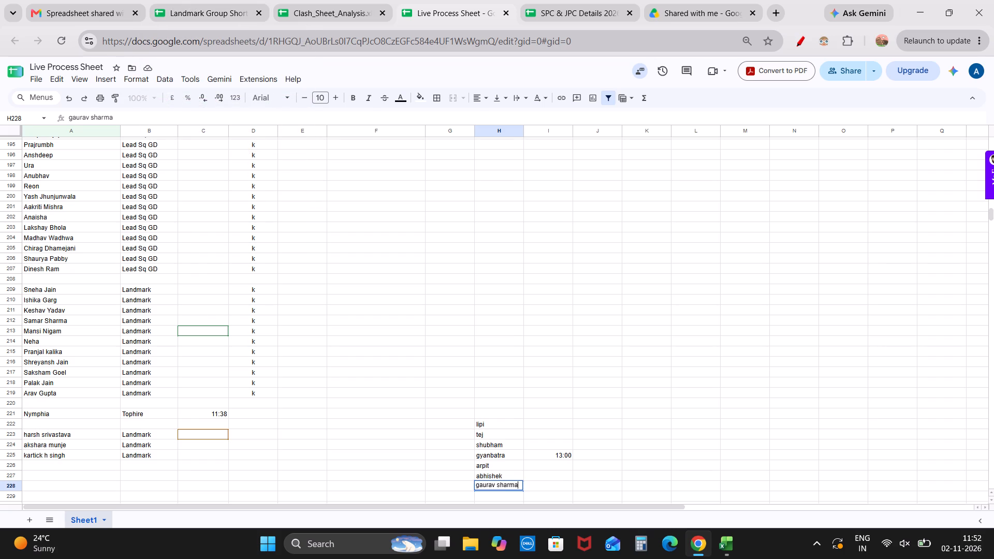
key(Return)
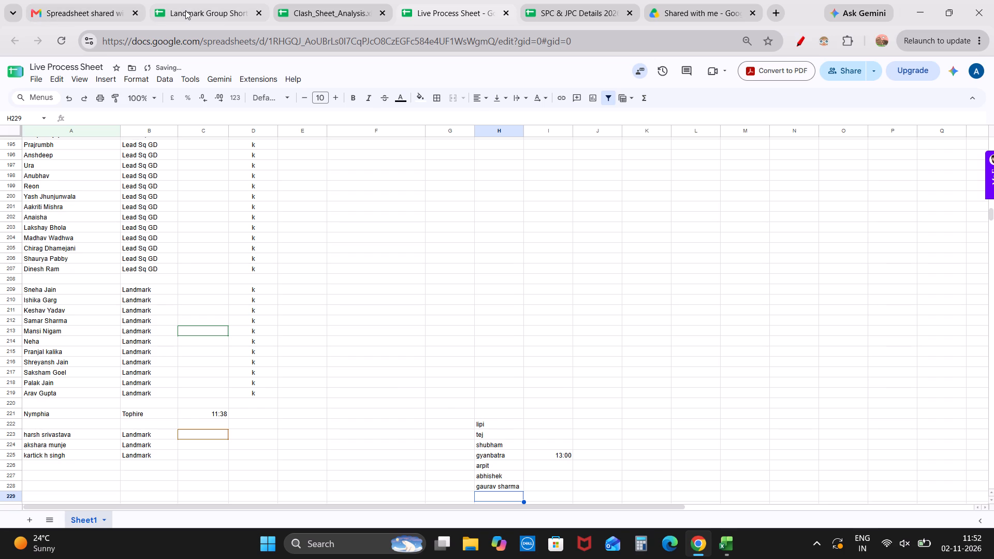
Look up gyan in the Master sheet of Clash_Sheet_Analysis for processes and fixed timing, and check the Landmark GD Panels.
click(185, 10)
click(312, 3)
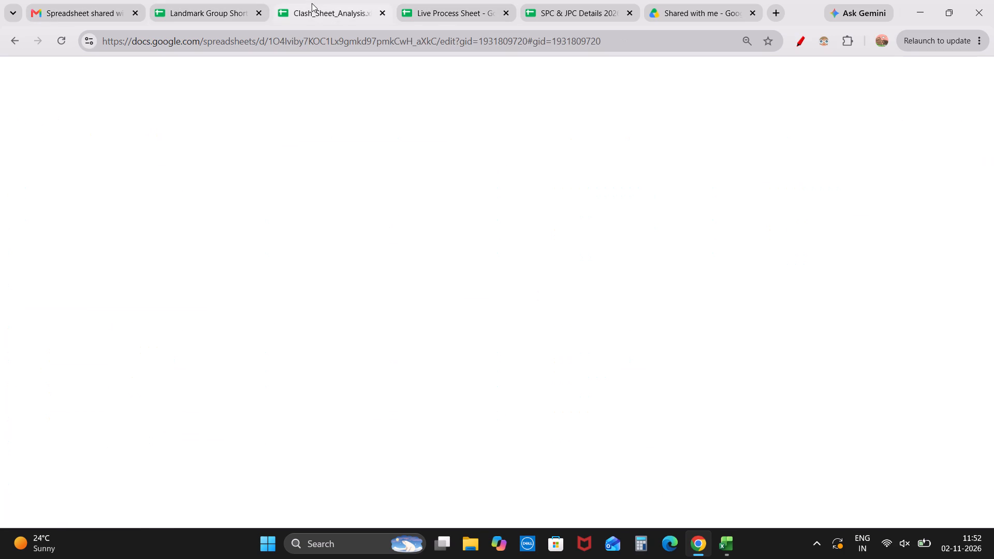
scroll(123, 514, right, 4)
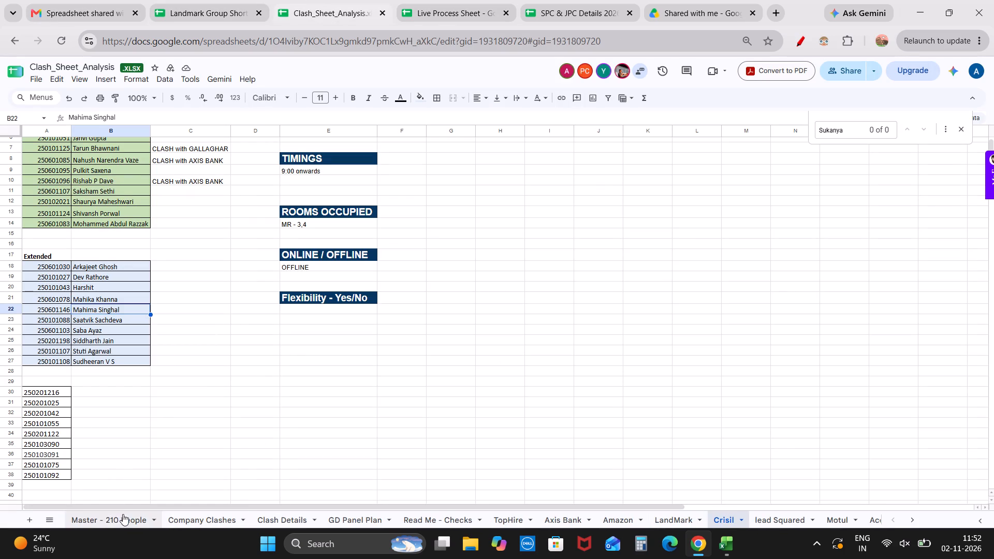
click(114, 518)
key(ctrl+f)
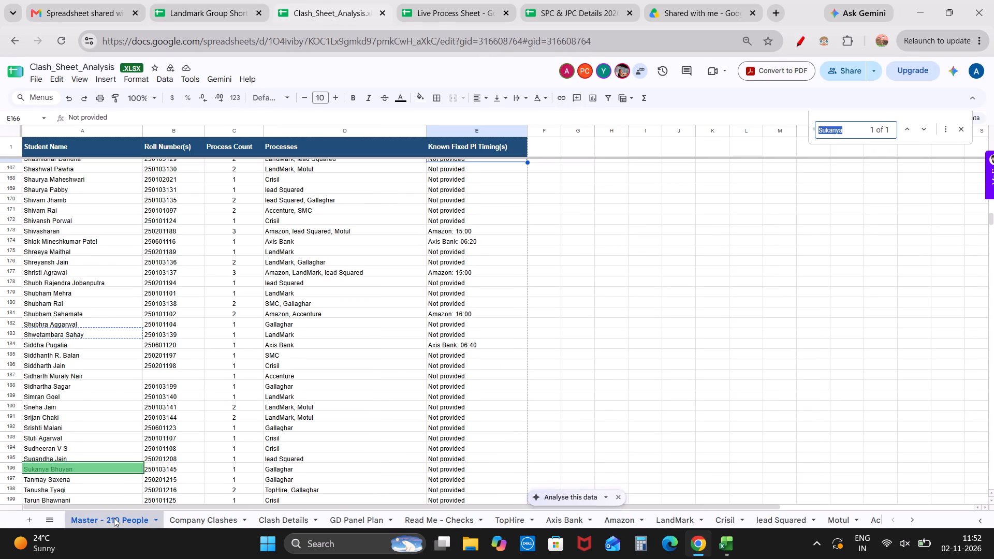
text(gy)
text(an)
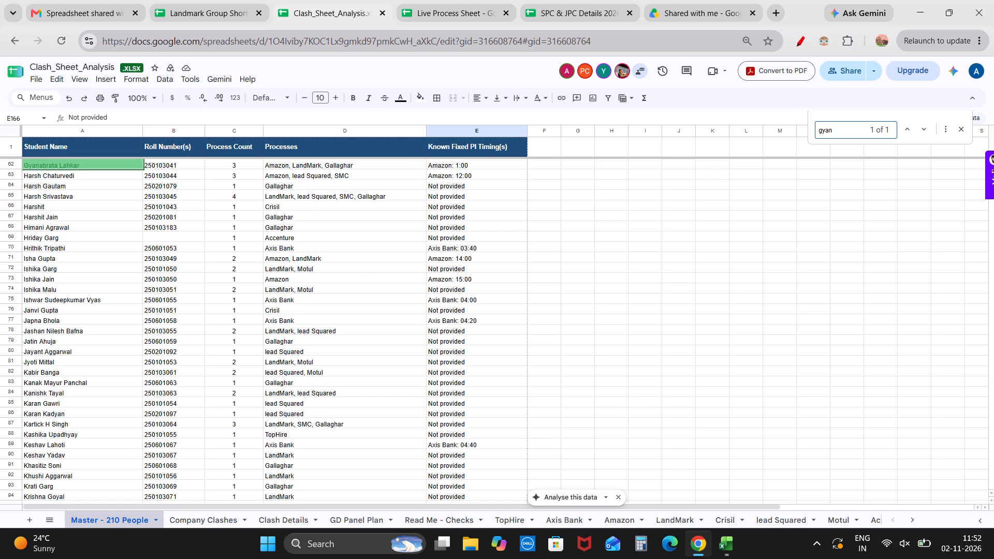
click(311, 168)
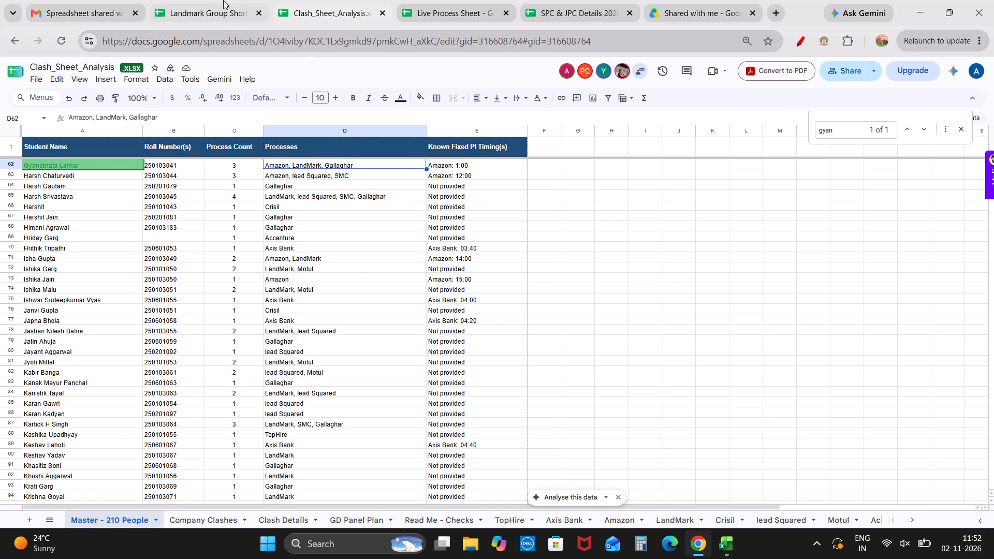
click(239, 3)
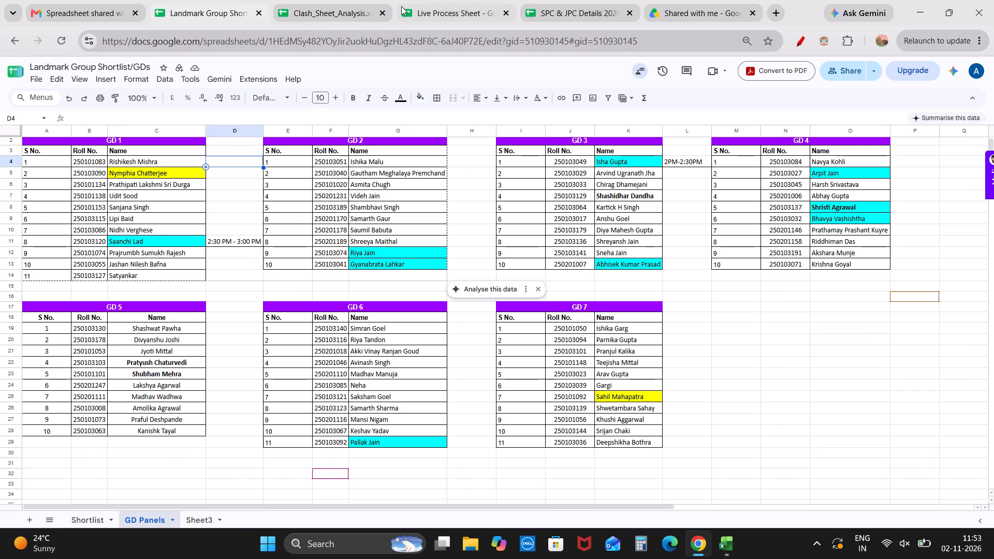
Switch to the Live Process Sheet and look back through the student entries from the latest Landmark group up to Landmark P2.
click(401, 6)
click(218, 336)
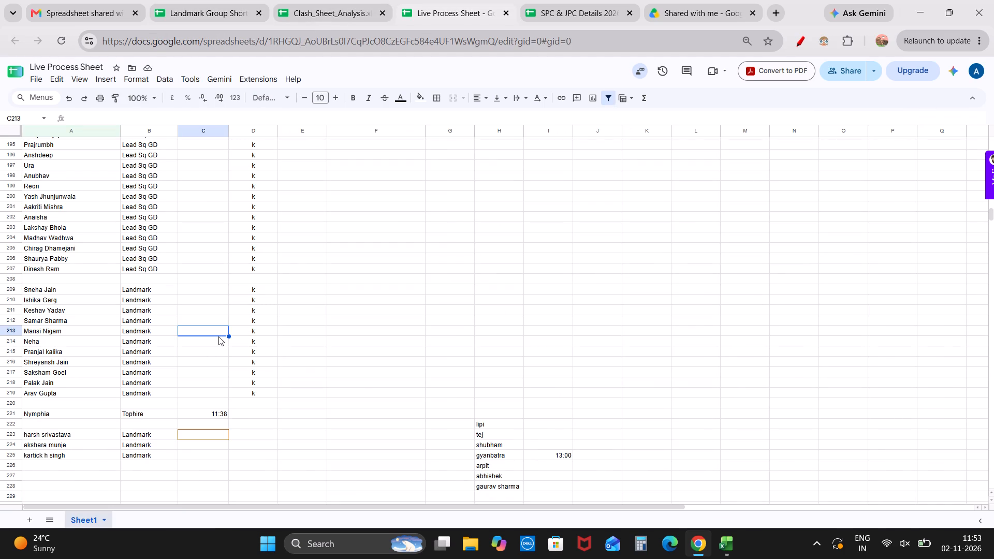
scroll(218, 336, up, 1)
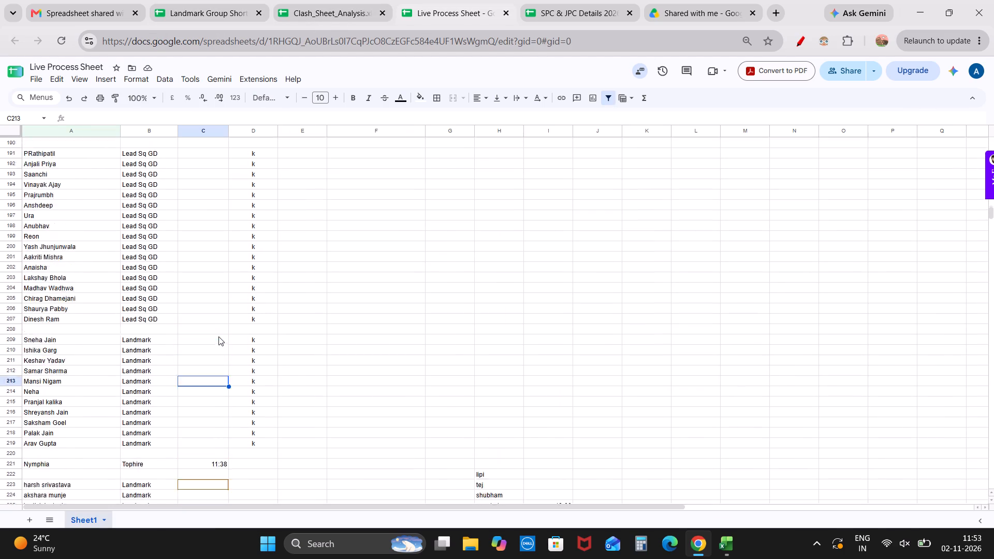
scroll(218, 336, up, 4)
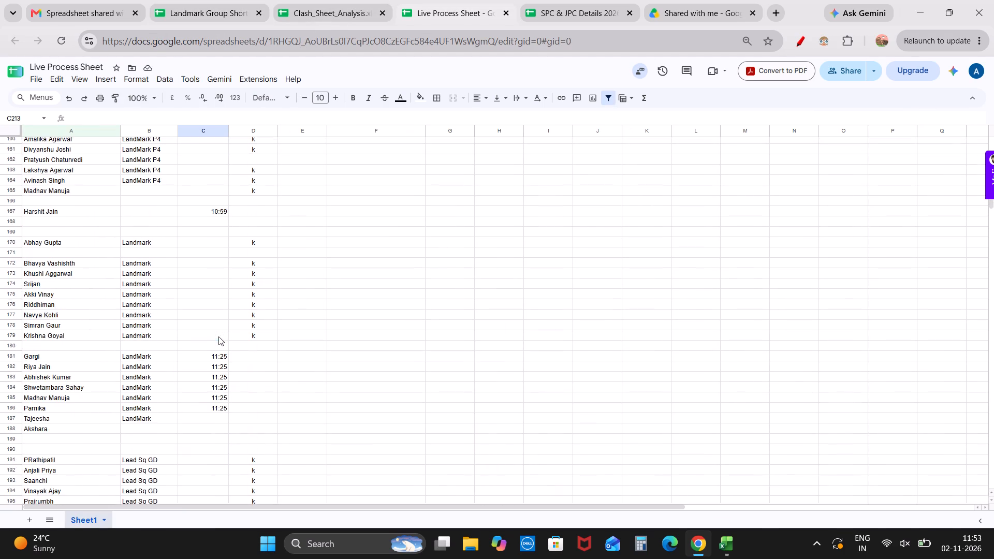
scroll(218, 336, up, 3)
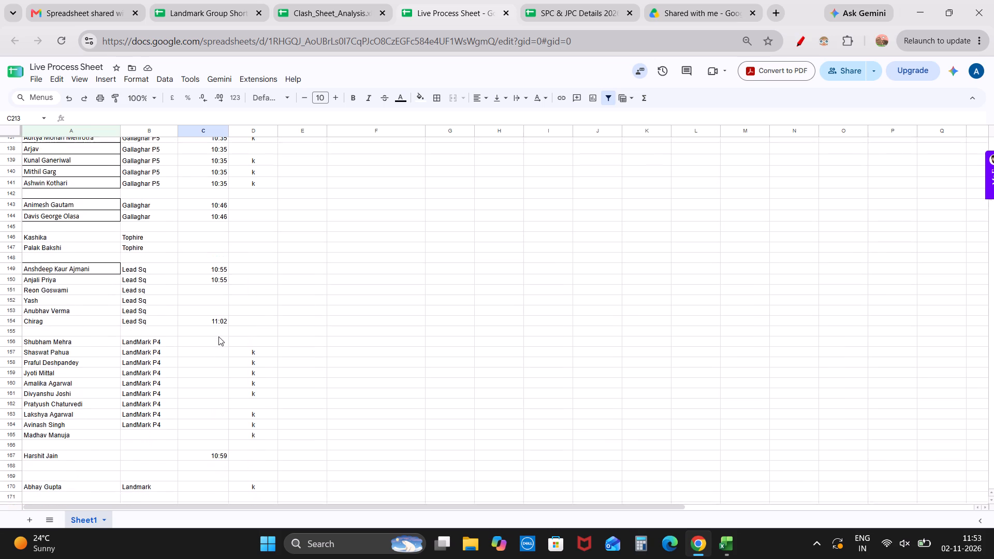
scroll(218, 336, up, 3)
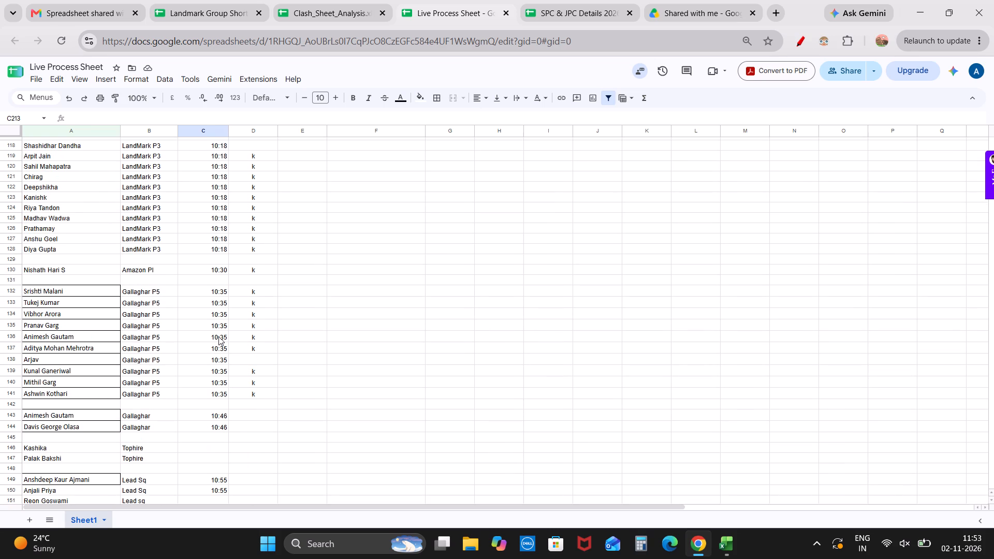
scroll(218, 336, up, 2)
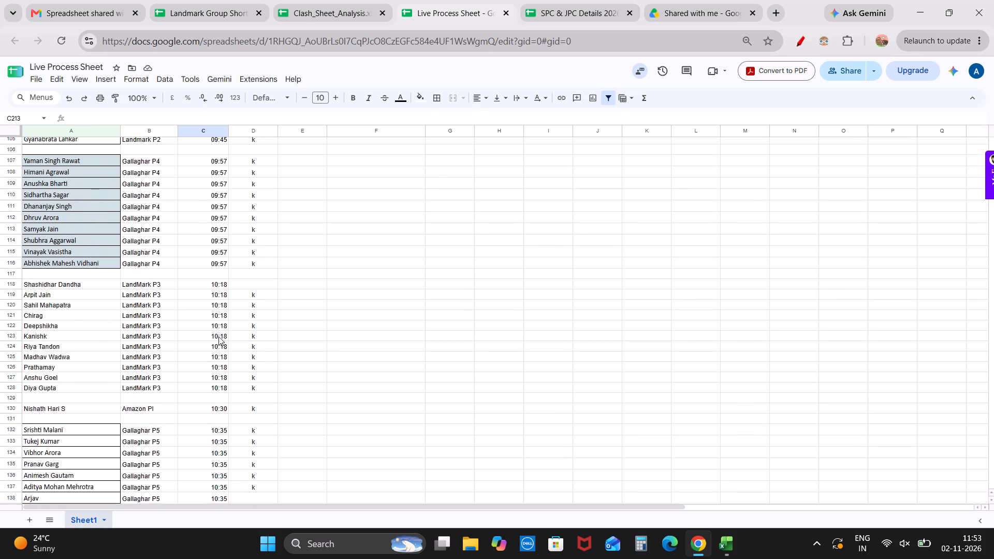
scroll(218, 336, up, 2)
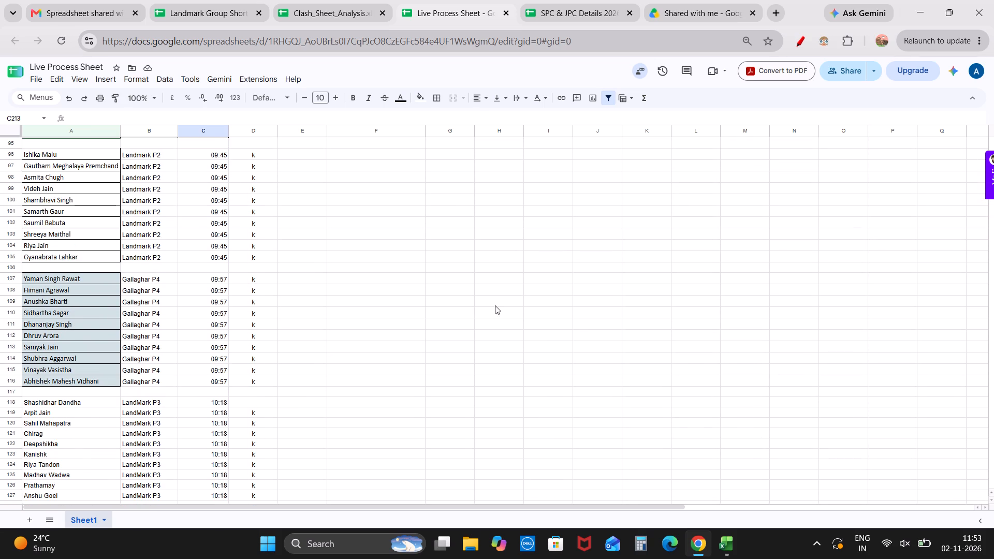
Search the Live Process Sheet for Gyan and step through the matches.
click(653, 220)
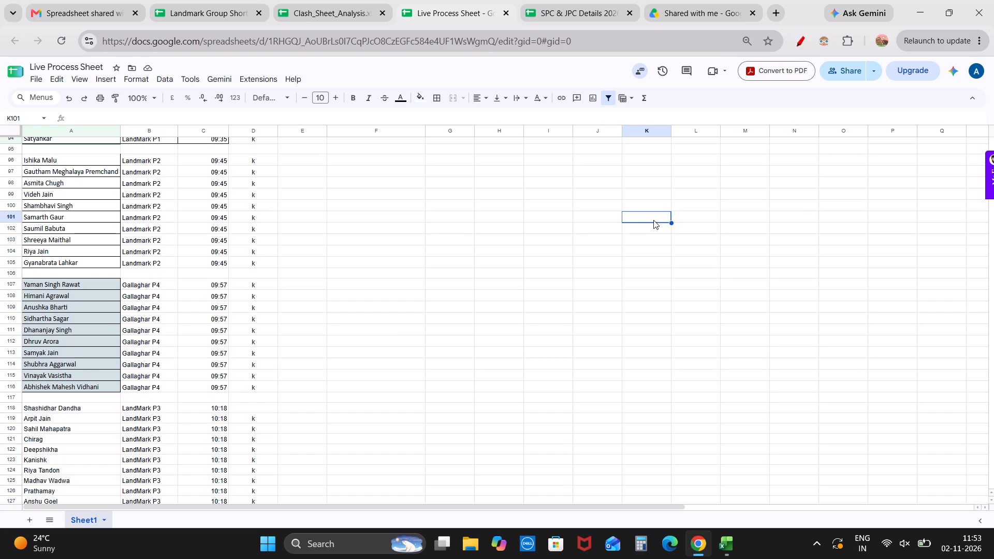
key(ctrl+f)
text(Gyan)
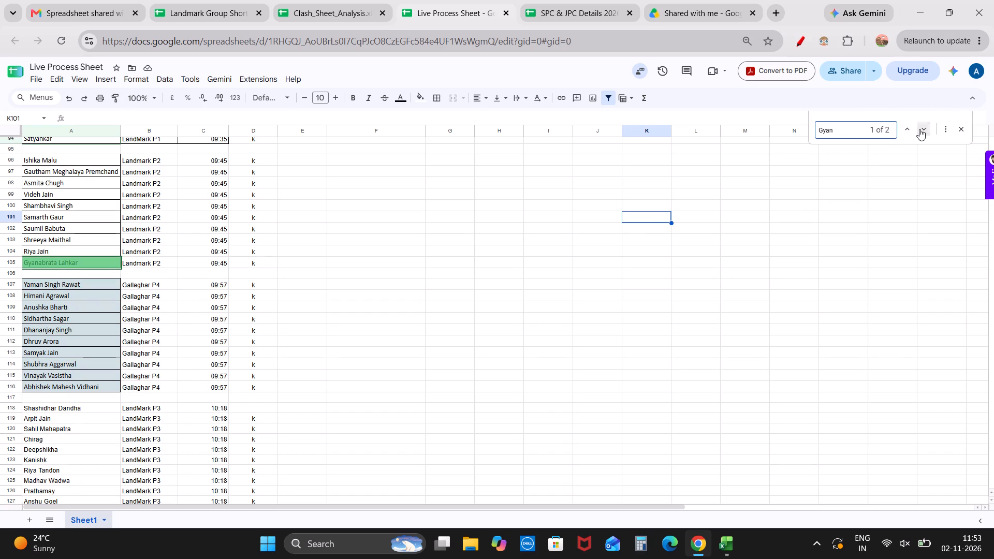
click(919, 129)
click(919, 129)
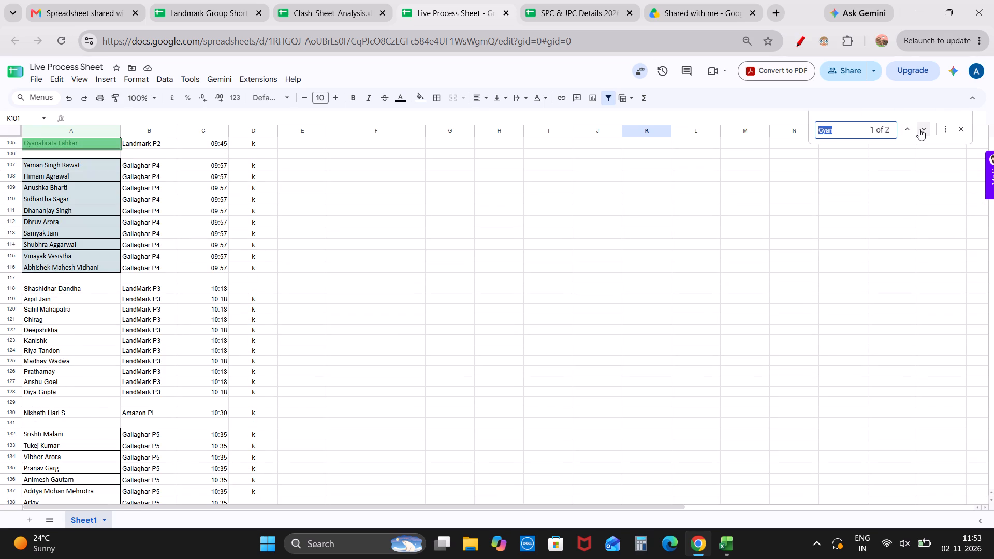
scroll(565, 279, up, 1)
click(464, 291)
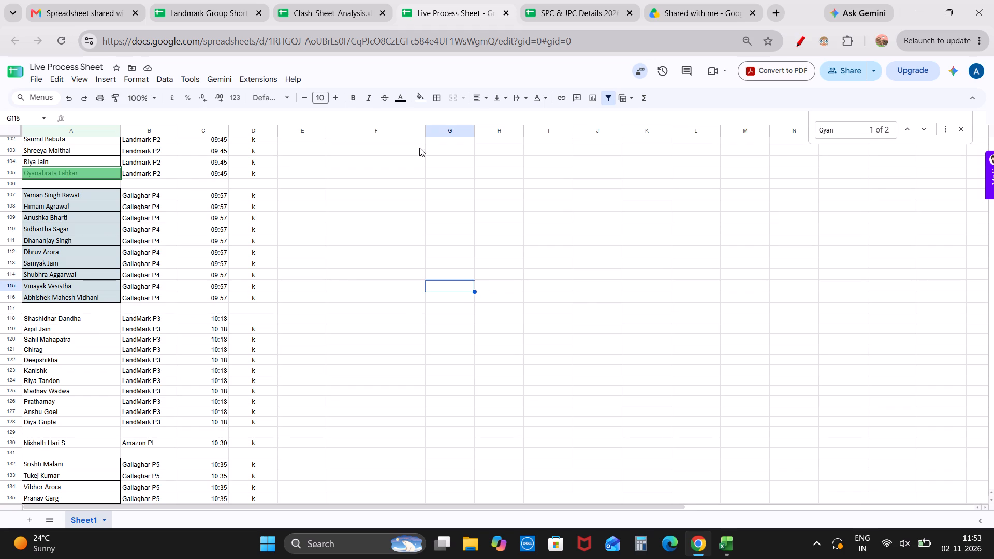
Review the students' processes and known fixed PI timings in the Master sheet of Clash_Sheet_Analysis.
click(310, 0)
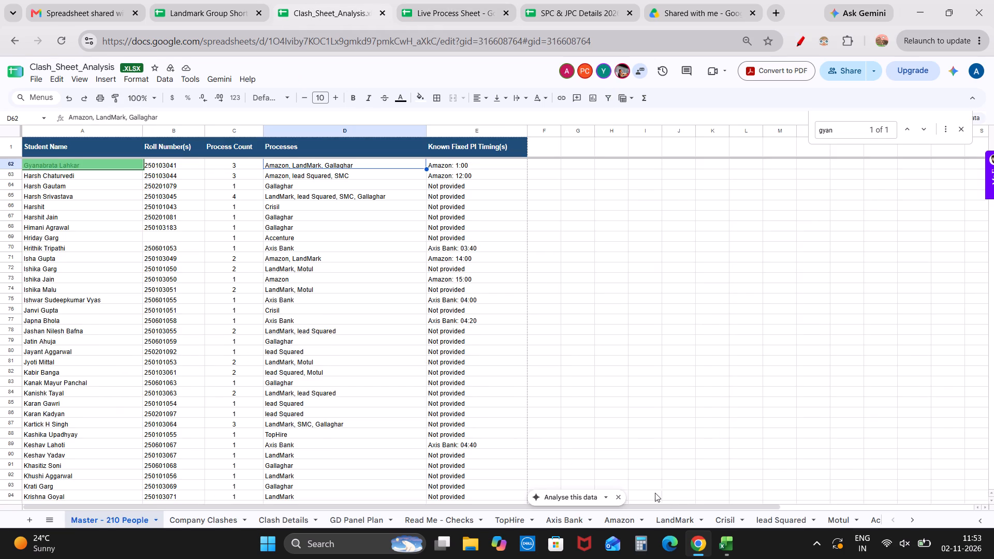
scroll(718, 517, left, 2)
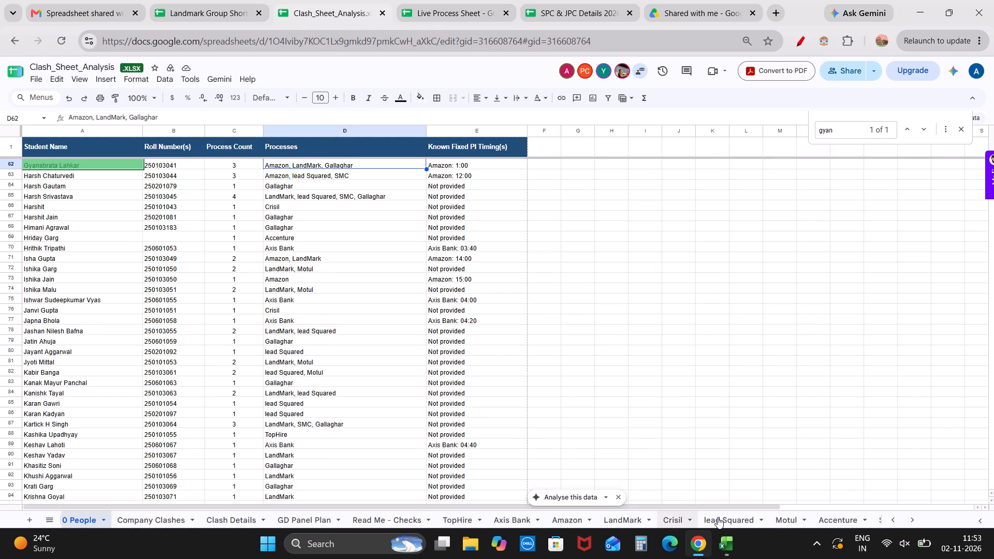
scroll(718, 517, left, 3)
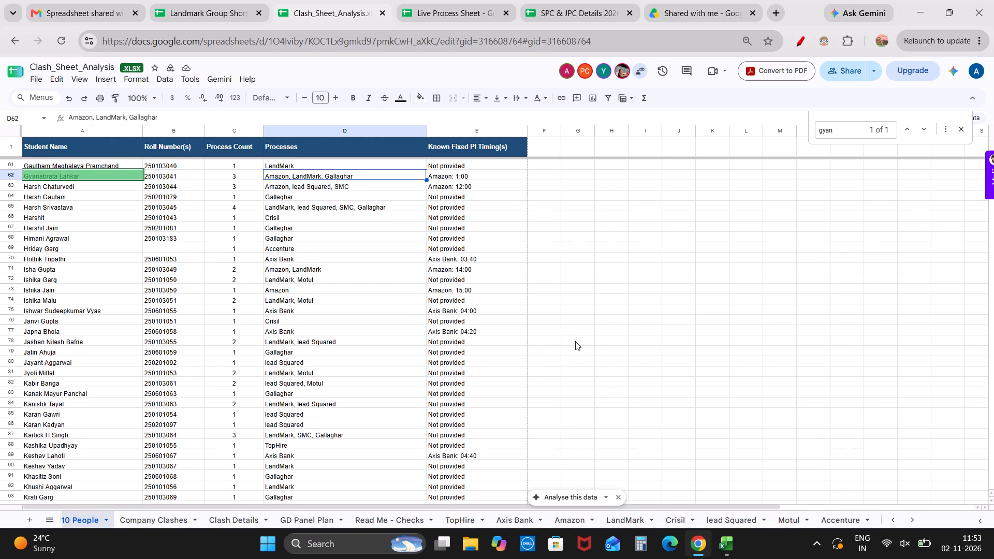
scroll(575, 341, up, 2)
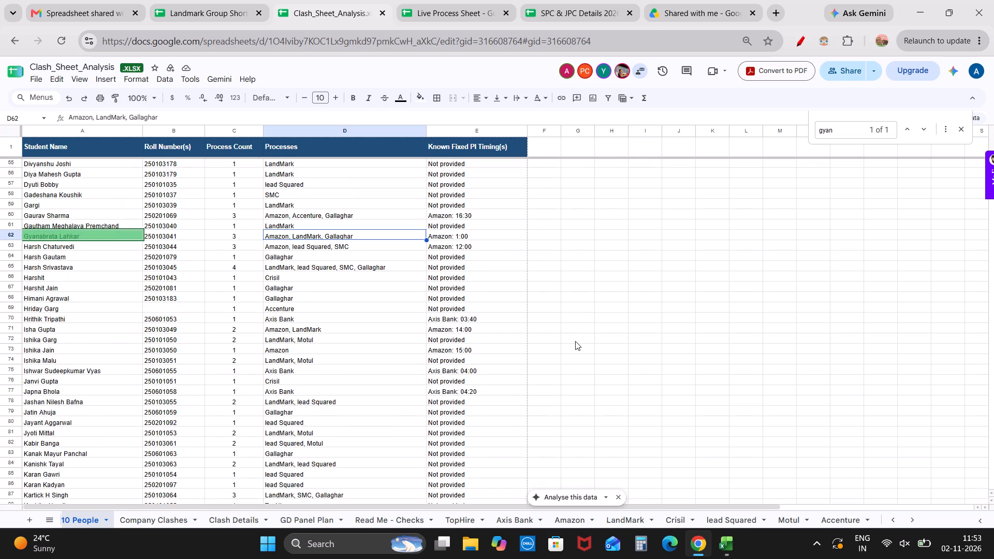
scroll(575, 341, up, 1)
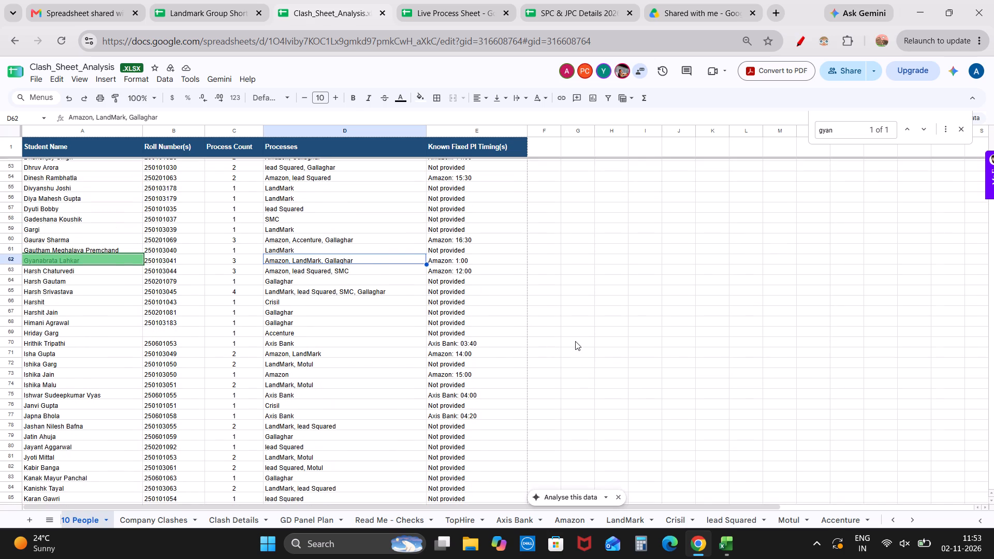
scroll(575, 341, up, 1)
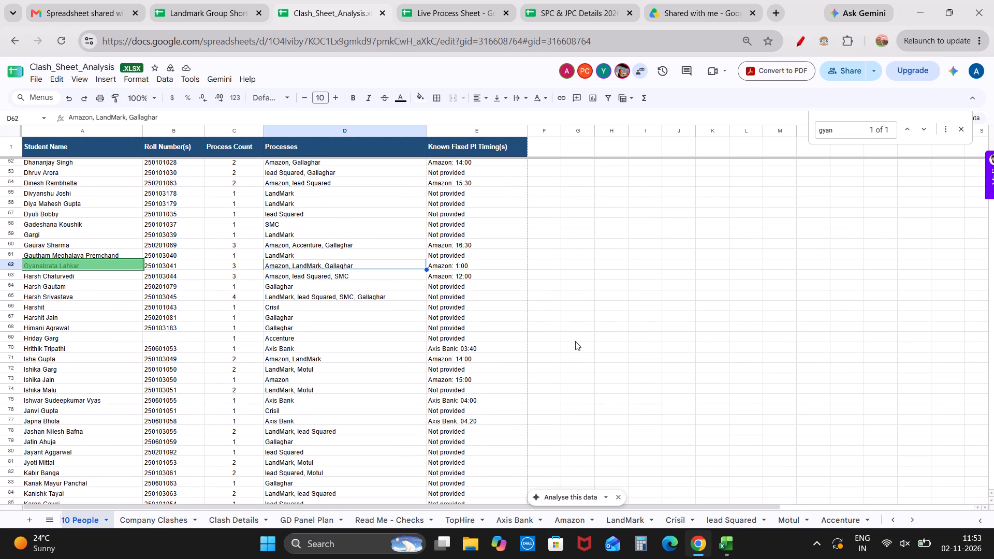
scroll(575, 341, up, 3)
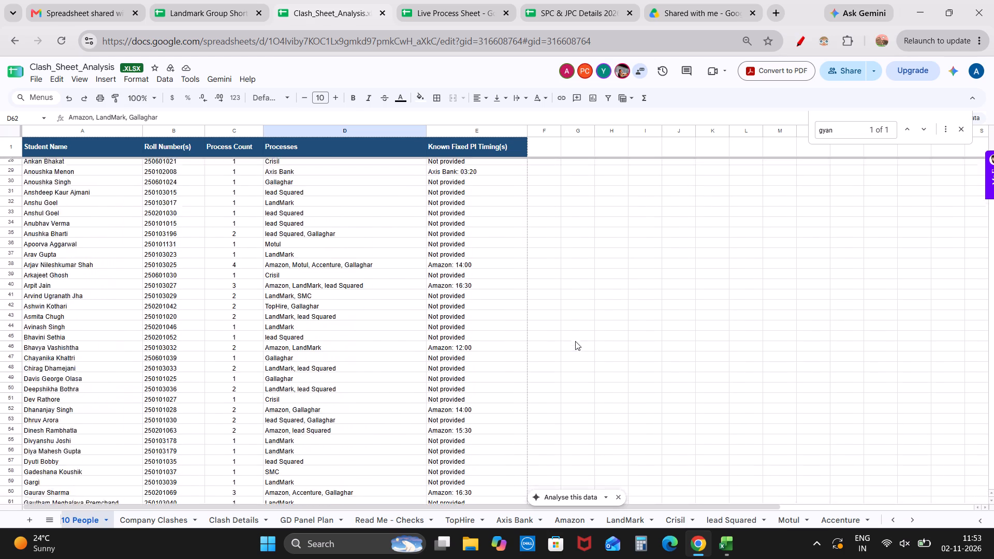
scroll(575, 341, up, 5)
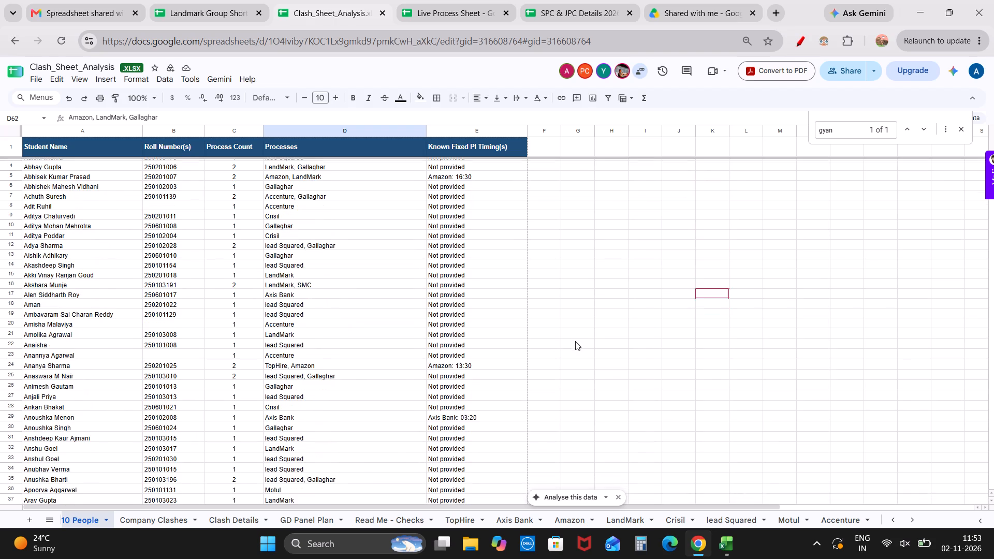
scroll(575, 341, up, 1)
scroll(575, 341, down, 5)
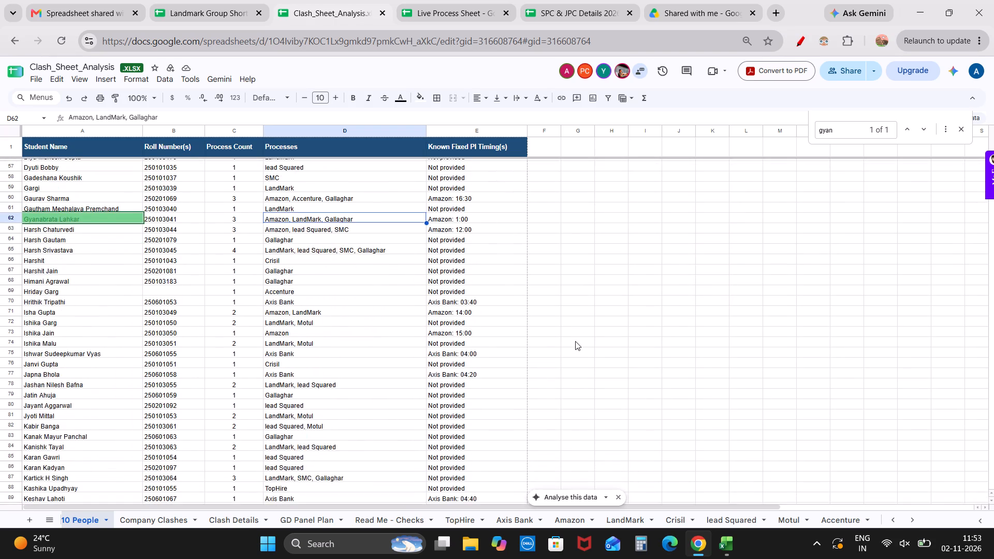
scroll(575, 341, down, 1)
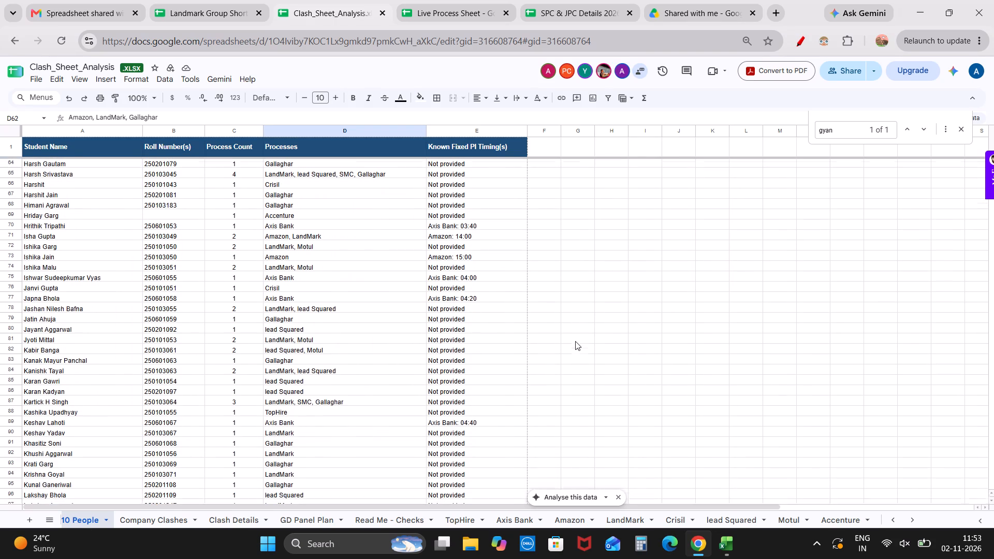
scroll(575, 341, down, 1)
scroll(575, 341, up, 1)
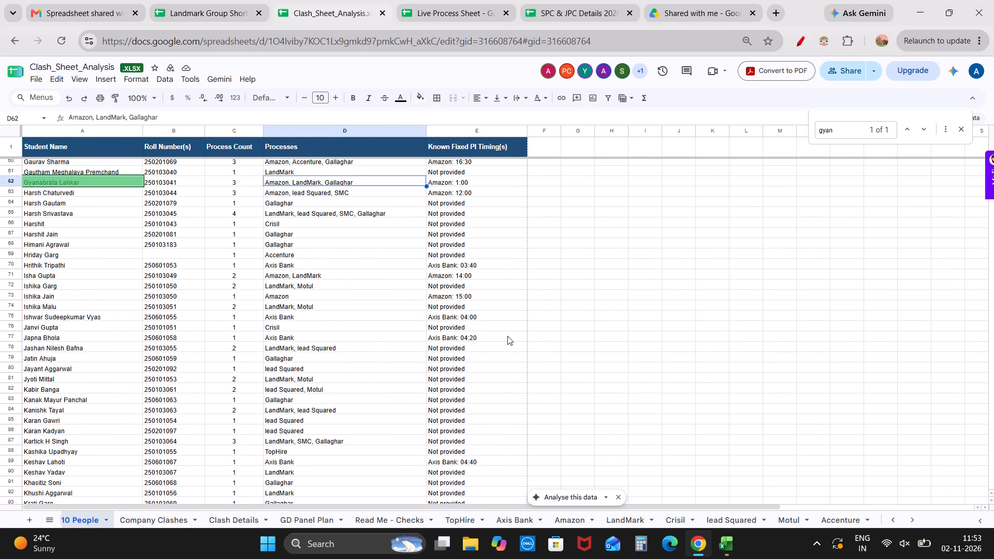
Return to the Live Process Sheet and examine the student entries and return marks across all company groups.
click(467, 0)
scroll(274, 267, down, 2)
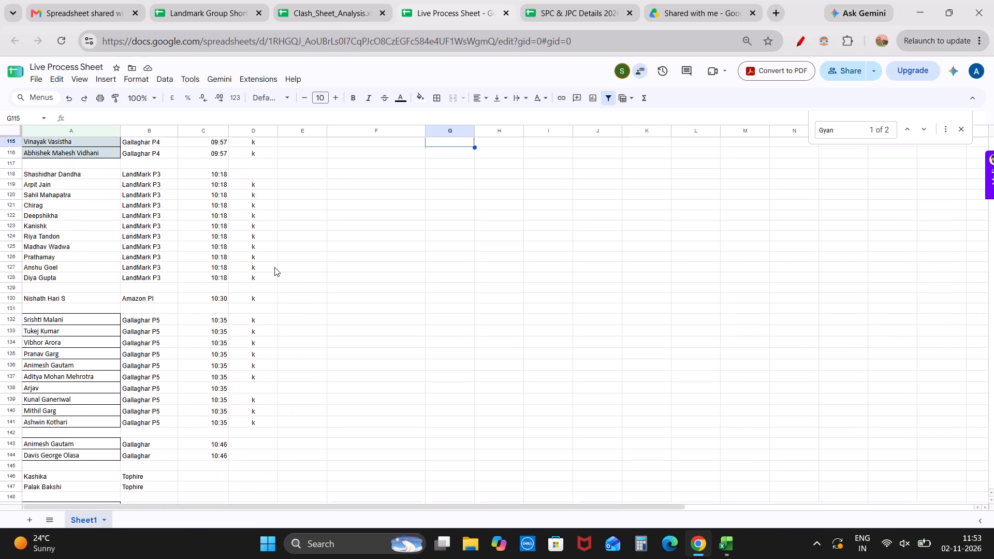
scroll(274, 267, down, 7)
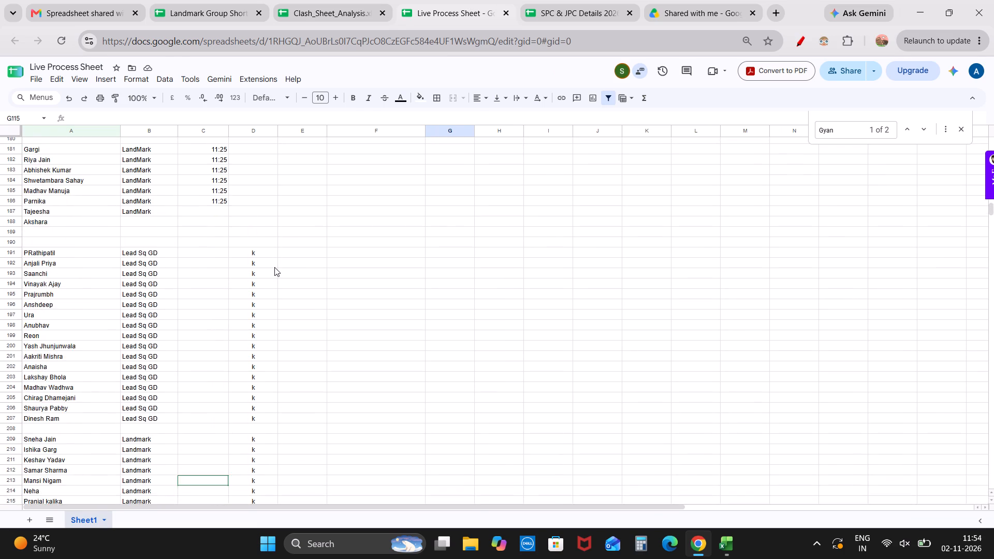
scroll(274, 267, down, 3)
right_click(274, 267)
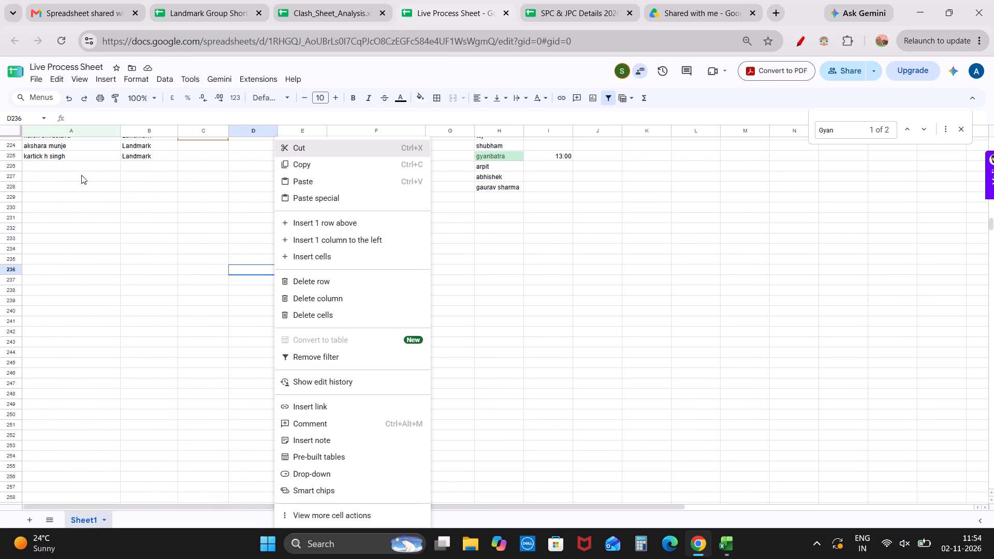
click(71, 174)
scroll(71, 174, down, 1)
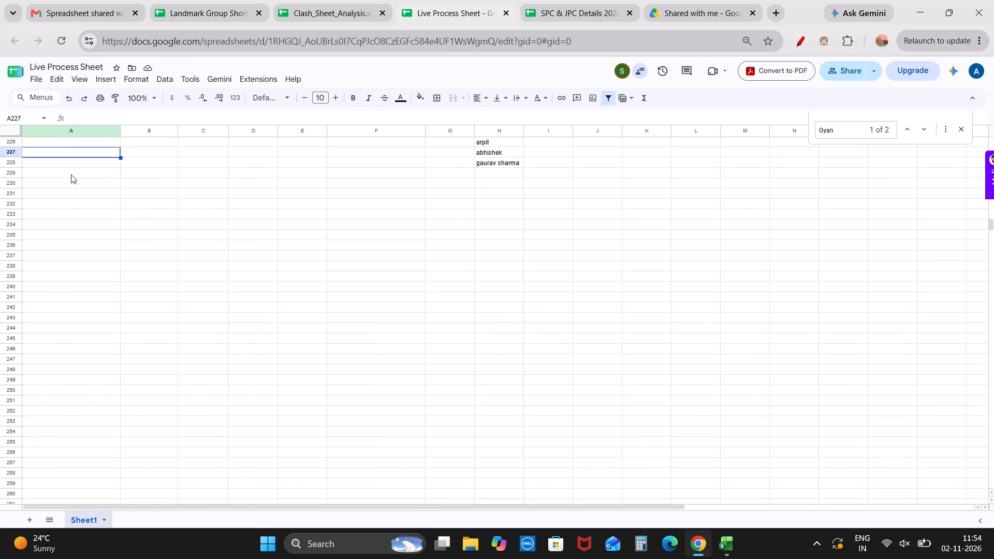
scroll(71, 174, down, 2)
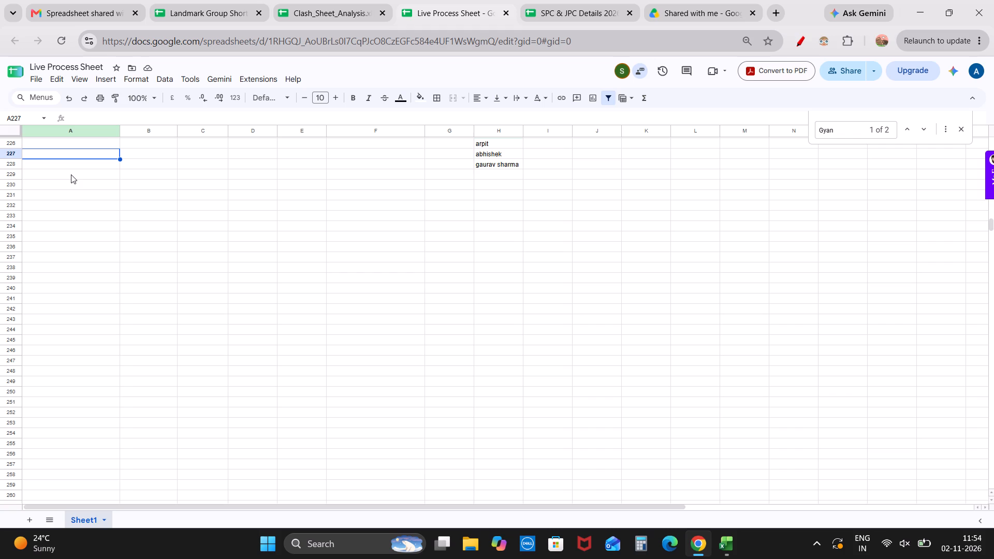
scroll(71, 174, down, 1)
scroll(71, 174, up, 3)
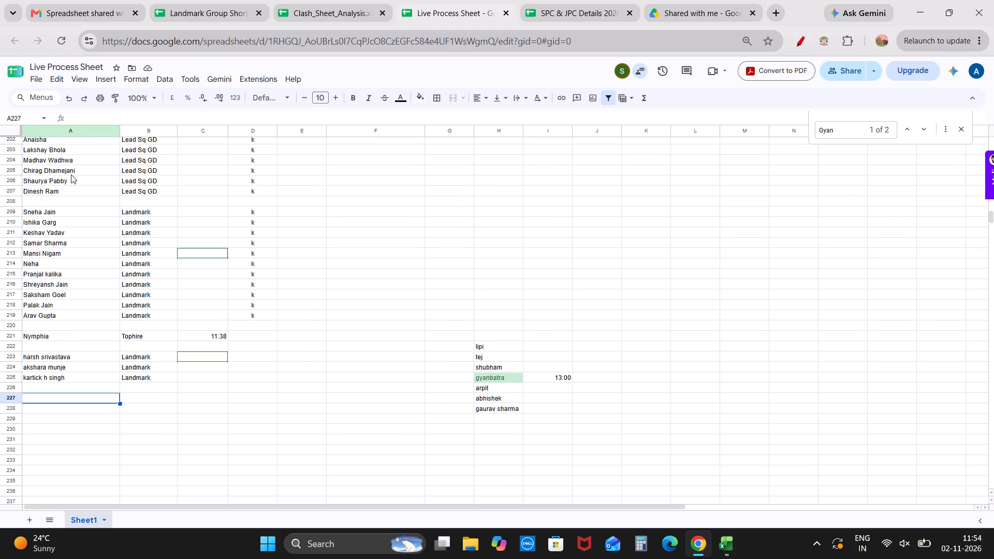
scroll(71, 174, up, 6)
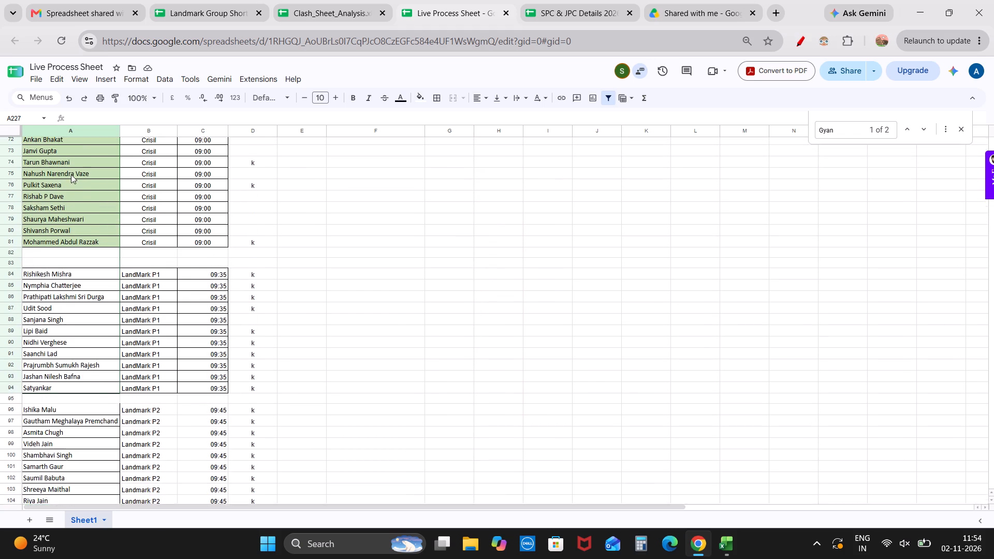
scroll(71, 174, up, 3)
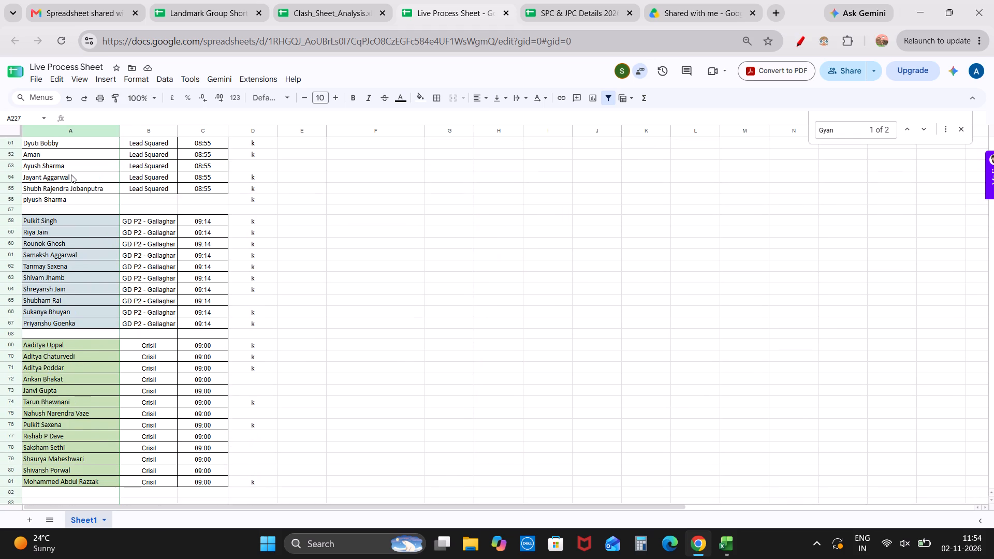
scroll(71, 174, up, 6)
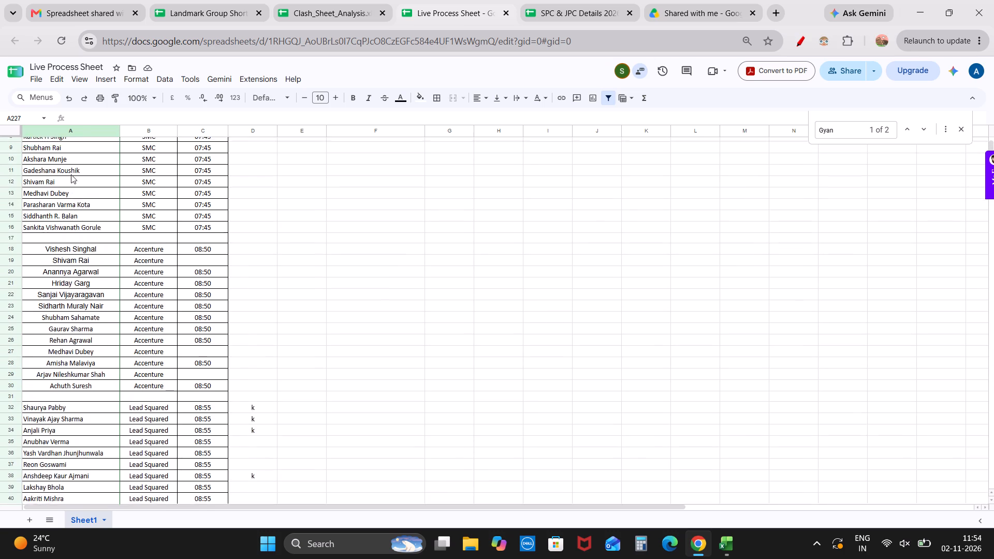
scroll(71, 174, up, 2)
scroll(71, 174, down, 3)
scroll(71, 174, up, 1)
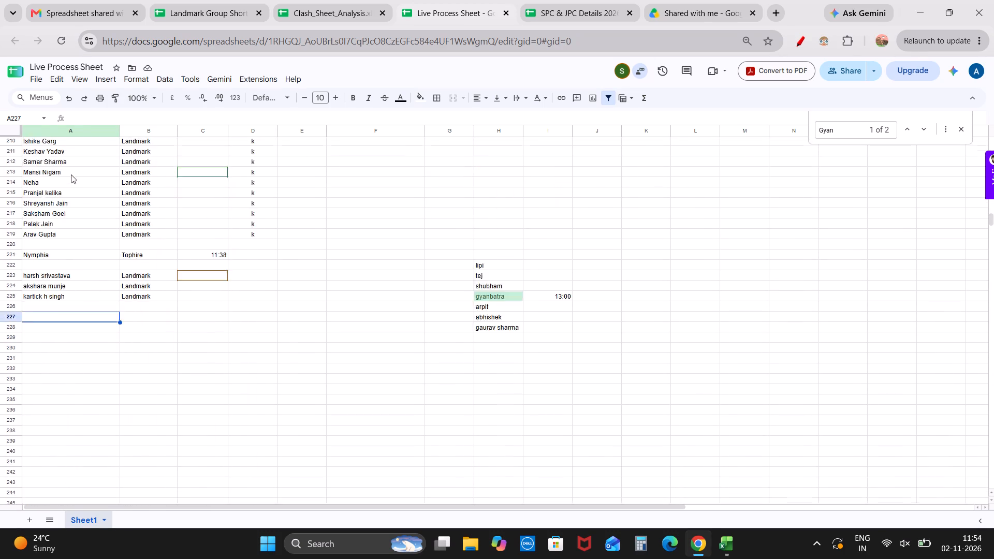
scroll(71, 174, up, 1)
scroll(71, 174, down, 1)
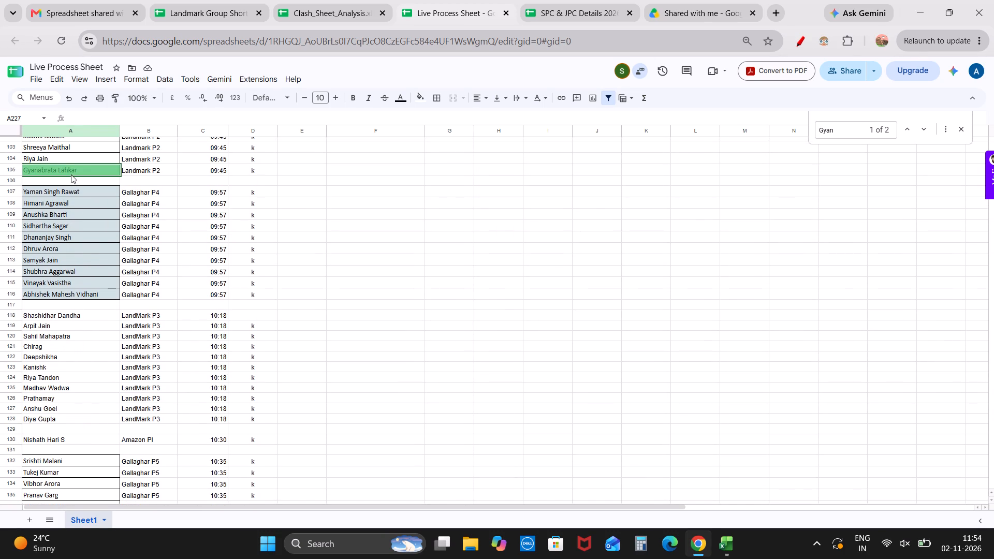
scroll(71, 174, down, 2)
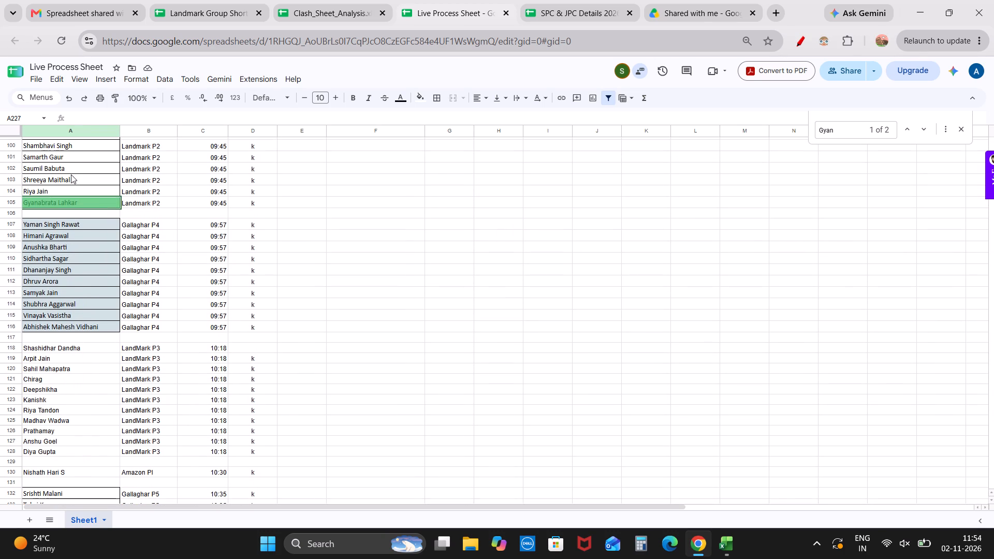
scroll(71, 174, down, 5)
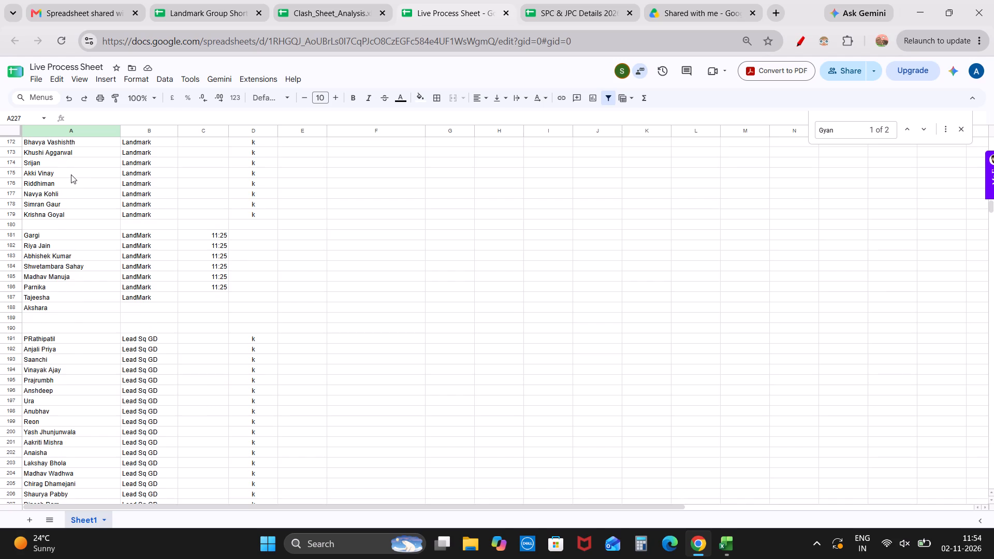
Start a new group in the student name column with Kshitiz (with surname) in row 227 and Anoushka in row 228.
scroll(71, 174, down, 3)
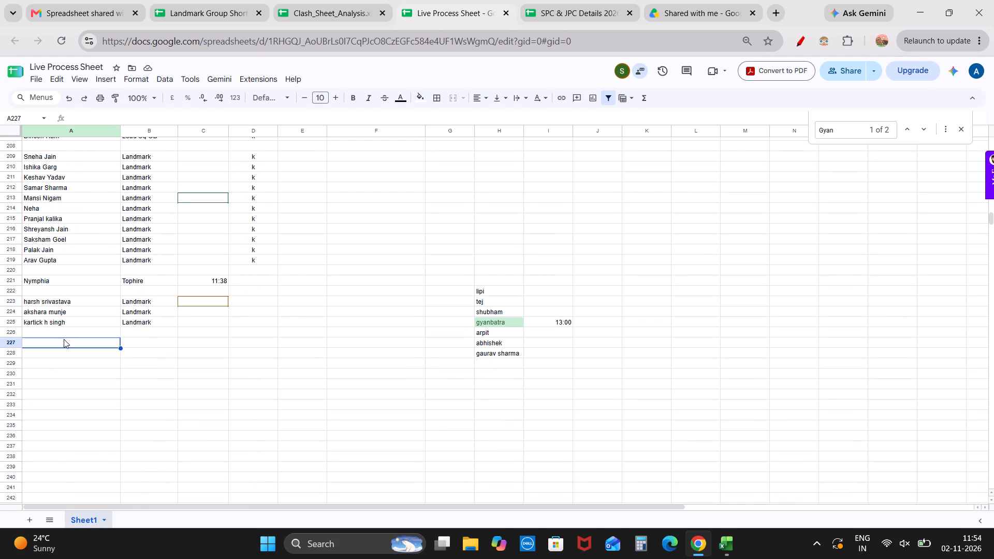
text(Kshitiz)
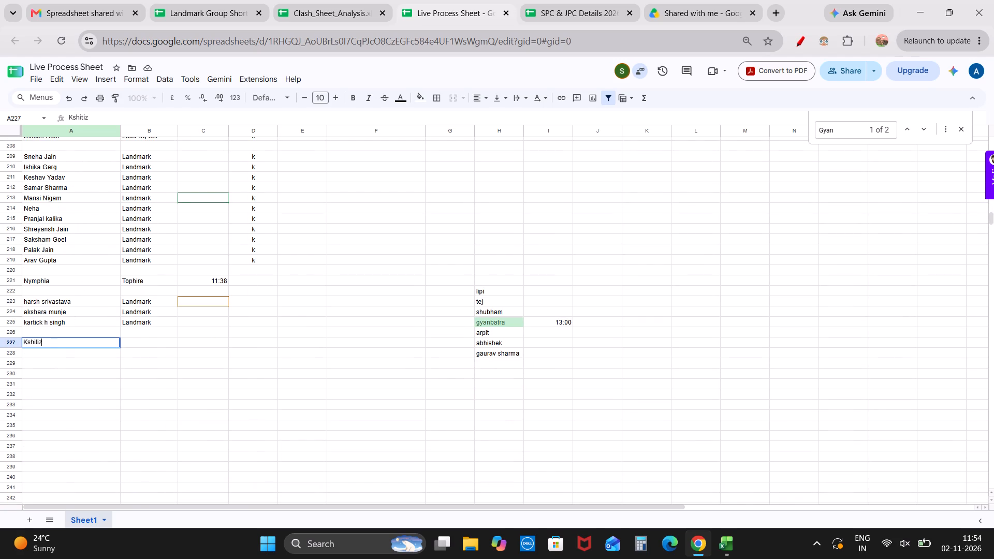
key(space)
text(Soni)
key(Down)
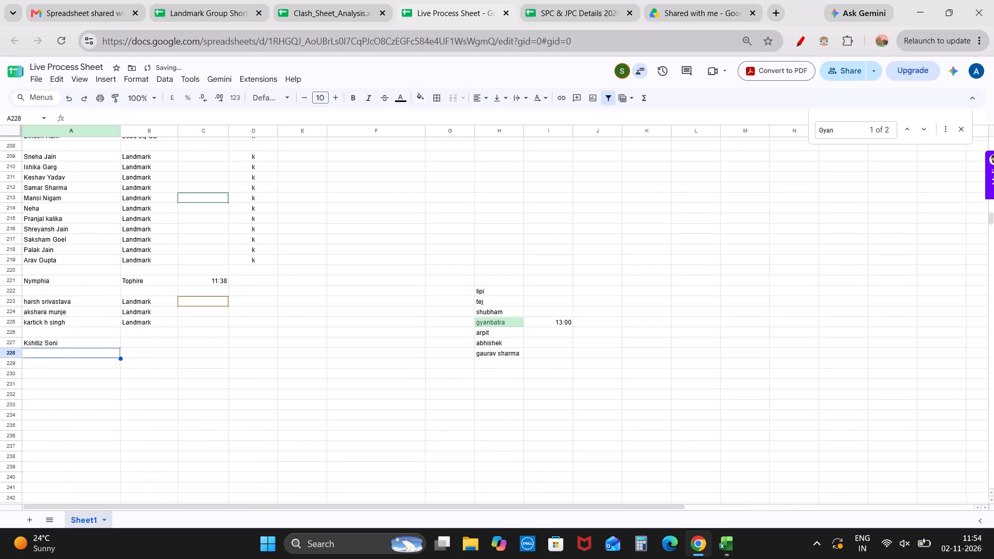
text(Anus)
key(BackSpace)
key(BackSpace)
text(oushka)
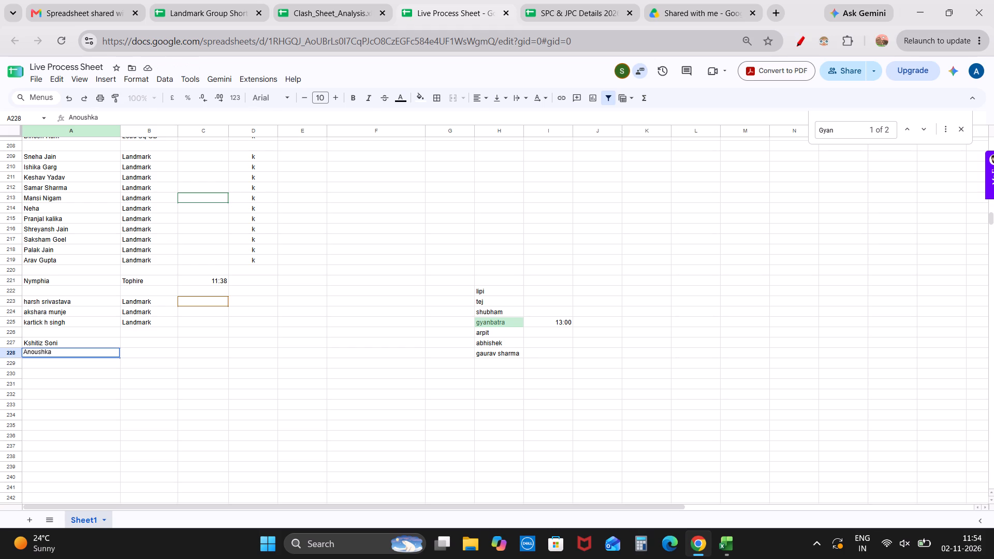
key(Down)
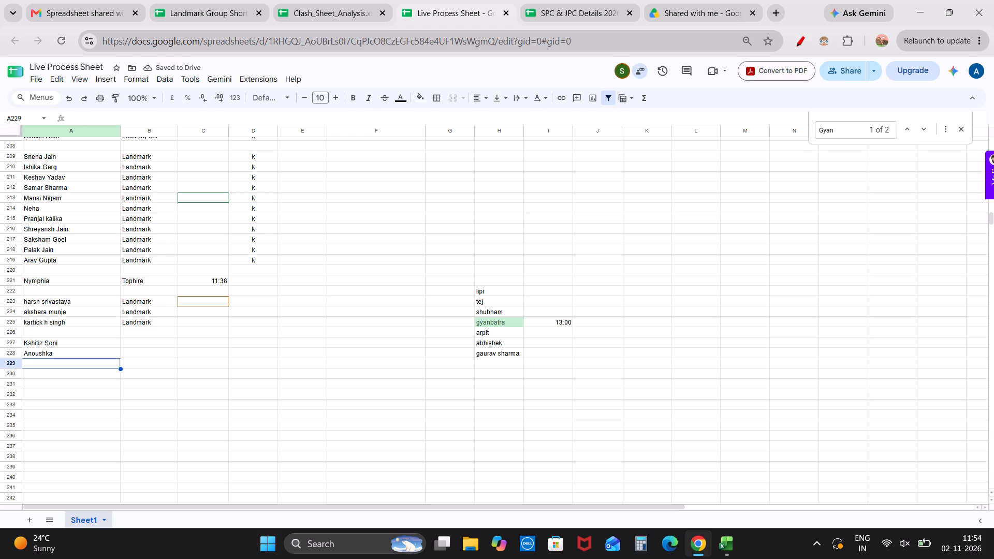
Add the students Chayanika and Kanak in rows 229 and 230 of the name column.
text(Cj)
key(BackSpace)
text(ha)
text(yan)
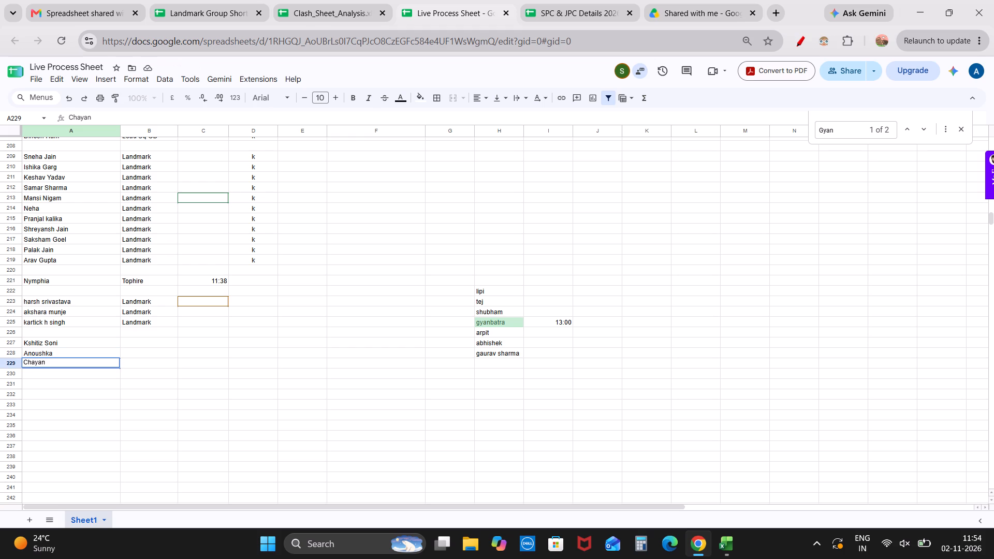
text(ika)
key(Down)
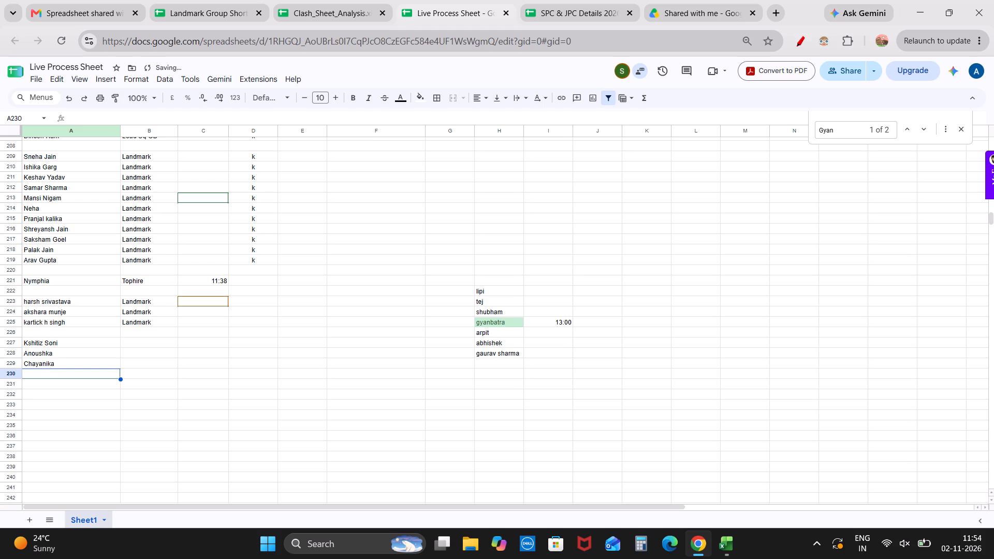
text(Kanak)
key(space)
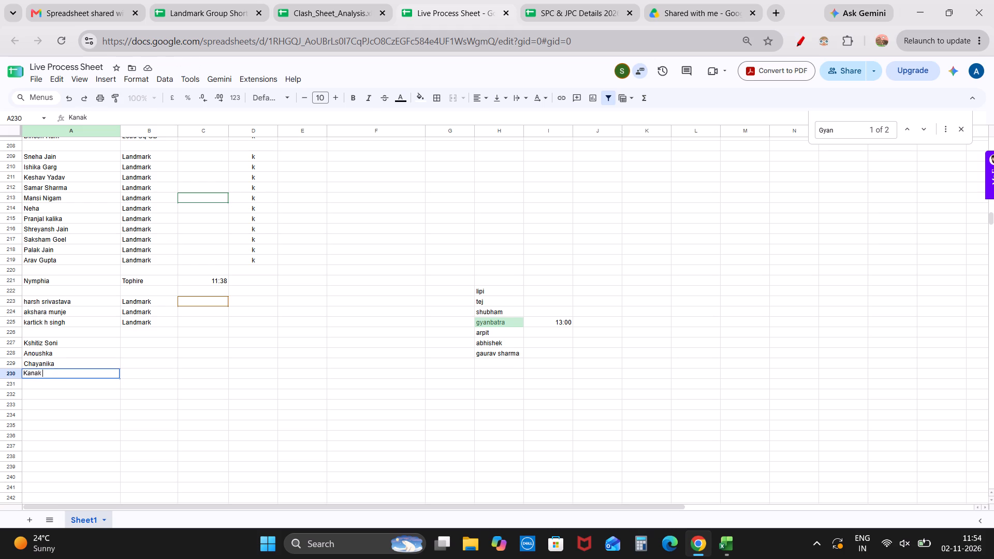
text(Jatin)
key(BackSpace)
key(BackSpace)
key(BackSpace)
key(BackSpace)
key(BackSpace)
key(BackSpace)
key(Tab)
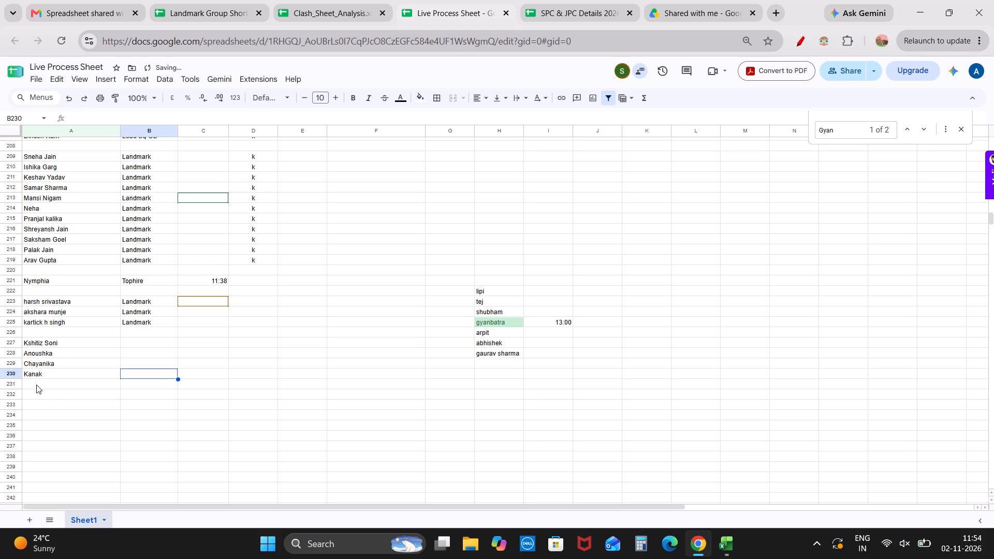
Add Jatin, Anaswara, Adya and Abhay in rows 231 to 234 of the name column, with surnames for Jatin and Abhay.
click(36, 385)
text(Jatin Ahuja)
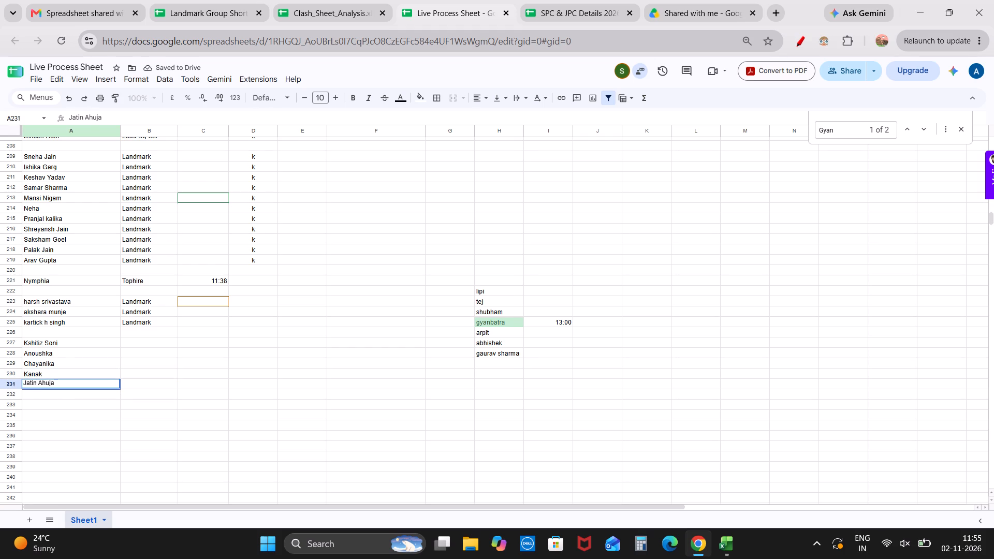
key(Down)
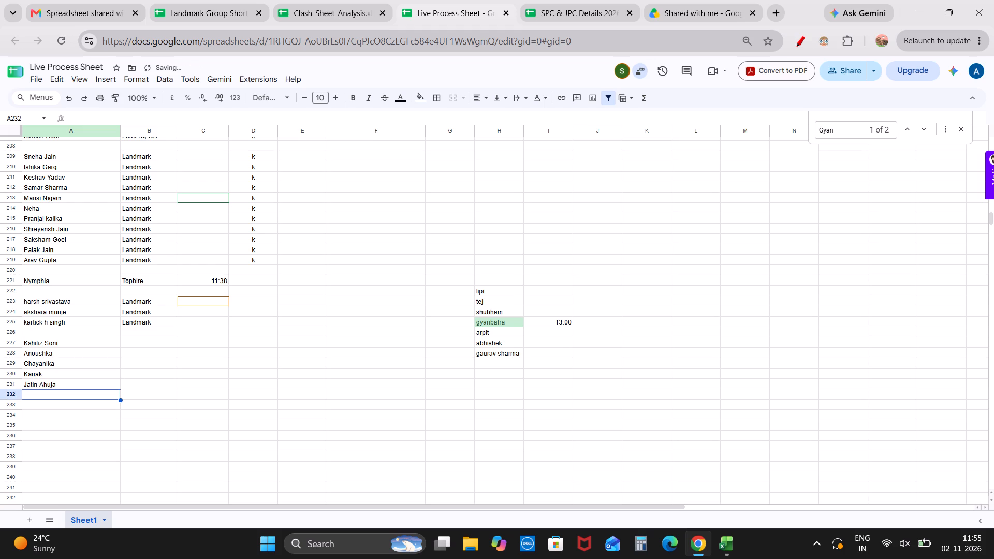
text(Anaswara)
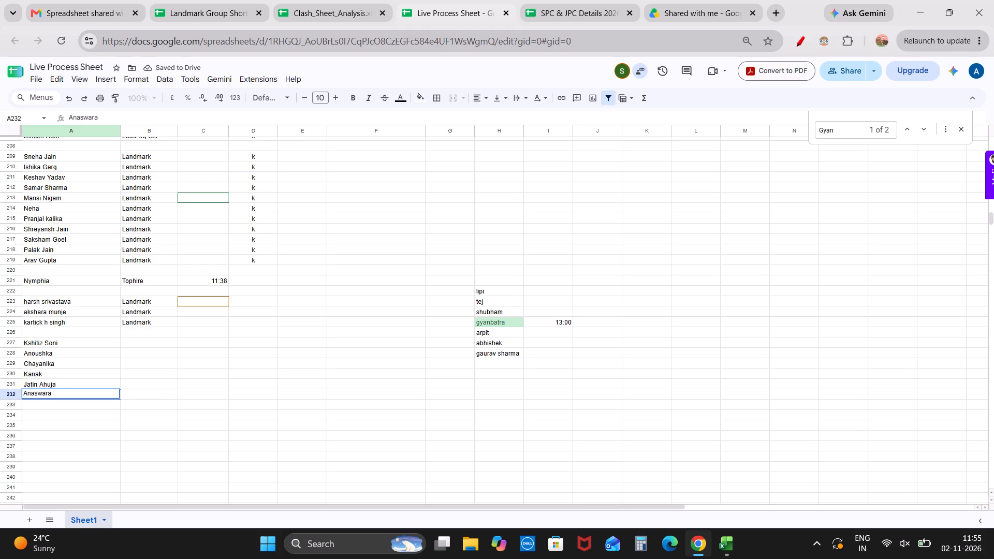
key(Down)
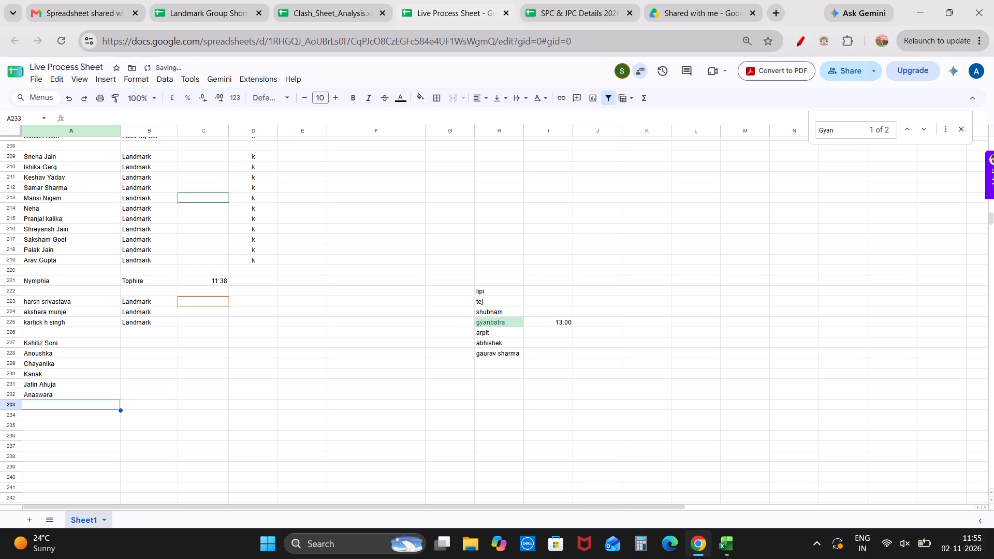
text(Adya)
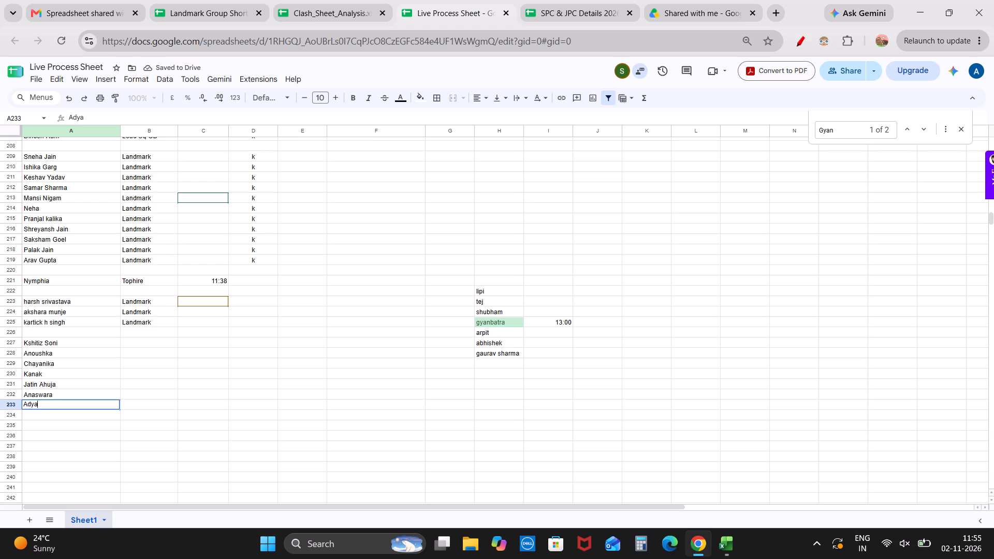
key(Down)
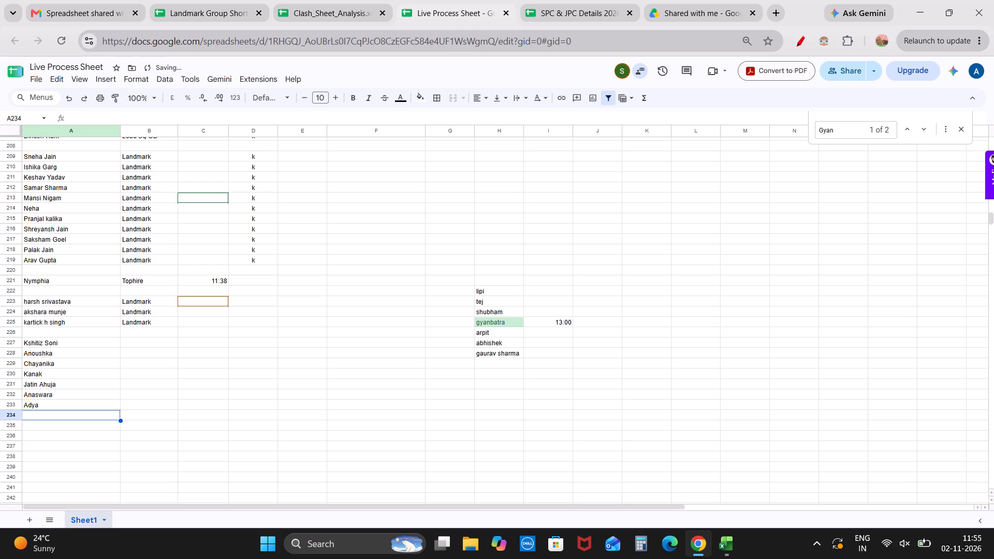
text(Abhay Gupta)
Enter Gallaghar GD as the process for Kshitiz in row 227.
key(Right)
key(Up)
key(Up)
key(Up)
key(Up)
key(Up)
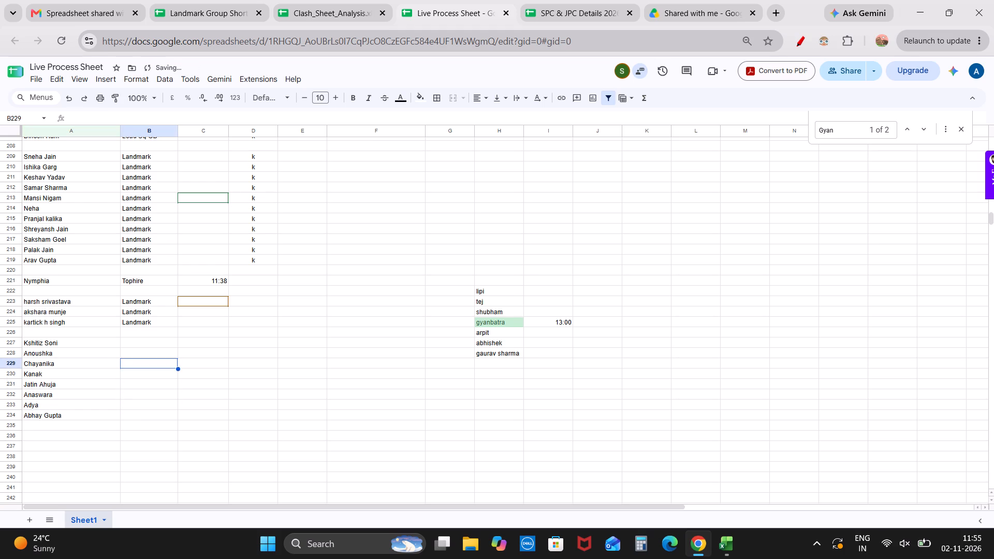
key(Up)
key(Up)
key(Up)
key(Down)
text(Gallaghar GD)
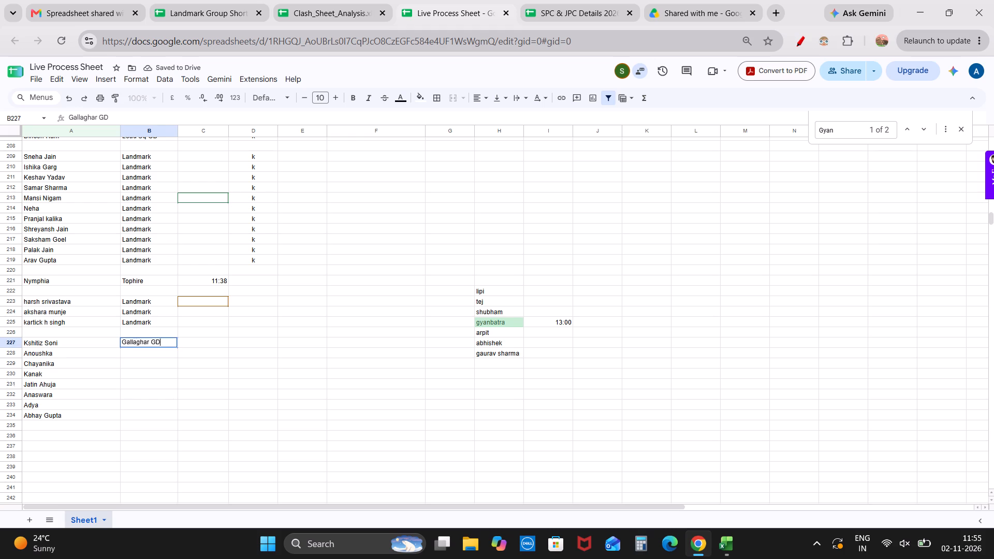
Mark the eight new students in rows 227 to 234 with k in column D.
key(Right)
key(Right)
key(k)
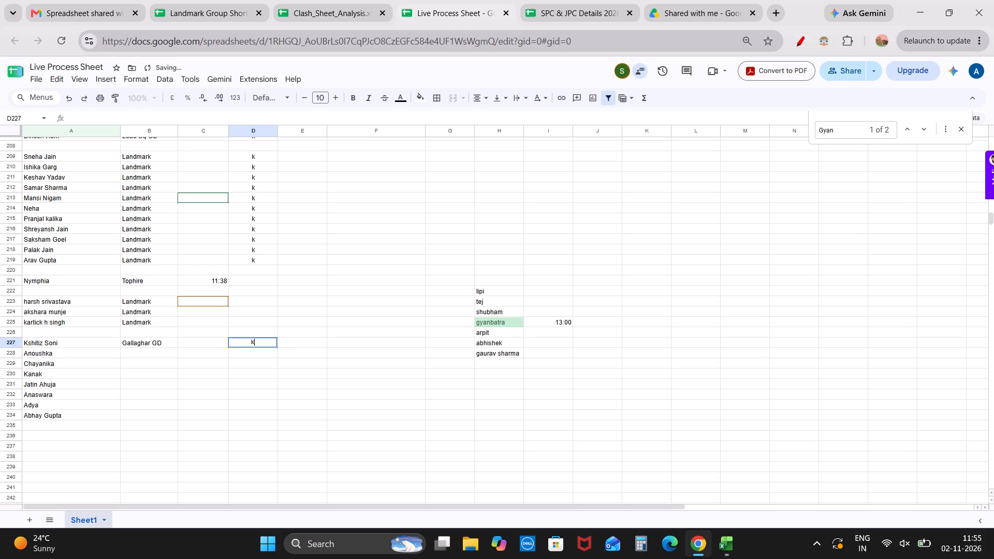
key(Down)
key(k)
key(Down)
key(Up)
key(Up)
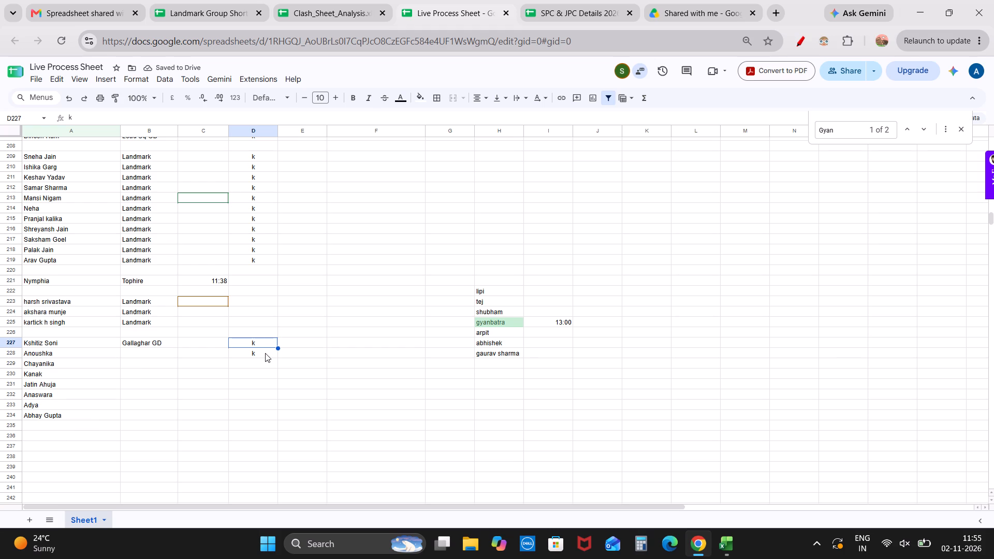
drag(264, 345, 261, 356)
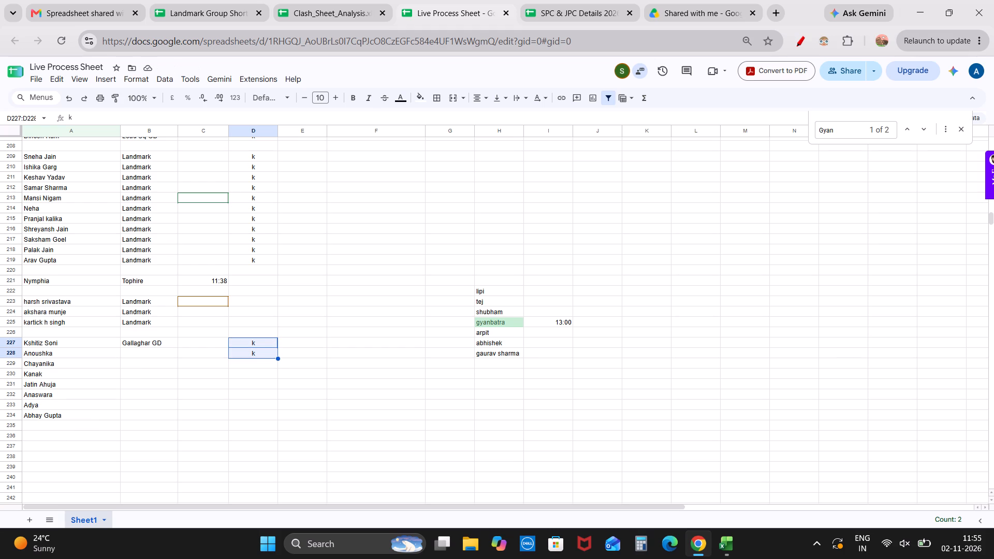
double_click(277, 358)
drag(277, 358, 271, 399)
drag(271, 399, 271, 417)
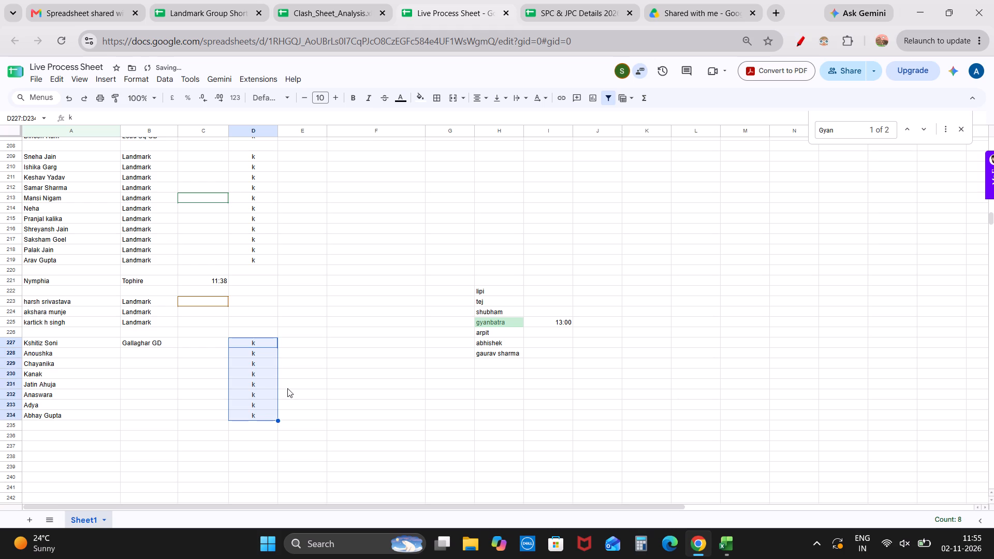
Fill Gallaghar GD down column B from row 227 to row 234 and save the sheet.
click(321, 367)
scroll(236, 345, up, 1)
scroll(236, 345, down, 1)
click(155, 366)
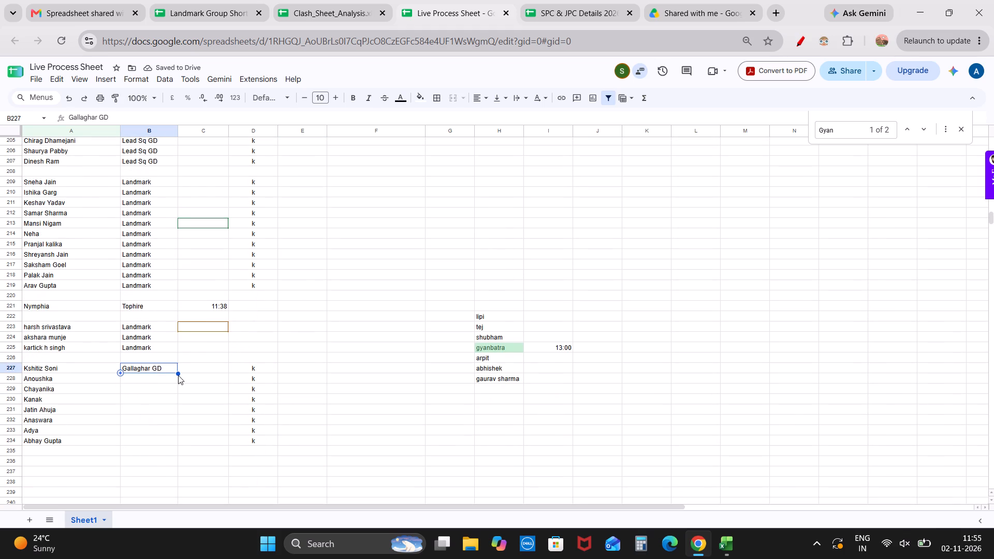
drag(178, 374, 170, 438)
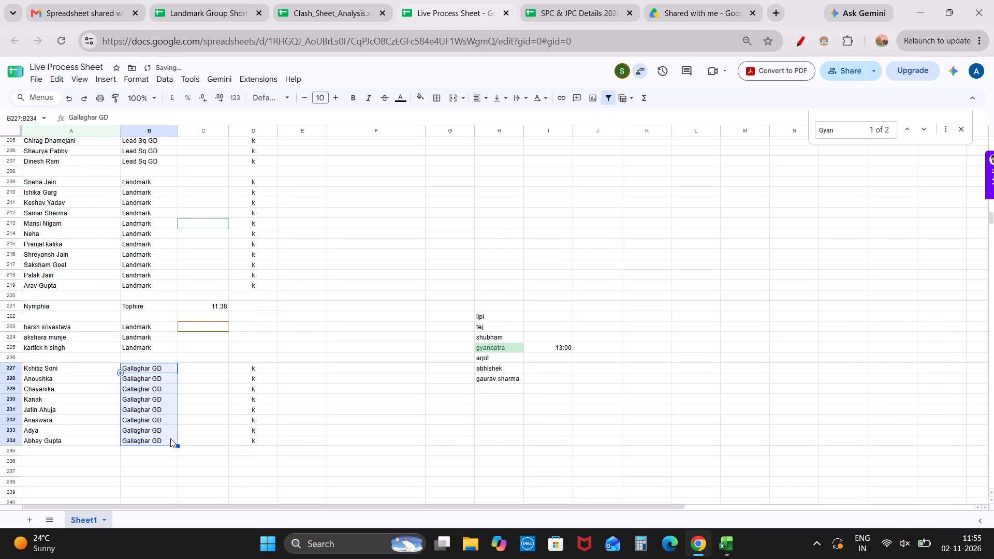
click(254, 393)
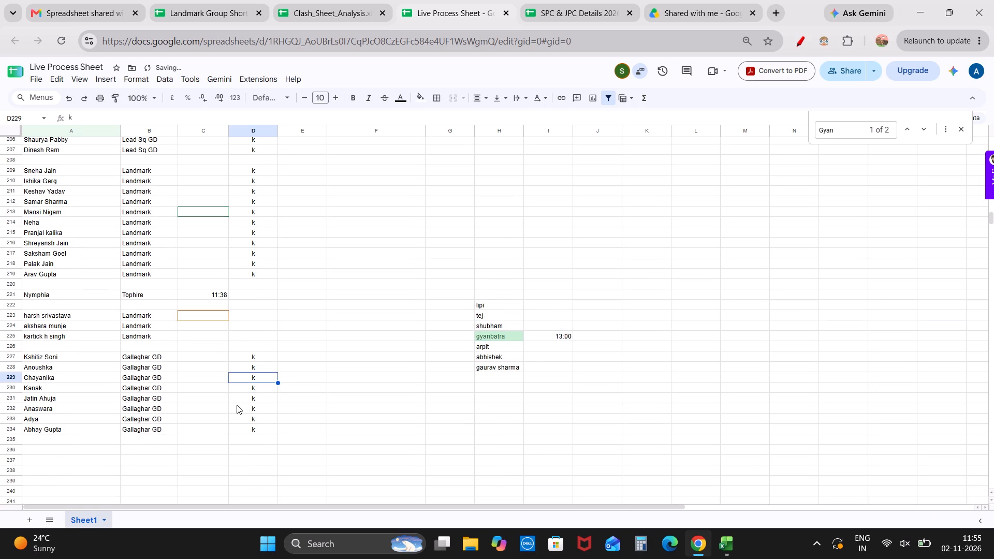
key(ctrl+s)
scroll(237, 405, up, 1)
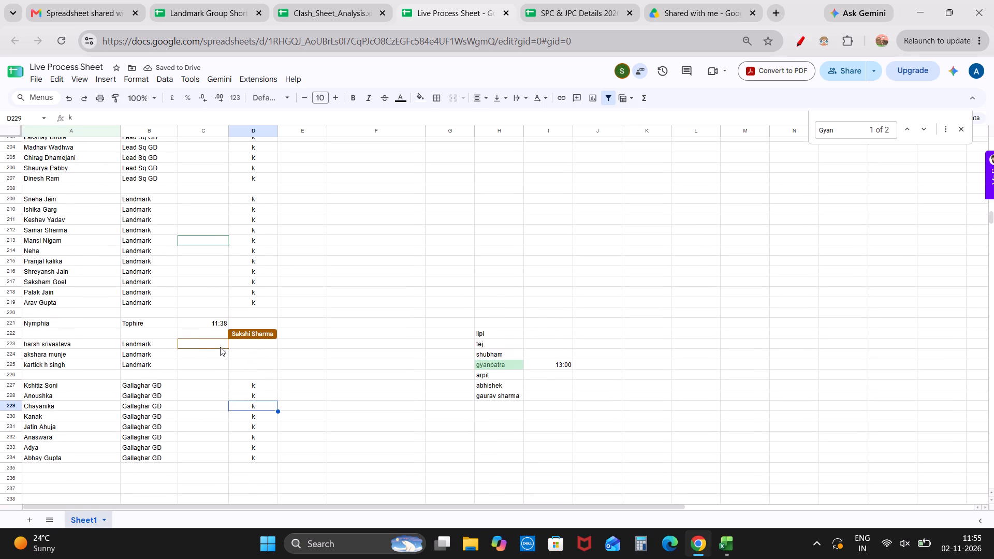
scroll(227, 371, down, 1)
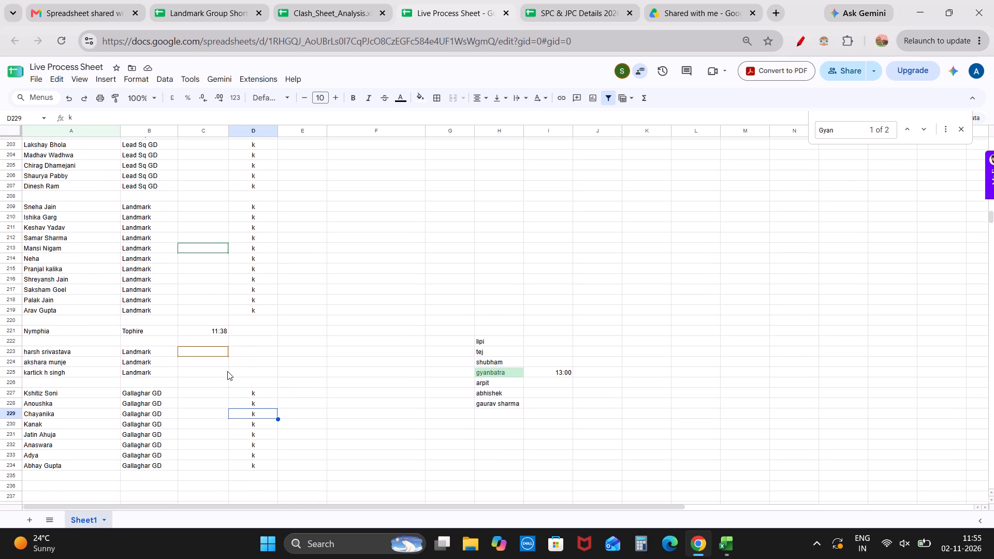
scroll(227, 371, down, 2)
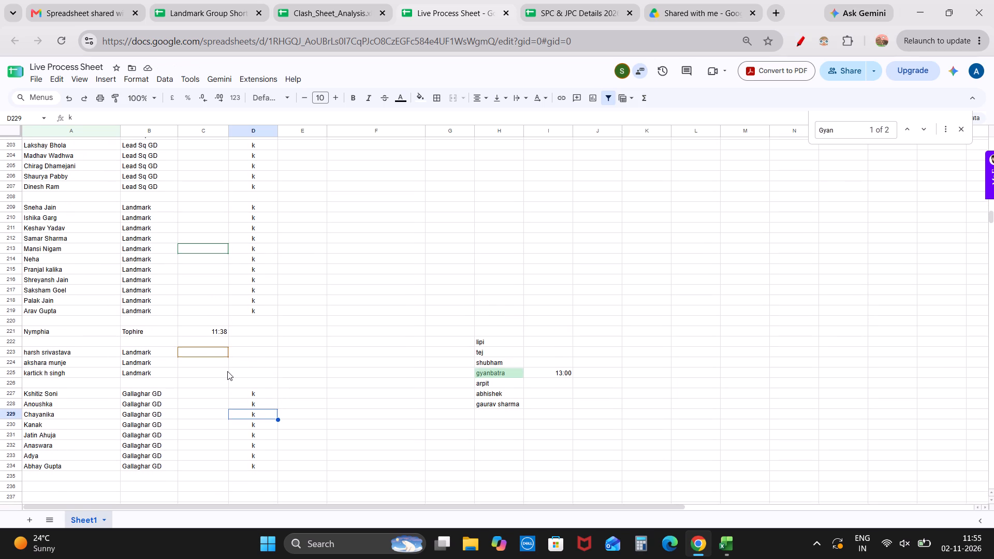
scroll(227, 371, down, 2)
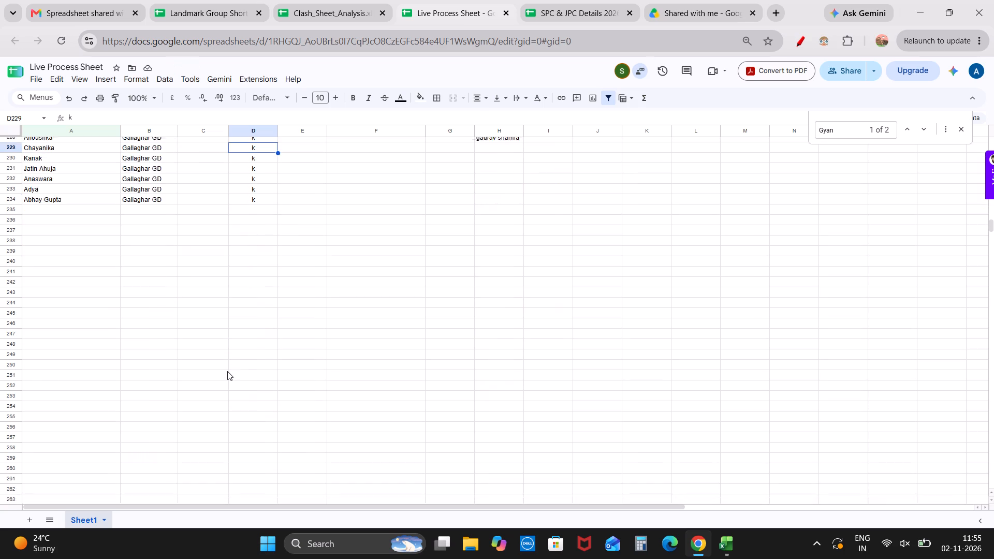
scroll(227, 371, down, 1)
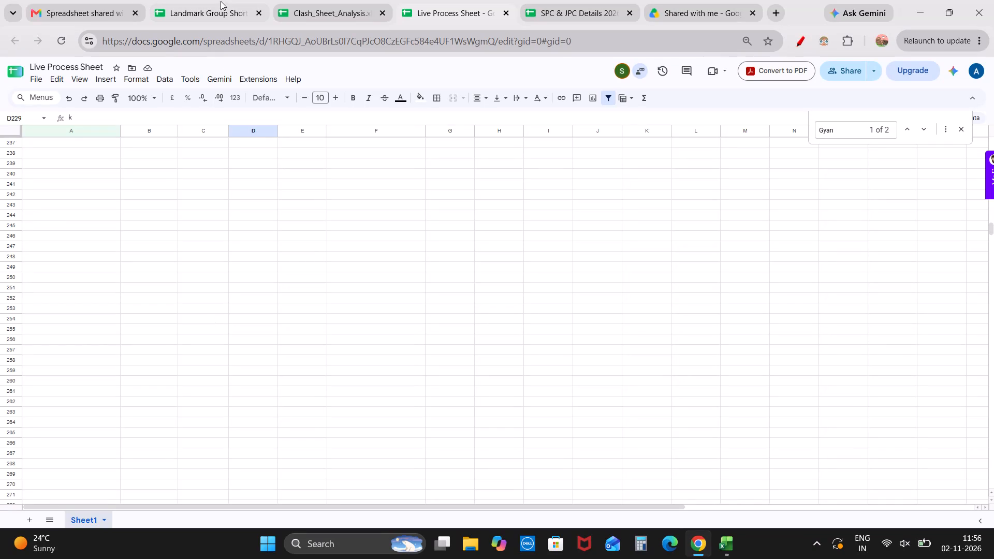
Search the student list in Clash_Sheet_Analysis for anas and check the listed processes for Anaswara and neighbouring students.
click(321, 6)
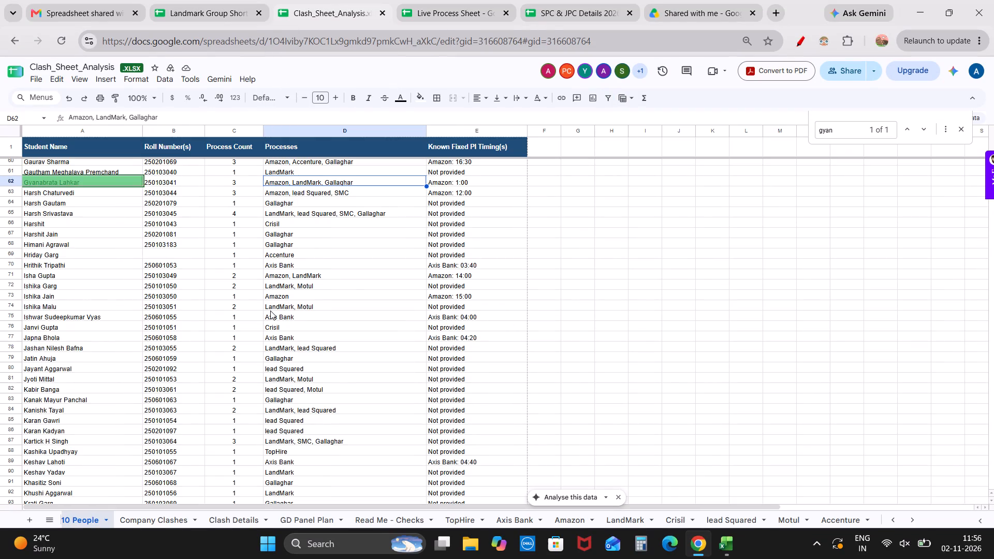
double_click(824, 126)
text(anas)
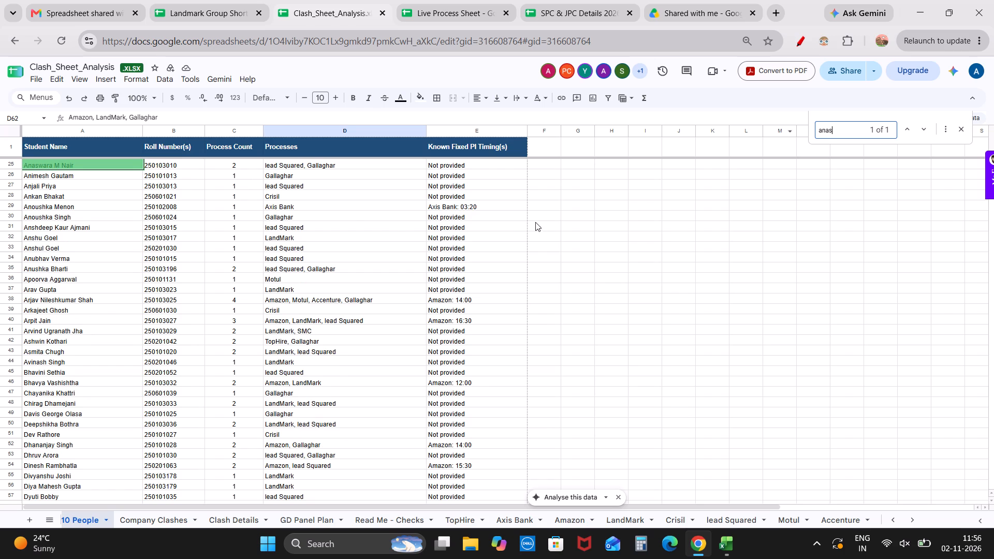
click(302, 164)
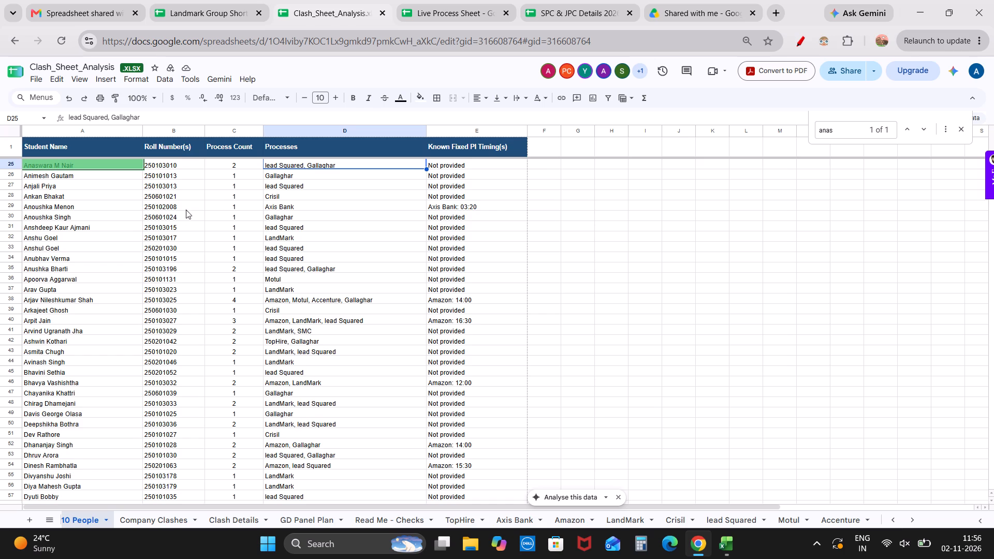
scroll(323, 275, down, 2)
scroll(323, 275, up, 1)
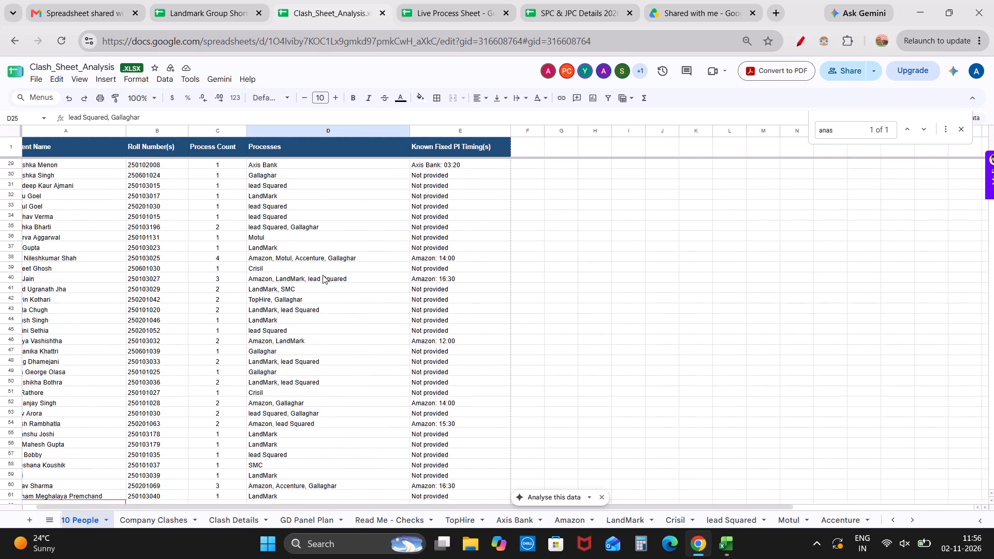
scroll(323, 275, up, 2)
scroll(323, 275, right, 1)
click(346, 286)
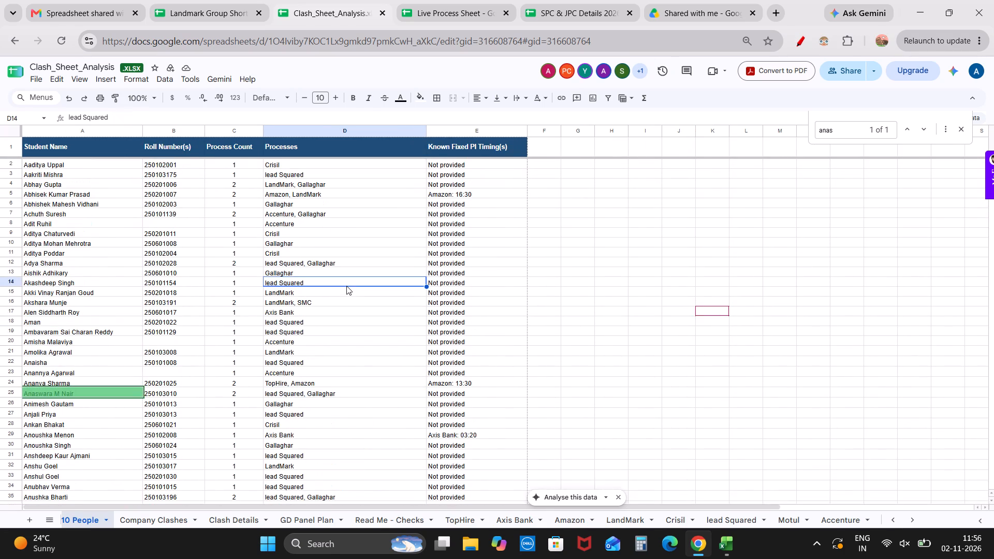
Repeat the search for anas in the clash sheet's student list and clear the search term.
key(ctrl+f)
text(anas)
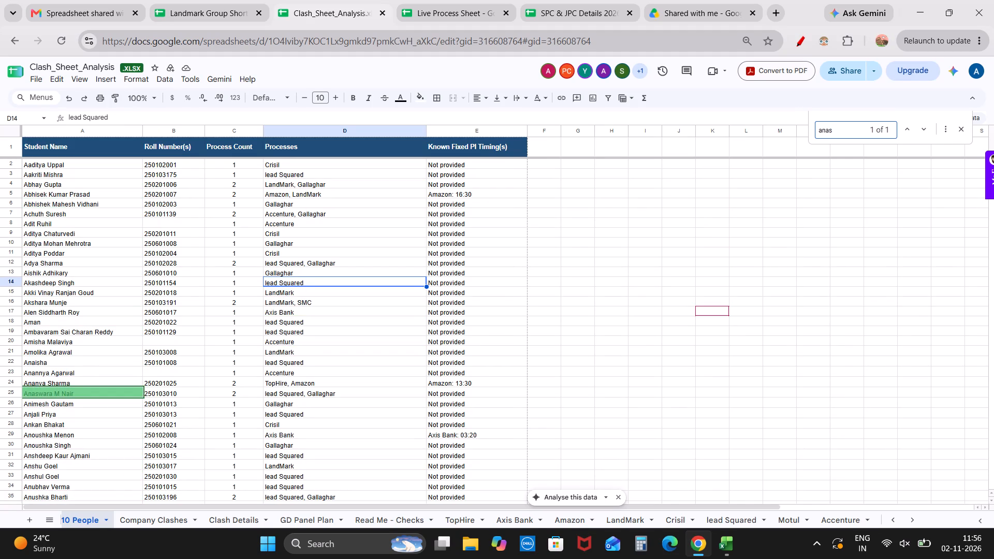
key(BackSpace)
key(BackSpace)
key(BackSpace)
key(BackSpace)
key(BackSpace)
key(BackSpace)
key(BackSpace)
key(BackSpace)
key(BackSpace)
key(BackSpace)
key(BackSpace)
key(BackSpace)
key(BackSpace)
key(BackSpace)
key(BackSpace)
click(230, 320)
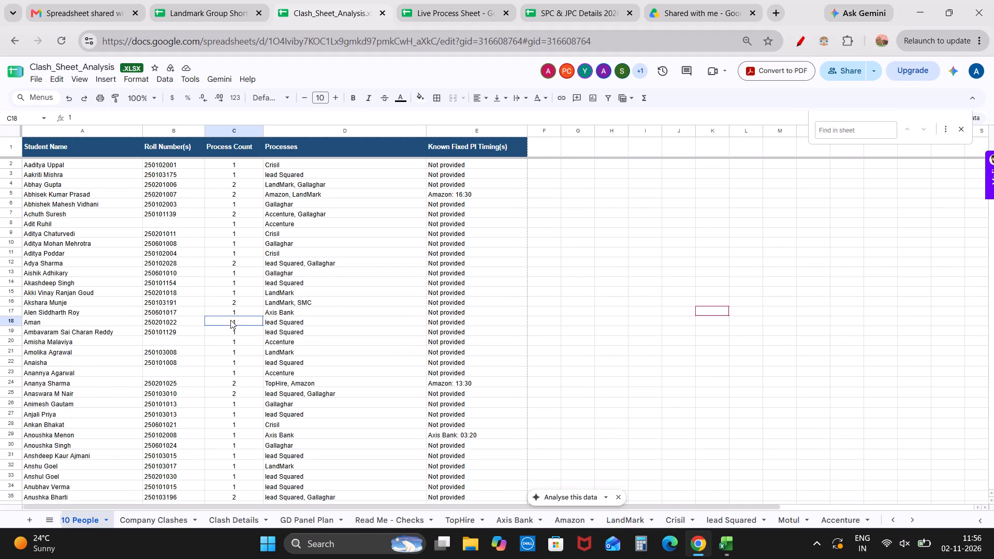
Return to the Live Process Sheet and review its Landmark, Lead Sq GD and Gallaghar GD entries.
click(224, 0)
click(422, 0)
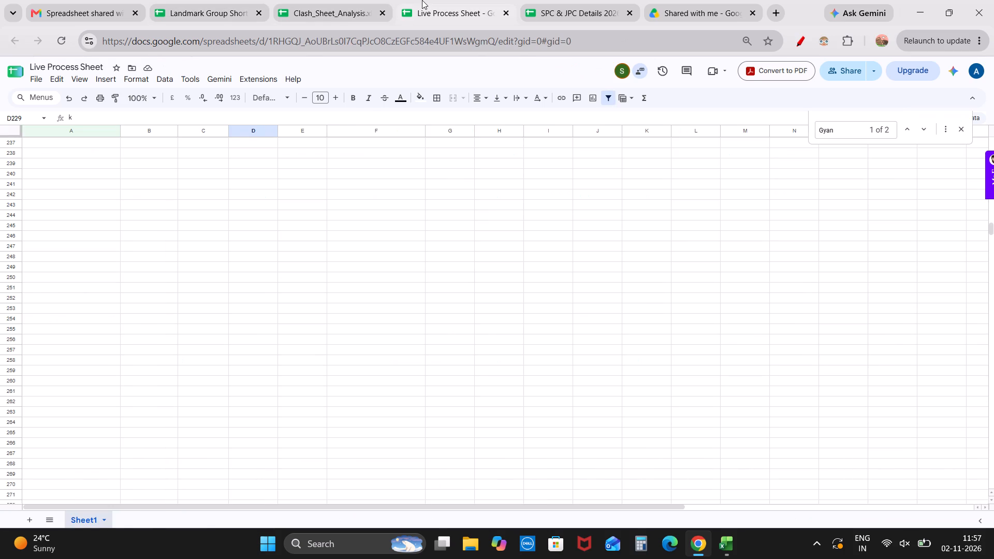
scroll(188, 189, up, 3)
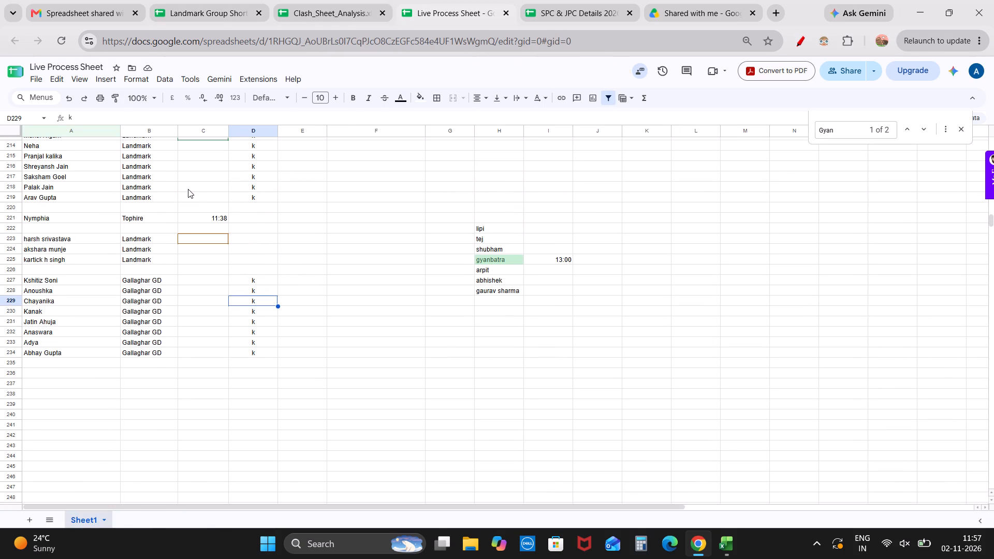
scroll(188, 189, up, 2)
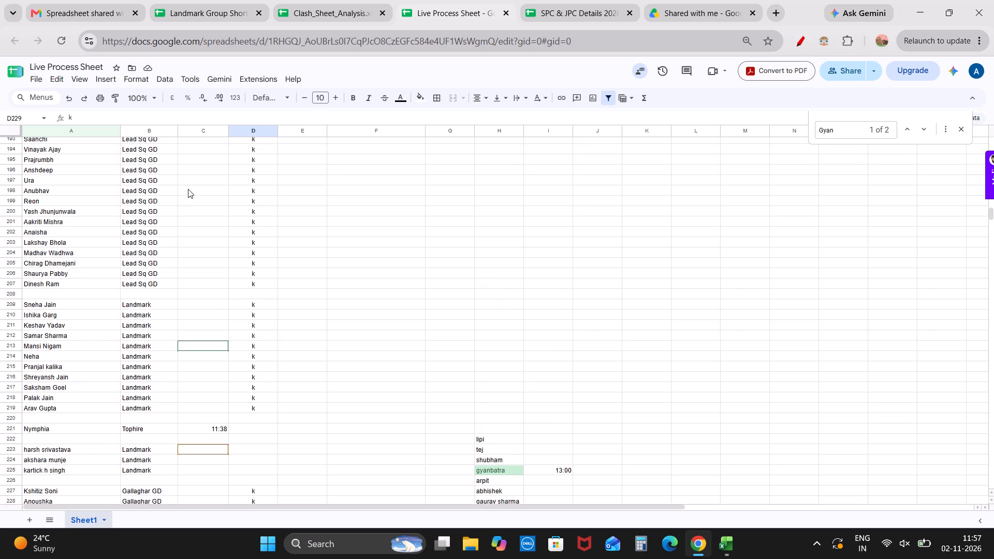
scroll(188, 189, up, 2)
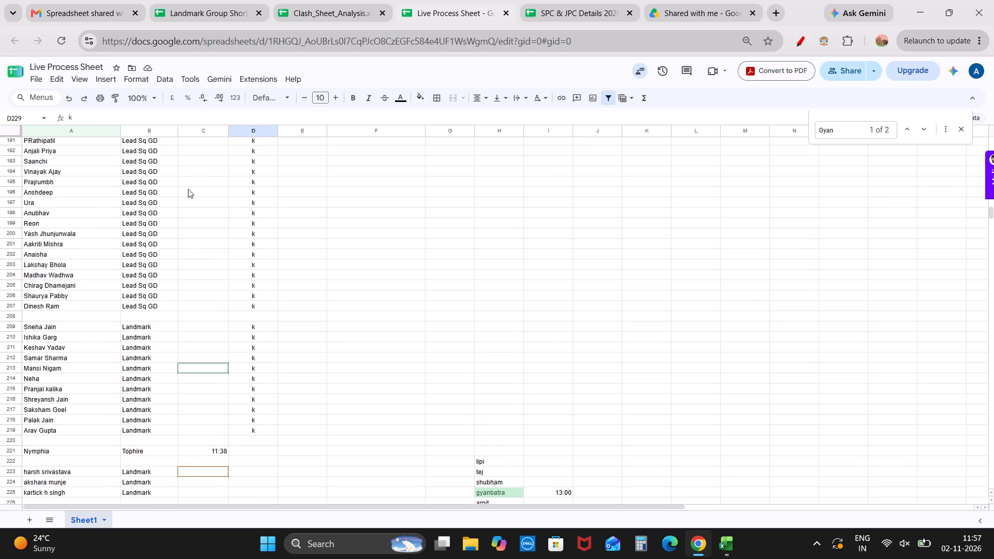
scroll(188, 189, up, 2)
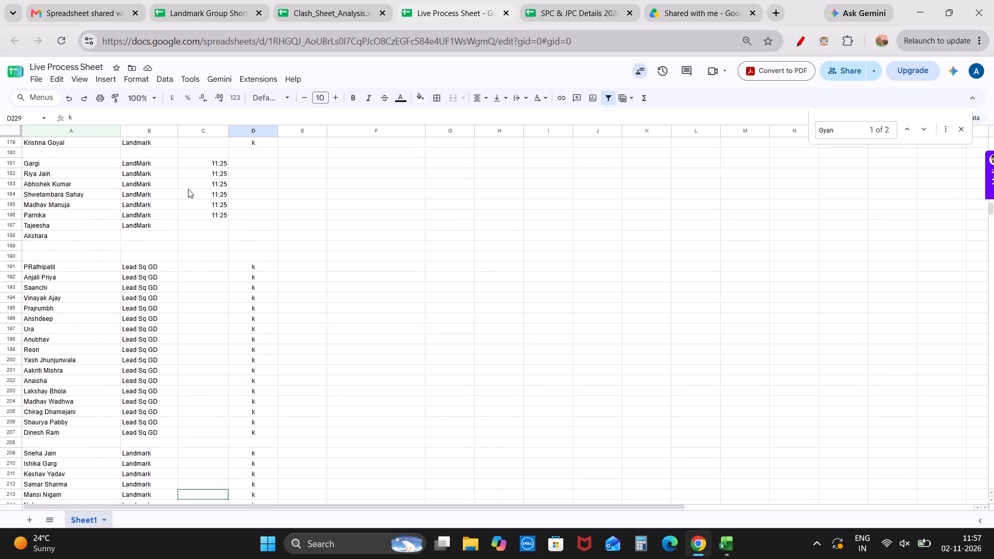
scroll(188, 189, up, 1)
scroll(188, 189, down, 3)
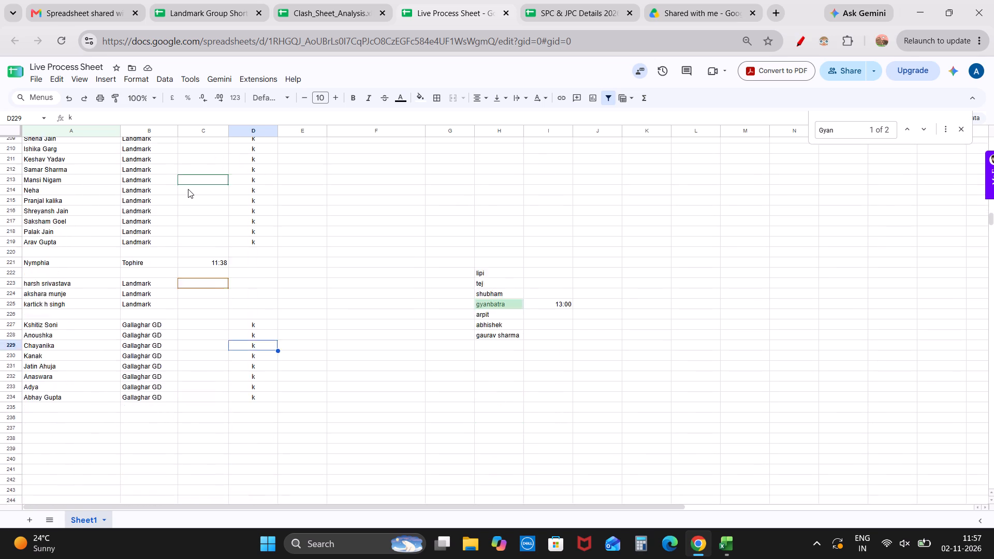
scroll(188, 189, down, 2)
Add Akashdeep with his surname in row 238 of the name column, with Landmark GD as the process.
click(53, 317)
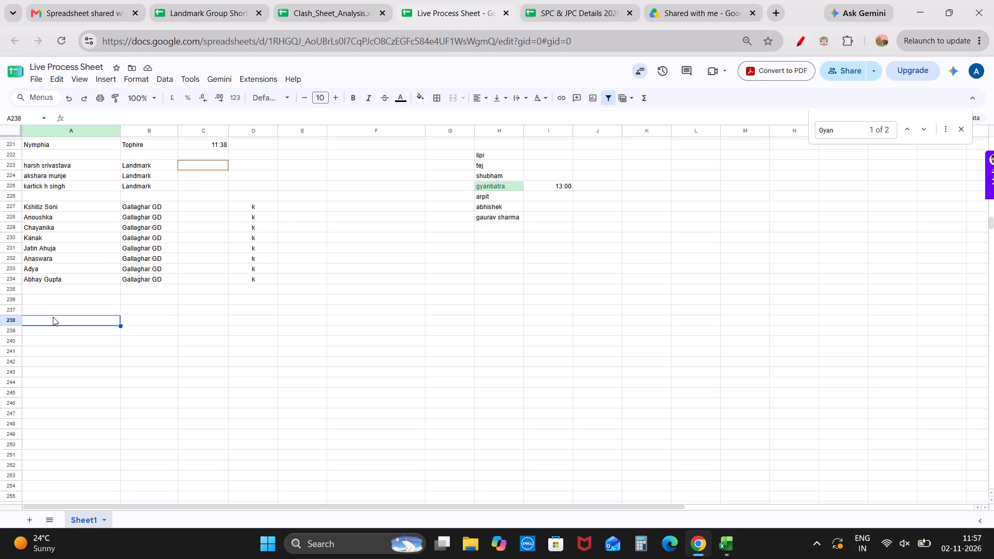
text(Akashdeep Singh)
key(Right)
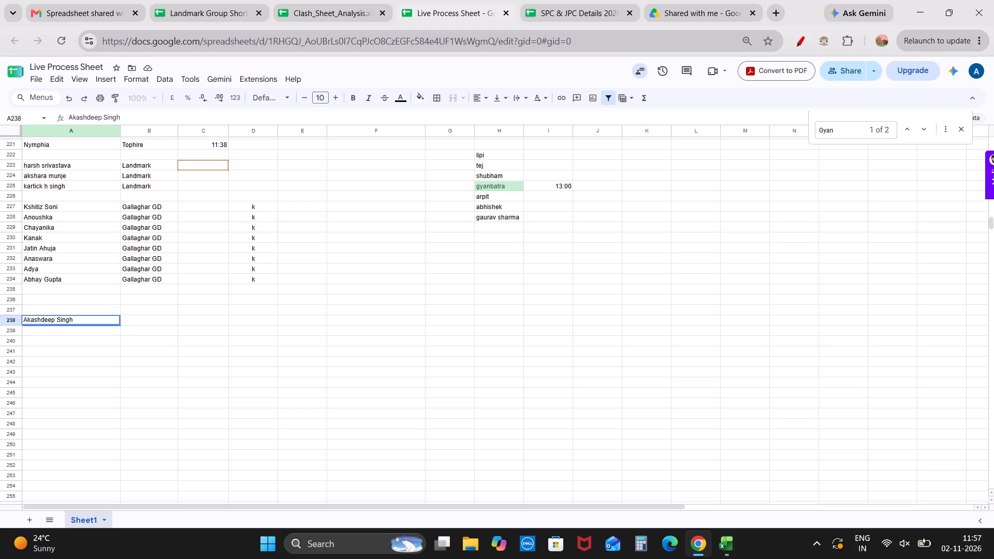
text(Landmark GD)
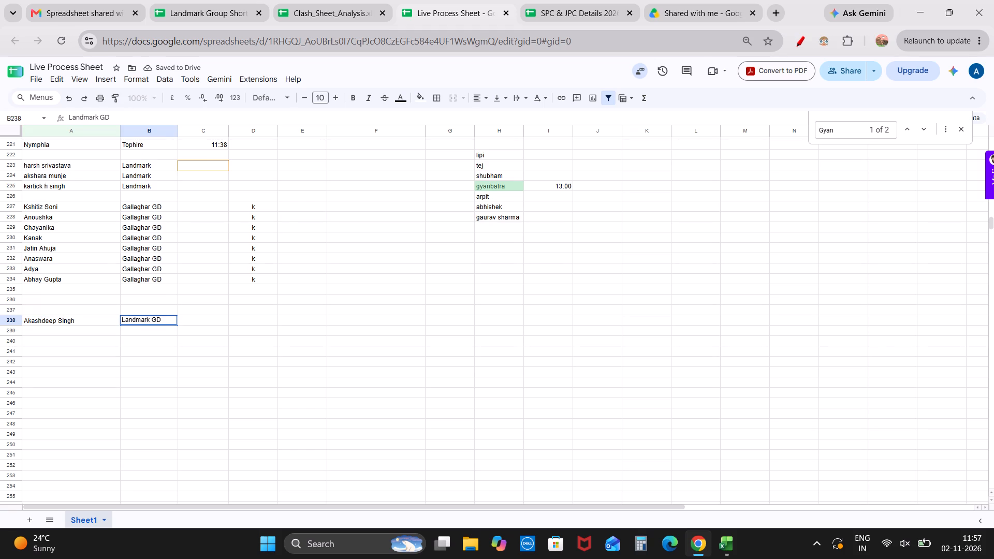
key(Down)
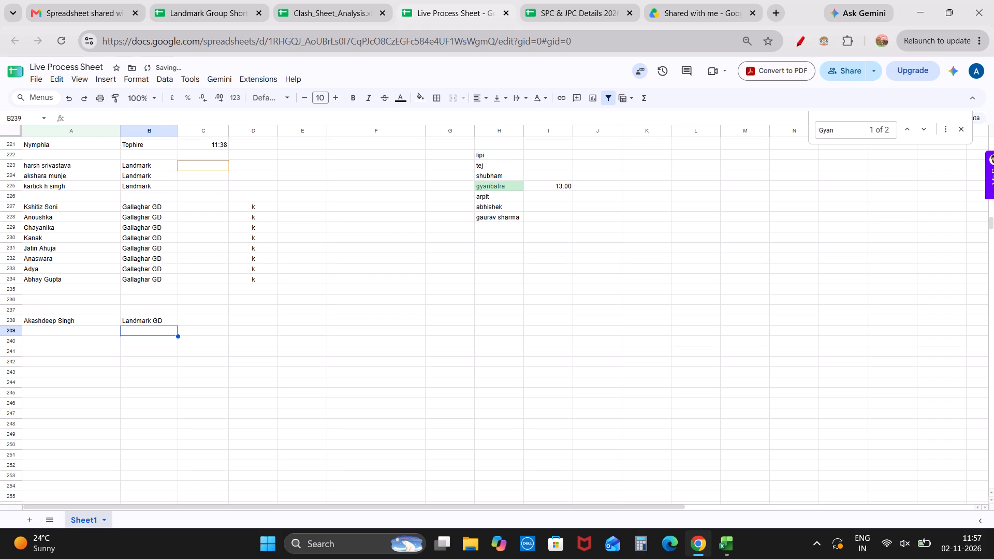
Review the earlier student entries in the name column, from Gallaghar GD back through Landmark and Lead Sq GD to the Gallaghar P5 group.
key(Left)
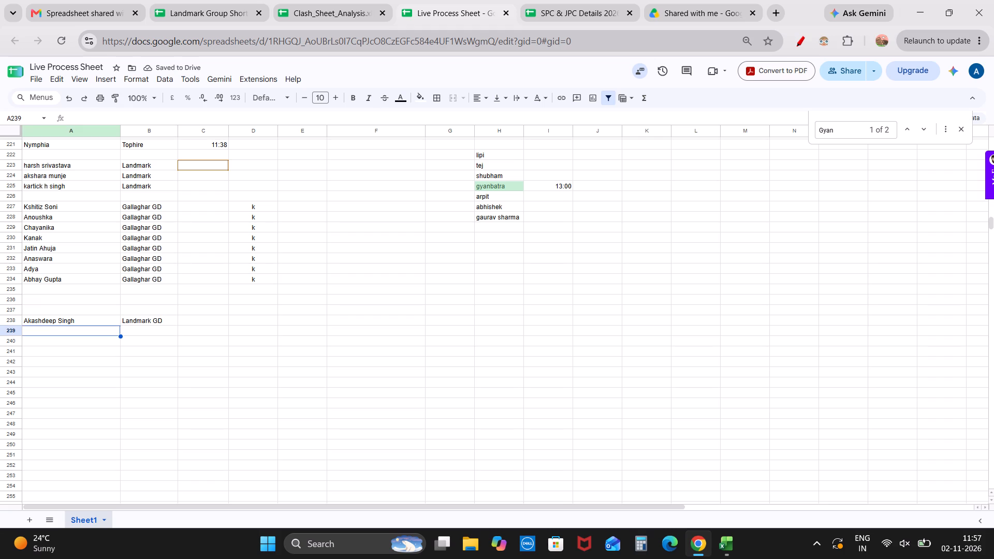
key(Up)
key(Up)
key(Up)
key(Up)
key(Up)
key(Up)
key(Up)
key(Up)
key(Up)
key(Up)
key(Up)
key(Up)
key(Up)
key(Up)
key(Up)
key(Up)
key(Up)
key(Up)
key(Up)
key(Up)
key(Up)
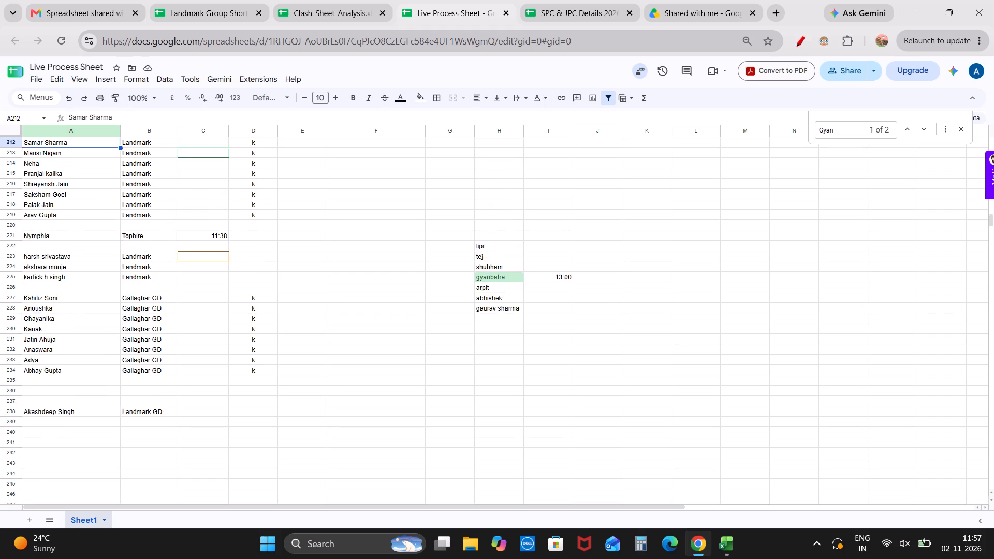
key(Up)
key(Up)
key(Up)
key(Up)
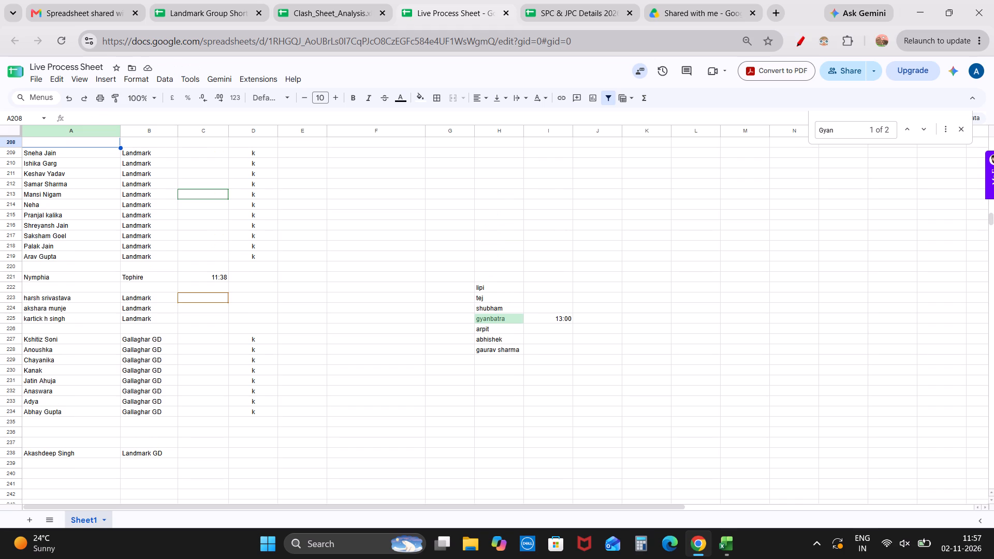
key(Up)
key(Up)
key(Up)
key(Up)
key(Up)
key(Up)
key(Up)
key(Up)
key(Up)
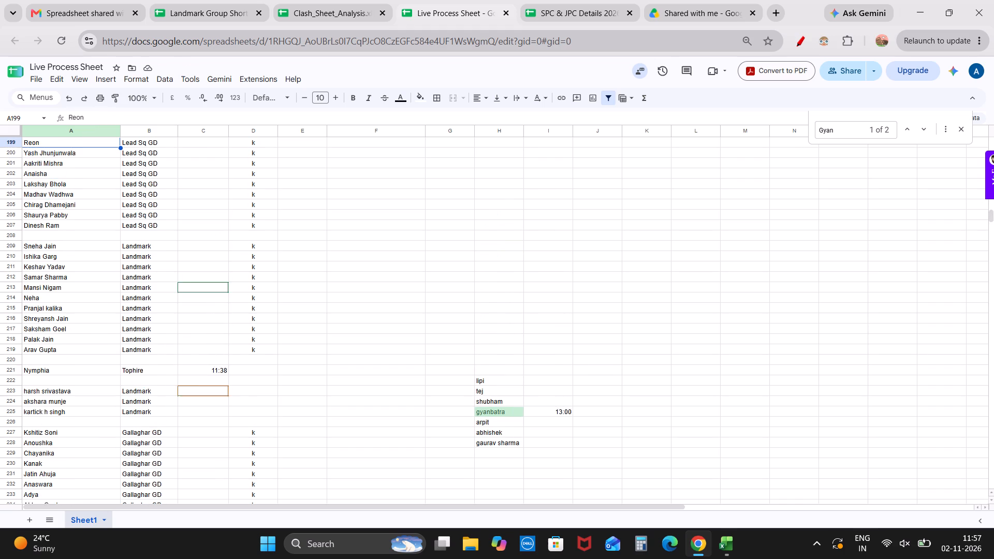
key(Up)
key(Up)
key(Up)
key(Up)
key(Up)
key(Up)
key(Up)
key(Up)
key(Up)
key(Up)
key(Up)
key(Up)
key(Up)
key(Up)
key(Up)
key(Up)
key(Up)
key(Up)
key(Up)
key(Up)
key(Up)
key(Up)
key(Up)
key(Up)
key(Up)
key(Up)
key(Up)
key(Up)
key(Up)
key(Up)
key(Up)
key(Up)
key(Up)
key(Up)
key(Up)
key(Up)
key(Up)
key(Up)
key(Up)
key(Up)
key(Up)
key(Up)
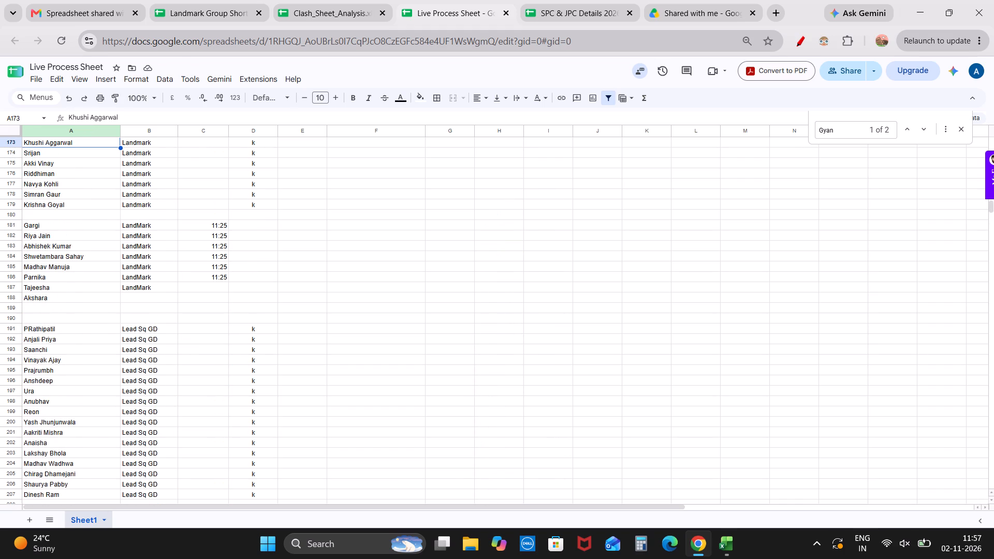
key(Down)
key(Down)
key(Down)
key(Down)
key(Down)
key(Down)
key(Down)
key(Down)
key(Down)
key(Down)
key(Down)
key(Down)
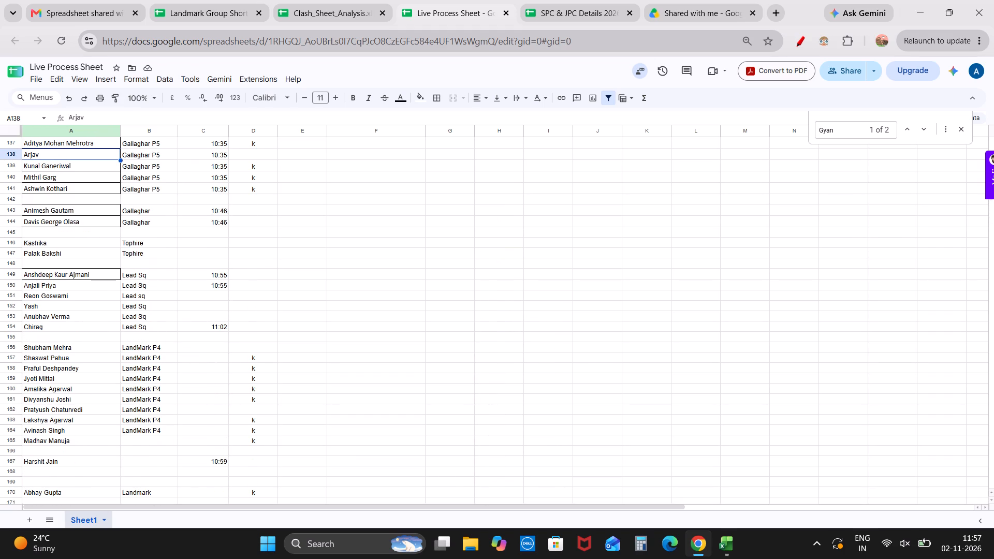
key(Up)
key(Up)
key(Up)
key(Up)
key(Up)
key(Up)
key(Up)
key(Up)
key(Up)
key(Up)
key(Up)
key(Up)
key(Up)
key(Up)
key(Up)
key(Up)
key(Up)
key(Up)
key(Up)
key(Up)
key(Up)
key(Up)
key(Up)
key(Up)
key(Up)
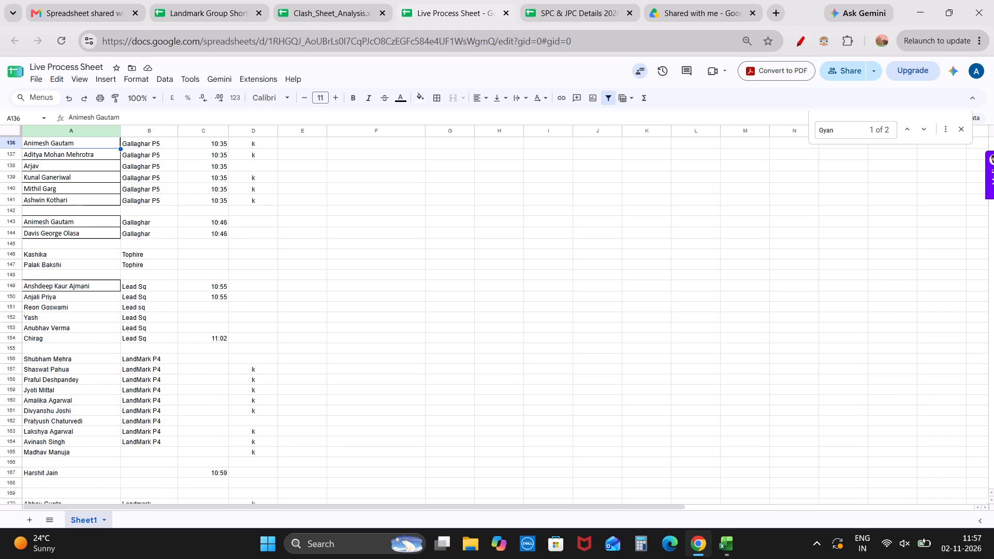
Recheck the entries from Gallaghar P5 onward through Lead Sq GD, Landmark and Gallaghar GD, ending at the empty rows below the Landmark GD entry.
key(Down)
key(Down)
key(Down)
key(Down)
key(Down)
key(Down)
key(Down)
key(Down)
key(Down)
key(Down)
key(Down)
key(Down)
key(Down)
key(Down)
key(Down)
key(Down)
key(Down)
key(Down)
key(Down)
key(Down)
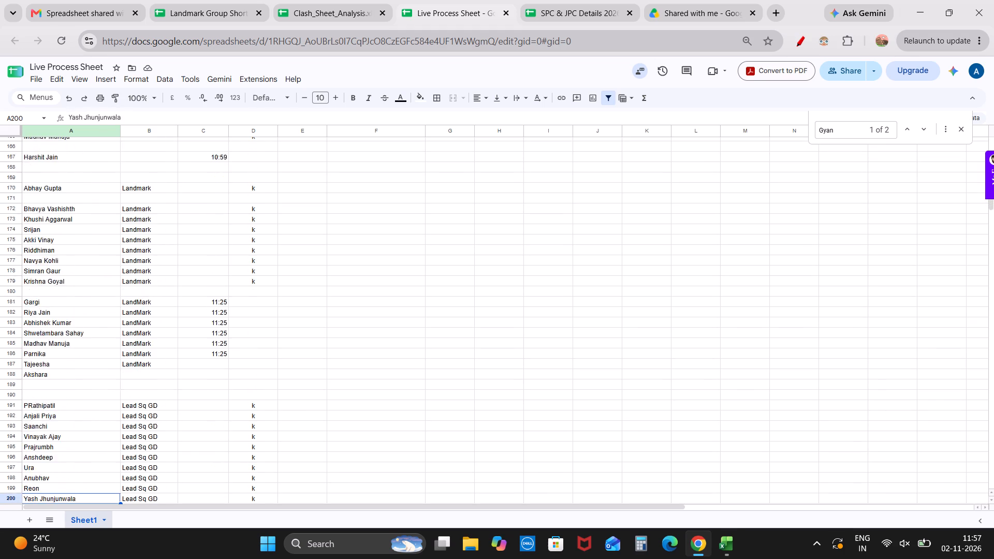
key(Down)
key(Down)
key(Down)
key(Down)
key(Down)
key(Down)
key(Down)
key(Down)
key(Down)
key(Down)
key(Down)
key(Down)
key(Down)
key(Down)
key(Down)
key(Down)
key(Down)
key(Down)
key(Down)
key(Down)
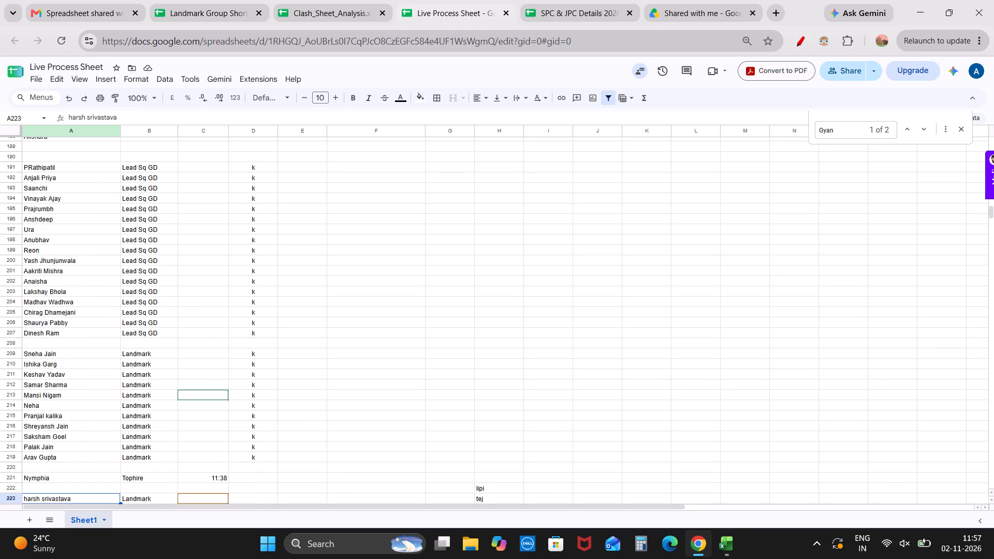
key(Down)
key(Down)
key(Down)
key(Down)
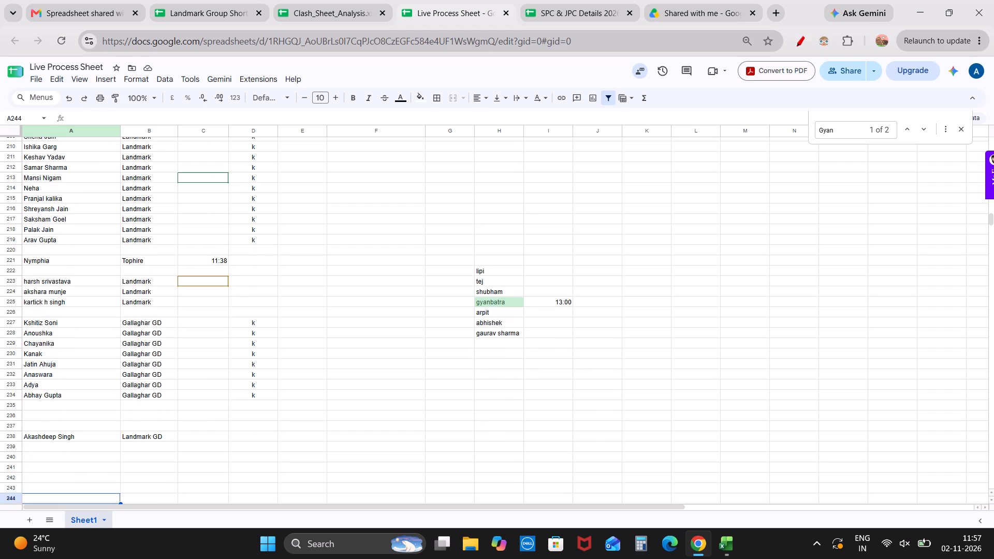
Add Pulkit with his surname in row 244 of the name column, with lead sq gd as the process.
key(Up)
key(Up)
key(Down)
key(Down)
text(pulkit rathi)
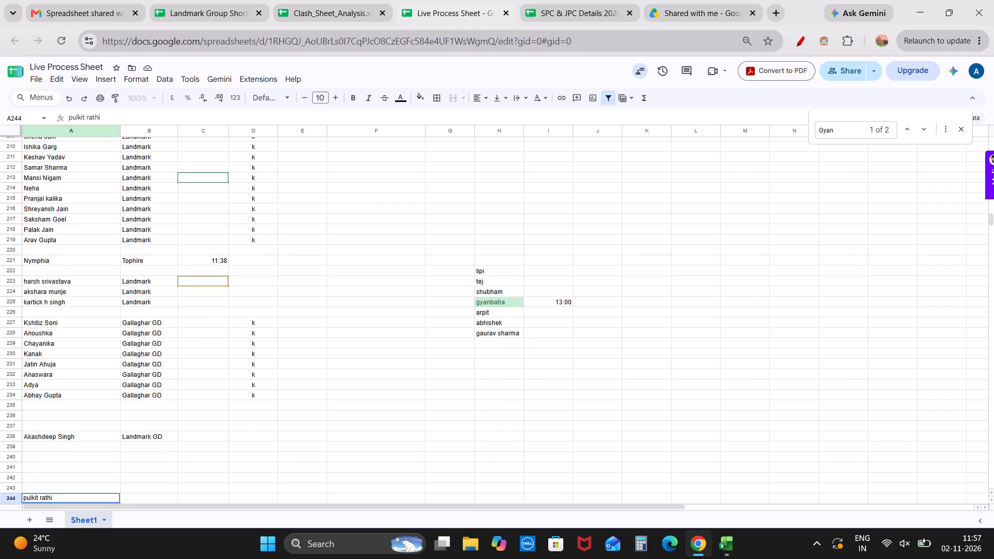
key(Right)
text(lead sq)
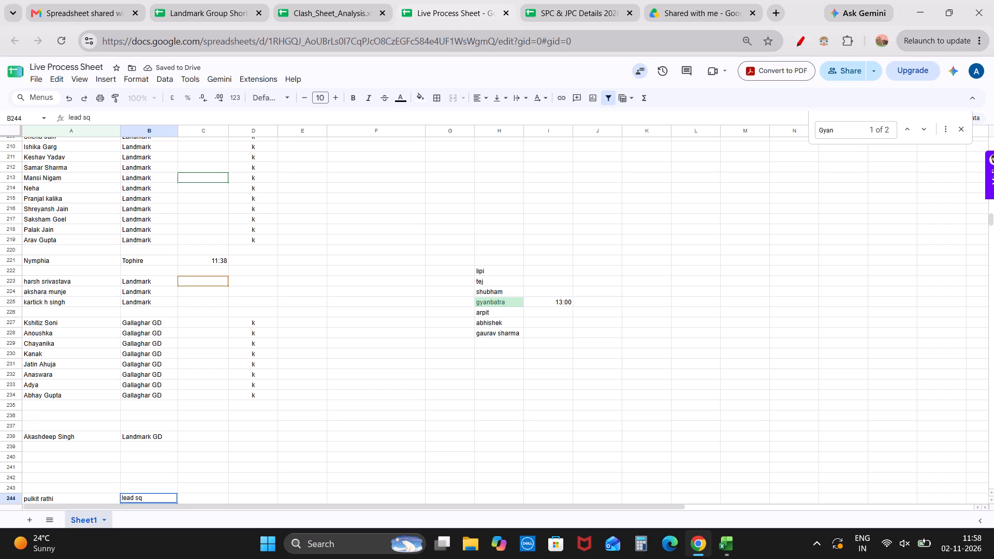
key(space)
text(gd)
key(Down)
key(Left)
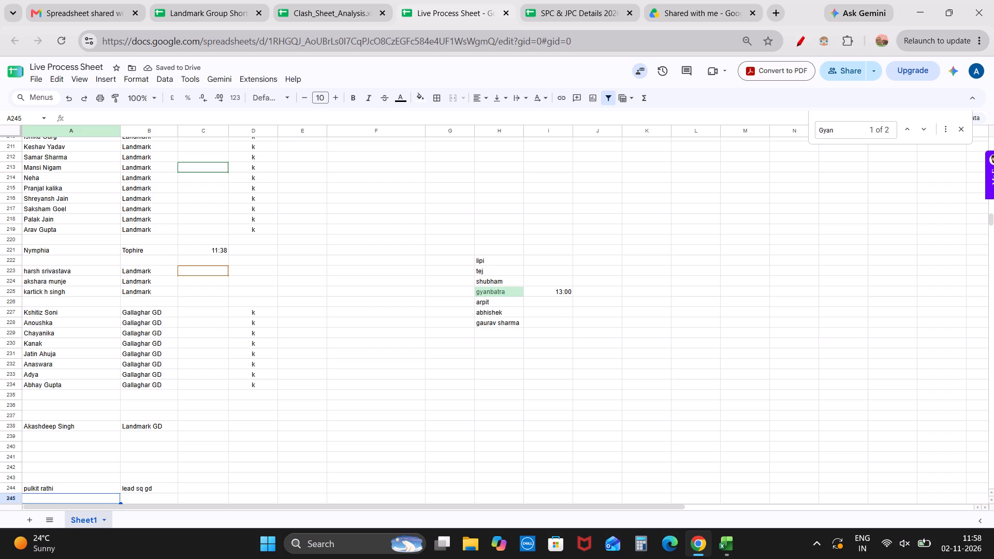
List Samarth and Jayant with their surnames in rows 245 and 246, under the lead sq gd entry.
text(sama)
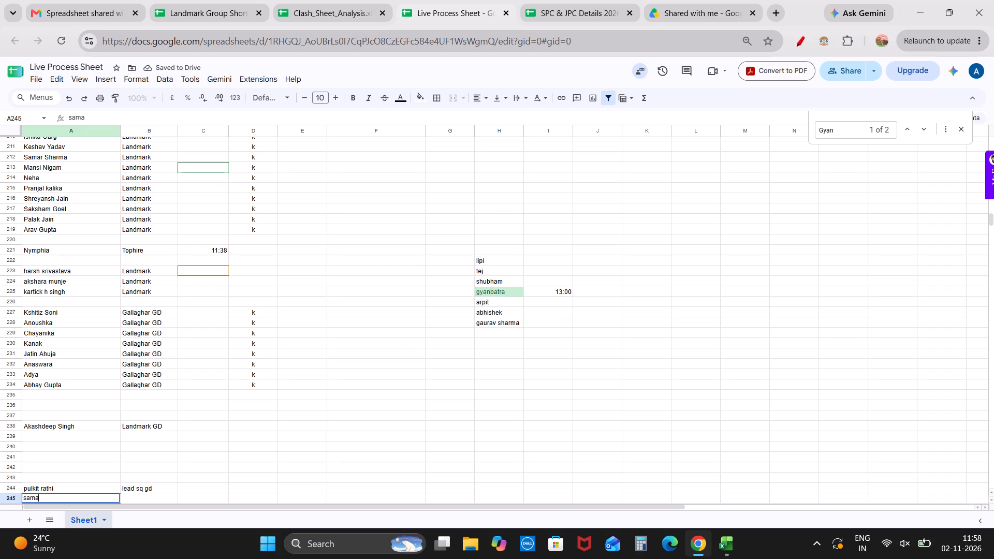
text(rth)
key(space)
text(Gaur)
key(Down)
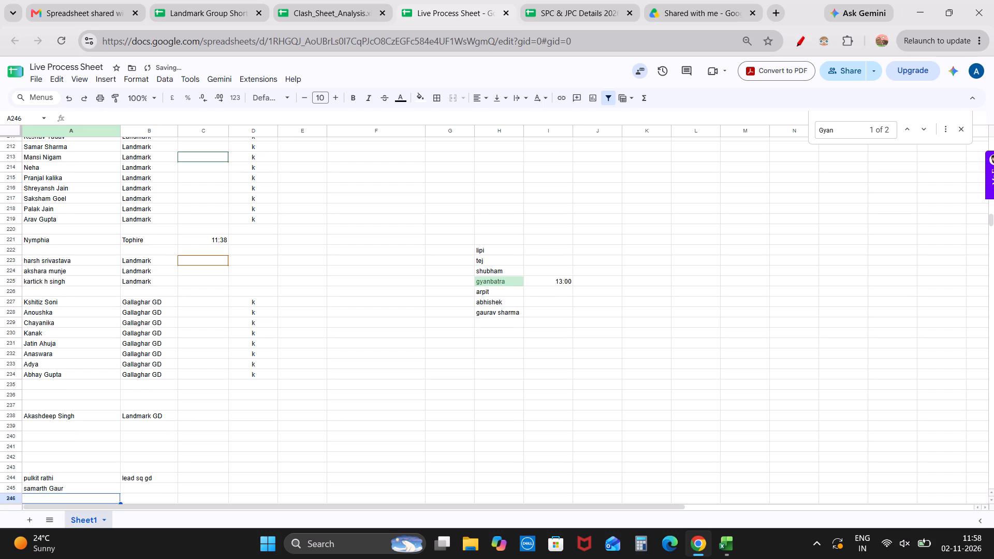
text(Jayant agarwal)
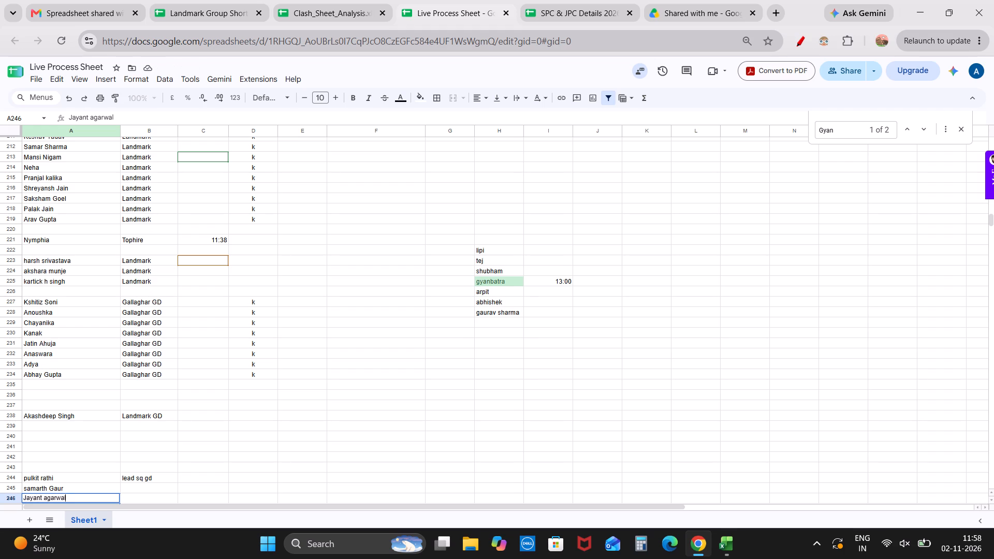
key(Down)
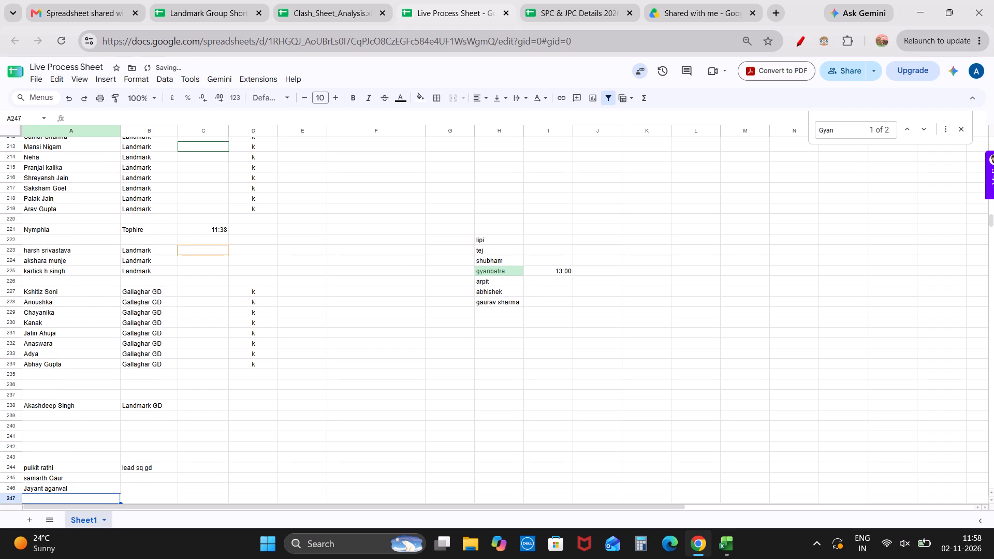
Continue the lead sq gd name list with Jashan, Gargi and Karan with his surname in rows 247 to 249.
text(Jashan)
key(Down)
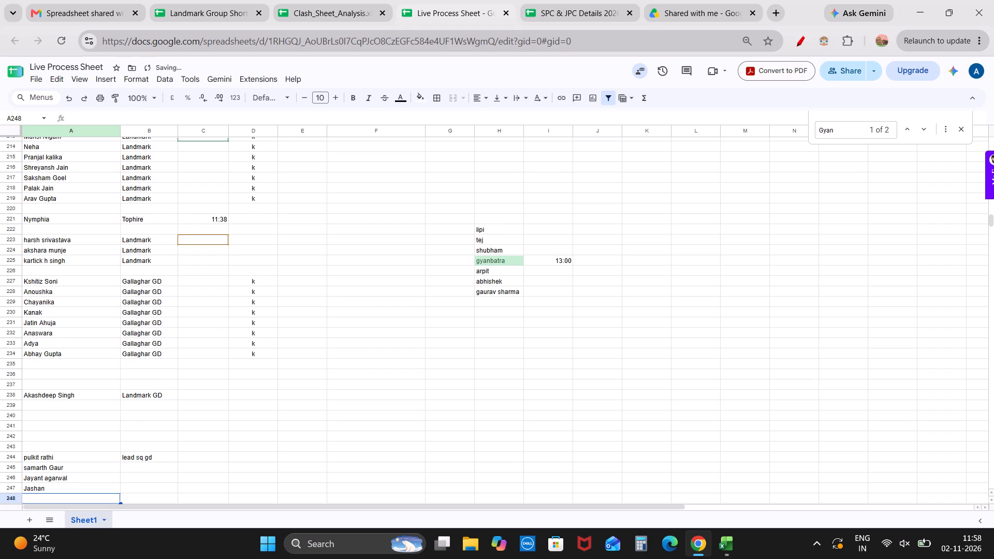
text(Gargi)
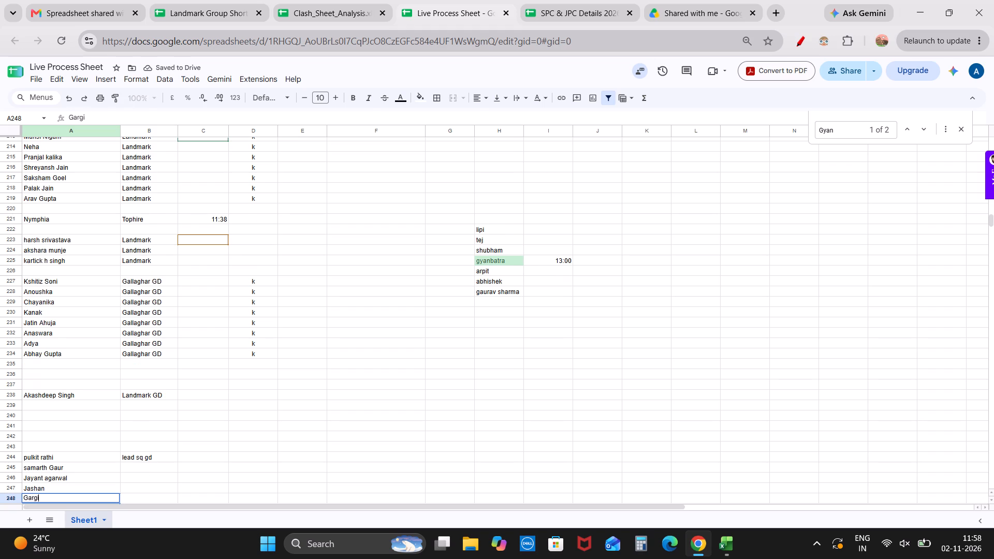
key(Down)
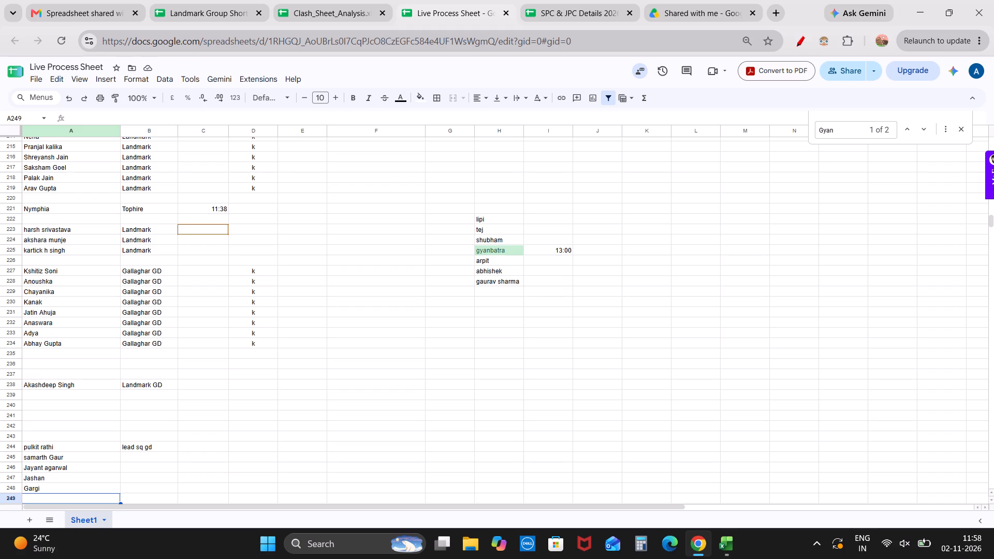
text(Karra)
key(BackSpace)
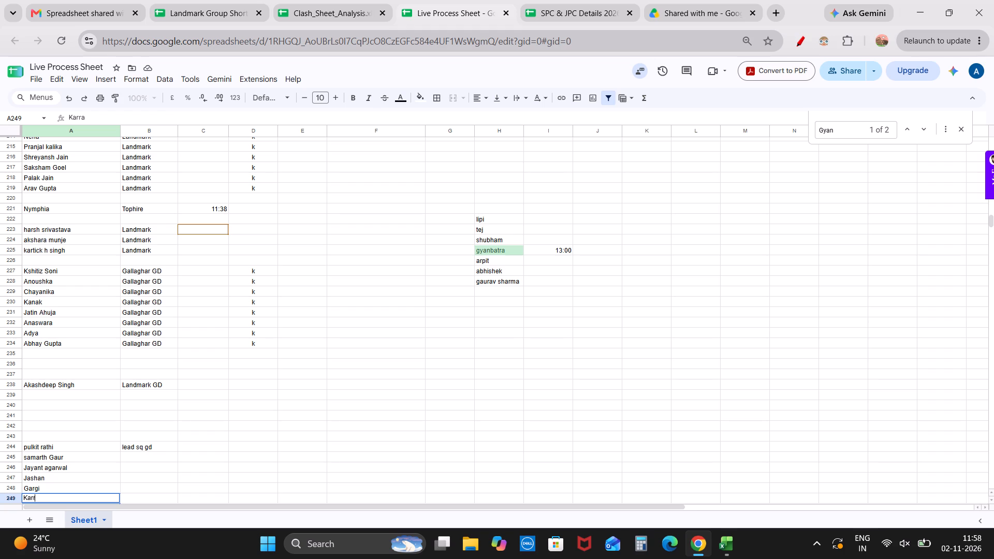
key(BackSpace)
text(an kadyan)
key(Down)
Add parnika and Teejisha in rows 239 and 240, directly under the Landmark GD entry.
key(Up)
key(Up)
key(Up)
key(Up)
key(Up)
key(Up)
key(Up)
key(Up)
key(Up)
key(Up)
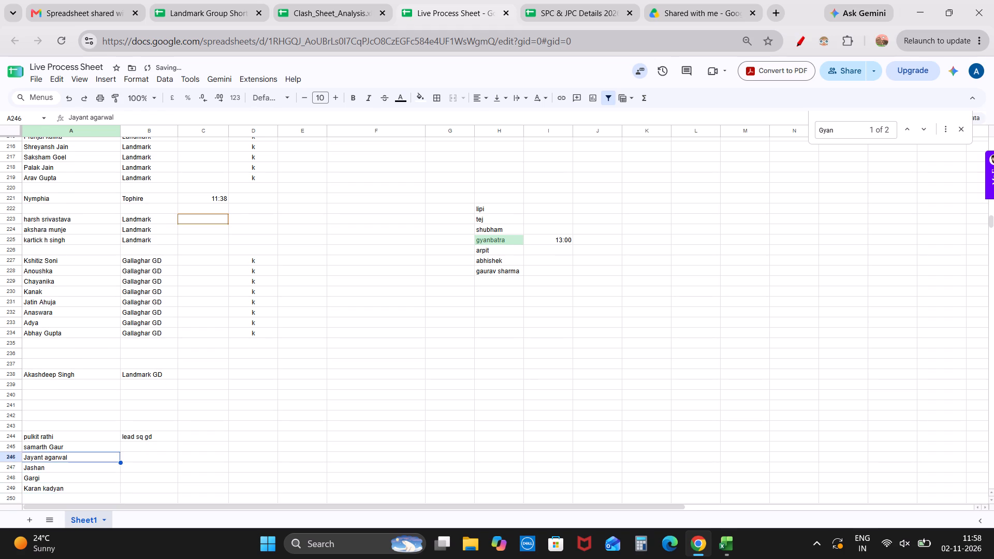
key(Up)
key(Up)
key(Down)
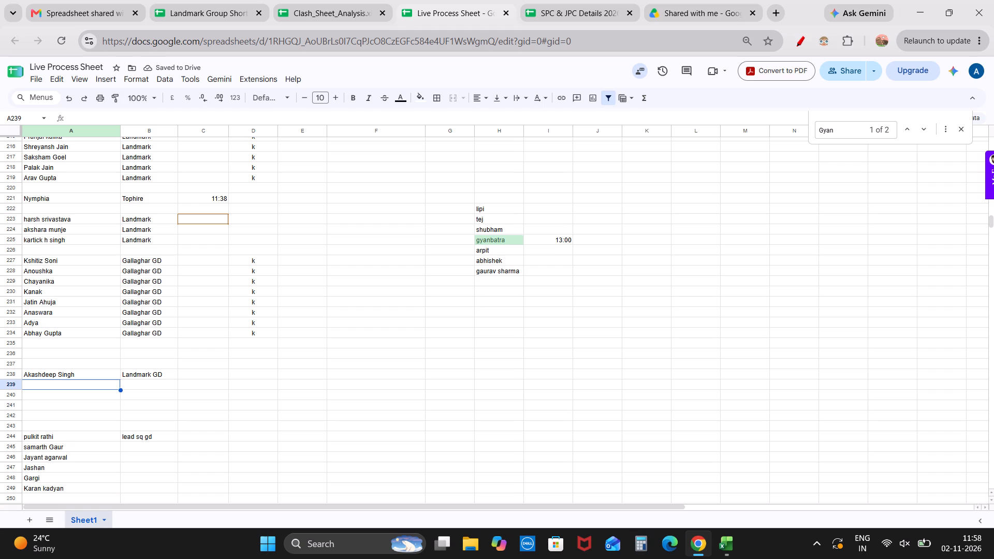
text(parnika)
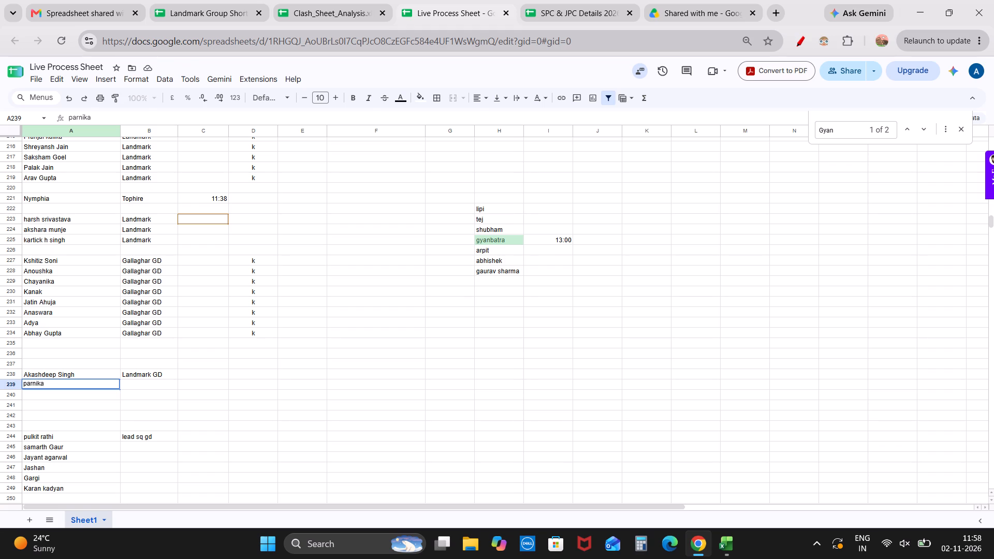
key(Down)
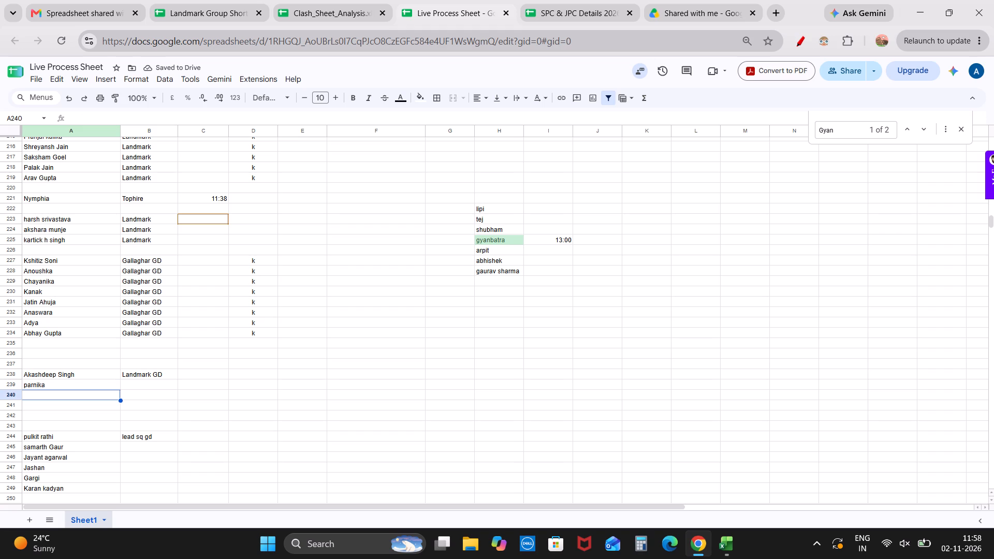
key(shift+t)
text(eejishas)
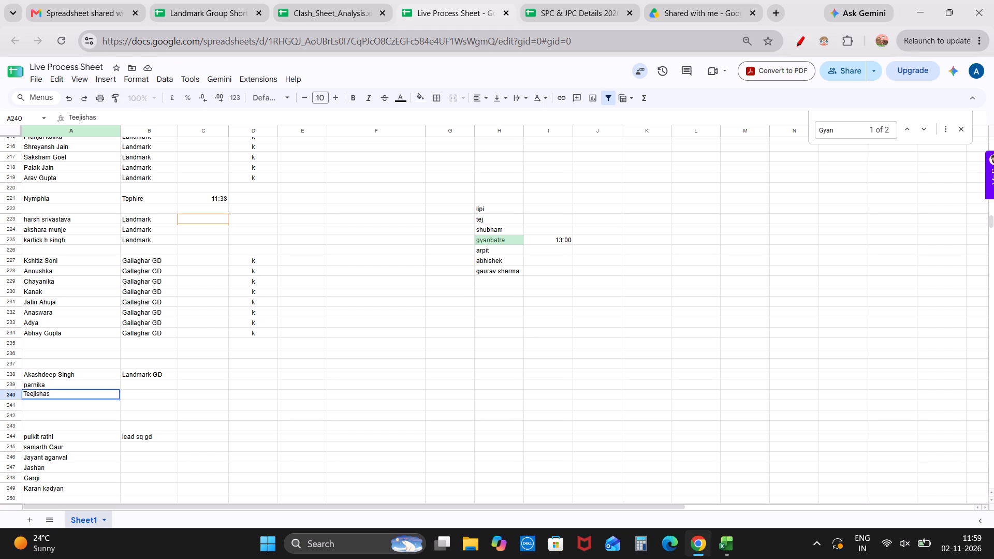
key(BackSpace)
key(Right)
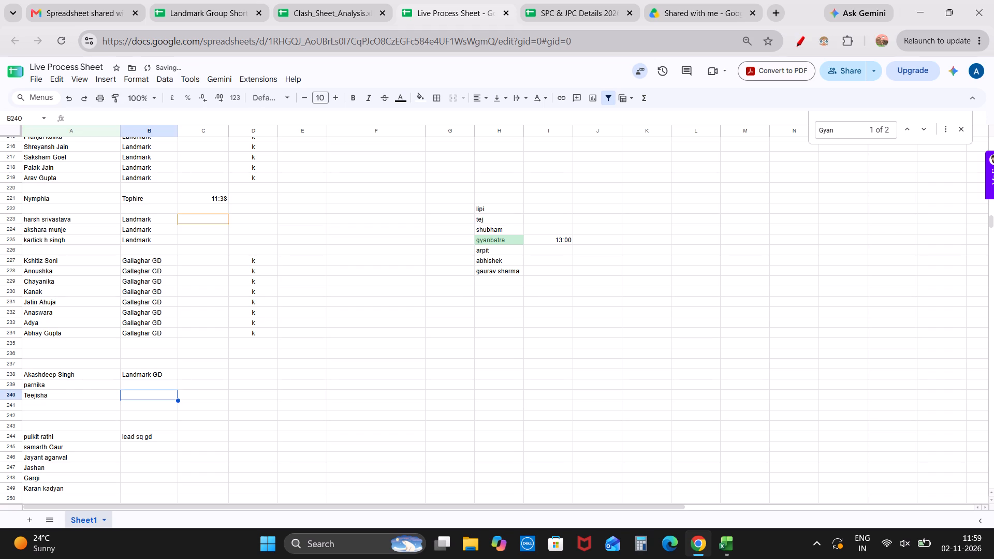
Add Riya and Abhishek with their surnames in rows 241 and 242, extending the Landmark GD name list.
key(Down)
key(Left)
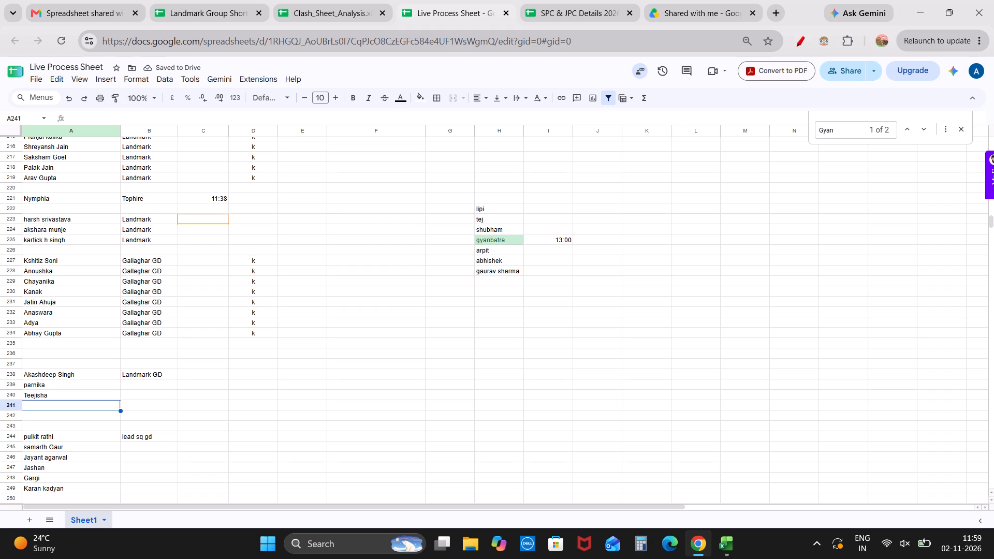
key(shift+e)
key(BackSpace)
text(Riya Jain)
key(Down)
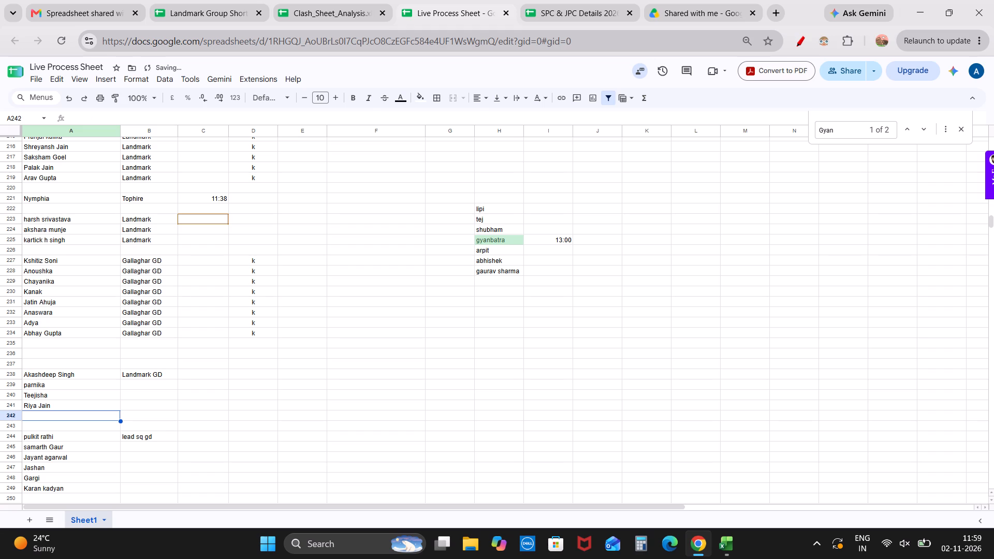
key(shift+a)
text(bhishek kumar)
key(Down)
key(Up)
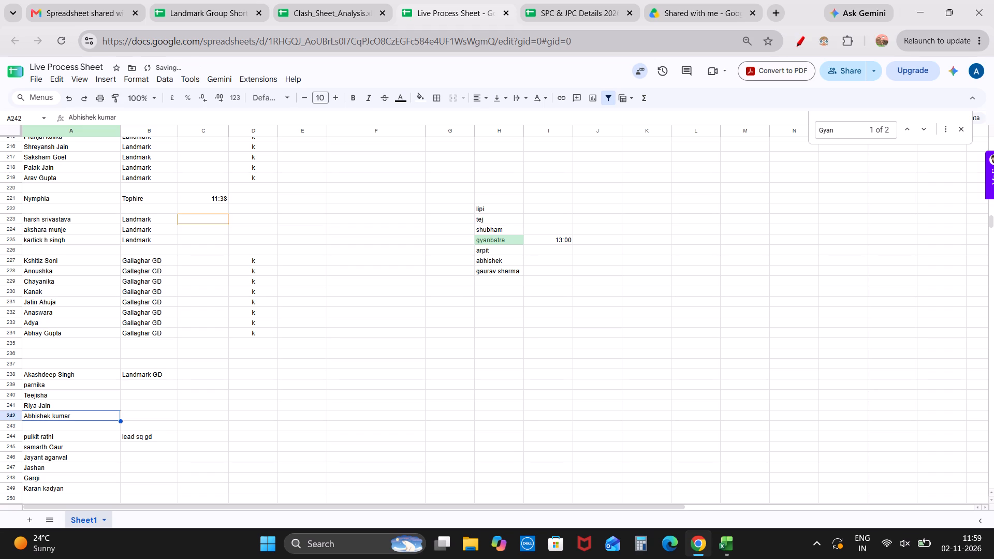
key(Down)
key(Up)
Add Harsh with his surname in row 252 of the name column, with lead sq as the process.
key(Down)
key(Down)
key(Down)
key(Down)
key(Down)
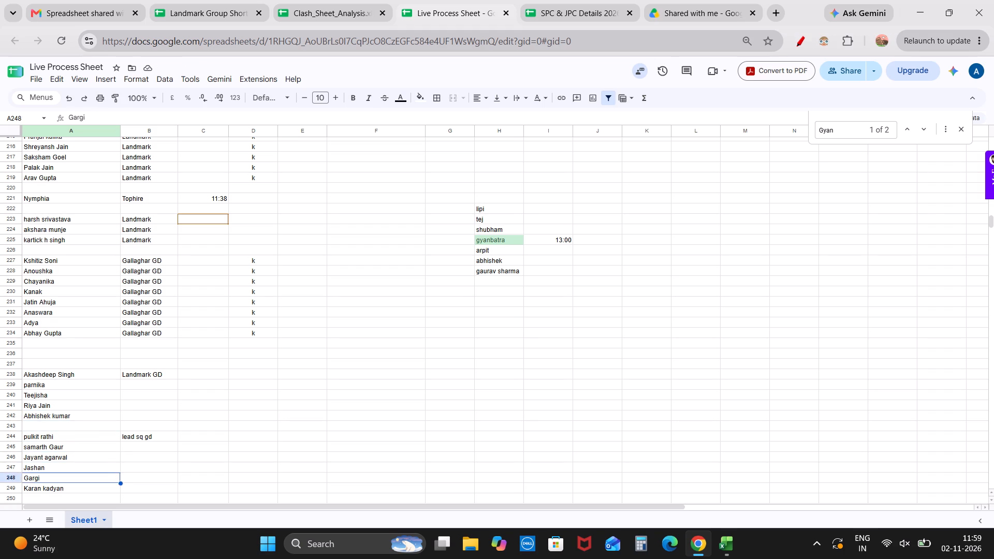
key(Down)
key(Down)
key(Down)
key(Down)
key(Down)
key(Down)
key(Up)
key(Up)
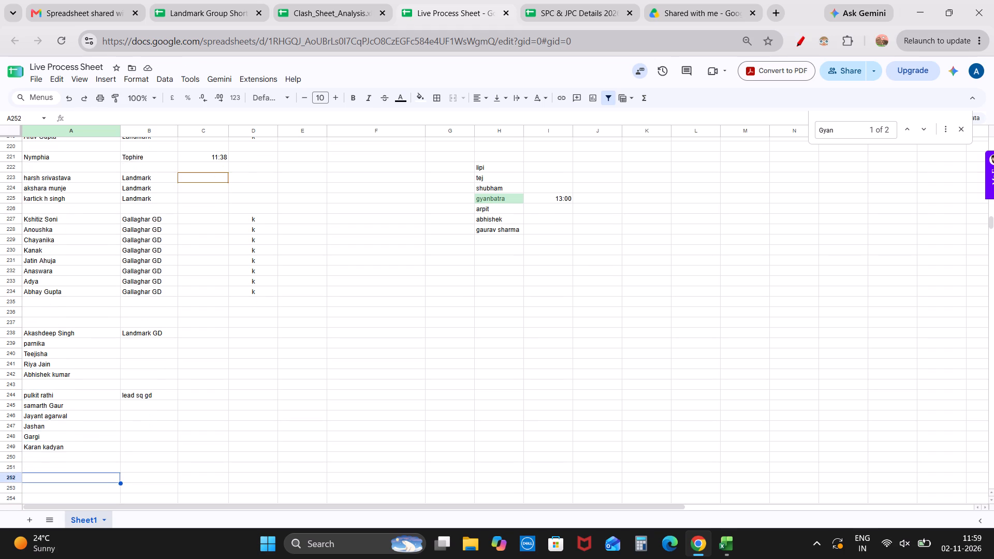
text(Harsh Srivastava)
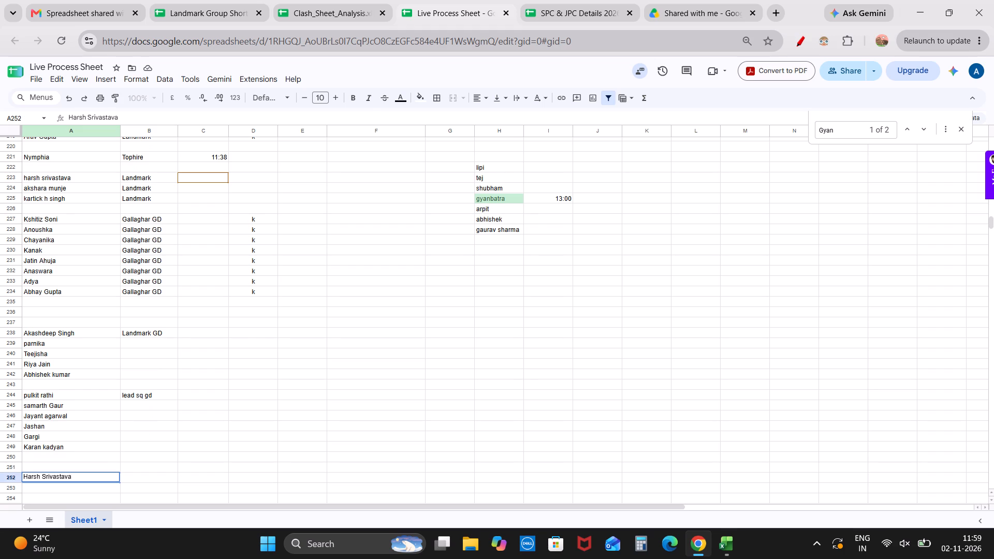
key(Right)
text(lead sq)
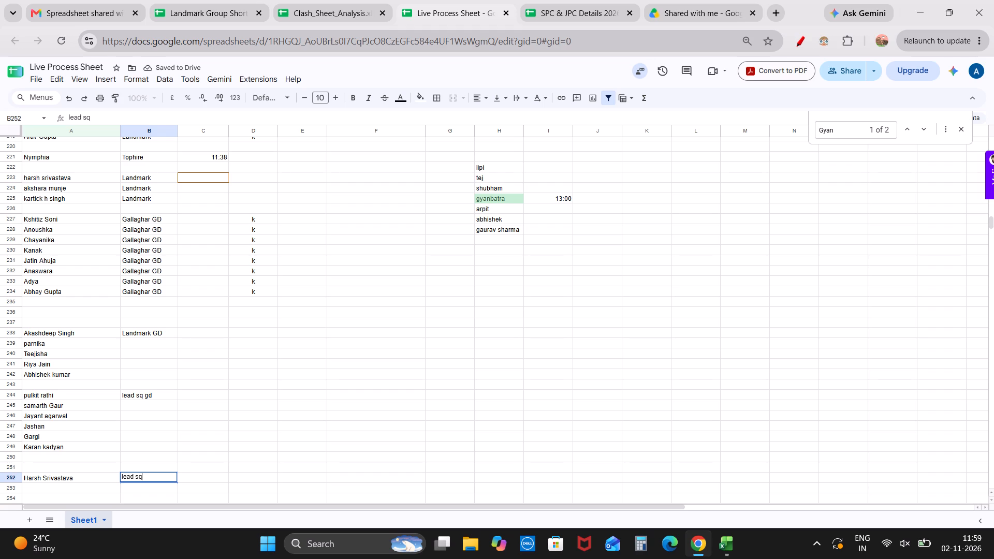
Enter "went" in column C beside Harsh's lead sq entry in row 252.
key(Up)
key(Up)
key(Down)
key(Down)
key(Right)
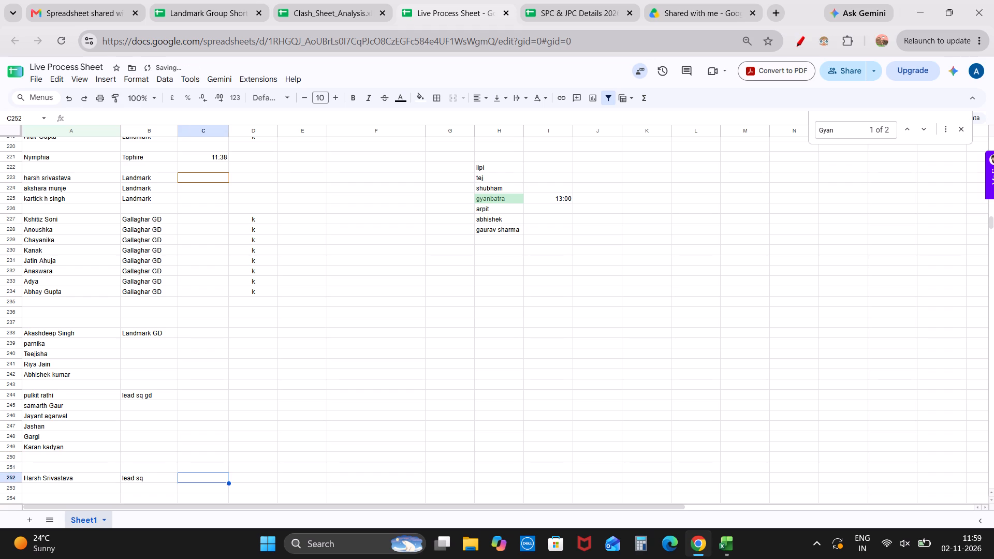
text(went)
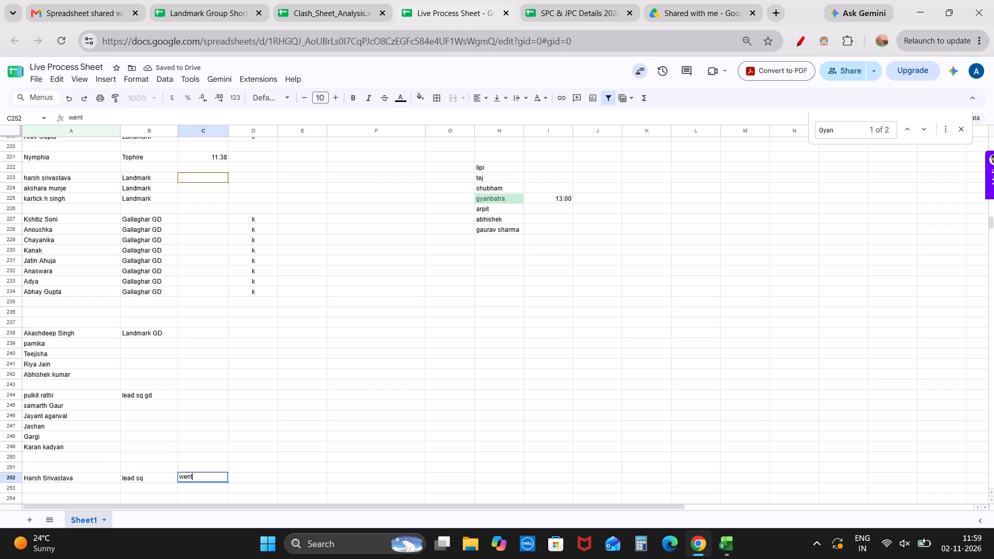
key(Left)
Insert two blank rows below row 243, between the Landmark GD and lead sq gd name lists.
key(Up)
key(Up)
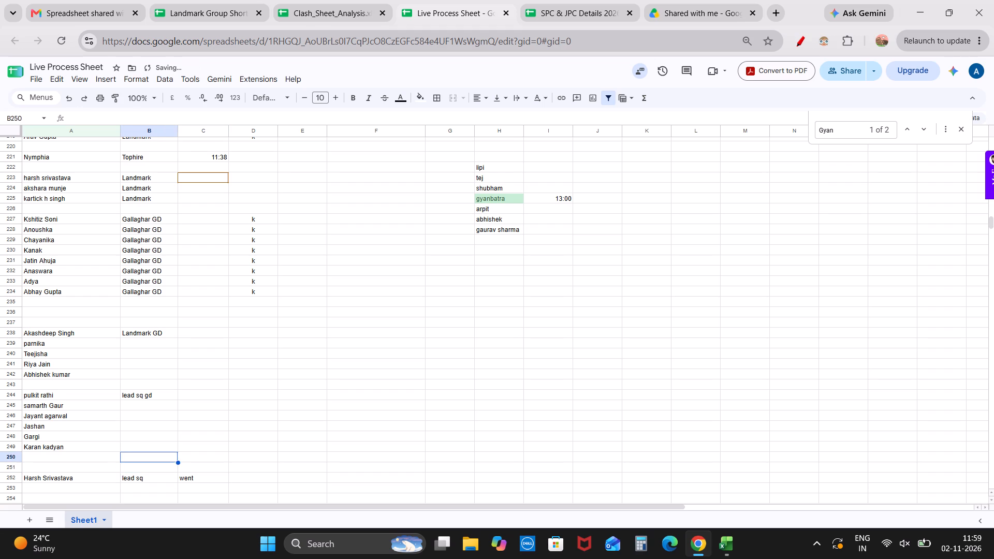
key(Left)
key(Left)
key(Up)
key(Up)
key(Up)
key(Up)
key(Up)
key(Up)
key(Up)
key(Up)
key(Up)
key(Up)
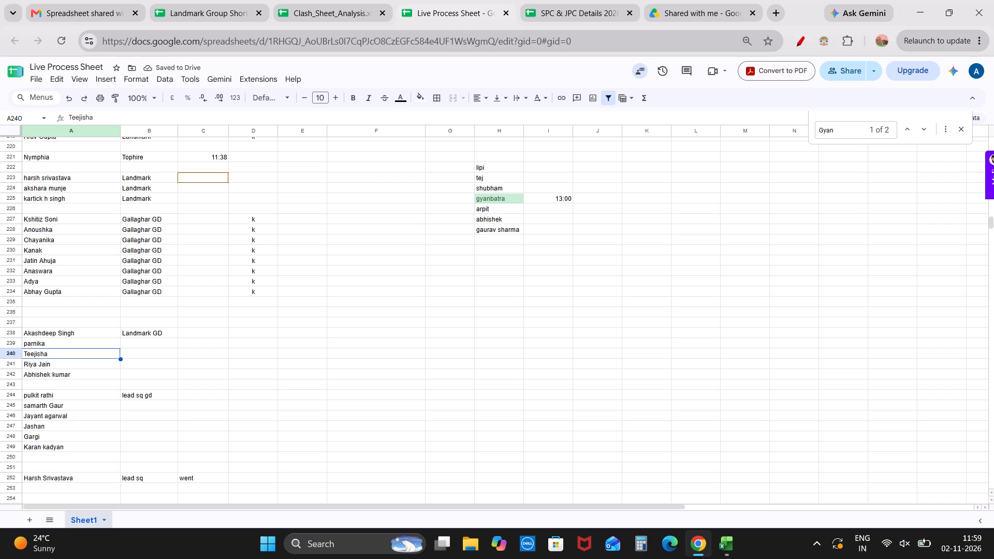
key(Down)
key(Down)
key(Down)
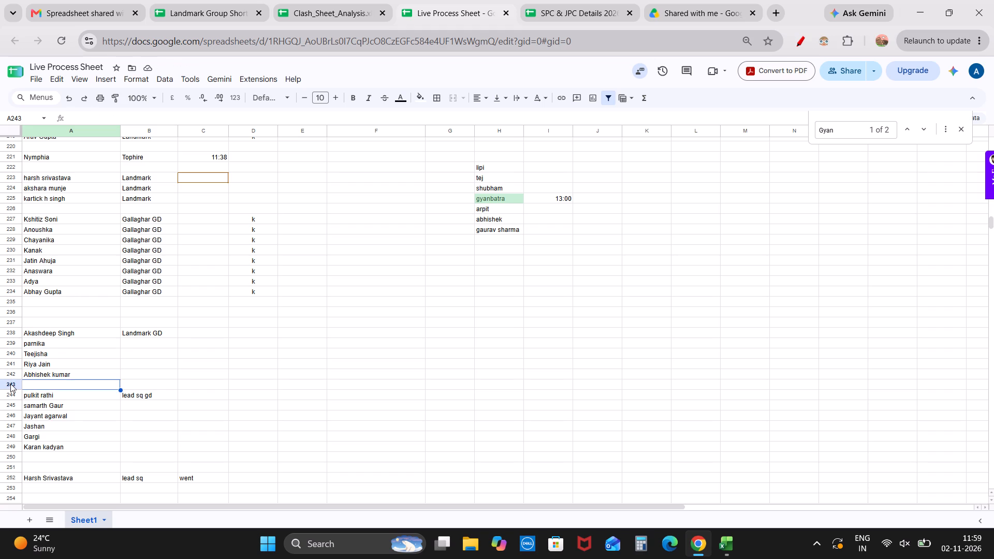
right_click(11, 386)
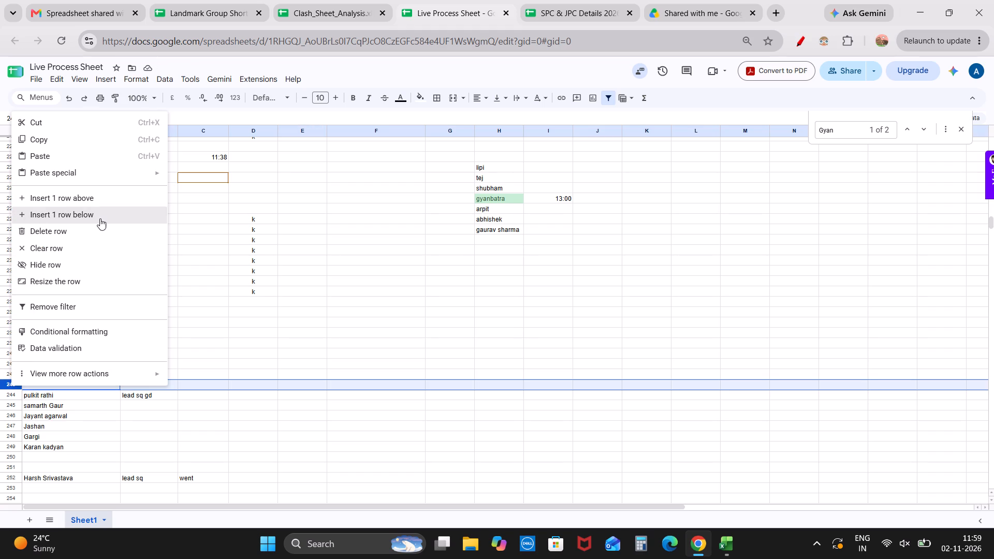
click(100, 218)
right_click(15, 384)
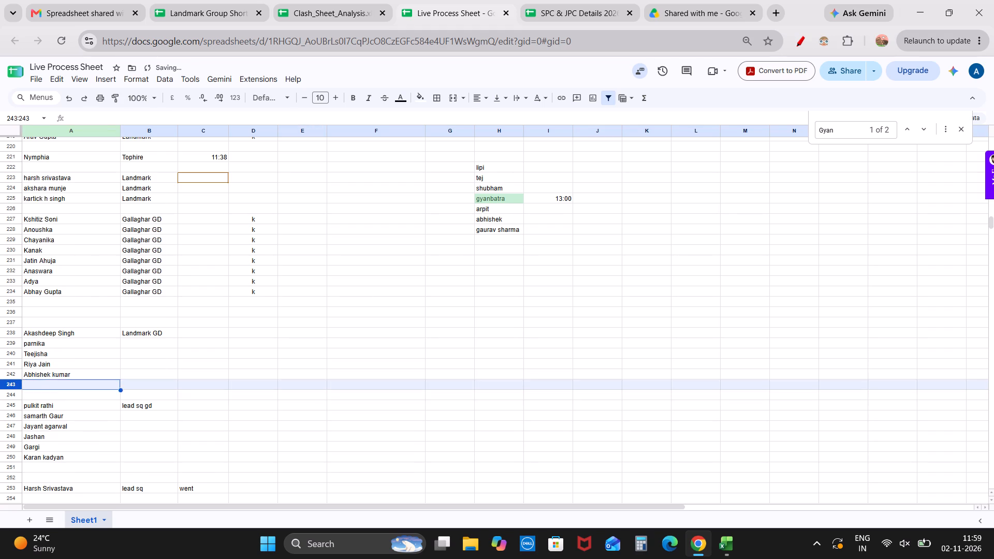
click(87, 212)
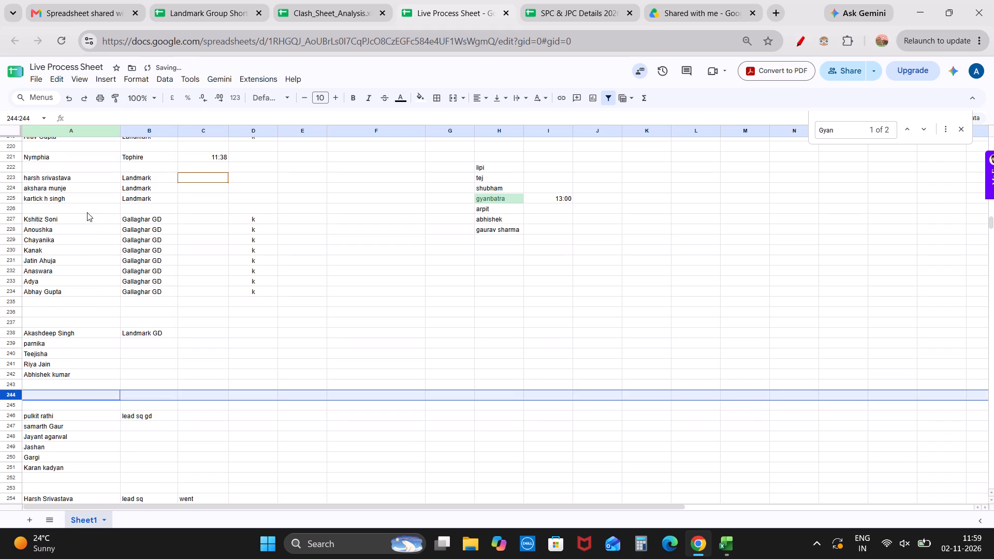
Add Shwetambra in row 243 and Aishik with the surname in row 244, extending the Landmark GD name list.
double_click(67, 386)
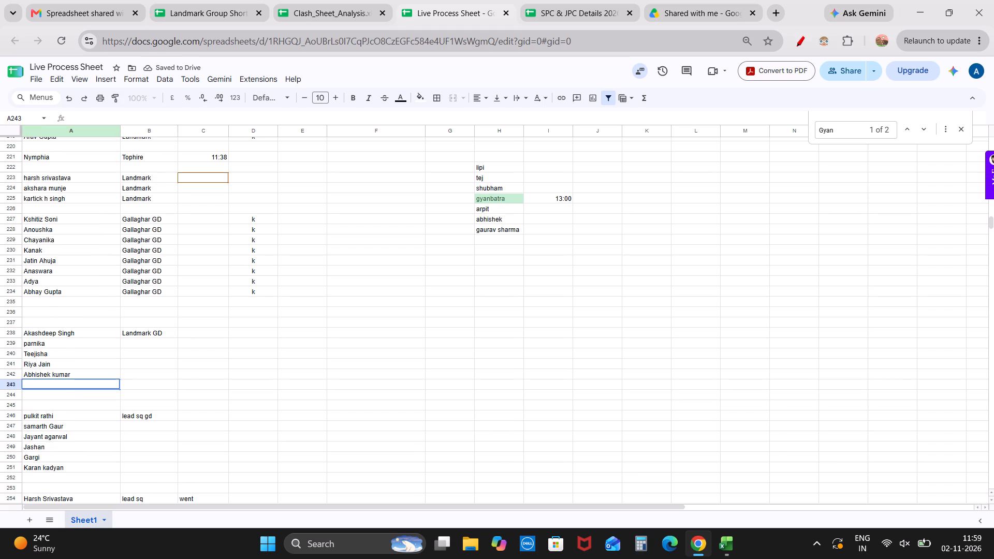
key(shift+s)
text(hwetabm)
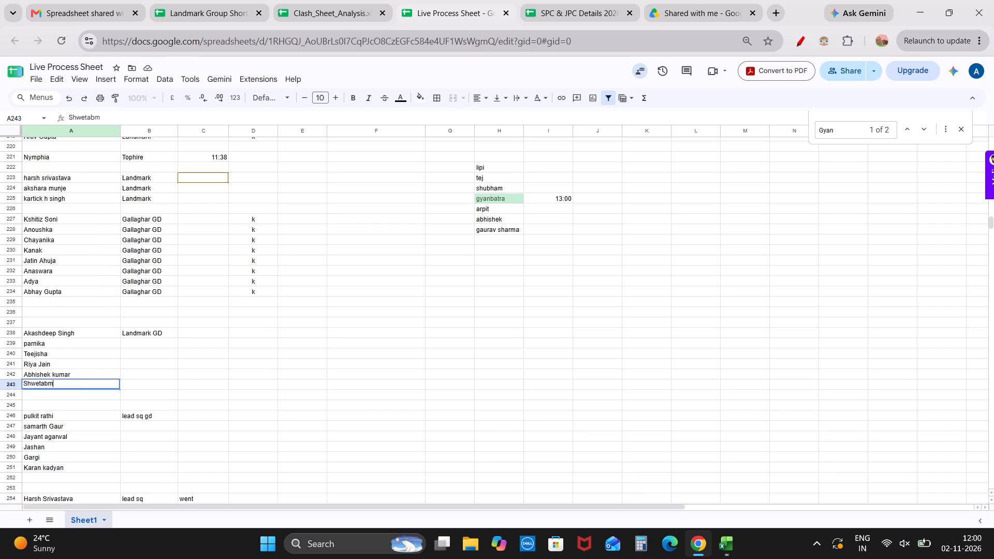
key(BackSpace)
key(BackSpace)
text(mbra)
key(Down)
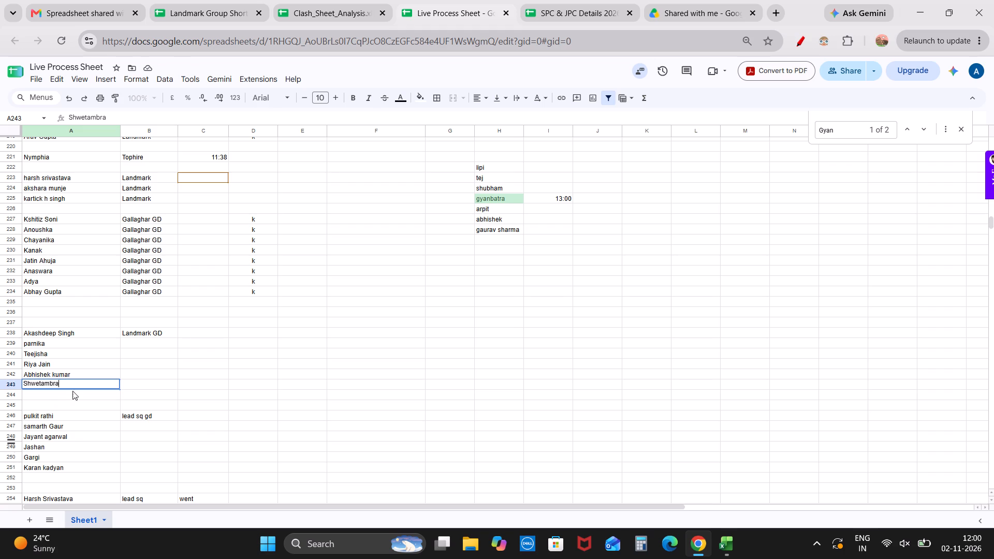
click(73, 397)
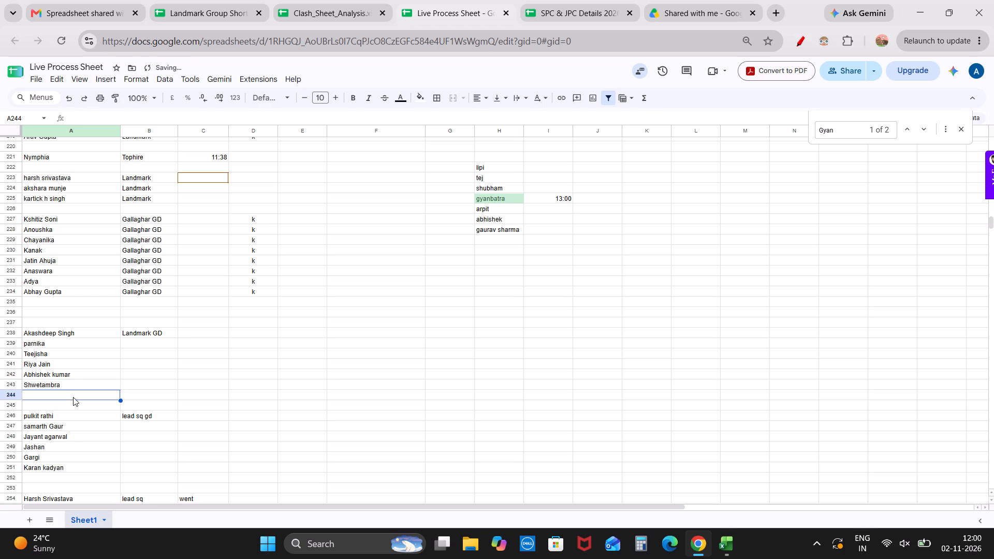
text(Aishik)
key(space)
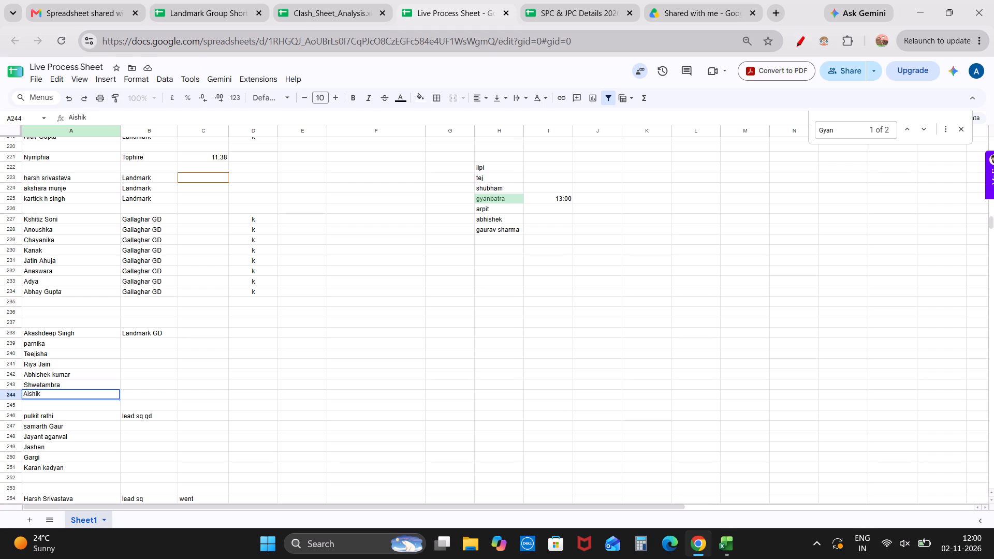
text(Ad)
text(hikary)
click(155, 398)
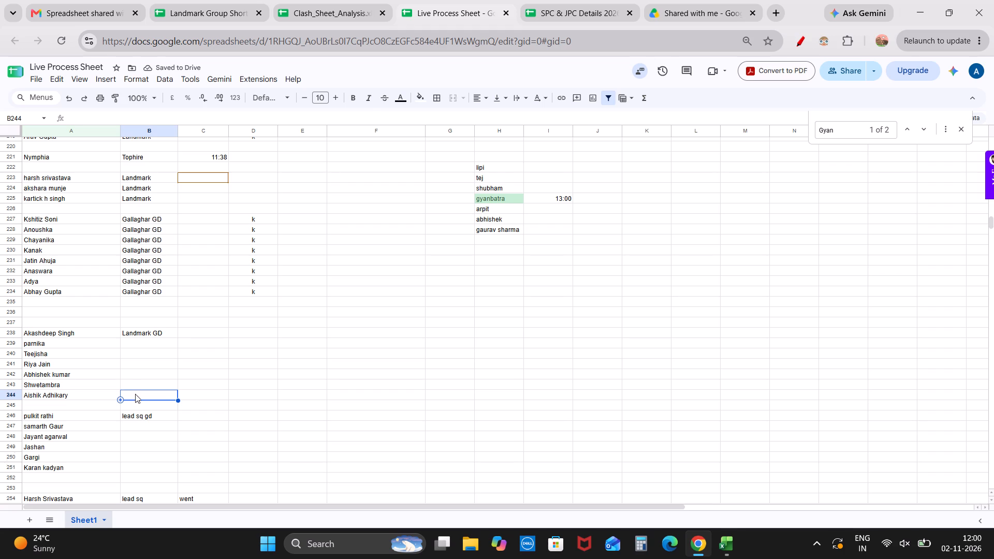
click(120, 365)
Move Aishik's entry out of the Landmark GD list, first to row 257 and from there to row 266 of column A.
click(72, 392)
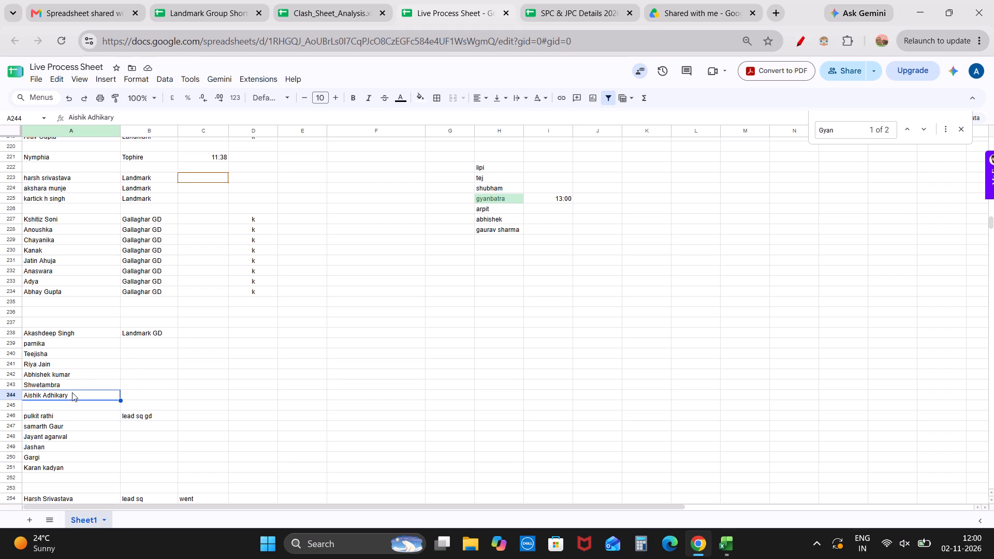
key(ctrl+x)
scroll(102, 311, up, 4)
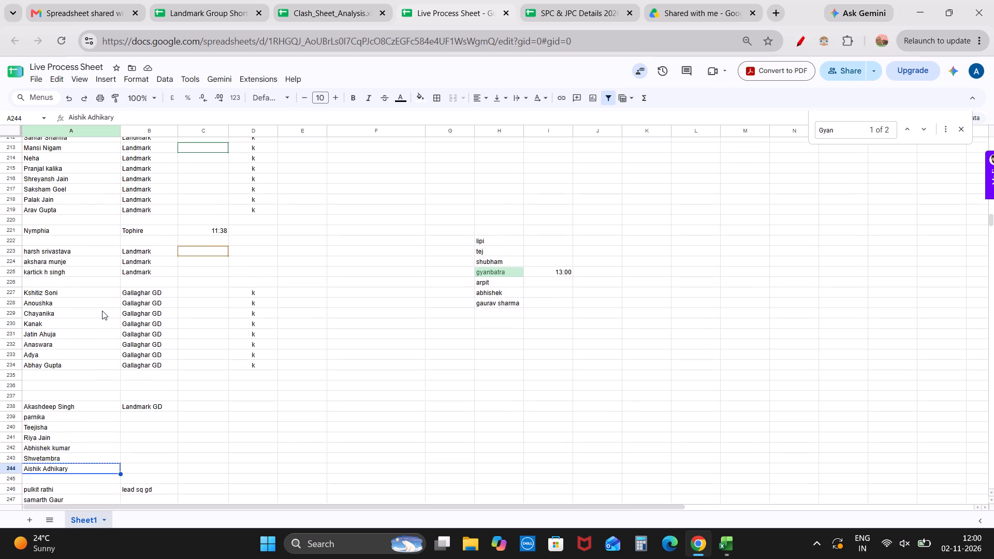
scroll(102, 311, up, 4)
scroll(102, 311, down, 1)
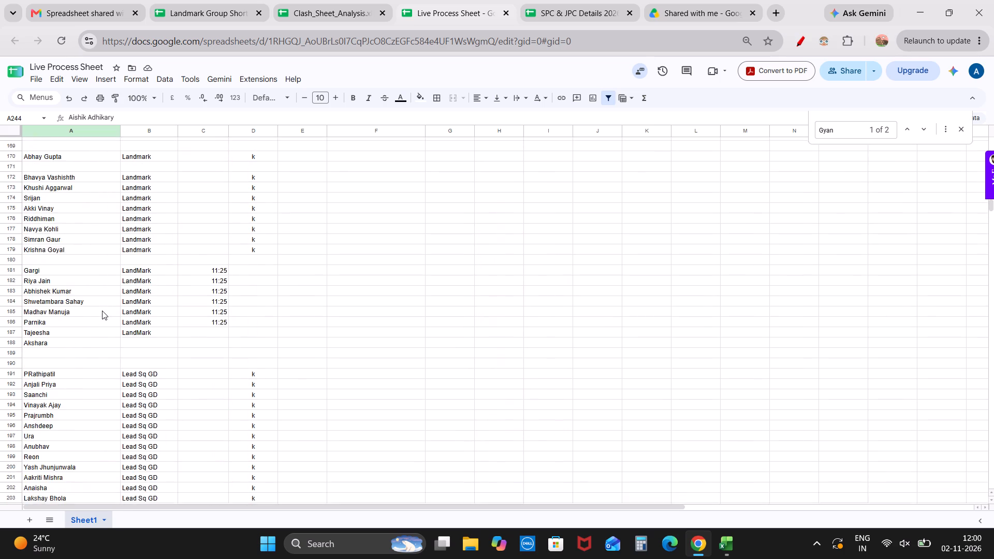
scroll(102, 311, down, 3)
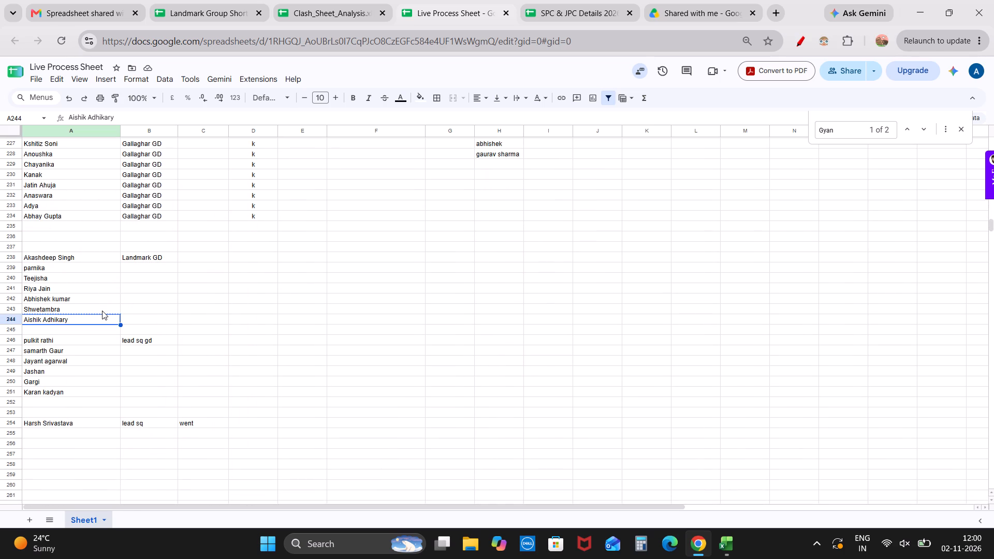
click(57, 452)
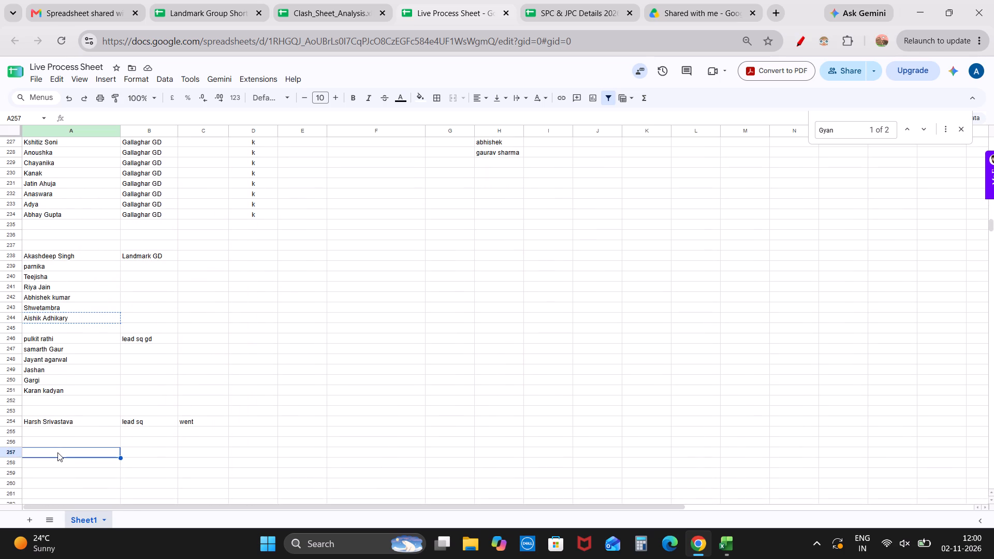
key(ctrl+v)
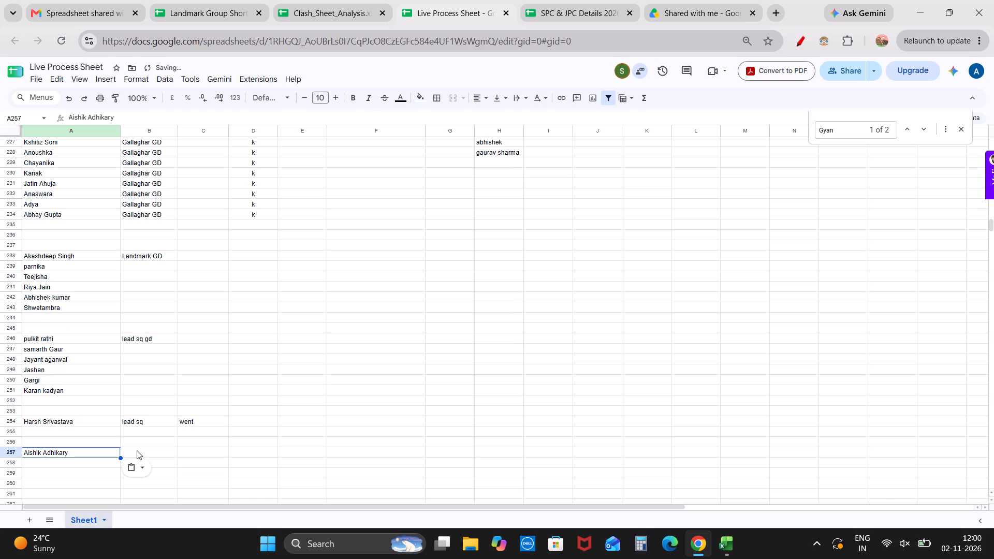
key(ctrl+x)
scroll(95, 446, down, 1)
click(62, 469)
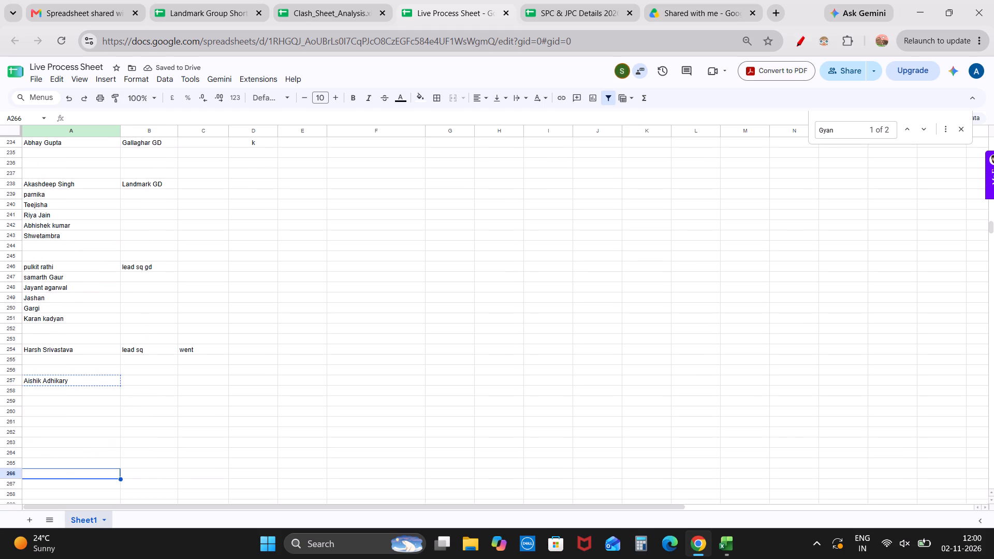
key(ctrl+v)
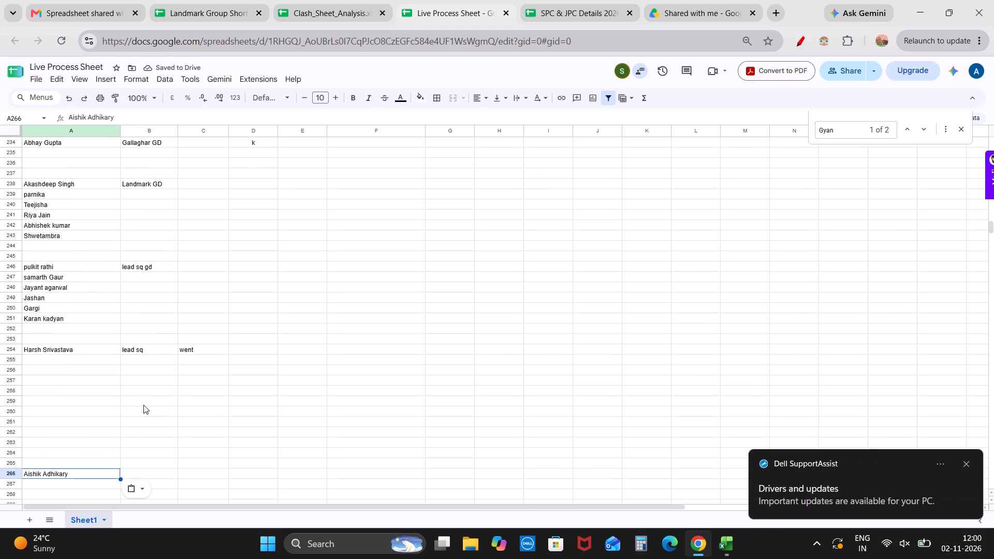
Add kabir and Asmita in rows 252 and 253, extending the lead sq gd name list.
scroll(130, 375, up, 1)
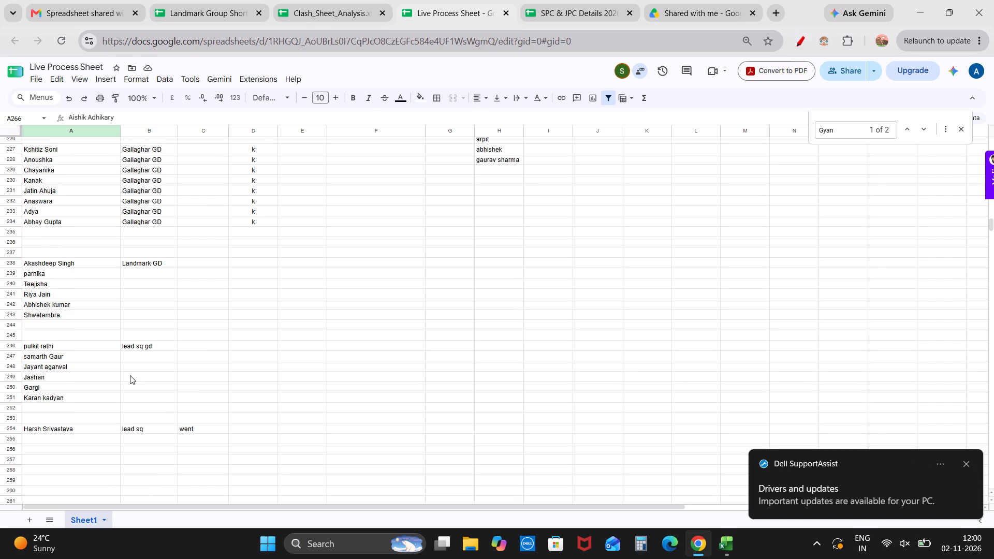
click(52, 411)
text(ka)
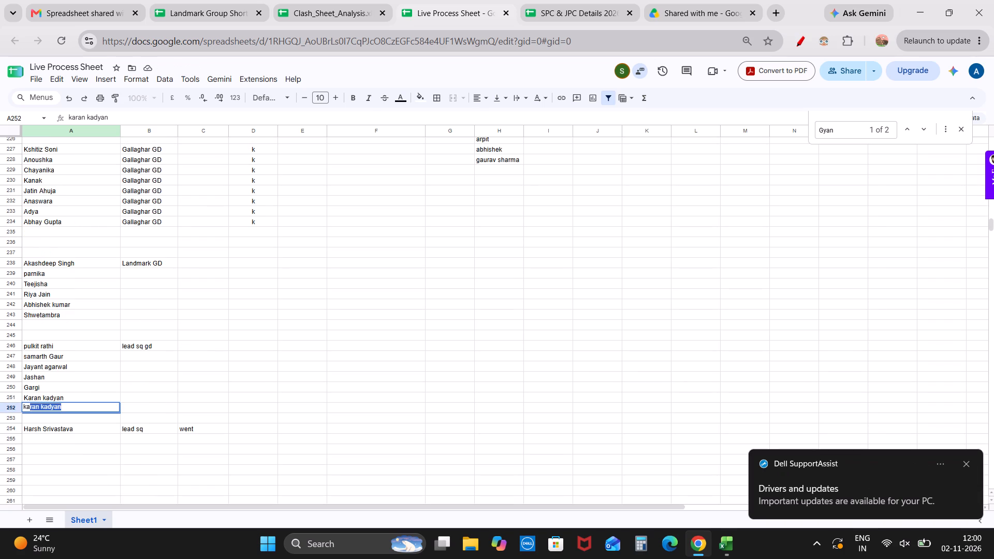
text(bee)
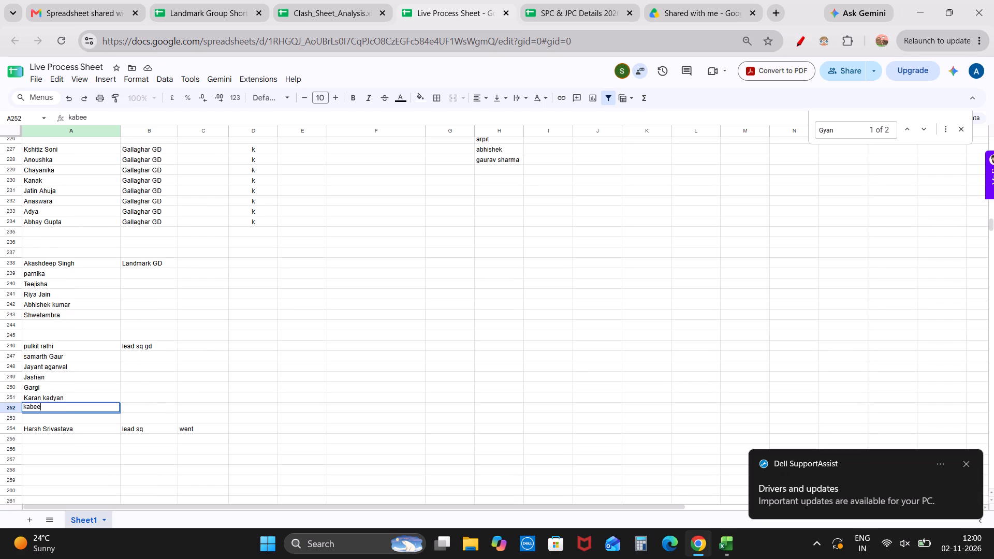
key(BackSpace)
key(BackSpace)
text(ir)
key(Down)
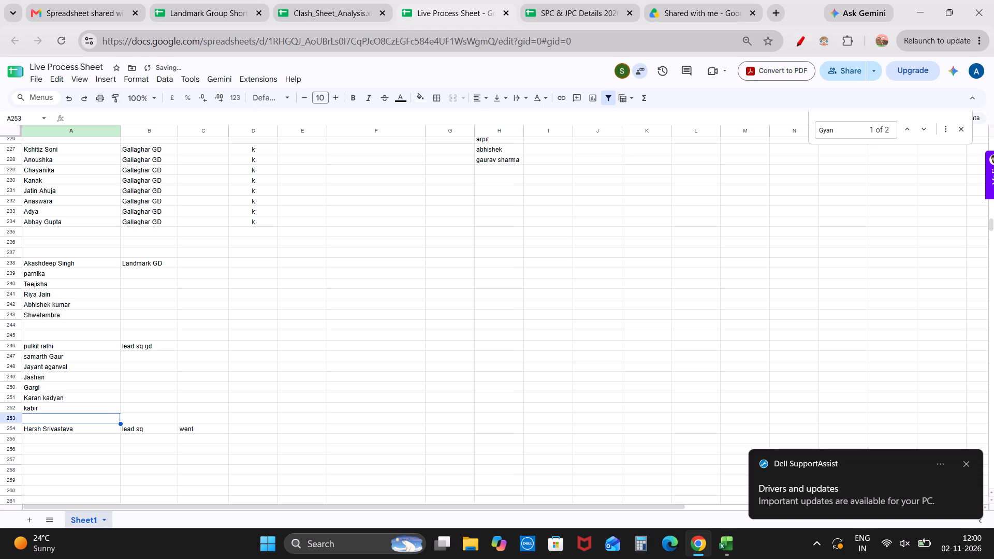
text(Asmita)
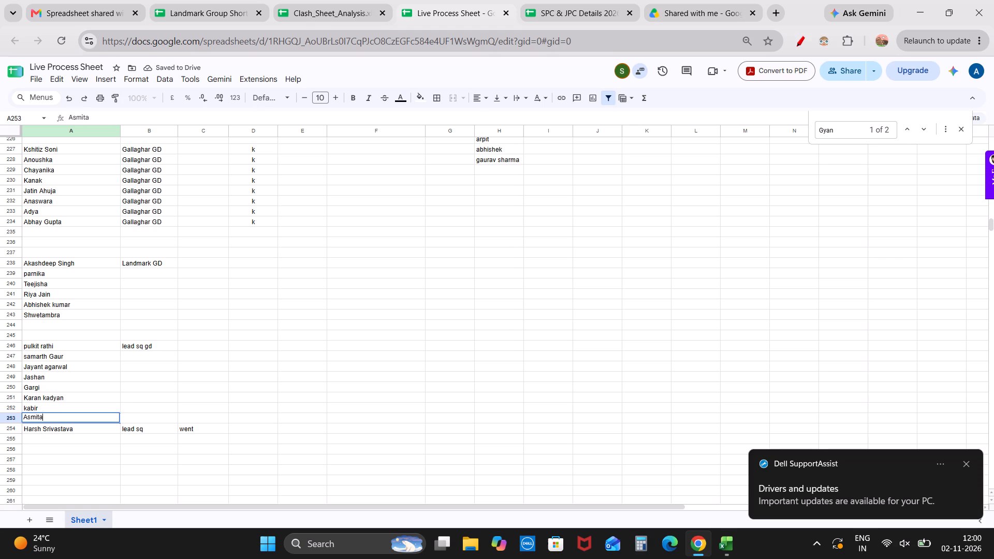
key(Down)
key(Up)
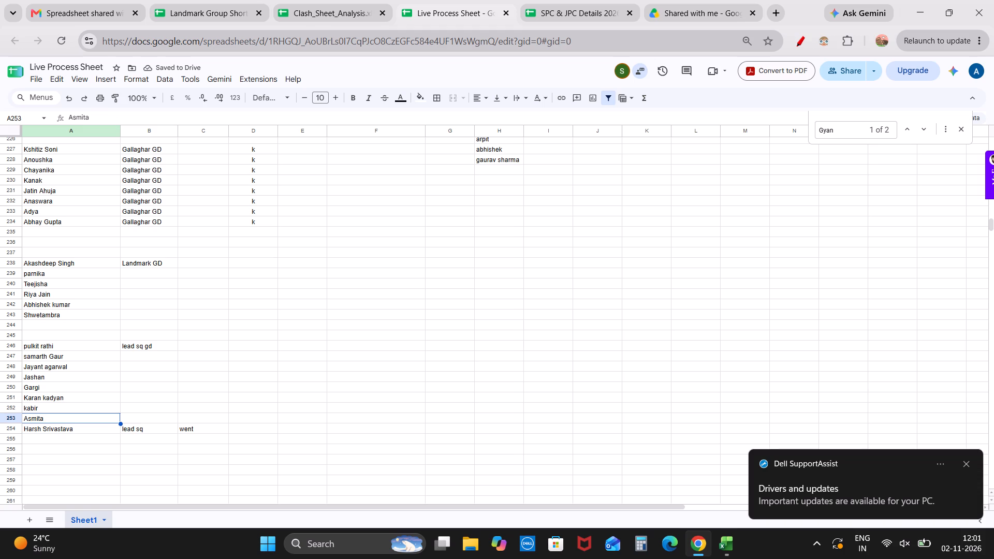
Insert two blank rows below Asmita's row 253, above Harsh's lead sq entry.
right_click(10, 421)
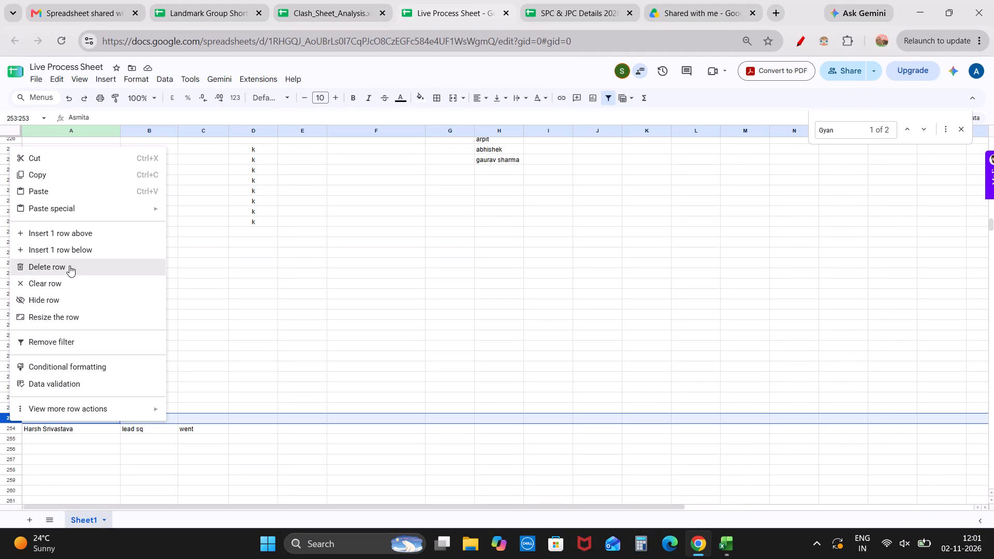
click(75, 255)
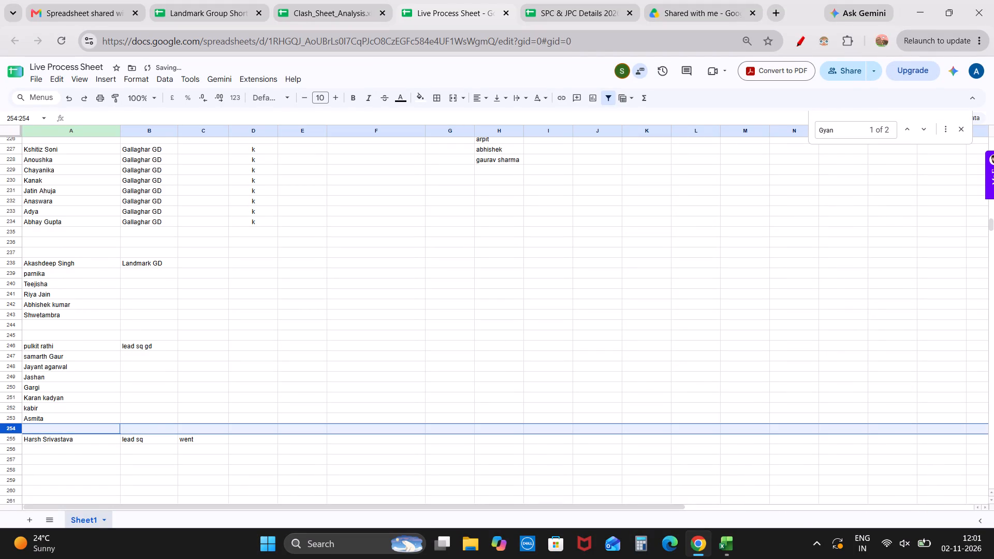
right_click(13, 429)
click(72, 259)
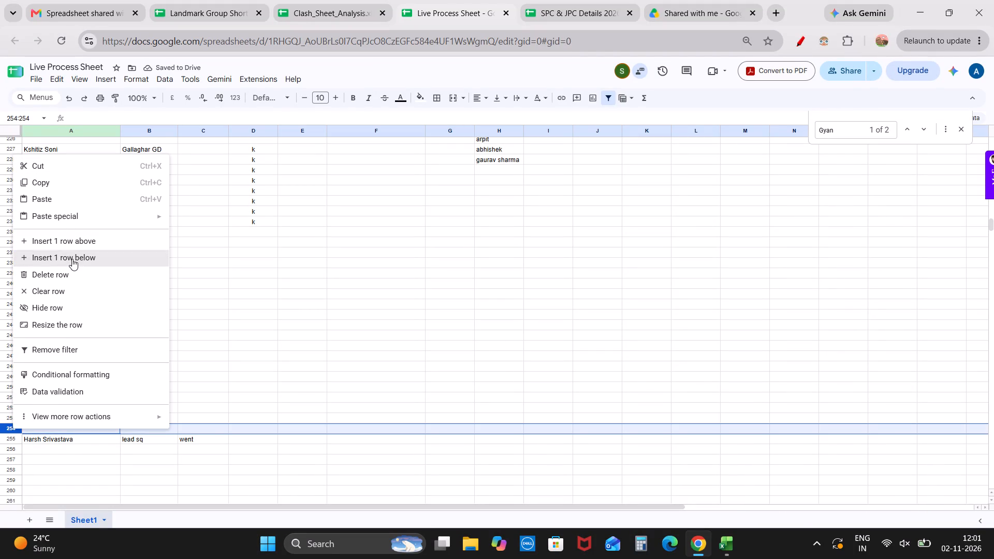
Add Lipi with the surname in row 254 of the lead sq gd list and enter k in column D beside it.
click(64, 426)
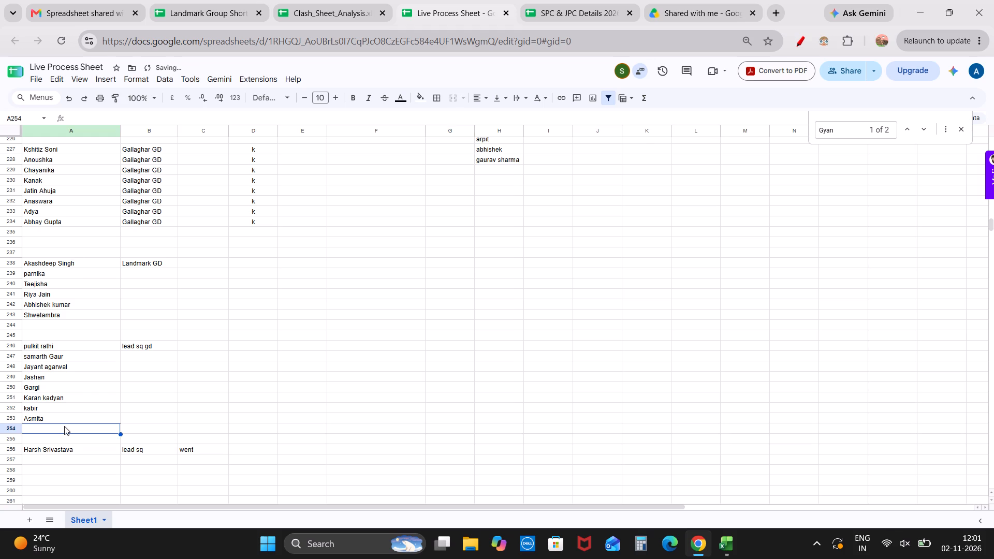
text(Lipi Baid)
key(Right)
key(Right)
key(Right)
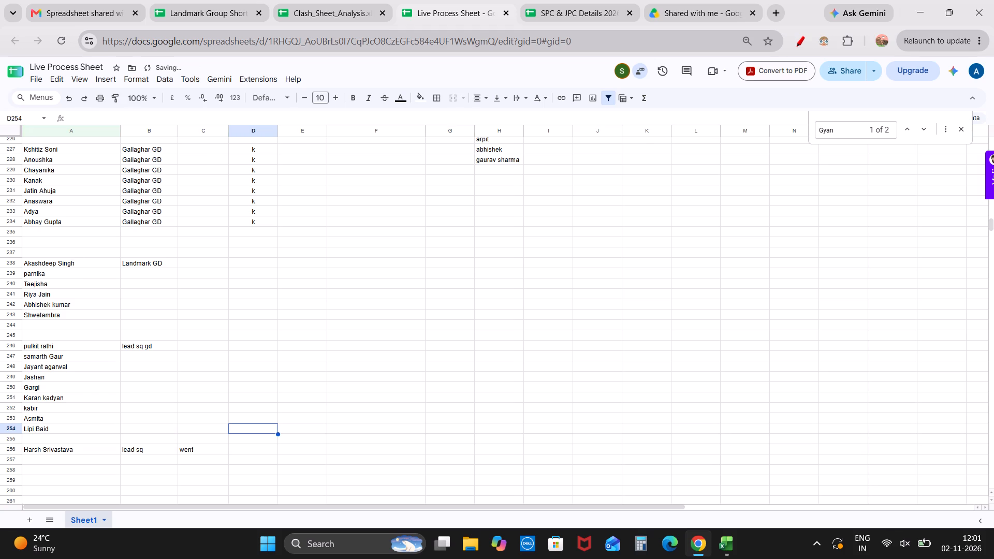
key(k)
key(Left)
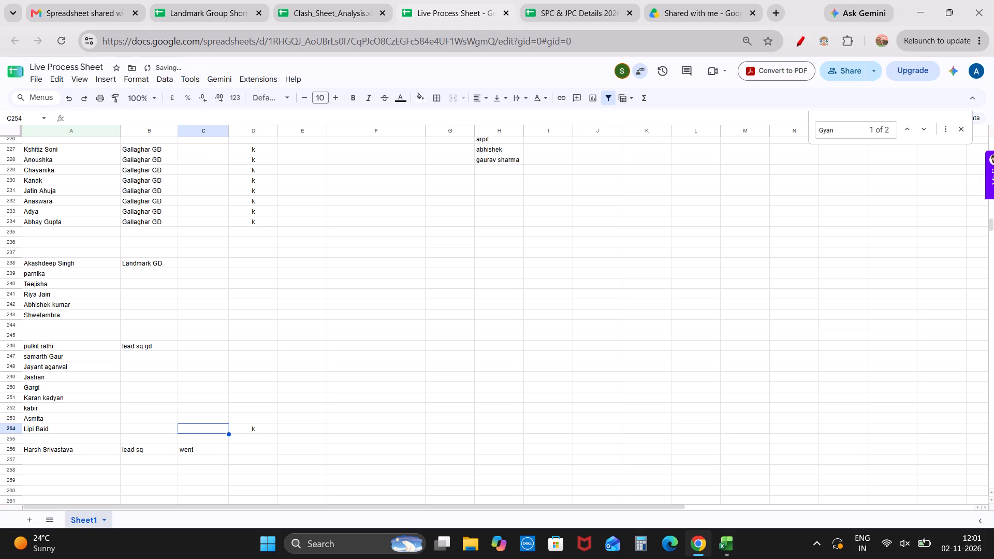
Enter k in column D of row 246, beside the first lead sq gd student, and reselect that cell.
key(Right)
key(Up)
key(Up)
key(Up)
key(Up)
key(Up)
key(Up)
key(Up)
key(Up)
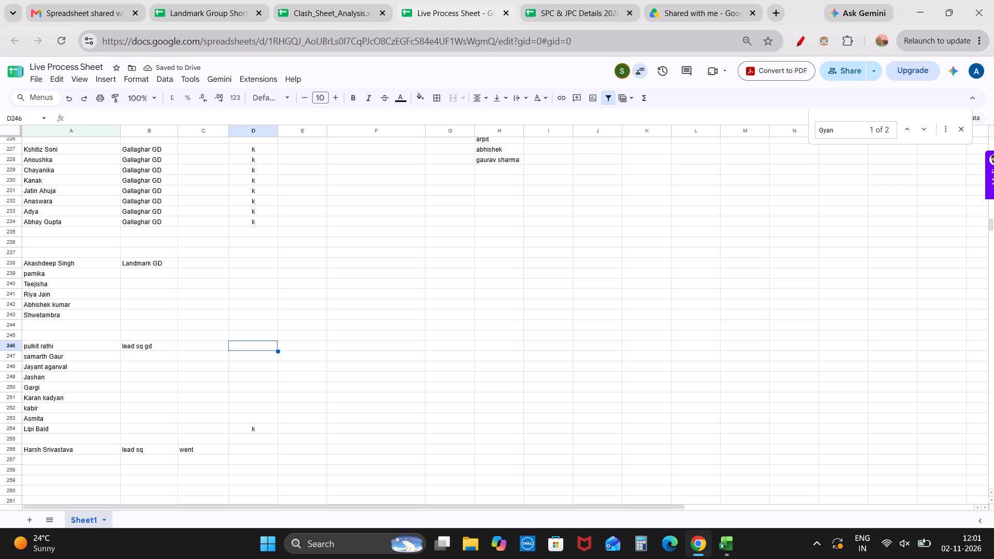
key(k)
click(302, 377)
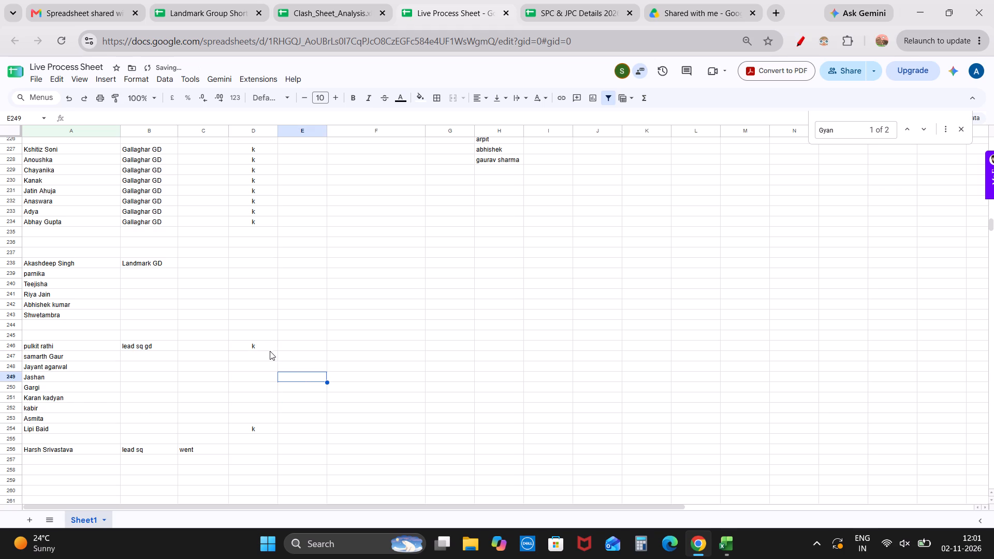
click(269, 348)
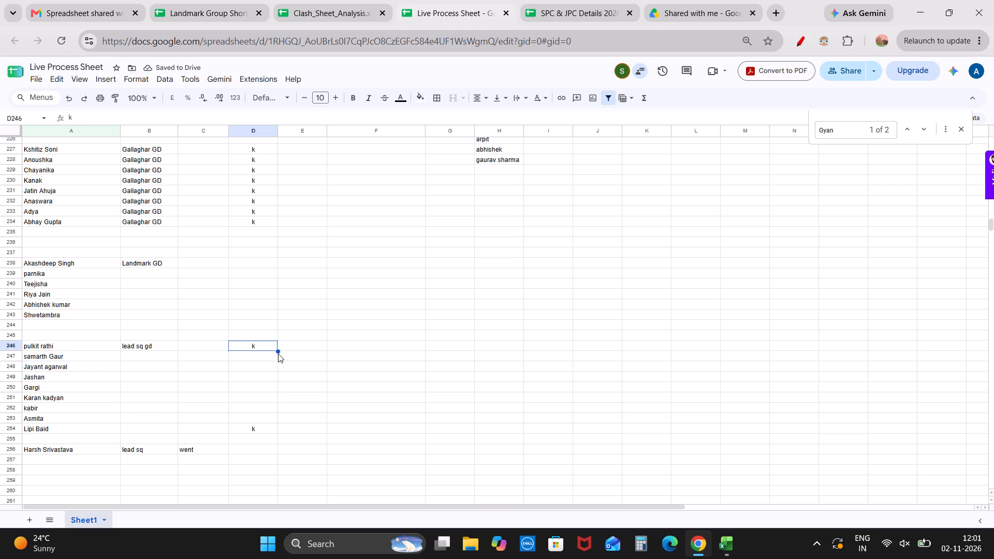
Fill the k mark in column D from row 246 down to row 253 for the lead sq gd students.
drag(276, 350, 277, 418)
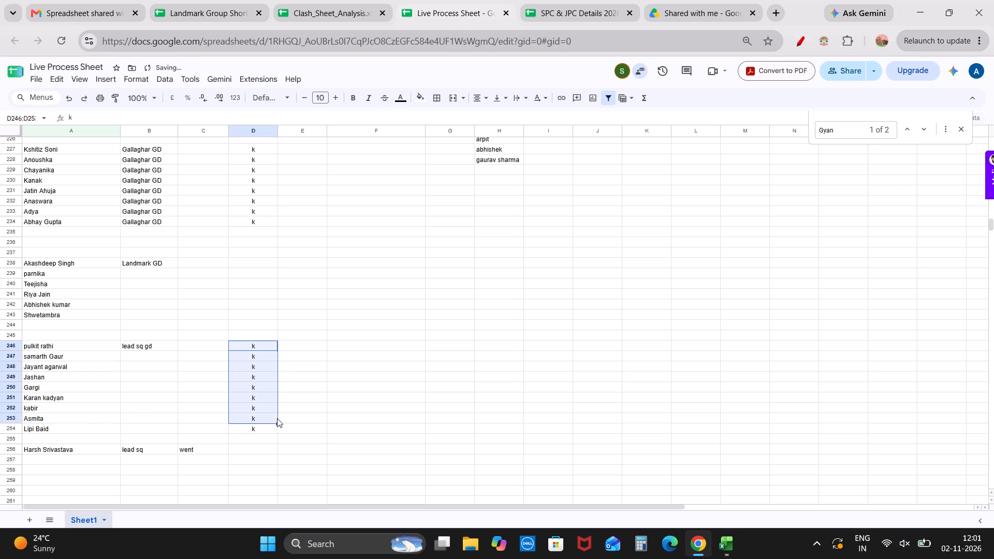
click(311, 405)
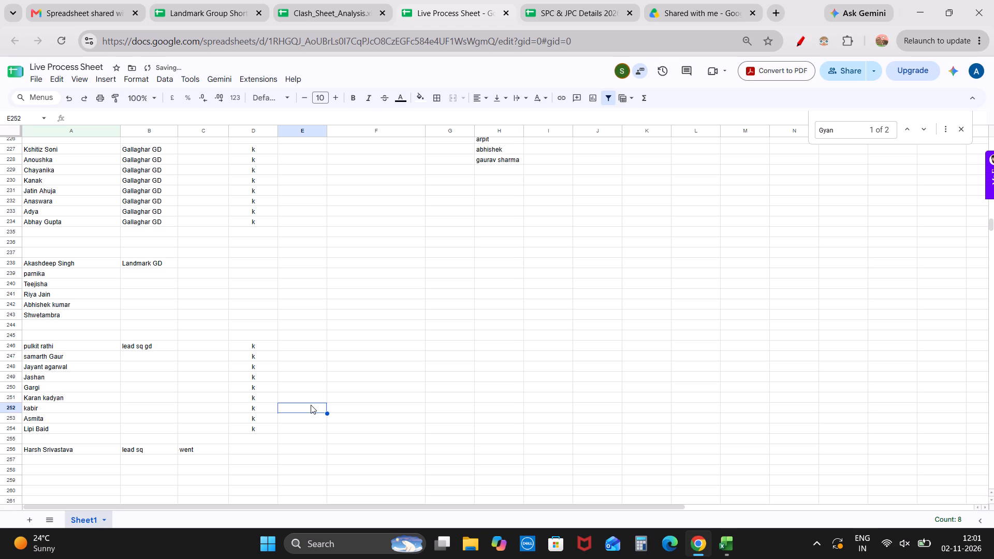
Add Ananya with the surname in row 264, with TopHire as the process and 12:01 in column C.
scroll(311, 405, down, 1)
click(67, 401)
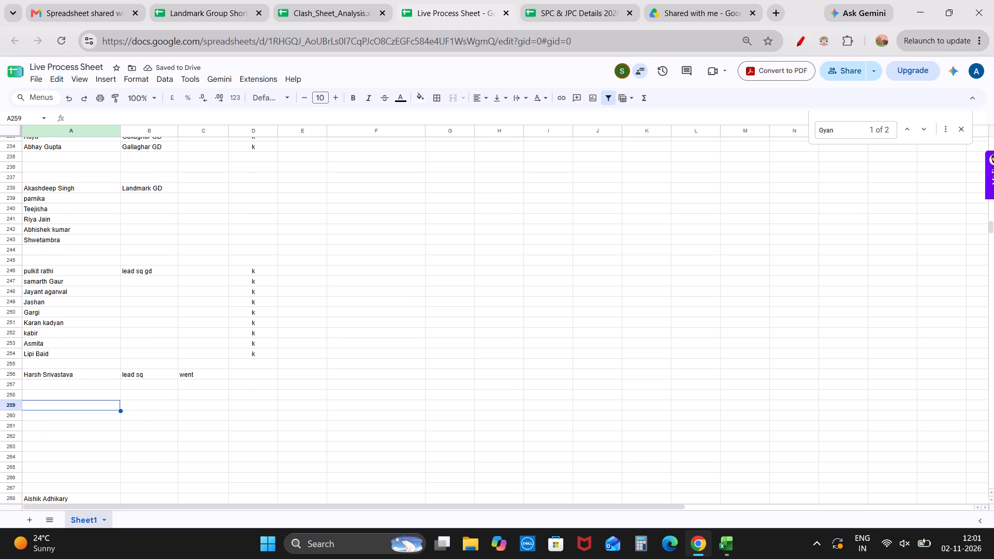
click(62, 420)
scroll(62, 420, down, 1)
click(62, 420)
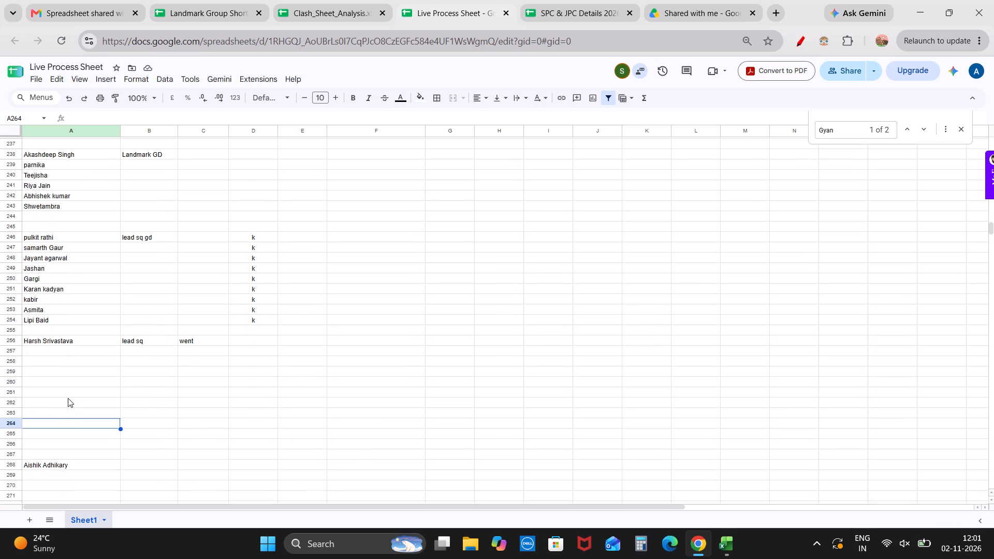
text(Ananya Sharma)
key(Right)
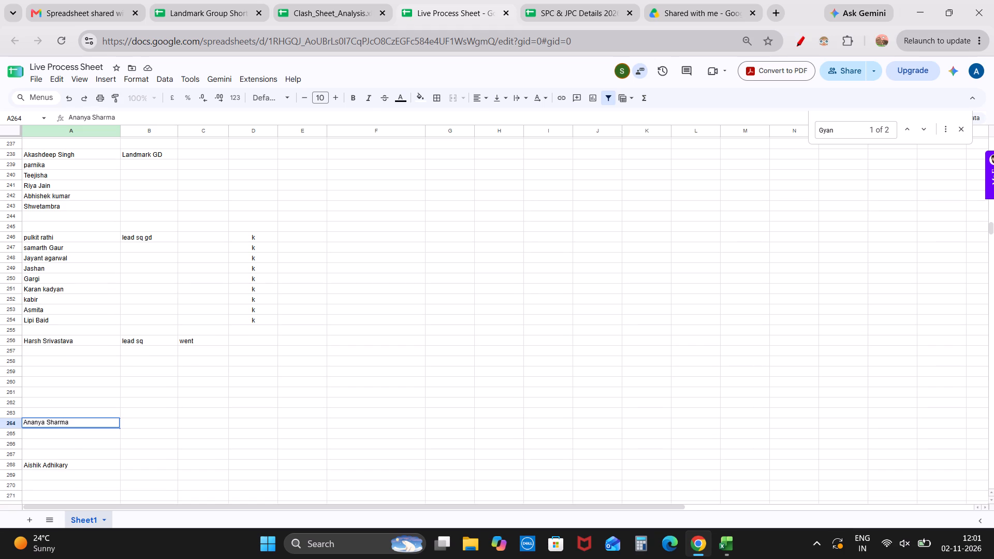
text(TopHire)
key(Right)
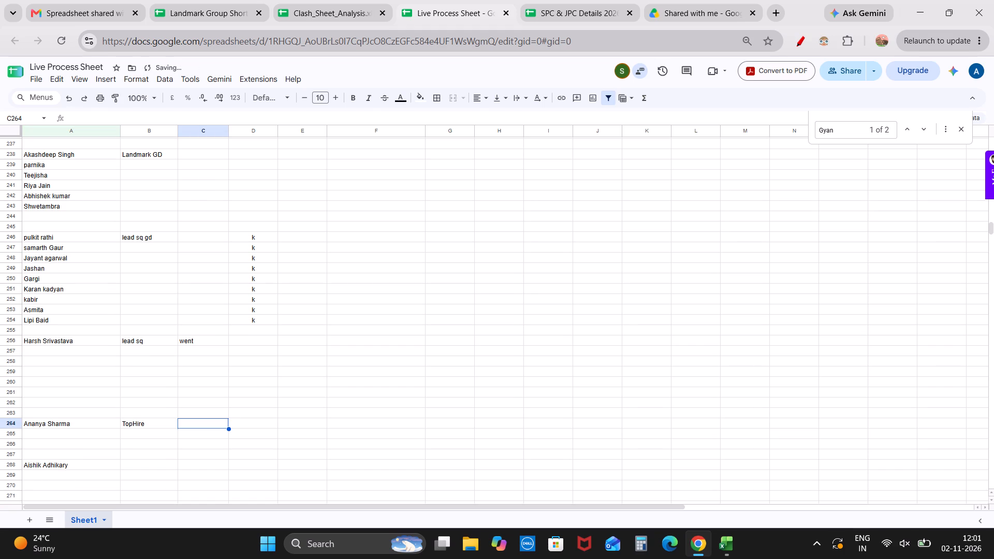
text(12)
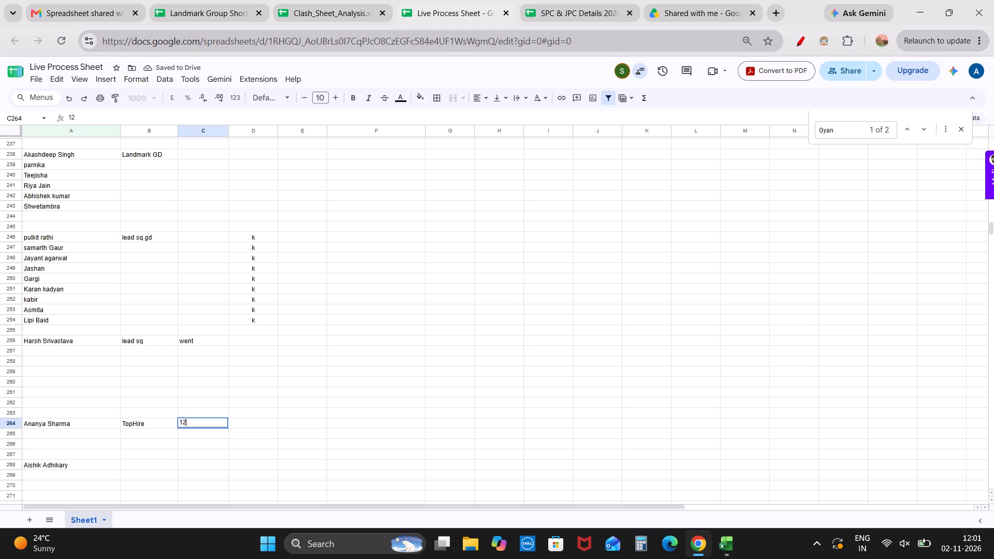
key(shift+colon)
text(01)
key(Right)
Fill the Landmark GD label in column B from row 238 down to row 243 for the listed students.
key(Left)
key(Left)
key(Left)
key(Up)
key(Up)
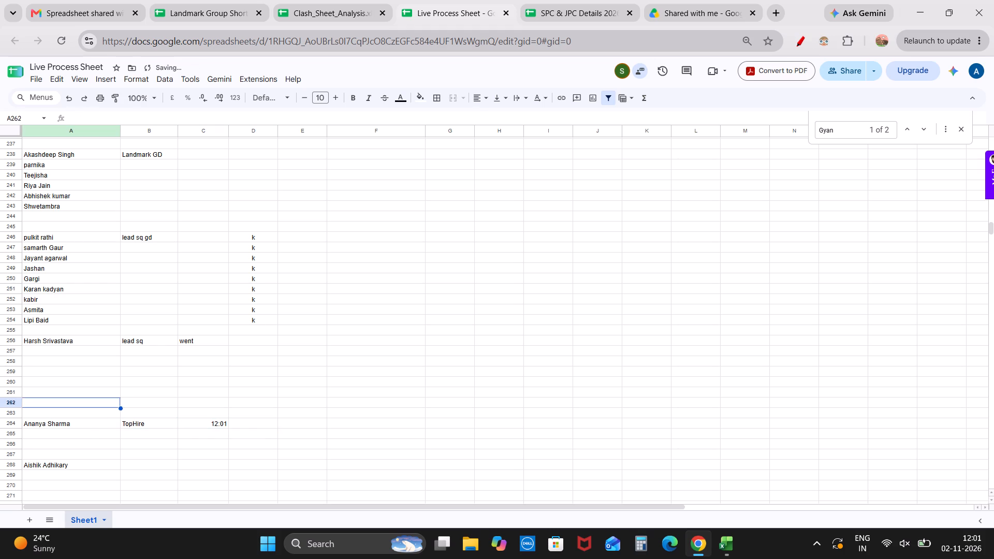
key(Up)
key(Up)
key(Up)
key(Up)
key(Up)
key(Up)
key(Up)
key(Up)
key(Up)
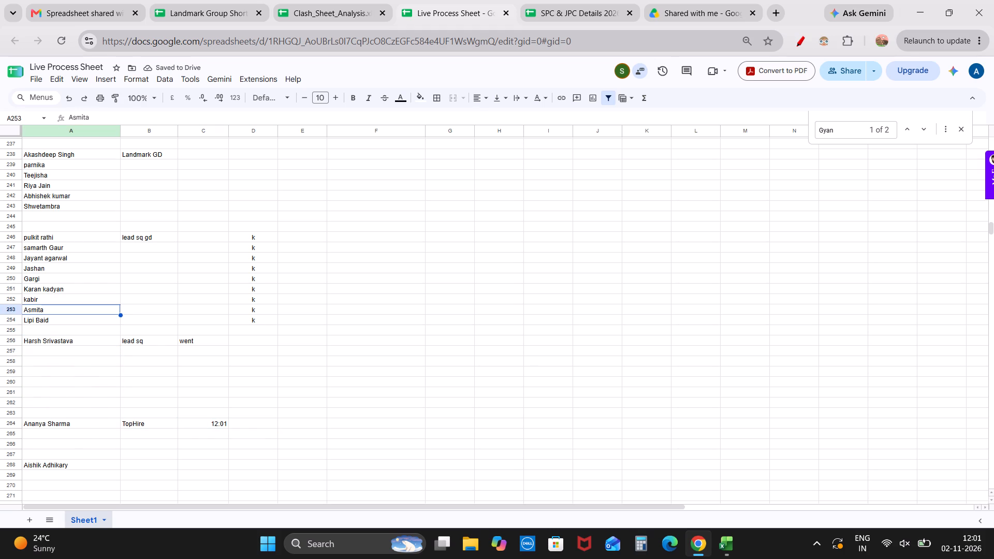
click(153, 154)
drag(179, 160, 179, 194)
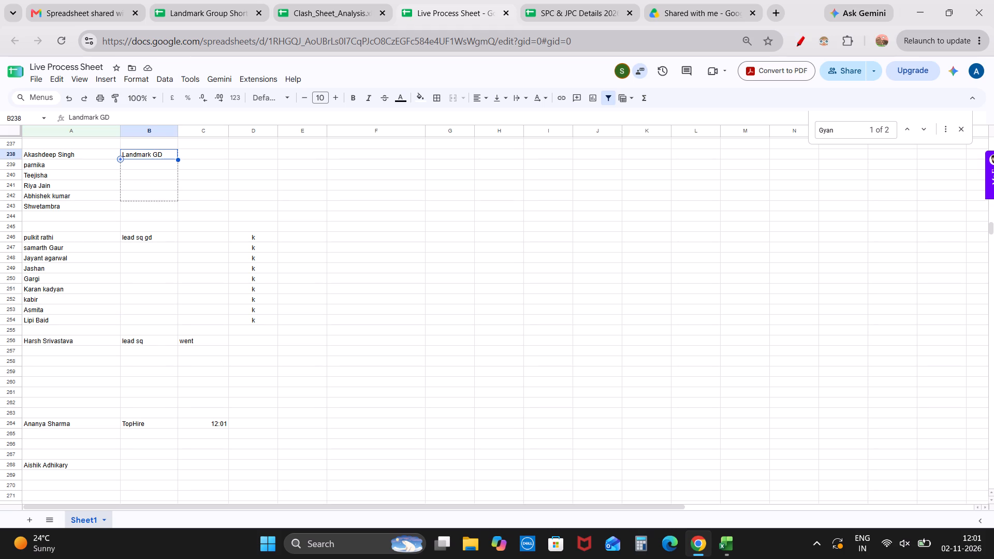
drag(179, 194, 178, 204)
Enter k in column C of row 238 and fill it down to row 243 for the Landmark GD students.
click(208, 153)
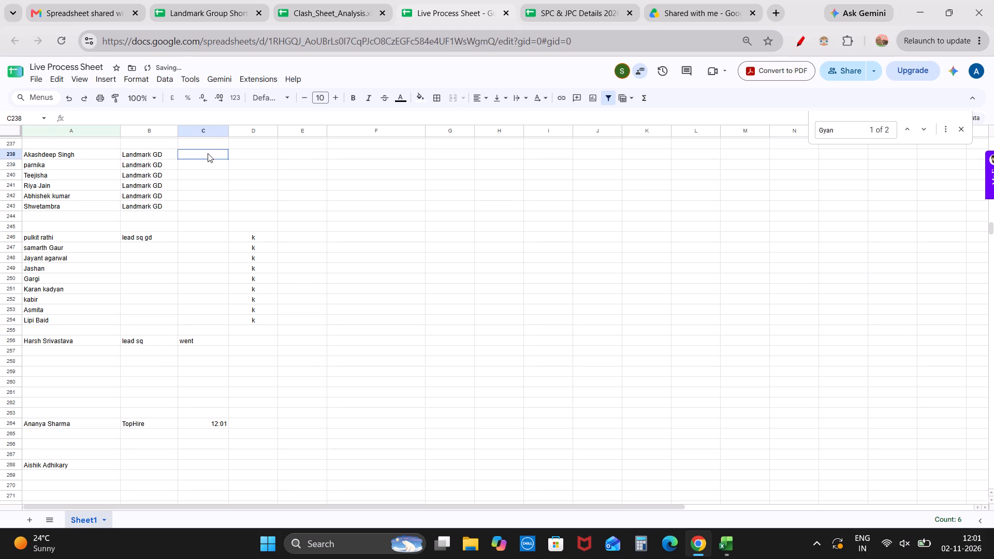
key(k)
key(Down)
key(Up)
drag(229, 159, 223, 202)
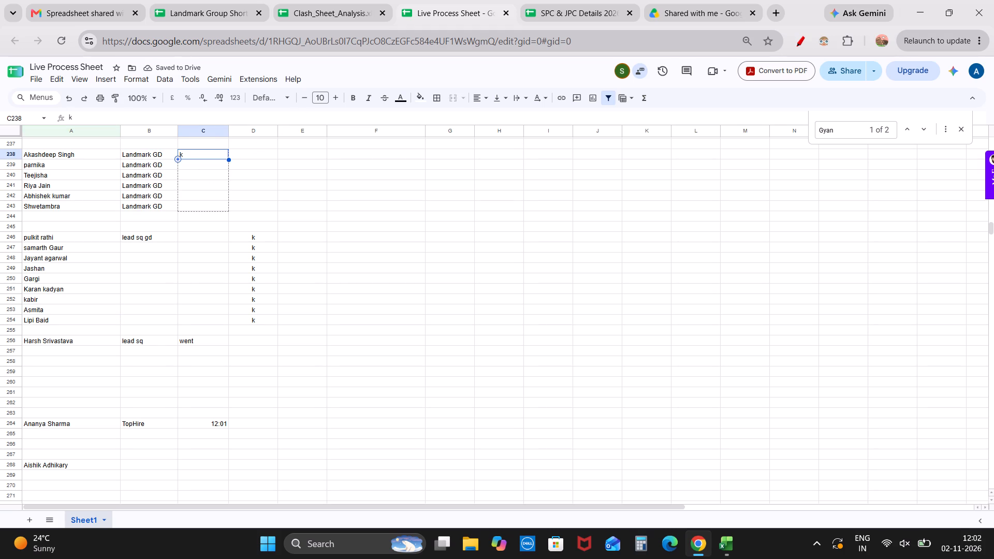
drag(223, 202, 223, 207)
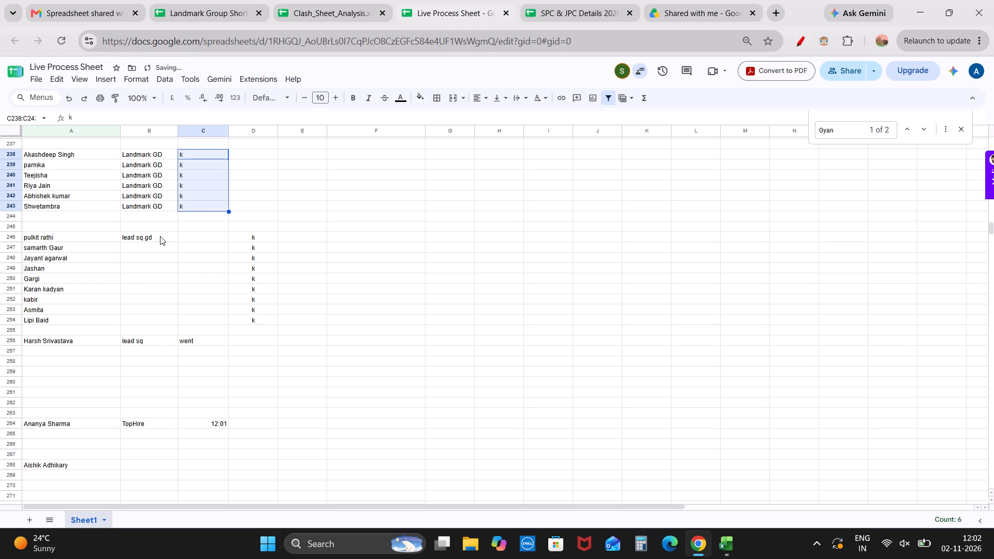
Fill the lead sq gd label in column B from row 246 down to row 254.
click(160, 236)
drag(178, 243, 176, 310)
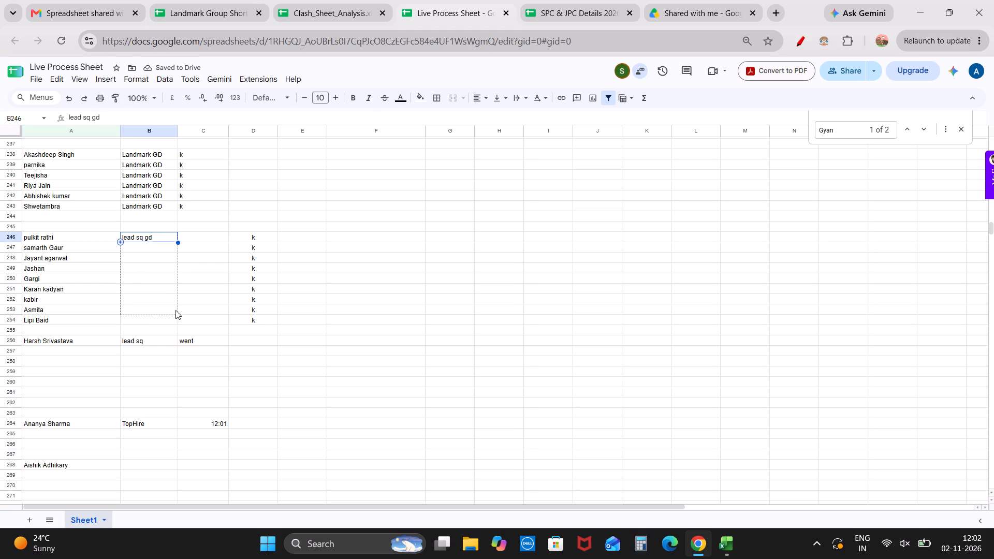
drag(176, 310, 176, 319)
click(239, 302)
Select the TopHire entry in row 264 and save the sheet.
scroll(239, 302, down, 1)
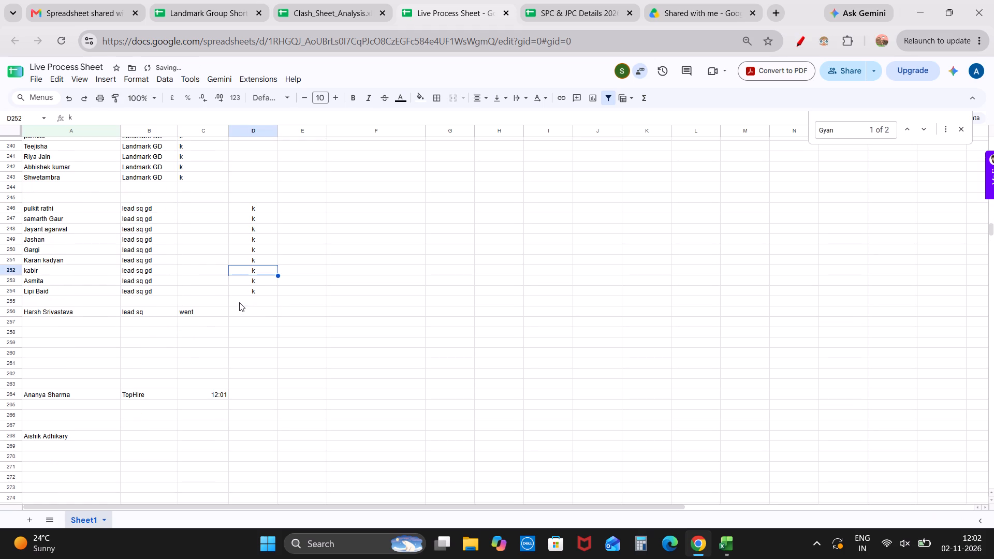
click(156, 313)
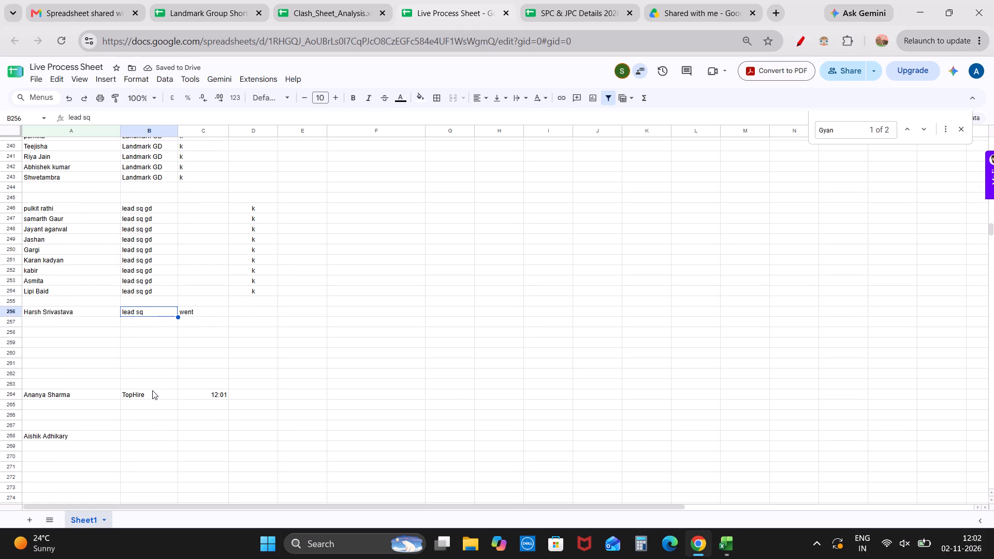
click(152, 390)
scroll(152, 390, down, 1)
key(ctrl+s)
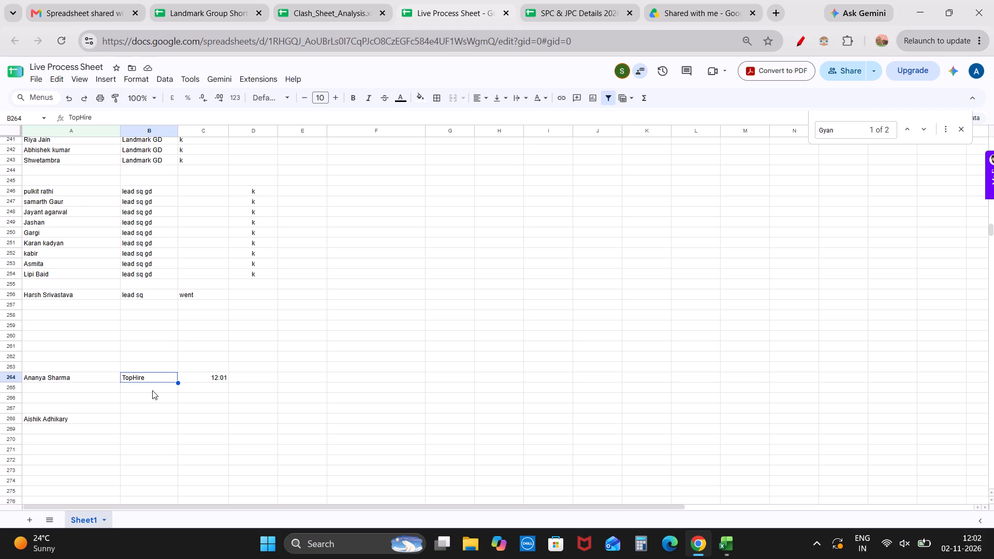
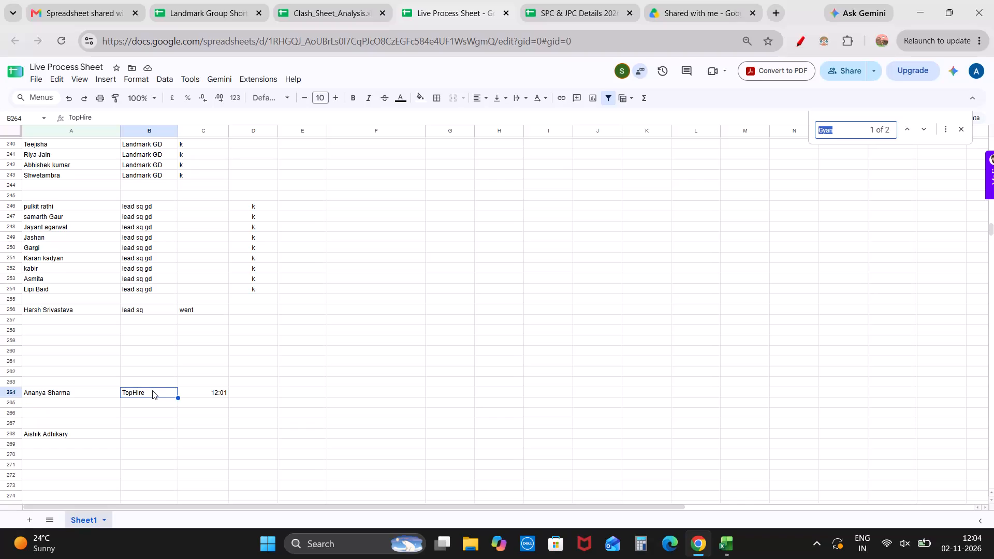
Search the Live Process Sheet for "Dhanan" and look through the candidate entries down to the empty rows below the last name.
text(Dhanan)
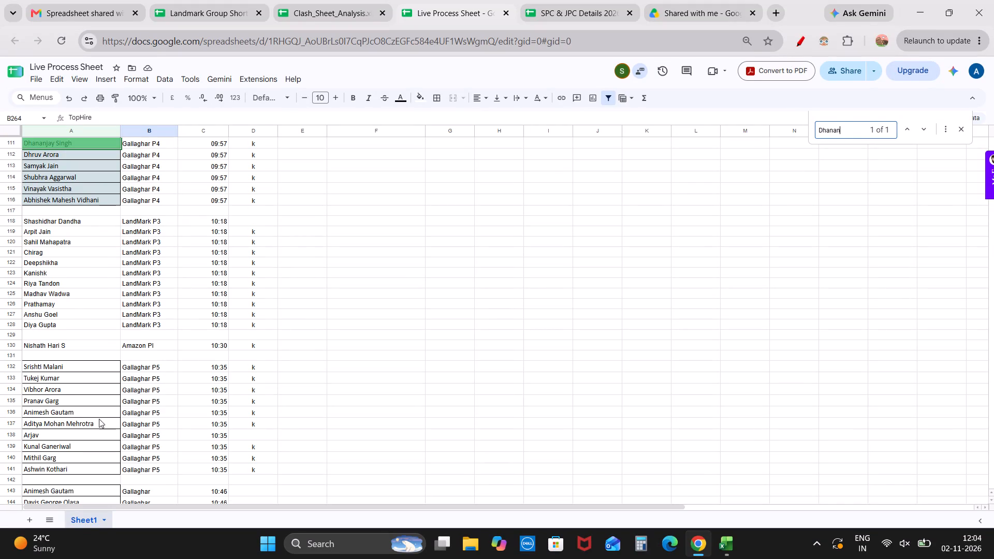
scroll(47, 473, down, 3)
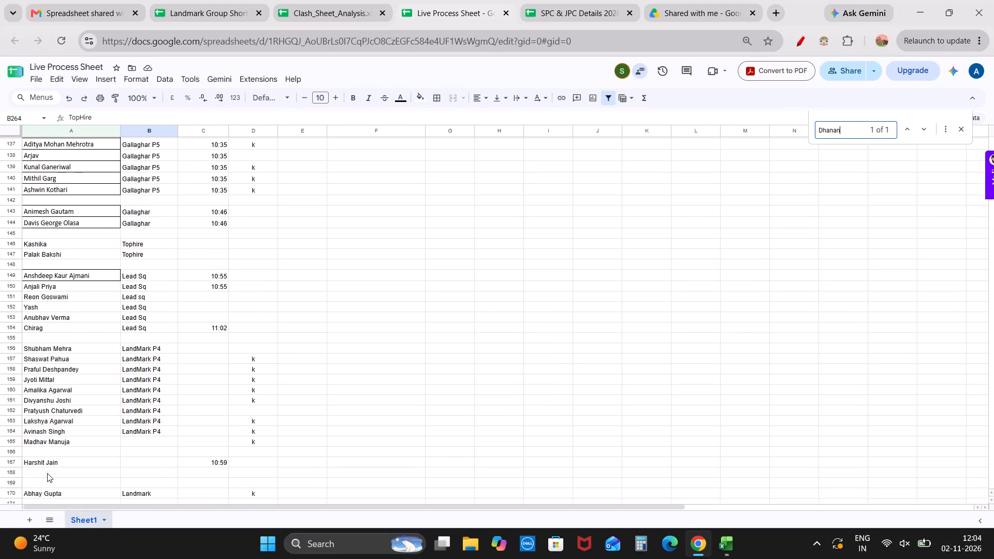
scroll(47, 473, down, 6)
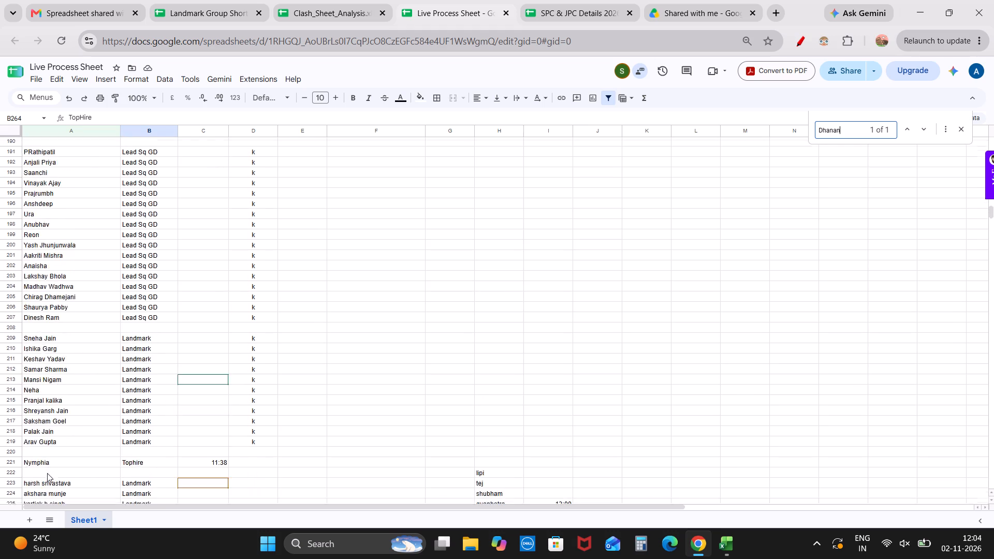
scroll(47, 473, down, 6)
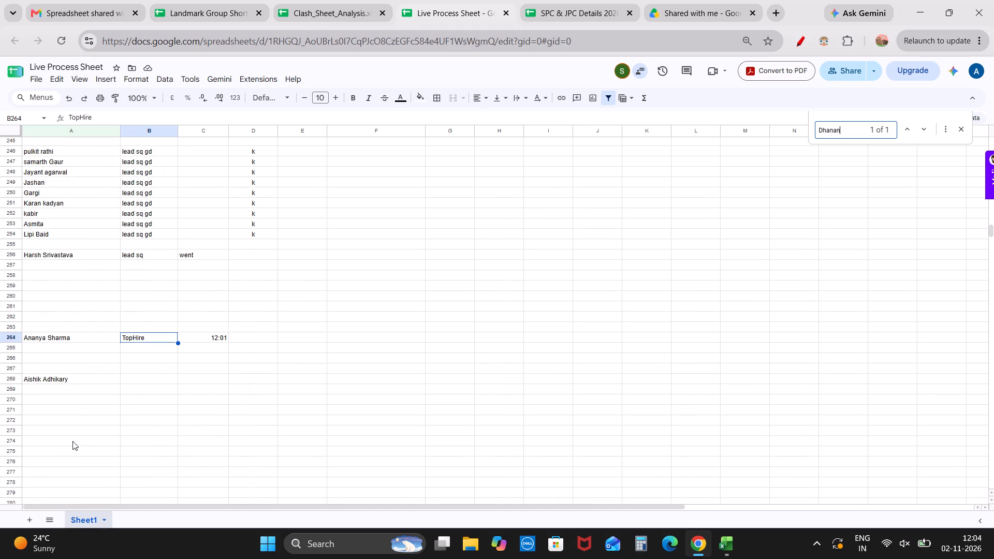
click(82, 398)
scroll(82, 398, up, 2)
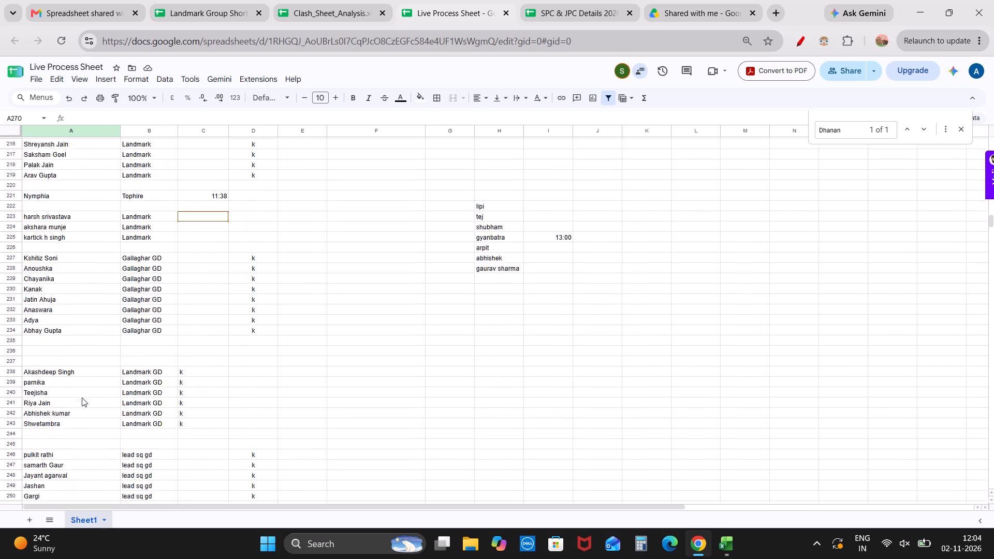
scroll(82, 398, up, 5)
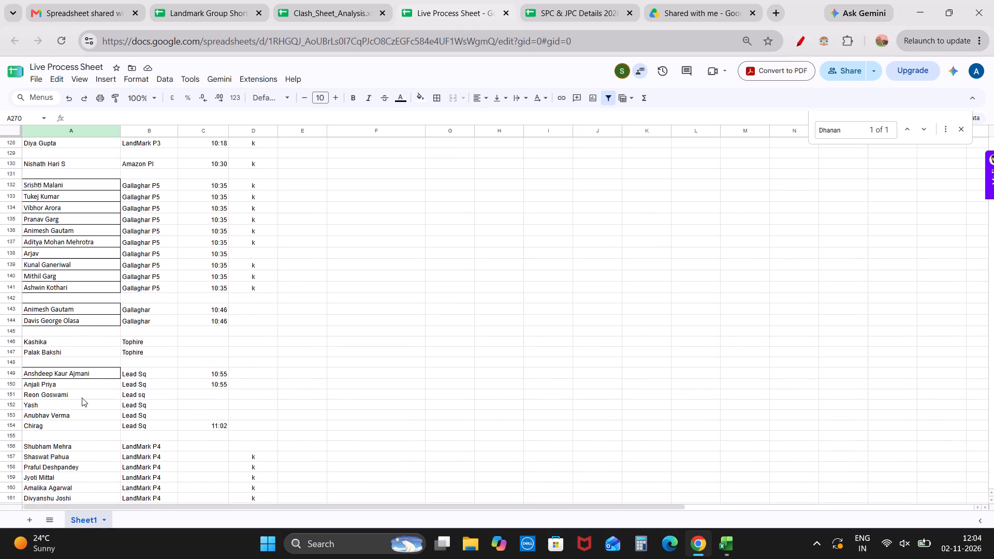
scroll(82, 398, down, 10)
scroll(82, 398, up, 1)
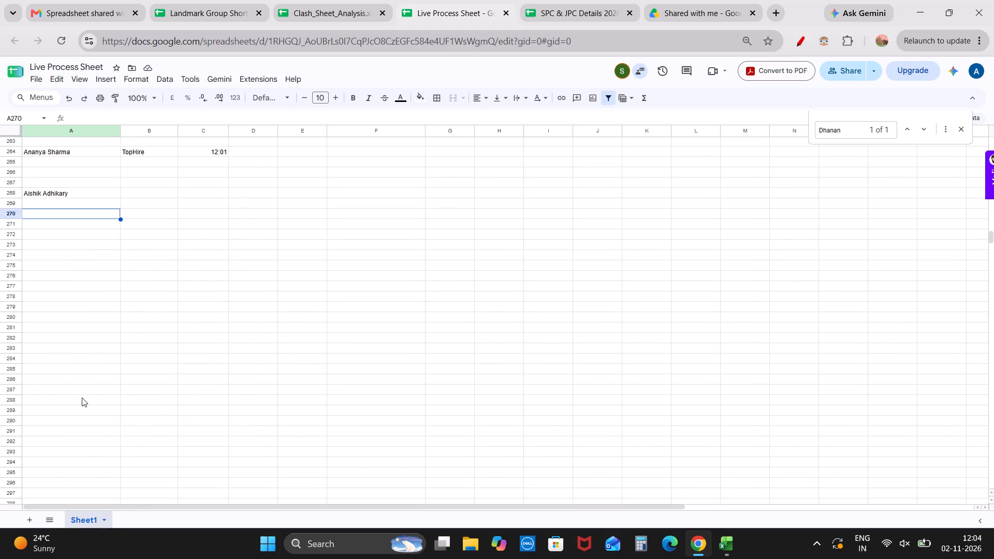
scroll(82, 398, up, 1)
click(101, 353)
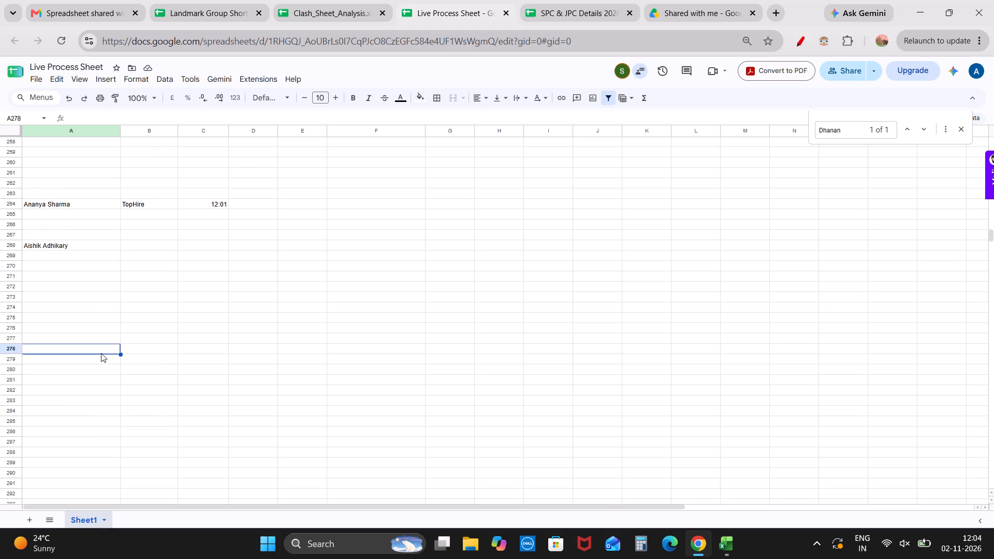
Search the sheet for "Tej" and check the matching candidate's process and time entries.
key(ctrl+f)
text(Tej)
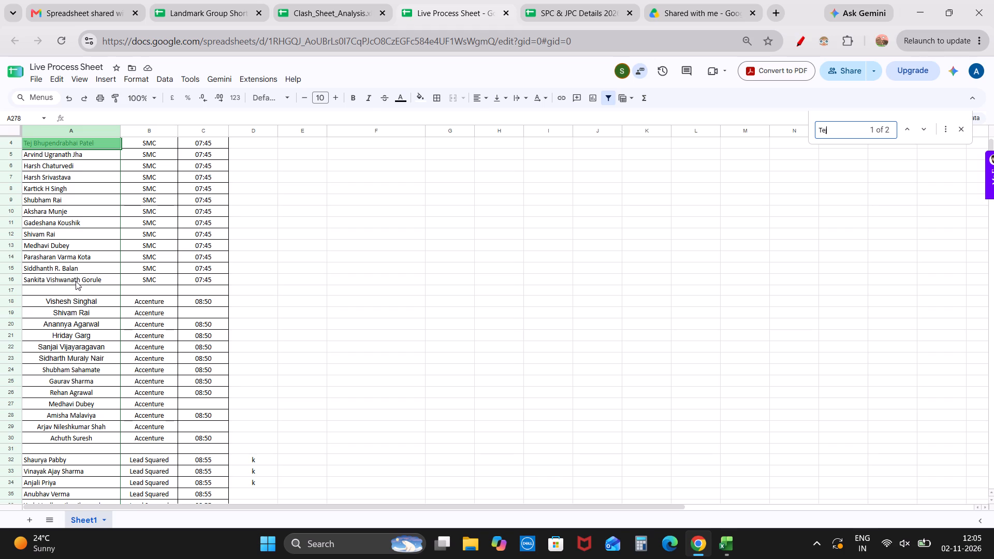
scroll(76, 281, up, 2)
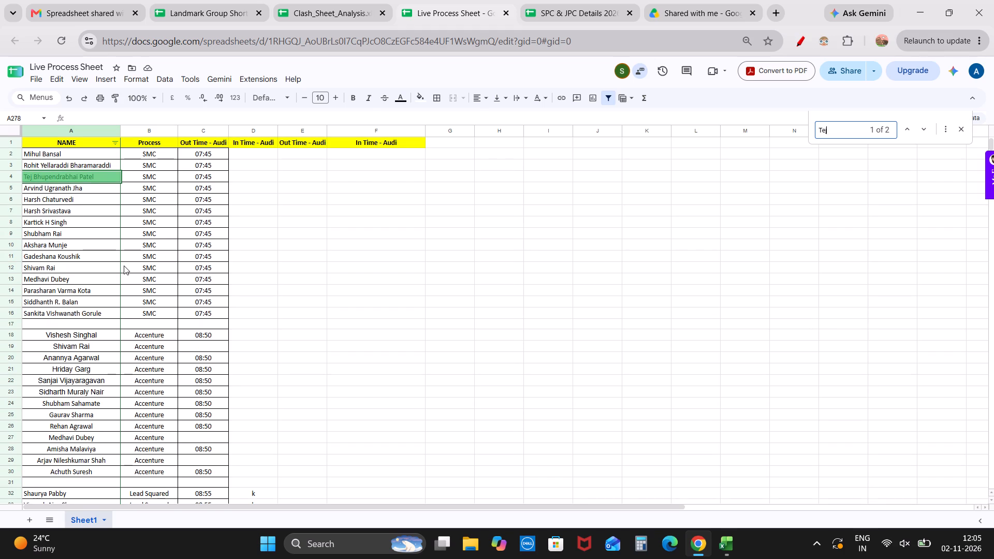
Search the sheet for "Shiv", narrow the search to "Shivsh", and clear the search text.
key(ctrl+f)
text(Shiv)
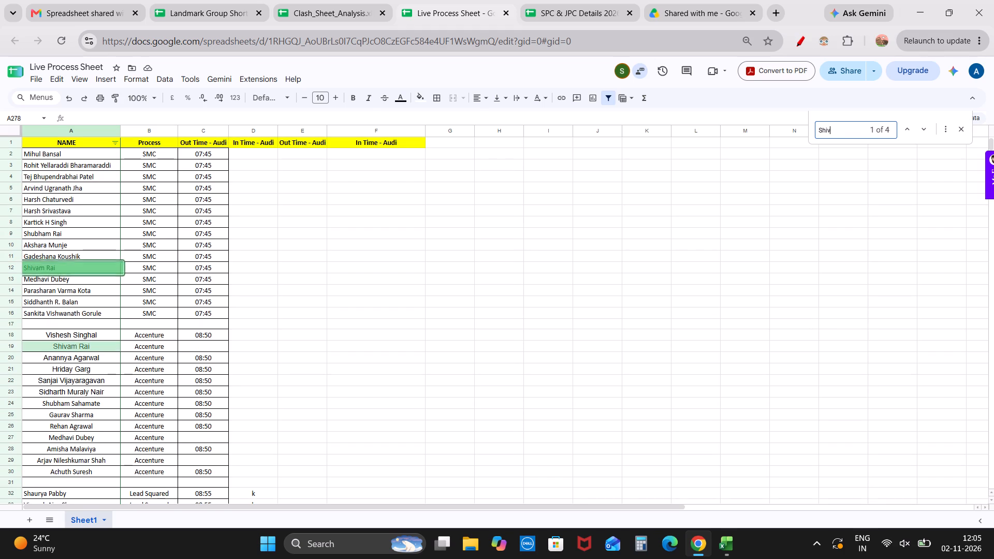
text(sh)
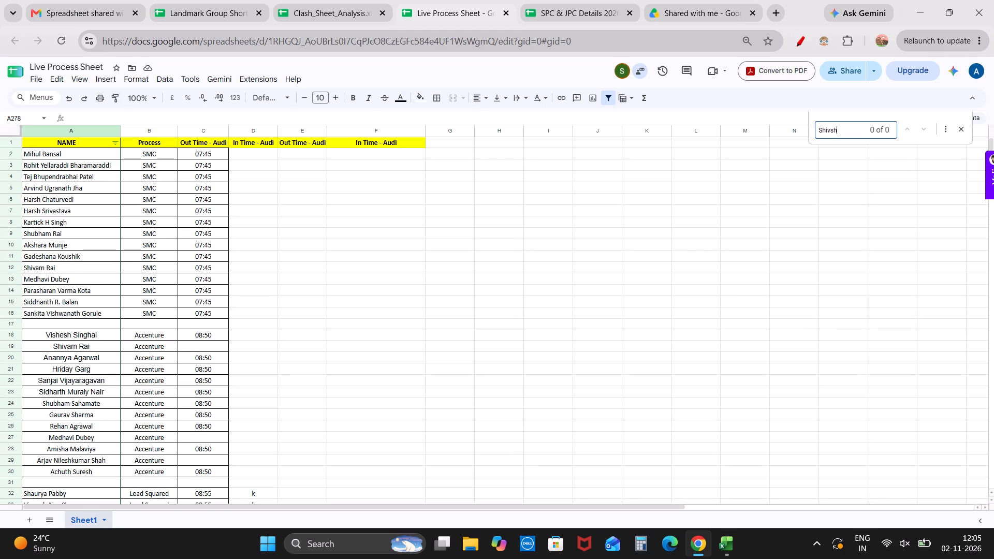
key(BackSpace)
key(BackSpace)
key(BackSpace)
key(BackSpace)
key(BackSpace)
key(BackSpace)
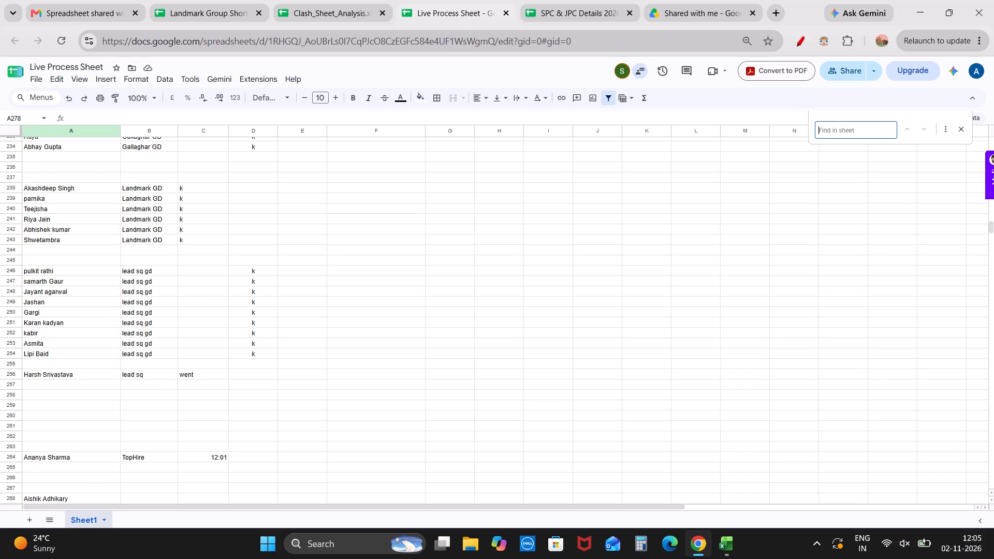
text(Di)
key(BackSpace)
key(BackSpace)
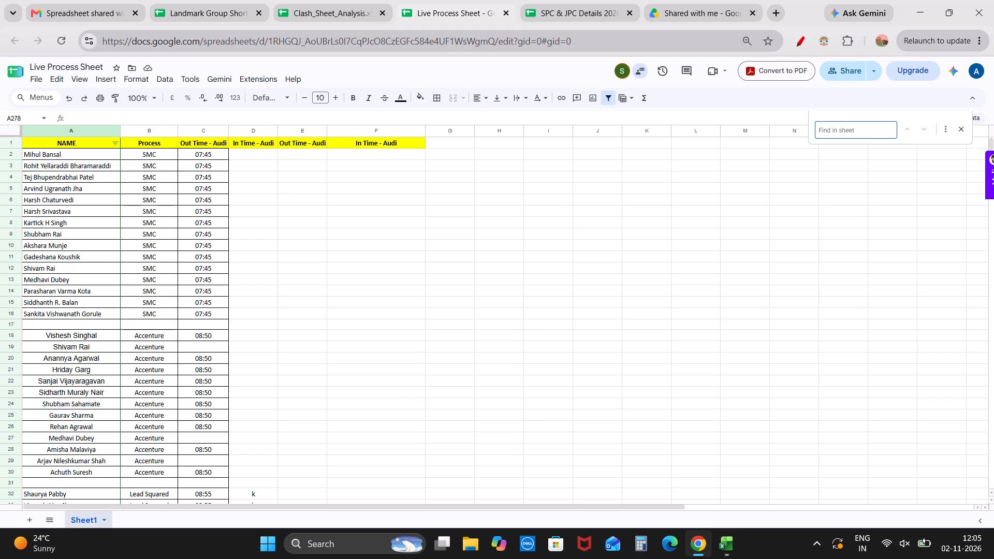
Search the sheet for "Shubham", check the matching candidates' process entries, and clear the search text.
text(Shiu)
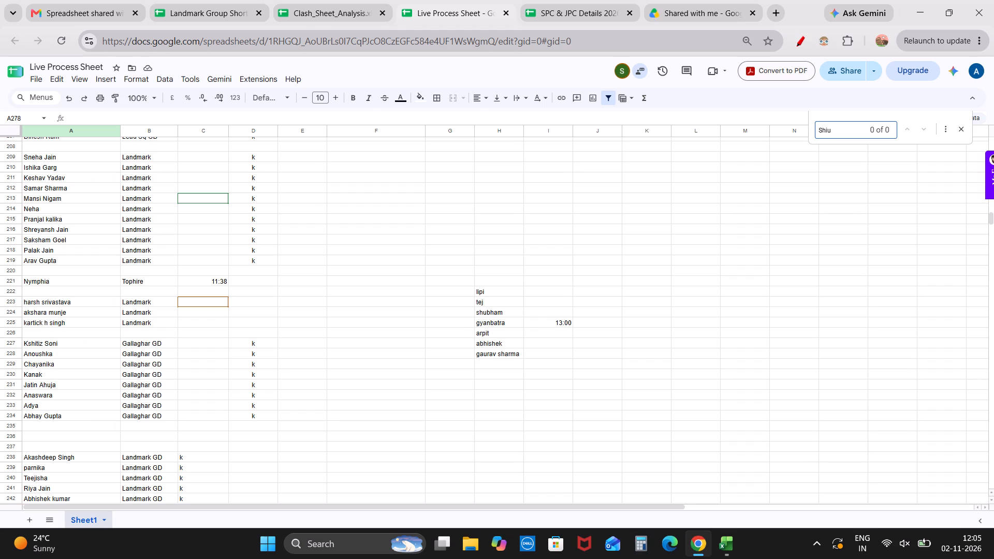
key(BackSpace)
key(BackSpace)
text(ubham)
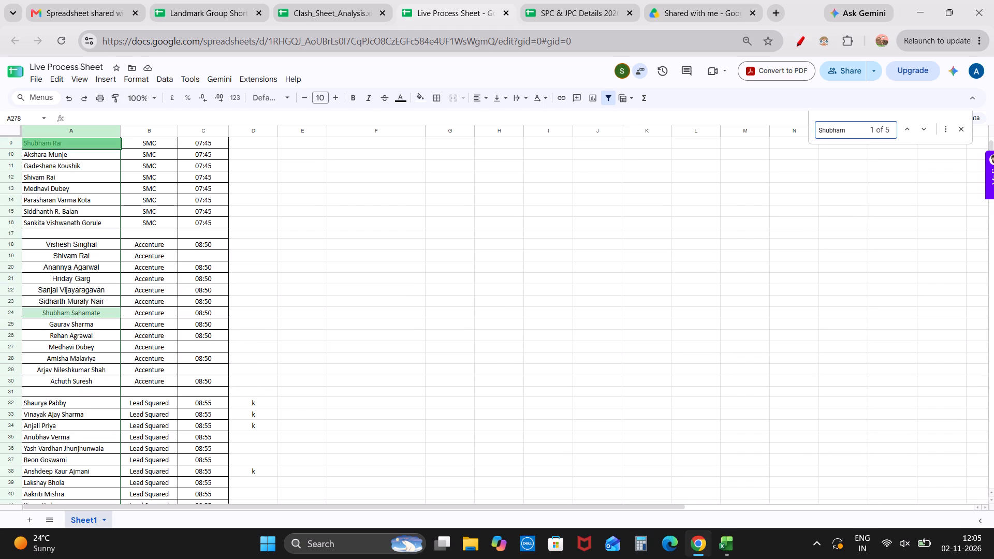
key(BackSpace)
key(BackSpace)
key(BackSpace)
key(BackSpace)
key(BackSpace)
key(BackSpace)
key(BackSpace)
key(BackSpace)
key(BackSpace)
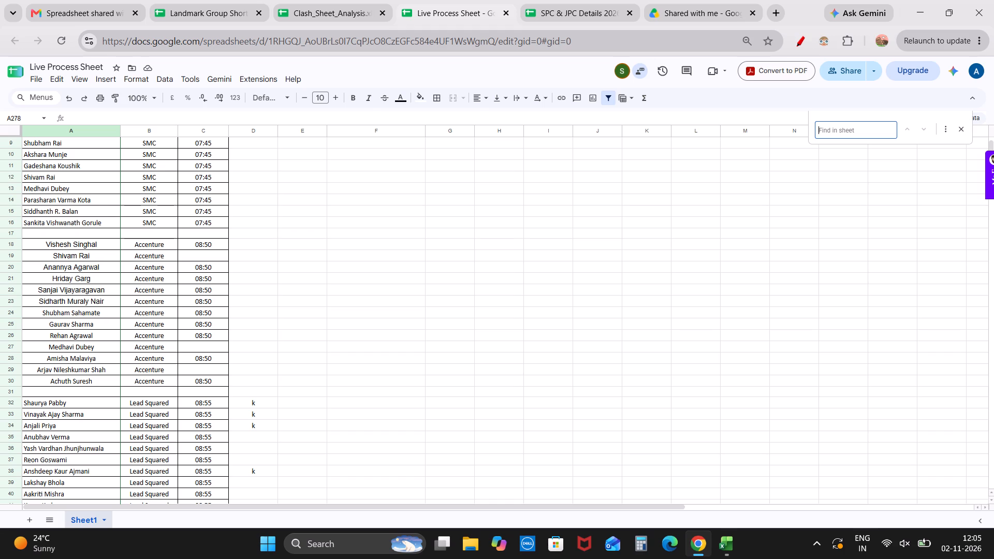
scroll(124, 266, up, 1)
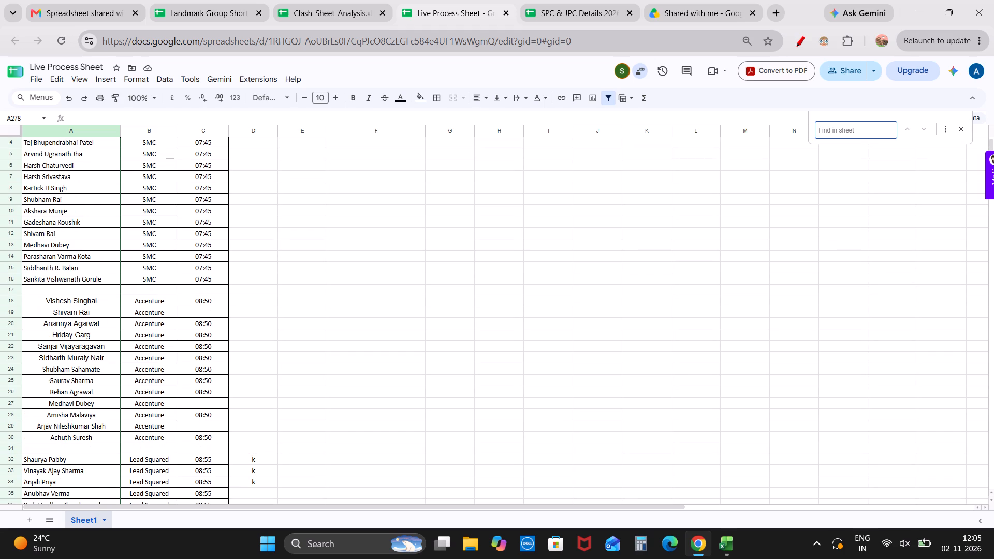
Search the sheet for "Arpit", check the matching candidate's process entry, and clear the search text.
key(ctrl+f)
text(Arpit)
key(space)
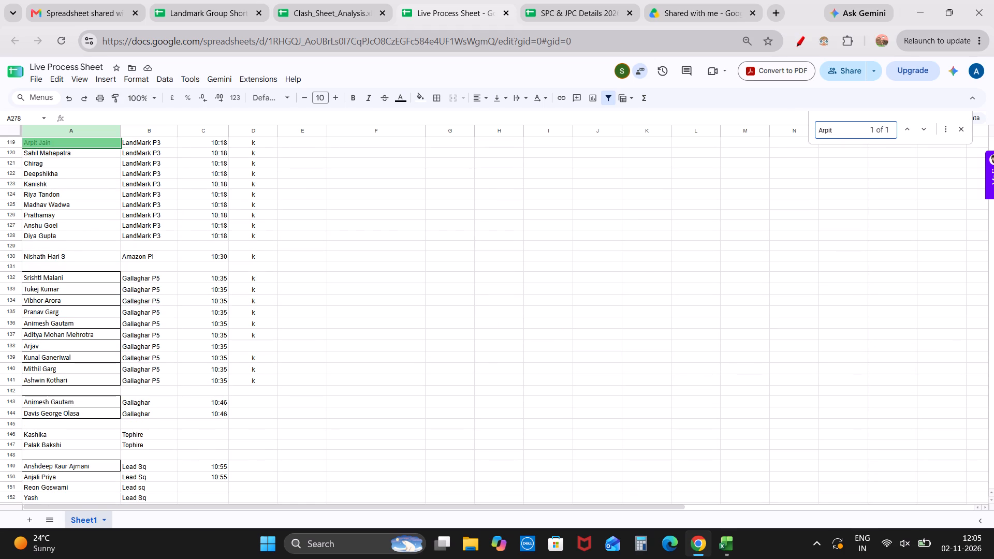
key(BackSpace)
key(BackSpace)
key(BackSpace)
key(BackSpace)
key(BackSpace)
key(BackSpace)
key(BackSpace)
key(BackSpace)
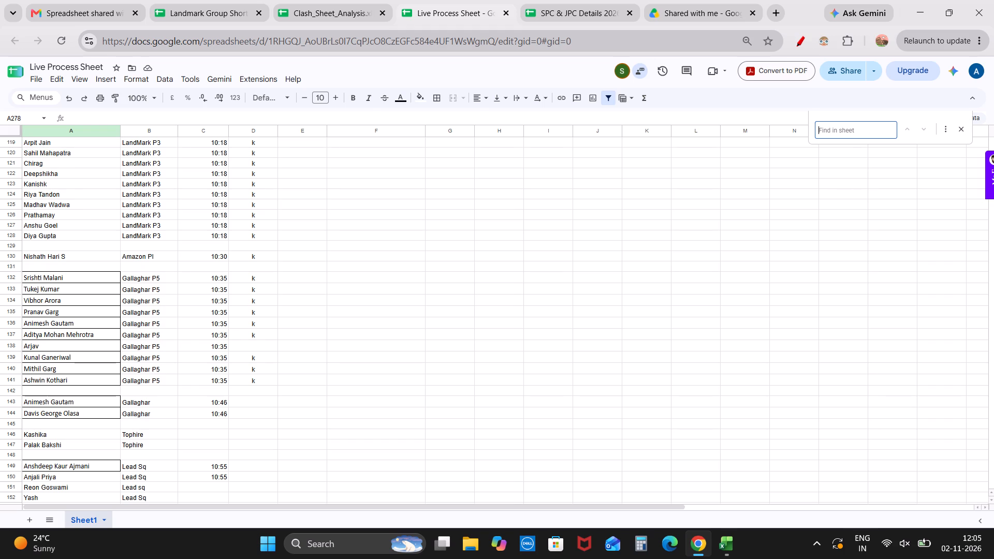
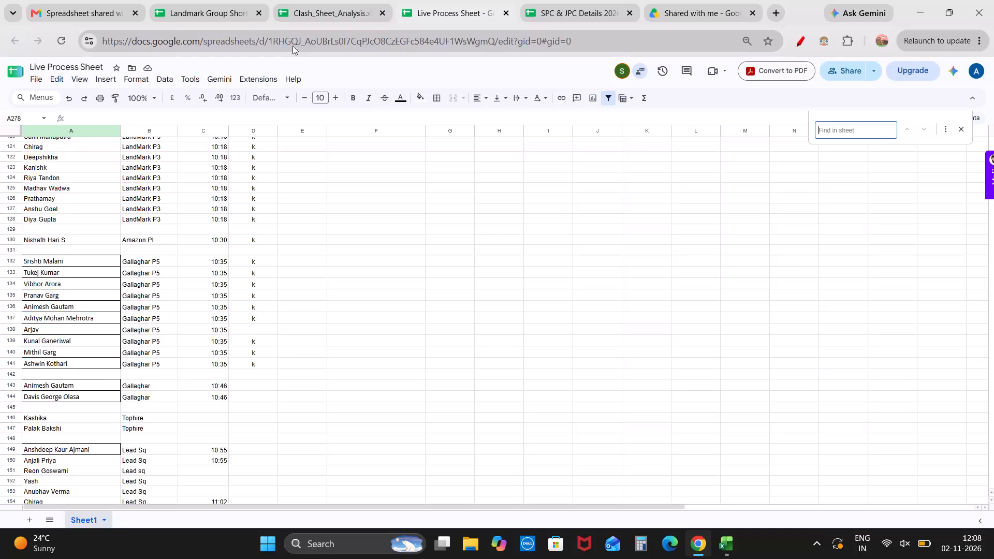
In the Clash_Sheet_Analysis spreadsheet, search the 10 People sheet for "achuth" and check the matching candidate's Processes entry.
click(328, 6)
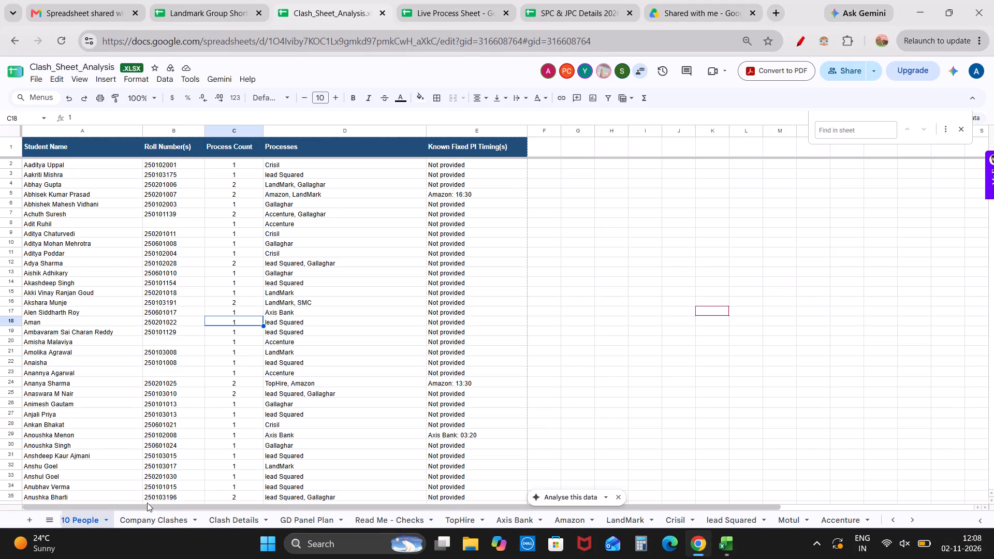
key(ctrl+f)
text(achuth)
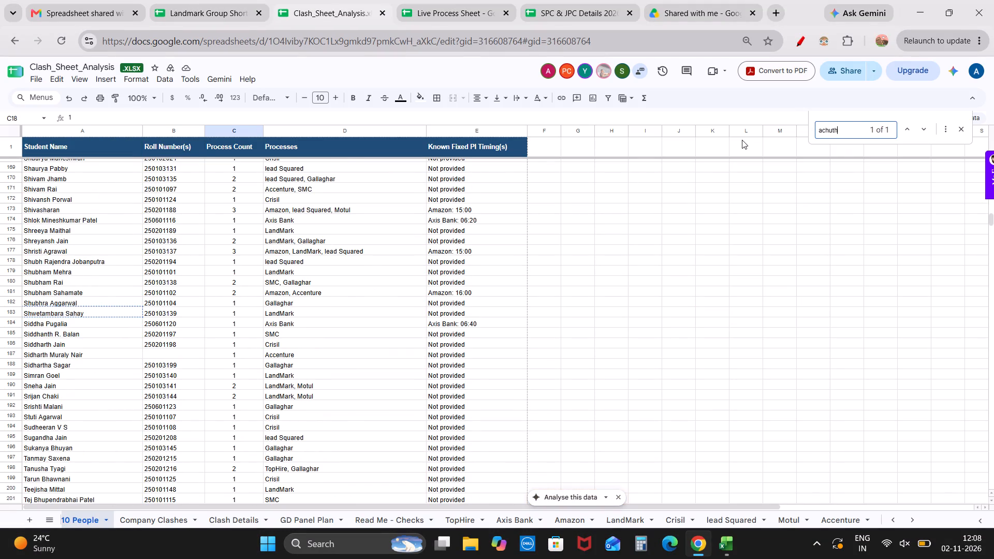
scroll(487, 310, right, 2)
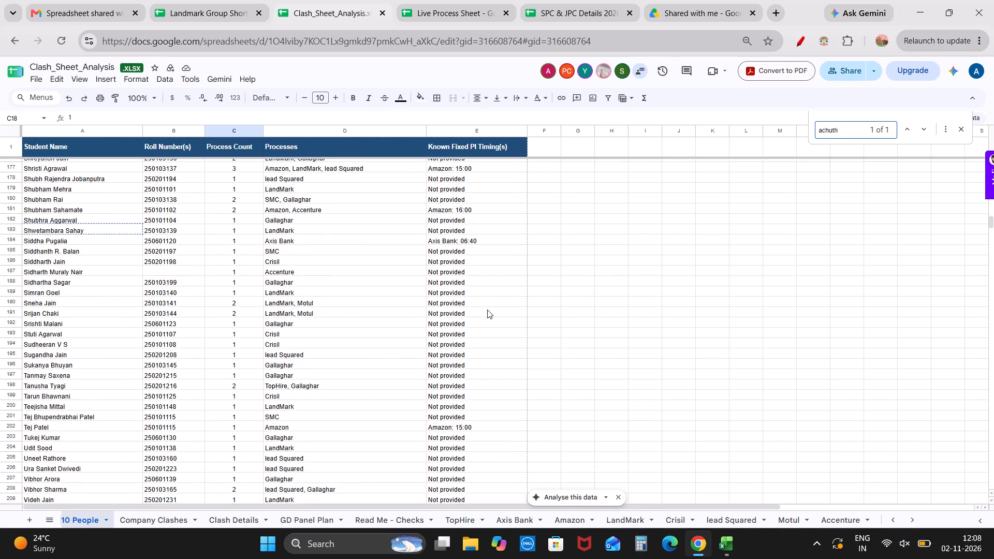
scroll(487, 310, right, 1)
click(920, 130)
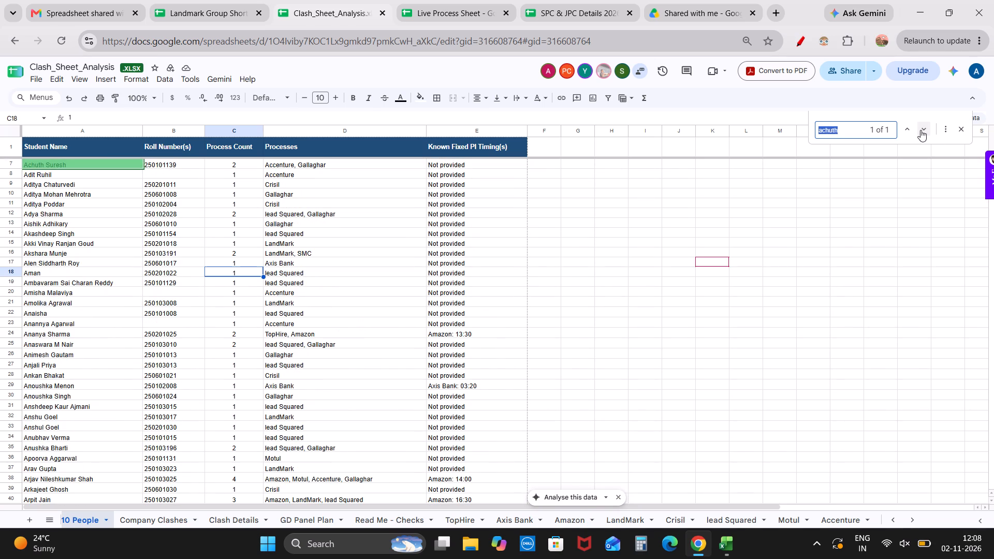
click(320, 165)
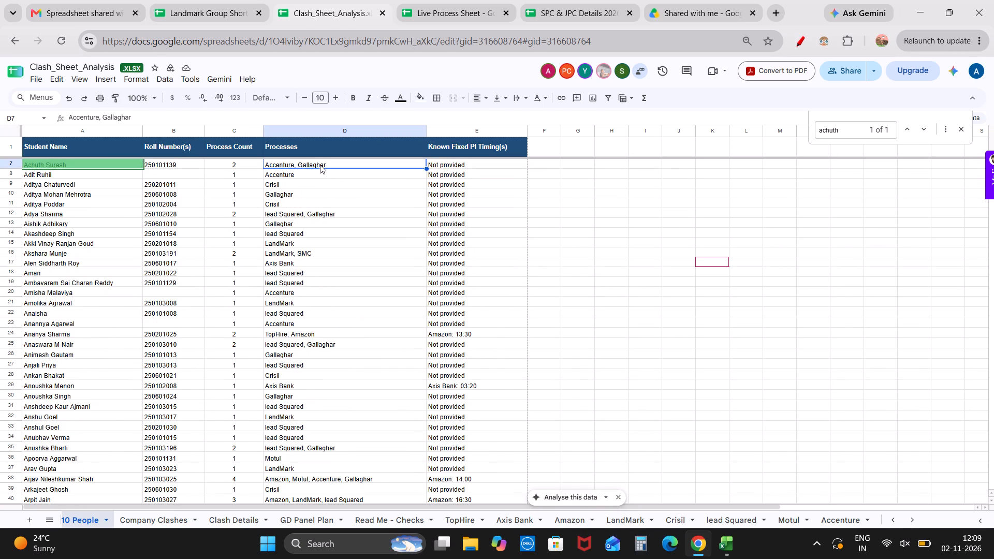
Search the 10 People sheet for "gaurav" and check the matching candidate's processes and fixed PI timing.
double_click(837, 134)
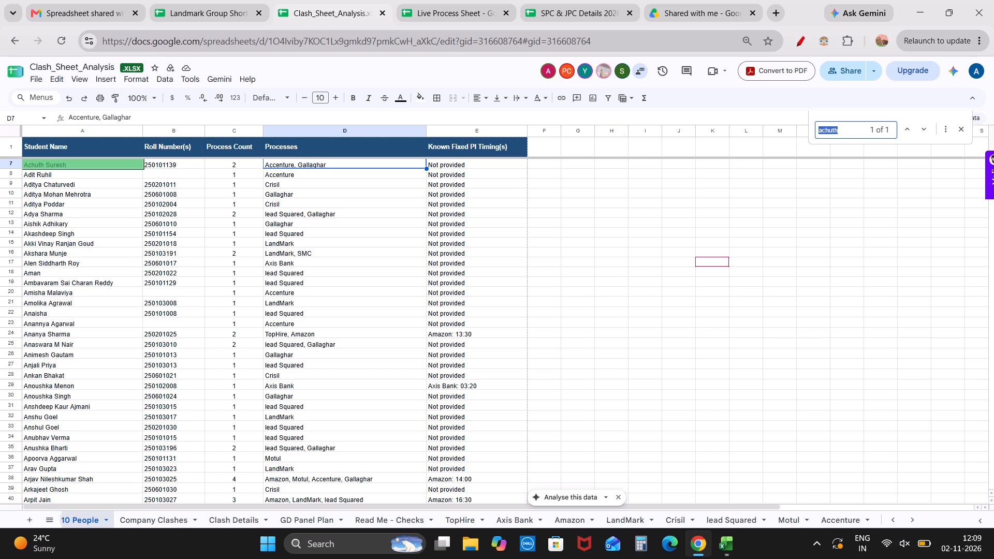
text(gaurav)
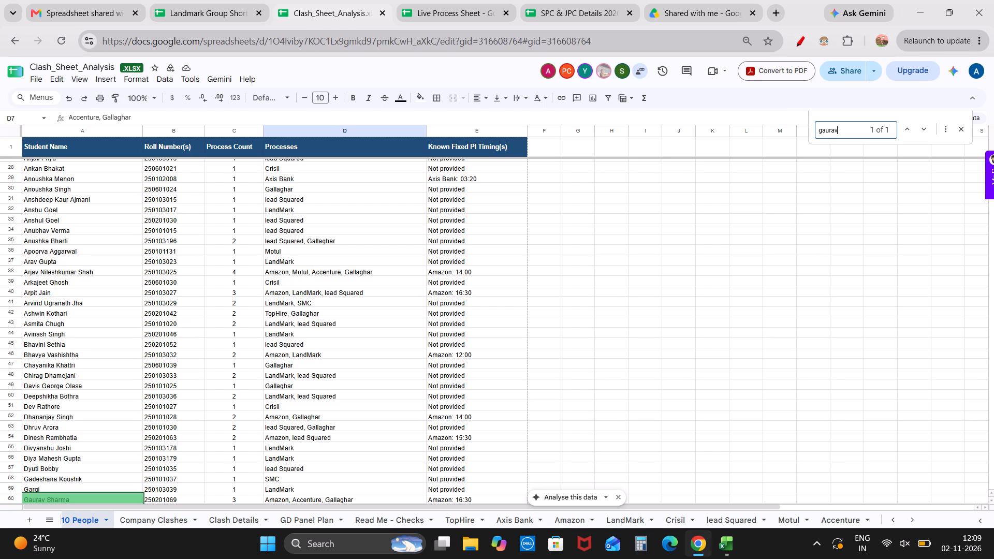
Search the 10 People sheet for "sanjai" and check the Processes entries of the matching candidates.
key(BackSpace)
key(BackSpace)
key(BackSpace)
key(BackSpace)
key(BackSpace)
key(BackSpace)
key(BackSpace)
key(BackSpace)
key(BackSpace)
text(sanjai)
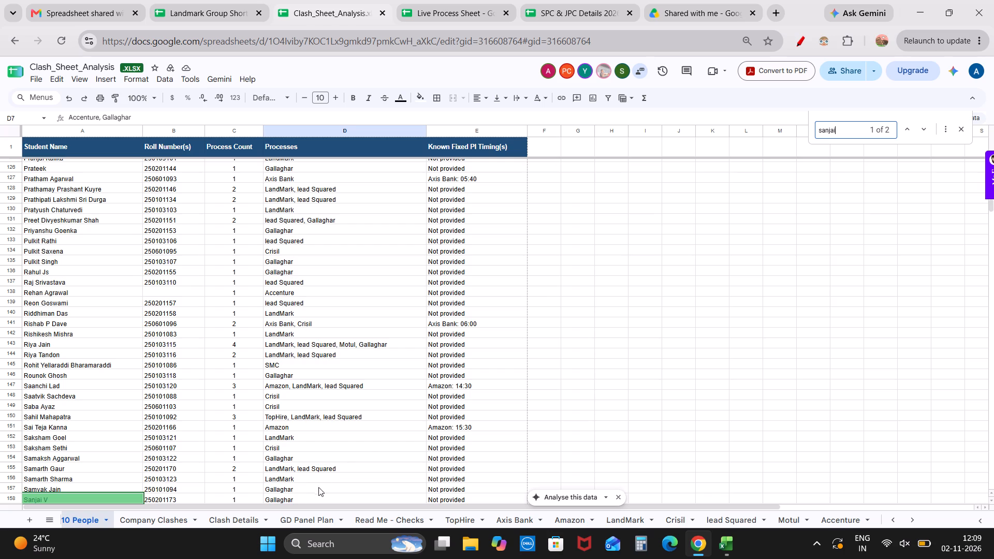
click(297, 501)
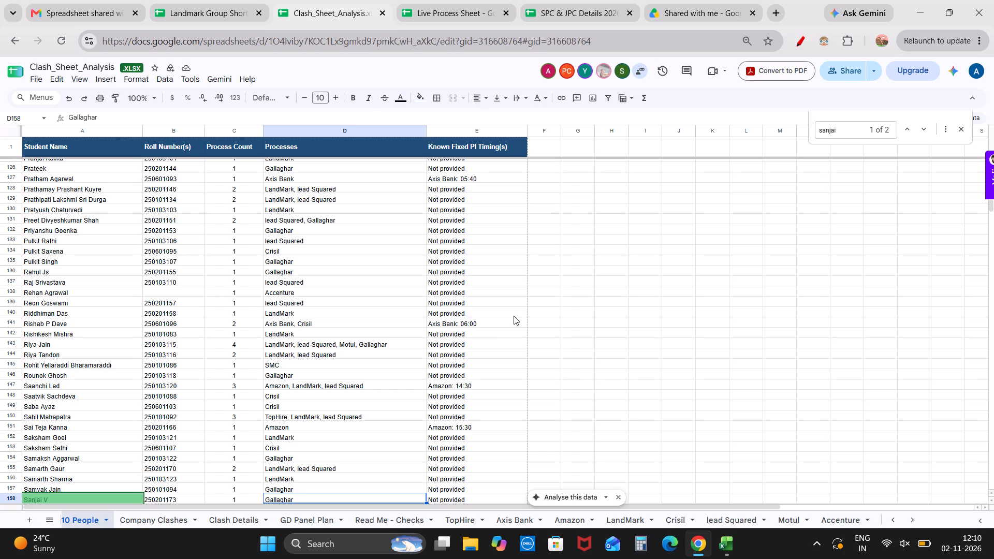
scroll(370, 319, down, 1)
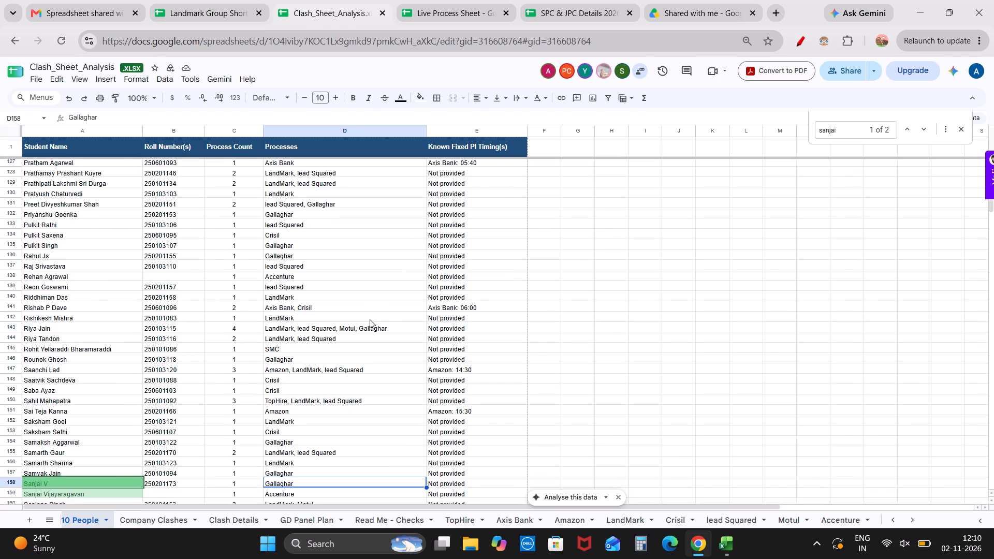
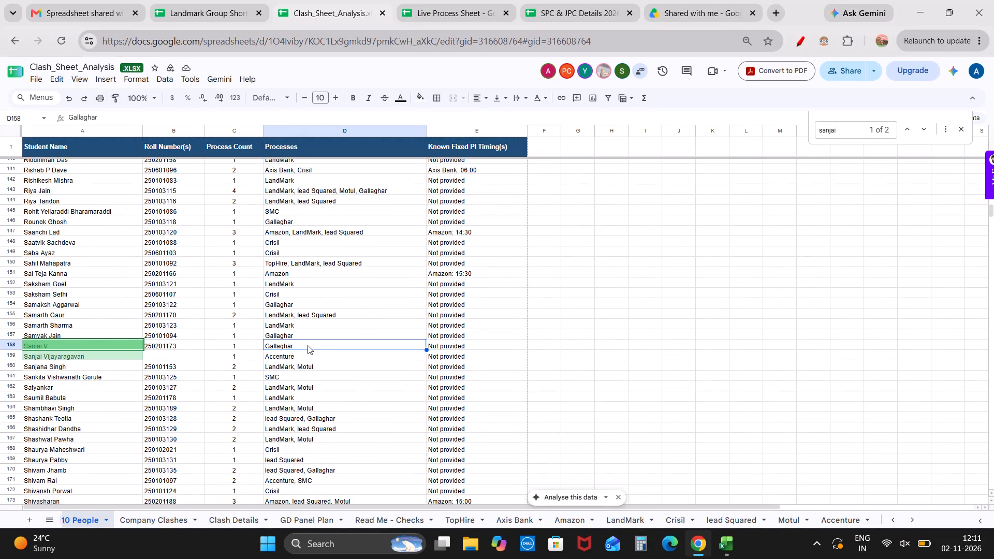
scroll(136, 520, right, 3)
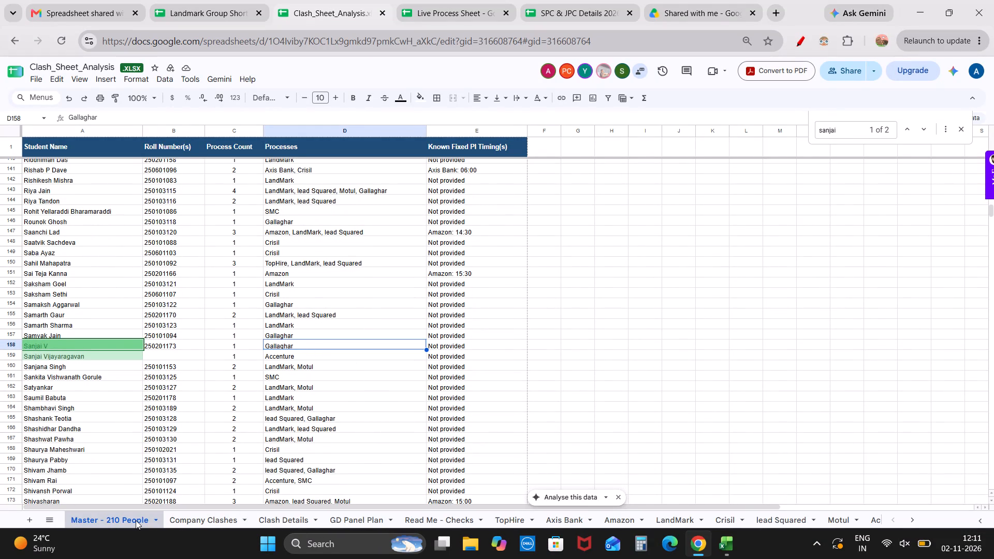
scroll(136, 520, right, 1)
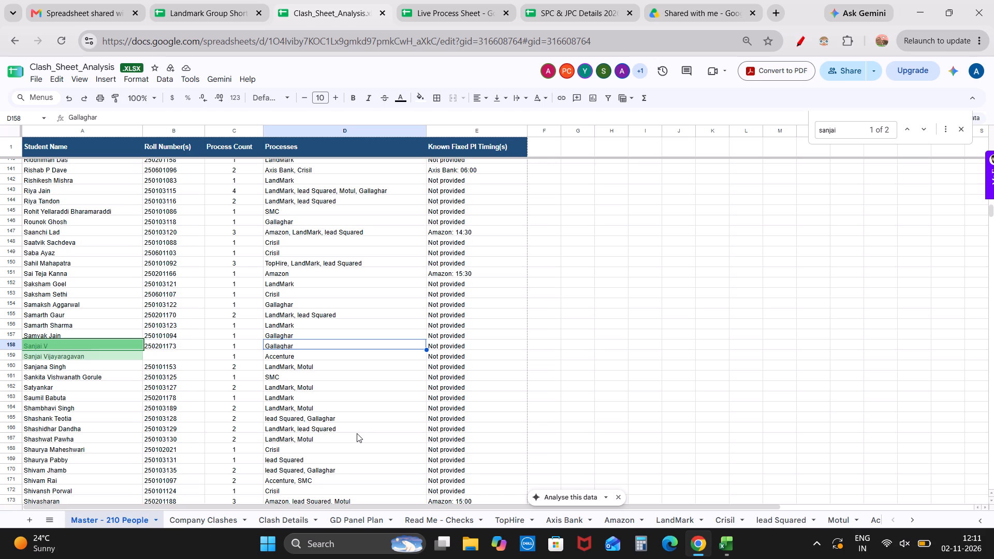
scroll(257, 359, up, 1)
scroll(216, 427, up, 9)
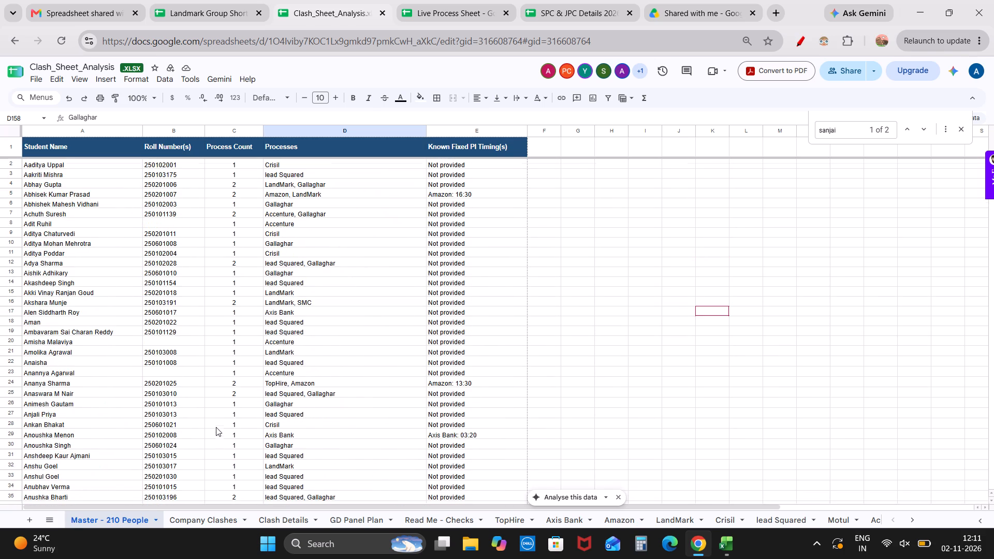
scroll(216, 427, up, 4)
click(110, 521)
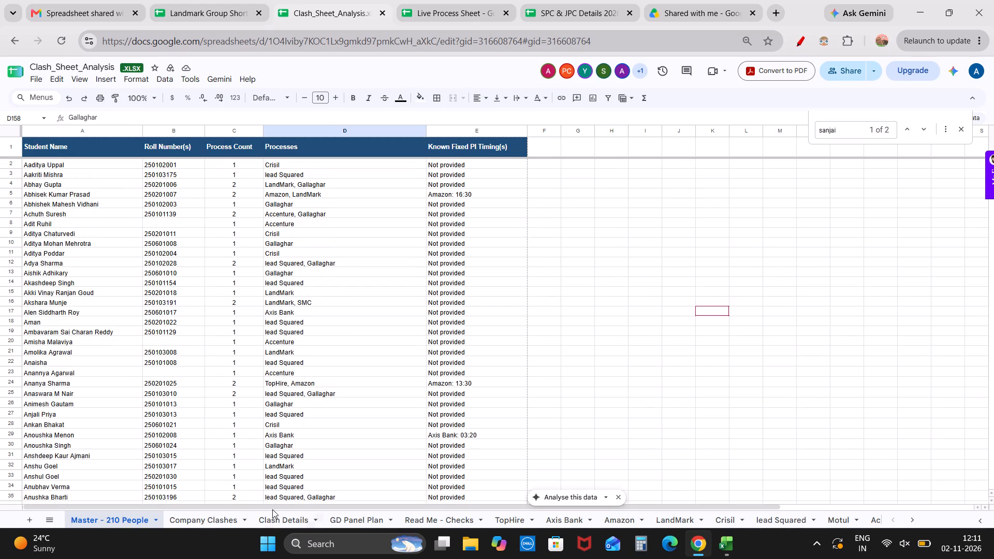
Close the Landmark Group shortlist spreadsheet.
click(254, 7)
Switch to the Live Process Sheet and enter the candidate Nishanth's full name in cell A270, below the existing entries.
click(289, 16)
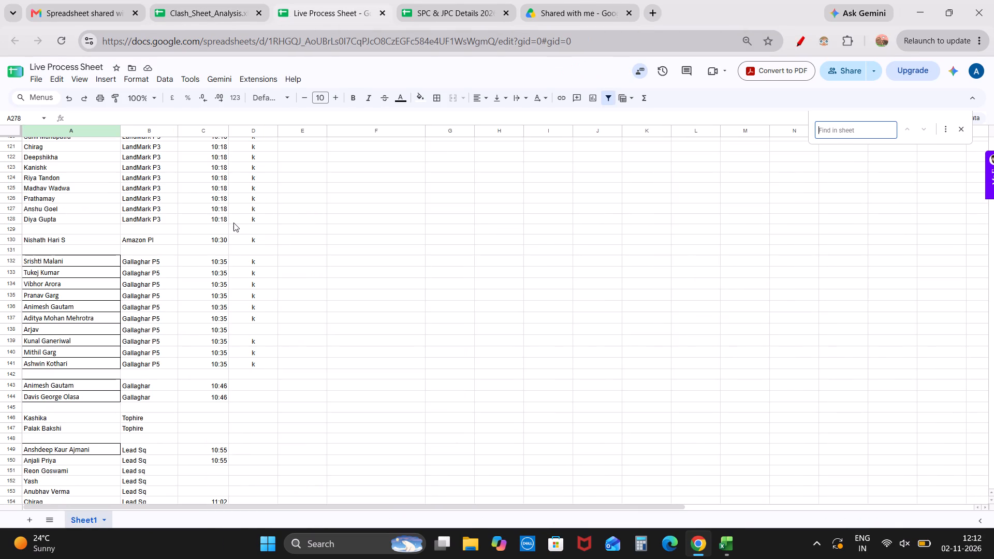
scroll(233, 223, down, 5)
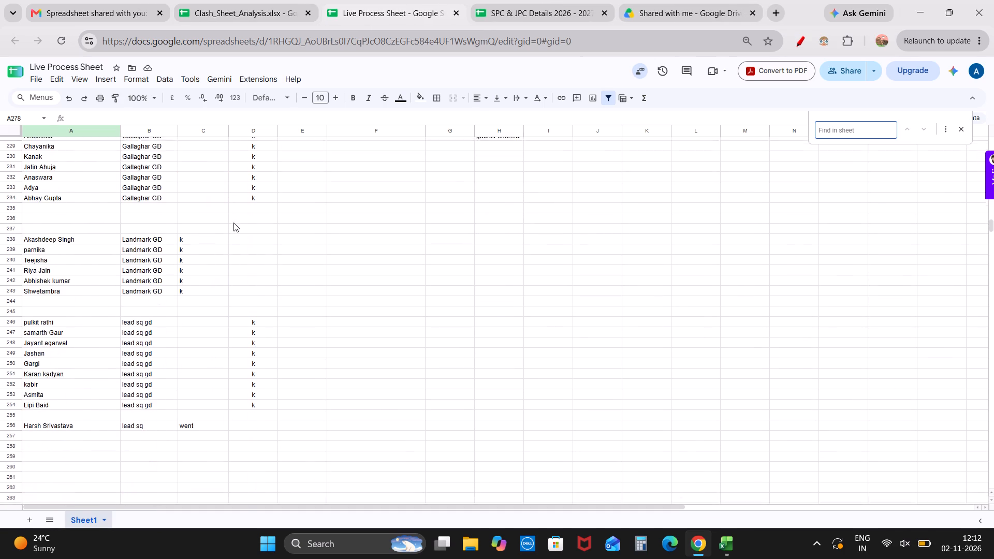
scroll(233, 223, down, 1)
scroll(105, 446, down, 1)
click(78, 396)
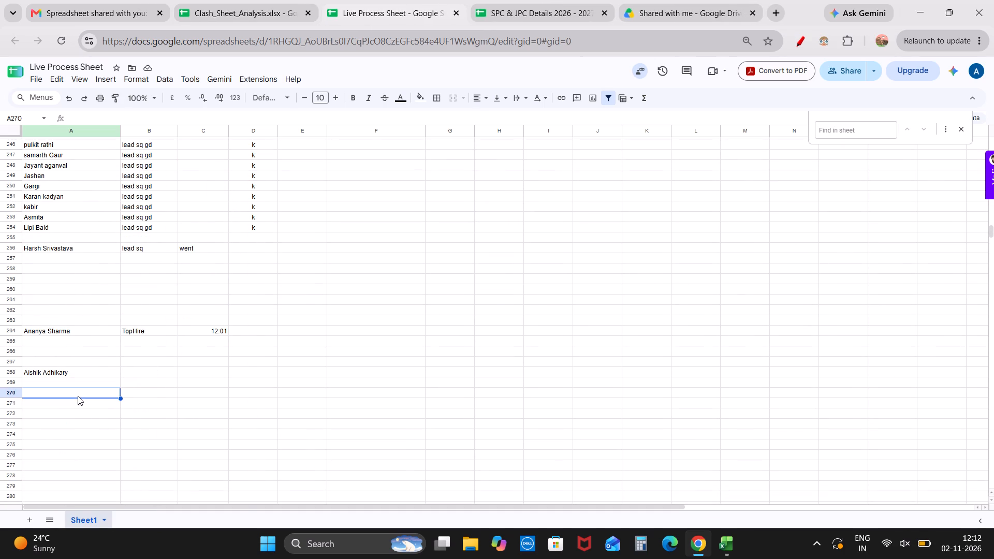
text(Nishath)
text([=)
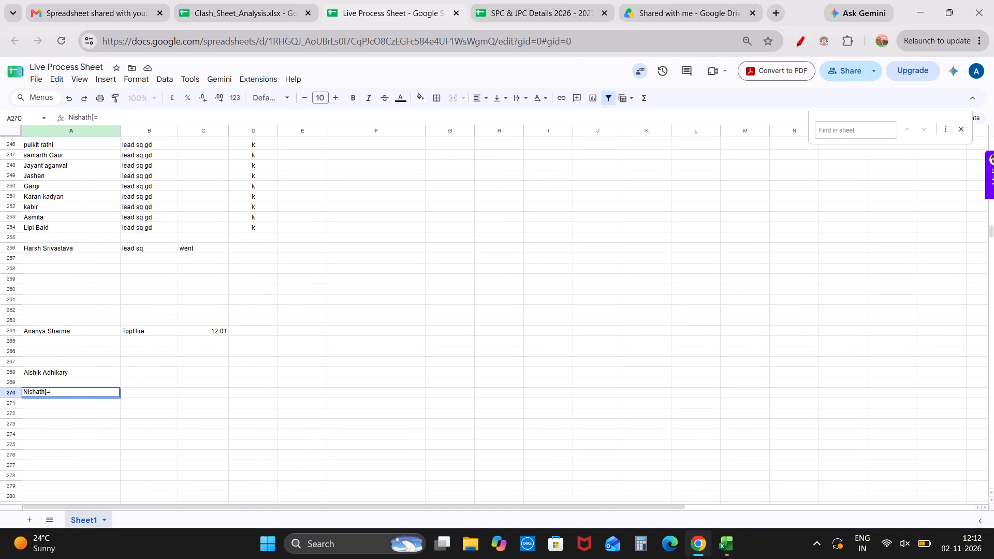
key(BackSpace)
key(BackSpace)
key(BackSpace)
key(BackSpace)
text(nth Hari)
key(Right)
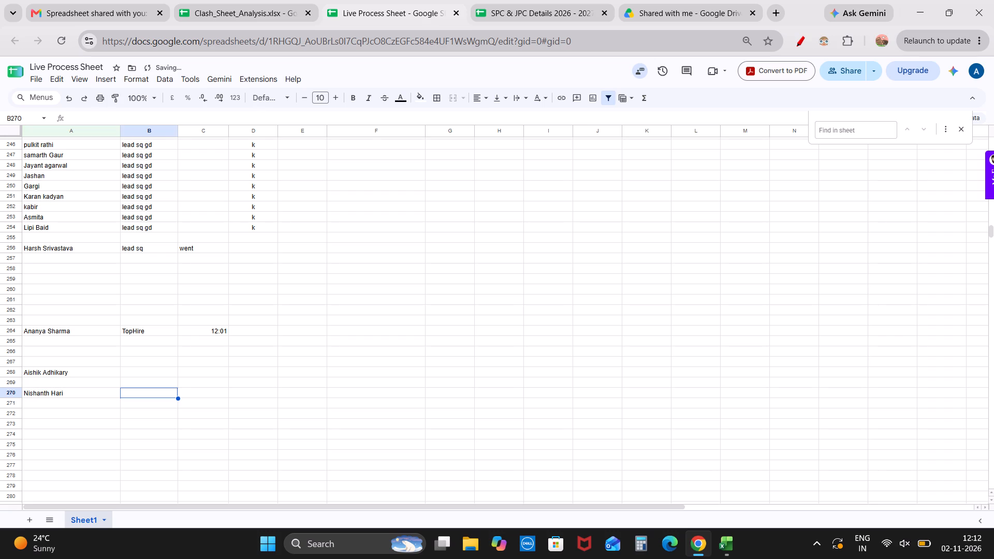
Complete Nishanth's entry in row 270 with the process Amazon and the time 12:12.
scroll(78, 396, down, 1)
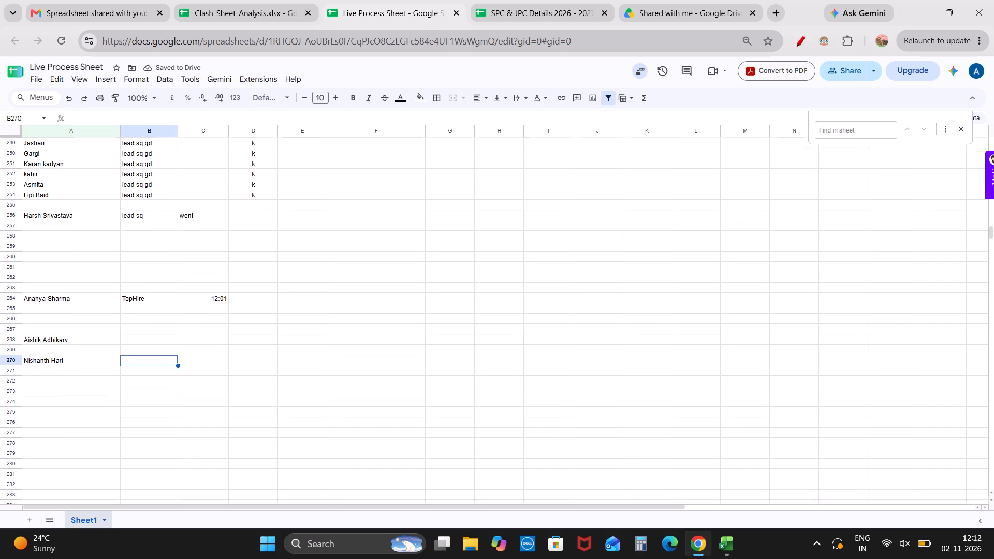
scroll(78, 396, down, 1)
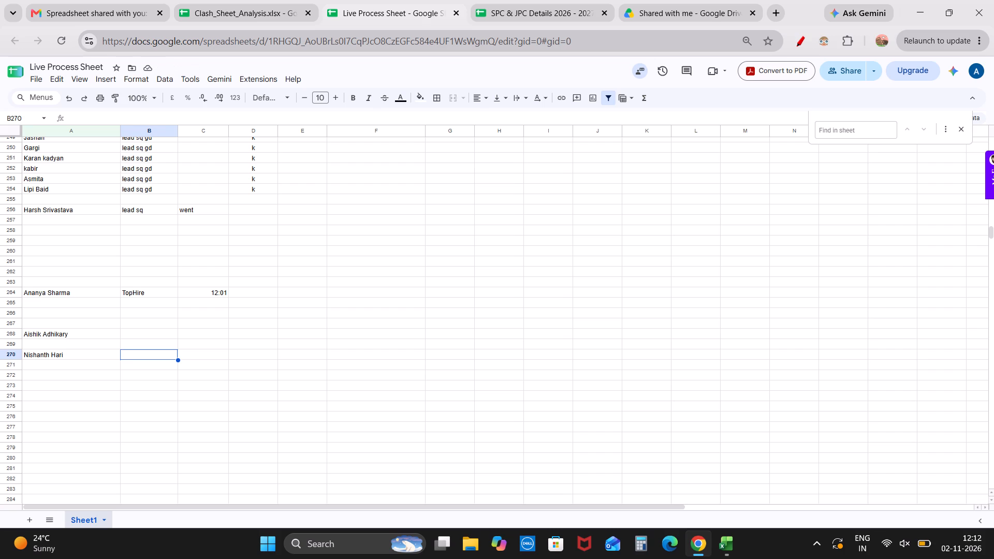
scroll(78, 396, down, 2)
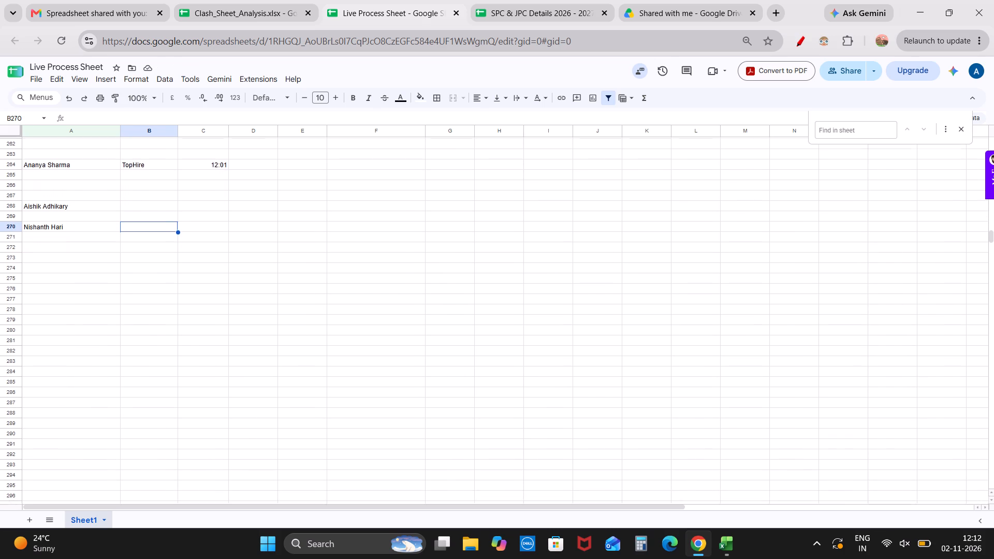
scroll(78, 396, down, 2)
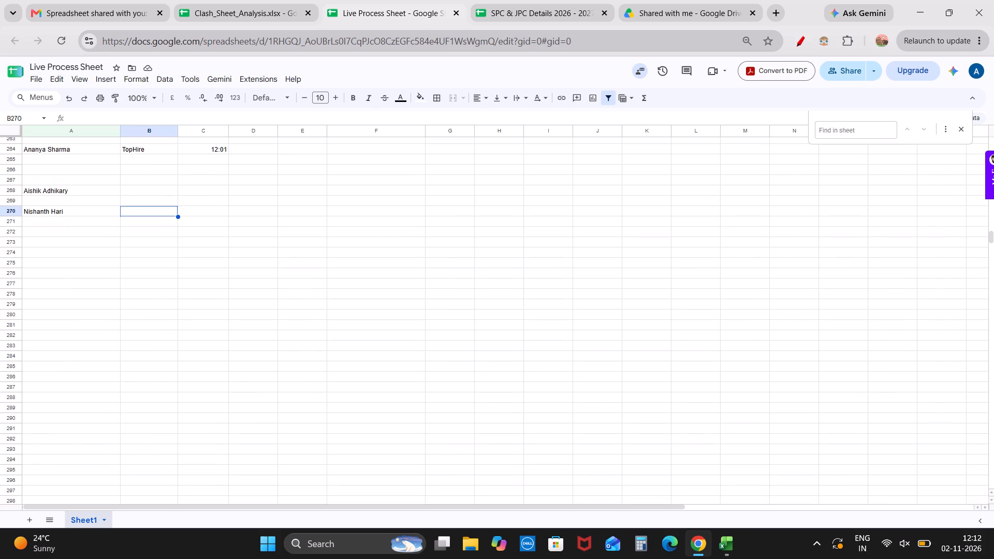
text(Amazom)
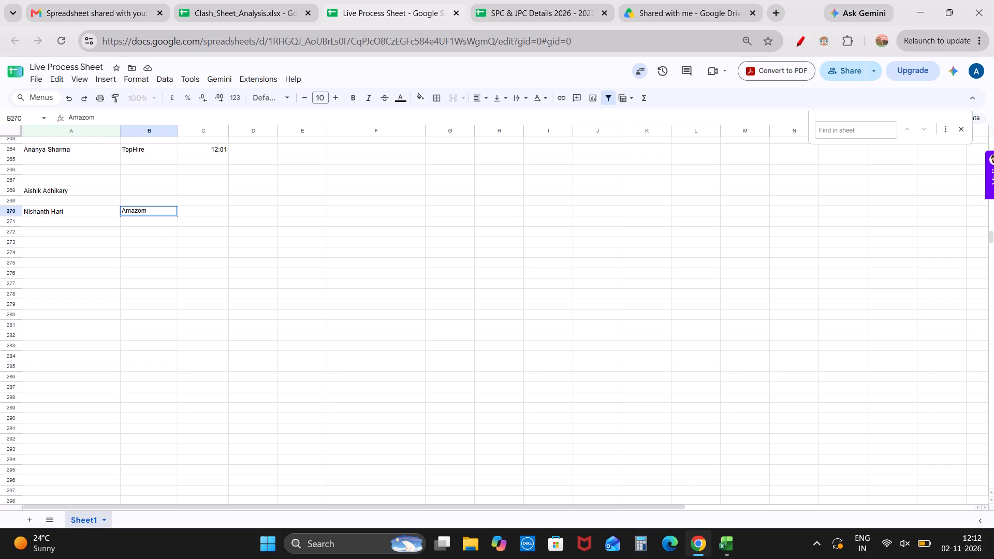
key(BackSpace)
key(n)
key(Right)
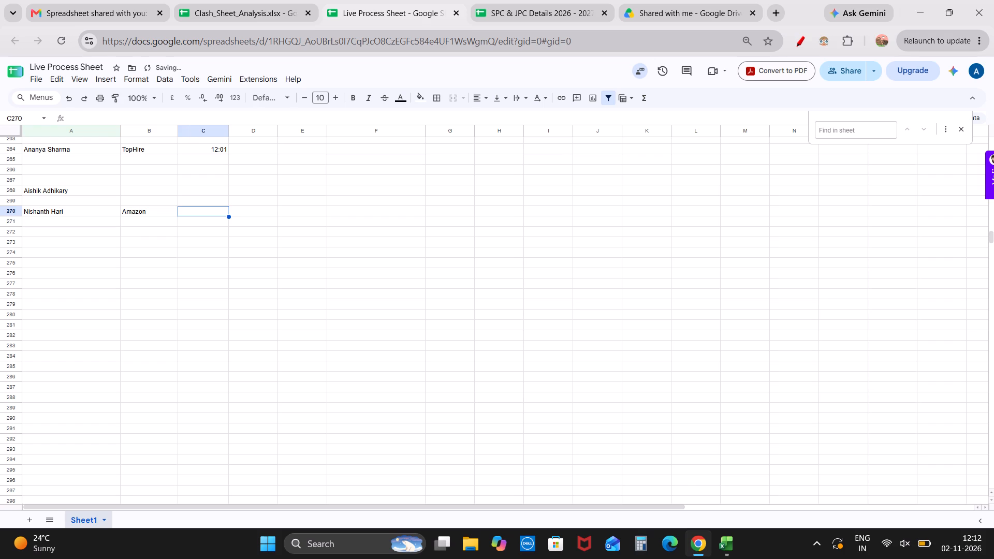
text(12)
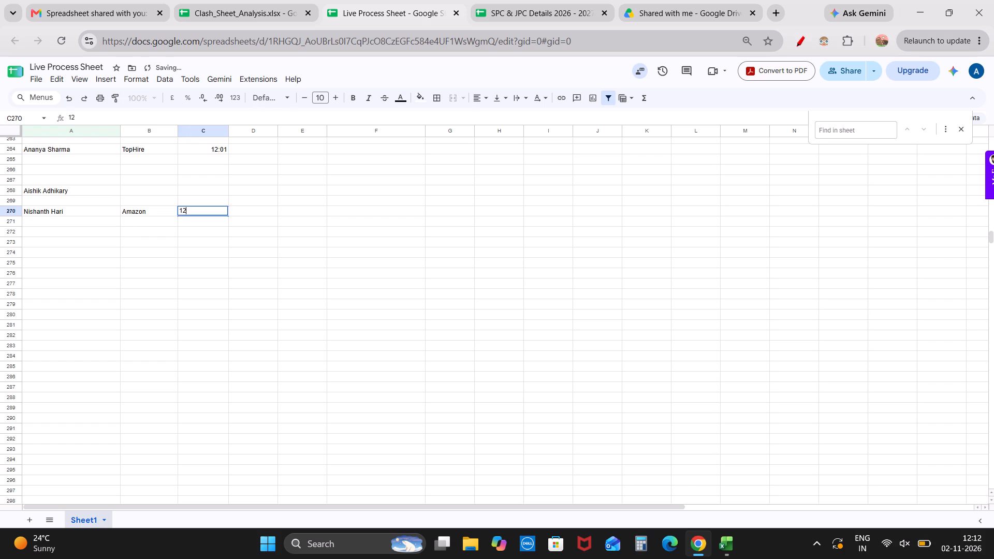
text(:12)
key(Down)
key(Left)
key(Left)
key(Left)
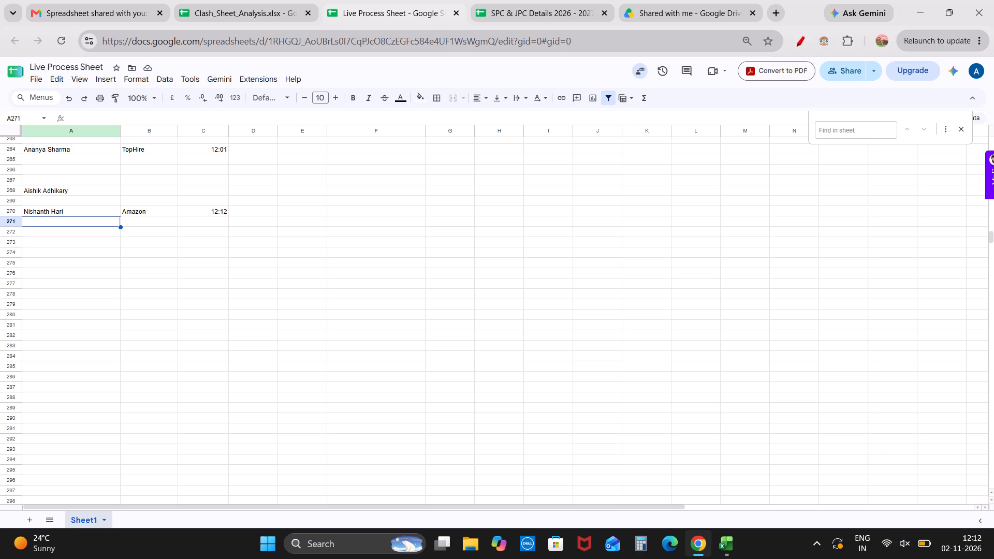
Review the candidate entries above the new Amazon row, including the Landmark, Gallaghar GD, lead sq gd and TopHire groups.
scroll(78, 396, up, 1)
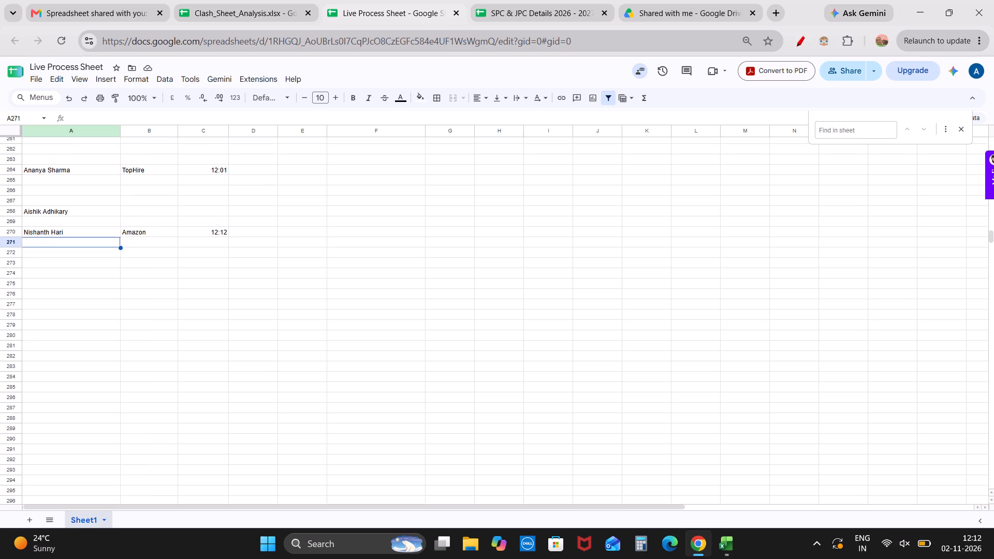
scroll(78, 396, up, 3)
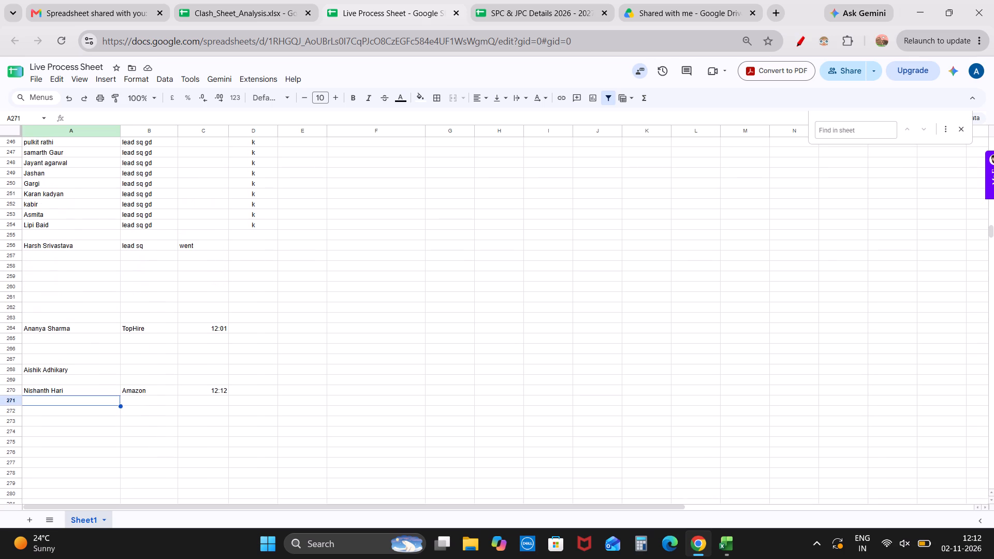
scroll(78, 396, up, 2)
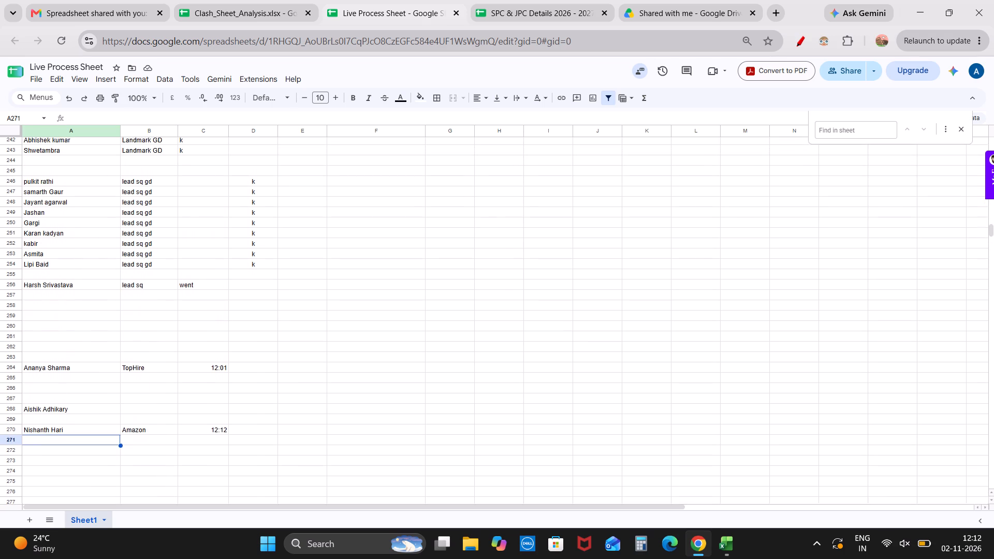
scroll(78, 396, up, 3)
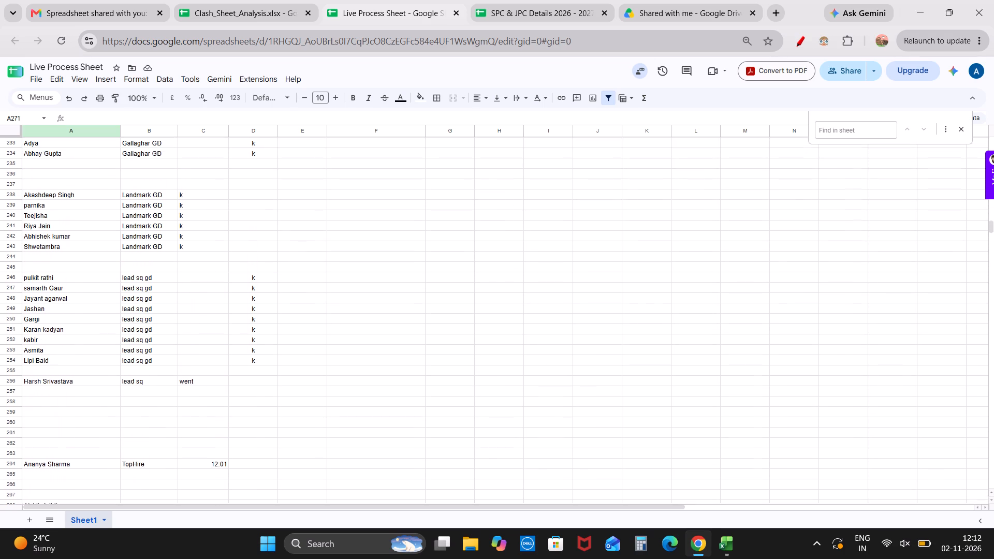
scroll(78, 396, up, 2)
scroll(78, 396, down, 2)
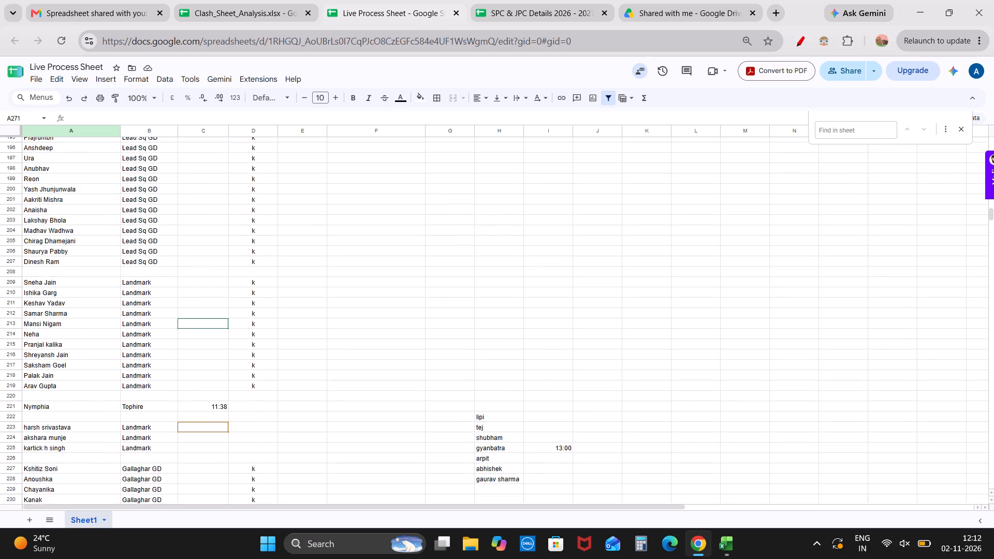
scroll(78, 396, down, 6)
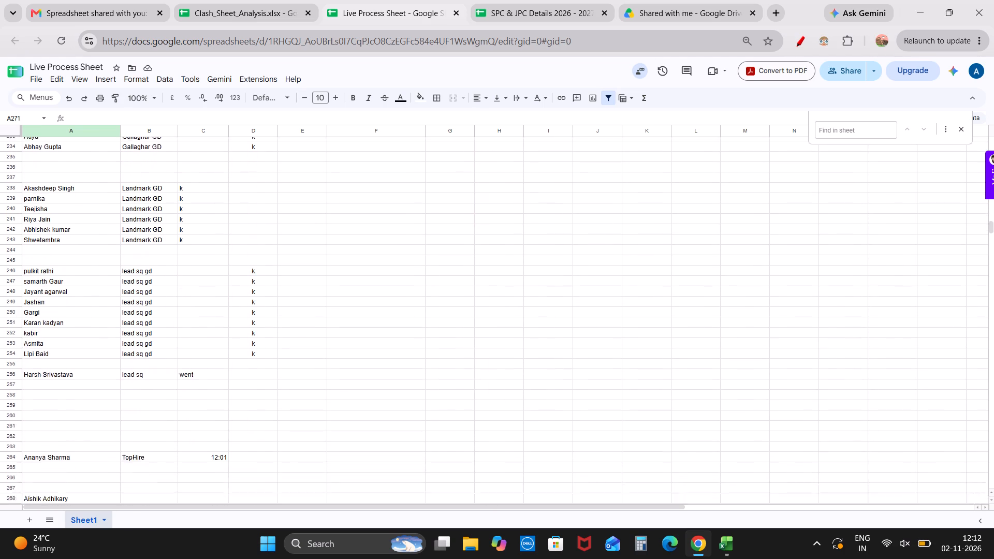
scroll(78, 396, down, 4)
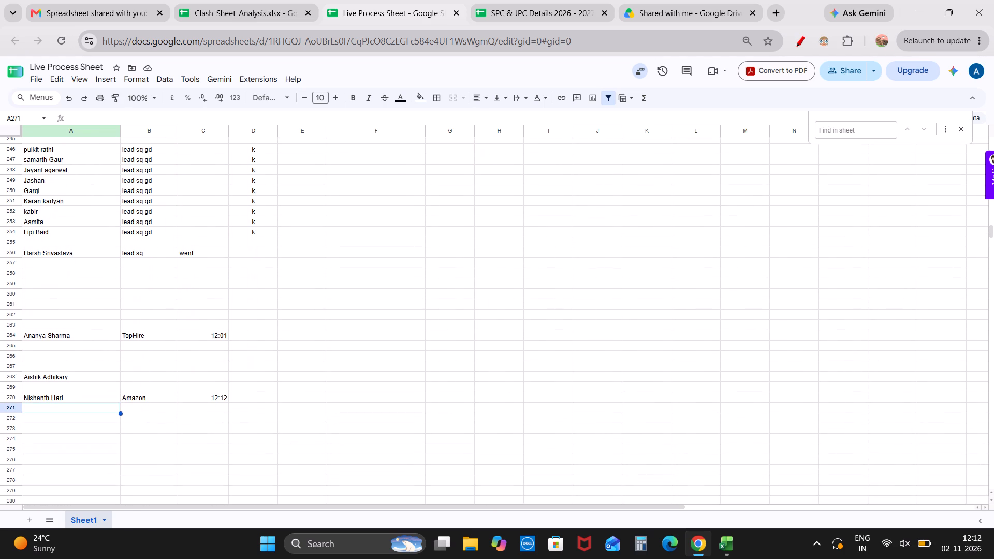
scroll(78, 396, down, 1)
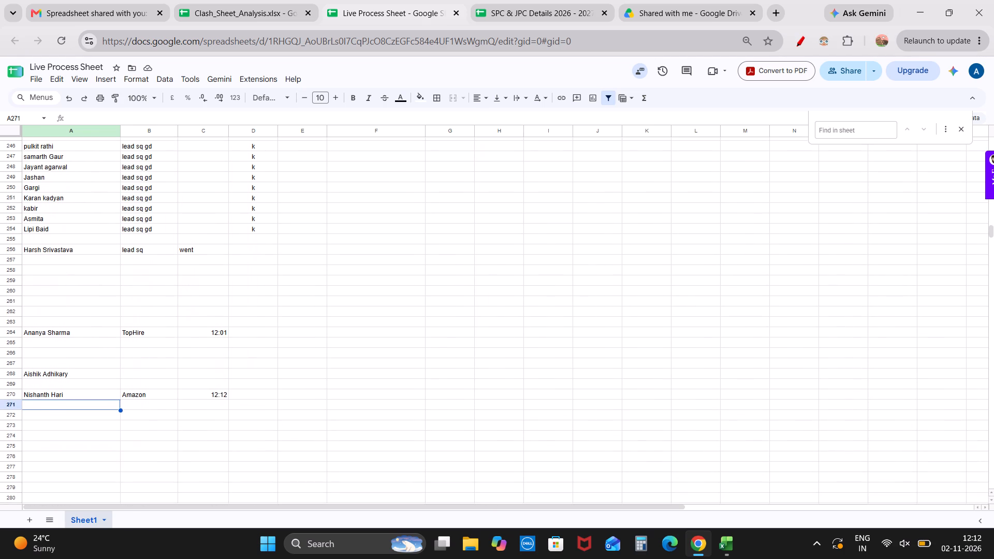
scroll(78, 396, down, 2)
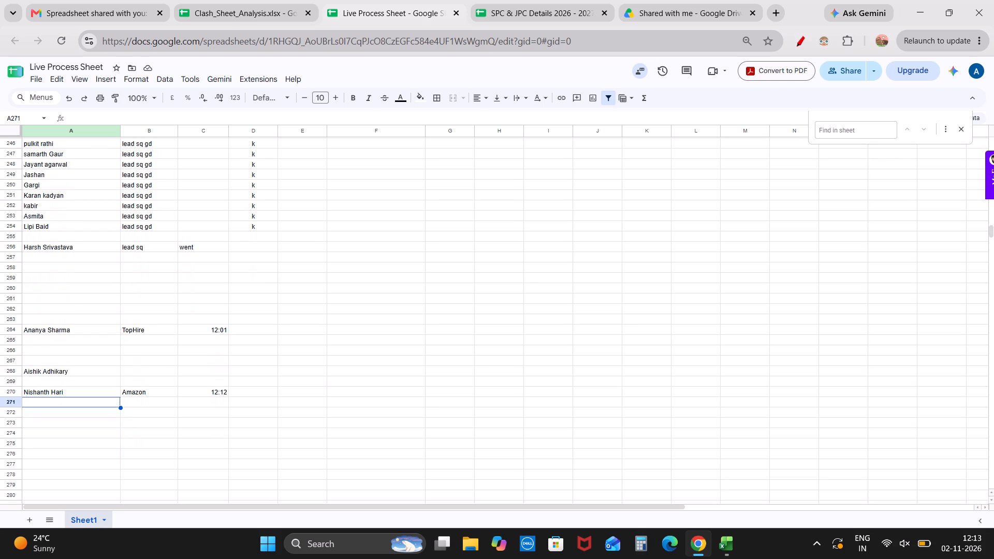
scroll(78, 396, down, 1)
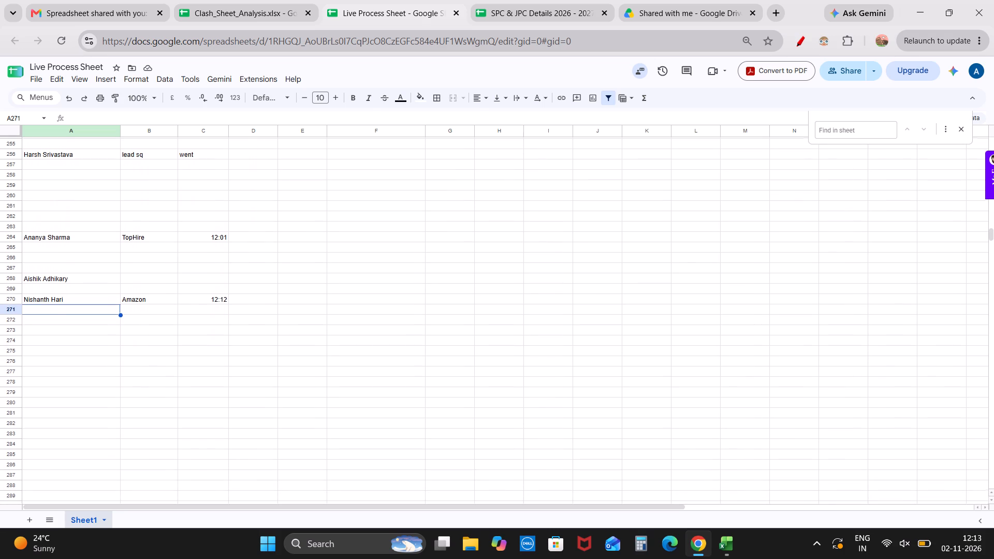
scroll(78, 396, down, 1)
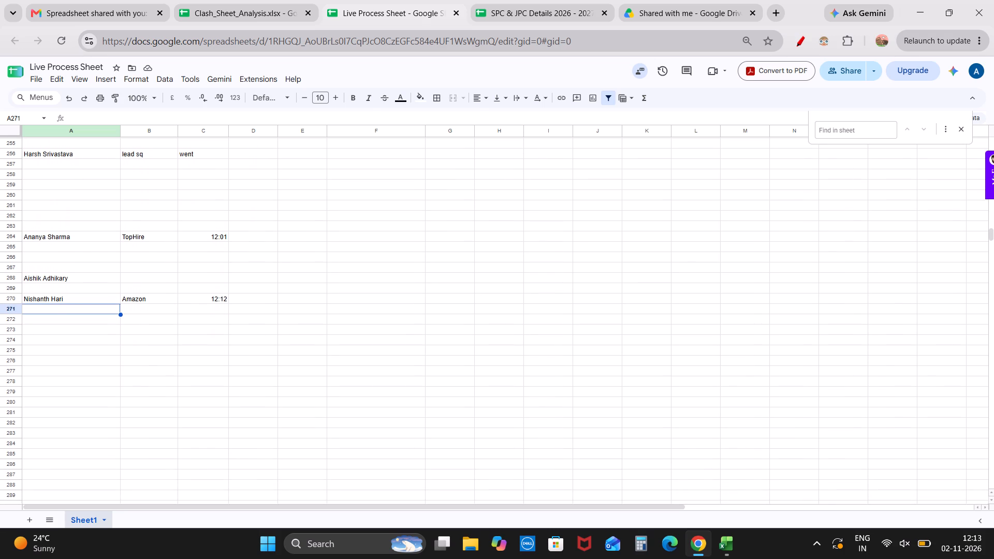
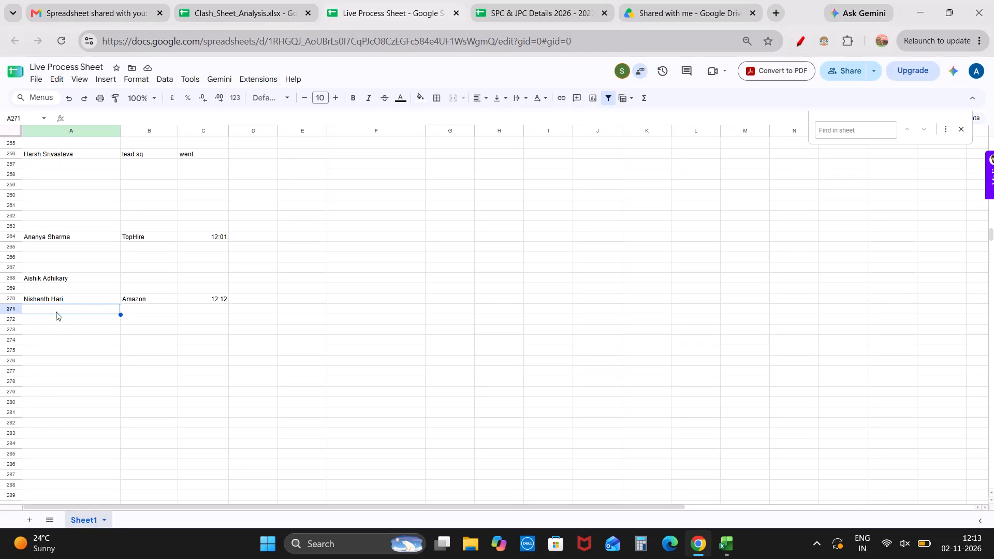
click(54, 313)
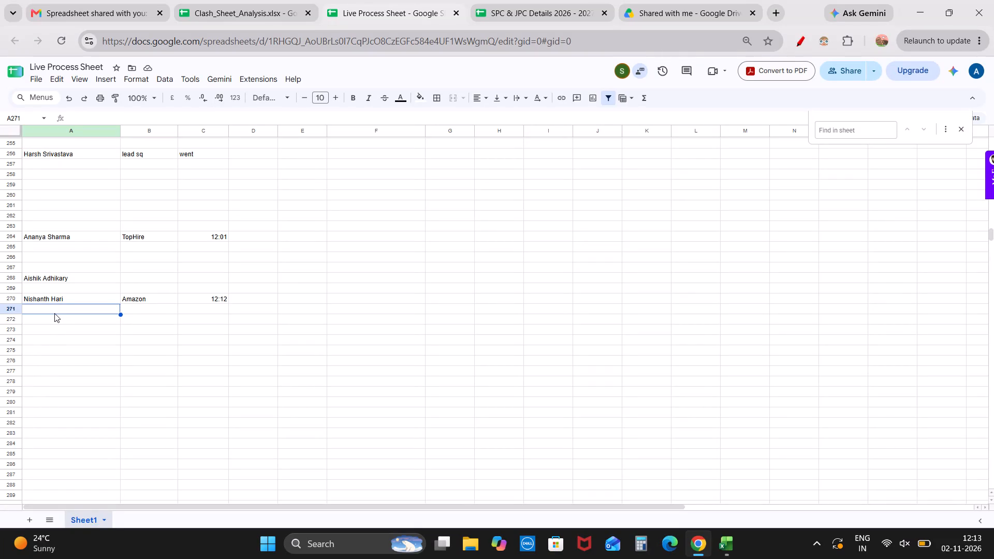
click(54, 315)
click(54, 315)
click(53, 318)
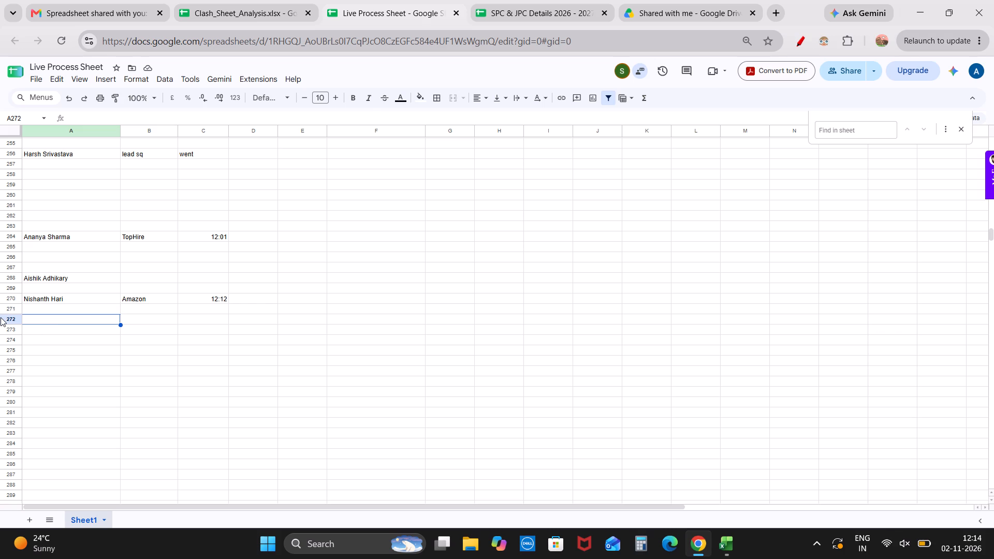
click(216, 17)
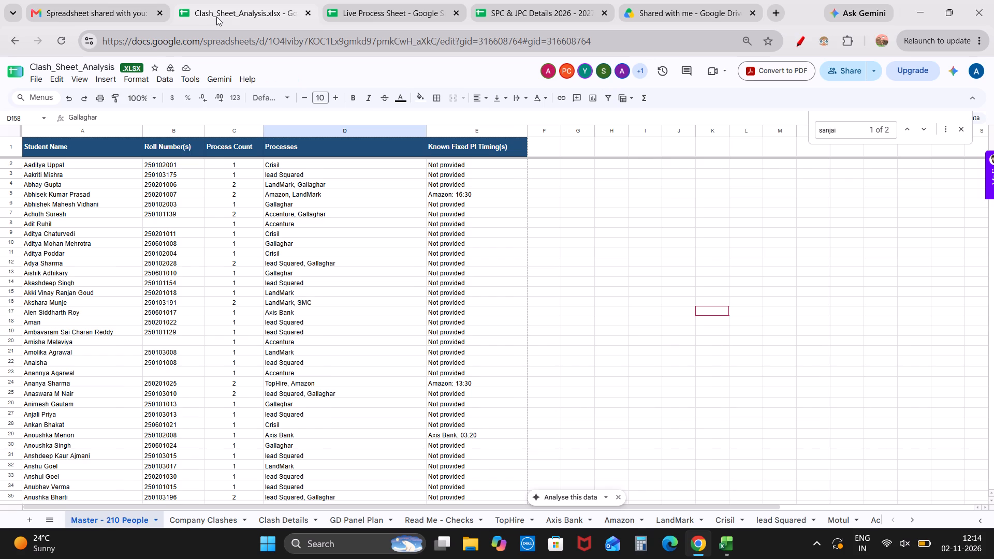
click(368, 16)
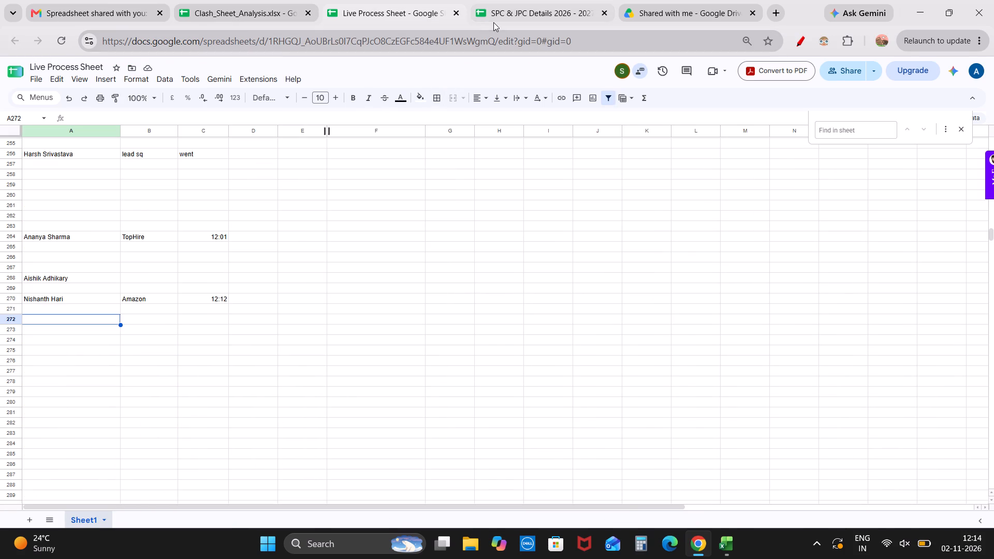
Switch to Clash_Sheet_Analysis, search the Master - 210 People sheet for "vibhor" and advance to the next match.
click(241, 23)
scroll(218, 252, down, 8)
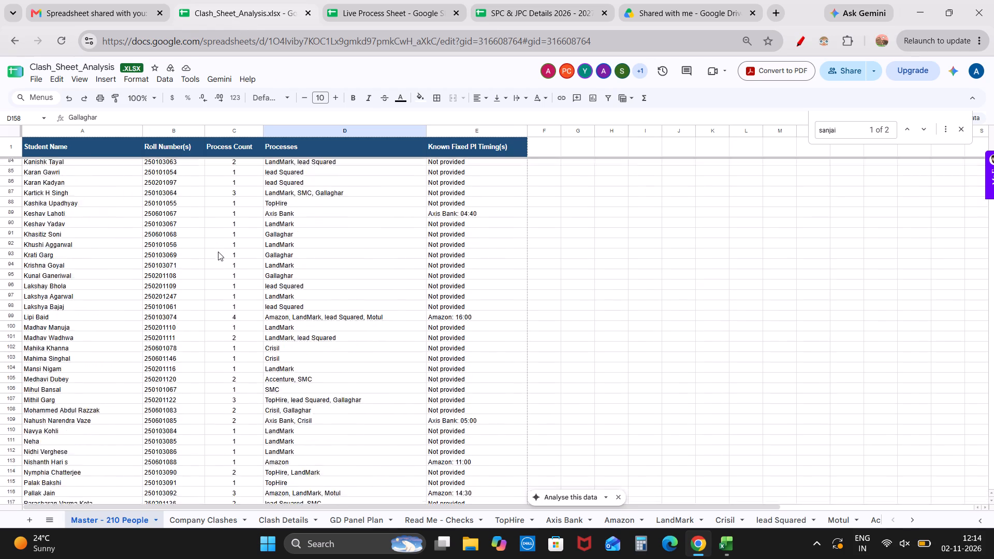
scroll(218, 252, down, 2)
key(ctrl+f)
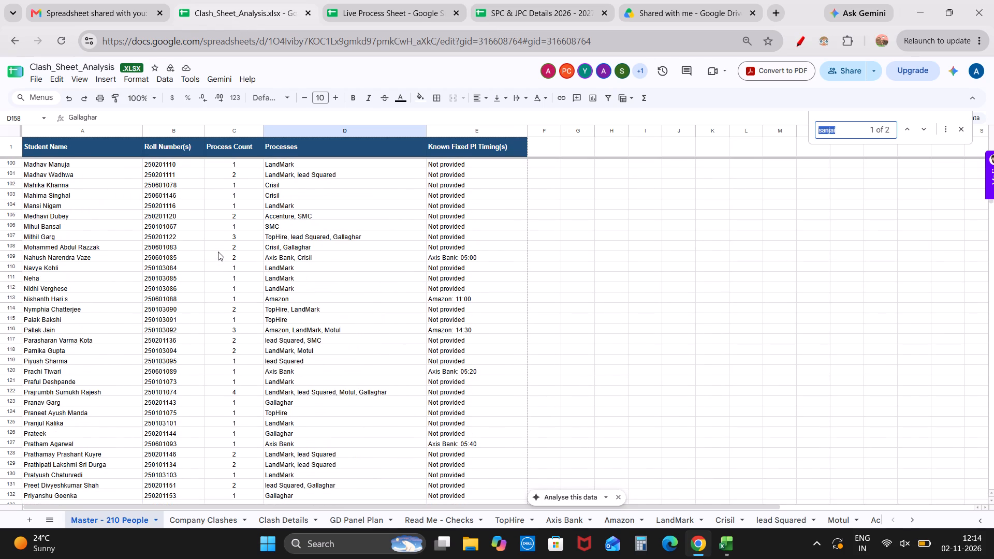
text(vibh)
text(or)
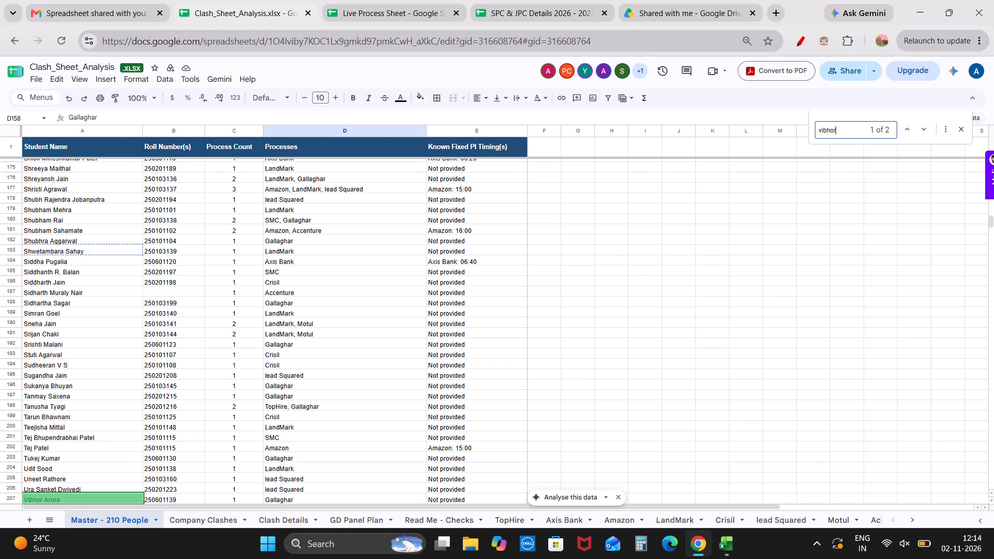
drag(218, 252, 441, 339)
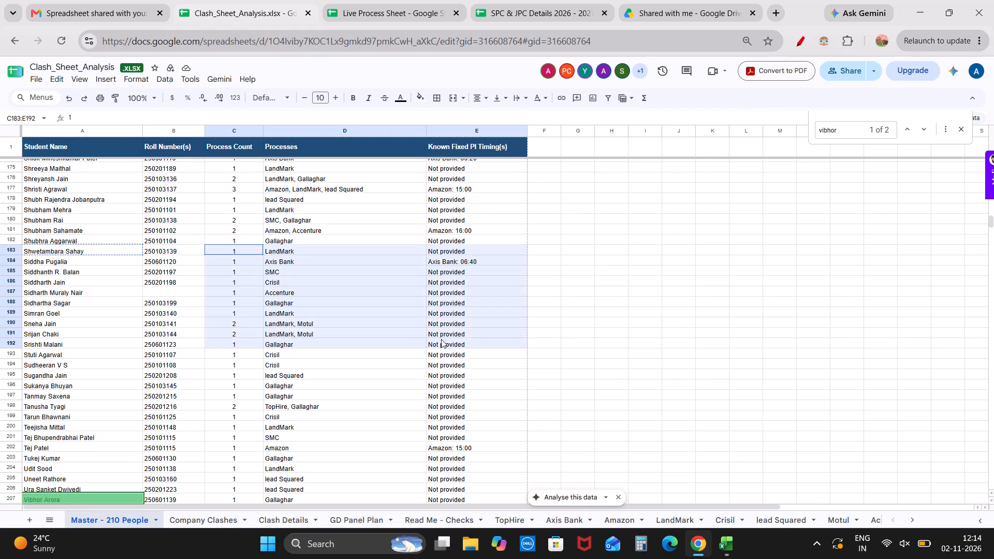
drag(441, 339, 400, 291)
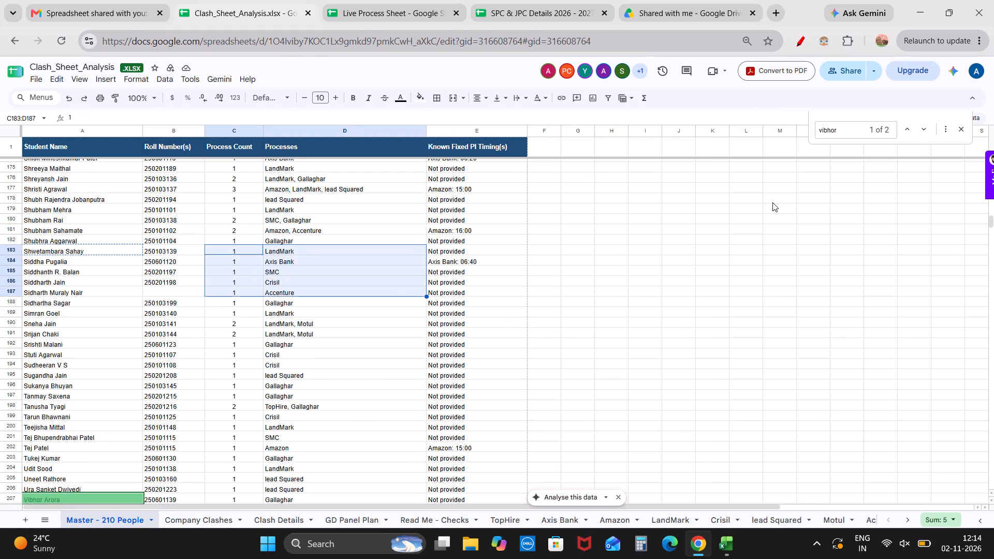
click(917, 130)
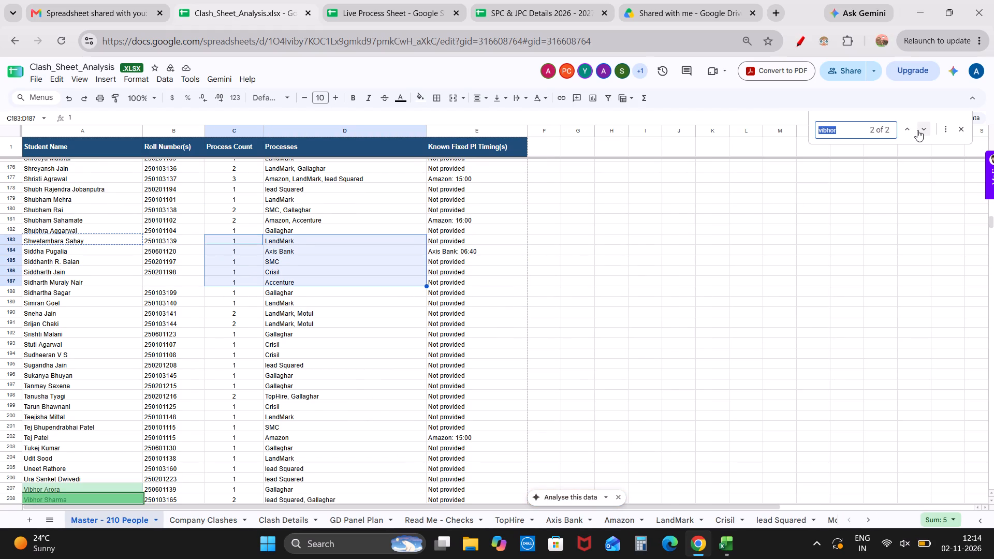
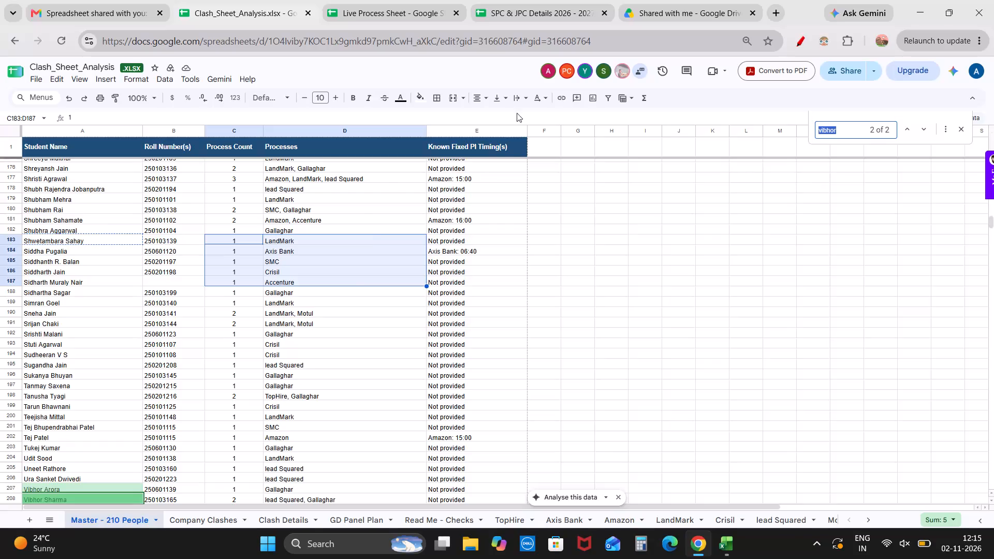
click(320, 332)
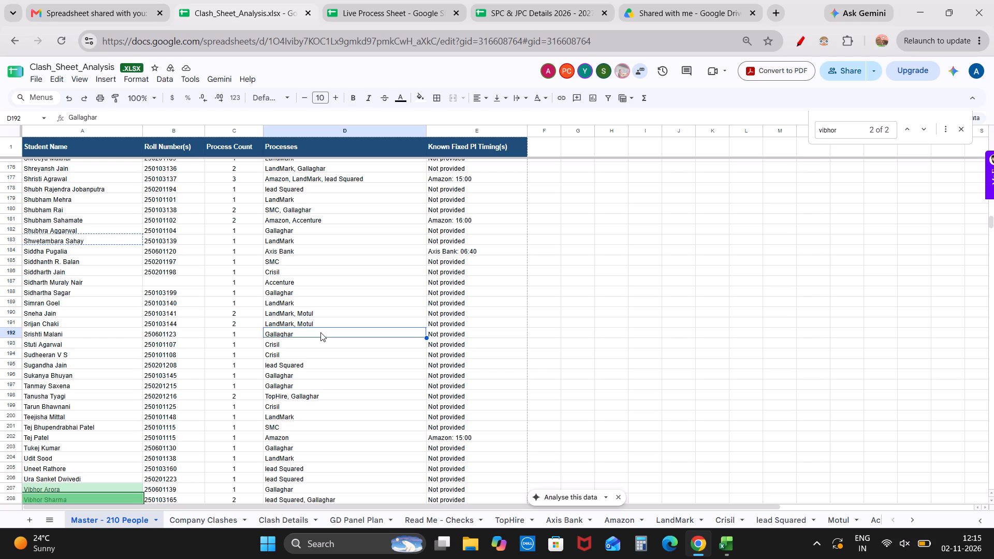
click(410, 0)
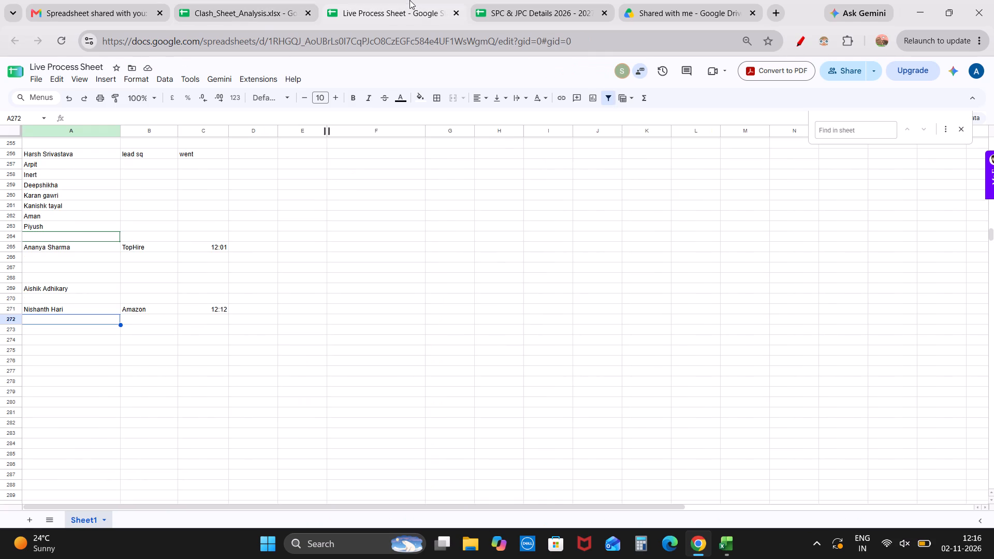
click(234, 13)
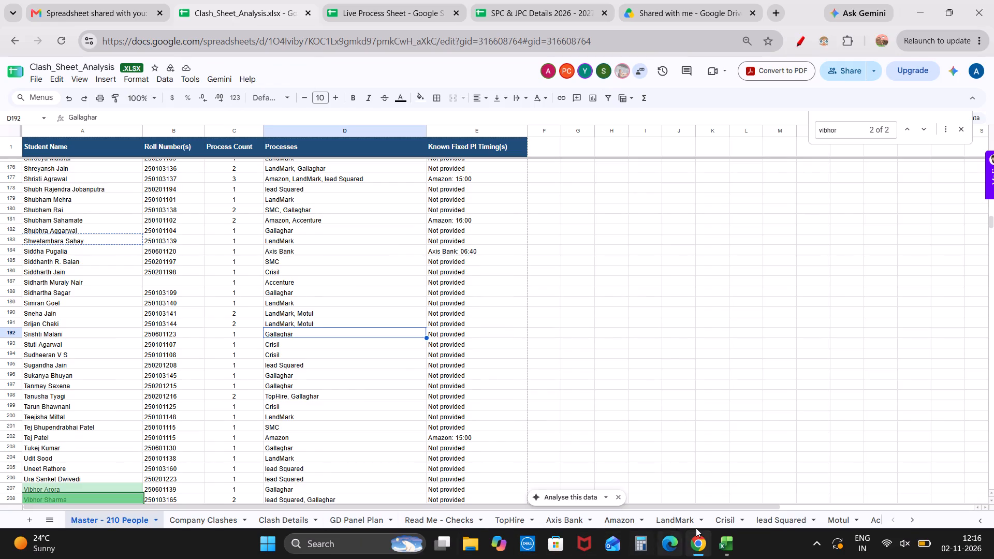
Open the Accenture sheet in Clash_Sheet_Analysis and go through the shortlisted candidate names down to row 15.
scroll(705, 519, left, 2)
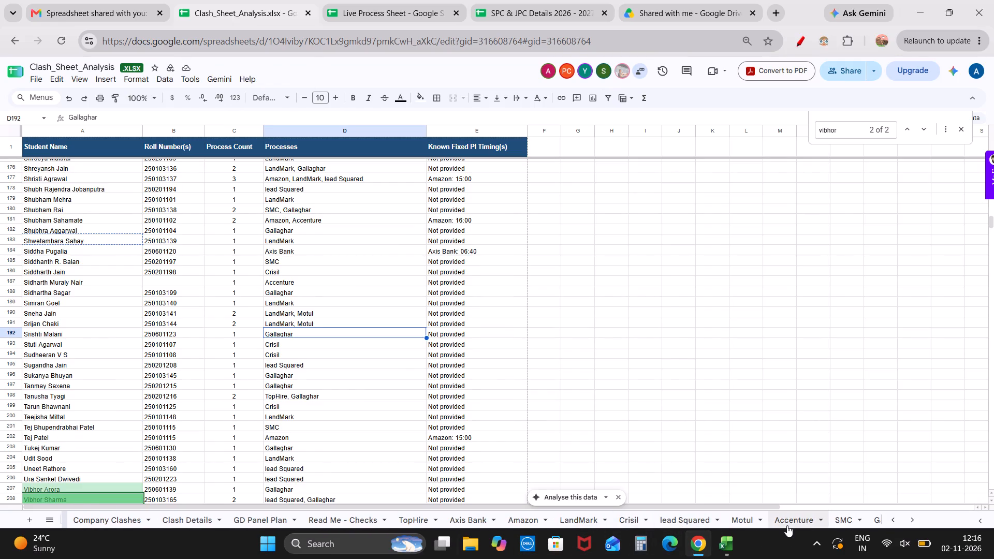
click(787, 525)
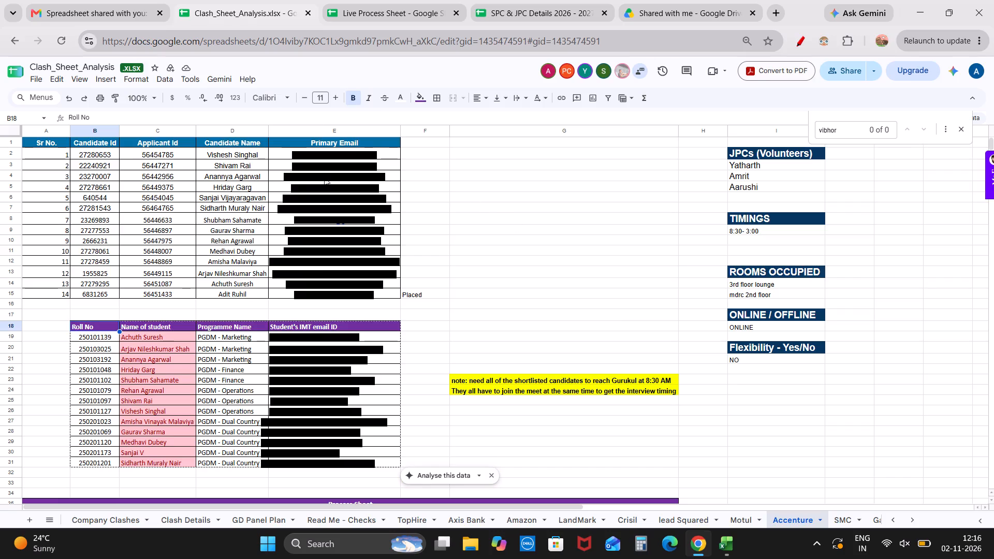
click(239, 233)
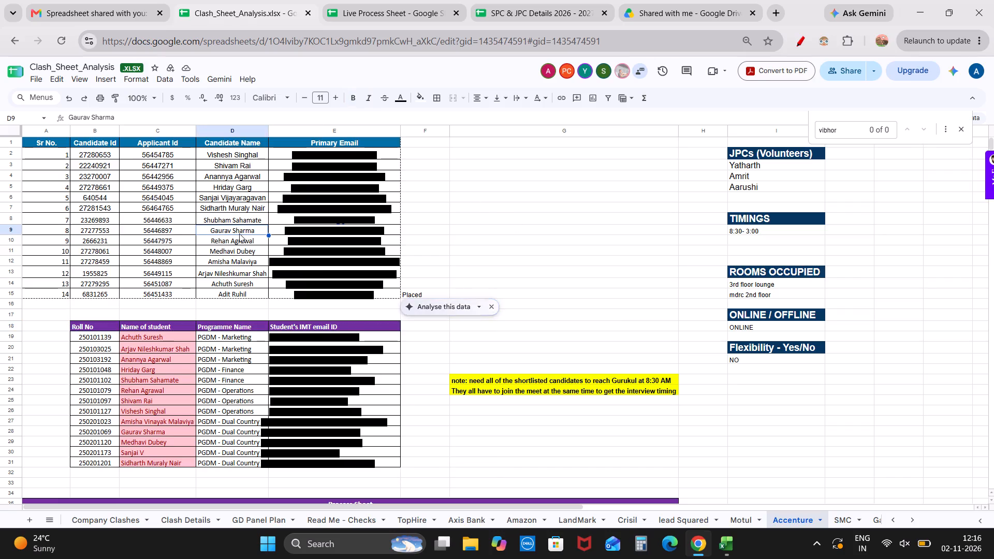
click(238, 241)
click(237, 257)
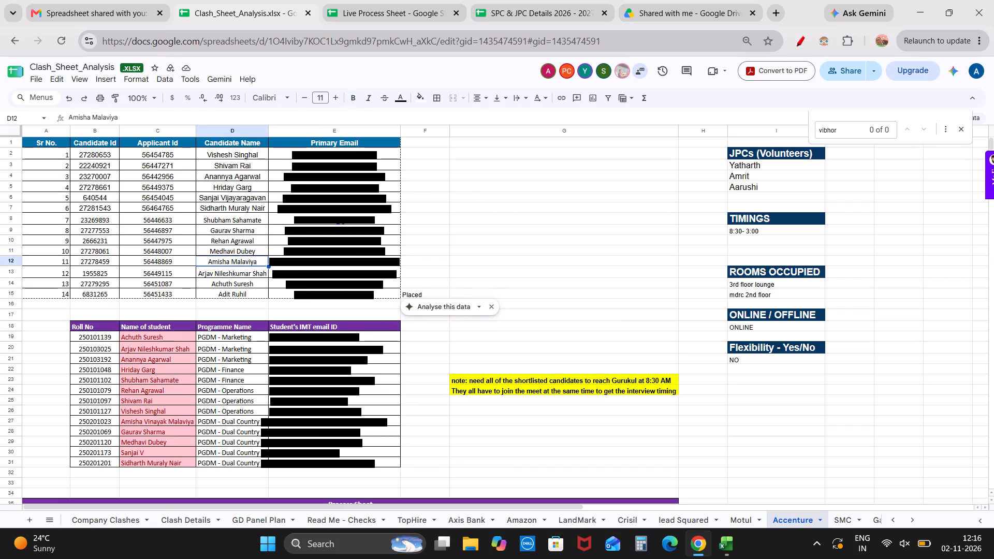
click(232, 287)
click(231, 293)
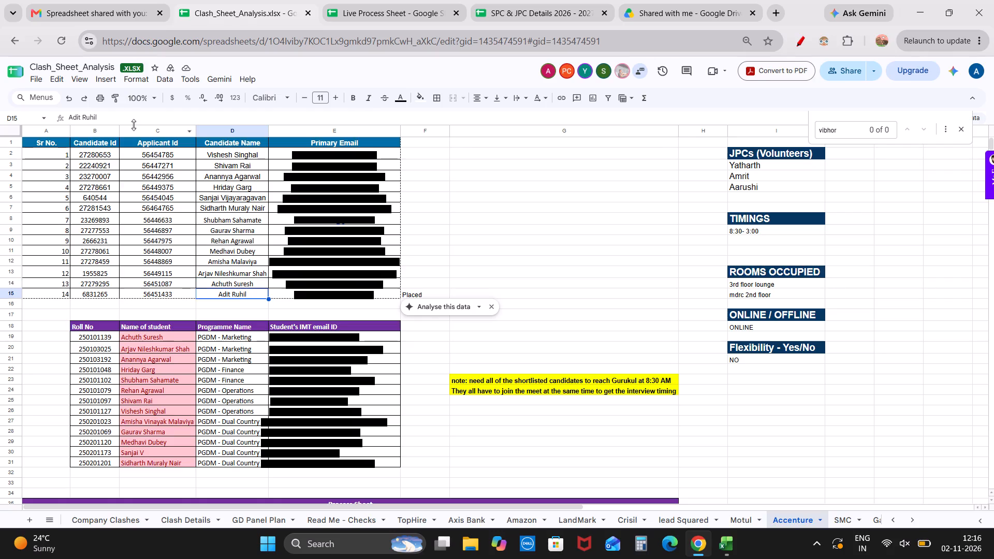
Switch to the Live Process Sheet, check its latest entries and reload the page.
click(404, 2)
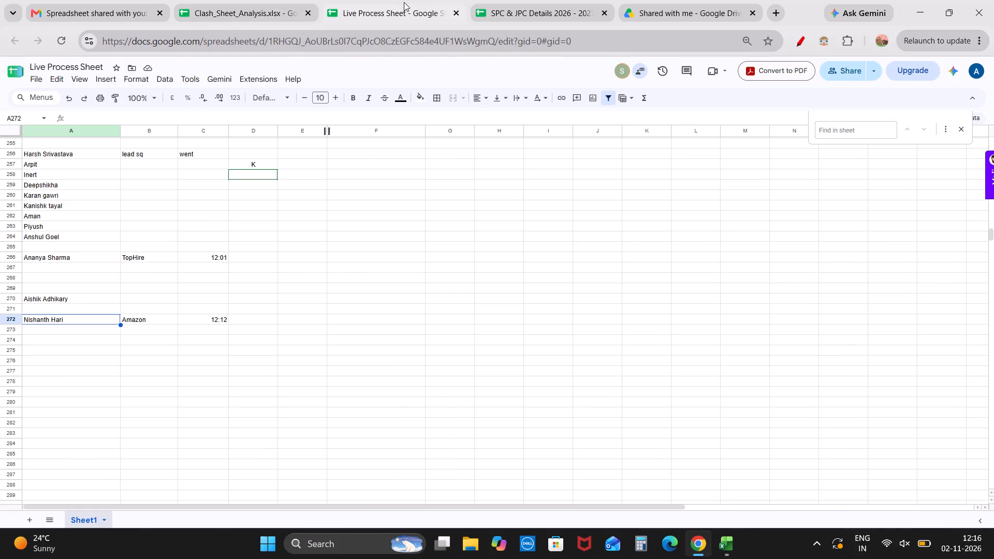
click(332, 300)
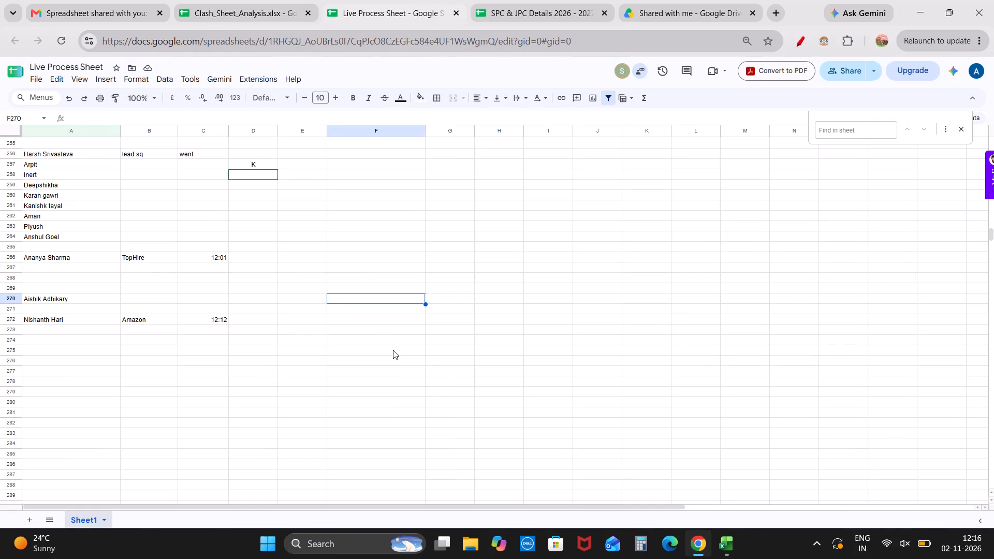
click(393, 350)
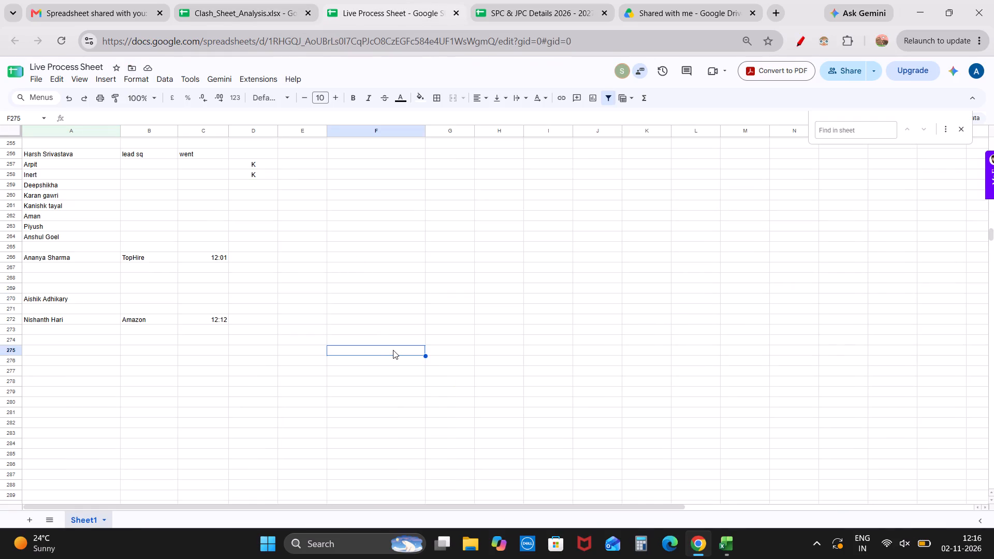
double_click(166, 201)
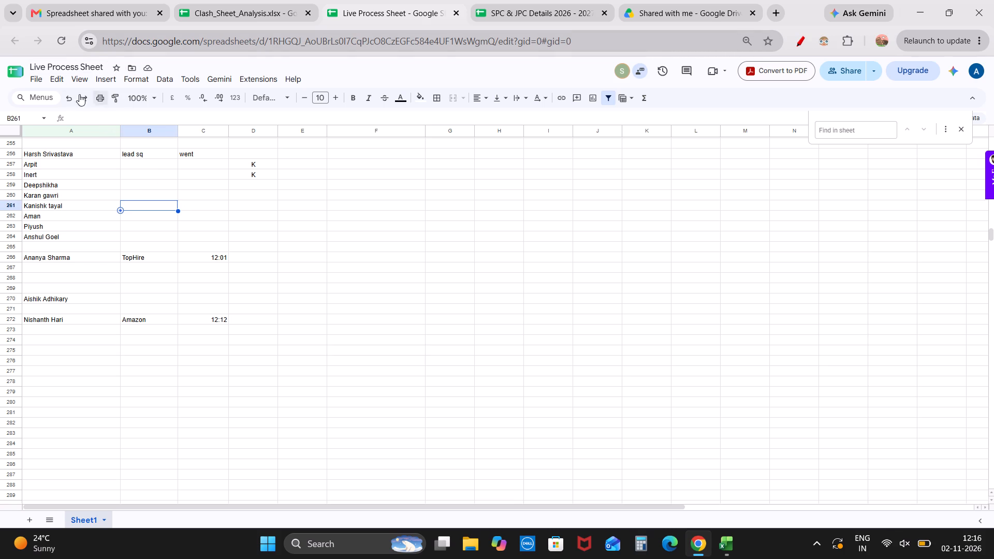
click(67, 38)
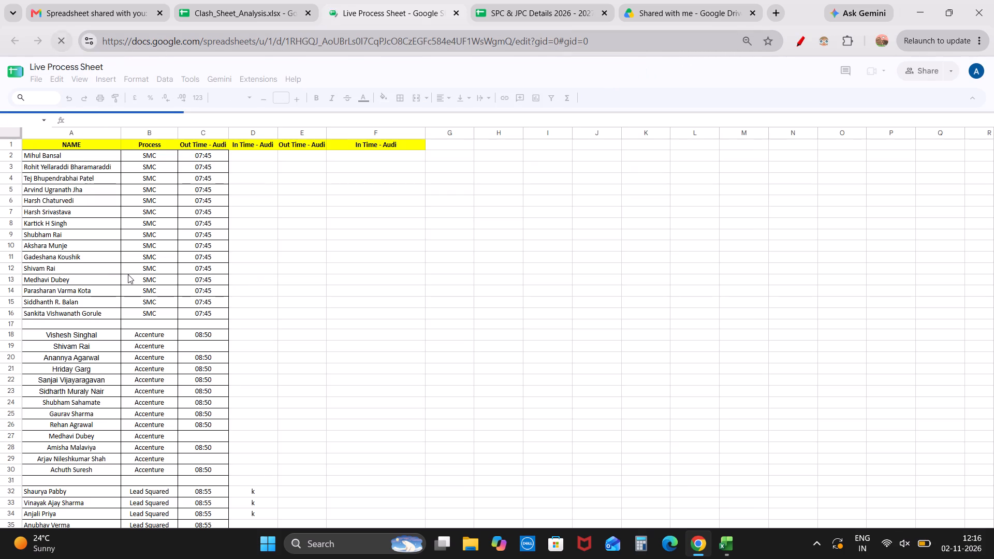
Fill the K mark from cell D258 down through D264 for the remaining candidates in that group.
scroll(128, 274, down, 8)
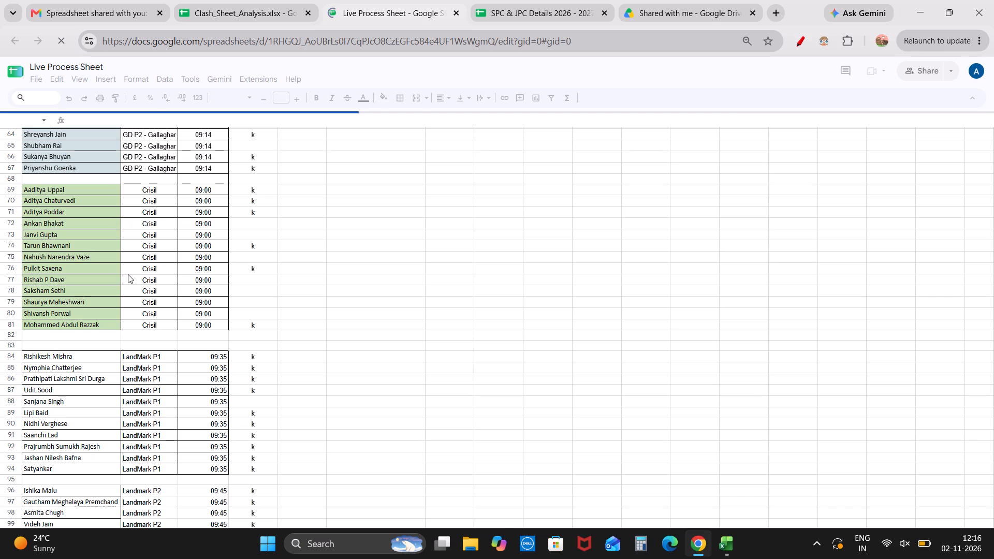
scroll(128, 274, down, 4)
scroll(128, 274, up, 1)
scroll(128, 274, down, 2)
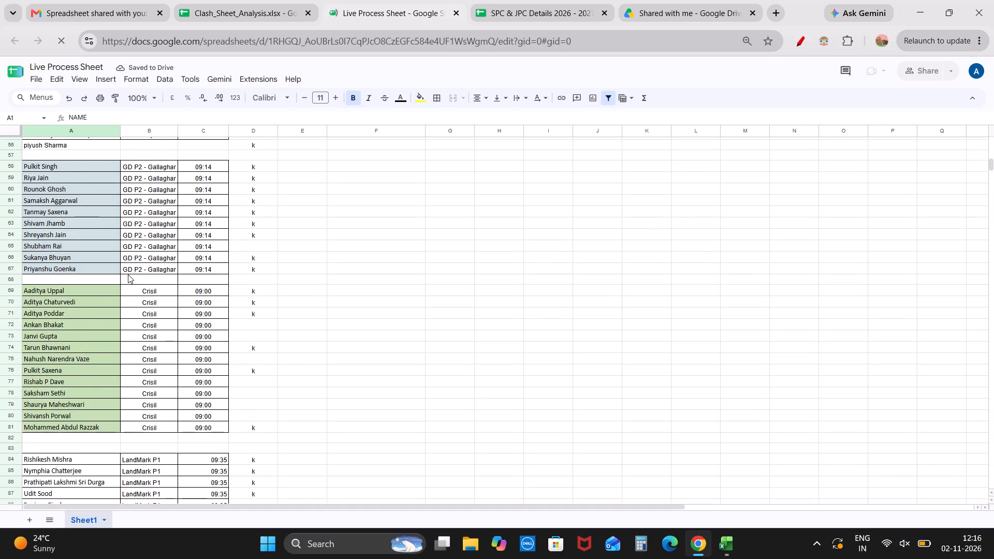
scroll(128, 274, down, 5)
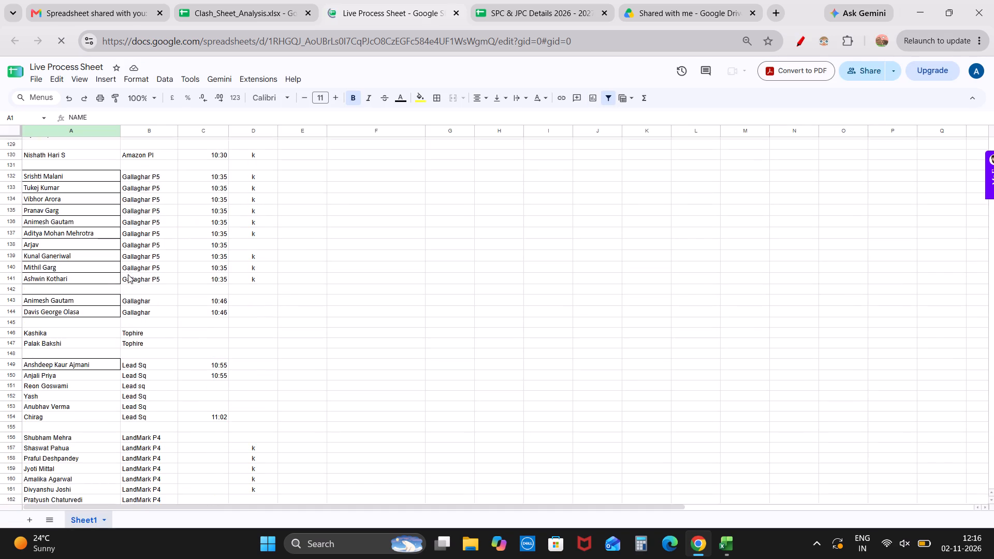
scroll(128, 274, down, 5)
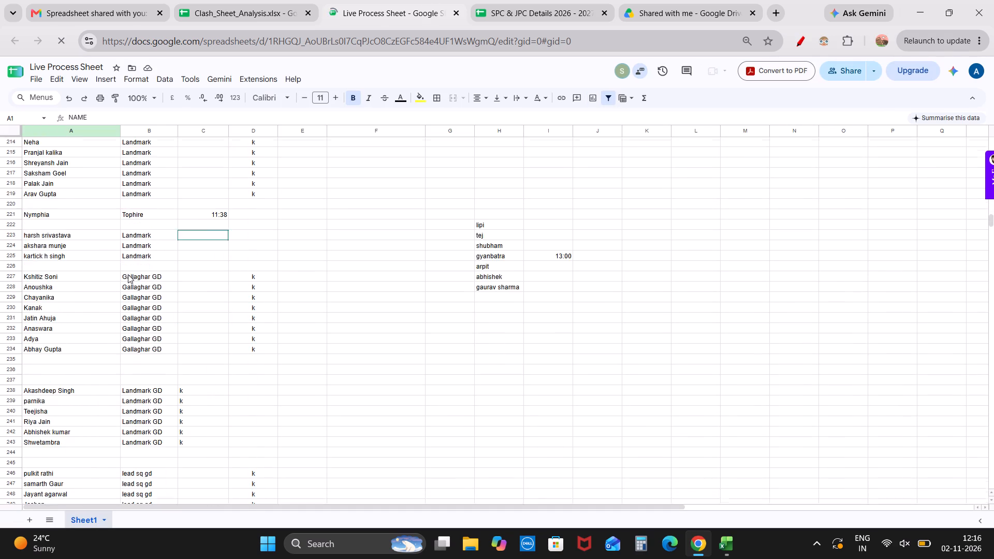
scroll(128, 274, down, 5)
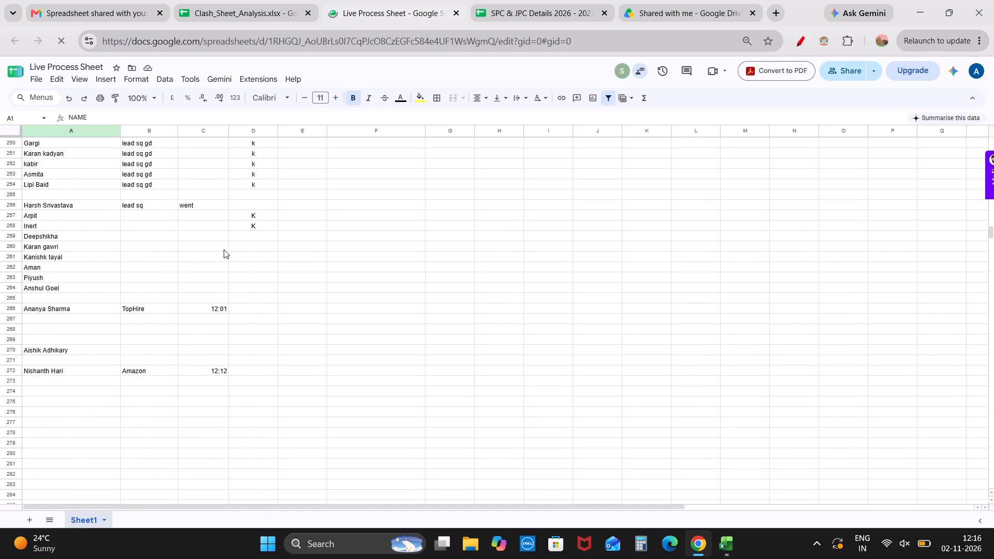
click(257, 228)
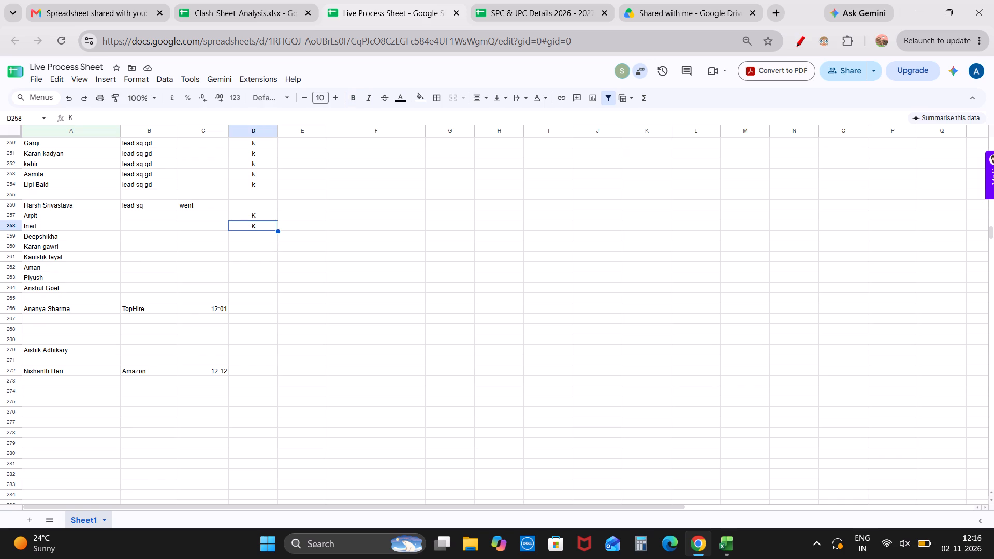
drag(278, 230, 276, 286)
drag(276, 286, 276, 285)
click(441, 304)
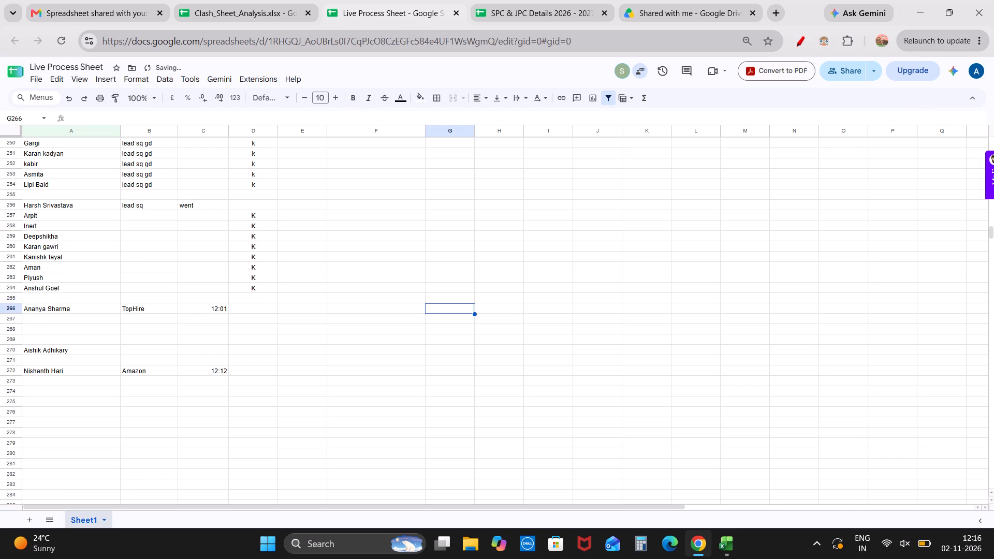
Search the Live Process Sheet for "Vibhor" and look through the surrounding process entries.
key(ctrl+f)
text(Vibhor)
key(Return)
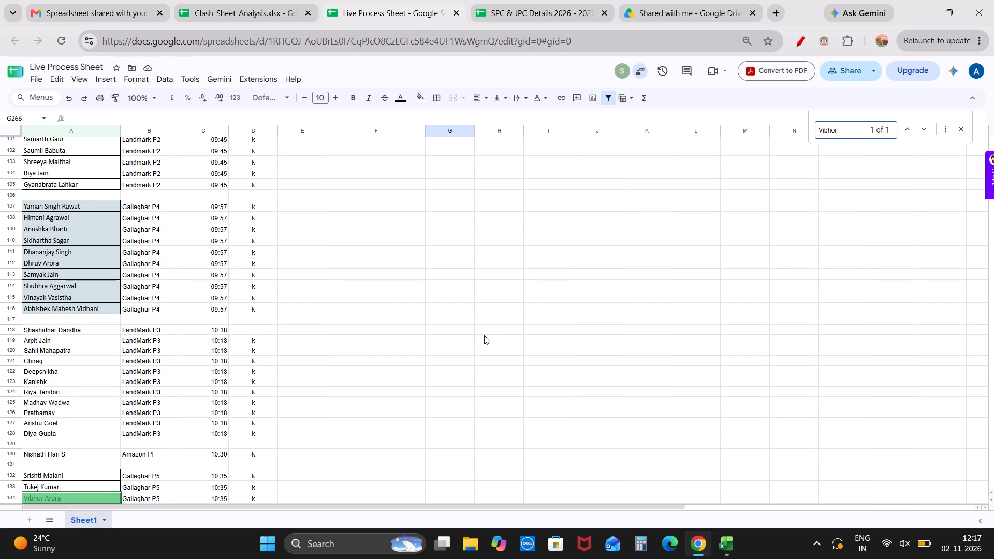
scroll(484, 335, up, 4)
scroll(484, 335, down, 1)
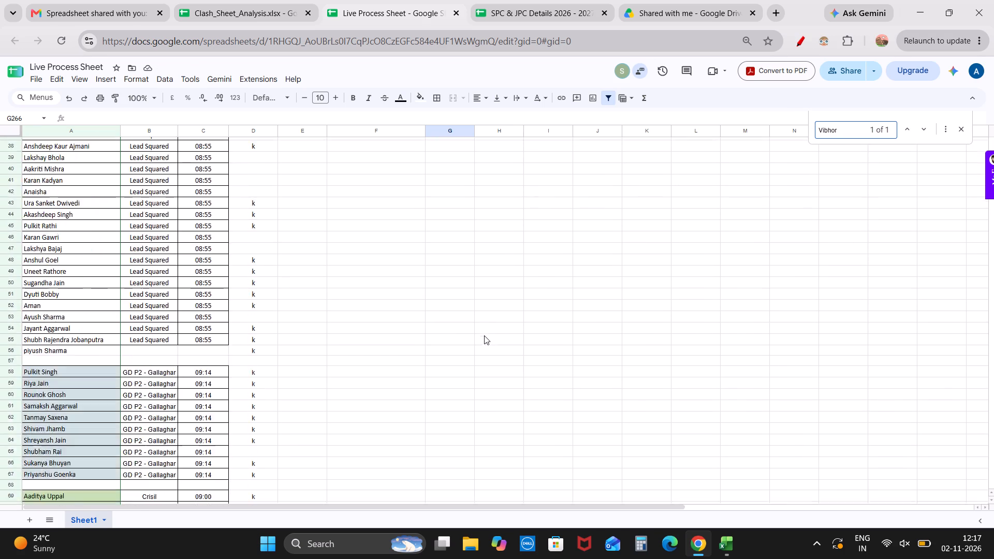
scroll(484, 335, down, 1)
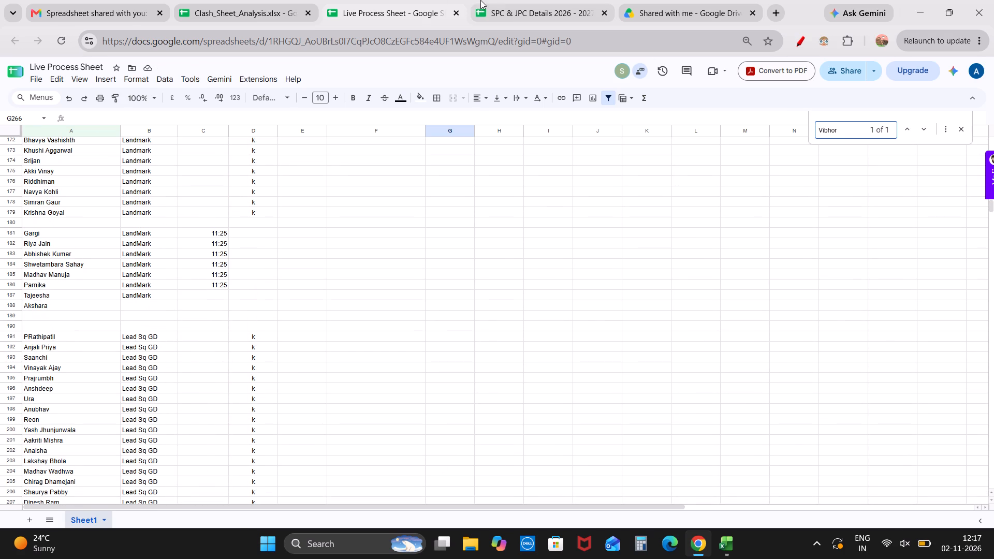
Return to the Master - 210 People sheet in Clash_Sheet_Analysis and check the processes listed for the two Vibhor entries.
click(252, 0)
scroll(139, 519, right, 5)
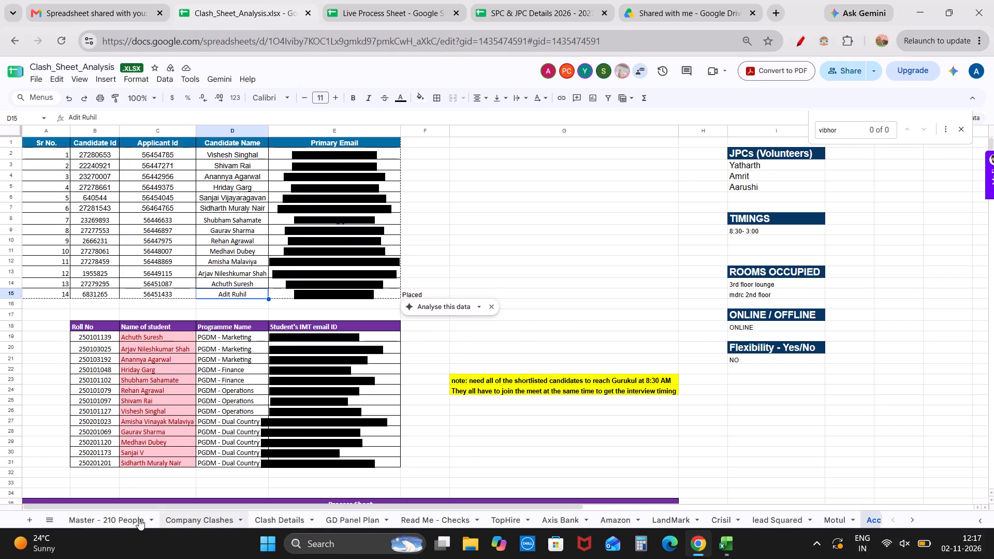
click(118, 519)
click(258, 353)
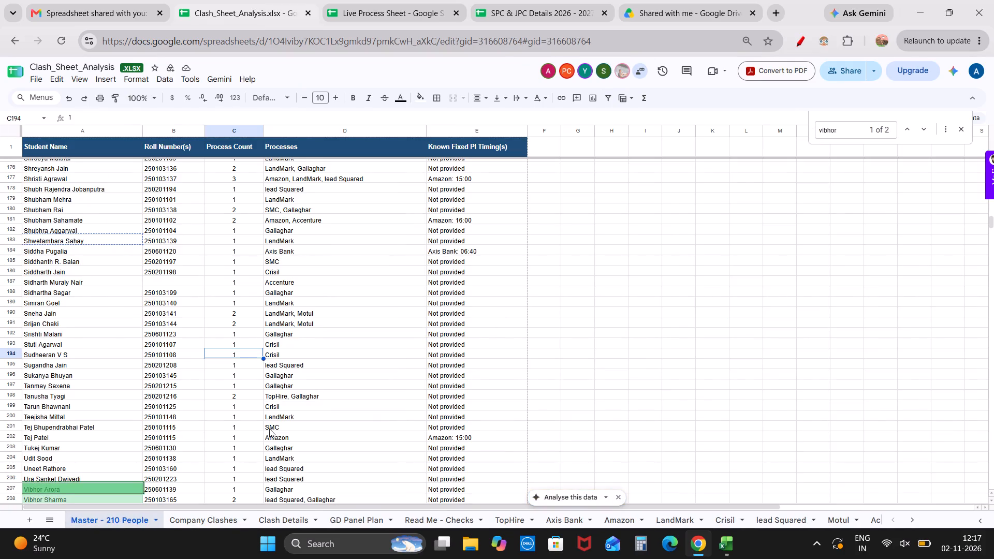
scroll(269, 429, down, 1)
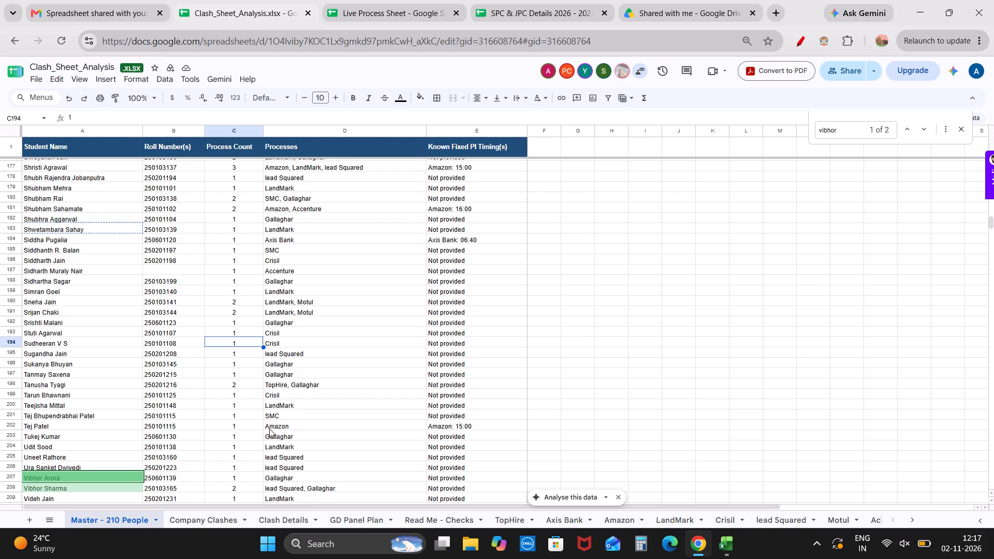
click(353, 7)
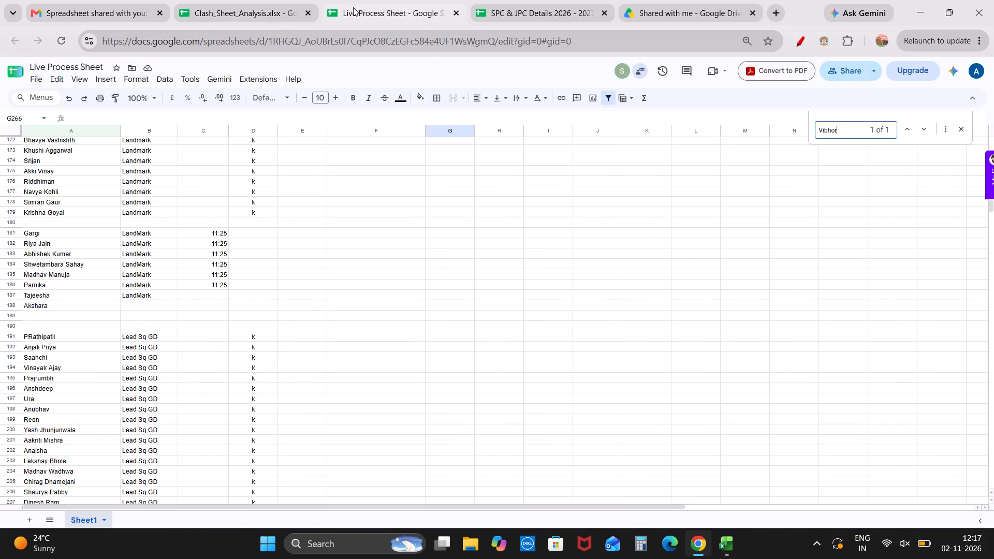
click(282, 1)
Switch to the Live Process Sheet and enter candidate Adya's full name in cell A275.
click(421, 0)
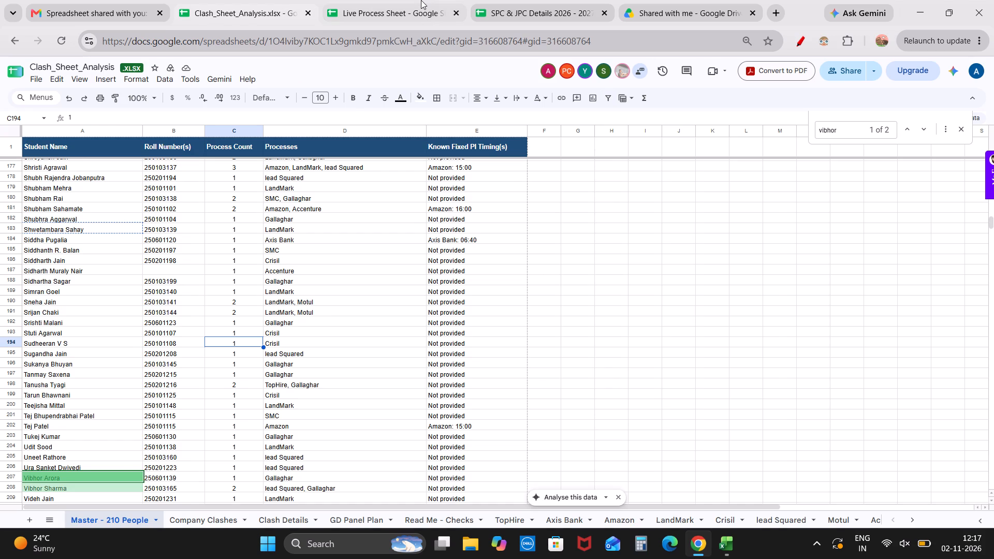
scroll(244, 296, down, 6)
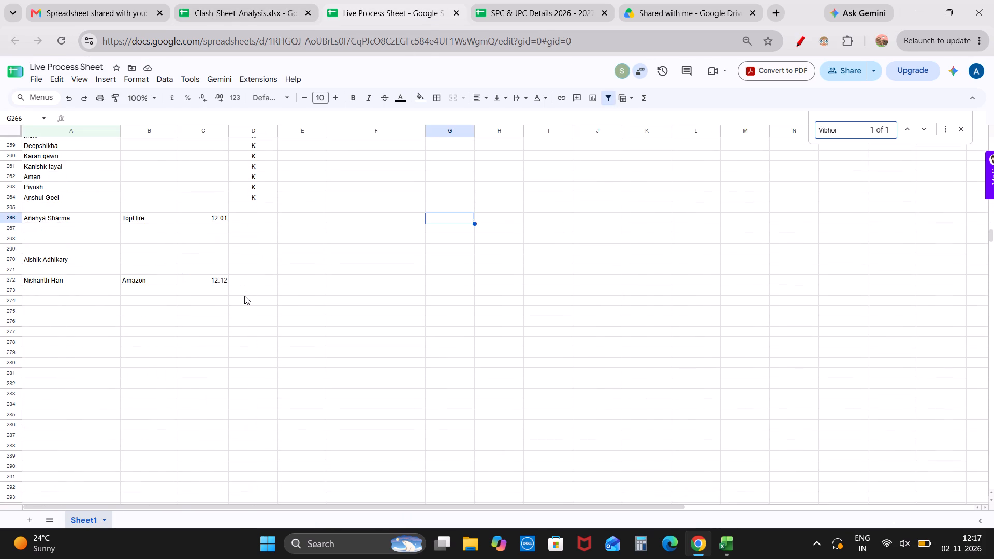
click(89, 313)
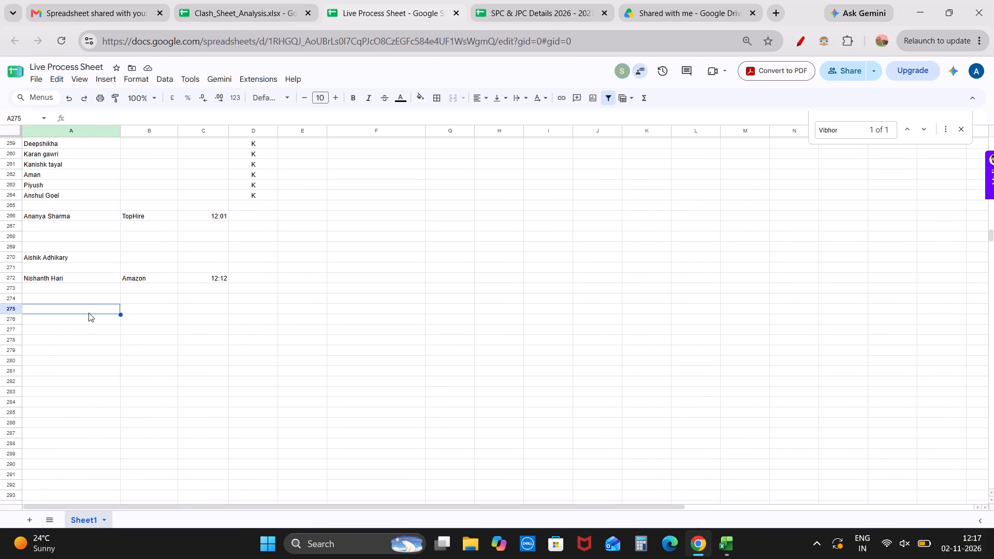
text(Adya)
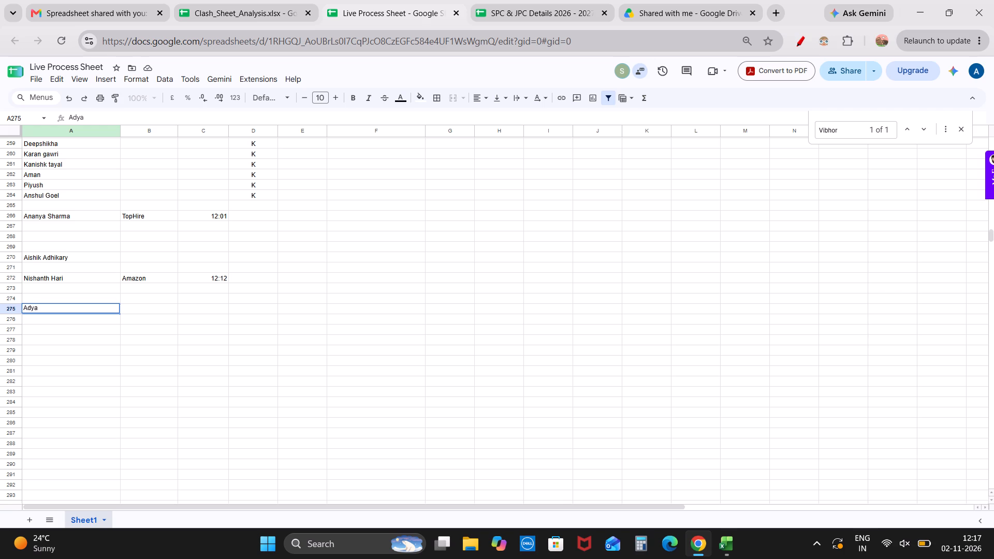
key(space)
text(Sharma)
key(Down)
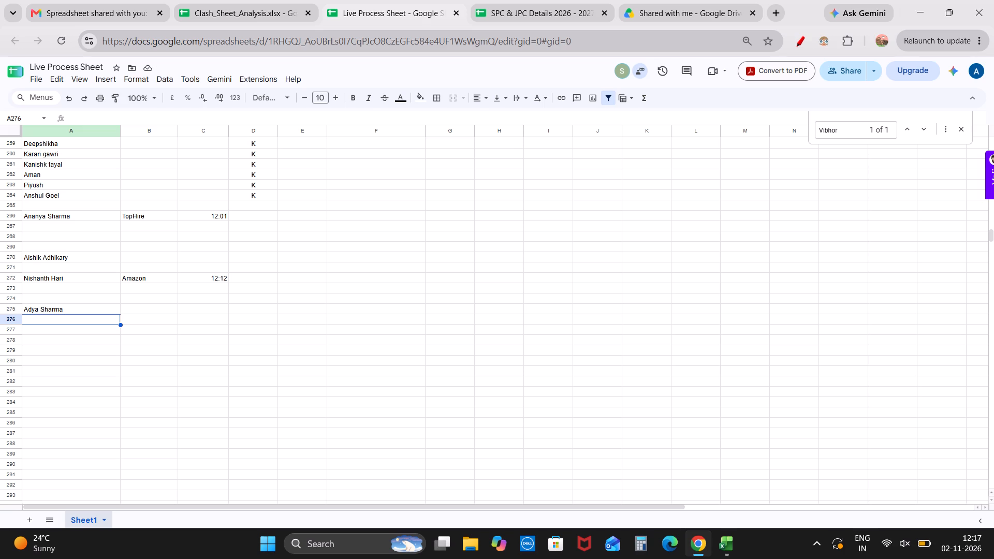
Switch to Clash_Sheet_Analysis, search the Master - 210 People sheet for "Preet" and check the processes and PI timings listed.
click(210, 1)
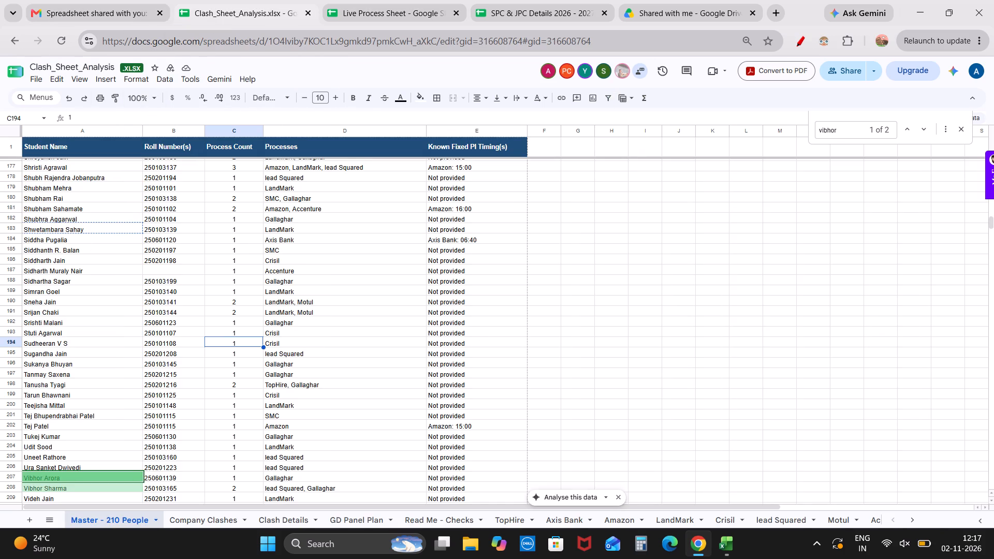
drag(841, 134, 796, 134)
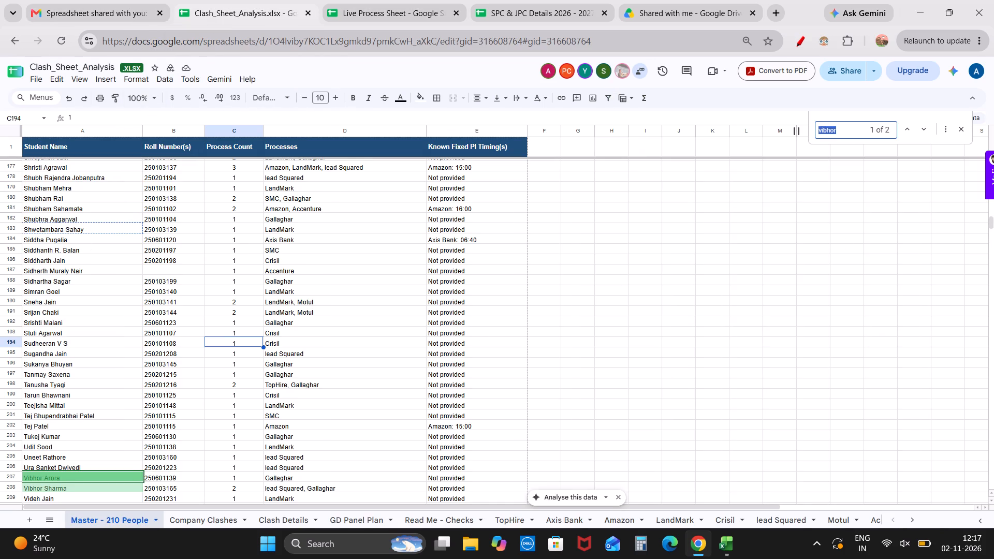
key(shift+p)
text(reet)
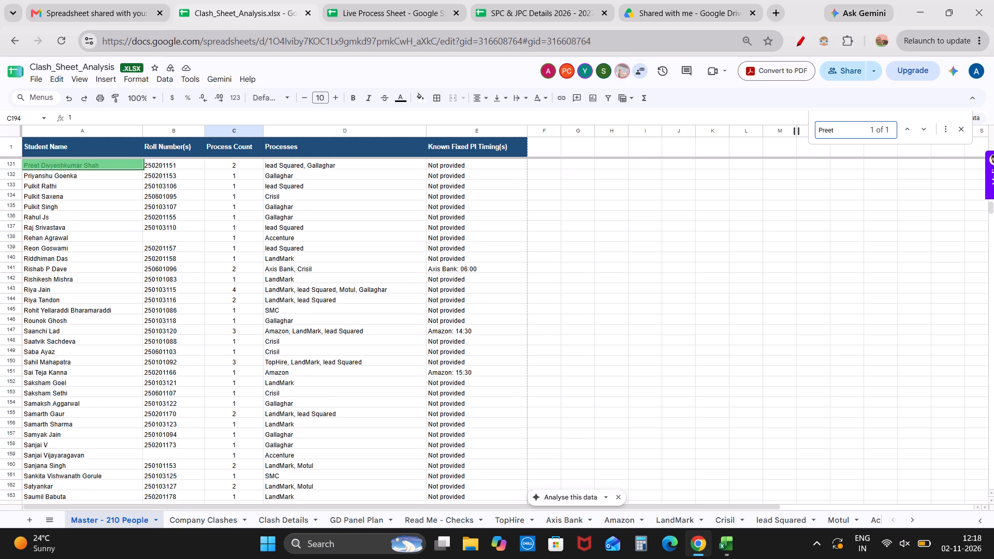
drag(835, 130, 813, 130)
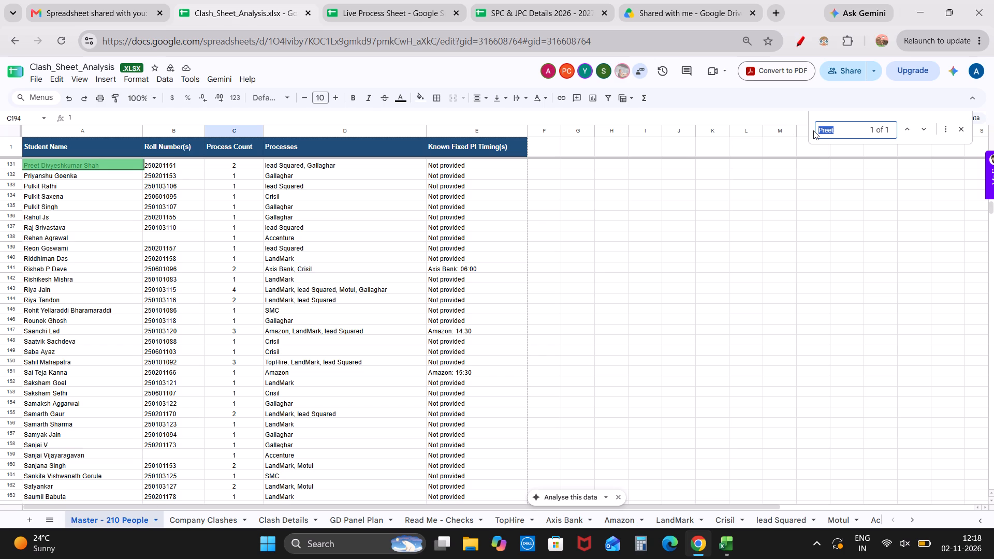
Open the Amazon sheet of Clash_Sheet_Analysis and review its PI time slots and clashes.
click(607, 518)
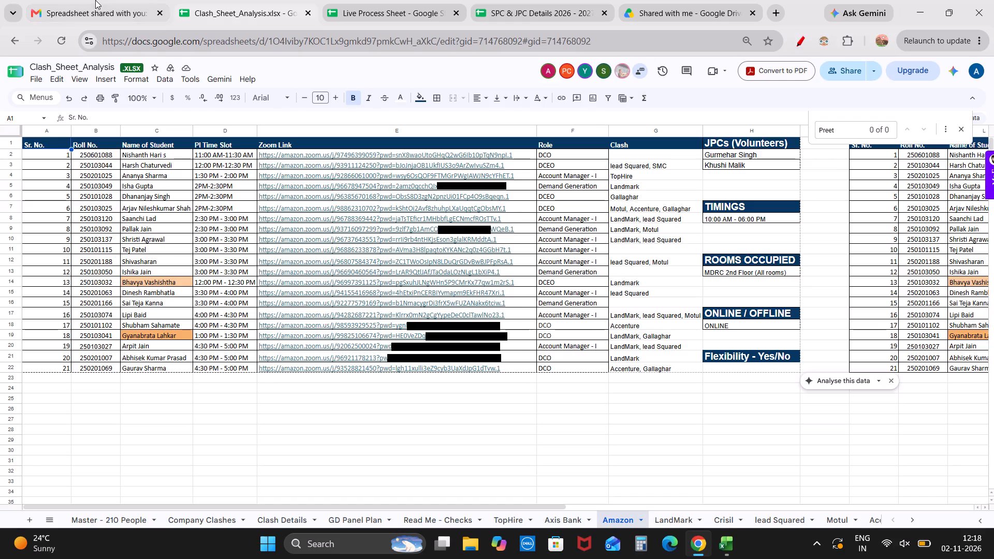
In the Live Process Sheet, search for "Saksham" and enter k in cell D78 for the matching Crisil candidate.
click(363, 2)
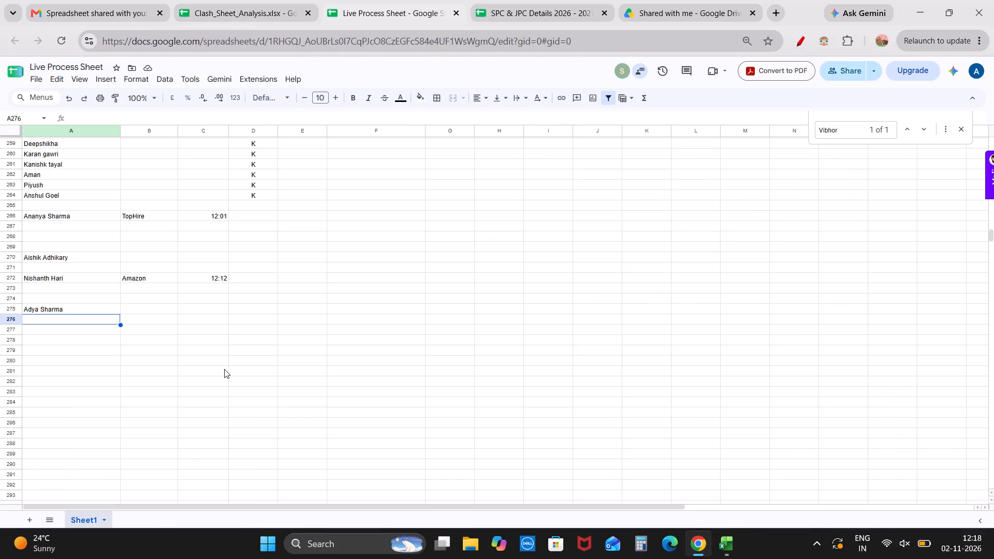
scroll(224, 369, up, 1)
scroll(217, 437, up, 1)
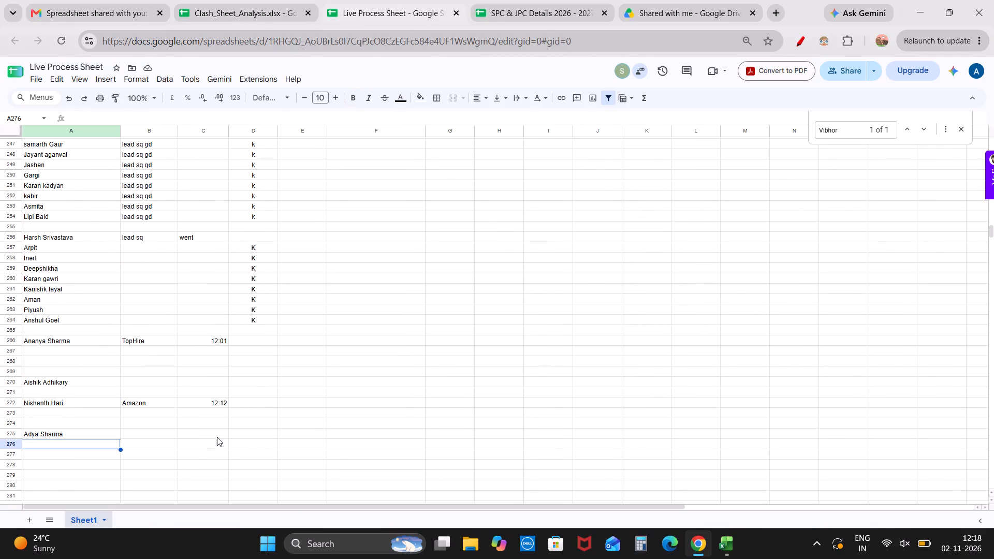
click(205, 309)
key(ctrl+f)
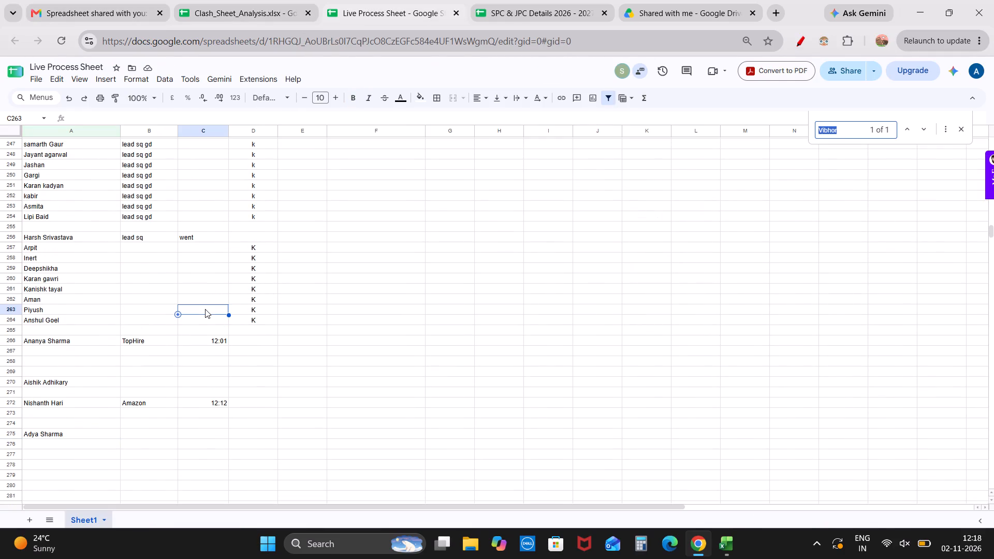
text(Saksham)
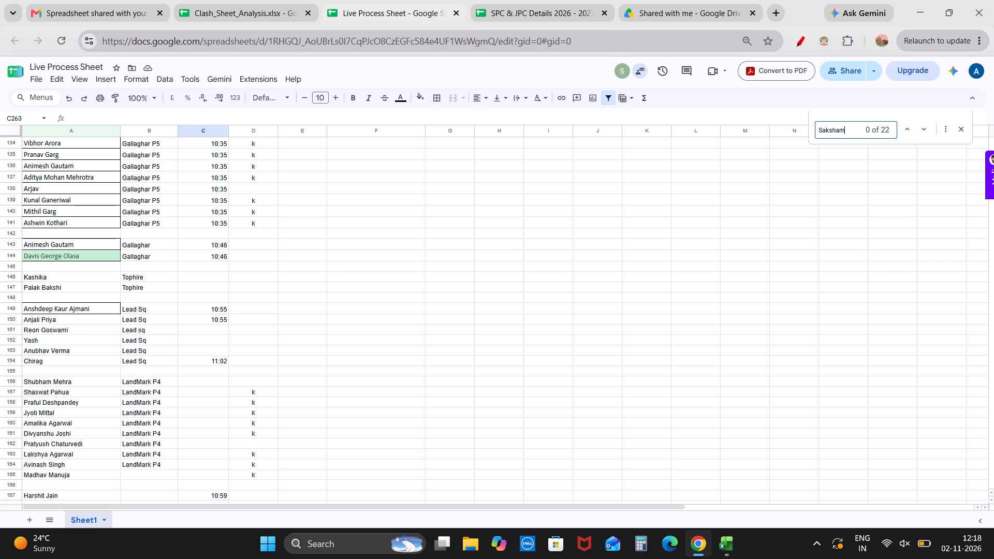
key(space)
scroll(211, 277, up, 1)
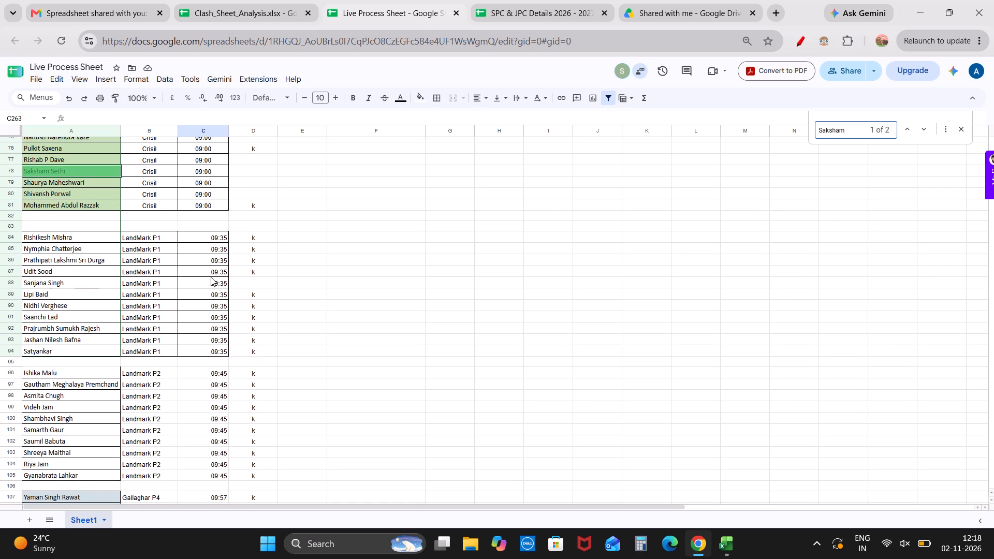
click(257, 169)
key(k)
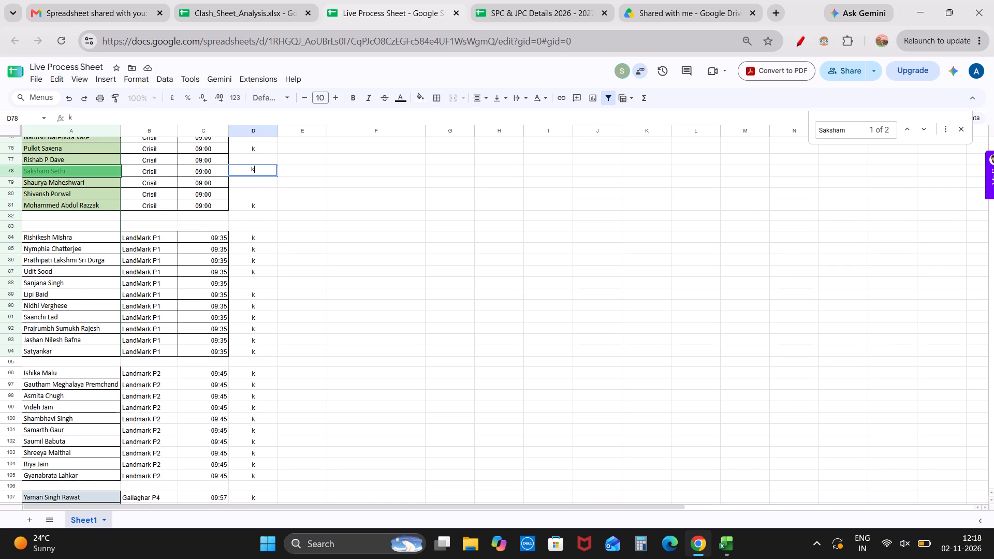
click(314, 189)
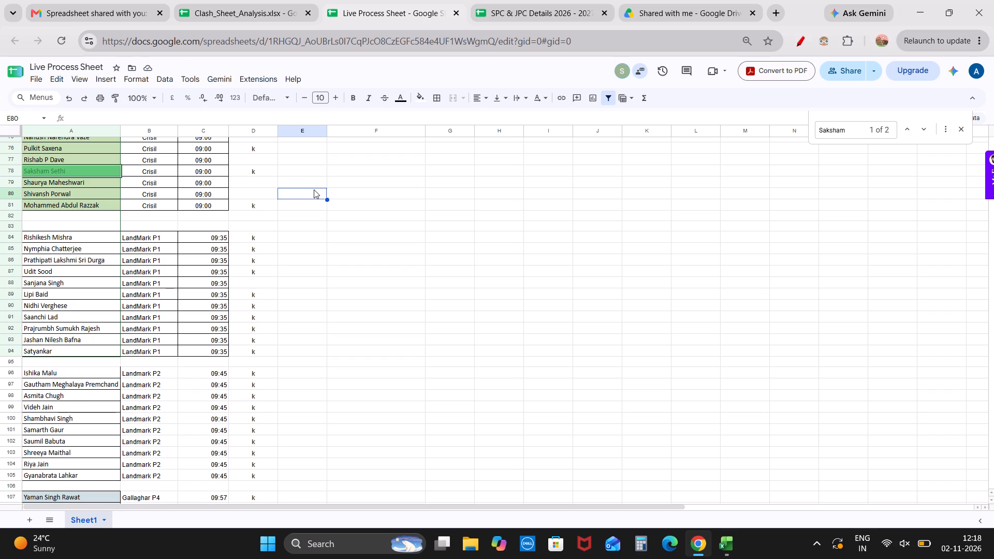
Look over the Crisil 09:00 group and save the Live Process Sheet.
scroll(314, 189, up, 2)
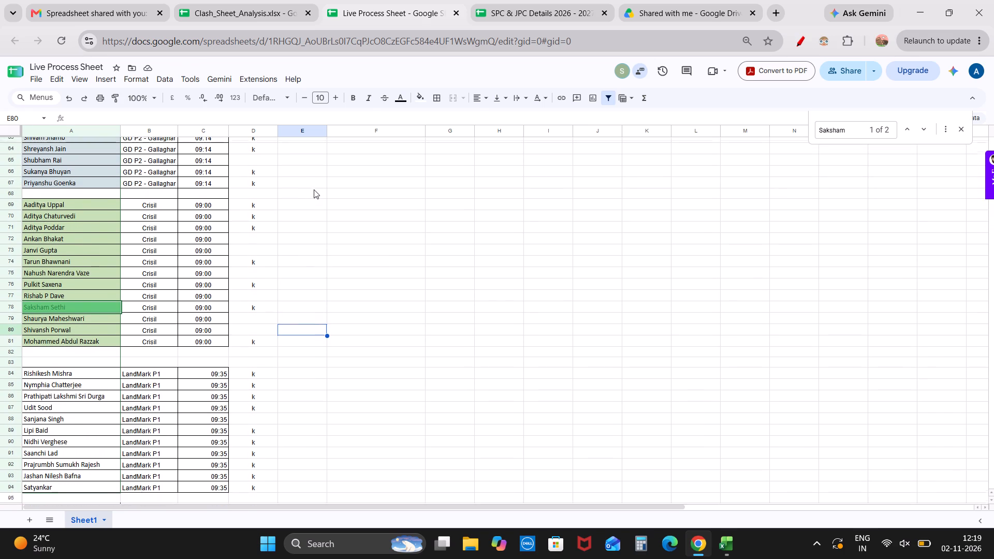
scroll(314, 189, up, 1)
click(360, 268)
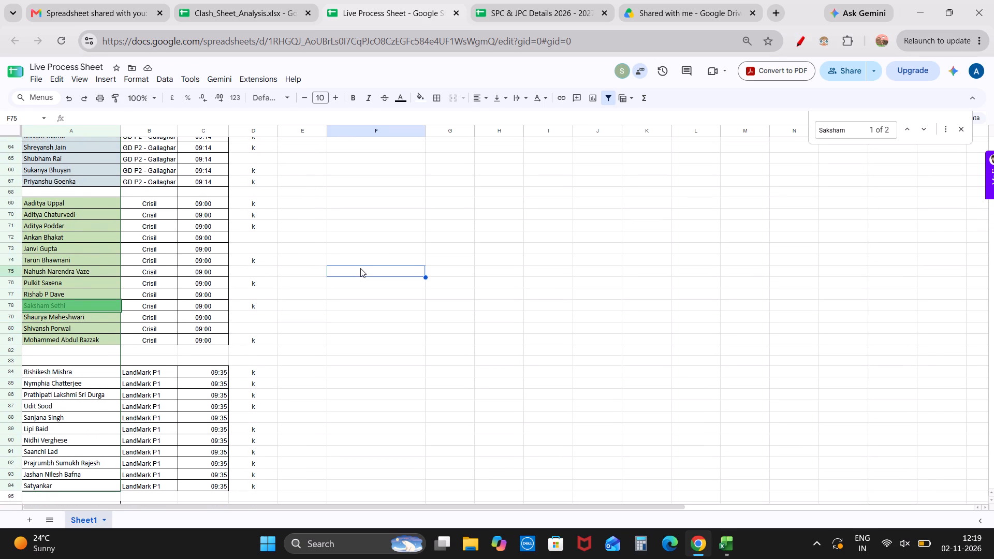
key(ctrl+s)
key(ctrl+s)
key(ctrl+s)
key(ctrl+s)
key(ctrl+s)
key(ctrl+s)
key(ctrl+s)
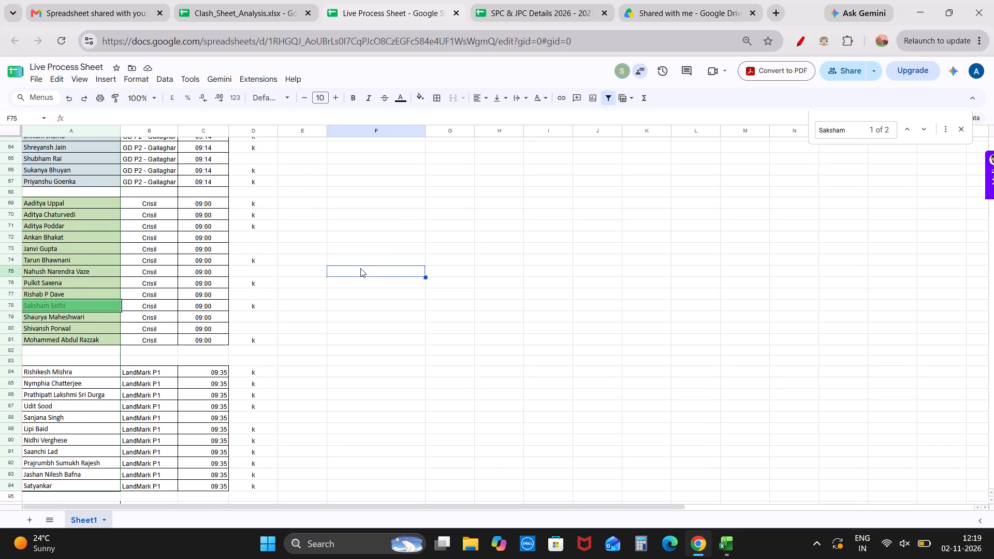
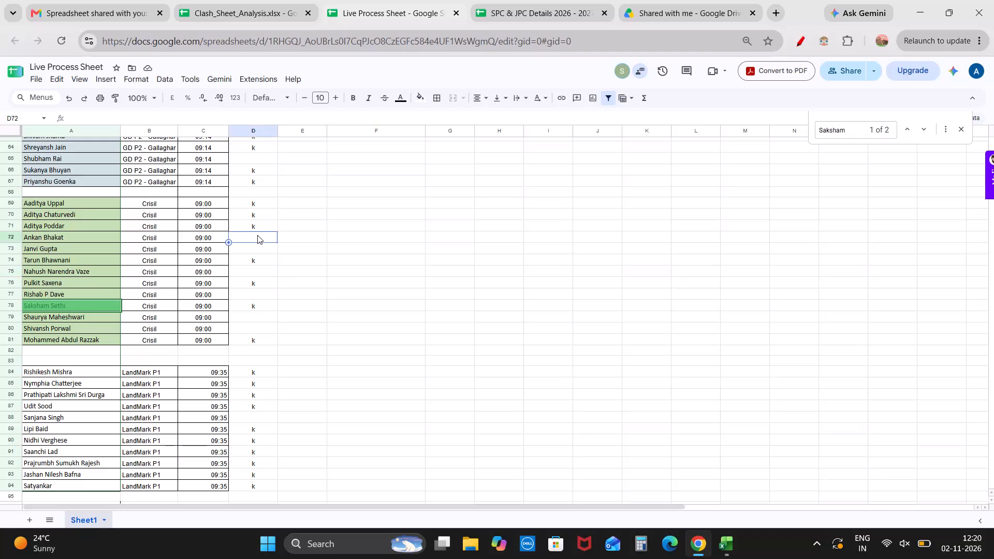
Look over the K marks for the Crisil 09:00 and LandMark P1 09:35 groups in the Live Process Sheet.
scroll(257, 235, up, 1)
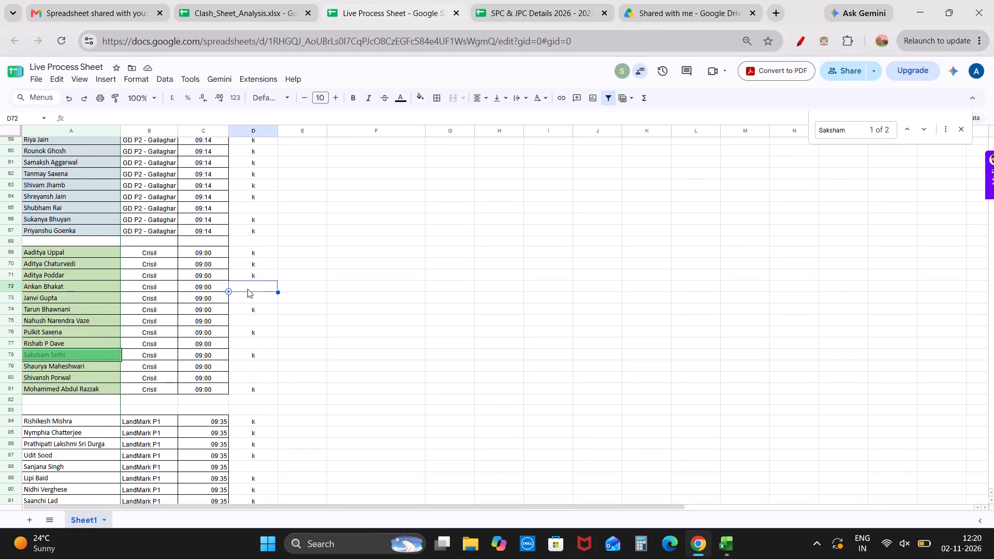
click(329, 335)
scroll(329, 335, down, 1)
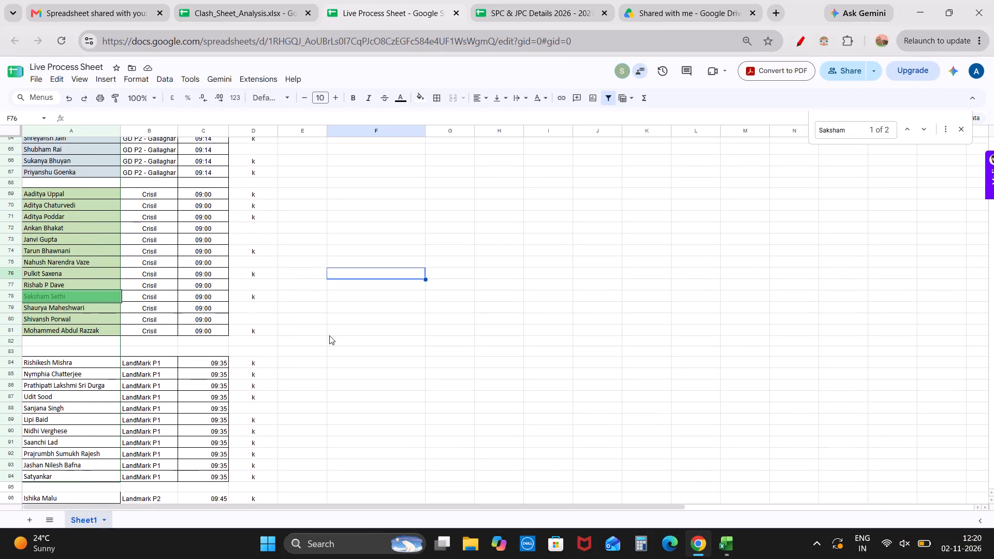
scroll(329, 335, down, 1)
Switch to Clash_Sheet_Analysis and review the candidates' PI time slots and clashes on the Amazon sheet.
click(247, 8)
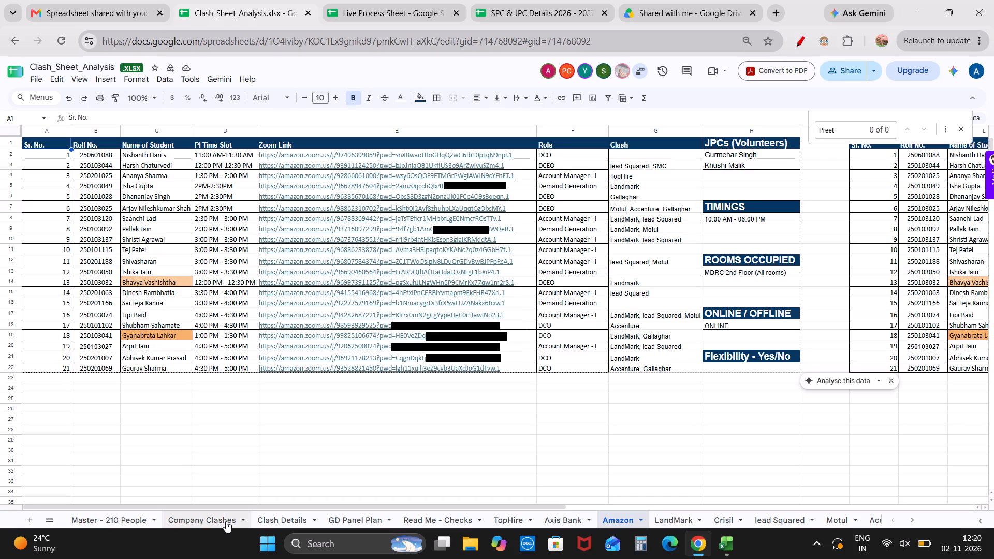
click(222, 437)
scroll(222, 437, up, 1)
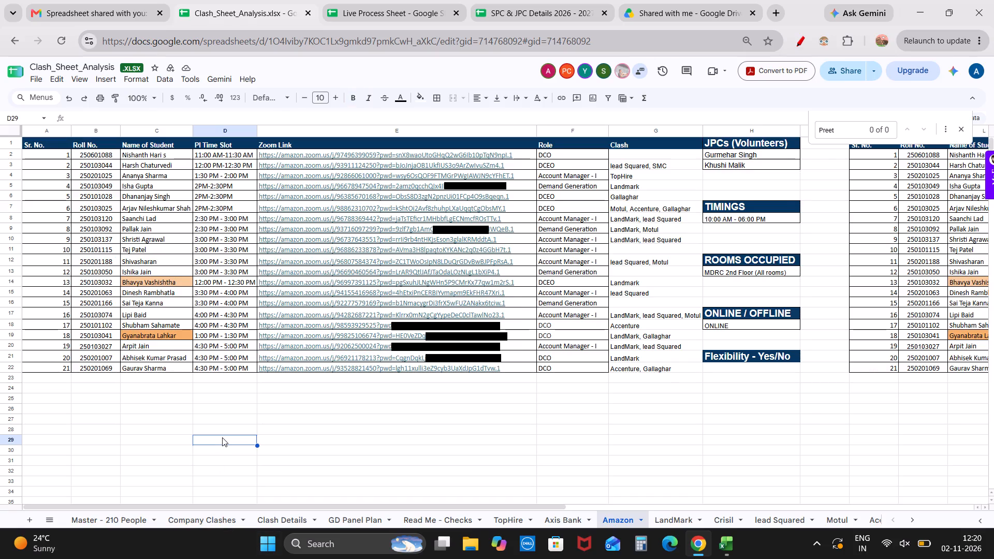
scroll(222, 437, up, 1)
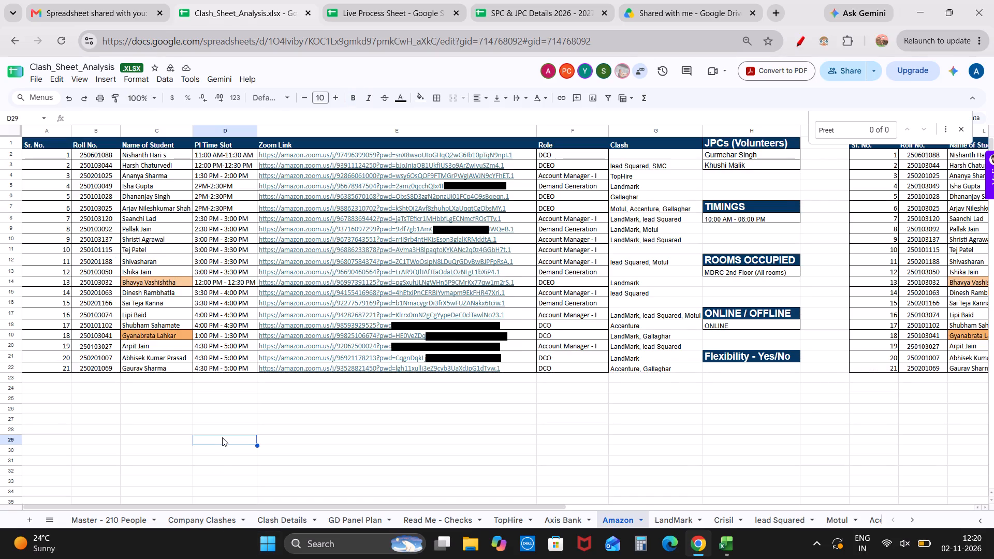
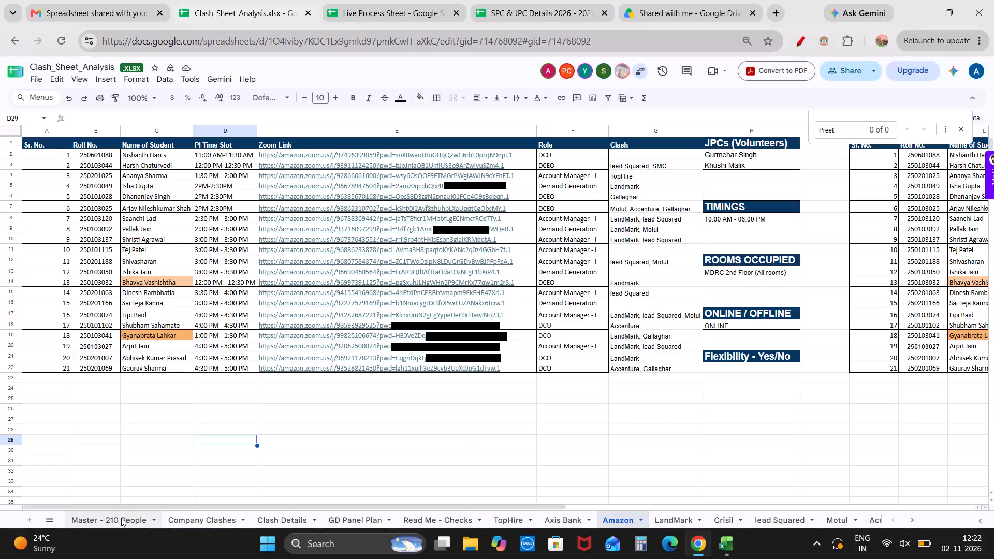
Search the Master - 210 People sheet for Sankita and check the processes listed for that candidate.
click(222, 428)
key(ctrl+f)
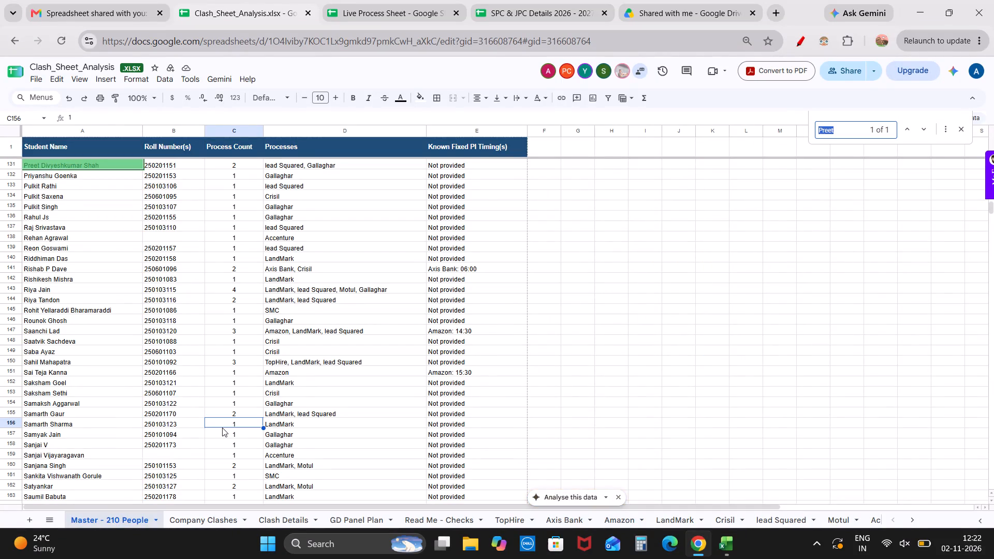
text(Sankita)
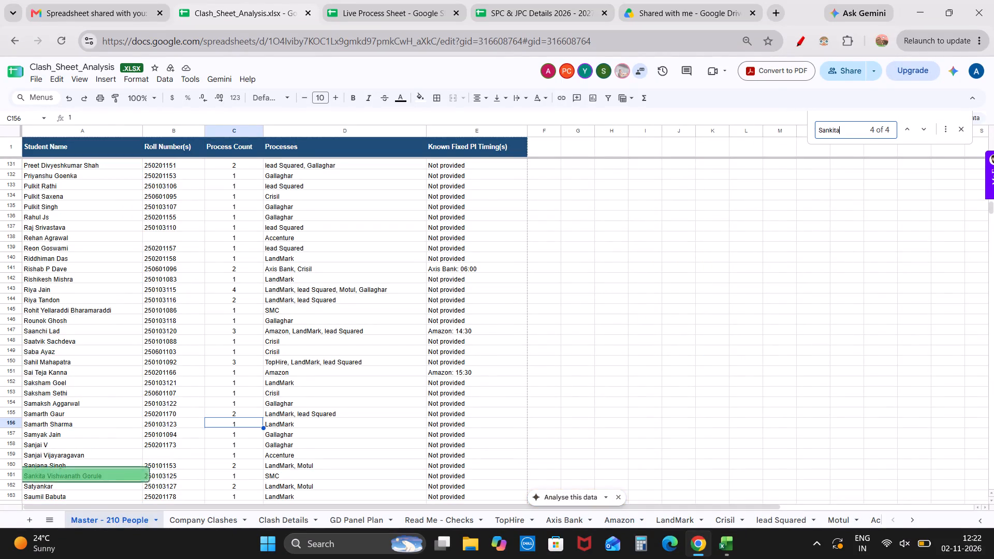
click(281, 476)
scroll(164, 527, right, 3)
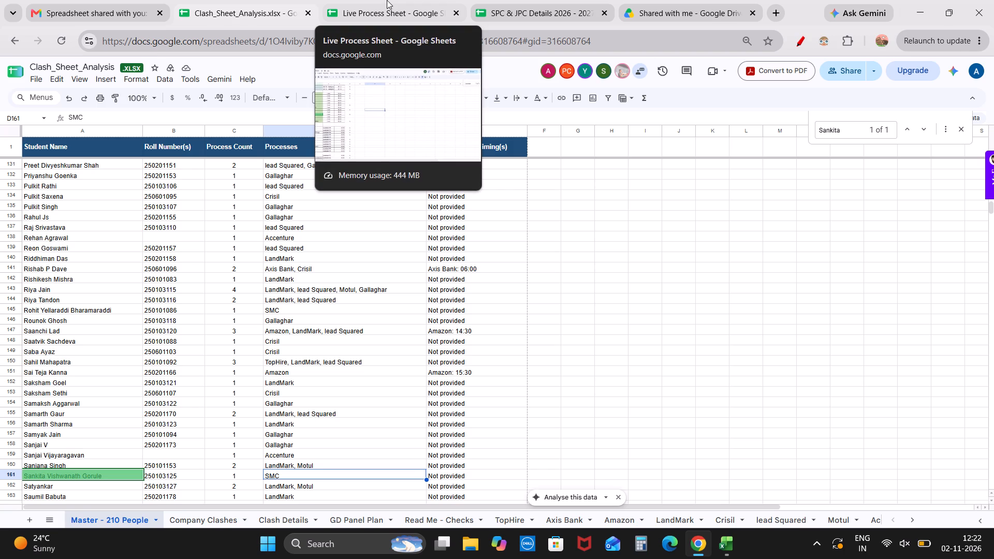
Switch to the Live Process Sheet, search for Sankita and check the candidate's logged process and audi in and out times.
click(387, 0)
click(313, 261)
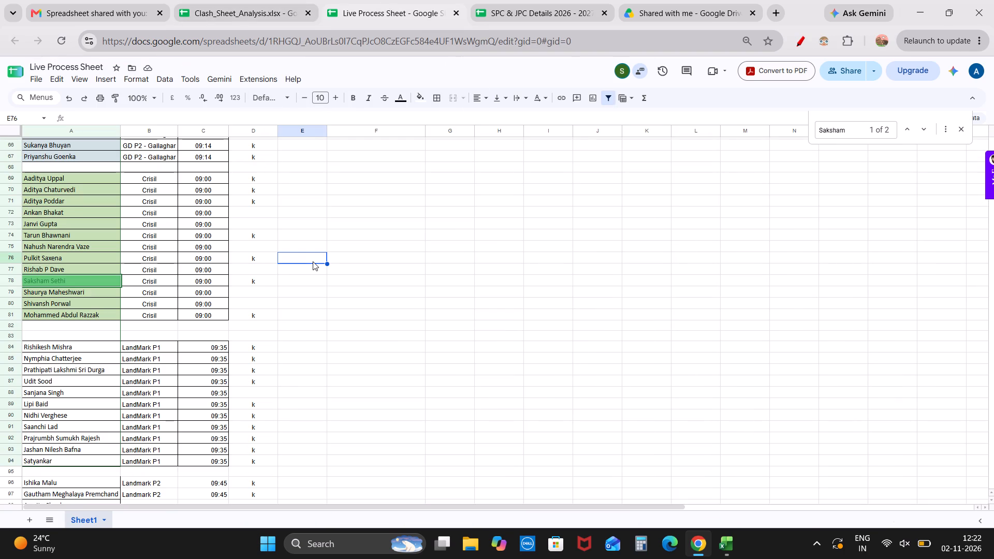
key(ctrl+f)
text(Sankita)
key(Return)
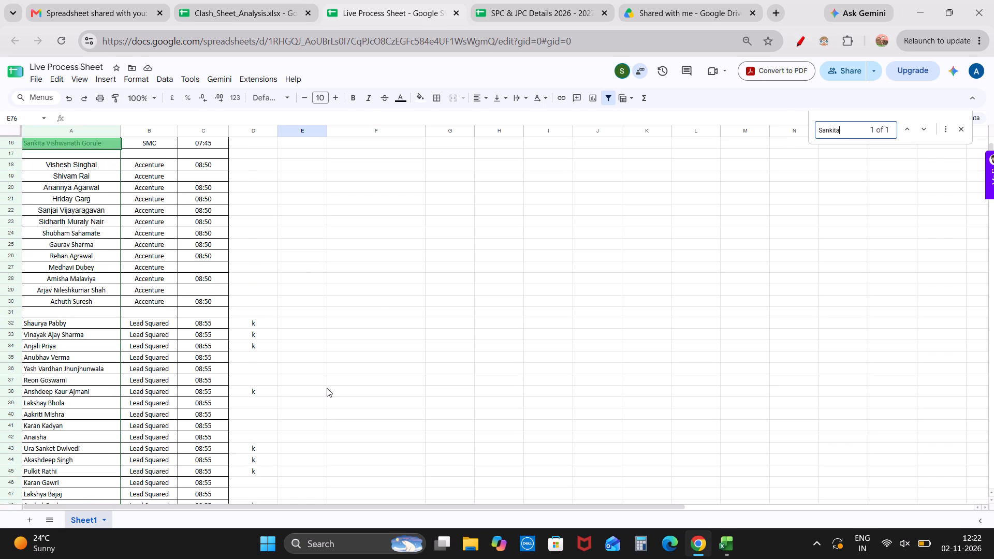
scroll(283, 358, up, 2)
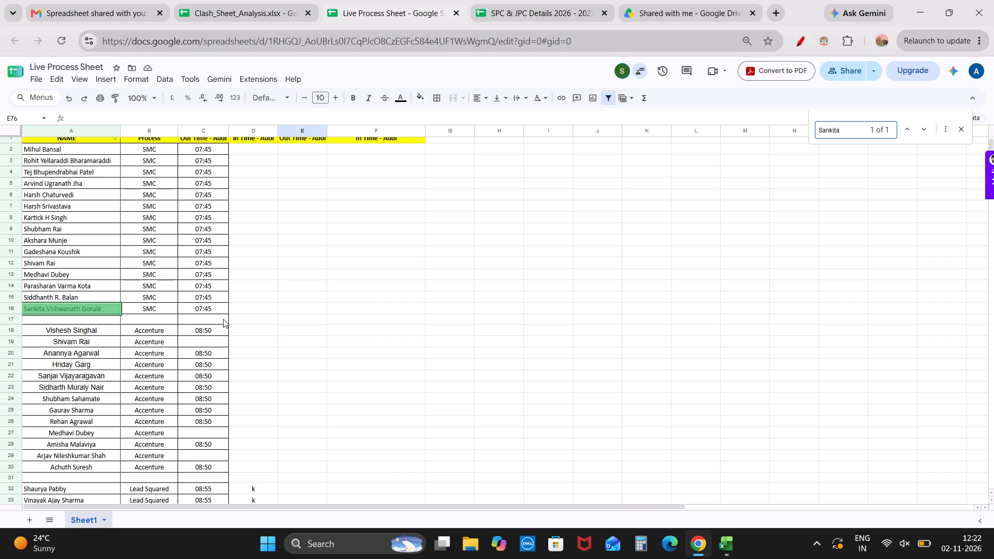
scroll(240, 320, right, 1)
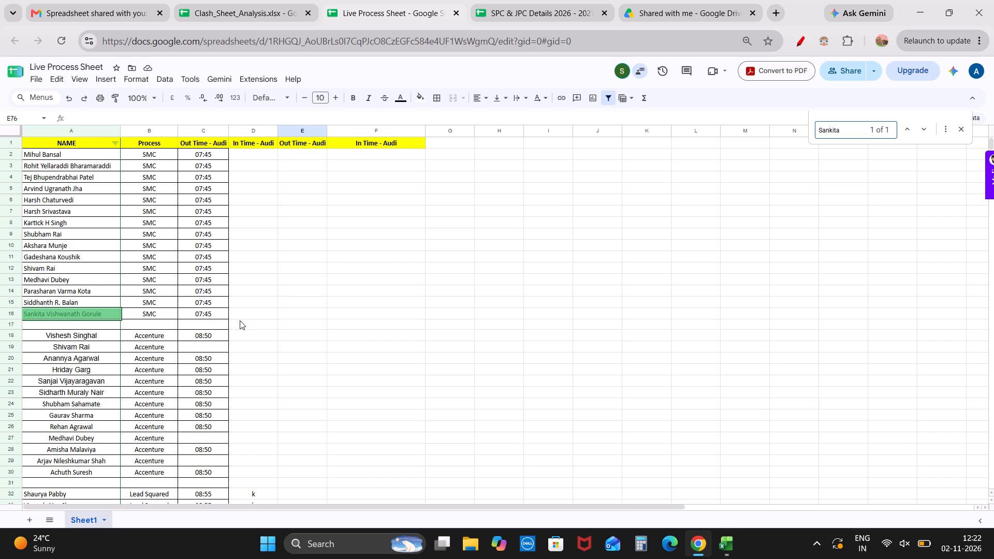
scroll(240, 320, up, 5)
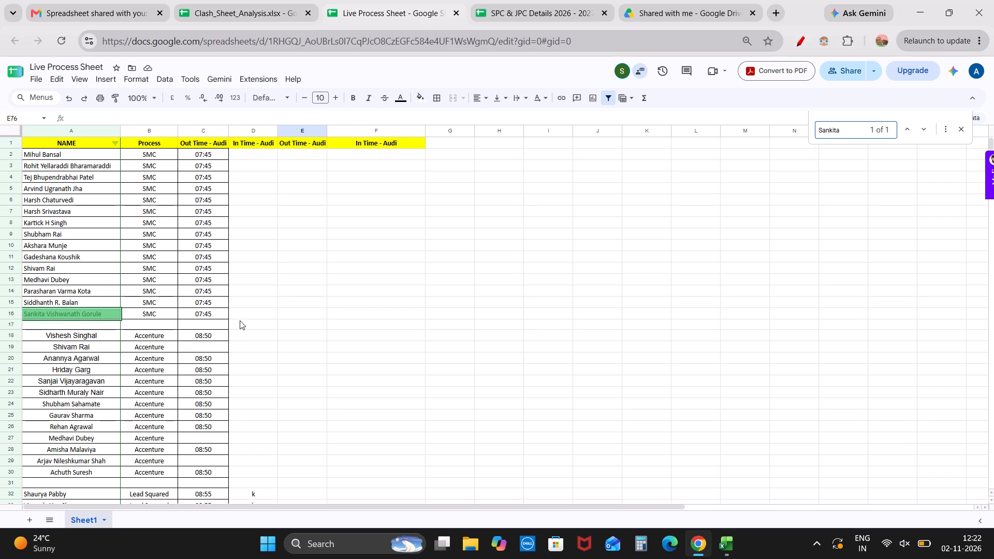
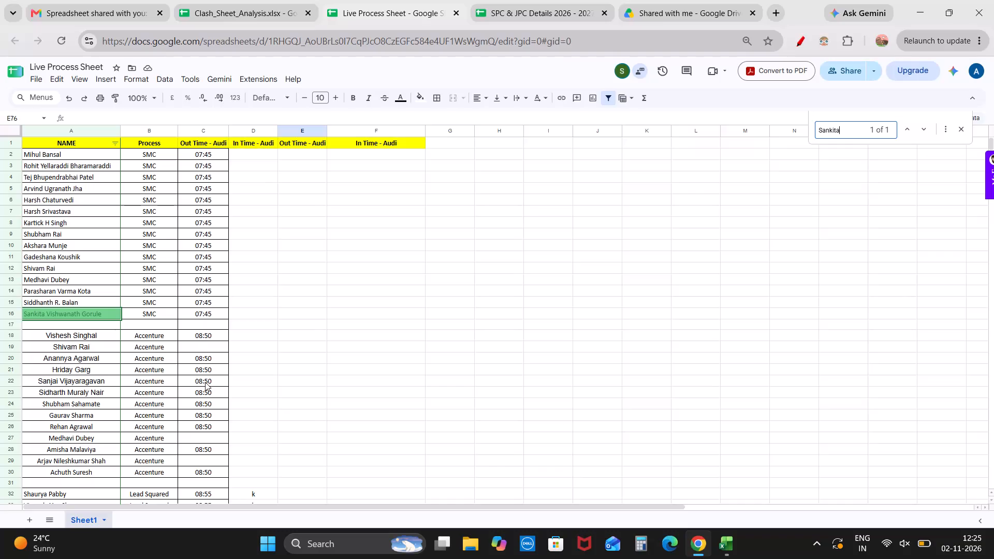
Search the Live Process Sheet for Sank and look through the logged process entries down to the Landmark GD group.
key(ctrl+f)
text(Sank)
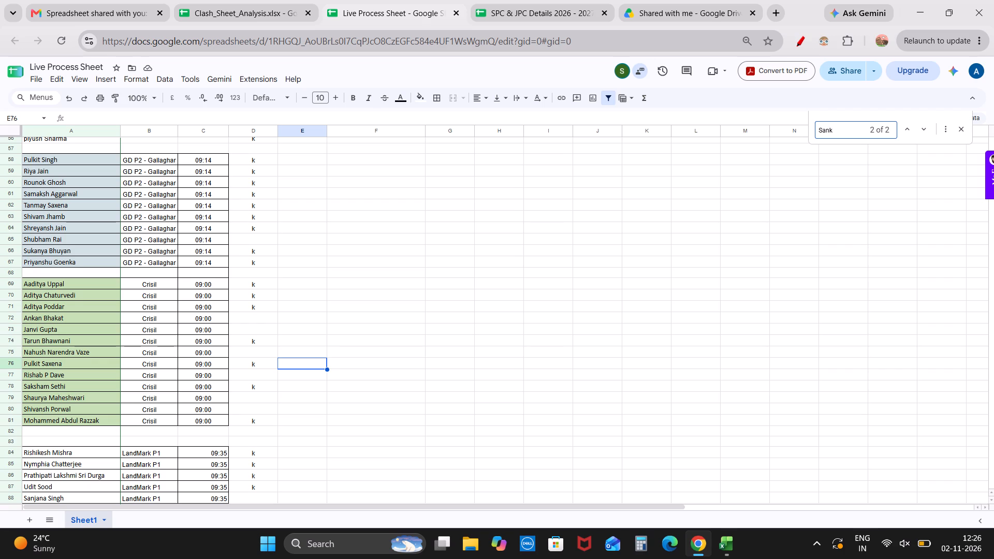
scroll(205, 382, down, 5)
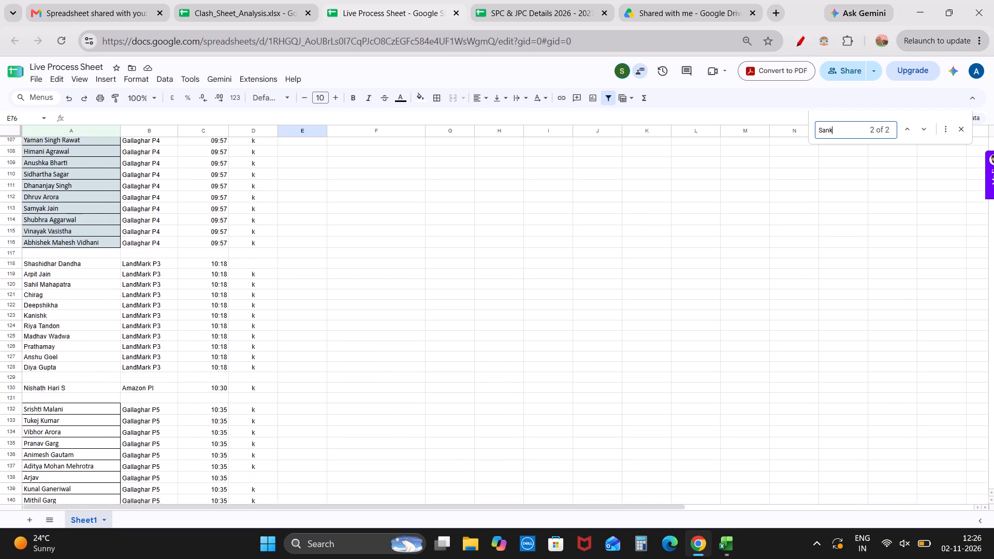
scroll(205, 382, down, 4)
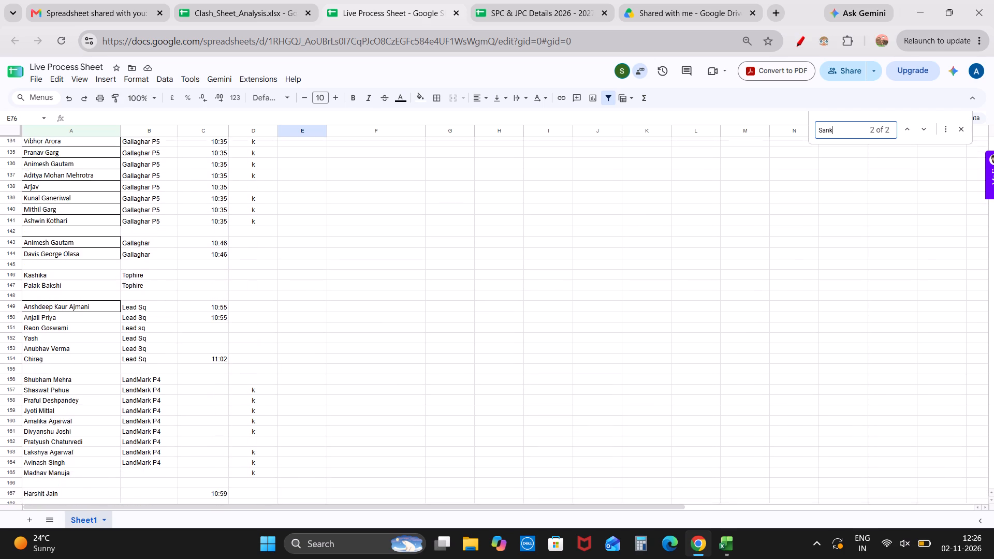
scroll(205, 382, down, 4)
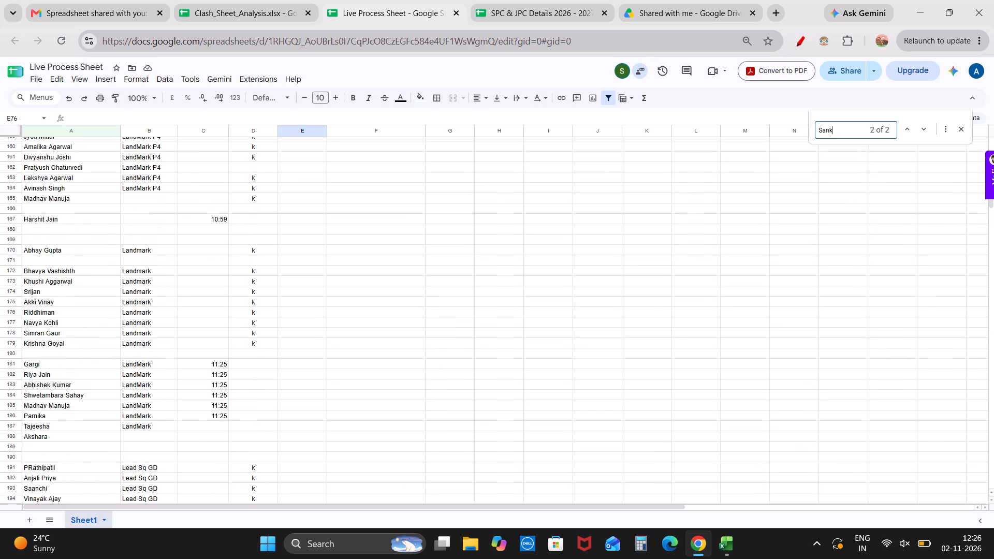
scroll(205, 382, down, 3)
key(7)
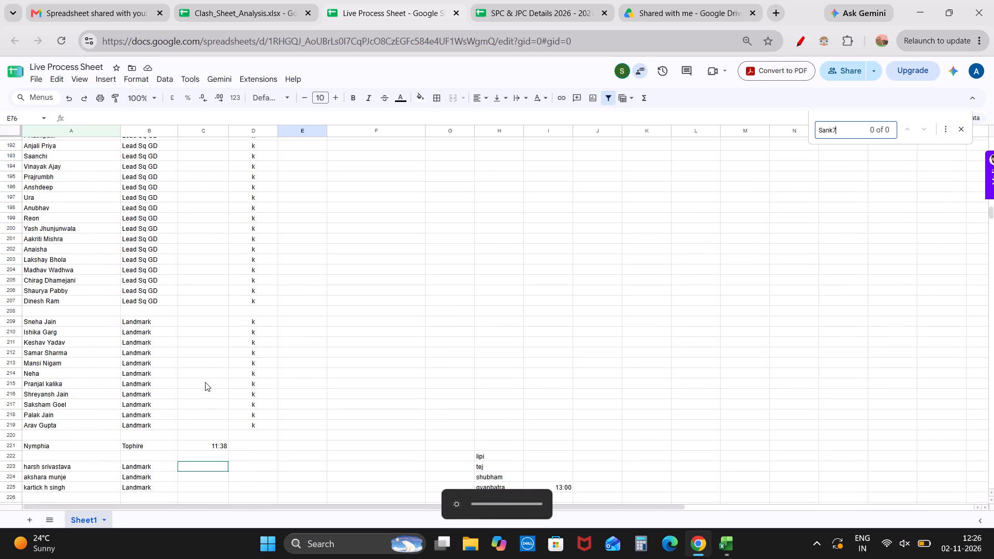
scroll(205, 382, down, 2)
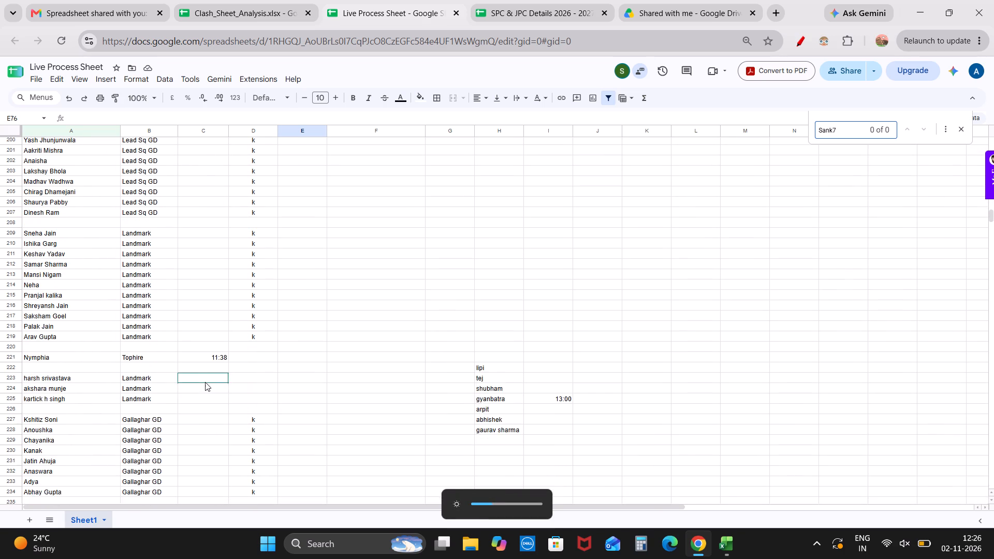
scroll(205, 382, down, 2)
Centre-align the k marks in C238:C243 for the Landmark GD candidates.
drag(211, 390, 209, 443)
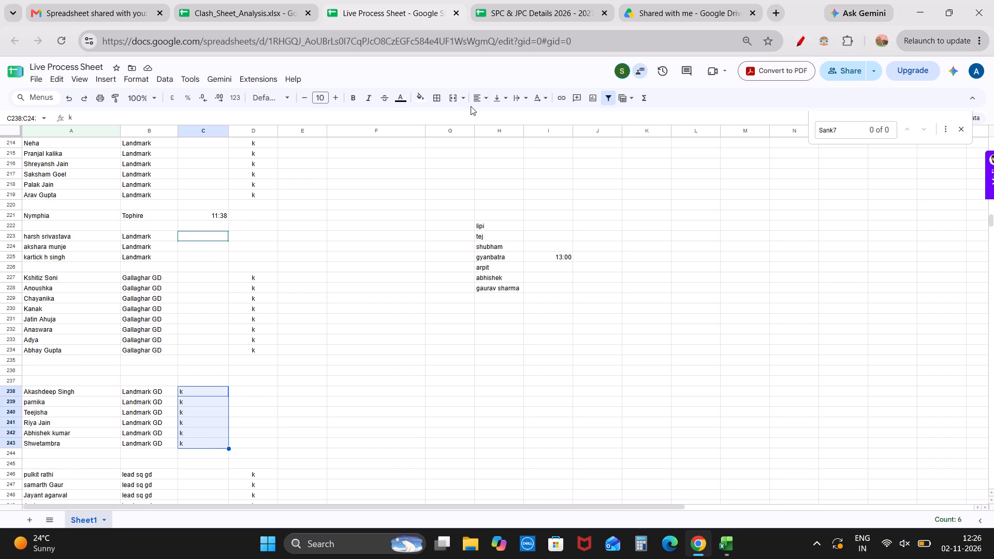
click(481, 102)
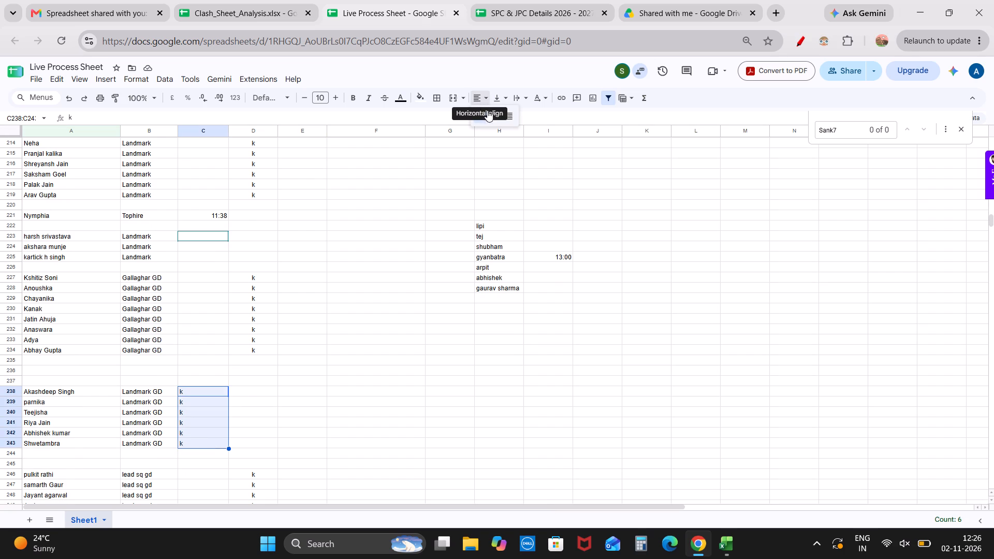
click(493, 116)
click(332, 357)
scroll(332, 357, down, 1)
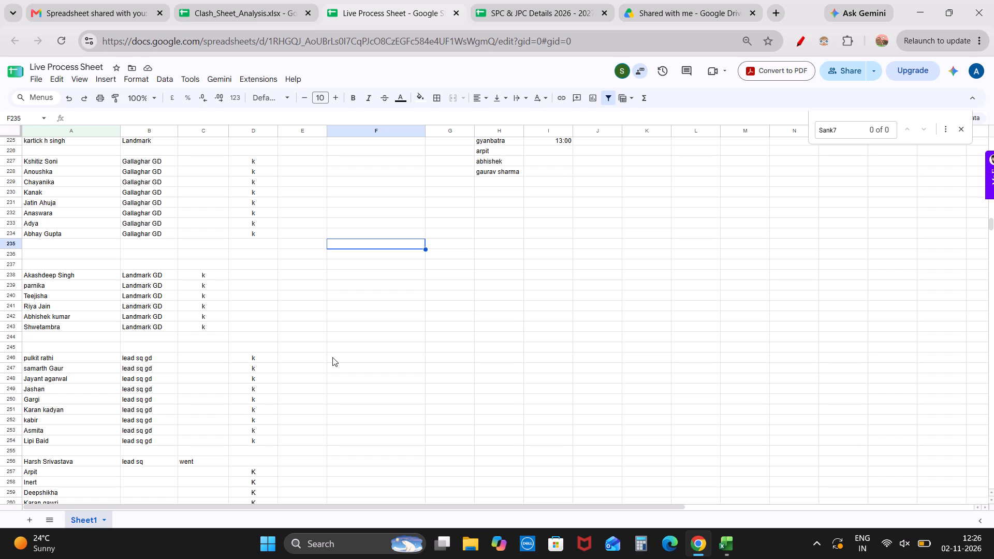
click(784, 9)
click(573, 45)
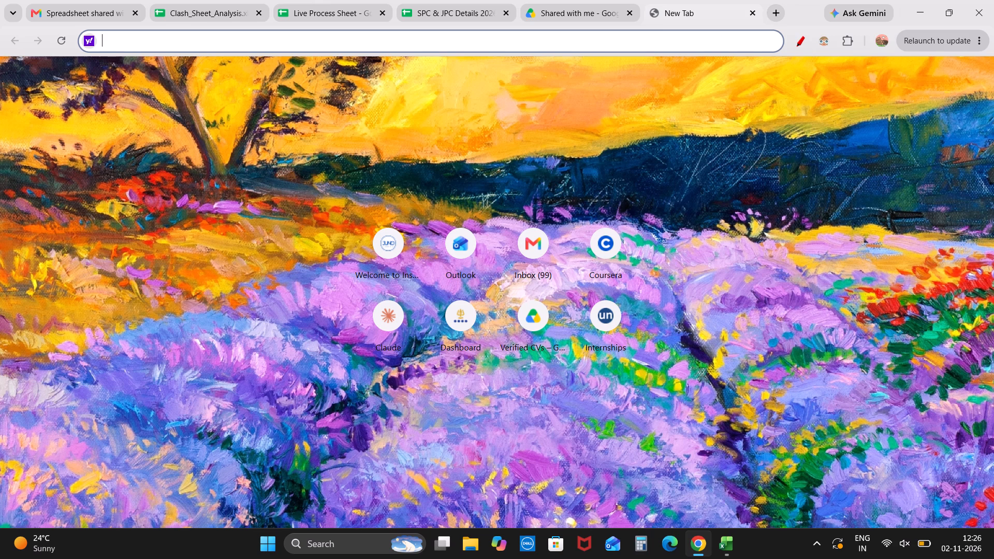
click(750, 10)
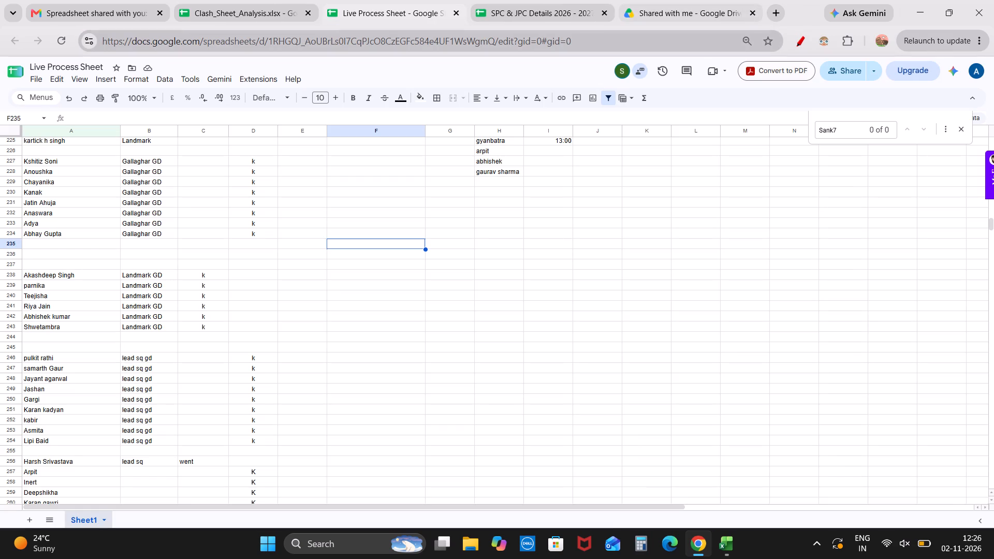
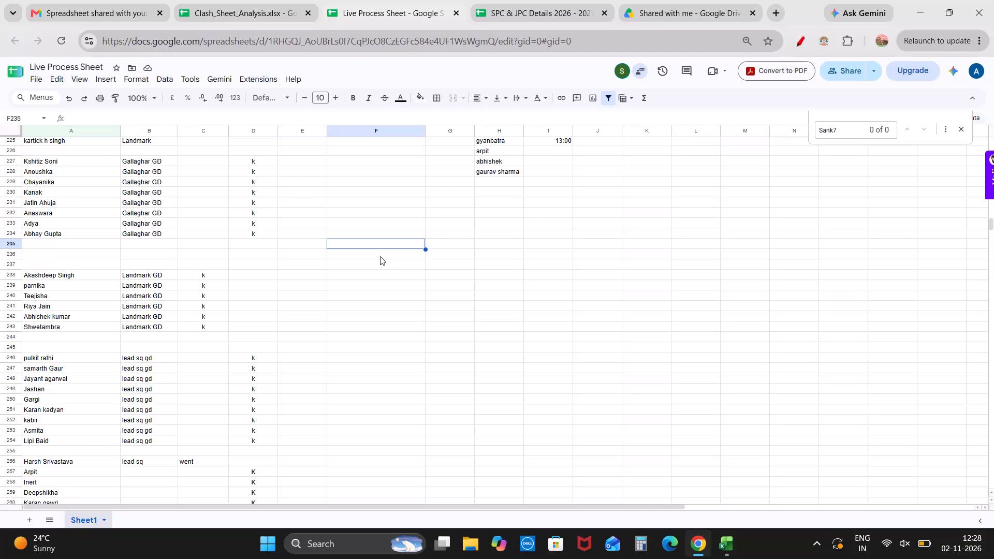
Look through the logged process entries from the Landmark rows down to the last filled row.
scroll(380, 256, down, 1)
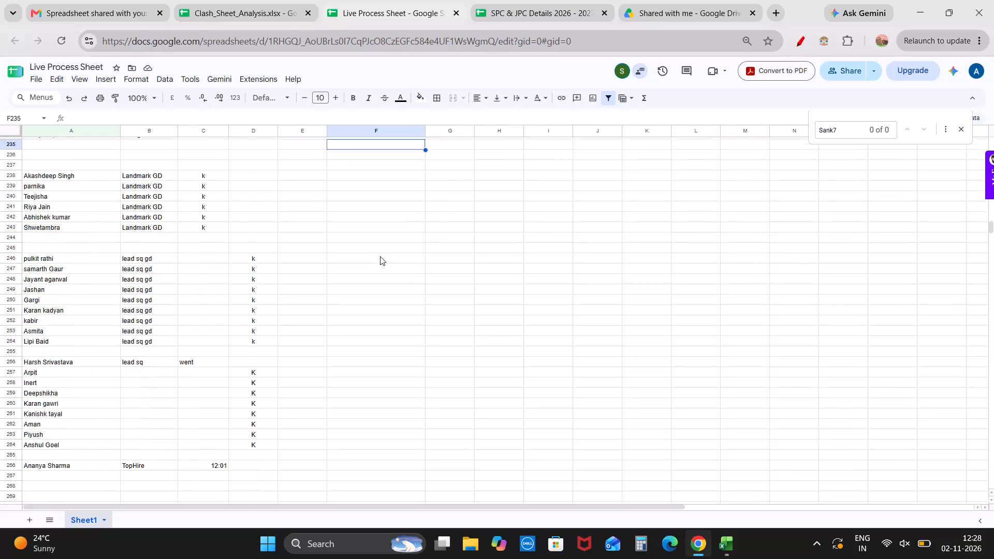
scroll(380, 256, down, 2)
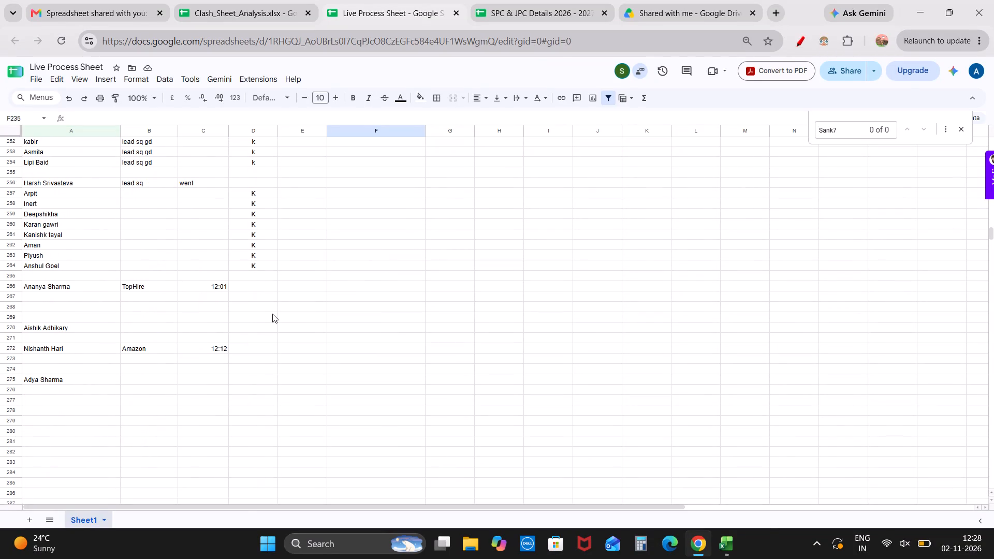
scroll(82, 384, up, 1)
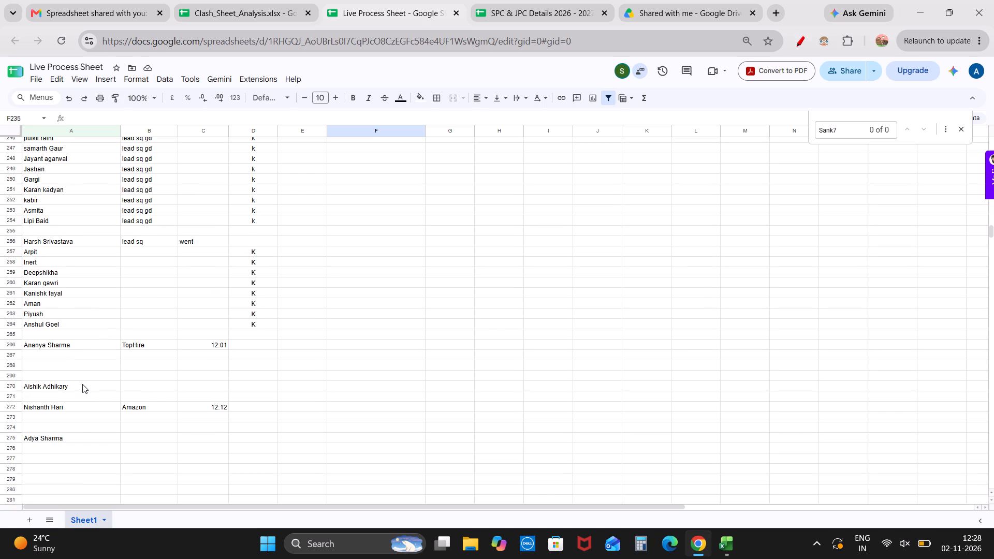
scroll(82, 384, up, 5)
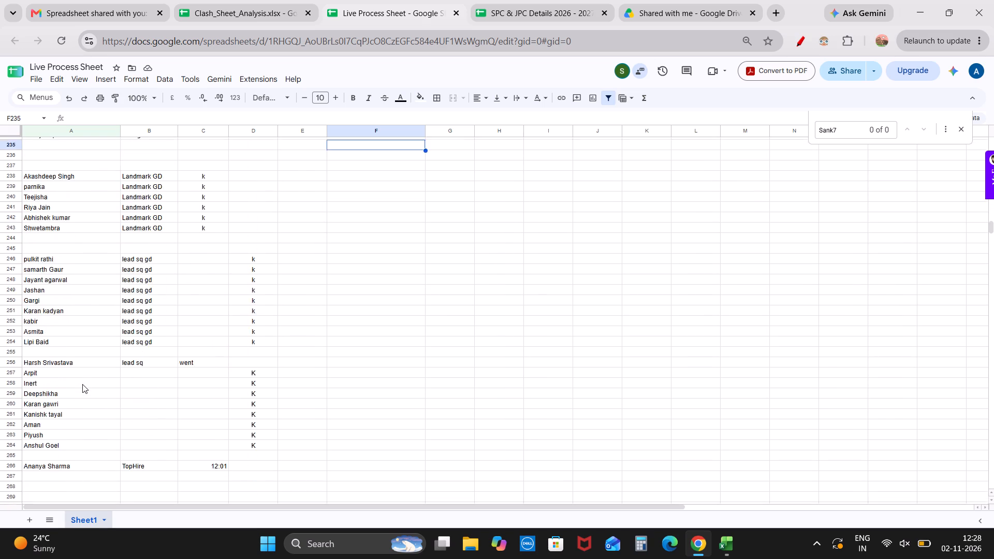
scroll(82, 384, up, 2)
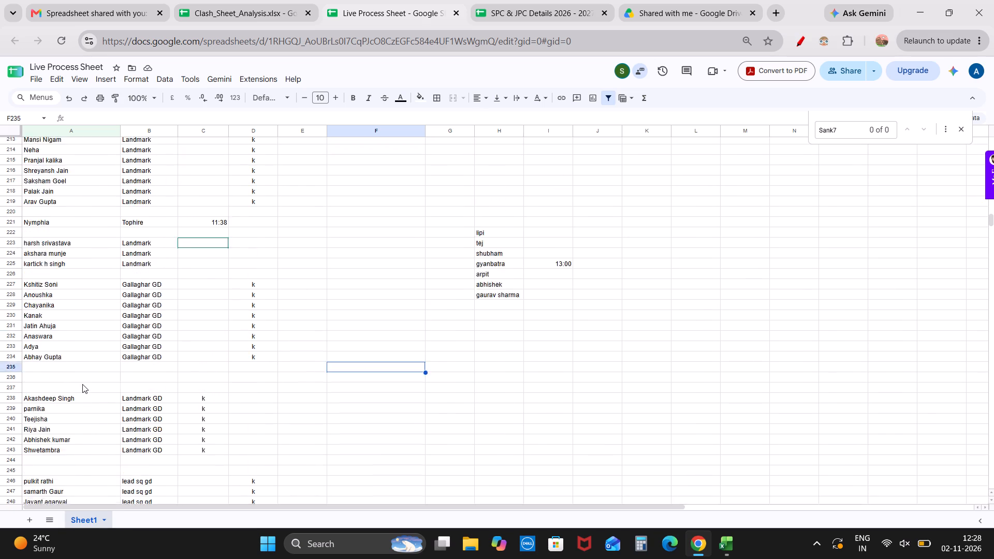
scroll(82, 384, up, 2)
scroll(82, 384, down, 2)
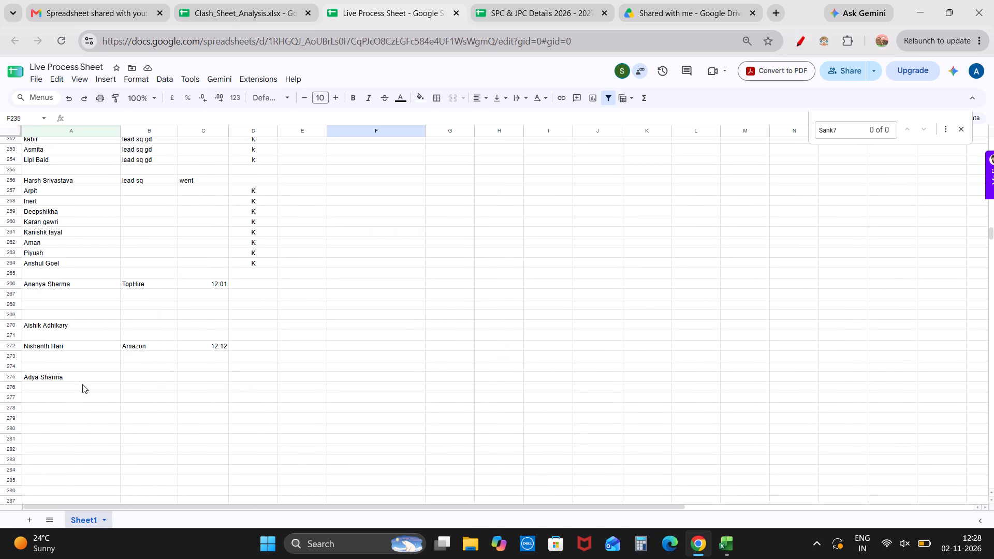
scroll(82, 384, down, 1)
scroll(78, 381, up, 1)
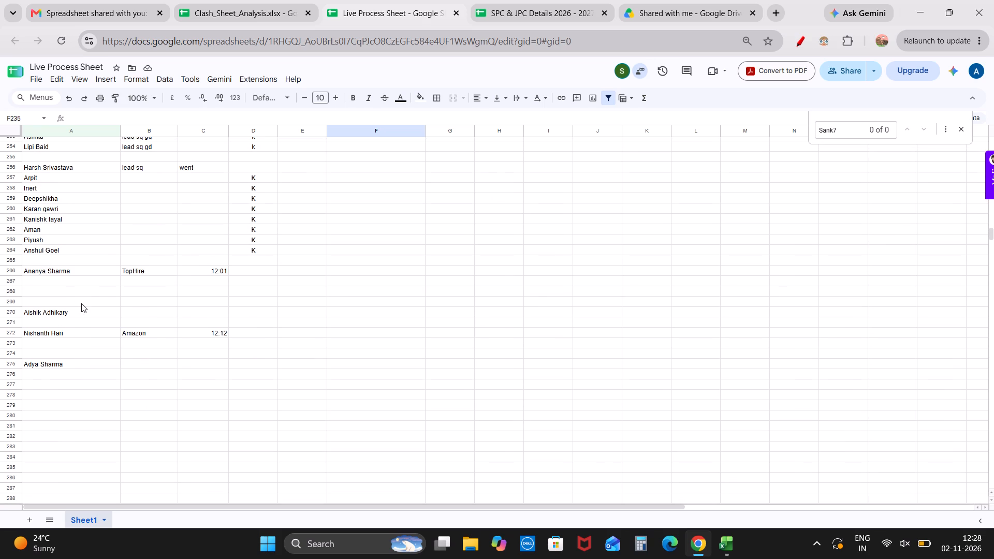
scroll(81, 303, down, 1)
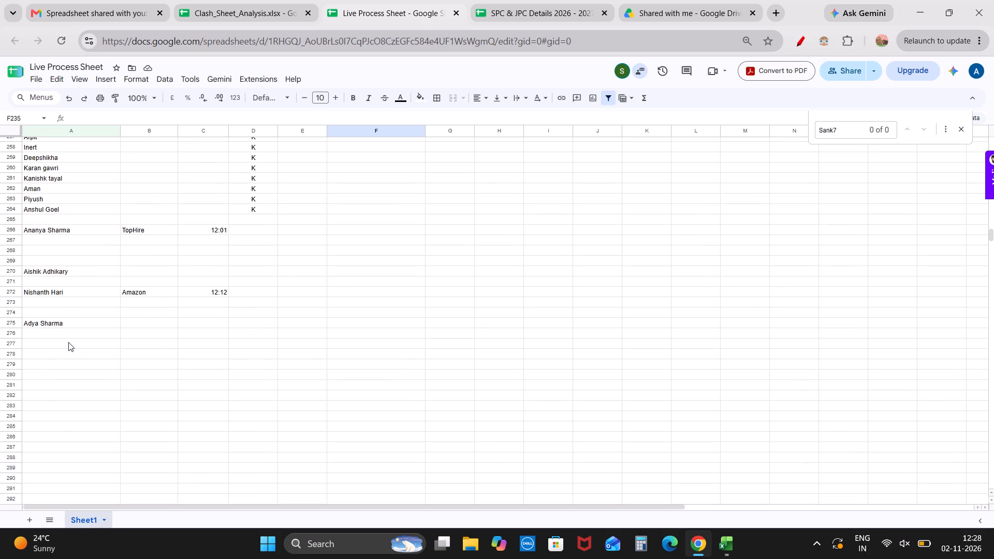
Log candidate Riya in row 277 with process Lead Sq and a k mark in column D.
click(68, 342)
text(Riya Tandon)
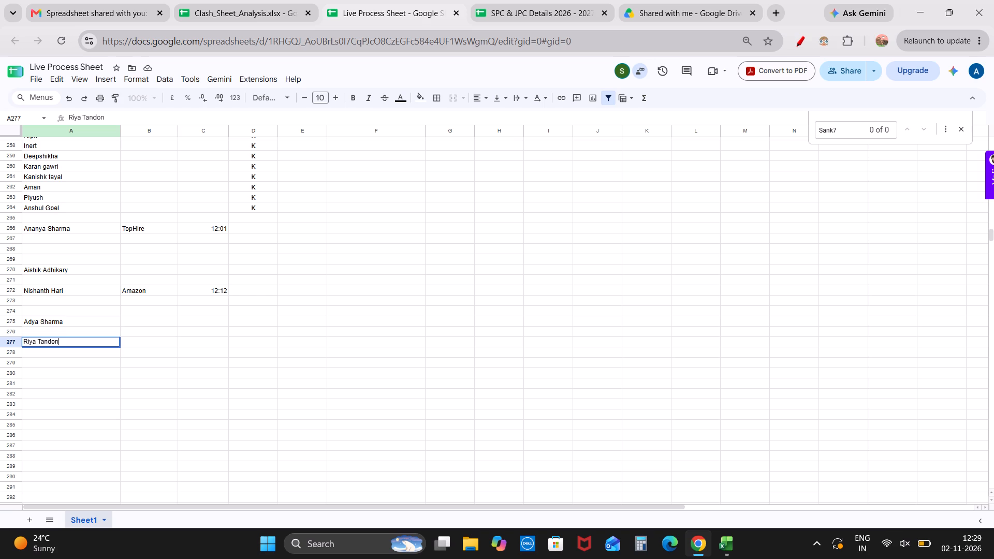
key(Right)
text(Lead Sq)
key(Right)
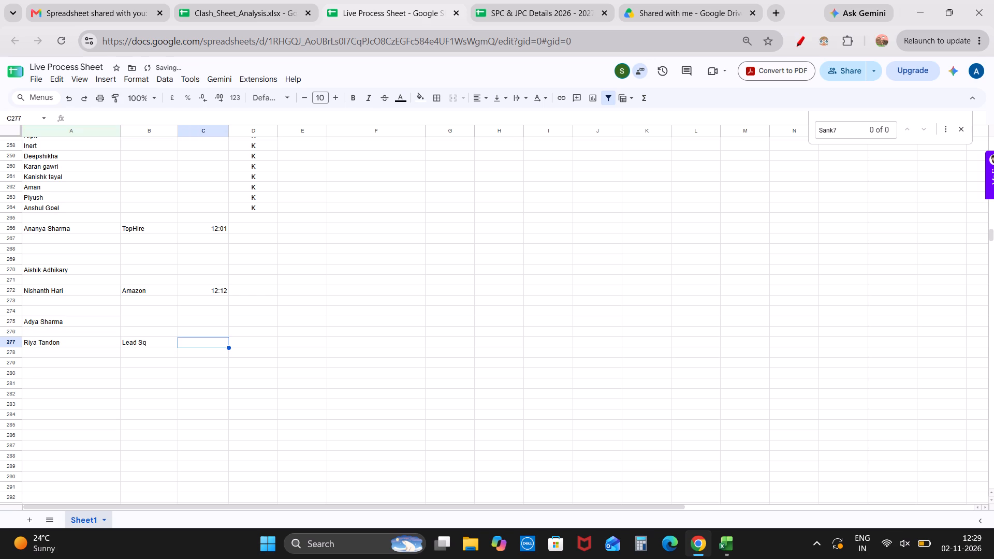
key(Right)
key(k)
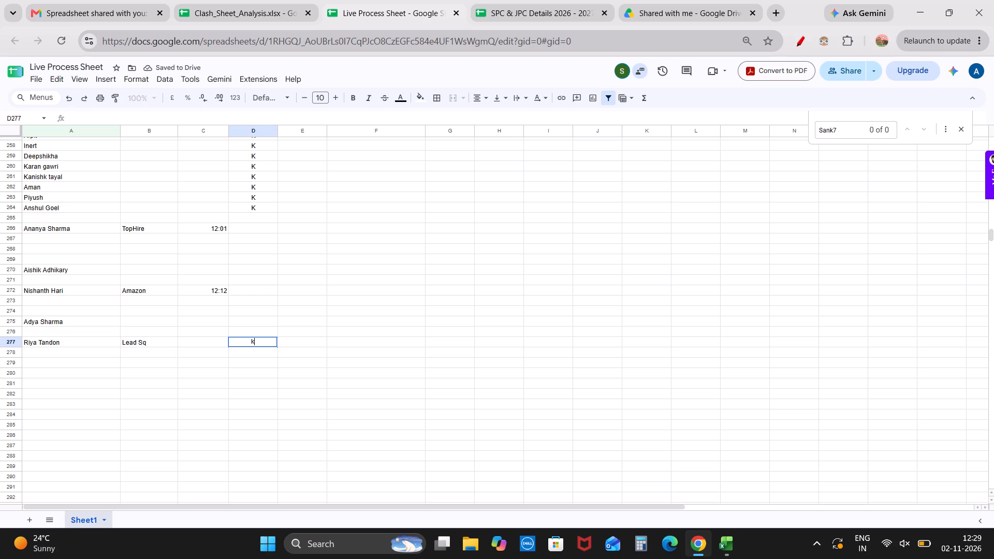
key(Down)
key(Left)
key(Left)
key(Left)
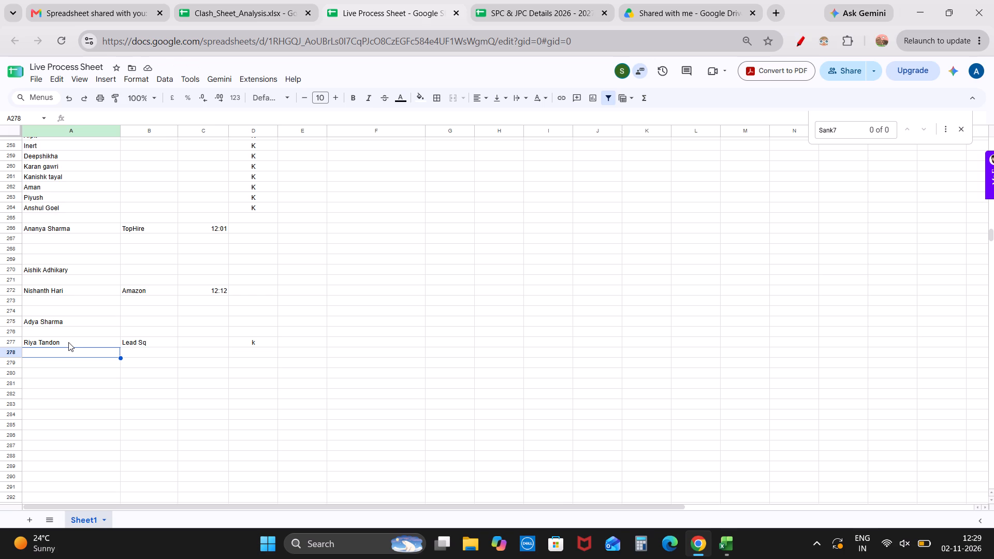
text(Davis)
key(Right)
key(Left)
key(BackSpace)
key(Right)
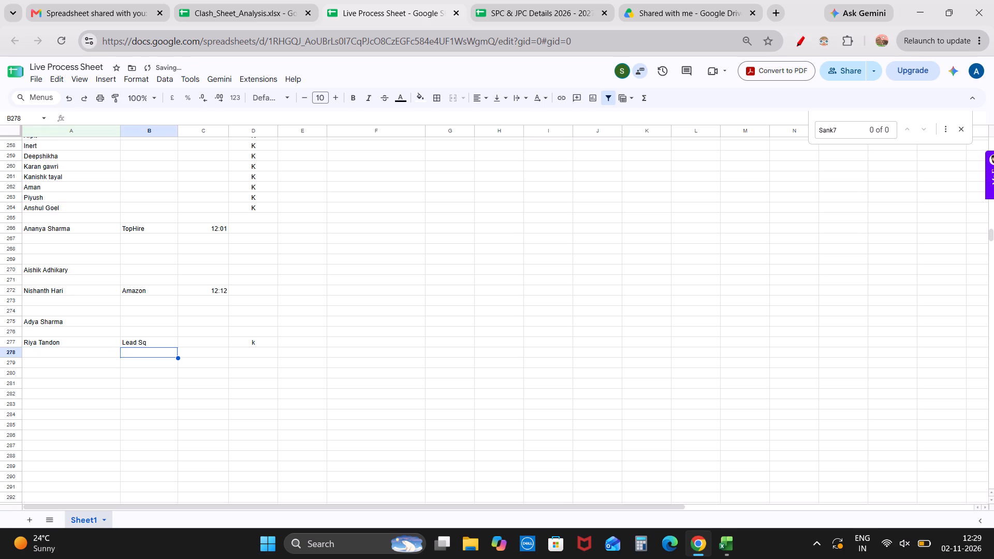
Log candidate Davis in row 279 with process Gallaghar and a k mark in column D.
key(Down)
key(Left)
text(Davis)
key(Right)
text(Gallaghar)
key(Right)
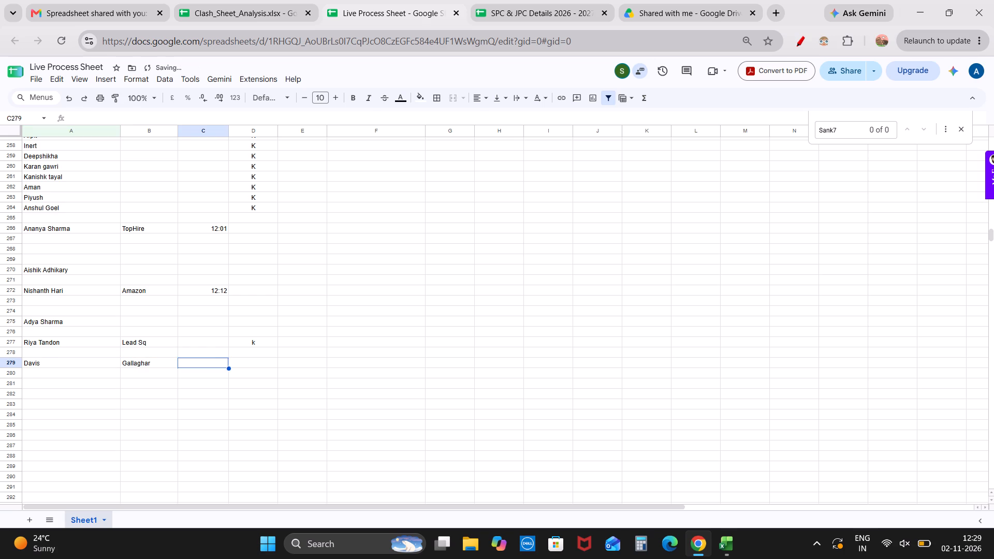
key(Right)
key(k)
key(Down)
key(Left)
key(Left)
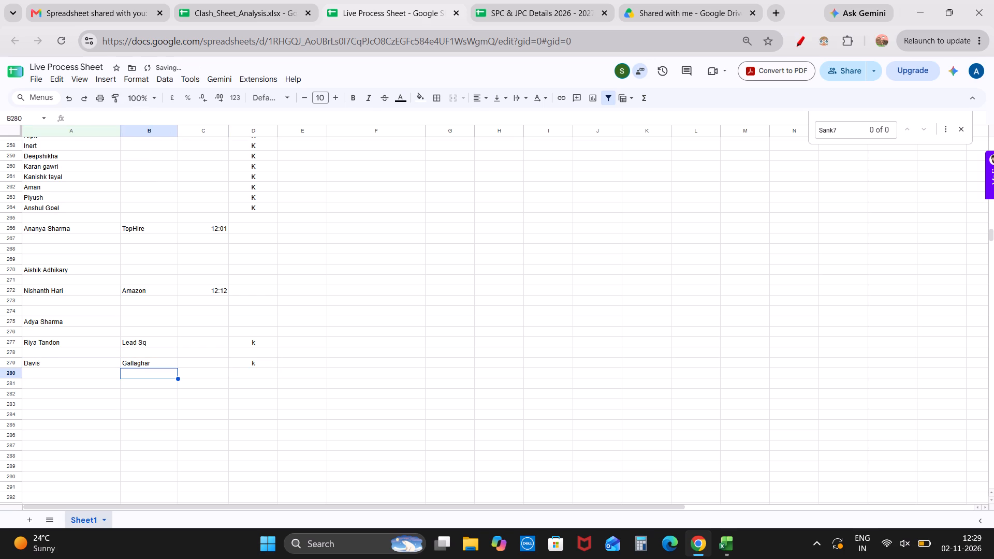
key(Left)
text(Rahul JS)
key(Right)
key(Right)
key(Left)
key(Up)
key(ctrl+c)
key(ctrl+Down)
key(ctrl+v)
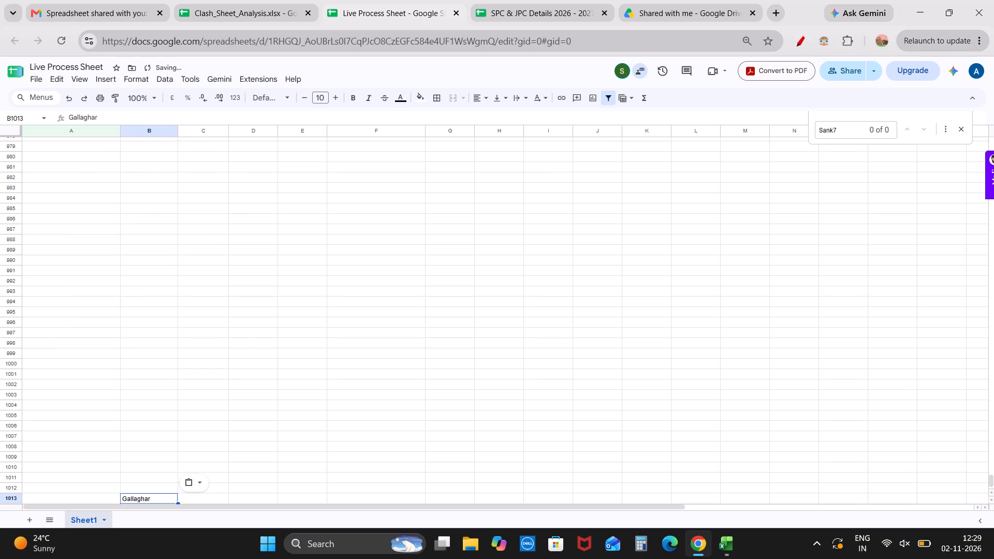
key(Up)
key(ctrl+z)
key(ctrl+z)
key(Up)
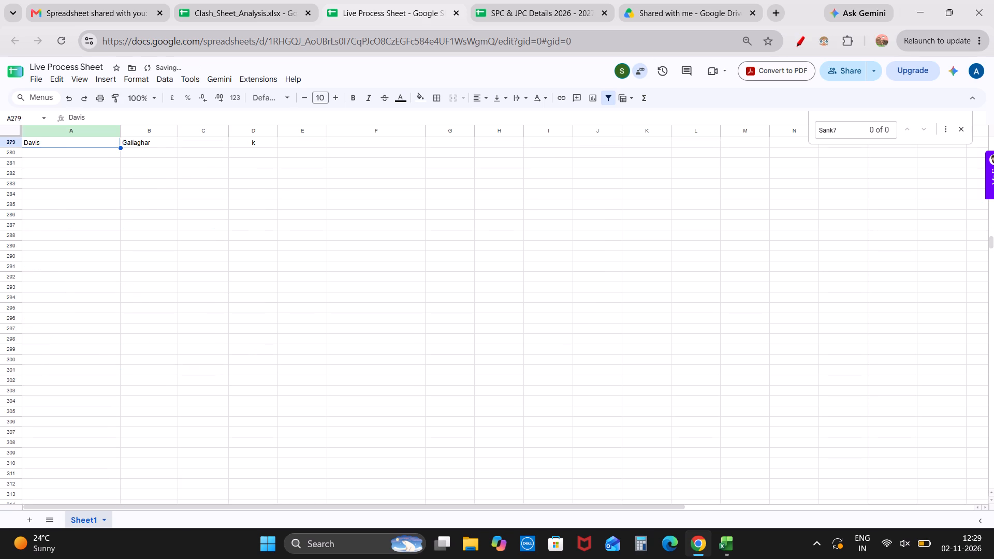
Log candidate Rahul in row 280, copying the Gallaghar process from Davis's row and adding a k mark in column D.
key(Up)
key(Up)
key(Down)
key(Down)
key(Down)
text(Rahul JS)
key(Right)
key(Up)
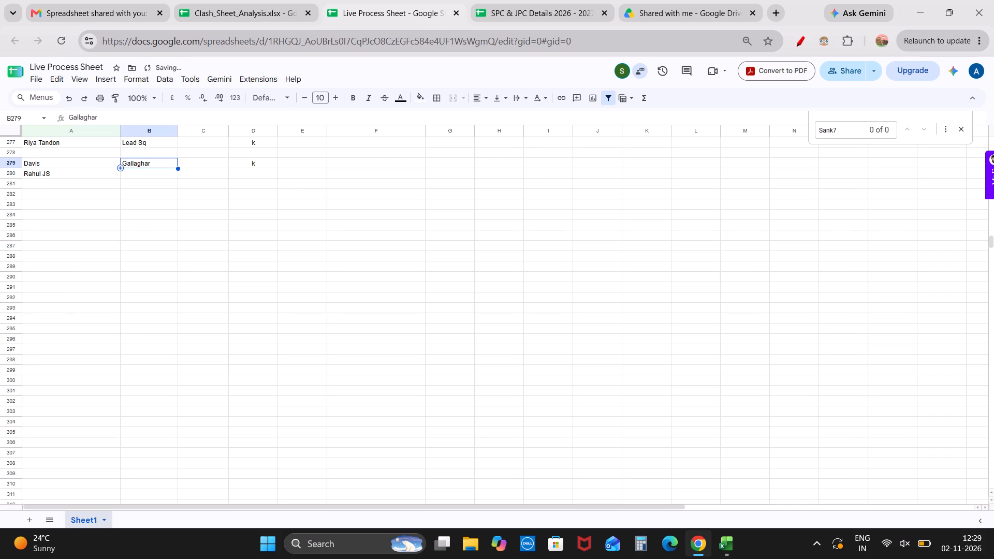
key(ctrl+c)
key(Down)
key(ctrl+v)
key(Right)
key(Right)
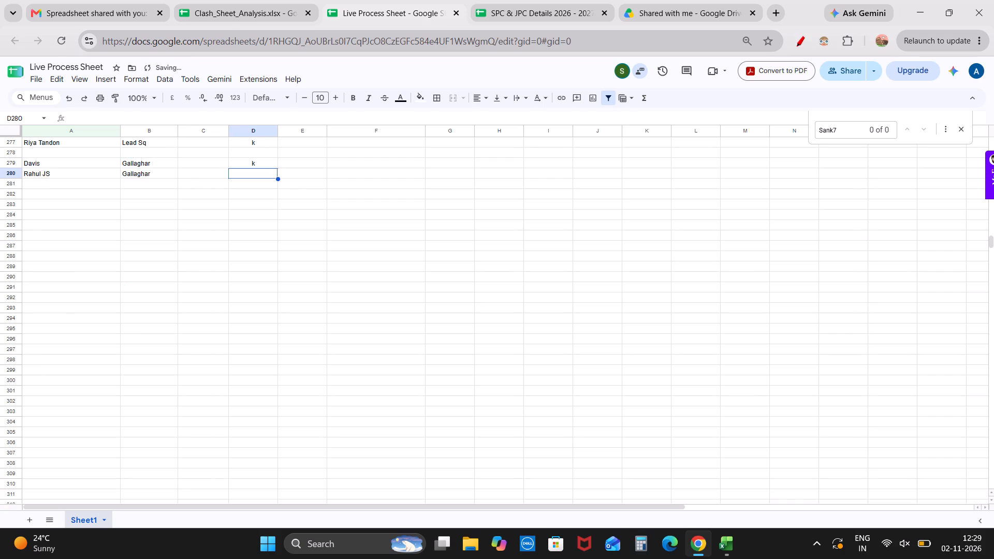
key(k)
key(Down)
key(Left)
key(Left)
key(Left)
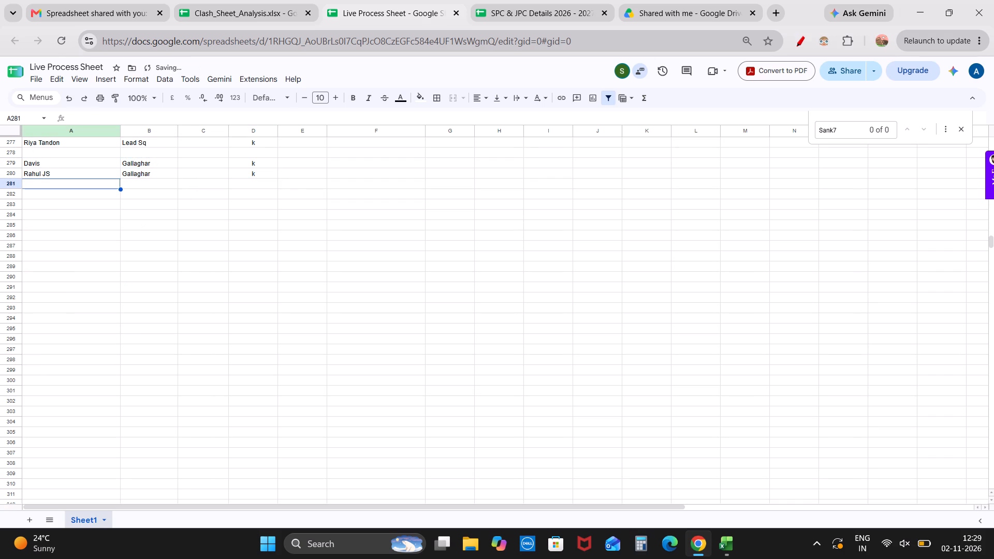
Enter candidate Dyuti's name in A281 below Rahul.
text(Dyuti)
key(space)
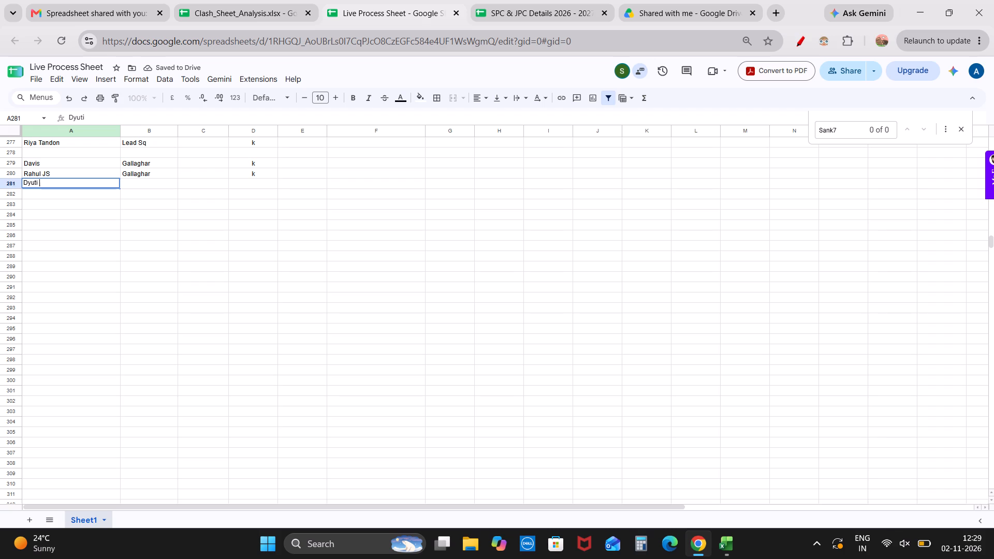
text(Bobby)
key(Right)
Move Dyuti's name from A281 to the blank cell A278 directly below Riya.
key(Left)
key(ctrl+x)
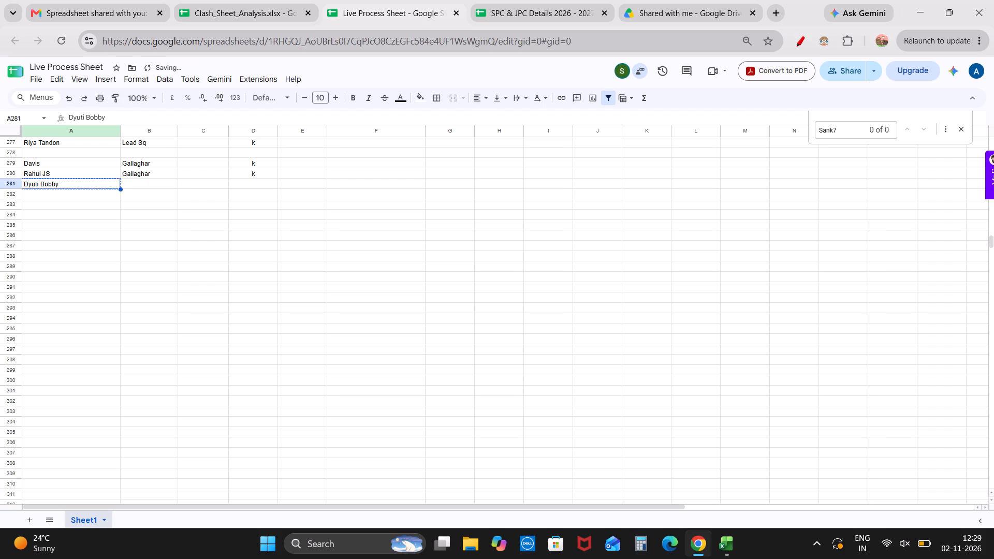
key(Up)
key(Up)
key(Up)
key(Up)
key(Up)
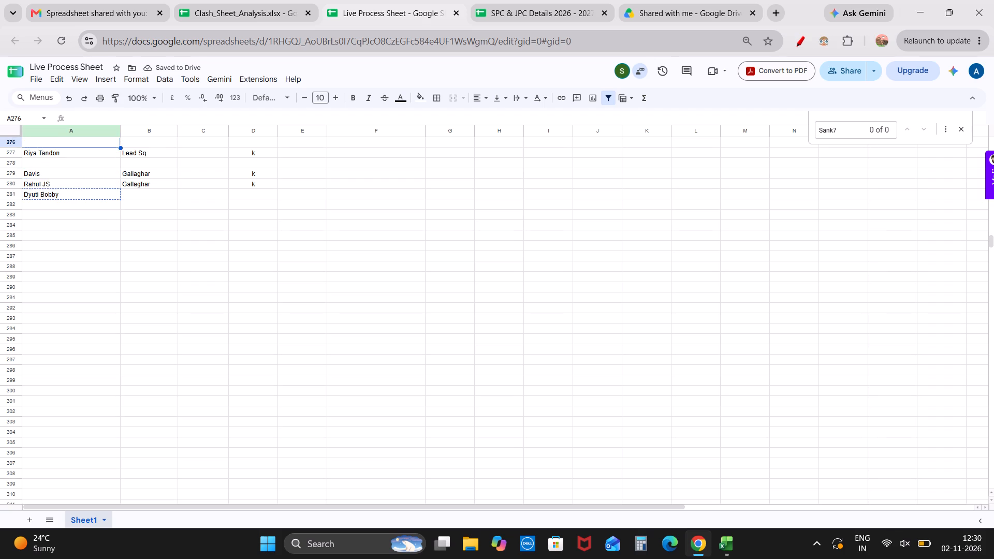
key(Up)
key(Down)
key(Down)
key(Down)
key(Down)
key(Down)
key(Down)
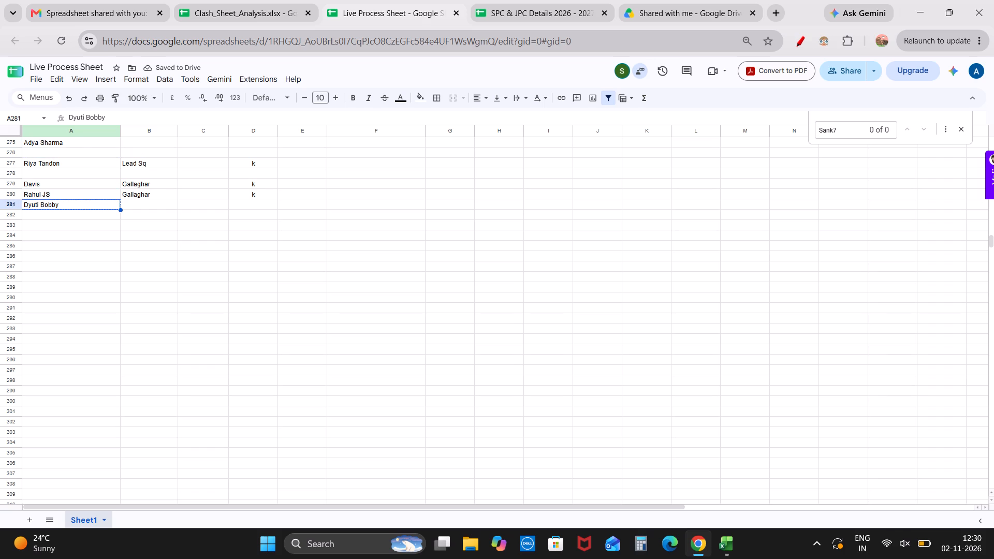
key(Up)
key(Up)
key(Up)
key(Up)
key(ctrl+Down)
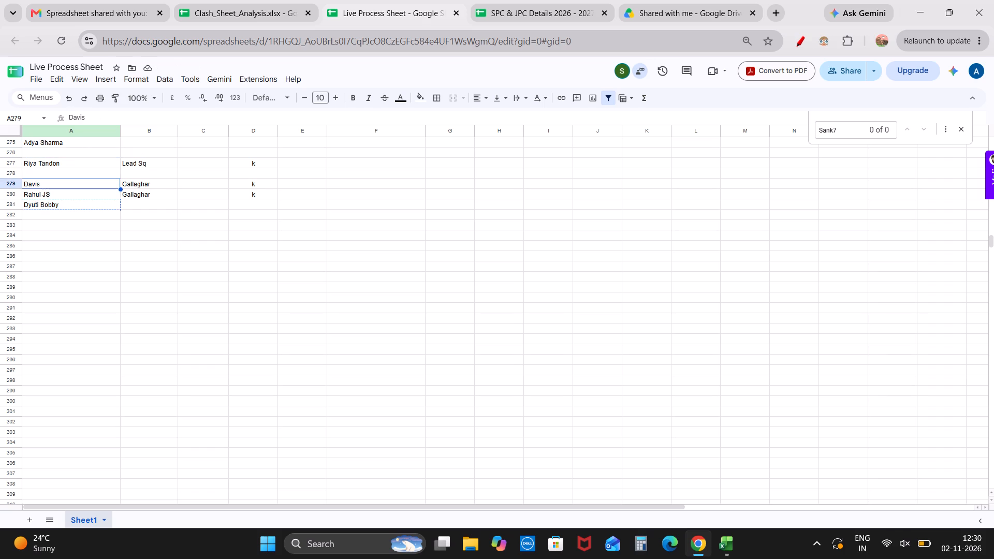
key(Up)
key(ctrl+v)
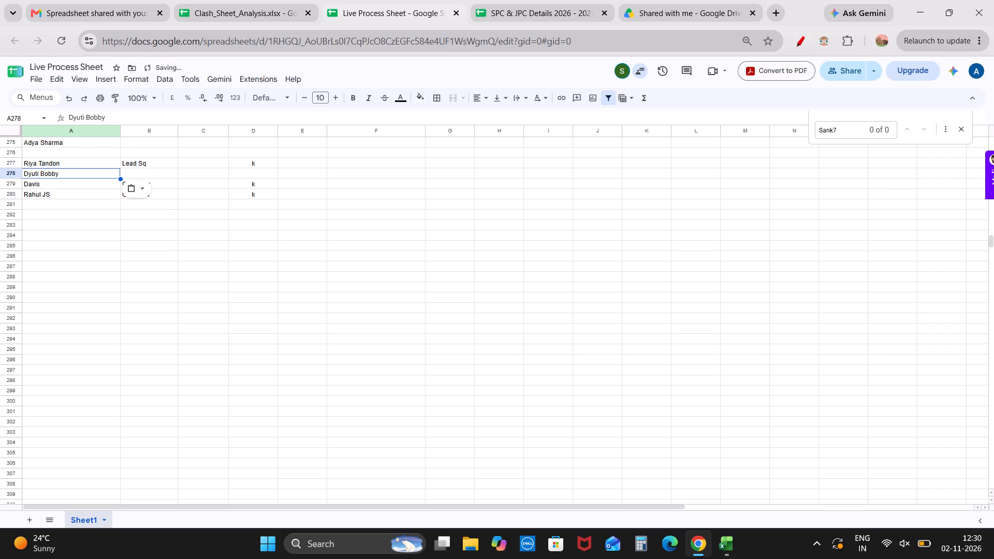
Set Dyuti's process in B278 to Lead SQ.
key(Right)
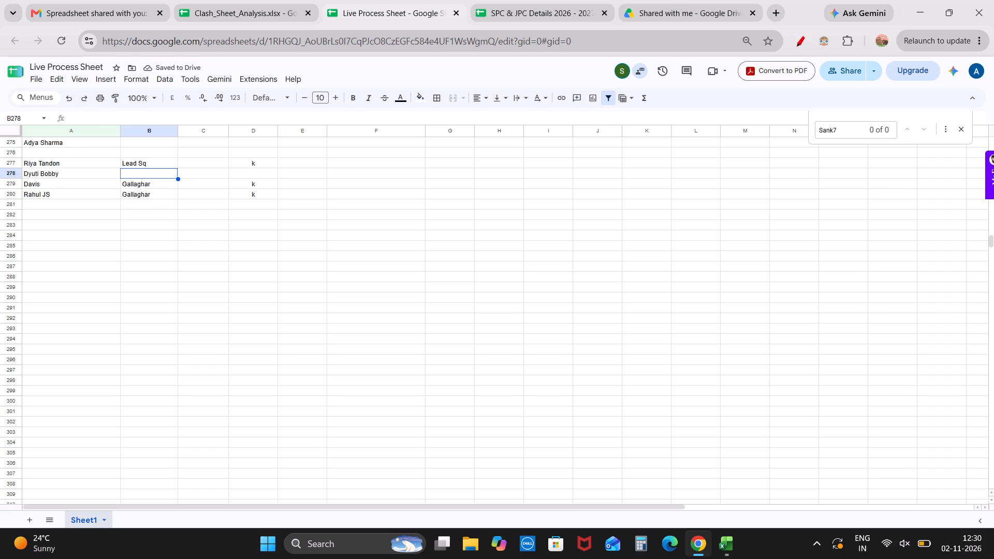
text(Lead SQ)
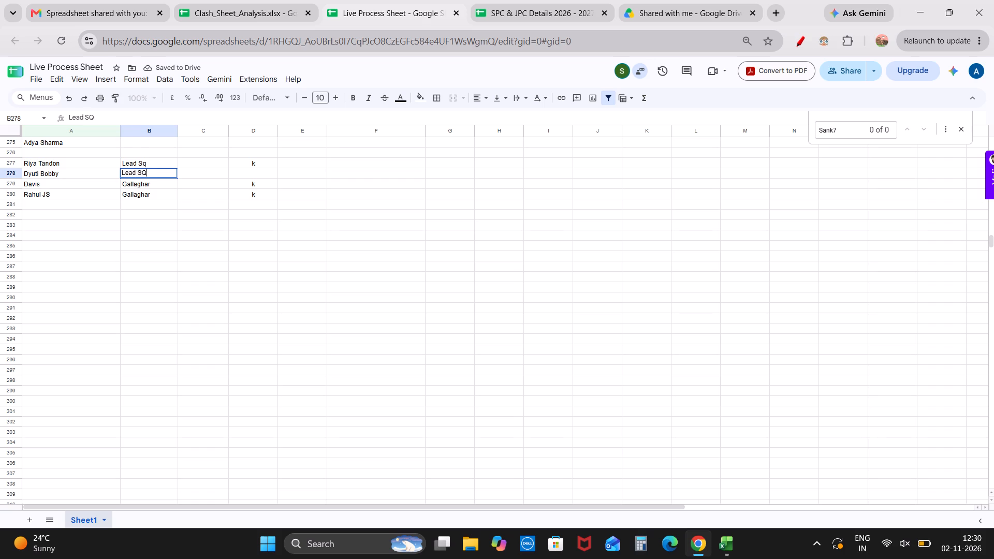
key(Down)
Log candidate Tanusha in row 281 and copy the Gallaghar process from Rahul's row into B281.
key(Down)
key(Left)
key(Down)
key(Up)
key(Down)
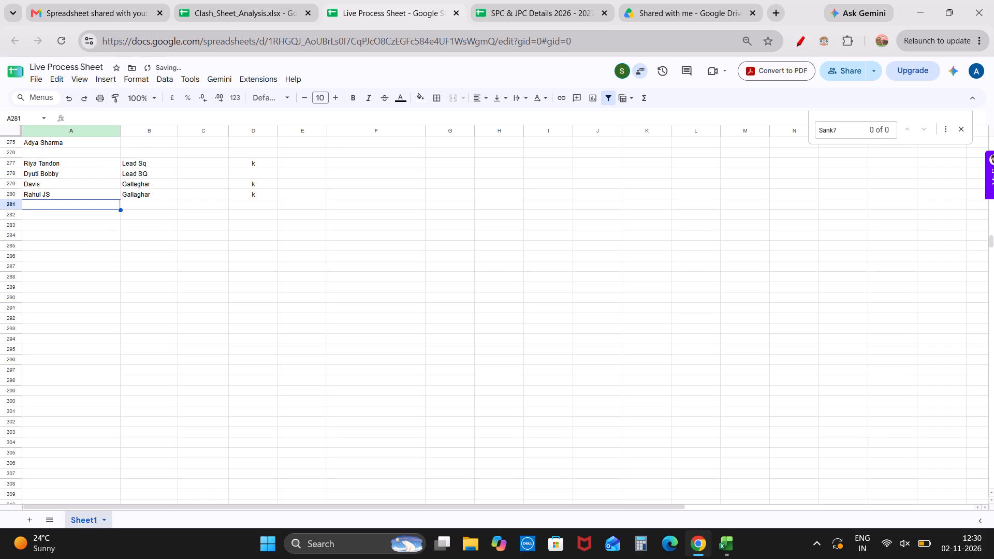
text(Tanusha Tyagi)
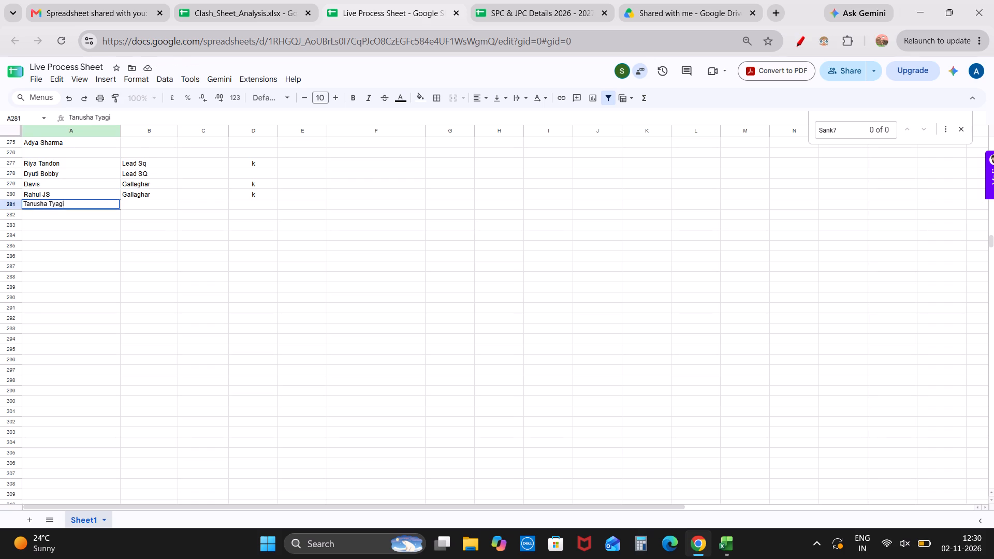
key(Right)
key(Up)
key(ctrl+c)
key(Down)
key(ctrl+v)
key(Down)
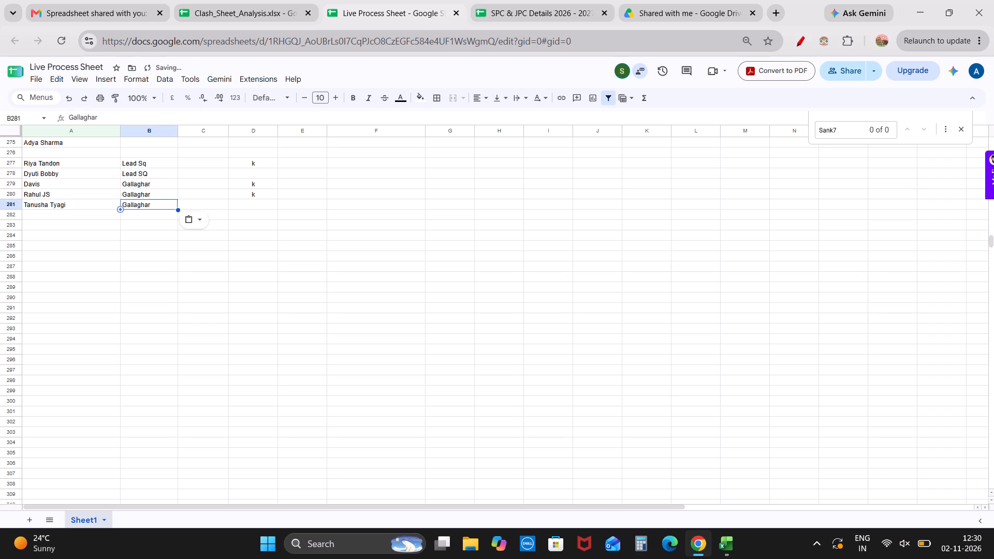
Enter candidates Prateek in A282 and Krati in A283, directly below Tanusha.
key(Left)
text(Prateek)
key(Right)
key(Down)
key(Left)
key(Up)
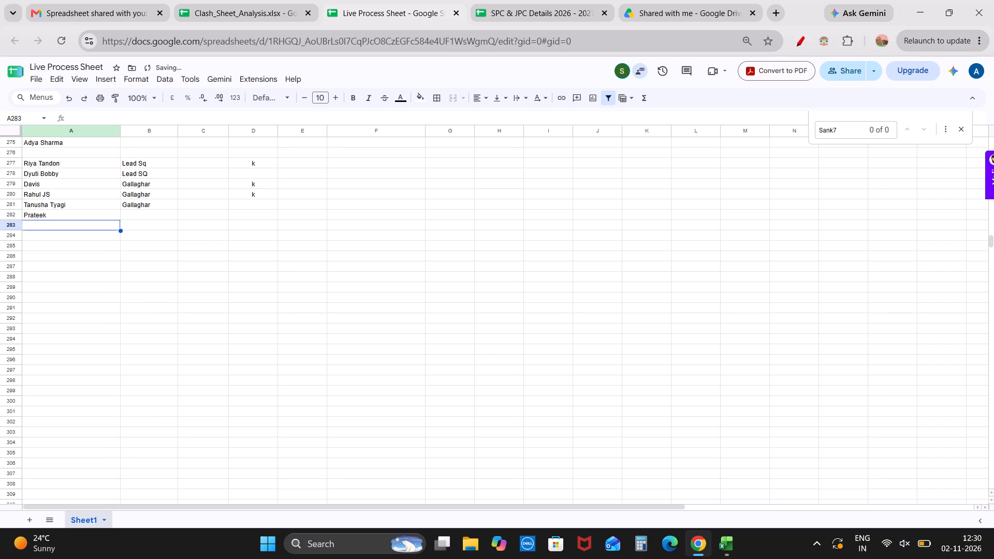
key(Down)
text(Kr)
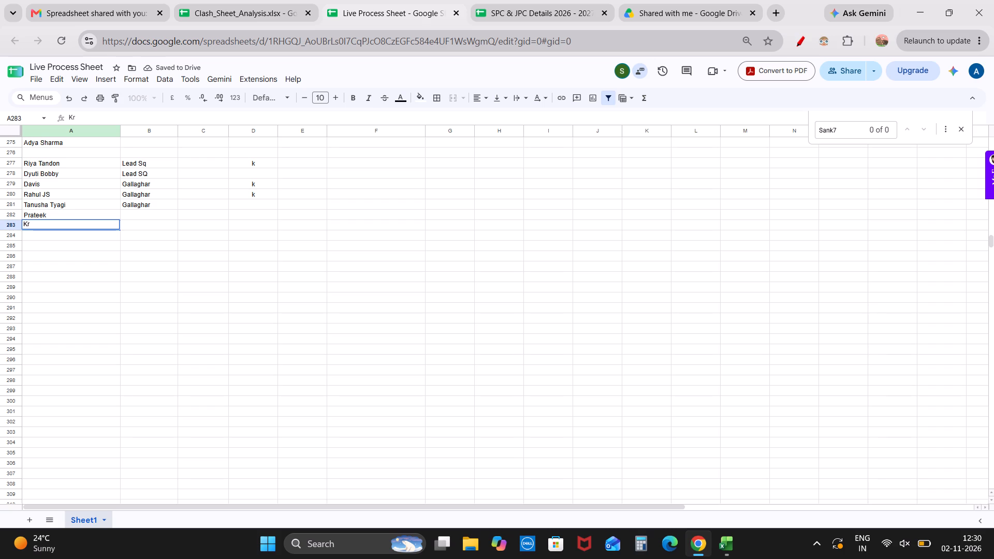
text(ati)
Copy the Gallaghar process from Tanusha's row into B282 and B283 for Prateek and Krati.
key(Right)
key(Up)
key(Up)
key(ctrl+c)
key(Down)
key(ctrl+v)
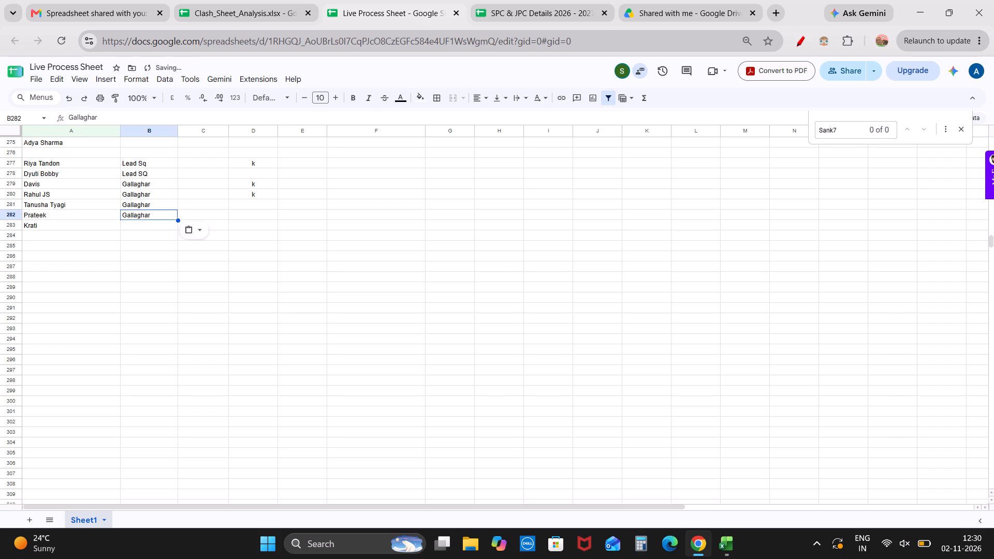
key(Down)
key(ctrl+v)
Enter candidate Anushka's name in the blank cell A276 directly above Riya.
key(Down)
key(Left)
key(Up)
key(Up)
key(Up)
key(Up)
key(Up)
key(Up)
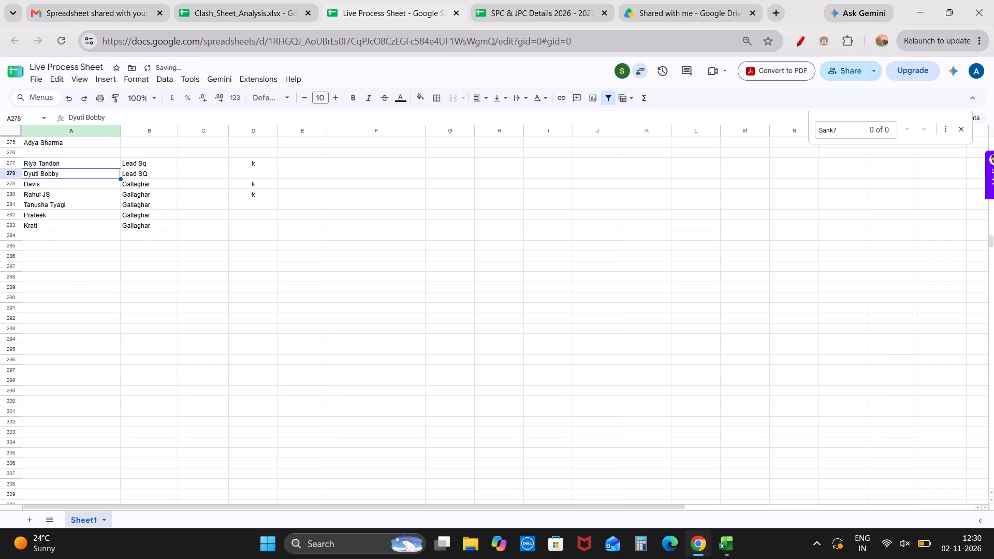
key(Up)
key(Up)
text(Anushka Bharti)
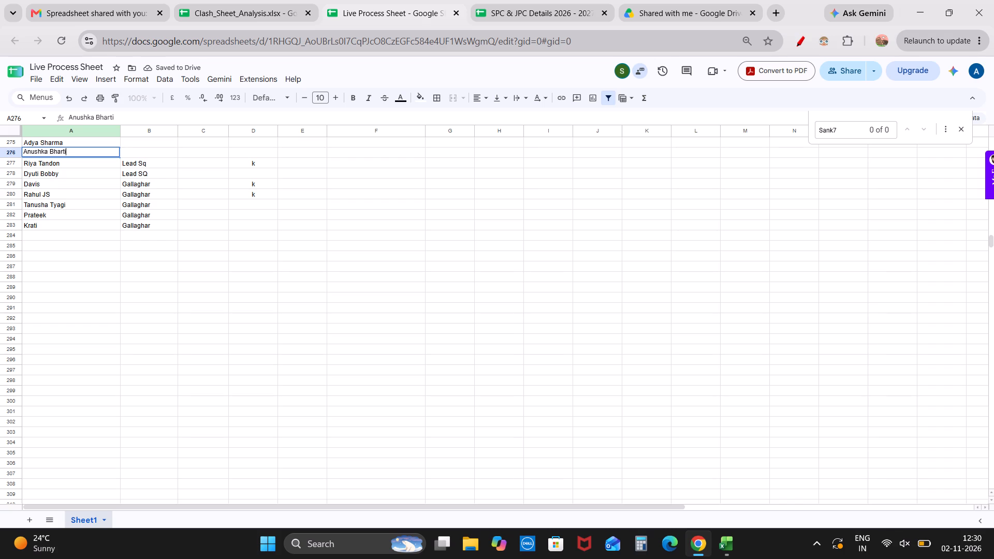
Copy the Lead Sq process from Riya's row into B276 for Anushka.
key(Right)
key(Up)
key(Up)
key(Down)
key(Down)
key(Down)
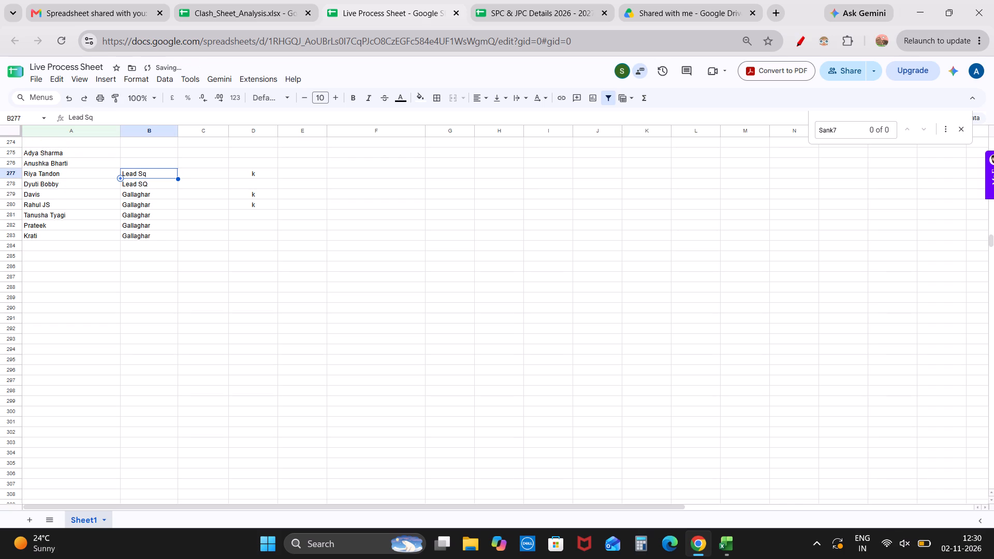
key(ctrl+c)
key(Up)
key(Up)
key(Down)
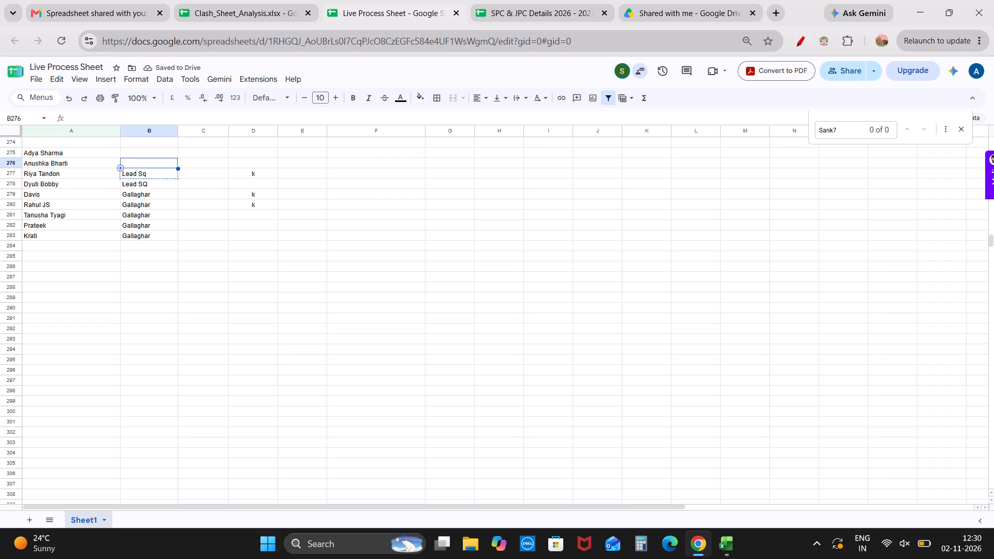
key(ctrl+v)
Log candidate Shivam in row 284 below Krati, with Lead Sq as the process.
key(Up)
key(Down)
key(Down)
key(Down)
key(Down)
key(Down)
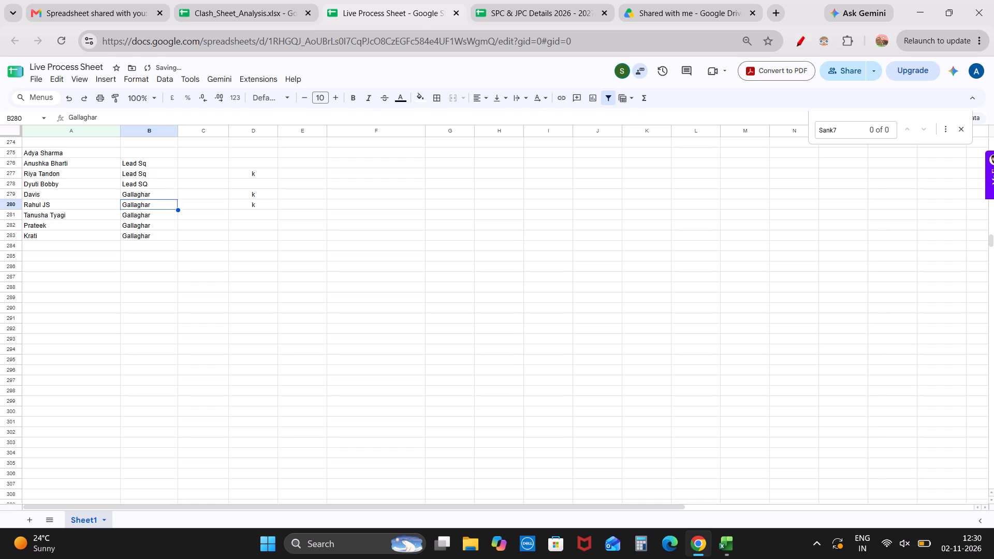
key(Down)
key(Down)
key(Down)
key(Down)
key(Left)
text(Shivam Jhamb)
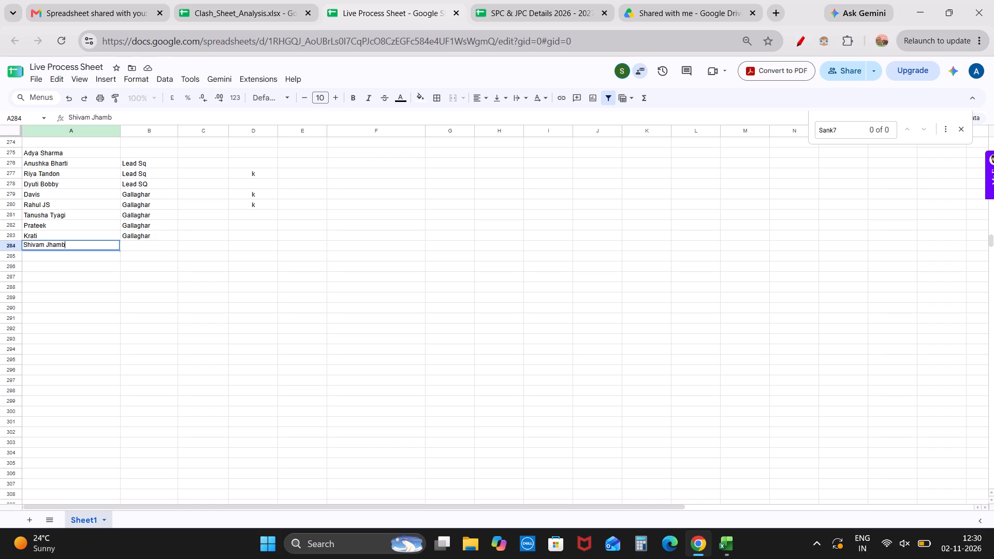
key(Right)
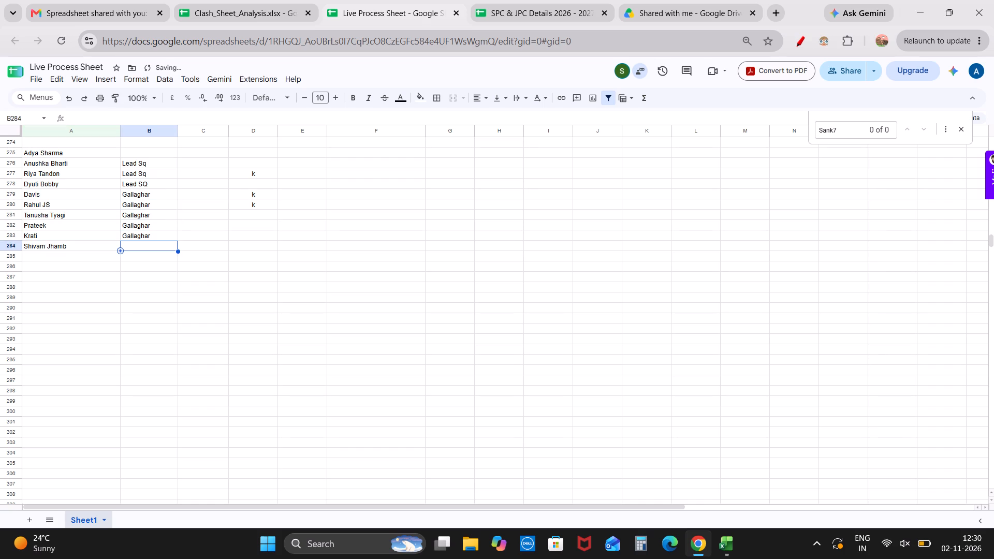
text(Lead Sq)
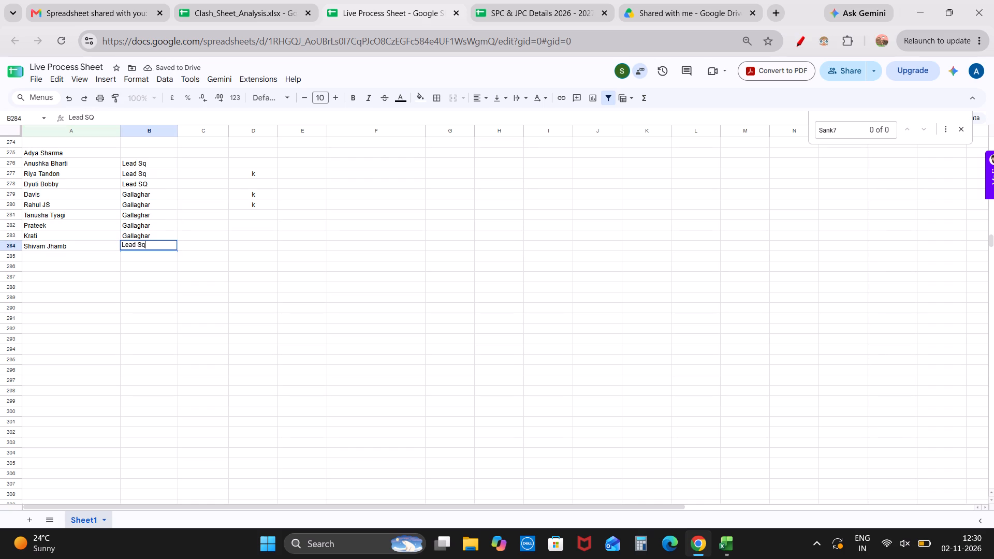
Log candidate Sugandha in row 285 and copy the Lead Sq process from Shivam's row into B285.
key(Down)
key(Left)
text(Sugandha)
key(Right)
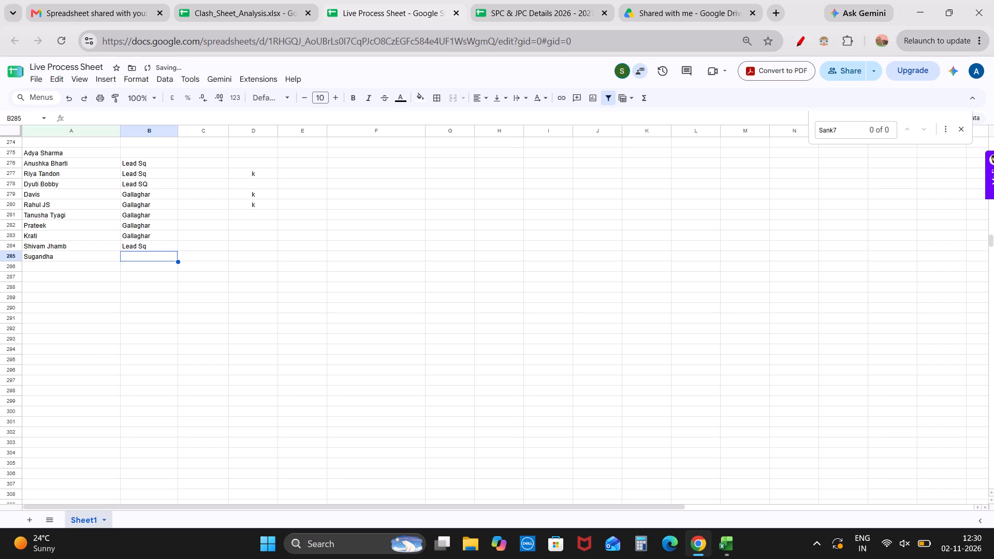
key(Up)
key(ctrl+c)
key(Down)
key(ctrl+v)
Log candidate Mithil in row 286 and copy the Lead Sq process from Sugandha's row into B286.
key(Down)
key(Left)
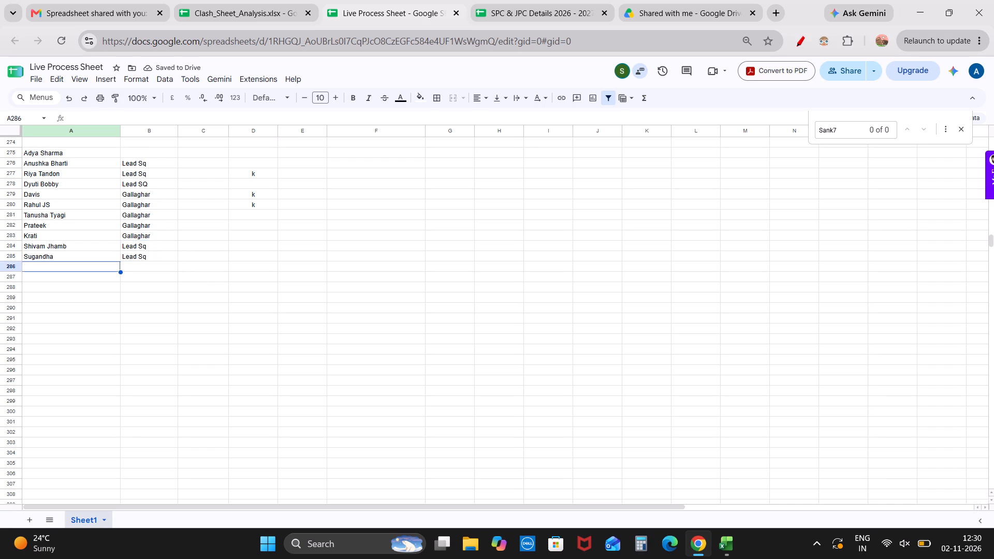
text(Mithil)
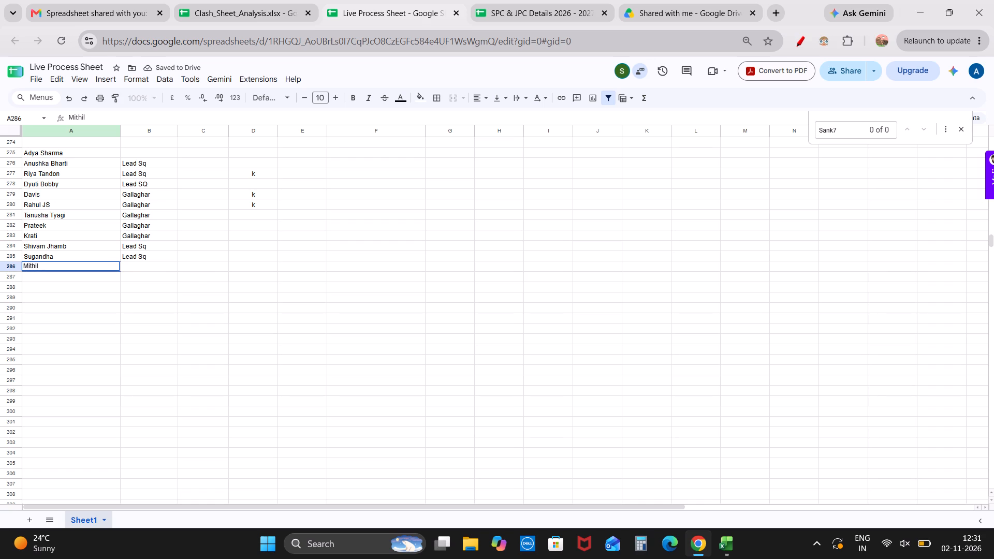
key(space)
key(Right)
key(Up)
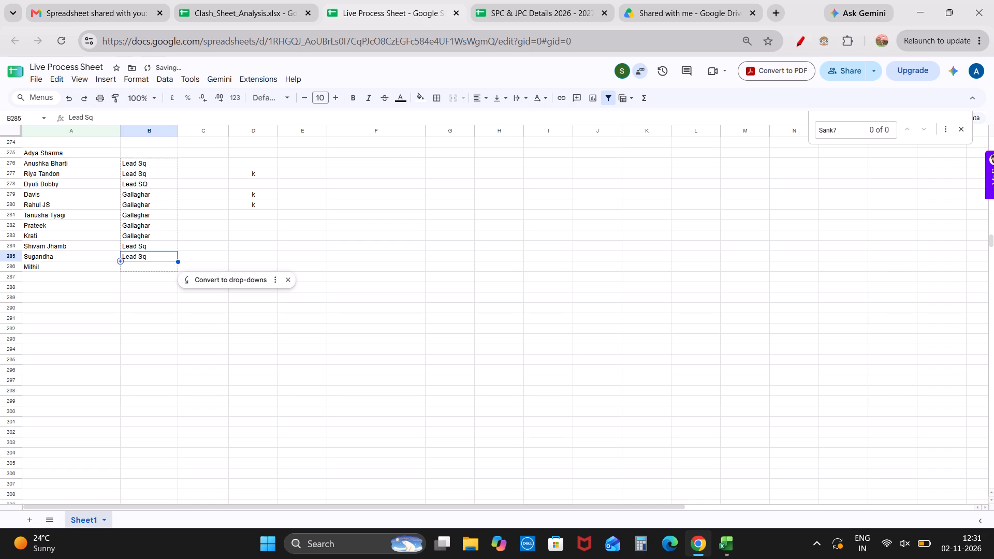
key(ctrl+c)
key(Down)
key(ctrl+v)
Log candidate Prathamay in row 287 with Lead Sq as the process.
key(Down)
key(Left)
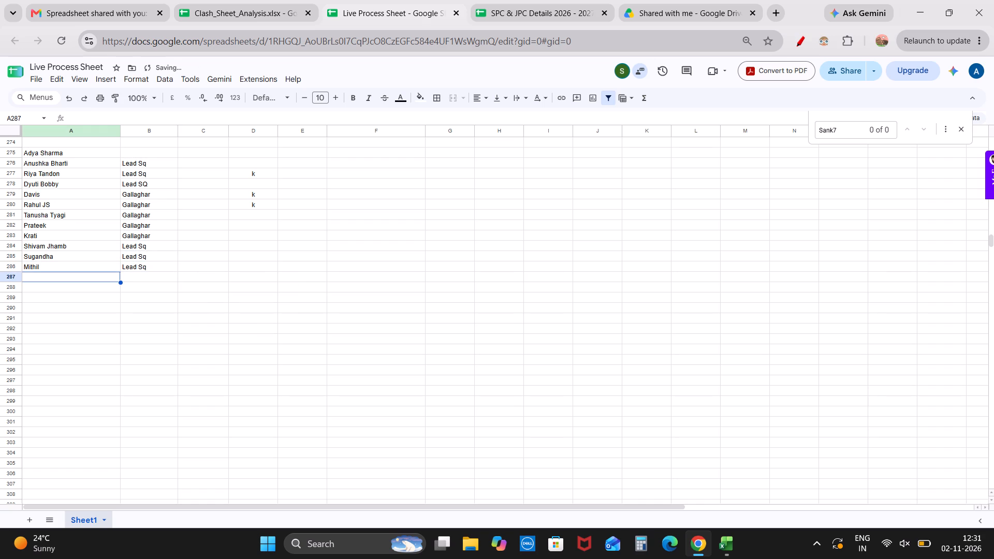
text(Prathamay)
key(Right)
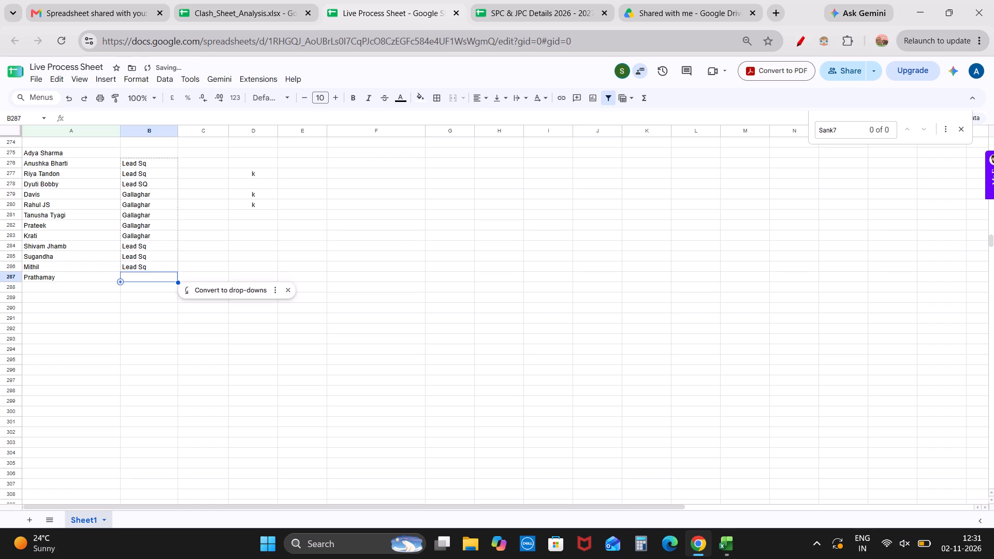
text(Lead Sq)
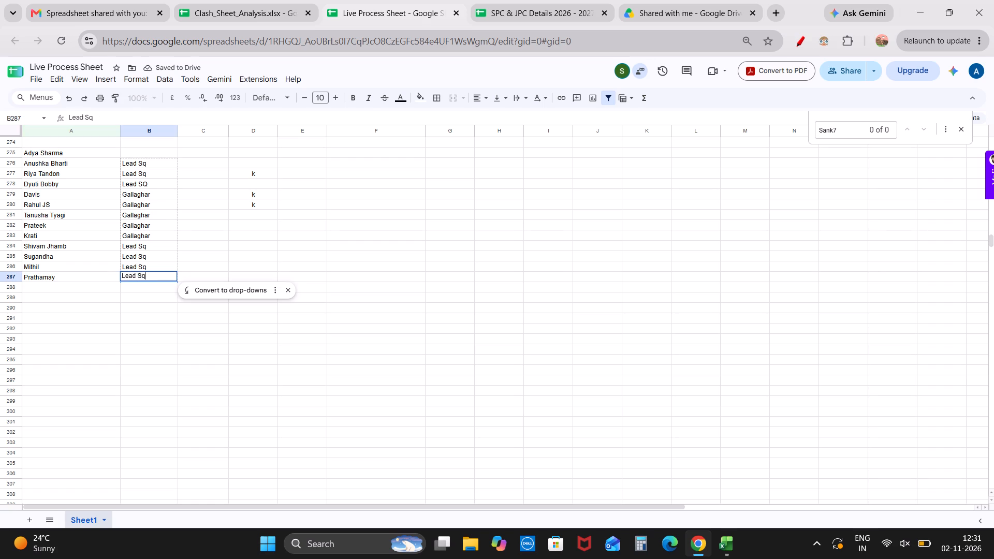
Log candidate Shubh in row 288, copy the Lead Sq process from Prathamay's row into B288, and save the sheet.
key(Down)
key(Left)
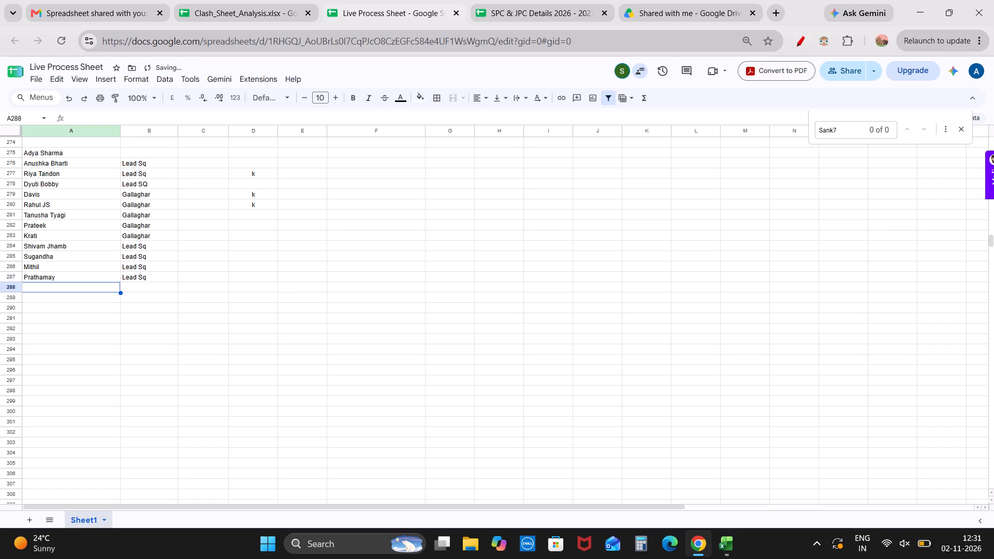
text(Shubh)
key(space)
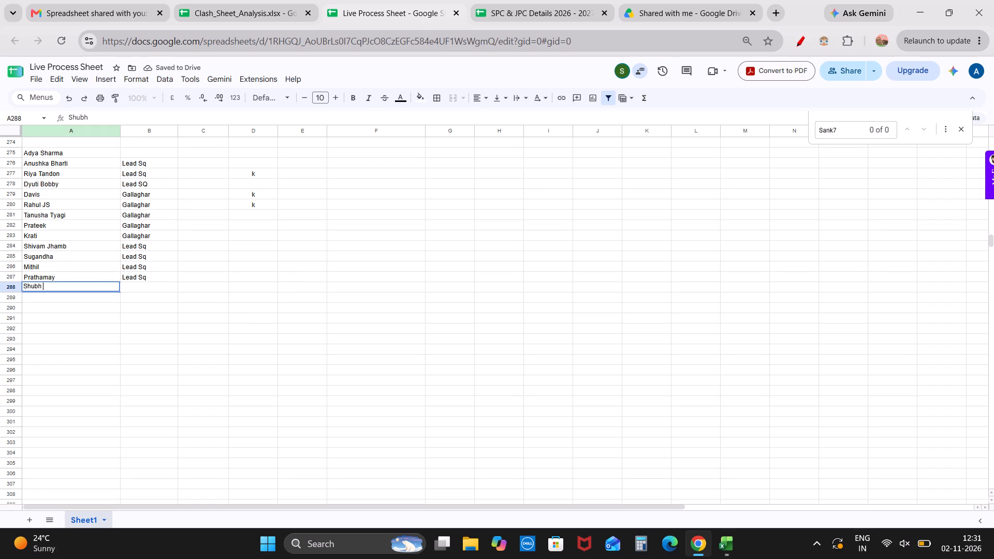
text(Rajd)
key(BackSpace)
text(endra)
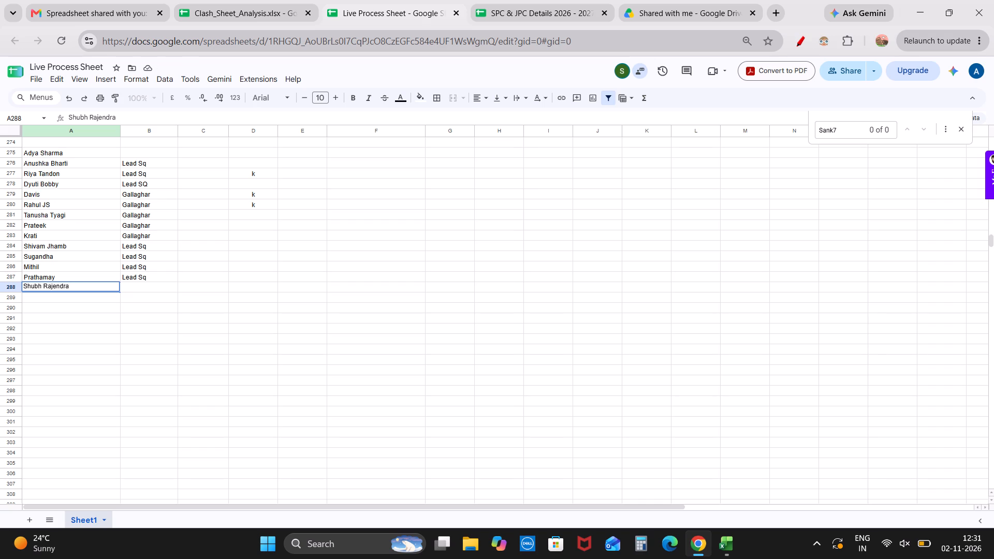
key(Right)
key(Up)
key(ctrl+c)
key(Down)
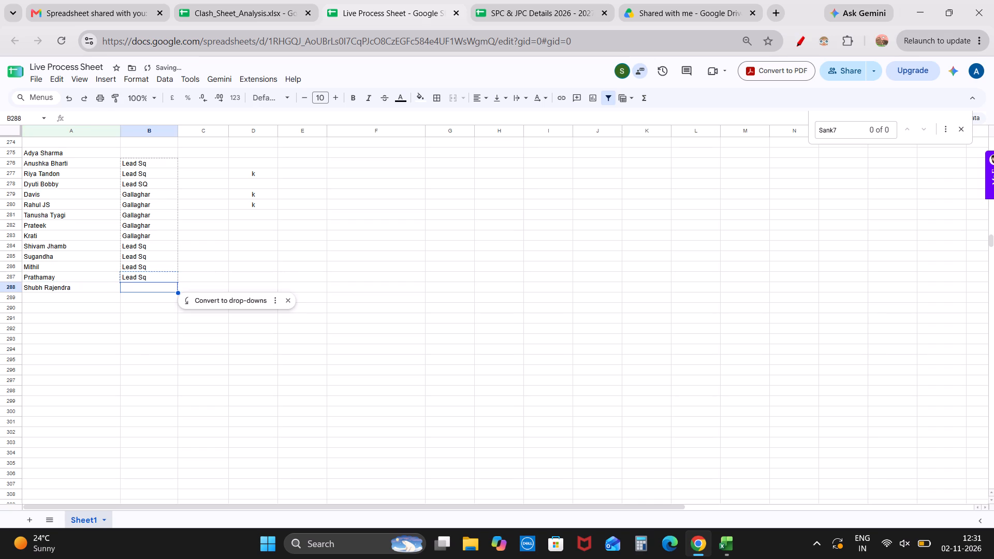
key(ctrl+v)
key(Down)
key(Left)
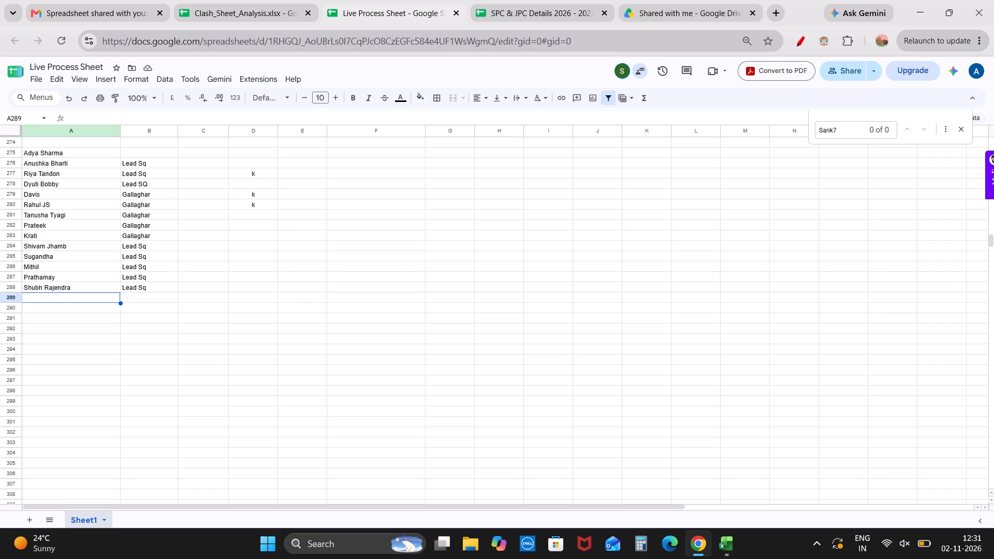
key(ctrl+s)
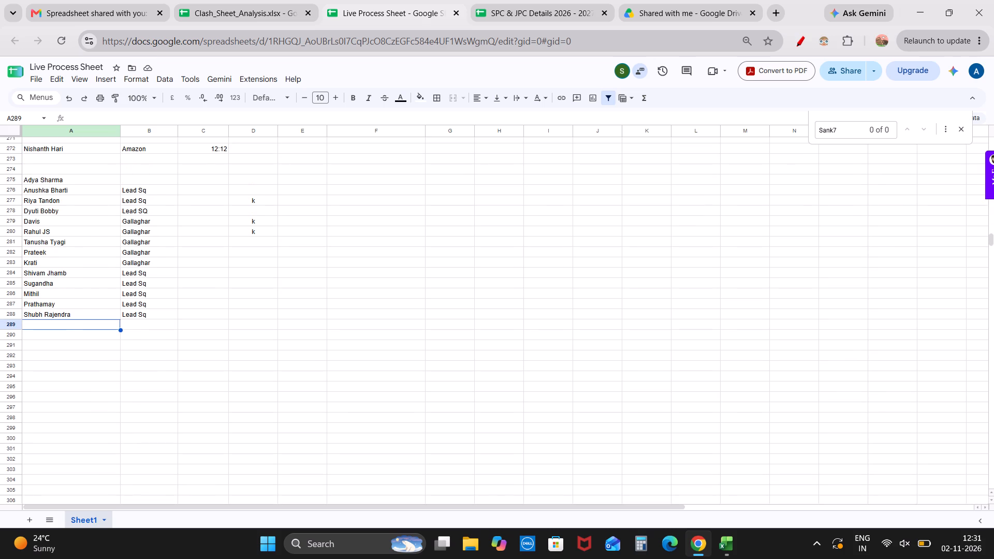
Insert one blank row below Dyuti's row and one below Krati's row to separate the process groups.
right_click(13, 209)
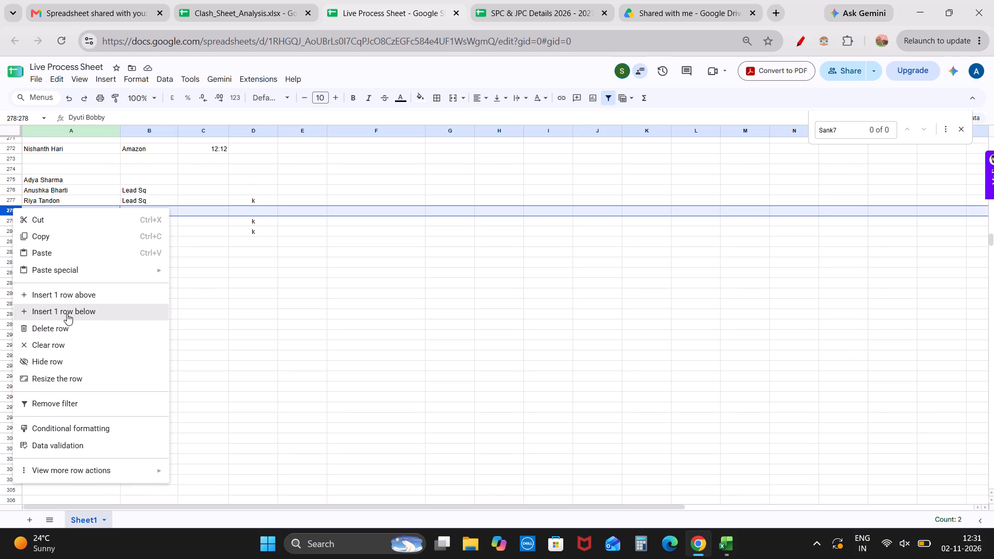
click(67, 314)
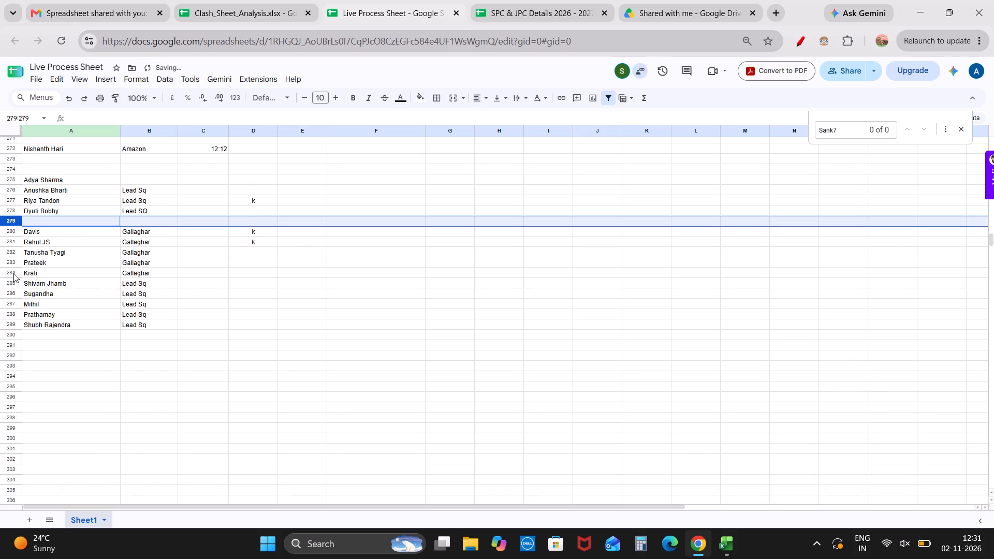
right_click(13, 273)
click(61, 351)
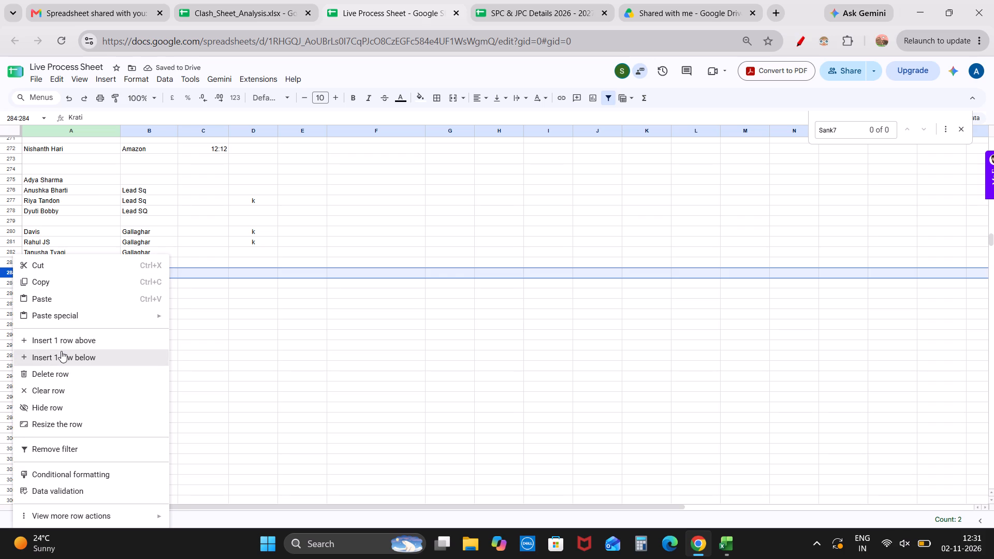
click(192, 382)
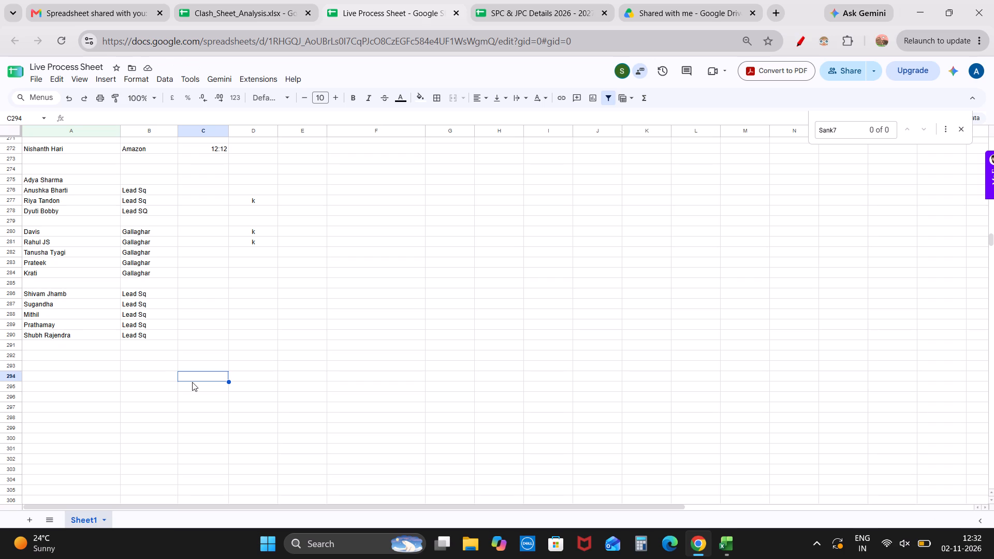
Search the Clash_Sheet_Analysis master sheet for "Sanki" and select the matching candidate's roll number cell.
scroll(192, 382, down, 2)
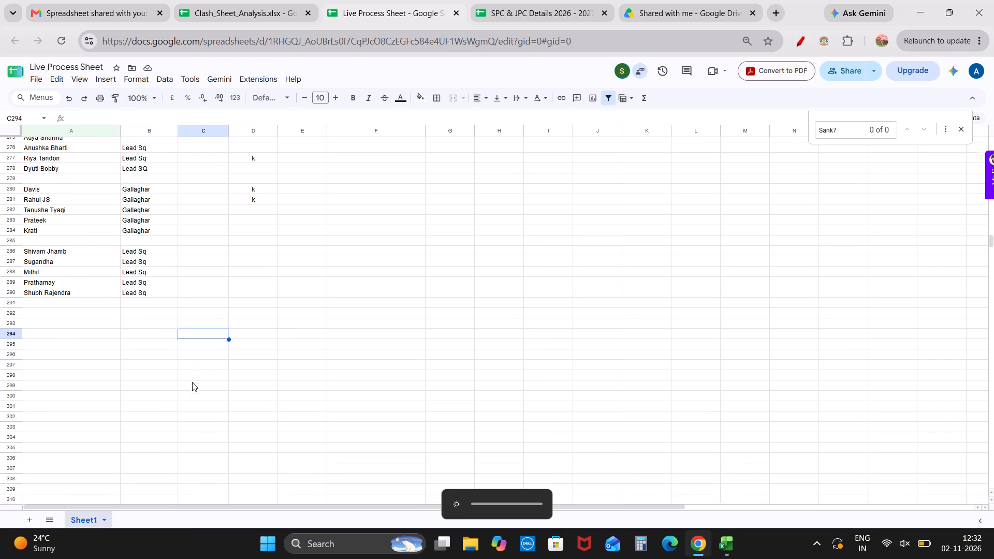
scroll(192, 382, down, 2)
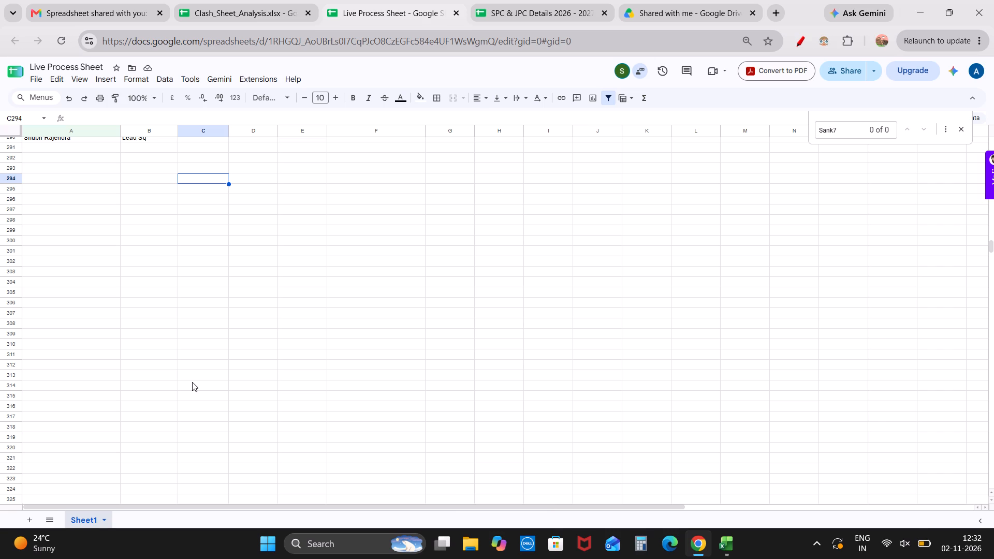
click(283, 21)
click(396, 256)
key(ctrl+f)
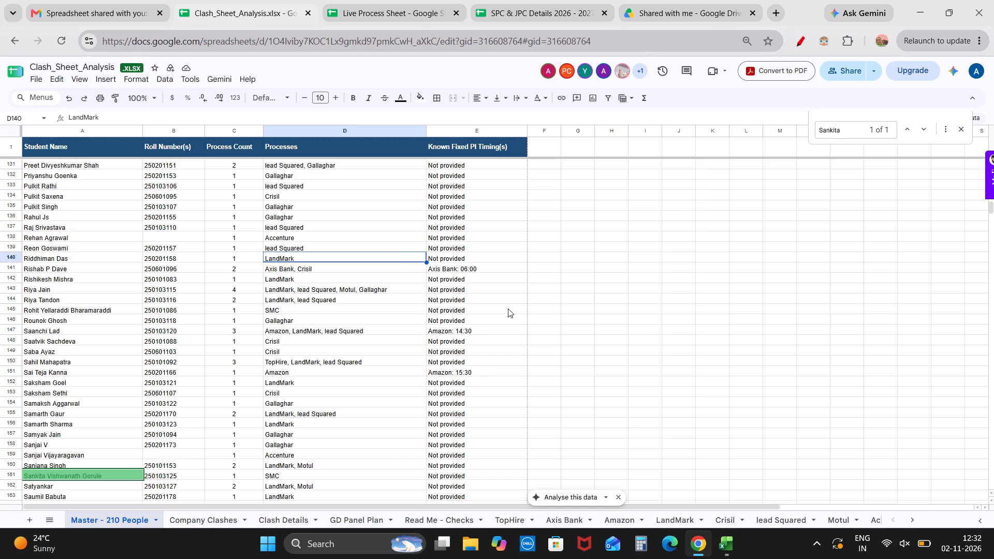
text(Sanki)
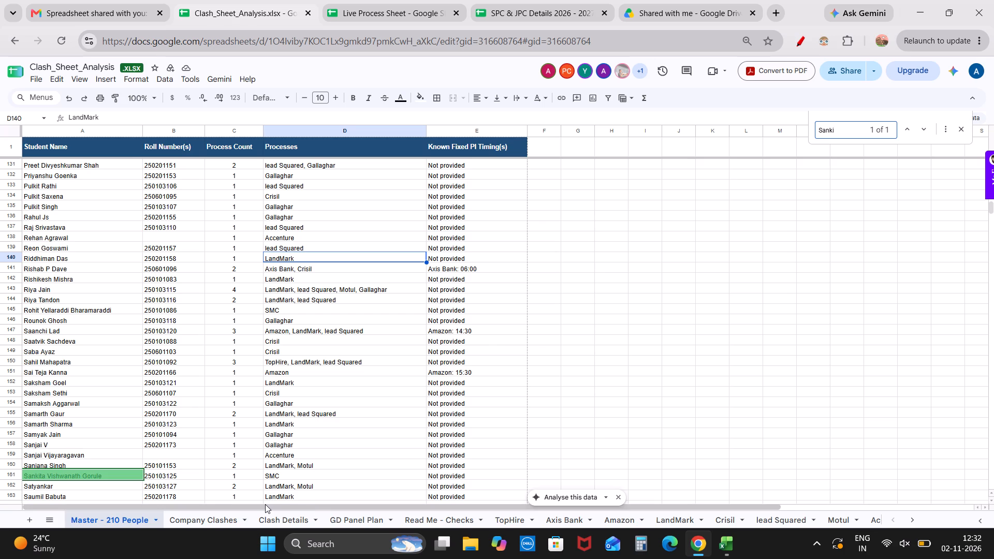
click(166, 475)
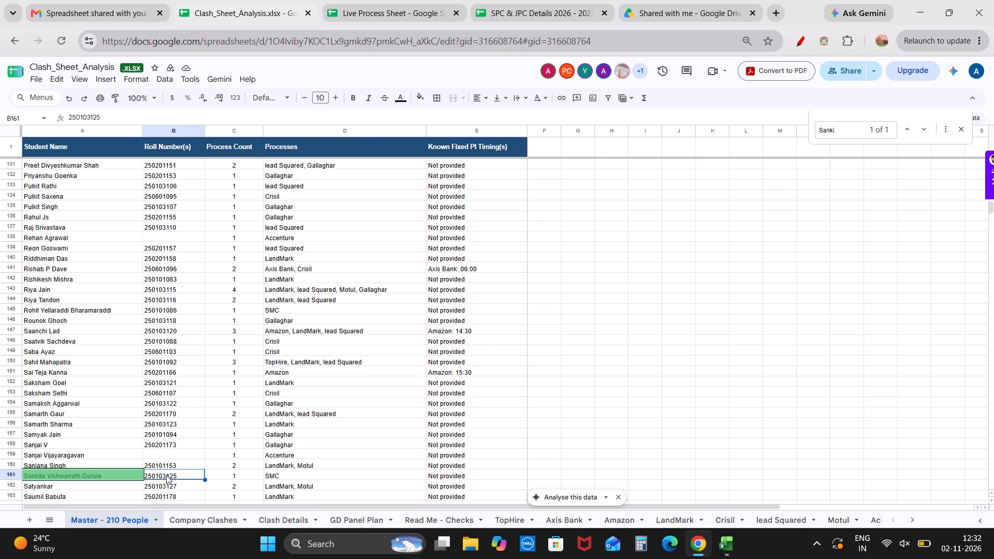
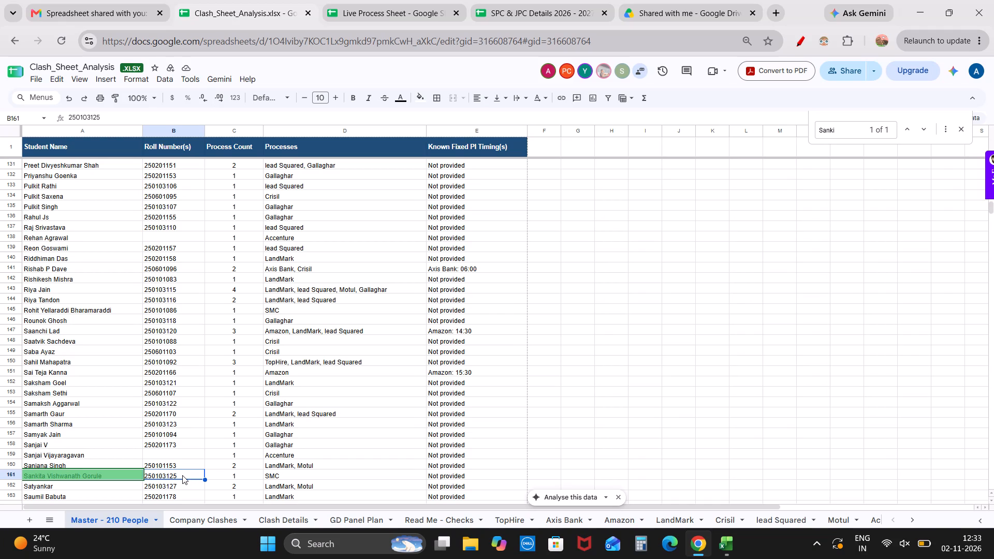
Select the process count cell in the row of the candidate matching "Sanki" to review their process details.
key(Right)
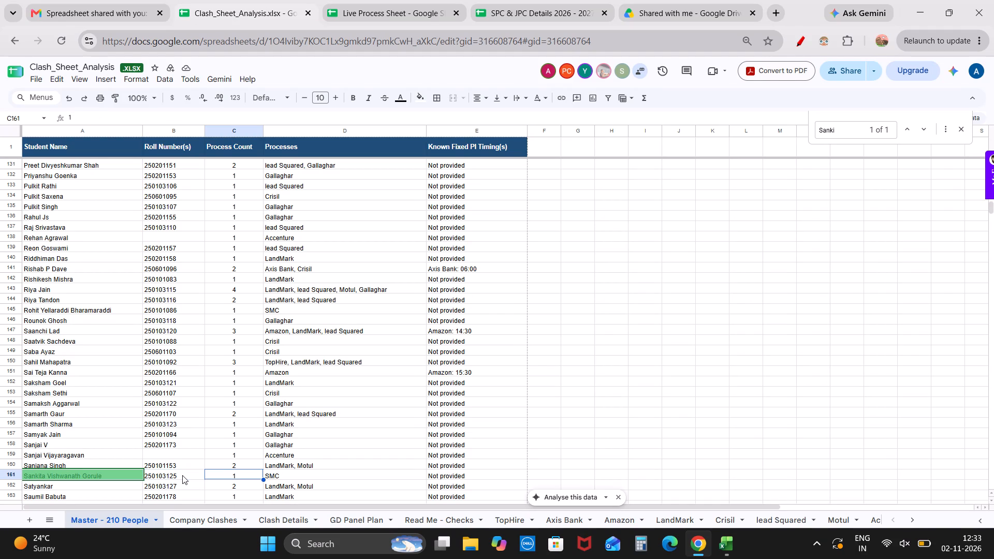
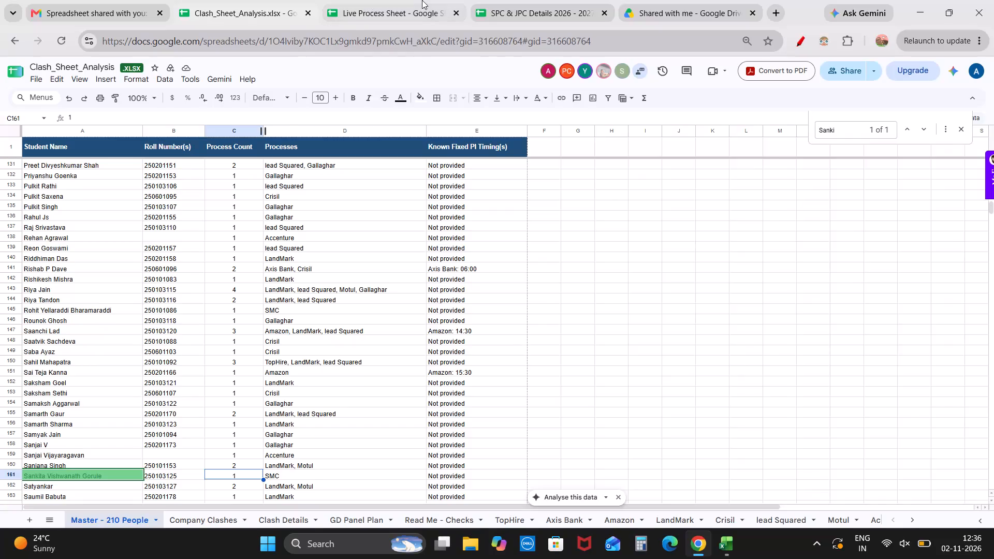
Search the Live Process Sheet for "Bhavya" and check the logged entries down to the end of the list.
click(334, 223)
key(ctrl+f)
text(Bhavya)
scroll(268, 218, up, 1)
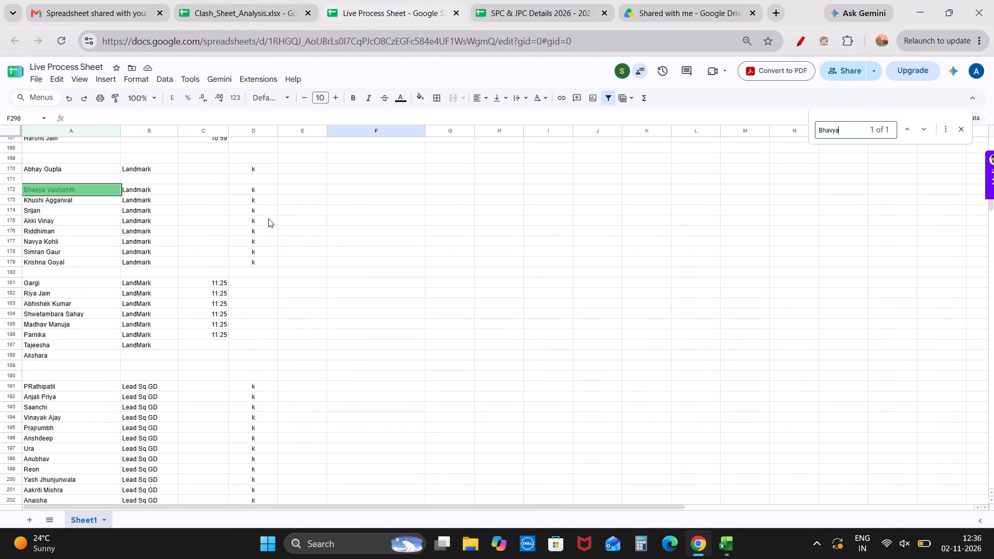
scroll(268, 218, up, 1)
scroll(180, 244, down, 6)
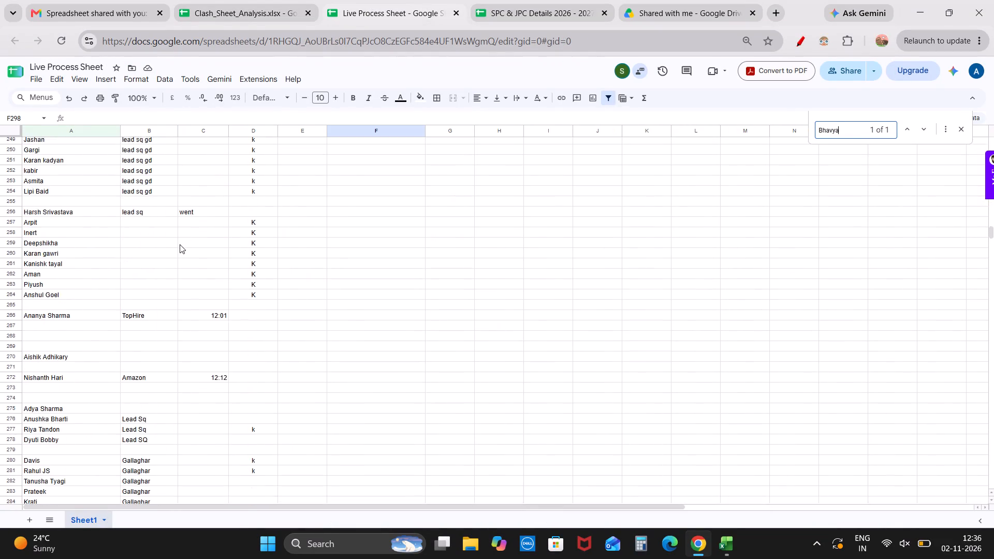
scroll(180, 244, down, 2)
scroll(180, 244, up, 3)
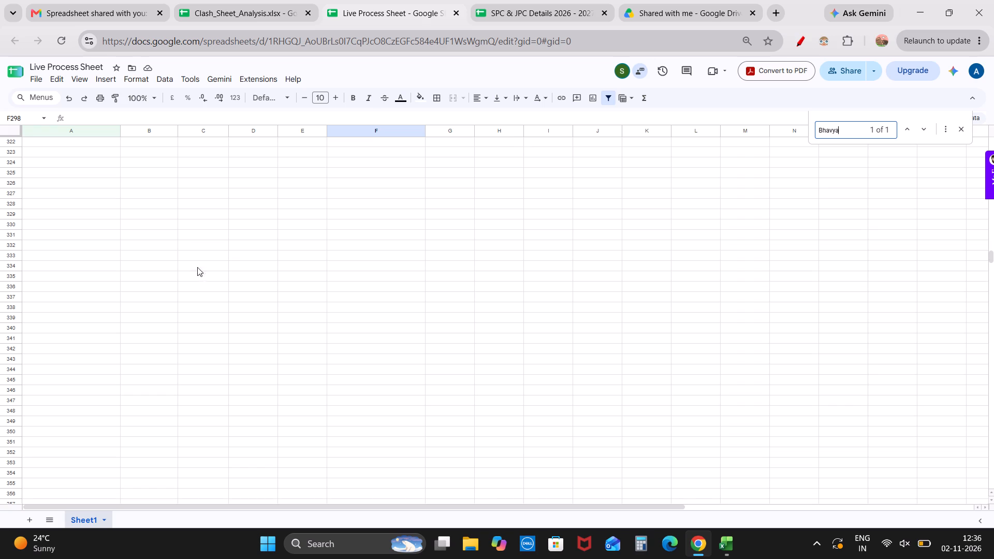
scroll(370, 229, up, 6)
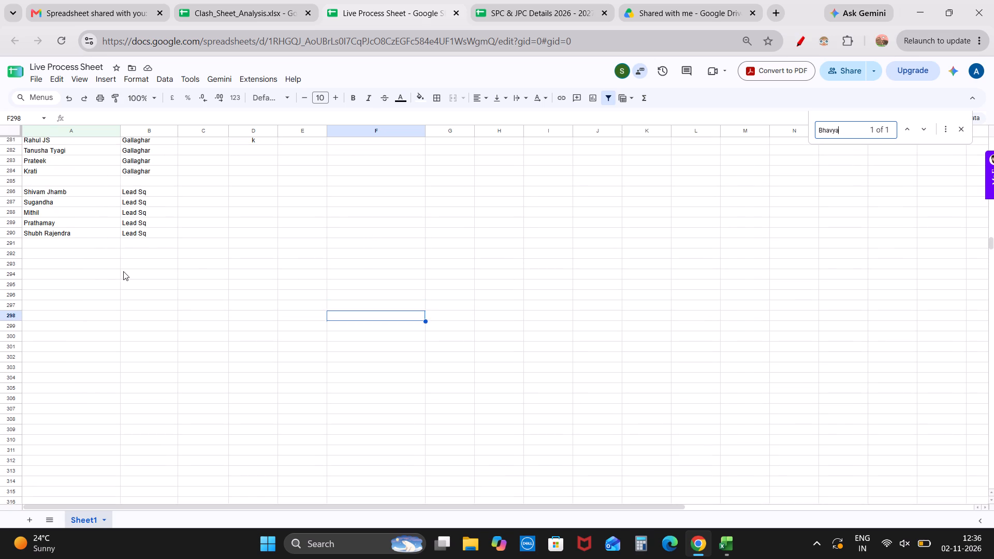
Add the Landmark candidate Bhavya's full name in cell A293, below the last Lead Sq group, correcting the surname's spelling.
click(123, 271)
click(95, 269)
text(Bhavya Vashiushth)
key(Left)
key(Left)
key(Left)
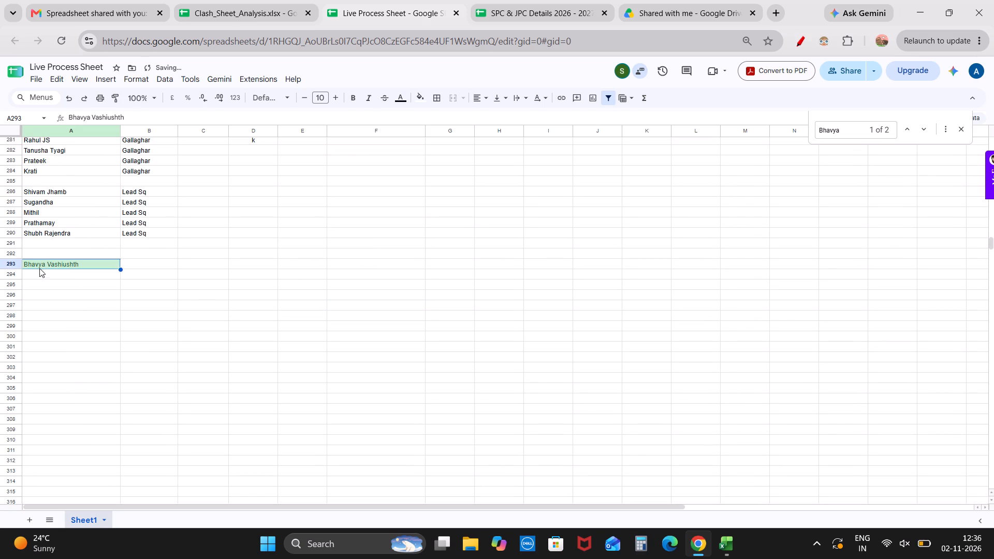
double_click(66, 265)
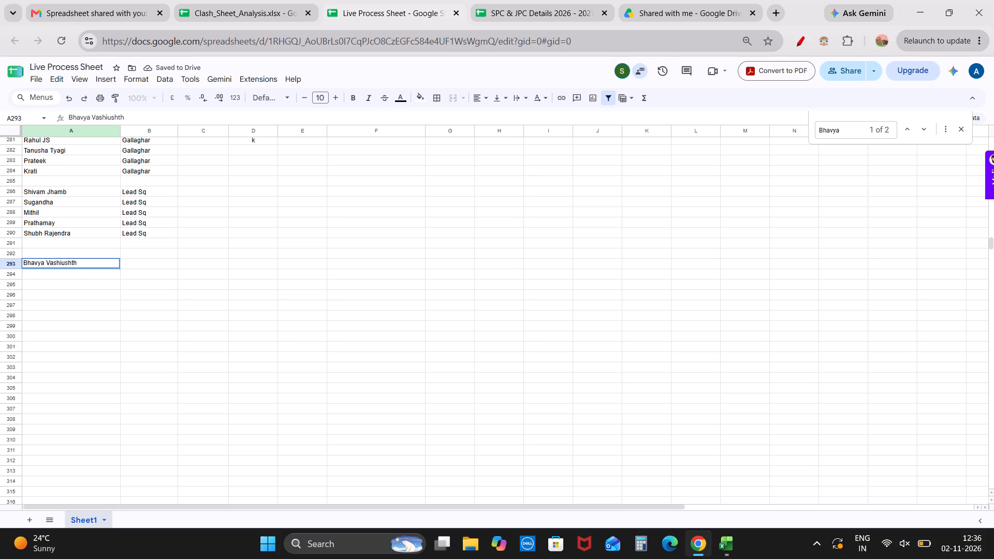
click(69, 263)
key(BackSpace)
key(Right)
click(97, 303)
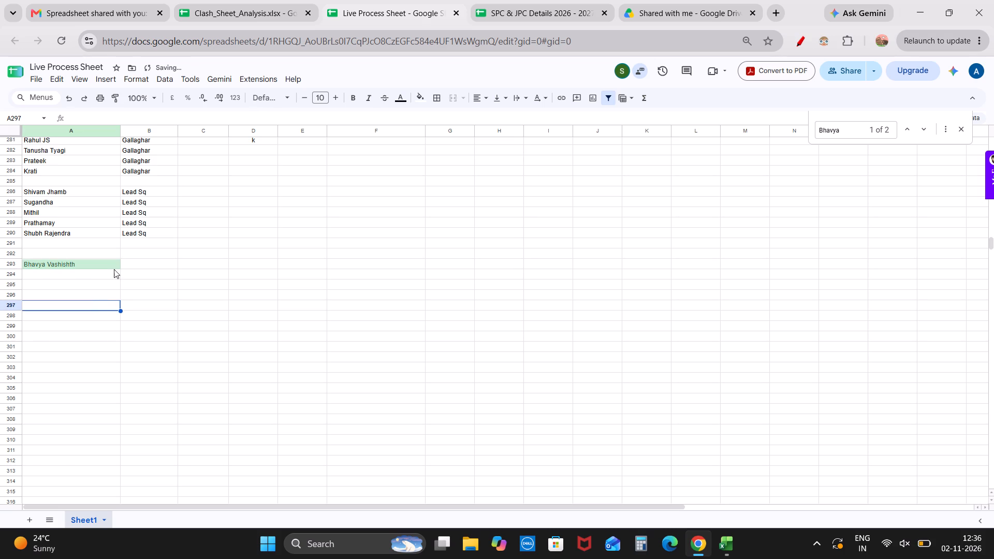
Log Amazon as Bhavya's process and mark k in column D of row 293.
click(136, 265)
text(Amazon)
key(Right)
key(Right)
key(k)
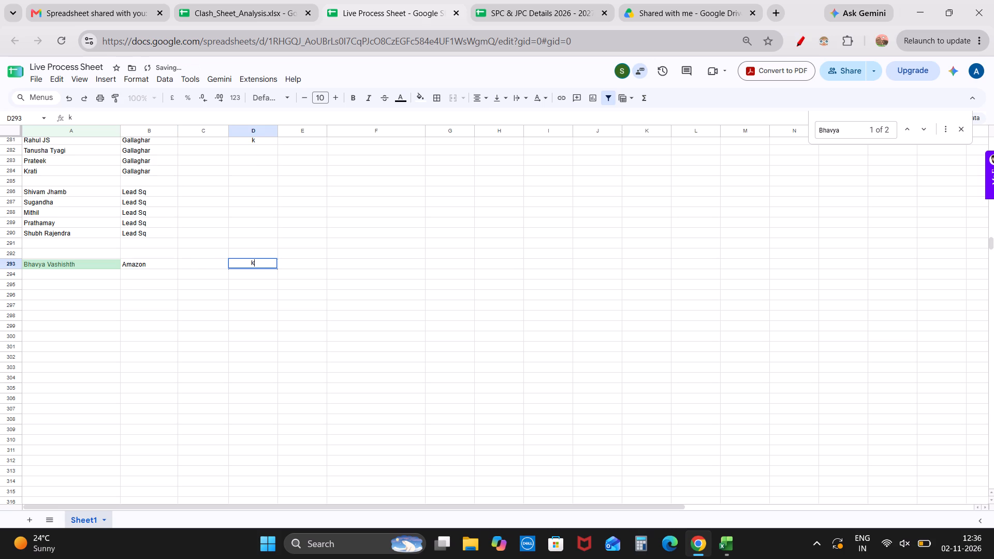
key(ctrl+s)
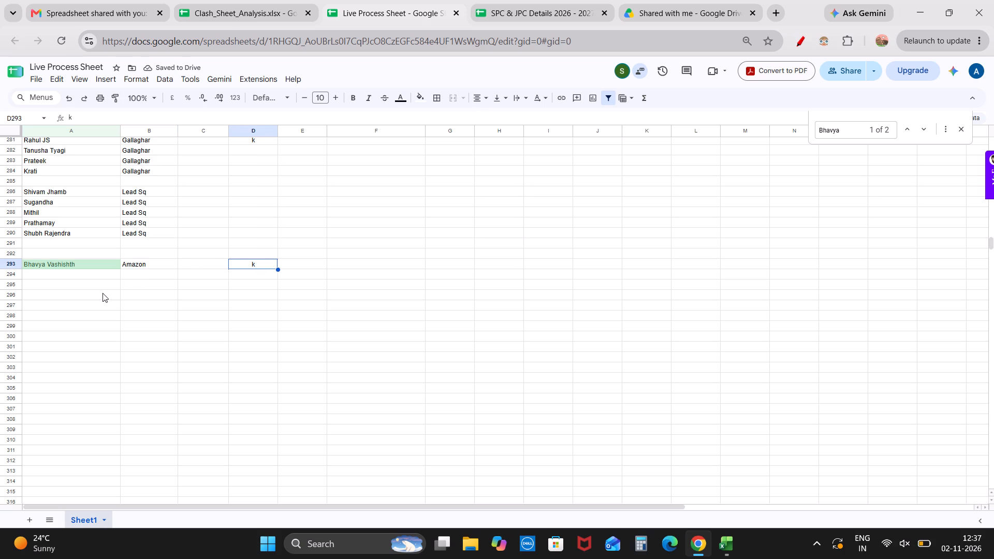
Search the master list in Clash_Sheet_Analysis for "tej" to check the matching candidates' processes and timings.
click(224, 13)
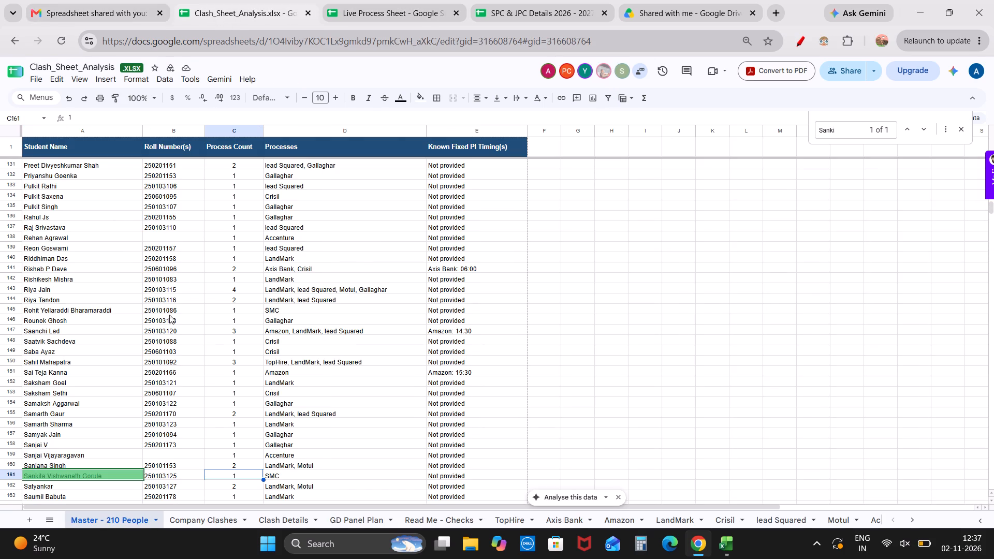
key(ctrl+f)
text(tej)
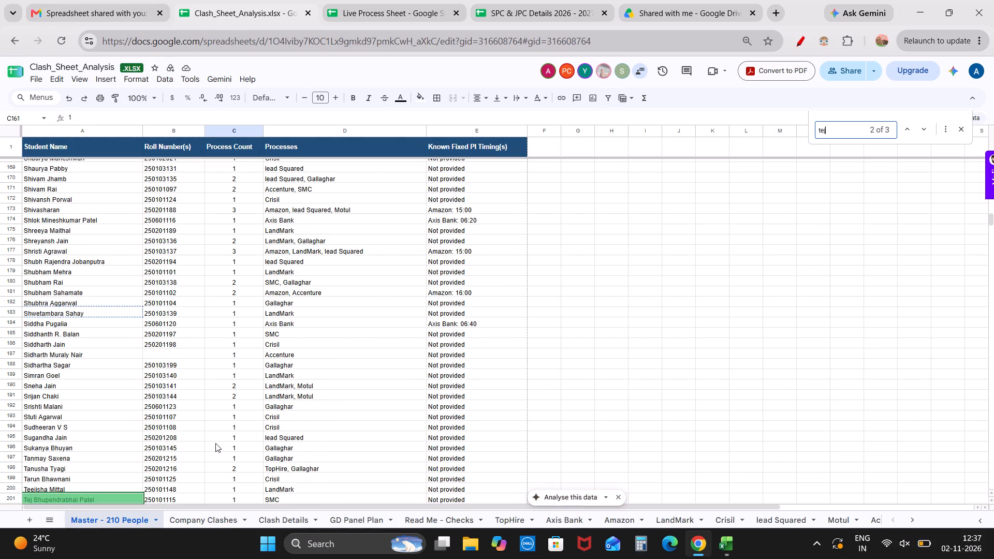
scroll(215, 443, down, 1)
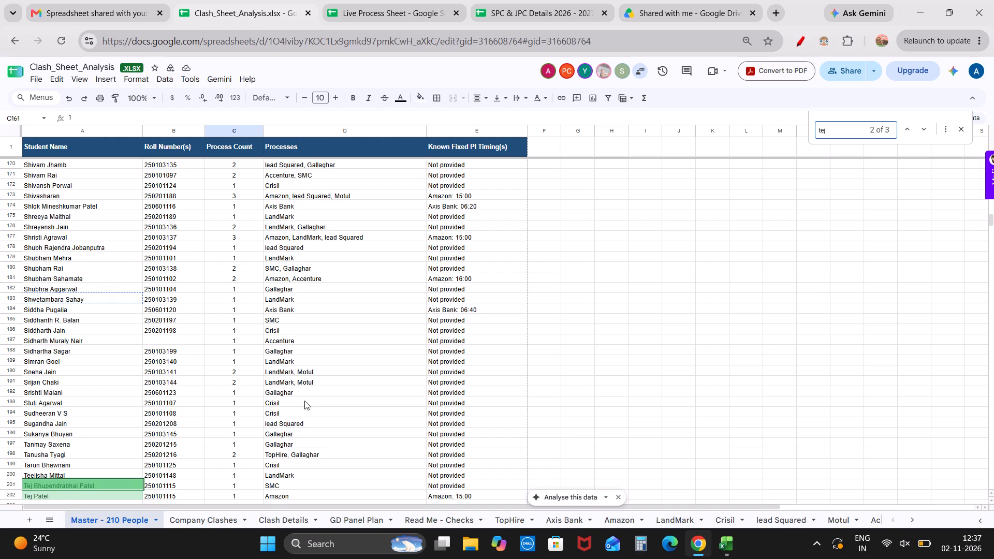
scroll(304, 401, up, 1)
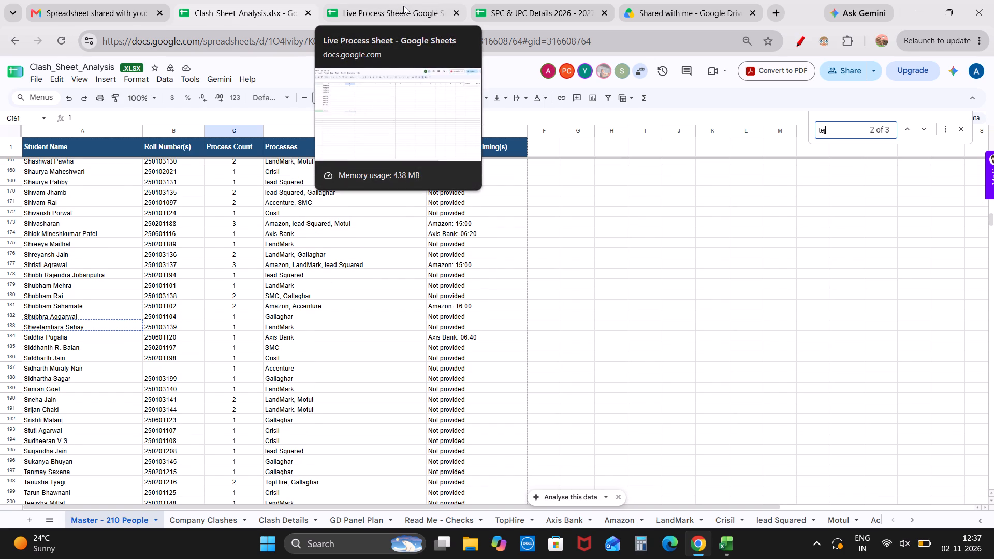
Search the Live Process Sheet for the candidate Arvind and review the SMC entries down to the group's last name.
click(403, 6)
scroll(239, 267, up, 1)
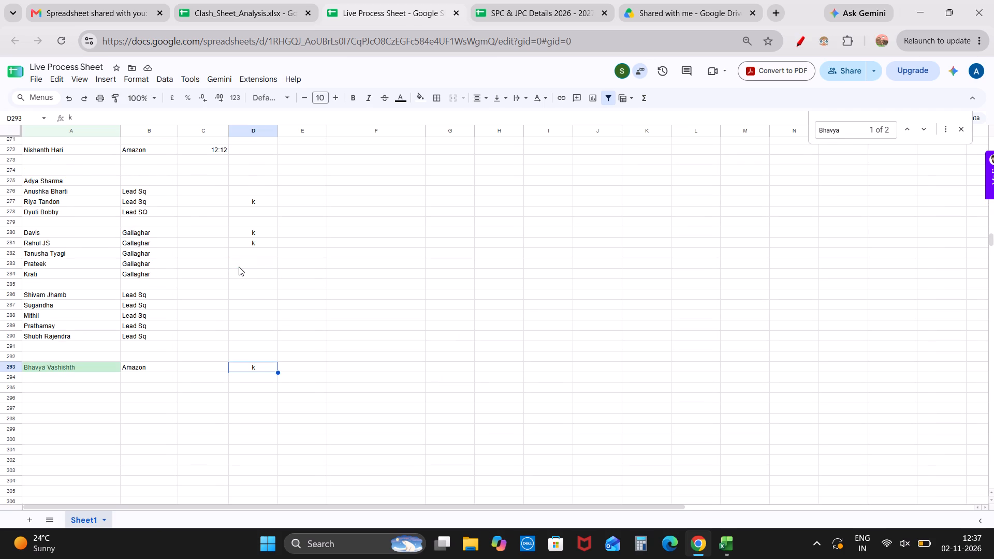
key(ctrl+f)
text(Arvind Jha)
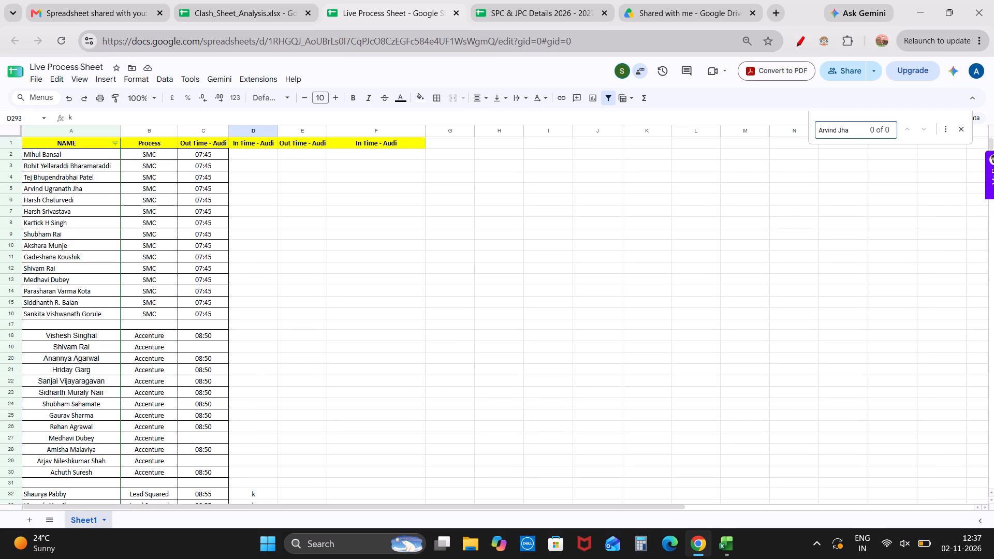
scroll(179, 268, up, 3)
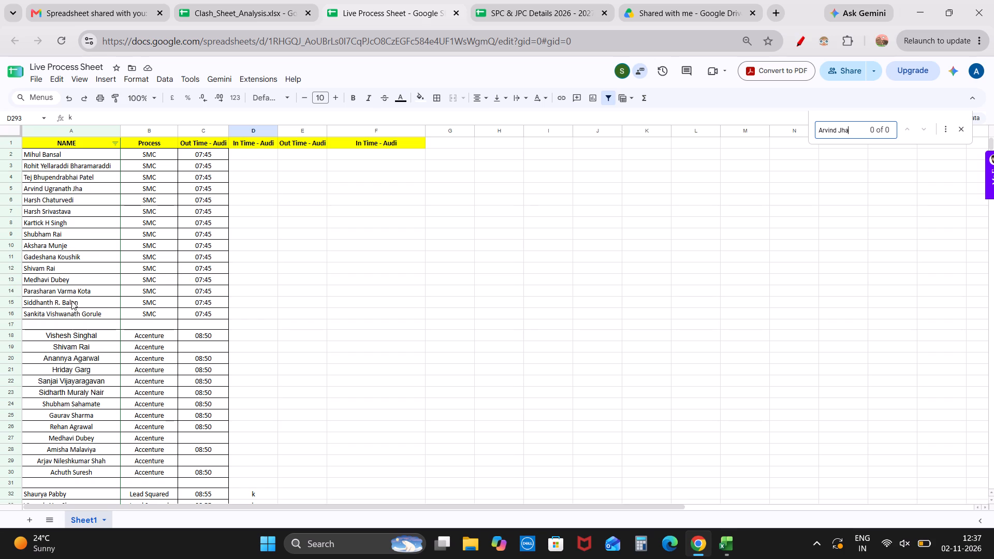
scroll(72, 195, up, 1)
click(58, 312)
scroll(58, 312, up, 1)
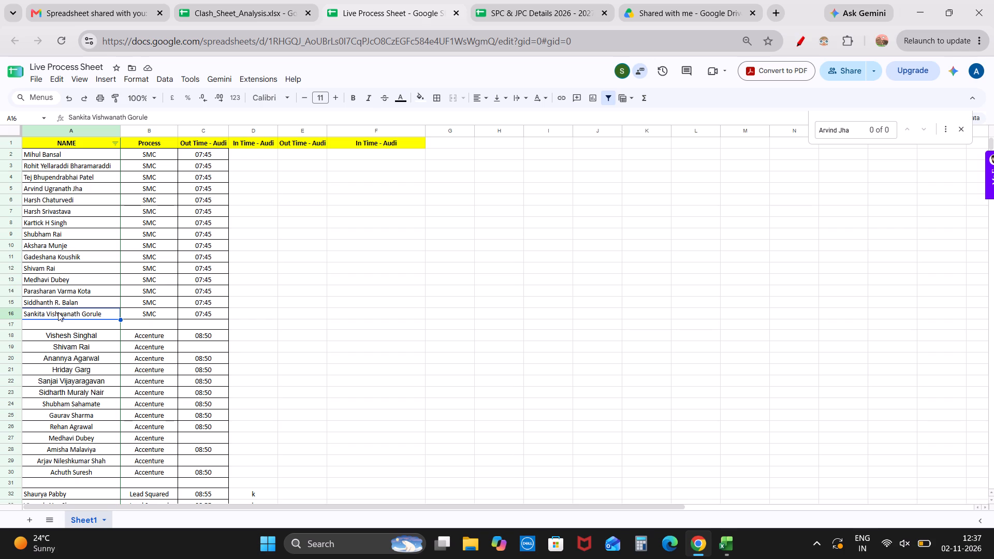
Search the master list in Clash_Sheet_Analysis for "dhanan" to check that candidate's processes and timing.
click(250, 10)
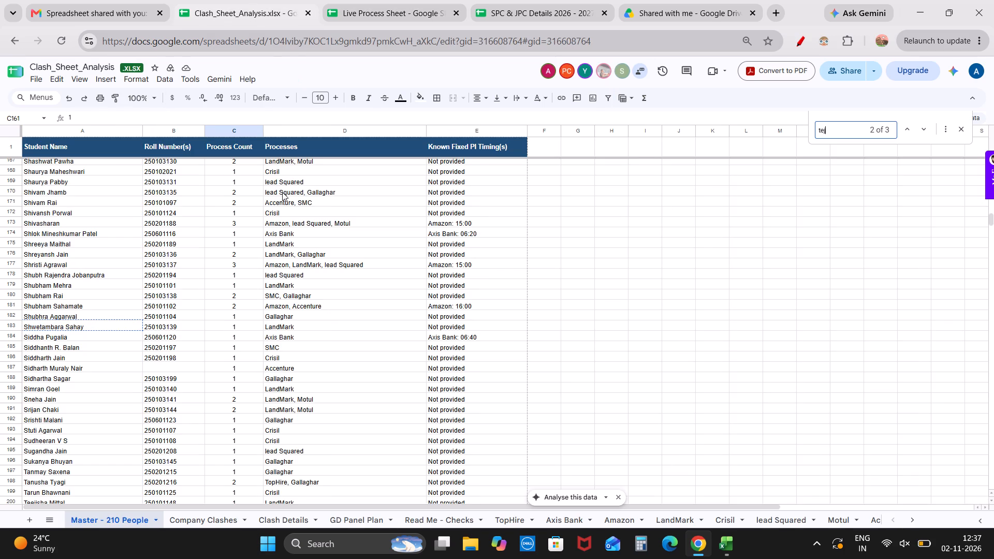
key(BackSpace)
key(BackSpace)
key(BackSpace)
key(BackSpace)
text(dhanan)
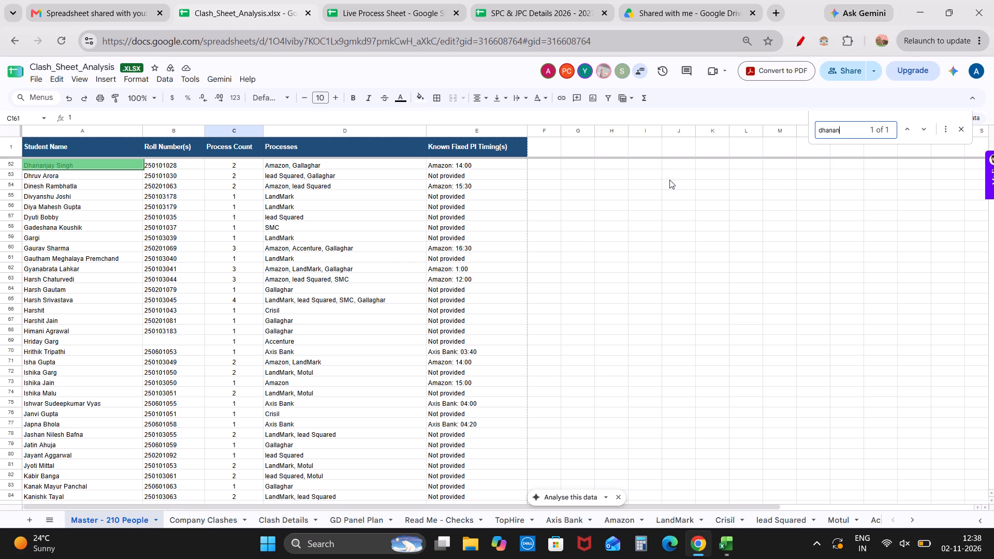
Search the master list for "ananya" to check that candidate's processes and timing.
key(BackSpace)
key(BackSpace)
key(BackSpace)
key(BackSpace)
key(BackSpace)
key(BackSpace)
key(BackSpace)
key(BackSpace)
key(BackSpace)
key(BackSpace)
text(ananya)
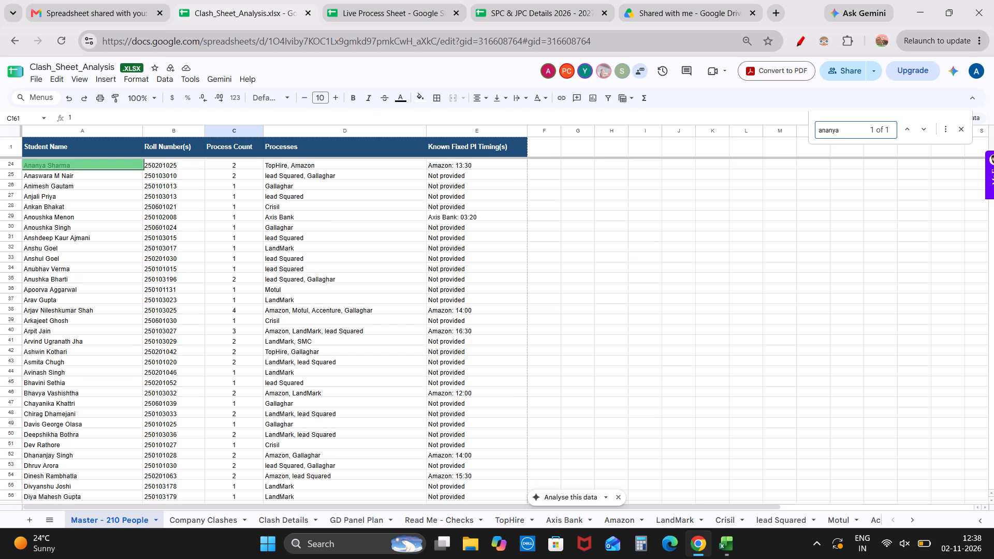
Search the master list for "kashika" to check that candidate's process and timing.
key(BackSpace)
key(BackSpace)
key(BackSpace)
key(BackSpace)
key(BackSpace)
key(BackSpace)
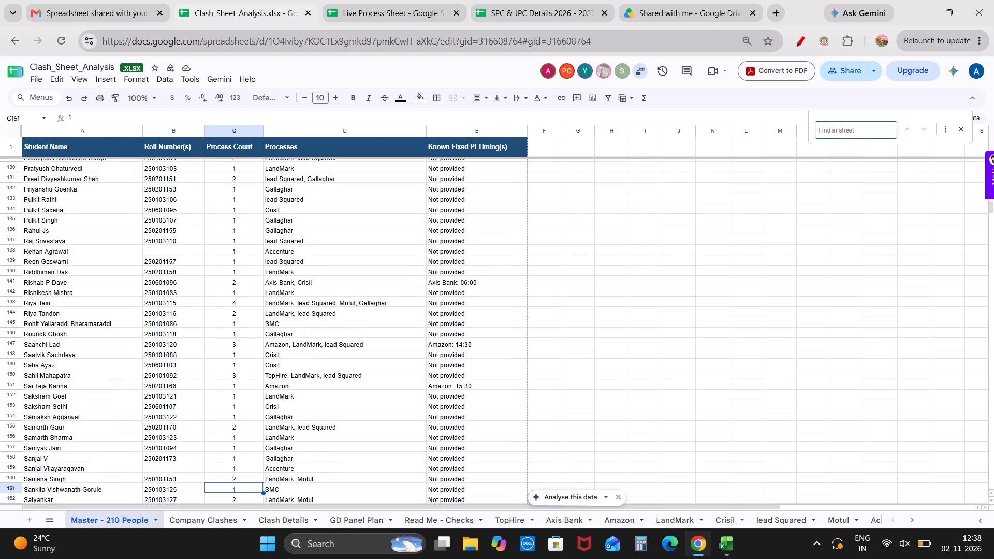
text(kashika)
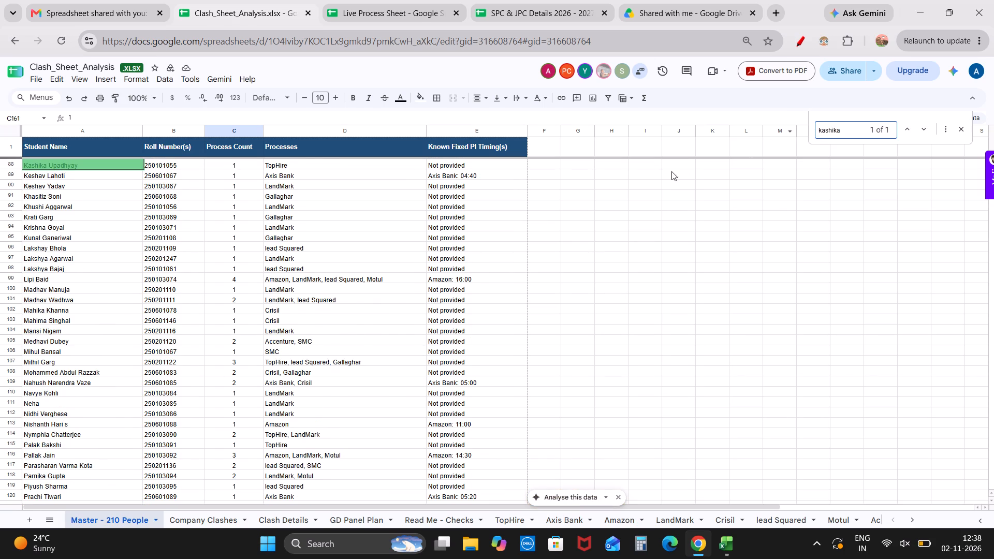
scroll(617, 216, up, 1)
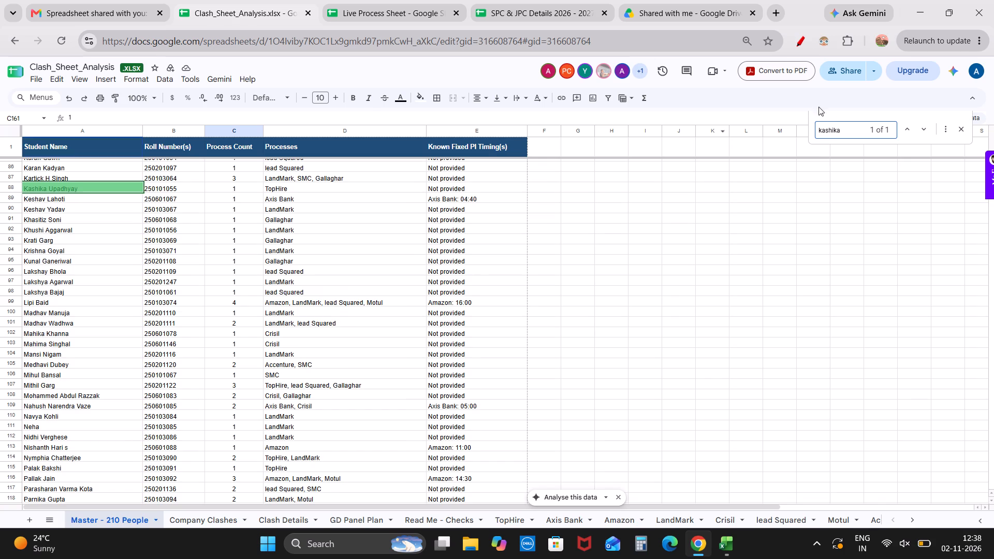
Search the master list by full name for the Accenture candidate Shubham to check his processes and timing.
double_click(827, 129)
key(BackSpace)
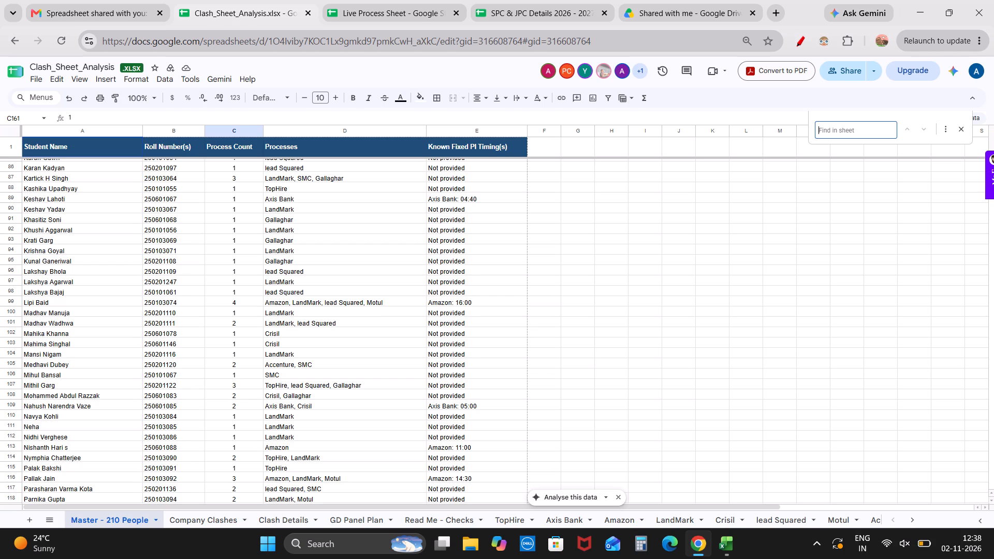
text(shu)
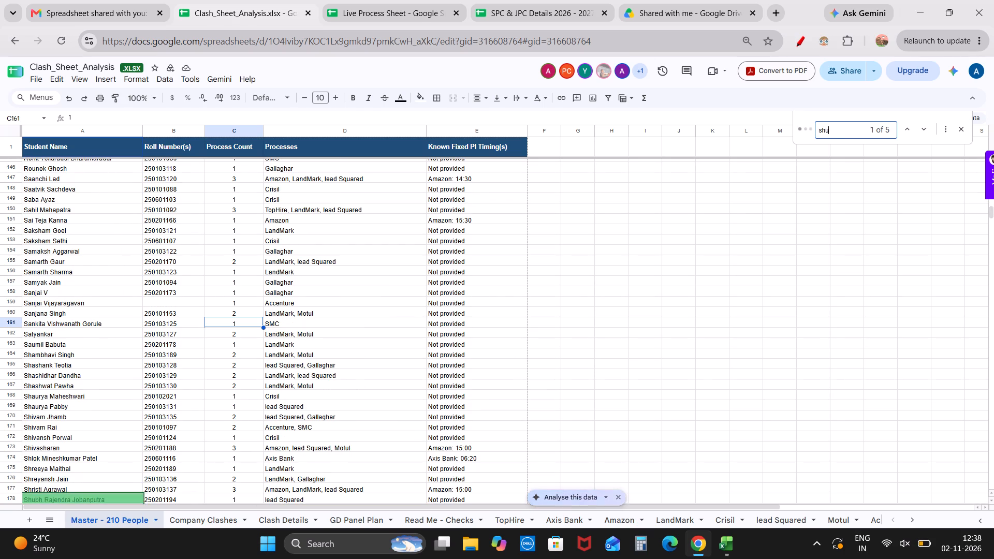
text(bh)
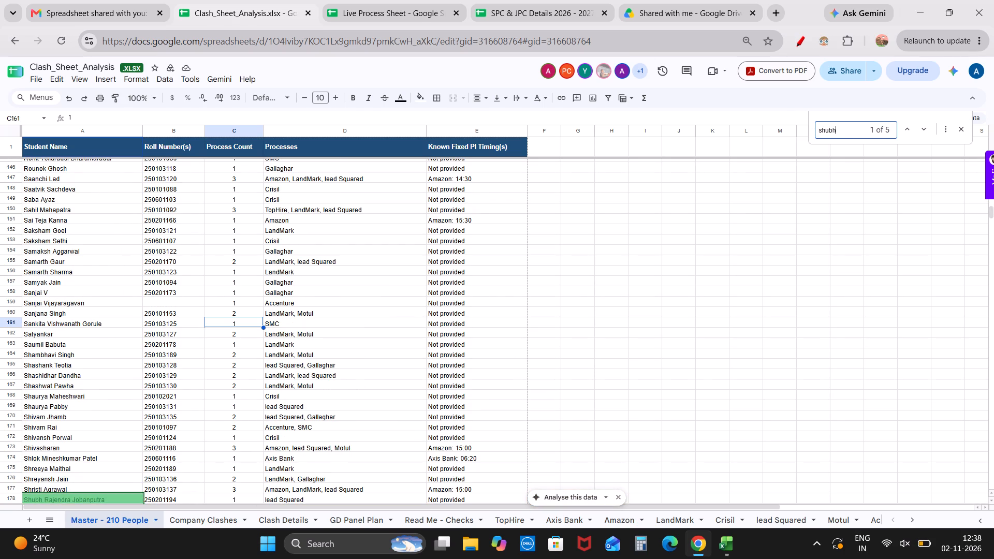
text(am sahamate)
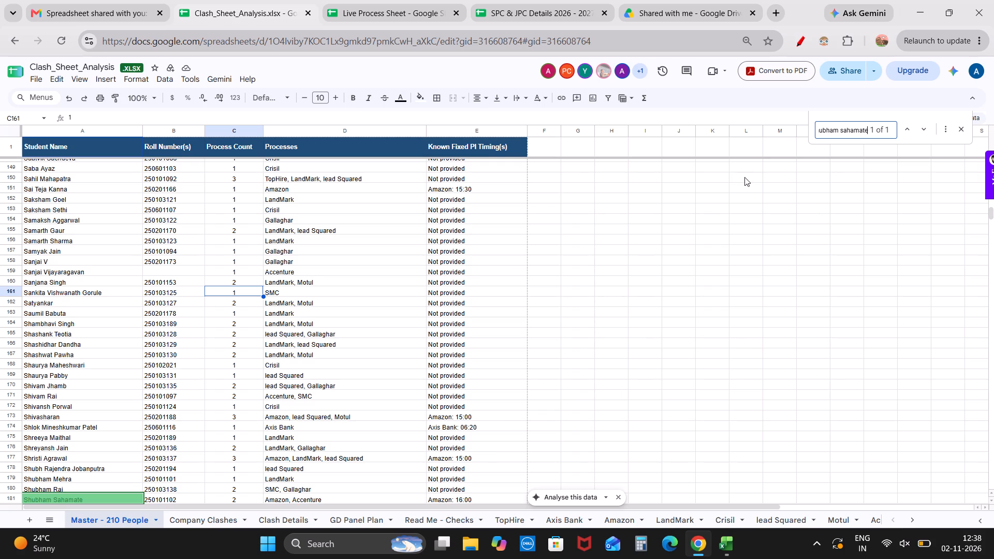
Search the master list by full name for the Accenture candidate Gaurav to check his processes and timing.
triple_click(844, 130)
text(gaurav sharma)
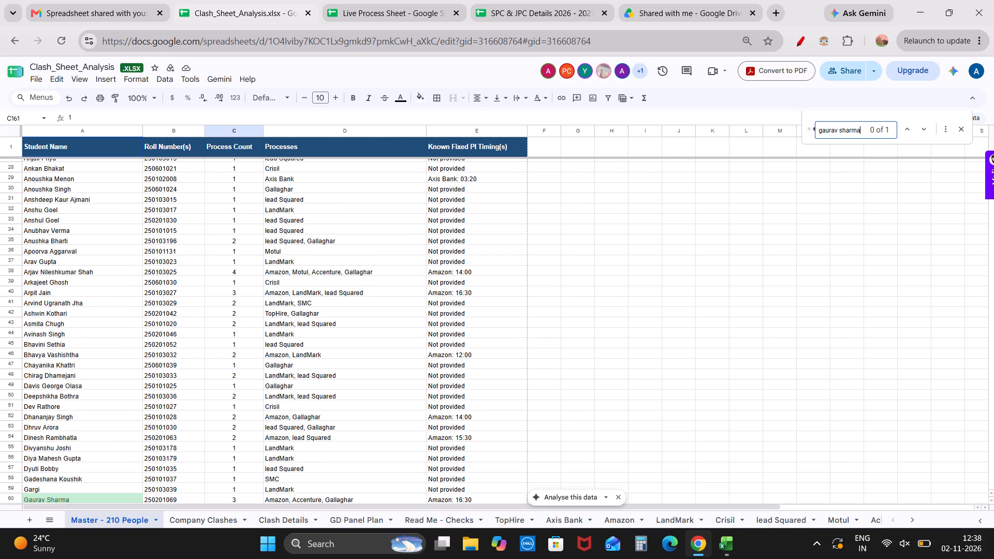
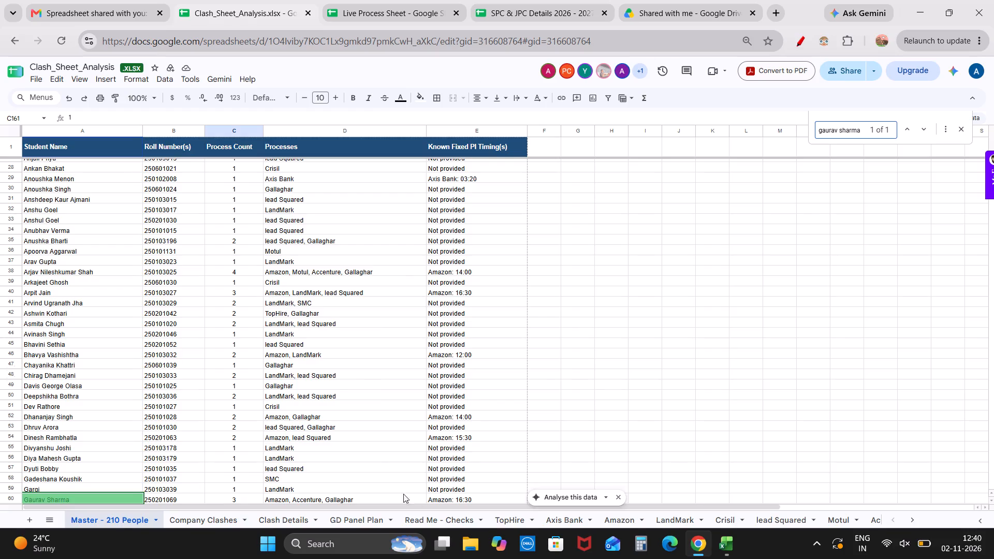
scroll(528, 522, left, 1)
click(536, 521)
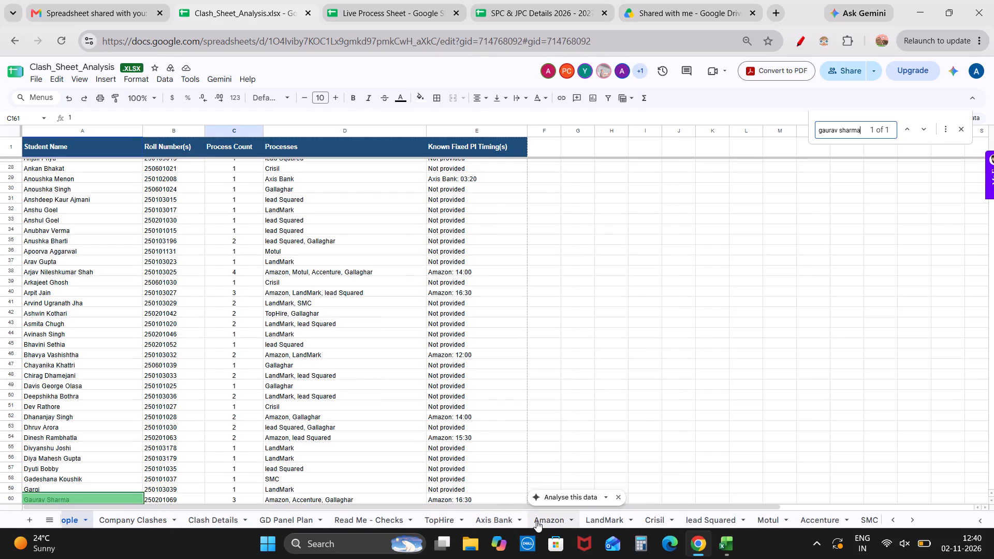
scroll(396, 407, up, 2)
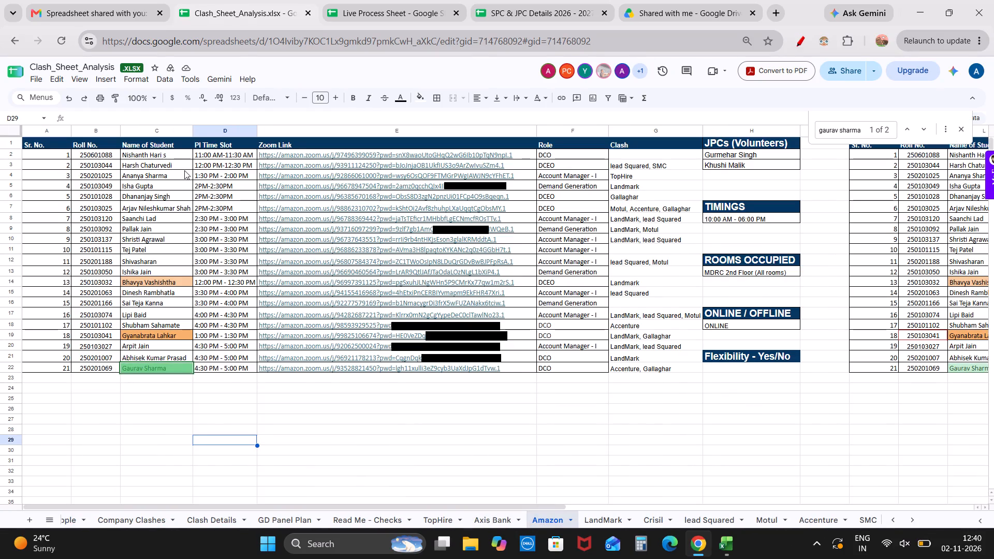
click(180, 175)
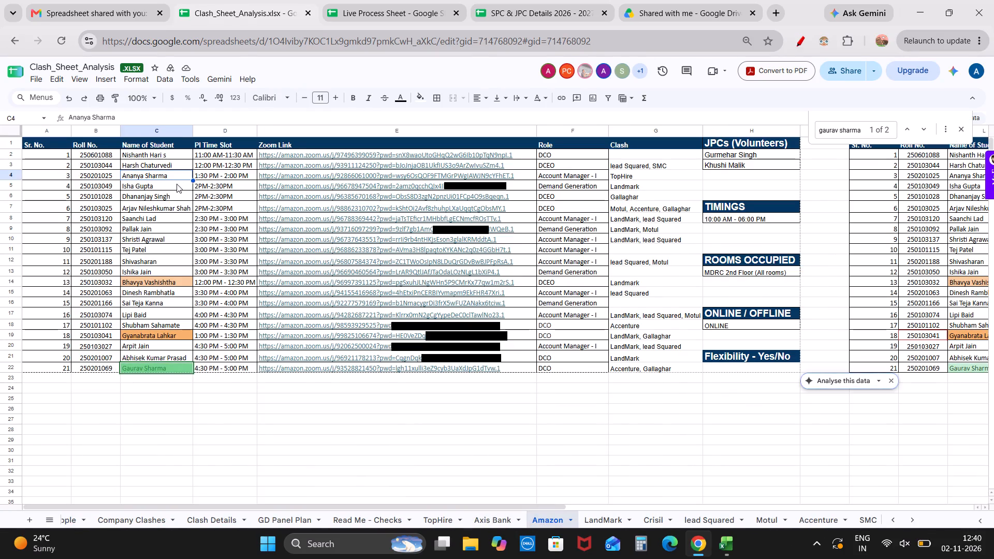
click(177, 184)
click(169, 197)
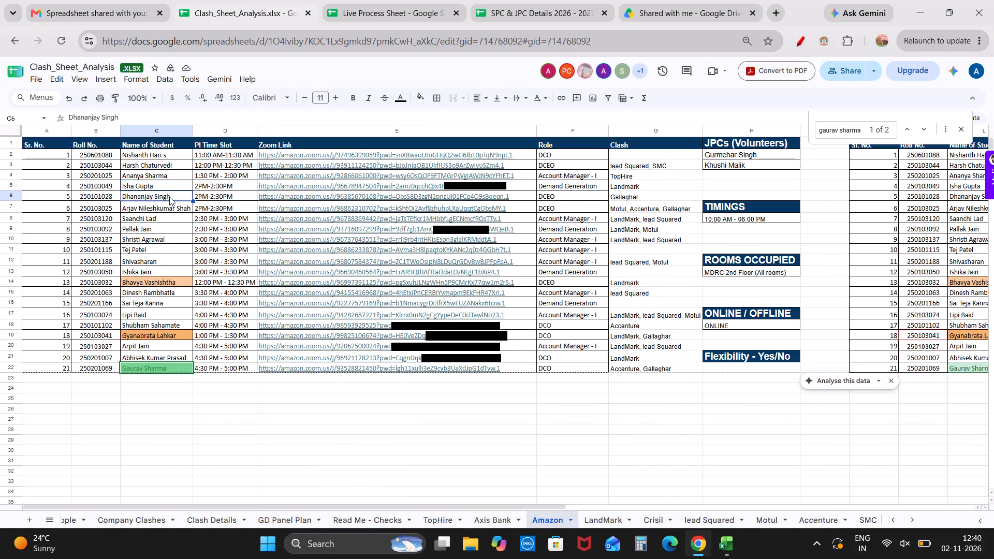
click(168, 210)
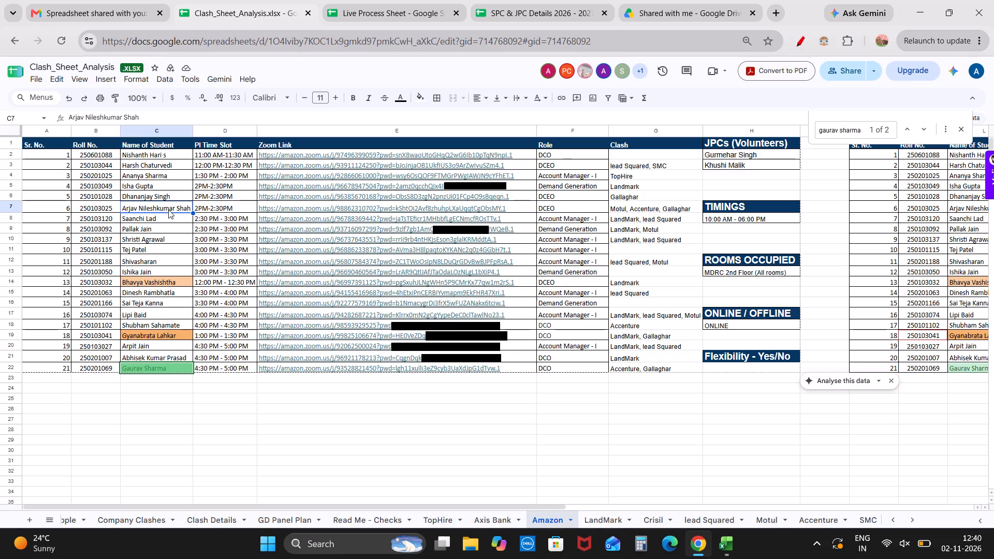
double_click(167, 225)
click(165, 234)
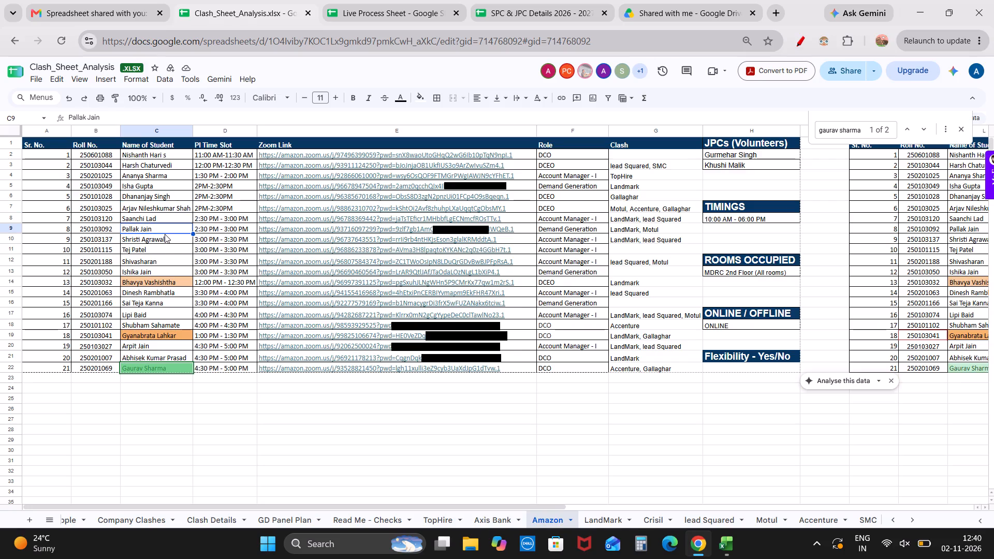
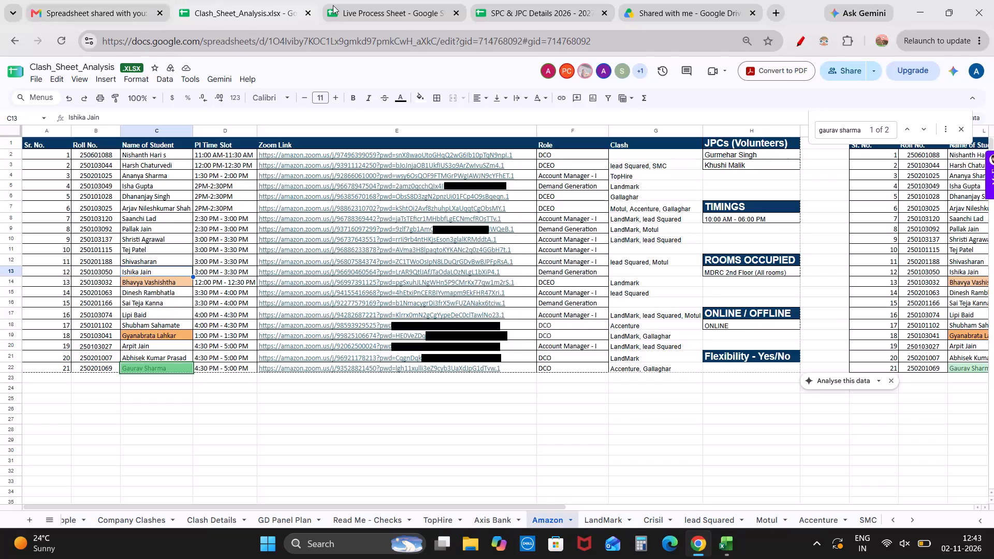
In the Live Process Sheet, mark the Crisil candidate in row 75 with k in column D.
click(334, 5)
scroll(242, 300, down, 4)
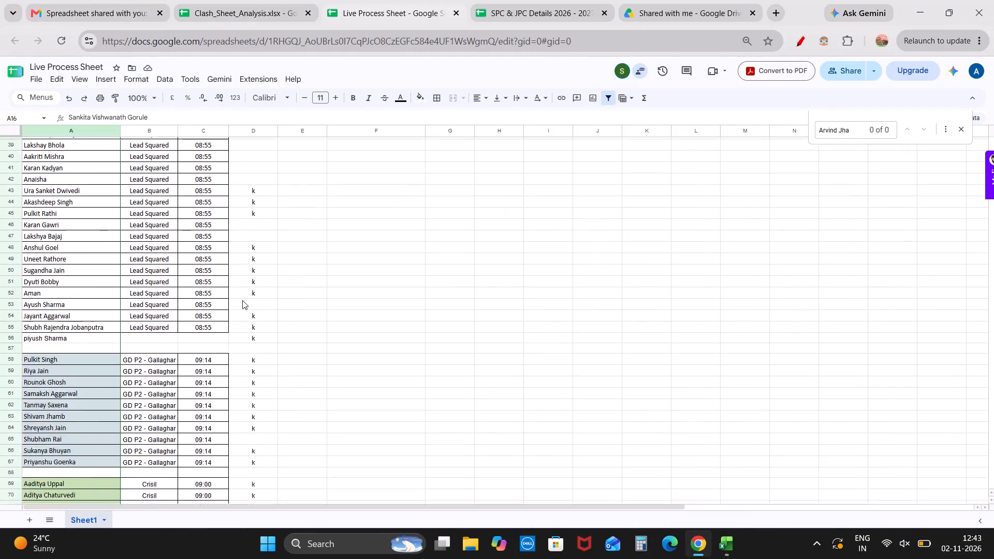
scroll(242, 300, down, 4)
scroll(242, 300, up, 4)
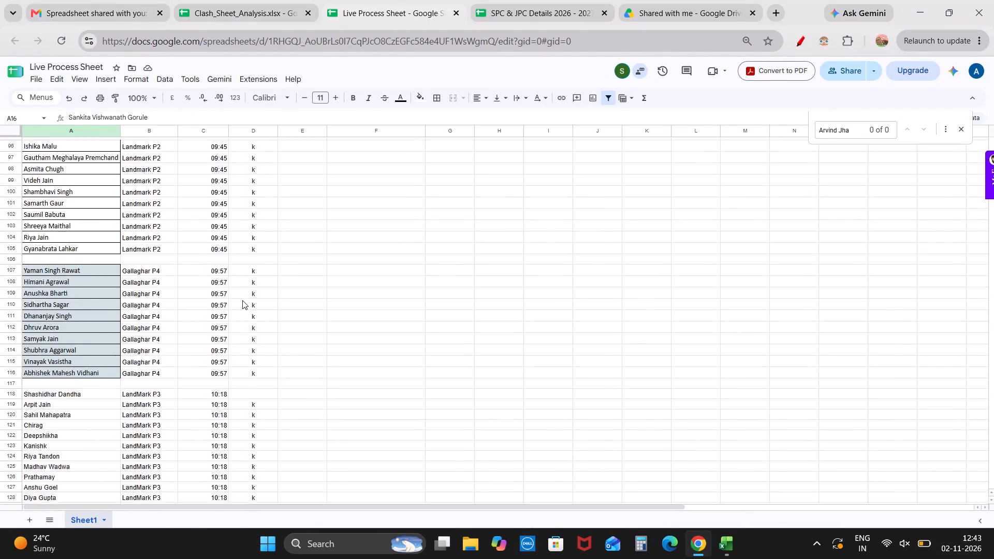
scroll(242, 300, up, 5)
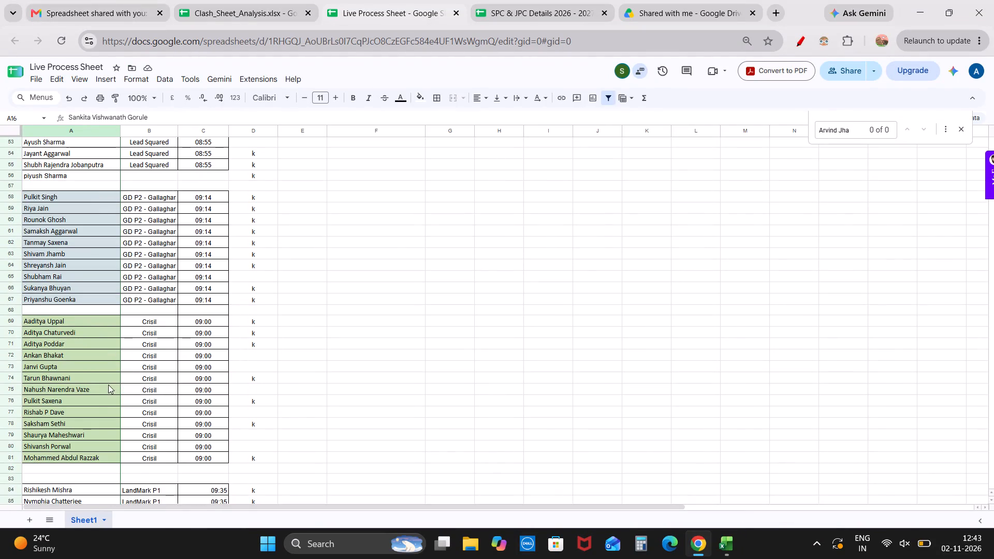
click(293, 392)
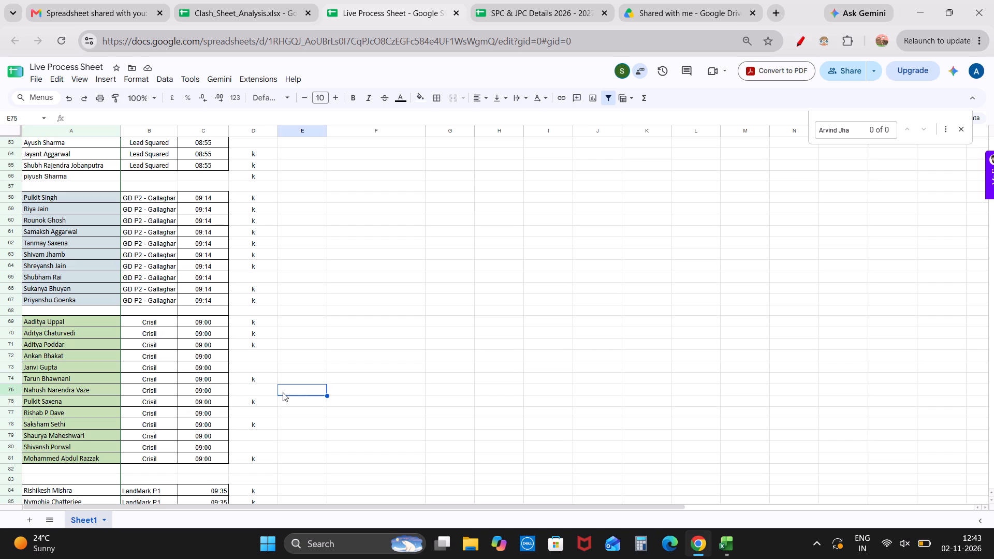
click(268, 392)
key(k)
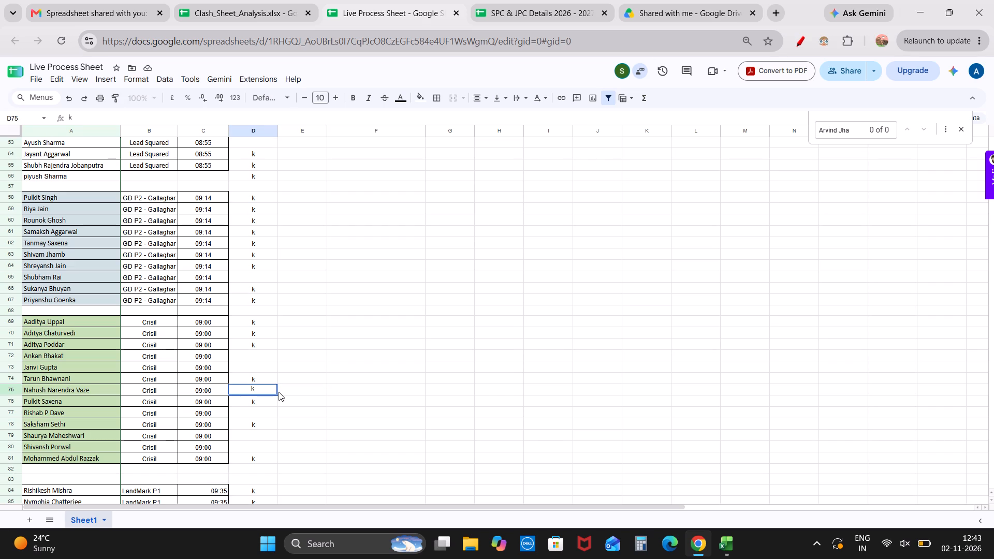
click(394, 408)
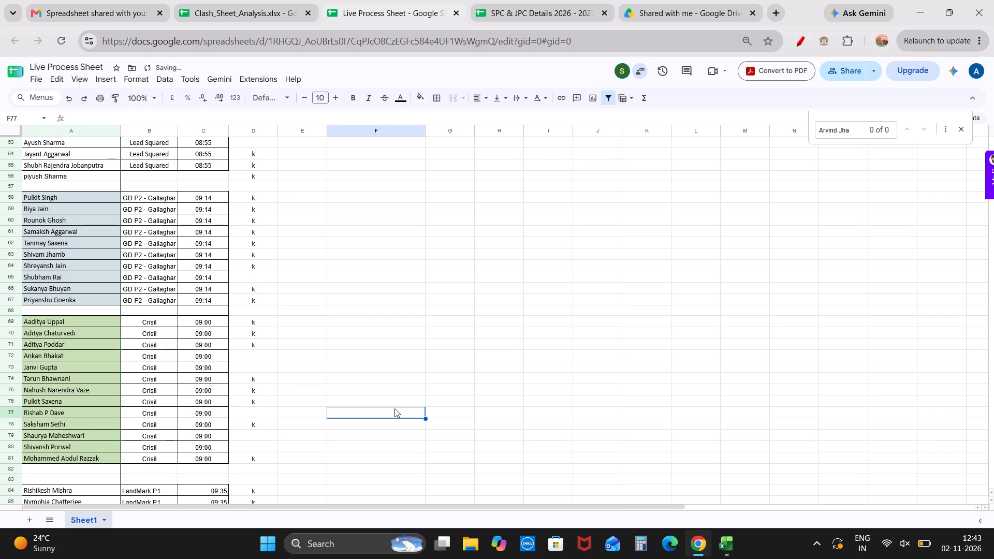
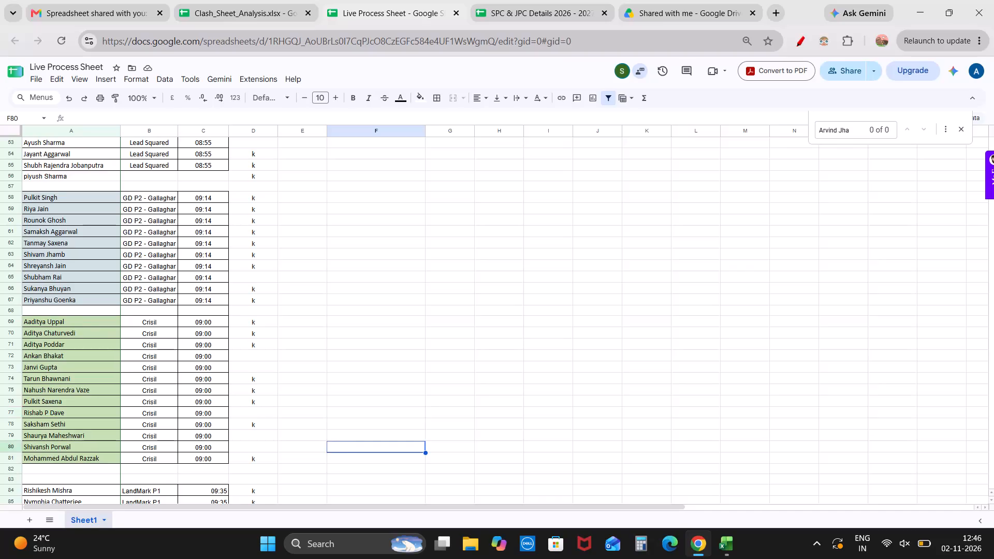
In the Clash_Sheet_Analysis spreadsheet, add a filter for everyone to the header row of the Master - 210 People sheet.
scroll(345, 442, down, 1)
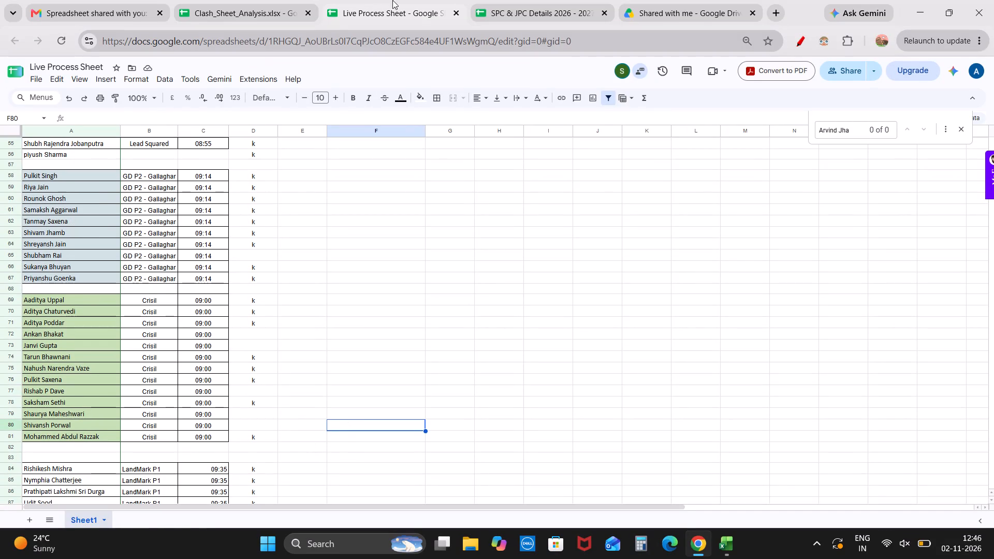
click(305, 0)
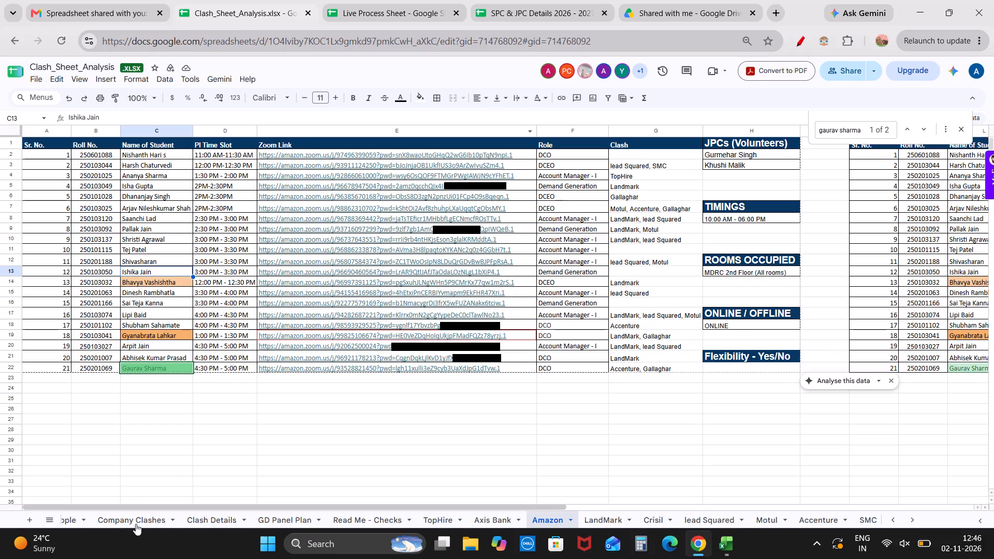
click(137, 515)
scroll(137, 515, right, 5)
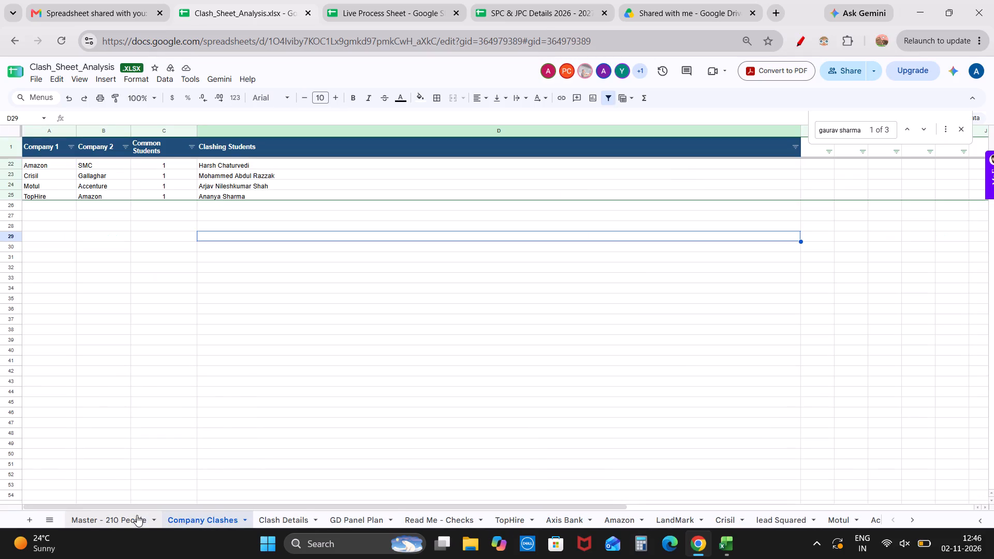
click(128, 517)
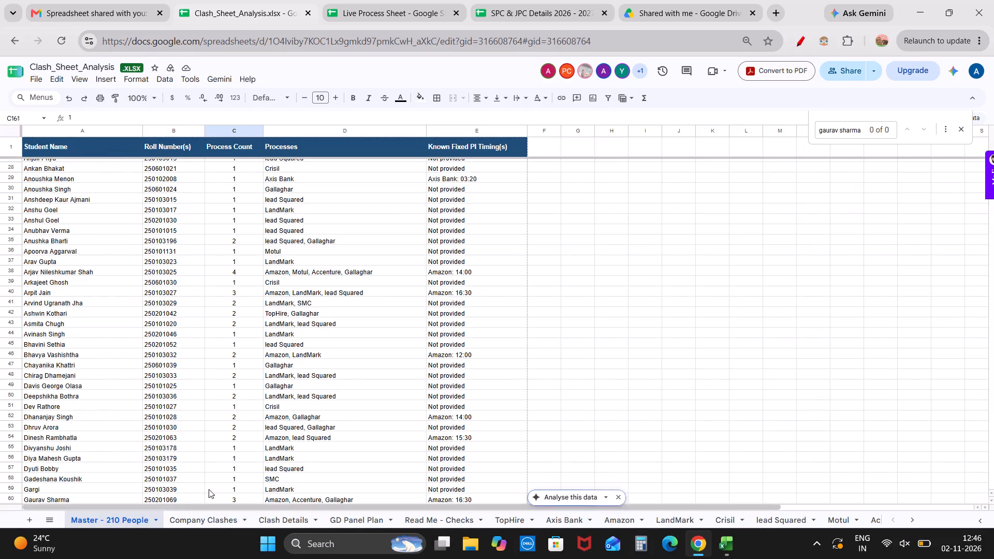
scroll(279, 315, up, 16)
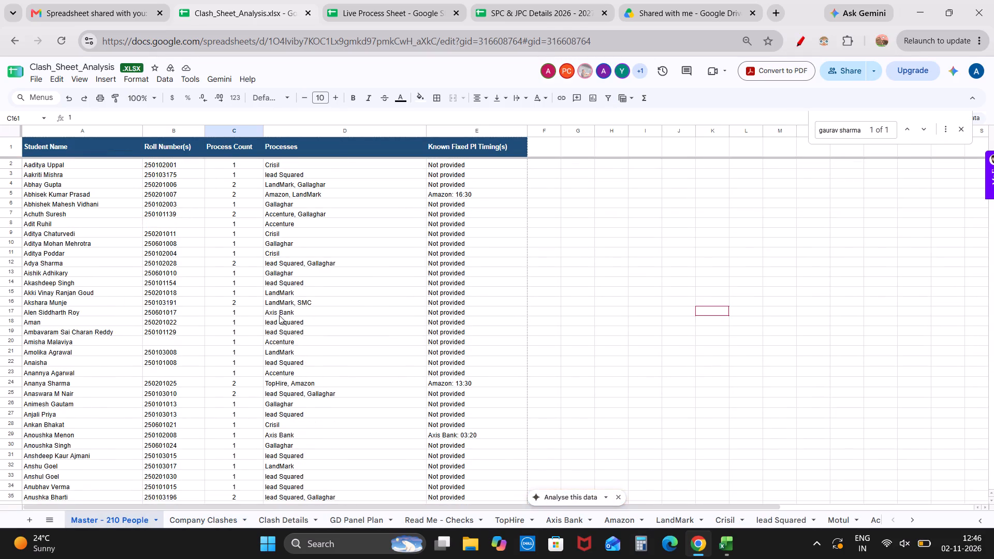
click(209, 146)
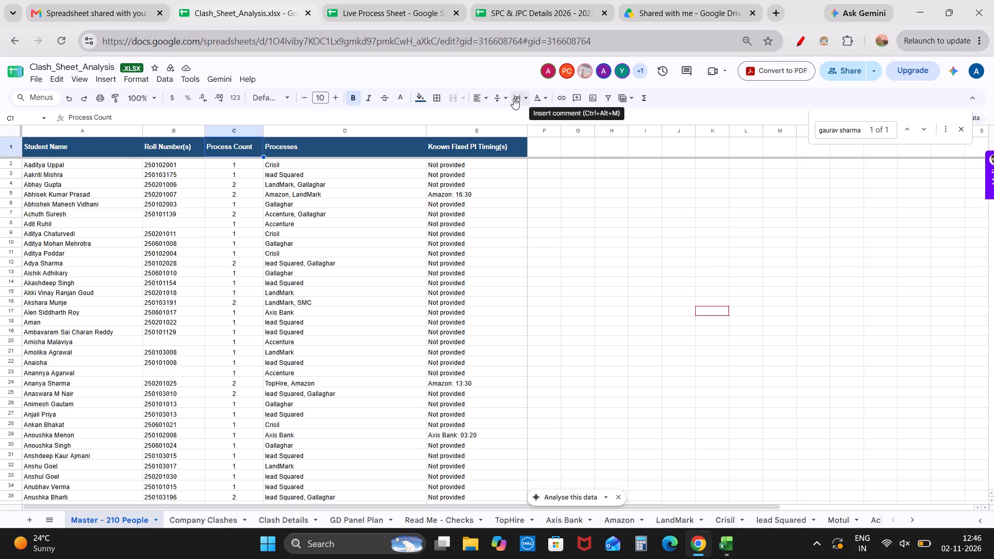
click(607, 100)
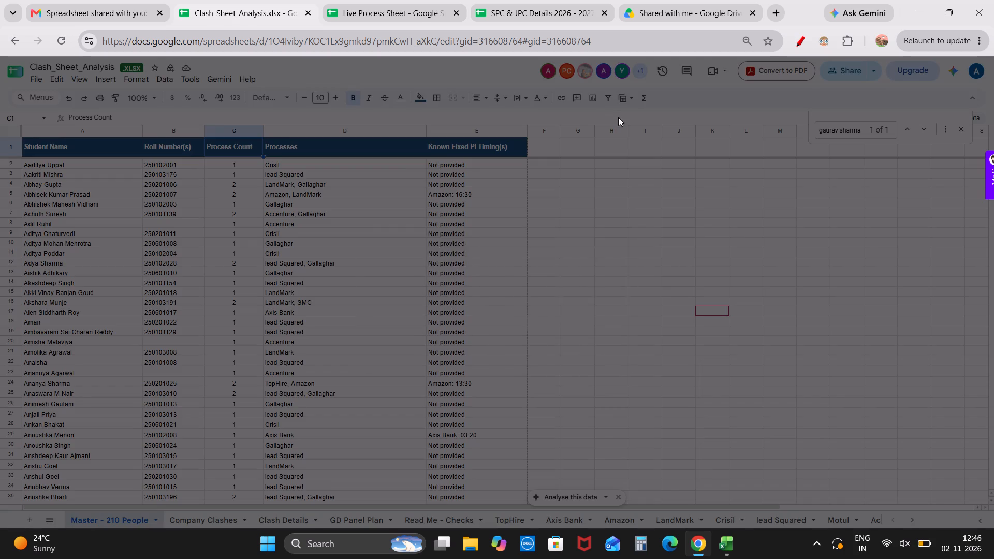
click(520, 349)
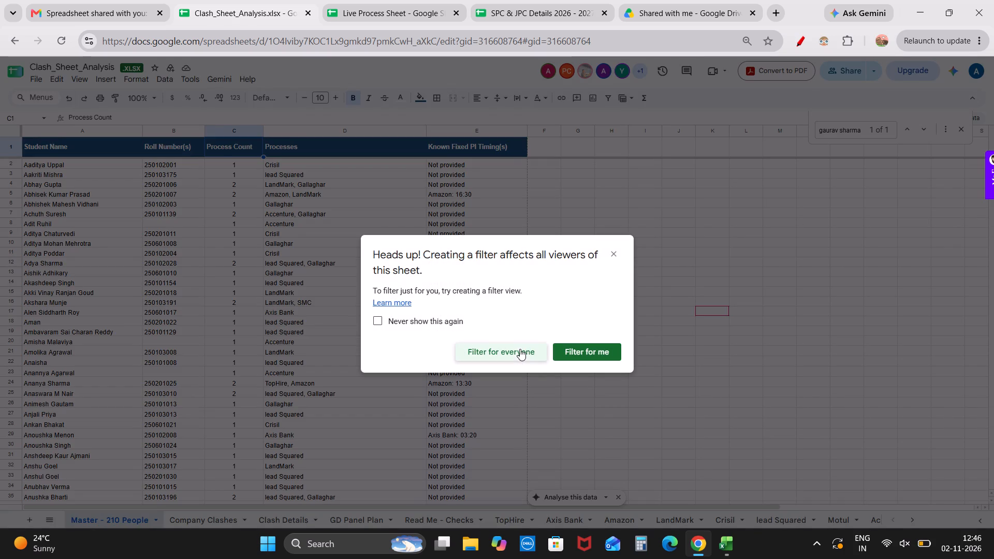
Filter the Process Count column to show only students with a value of 1, excluding 2, 3 and 4.
click(257, 152)
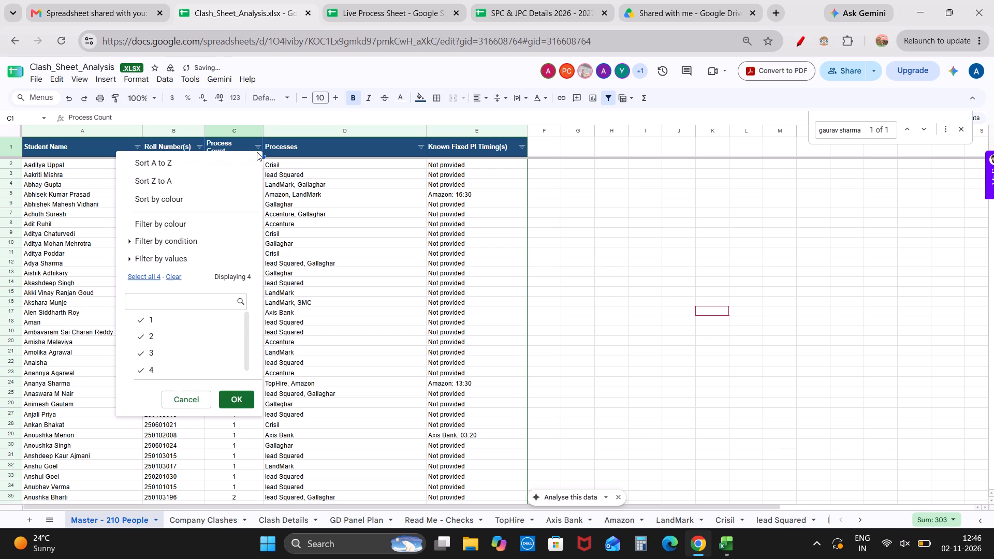
click(147, 365)
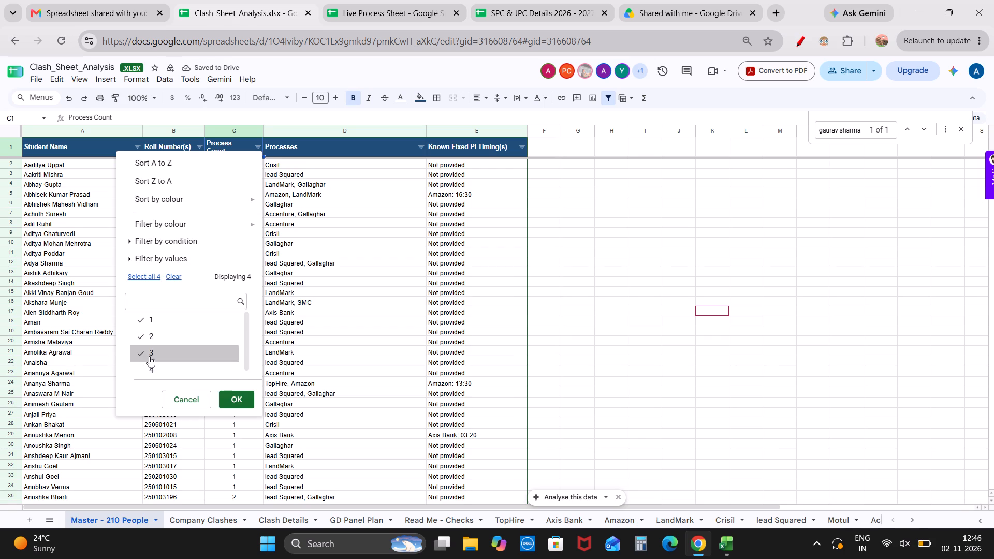
click(149, 356)
click(154, 336)
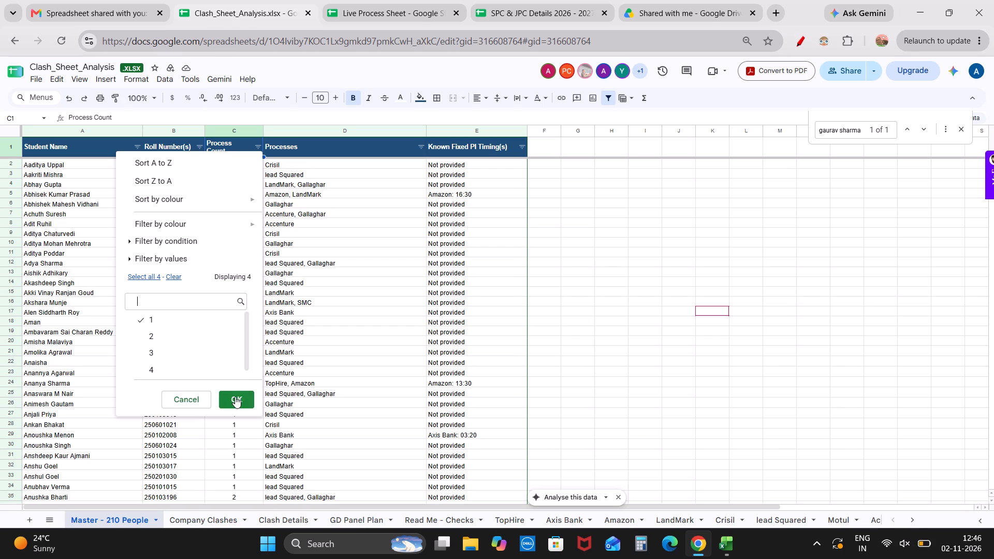
click(235, 396)
Examine the Processes and Known Fixed PI Timing(s) columns of the single-process students from row 2 through about row 92.
scroll(277, 376, right, 1)
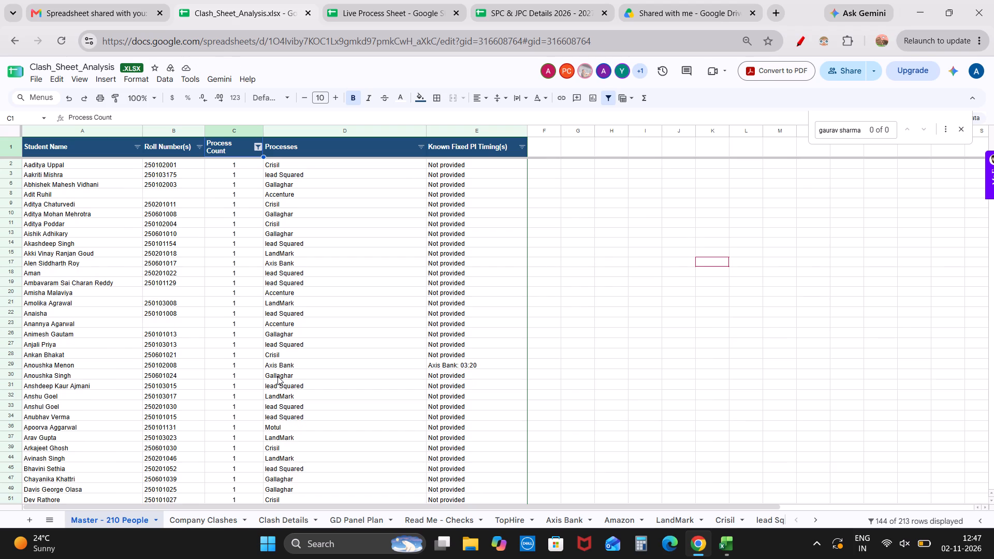
click(281, 197)
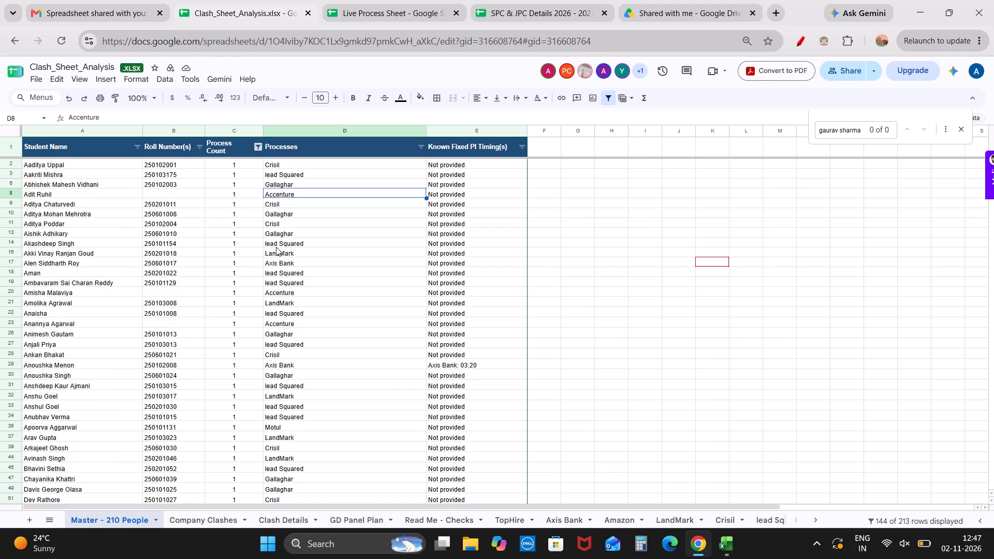
click(276, 247)
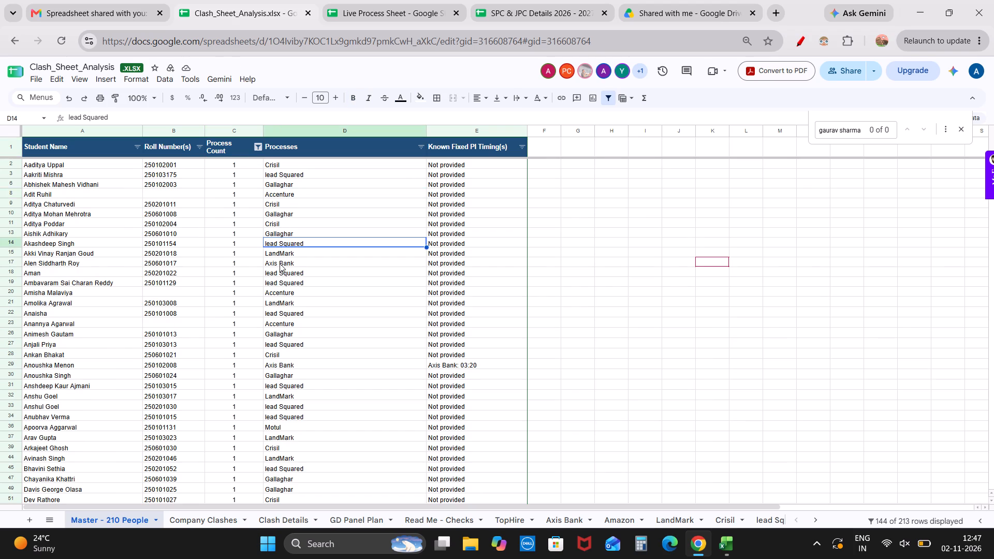
click(280, 263)
click(271, 325)
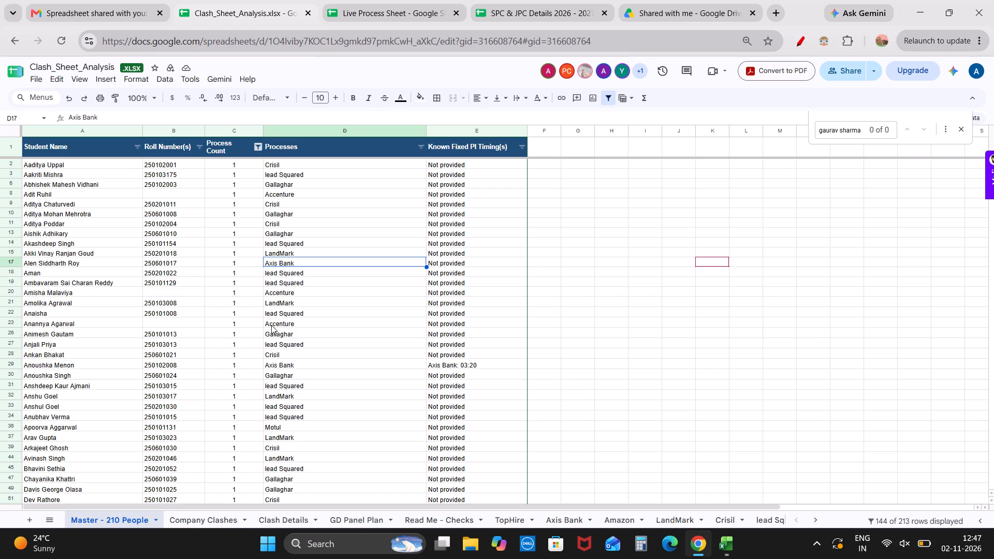
scroll(276, 342, down, 1)
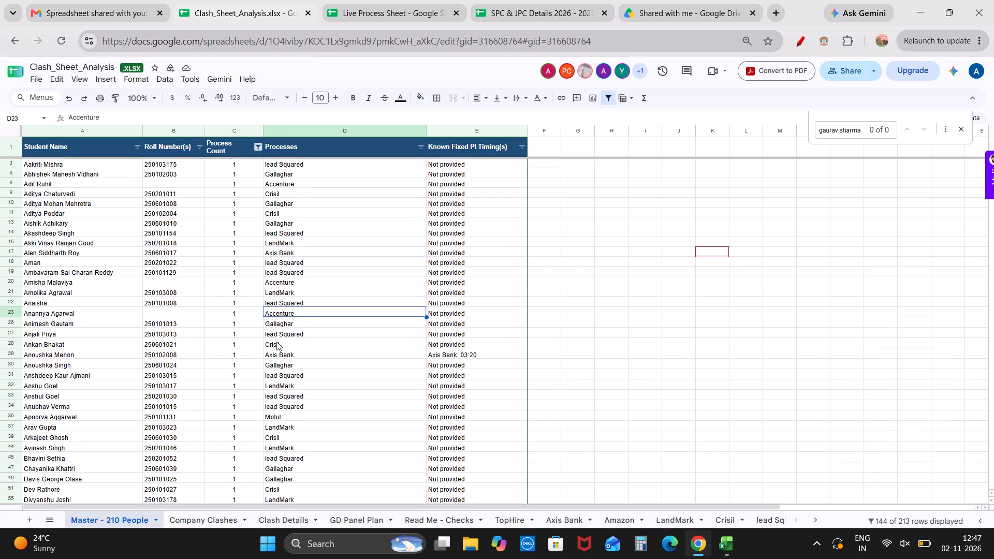
scroll(276, 342, down, 2)
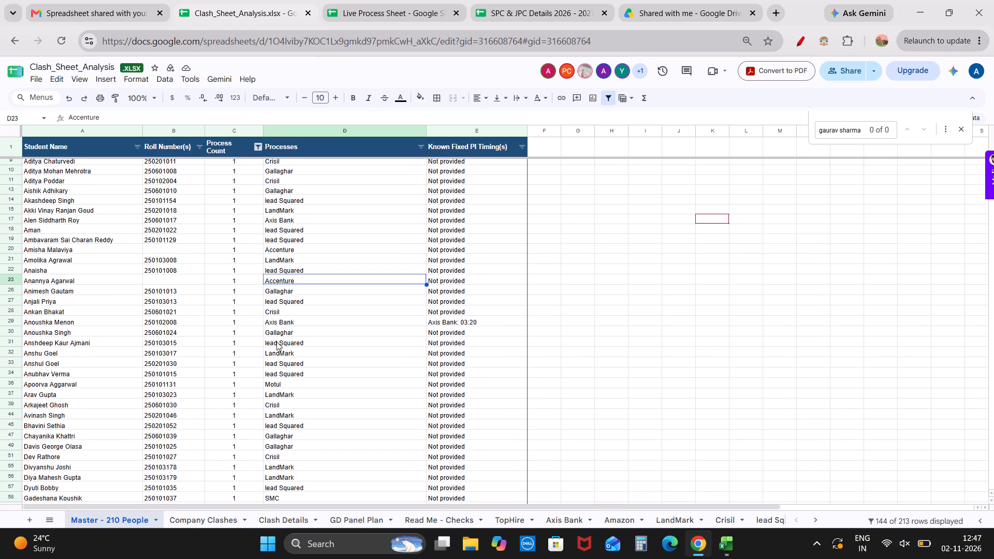
scroll(276, 342, down, 1)
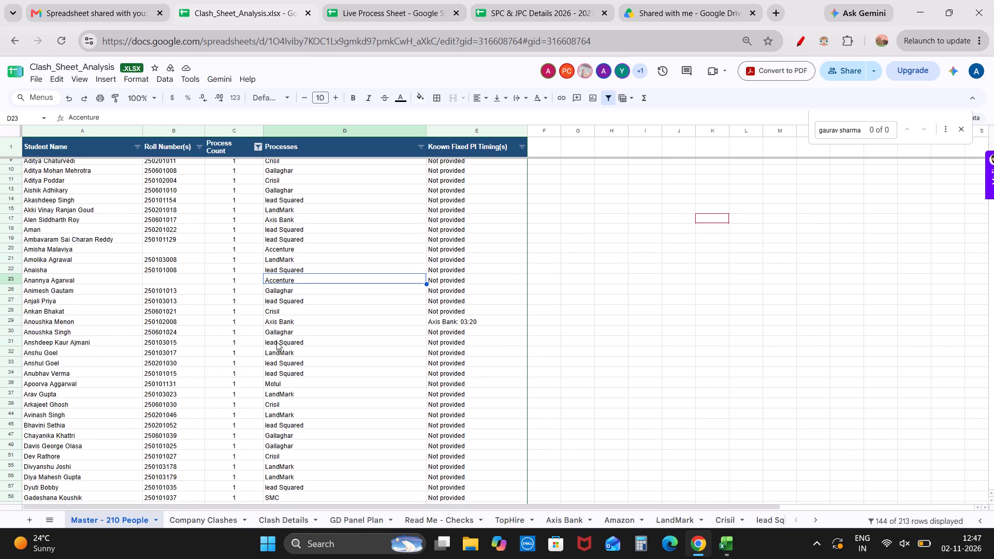
scroll(276, 342, down, 1)
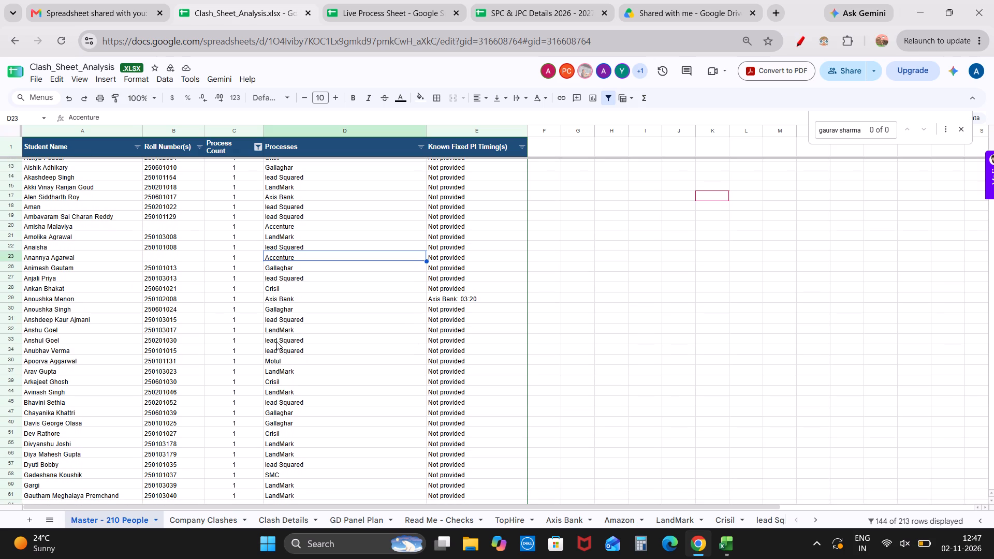
scroll(276, 342, down, 1)
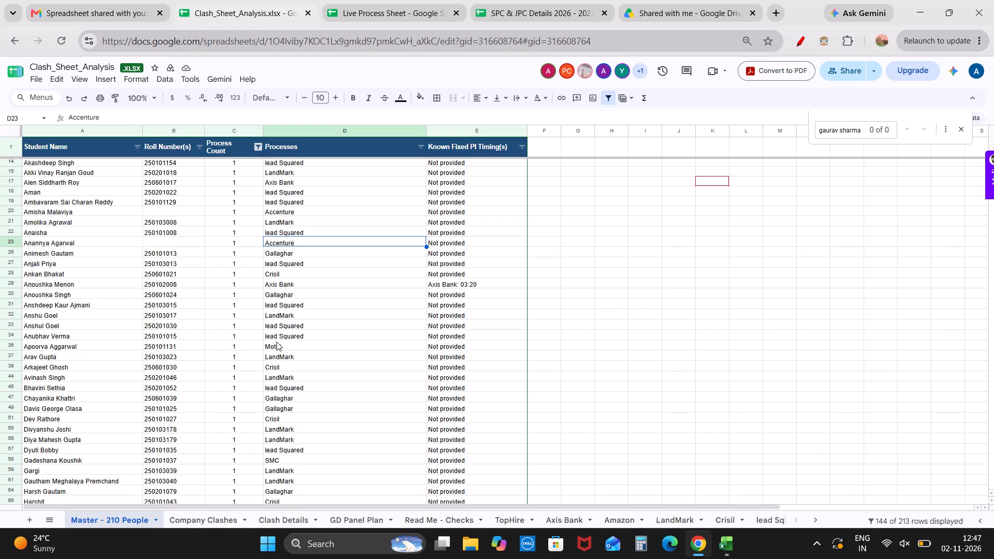
scroll(276, 342, down, 1)
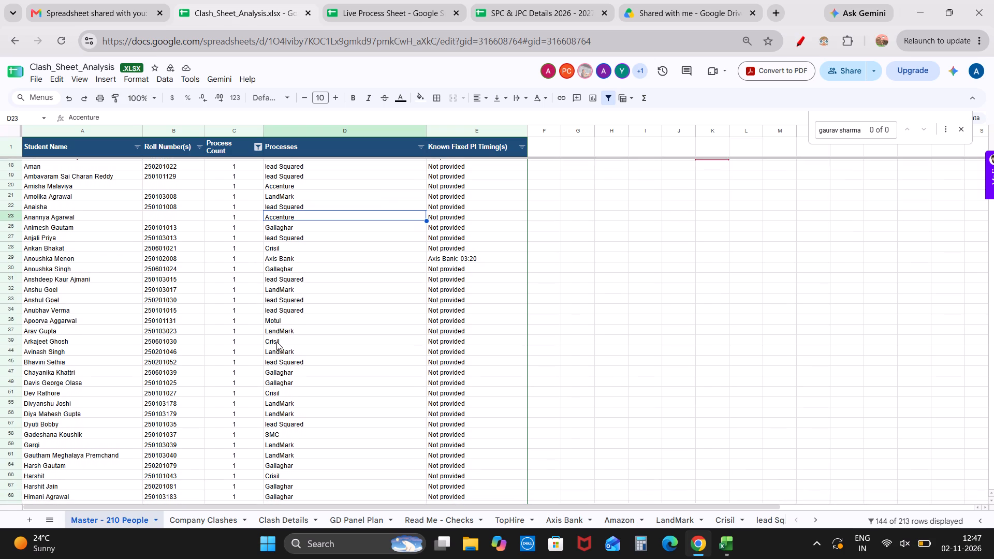
scroll(276, 342, down, 2)
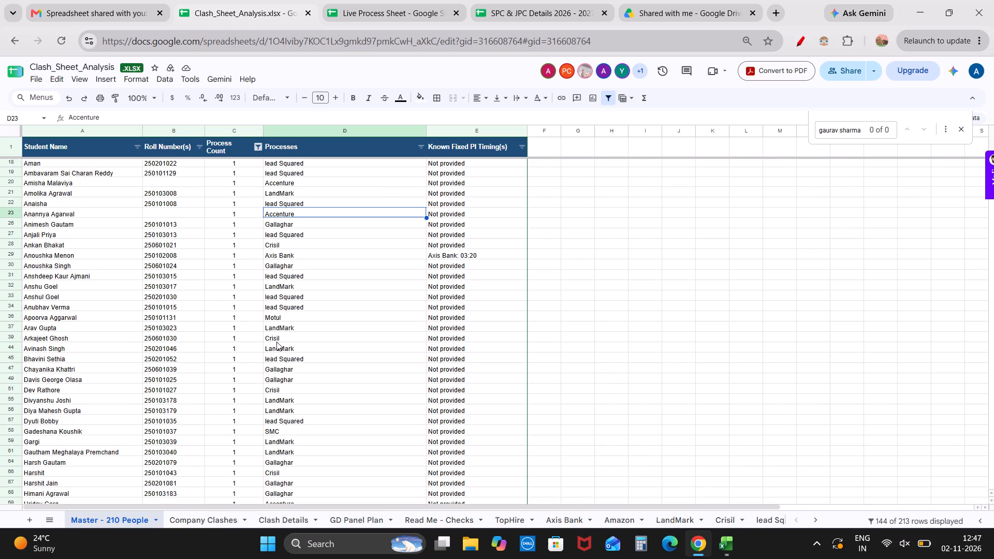
scroll(276, 342, down, 2)
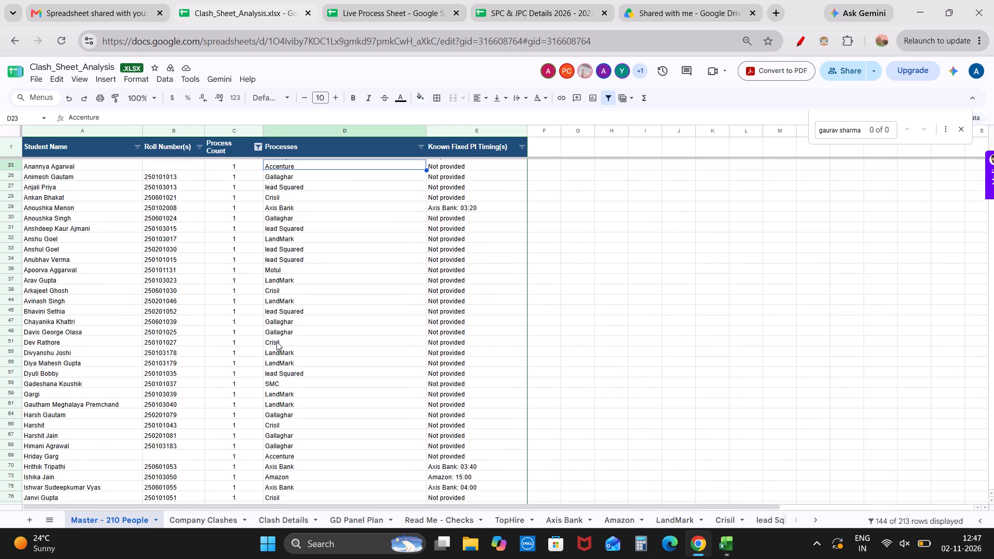
scroll(276, 342, down, 2)
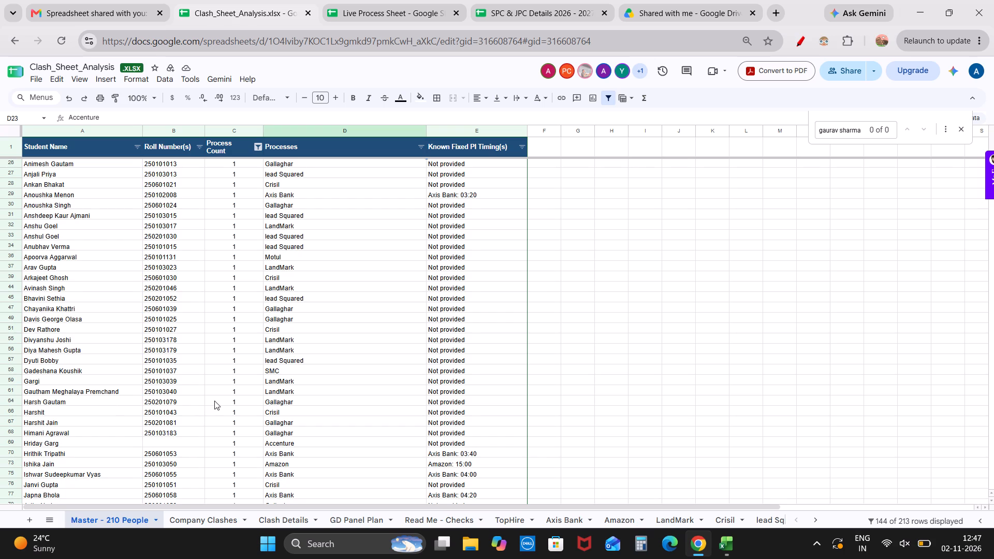
scroll(214, 401, down, 1)
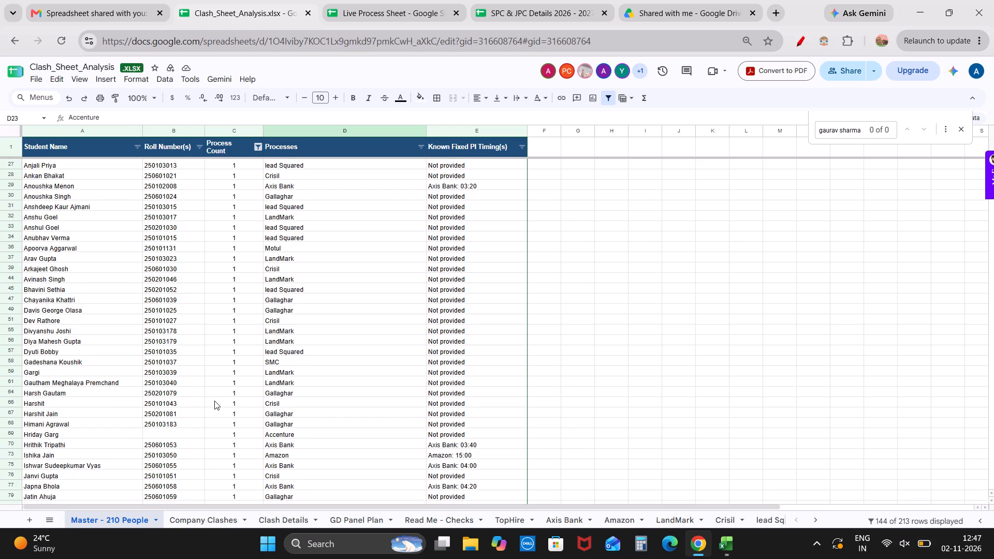
scroll(214, 401, down, 1)
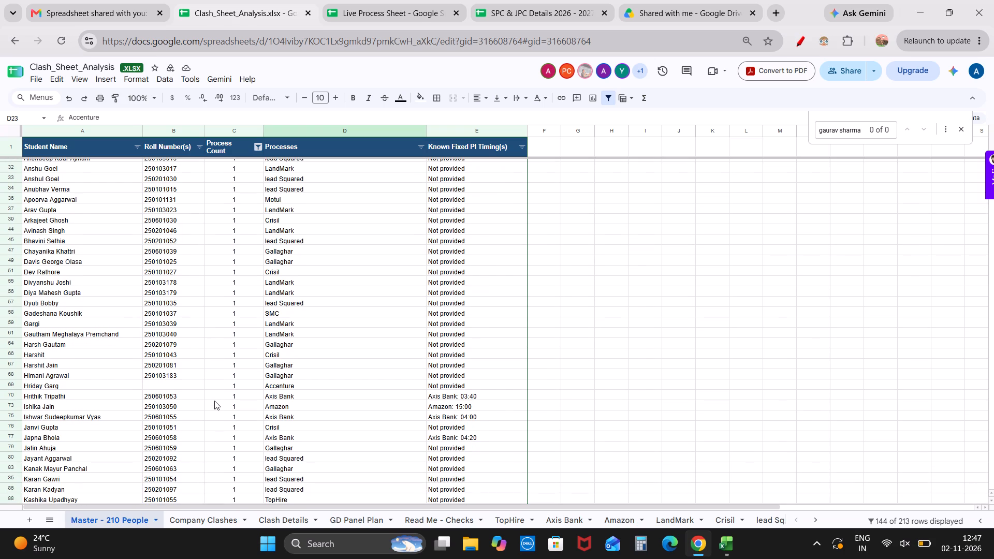
scroll(214, 401, down, 2)
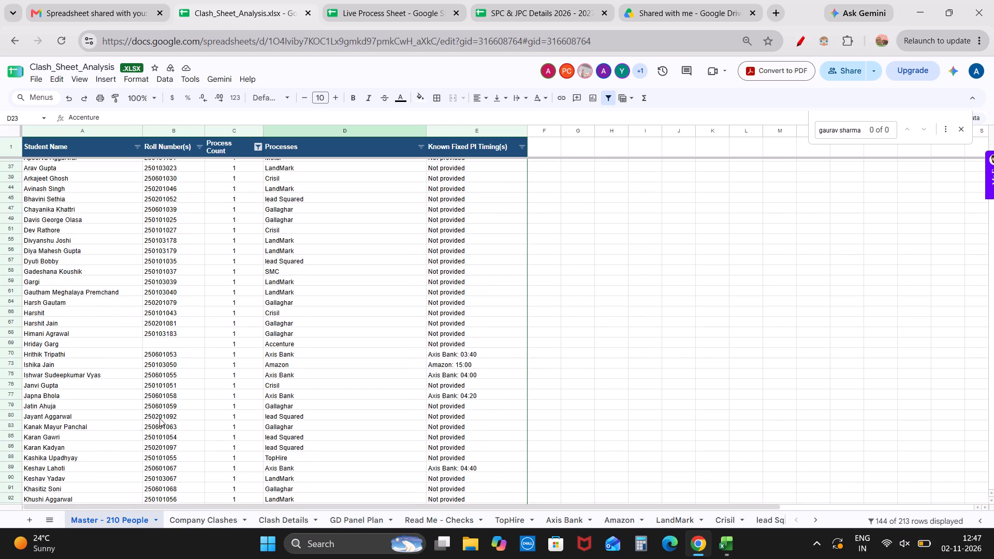
Examine the Processes and Known Fixed PI Timing(s) columns of the single-process students from row 88 through about row 136.
click(109, 452)
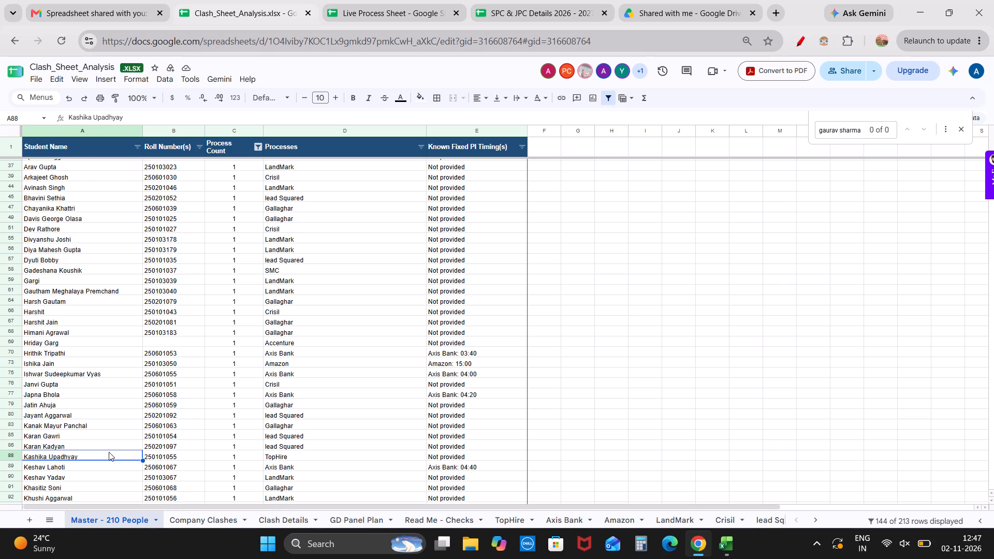
scroll(109, 452, down, 1)
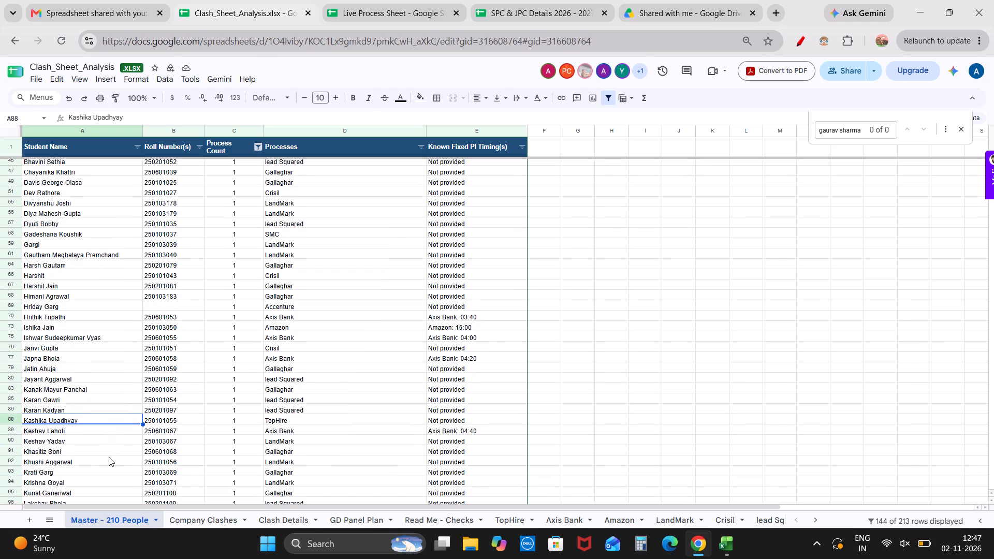
click(108, 462)
scroll(108, 462, down, 1)
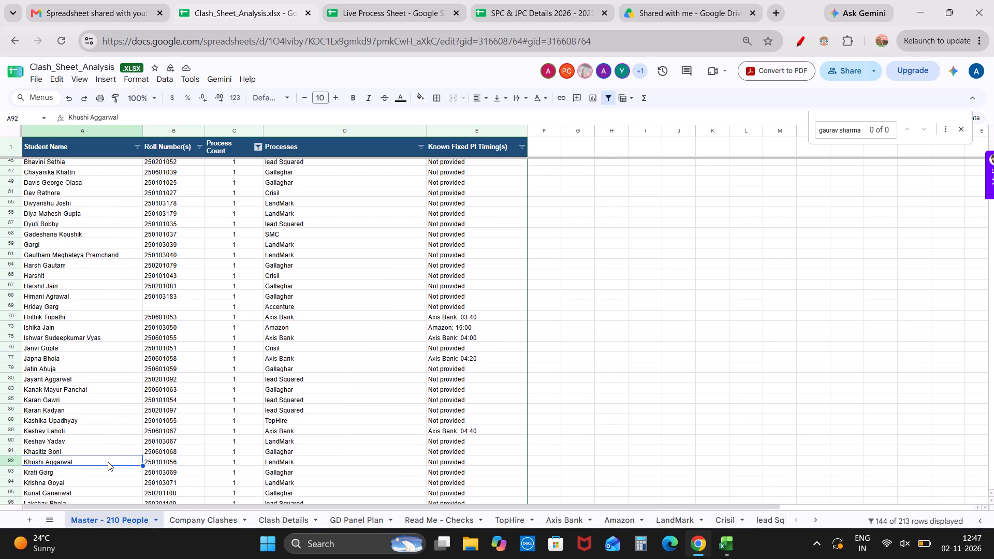
scroll(108, 462, down, 1)
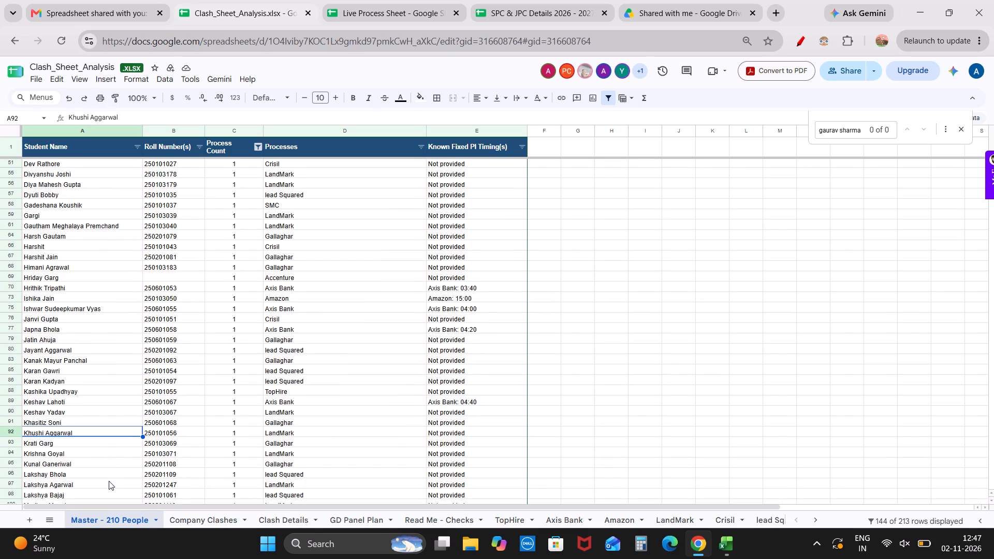
scroll(109, 481, down, 4)
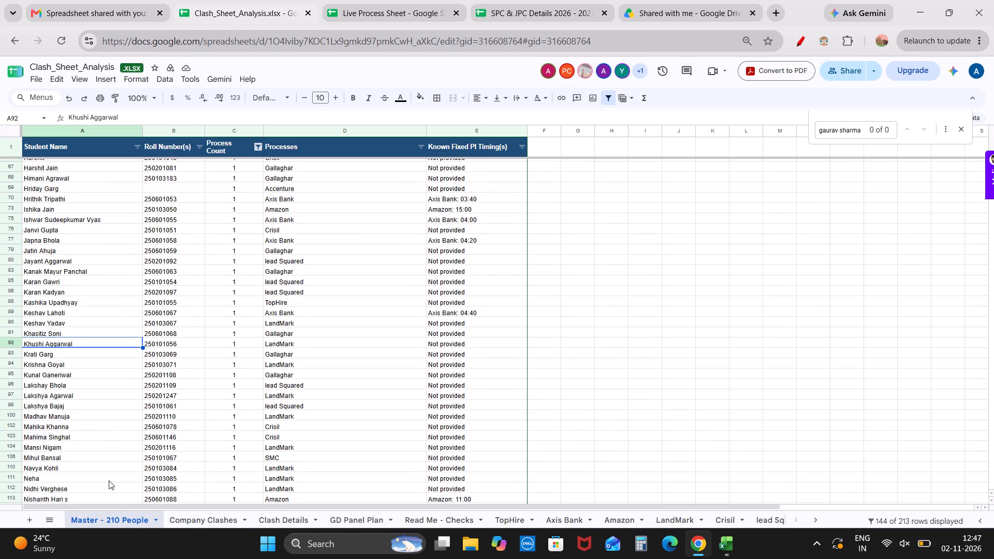
scroll(109, 480, down, 1)
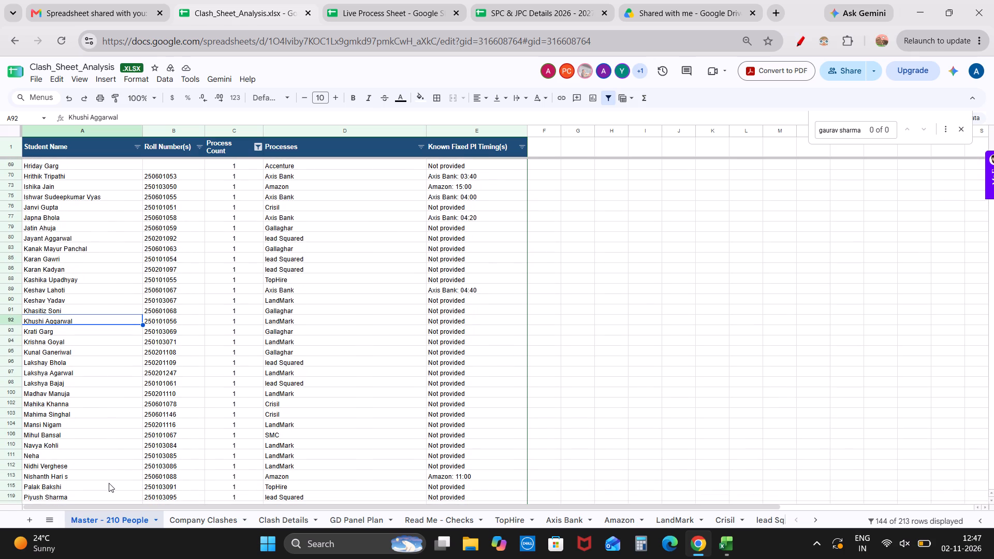
click(109, 483)
scroll(109, 483, down, 1)
click(112, 470)
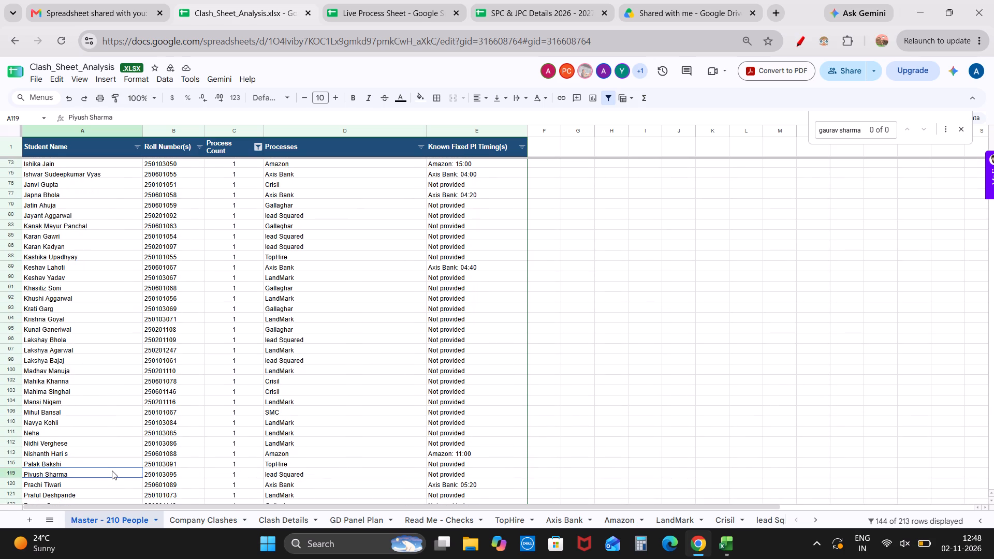
scroll(112, 470, down, 1)
click(104, 464)
scroll(104, 464, down, 1)
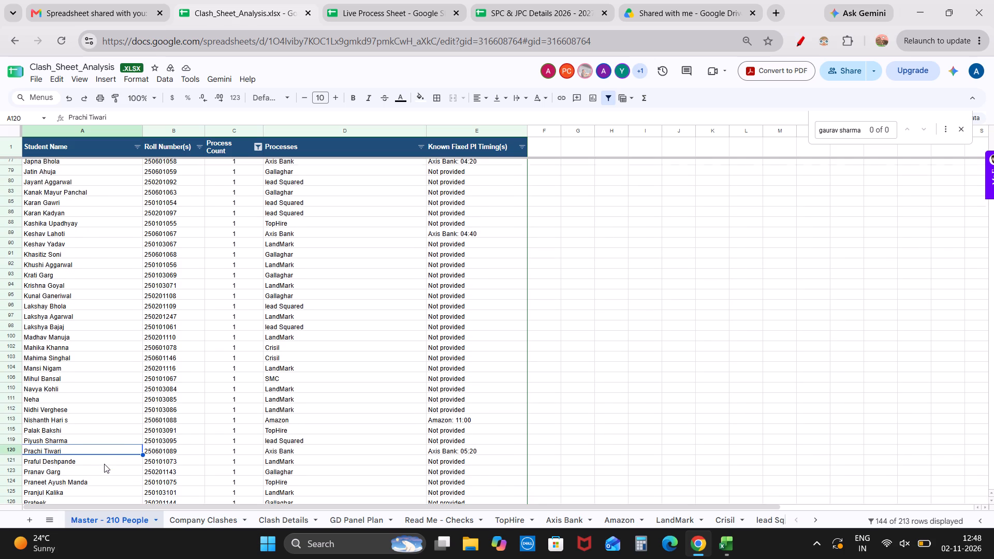
scroll(104, 464, down, 3)
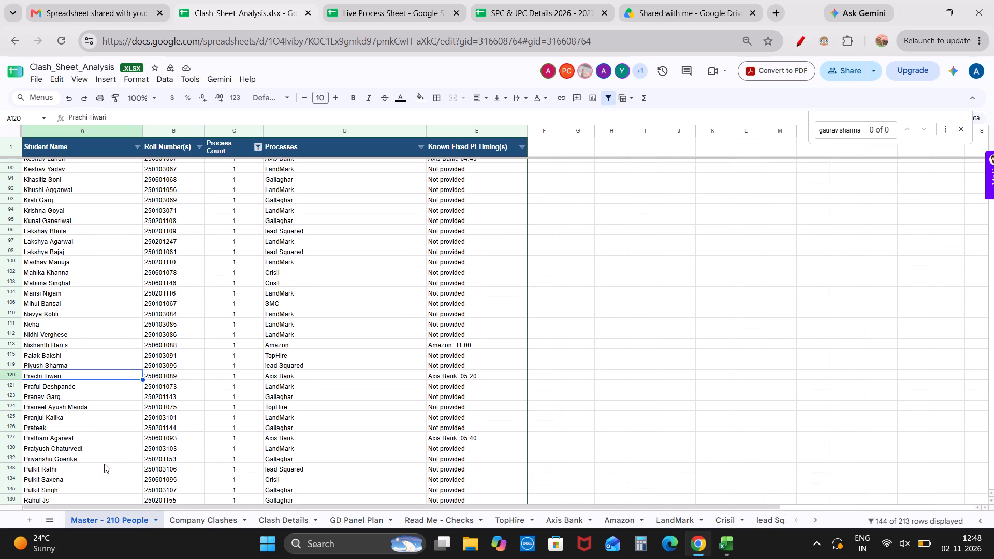
click(103, 478)
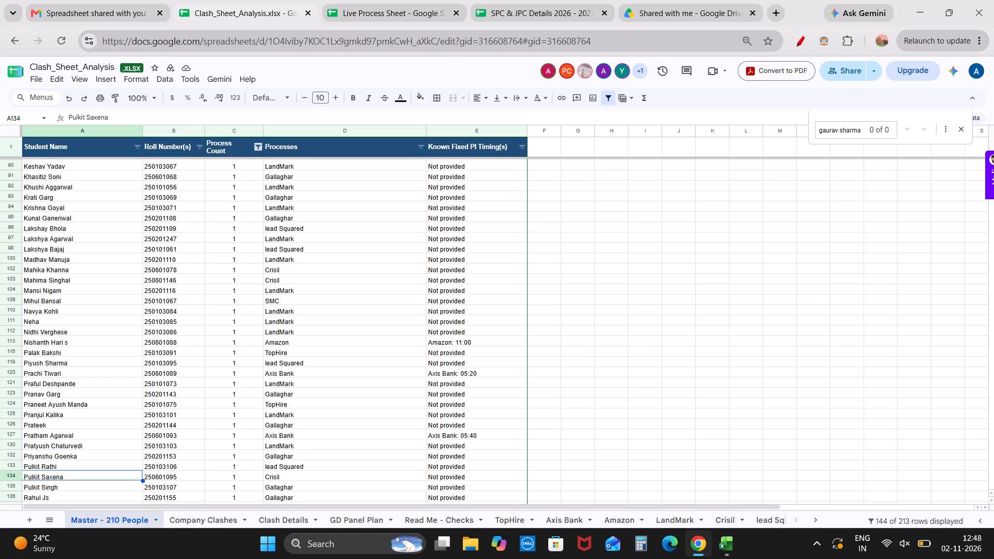
Recheck the single-process students from about row 69 onward and continue reviewing their processes and timings through about row 159.
scroll(103, 482, up, 1)
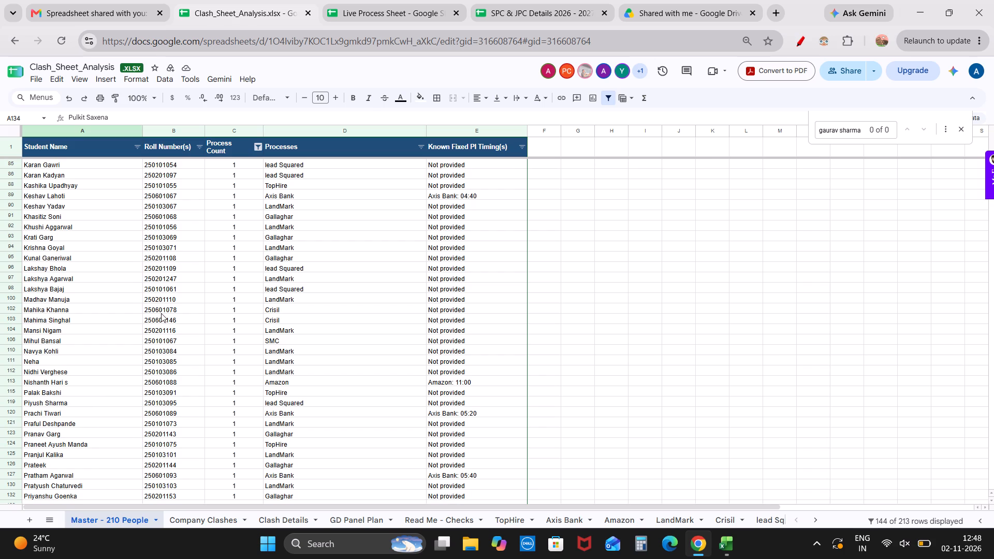
scroll(109, 238, up, 2)
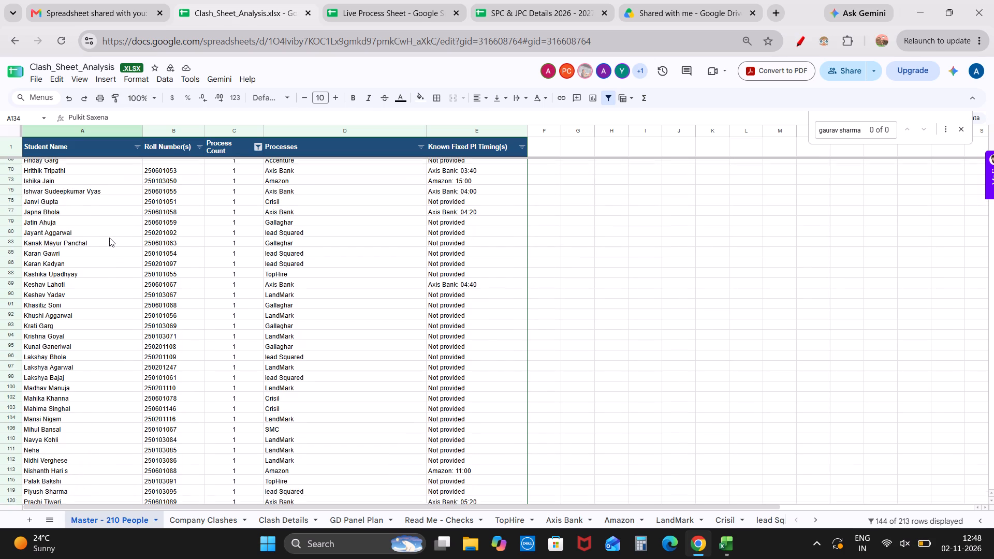
scroll(109, 238, up, 1)
scroll(77, 347, down, 1)
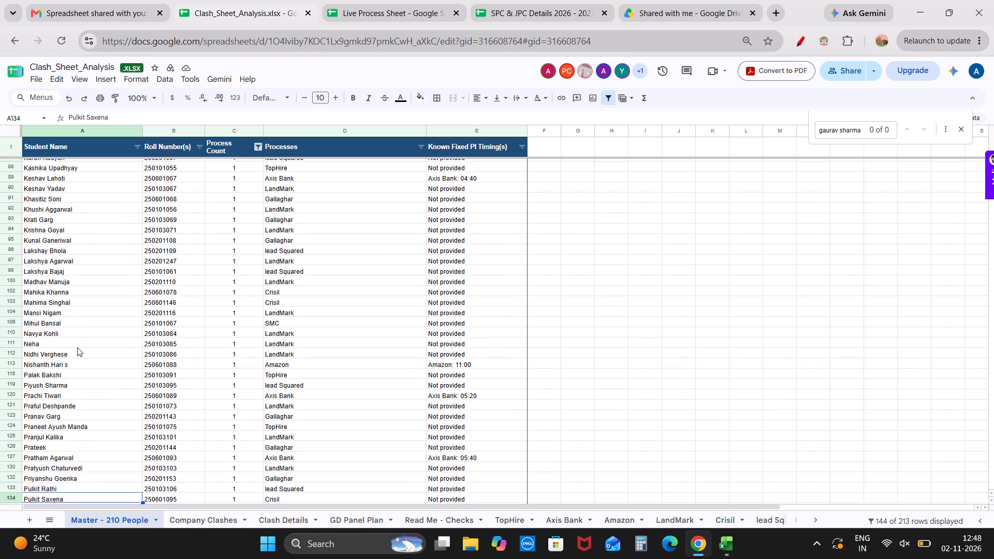
scroll(77, 347, down, 2)
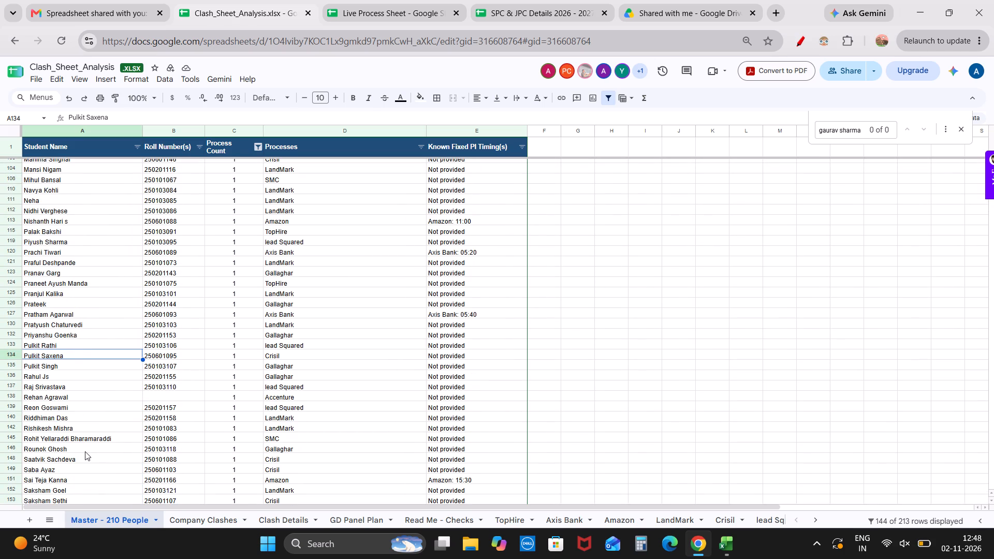
click(85, 451)
scroll(85, 451, down, 1)
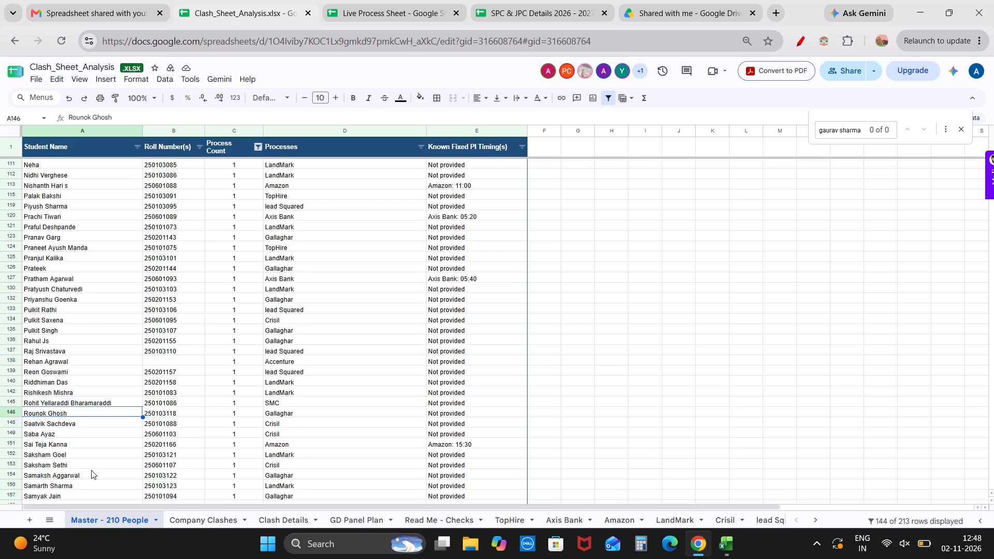
scroll(91, 470, down, 1)
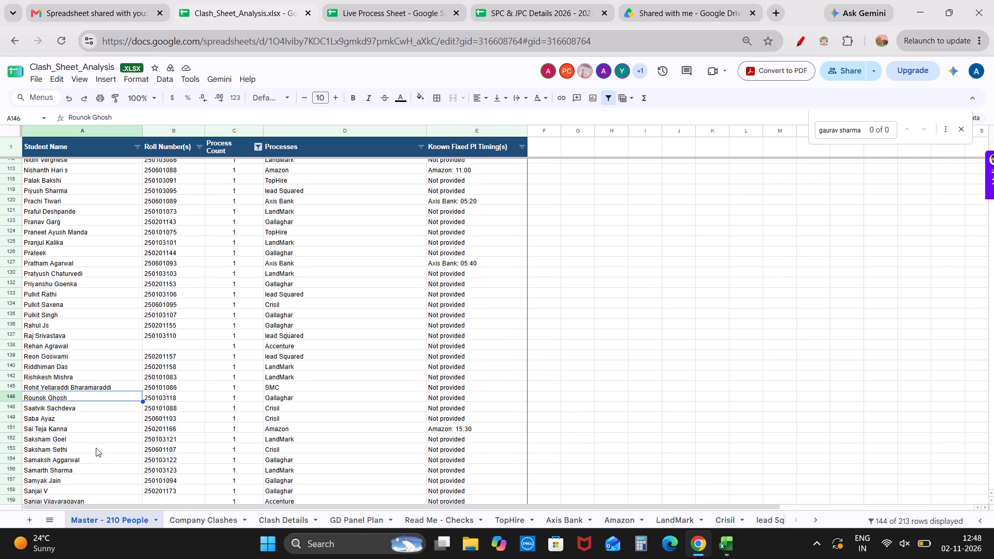
click(96, 448)
click(160, 454)
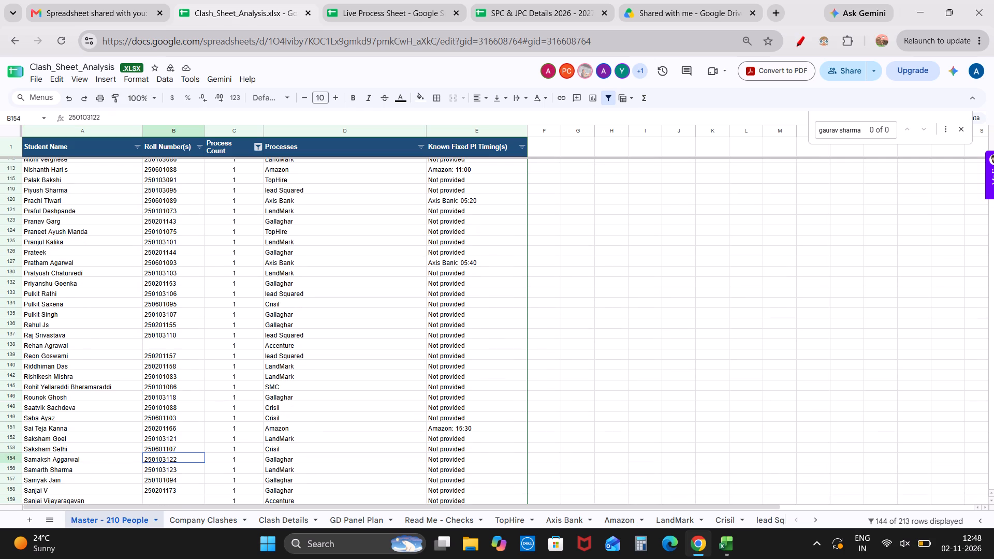
Examine the remaining single-process students' processes and fixed PI timings through the final row, 214, and return to the list's start at row 2.
scroll(136, 483, down, 2)
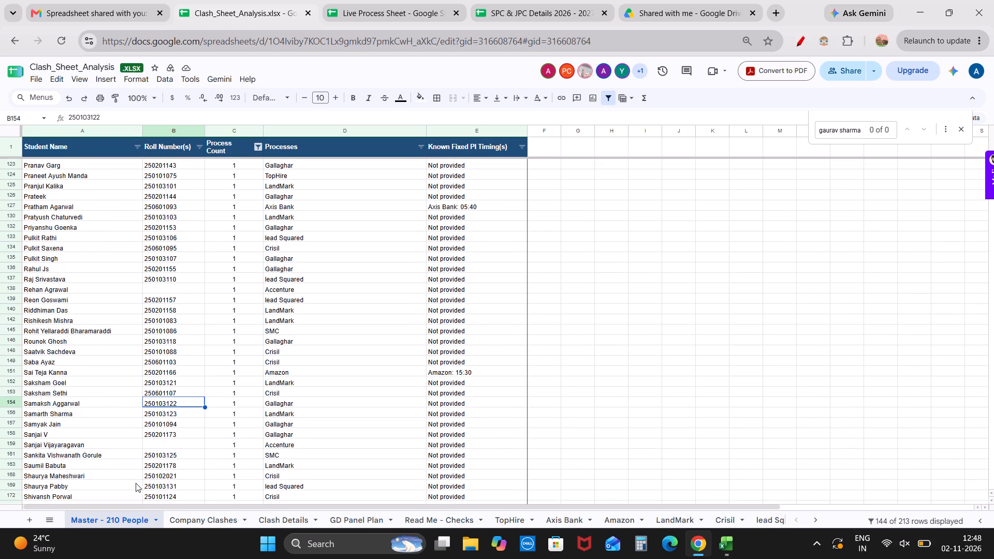
scroll(136, 483, down, 2)
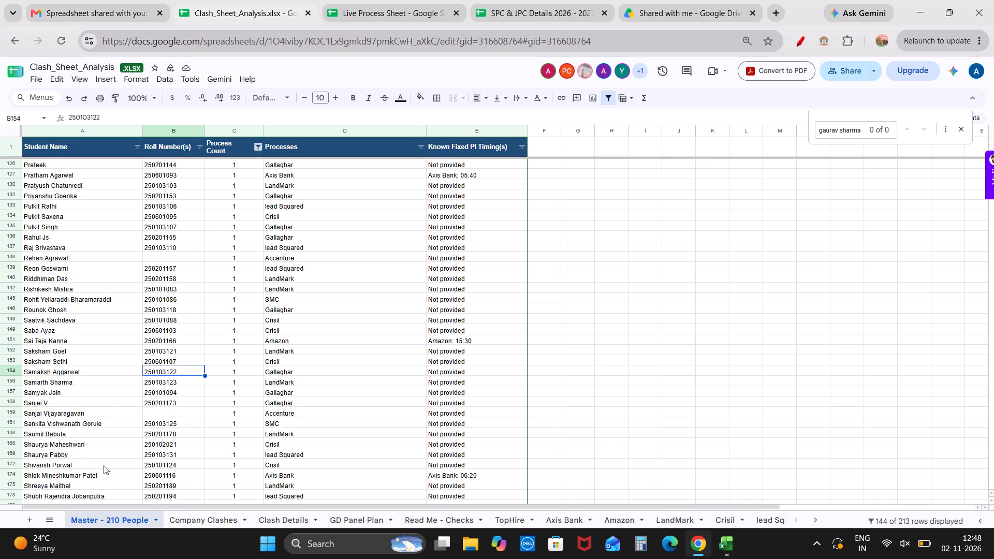
scroll(104, 465, down, 2)
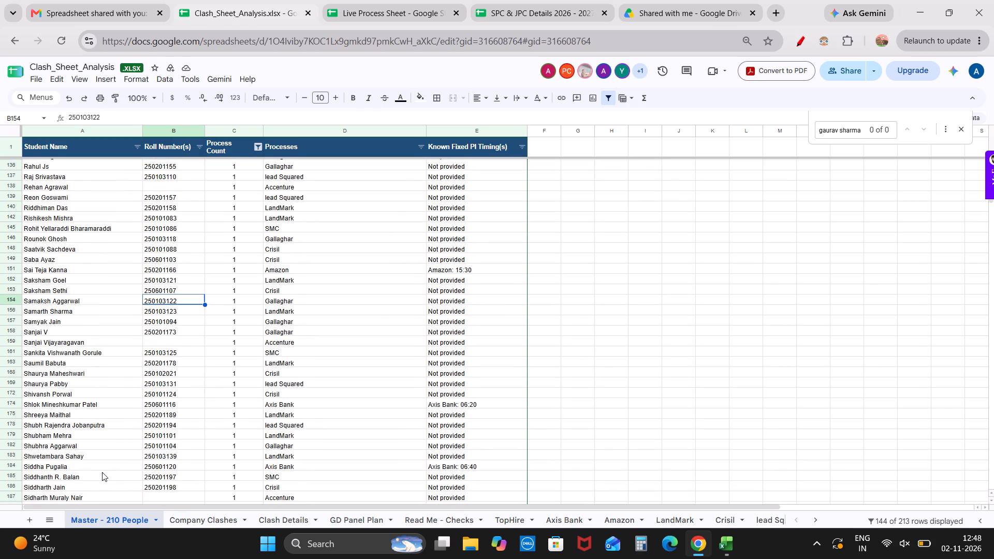
scroll(102, 472, down, 3)
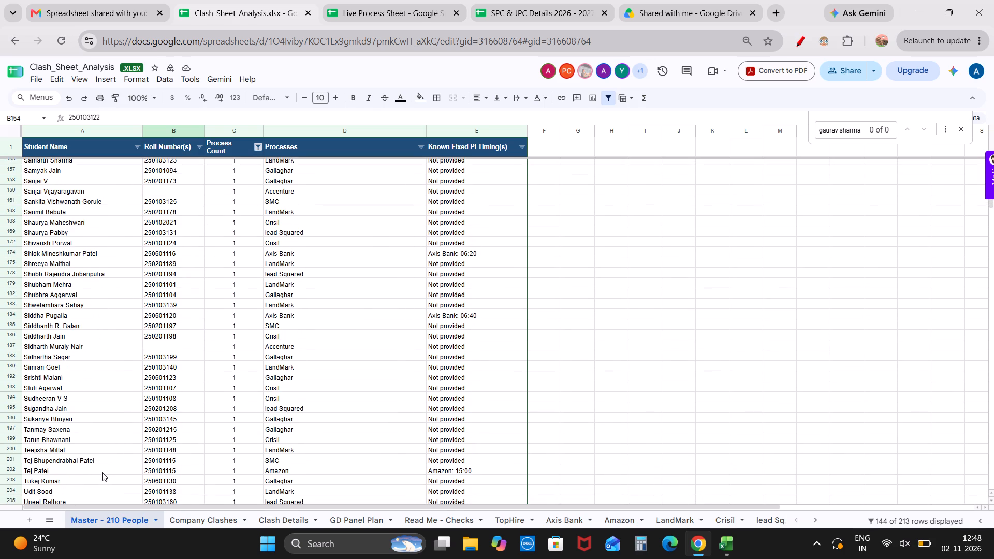
scroll(102, 472, down, 1)
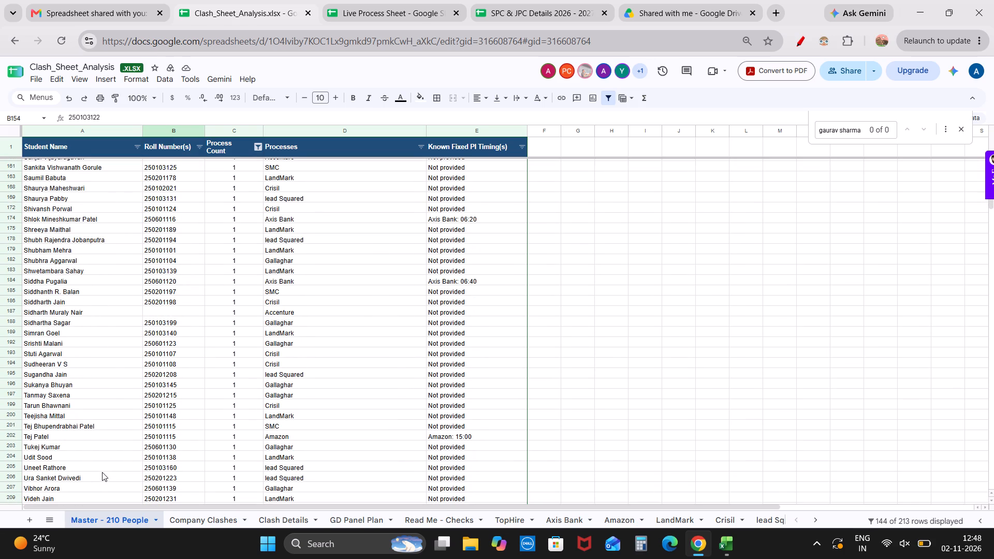
scroll(102, 472, down, 2)
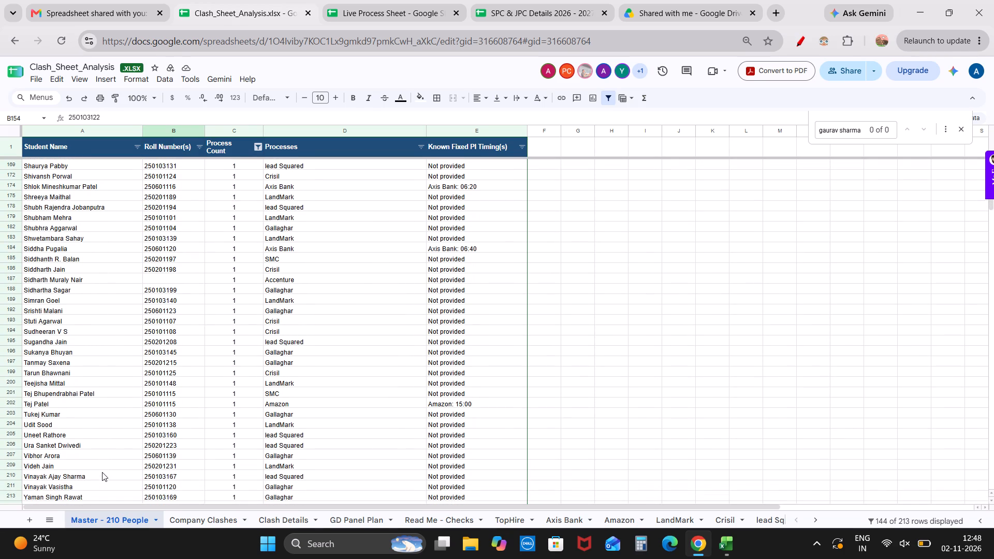
scroll(102, 472, down, 1)
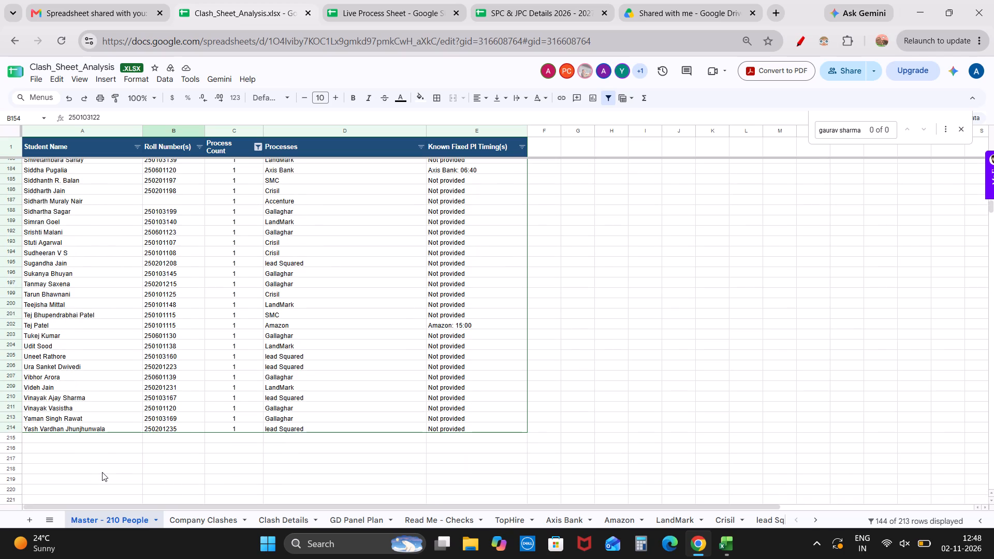
scroll(102, 472, up, 7)
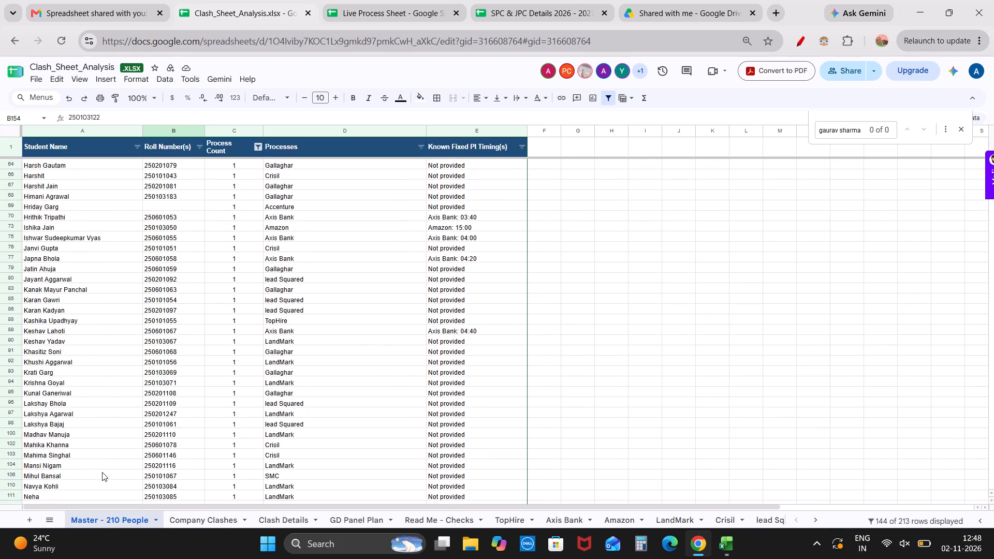
scroll(102, 472, up, 5)
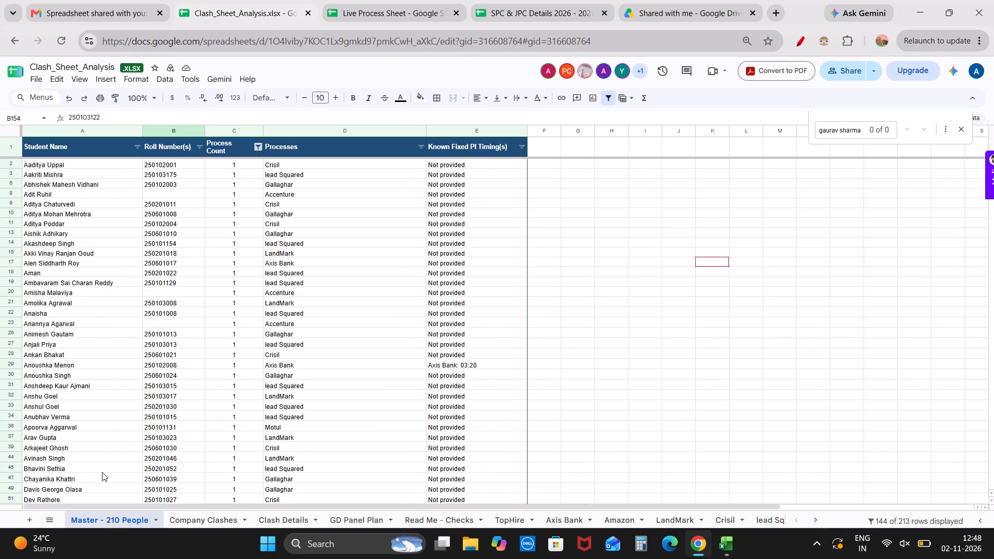
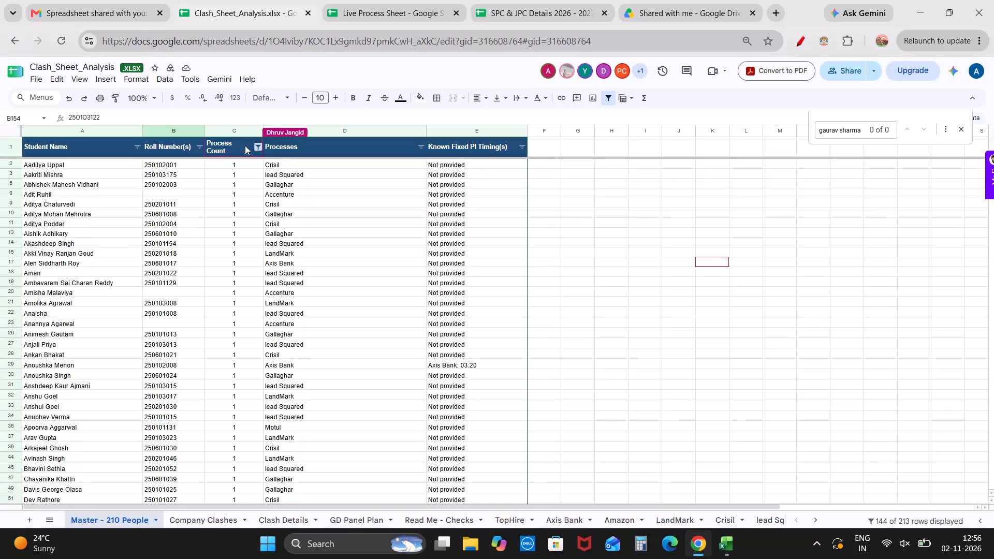
Reset the Process Count filter on the master list to include students with 1, 2, 3 and 4 processes.
click(256, 148)
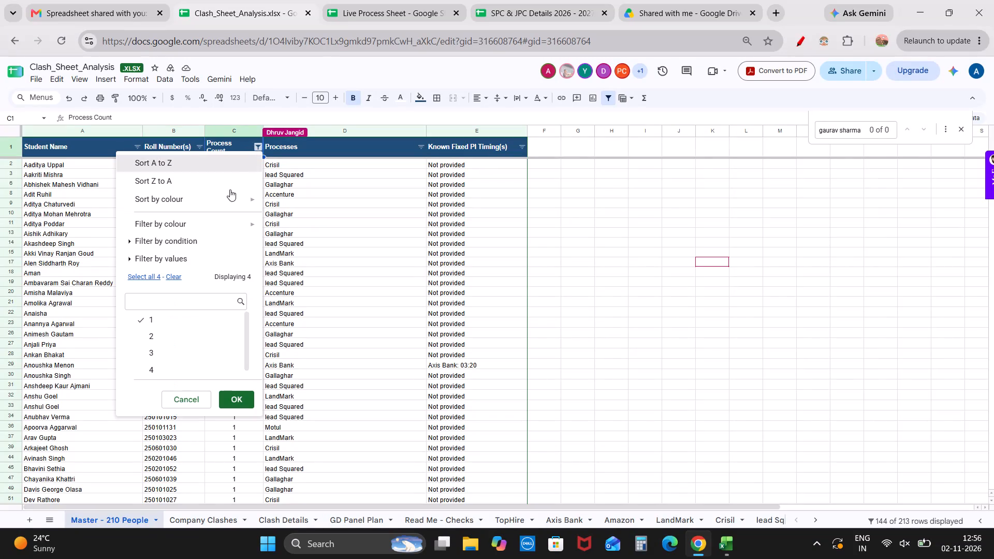
click(172, 278)
click(166, 319)
click(158, 334)
click(156, 348)
click(158, 362)
click(225, 398)
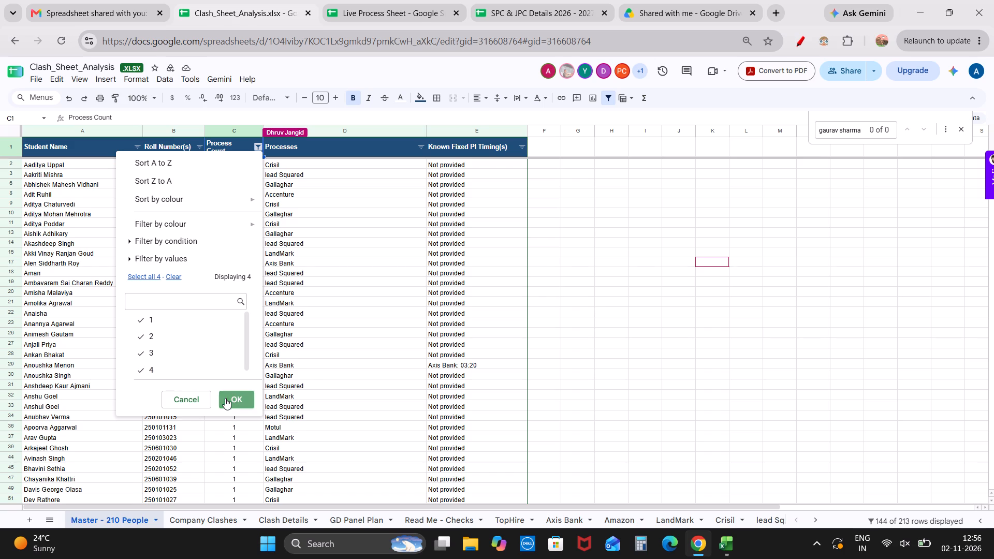
Switch to the Live Process Sheet and search it for Sahil.
click(389, 25)
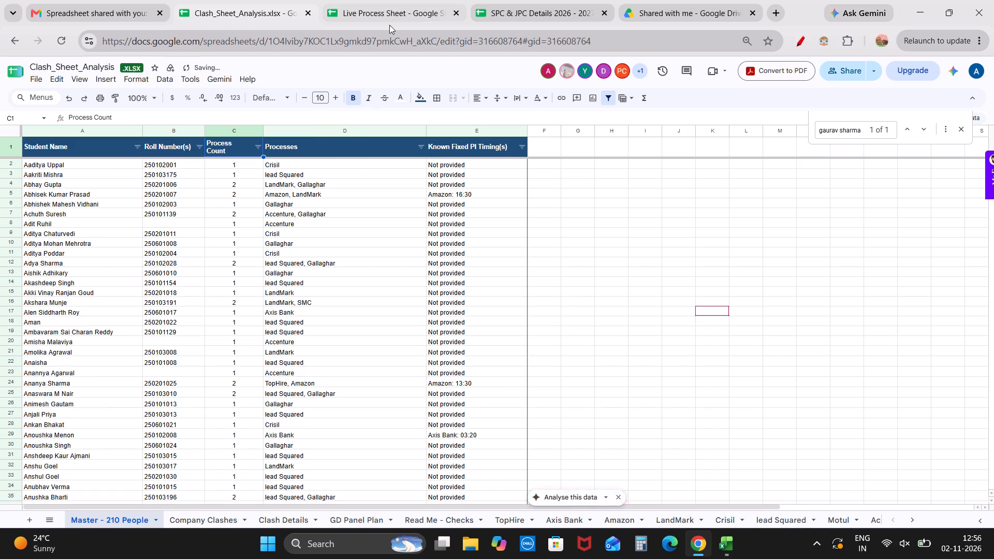
click(325, 279)
key(ctrl+f)
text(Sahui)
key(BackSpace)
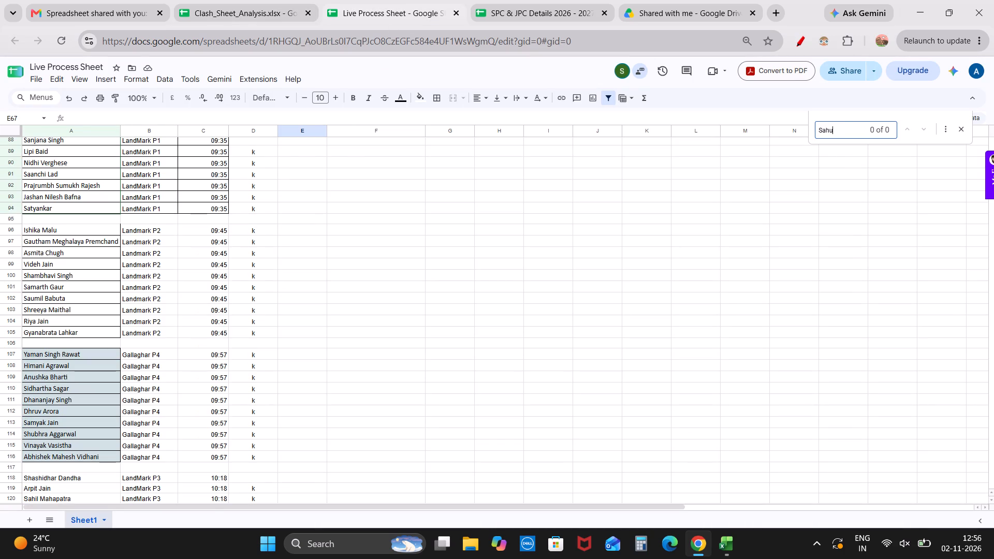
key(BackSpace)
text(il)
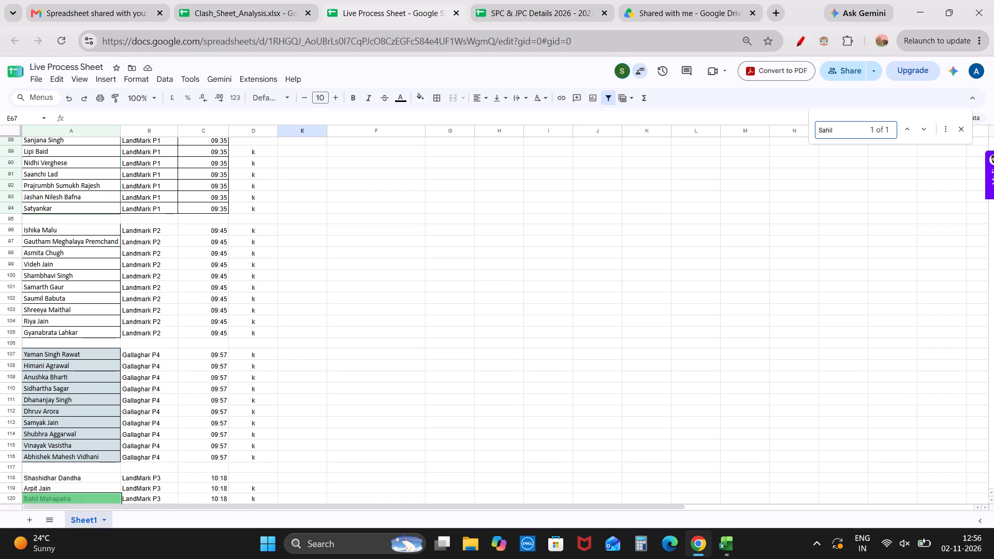
Log the candidate Sahil by full name in row 296 below the existing entries, with process Tophire and status Went.
scroll(223, 398, down, 1)
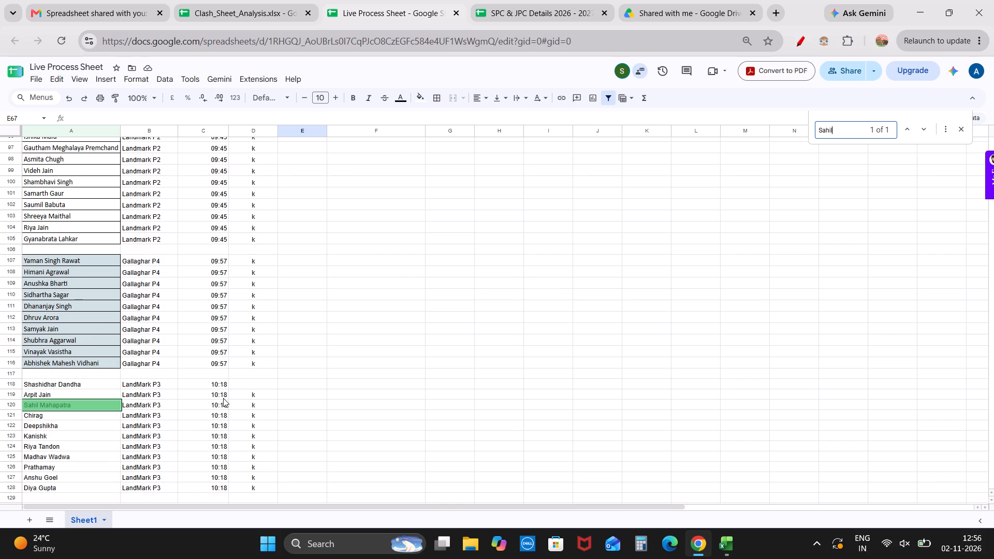
scroll(271, 389, down, 3)
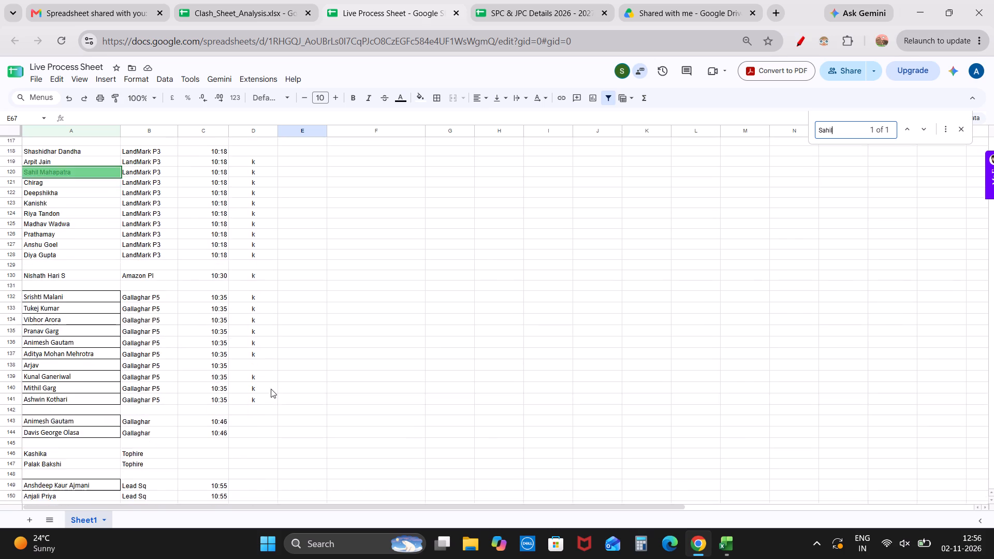
scroll(271, 389, down, 8)
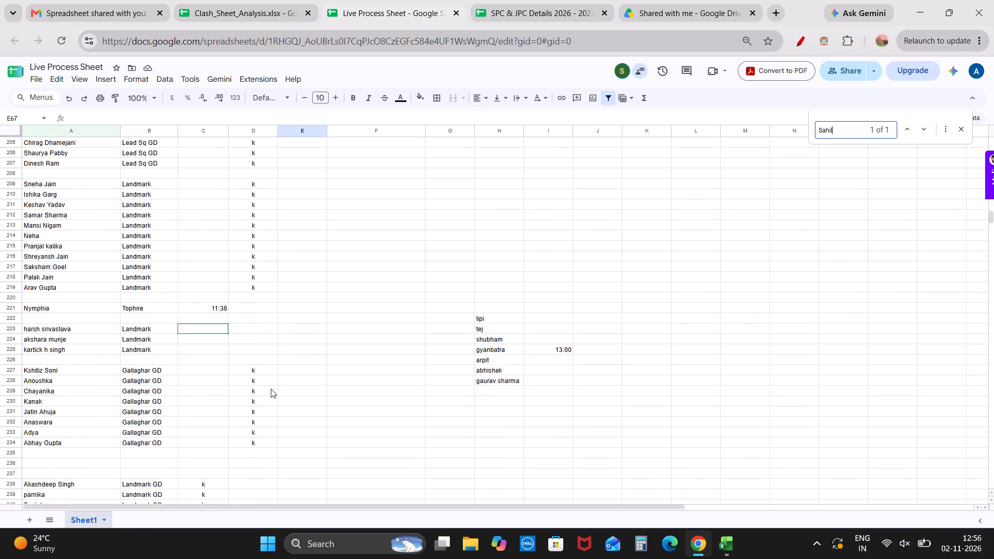
scroll(271, 389, down, 8)
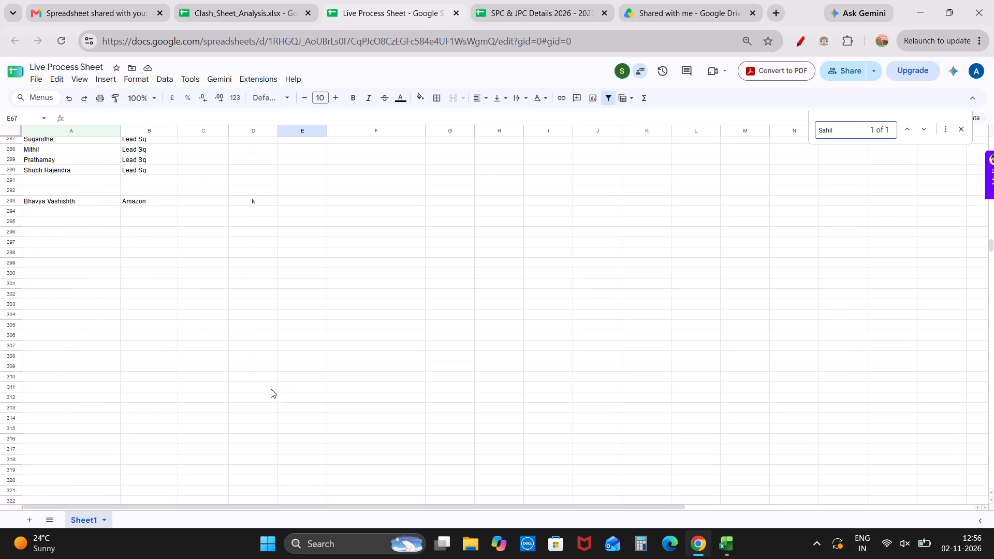
click(82, 227)
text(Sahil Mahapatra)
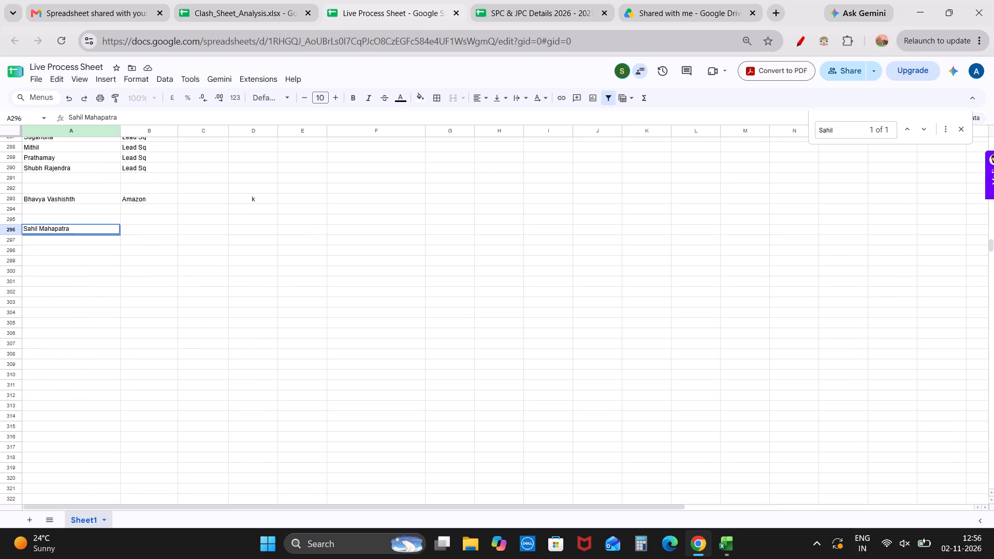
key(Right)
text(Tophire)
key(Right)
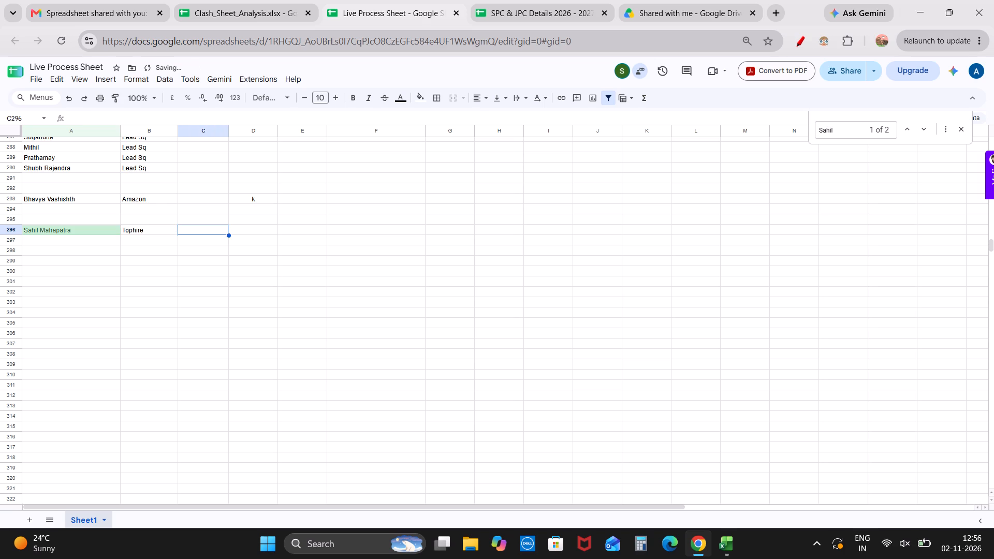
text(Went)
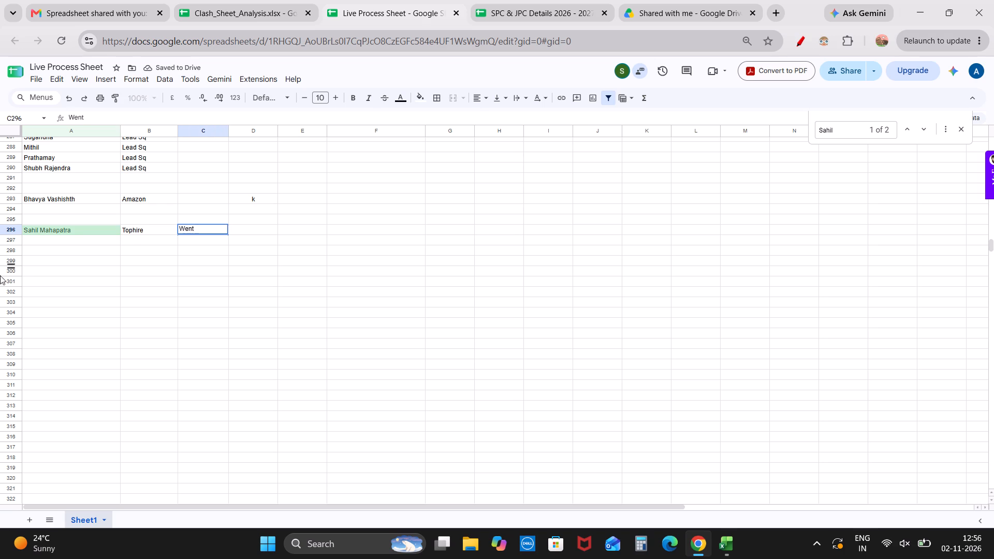
click(103, 255)
click(87, 275)
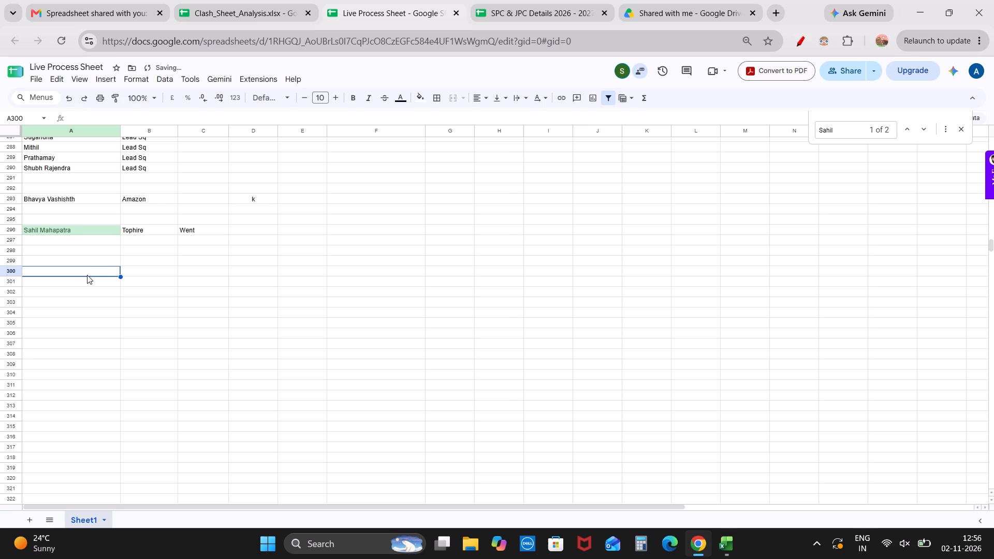
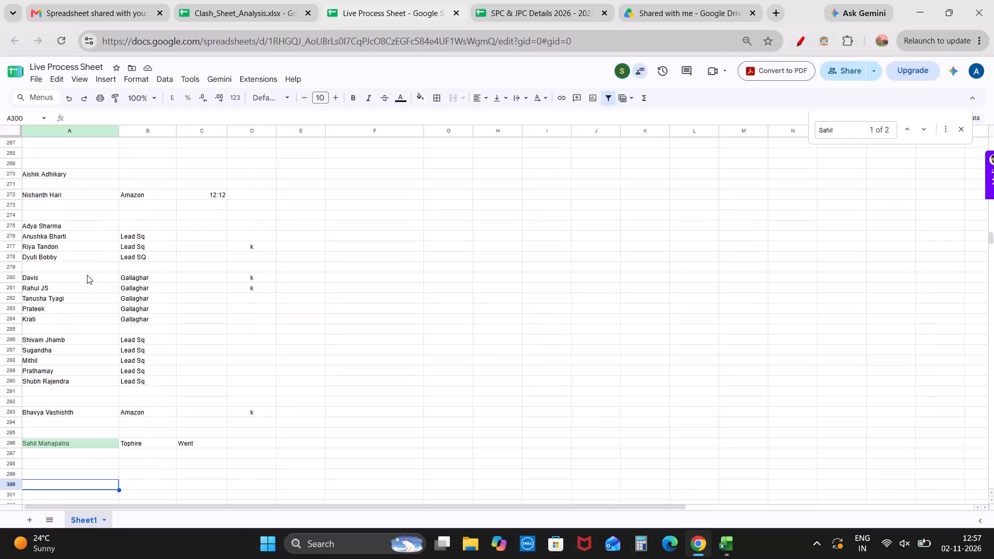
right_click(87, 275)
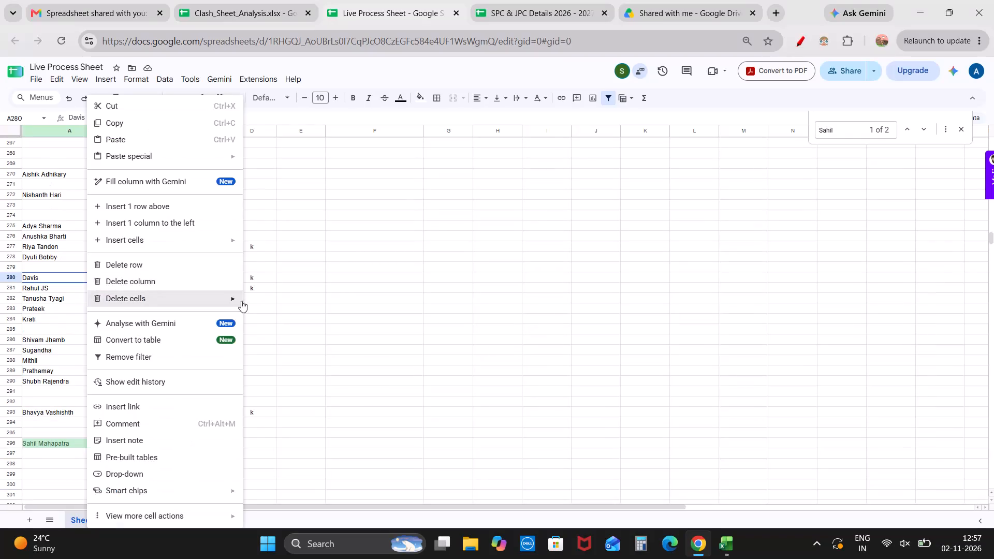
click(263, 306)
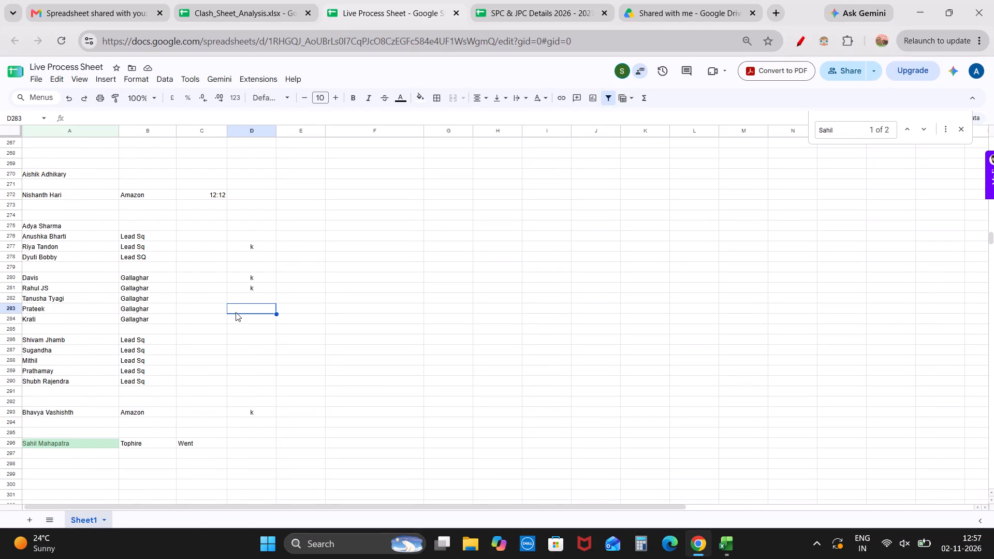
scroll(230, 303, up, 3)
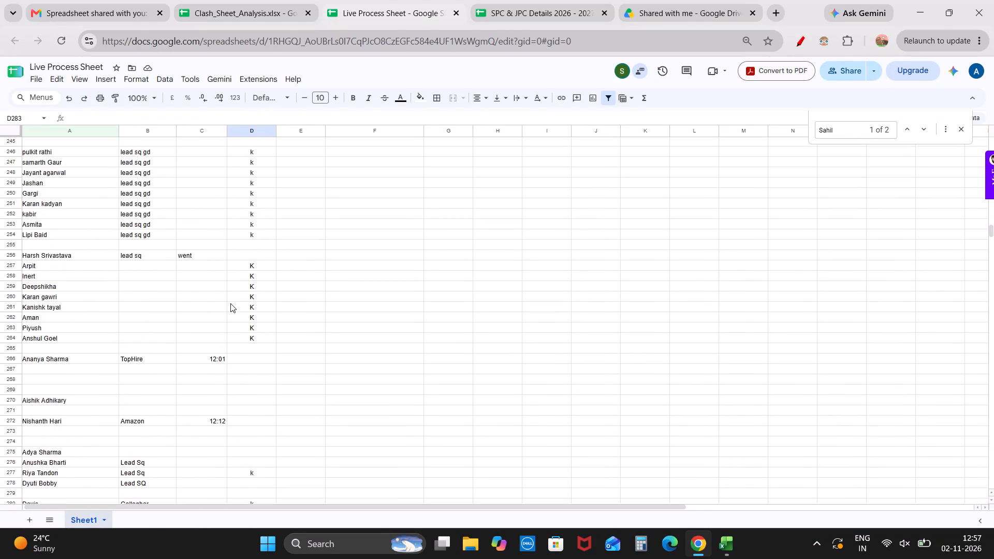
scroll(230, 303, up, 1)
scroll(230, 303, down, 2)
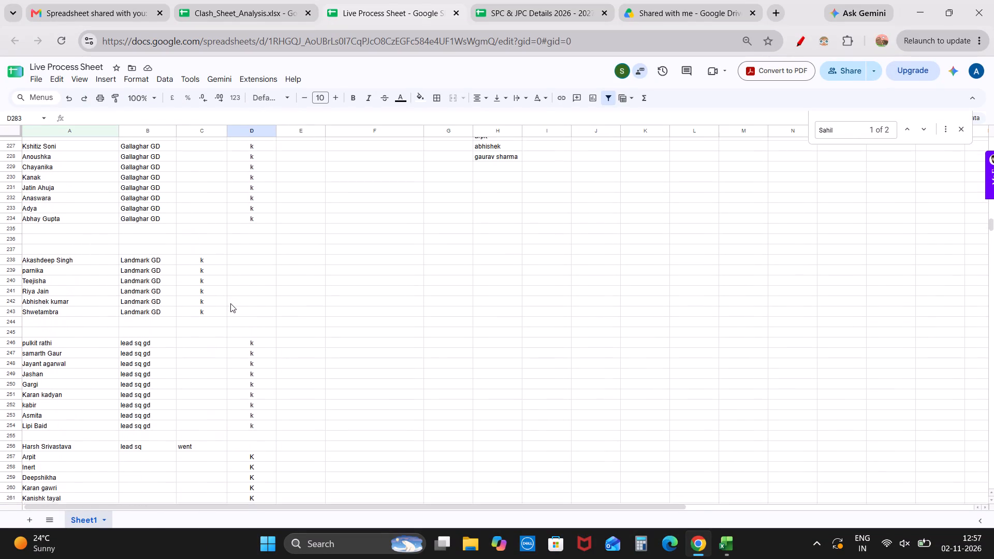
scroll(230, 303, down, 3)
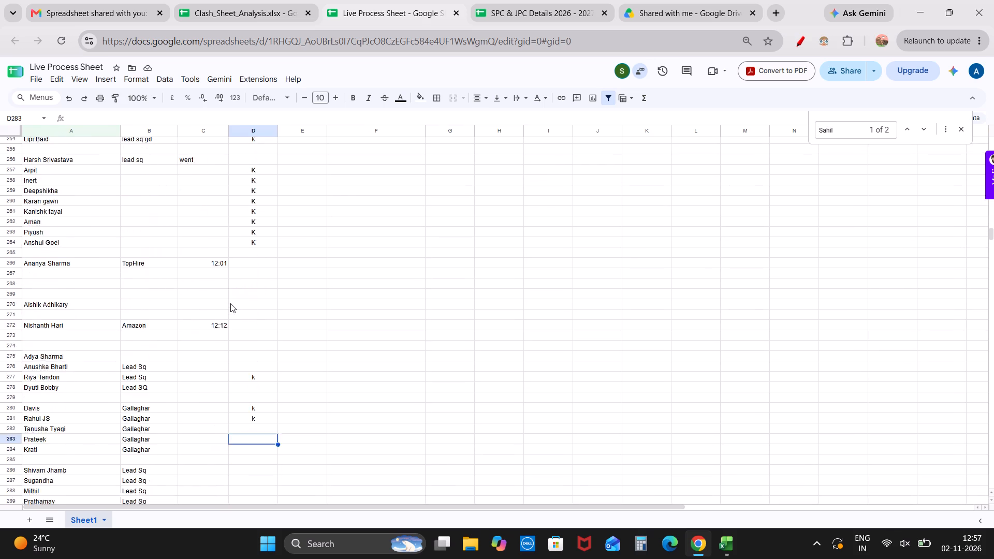
Log the candidate Kartik by full name in row 299 below the existing entries, with process Gallaghar.
scroll(230, 303, down, 3)
click(77, 362)
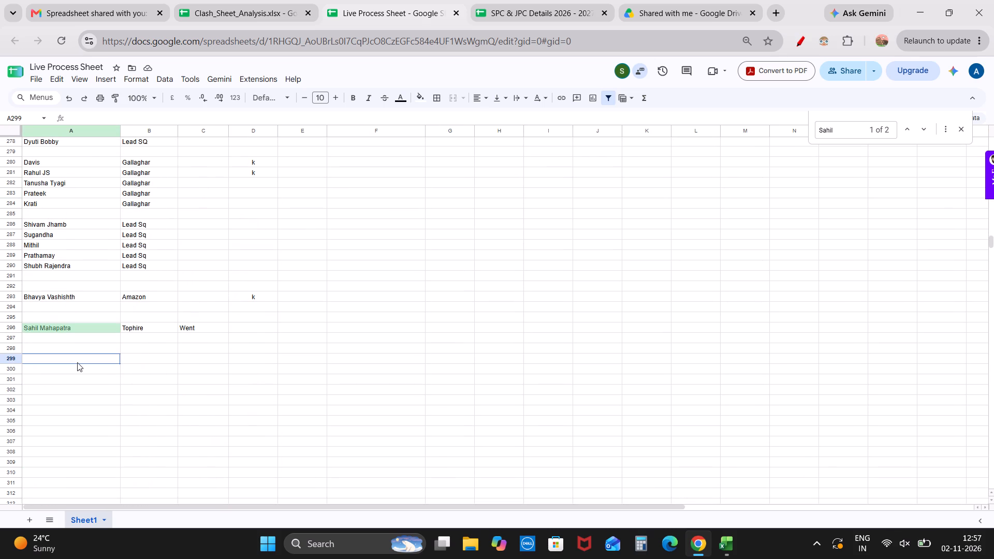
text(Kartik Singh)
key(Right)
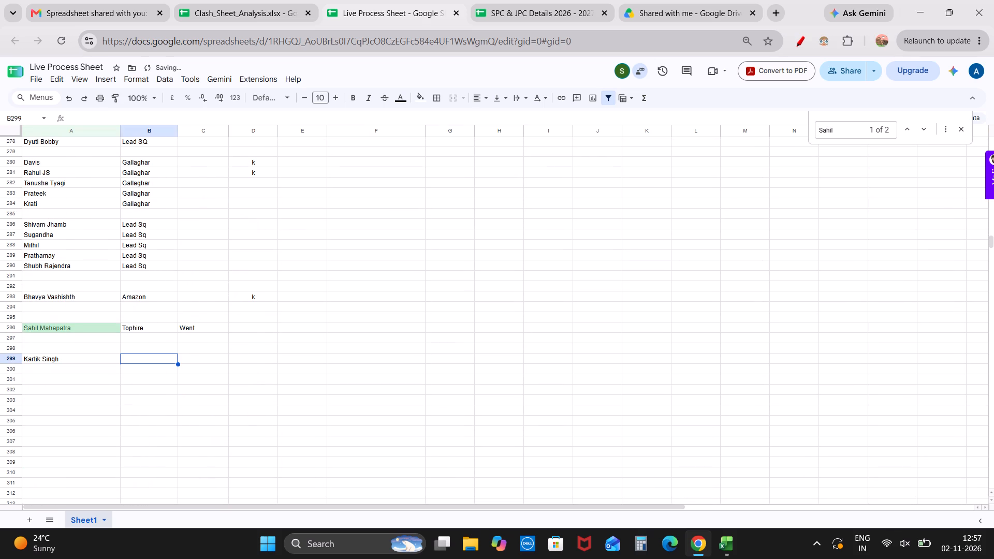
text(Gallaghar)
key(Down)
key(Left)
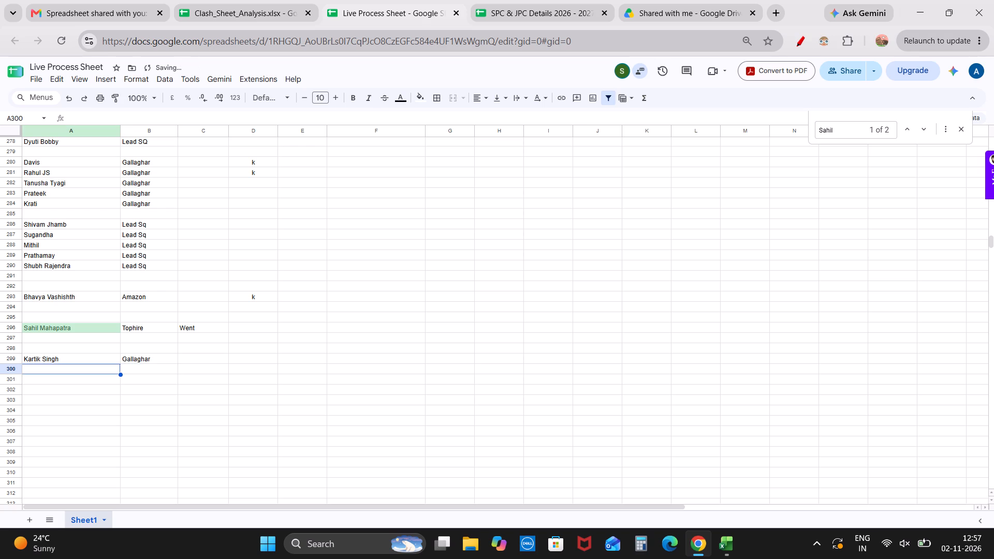
Add the candidates Prajrumbh and Razzak in rows 300 and 301, directly below Kartik's entry.
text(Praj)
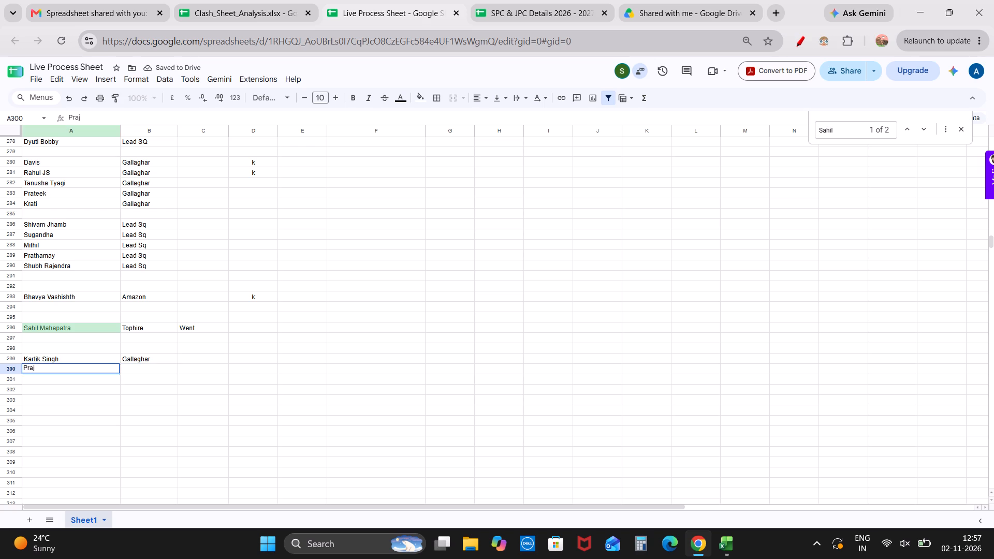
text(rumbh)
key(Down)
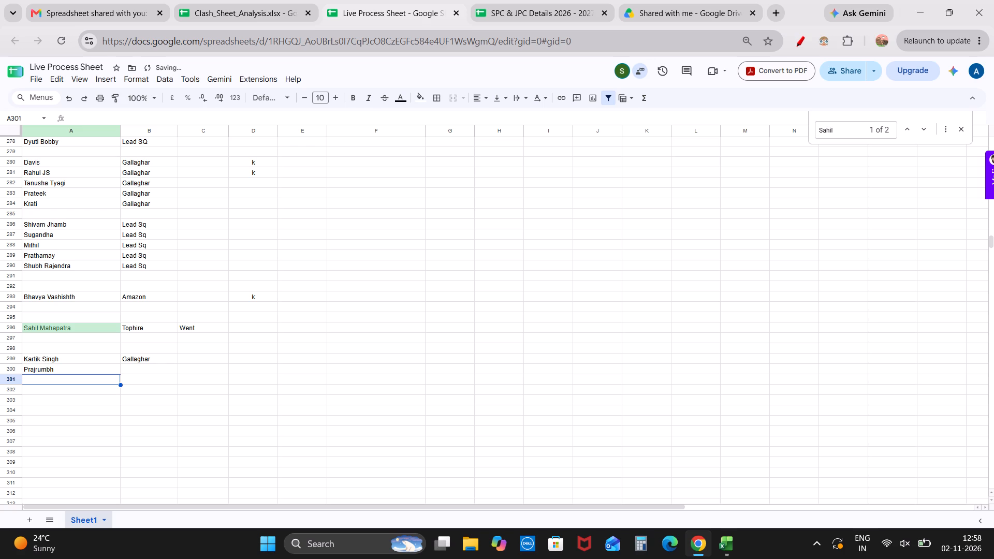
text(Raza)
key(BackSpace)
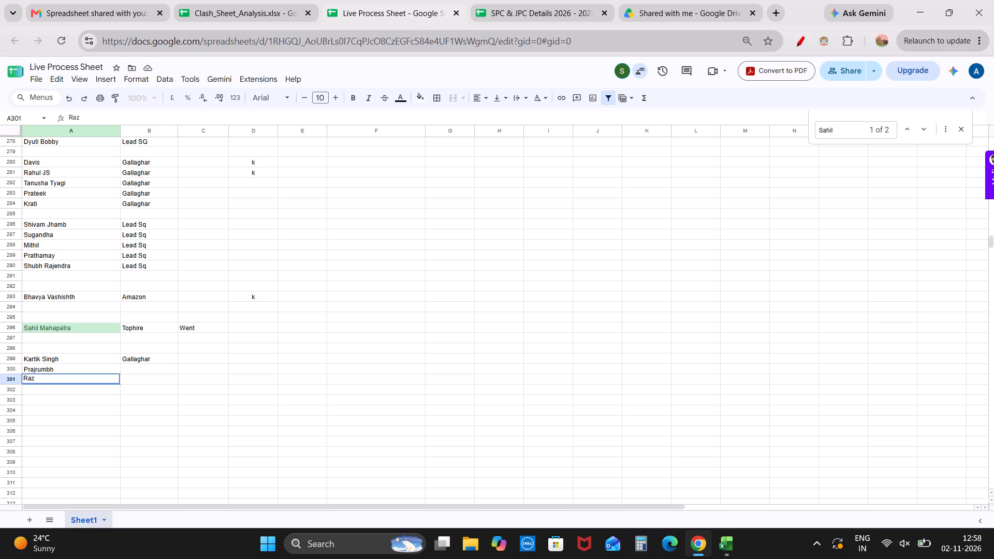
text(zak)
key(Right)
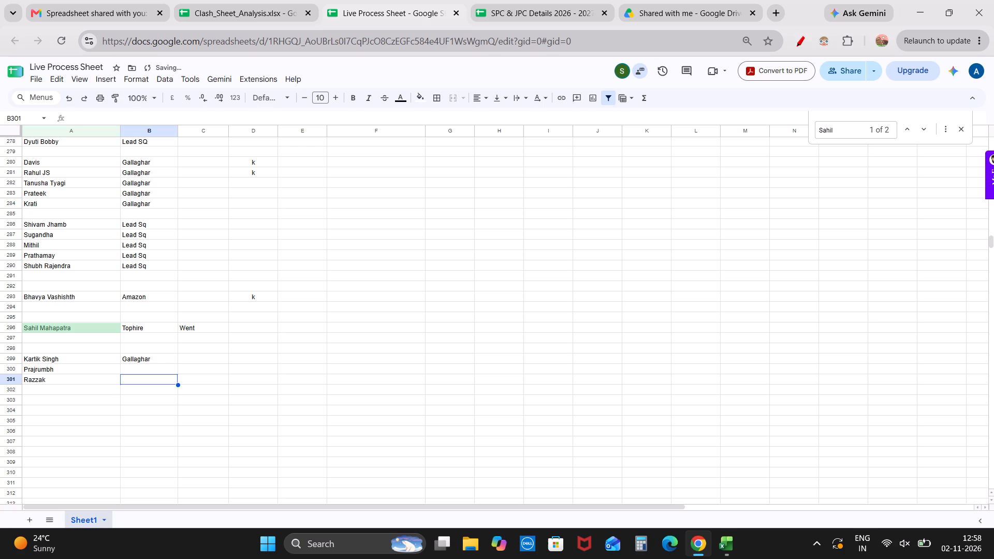
Enter a k mark in column D for Kartik, Prajrumbh and Razzak in rows 299 to 301.
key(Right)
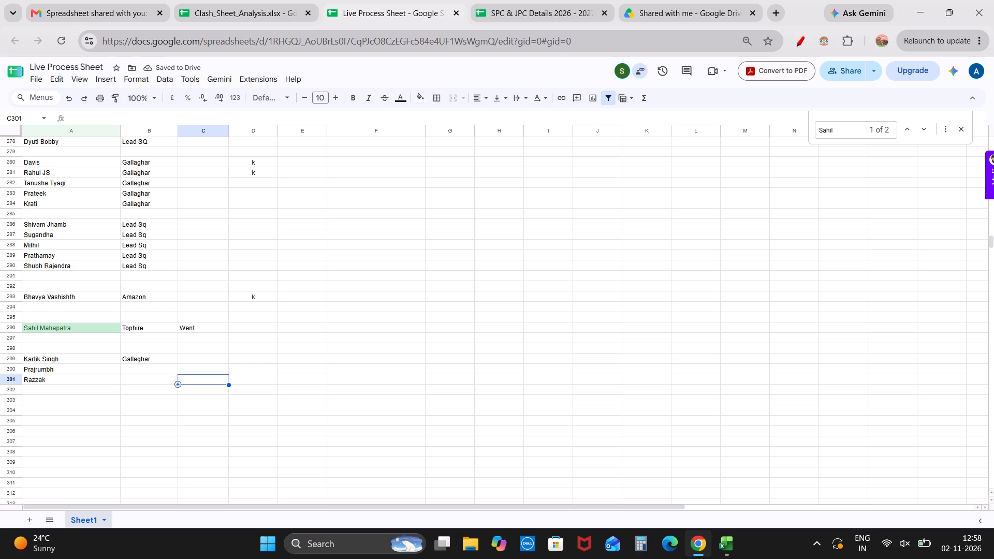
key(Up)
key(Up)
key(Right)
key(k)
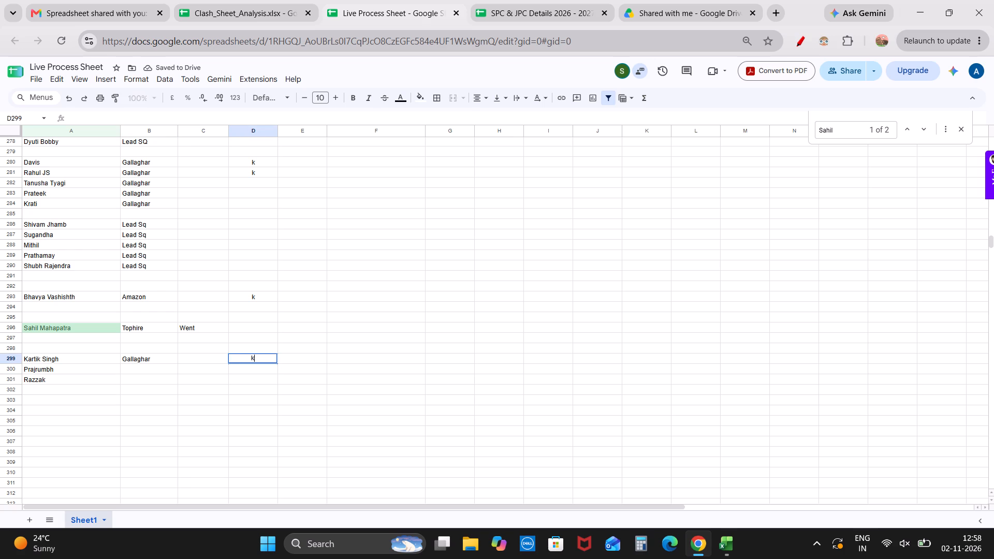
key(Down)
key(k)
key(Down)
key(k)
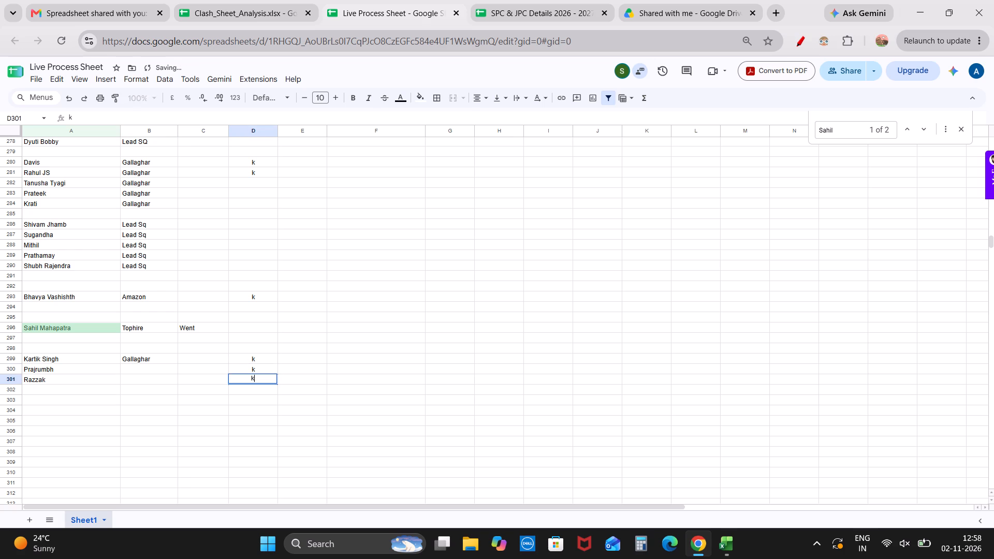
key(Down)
scroll(77, 362, down, 1)
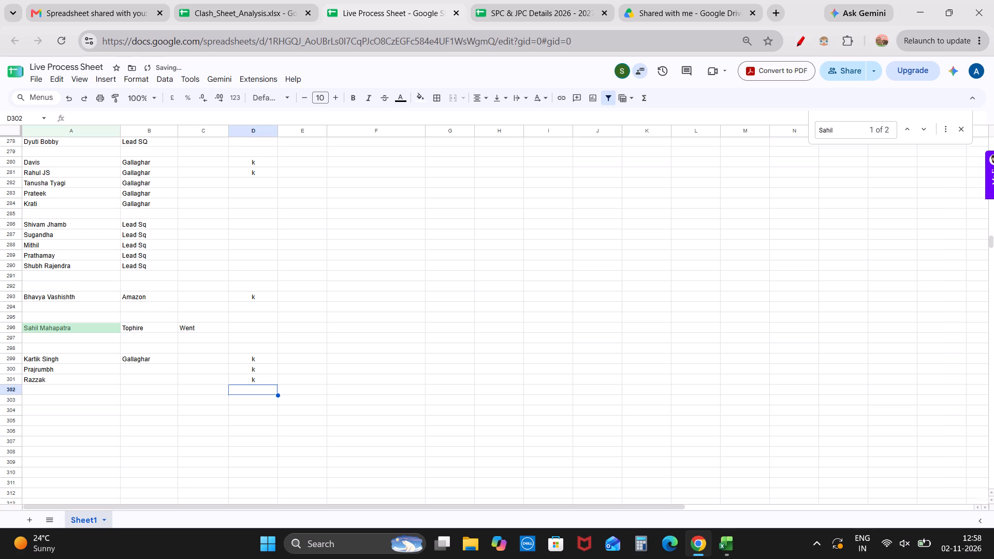
scroll(77, 362, down, 1)
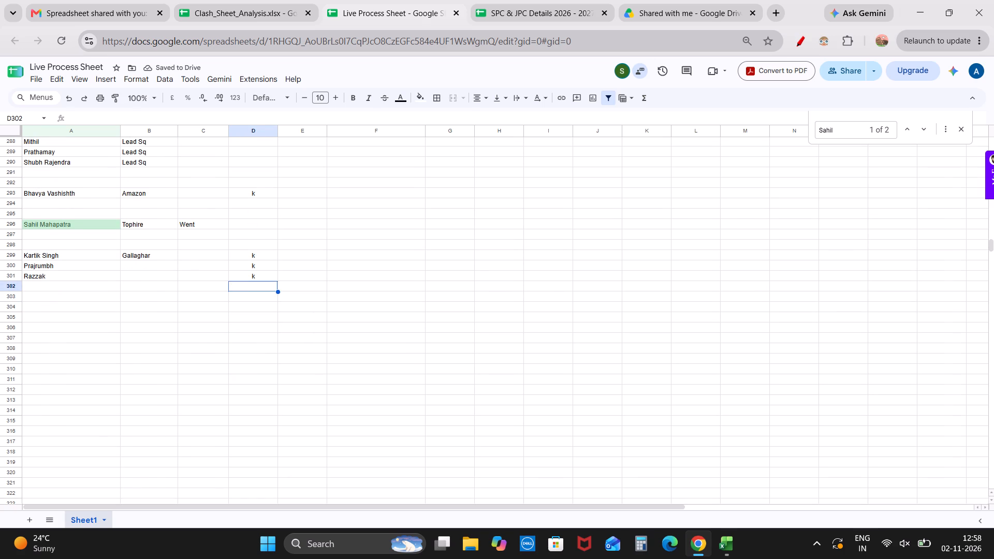
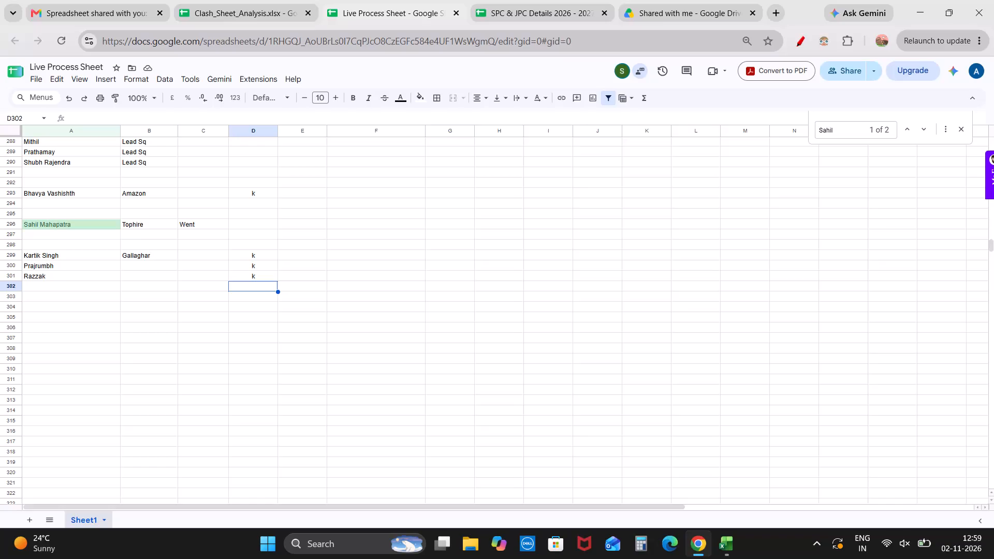
Save the Live Process Sheet with the new candidate entries.
key(ctrl+s)
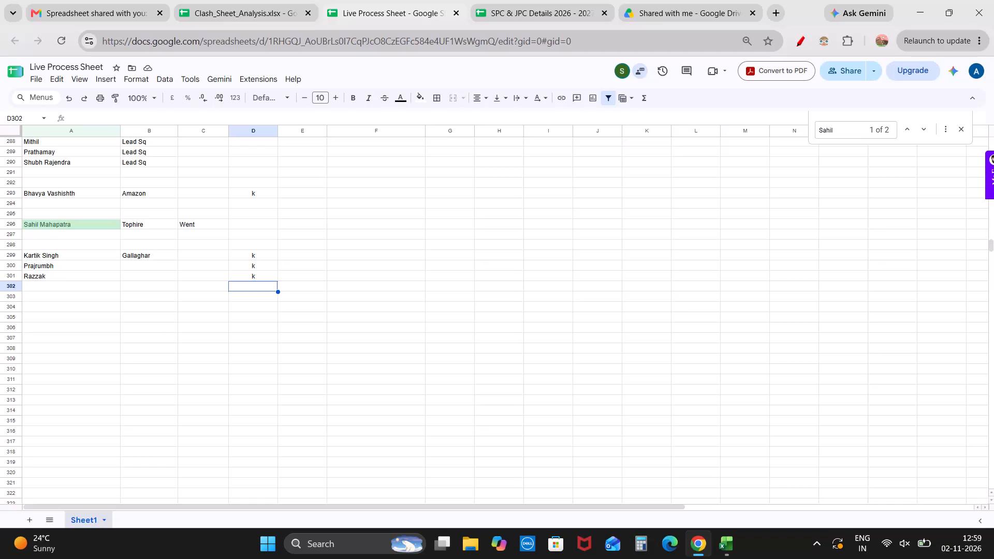
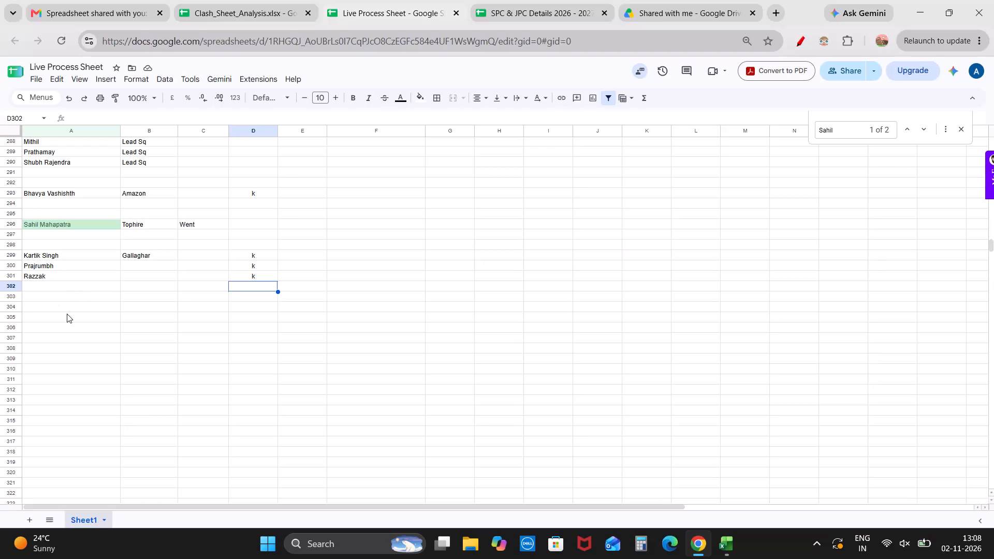
Enter the full names of three new candidates, Shaurya, Aditya and Tarun, in cells A305 to A307.
click(67, 314)
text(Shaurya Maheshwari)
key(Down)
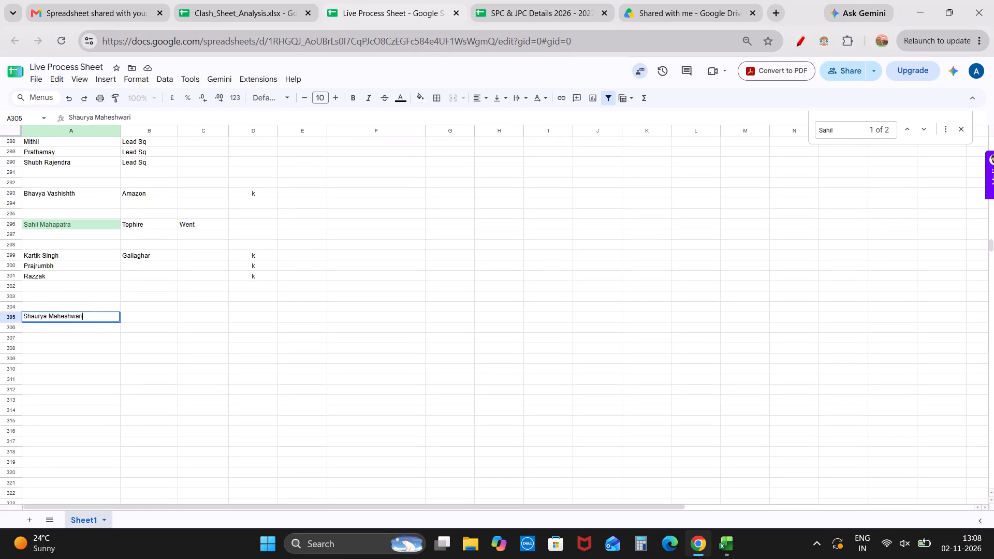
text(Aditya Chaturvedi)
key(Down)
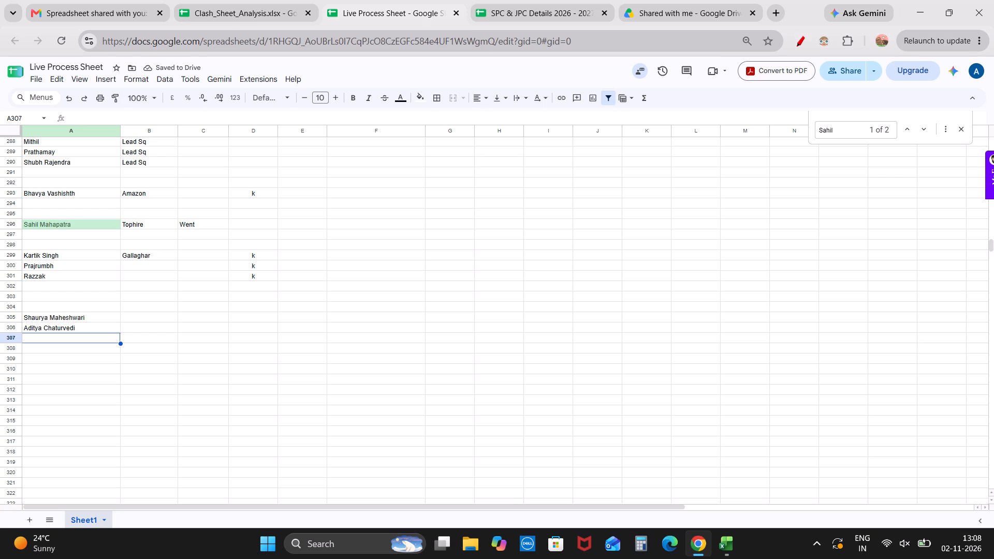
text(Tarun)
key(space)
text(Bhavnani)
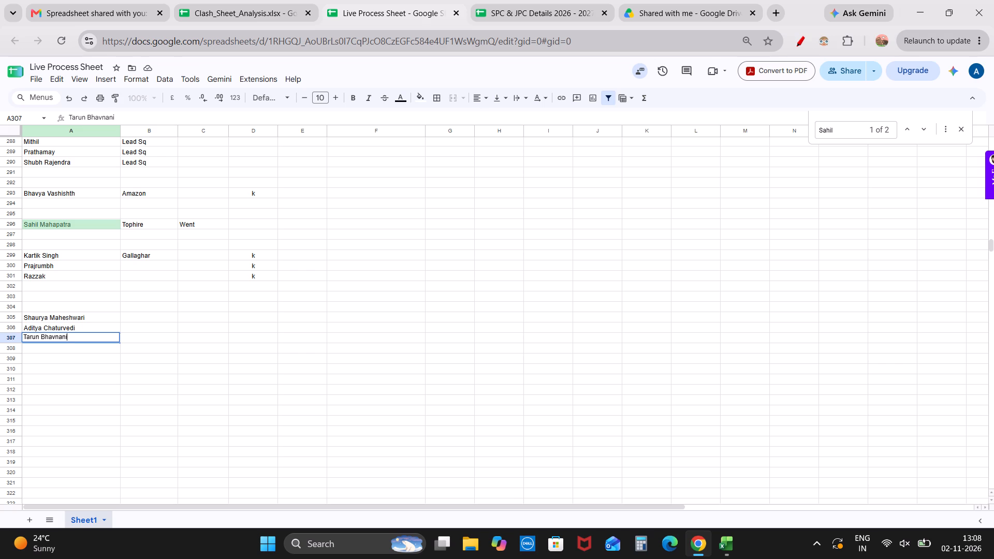
Record Crisil as the process and Went as the status for the new candidate in row 305.
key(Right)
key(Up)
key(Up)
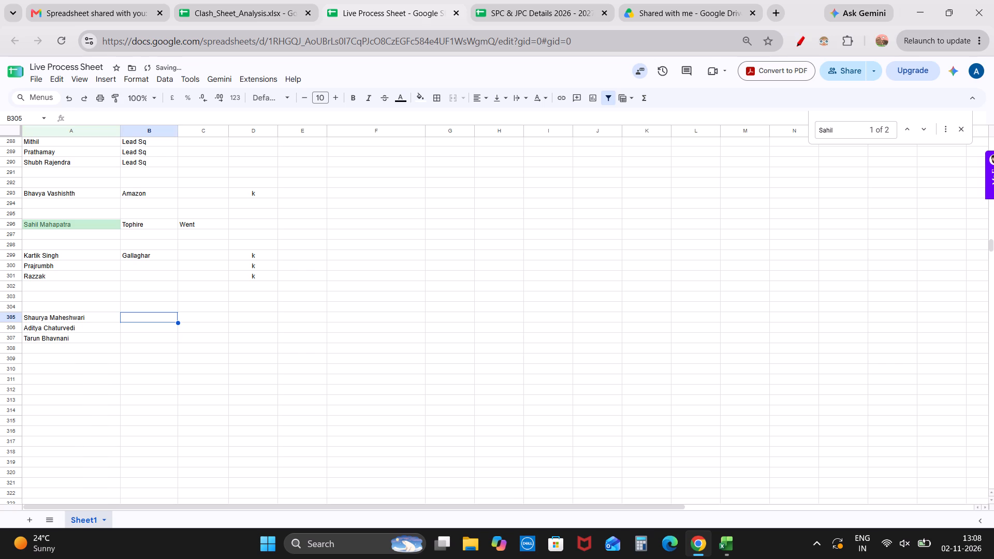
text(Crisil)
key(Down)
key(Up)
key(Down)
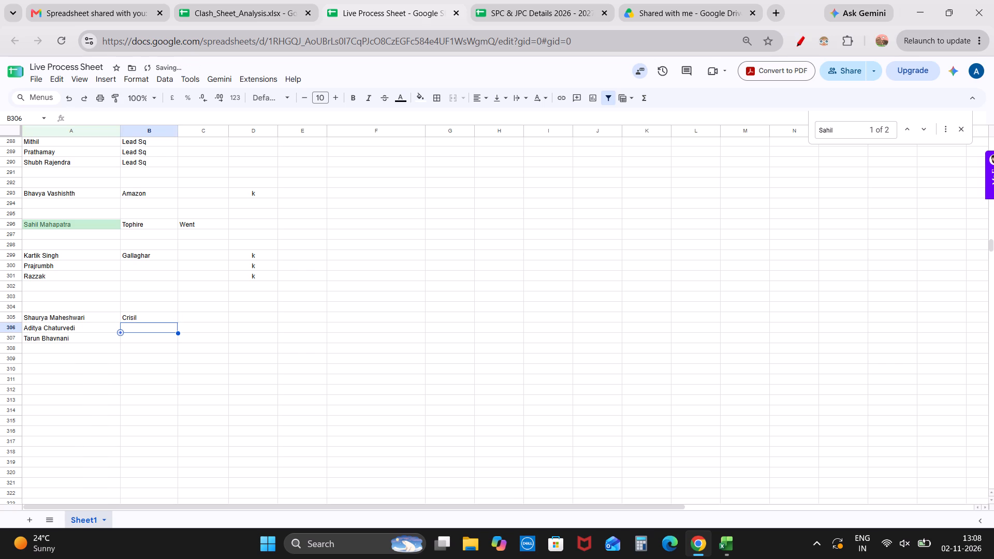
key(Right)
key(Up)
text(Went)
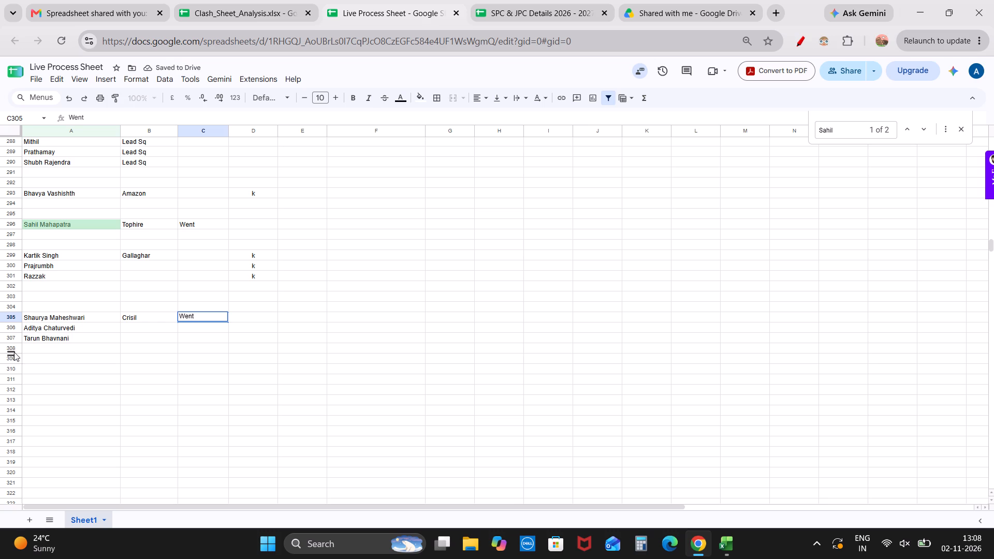
Fill the Crisil process and Went status from row 305 down to the candidates in rows 306 and 307.
click(146, 314)
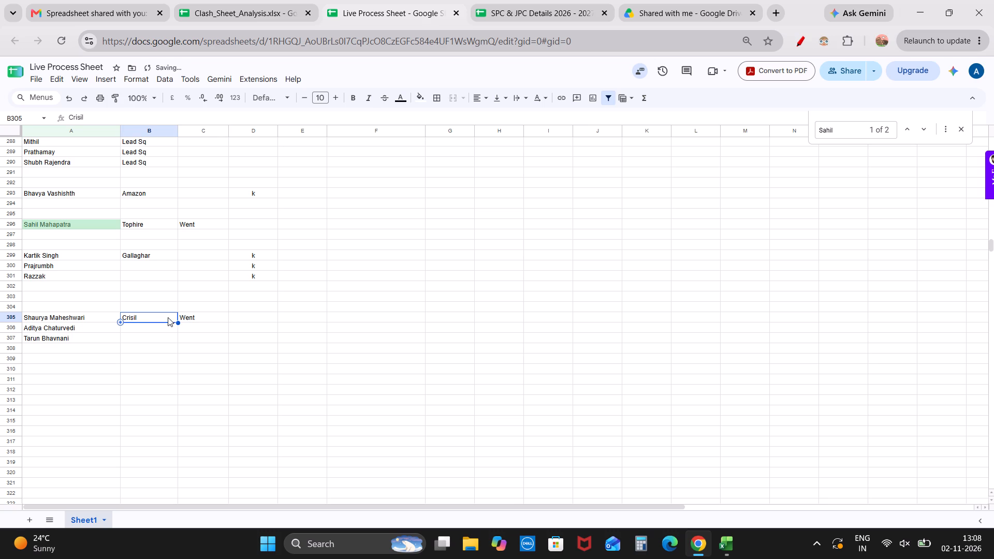
double_click(179, 323)
click(193, 319)
click(193, 319)
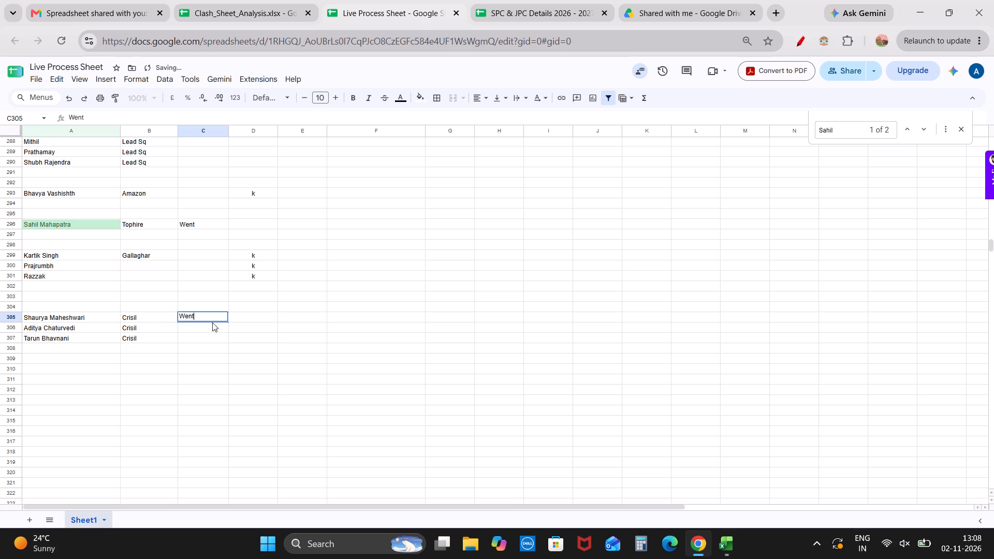
click(231, 326)
click(221, 318)
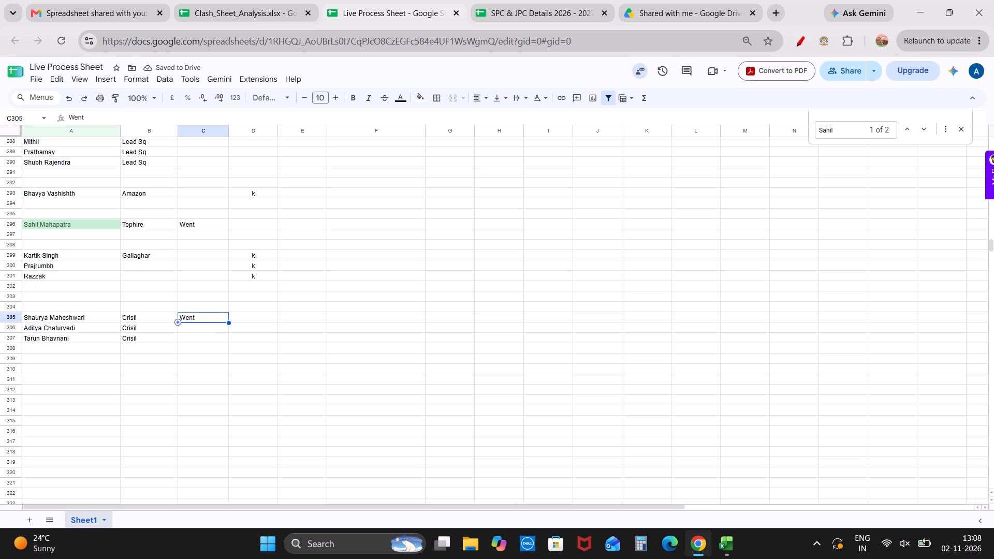
double_click(228, 323)
click(256, 330)
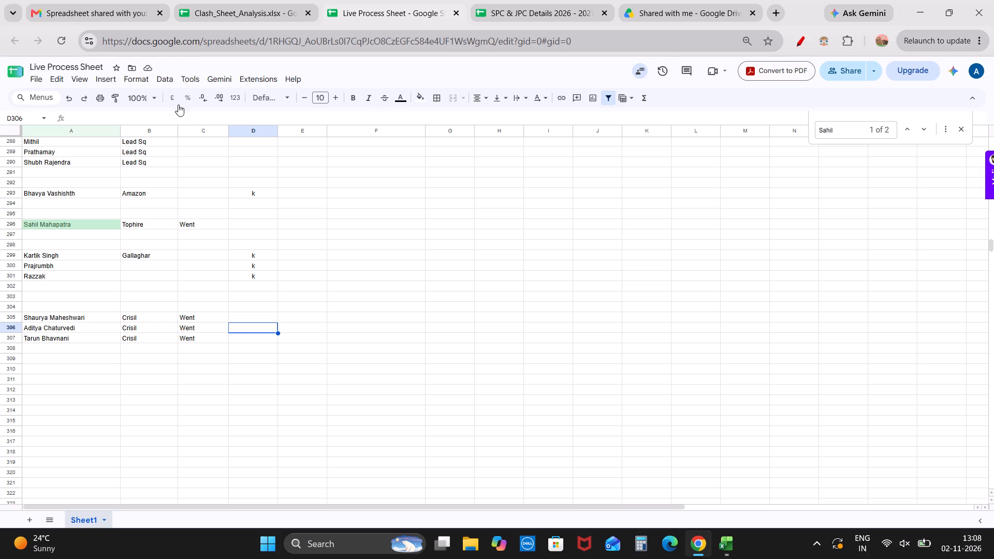
Switch to Clash_Sheet_Analysis and examine the Amazon sheet's candidate list with interview timings and clashing processes.
click(226, 20)
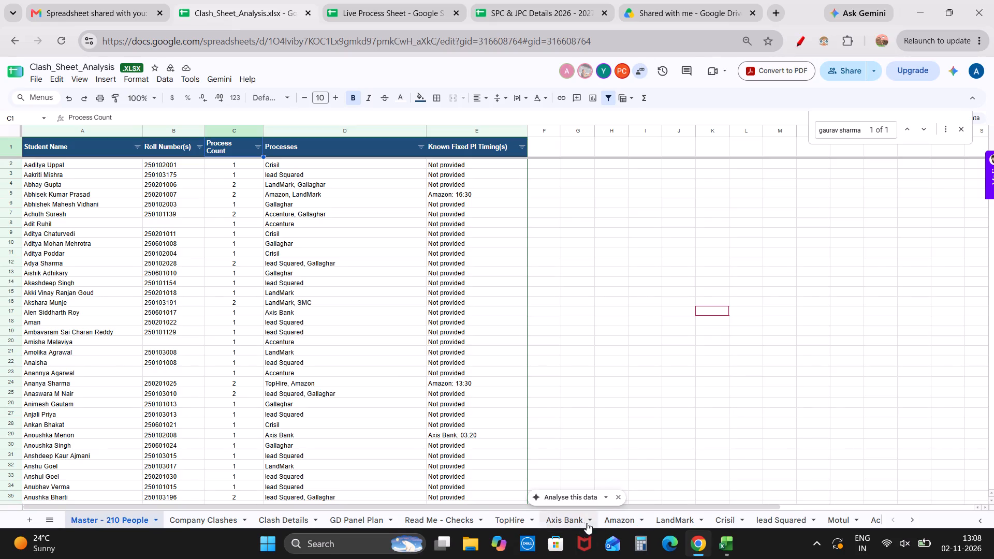
click(616, 524)
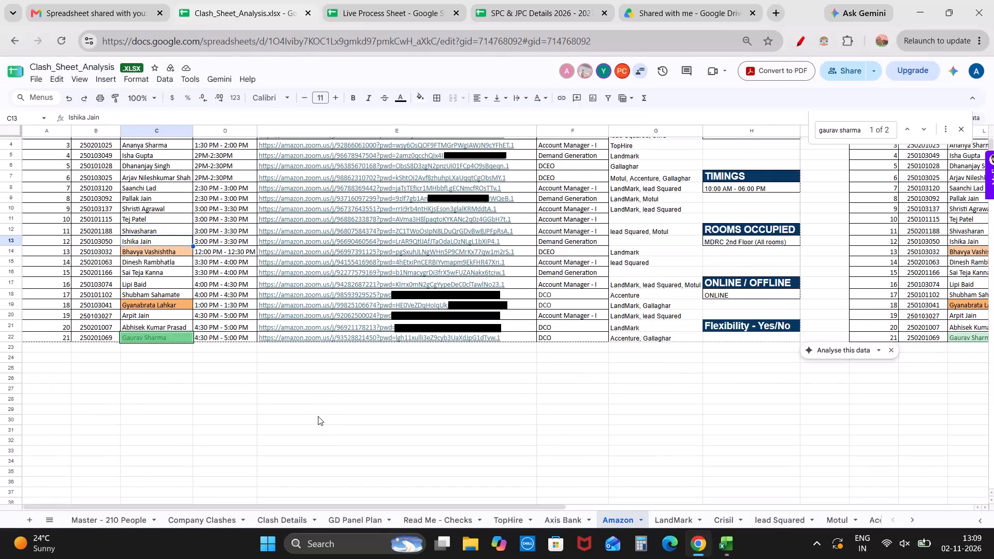
scroll(318, 416, up, 1)
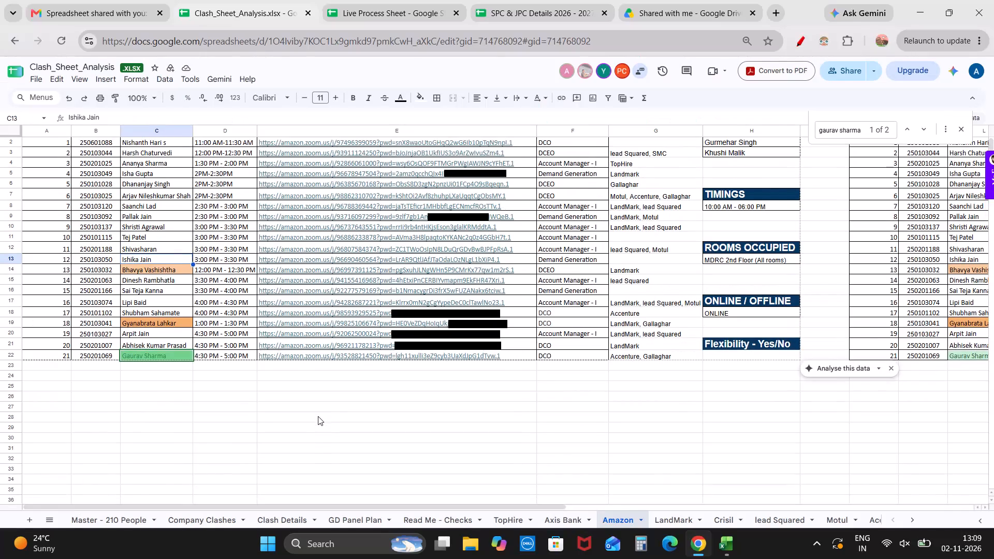
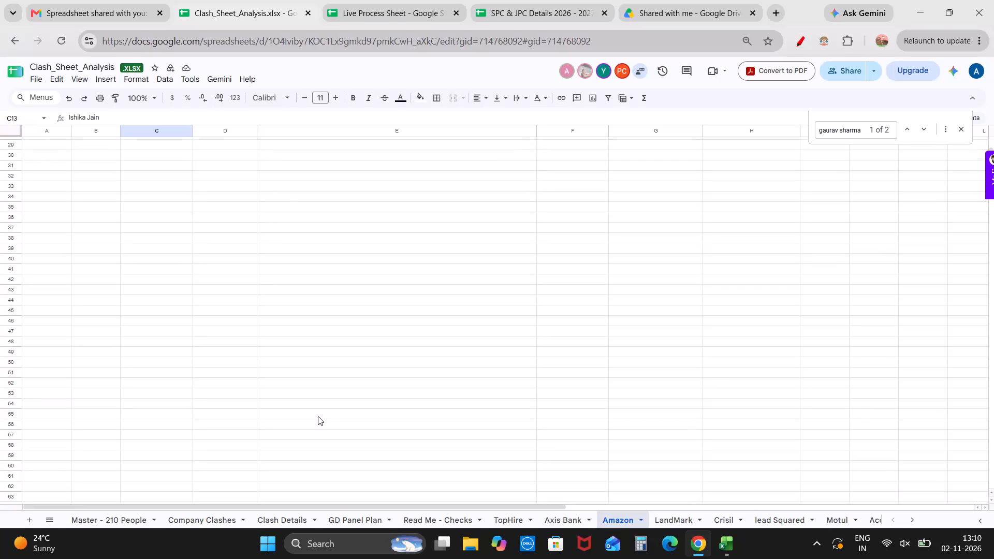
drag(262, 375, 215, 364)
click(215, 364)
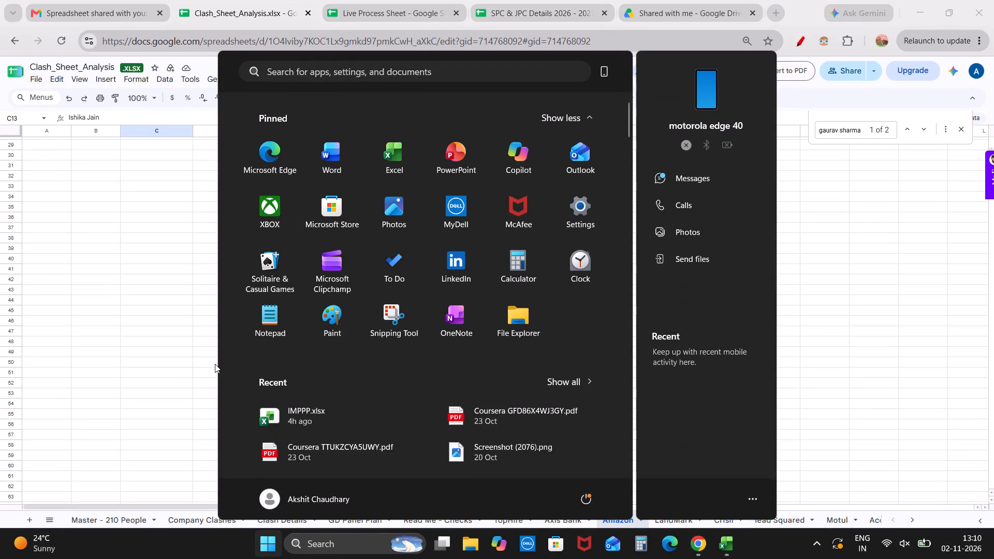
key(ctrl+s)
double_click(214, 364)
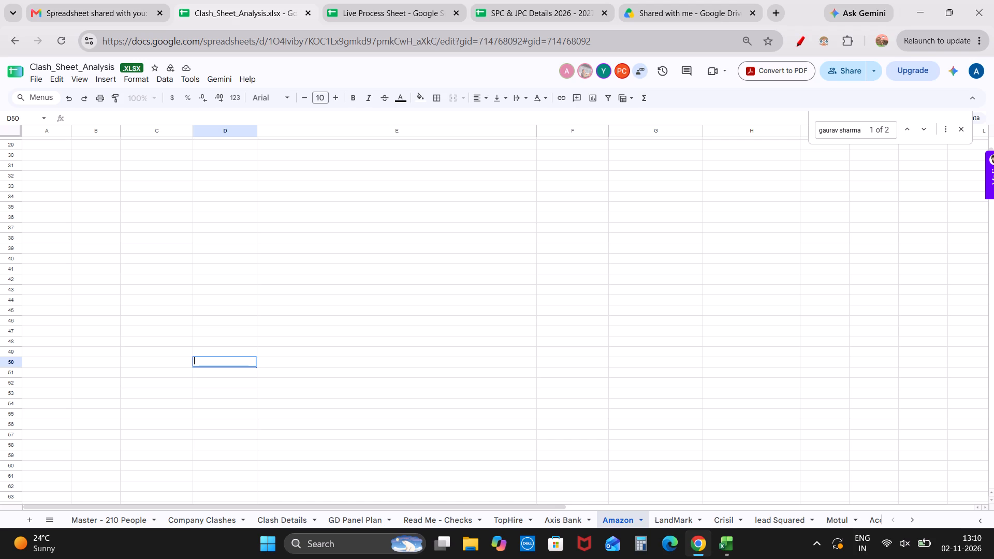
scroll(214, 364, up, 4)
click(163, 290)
Switch to the Live Process Sheet and enter the mark k in cell D272 for Nishanth, the Amazon candidate.
scroll(163, 290, up, 2)
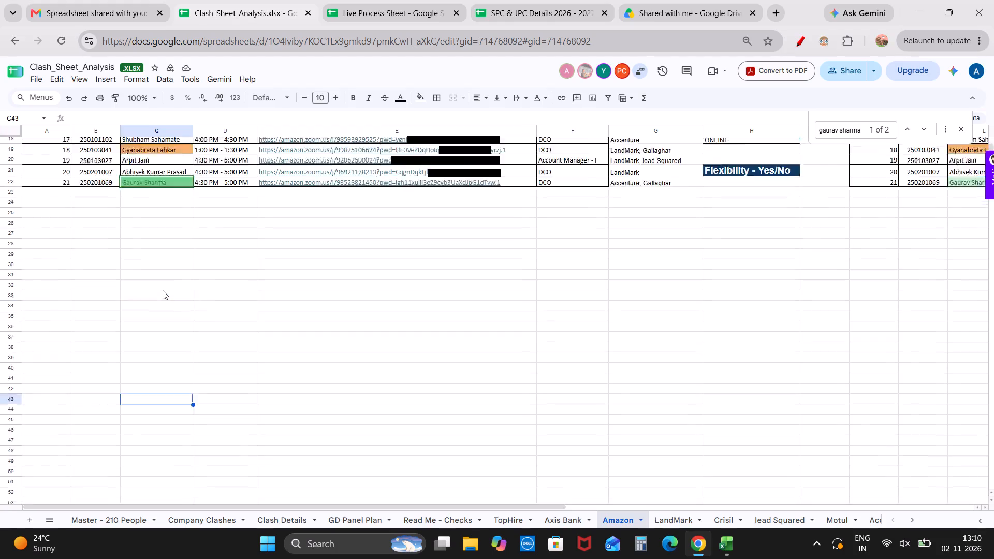
scroll(163, 290, up, 3)
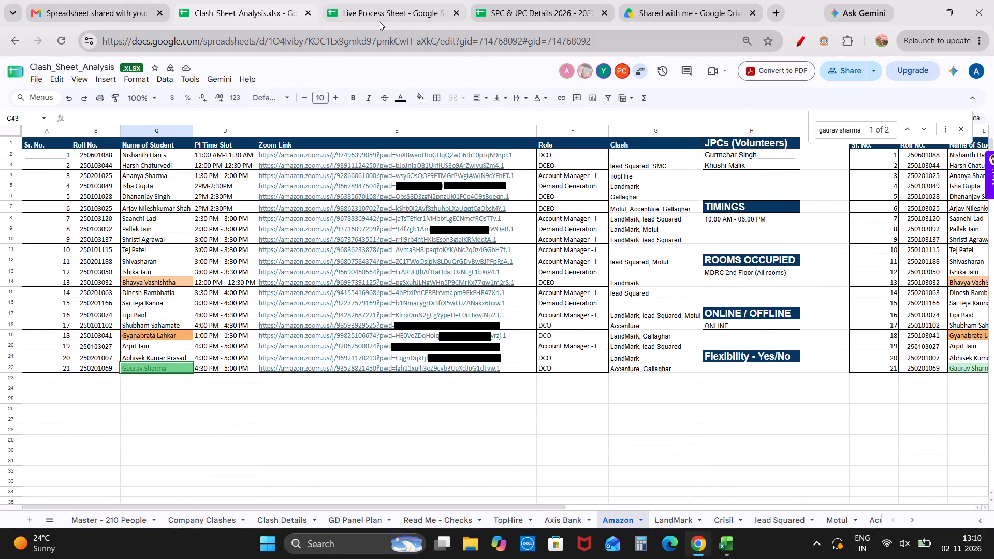
click(379, 21)
scroll(268, 202, up, 1)
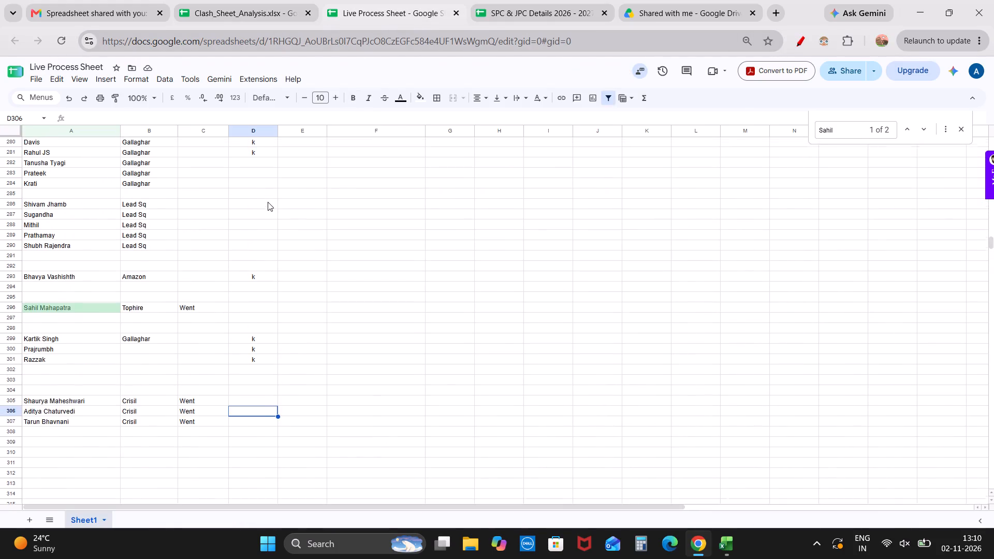
scroll(268, 202, up, 3)
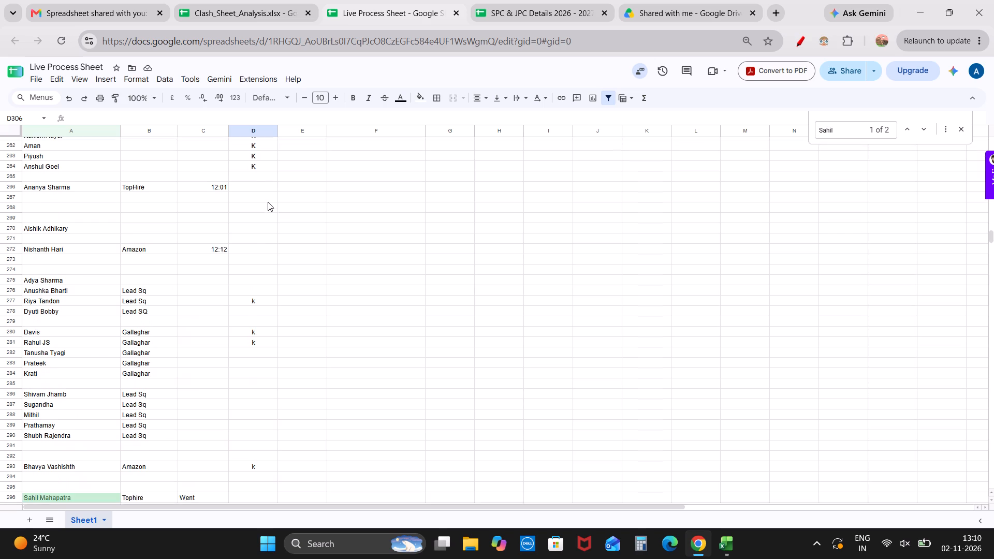
scroll(268, 202, up, 1)
click(256, 251)
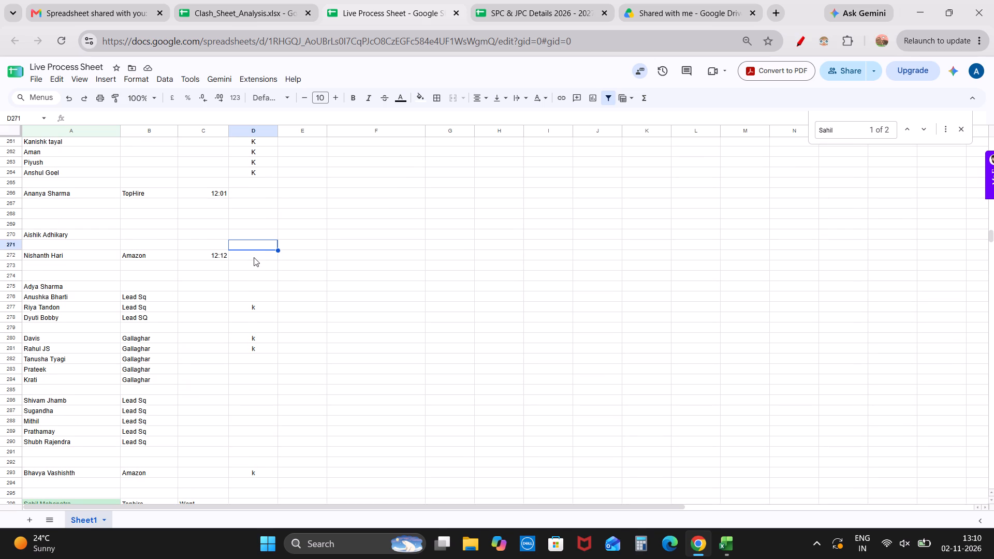
click(254, 257)
key(k)
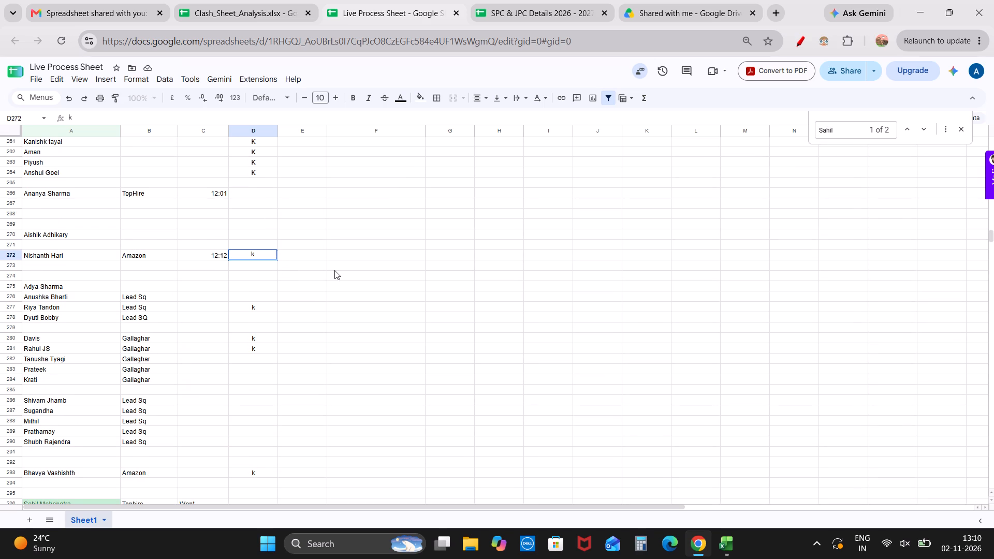
click(334, 270)
key(ctrl+s)
Switch back to Clash_Sheet_Analysis to review the Amazon sheet's candidate list.
click(286, 0)
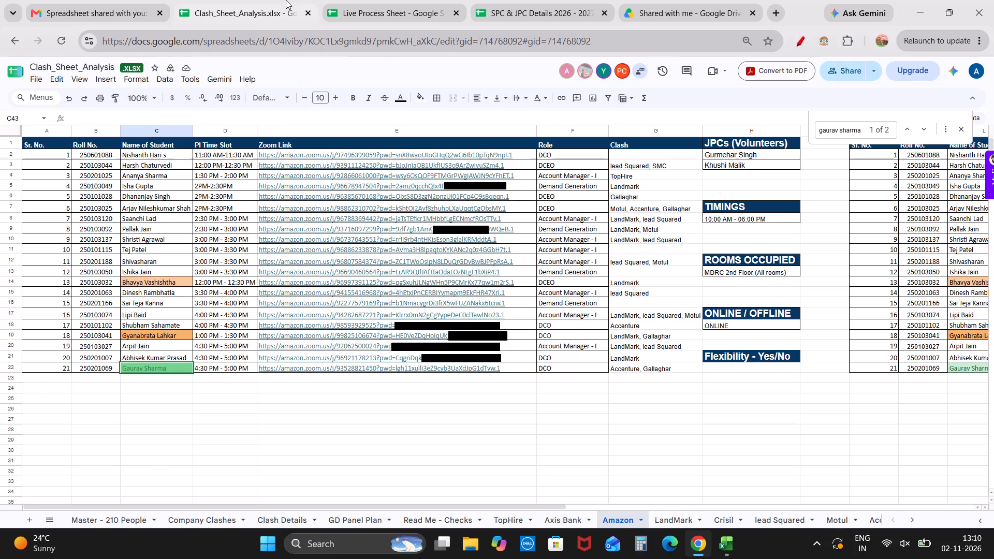
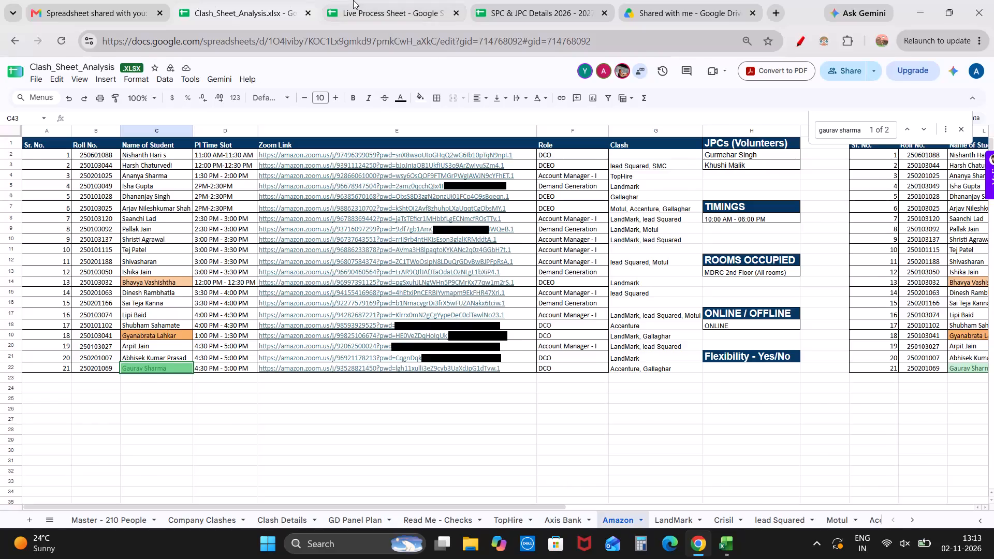
Switch to the Live Process Sheet, find Adya's row 275, and fill in process Lead Sq and mark k in column D.
click(353, 0)
scroll(216, 297, down, 1)
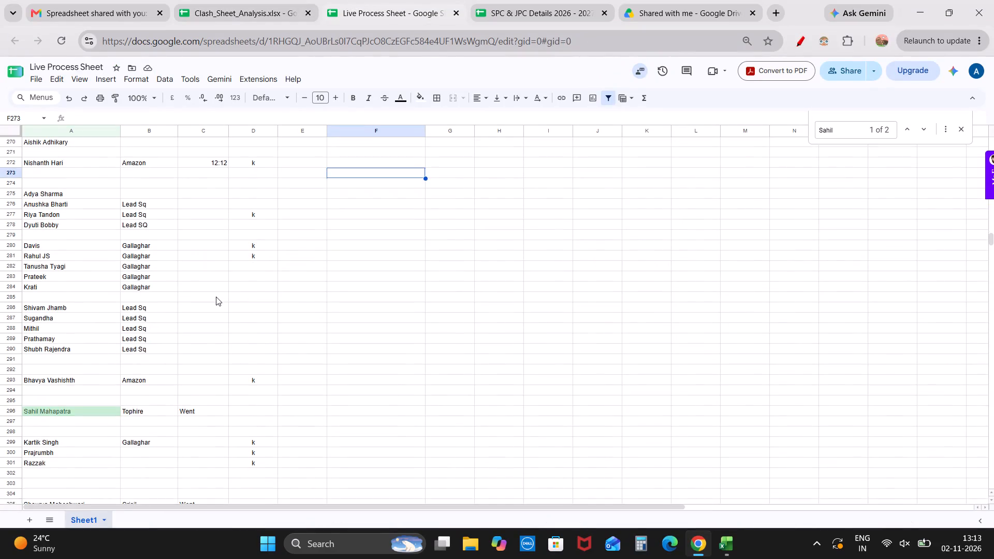
scroll(216, 297, down, 2)
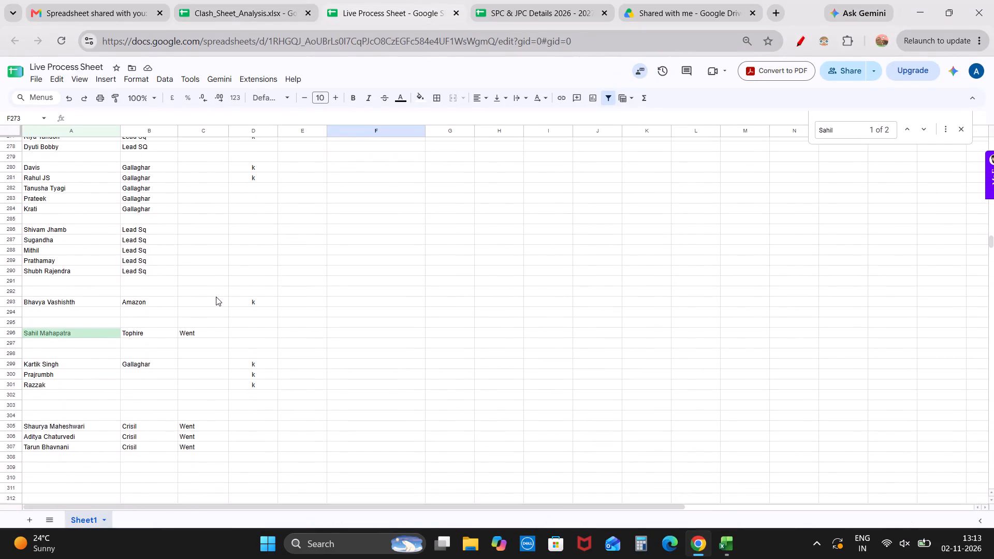
click(216, 297)
key(ctrl+f)
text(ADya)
scroll(251, 329, up, 1)
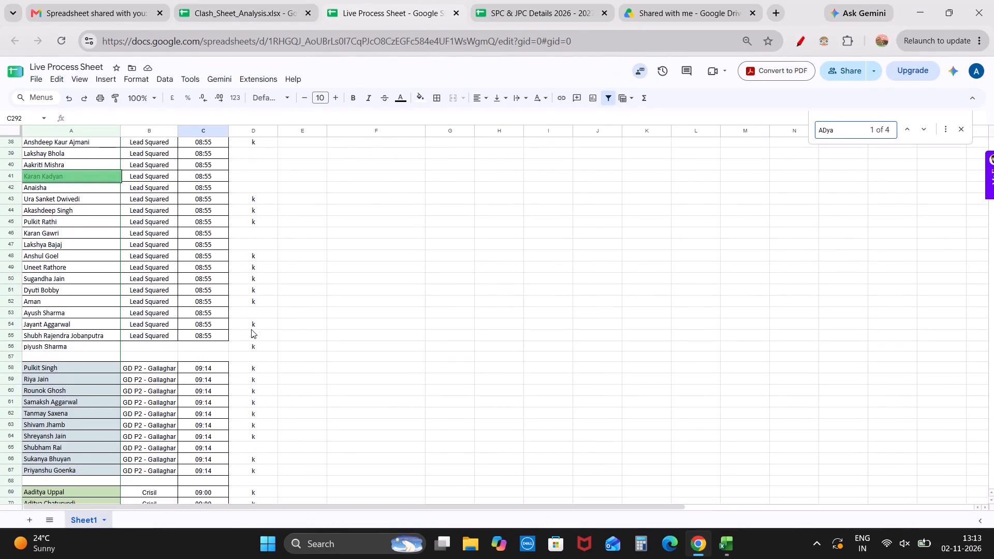
click(841, 130)
key(BackSpace)
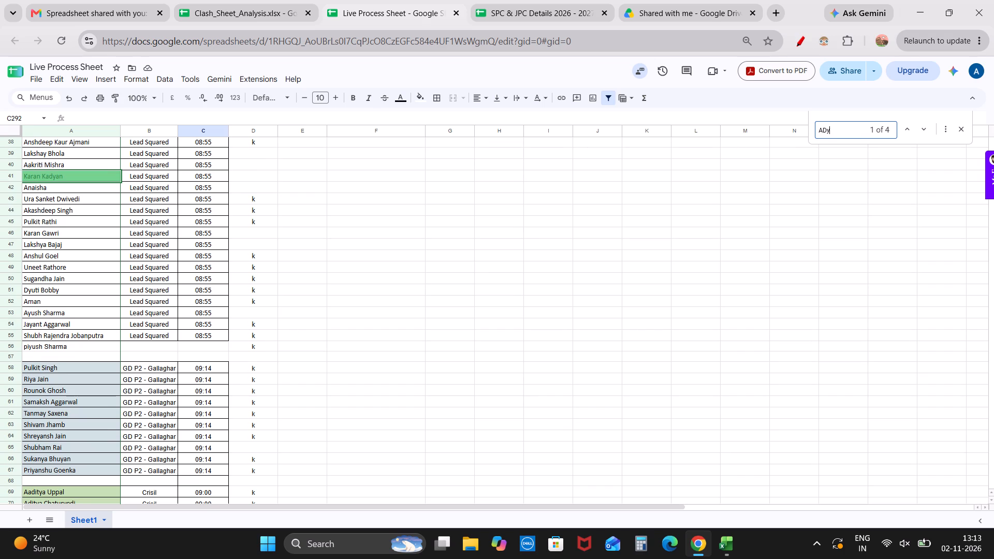
key(BackSpace)
key(BackSpace)
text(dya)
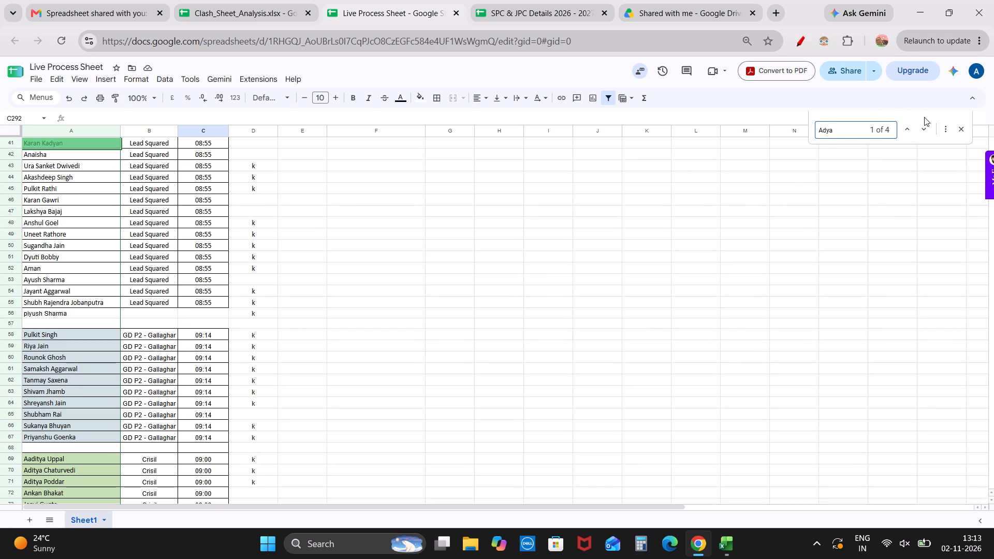
click(924, 127)
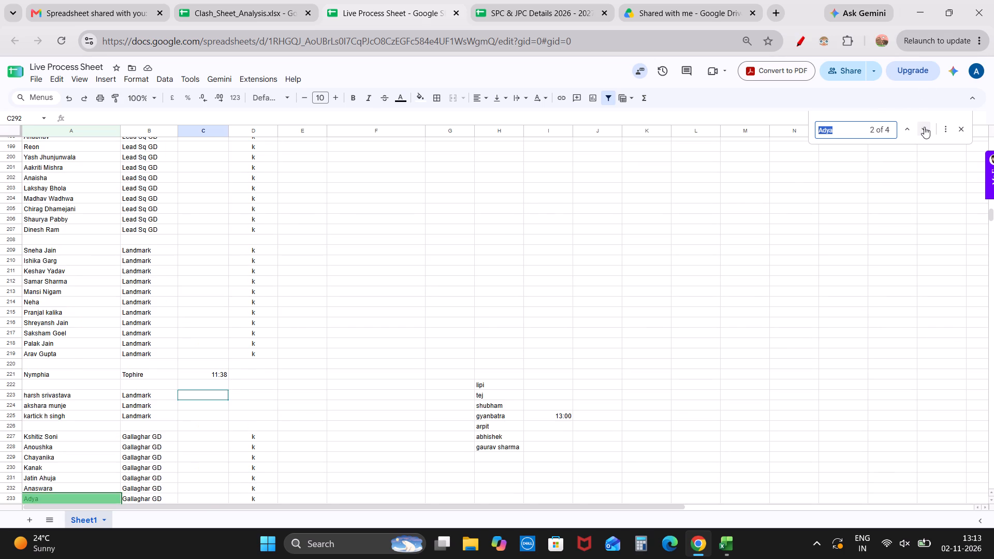
click(924, 127)
click(924, 127)
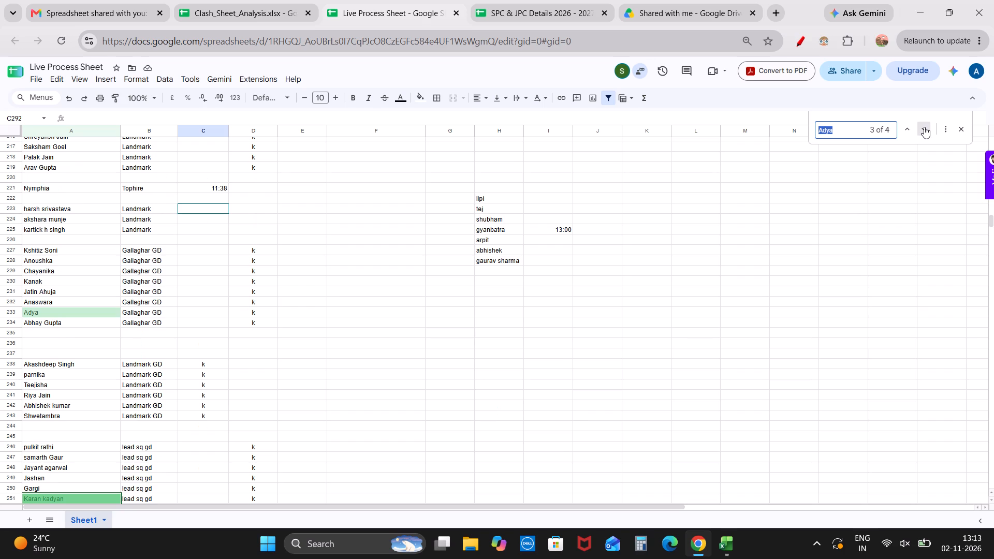
scroll(635, 252, down, 1)
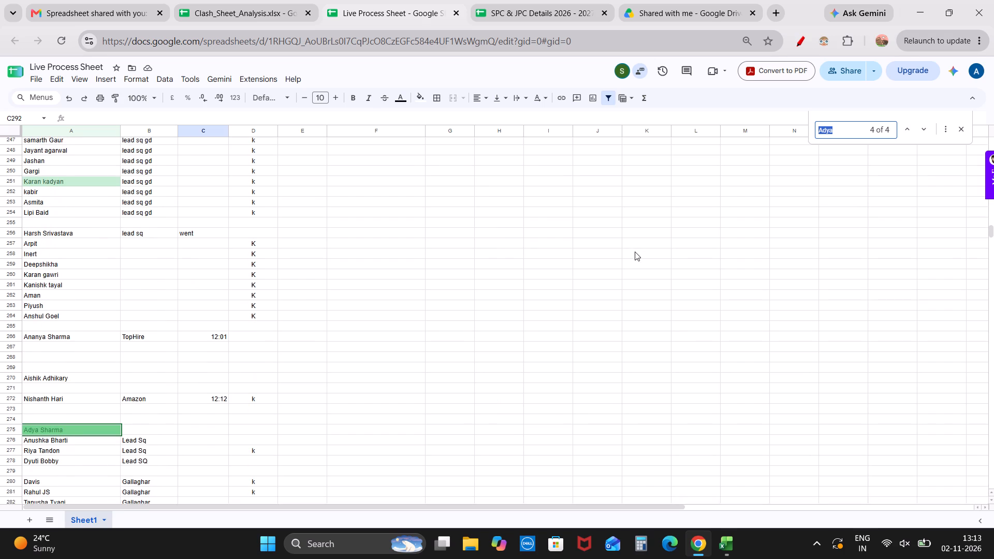
scroll(635, 252, down, 1)
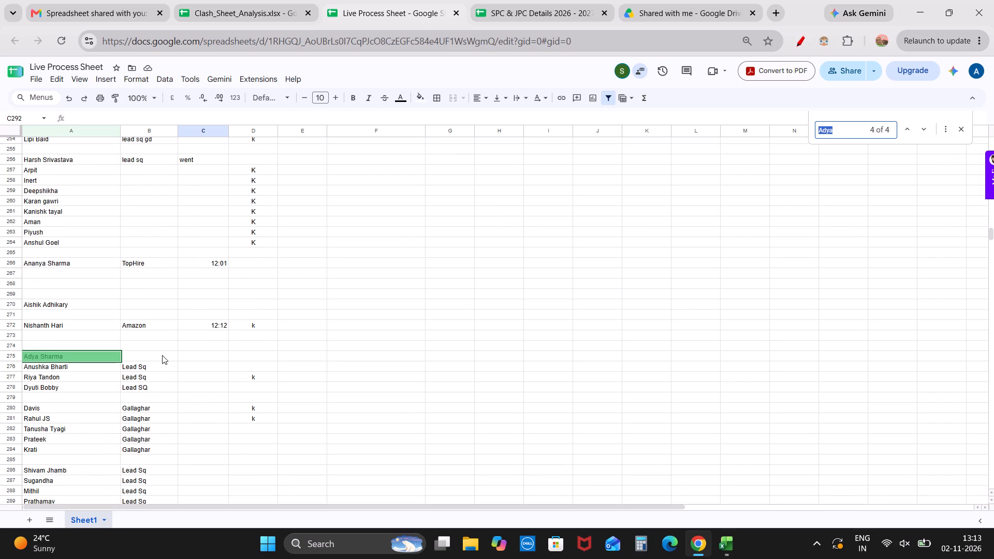
click(162, 355)
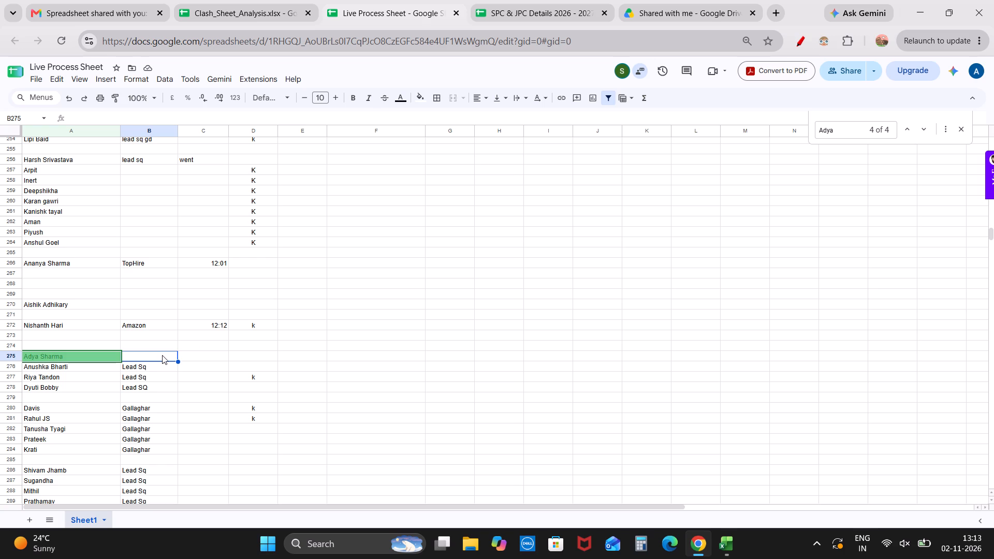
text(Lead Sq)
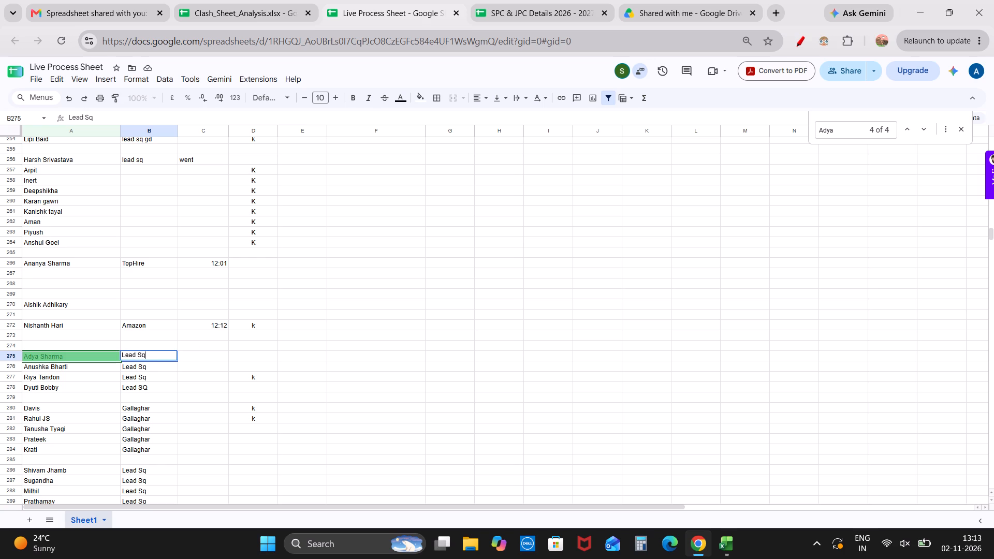
click(248, 355)
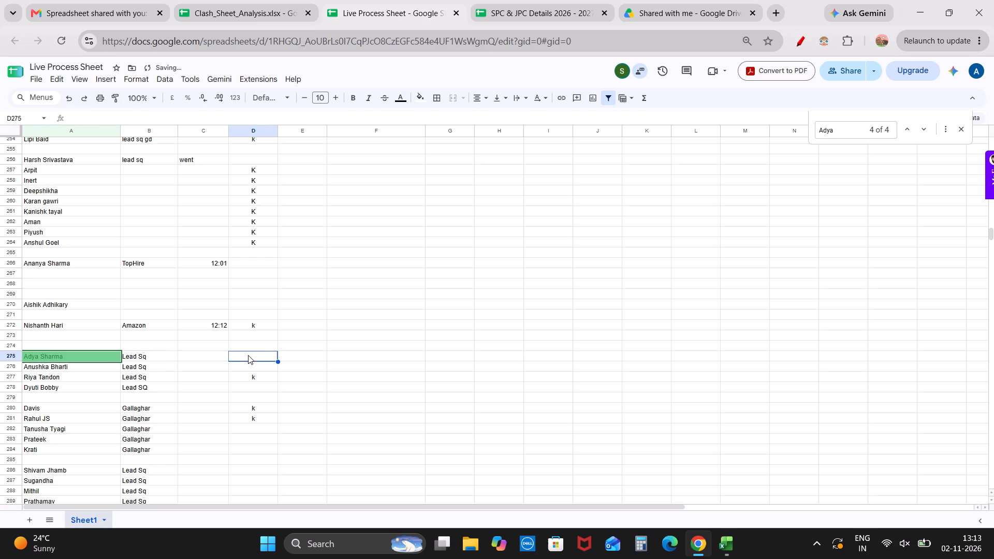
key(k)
key(Down)
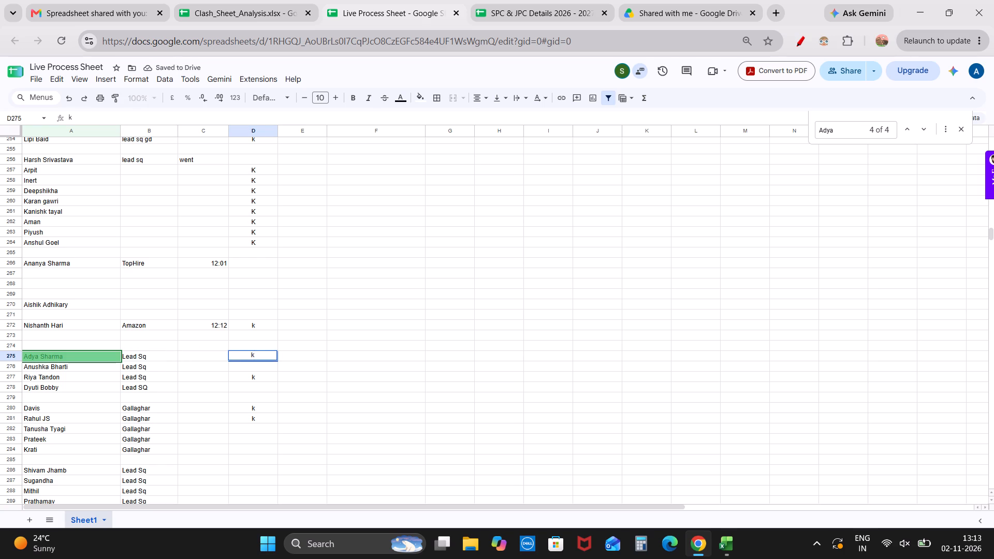
key(Down)
key(Down)
key(Down)
key(Down)
key(Down)
key(Down)
key(Down)
key(Down)
key(Down)
key(Down)
key(Down)
key(Down)
key(Down)
key(Down)
key(Down)
key(Down)
key(Down)
key(Down)
key(Down)
key(Down)
key(Down)
key(Down)
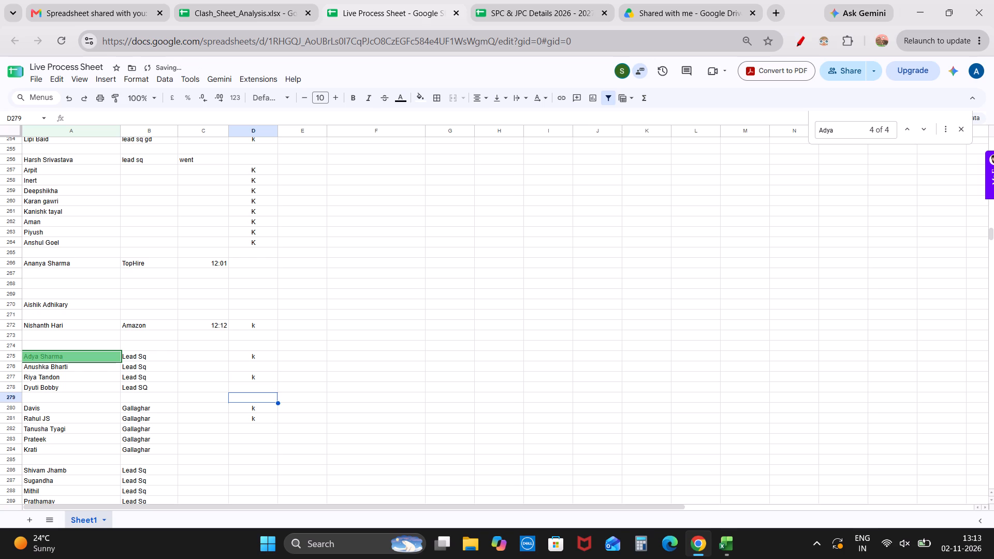
key(Left)
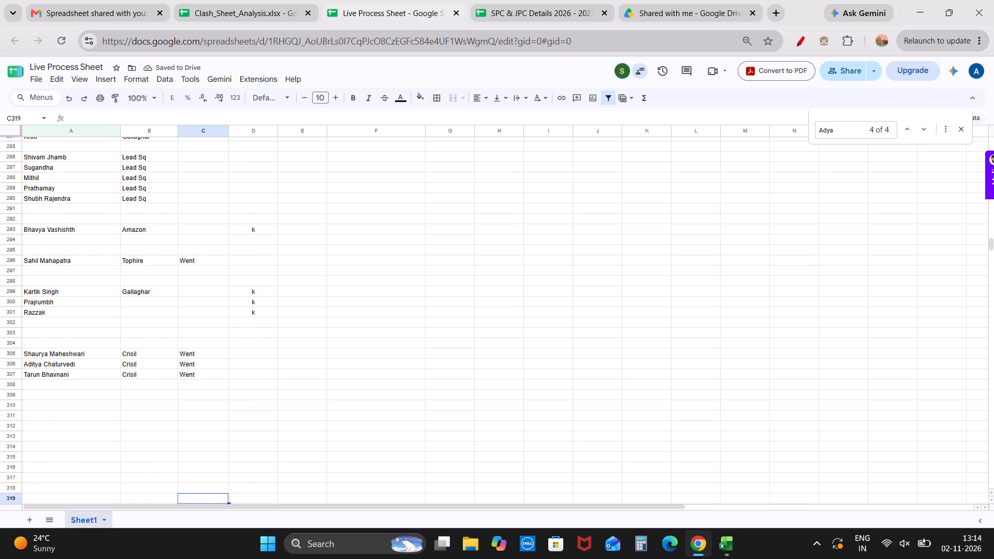
key(Up)
key(Up)
key(Left)
key(Left)
key(Up)
key(Up)
key(Up)
key(Up)
key(Up)
key(Up)
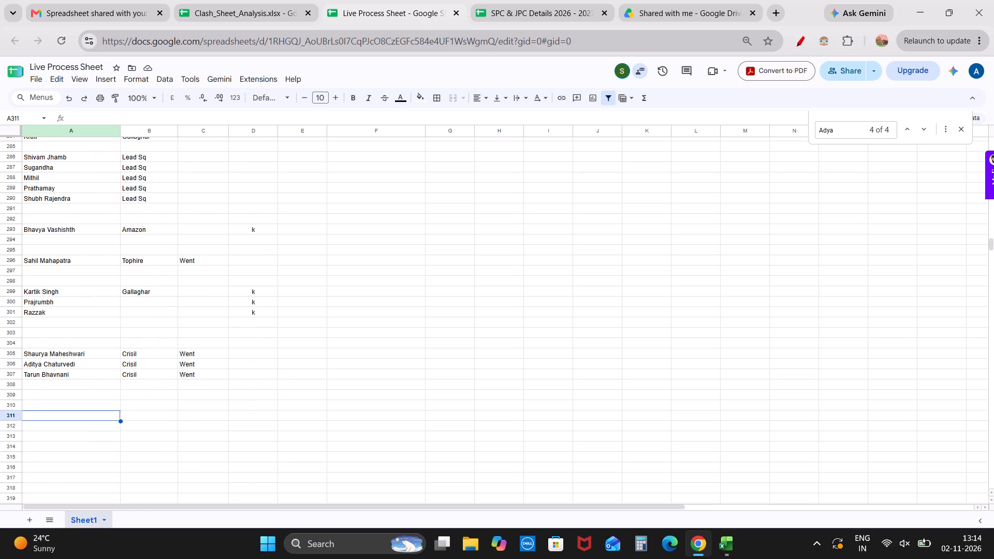
key(Up)
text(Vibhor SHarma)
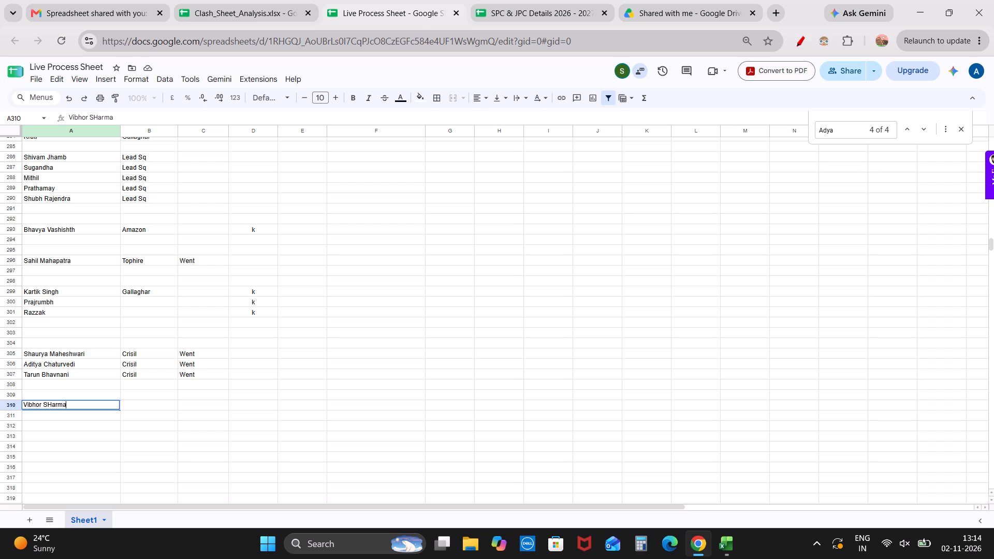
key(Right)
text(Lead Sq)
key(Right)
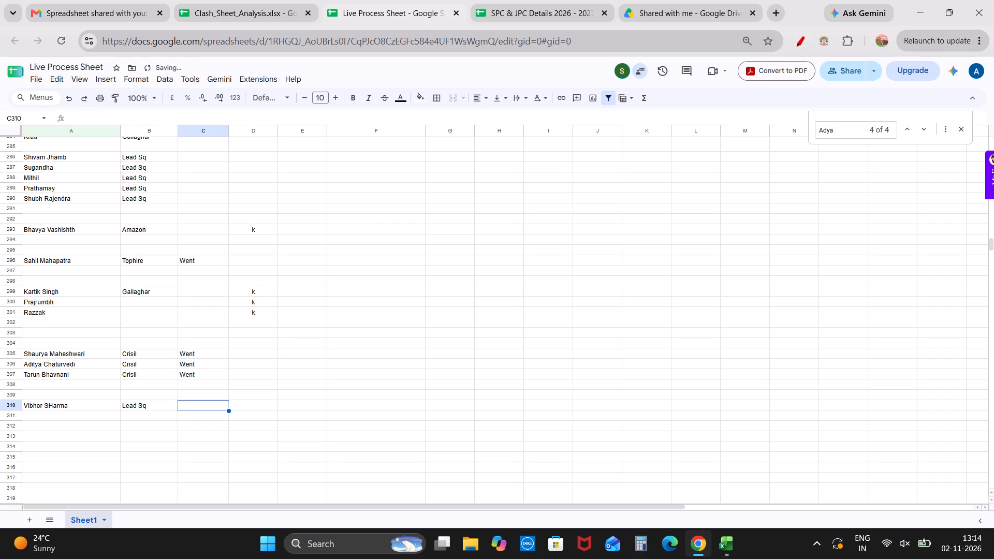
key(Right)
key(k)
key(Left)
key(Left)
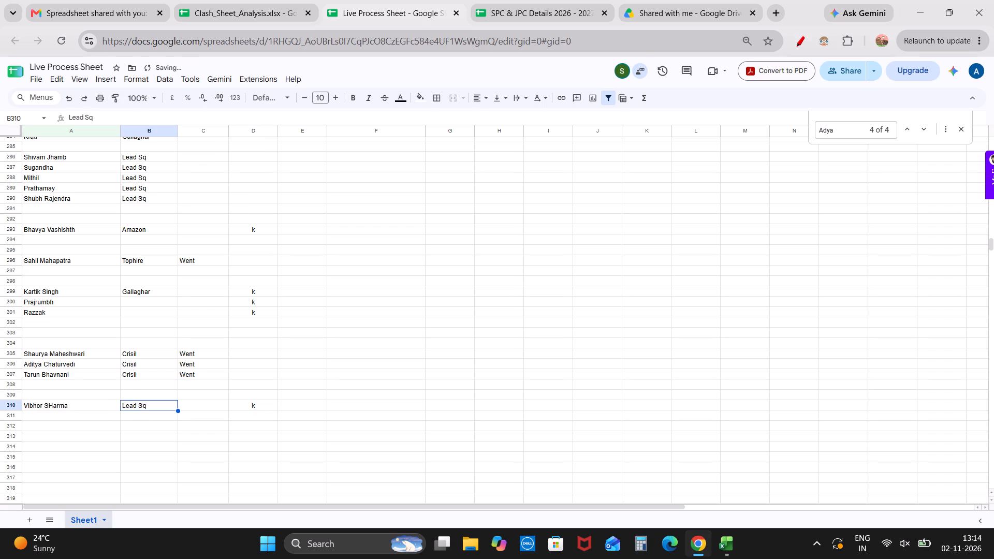
Change Vibhor's process in cell B310 to Lead Sq GD.
double_click(152, 402)
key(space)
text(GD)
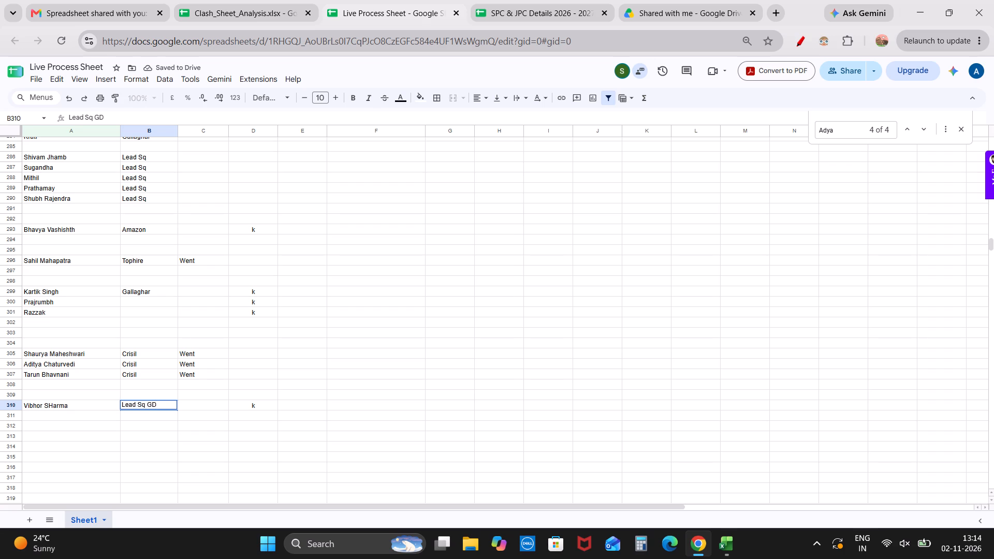
click(174, 422)
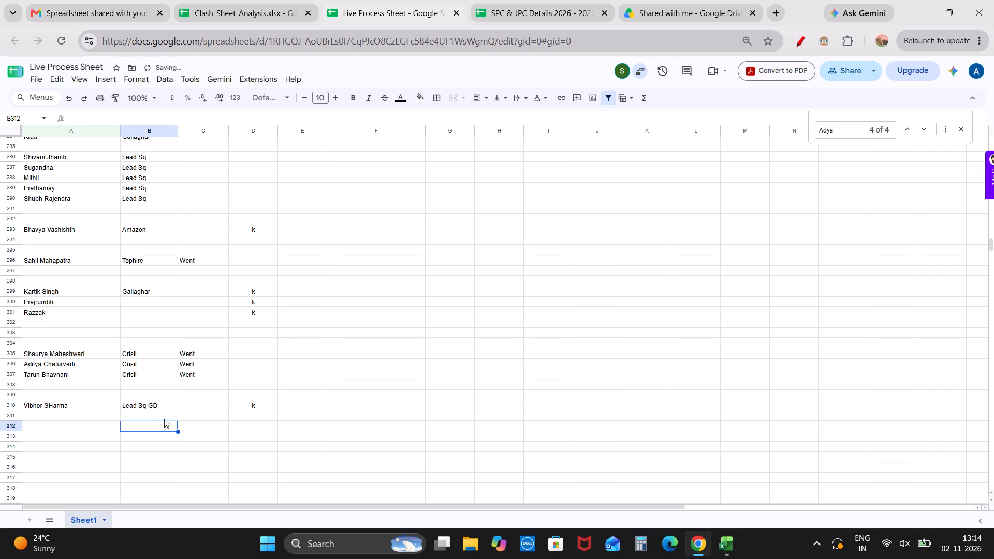
Search the sheet for Anaswara, and add her in row 311 with process Lead Sq GD and mark k in column D.
click(78, 409)
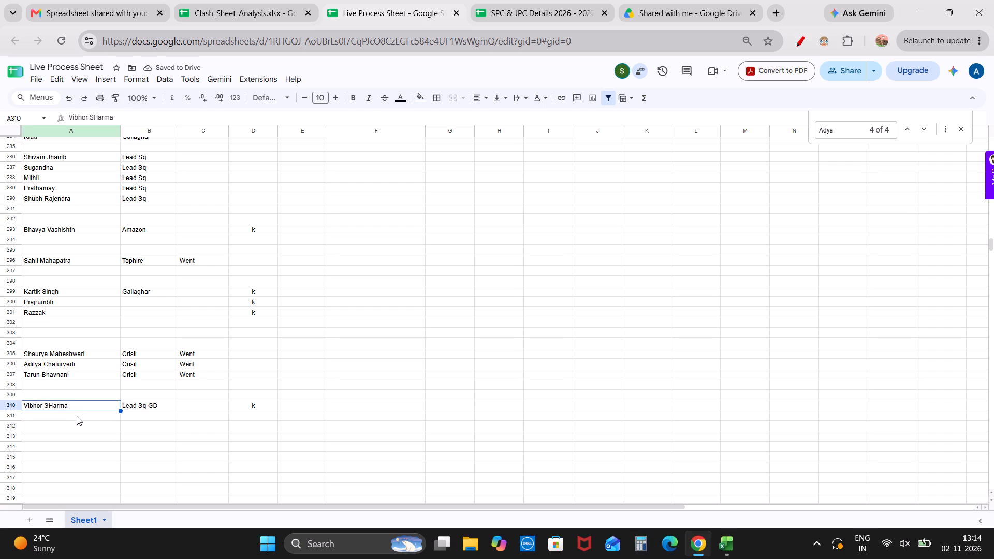
click(77, 416)
key(ctrl+f)
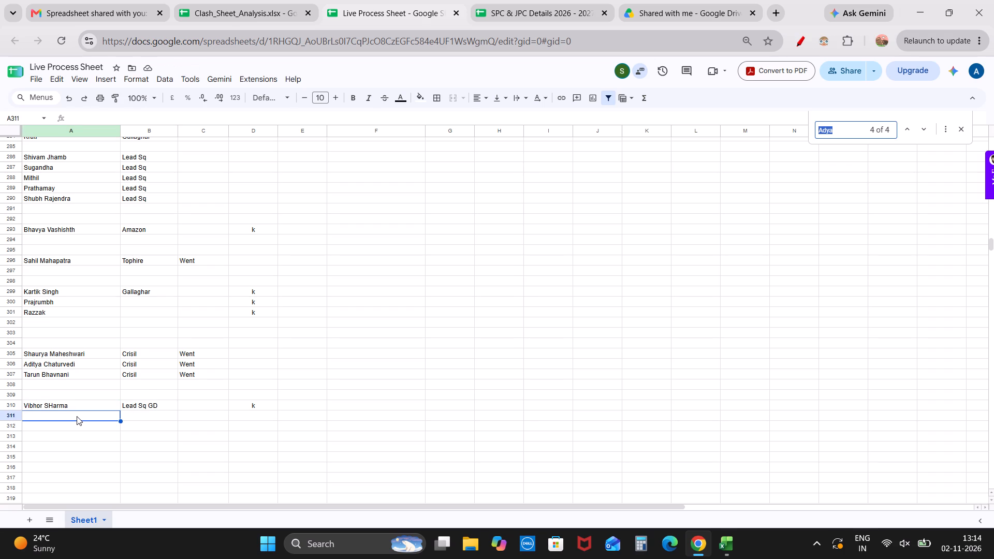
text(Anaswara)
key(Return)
scroll(0, 506, down, 1)
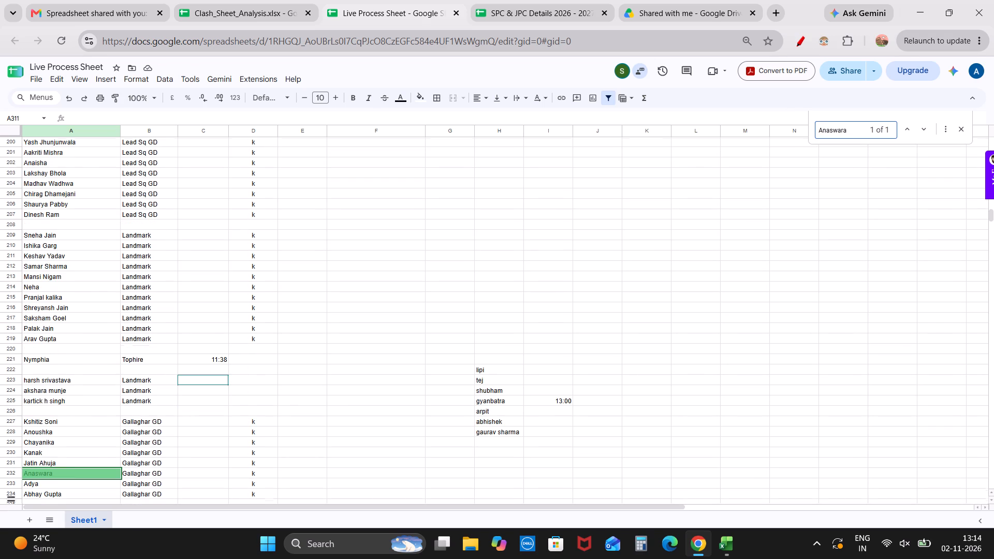
scroll(611, 314, down, 4)
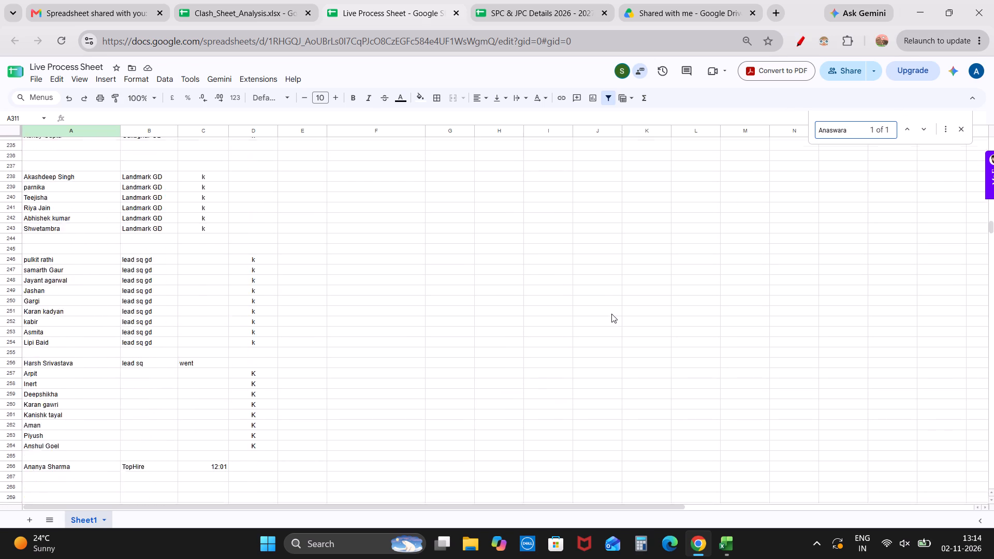
scroll(611, 314, down, 4)
scroll(611, 314, up, 5)
scroll(611, 314, down, 1)
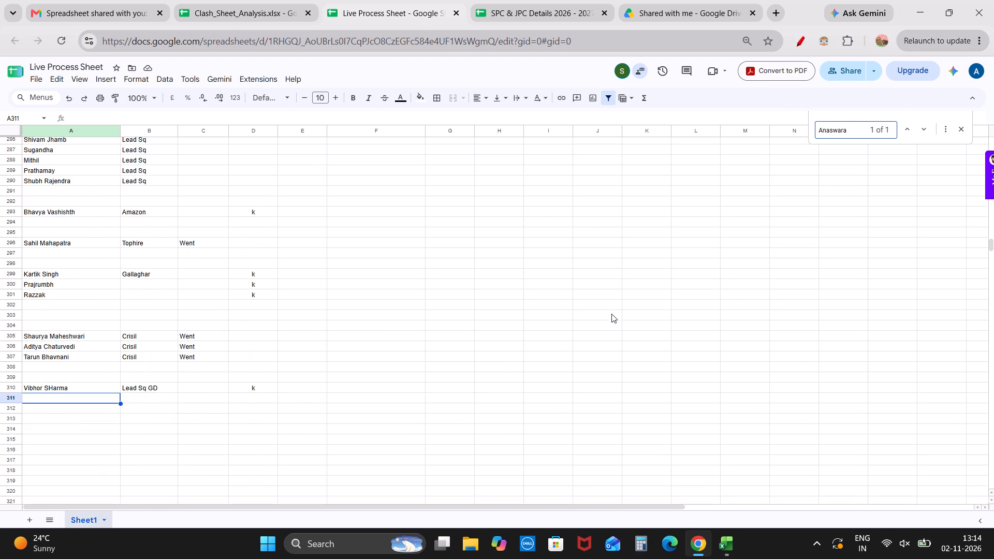
scroll(611, 314, down, 1)
click(99, 397)
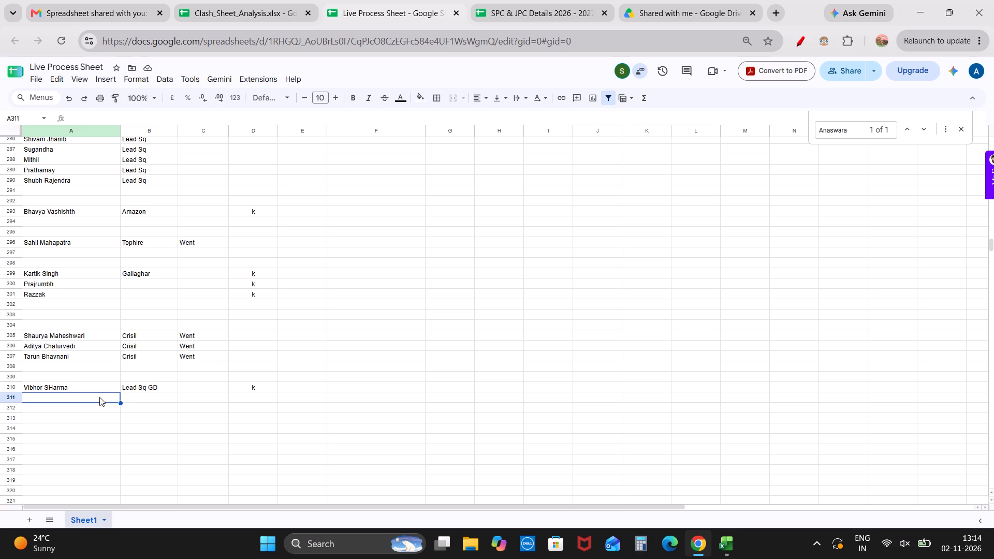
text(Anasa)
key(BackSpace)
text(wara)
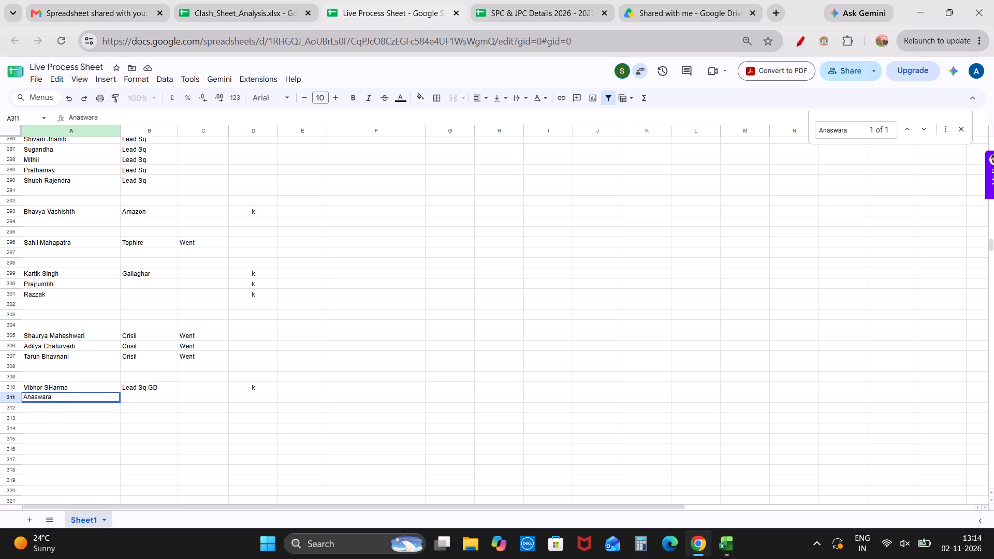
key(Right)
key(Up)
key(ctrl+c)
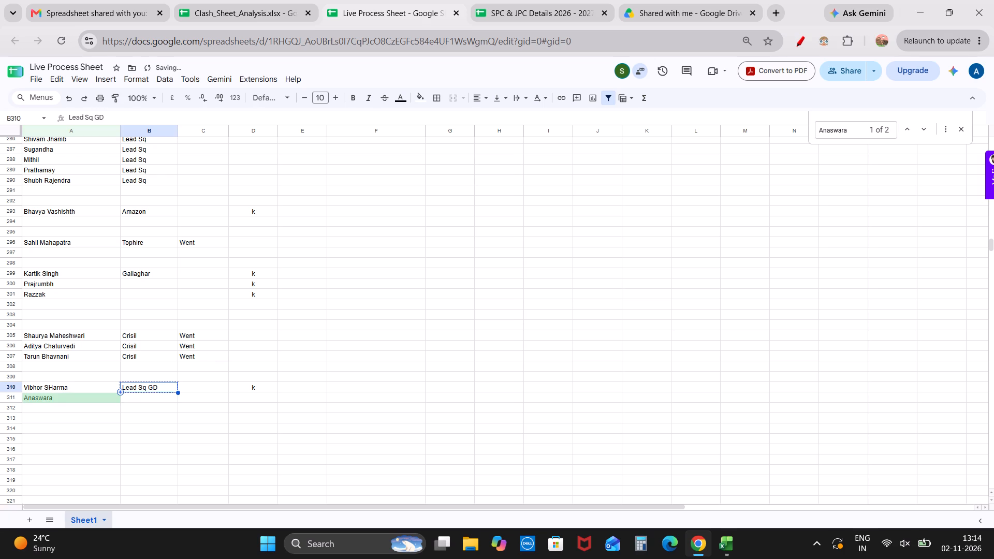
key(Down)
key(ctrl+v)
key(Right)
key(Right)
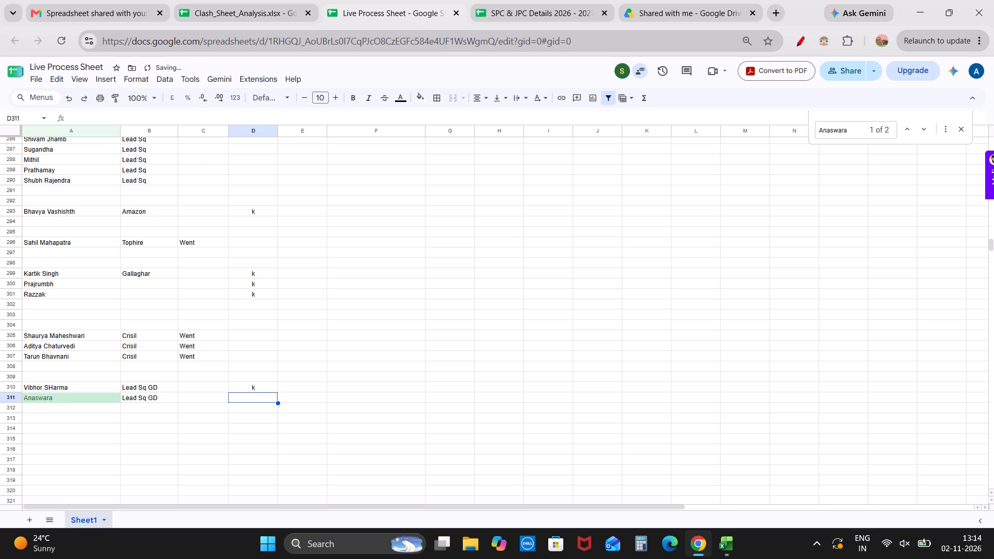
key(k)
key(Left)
Add candidate Preet, with surname, in row 313 with process Lead Sq GD copied from above and mark k in column D.
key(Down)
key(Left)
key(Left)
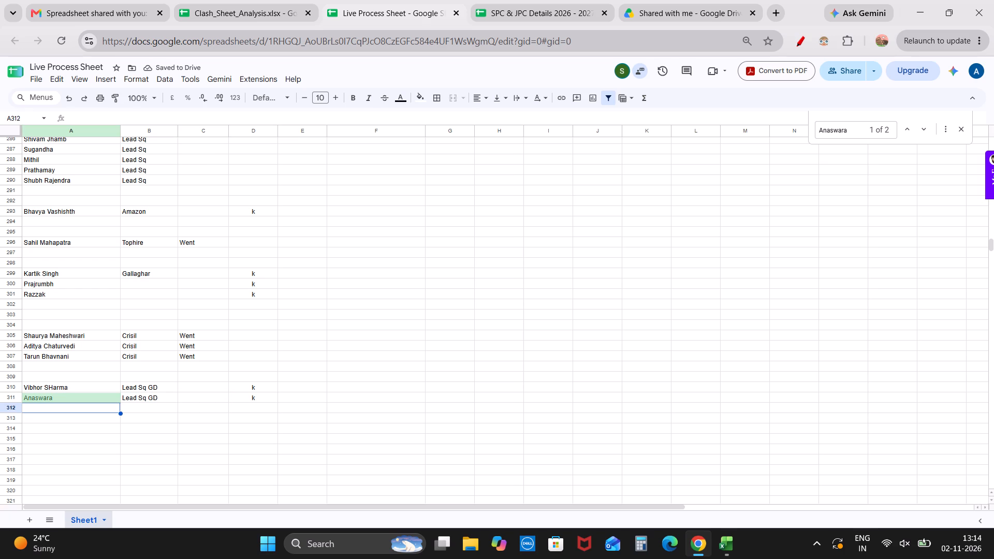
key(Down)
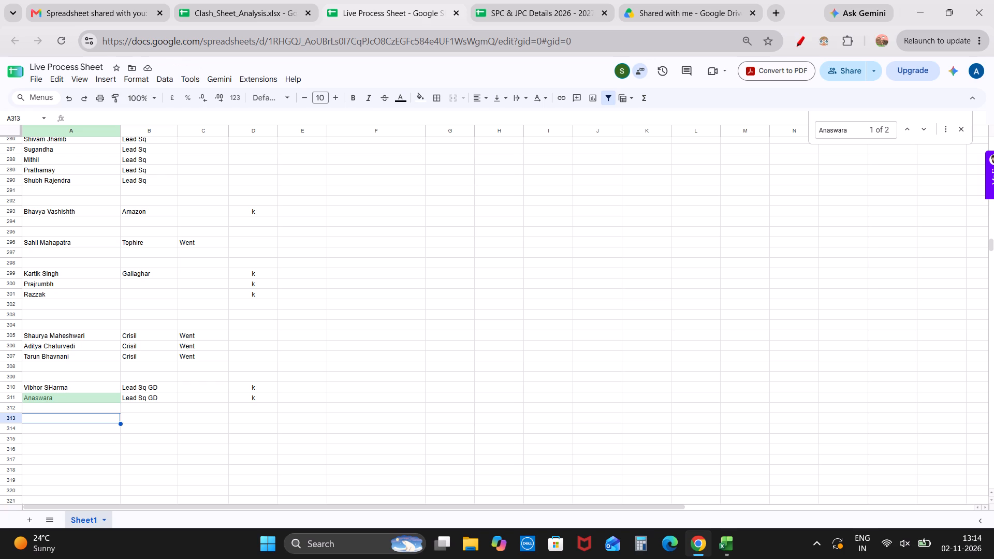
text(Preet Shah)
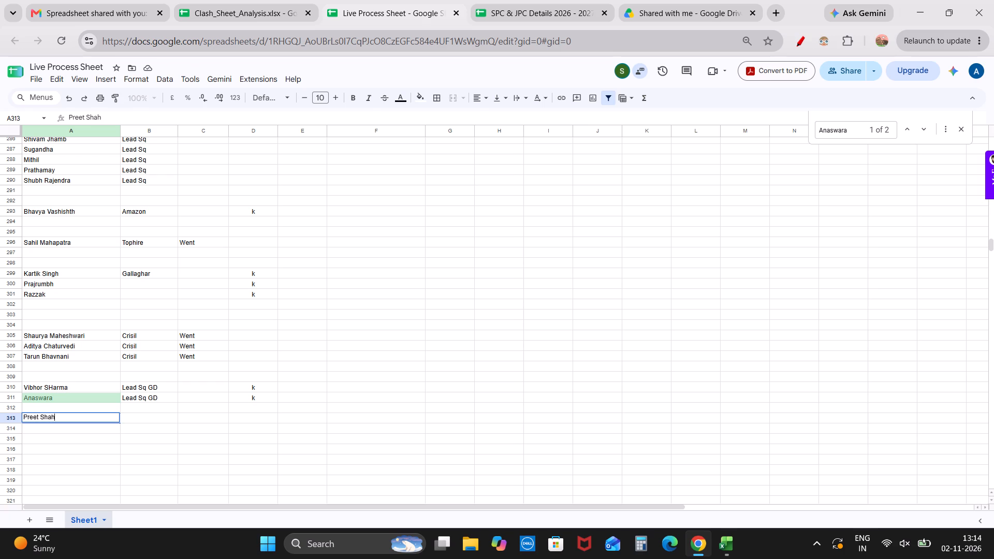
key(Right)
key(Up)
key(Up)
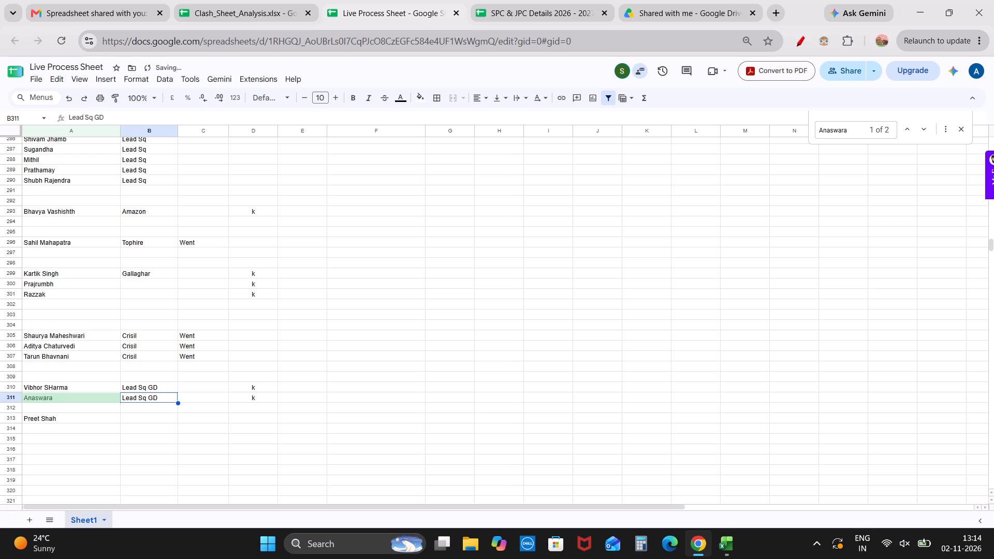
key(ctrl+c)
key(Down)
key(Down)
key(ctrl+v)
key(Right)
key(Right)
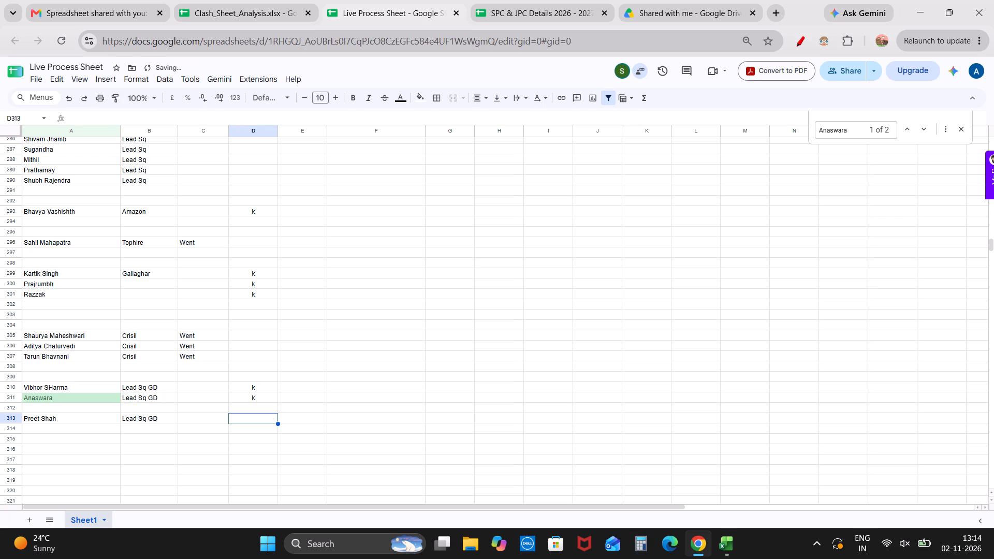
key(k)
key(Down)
Add Shivasharan in row 314 with process Lead Sq GD copied from above and mark k in column D, and save.
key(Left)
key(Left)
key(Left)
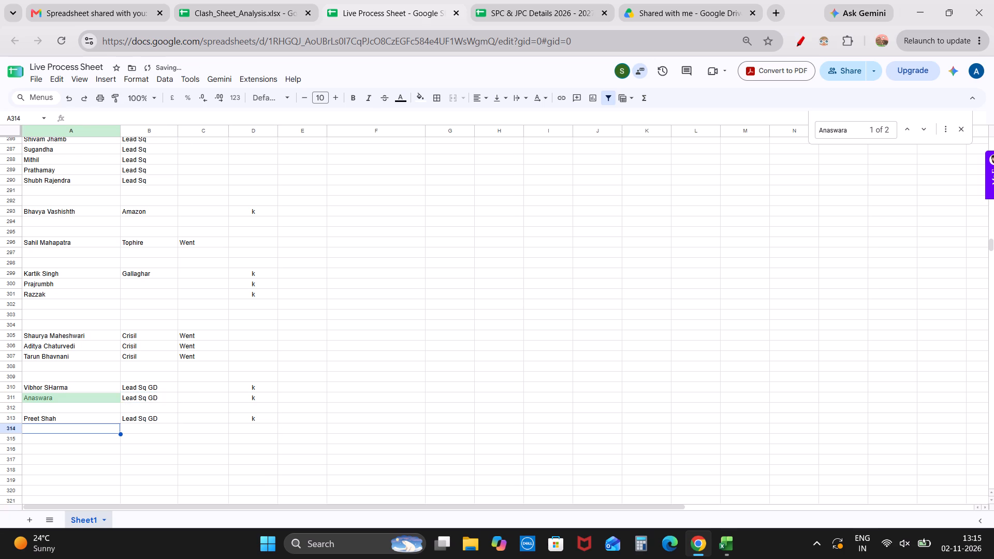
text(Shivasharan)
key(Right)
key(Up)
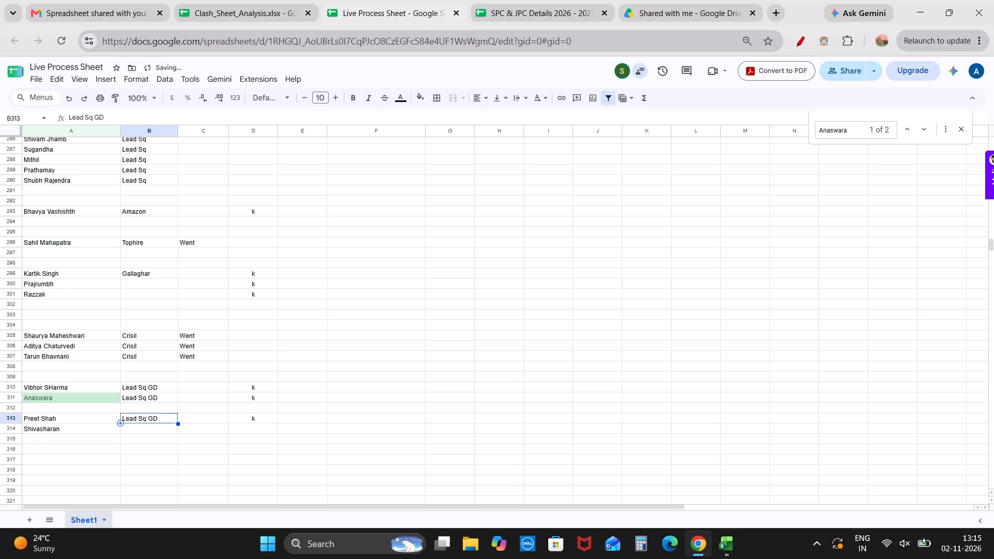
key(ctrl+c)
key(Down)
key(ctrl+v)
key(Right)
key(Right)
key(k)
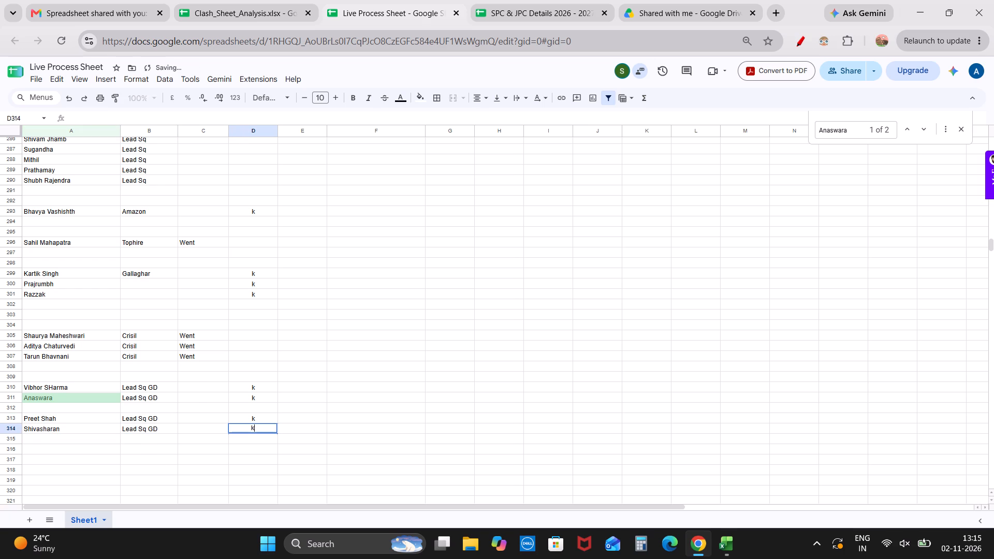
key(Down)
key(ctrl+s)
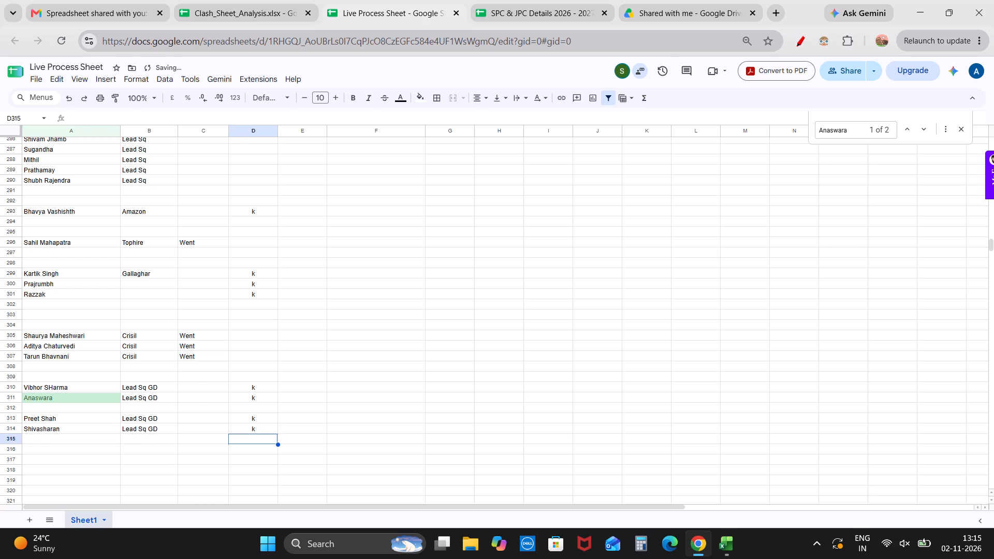
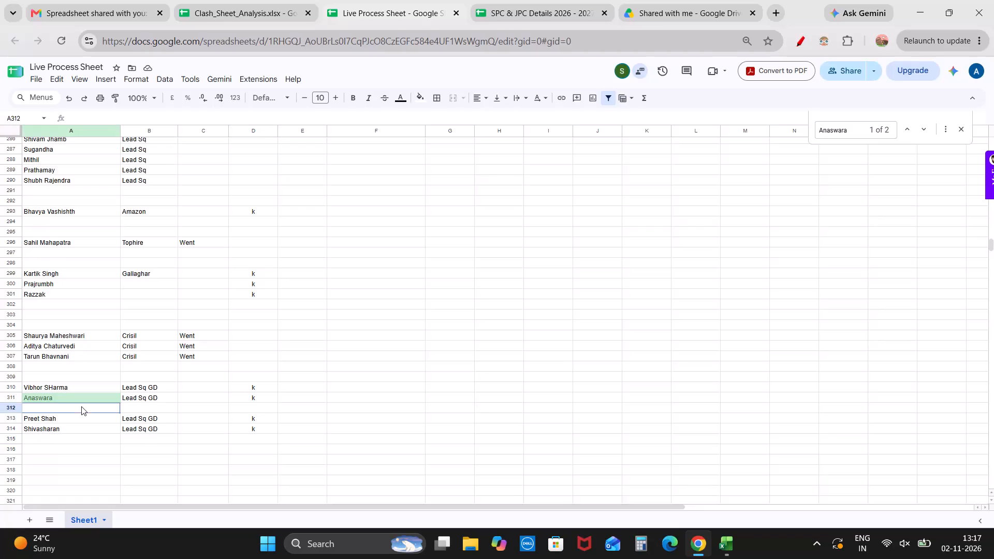
Search the sheet for Parnika and mark her LandMark entry in row 186 with k in column D.
key(ctrl+f)
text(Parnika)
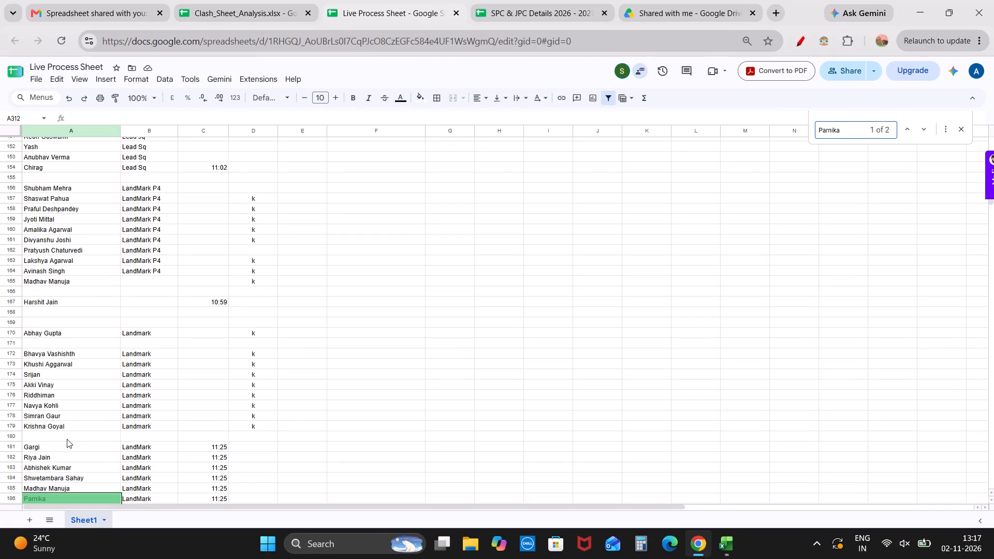
scroll(67, 439, down, 1)
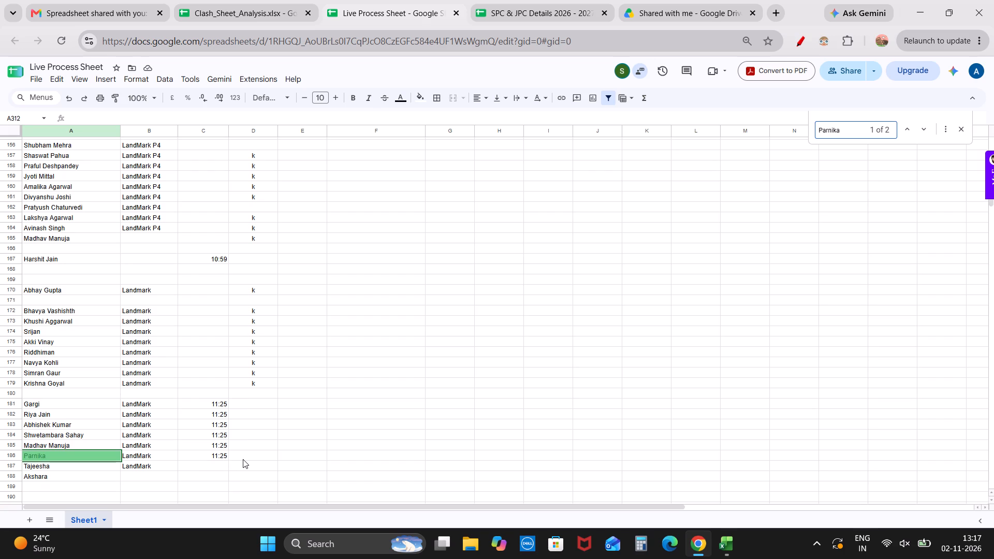
click(243, 459)
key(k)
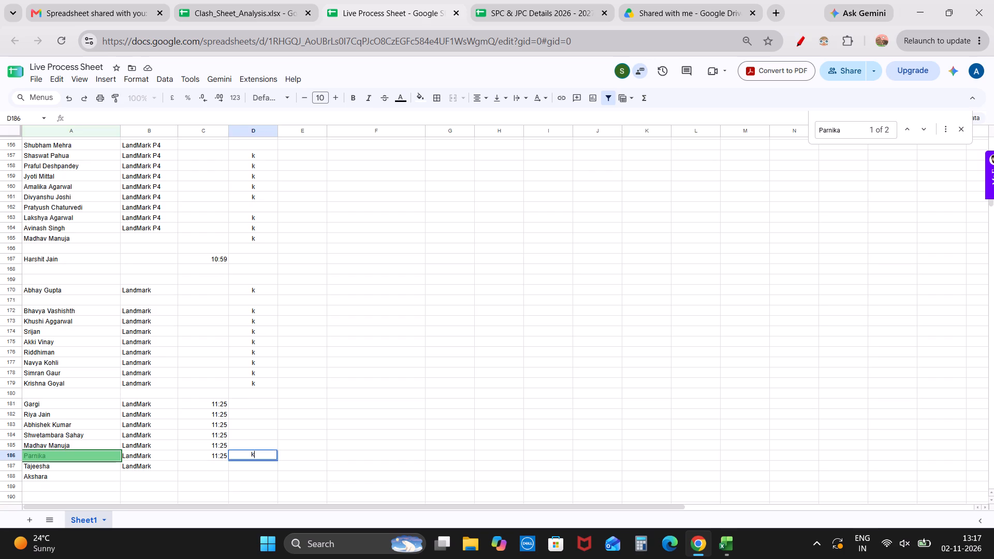
key(Right)
key(Down)
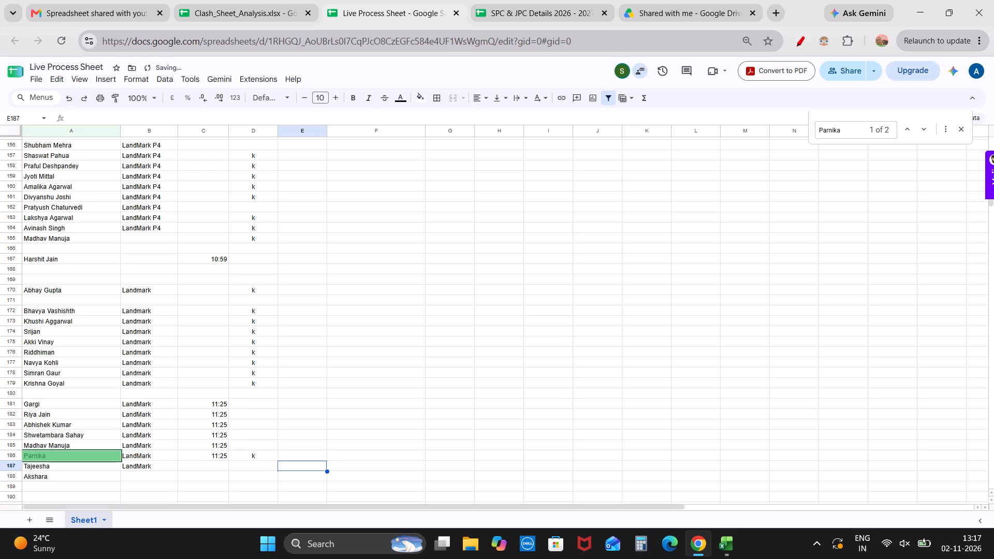
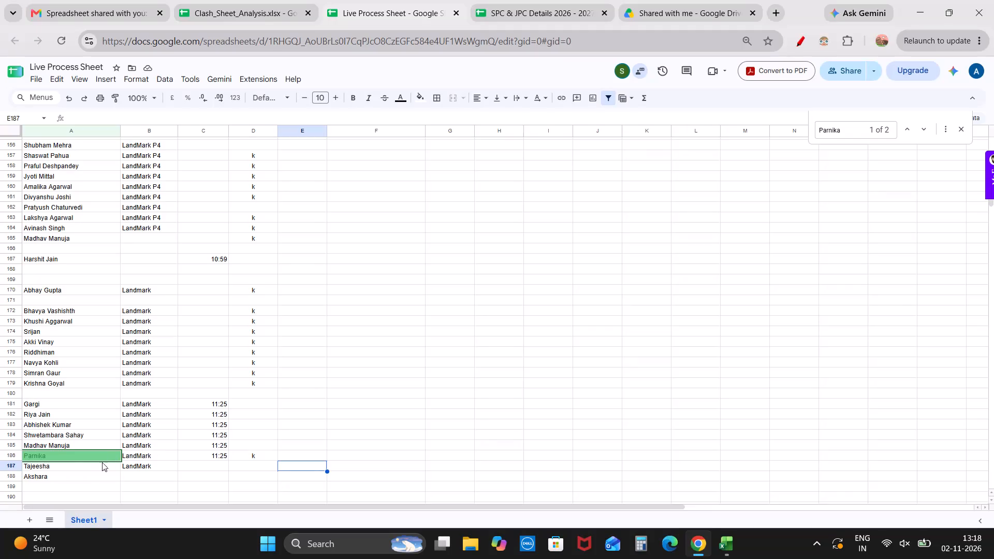
Enter candidate Dhruv's full name in cell A315, directly below Shivasharan at the end of the list.
click(77, 487)
scroll(77, 487, down, 3)
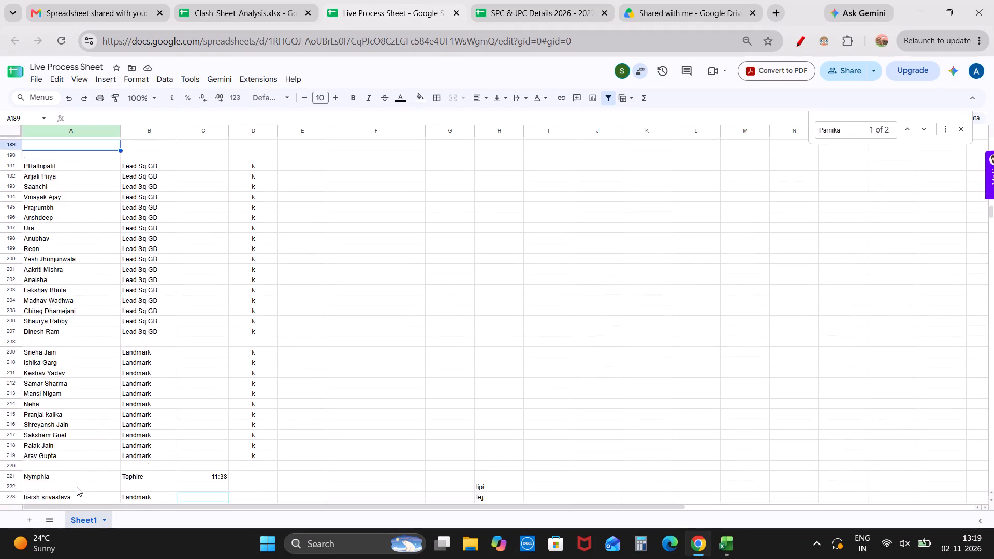
scroll(77, 487, down, 6)
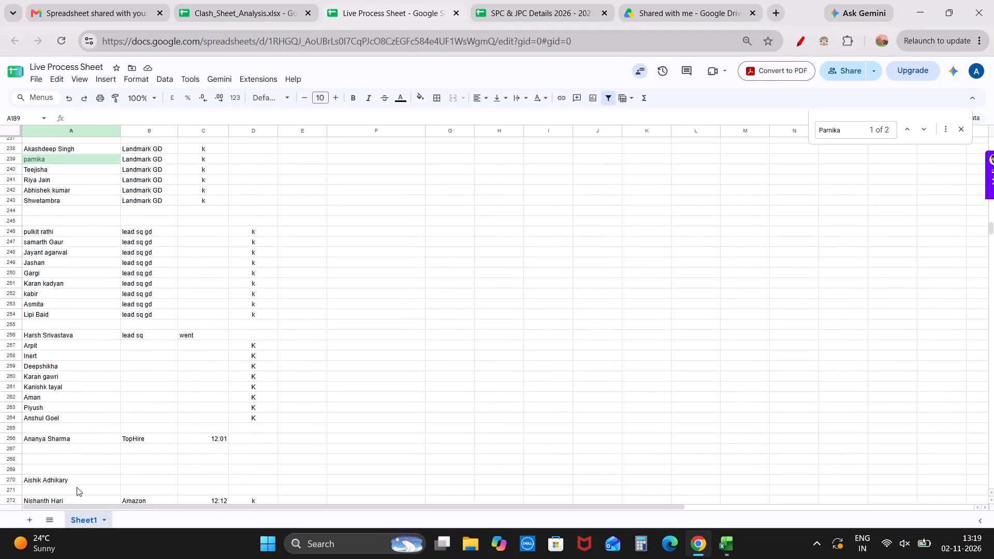
scroll(77, 487, down, 6)
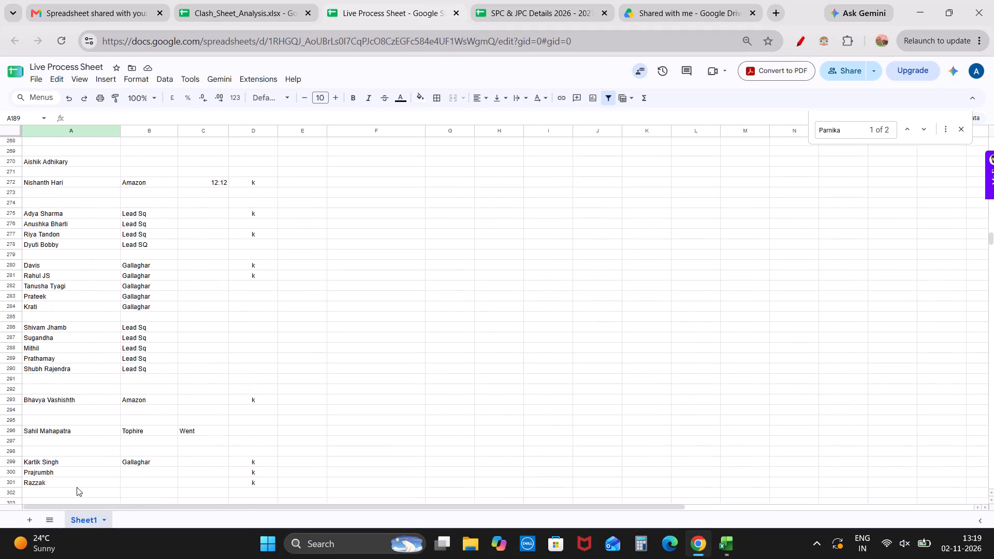
scroll(77, 487, down, 3)
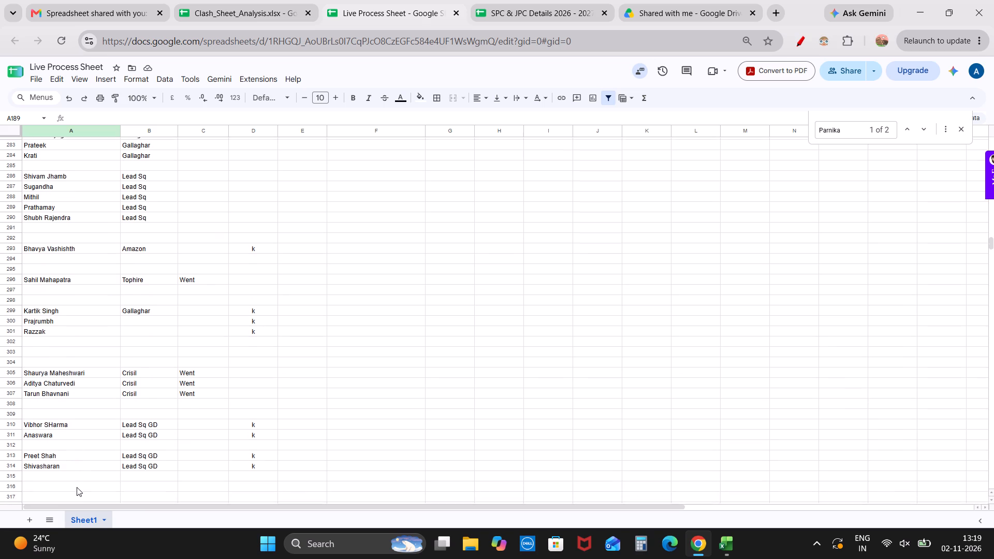
scroll(77, 487, down, 3)
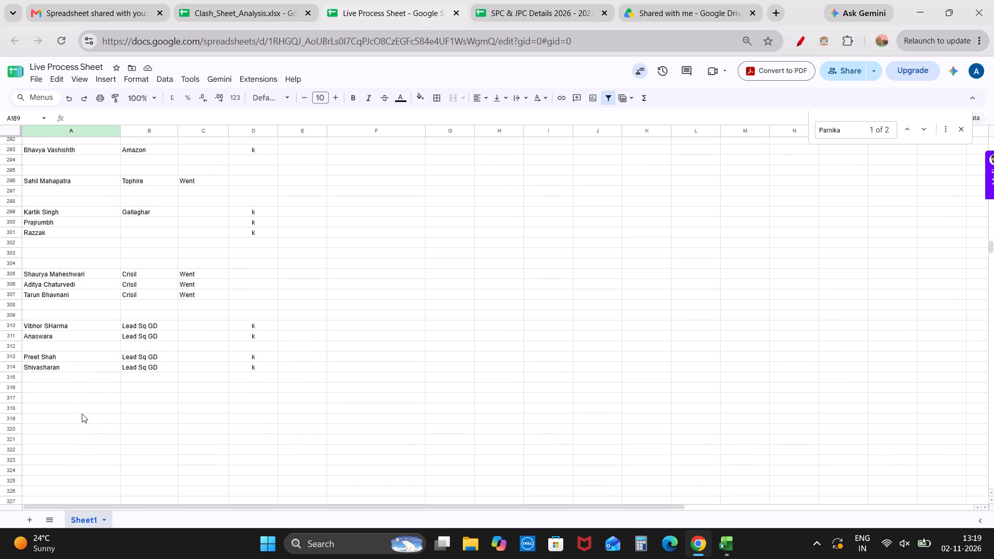
click(84, 377)
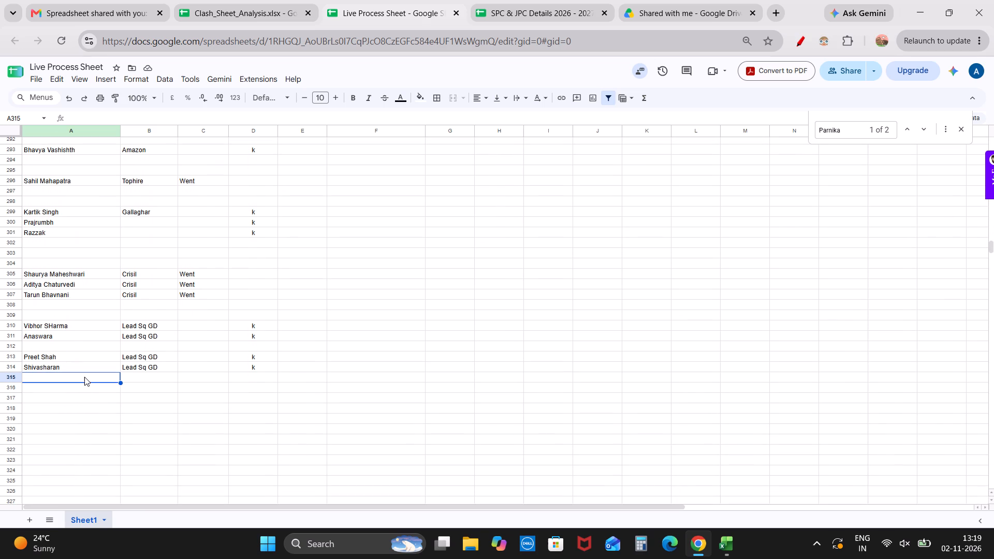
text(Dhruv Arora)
Copy the Lead Sq GD process from the row above into B315 and mark Dhruv's entry with k in column D.
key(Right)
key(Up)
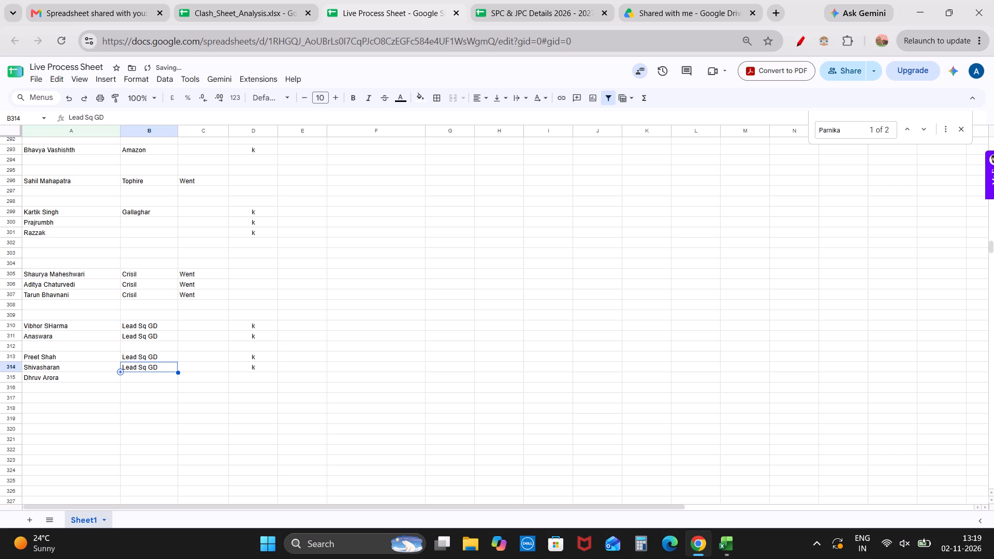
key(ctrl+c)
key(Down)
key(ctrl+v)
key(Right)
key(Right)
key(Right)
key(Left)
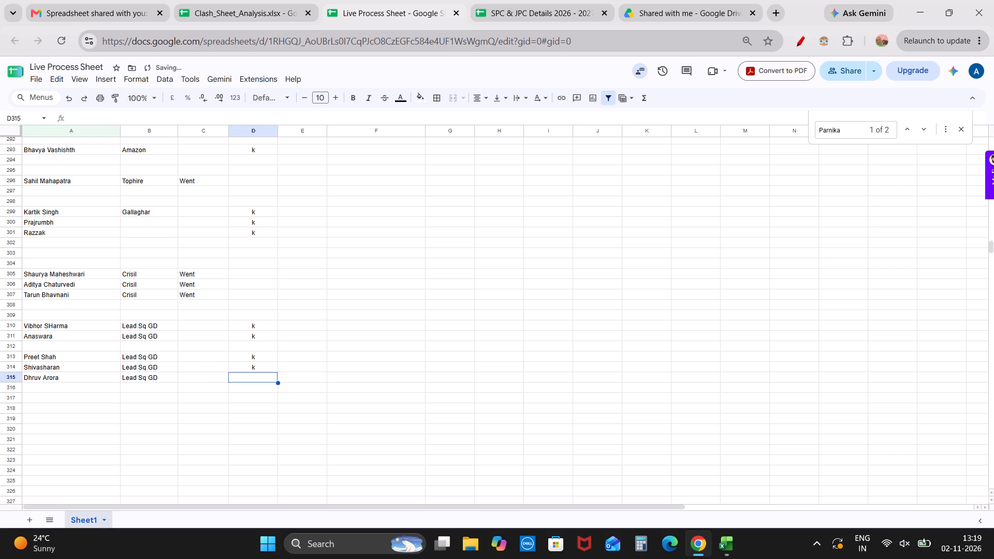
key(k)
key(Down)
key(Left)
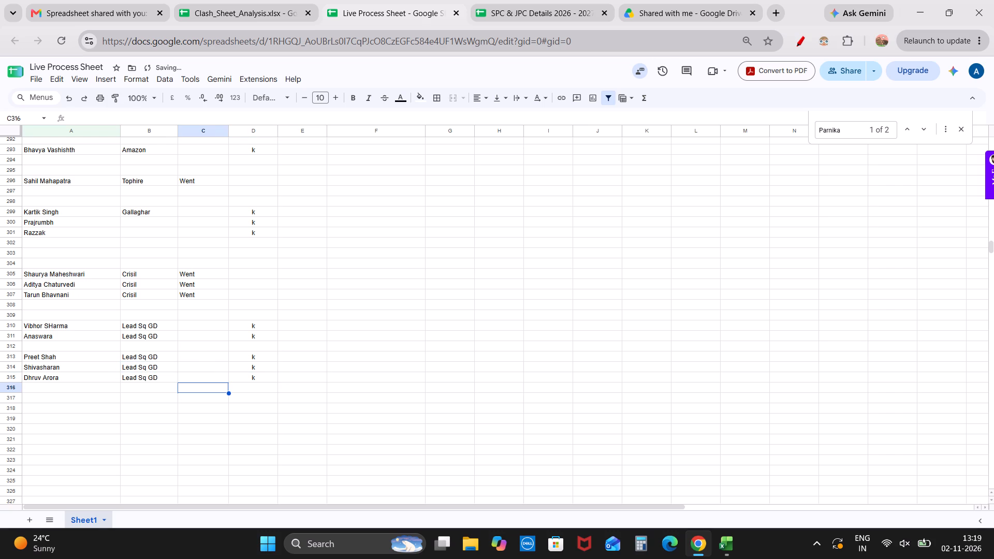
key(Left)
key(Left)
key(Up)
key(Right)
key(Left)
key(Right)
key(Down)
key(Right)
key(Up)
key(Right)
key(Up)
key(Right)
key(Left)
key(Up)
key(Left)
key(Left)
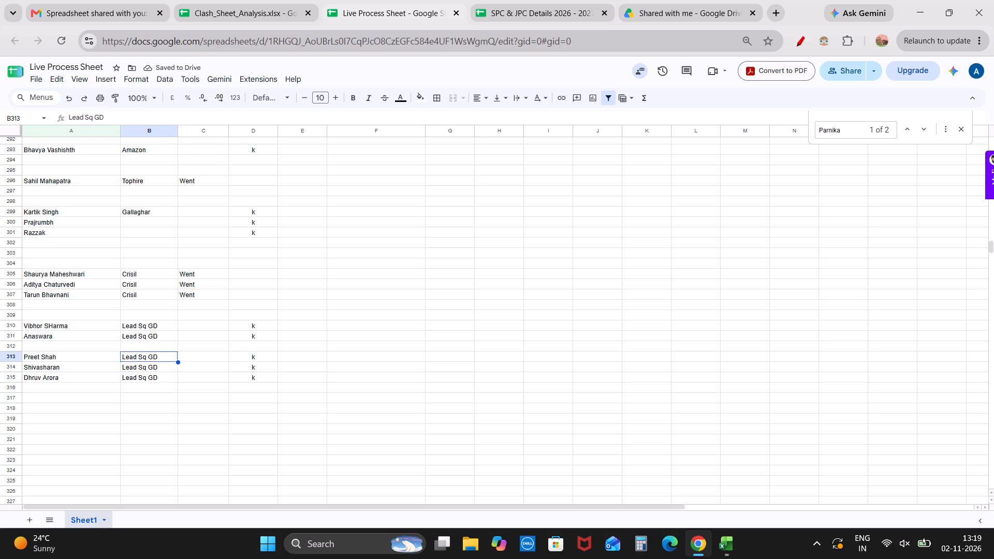
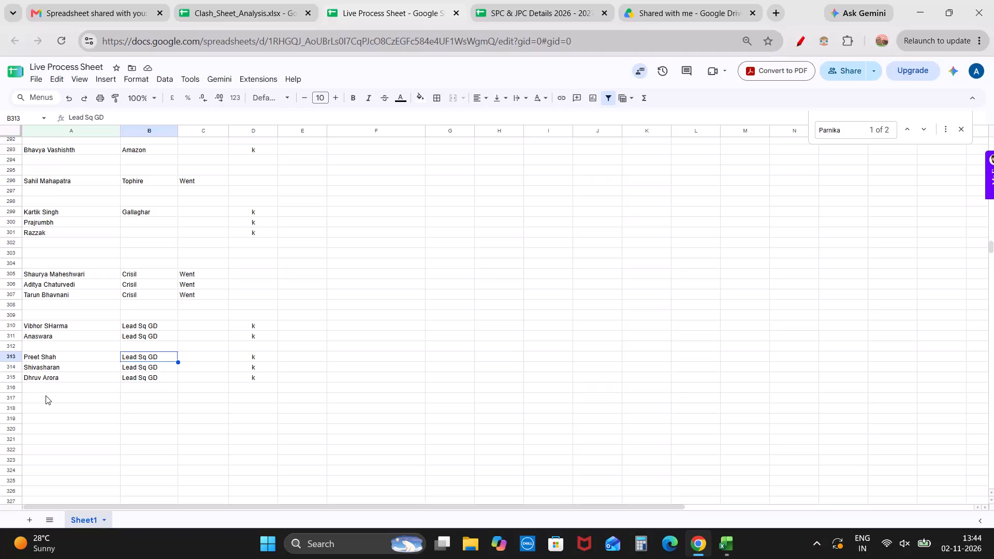
Log candidate Nahush in A317, leaving one blank row below Dhruv, with Axis as the process in B317.
click(46, 396)
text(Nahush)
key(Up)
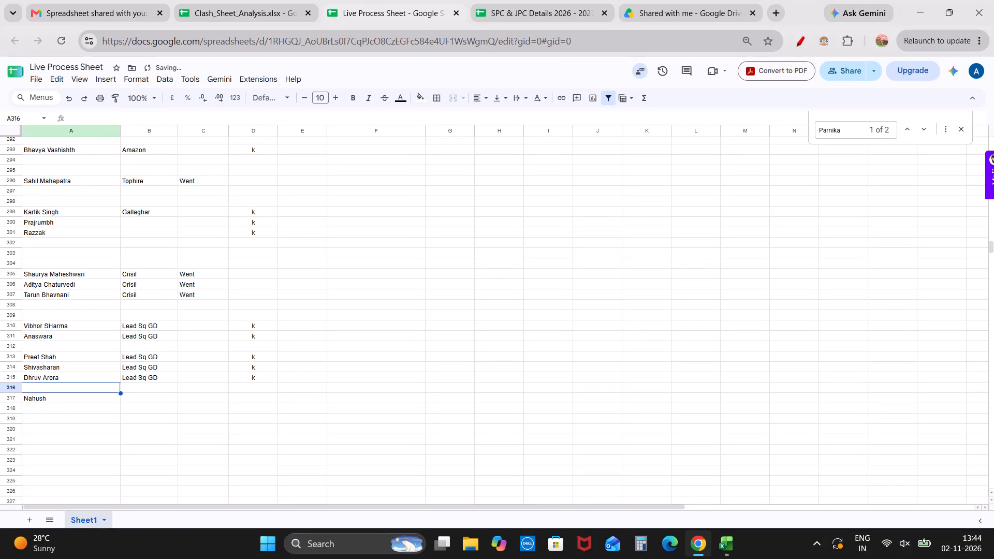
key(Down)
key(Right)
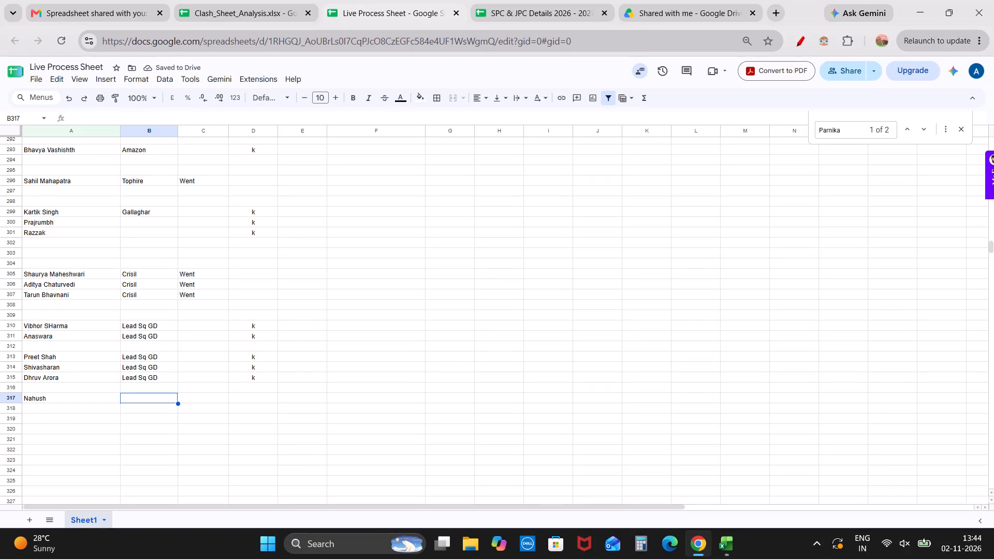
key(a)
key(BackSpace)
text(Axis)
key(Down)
Log candidate Rishabh in A318, directly below Nahush, with Axis as the process in B318.
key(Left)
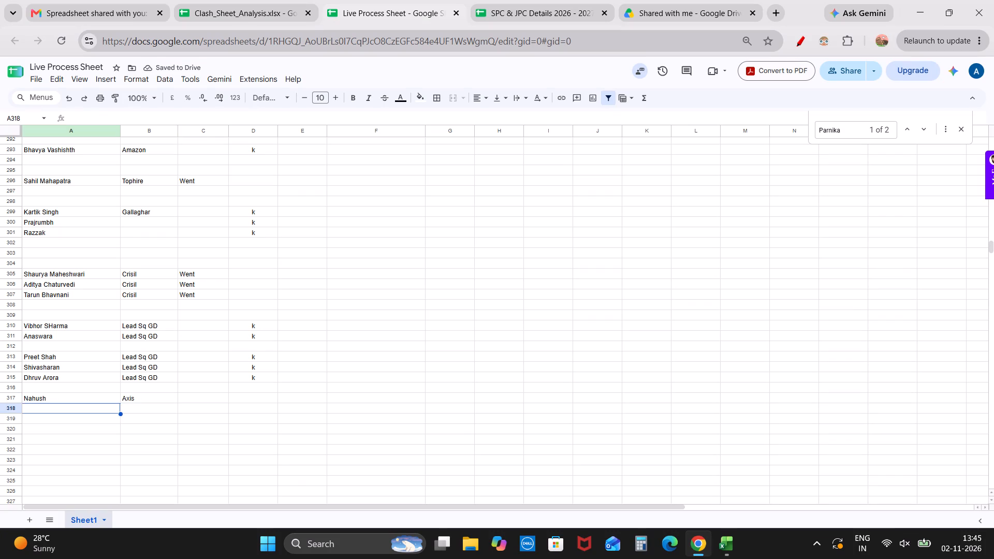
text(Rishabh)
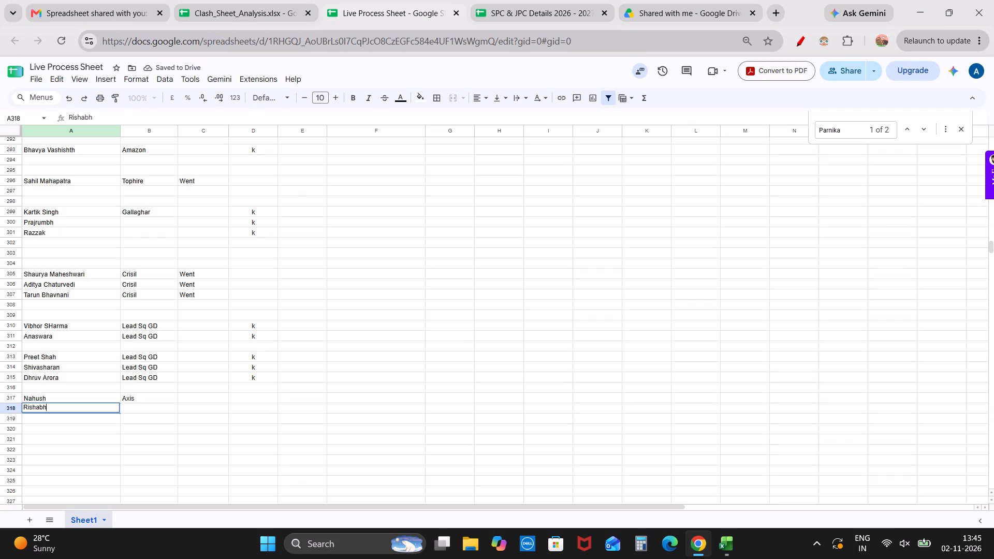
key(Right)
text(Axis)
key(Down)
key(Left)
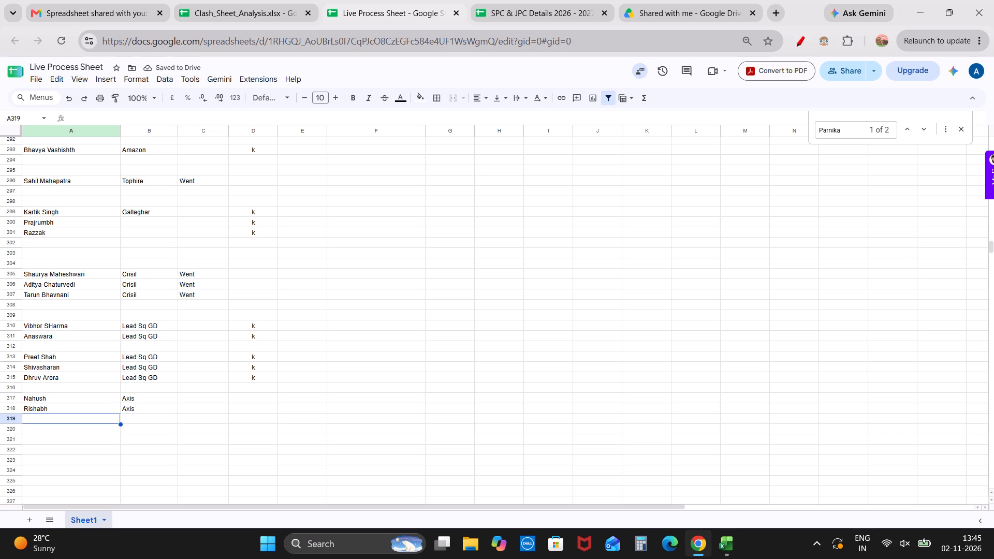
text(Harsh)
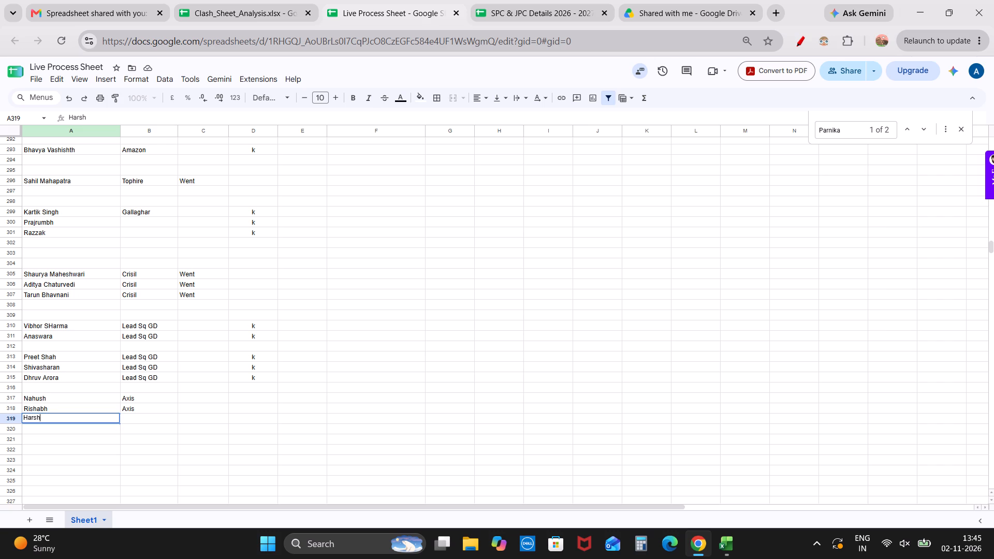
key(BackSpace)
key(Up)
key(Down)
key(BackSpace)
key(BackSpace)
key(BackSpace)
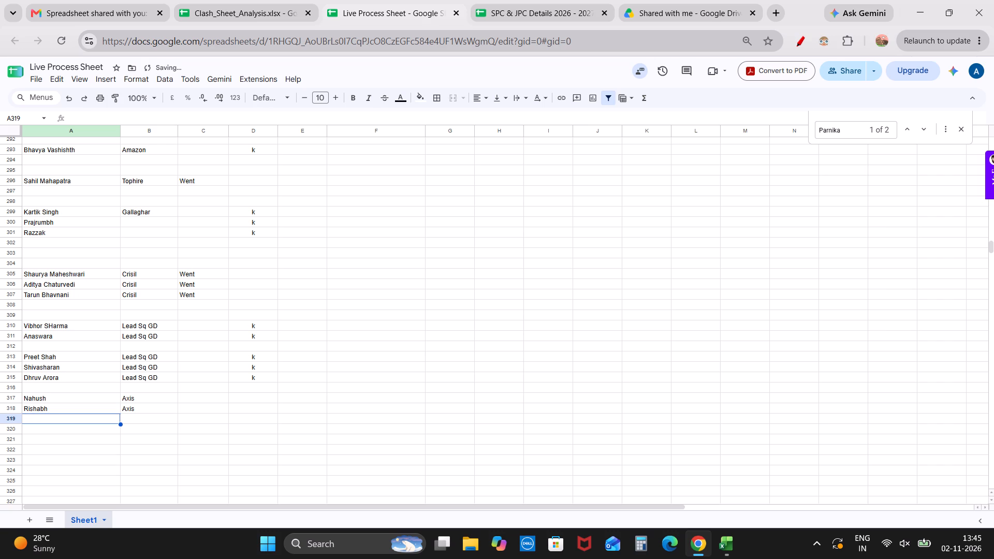
Start a new group in row 324 with candidate Harsh's full name in A324 and Lead Sq as the process in B324.
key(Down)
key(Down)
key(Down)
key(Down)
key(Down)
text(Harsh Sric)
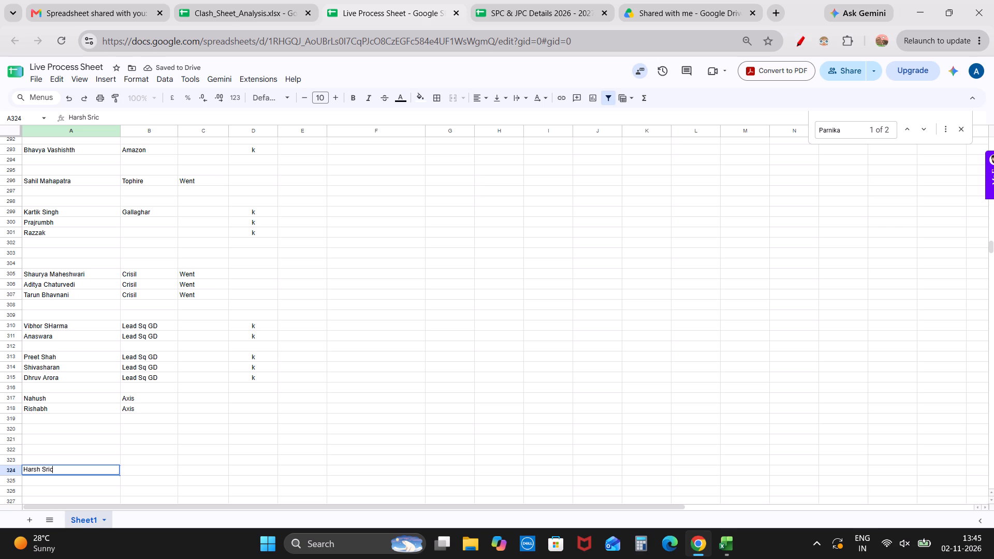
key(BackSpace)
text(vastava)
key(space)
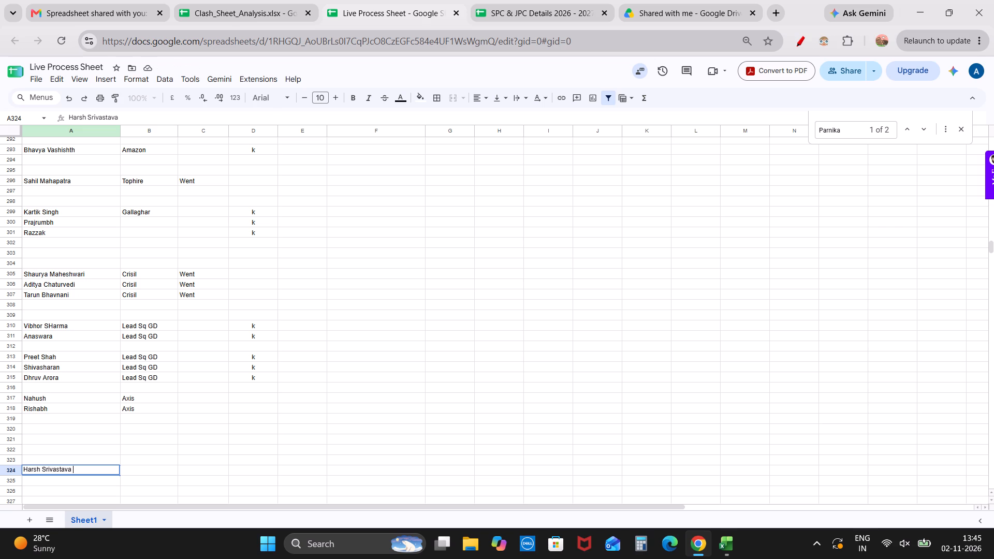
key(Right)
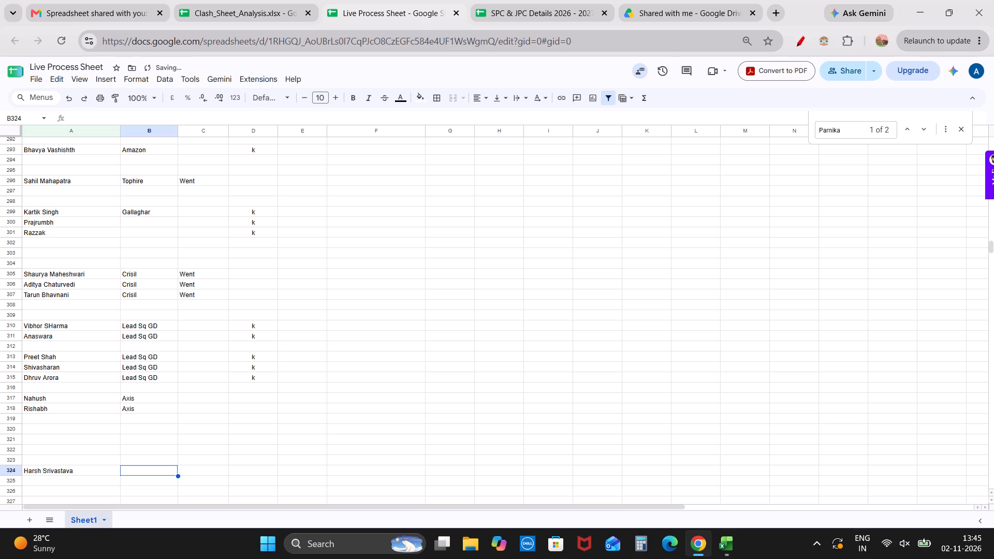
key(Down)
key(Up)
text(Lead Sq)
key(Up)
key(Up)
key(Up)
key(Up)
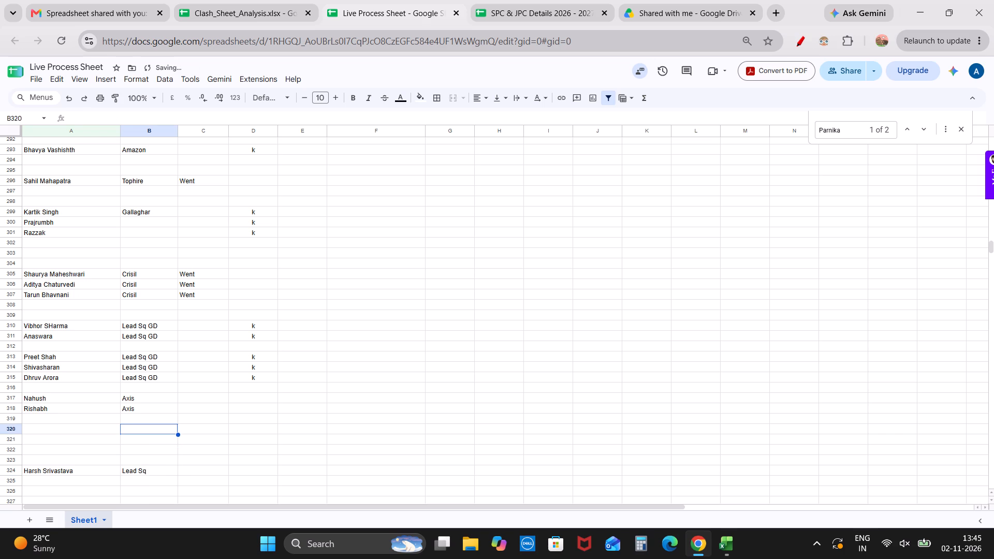
Enter candidate Diya's full name in A325, below Harsh, and copy the Lead Sq process from the row above into B325.
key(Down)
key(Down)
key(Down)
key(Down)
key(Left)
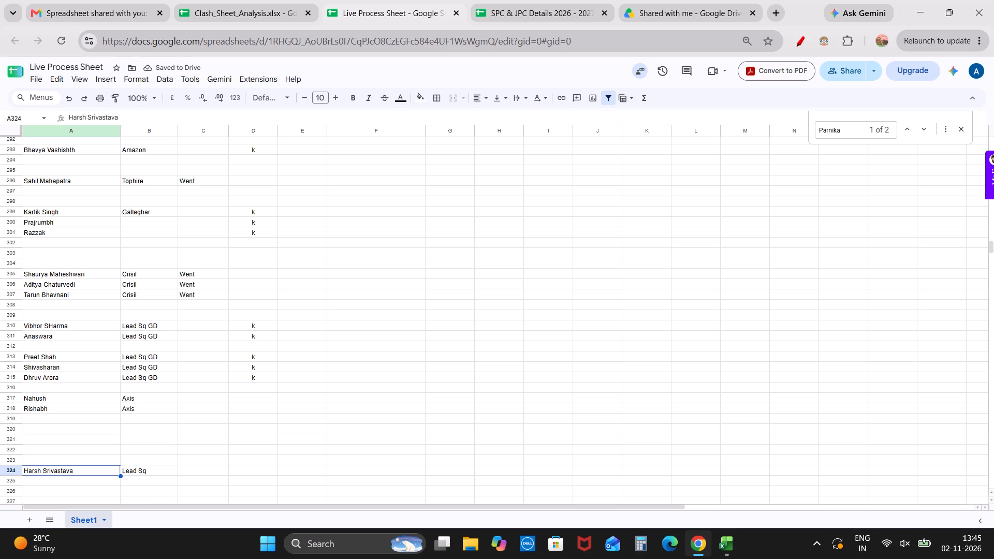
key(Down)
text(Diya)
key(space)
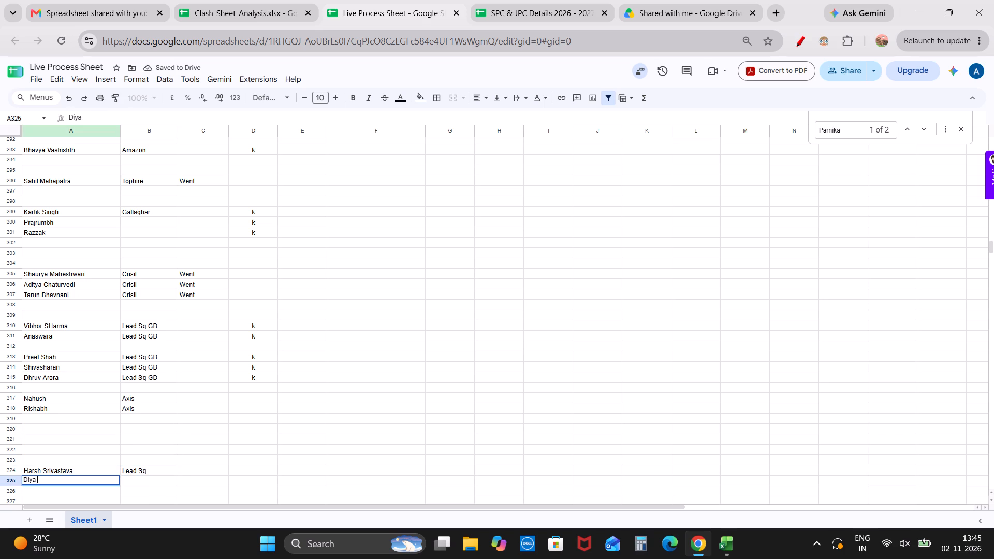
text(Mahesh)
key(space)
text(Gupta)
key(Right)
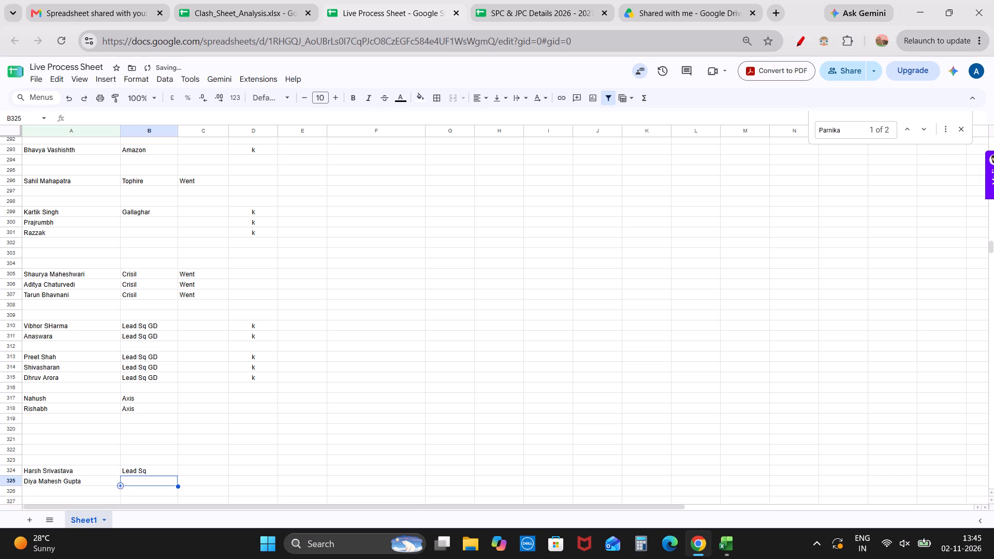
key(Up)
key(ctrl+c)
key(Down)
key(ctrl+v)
Enter the full names of candidates Ishika and Anika in A326 and A327, directly below Diya.
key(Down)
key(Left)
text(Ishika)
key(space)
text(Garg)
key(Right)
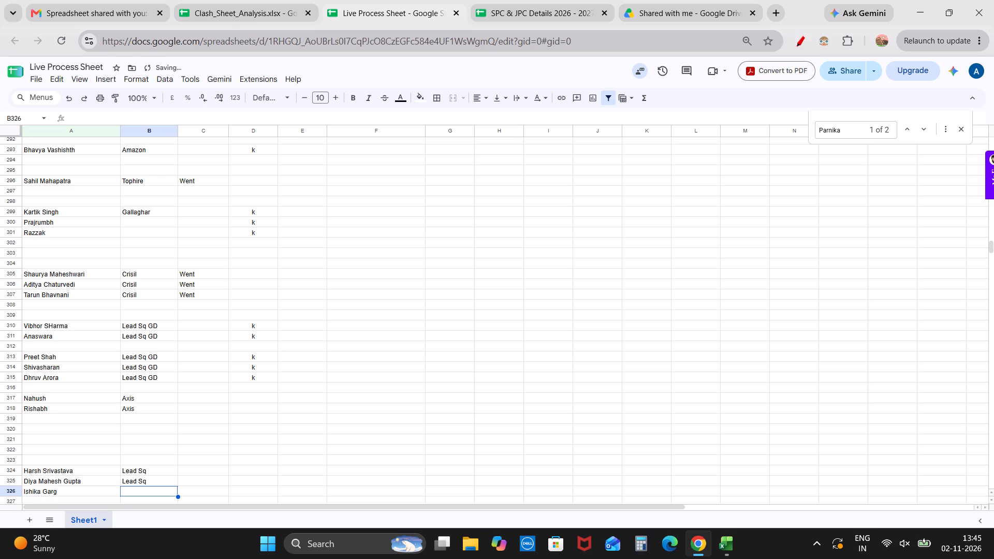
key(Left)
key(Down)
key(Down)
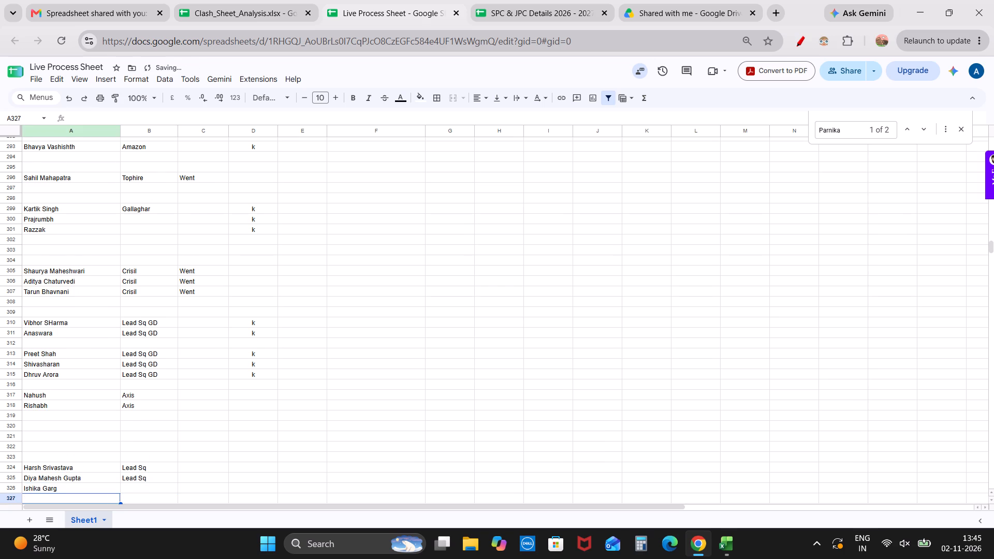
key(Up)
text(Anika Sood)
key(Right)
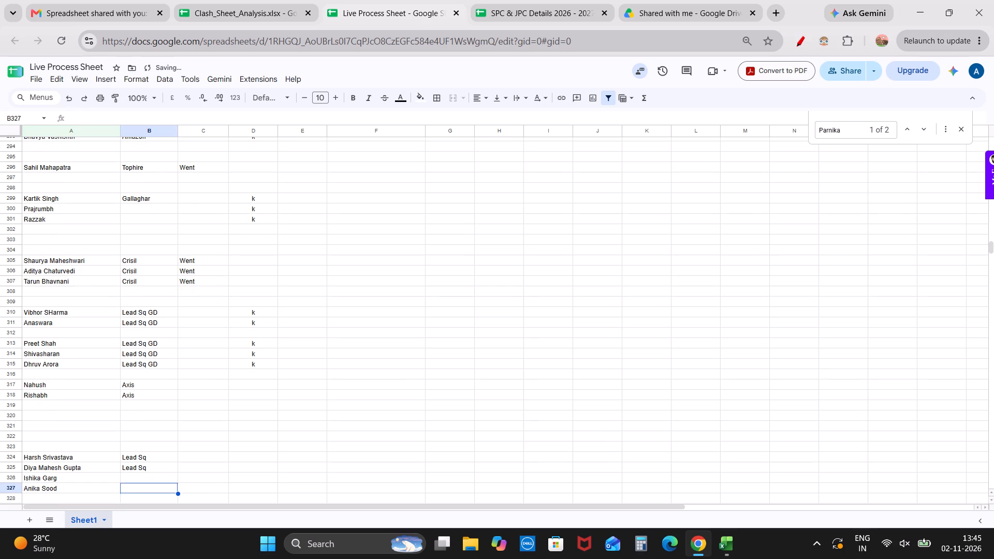
Copy the Lead Sq process into B326 and B327 for Ishika and Anika.
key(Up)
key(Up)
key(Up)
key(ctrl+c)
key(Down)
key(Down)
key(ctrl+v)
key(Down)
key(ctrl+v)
Enter candidate Pranjal's full name in A328, below Anika, and copy the Lead Sq process from the row above into B328.
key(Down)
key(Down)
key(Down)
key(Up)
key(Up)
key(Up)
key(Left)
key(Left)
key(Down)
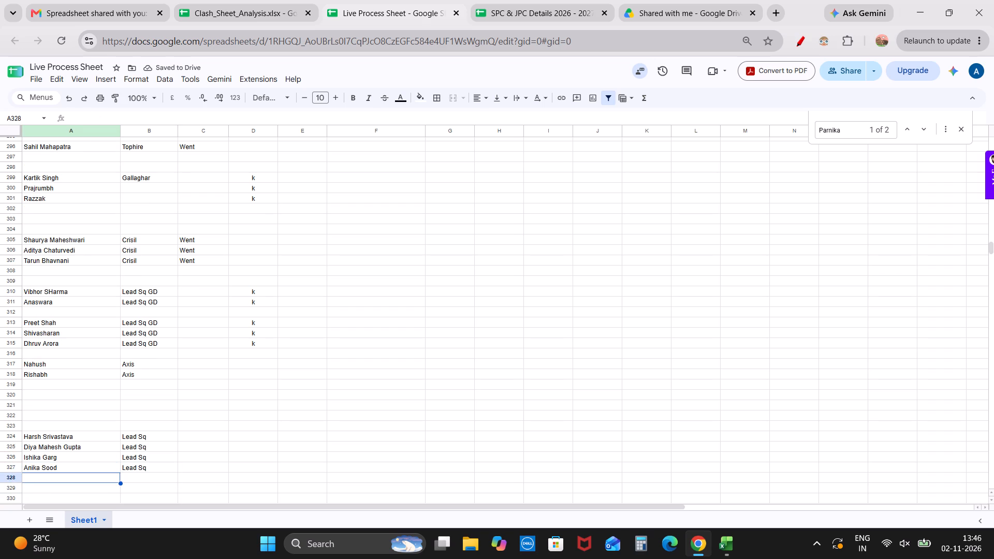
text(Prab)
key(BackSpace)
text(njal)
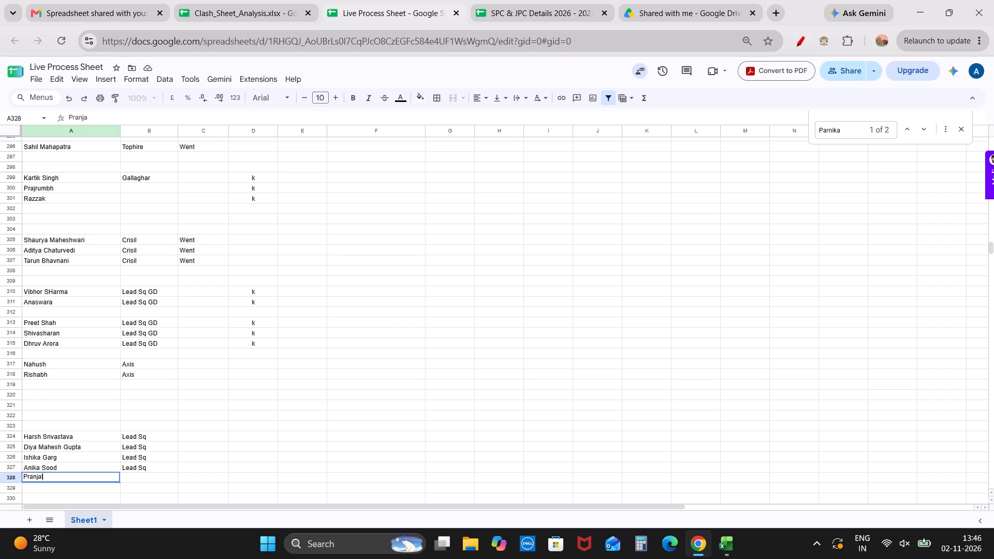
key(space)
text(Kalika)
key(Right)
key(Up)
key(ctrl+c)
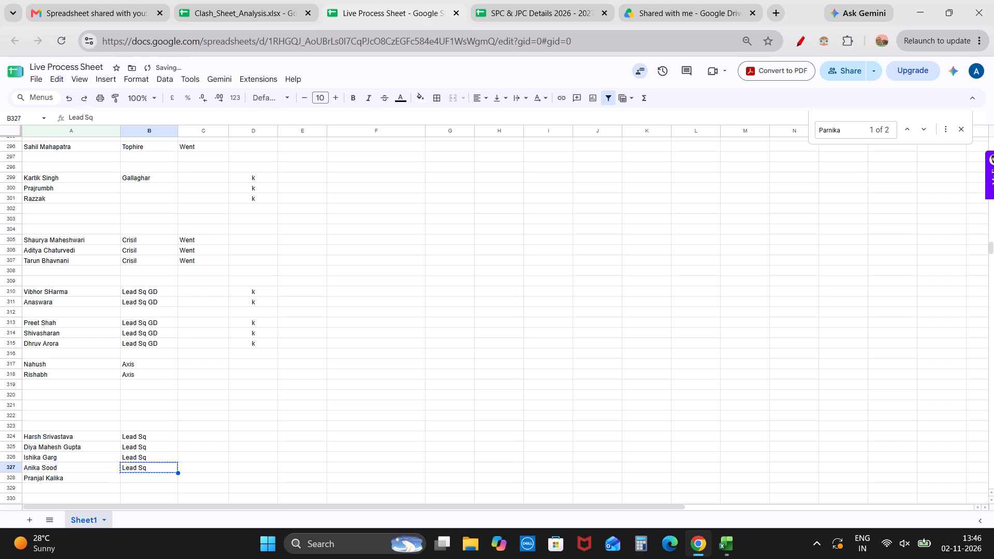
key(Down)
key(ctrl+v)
Mark all five Lead Sq candidates from Harsh to Pranjal with k in column D, cells D324 to D328.
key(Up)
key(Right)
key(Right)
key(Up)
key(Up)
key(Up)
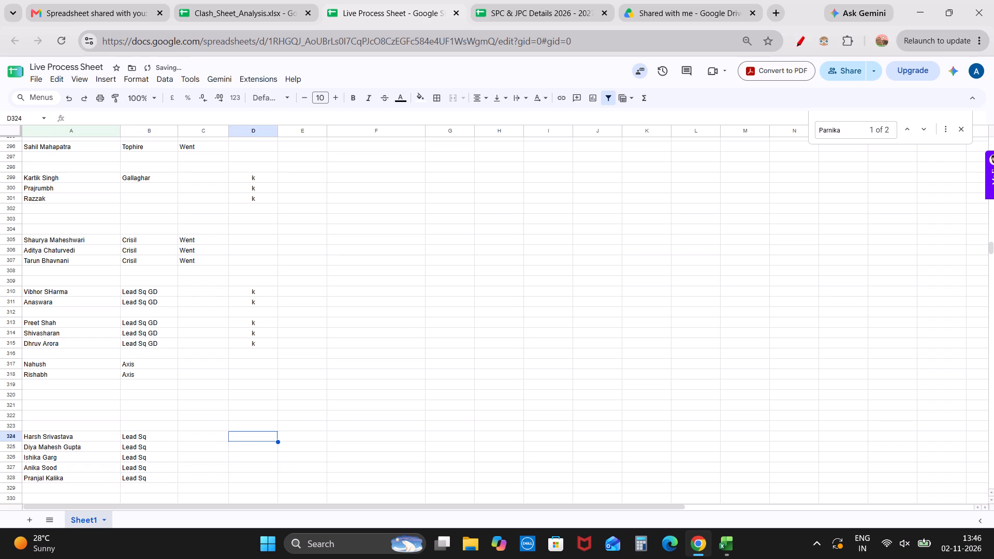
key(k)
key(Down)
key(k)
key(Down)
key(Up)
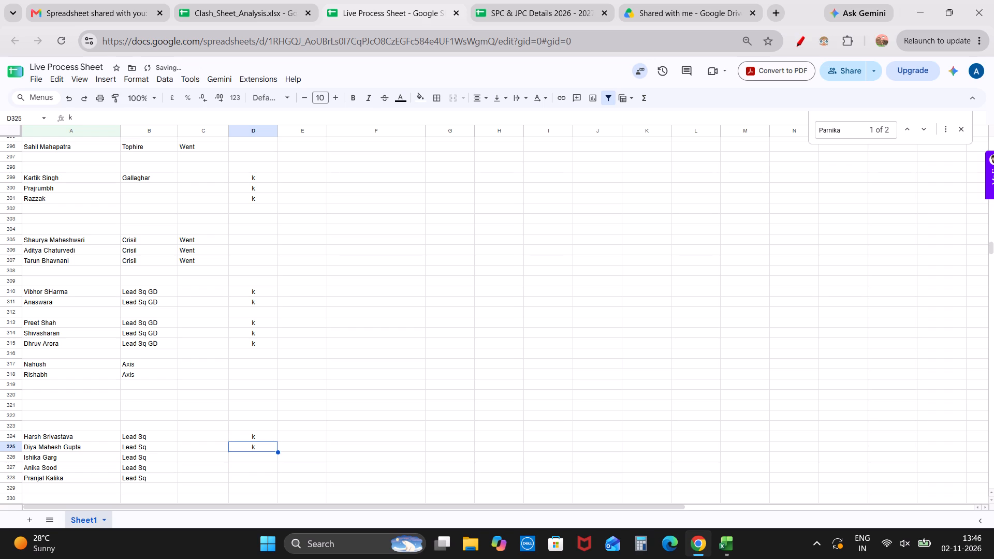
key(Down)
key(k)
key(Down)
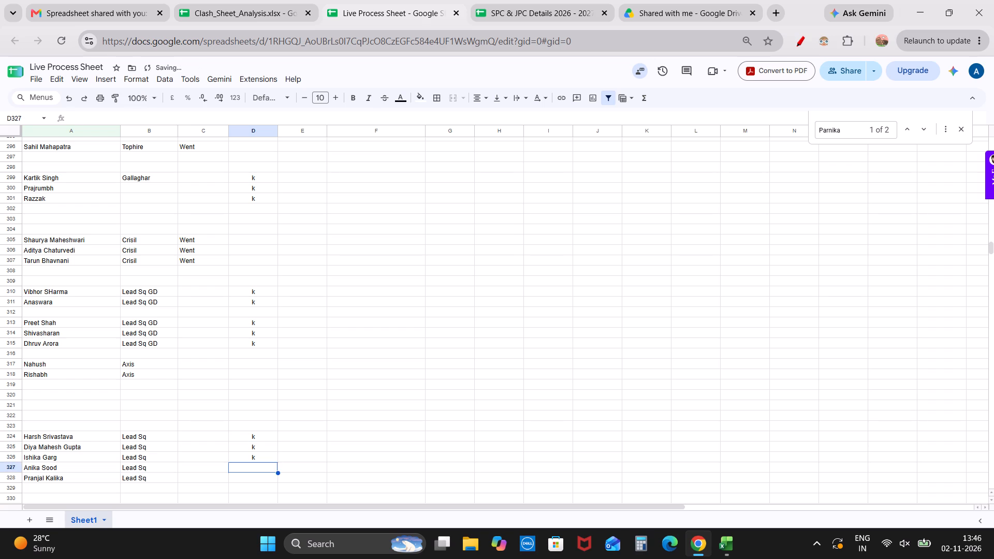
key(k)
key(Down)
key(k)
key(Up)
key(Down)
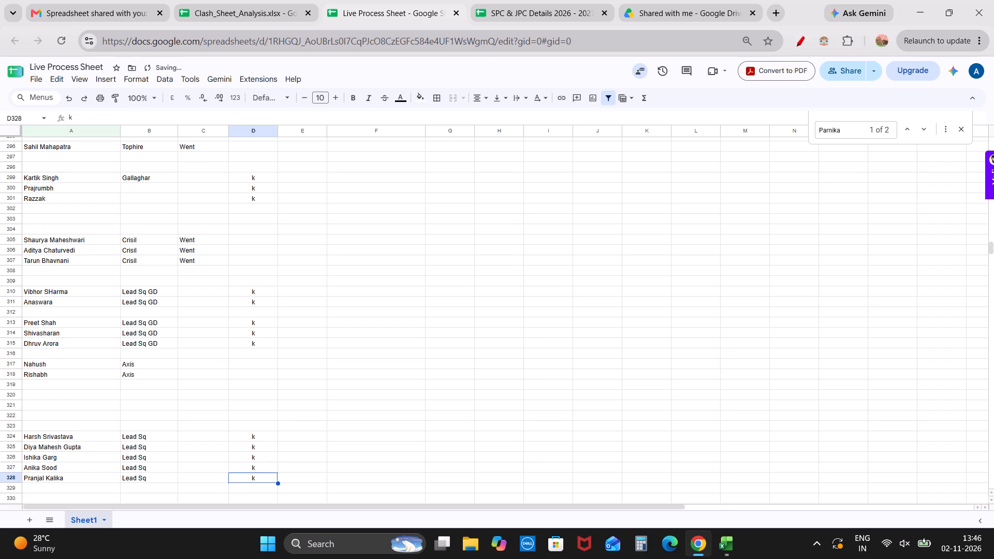
Save the Live Process Sheet.
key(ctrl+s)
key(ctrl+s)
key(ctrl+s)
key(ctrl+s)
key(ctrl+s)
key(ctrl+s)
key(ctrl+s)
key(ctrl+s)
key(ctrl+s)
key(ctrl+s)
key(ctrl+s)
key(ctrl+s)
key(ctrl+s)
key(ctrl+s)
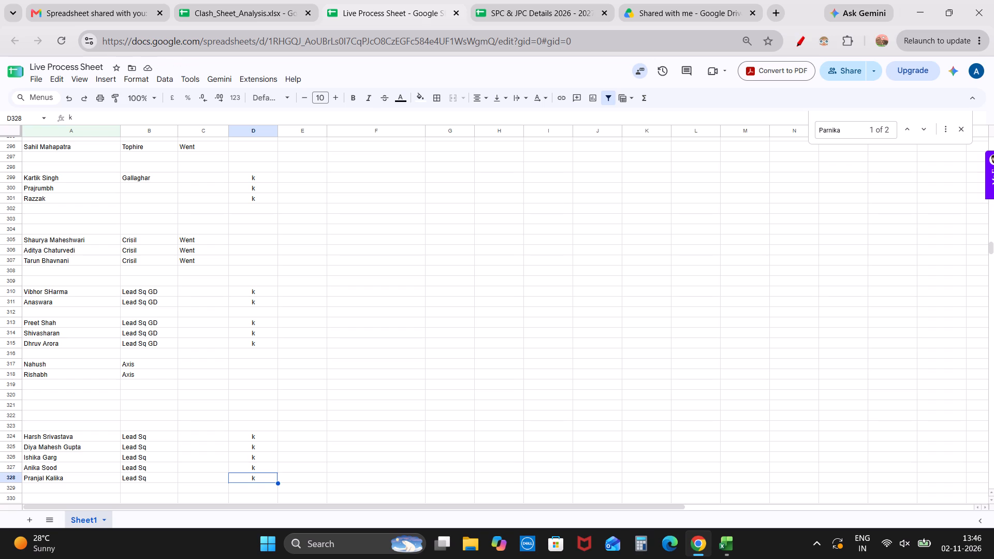
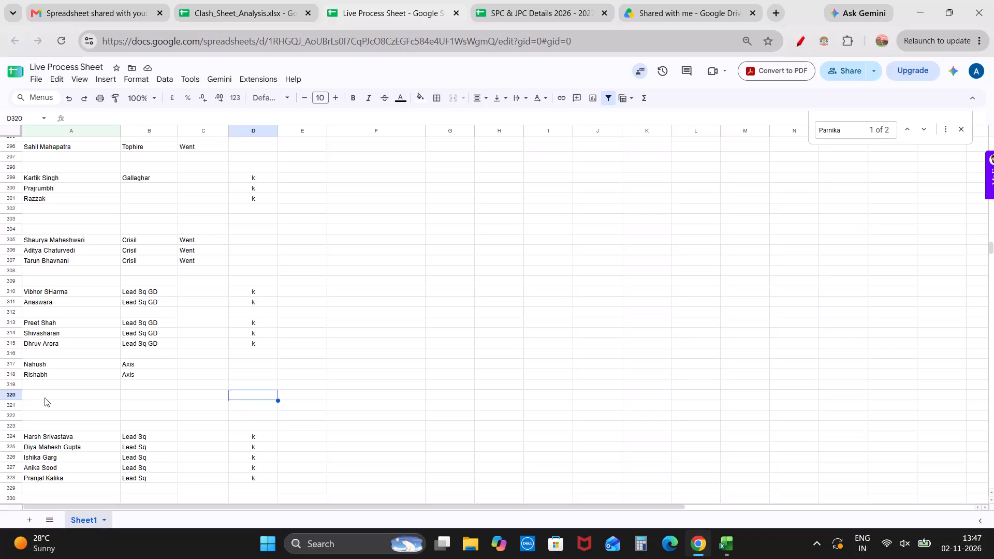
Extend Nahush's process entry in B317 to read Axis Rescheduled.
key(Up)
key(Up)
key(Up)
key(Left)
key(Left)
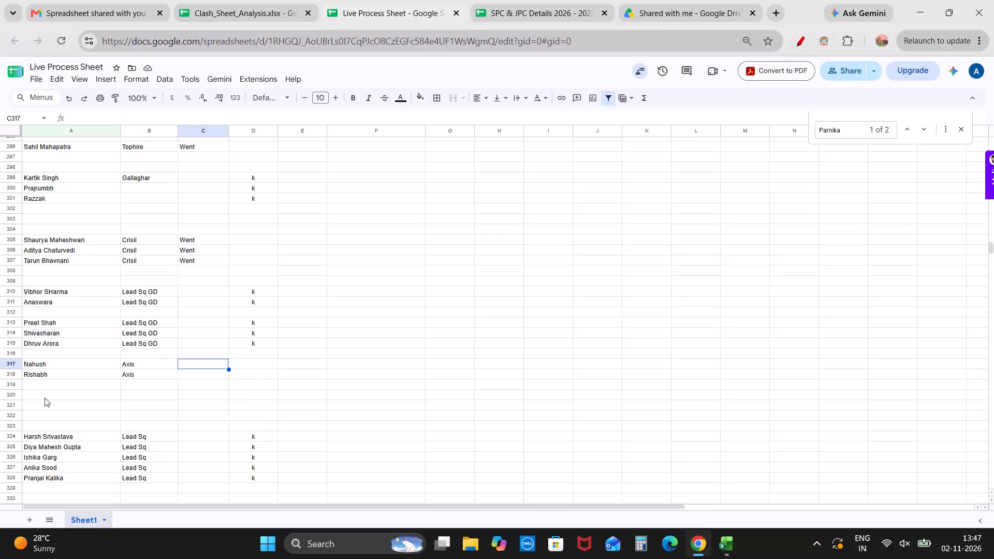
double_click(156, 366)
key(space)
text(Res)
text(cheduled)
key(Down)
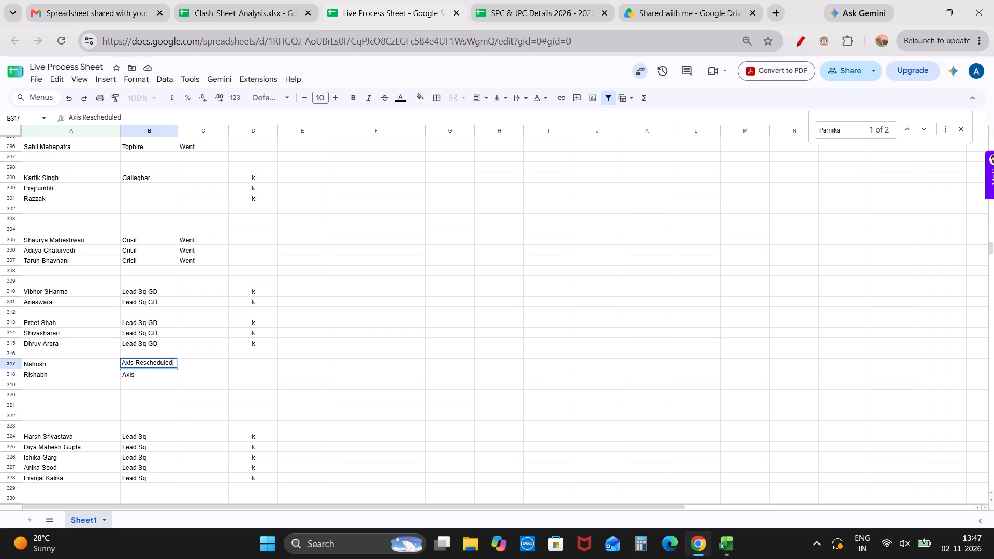
Extend Rishabh's process entry in B318 to read Axis Rescheduled.
double_click(144, 376)
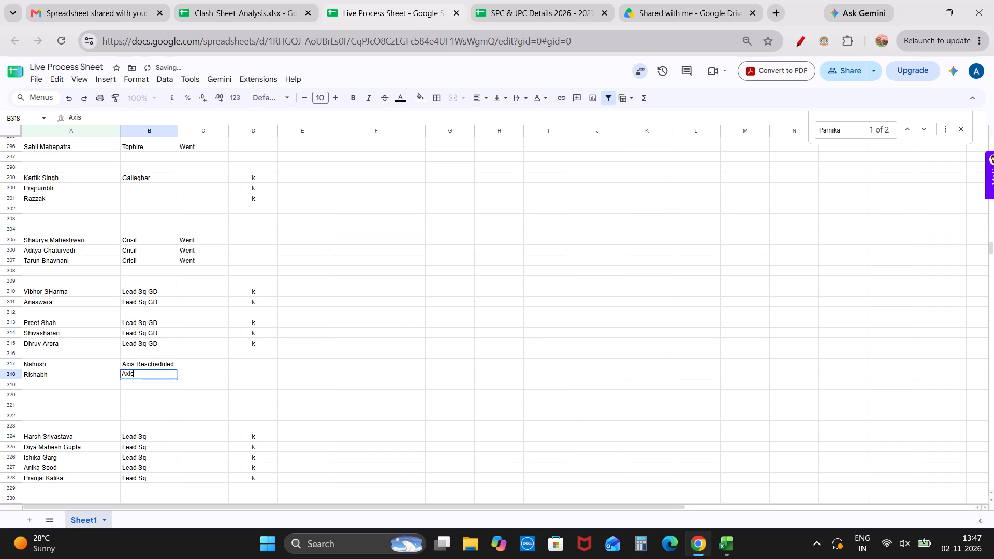
key(space)
text(Rescheduled)
key(Right)
key(Down)
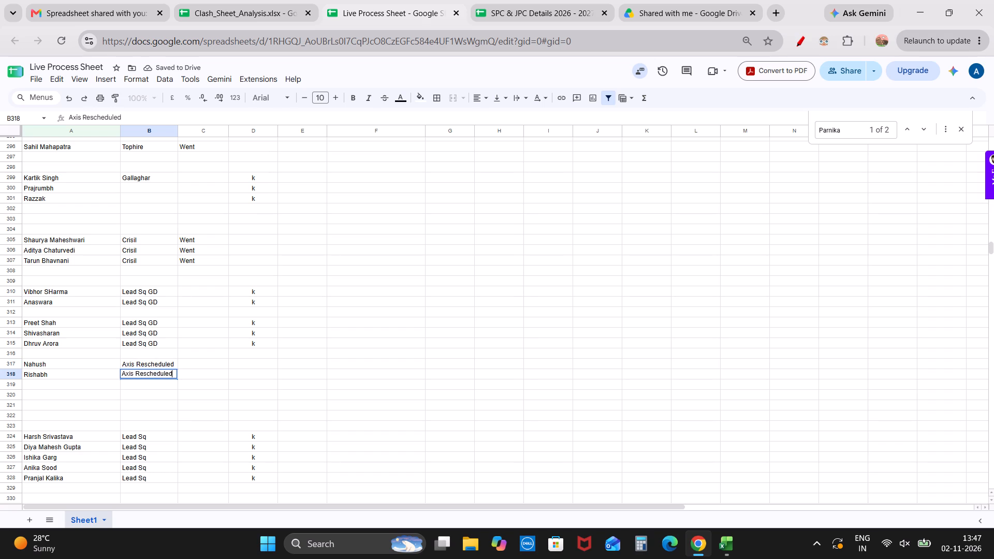
key(Down)
click(135, 390)
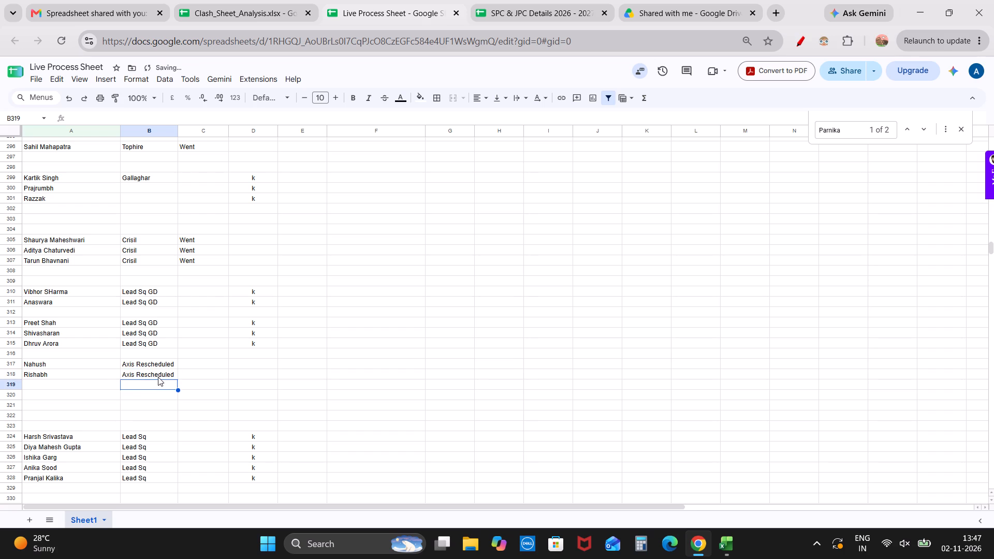
Add the timing After 2:30 to the end of Rishabh's rescheduled Axis entry in B318.
double_click(158, 377)
key(space)
text(After 2)
text(:30)
key(Down)
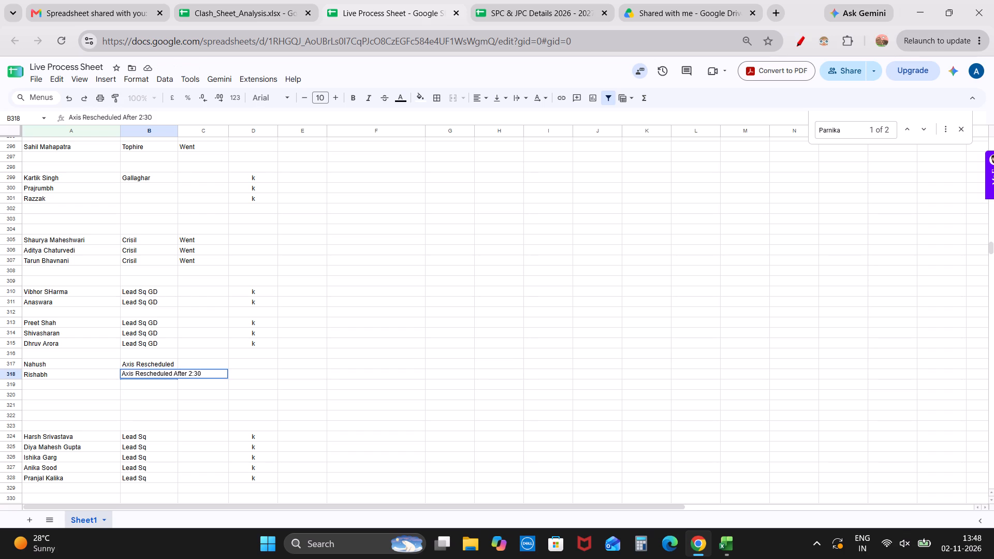
click(149, 400)
Copy Rishabh's Axis Rescheduled After 2:30 entry from B318 into B317 for Nahush.
click(166, 377)
key(ctrl+c)
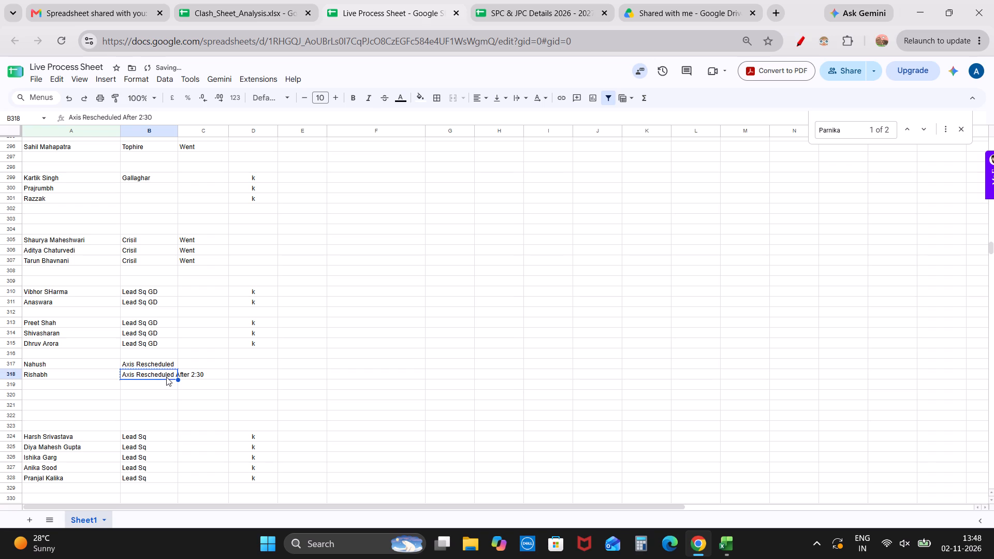
click(161, 359)
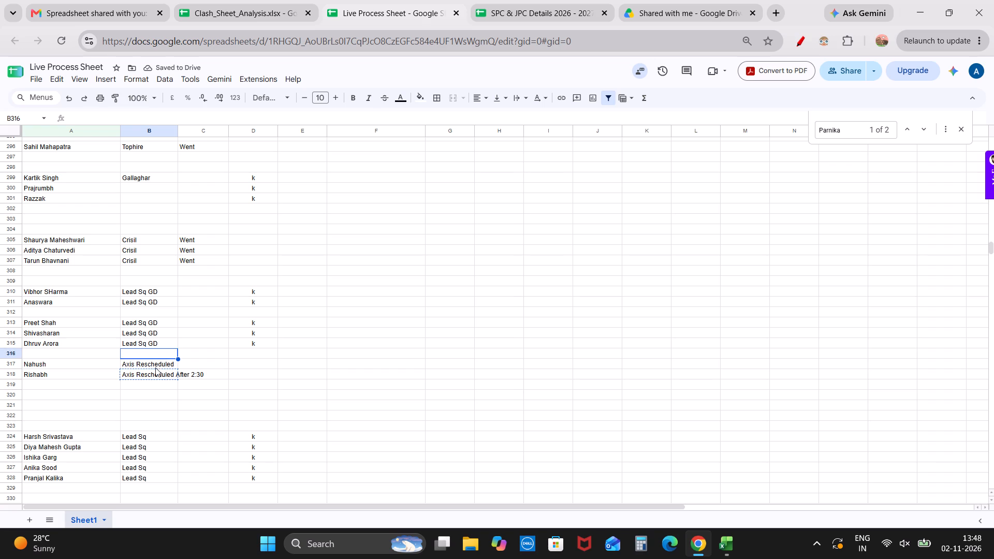
click(155, 367)
key(ctrl+v)
click(245, 364)
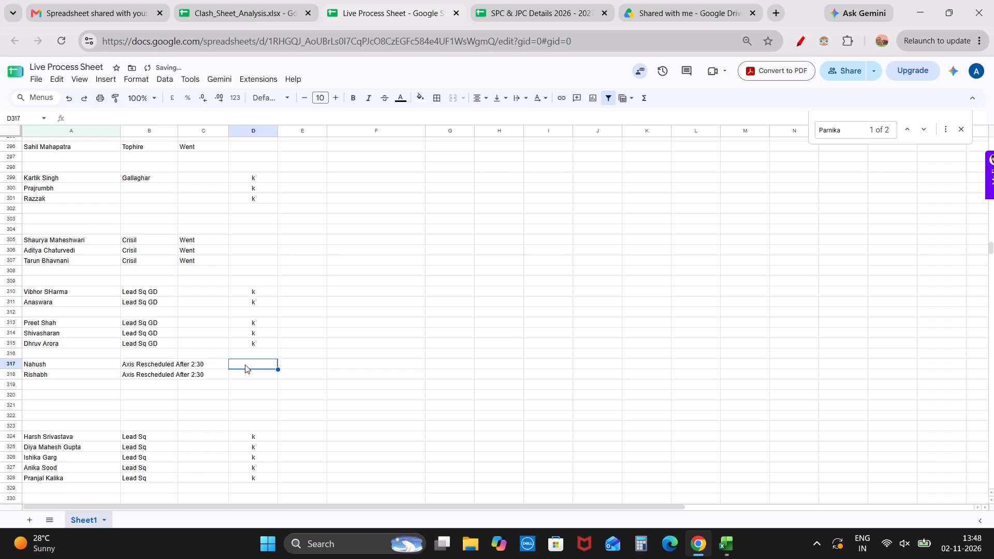
Save the Live Process Sheet.
key(ctrl+s)
key(ctrl+s)
key(ctrl+s)
key(ctrl+s)
key(ctrl+s)
key(ctrl+s)
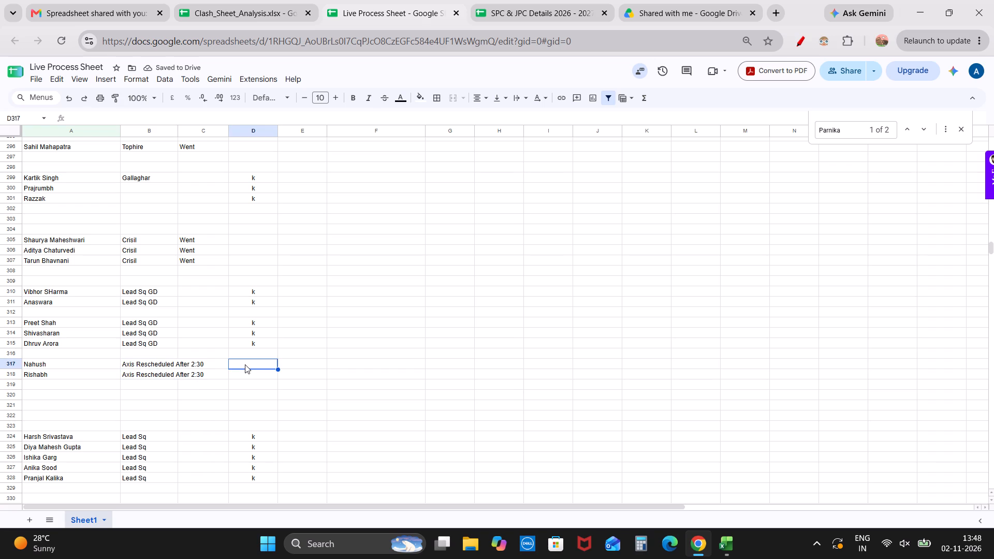
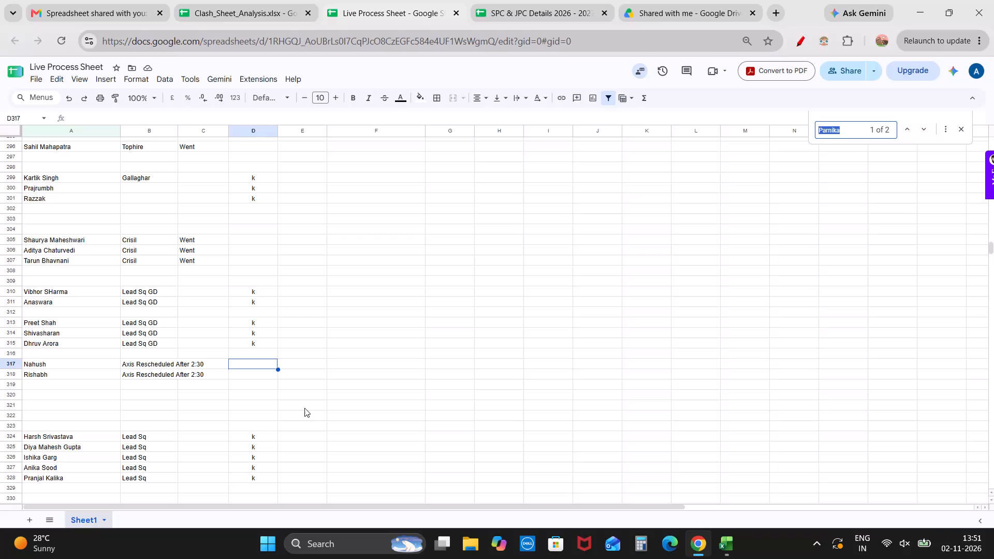
Find Kashika in the Live Process Sheet and mark k in D146 and D147 for Kashika and Palak's Tophire entries.
text(Kashika)
key(Return)
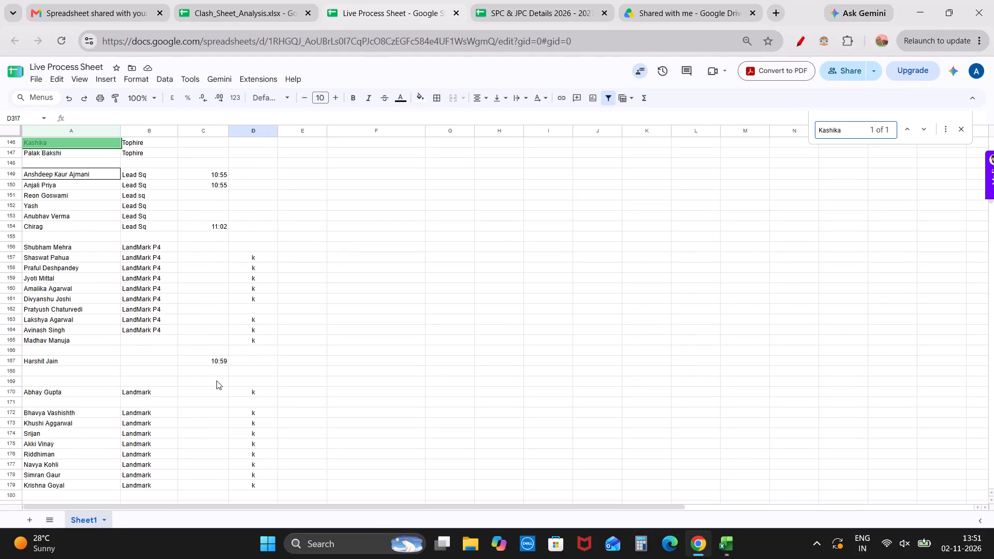
scroll(210, 351, up, 1)
click(256, 176)
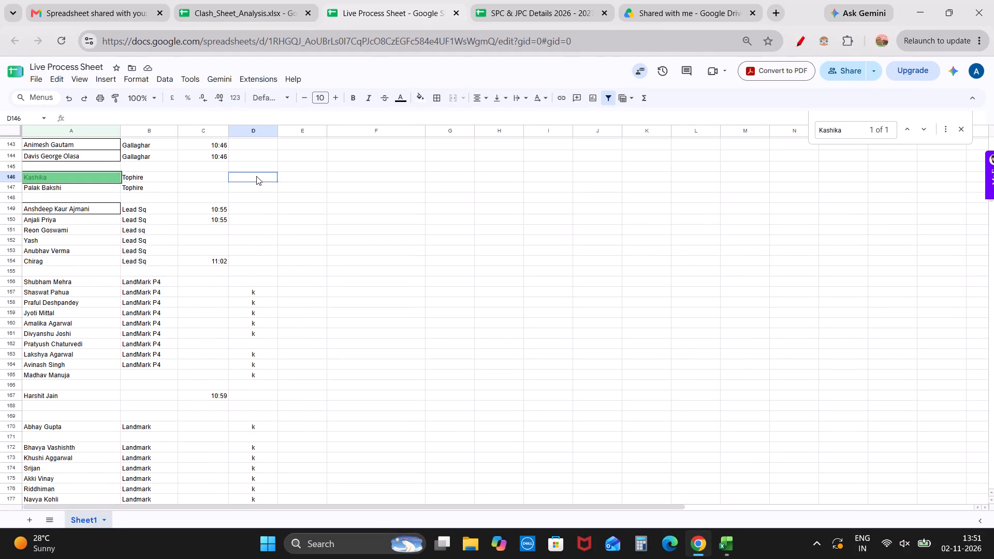
key(k)
key(Down)
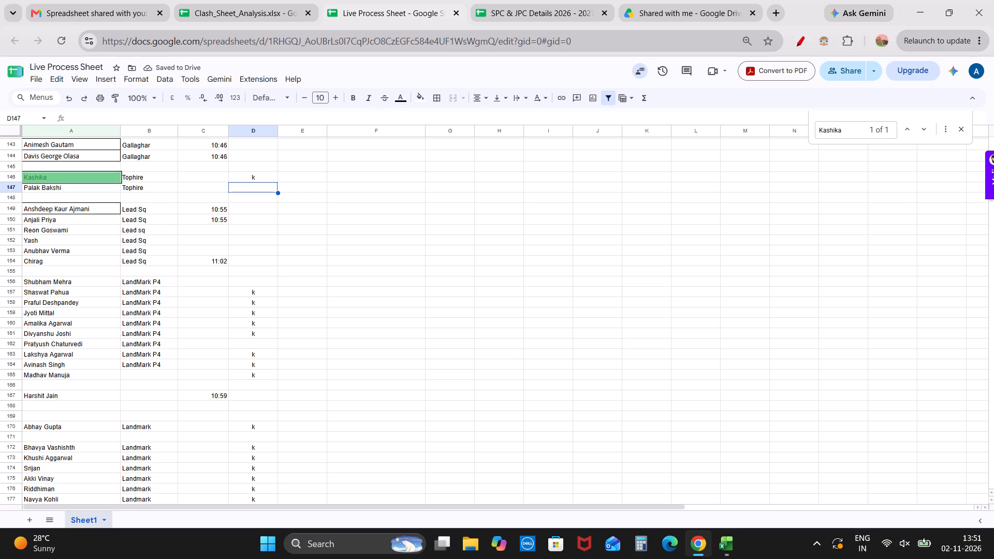
key(k)
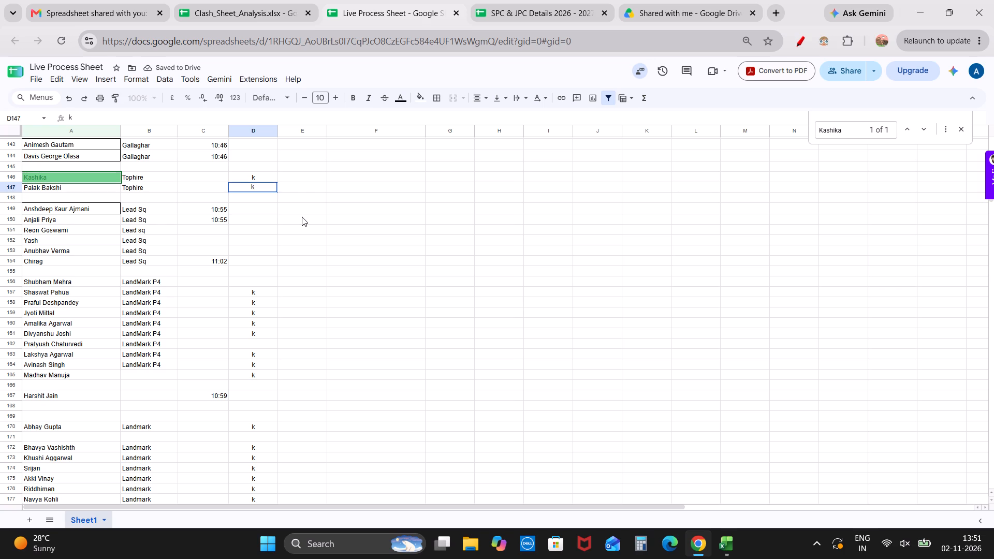
click(302, 217)
Save the Live Process Sheet.
key(ctrl+s)
key(ctrl+s)
key(ctrl+s)
key(ctrl+s)
key(ctrl+s)
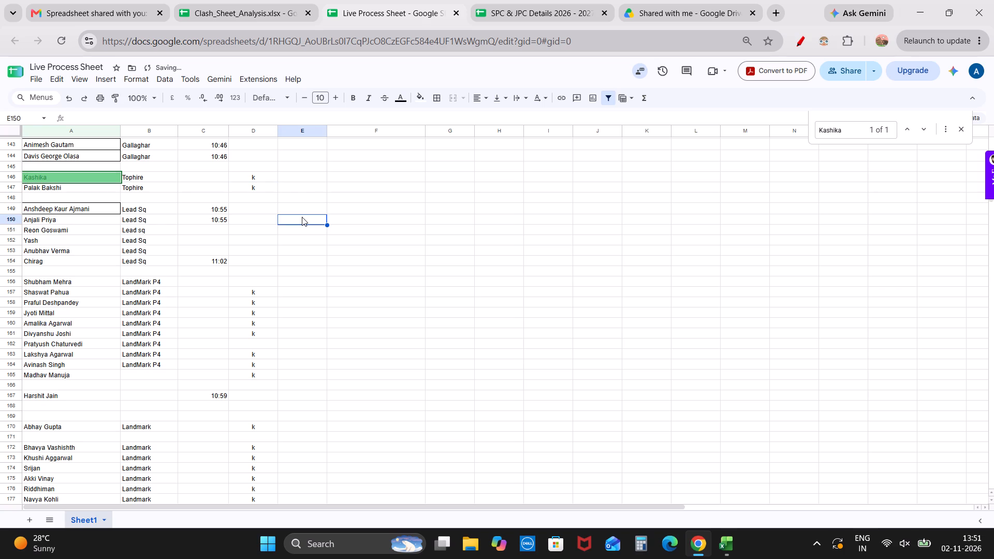
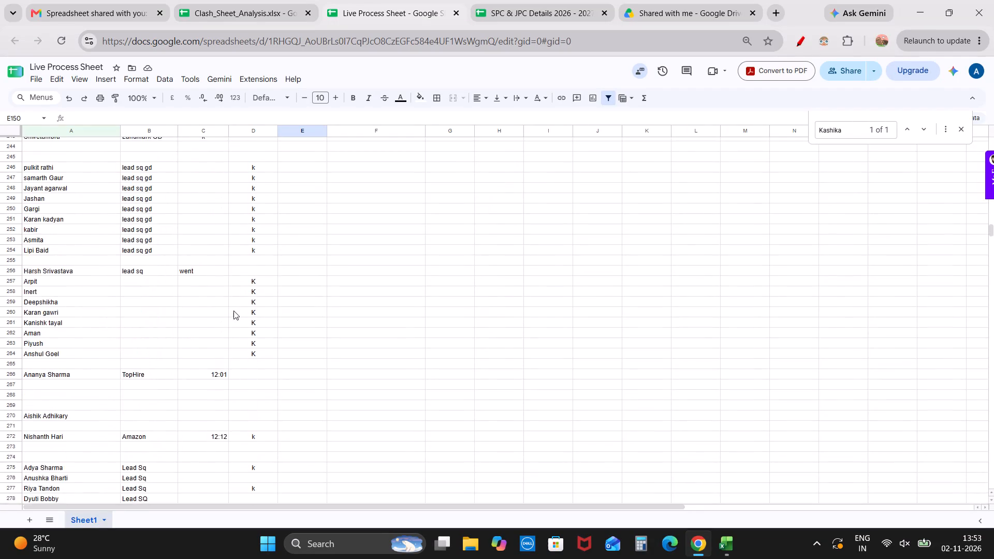
Add a new entry for Teejisha (full name) in A331 of the Live Process Sheet with the time 01:53 in C331.
scroll(136, 286, up, 1)
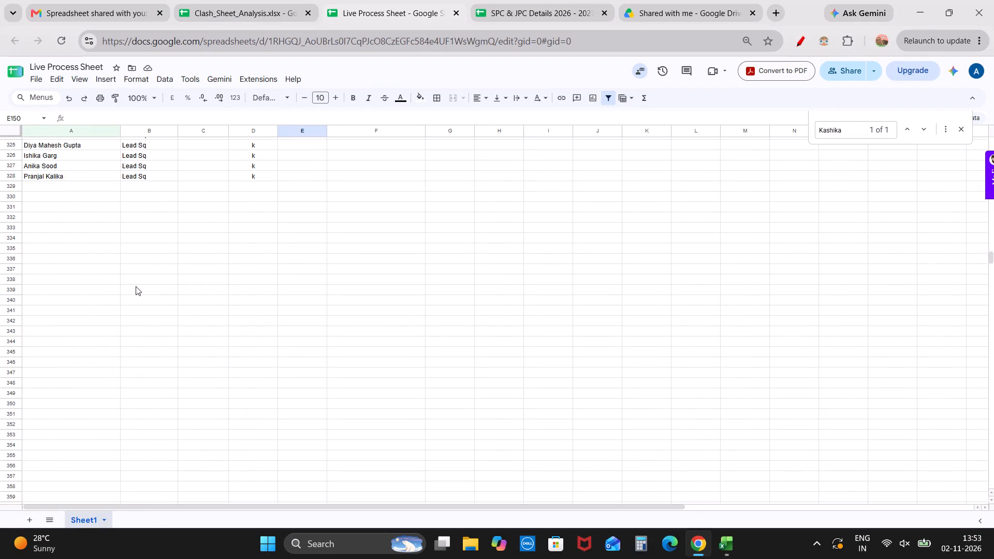
scroll(136, 286, up, 1)
click(86, 225)
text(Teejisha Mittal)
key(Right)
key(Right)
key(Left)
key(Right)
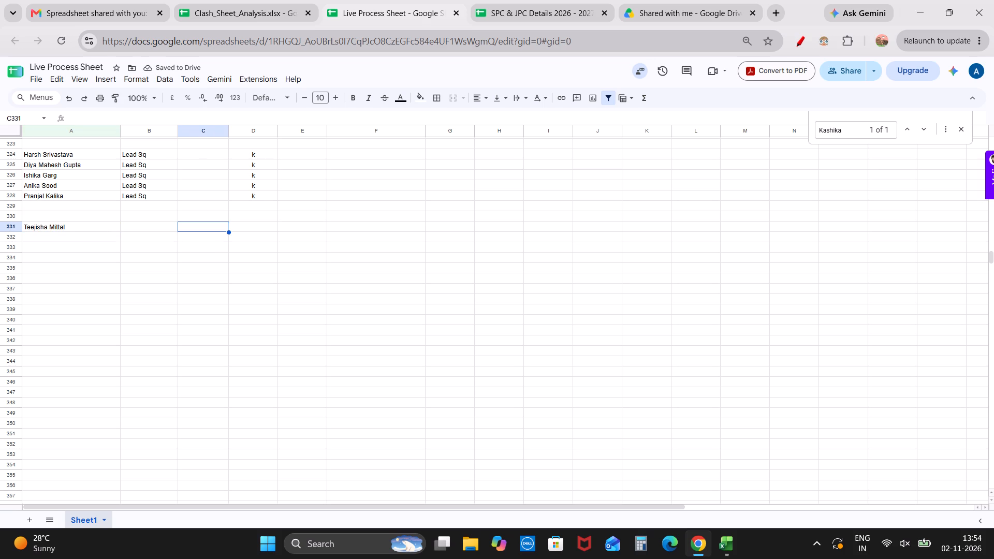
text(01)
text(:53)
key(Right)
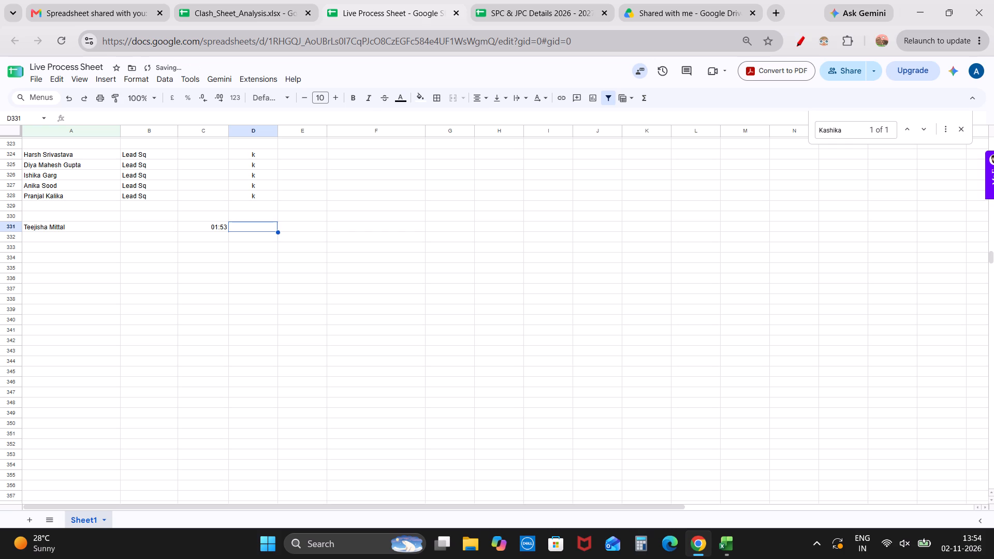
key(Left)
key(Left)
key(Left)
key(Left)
Save the Live Process Sheet.
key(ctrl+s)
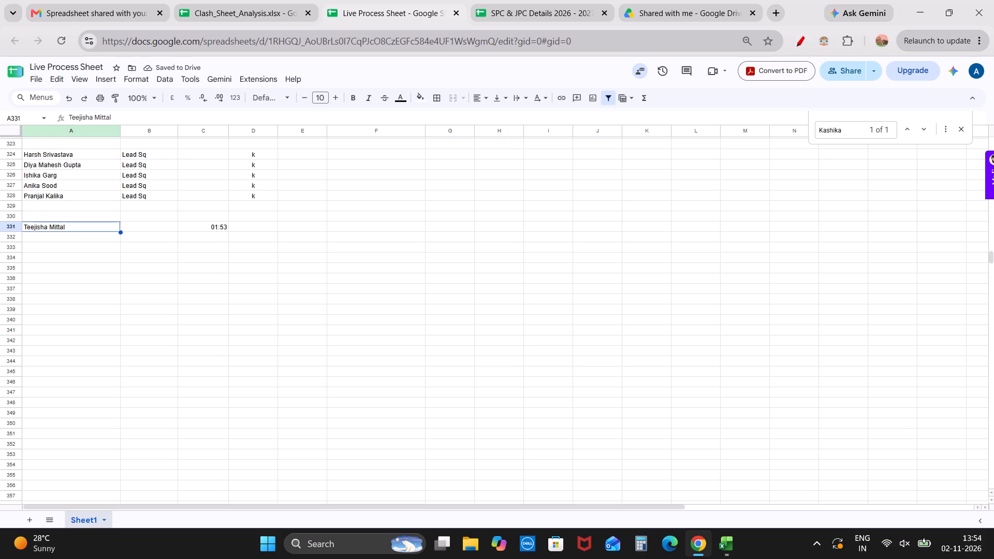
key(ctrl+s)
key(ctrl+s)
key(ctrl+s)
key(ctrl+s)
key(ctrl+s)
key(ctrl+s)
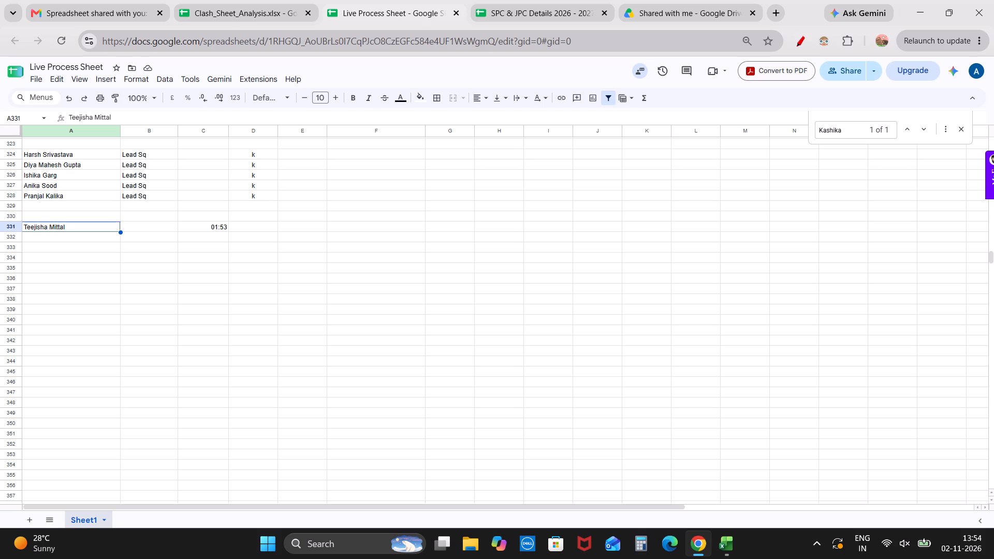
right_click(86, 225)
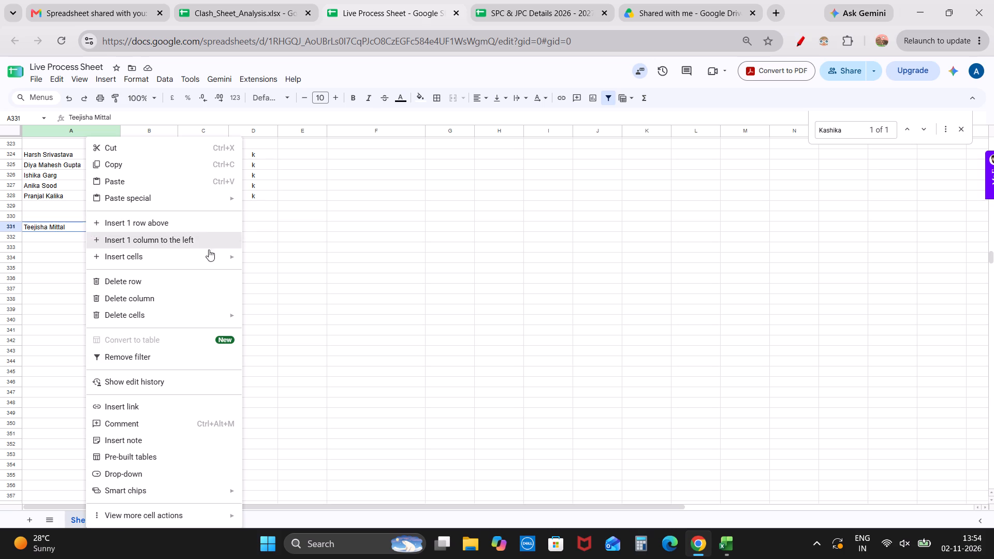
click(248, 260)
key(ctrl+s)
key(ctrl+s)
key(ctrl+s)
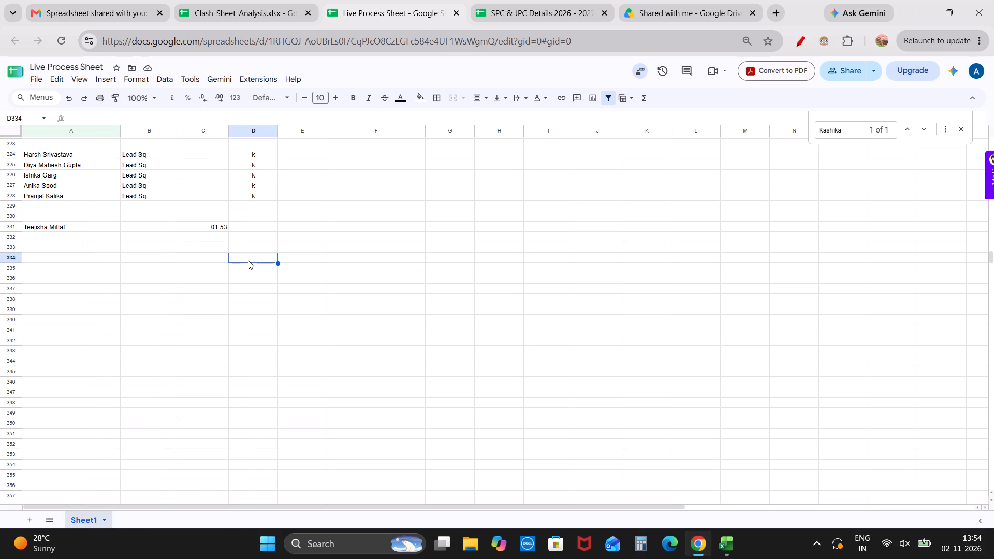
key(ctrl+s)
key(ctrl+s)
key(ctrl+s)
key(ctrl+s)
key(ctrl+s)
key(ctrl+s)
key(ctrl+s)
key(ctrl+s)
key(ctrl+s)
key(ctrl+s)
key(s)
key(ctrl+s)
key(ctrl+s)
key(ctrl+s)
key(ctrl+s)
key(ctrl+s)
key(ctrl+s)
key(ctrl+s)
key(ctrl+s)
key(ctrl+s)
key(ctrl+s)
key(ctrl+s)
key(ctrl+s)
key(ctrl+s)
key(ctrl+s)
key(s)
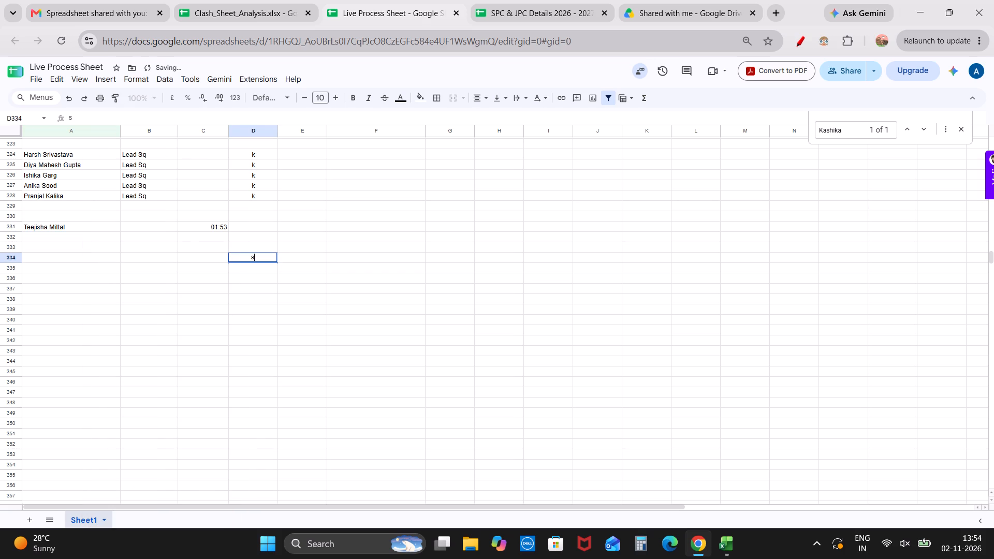
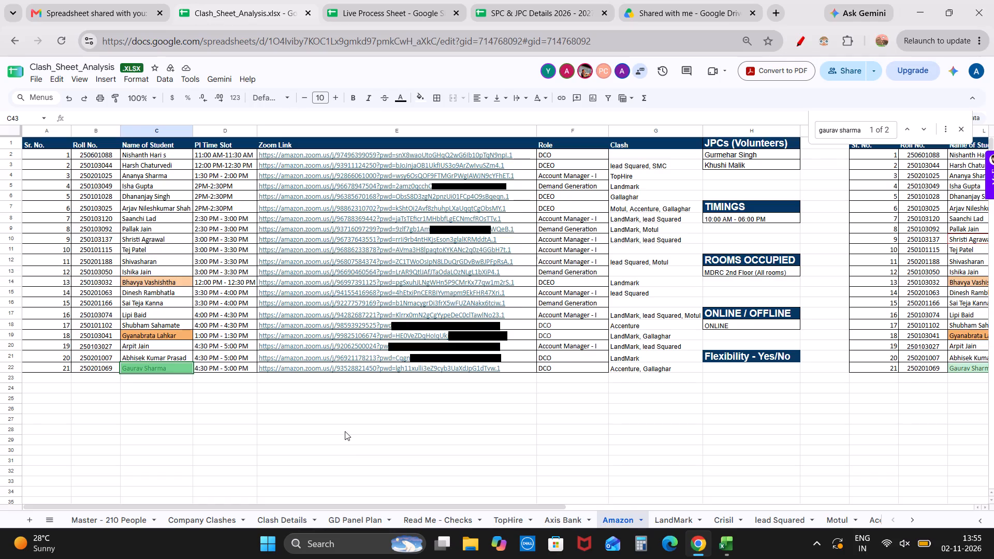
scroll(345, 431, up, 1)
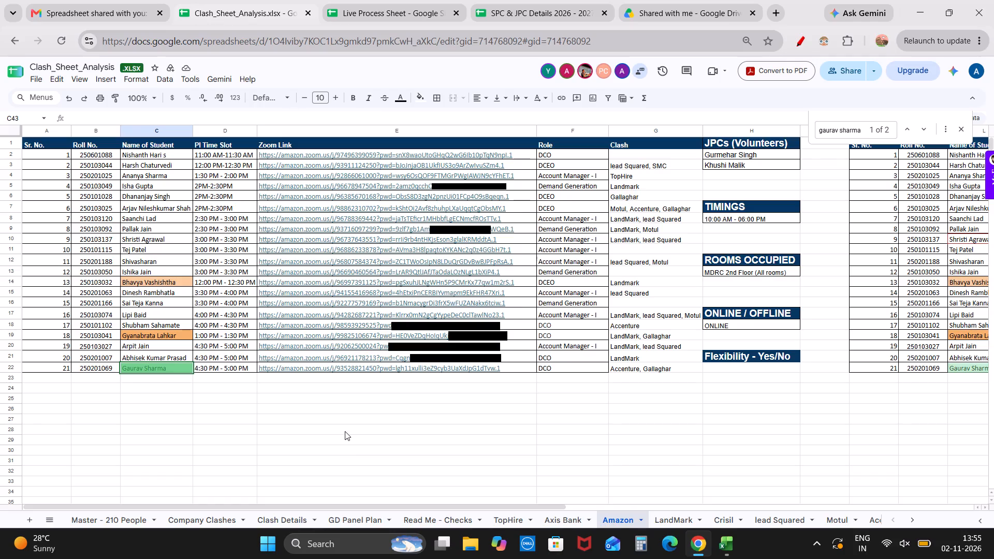
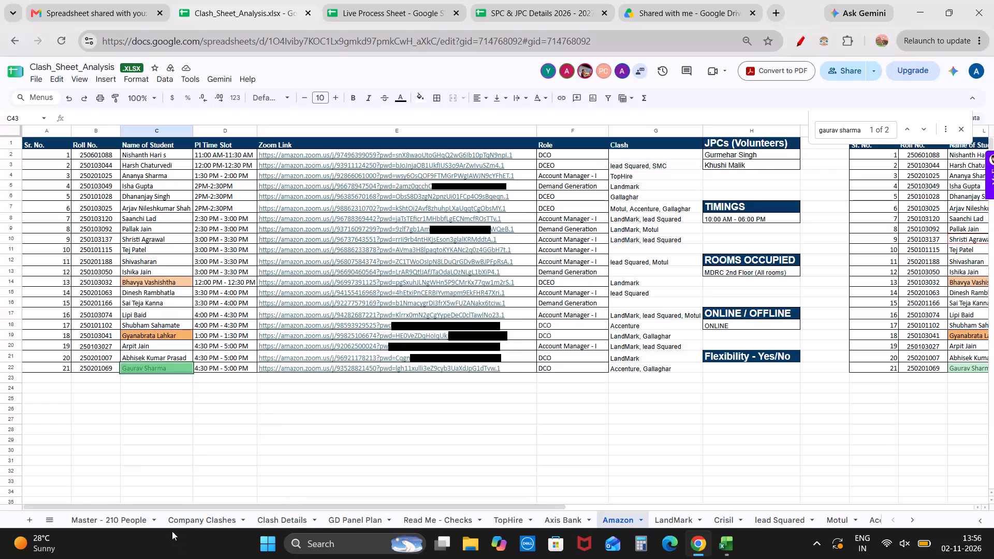
Open the Master - 210 People sheet and examine the top of the student list with its processes and PI timings.
click(105, 525)
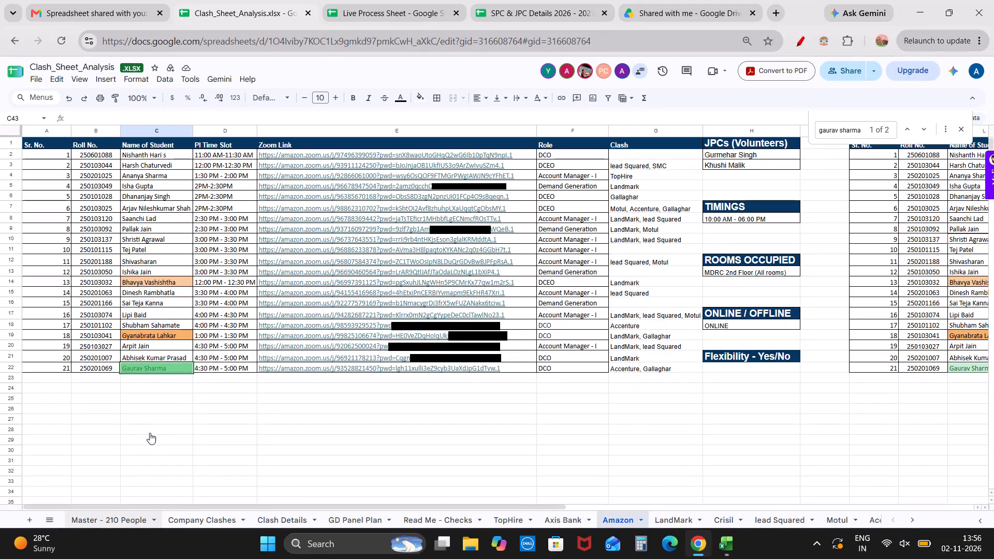
click(110, 521)
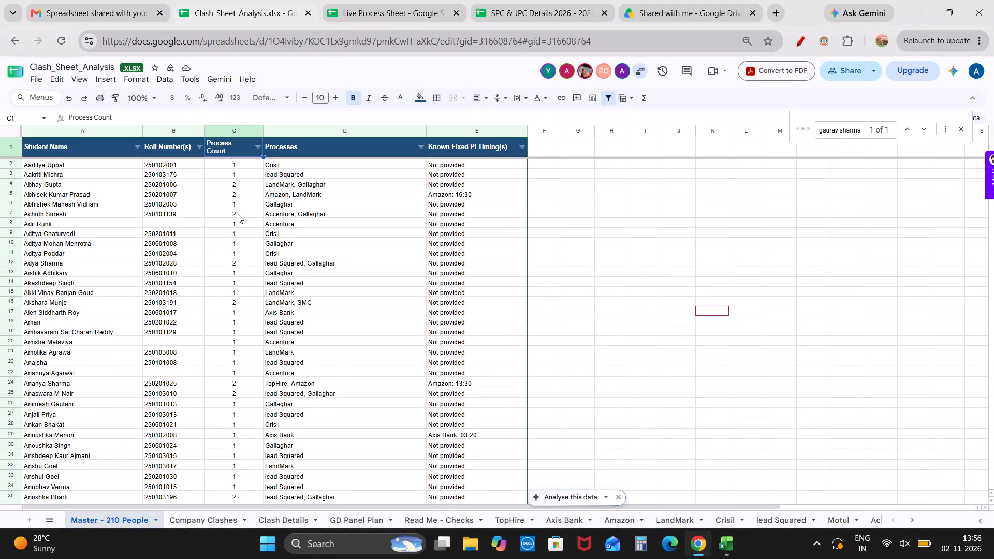
scroll(238, 214, up, 2)
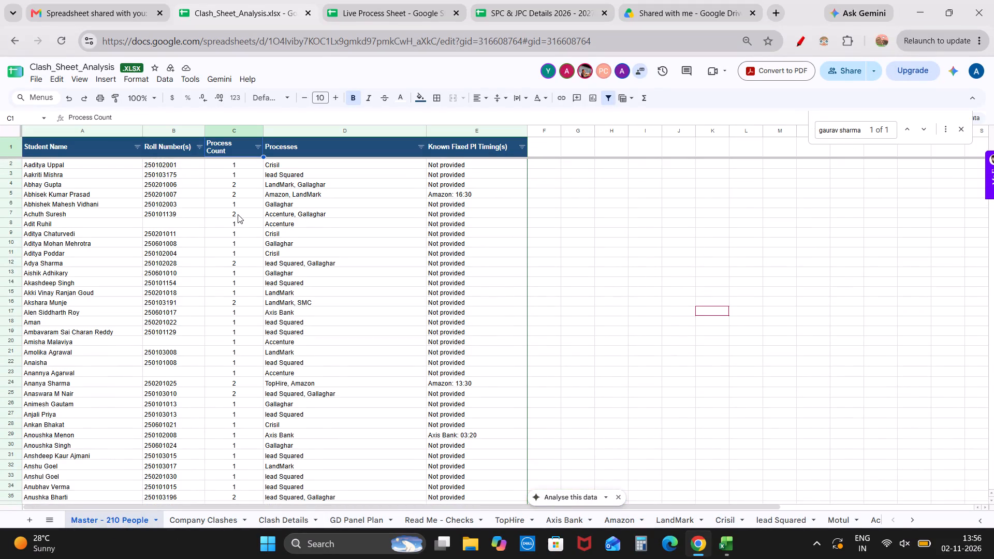
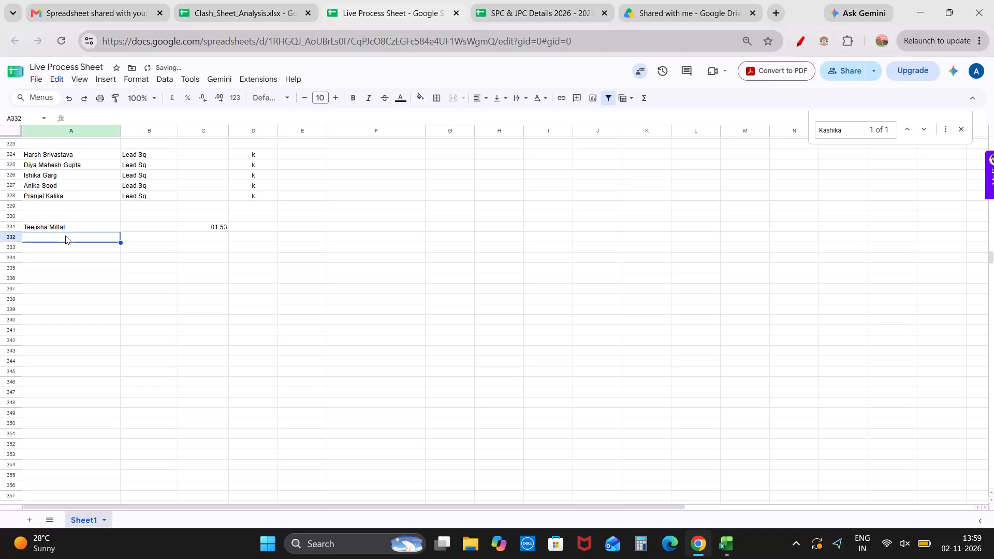
Log Kartik in row 332 of the Live Process Sheet with process SMC and time 01:59, and save the sheet.
text(Kartik)
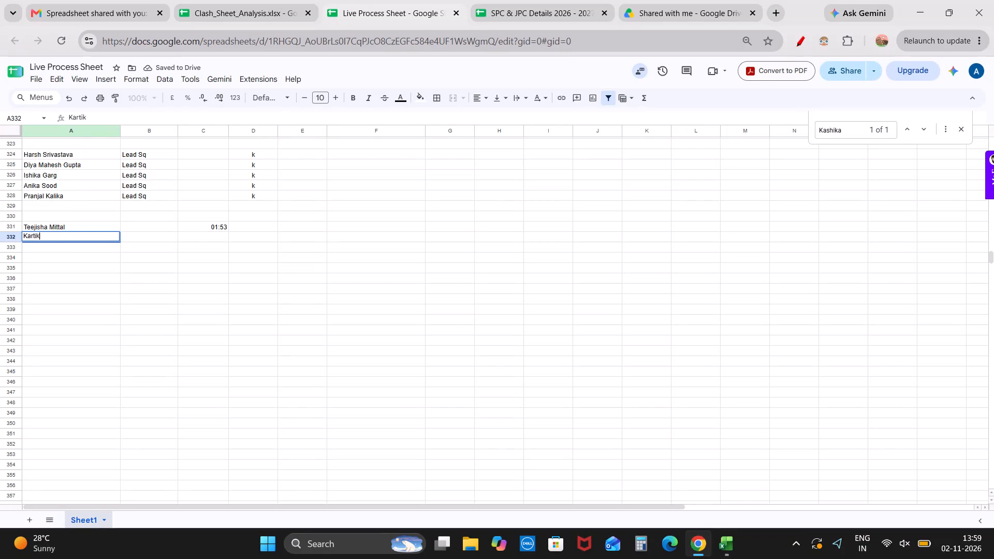
click(162, 235)
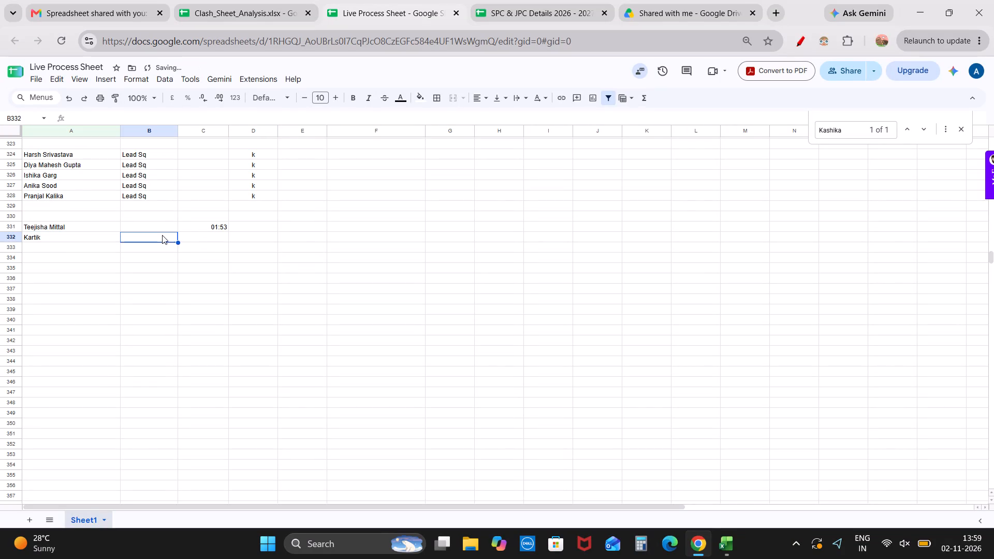
text(SMC)
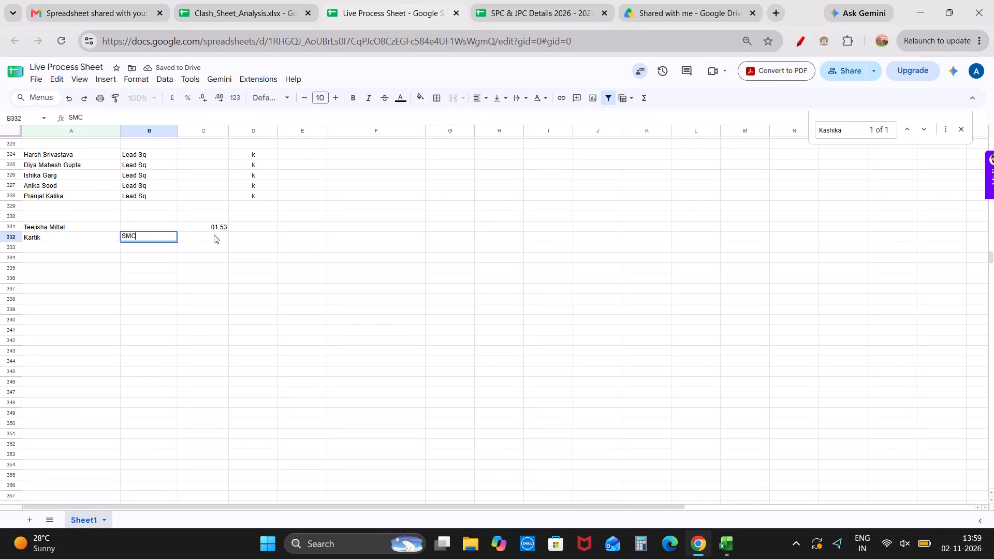
click(212, 239)
text(01)
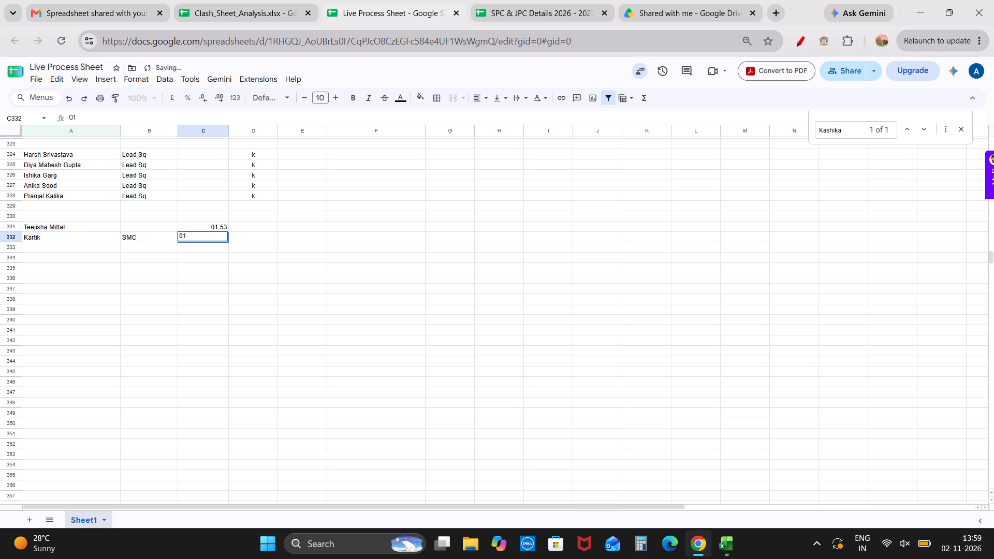
text(:59)
key(ctrl+s)
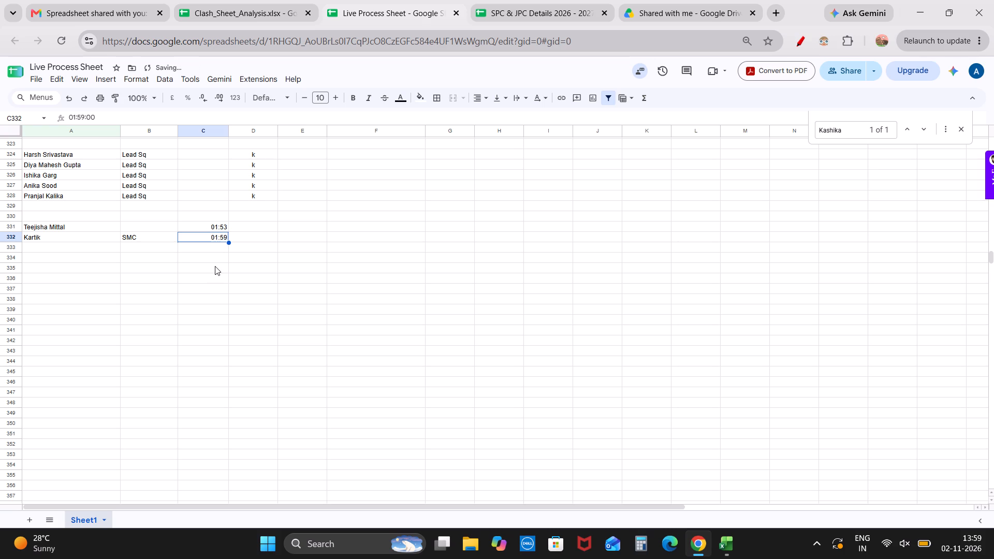
key(ctrl+s)
key(ctrl+s)
key(ctrl+s)
key(ctrl+s)
key(ctrl+s)
key(ctrl+s)
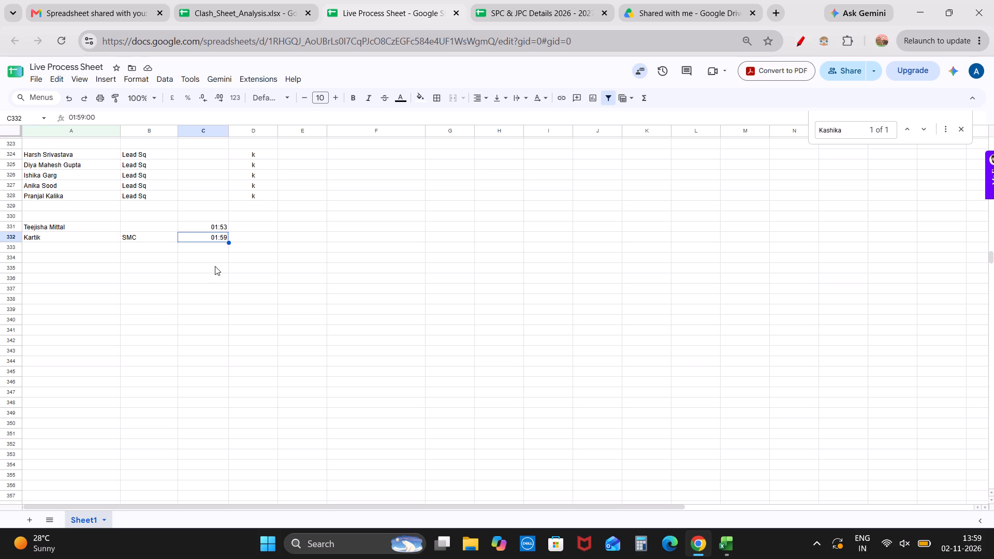
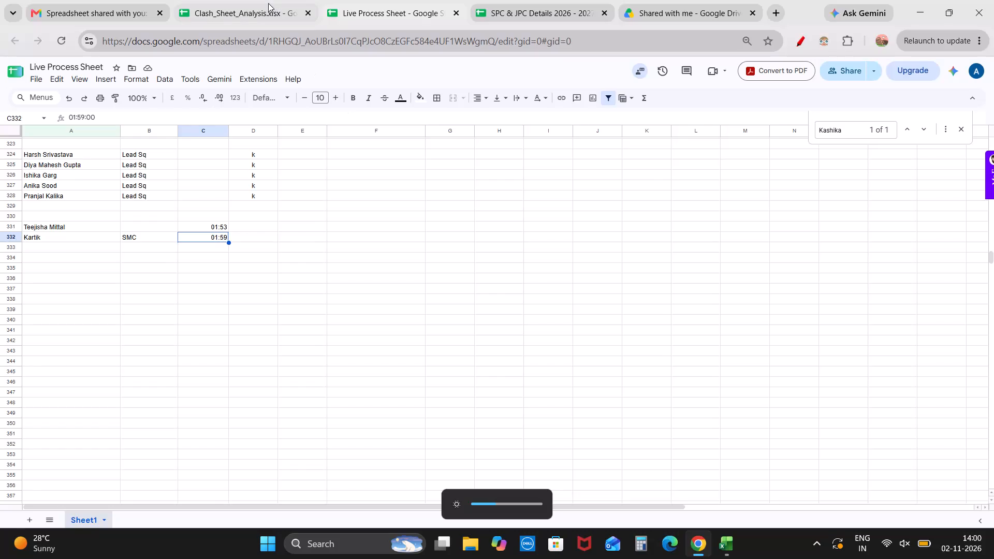
Search the Clash_Sheet_Analysis master list for Sankita and check her processes and fixed PI timing.
click(268, 3)
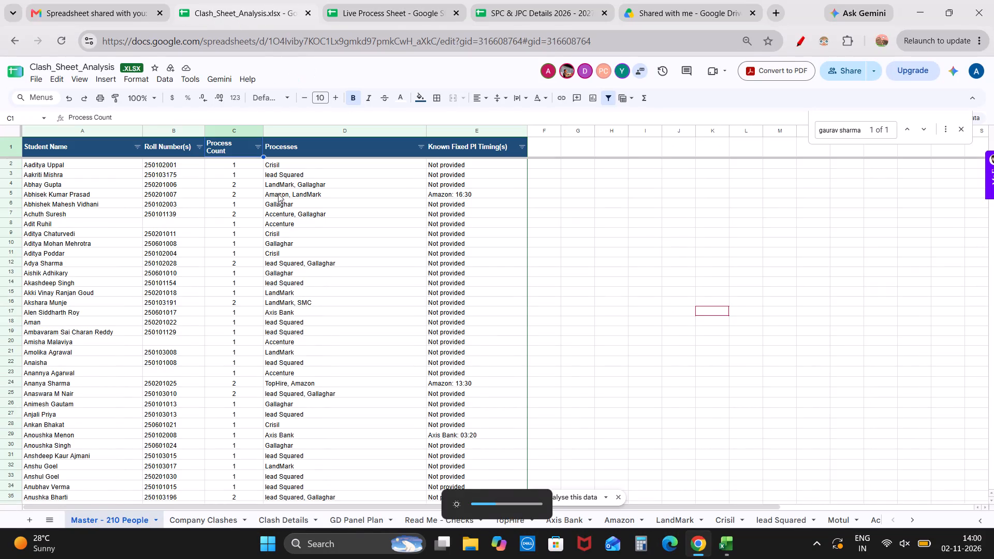
click(274, 411)
key(ctrl+s)
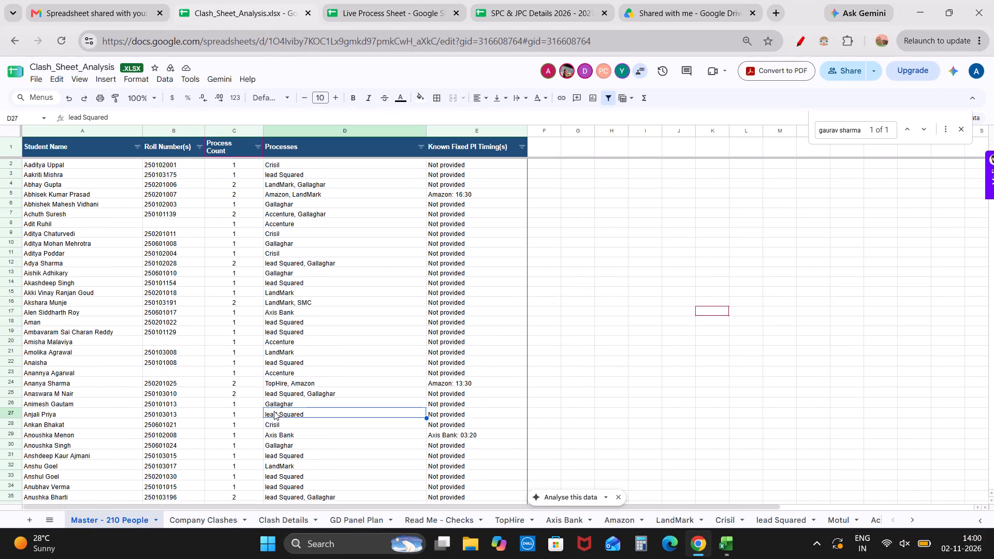
key(ctrl+f)
text(Sankita)
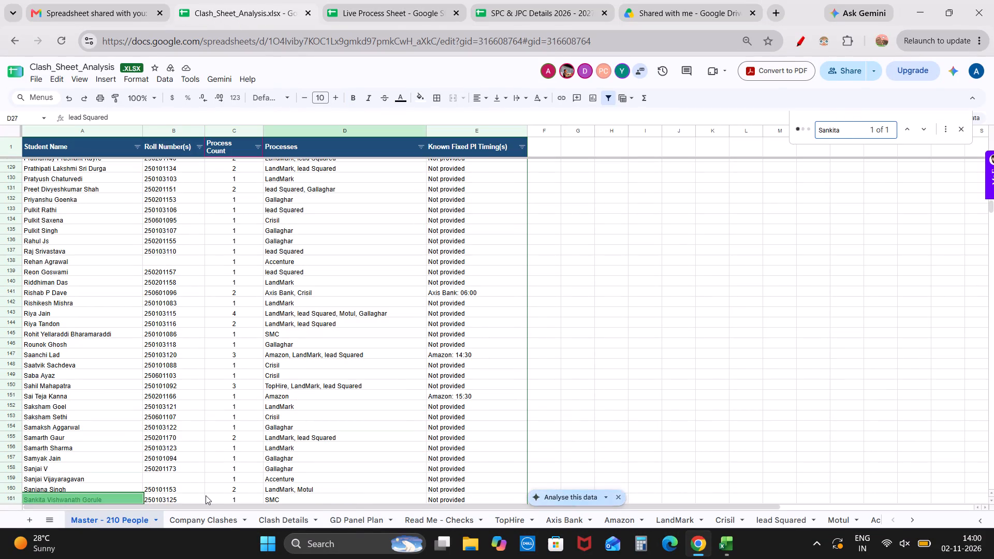
scroll(206, 495, down, 1)
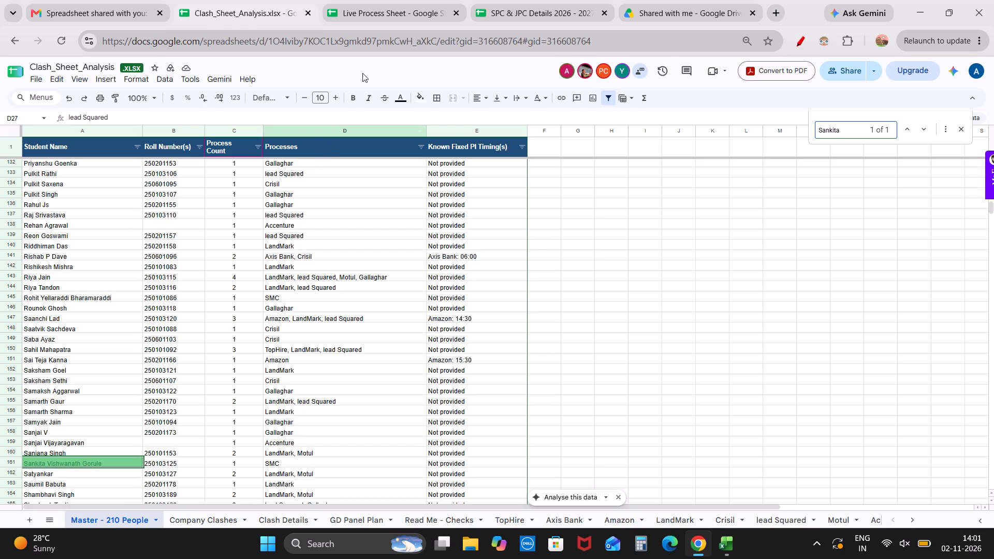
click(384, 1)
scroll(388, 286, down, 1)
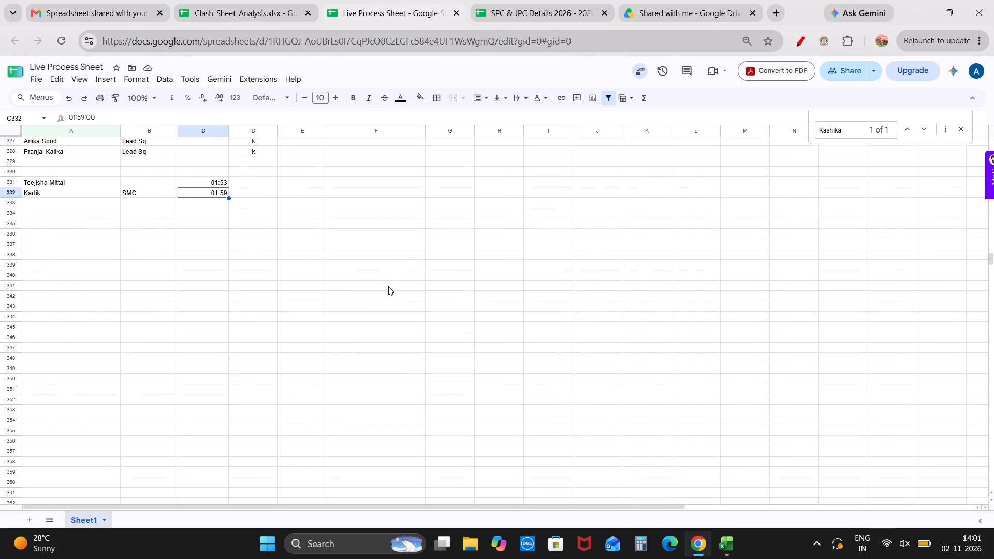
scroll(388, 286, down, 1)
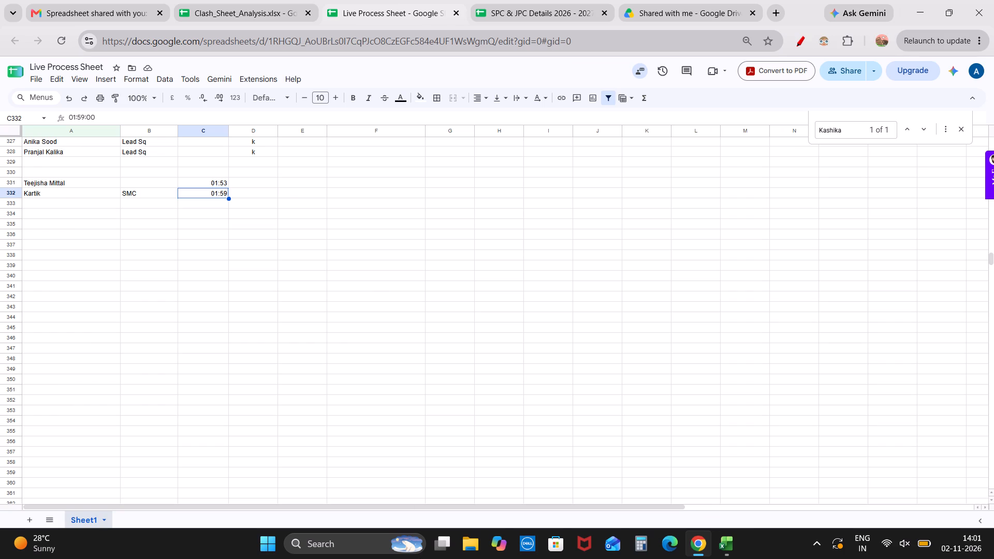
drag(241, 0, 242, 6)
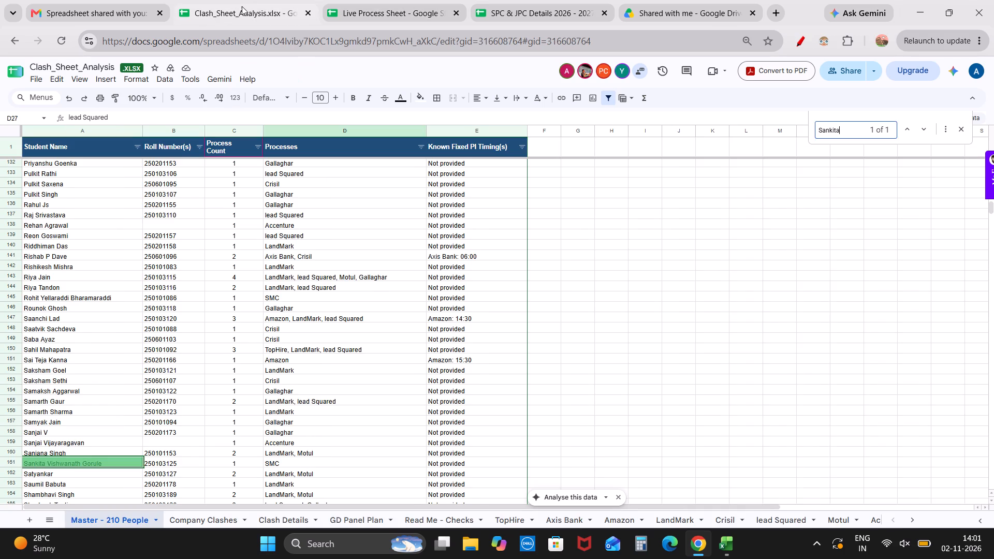
Move the Clash_Sheet_Analysis workbook into its own browser window and return to the Live Process Sheet.
drag(242, 6, 345, 111)
key(ctrl+f)
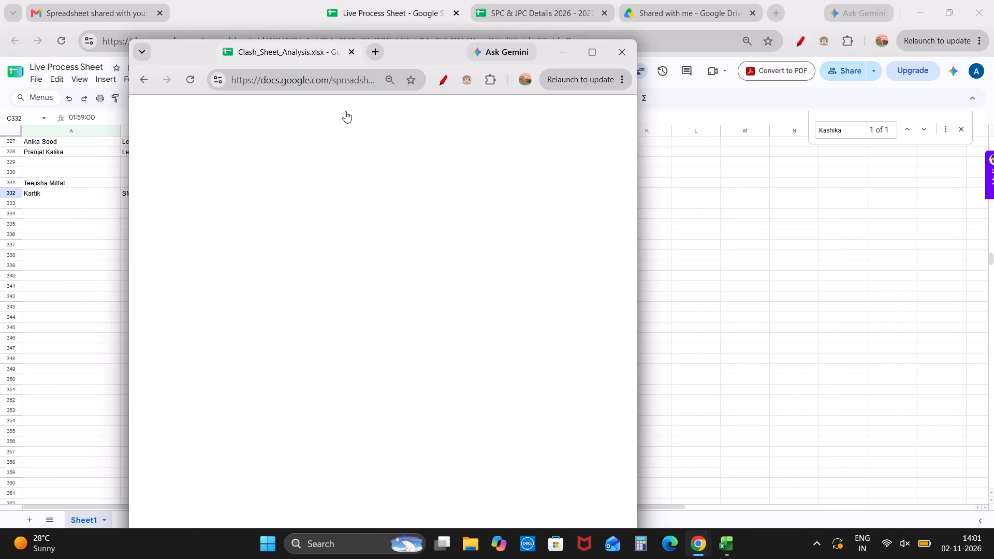
click(735, 209)
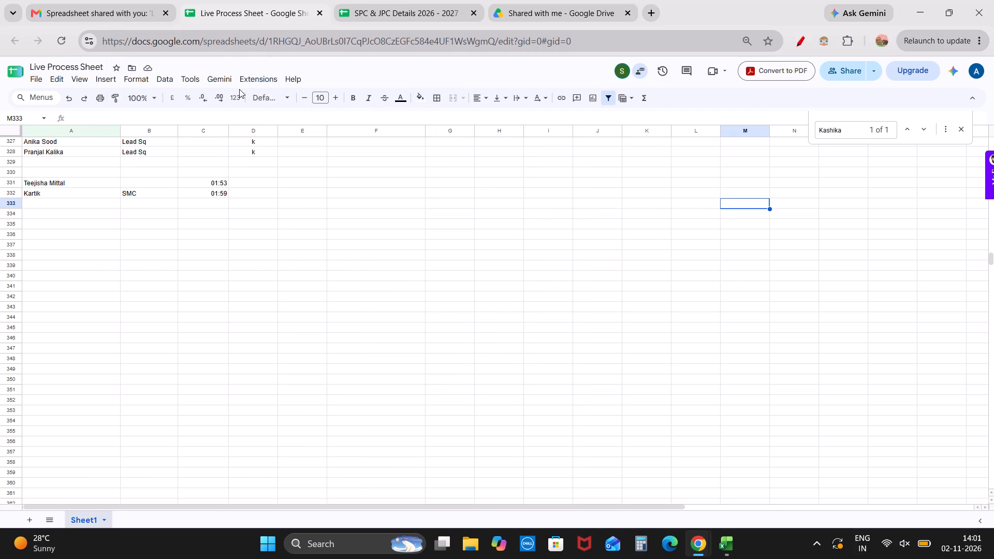
key(ctrl+Tab)
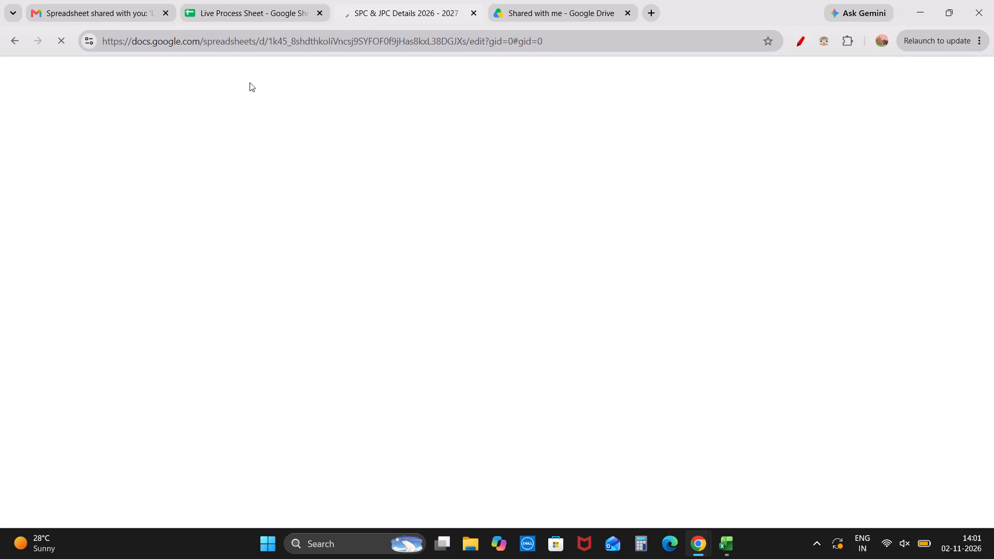
click(253, 21)
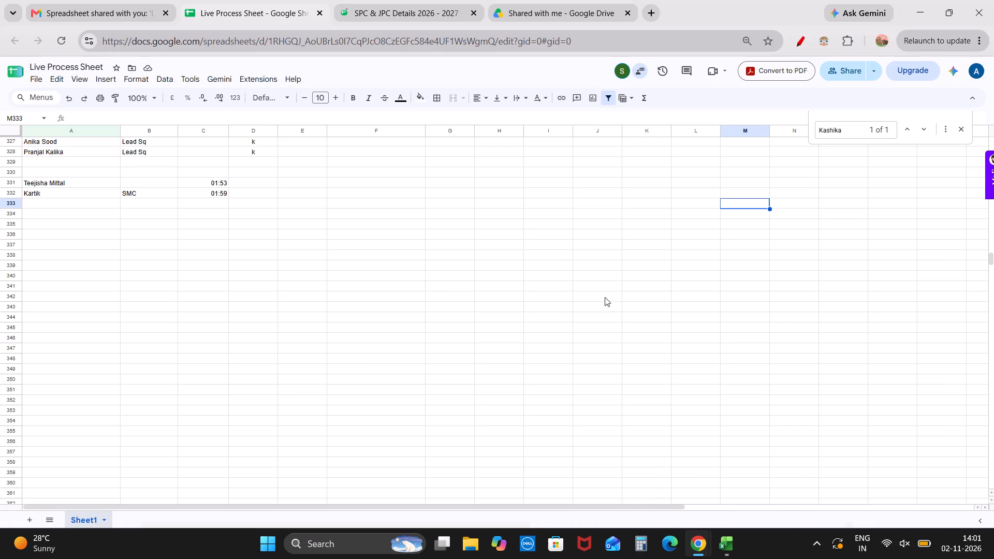
Open a new browser tab alongside the Live Process Sheet.
click(650, 12)
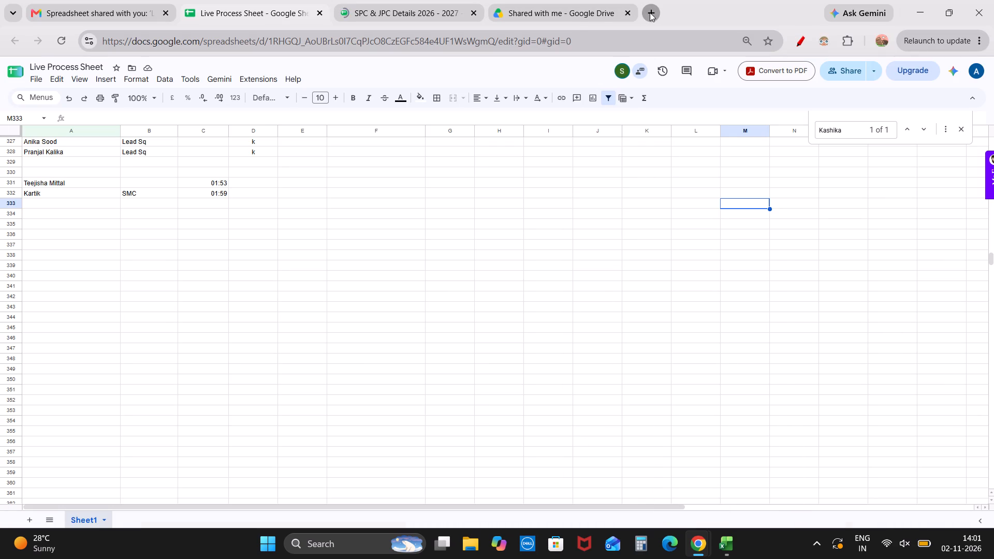
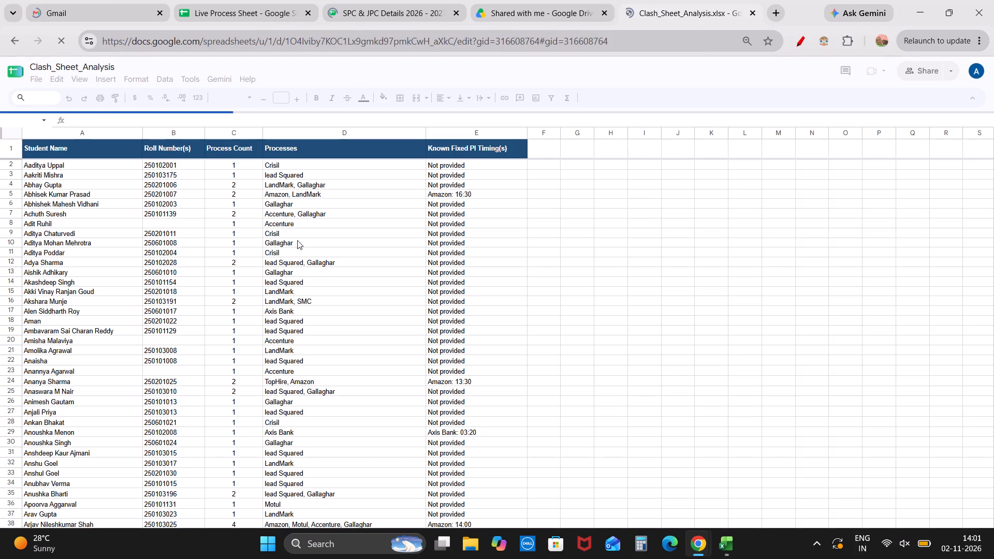
Search the Clash_Sheet_Analysis master list for the candidate's roll number and check the matching row's processes and fixed PI timing.
scroll(297, 240, up, 1)
scroll(286, 220, down, 1)
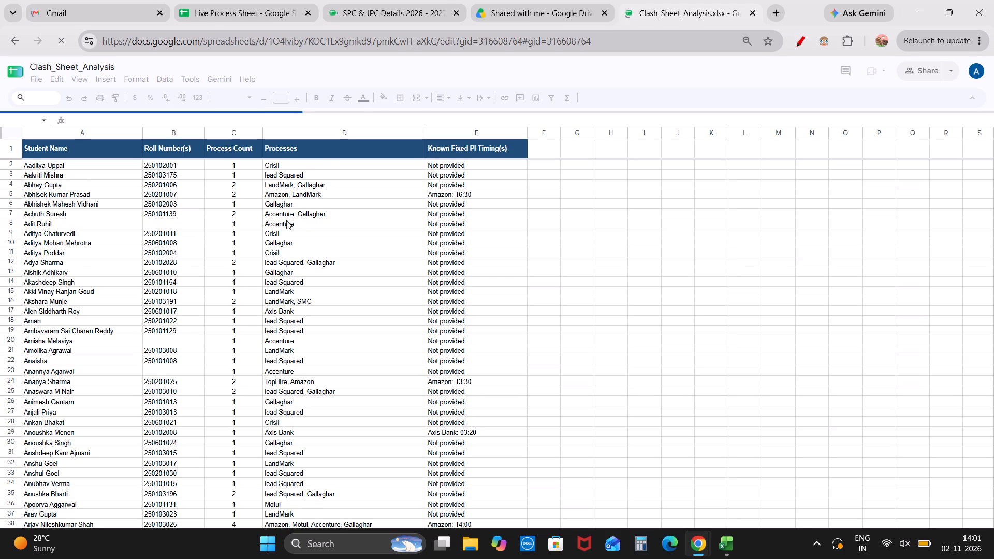
scroll(286, 220, down, 1)
click(285, 288)
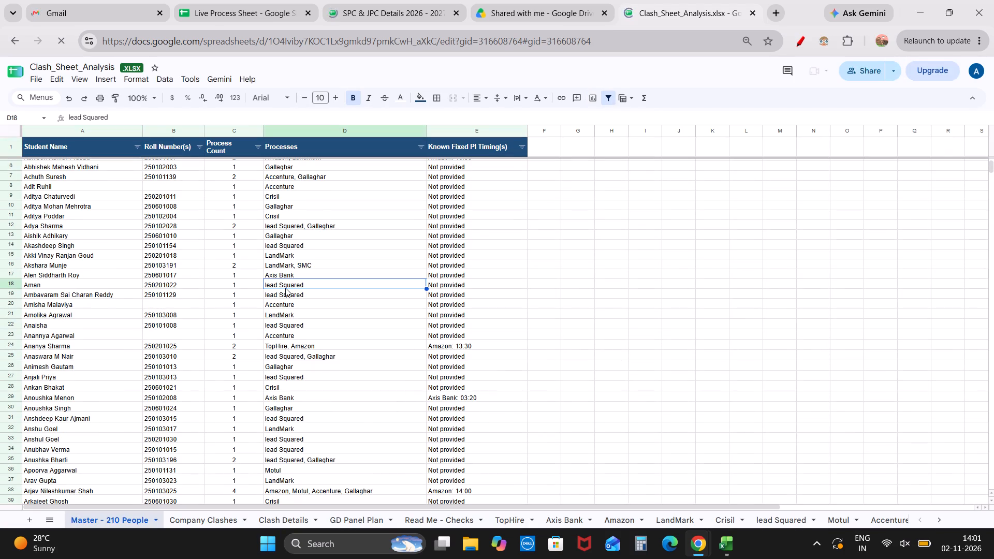
key(ctrl+f)
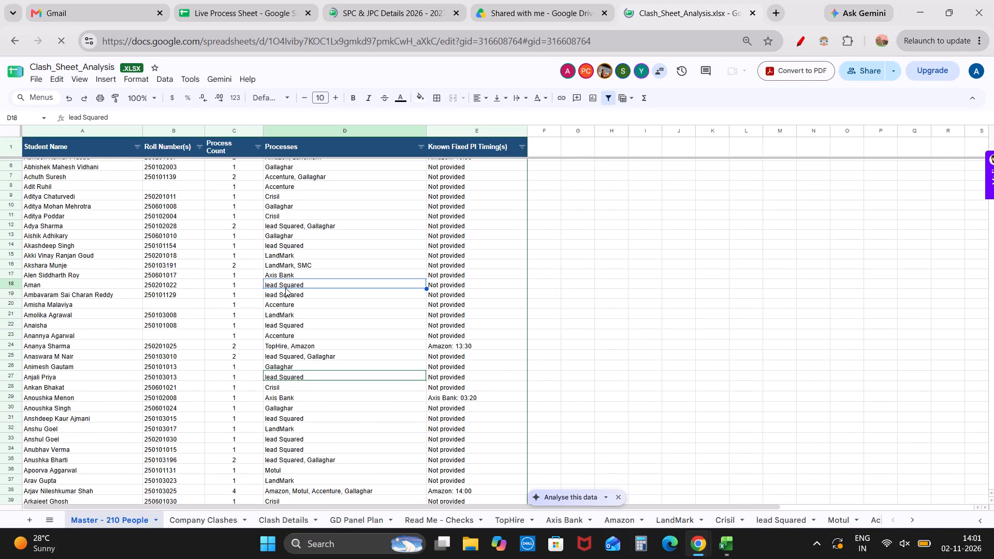
click(299, 317)
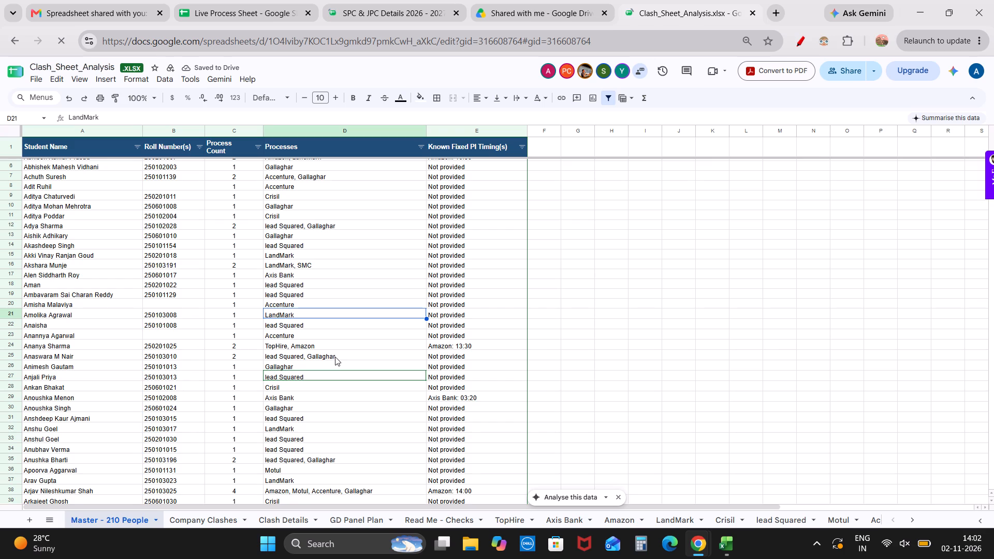
key(ctrl+f)
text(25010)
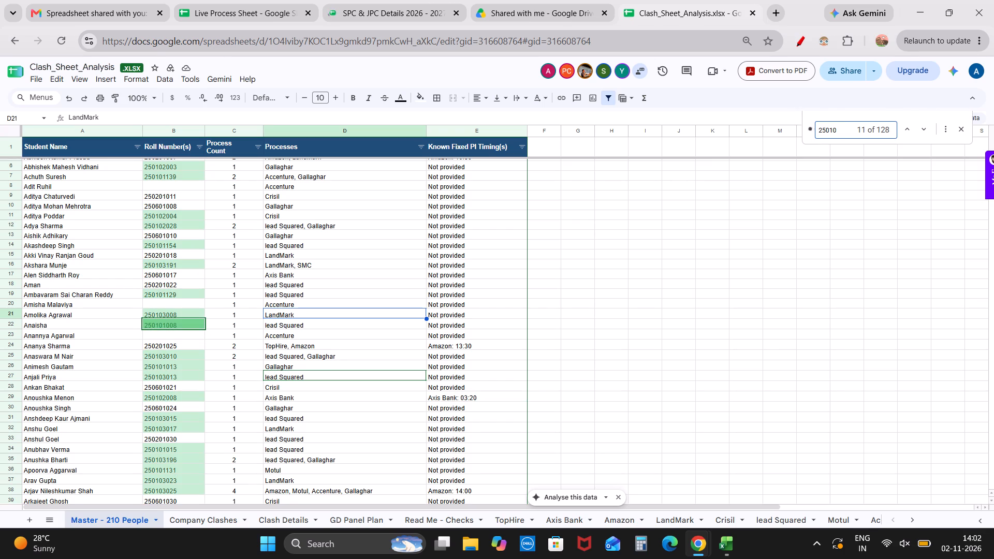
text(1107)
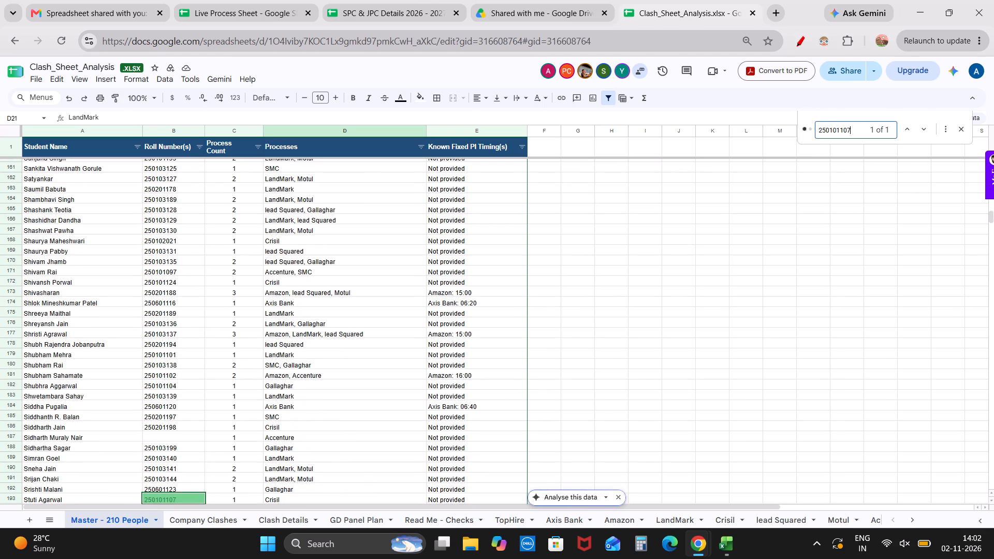
scroll(306, 366, down, 1)
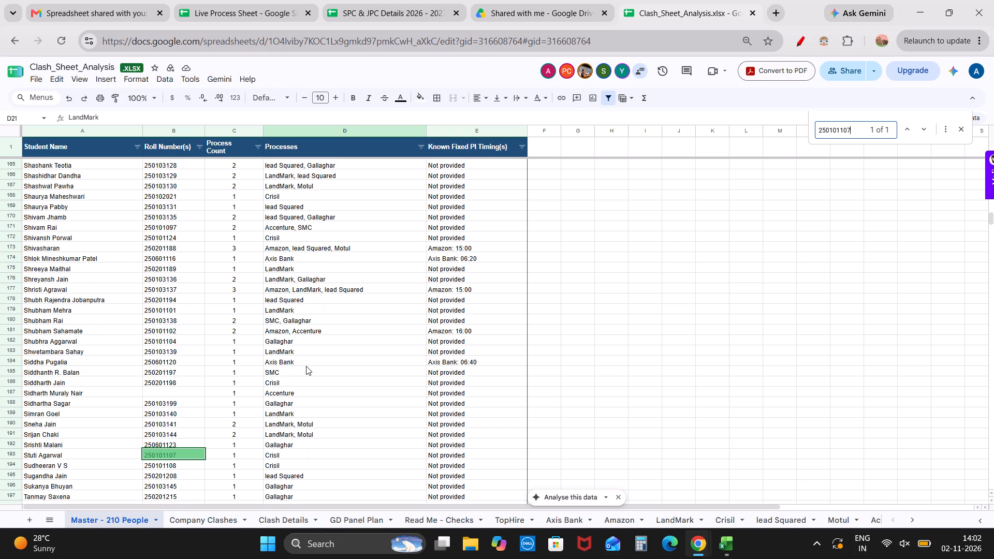
scroll(306, 366, up, 1)
key(ctrl+s)
scroll(306, 366, down, 1)
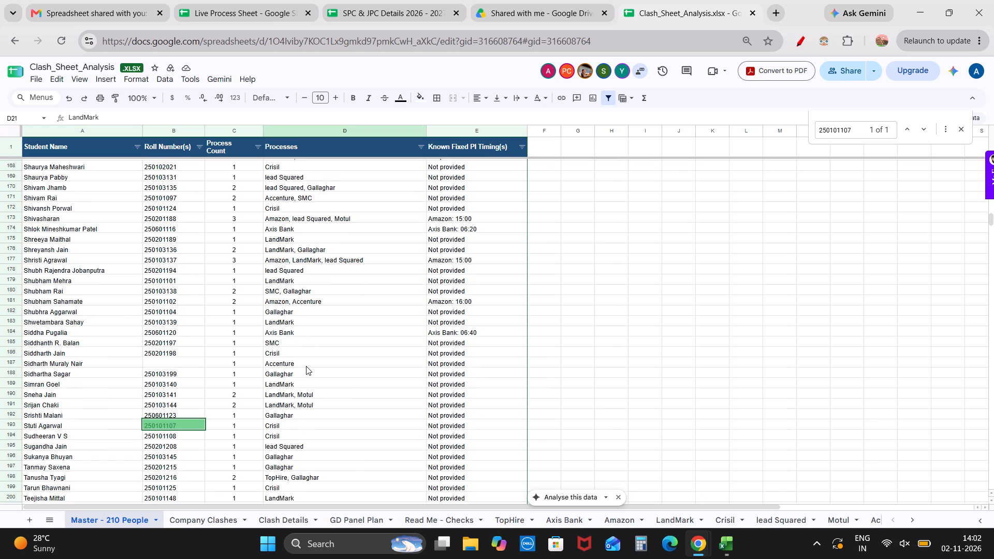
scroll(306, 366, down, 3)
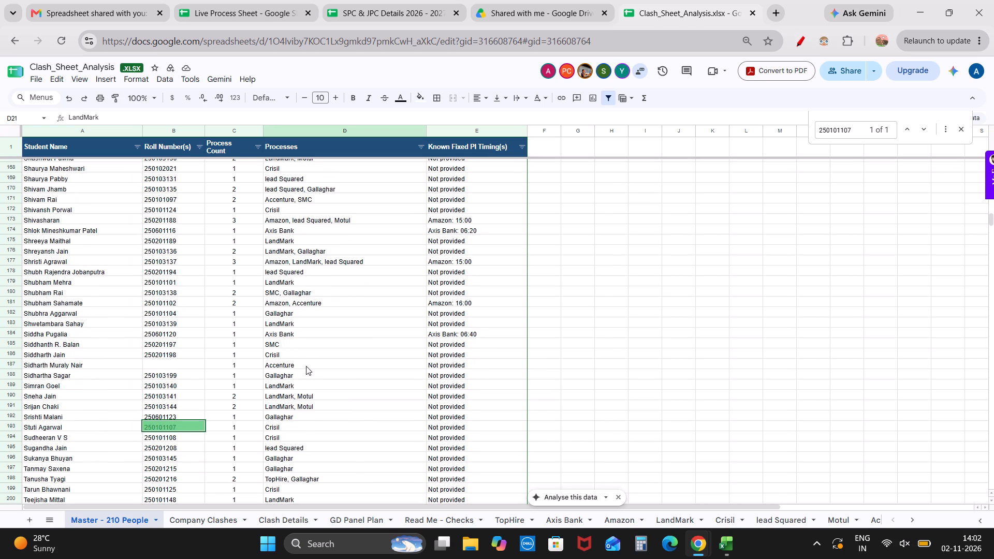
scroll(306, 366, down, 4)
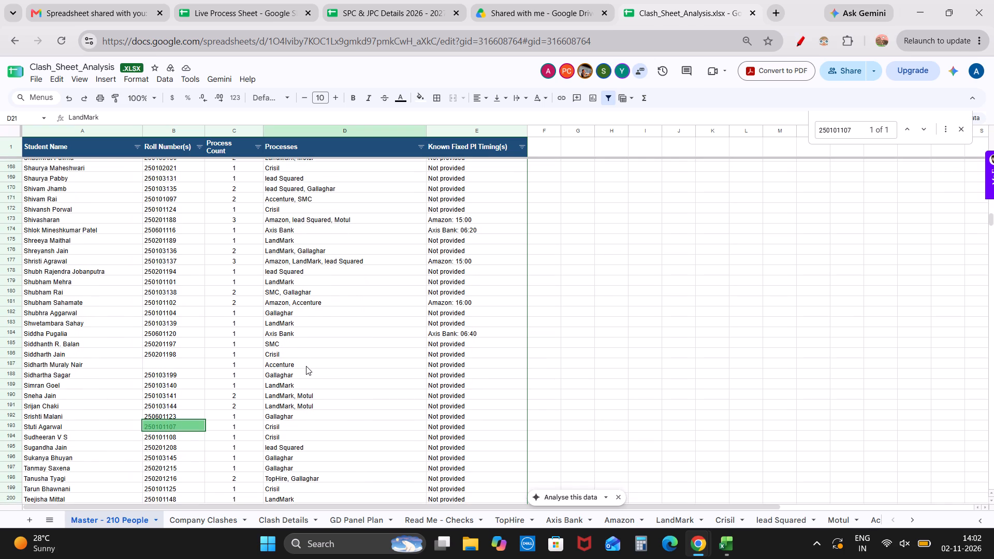
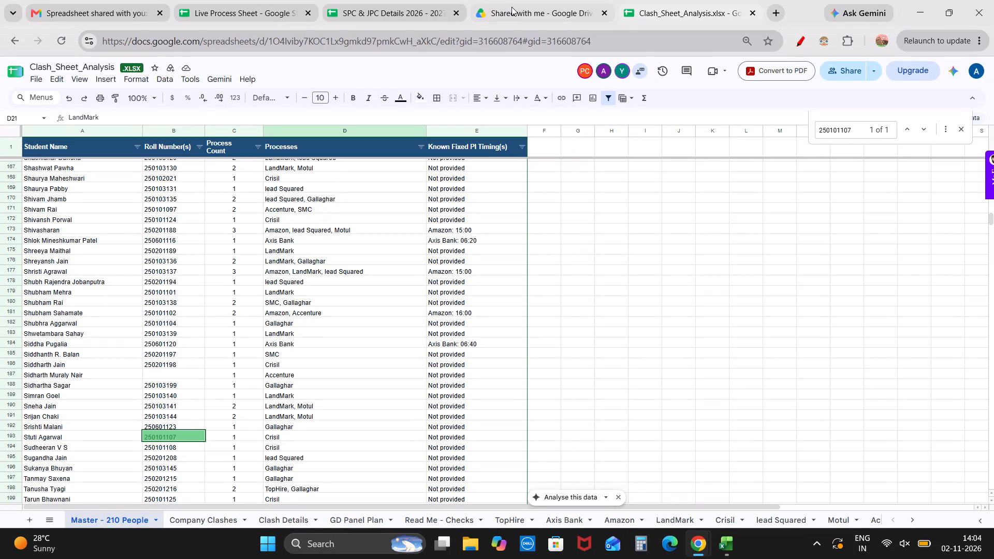
Reorder the open browser tabs so that Clash_Sheet_Analysis sits directly beside the Live Process Sheet.
click(286, 8)
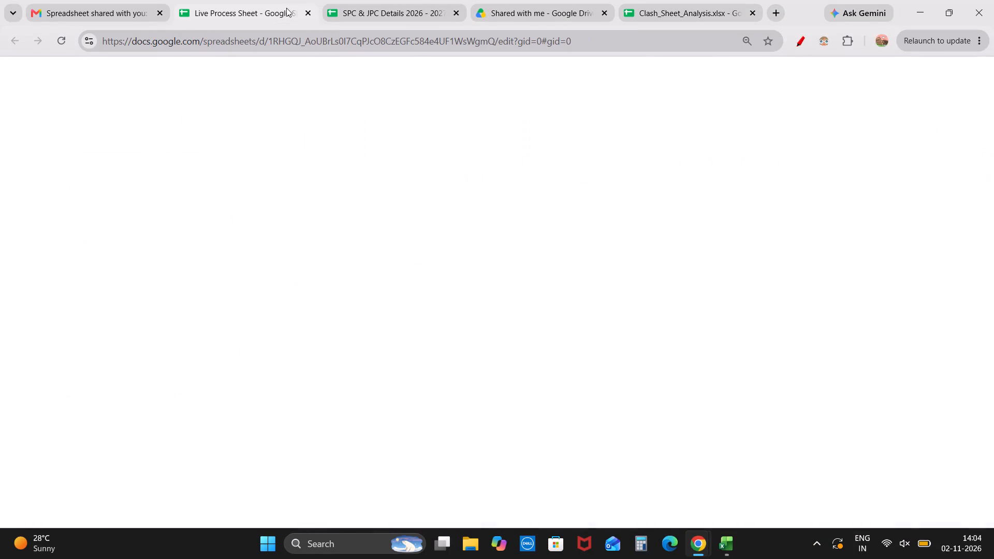
drag(652, 12, 379, 3)
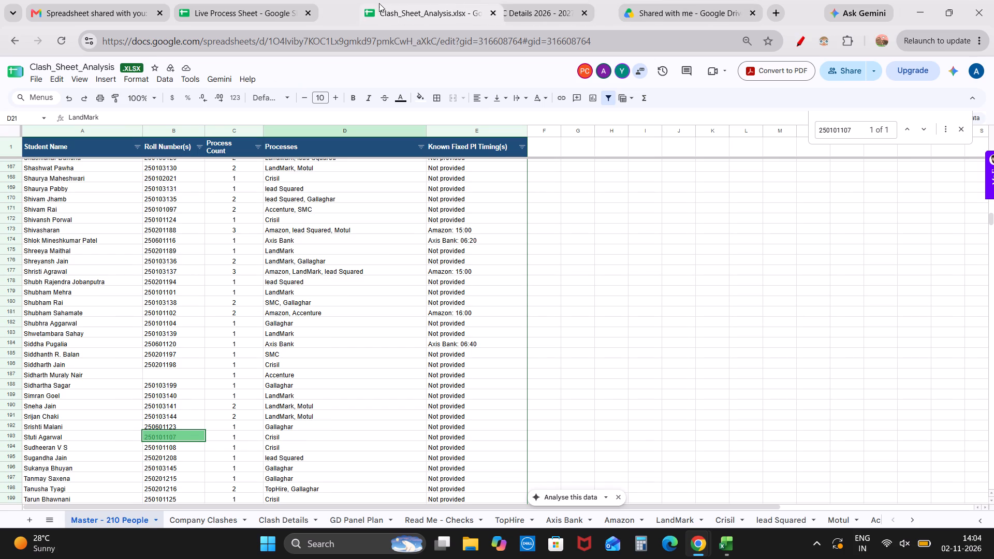
drag(379, 3, 375, 3)
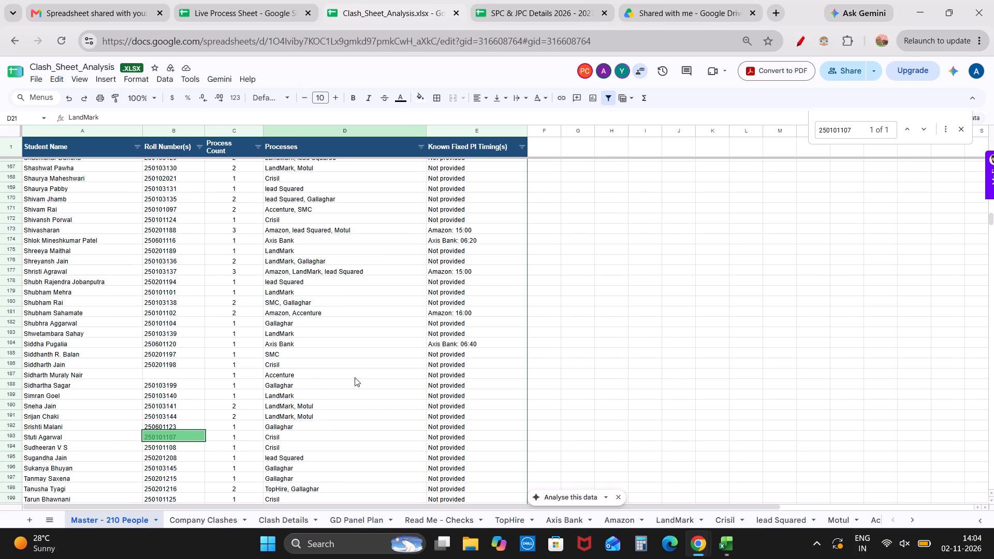
Close the roll number search in the Clash_Sheet_Analysis master list and return to browsing its rows.
click(954, 126)
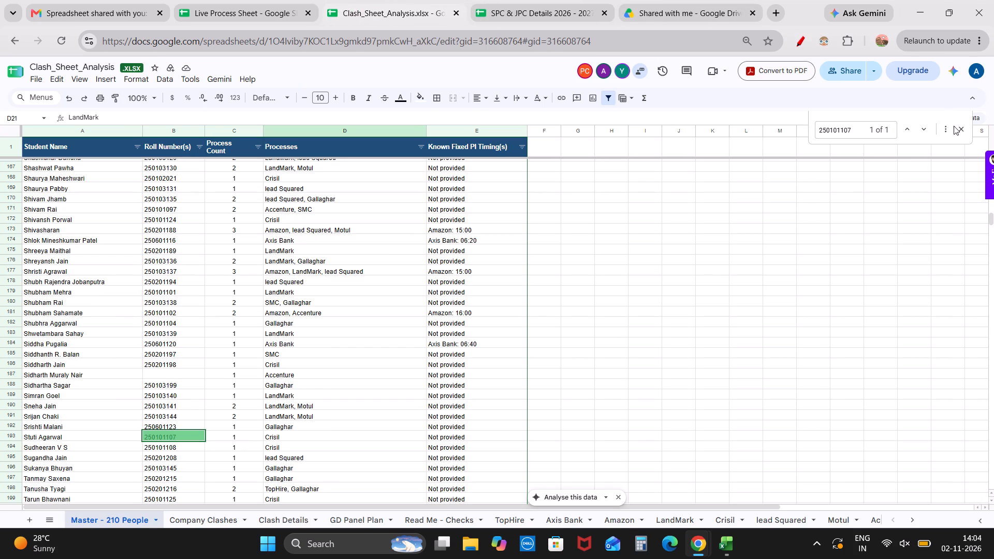
click(960, 128)
scroll(356, 304, up, 1)
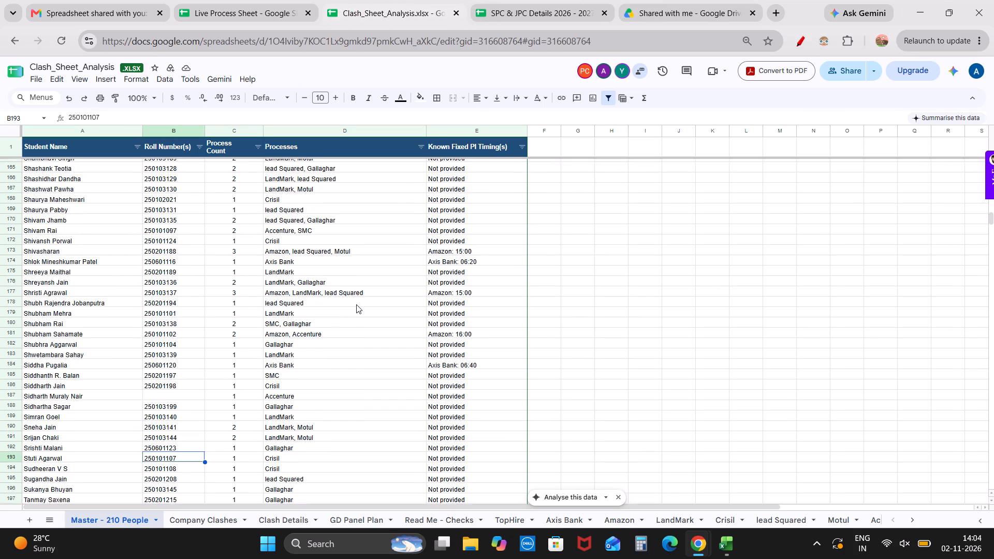
click(356, 304)
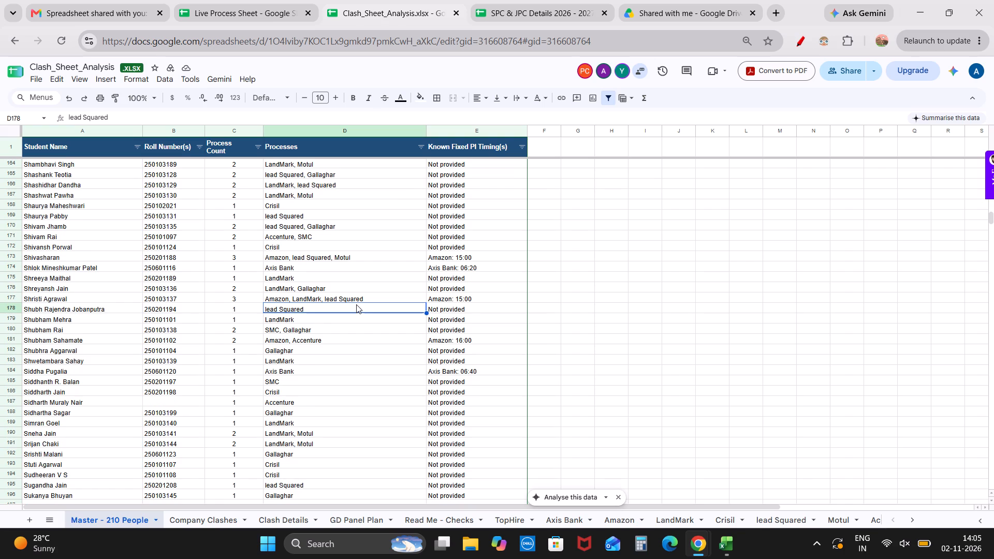
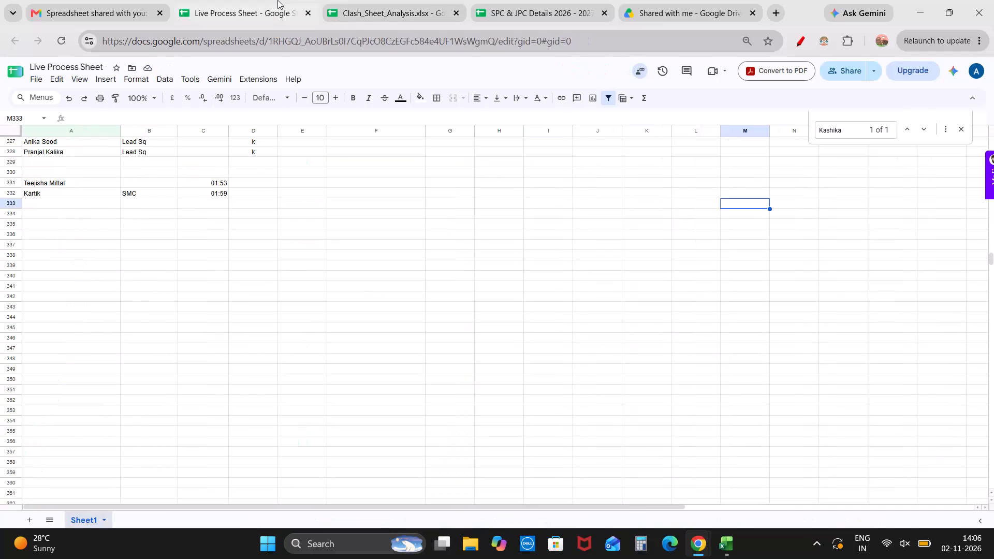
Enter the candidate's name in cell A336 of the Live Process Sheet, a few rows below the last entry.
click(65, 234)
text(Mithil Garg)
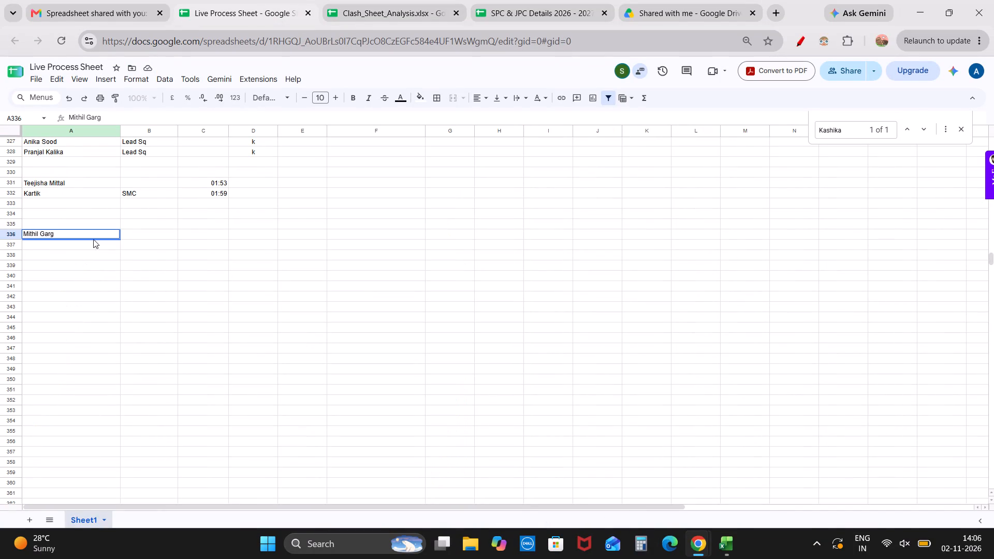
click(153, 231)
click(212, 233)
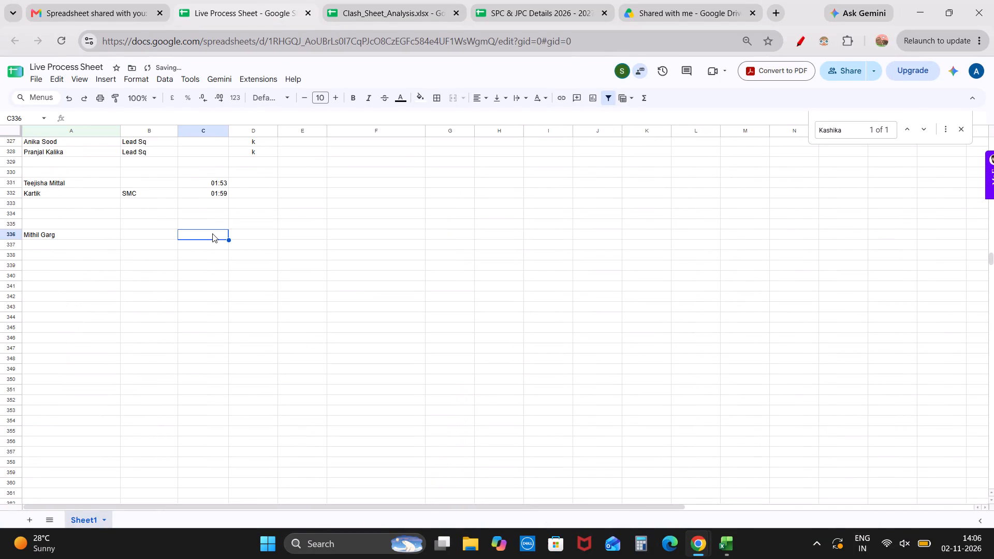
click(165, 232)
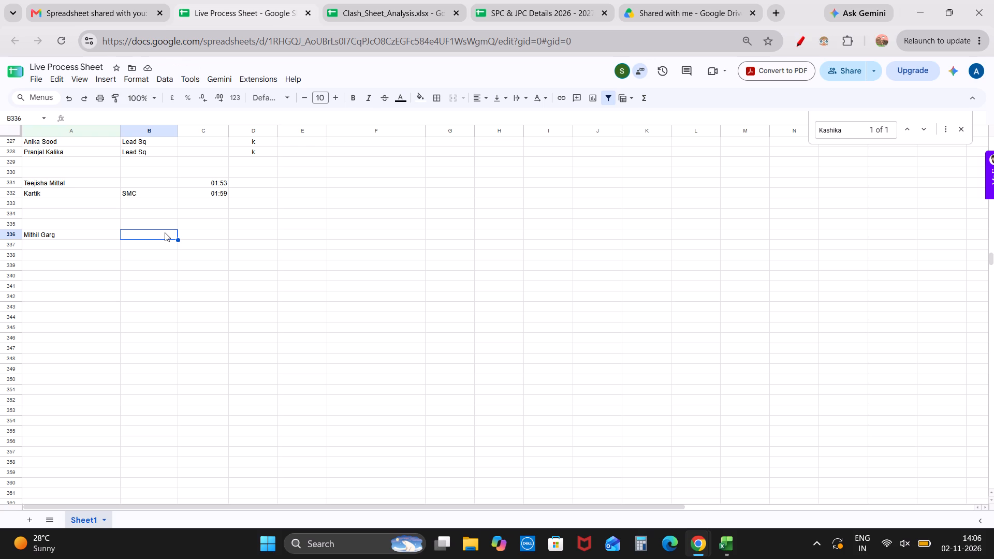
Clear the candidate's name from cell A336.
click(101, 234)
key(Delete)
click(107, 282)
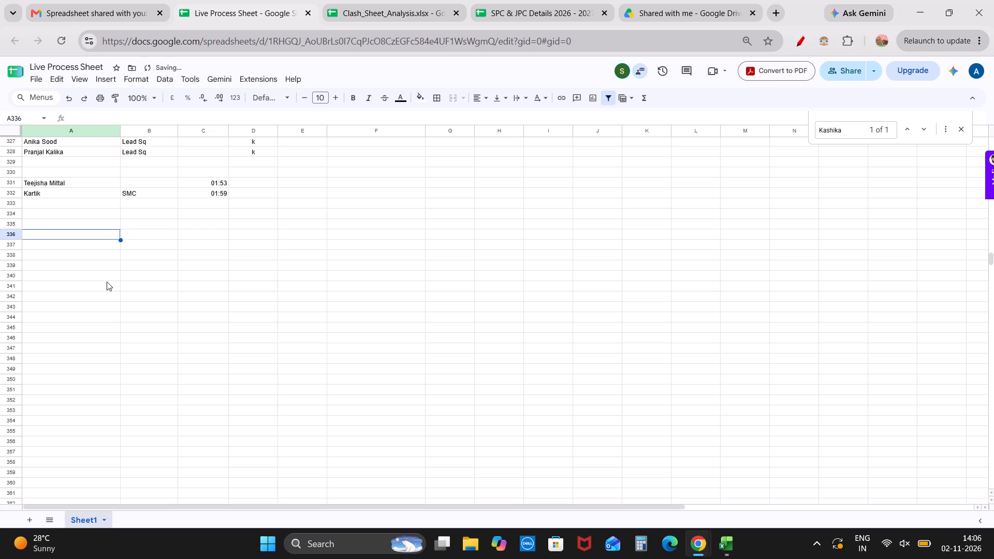
Save the Live Process Sheet.
key(ctrl+s)
key(ctrl+s)
key(ctrl+s)
key(ctrl+s)
key(ctrl+s)
key(ctrl+s)
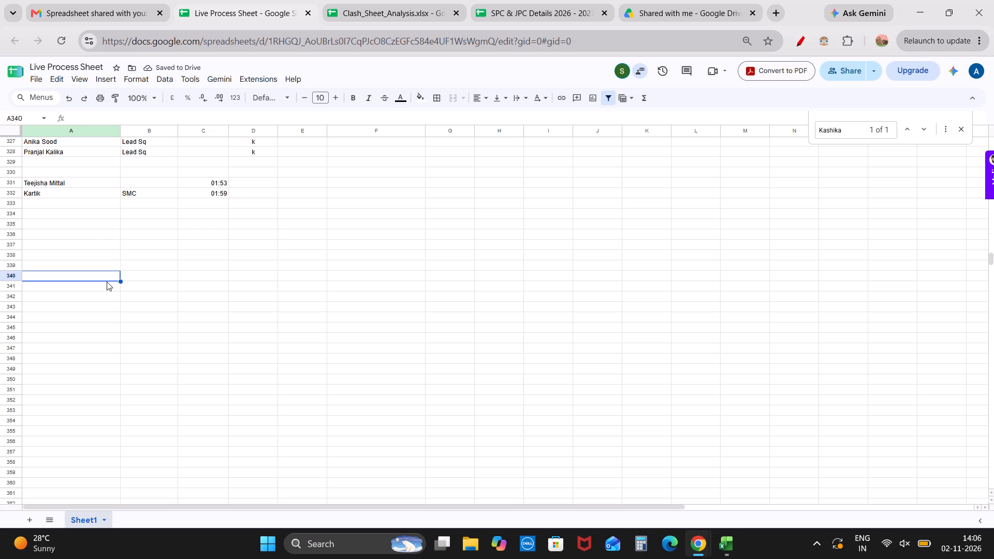
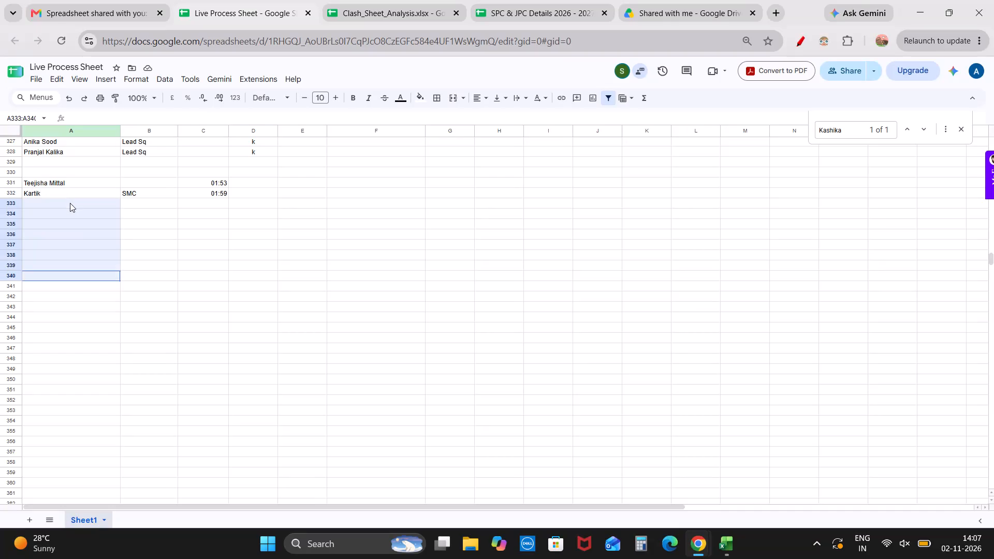
Log the candidate's name in row 333 with process Land Mark PI and a k mark in column D.
click(70, 203)
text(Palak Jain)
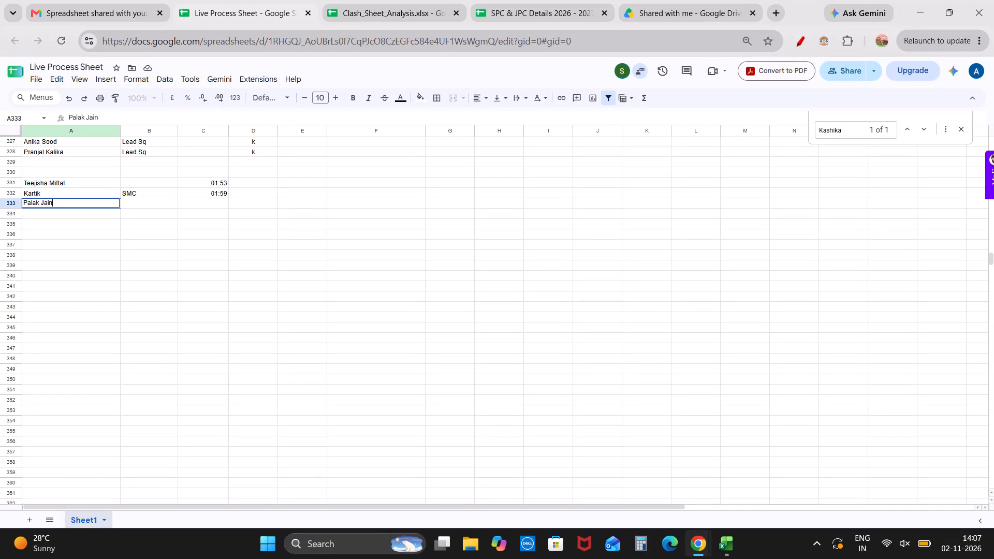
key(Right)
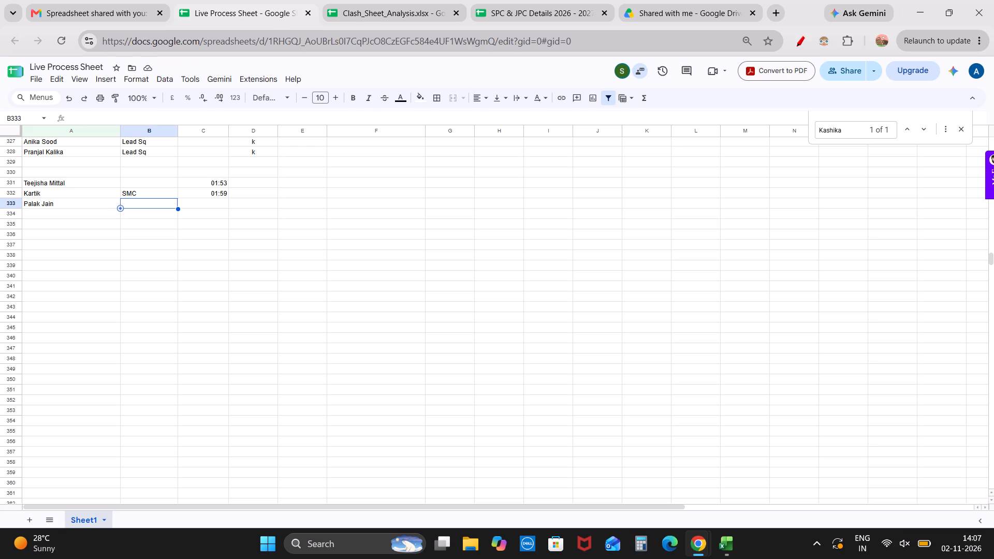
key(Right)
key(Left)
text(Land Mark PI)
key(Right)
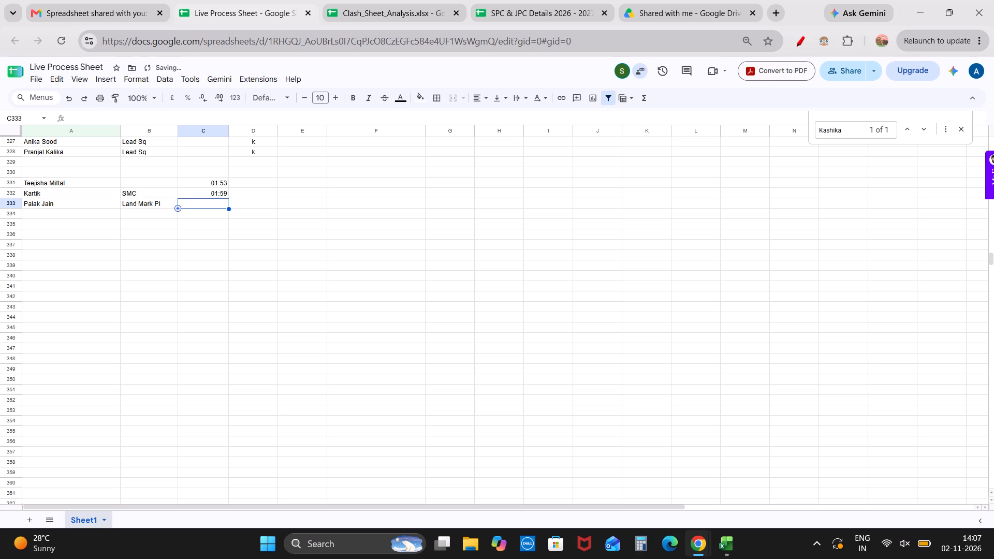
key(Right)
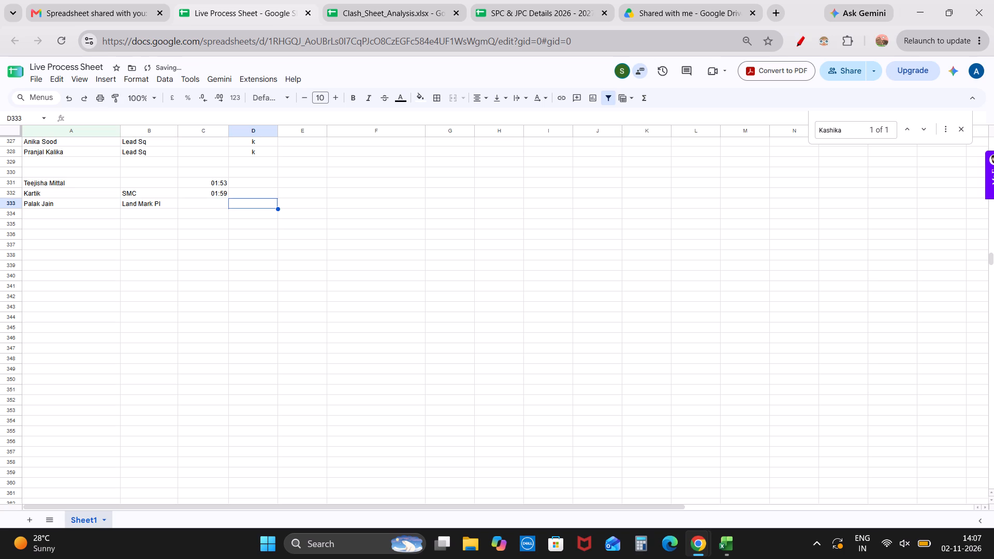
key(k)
Log the same candidate in row 334 with process Amazon and time 02:08, and save the sheet.
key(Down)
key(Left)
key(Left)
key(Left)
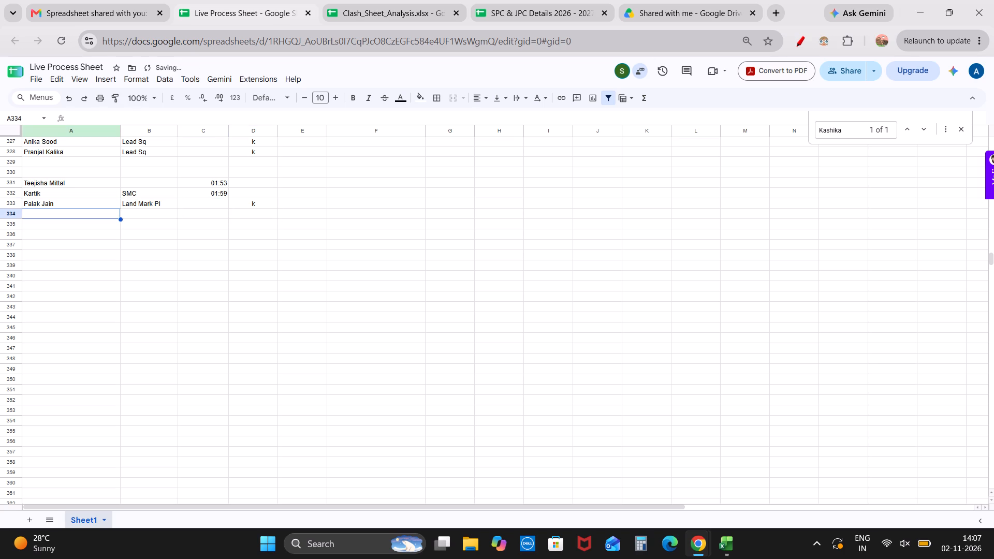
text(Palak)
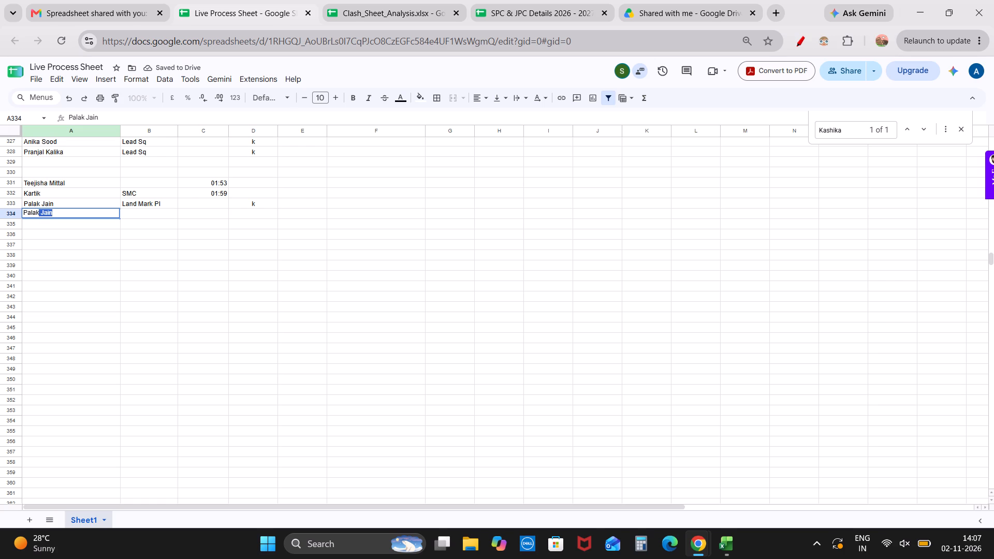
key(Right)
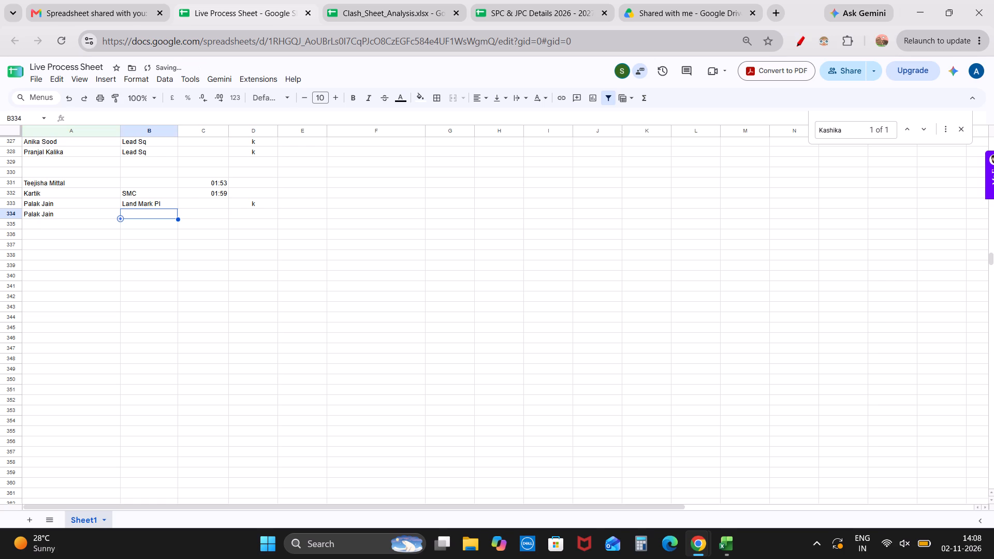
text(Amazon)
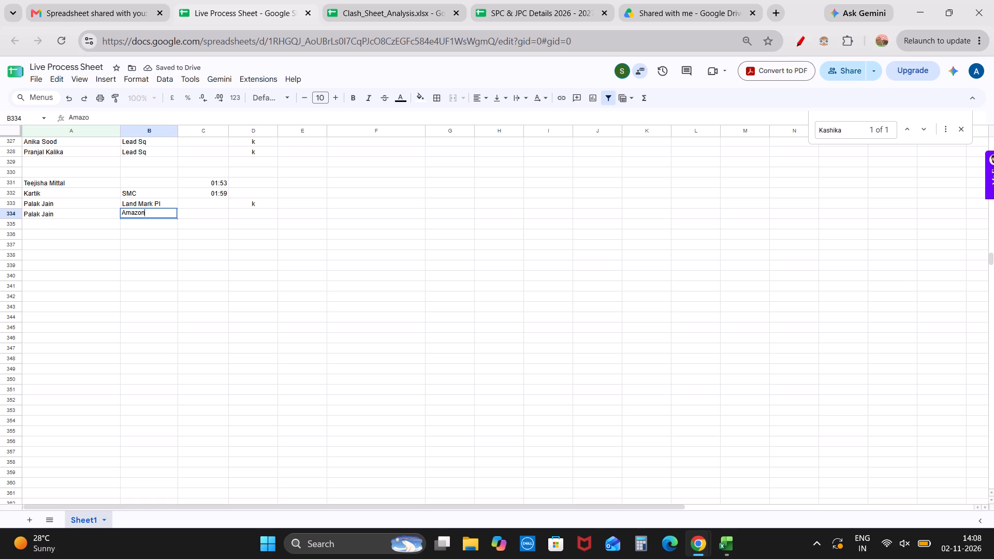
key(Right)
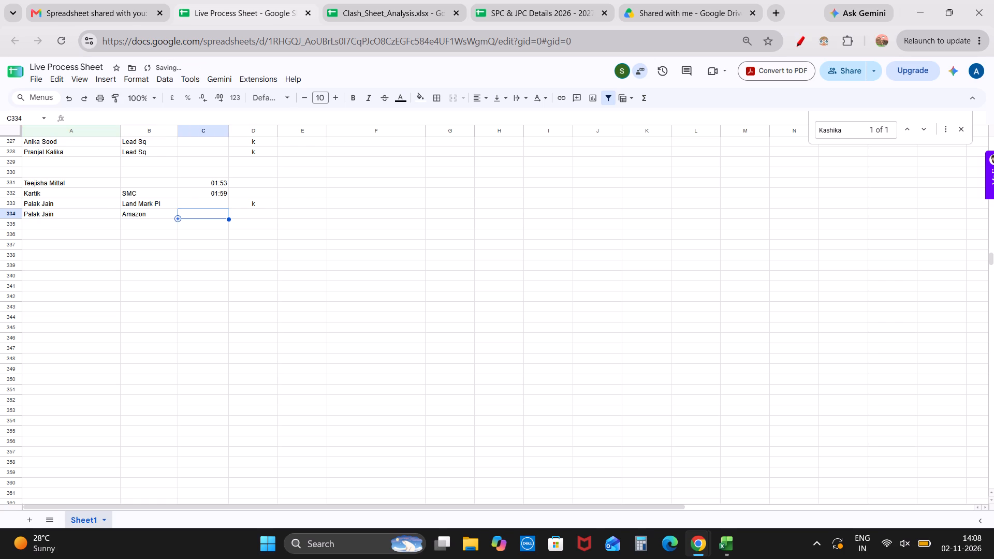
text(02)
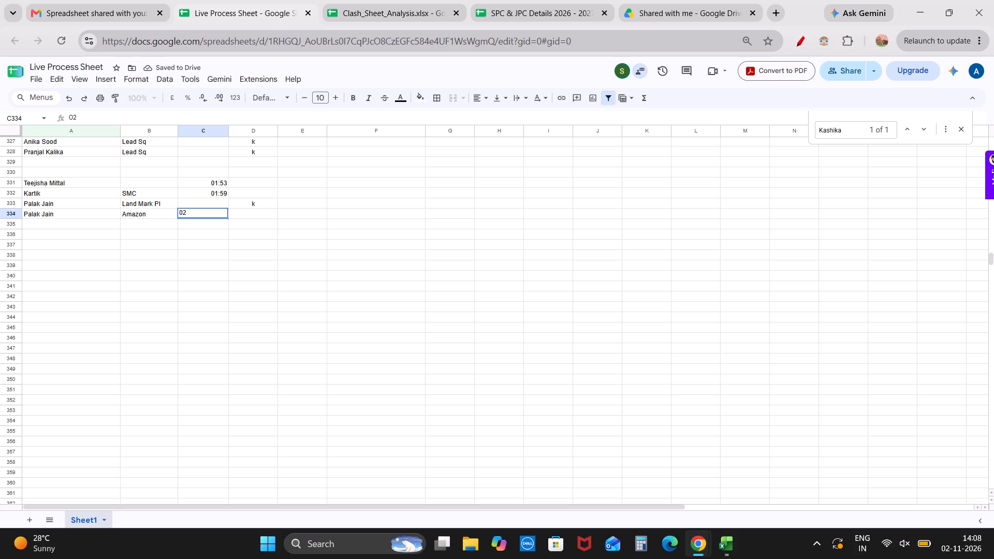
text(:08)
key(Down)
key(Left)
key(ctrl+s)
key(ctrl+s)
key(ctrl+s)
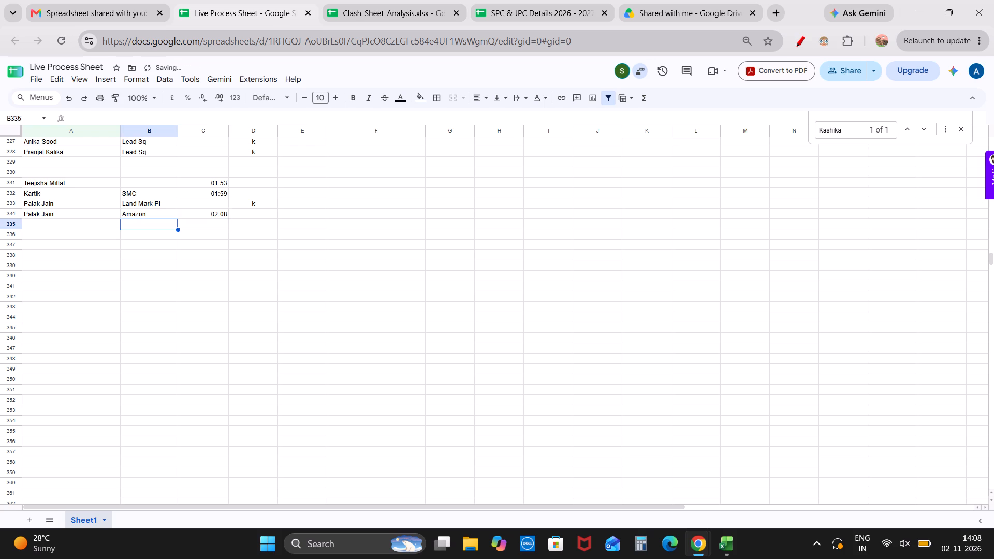
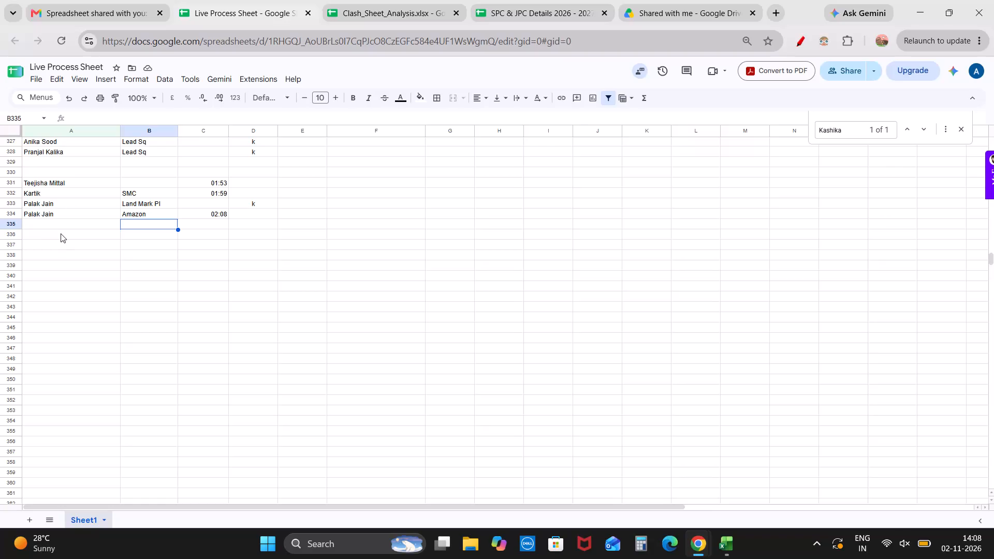
Enter the candidate's first name, Saanchi, in column A of row 336 in the Live Process Sheet.
click(61, 233)
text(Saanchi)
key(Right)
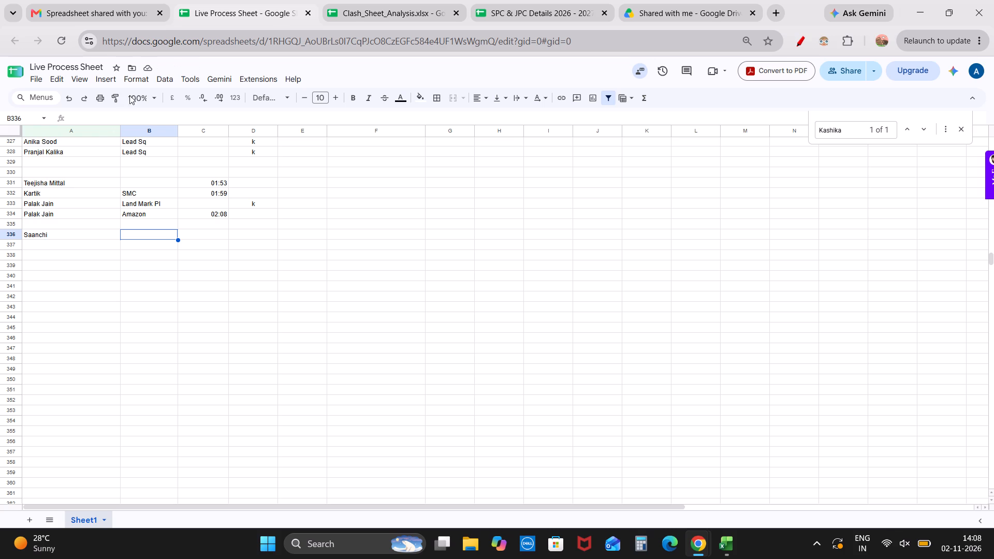
Look up the candidate in the Amazon sheet of Clash_Sheet_Analysis and add the surname to the name in row 336 of the Live Process Sheet.
click(374, 3)
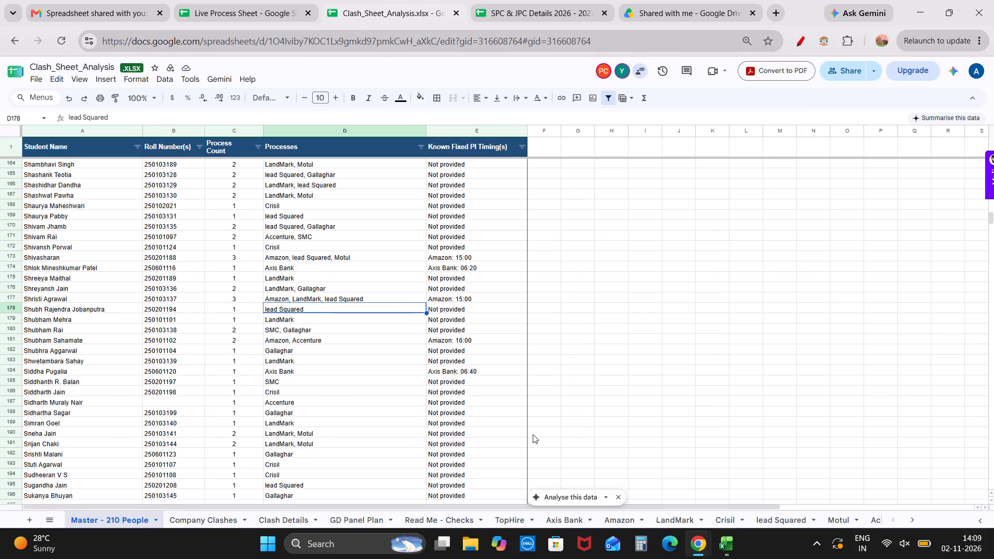
click(616, 521)
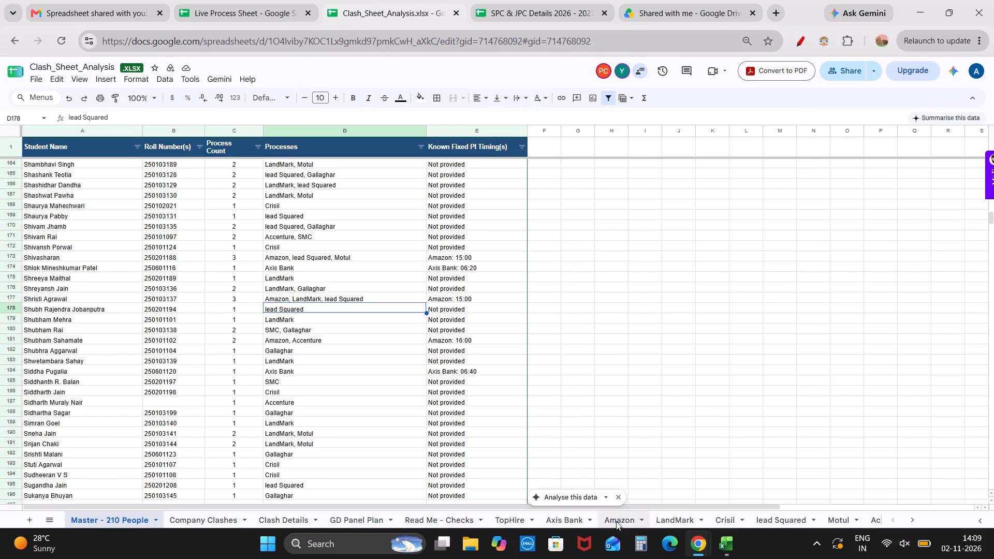
scroll(592, 411, up, 1)
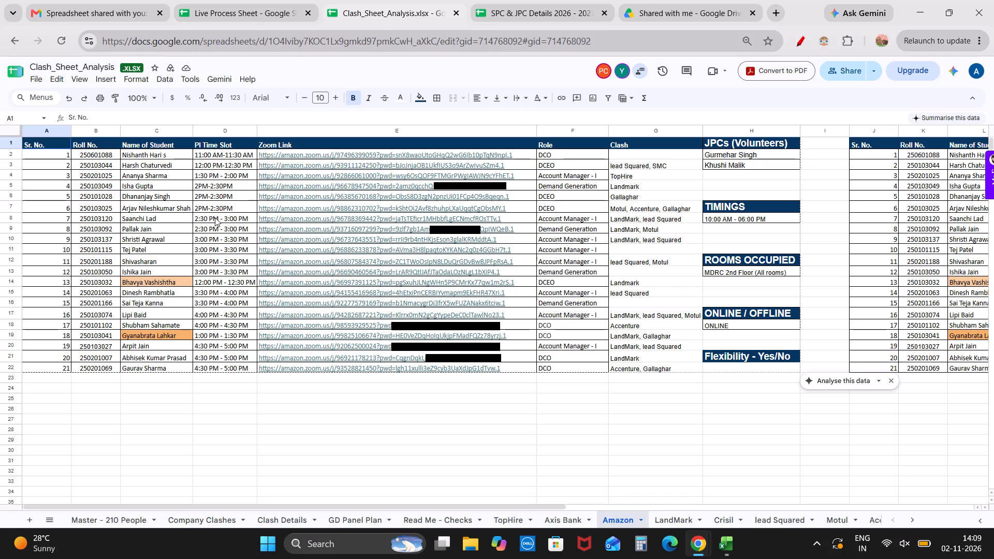
click(273, 0)
double_click(57, 234)
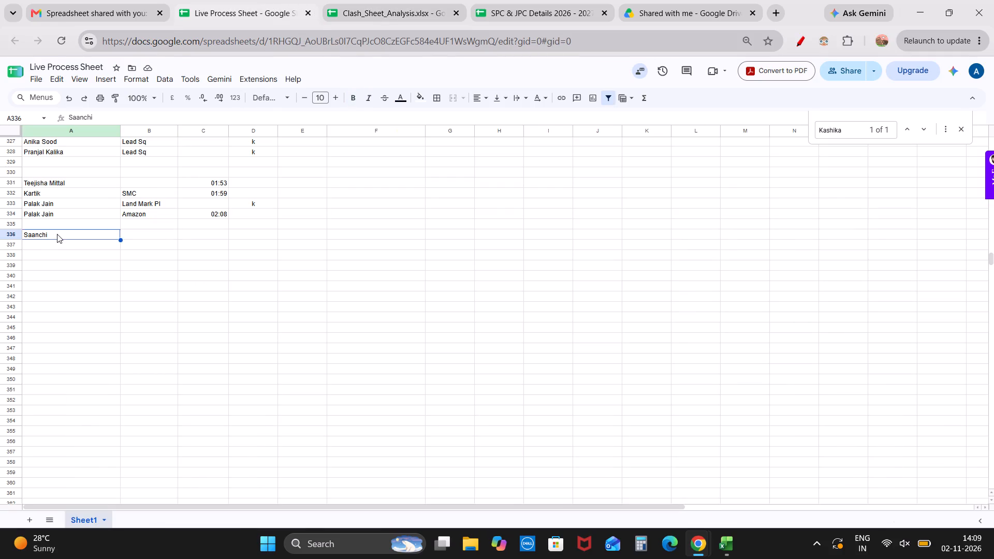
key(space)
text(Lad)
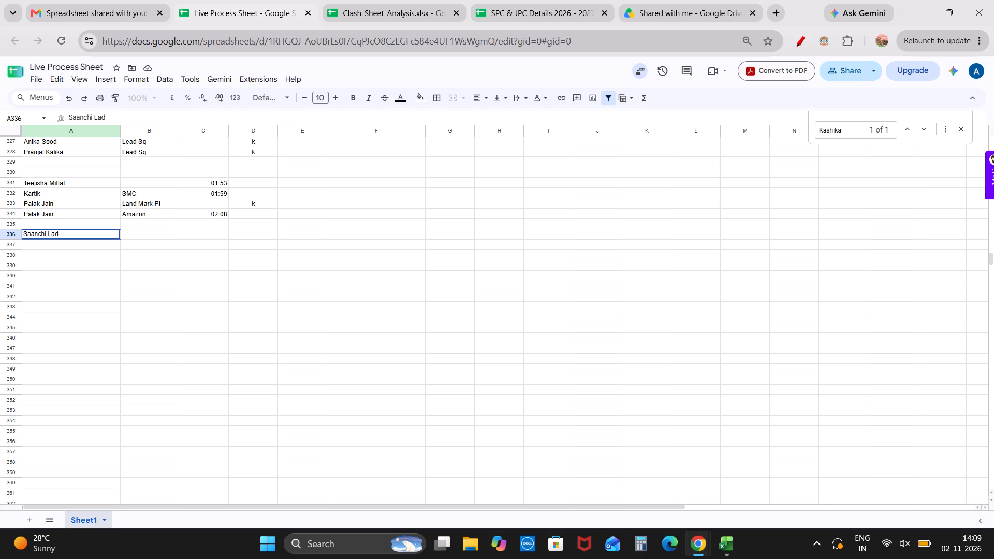
Log process Amazon and time 02:09 for the candidate in row 336.
click(136, 237)
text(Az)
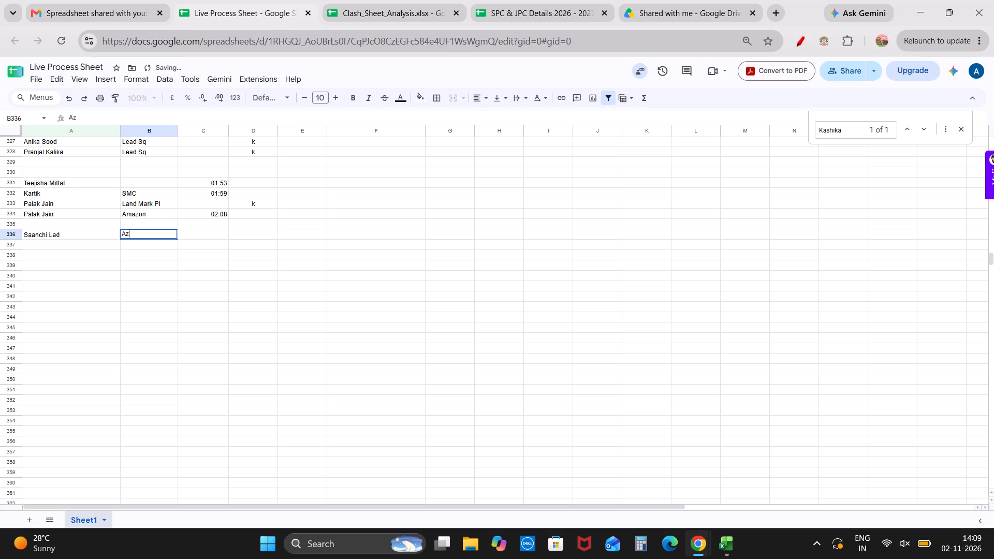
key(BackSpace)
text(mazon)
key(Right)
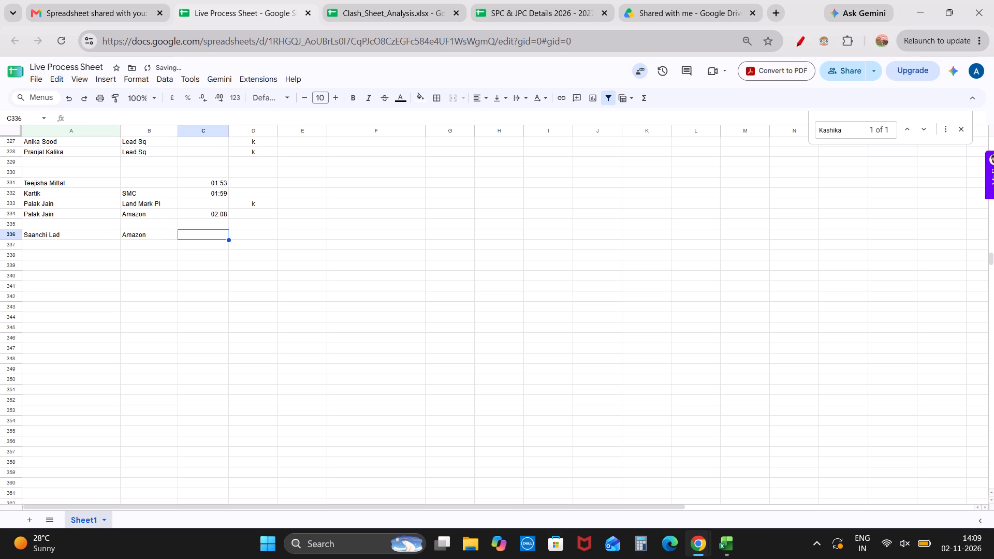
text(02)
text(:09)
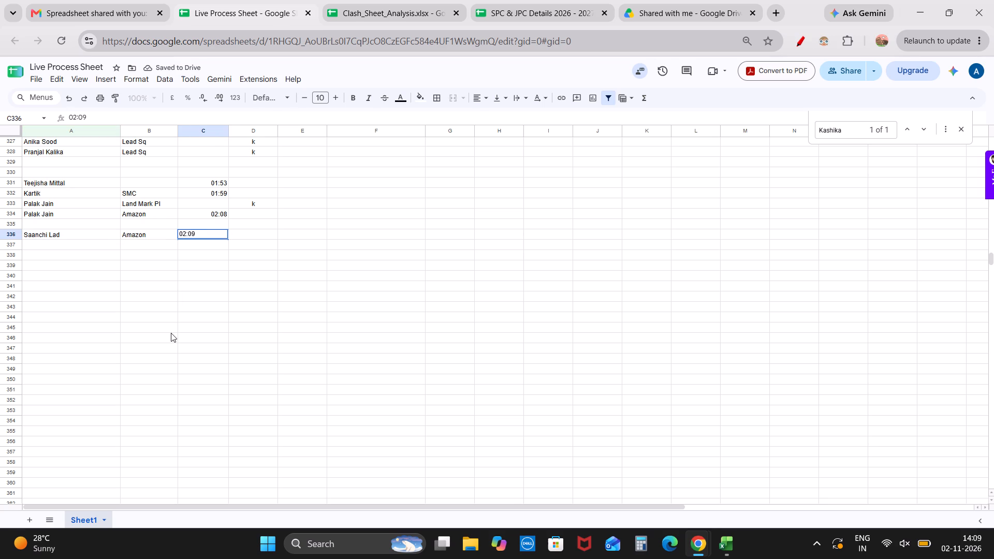
click(171, 333)
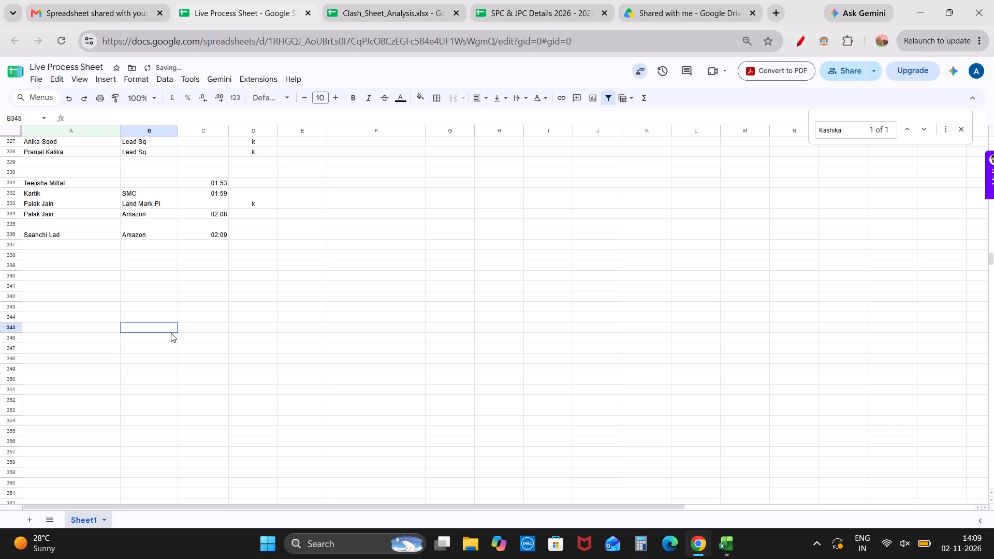
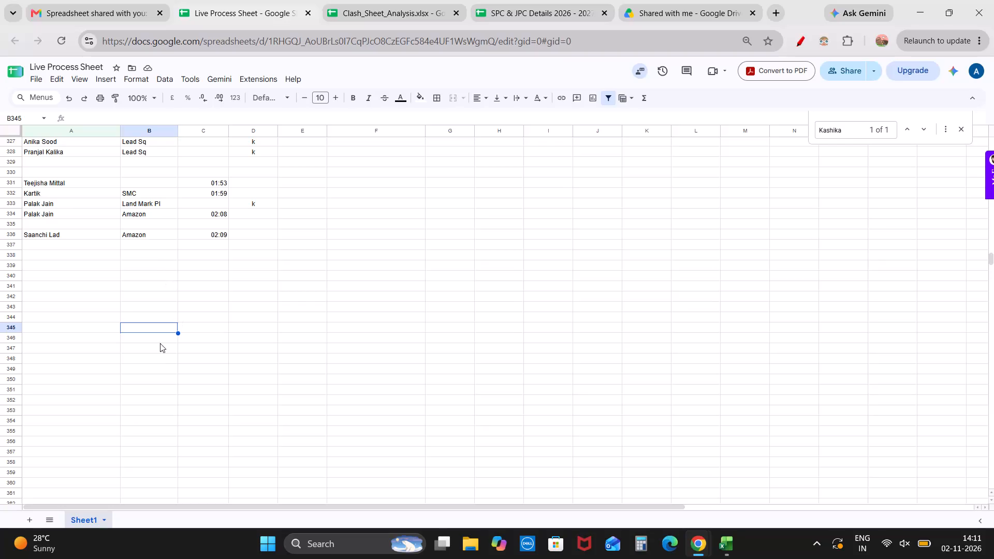
Search for Nahush in the Master - 210 People sheet of Clash_Sheet_Analysis and check the candidate's process count, processes and fixed PI timing.
scroll(160, 349, up, 4)
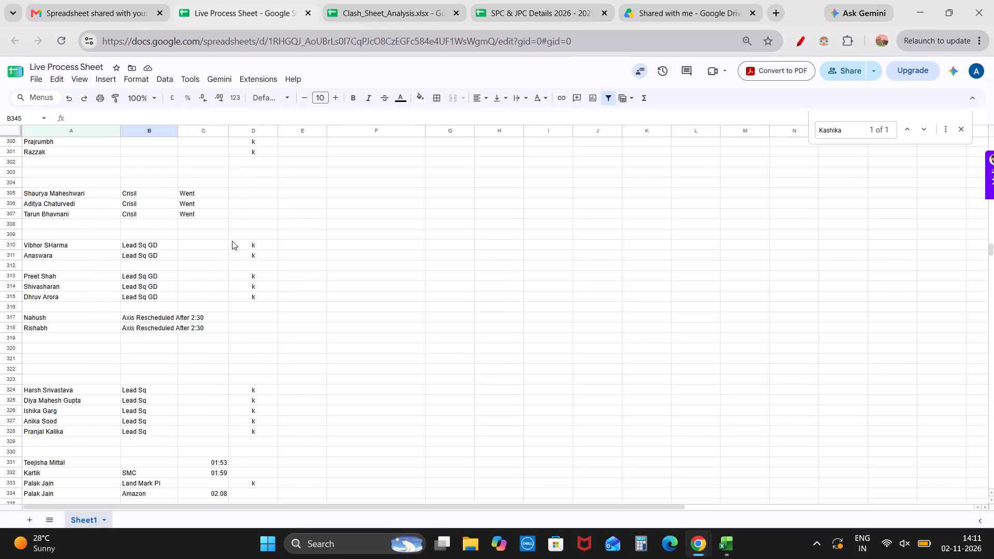
click(349, 6)
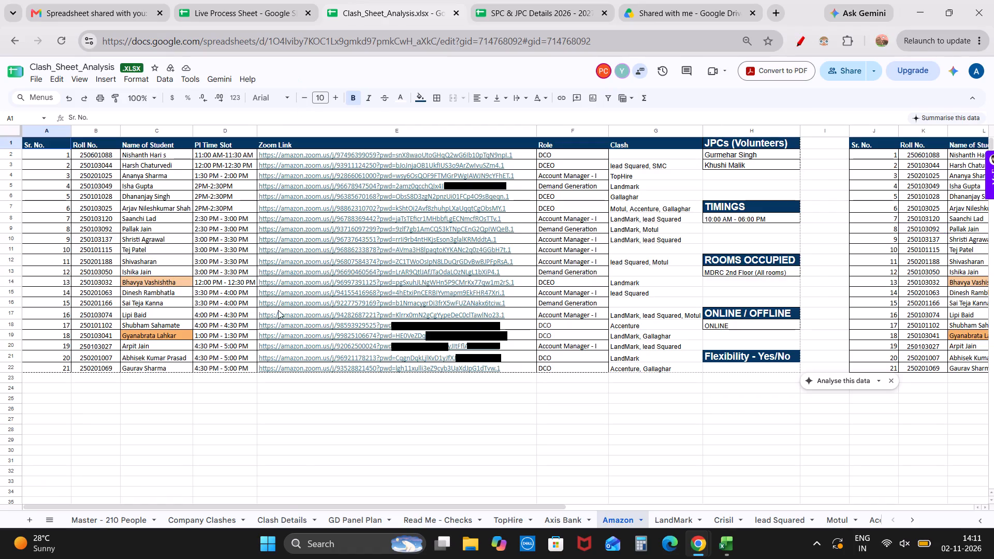
click(128, 524)
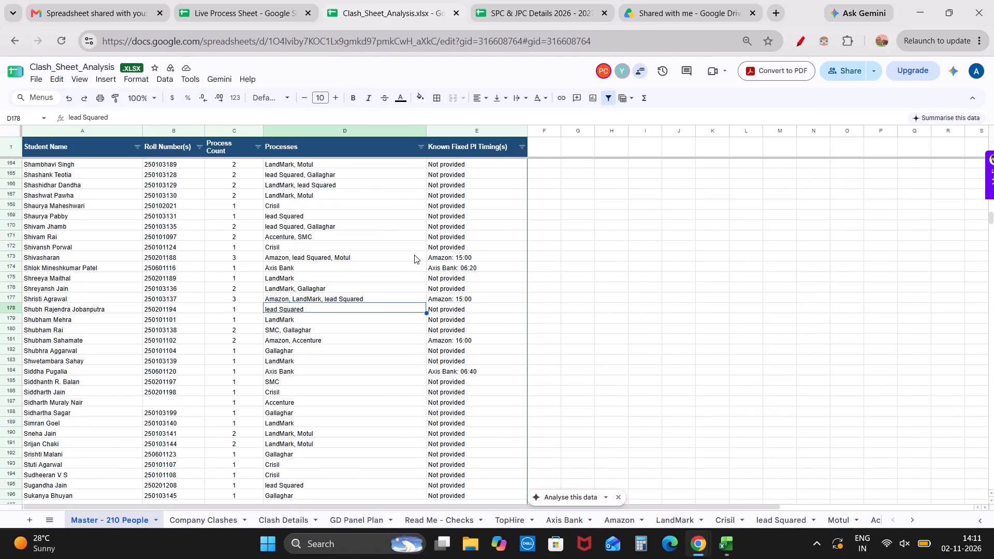
key(ctrl+f)
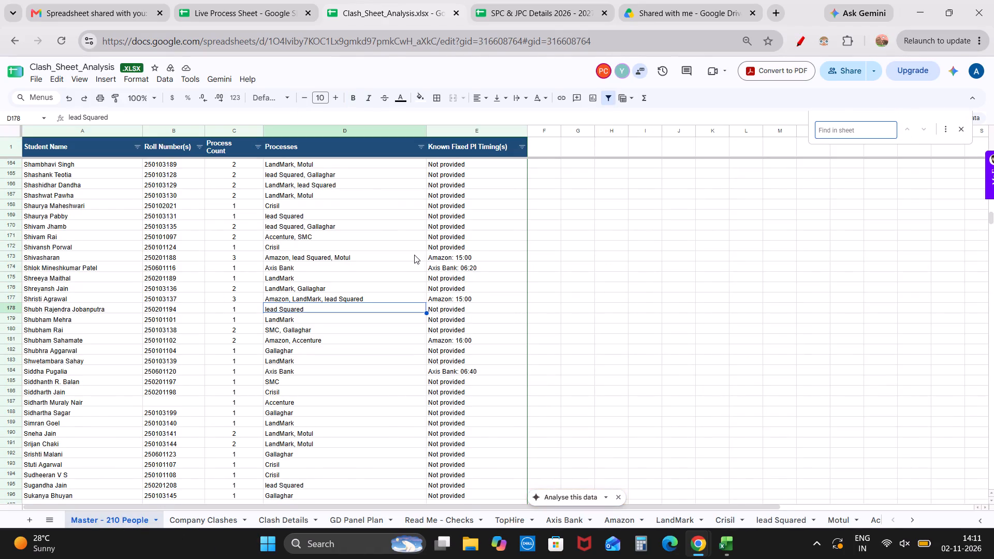
text(Nahusj\)
key(BackSpace)
key(h)
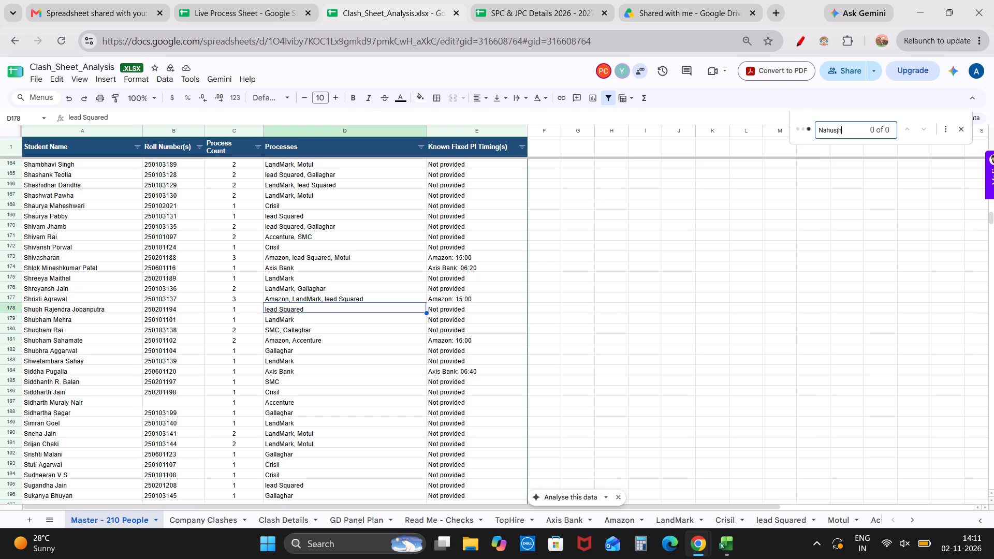
key(BackSpace)
key(BackSpace)
key(h)
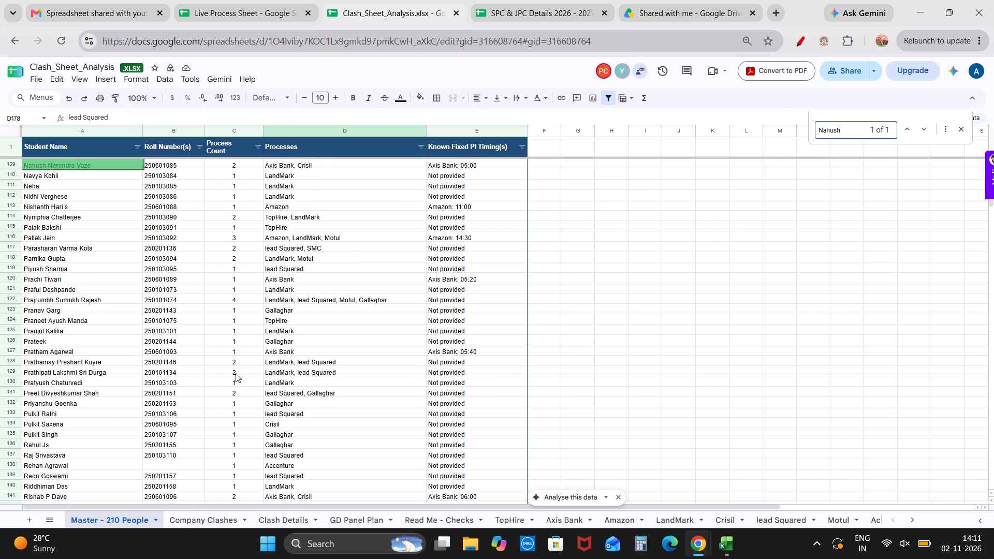
scroll(220, 346, up, 1)
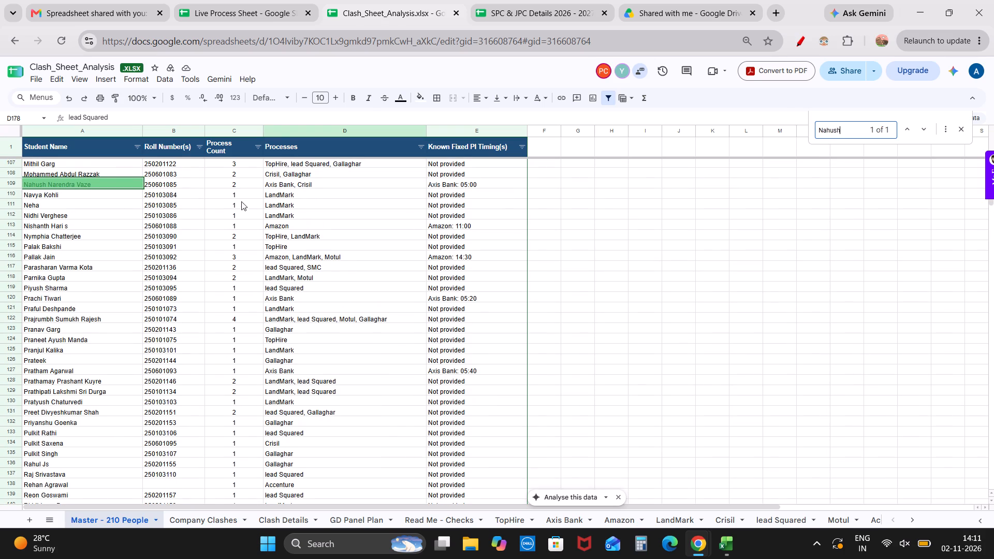
click(242, 184)
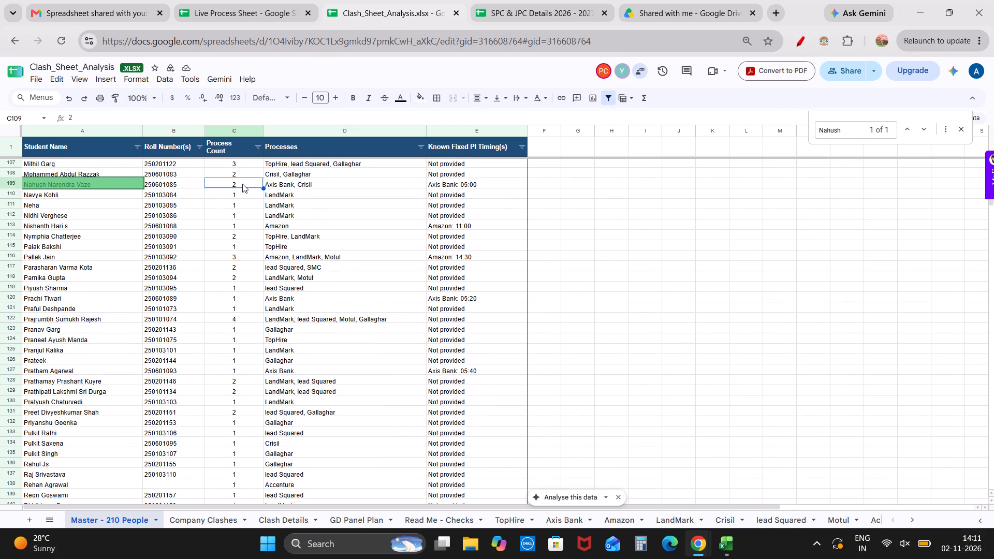
key(Right)
key(Right)
key(Left)
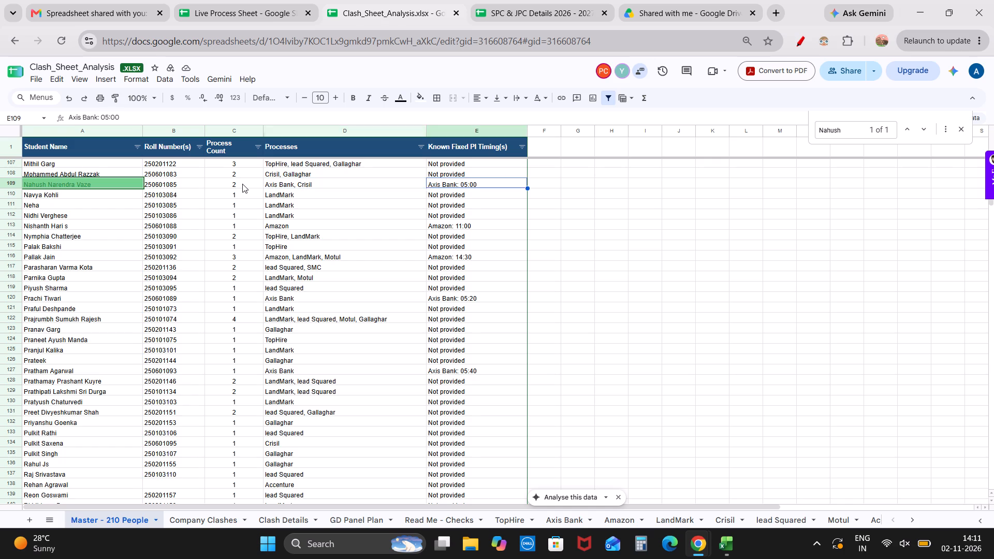
key(Left)
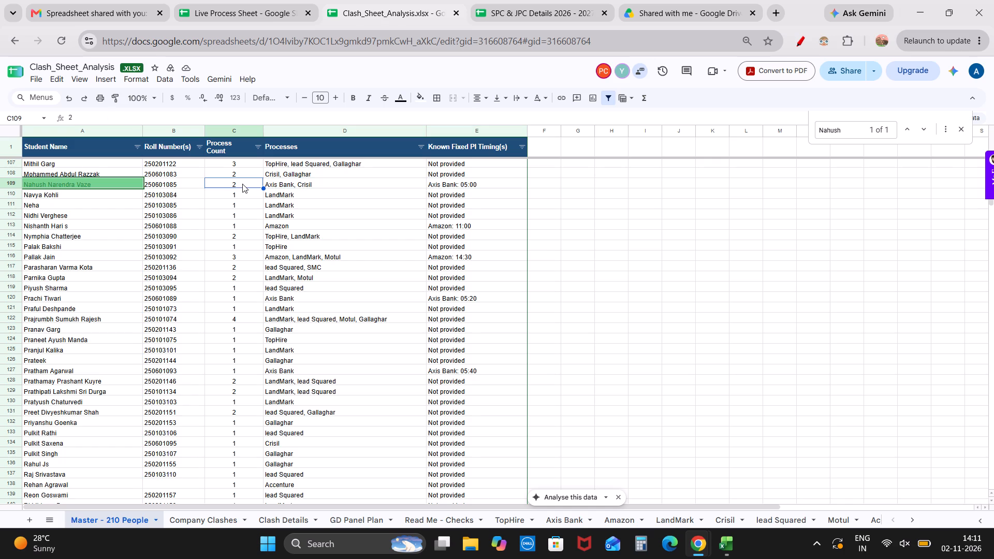
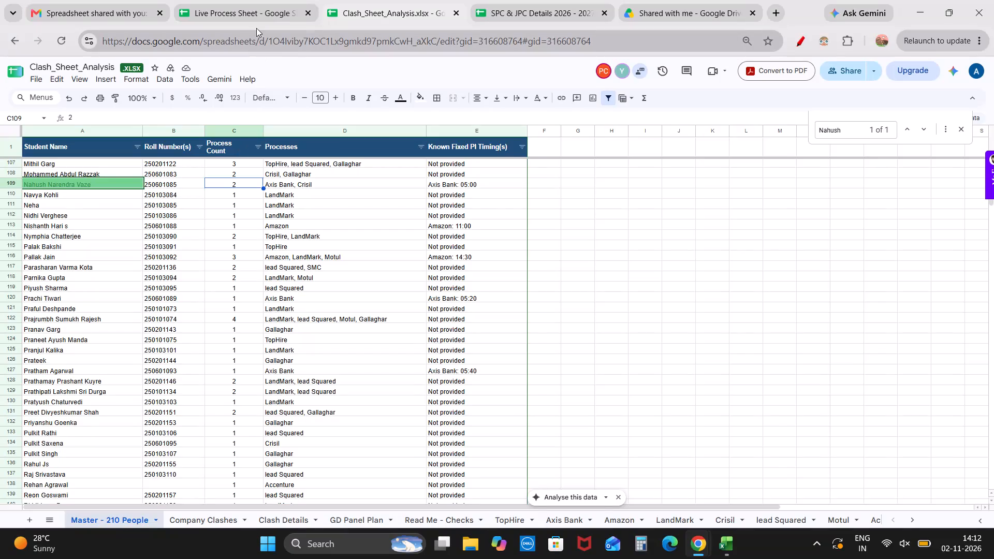
Return to the Live Process Sheet and view the latest candidate entries at the end of the log.
click(256, 26)
scroll(269, 257, down, 3)
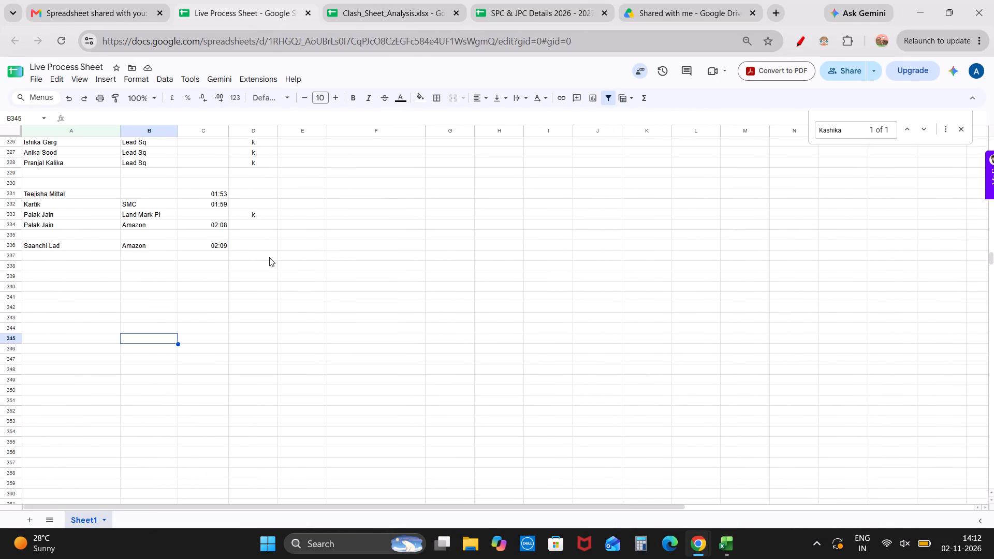
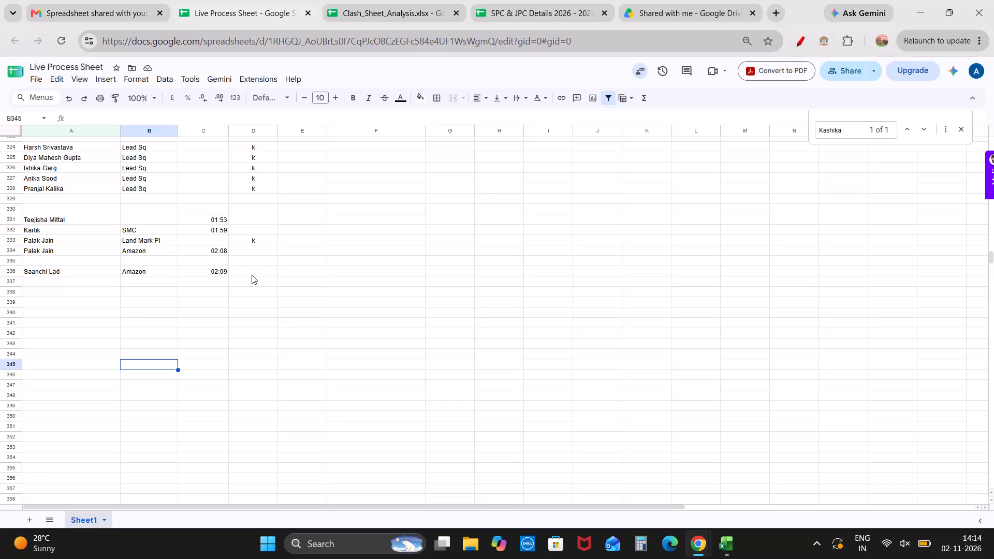
Switch to the Clash_Sheet_Analysis spreadsheet and look up Rishabh in the master list for processes and fixed PI timings.
click(373, 13)
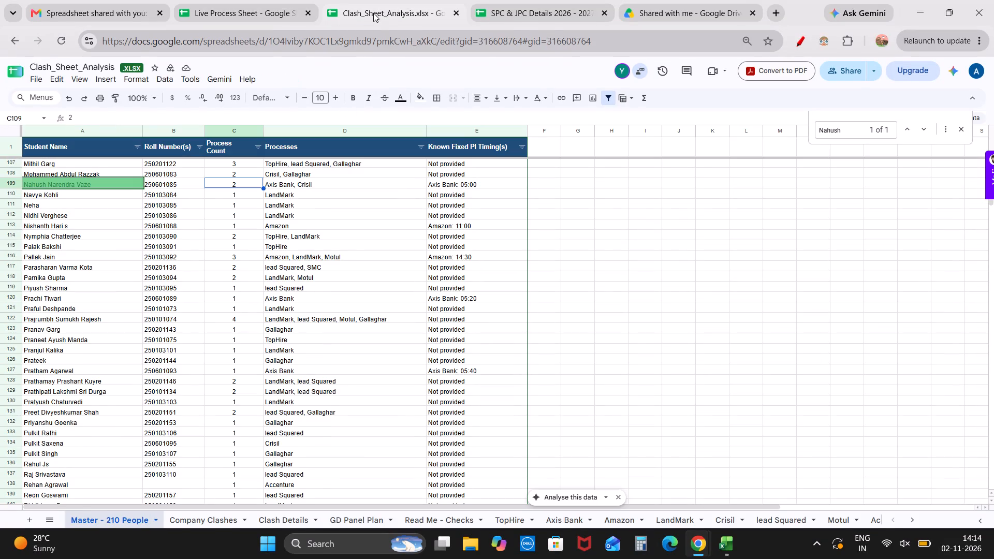
key(ctrl+f)
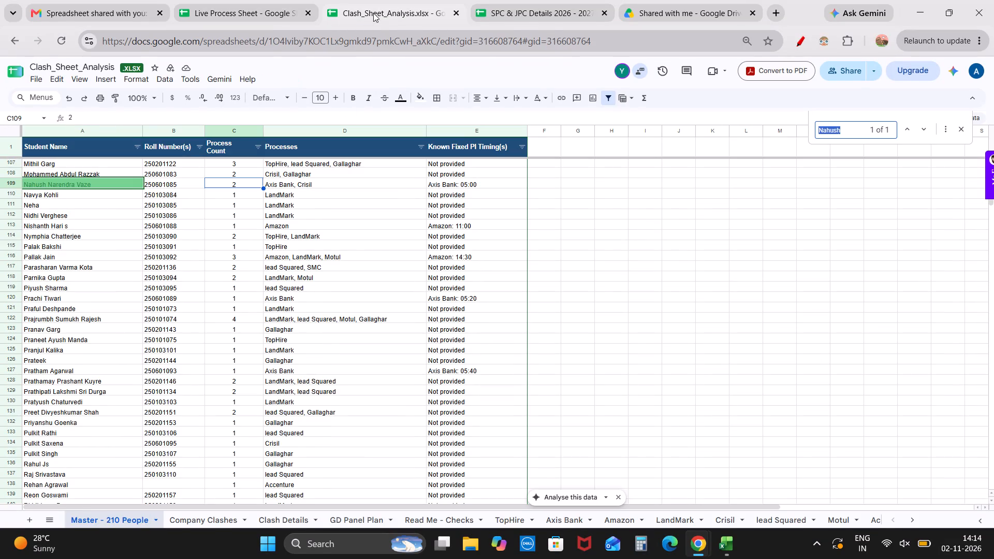
text(Rishabh)
key(space)
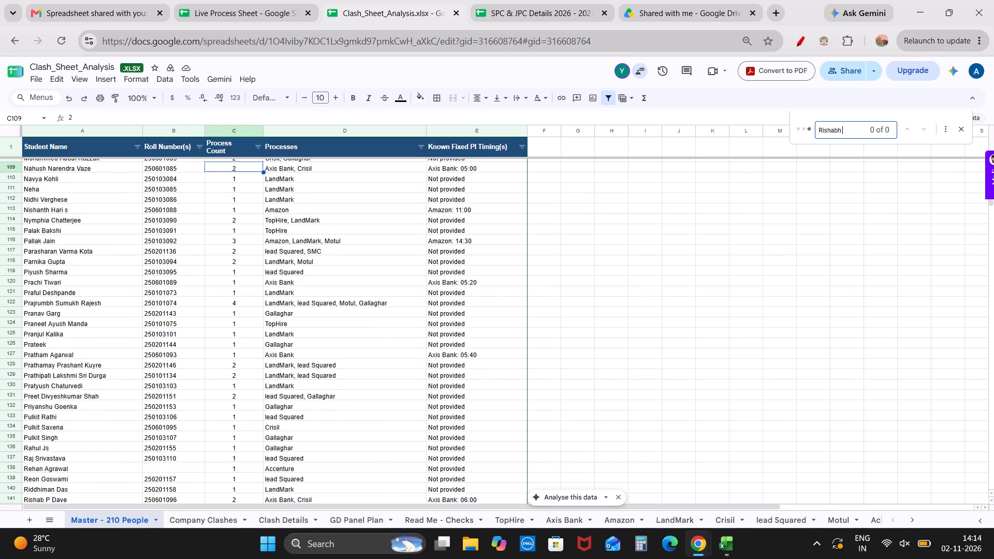
scroll(342, 73, down, 1)
click(367, 367)
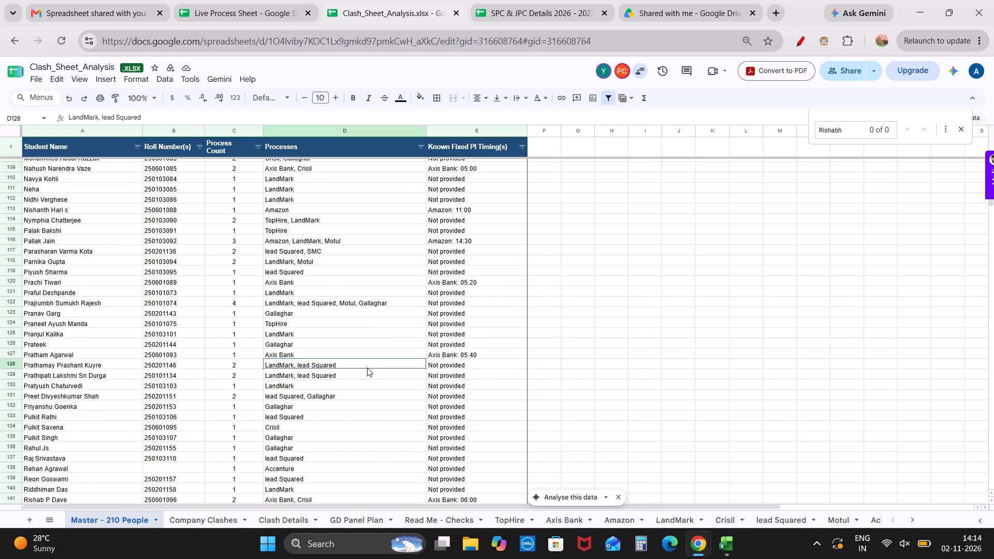
scroll(367, 367, down, 1)
key(ctrl+s)
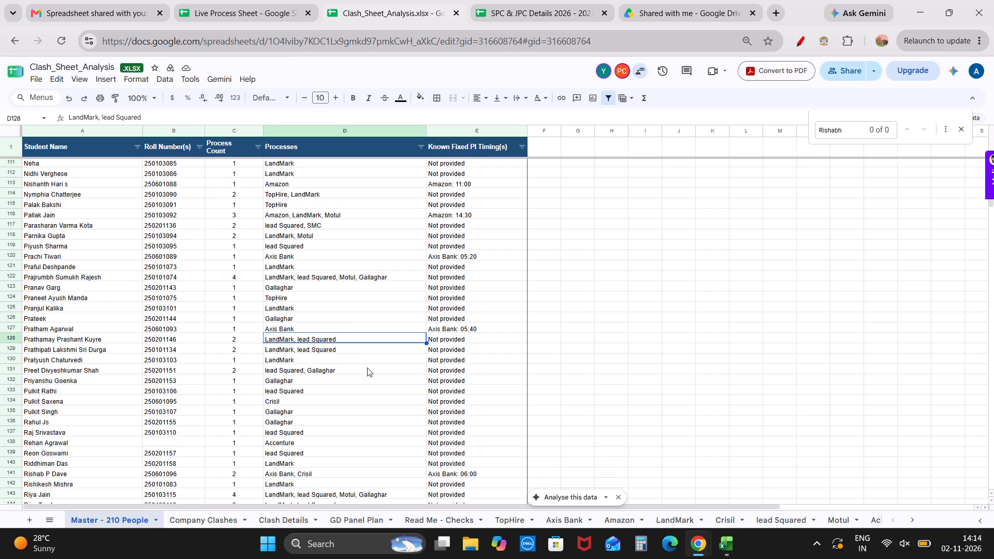
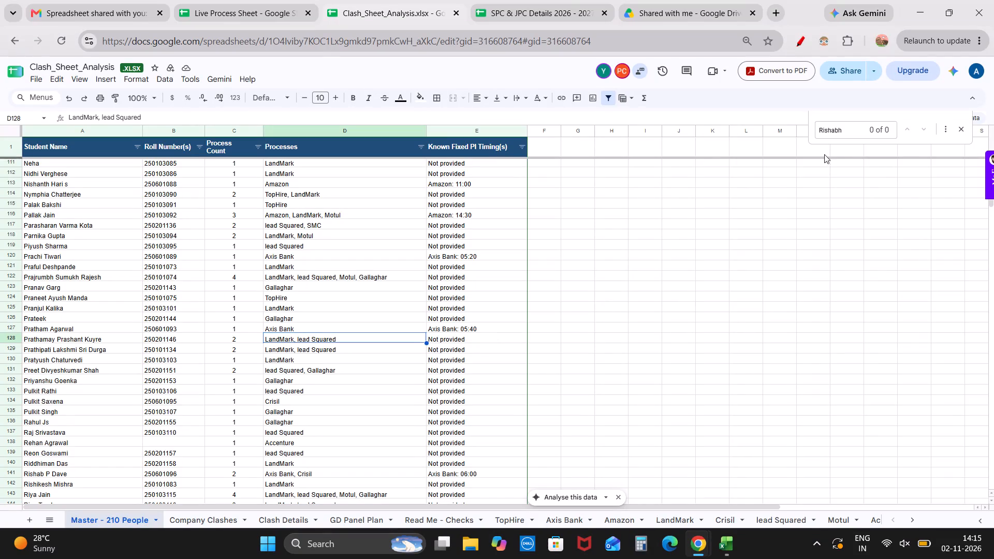
Shorten the search term to "Rishab" to look up that candidate's processes and fixed PI timing in the master list.
click(850, 131)
key(BackSpace)
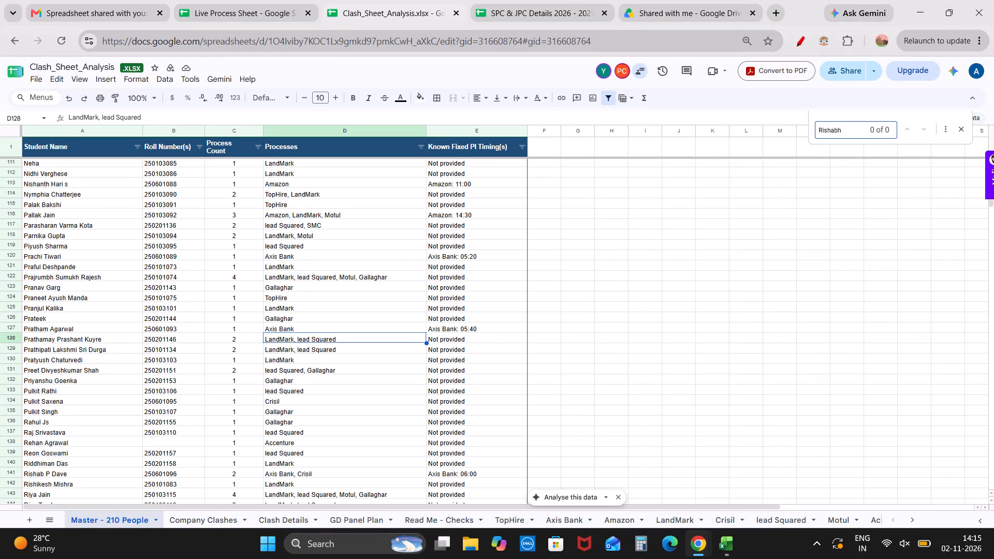
key(BackSpace)
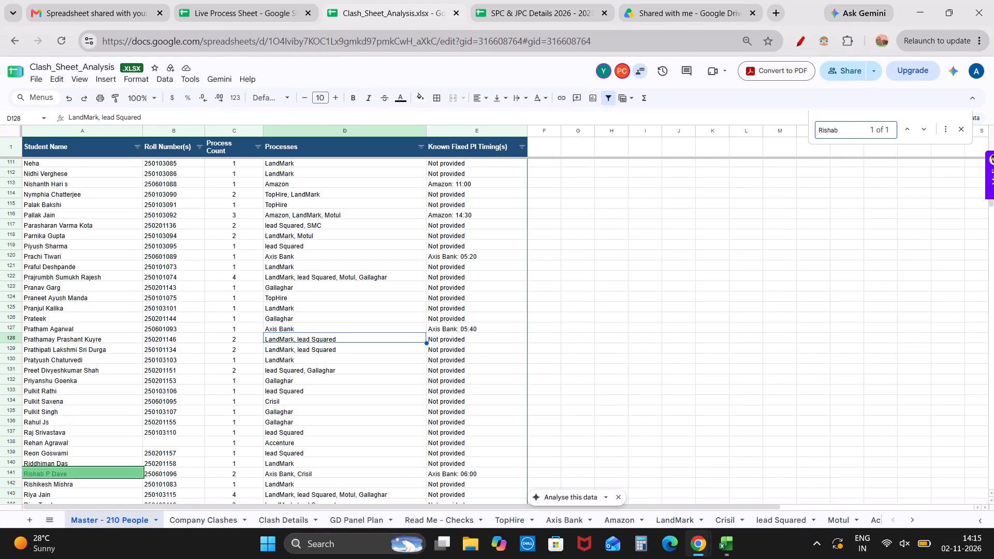
Search the master list for "Nahus" to look up that candidate's processes and fixed PI timing.
key(BackSpace)
key(BackSpace)
key(BackSpace)
key(BackSpace)
key(BackSpace)
key(BackSpace)
key(BackSpace)
text(Nahus)
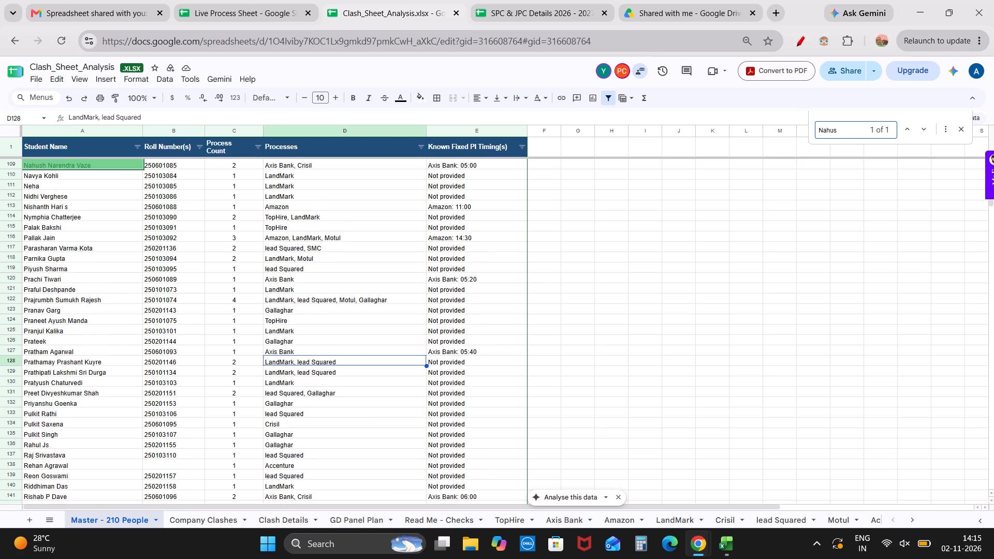
Search the master list for "Rishab" again to recheck that candidate's processes and fixed PI timing.
key(BackSpace)
key(BackSpace)
key(BackSpace)
key(BackSpace)
key(BackSpace)
key(BackSpace)
key(BackSpace)
key(BackSpace)
key(BackSpace)
key(BackSpace)
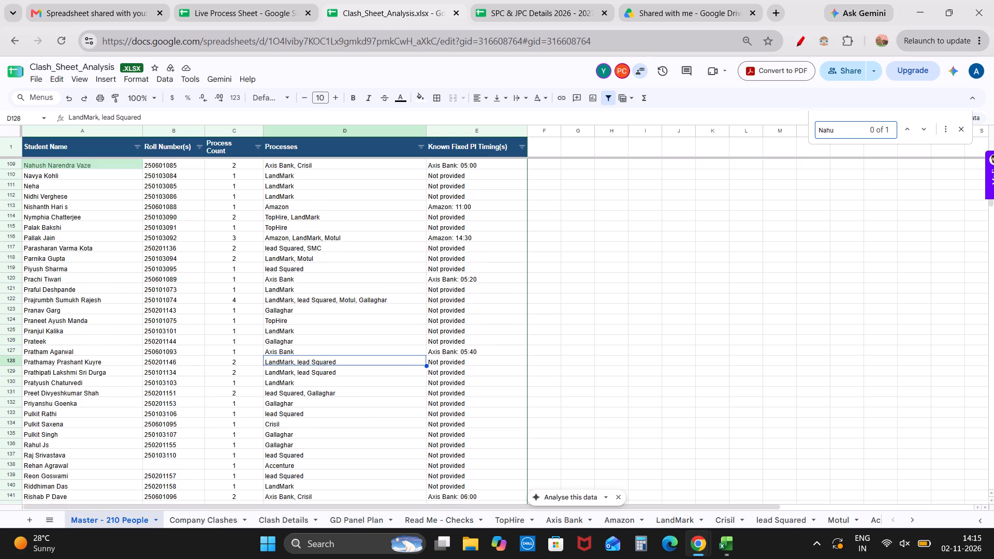
text(Rishab)
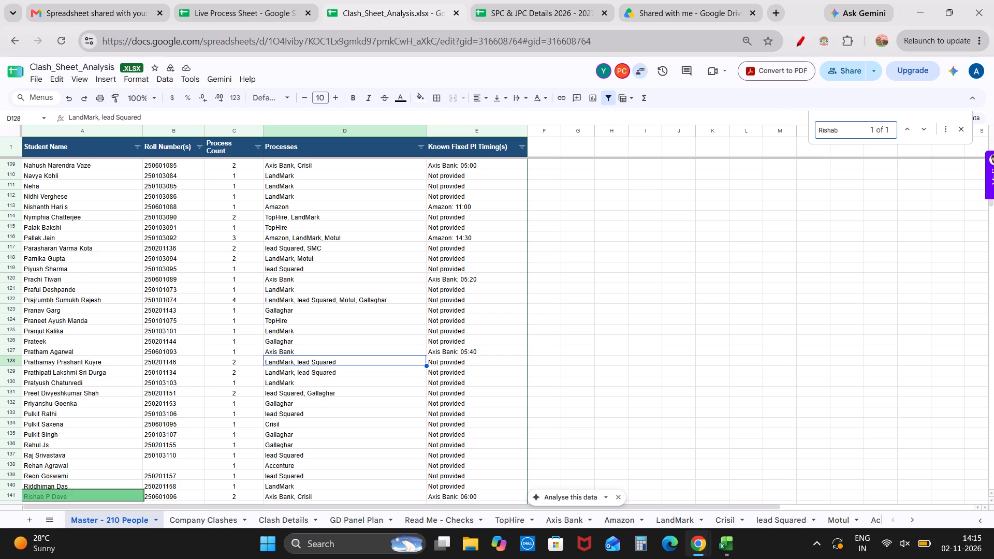
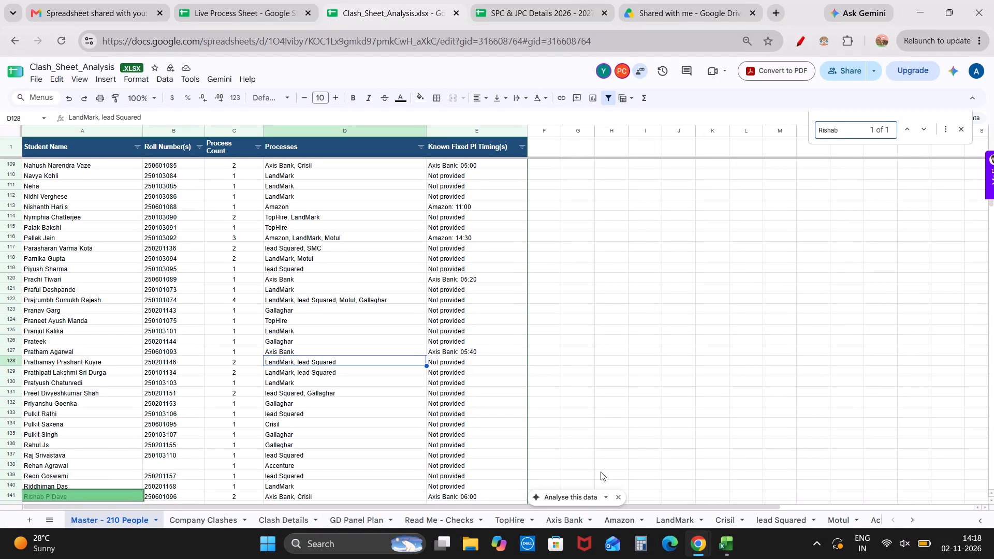
Open the Axis Bank sheet of the clash analysis to check its candidates' expected timings.
click(574, 521)
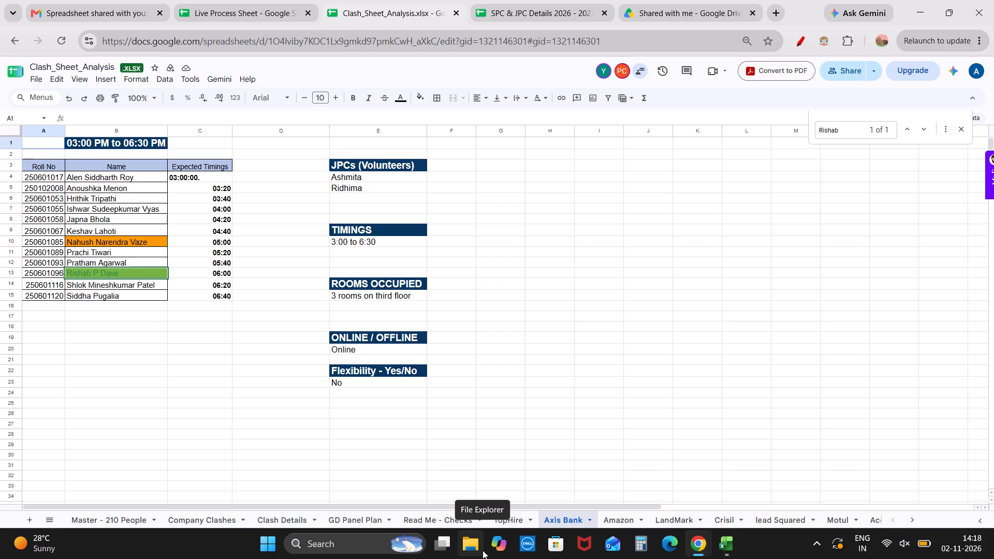
drag(483, 550, 551, 220)
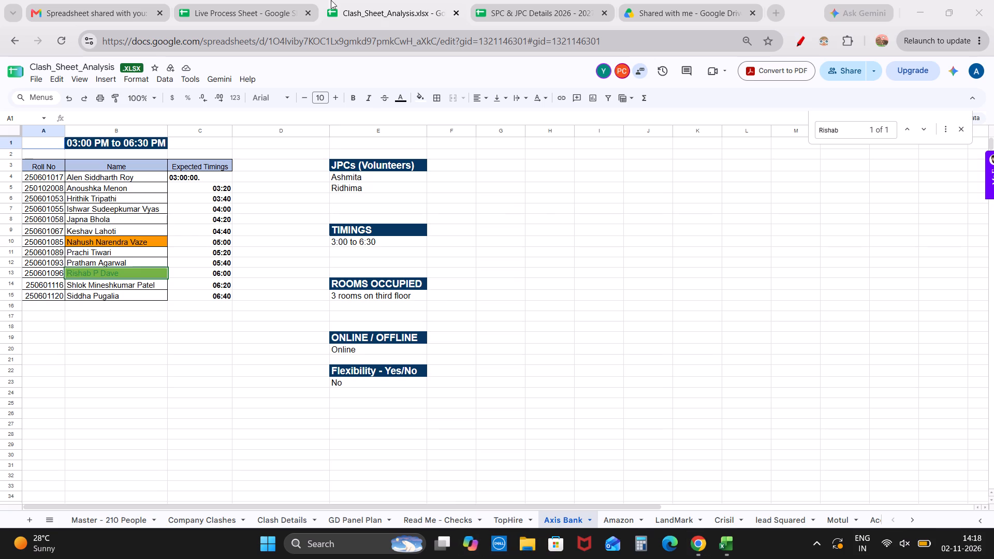
In the Live Process Sheet, search for Gaurav's entry and mark his Accenture row 25 with k in column D.
click(249, 3)
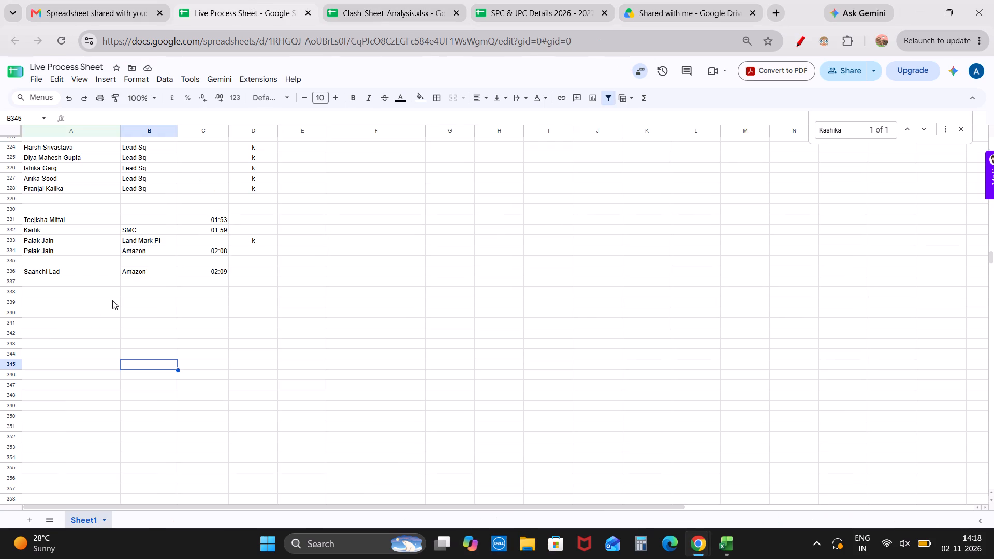
click(112, 300)
key(ctrl+f)
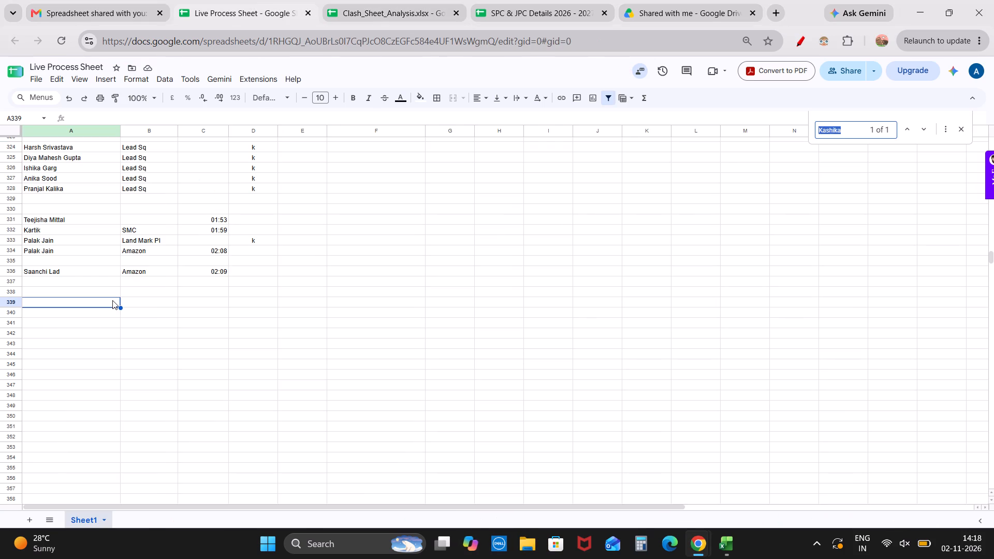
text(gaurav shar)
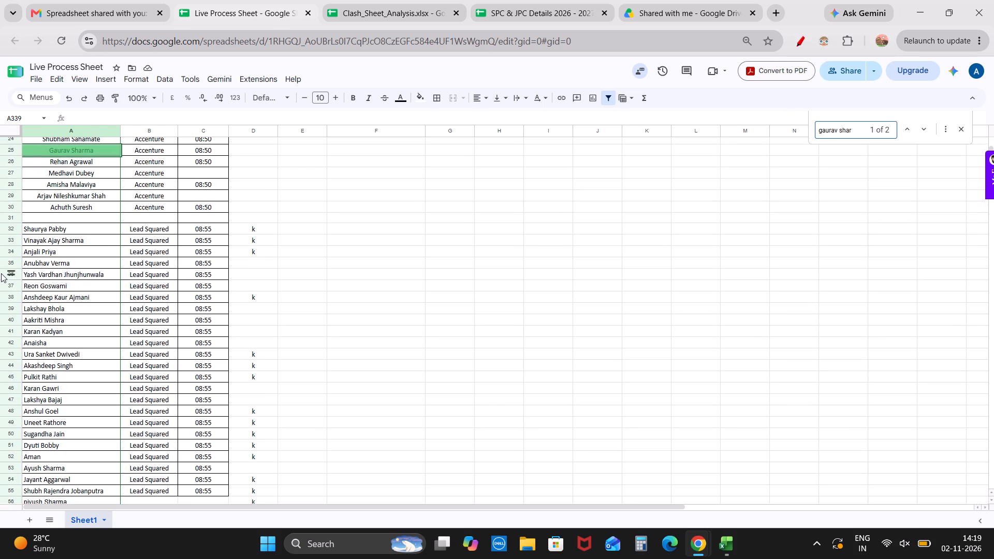
click(255, 151)
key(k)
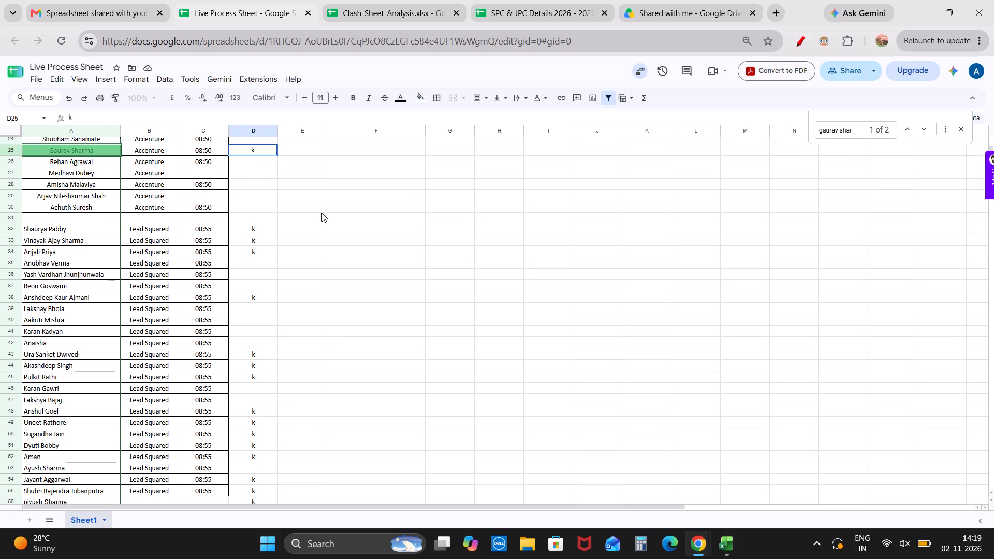
click(253, 176)
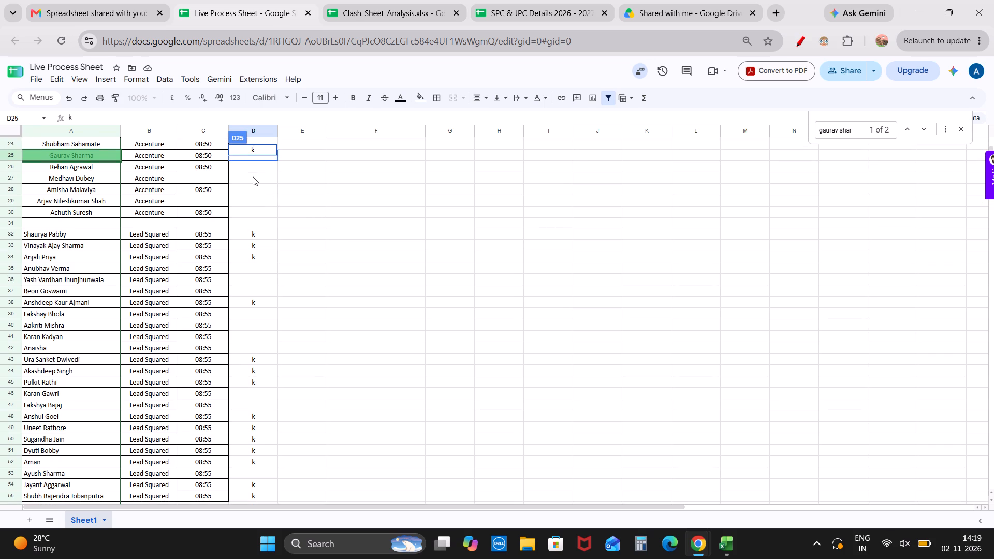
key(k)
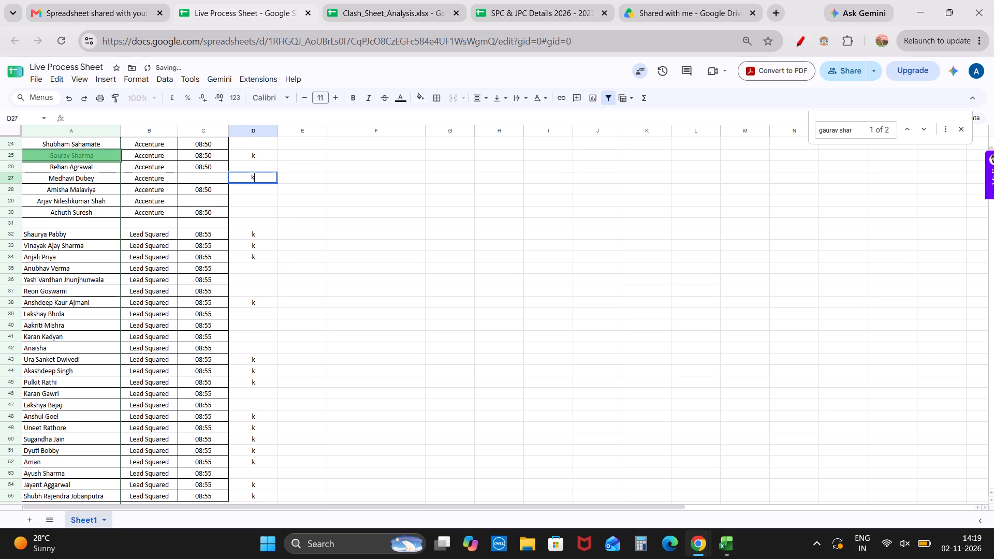
click(307, 187)
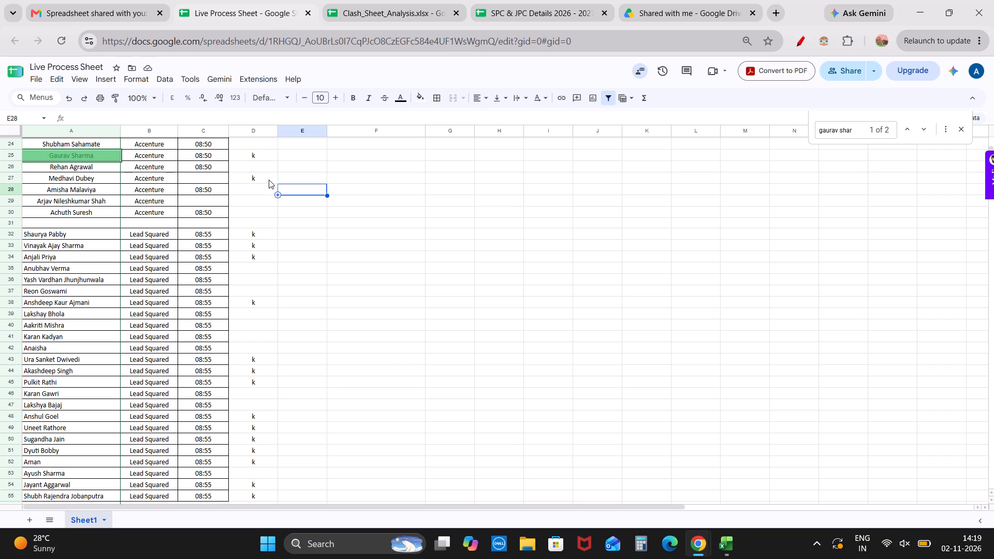
Mark Sidharth's Accenture entry in row 23 with k in column D.
scroll(210, 166, up, 1)
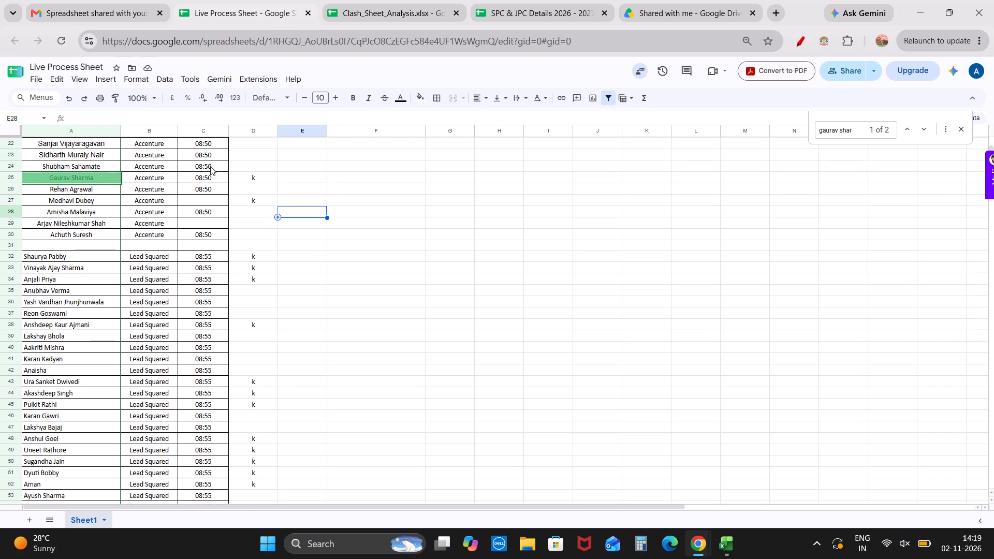
scroll(210, 166, up, 1)
click(110, 167)
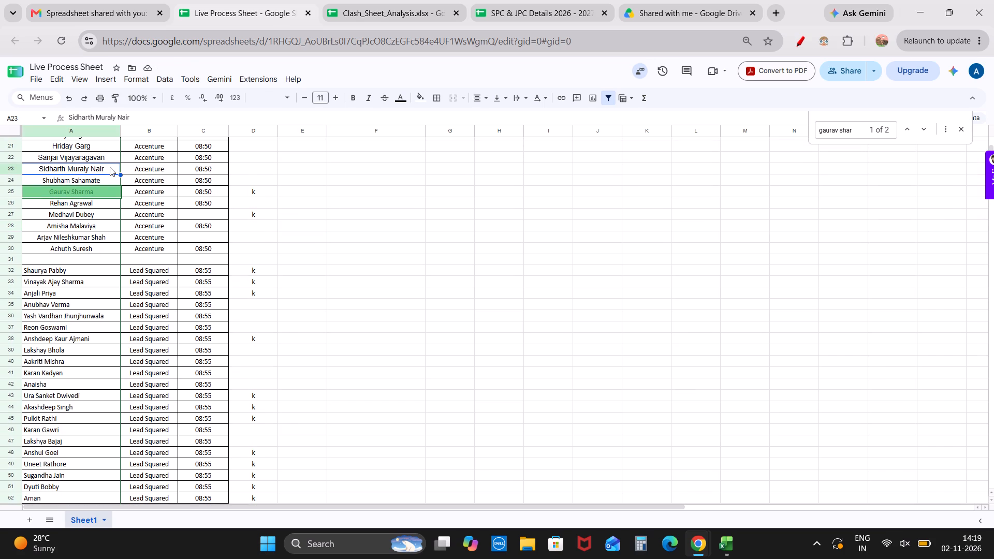
click(251, 170)
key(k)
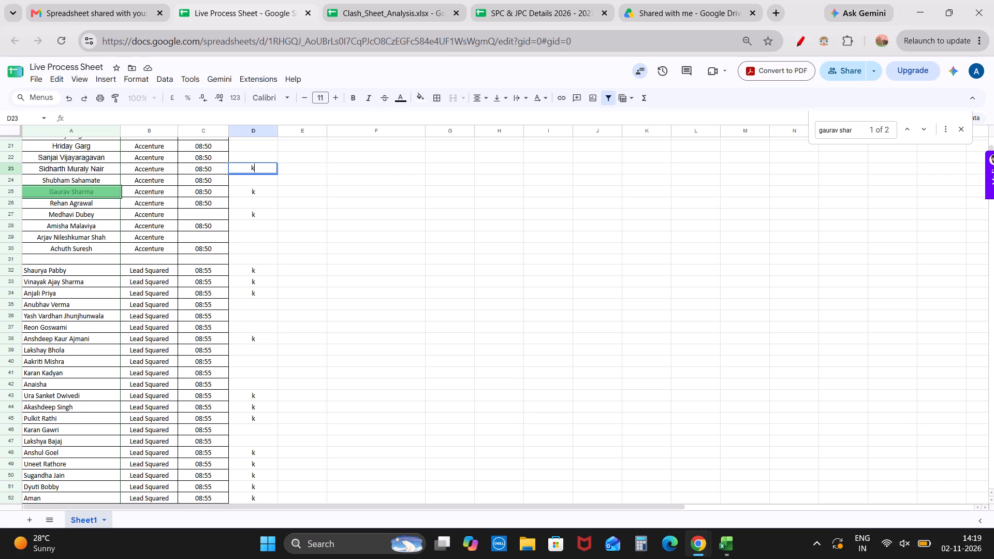
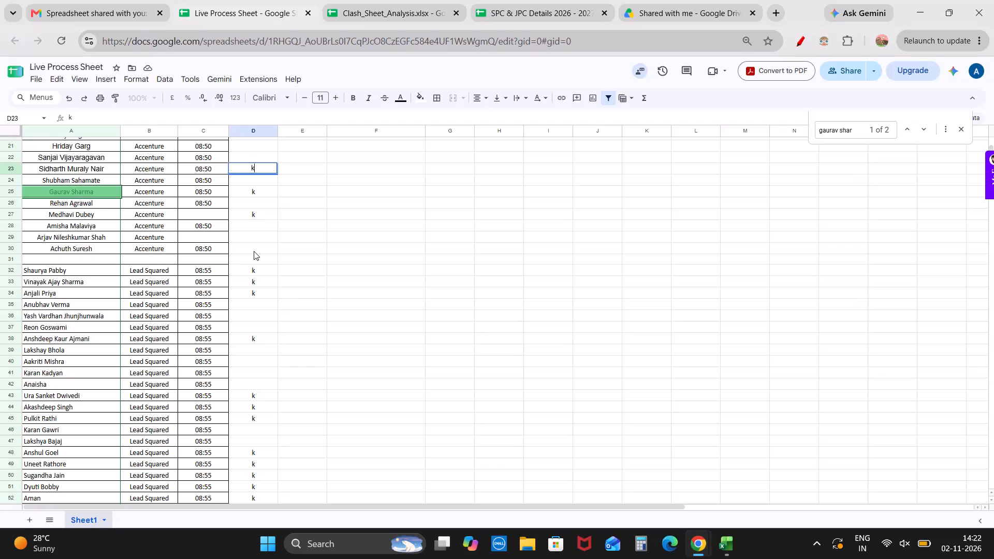
Search the Live Process Sheet for Avinash and locate his existing LandMark P4 entry.
click(295, 270)
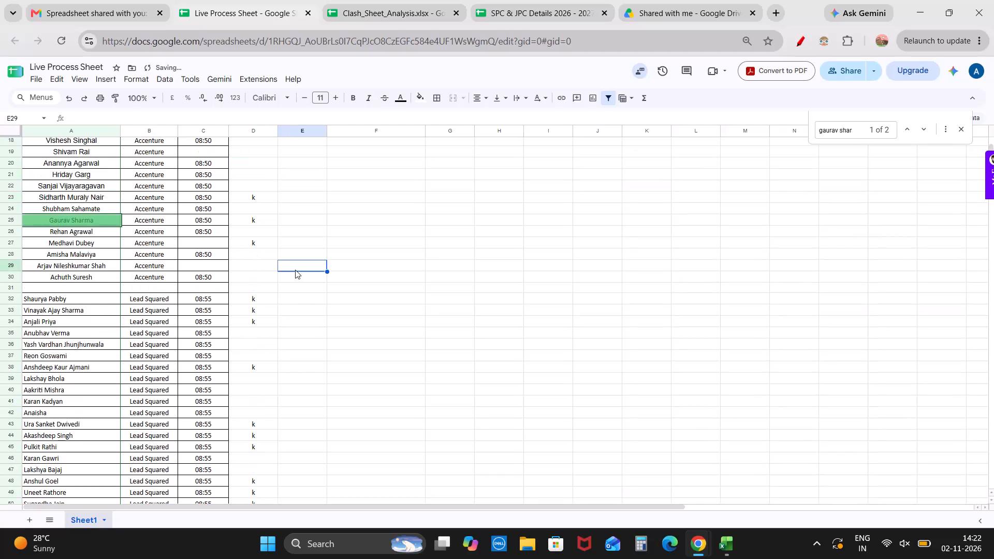
key(ctrl+f)
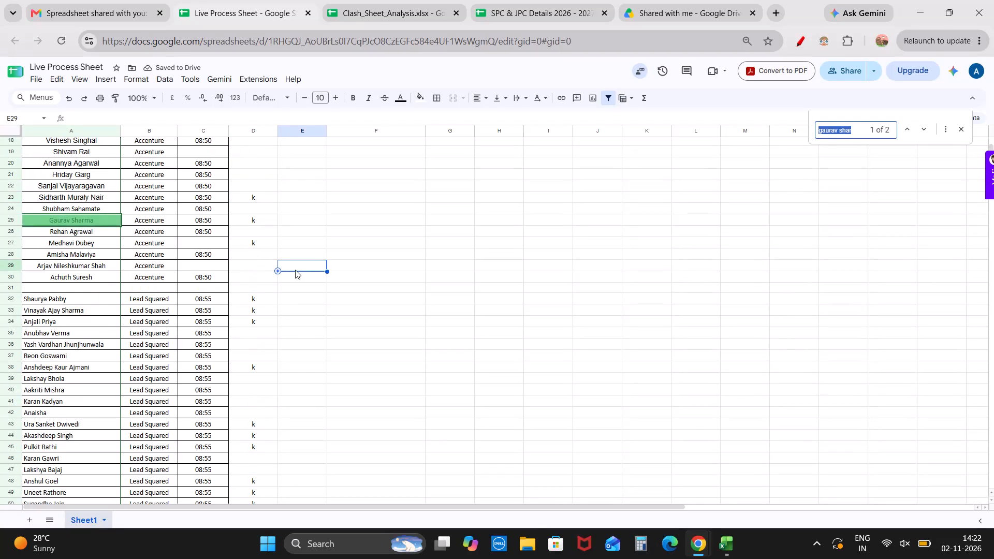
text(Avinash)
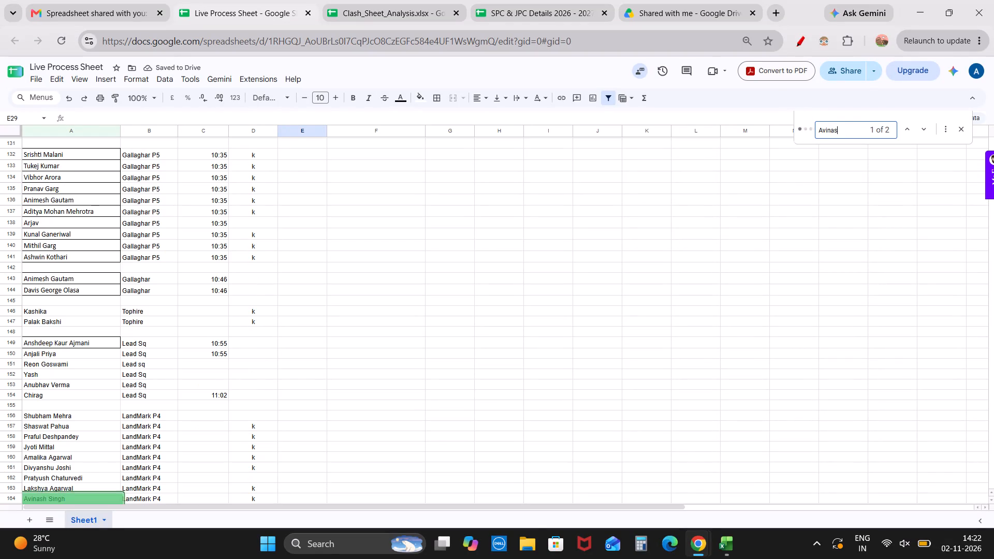
scroll(241, 353, down, 1)
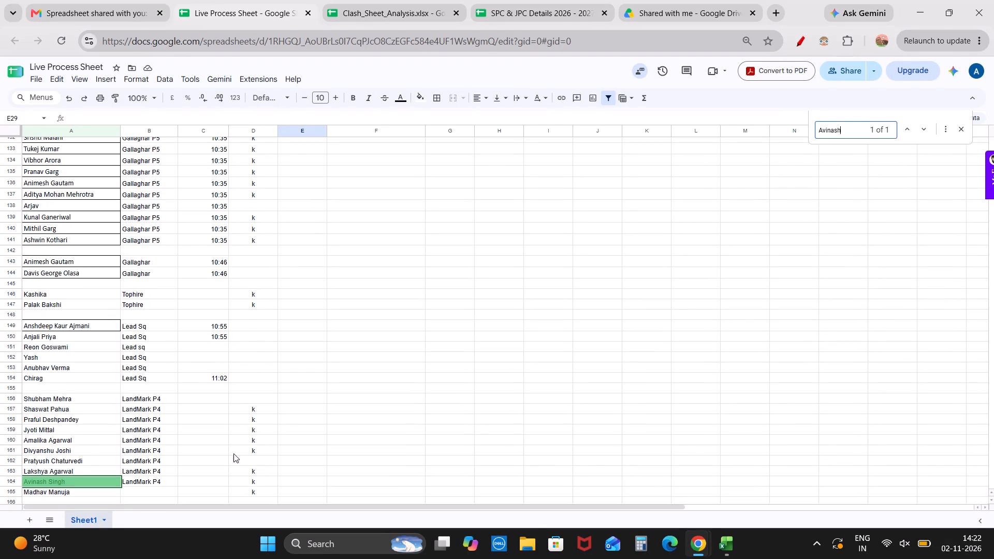
click(204, 482)
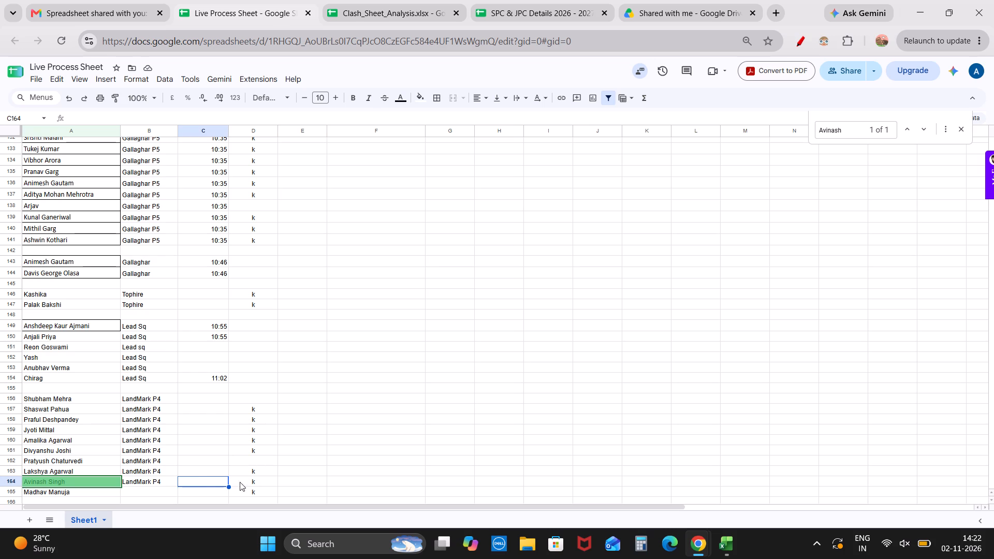
Below the latest entries, log Avinash's full name in row 342 with process Landmark Pi and K in column D.
scroll(212, 486, down, 2)
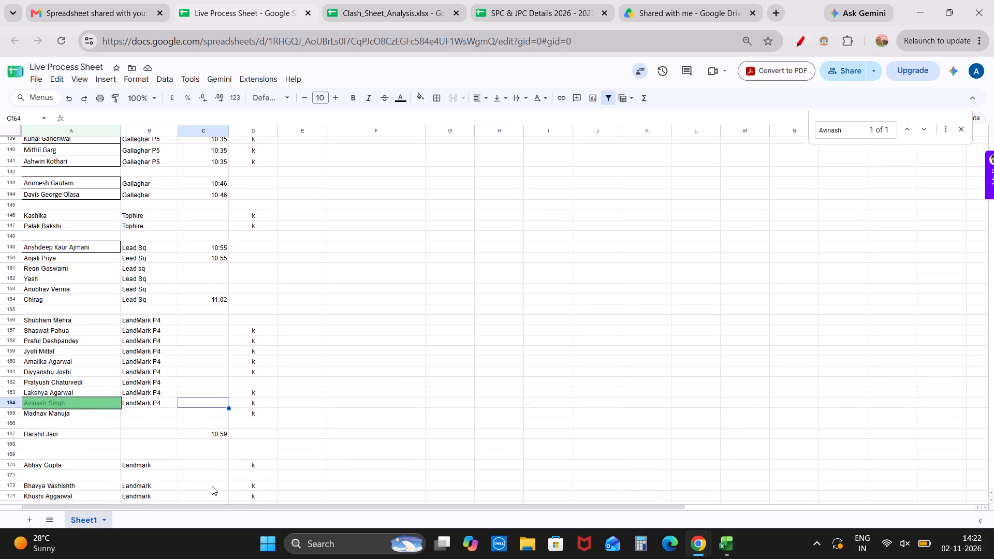
scroll(212, 486, down, 1)
scroll(140, 361, down, 3)
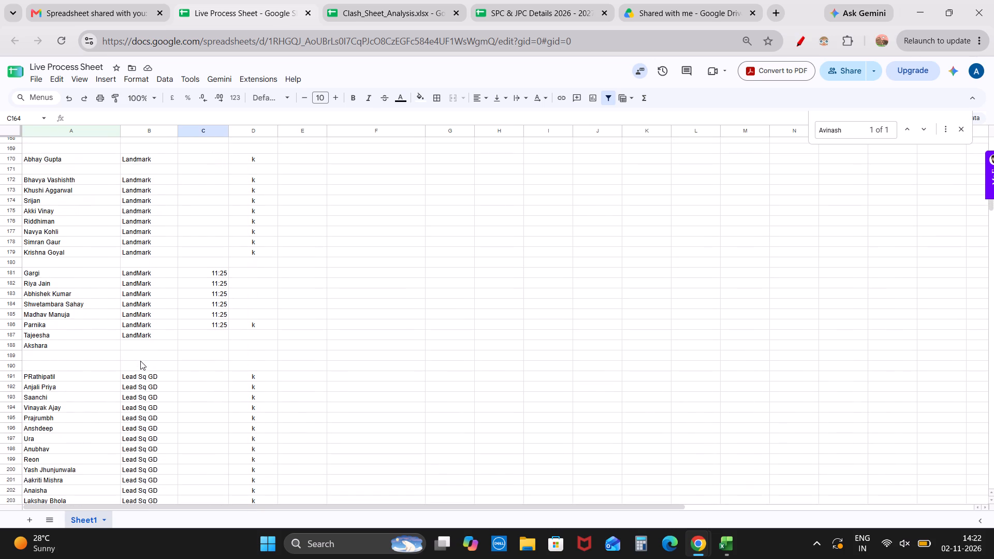
scroll(405, 446, down, 4)
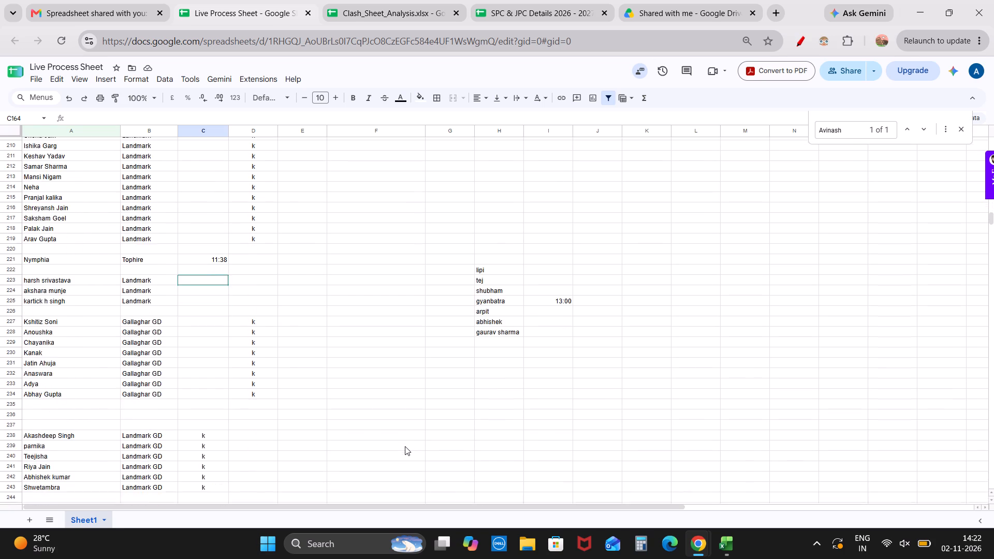
scroll(405, 446, down, 6)
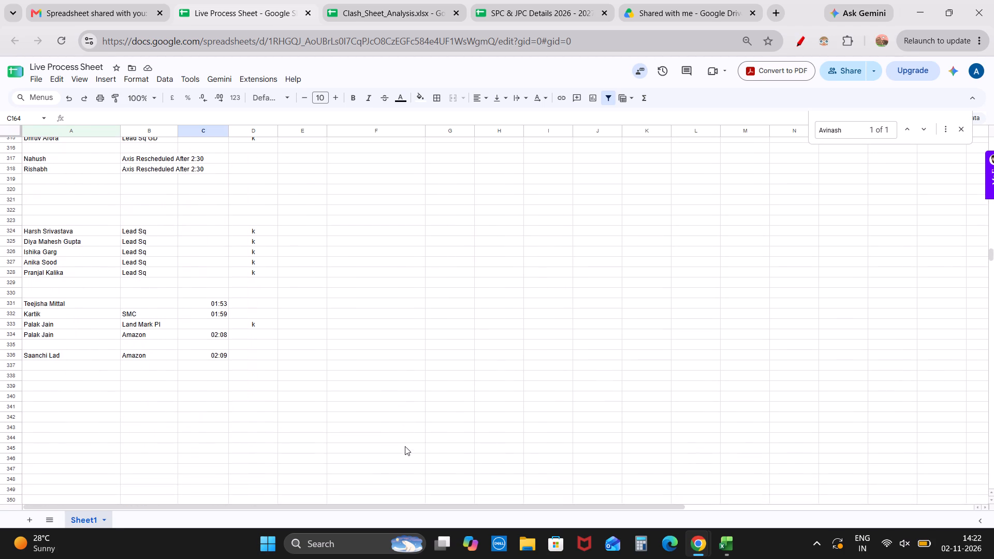
click(84, 414)
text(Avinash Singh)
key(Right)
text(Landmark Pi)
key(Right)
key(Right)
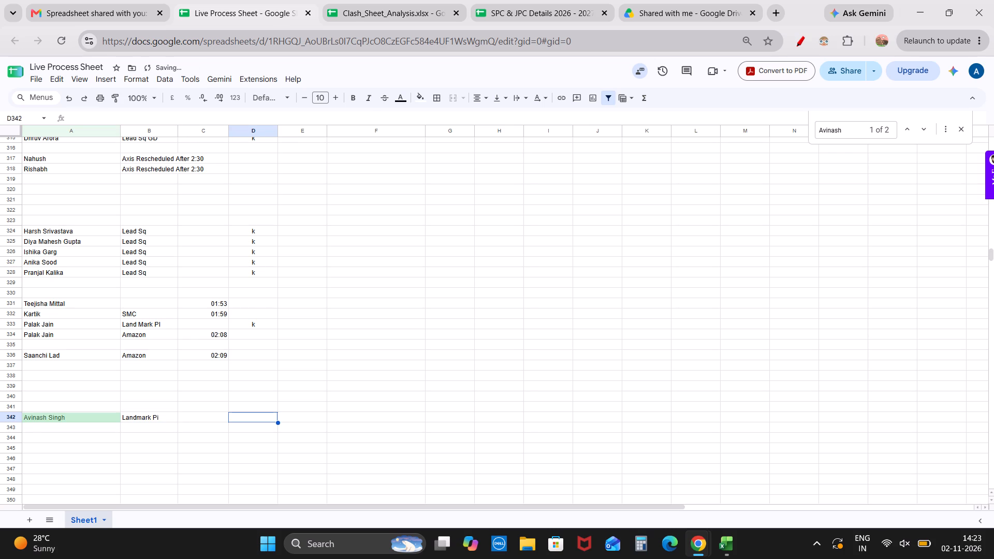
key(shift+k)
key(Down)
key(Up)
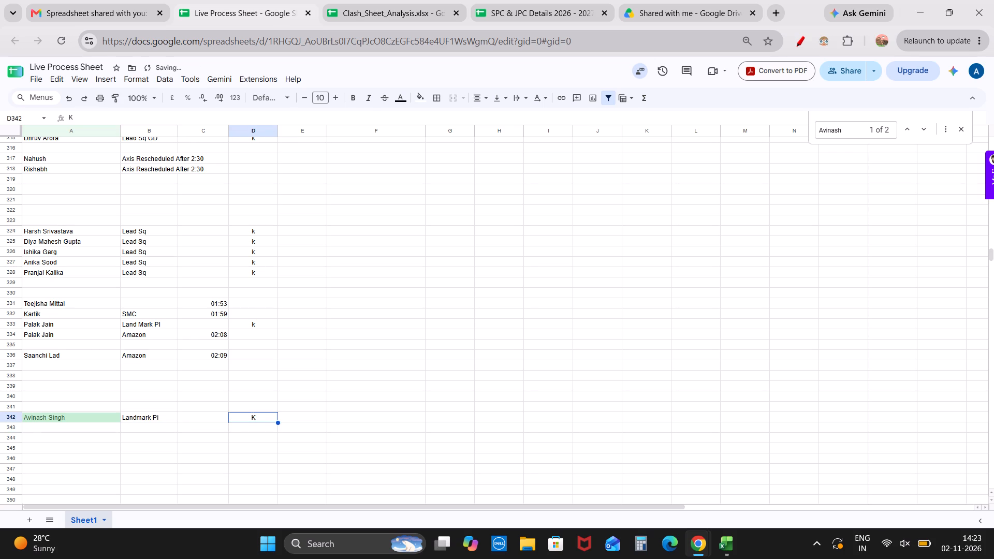
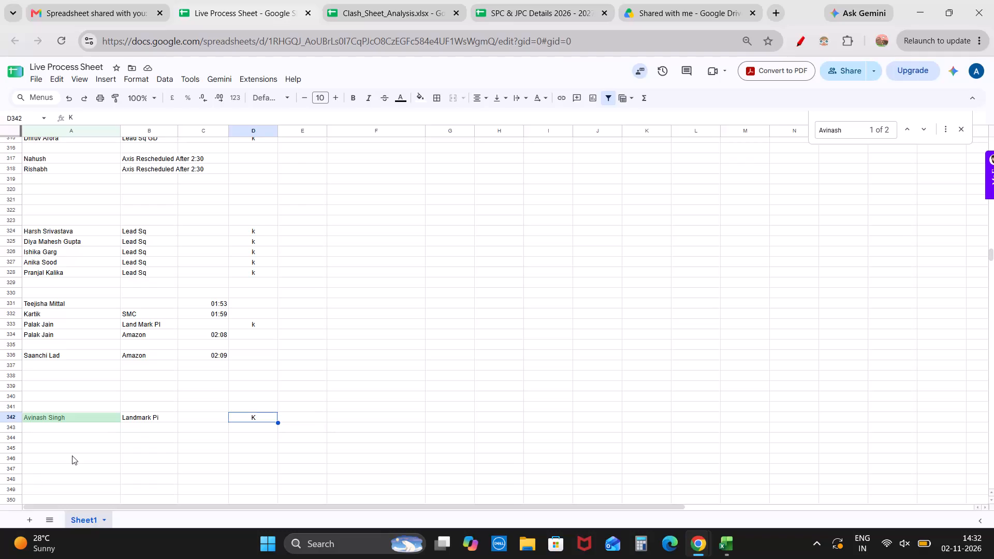
Search the Live Process Sheet for Rehan and mark his Accenture entry with k in column D.
click(72, 455)
key(ctrl+f)
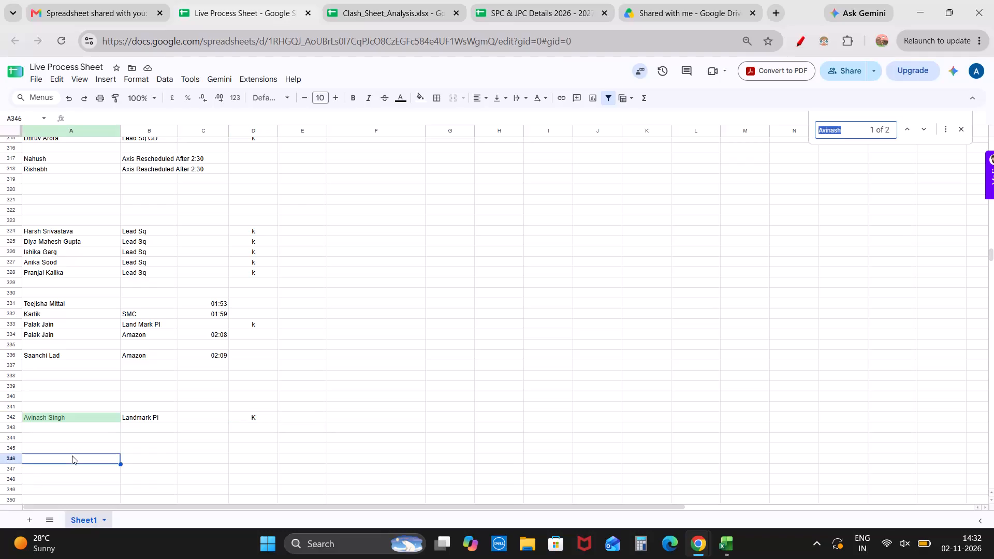
text(Reh)
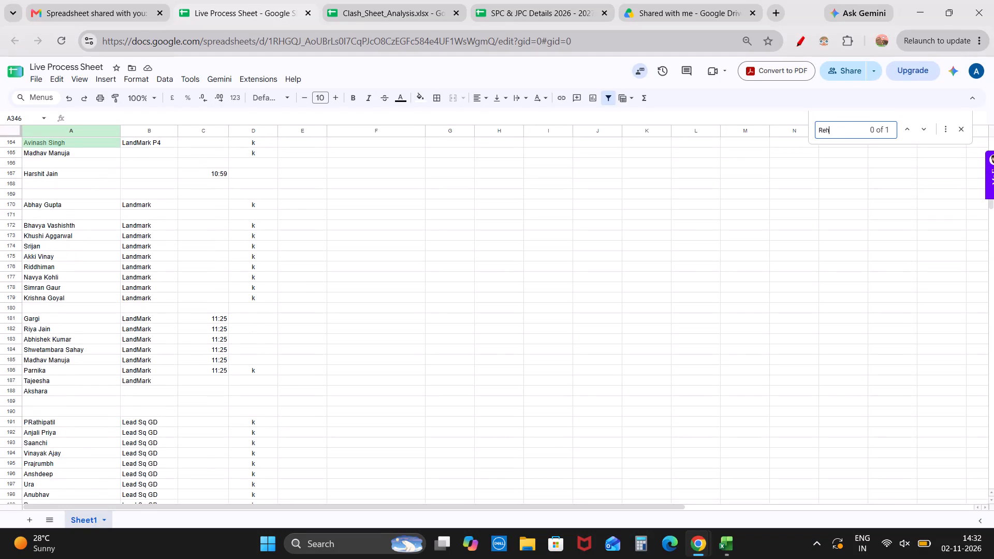
text(an)
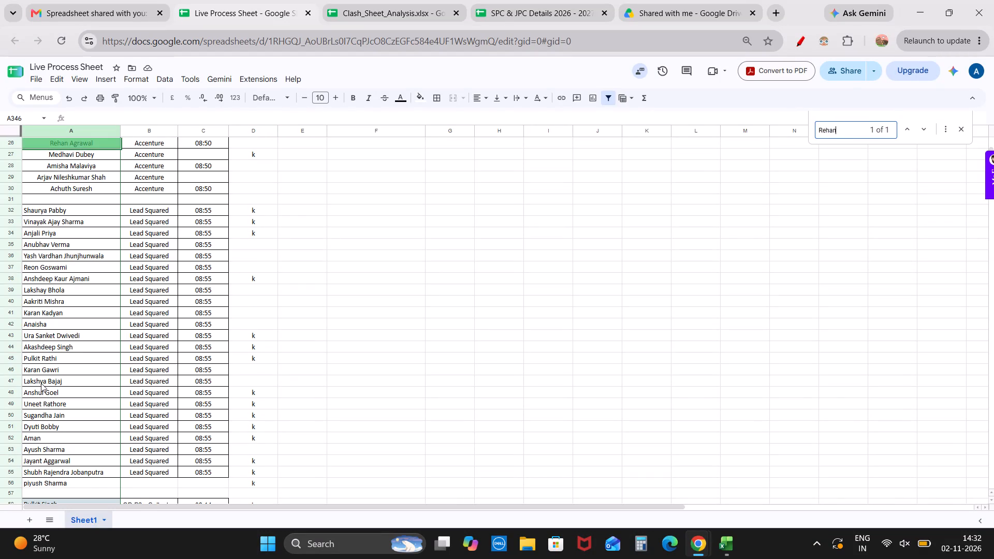
scroll(152, 309, up, 1)
click(250, 185)
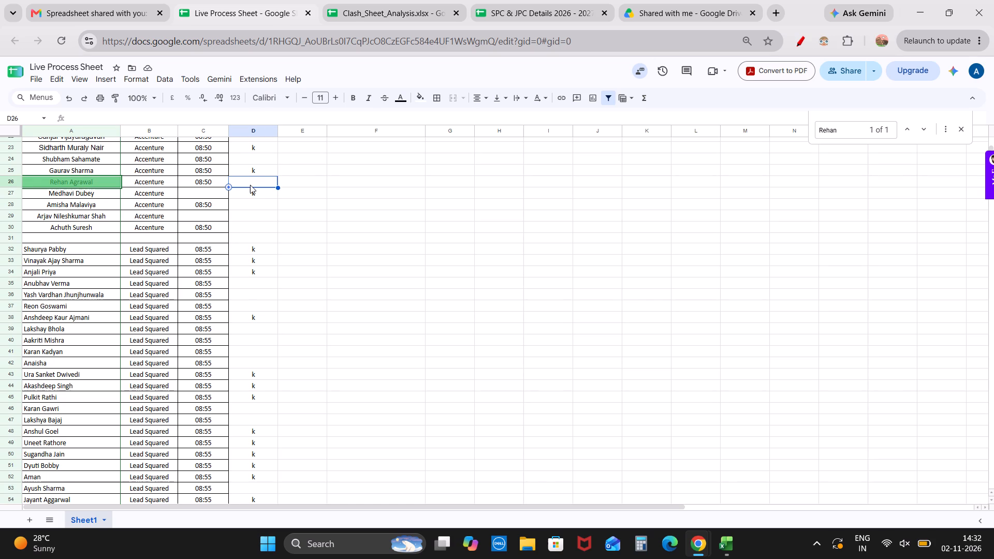
key(k)
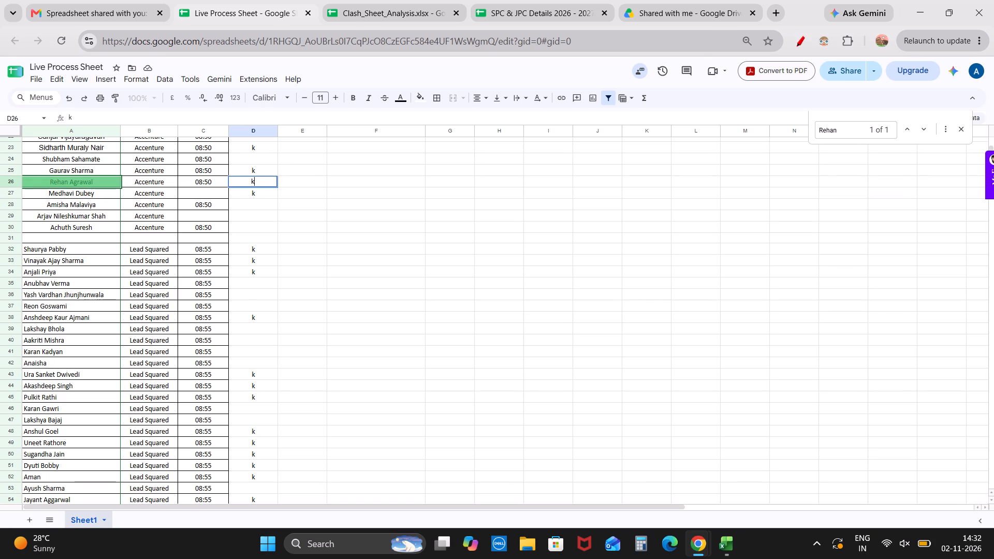
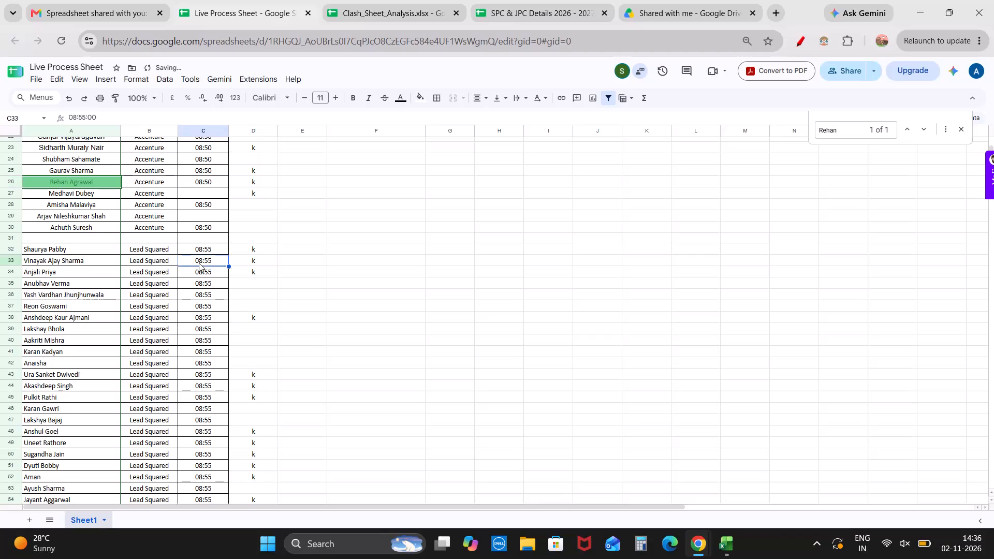
Add Adya's name in column A at row 344, two rows below the last entry in the Live Process Sheet.
click(334, 278)
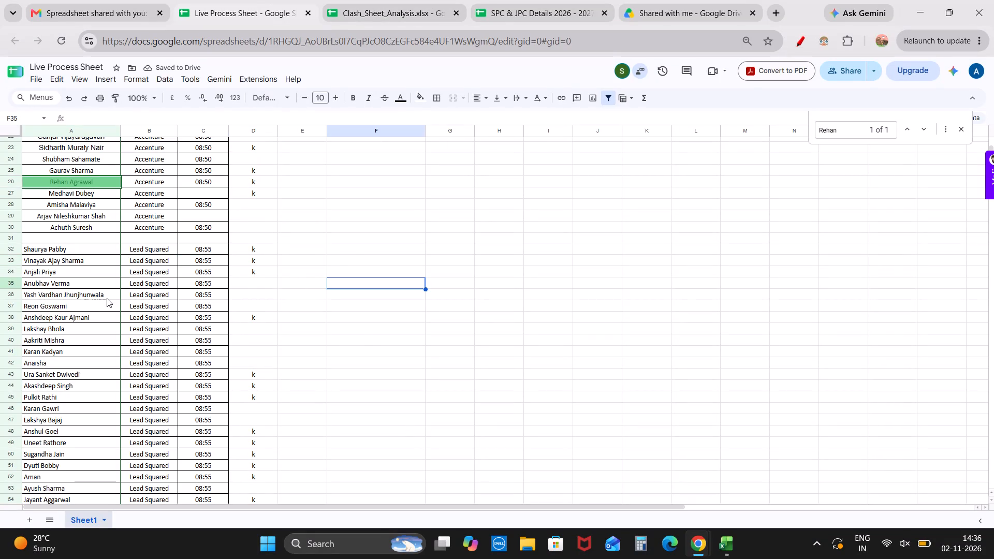
click(107, 298)
key(ctrl+shift+Down)
key(ctrl+shift+Down)
key(ctrl+shift+Down)
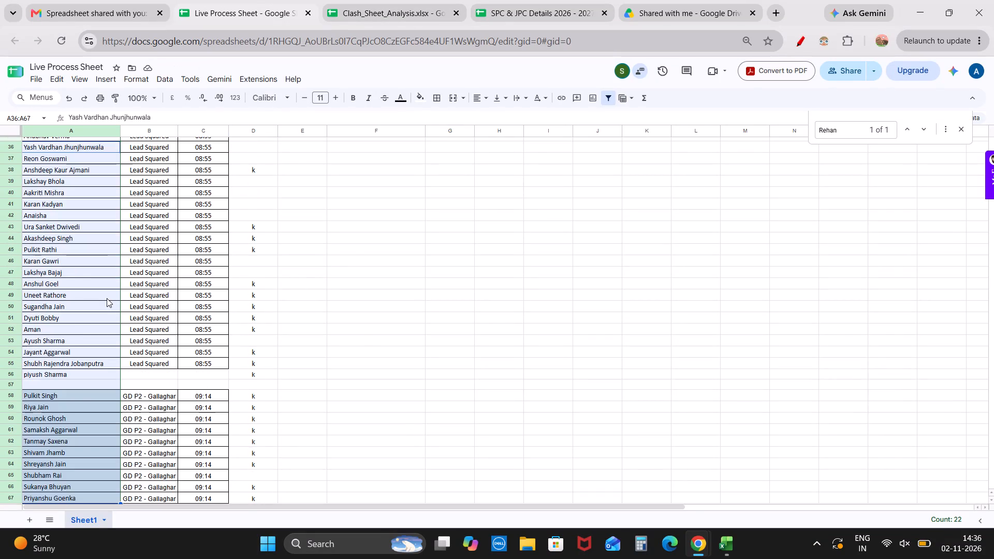
key(ctrl+shift+Down)
key(ctrl+shift+Down)
key(ctrl+shift+Down)
key(ctrl+shift+Down)
key(ctrl+shift+Down)
key(ctrl+shift+Down)
key(ctrl+shift+Down)
key(ctrl+shift+Down)
key(ctrl+shift+Down)
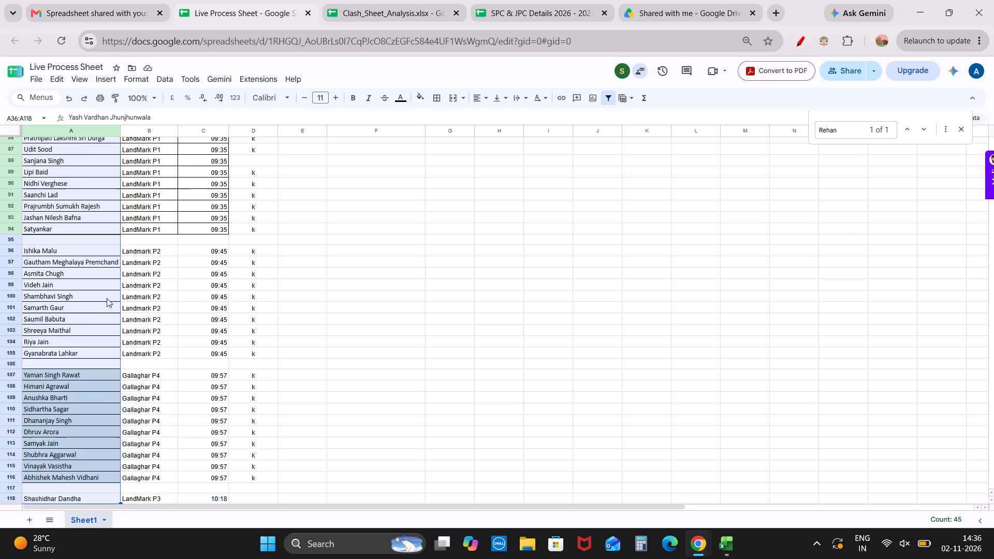
key(ctrl+shift+Down)
key(ctrl+shift+Down)
key(ctrl+shift+Down)
key(ctrl+shift+Down)
key(ctrl+shift+Down)
key(ctrl+shift+Down)
key(ctrl+shift+Down)
key(ctrl+shift+Down)
key(ctrl+shift+Down)
key(ctrl+shift+Down)
key(ctrl+shift+Down)
key(ctrl+shift+Down)
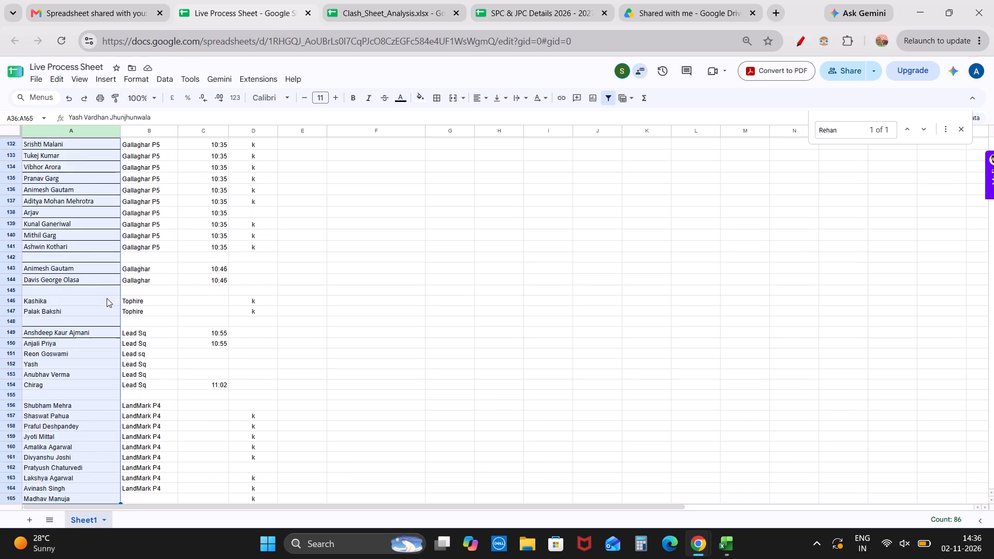
key(ctrl+shift+Down)
key(ctrl+shift+Down)
key(ctrl+shift+Down)
key(ctrl+shift+Down)
key(ctrl+shift+Down)
key(ctrl+shift+Down)
key(ctrl+shift+Down)
key(ctrl+shift+Down)
key(ctrl+shift+Down)
key(ctrl+shift+Down)
key(ctrl+shift+Down)
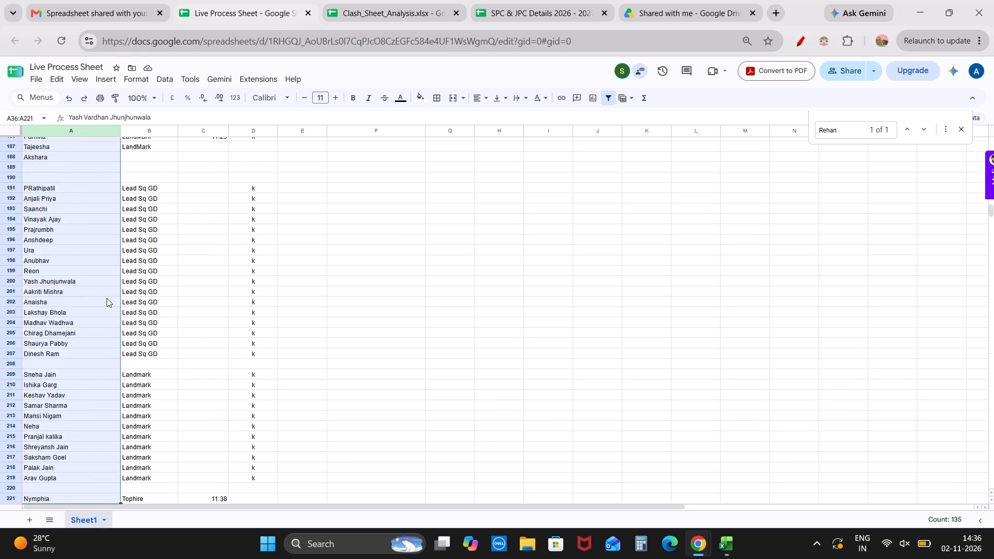
key(ctrl+shift+Down)
key(ctrl+shift+Down)
key(ctrl+shift+Down)
key(ctrl+shift+Down)
key(ctrl+shift+Down)
key(ctrl+shift+Down)
key(ctrl+shift+Down)
key(ctrl+shift+Down)
key(ctrl+shift+Down)
key(ctrl+shift+Down)
key(ctrl+shift+Down)
key(ctrl+shift+Down)
key(ctrl+shift+Down)
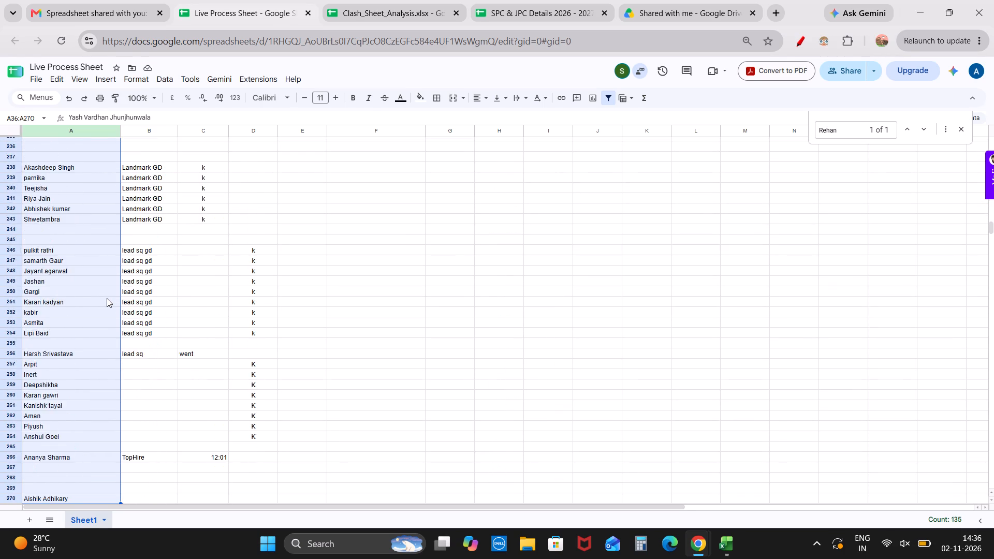
key(ctrl+shift+Down)
key(ctrl+shift+Down)
key(ctrl+shift+Down)
key(ctrl+shift+Down)
key(ctrl+shift+Down)
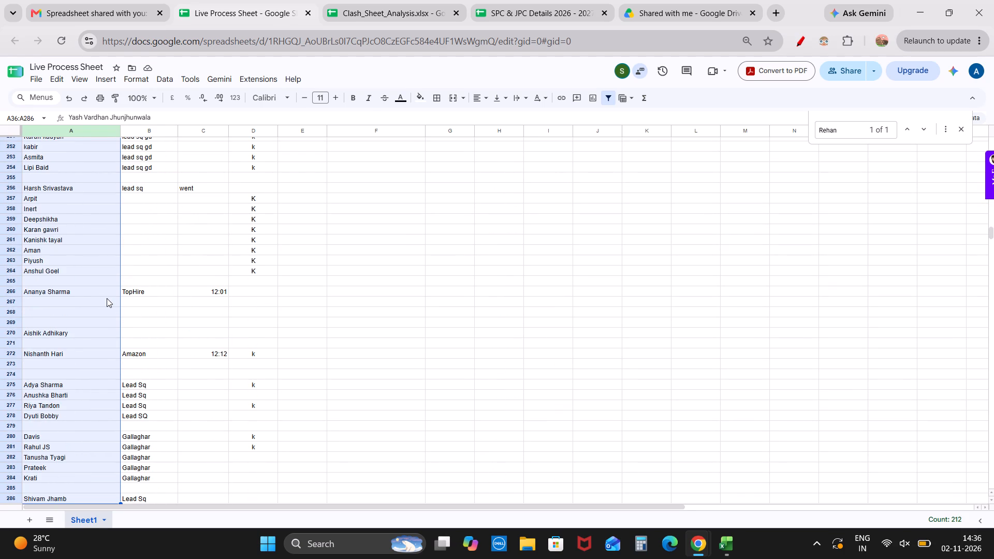
click(60, 444)
scroll(60, 444, down, 1)
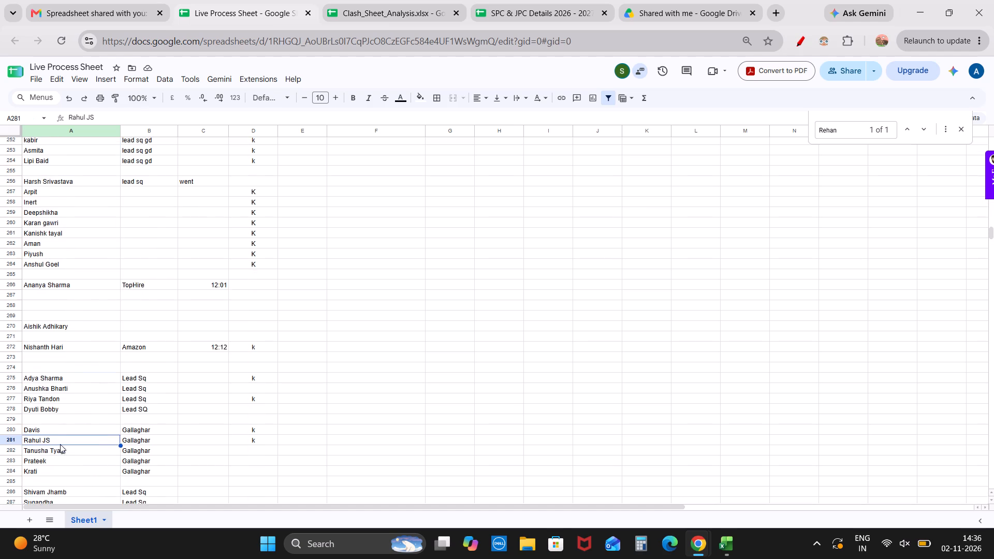
scroll(60, 444, down, 5)
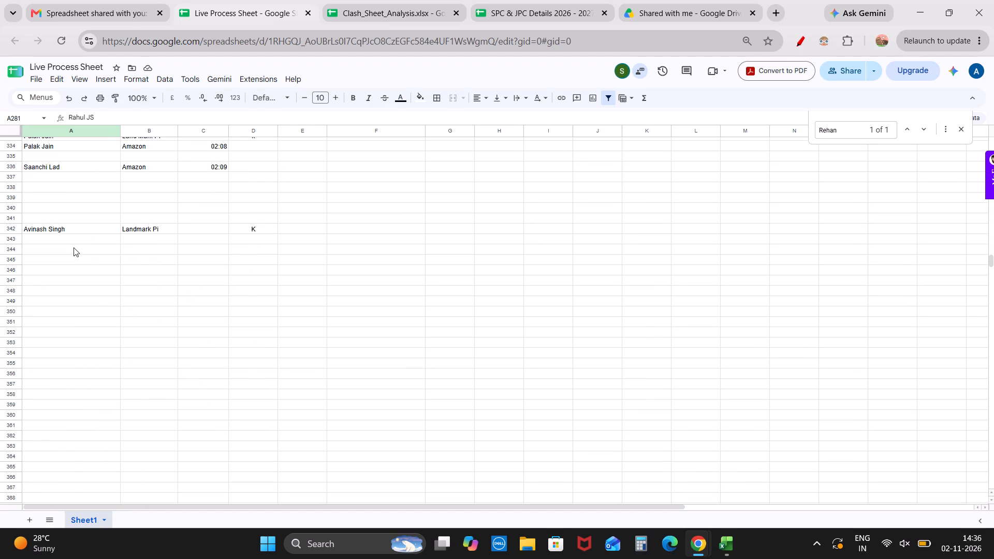
click(71, 249)
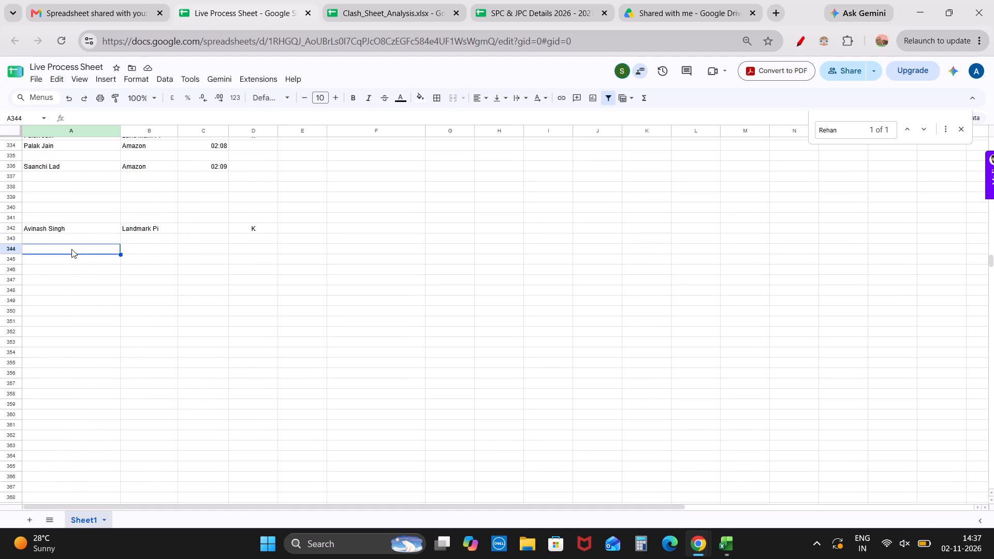
scroll(71, 249, up, 1)
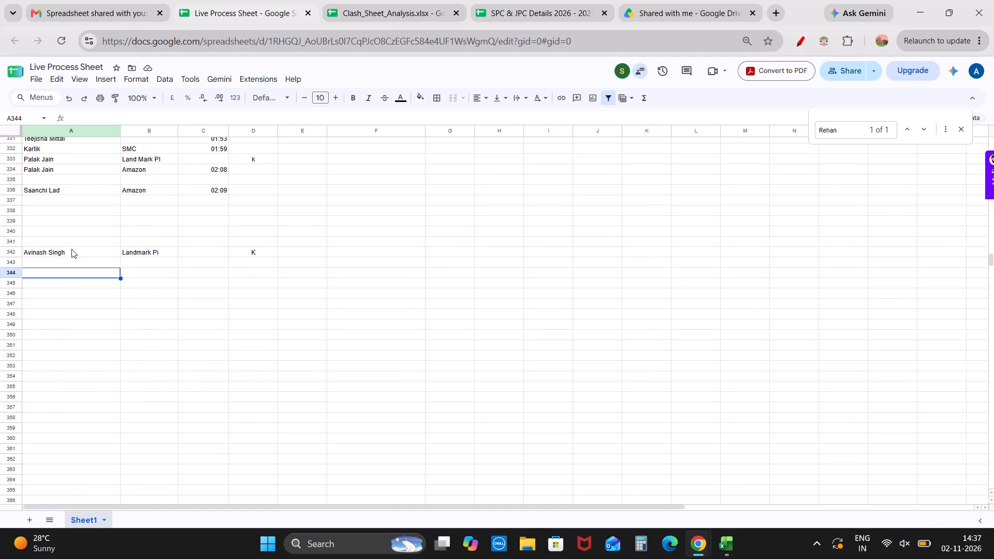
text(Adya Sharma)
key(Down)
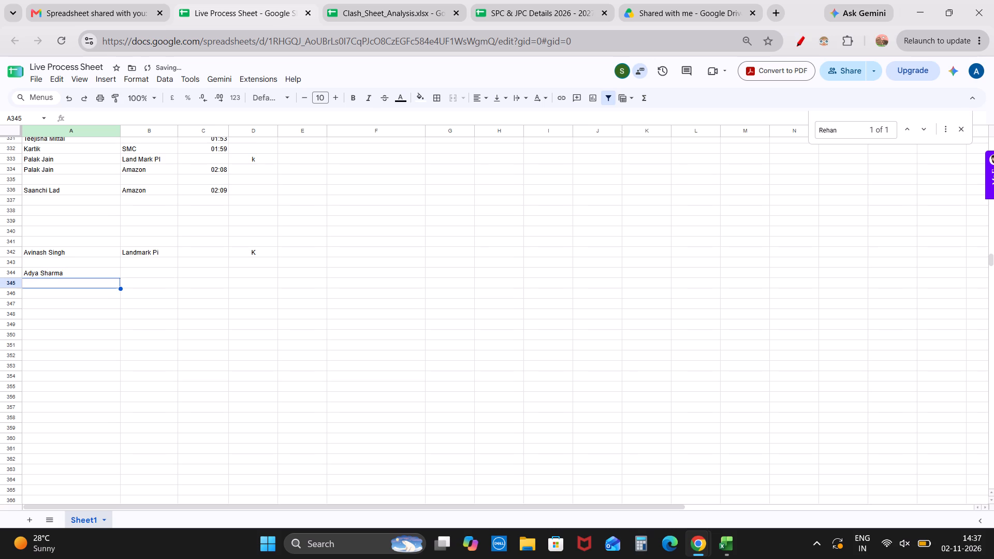
Log Isha in row 346 with Amazon as the process and k in column D.
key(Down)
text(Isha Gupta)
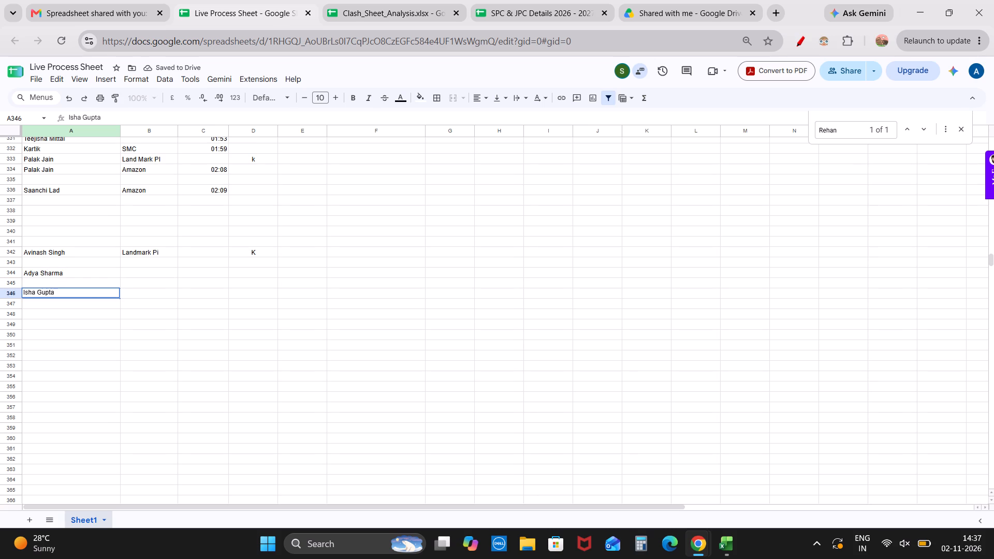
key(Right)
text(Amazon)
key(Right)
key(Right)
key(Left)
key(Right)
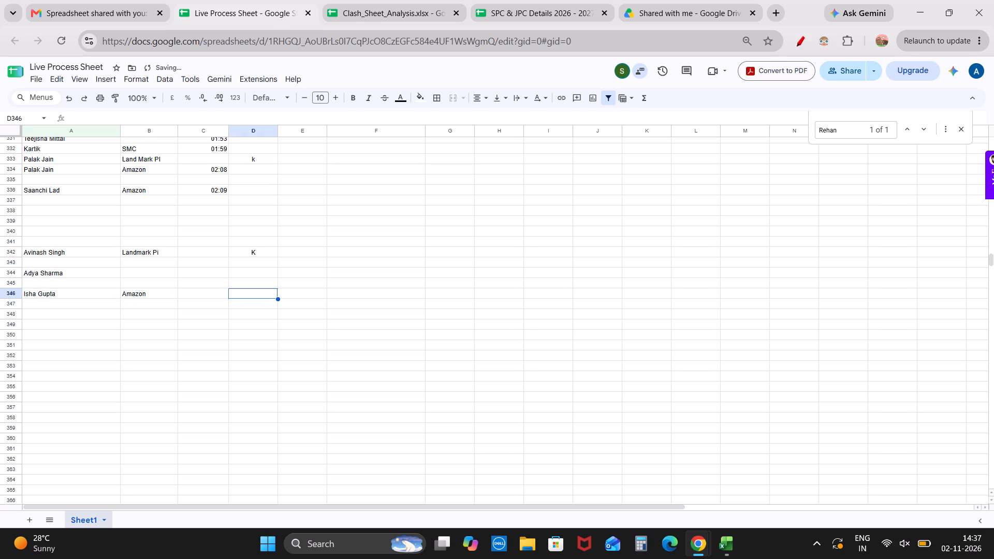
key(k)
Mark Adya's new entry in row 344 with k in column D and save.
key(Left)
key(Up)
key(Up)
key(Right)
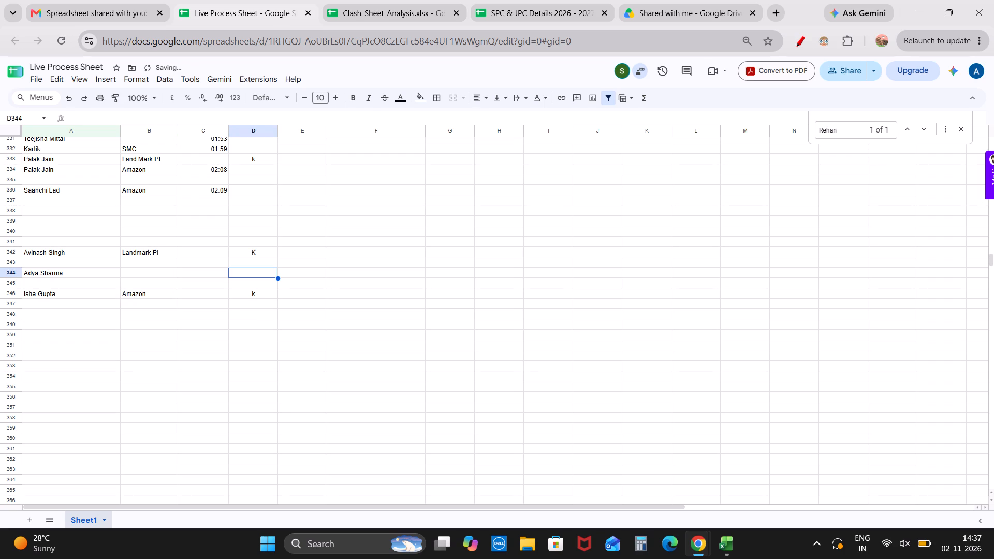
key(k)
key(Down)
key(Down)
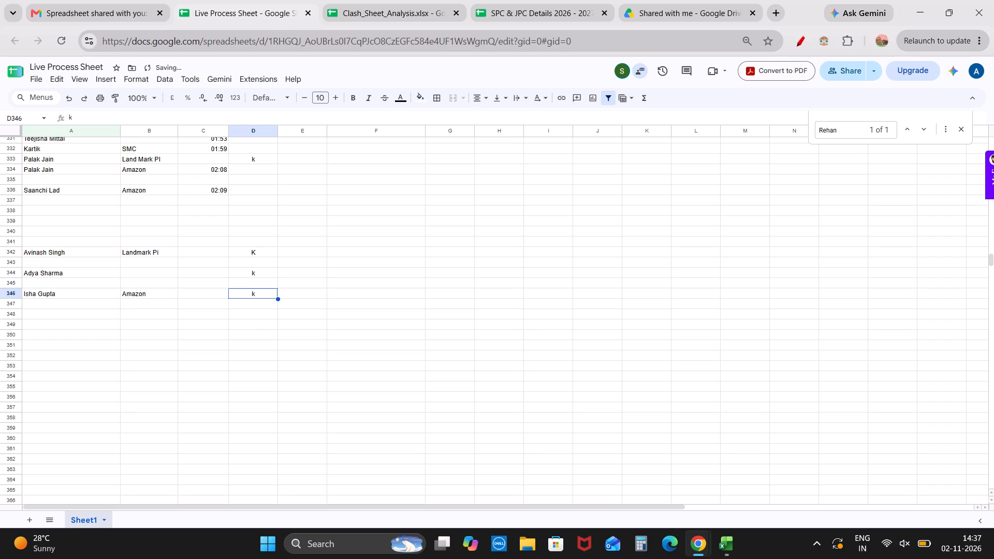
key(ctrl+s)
Clear the k mark from Adya's row 344, enter went in column C instead, and save.
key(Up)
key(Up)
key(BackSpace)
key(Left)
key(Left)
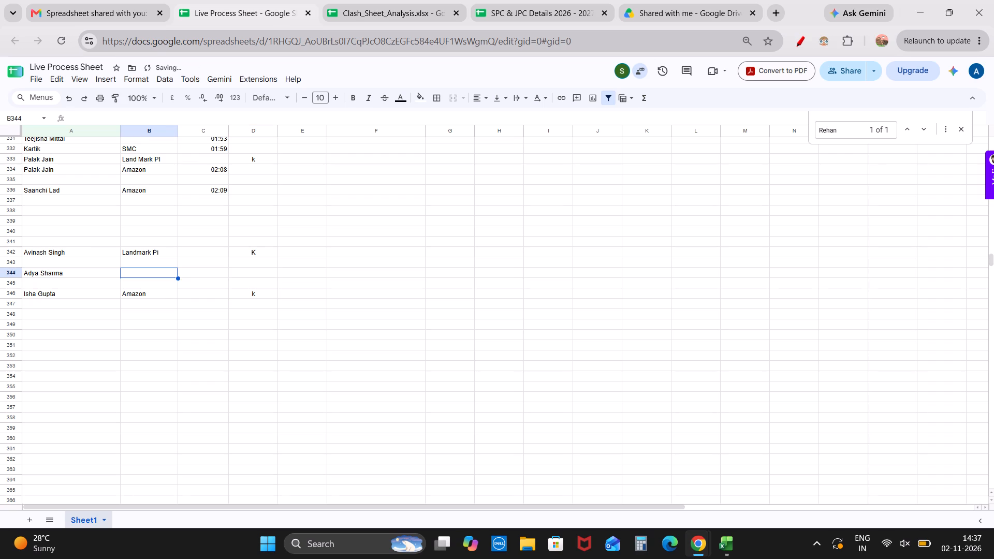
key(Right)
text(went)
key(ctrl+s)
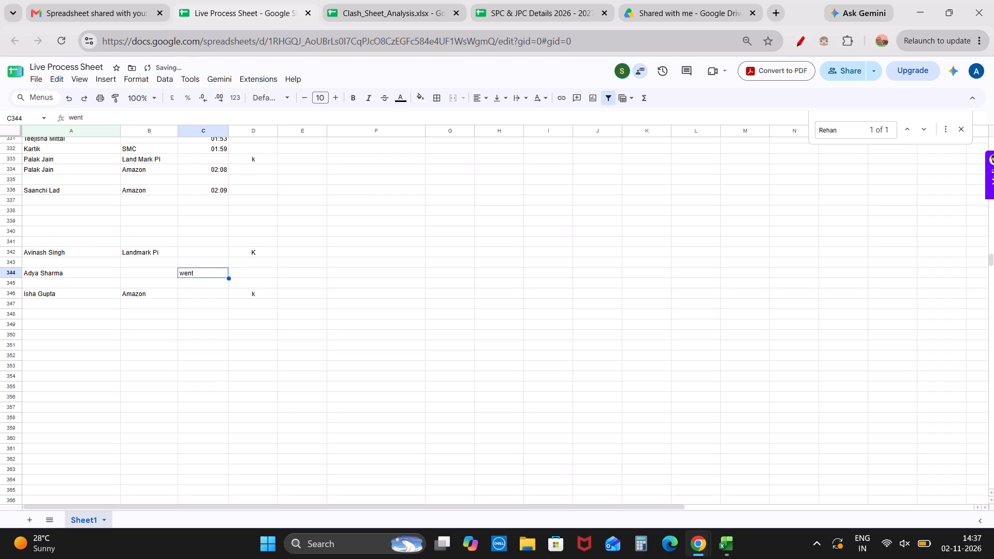
Search the Live Process Sheet for Adya and go through the matching entries.
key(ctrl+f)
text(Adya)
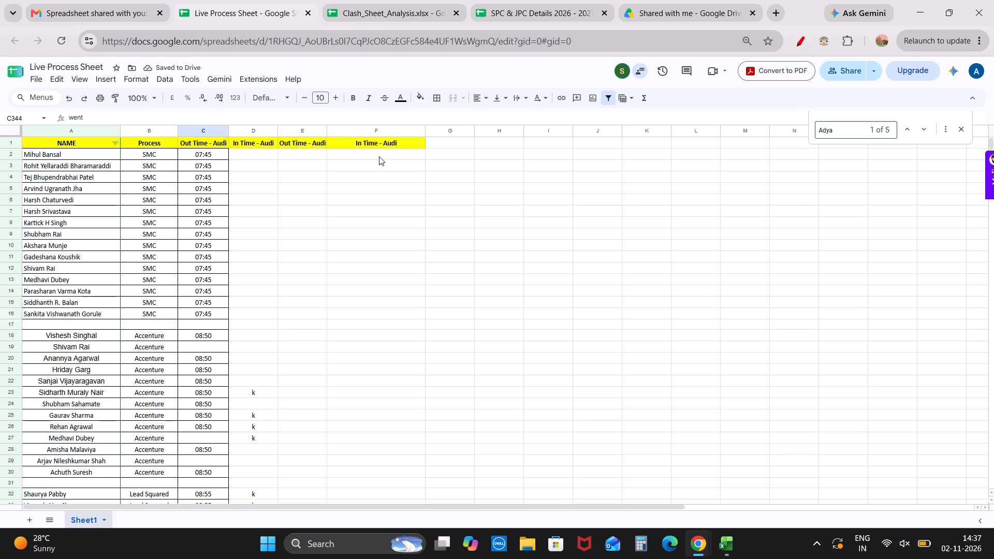
click(927, 127)
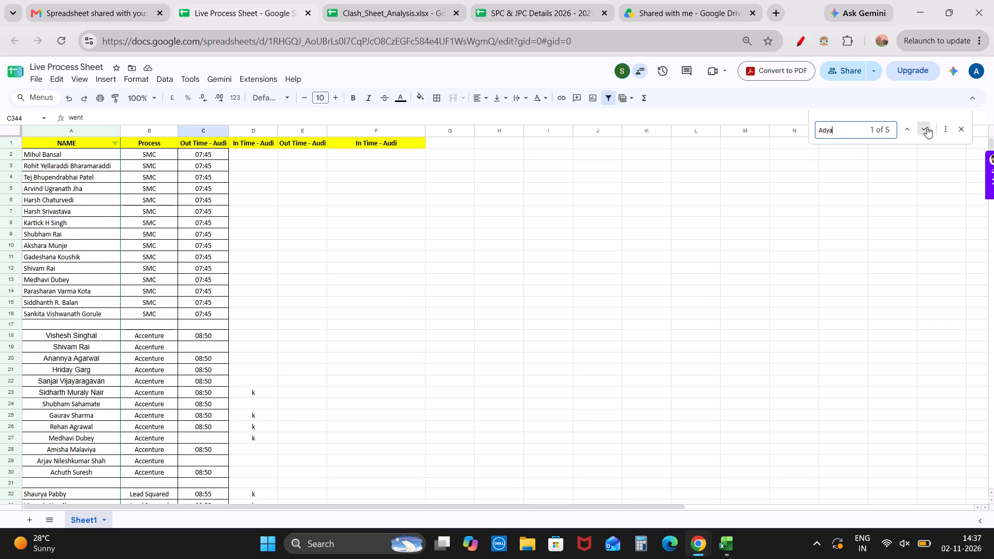
click(927, 127)
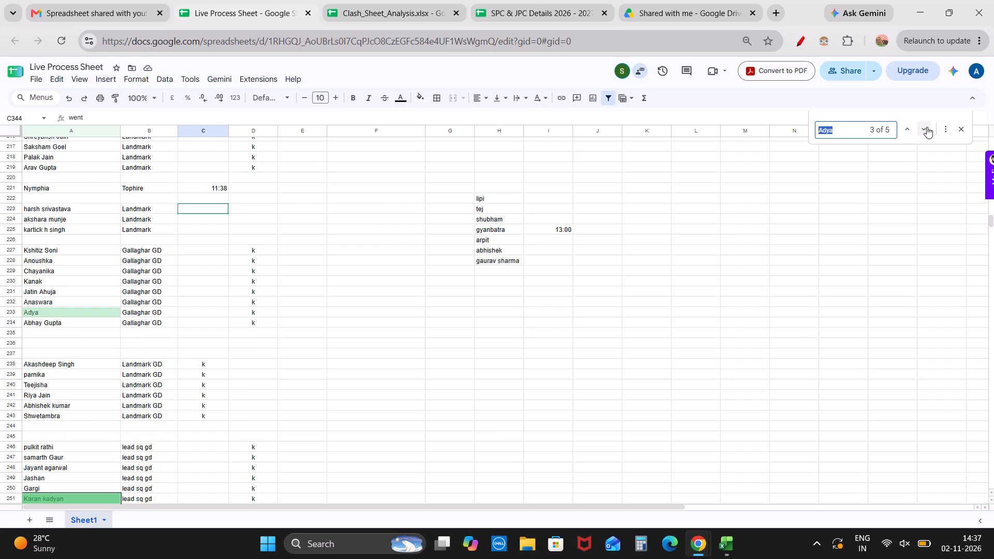
click(927, 127)
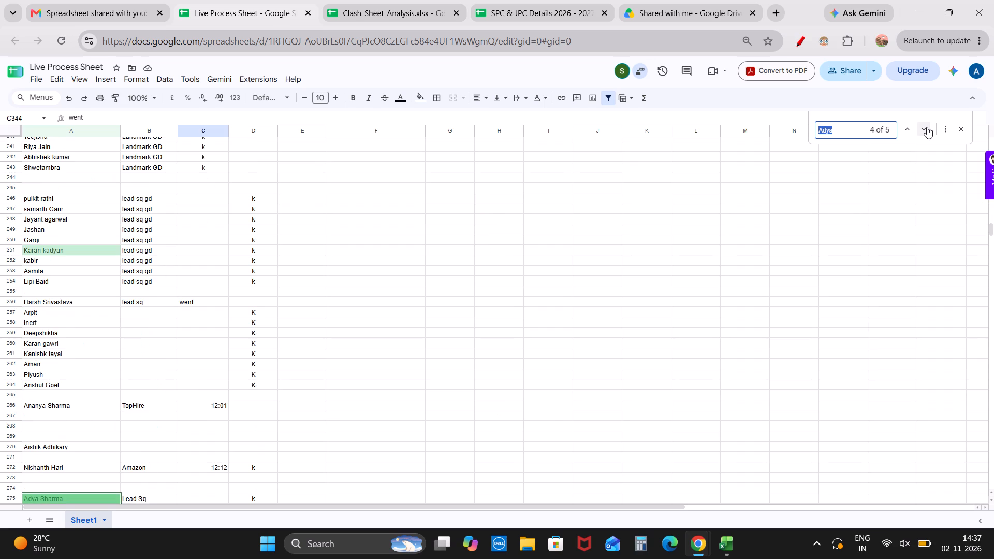
click(927, 127)
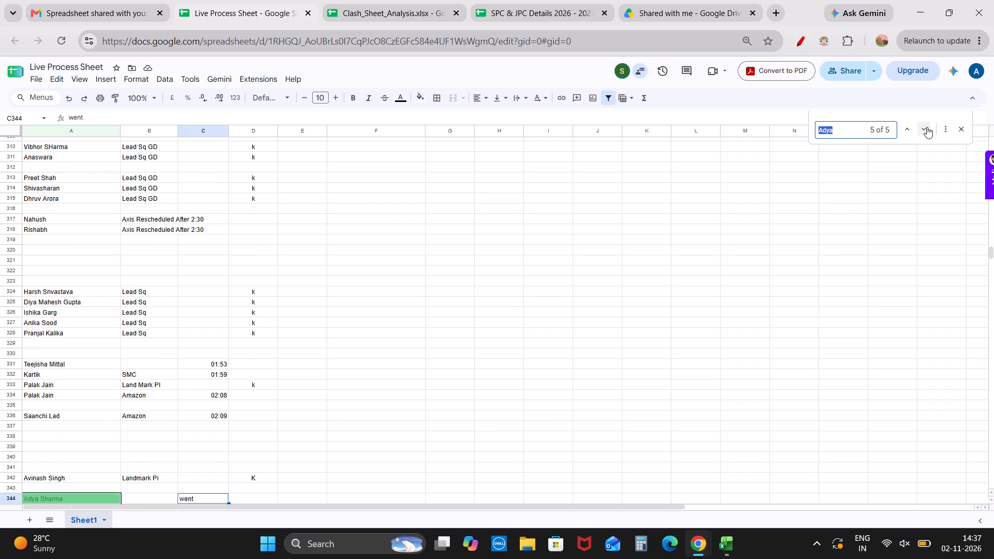
click(927, 127)
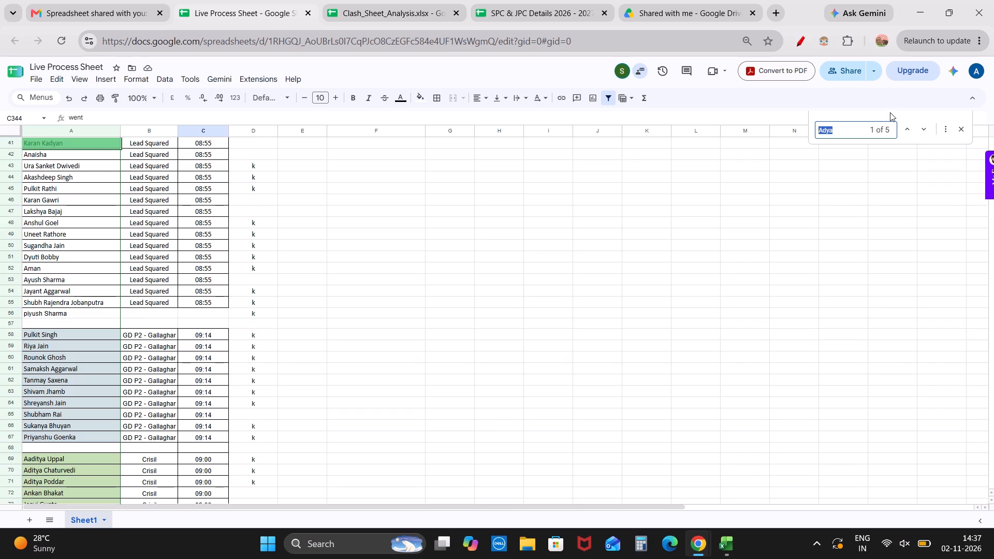
double_click(907, 125)
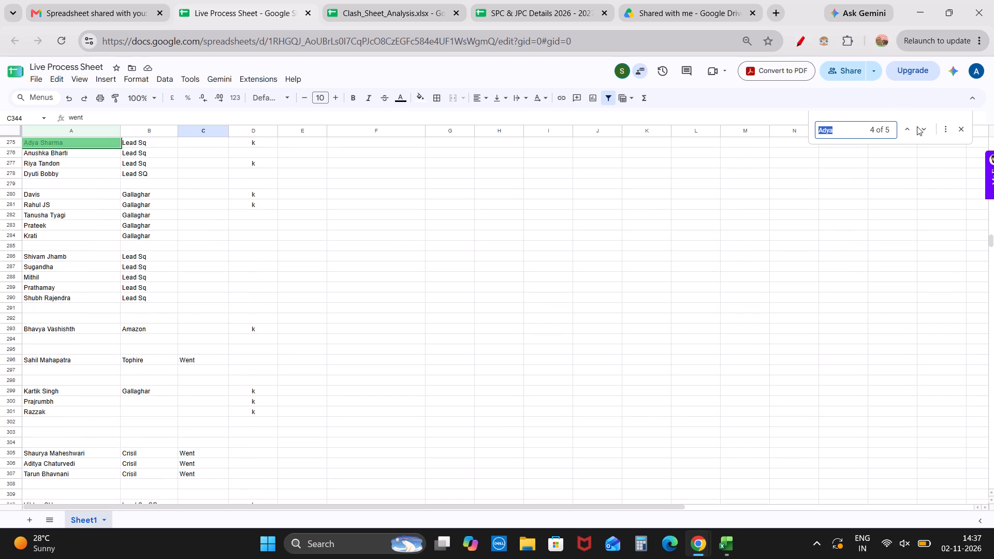
click(923, 127)
click(812, 234)
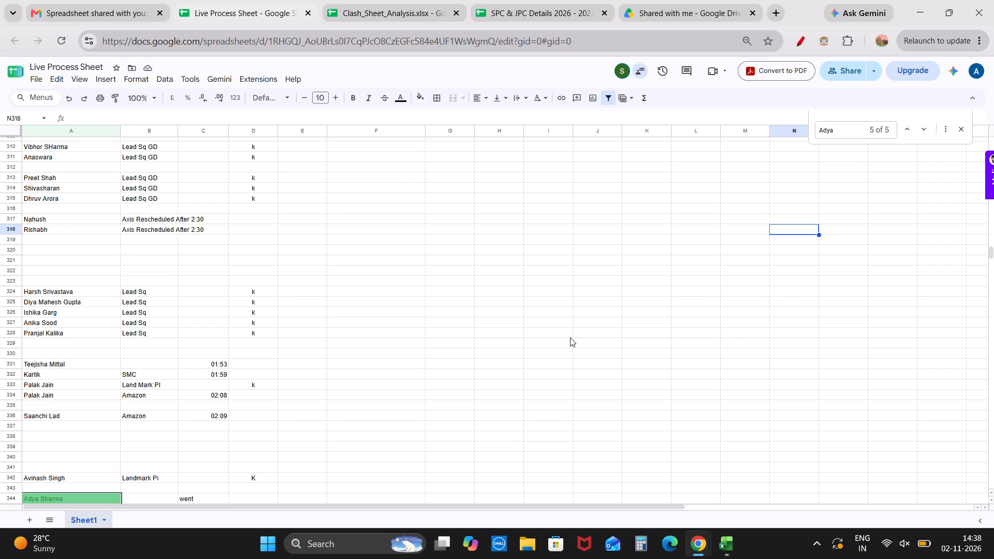
Search the Live Process Sheet for Dhanan to check the candidate's entry.
click(487, 320)
key(ctrl+f)
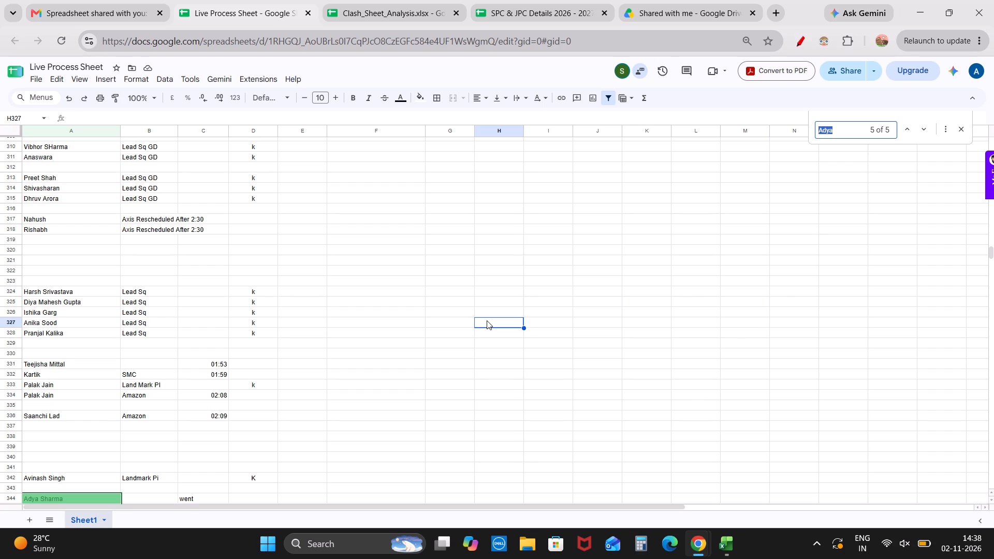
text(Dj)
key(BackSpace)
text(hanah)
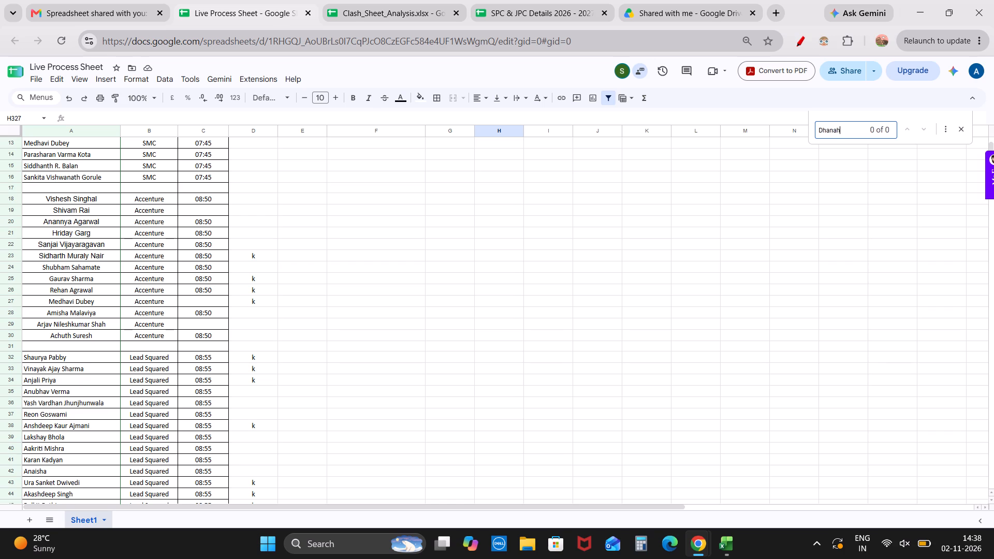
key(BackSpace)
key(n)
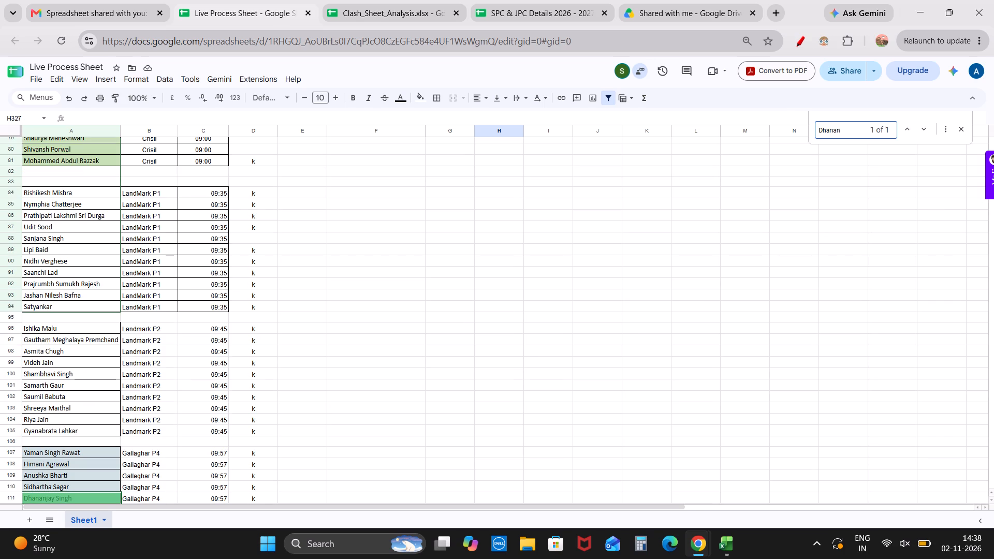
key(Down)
Log Dhananjay in row 348 of the Live Process Sheet with process Amazon and mark k in column D.
scroll(442, 418, down, 5)
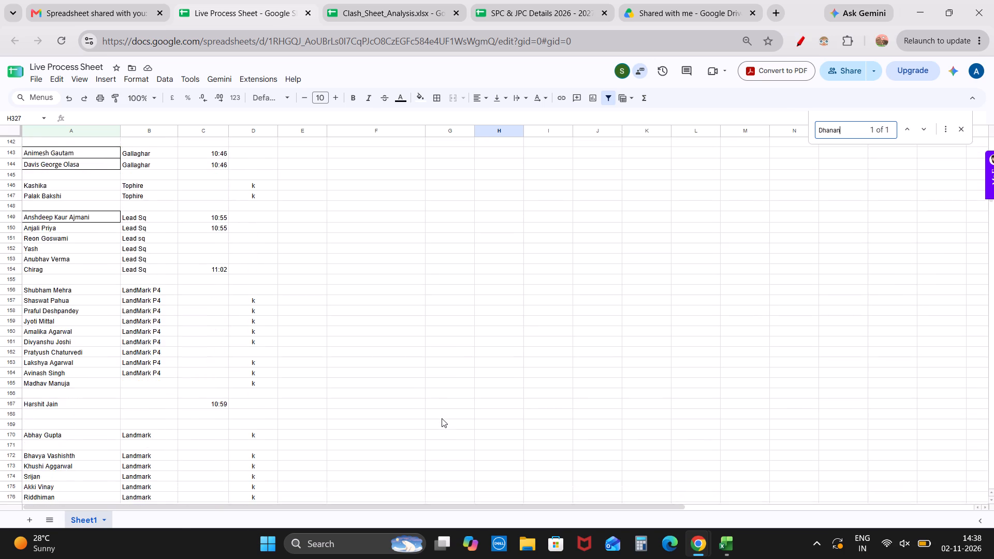
scroll(442, 418, down, 8)
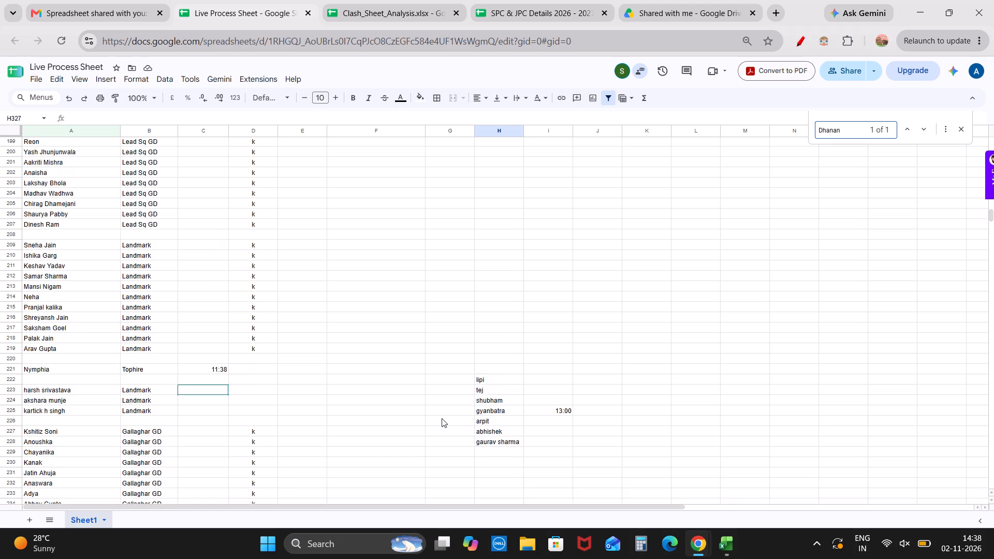
scroll(442, 418, down, 8)
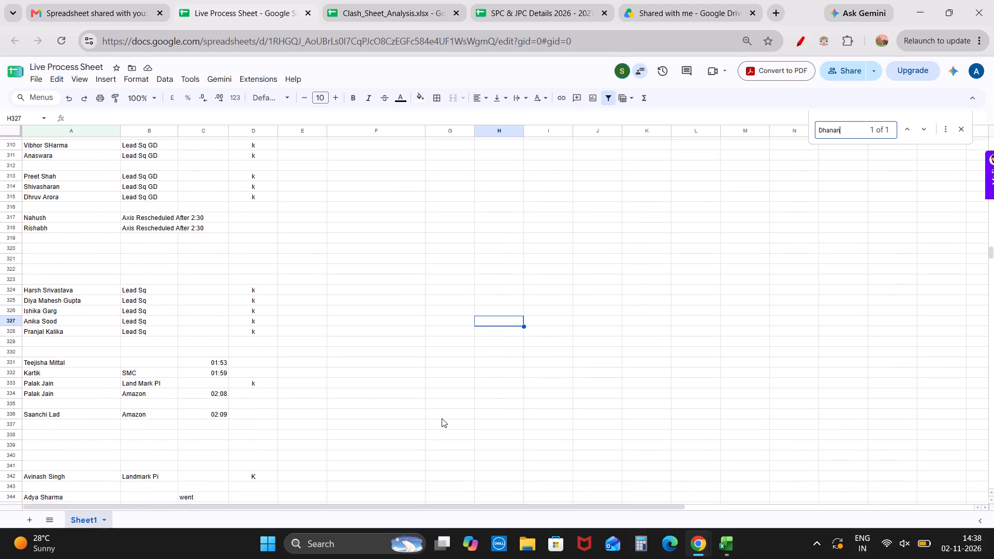
scroll(442, 418, down, 2)
click(57, 206)
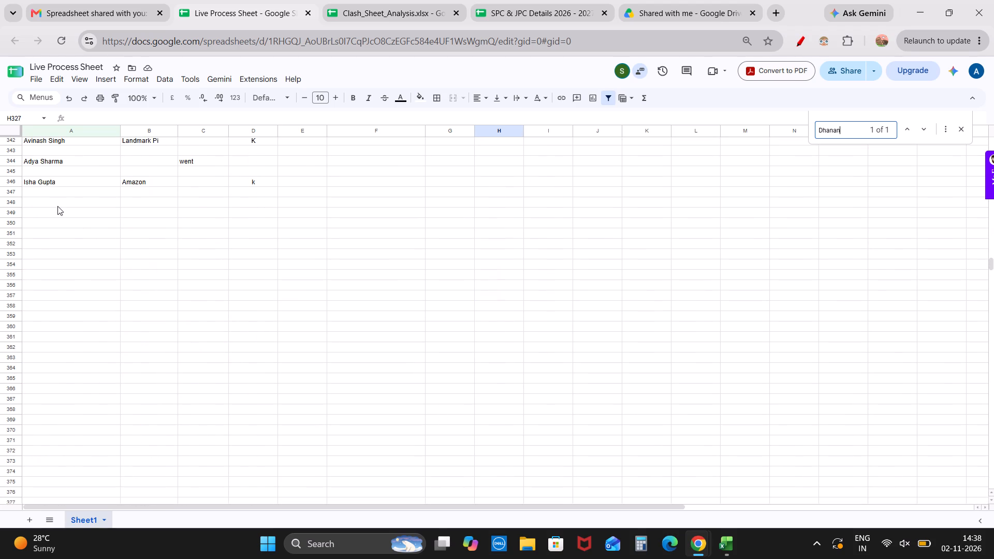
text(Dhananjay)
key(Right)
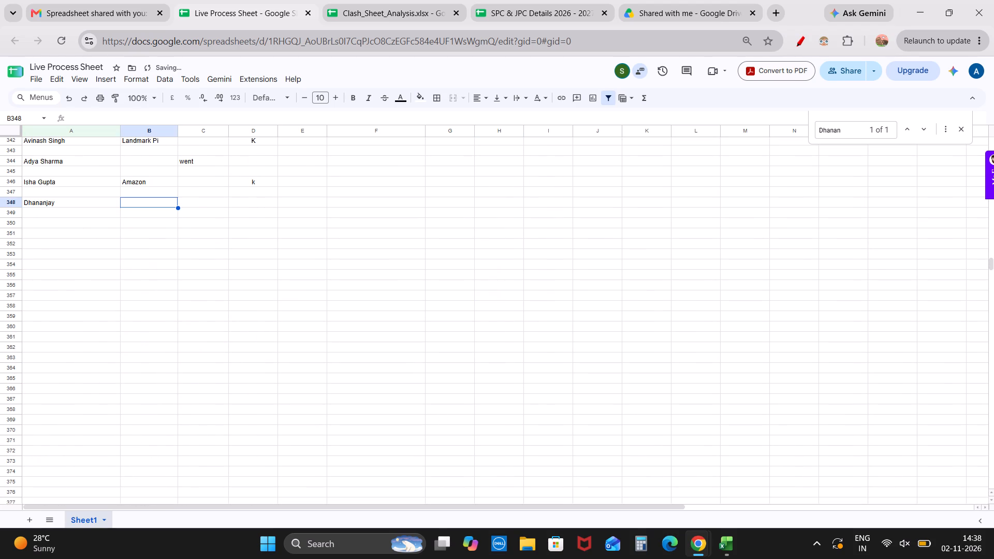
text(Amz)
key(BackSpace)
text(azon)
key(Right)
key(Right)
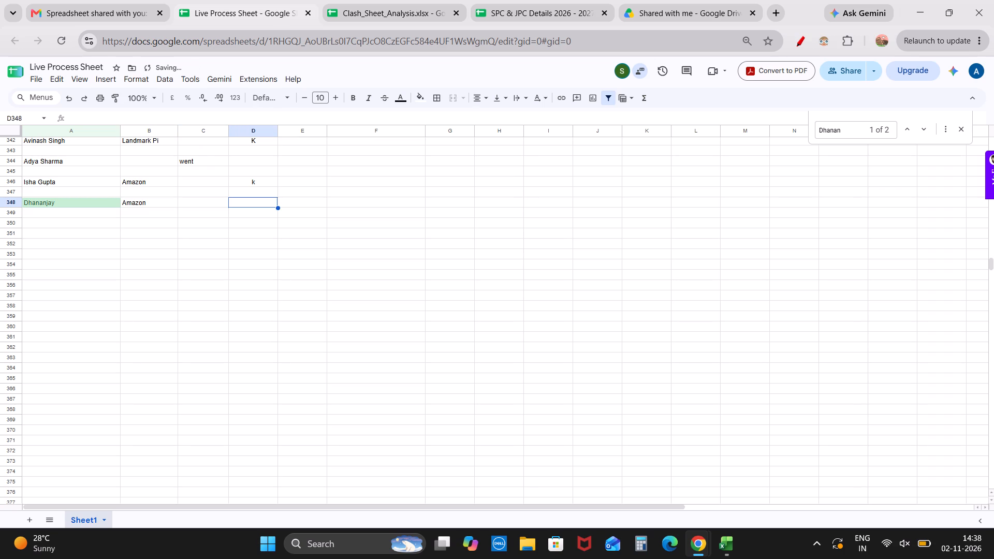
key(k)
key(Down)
Search the Live Process Sheet for Sahil and go through the matching entries.
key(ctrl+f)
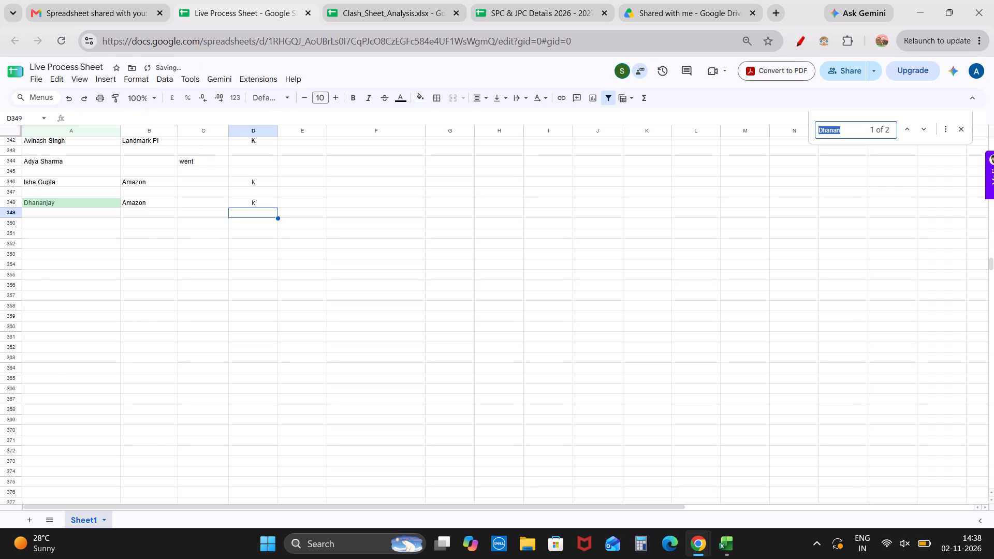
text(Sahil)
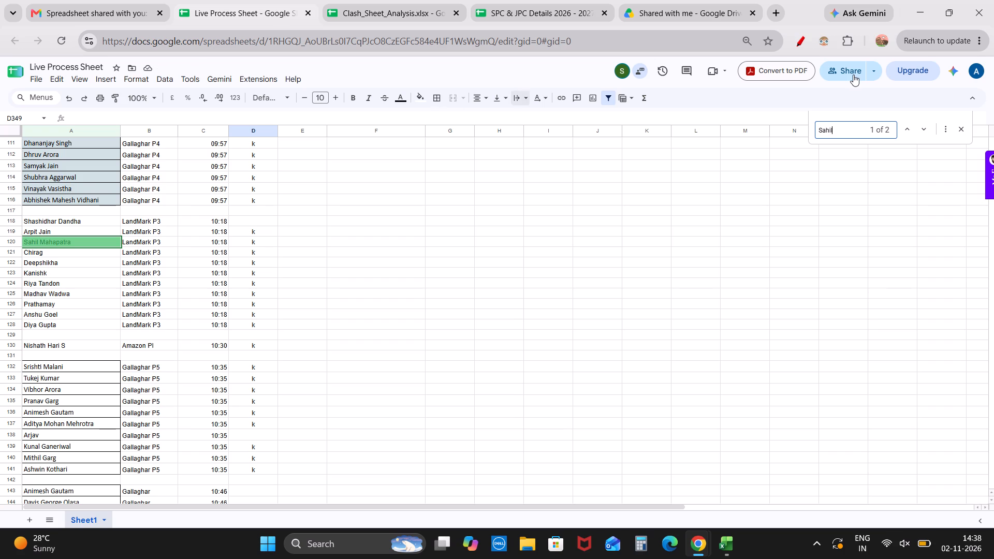
click(927, 127)
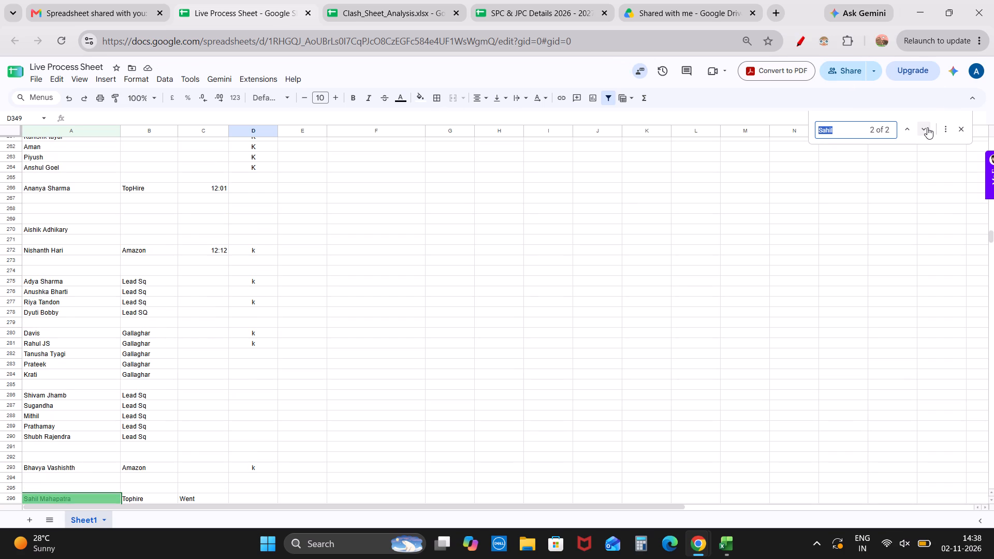
scroll(680, 286, down, 1)
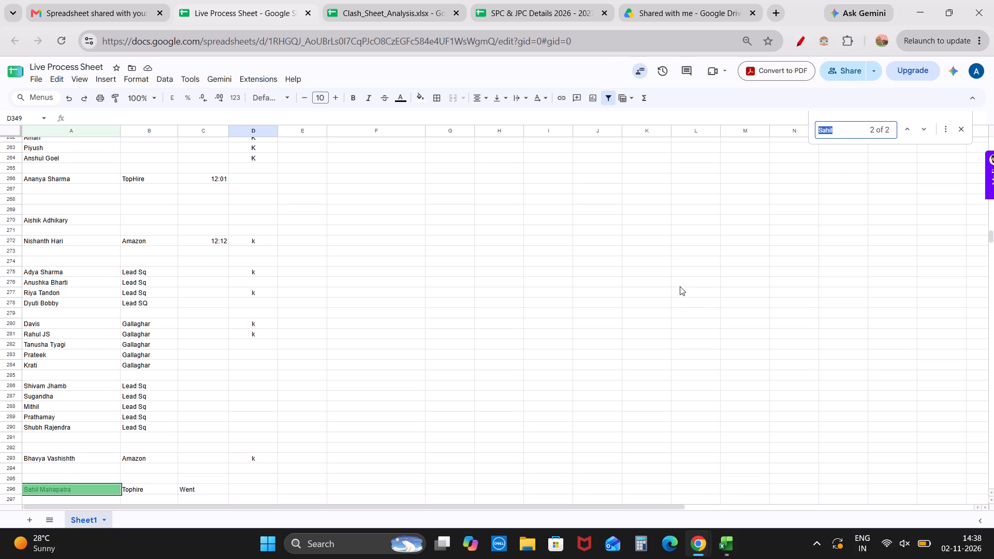
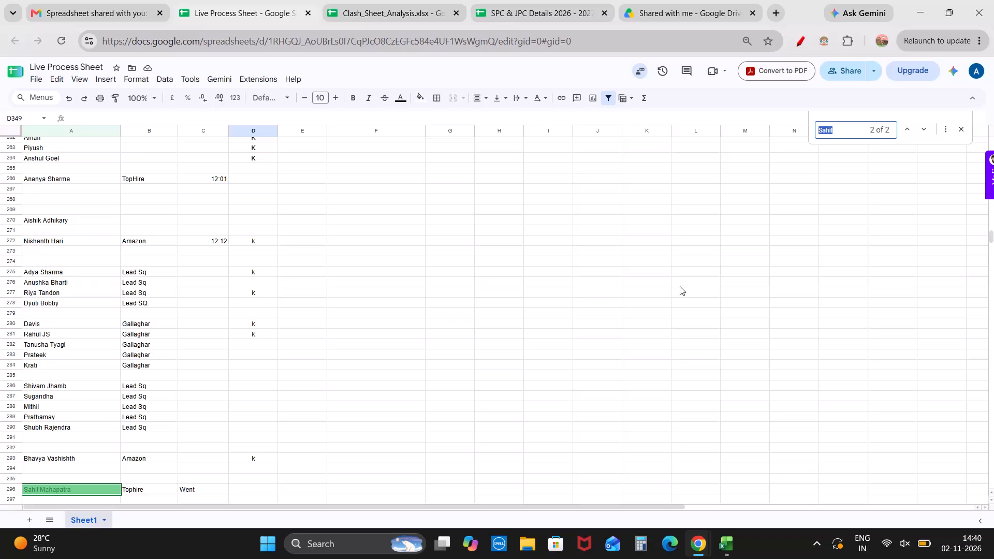
Search the Live Process Sheet for Tej and check the in-time cell of the matching SMC entry.
text(Tej)
key(space)
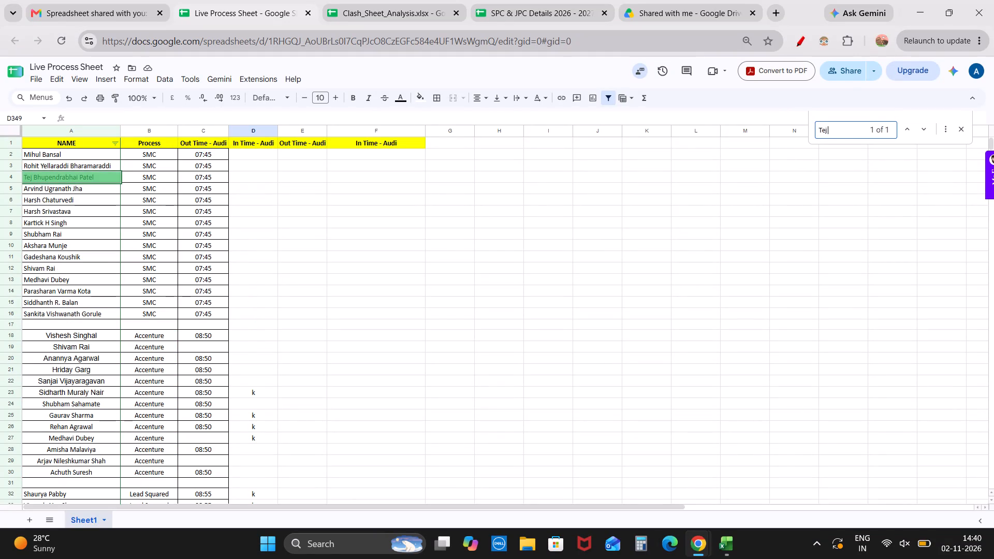
click(252, 179)
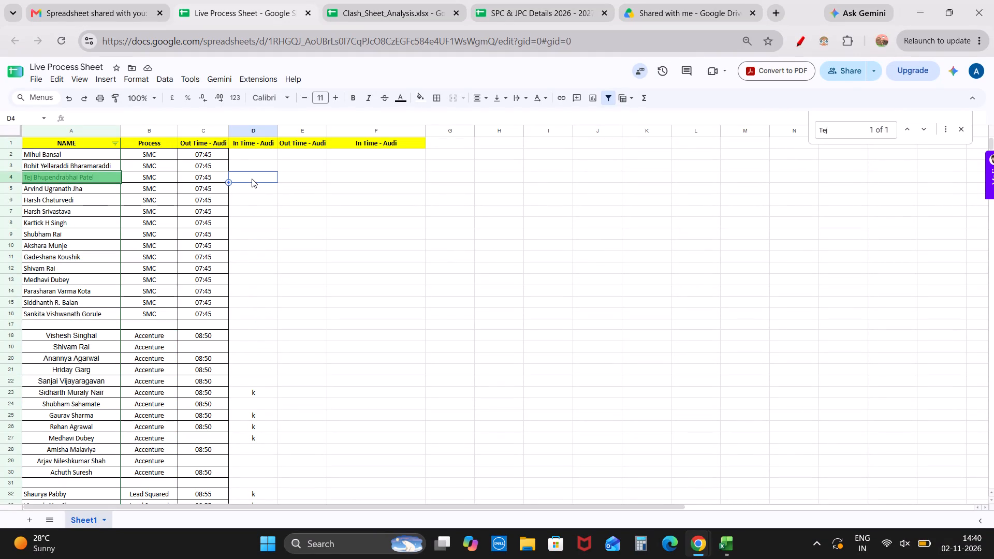
scroll(271, 174, up, 1)
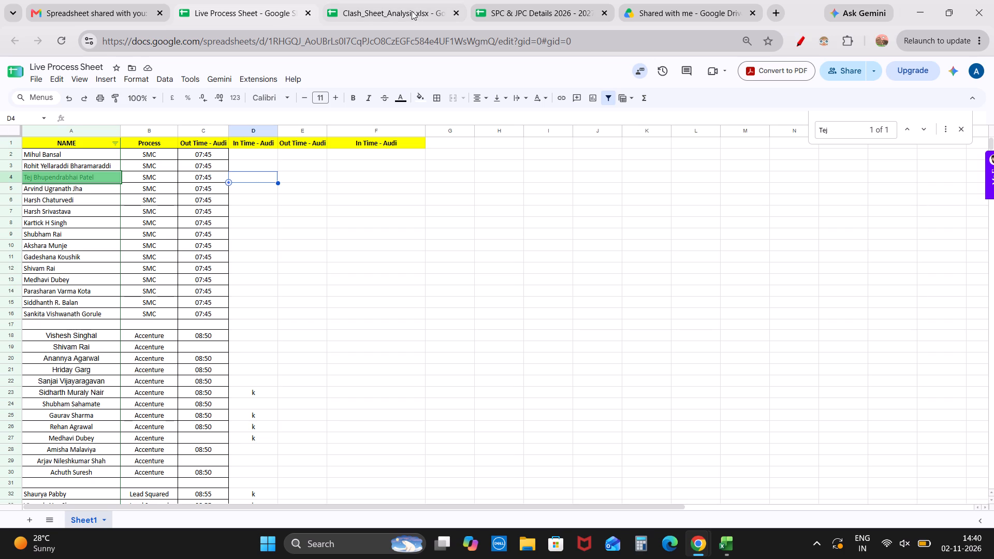
Search the Master - 210 People sheet of Clash_Sheet_Analysis for Tej and check the matching candidates' processes and timings.
click(409, 11)
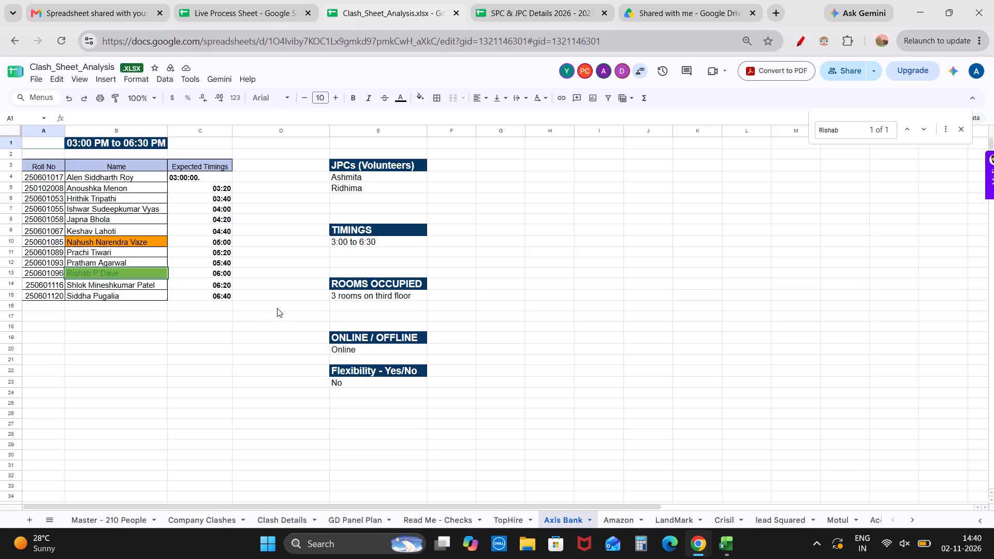
click(121, 515)
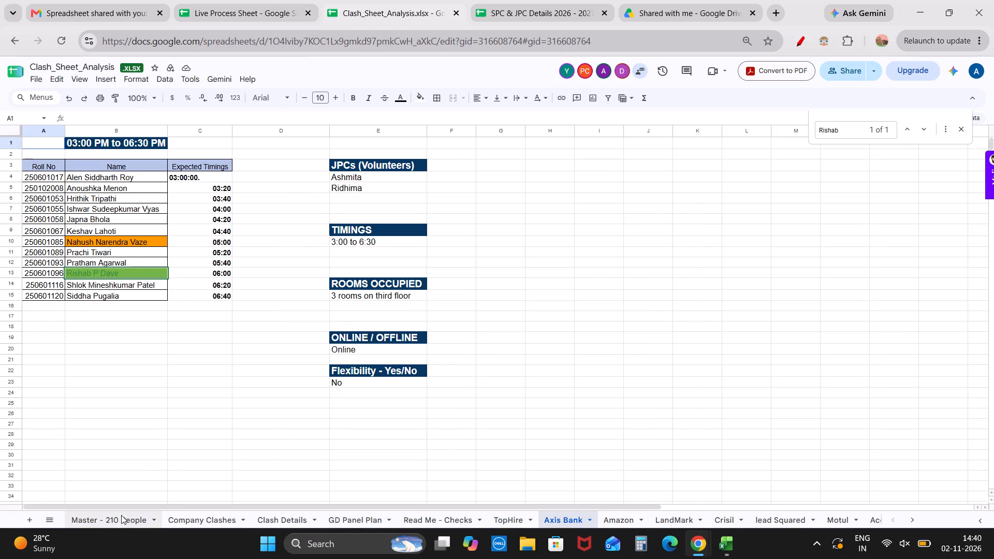
click(207, 385)
key(ctrl+f)
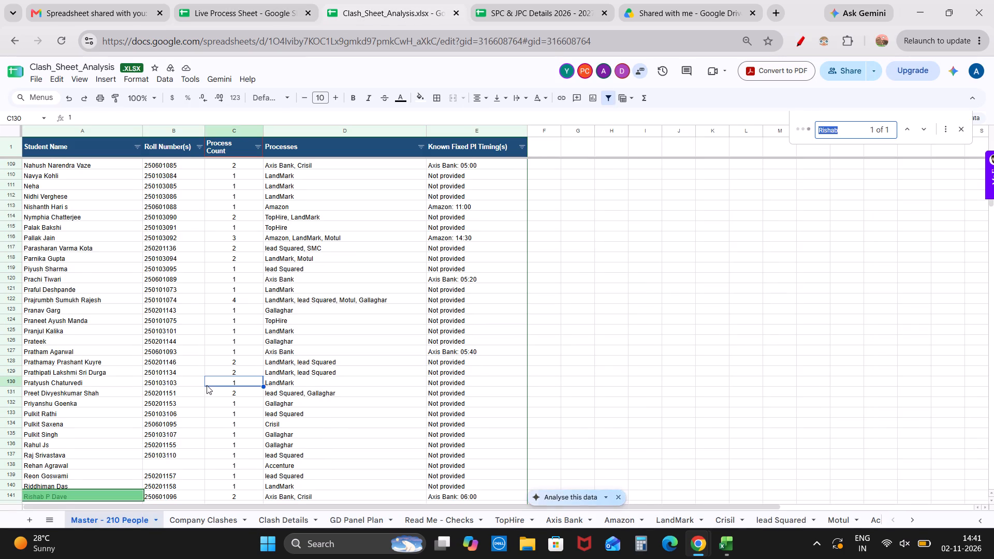
text(Tej)
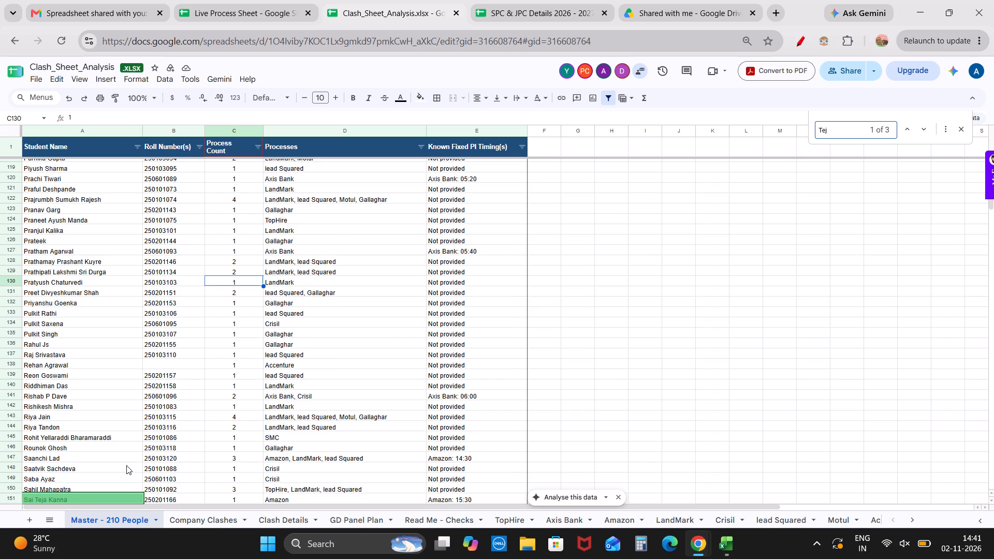
click(924, 127)
scroll(686, 292, down, 1)
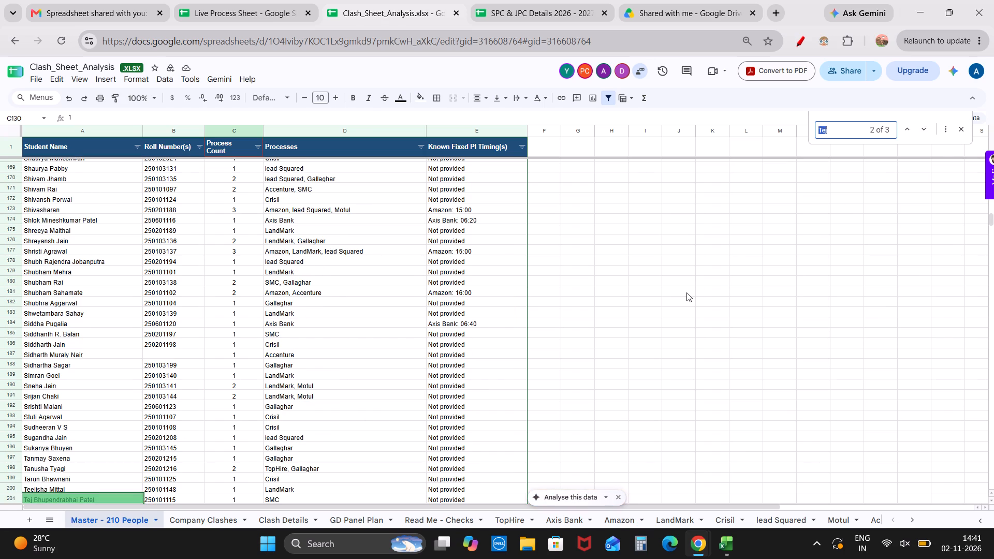
scroll(686, 292, down, 1)
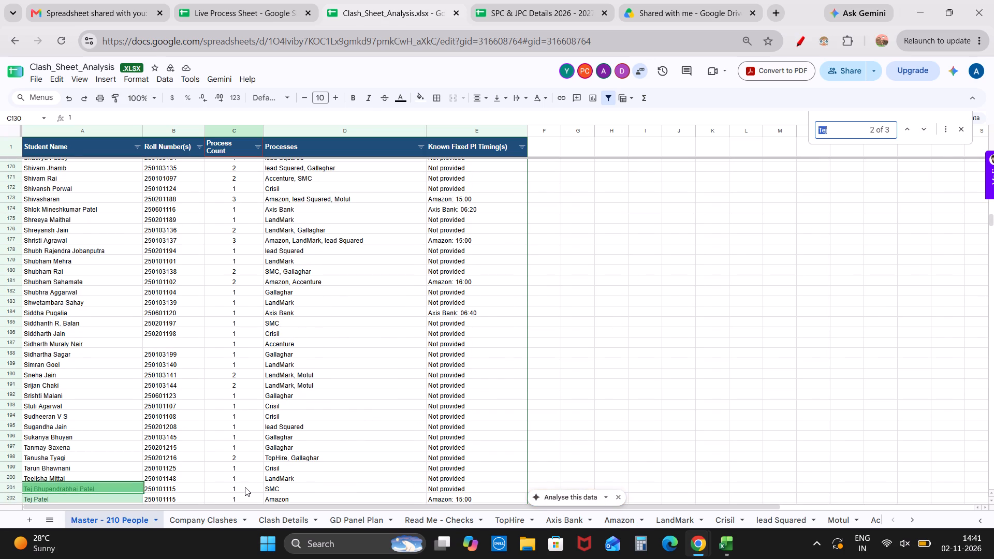
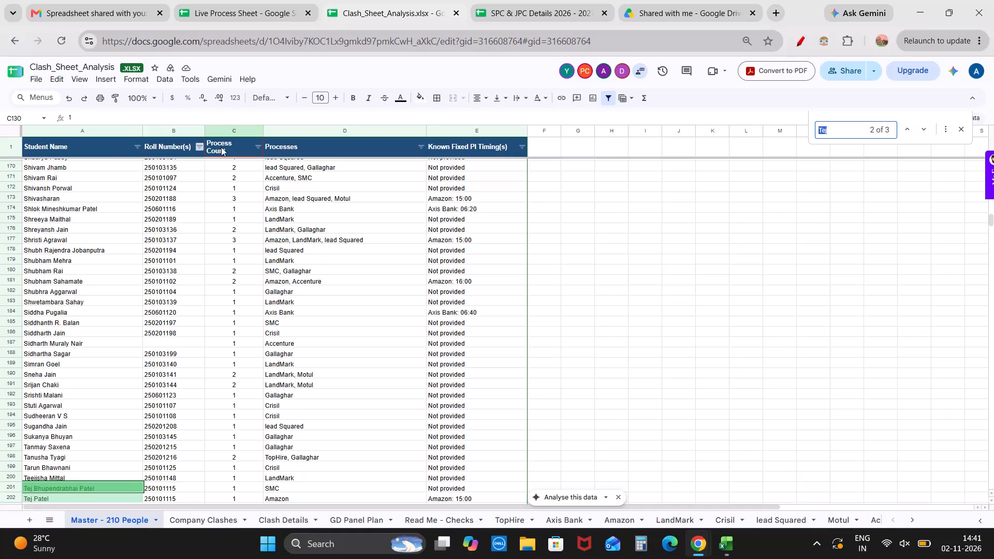
Switch to the Live Process Sheet and search it for Saumil.
click(254, 0)
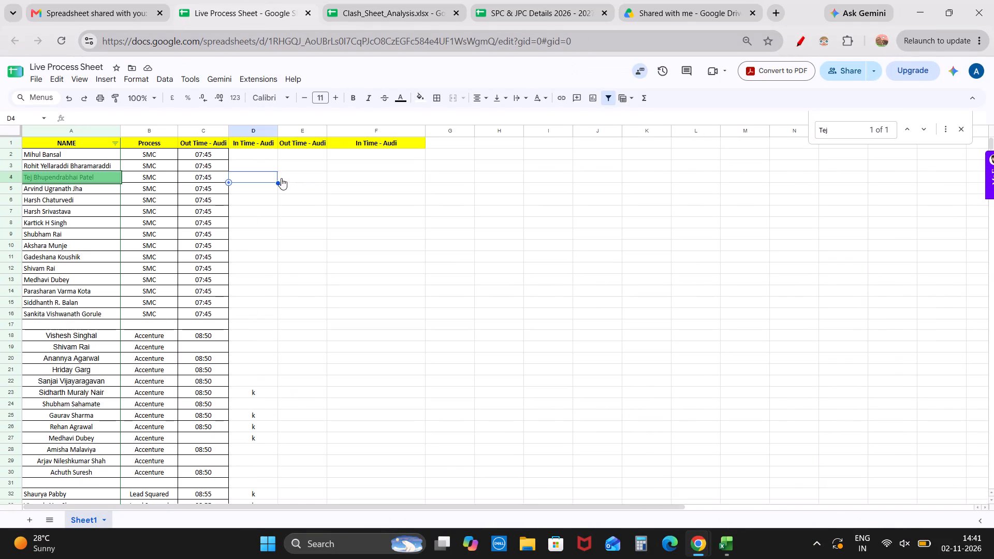
click(285, 274)
key(ctrl+f)
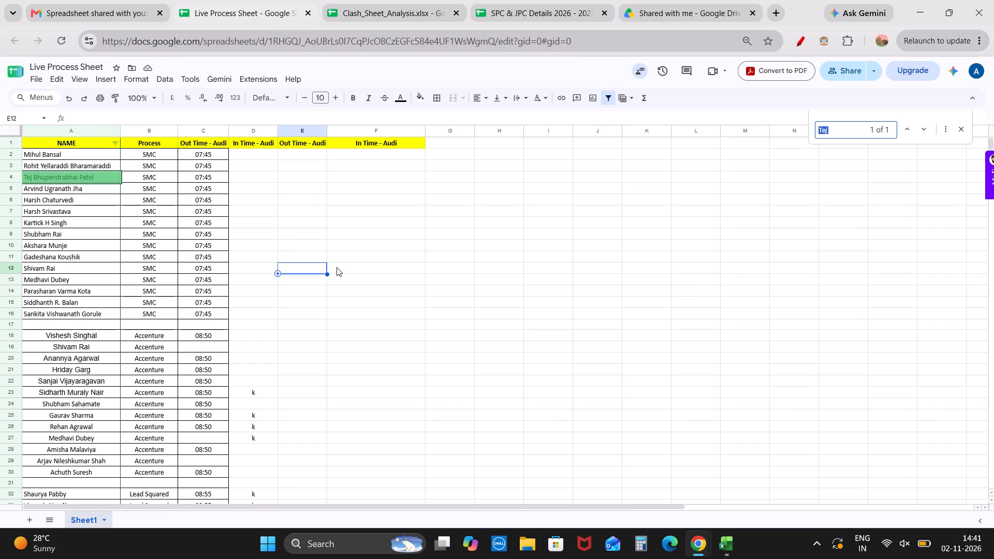
key(ctrl+f)
text(Saumil)
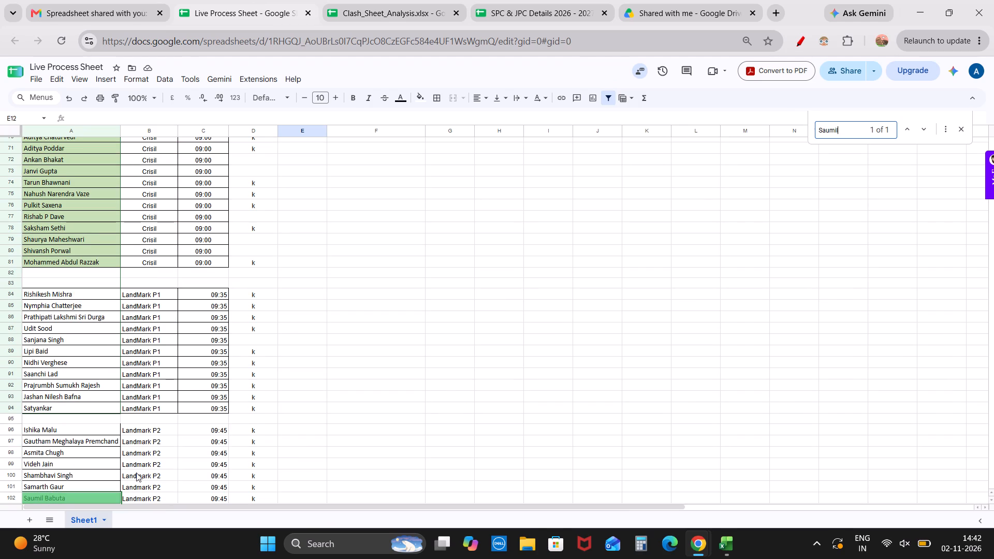
Add an entry for Saumil in row 351, below the last logged candidates, with process Landmark PI and in-time mark k.
scroll(137, 440, down, 3)
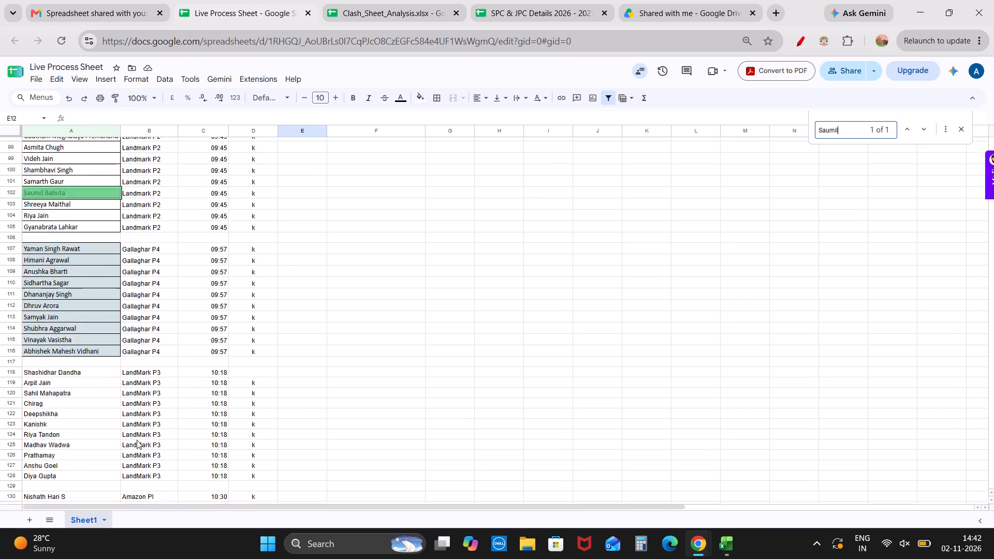
scroll(137, 440, down, 7)
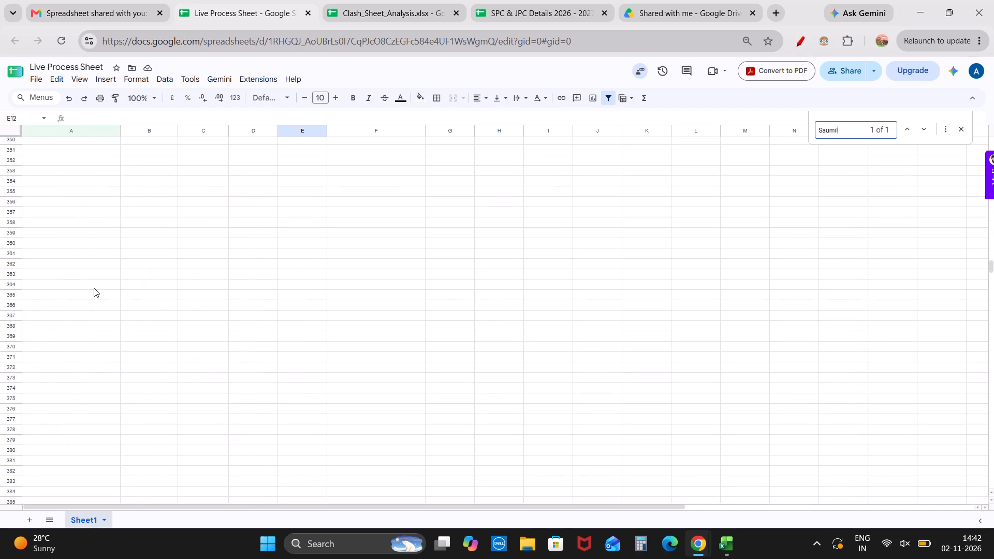
scroll(94, 288, up, 1)
click(75, 231)
text(Saumil)
key(space)
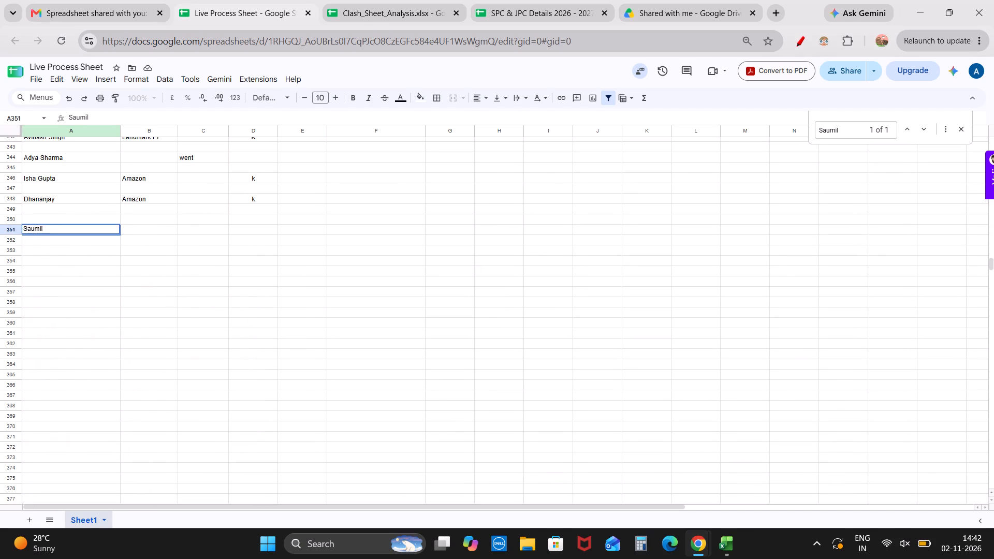
key(Right)
text(Landmark)
key(space)
text(PI)
key(Right)
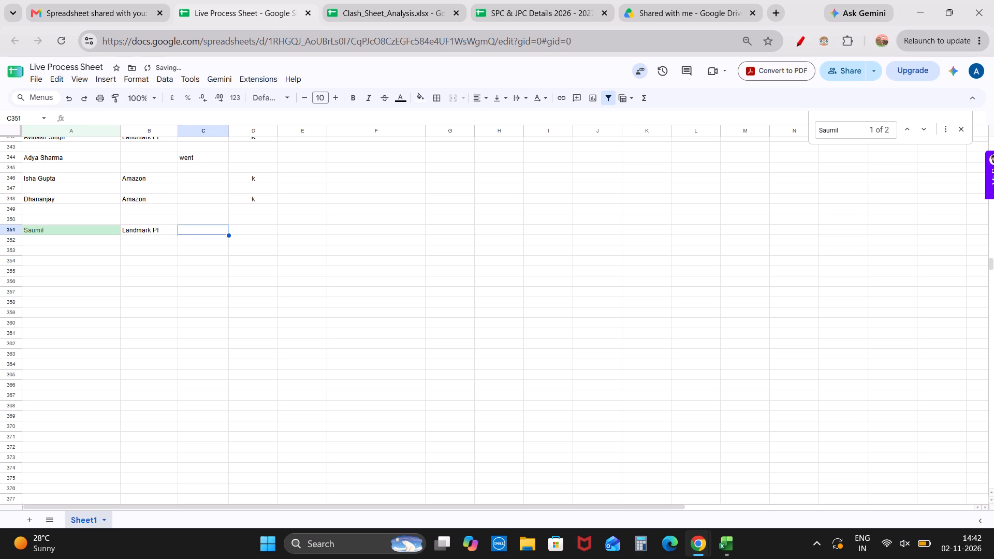
key(Right)
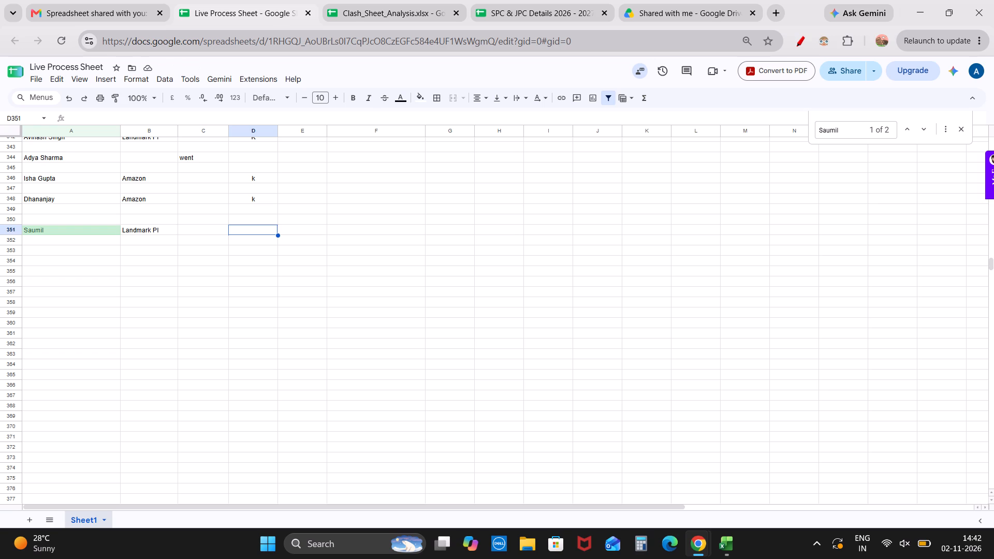
key(k)
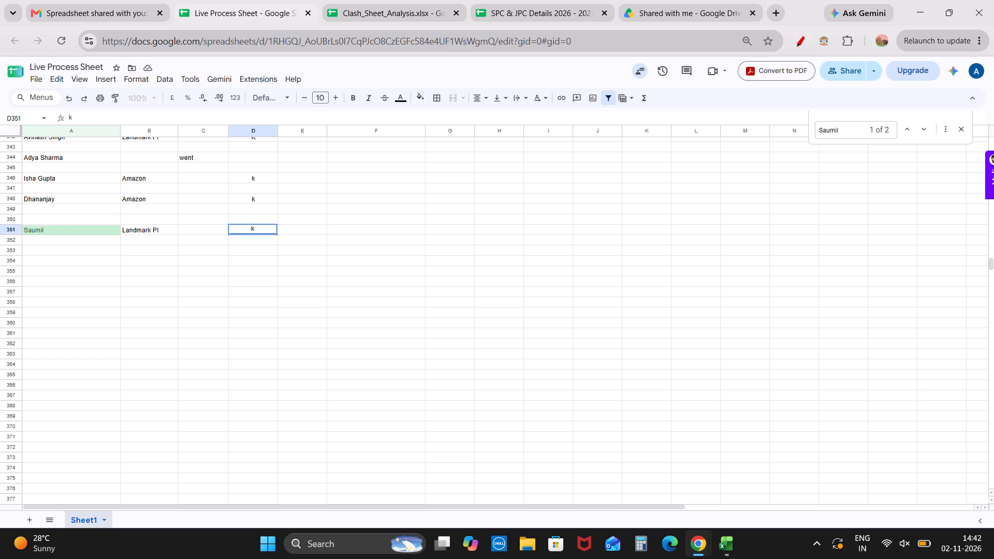
key(Left)
key(Left)
key(Left)
key(Down)
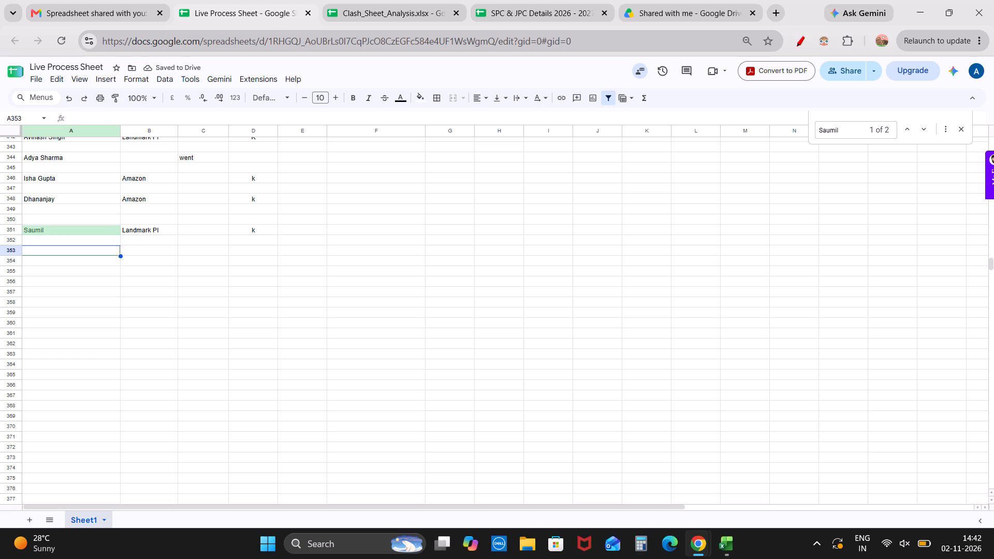
key(Up)
key(Up)
key(Down)
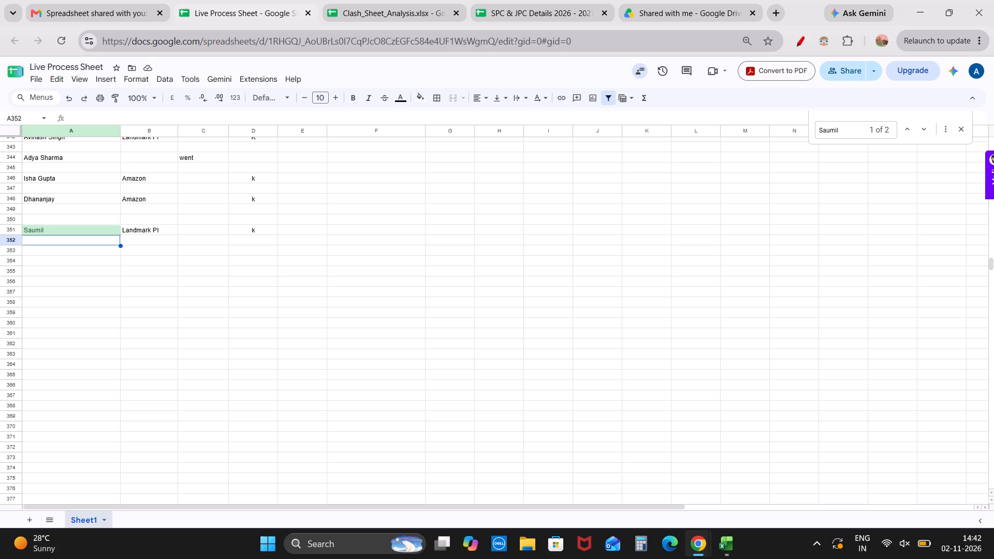
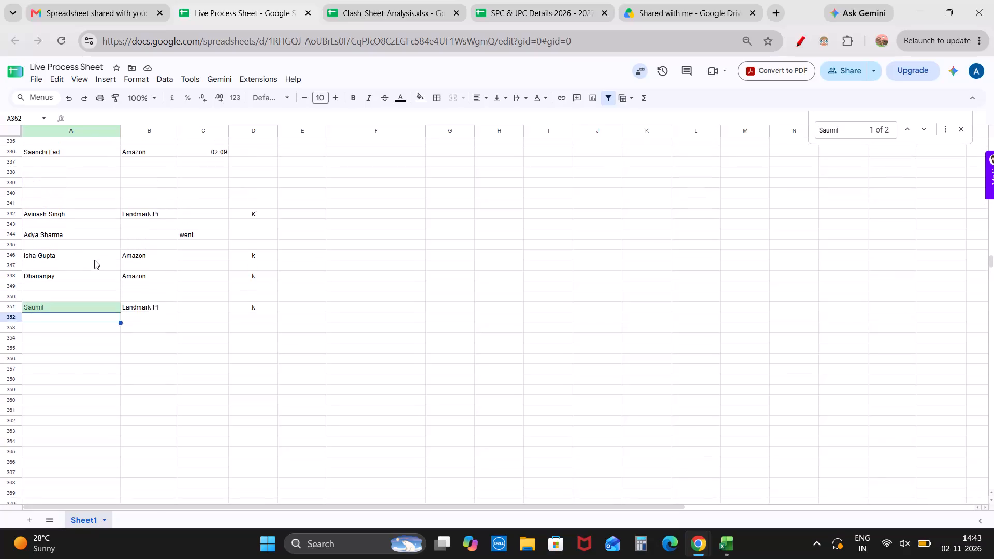
Look through the candidate entries logged in the Live Process Sheet, from the early Lead Squared rows down to the latest ones.
click(81, 236)
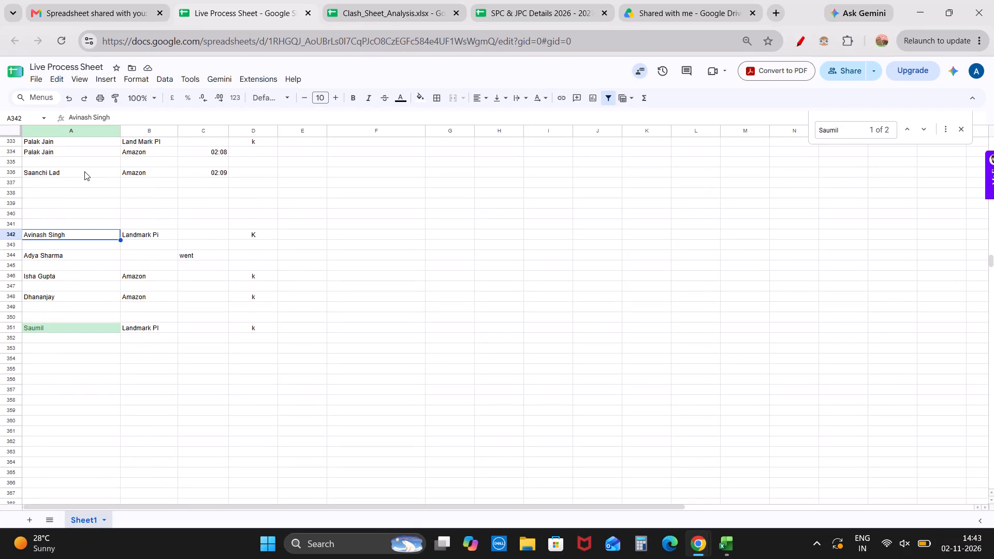
click(84, 171)
scroll(84, 171, up, 14)
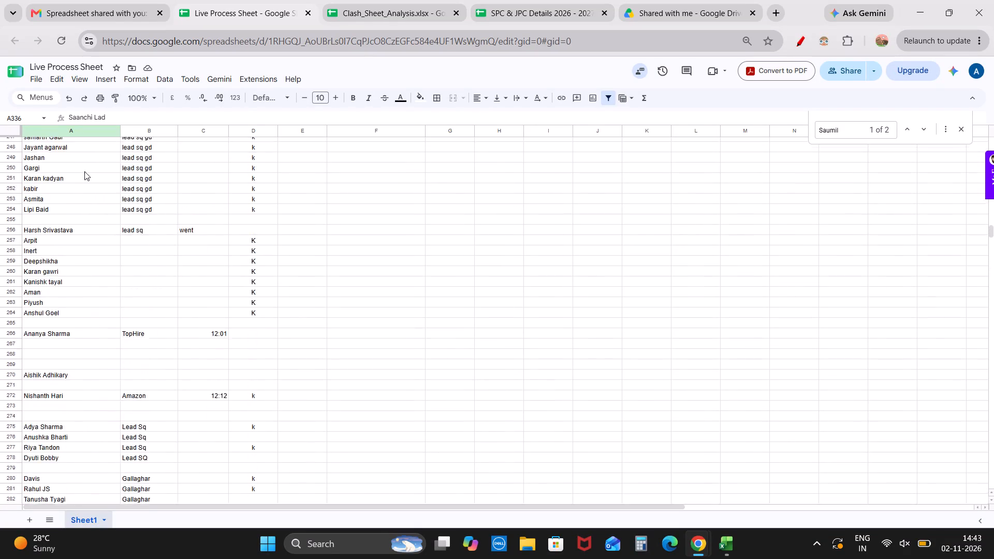
scroll(84, 171, up, 10)
scroll(84, 171, down, 3)
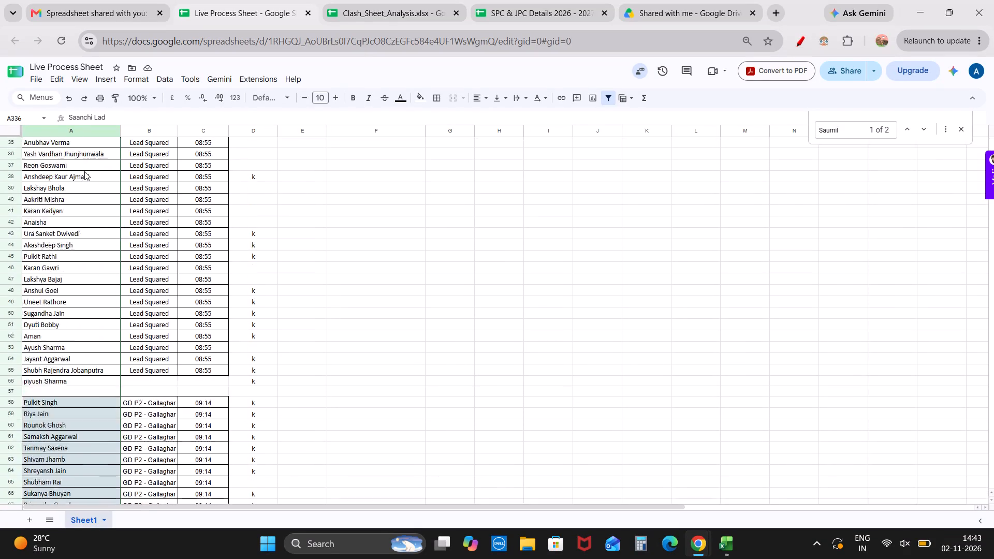
scroll(84, 171, down, 9)
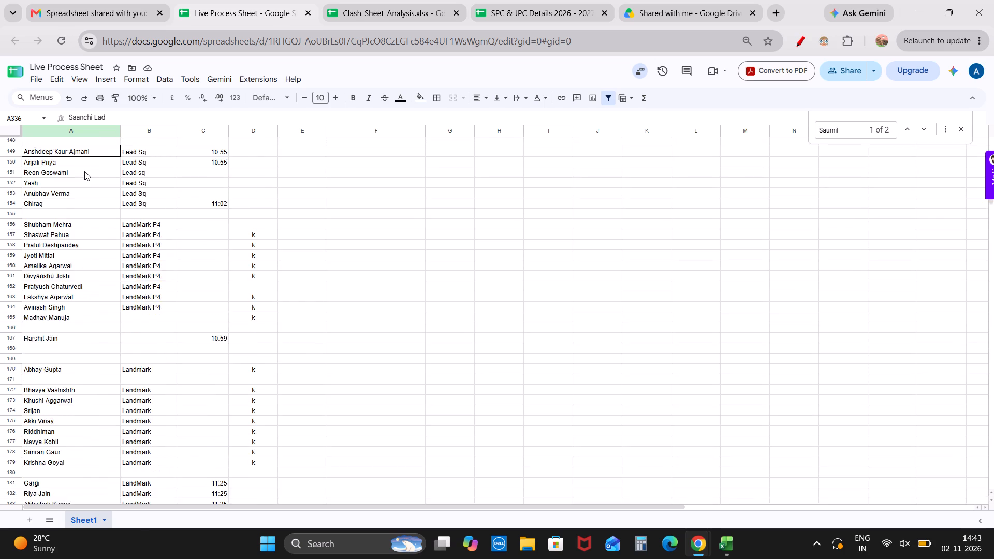
scroll(84, 171, down, 9)
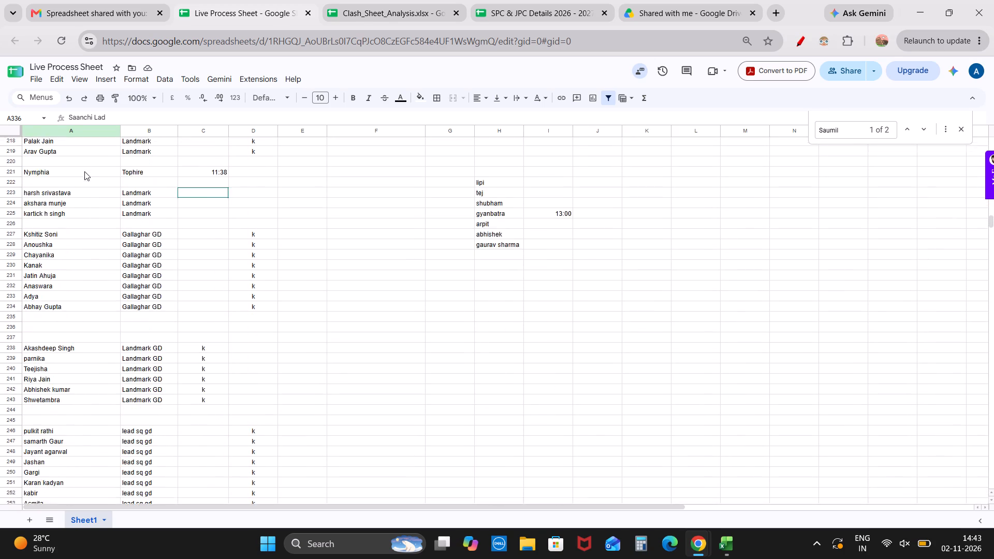
scroll(84, 171, down, 8)
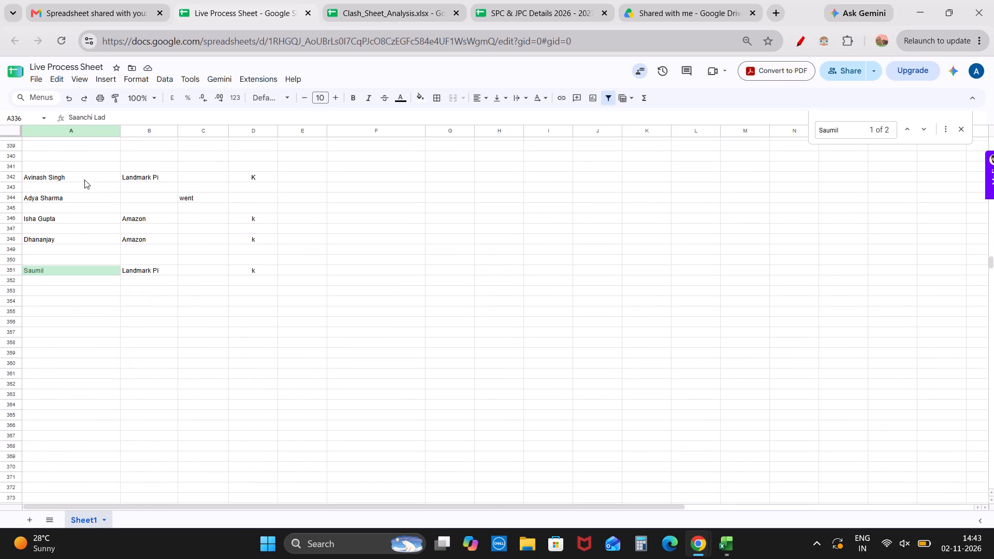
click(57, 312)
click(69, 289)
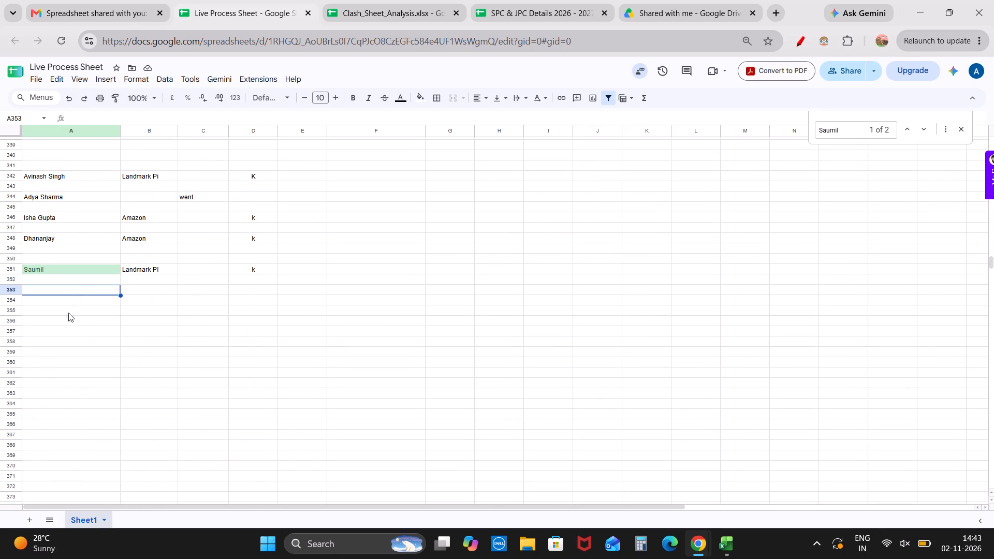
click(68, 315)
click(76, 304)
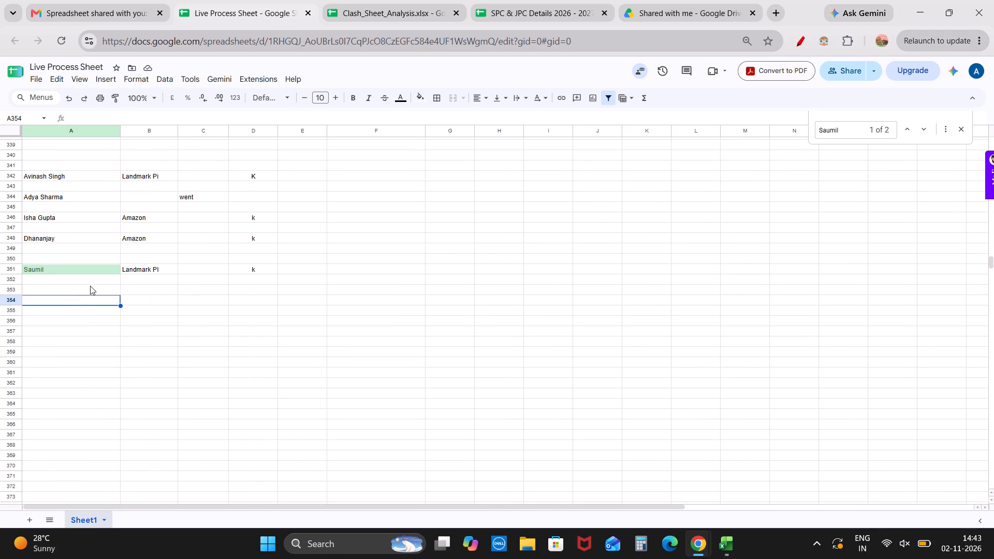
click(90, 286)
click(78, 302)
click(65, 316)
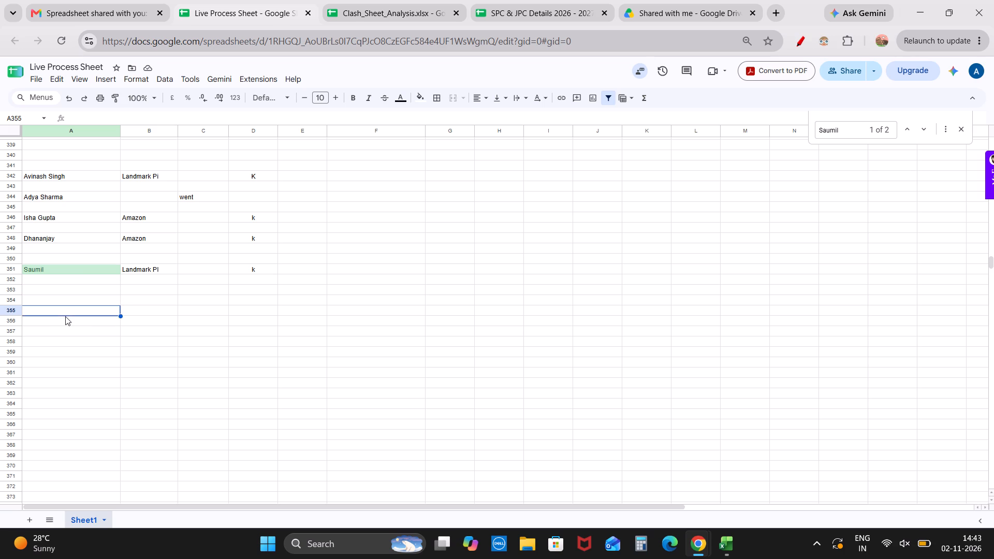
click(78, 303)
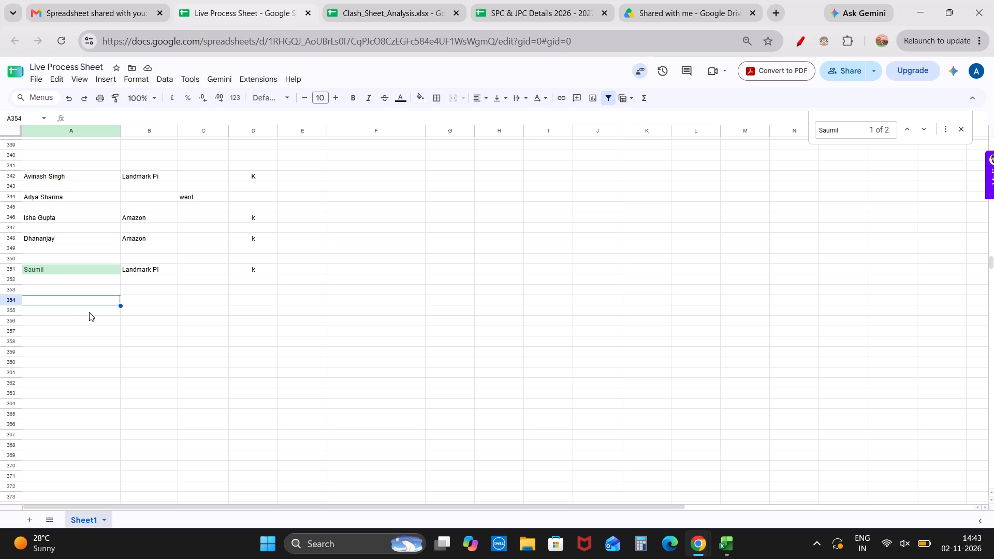
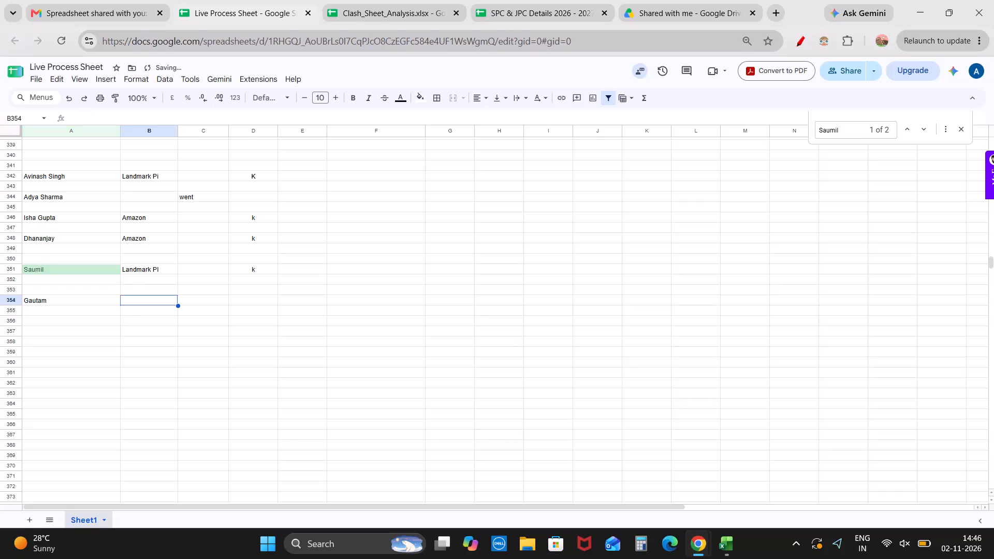
Complete Gautam's entry in row 354 with the process Landmark PI and the mark k in column D, and save.
text(Landmark PI)
key(Right)
key(Right)
key(Right)
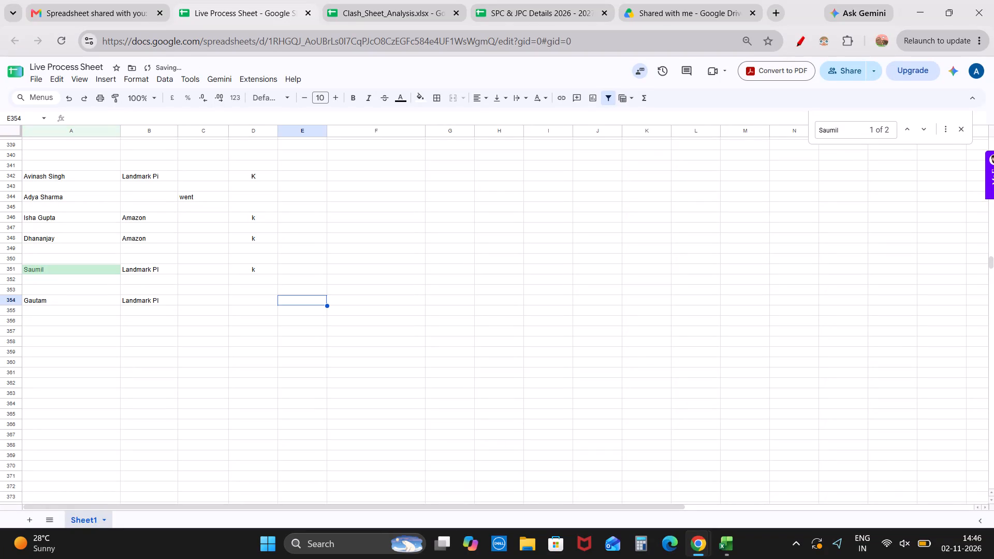
key(Left)
key(k)
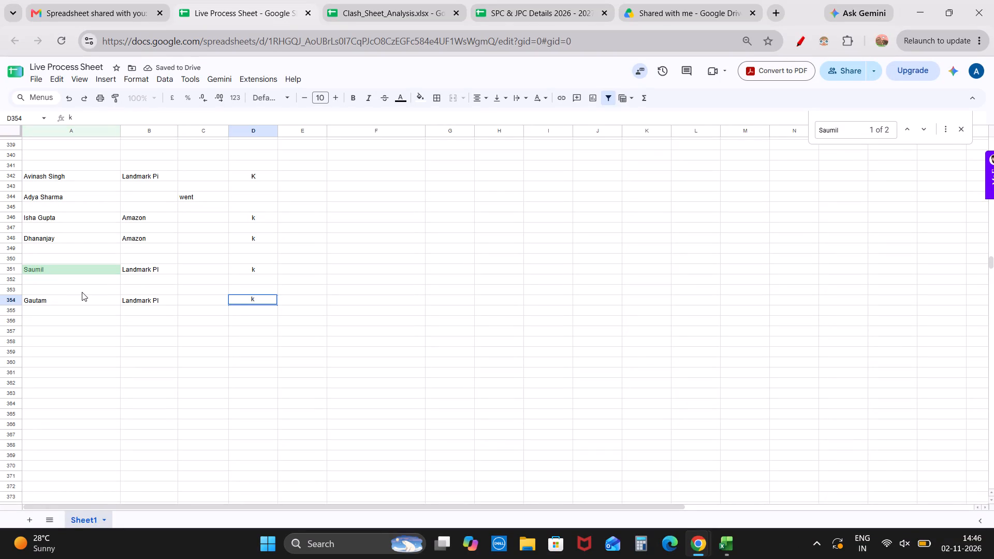
key(Down)
key(ctrl+s)
scroll(150, 260, up, 2)
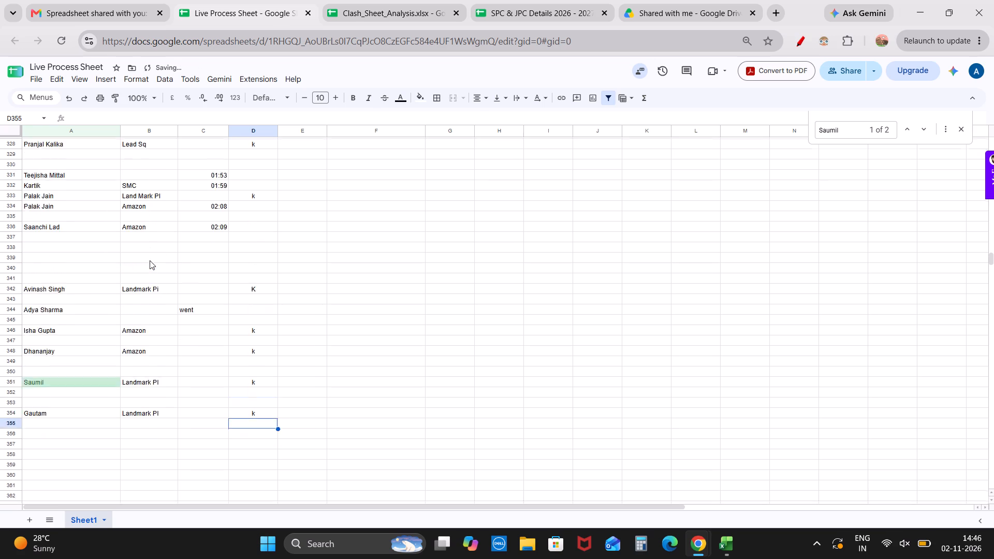
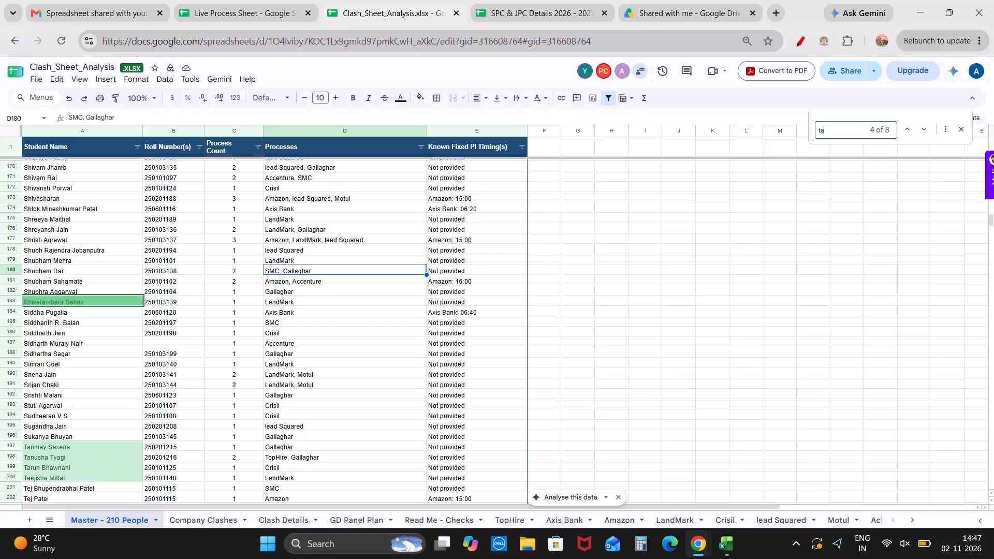
Search the clash sheet's master list of students for "tanus" to find the candidate's processes and timings.
text(nus)
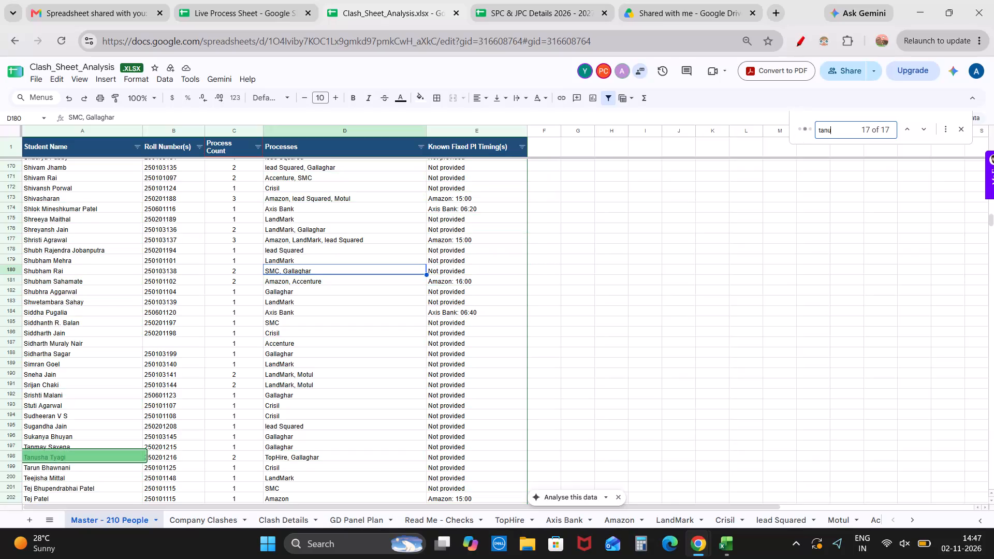
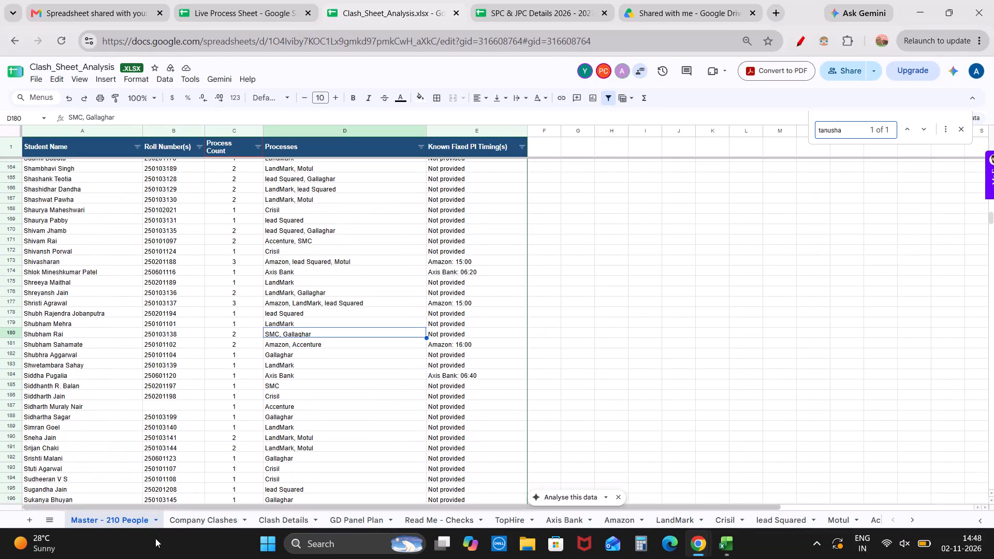
Switch to the Live Process Sheet, find "Sanki", and fill that candidate's entire SMC row (row 16) with light red.
click(264, 5)
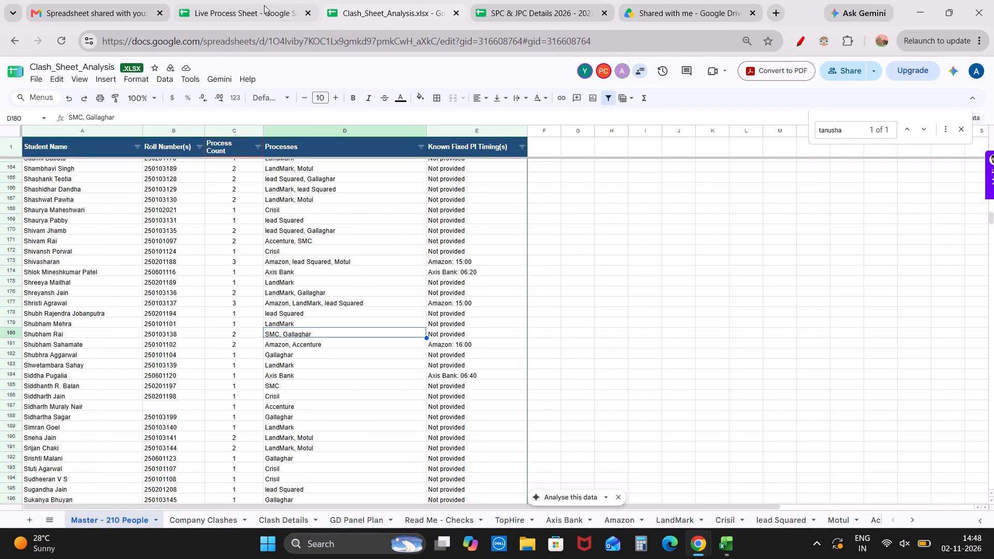
scroll(129, 313, up, 14)
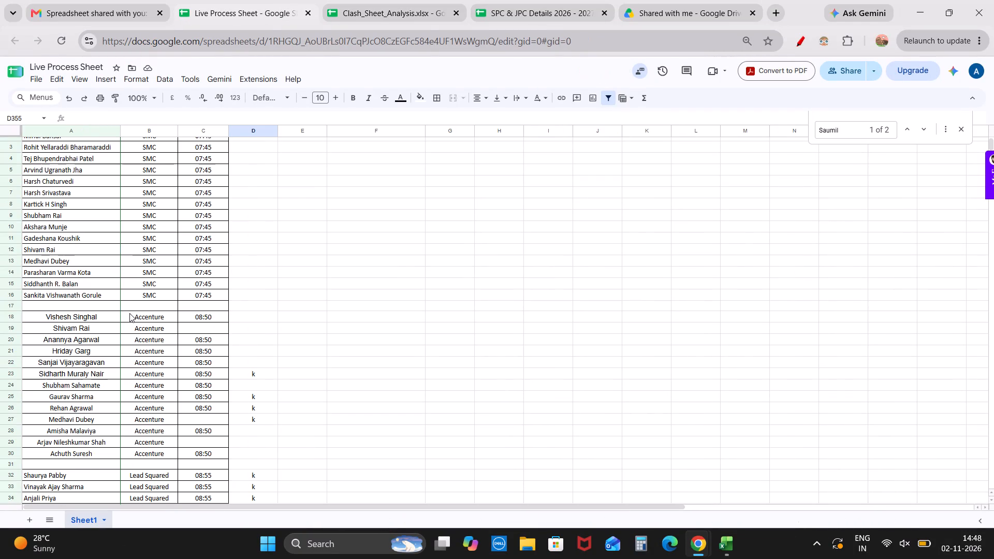
scroll(129, 313, up, 5)
click(209, 311)
key(ctrl+f)
text(Sanki)
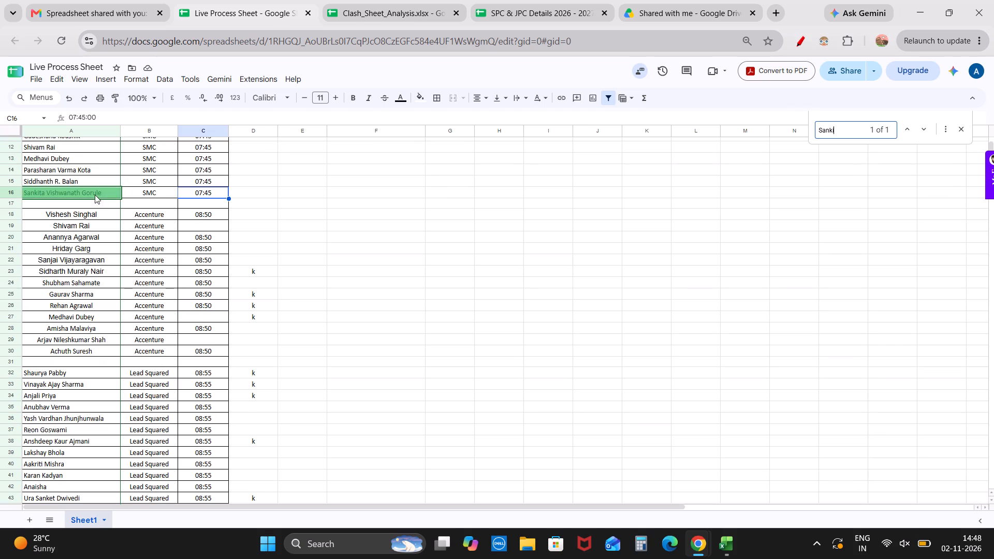
click(13, 189)
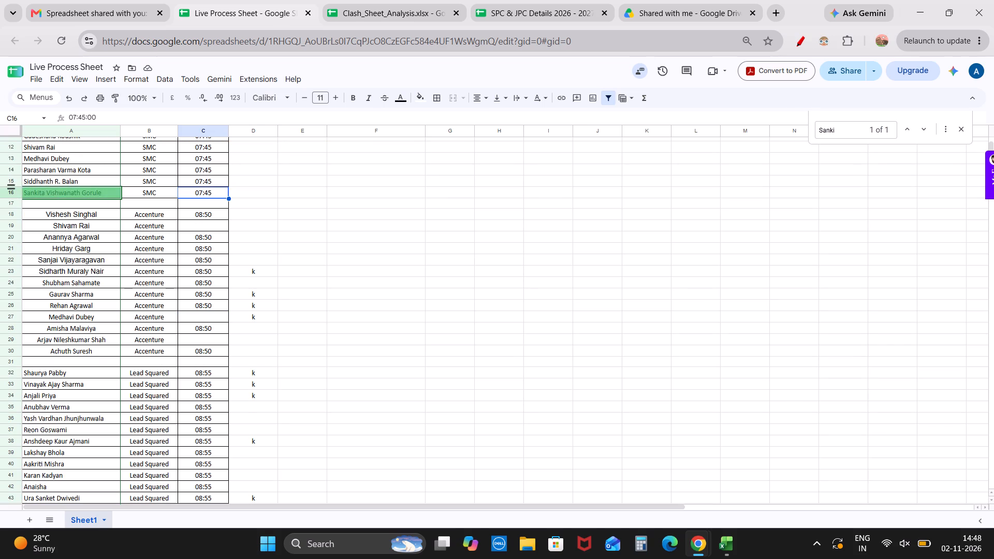
click(14, 194)
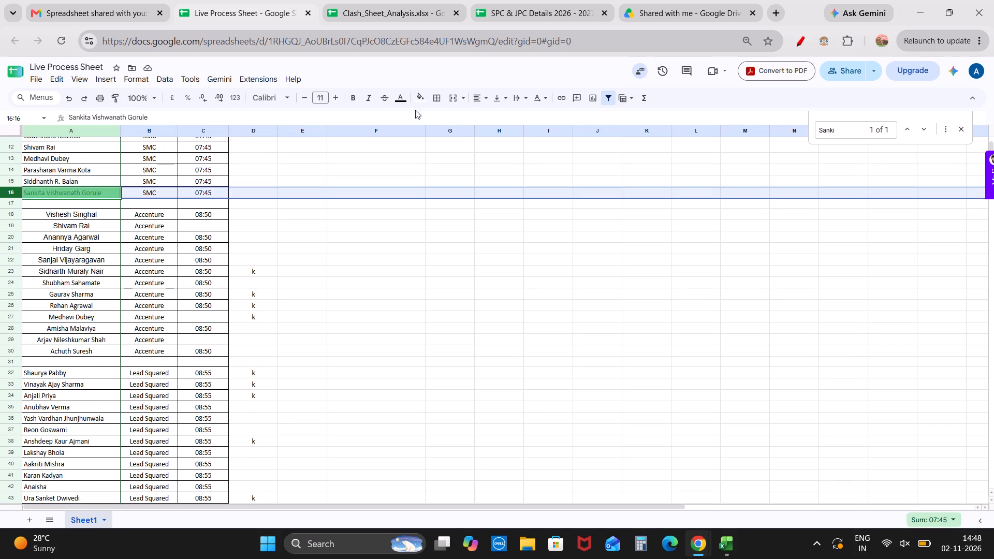
click(423, 92)
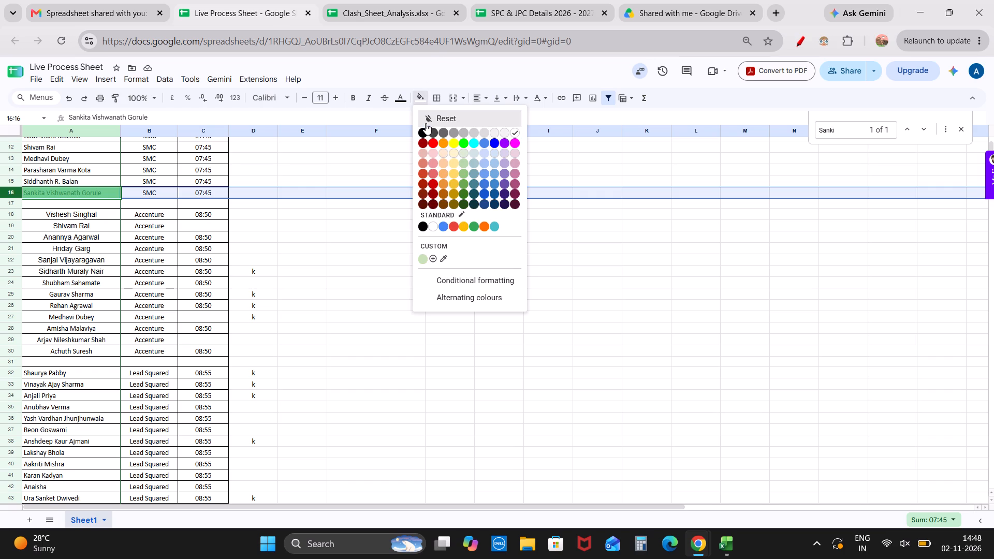
click(435, 172)
click(384, 209)
scroll(384, 209, down, 1)
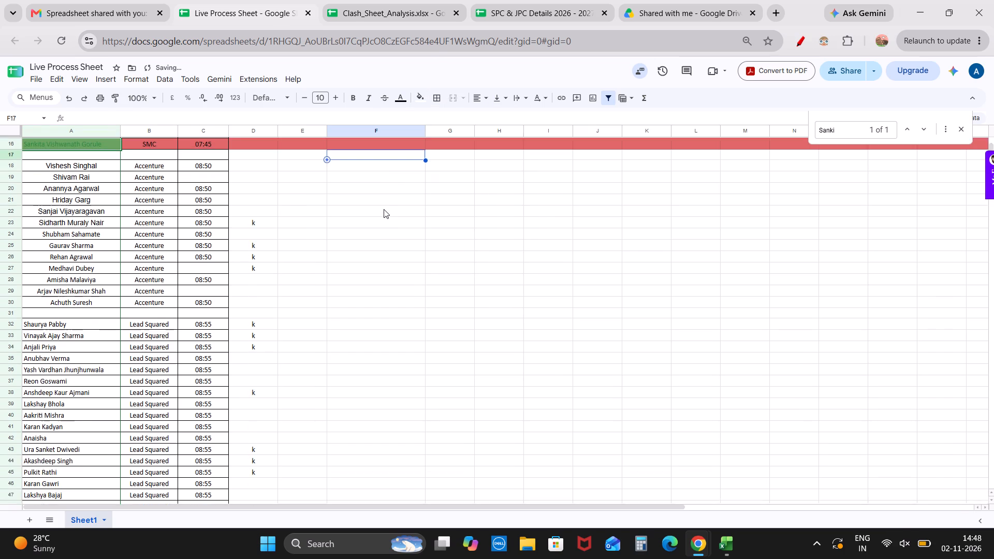
scroll(384, 209, up, 1)
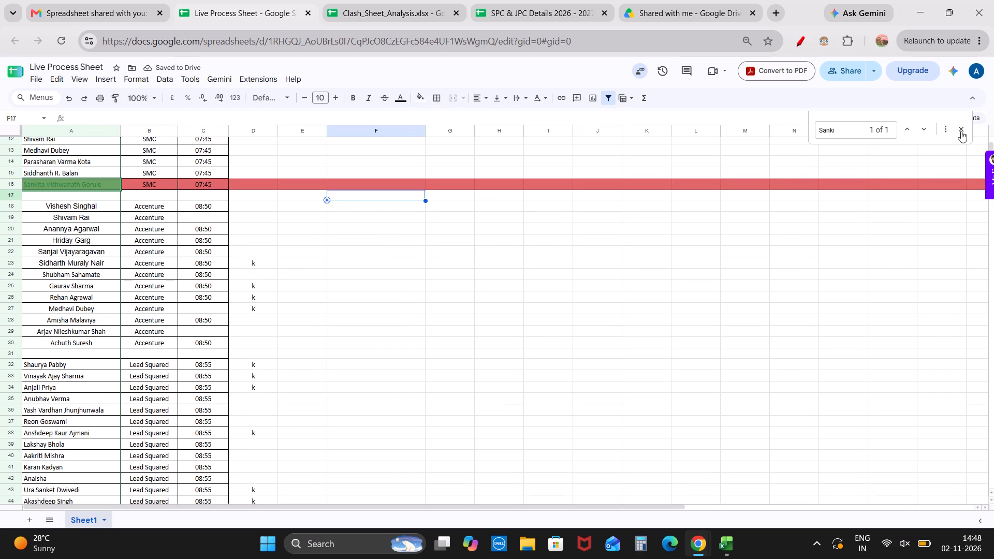
click(961, 131)
click(622, 285)
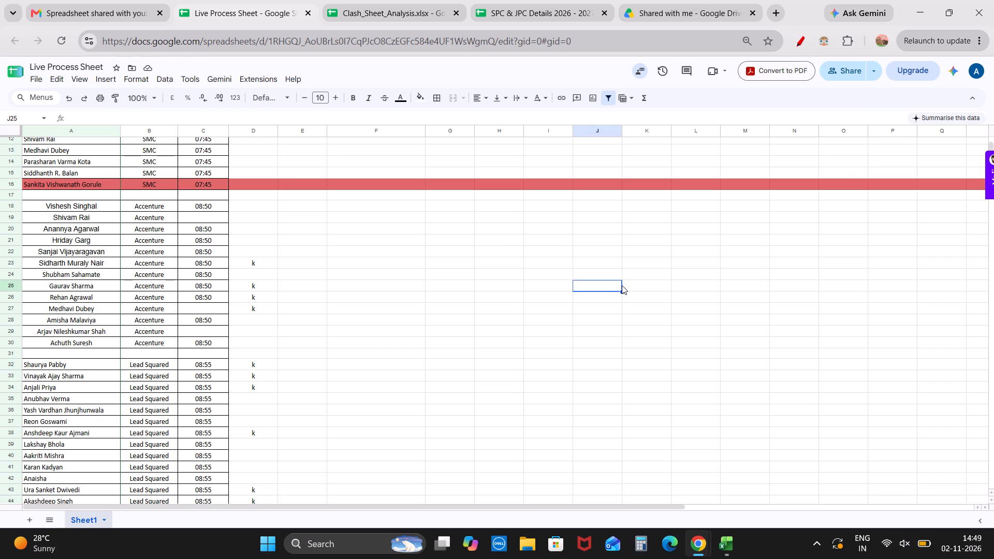
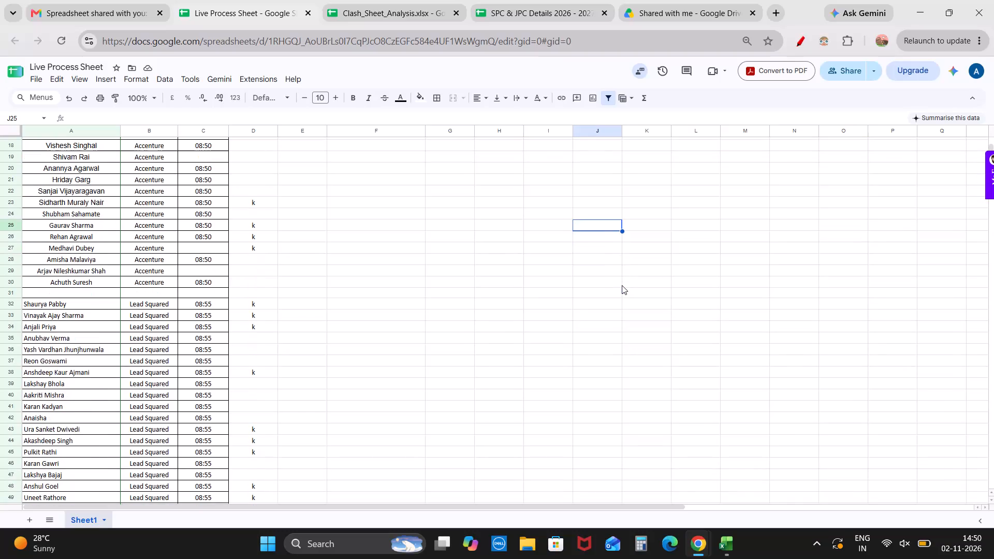
Find the second "Teejis" match in the sheet and enter LandMark as that candidate's process in row 331.
key(ctrl+f)
text(Teejis)
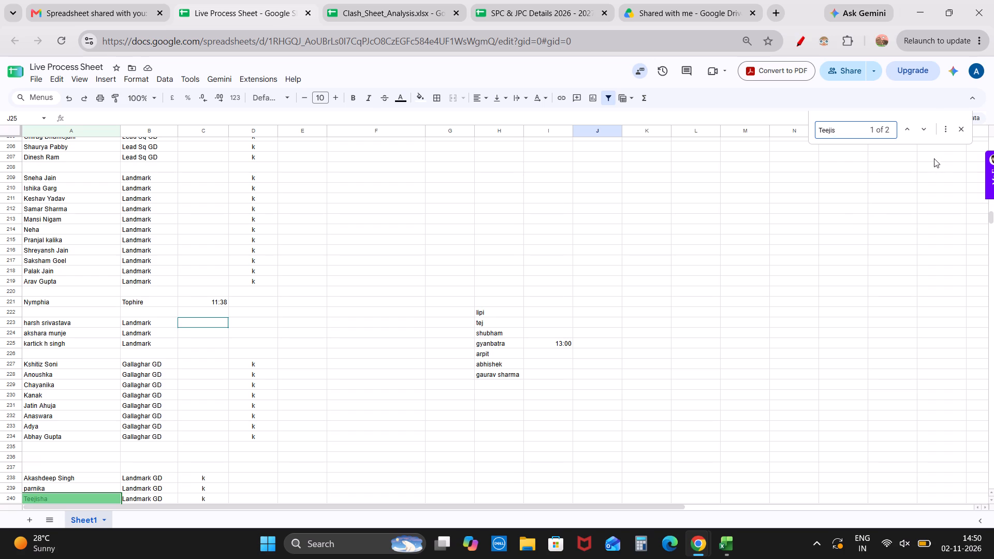
click(927, 130)
scroll(491, 311, down, 1)
click(259, 429)
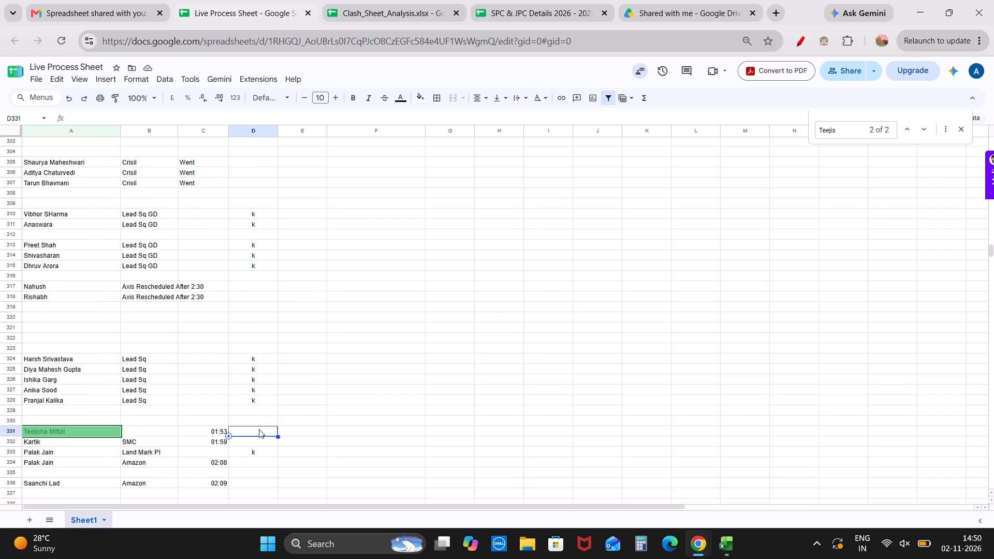
click(144, 429)
text(Land)
text(Mark)
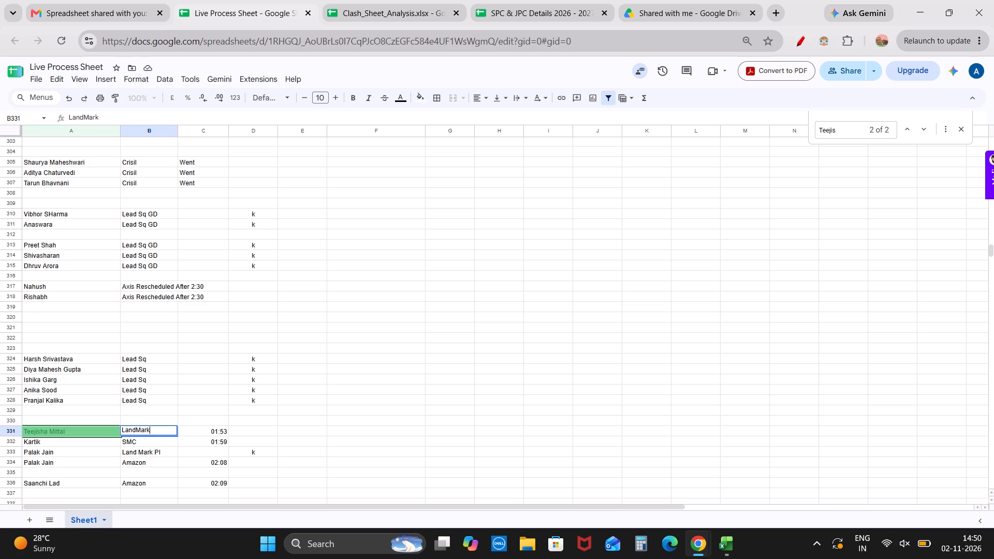
Mark the same candidate's row 331 with k in column D and save the sheet.
key(Right)
key(Right)
key(k)
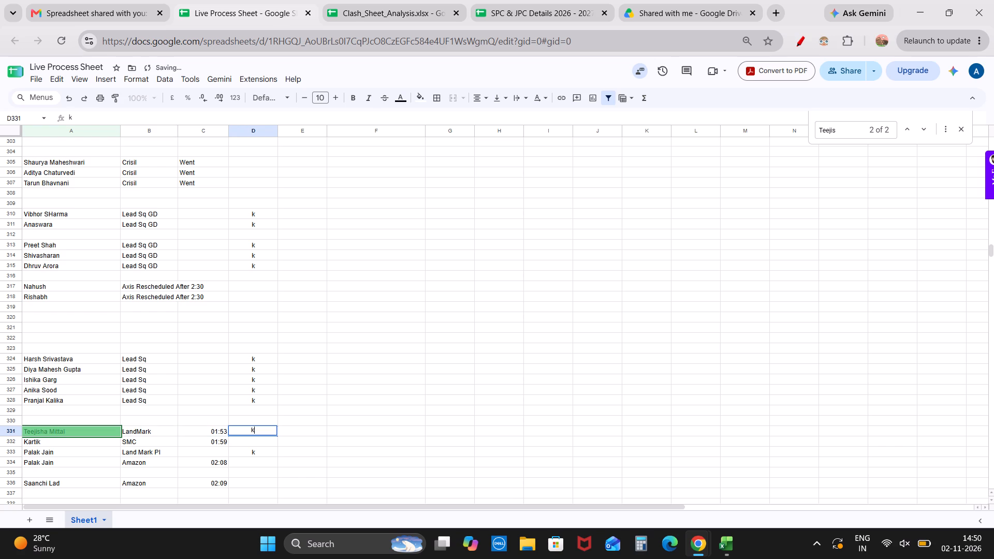
key(Down)
key(ctrl+s)
key(ctrl+s)
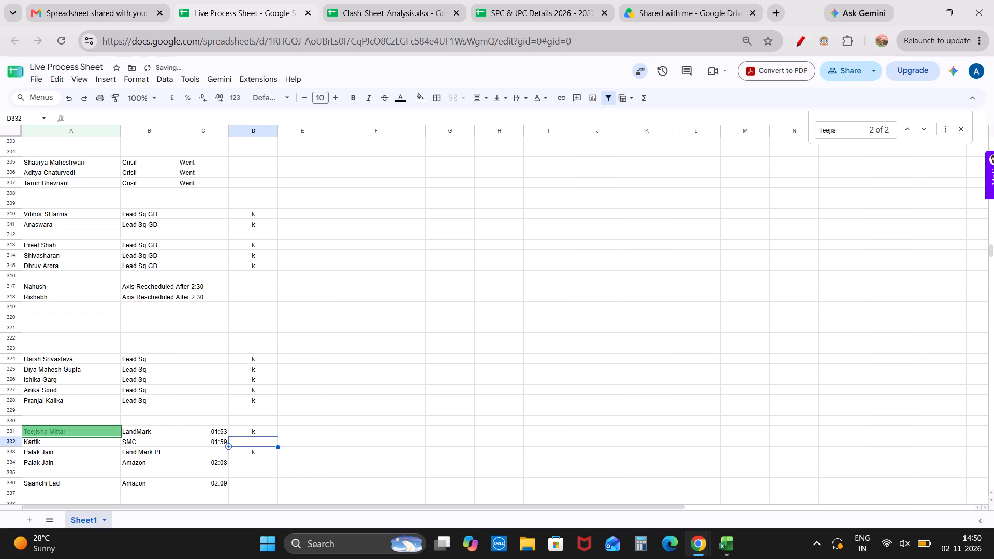
key(ctrl+s)
key(ctrl+s)
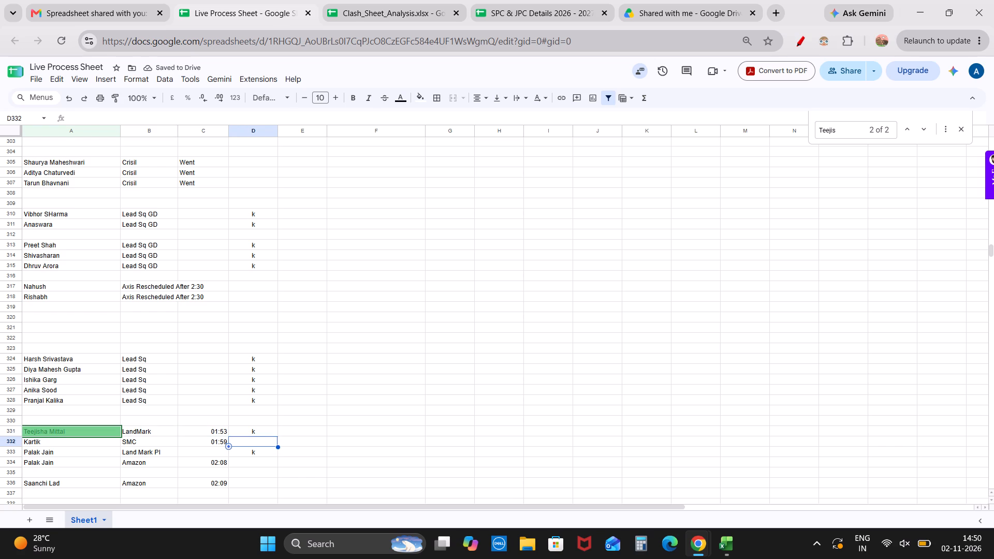
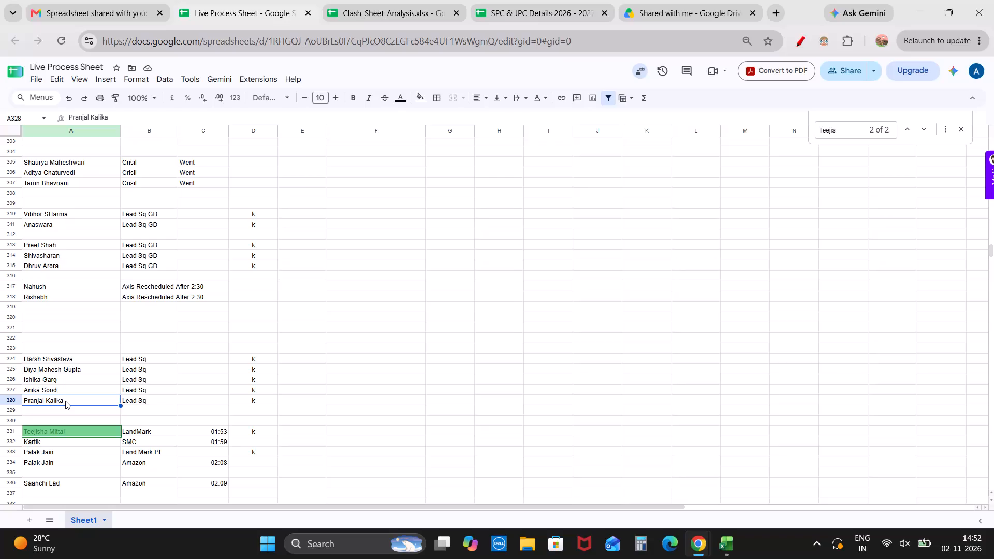
Search the Live Process Sheet for "Sahil" and go to the second match to check that candidate's process entry.
click(225, 383)
key(ctrl+f)
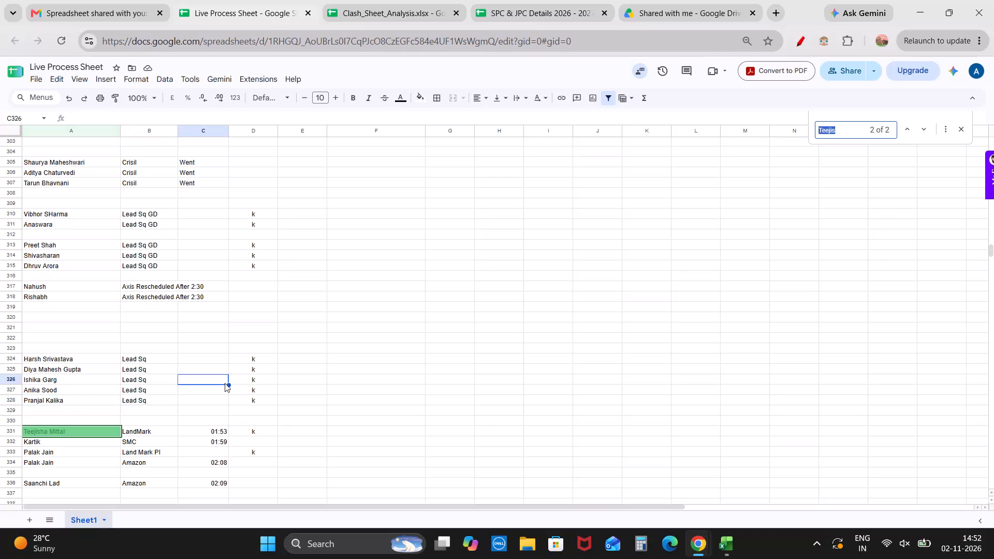
text(Sahil)
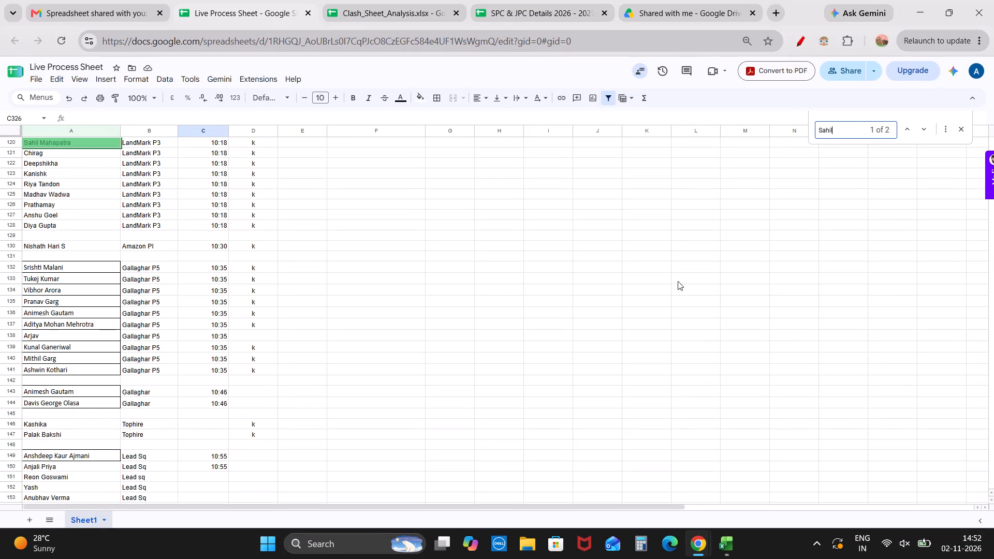
click(919, 129)
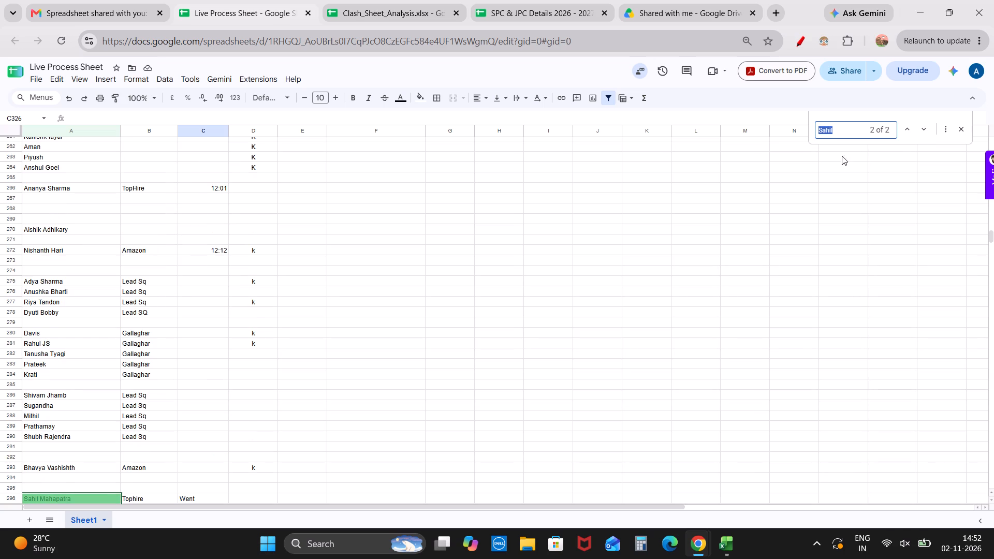
scroll(629, 258, down, 1)
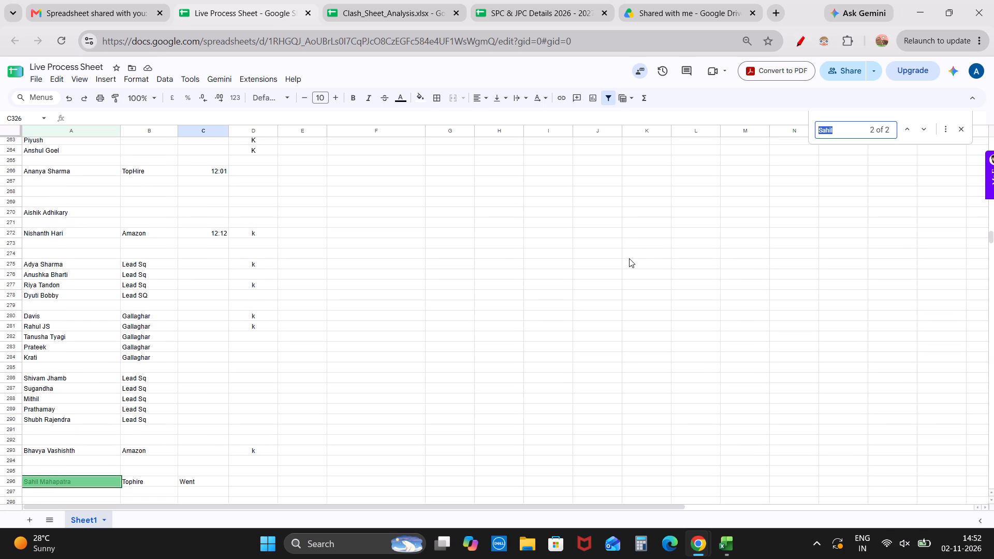
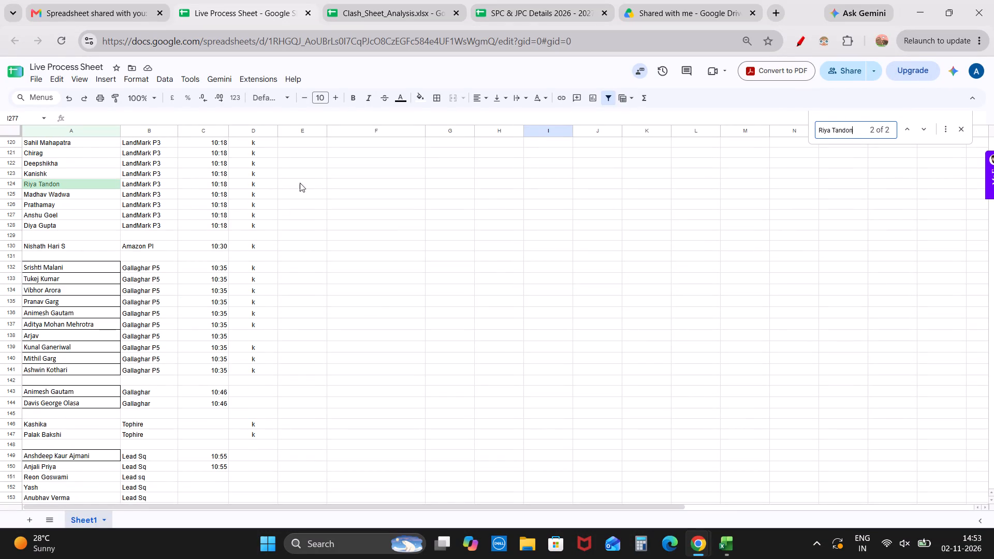
Go through the matches for the searched candidate's name to check each process entry, ending on the last match, and save the sheet.
click(905, 130)
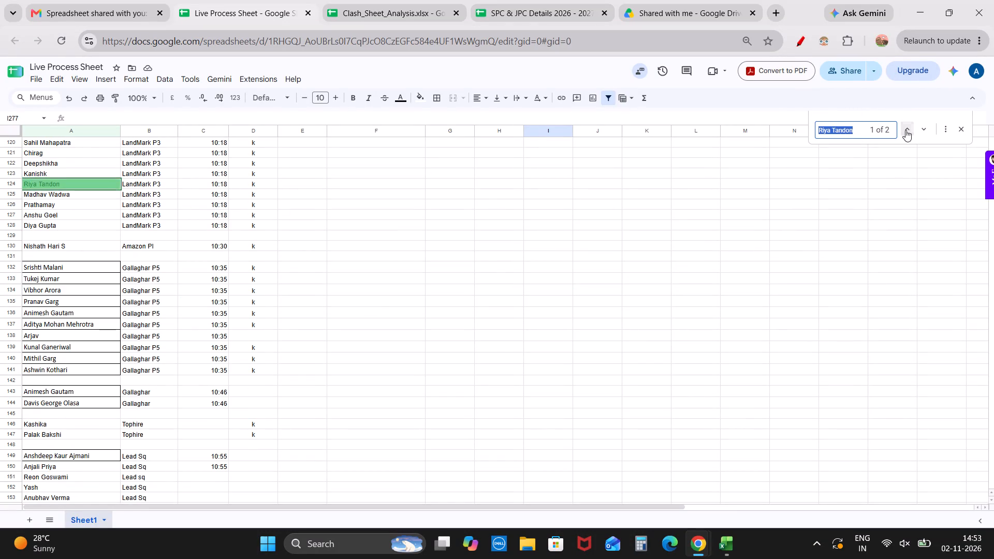
click(905, 130)
click(905, 130)
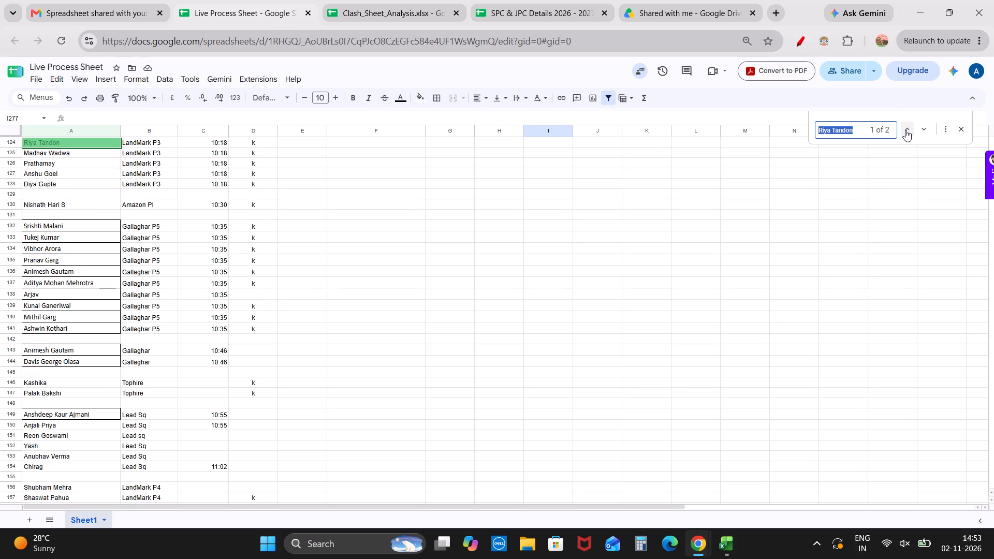
click(905, 130)
click(662, 322)
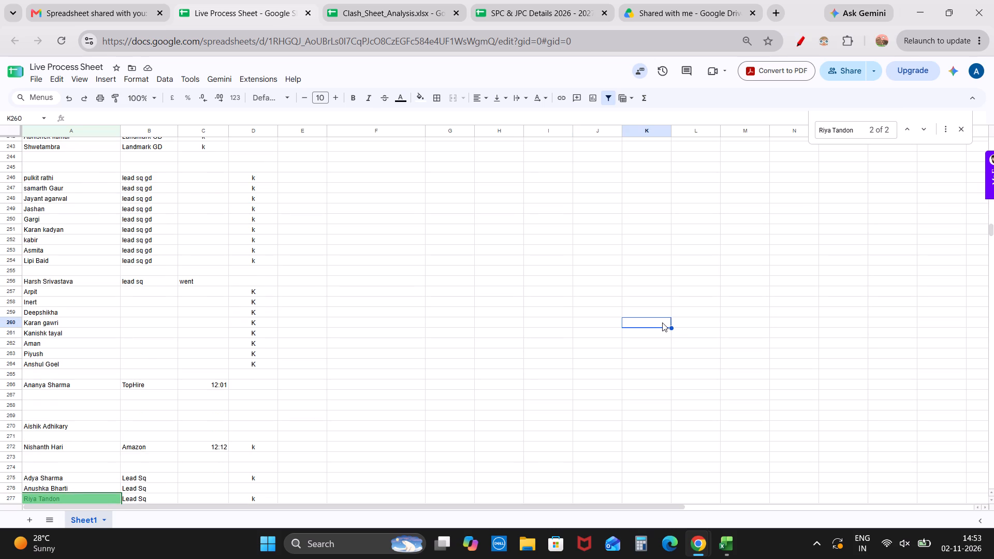
key(ctrl+s)
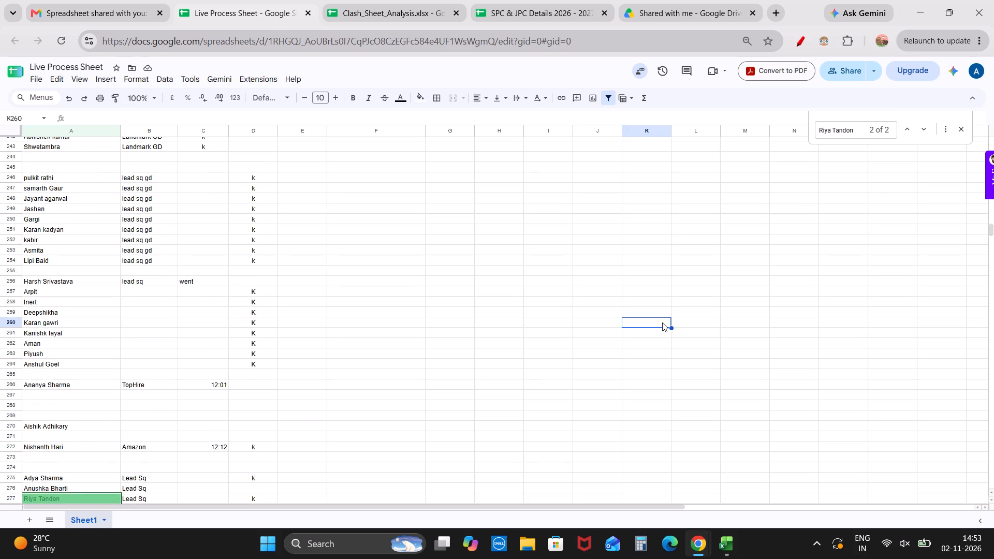
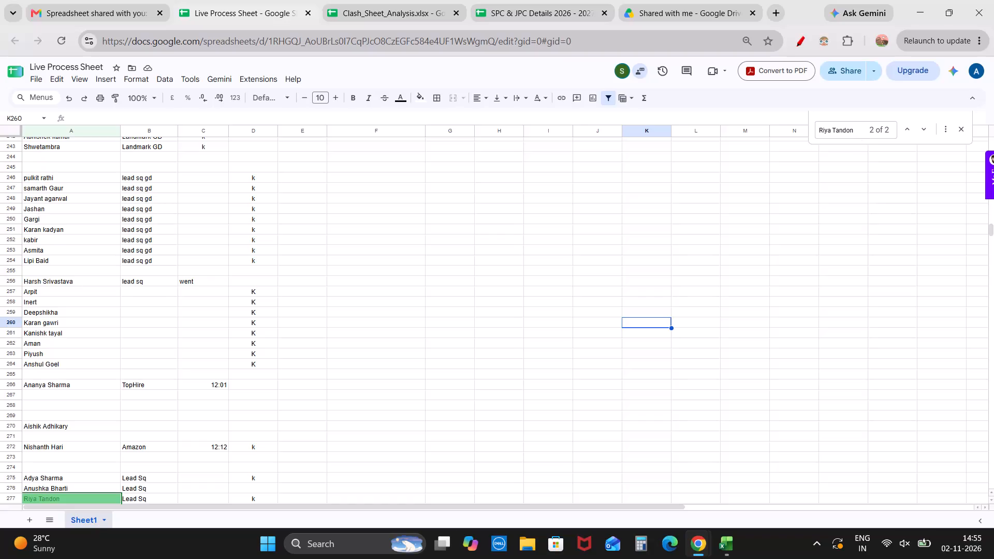
Search the Live Process Sheet for "Achuth" and check the matching candidate's process entry and time.
drag(853, 133, 805, 134)
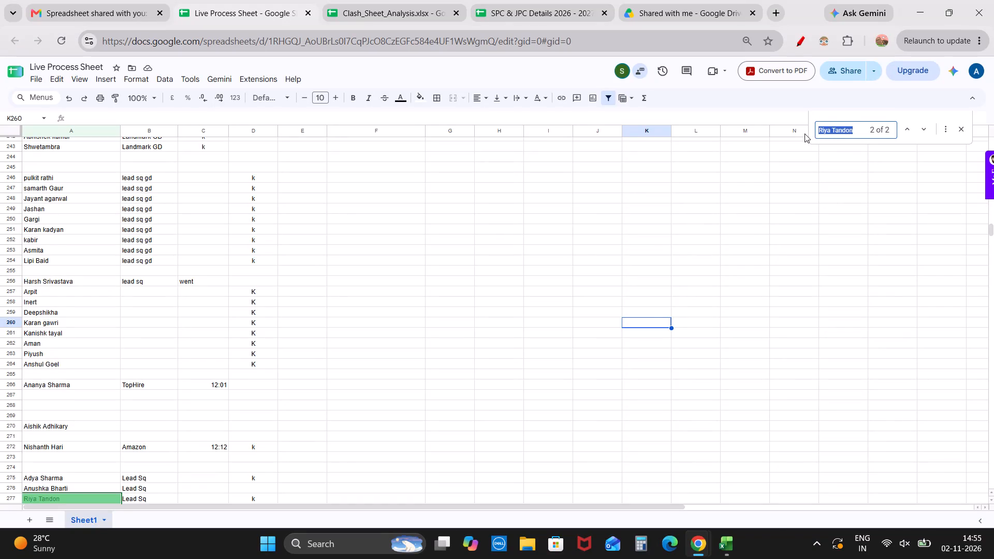
text(Achuth)
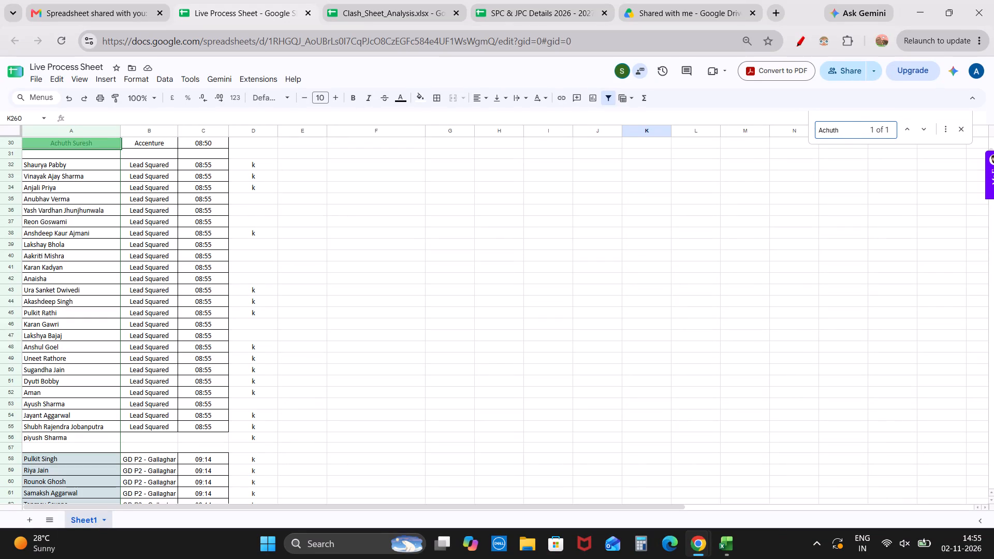
scroll(563, 203, up, 1)
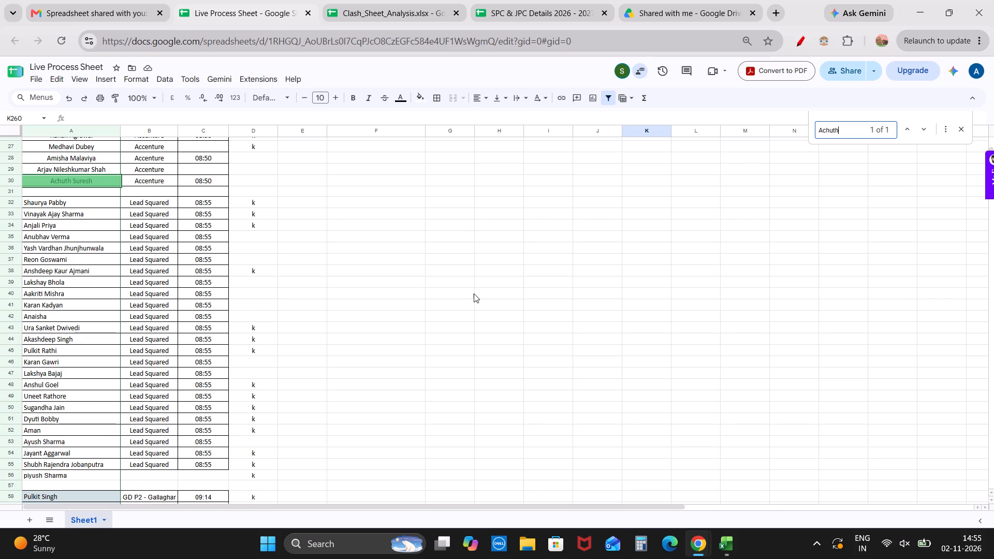
Switch to the Clash_Sheet_Analysis workbook and search the Master sheet for "Achuth" to check the candidate's processes and fixed timings.
click(357, 4)
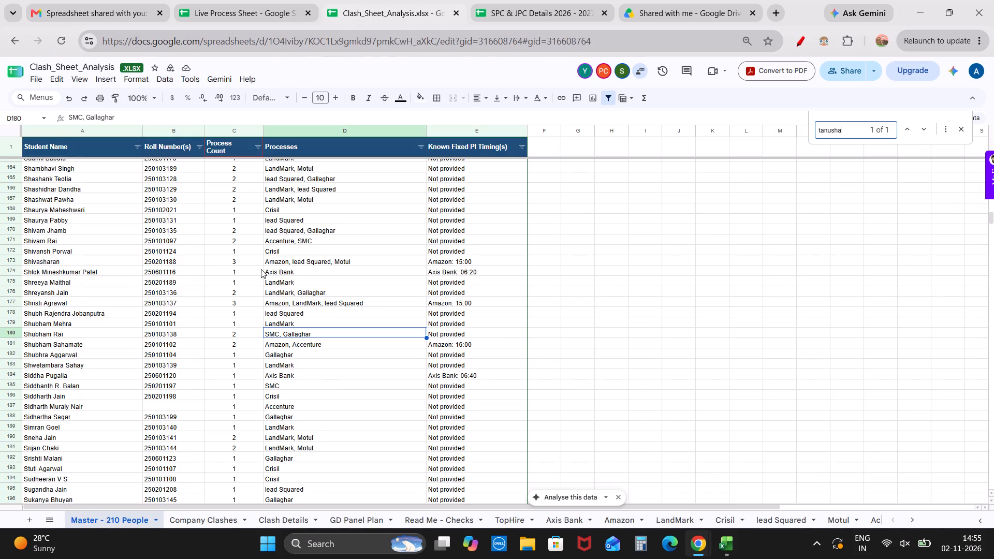
click(246, 293)
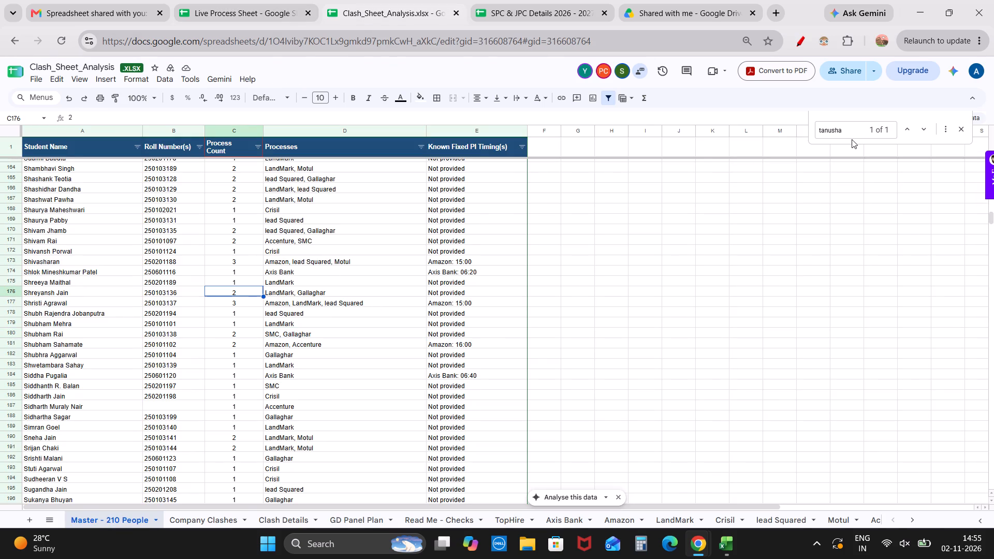
drag(849, 133, 782, 132)
text(Achuth)
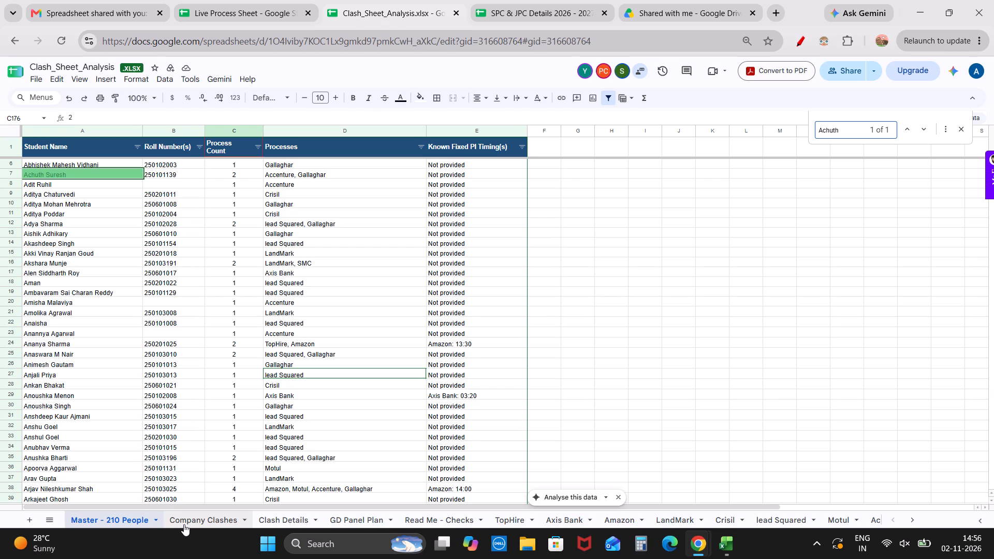
key(ctrl+f)
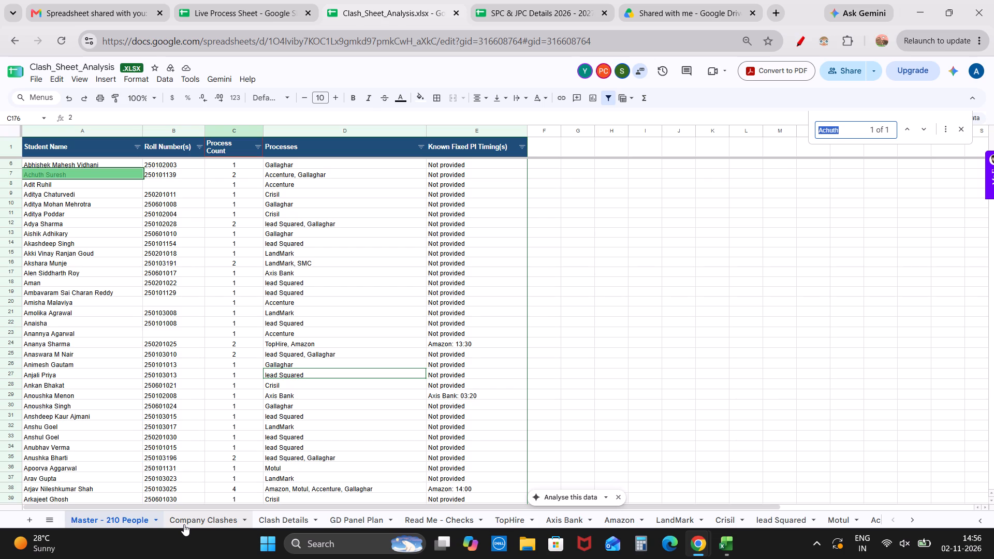
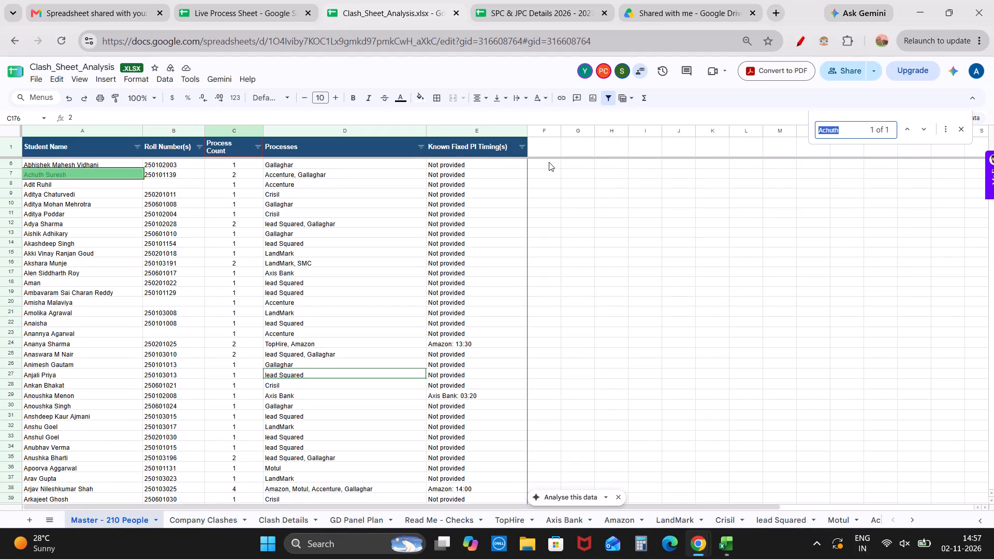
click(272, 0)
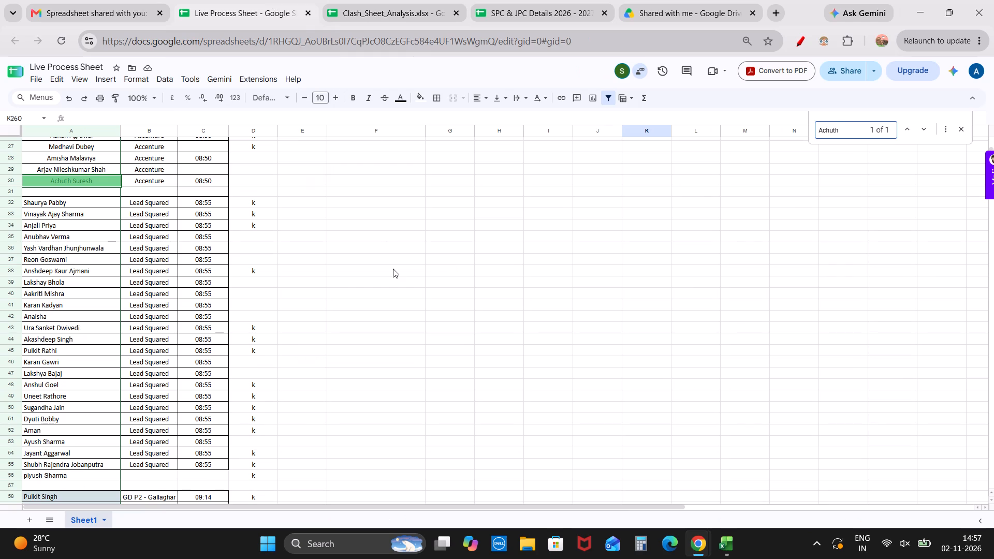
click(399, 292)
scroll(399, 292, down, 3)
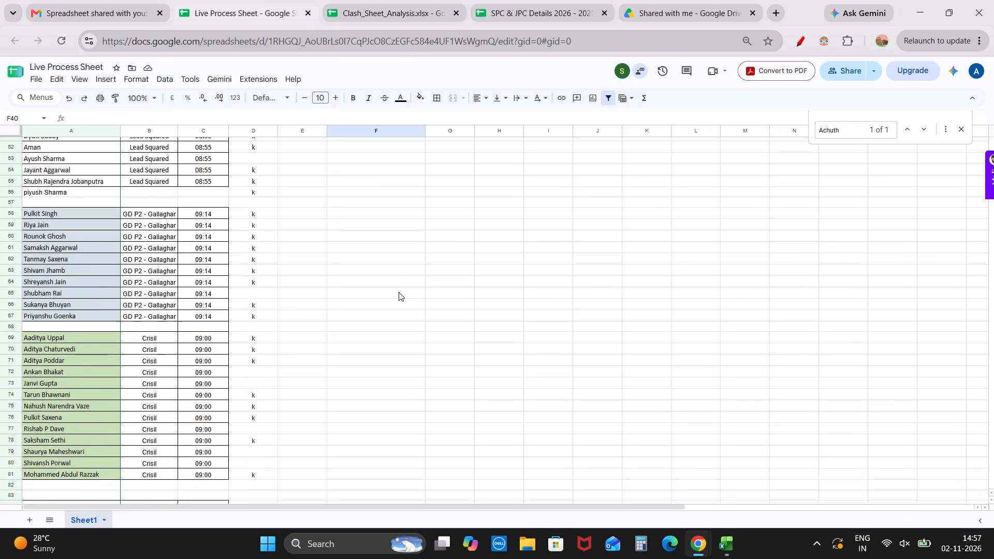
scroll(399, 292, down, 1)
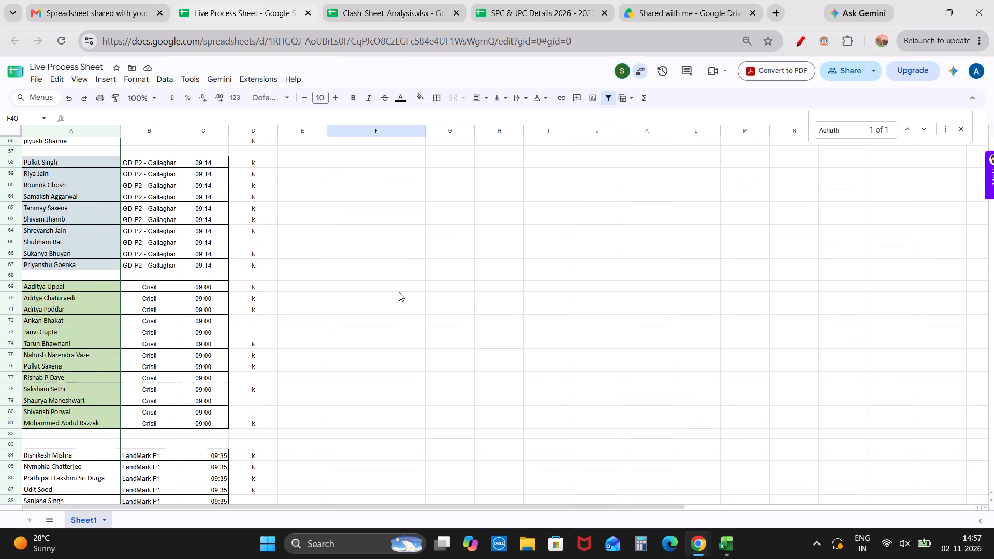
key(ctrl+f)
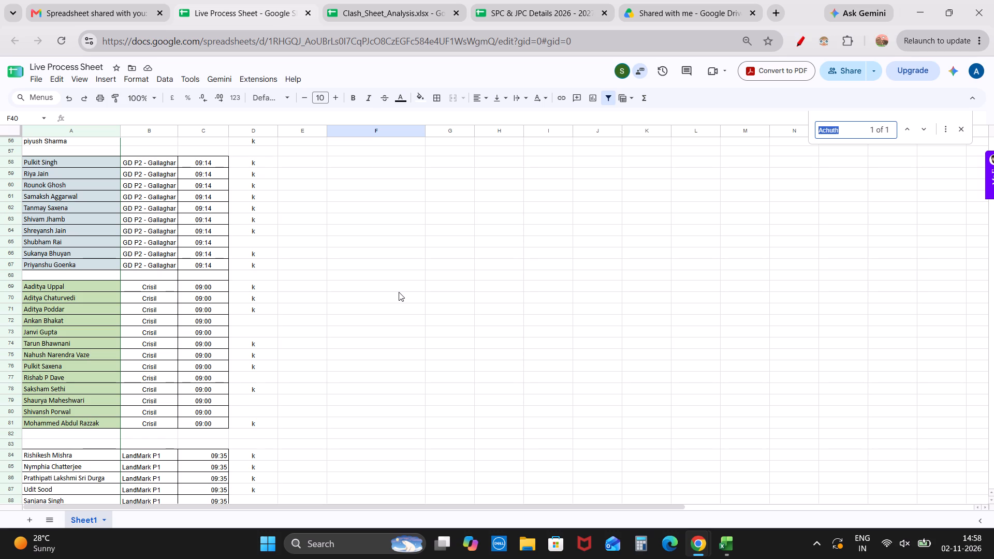
Search the Master sheet of the Clash_Sheet_Analysis workbook for "Praj" to check the candidate's processes and fixed timings.
click(386, 2)
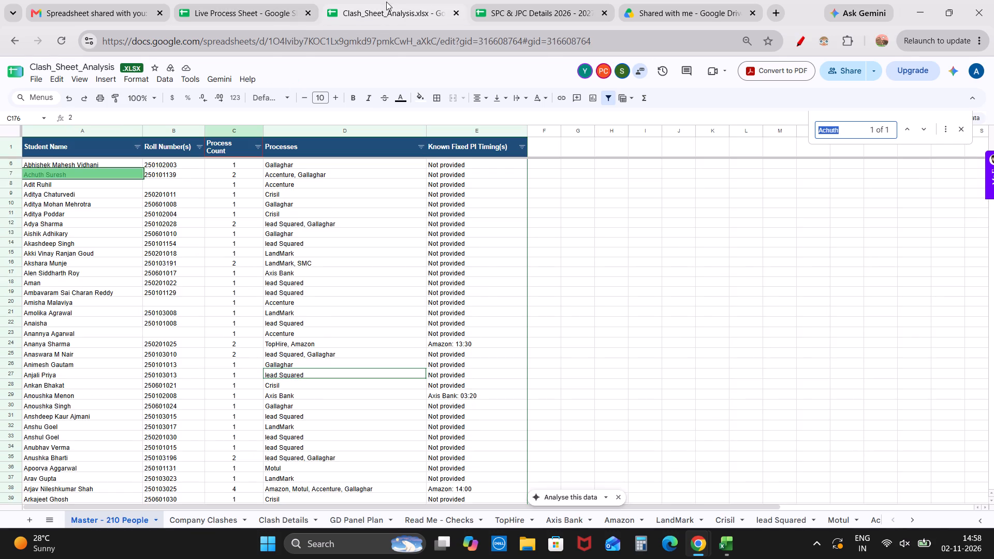
click(481, 285)
key(ctrl+f)
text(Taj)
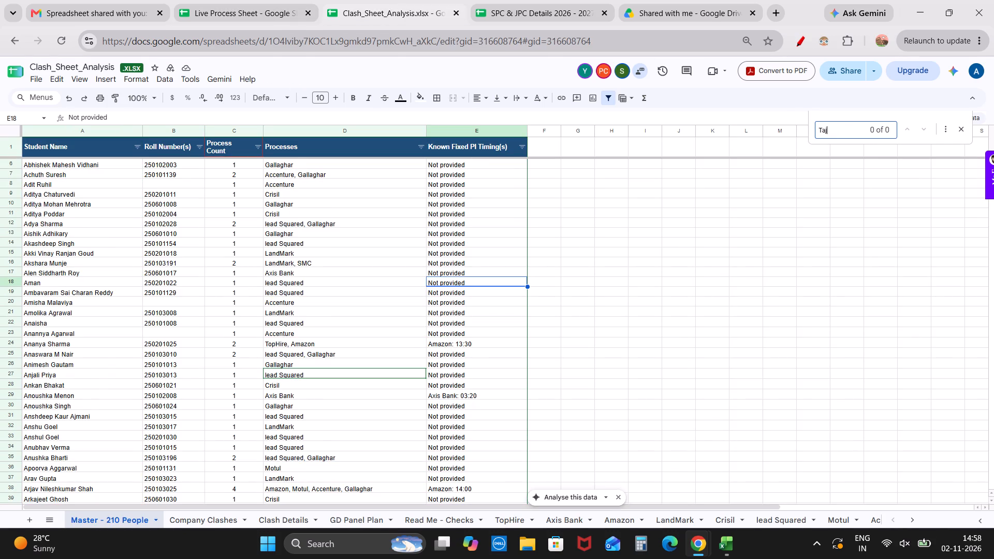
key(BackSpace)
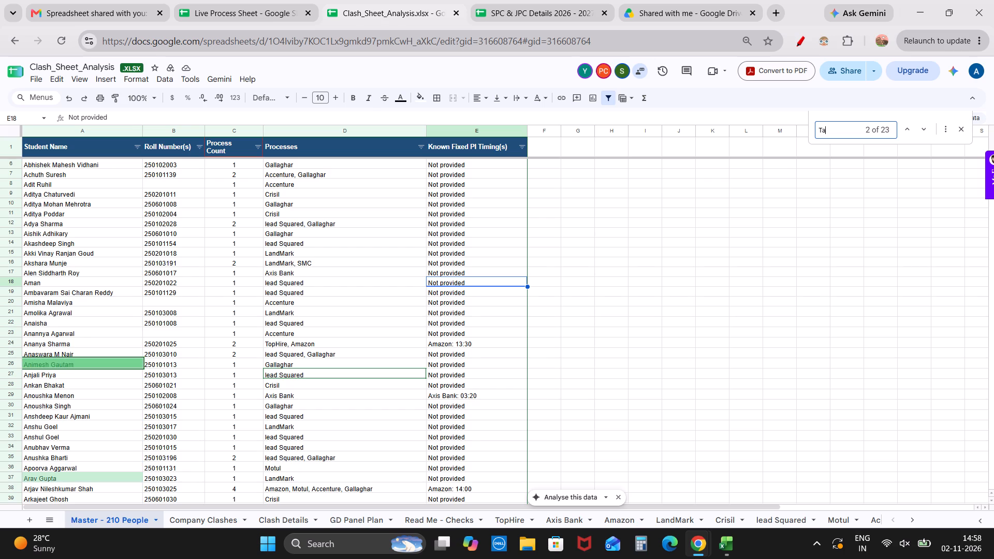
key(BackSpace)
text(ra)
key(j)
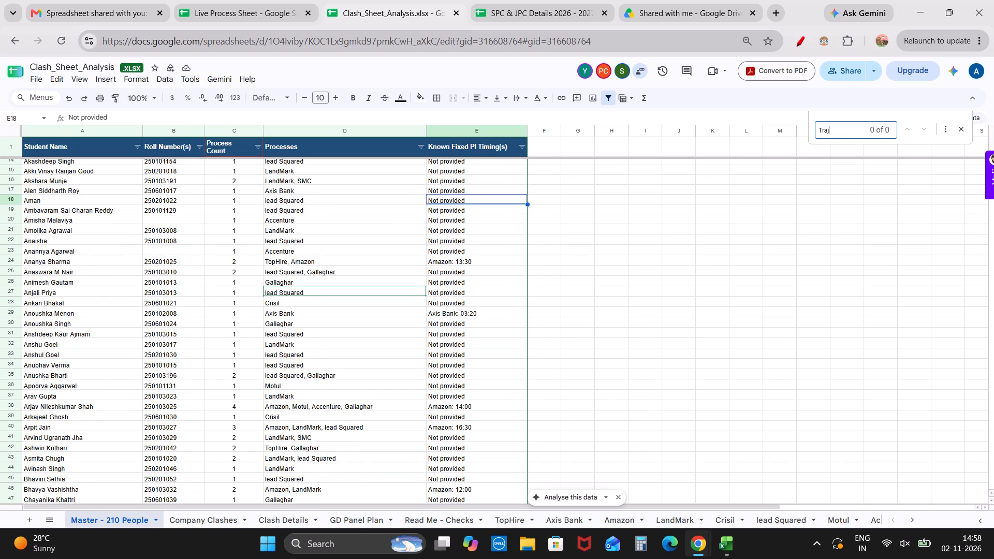
click(852, 131)
key(BackSpace)
key(BackSpace)
key(BackSpace)
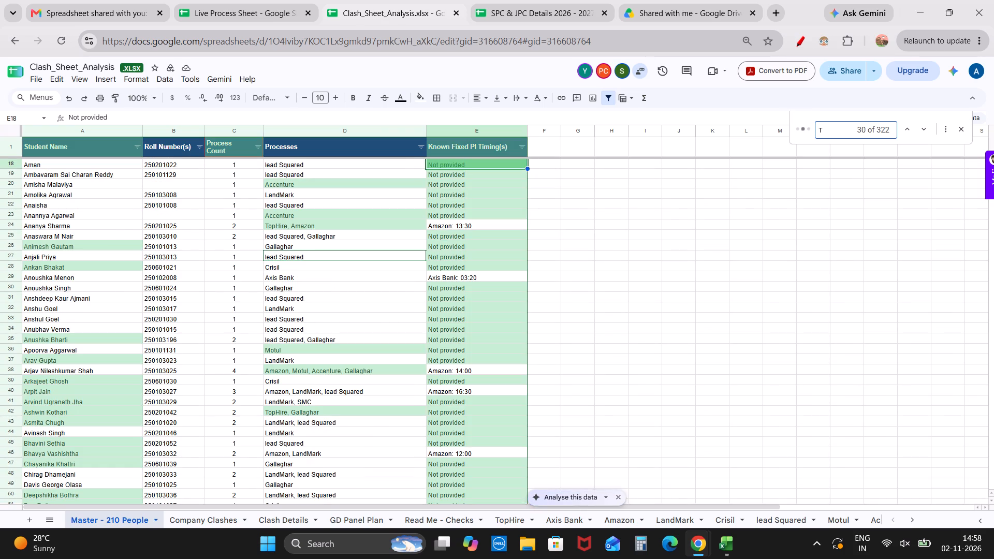
scroll(611, 351, up, 1)
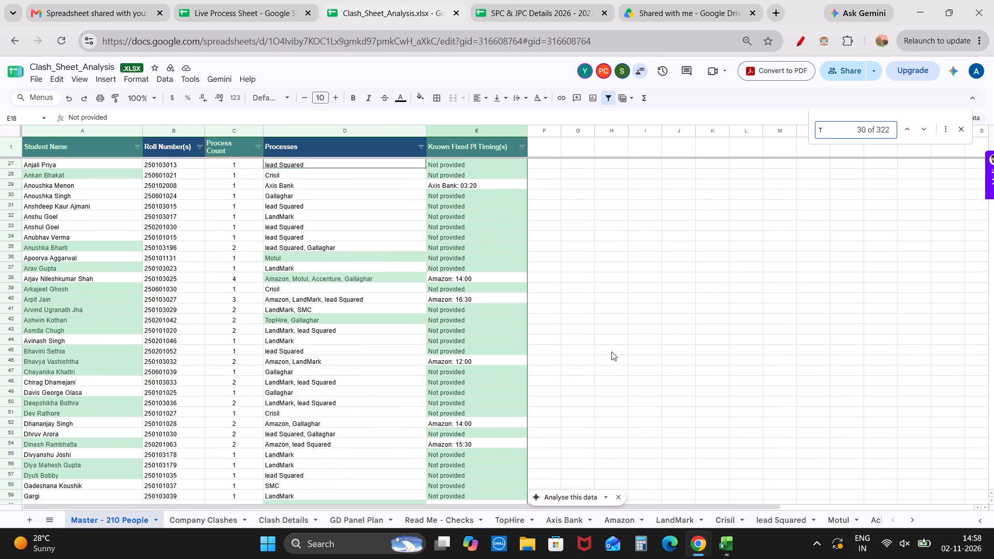
scroll(611, 351, up, 1)
key(BackSpace)
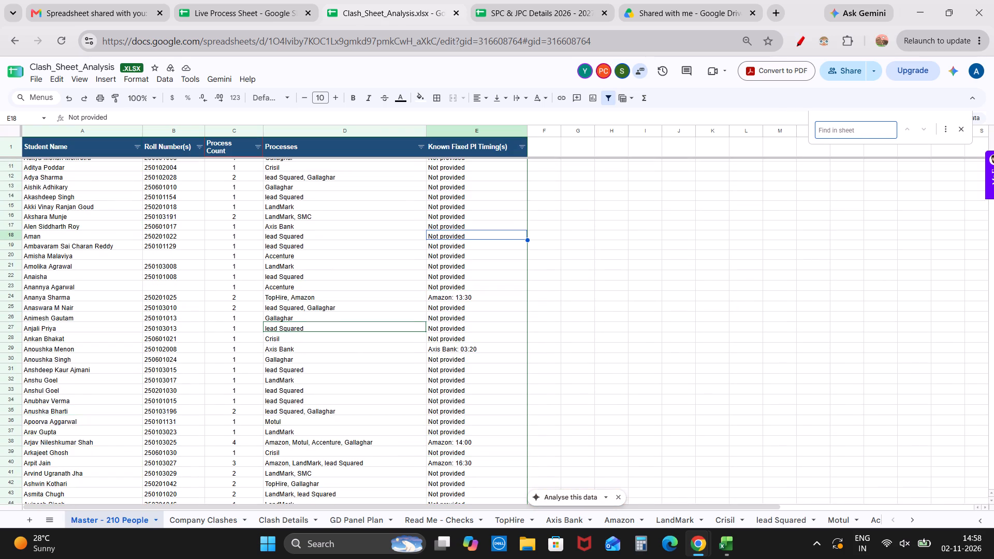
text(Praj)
scroll(658, 210, down, 1)
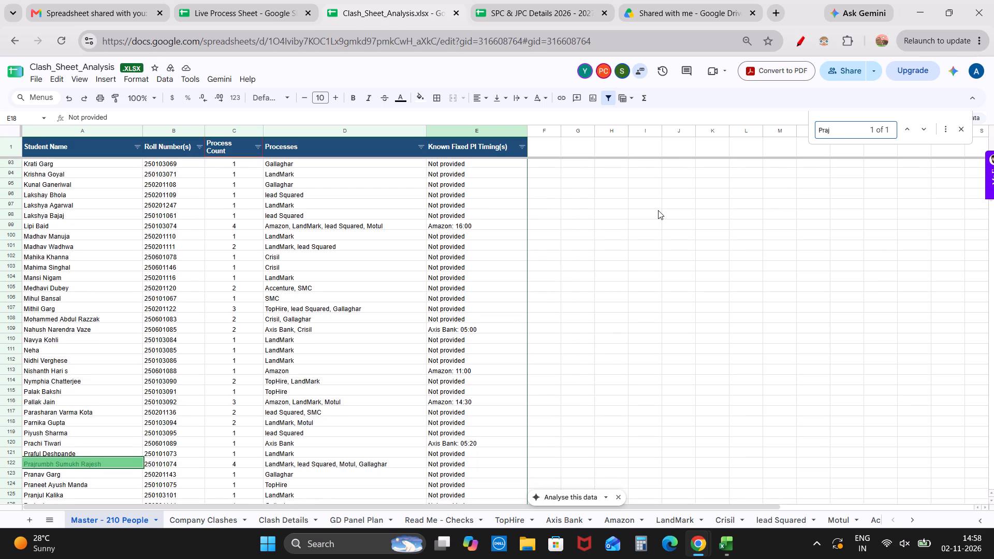
Switch to the Live Process Sheet and search for "Praj", checking each of the candidate's process entries.
click(259, 18)
click(283, 272)
key(ctrl+f)
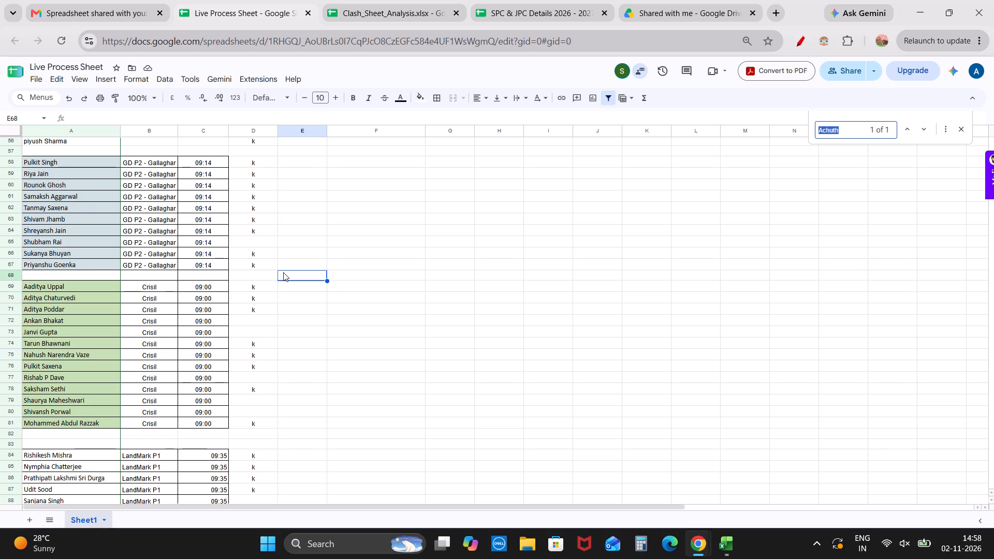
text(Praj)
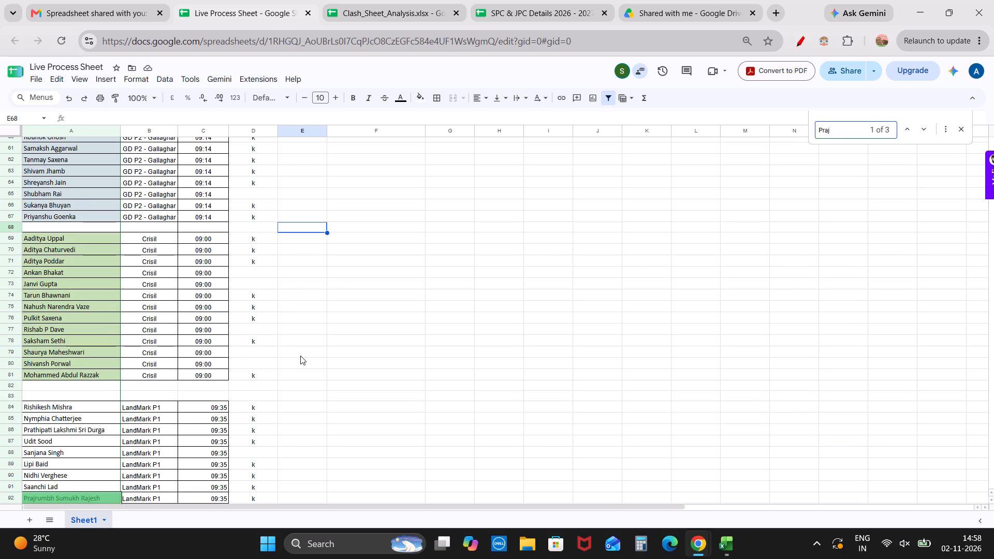
click(920, 127)
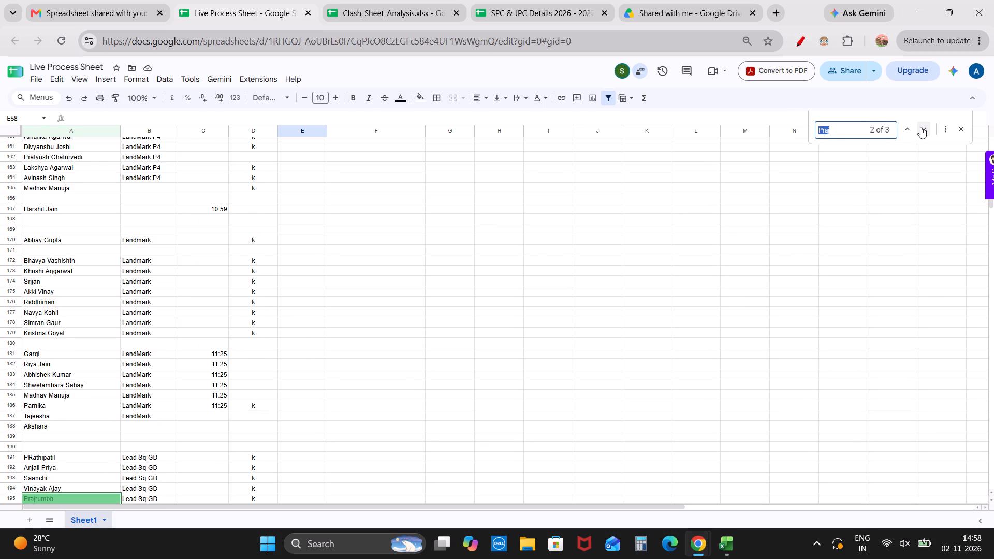
click(920, 127)
Log Prajrumbh in row 358 below the last entries with process Lead Sq PI and status Went, and save.
scroll(666, 335, down, 1)
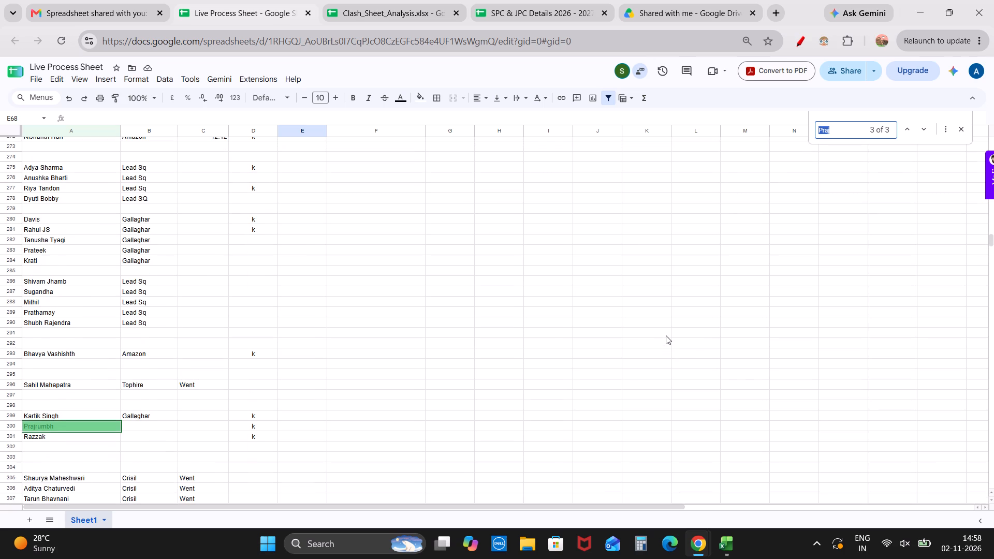
scroll(288, 384, down, 3)
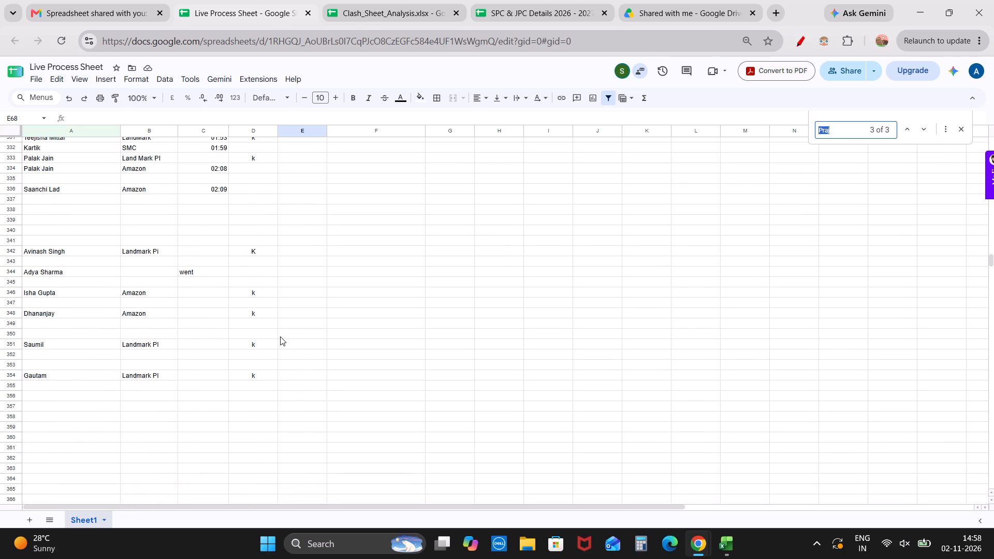
click(70, 420)
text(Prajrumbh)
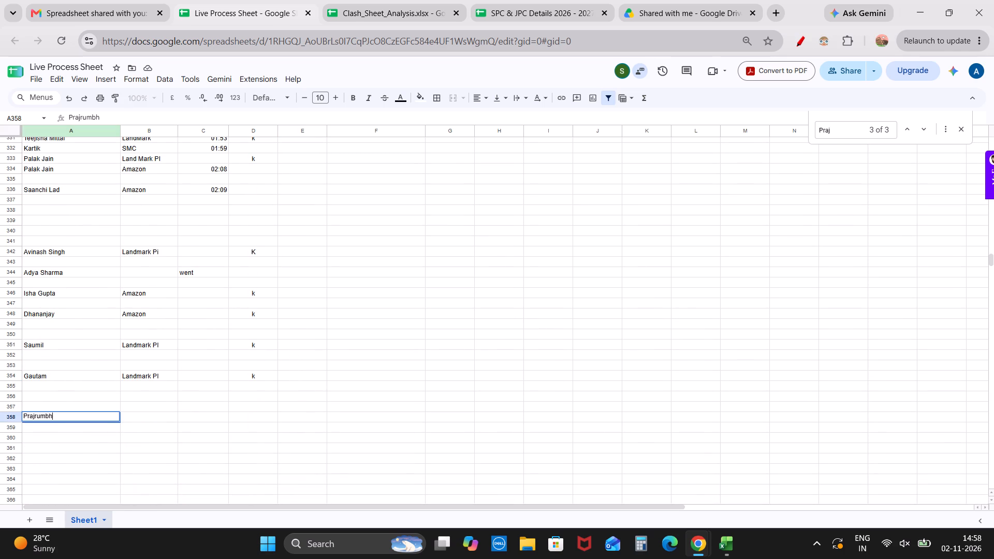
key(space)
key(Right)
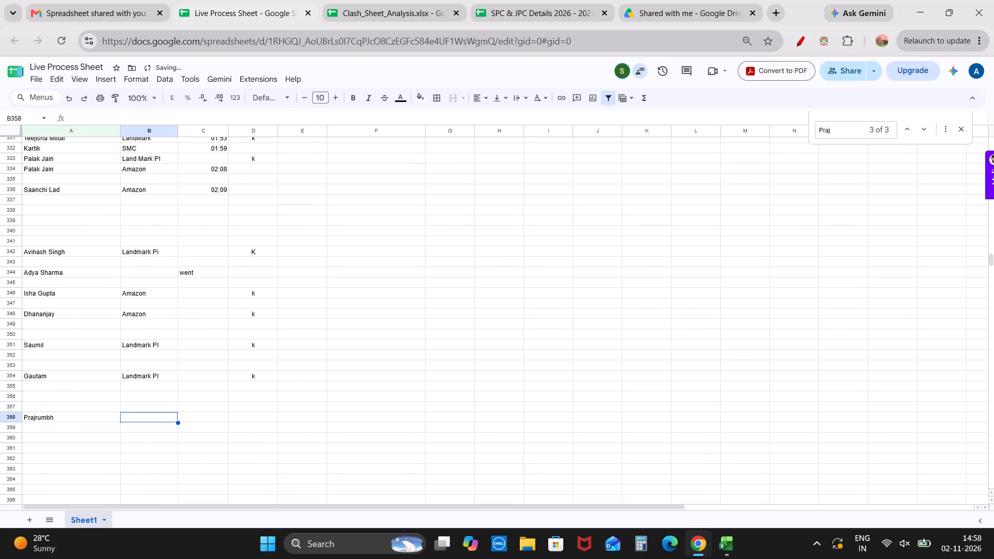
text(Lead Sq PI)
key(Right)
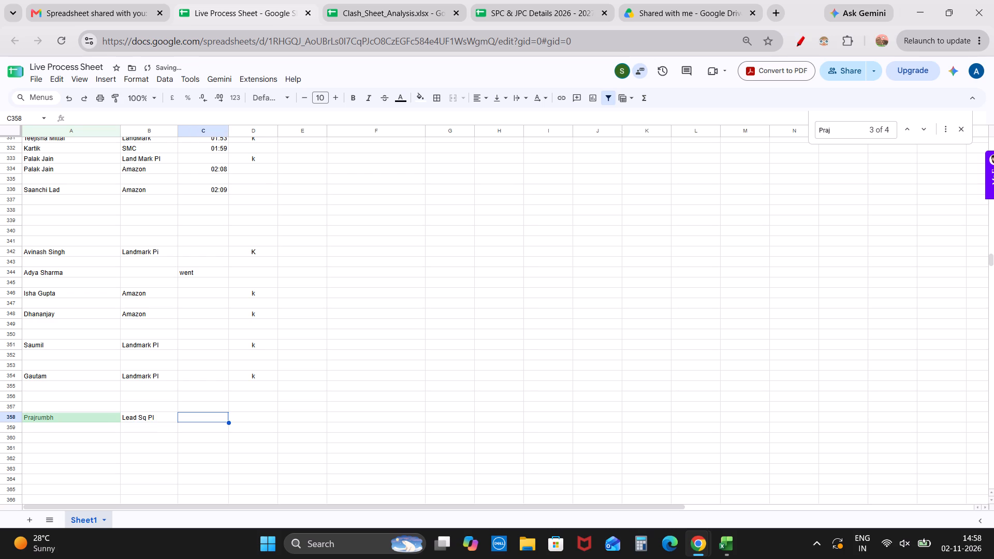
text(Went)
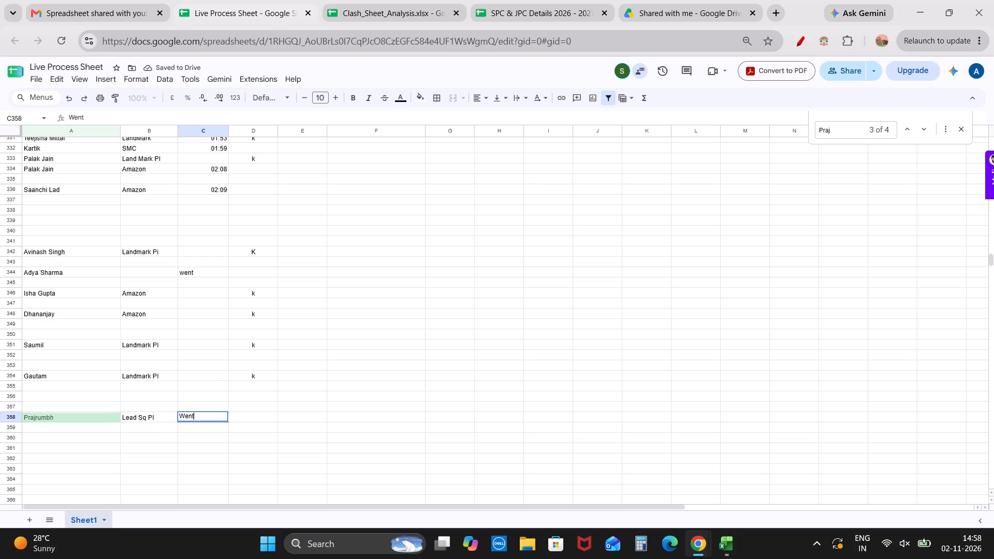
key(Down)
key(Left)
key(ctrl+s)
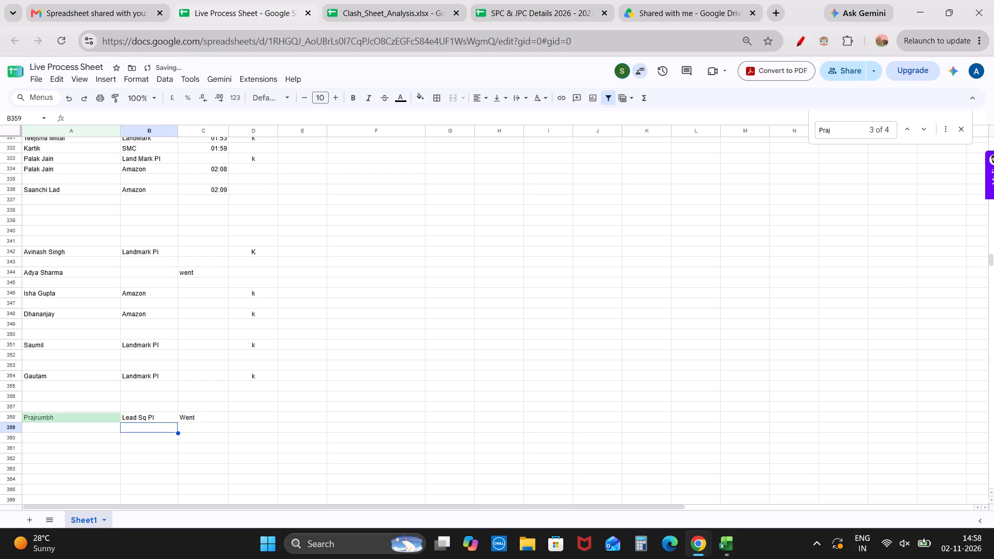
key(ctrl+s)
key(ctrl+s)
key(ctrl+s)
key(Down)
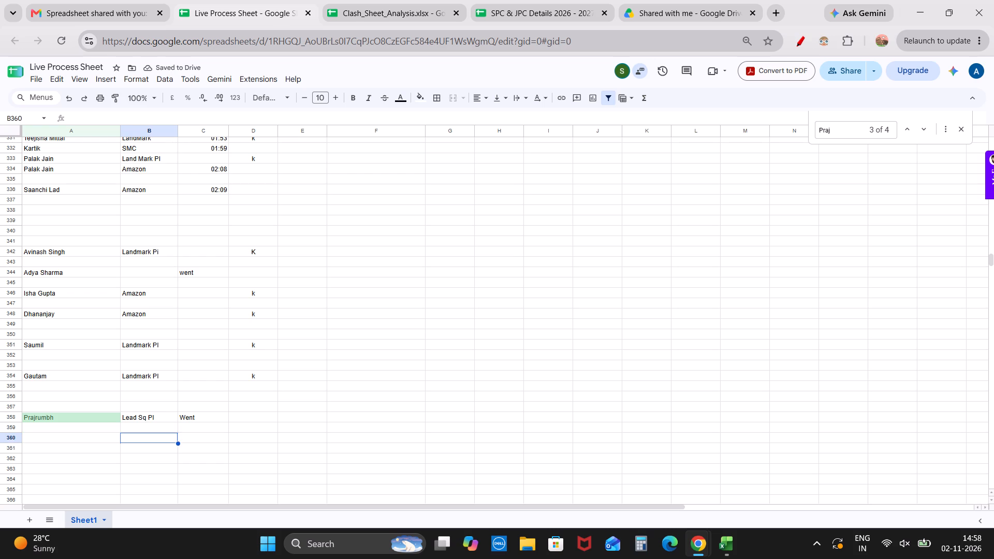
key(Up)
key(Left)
Search the Live Process Sheet for "Anaswara" and check each of the candidate's process entries.
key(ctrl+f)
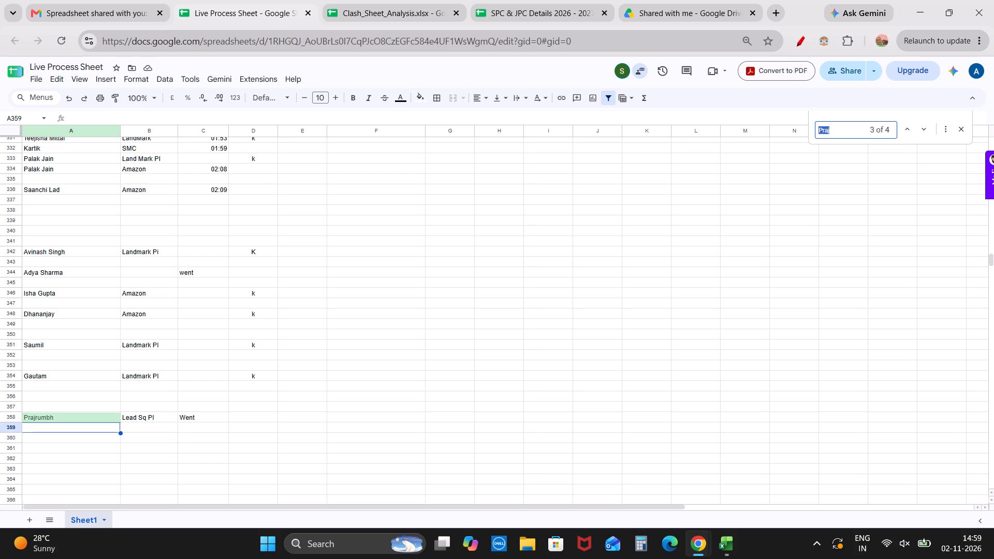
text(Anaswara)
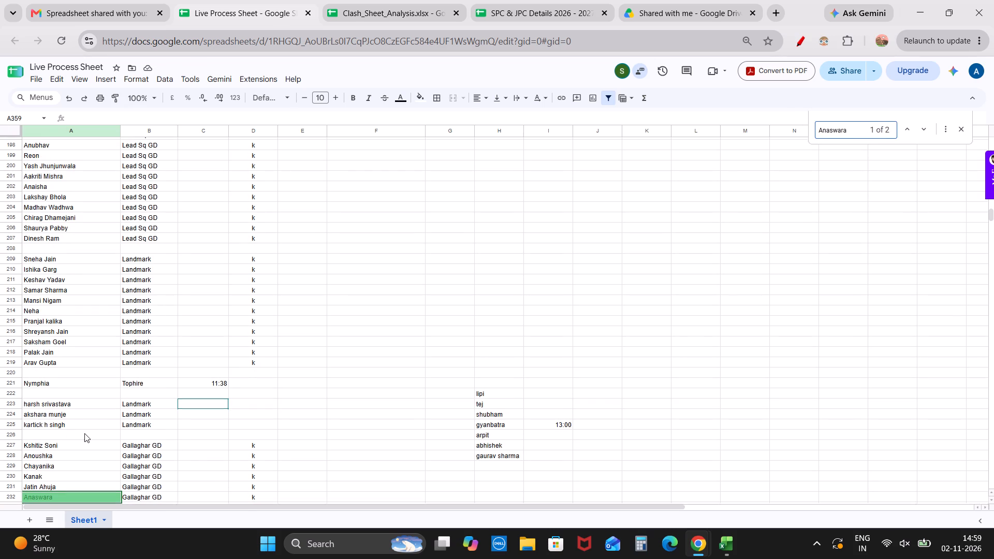
click(921, 126)
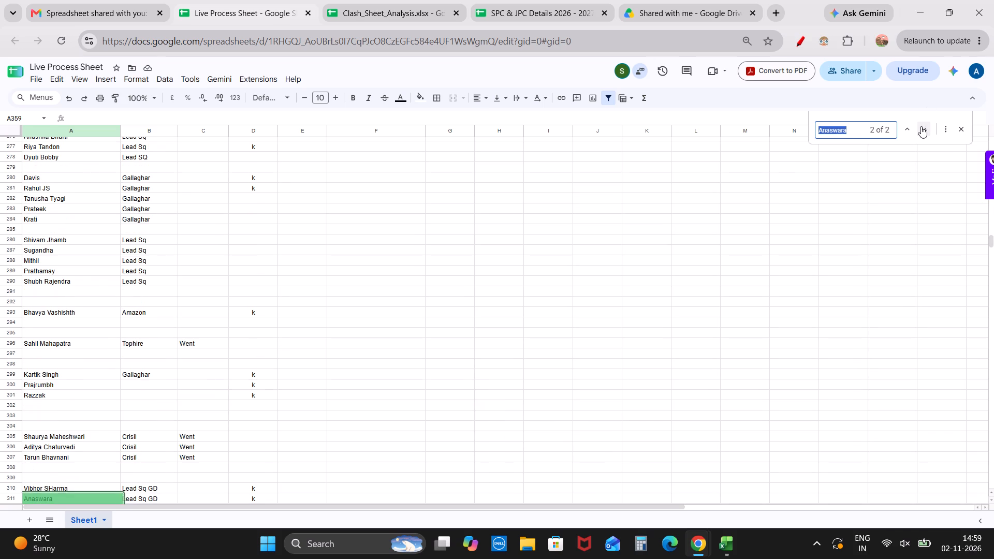
Log Anaswara in row 361 below the last entries with process Lead Sq PI and a K mark in column D.
scroll(395, 349, down, 1)
scroll(270, 437, down, 1)
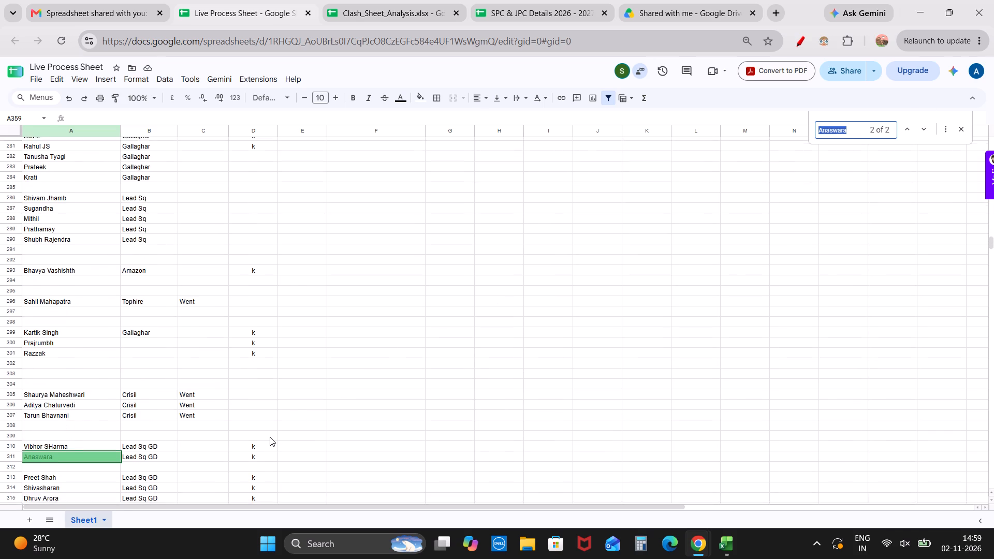
scroll(270, 437, down, 5)
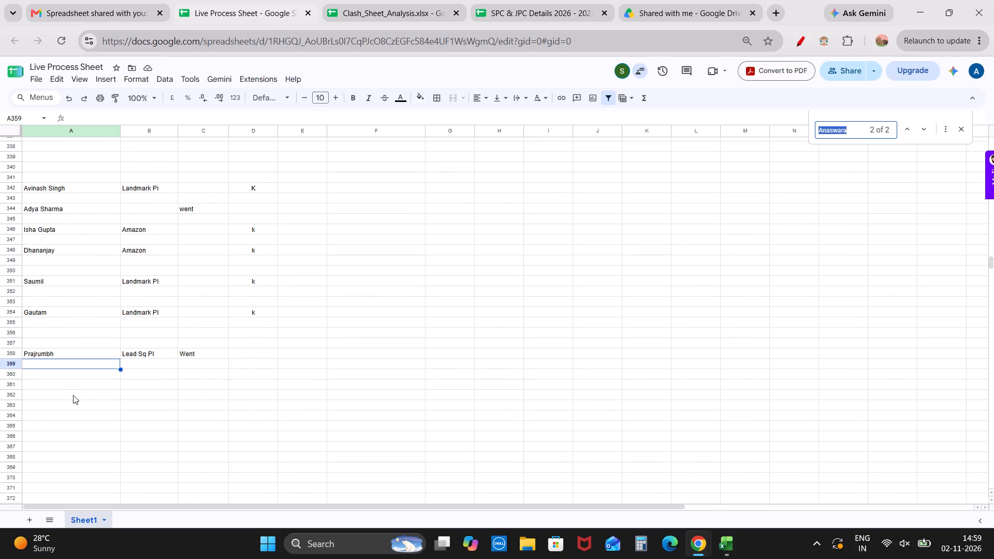
click(59, 389)
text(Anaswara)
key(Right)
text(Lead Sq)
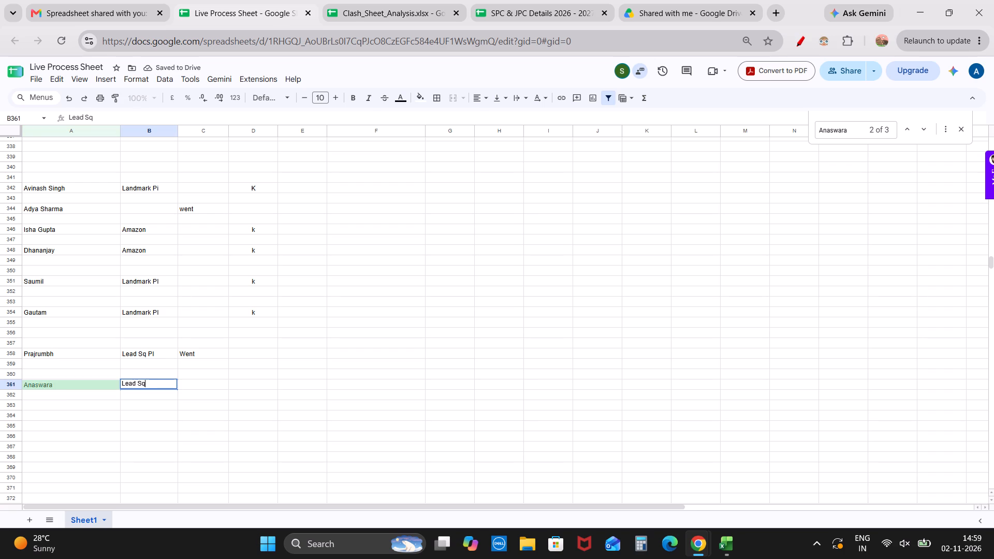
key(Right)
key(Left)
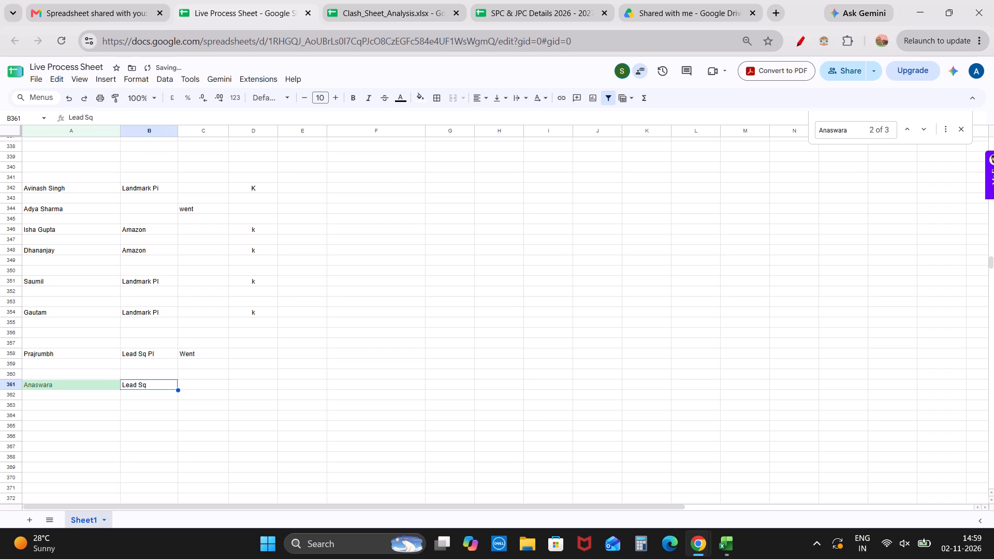
double_click(152, 387)
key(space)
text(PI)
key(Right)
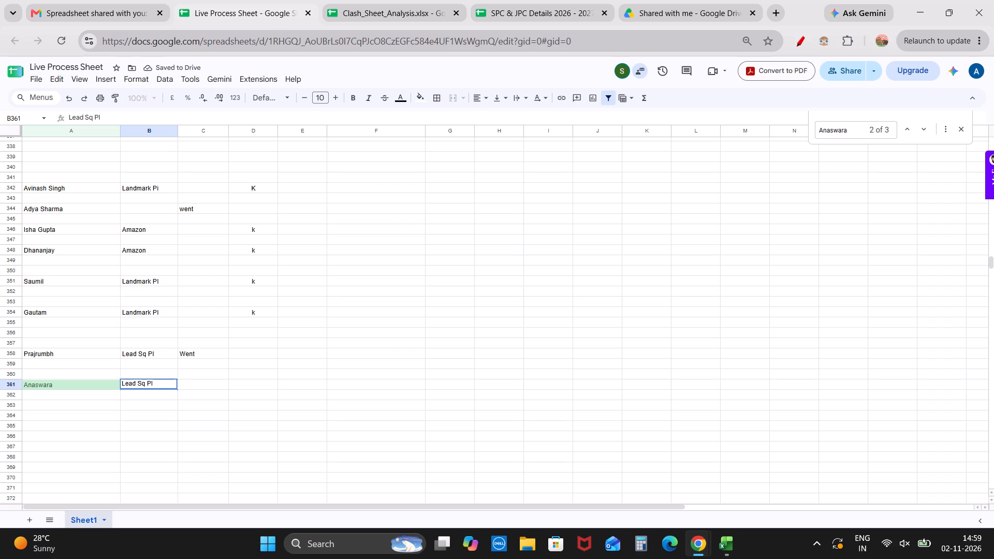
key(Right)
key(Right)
click(252, 386)
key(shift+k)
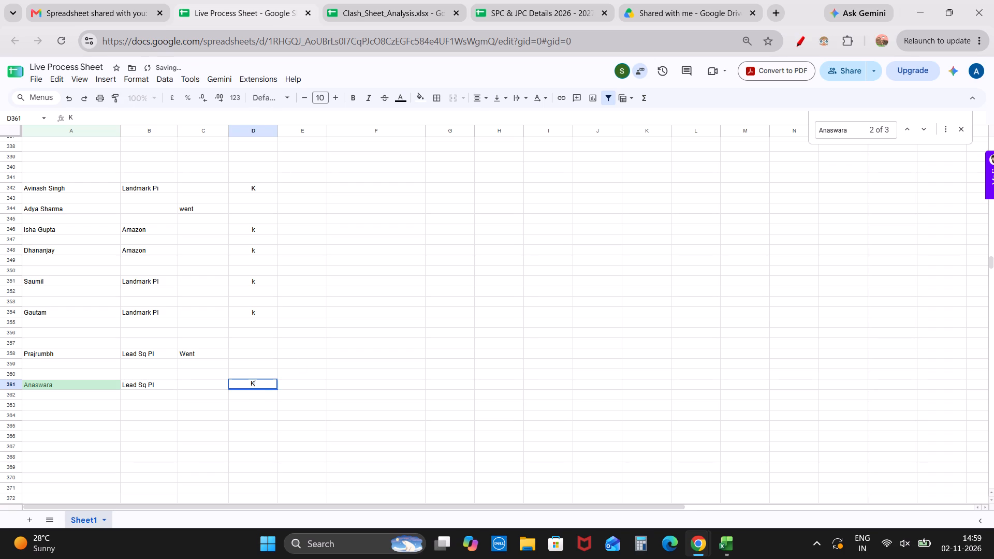
click(251, 393)
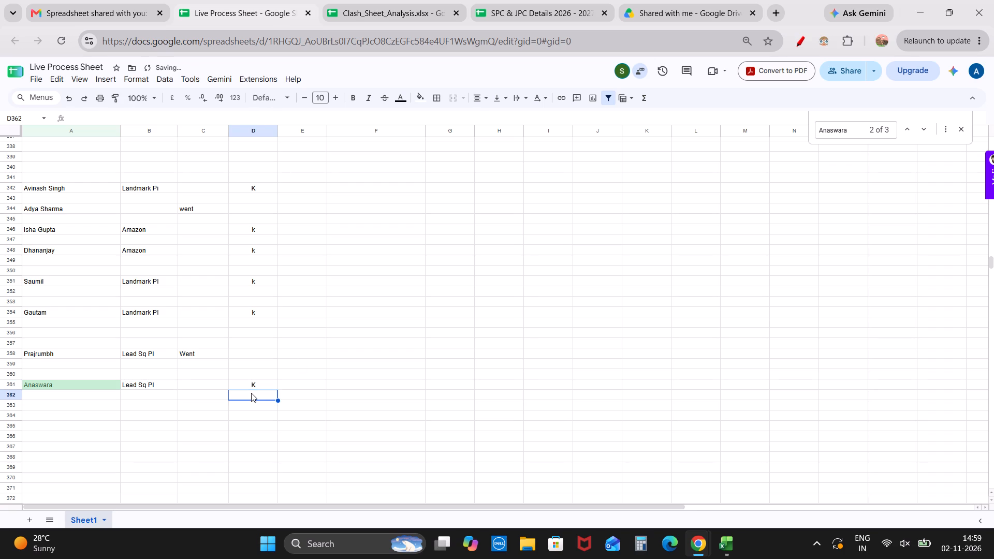
Save the Live Process Sheet with Anaswara's new entry.
key(ctrl+s)
click(260, 354)
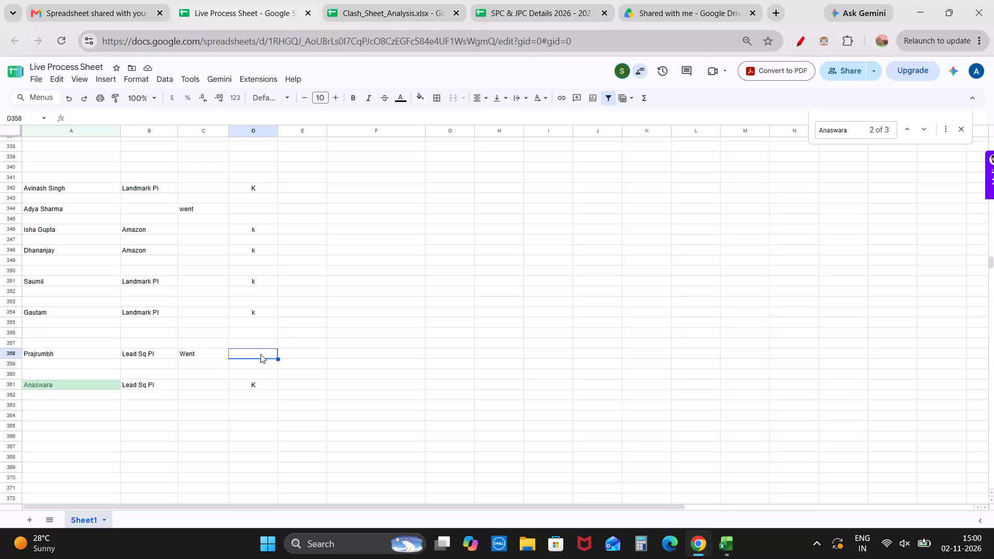
Switch to Clash_Sheet_Analysis, search the master list for "Achuth" and check the candidate's processes and fixed PI timing.
click(383, 0)
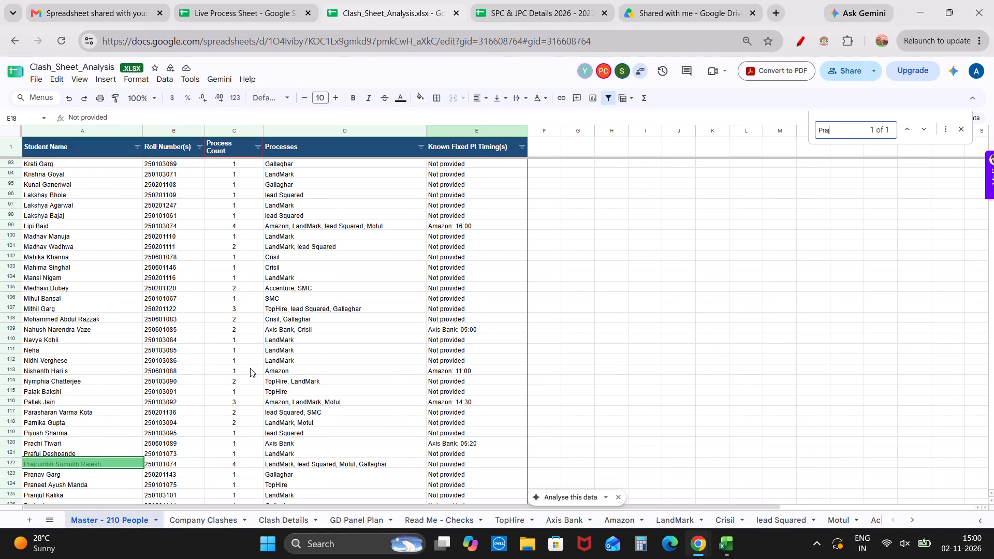
key(ctrl+f)
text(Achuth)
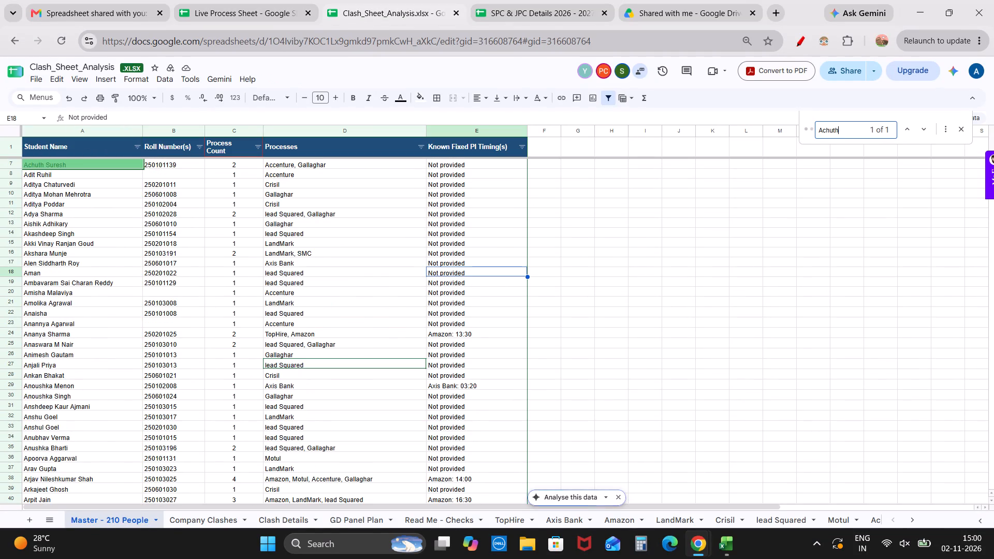
click(362, 281)
scroll(362, 281, up, 1)
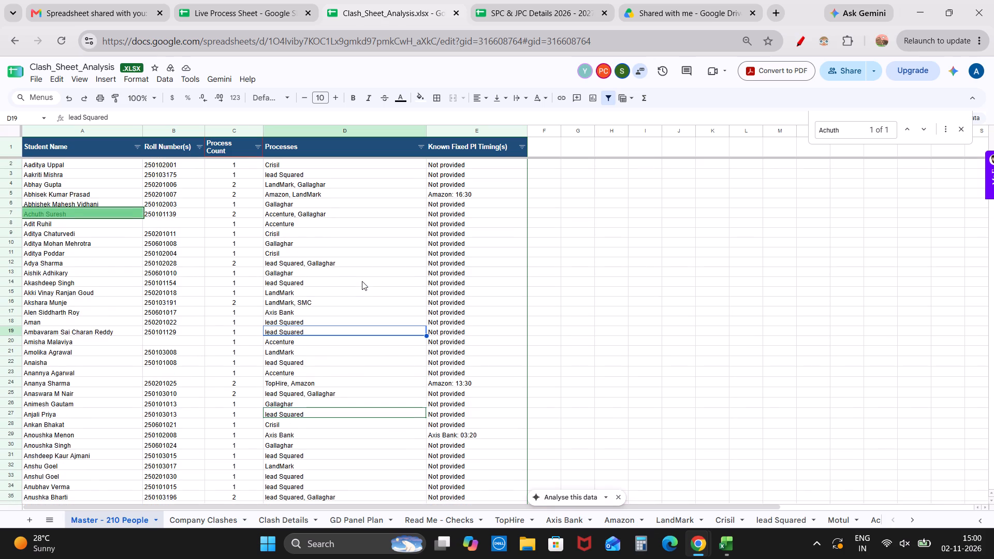
scroll(362, 281, up, 1)
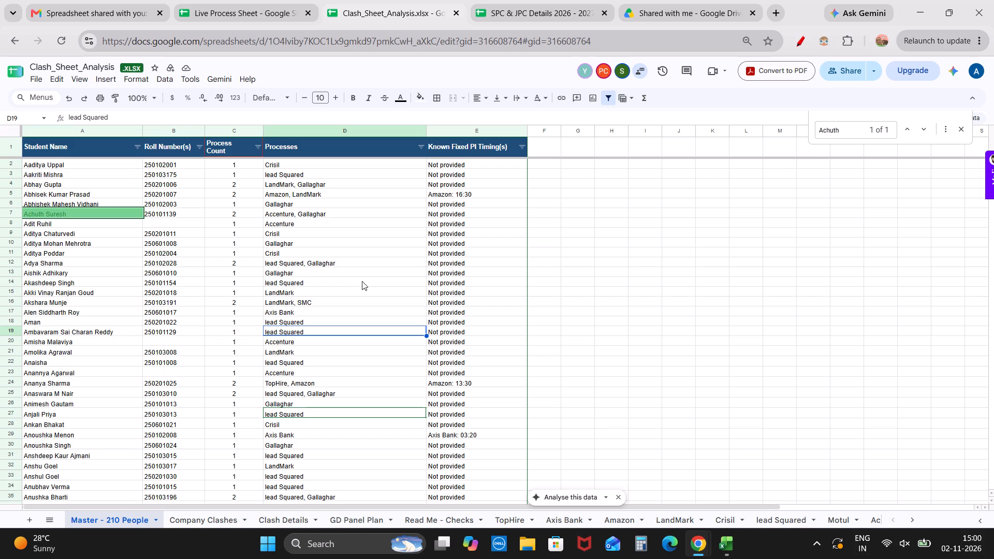
click(245, 3)
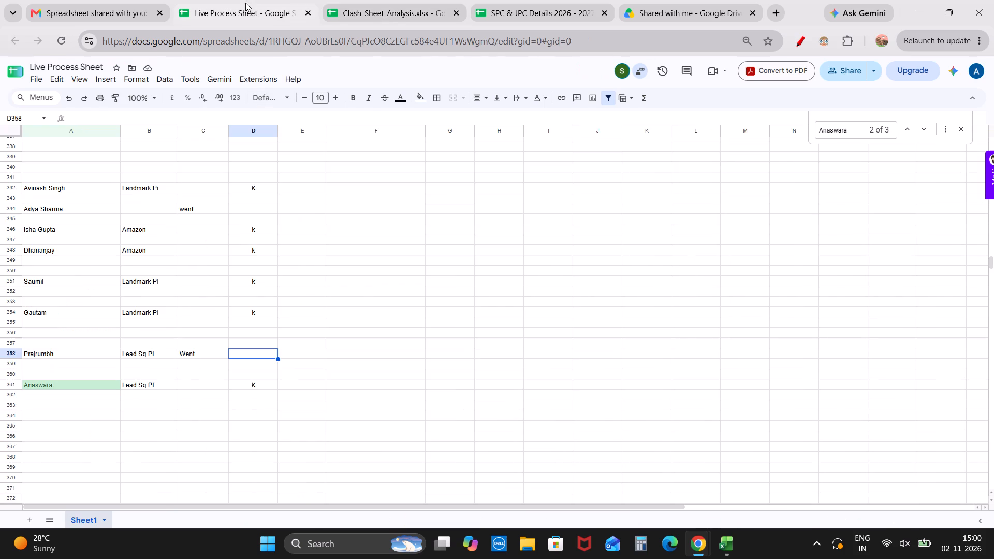
click(361, 9)
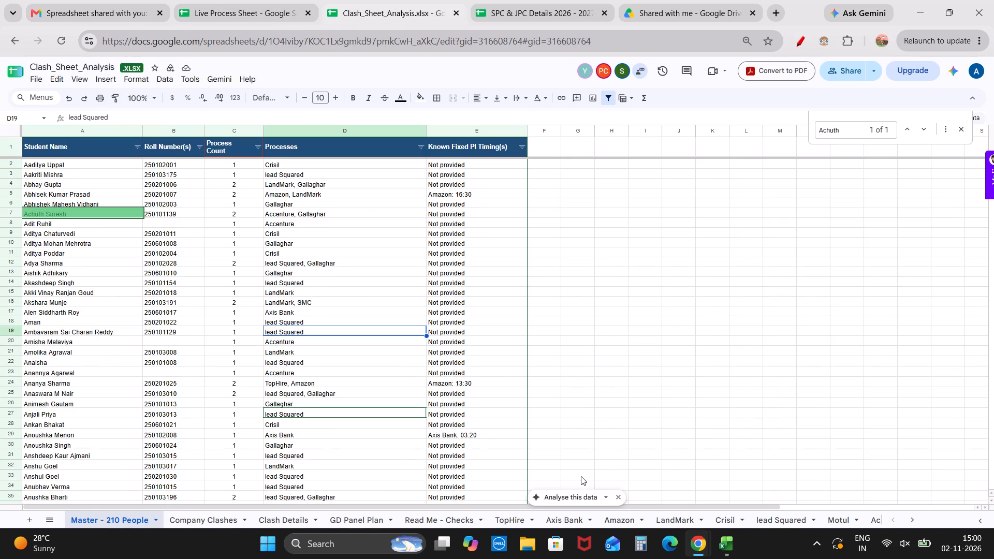
Check Achuth's GD panel listing and the process timings on the Gallaghar sheet.
scroll(701, 516, left, 3)
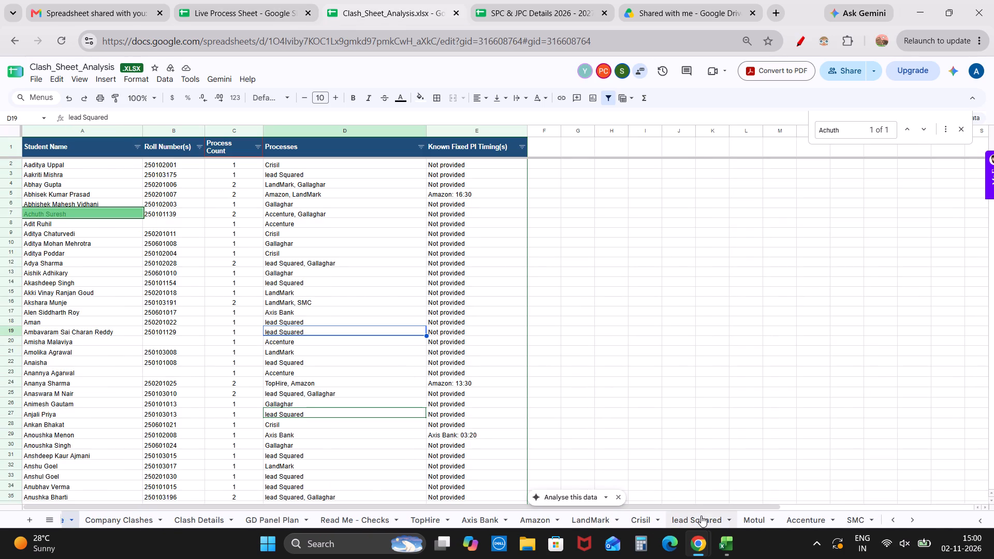
scroll(701, 516, left, 2)
click(775, 516)
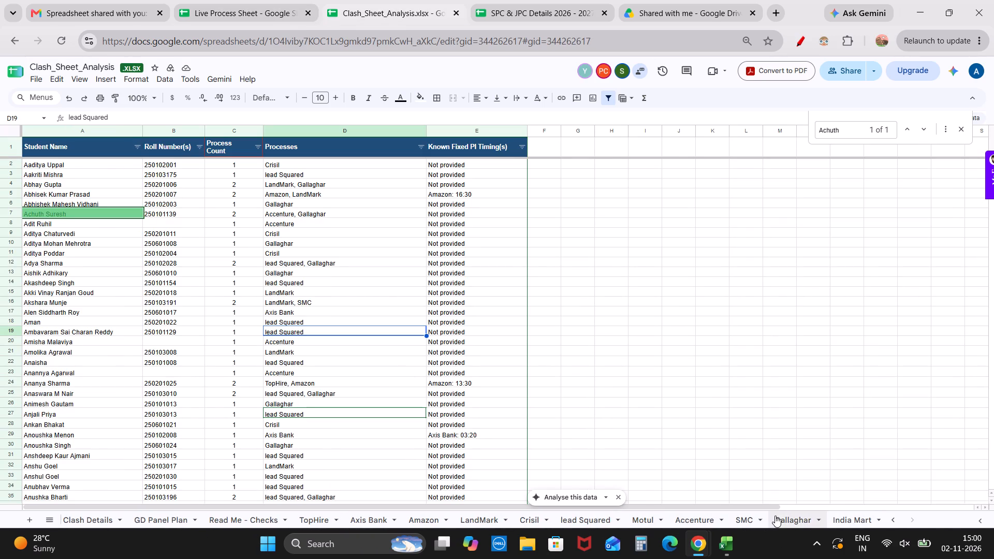
scroll(699, 318, up, 1)
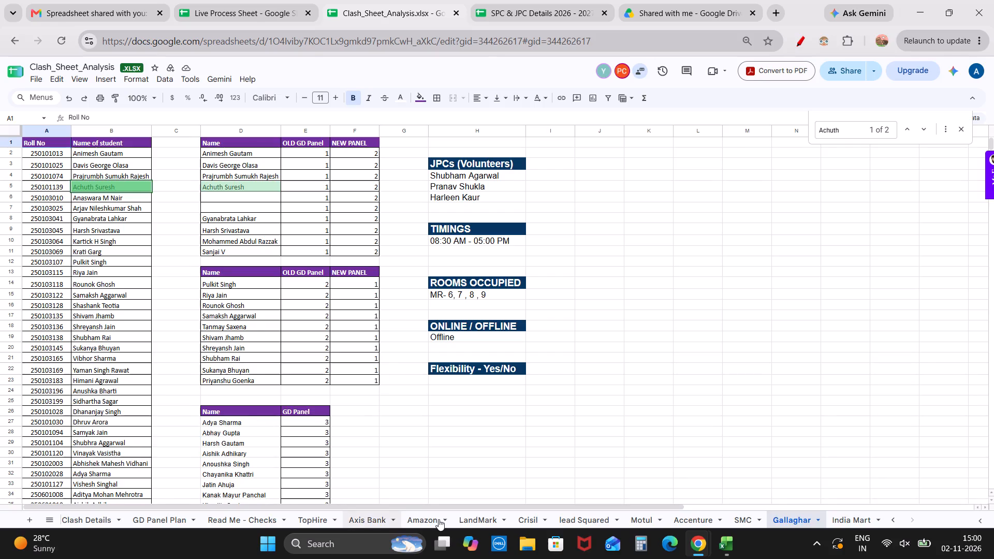
Check Achuth's listing, timings, rooms, mode and flexibility on the Accenture sheet.
click(691, 515)
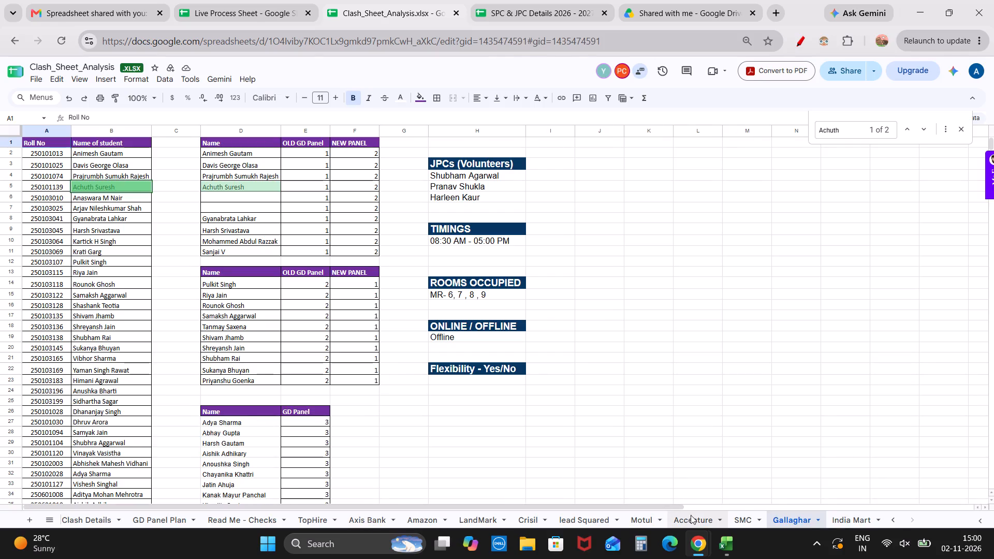
scroll(598, 429, up, 1)
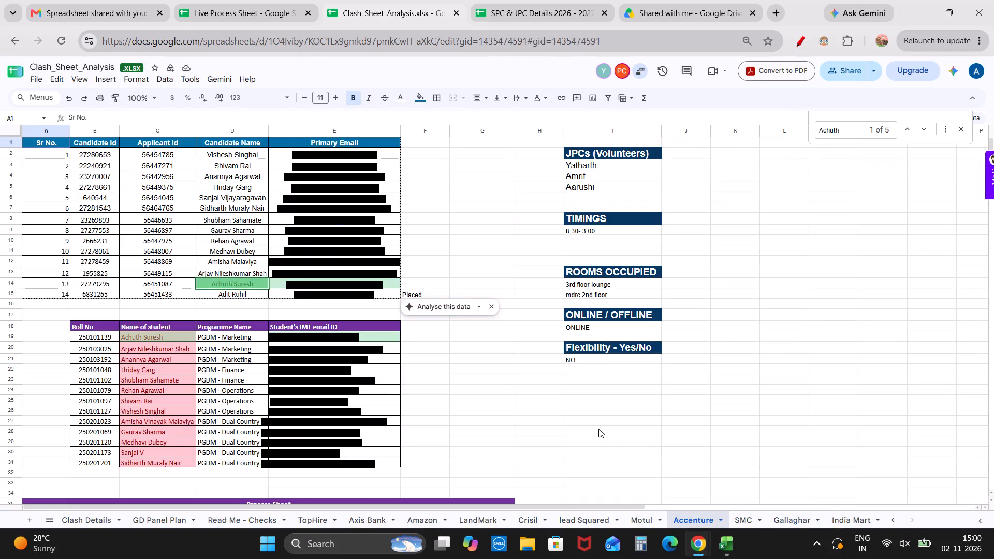
scroll(598, 429, up, 2)
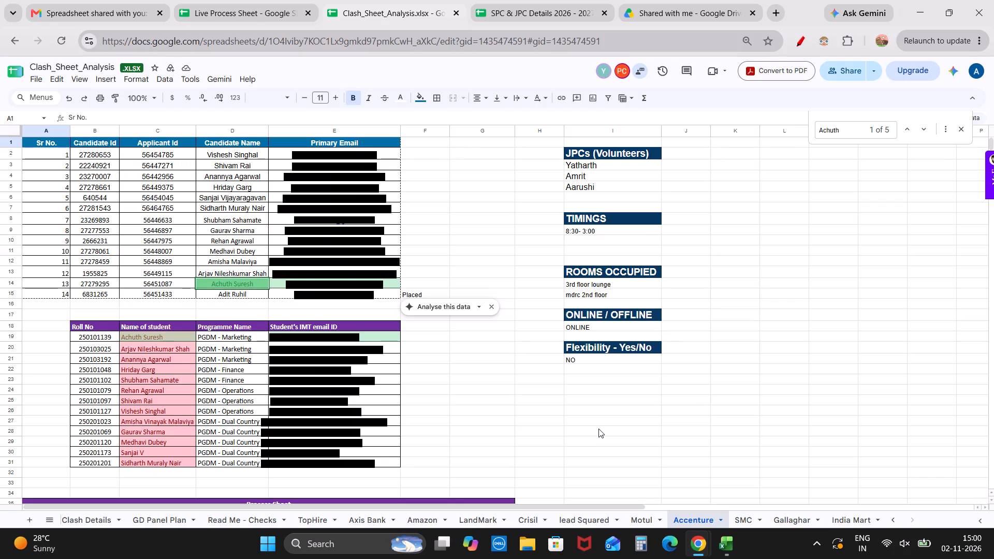
scroll(598, 429, up, 1)
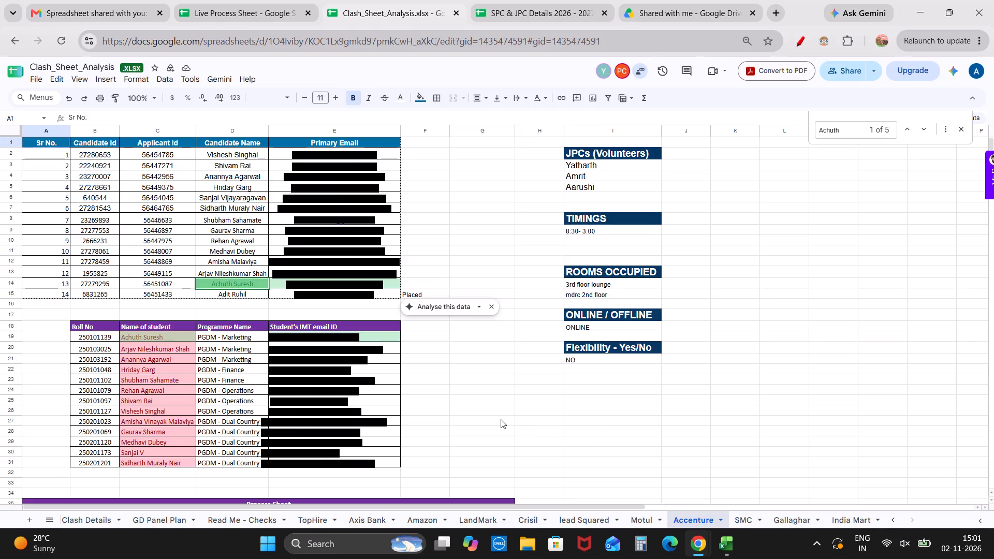
click(465, 385)
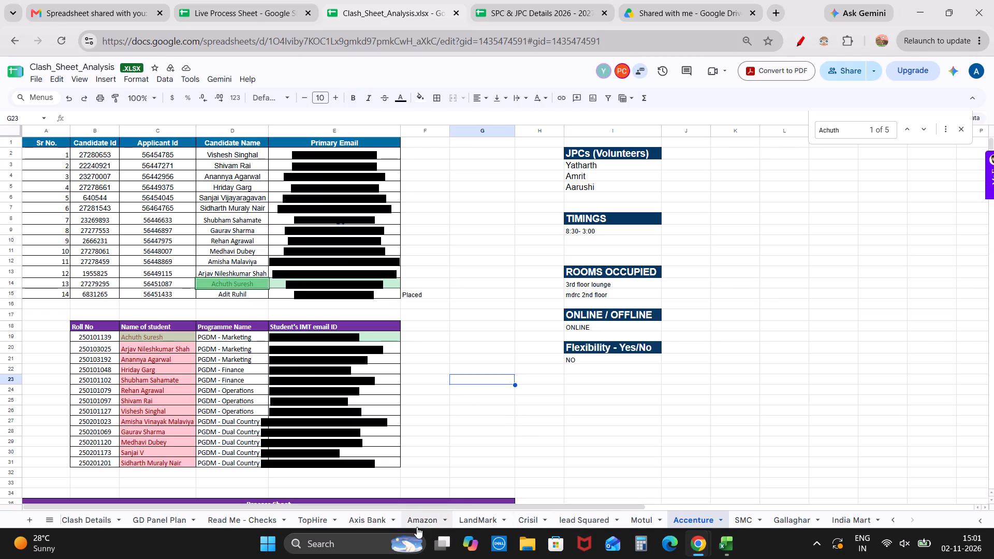
Return to the Gallaghar sheet and review Achuth's GD panel assignment against the panel lists, timings and rooms.
click(788, 526)
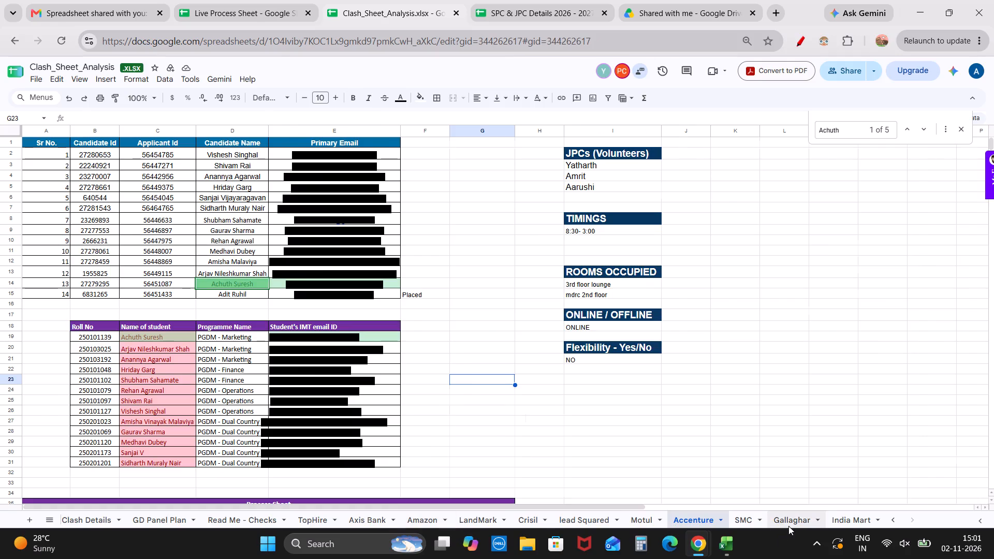
scroll(549, 421, up, 1)
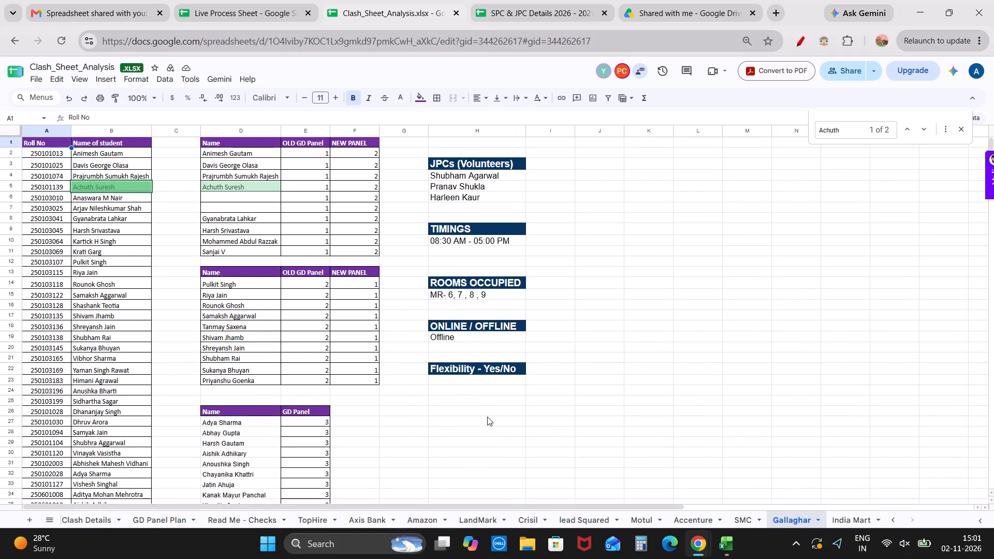
scroll(393, 336, down, 1)
scroll(393, 336, up, 2)
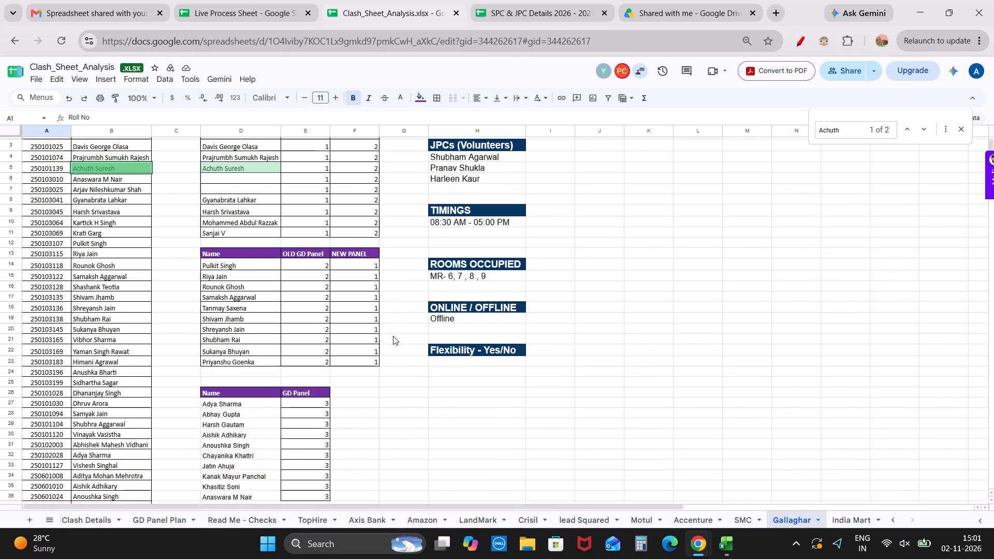
scroll(393, 336, up, 1)
scroll(393, 336, down, 1)
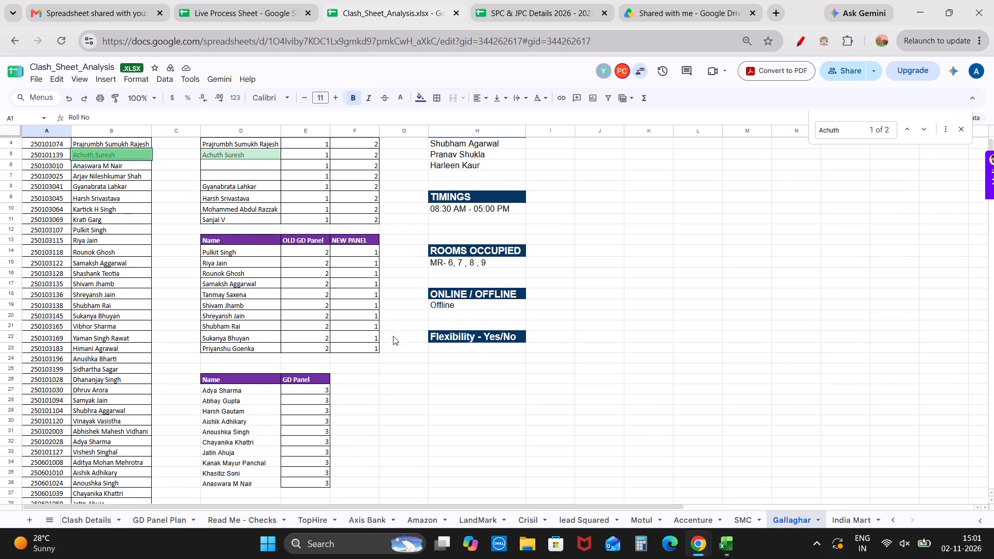
scroll(393, 336, down, 1)
scroll(393, 336, up, 1)
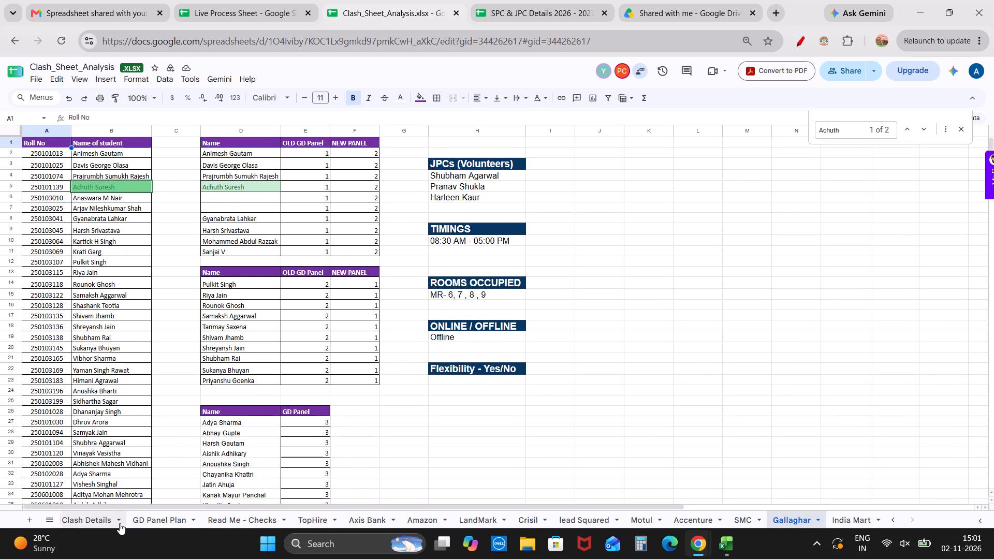
In the Live Process Sheet, log Achuth by full name in row 363 with process Gallaghar GD and a K mark in column D, and save.
click(215, 0)
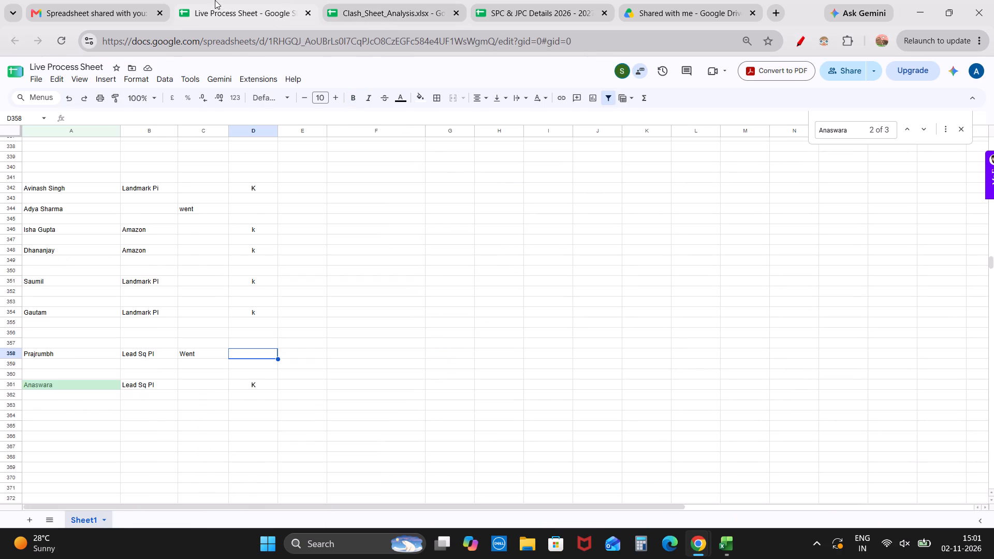
scroll(232, 207, up, 1)
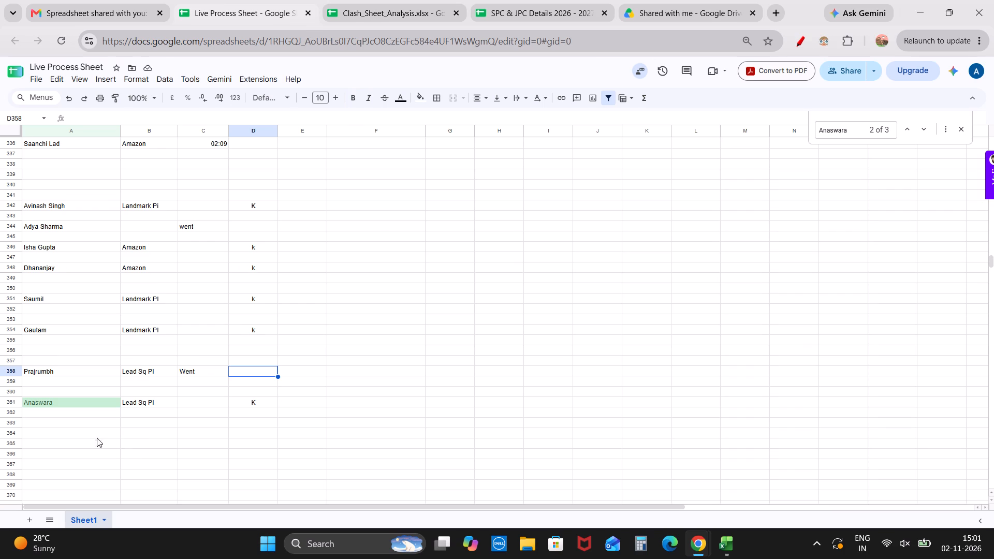
click(85, 427)
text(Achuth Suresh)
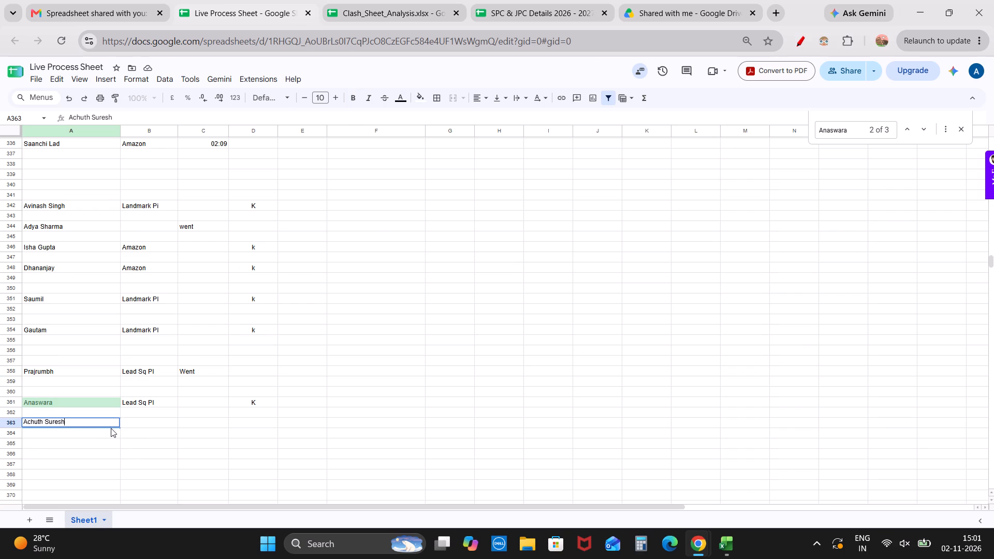
click(138, 427)
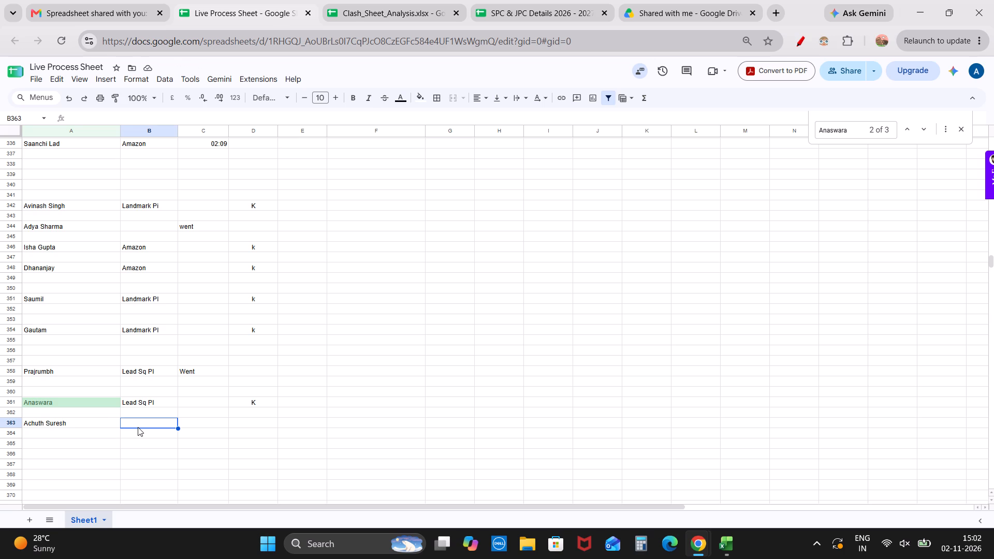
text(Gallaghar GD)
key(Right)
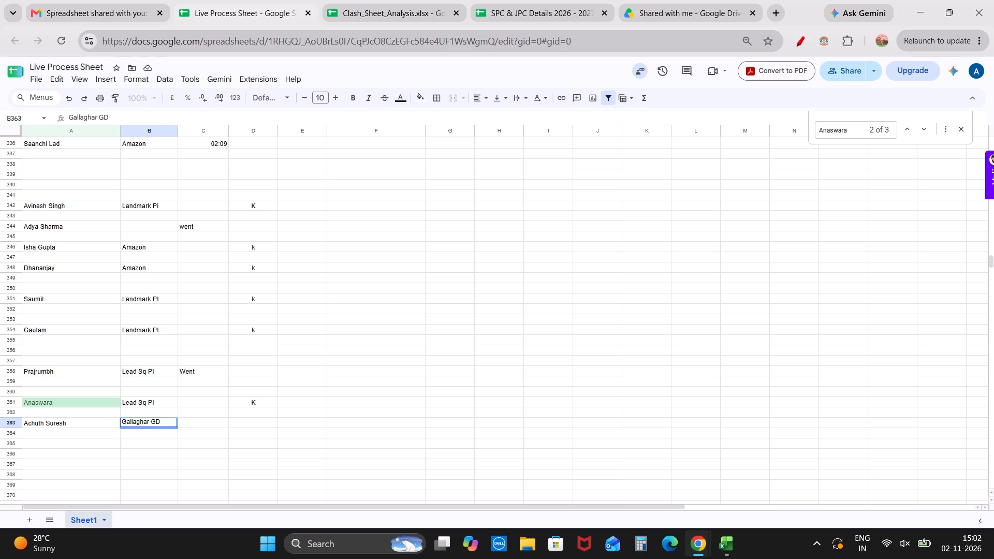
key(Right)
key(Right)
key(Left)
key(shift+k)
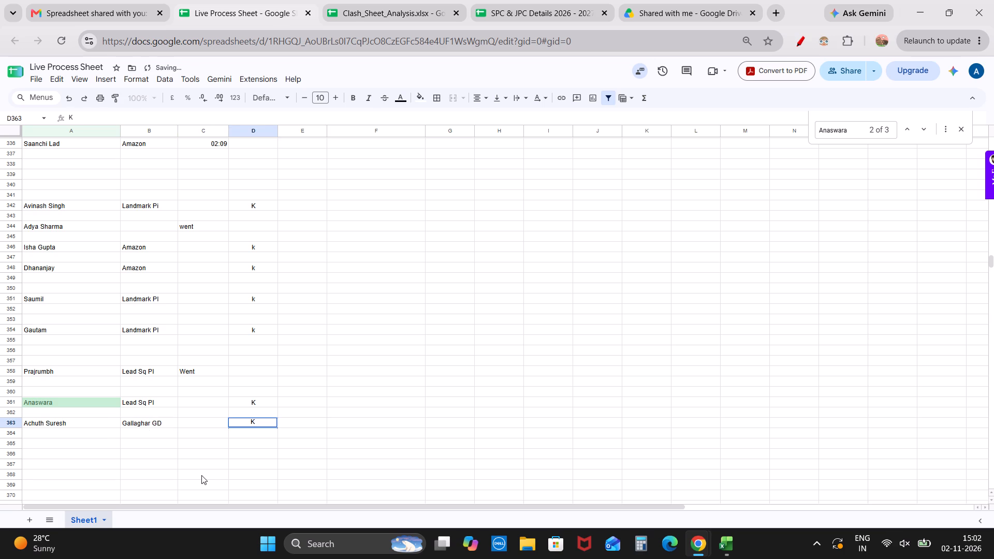
click(201, 475)
key(ctrl+s)
key(ctrl+s)
key(ctrl+s)
key(ctrl+s)
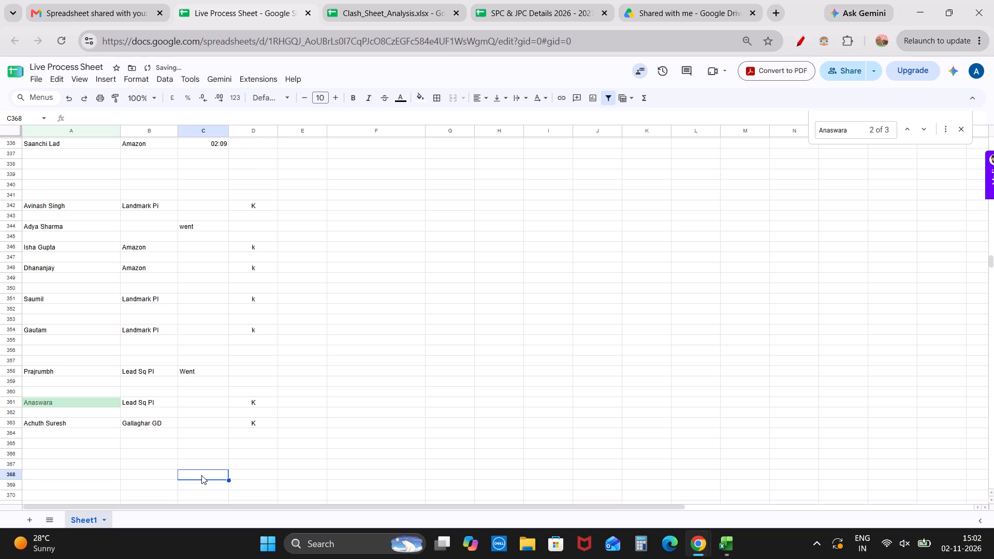
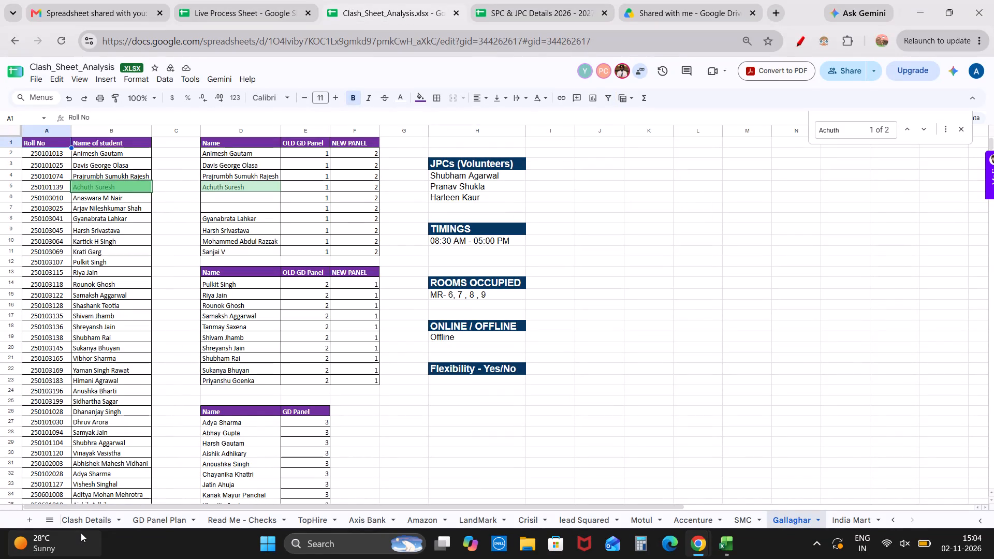
Search the Master - 210 People sheet of the clash workbook for "samarth".
scroll(83, 529, right, 9)
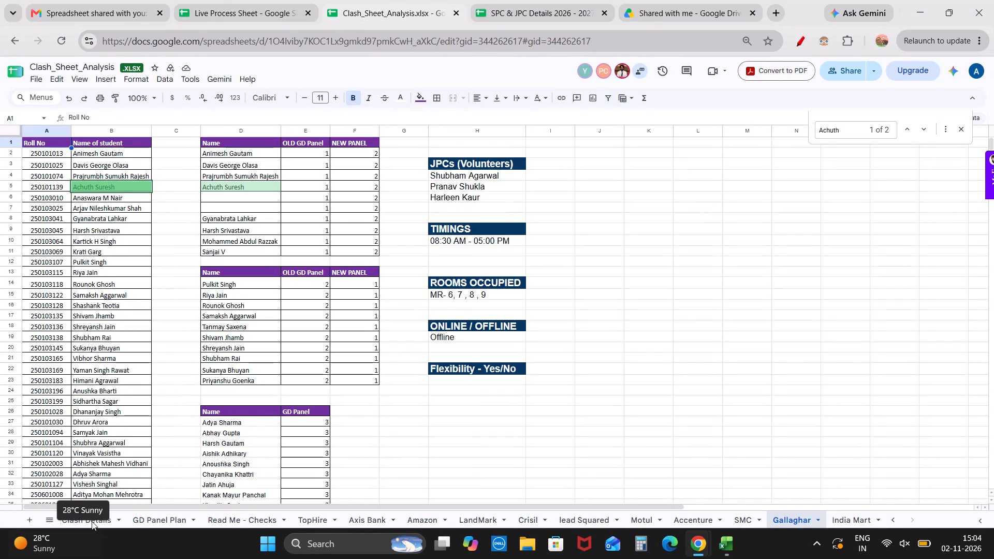
scroll(92, 521, right, 2)
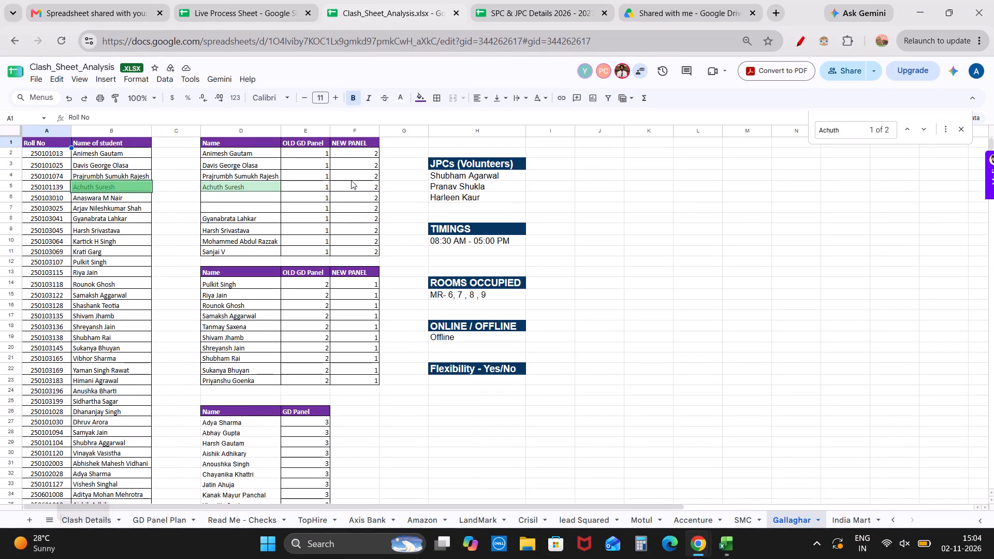
scroll(121, 517, right, 1)
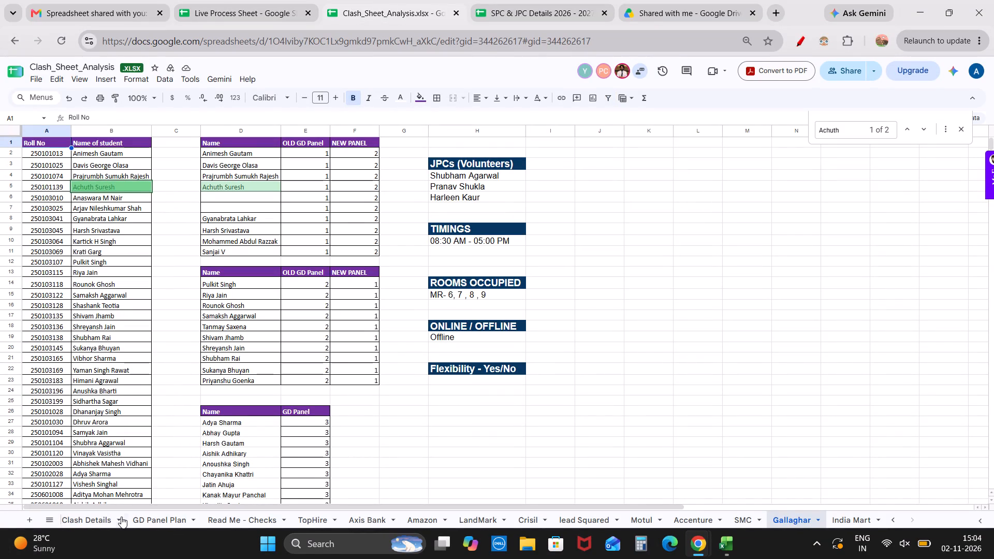
scroll(121, 517, right, 5)
double_click(121, 517)
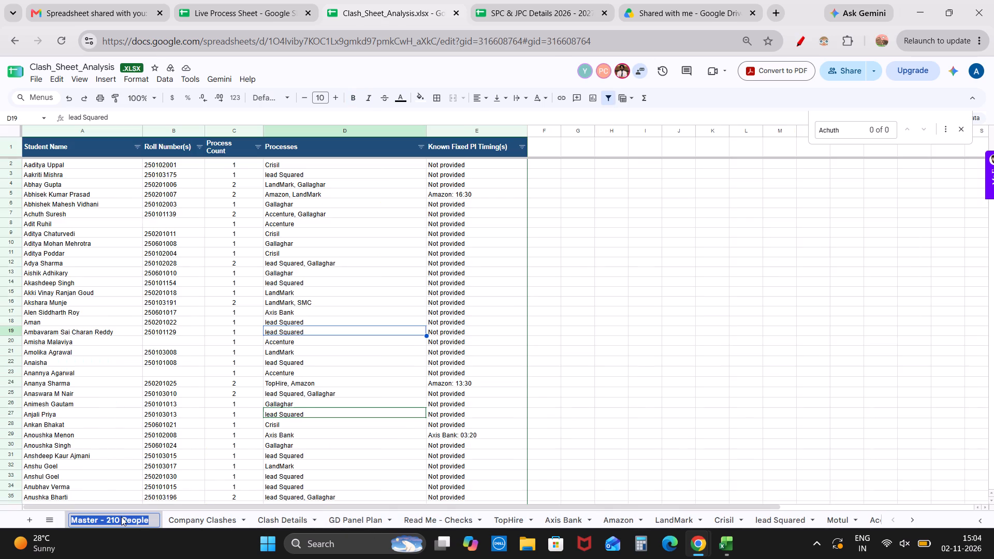
key(ctrl+f)
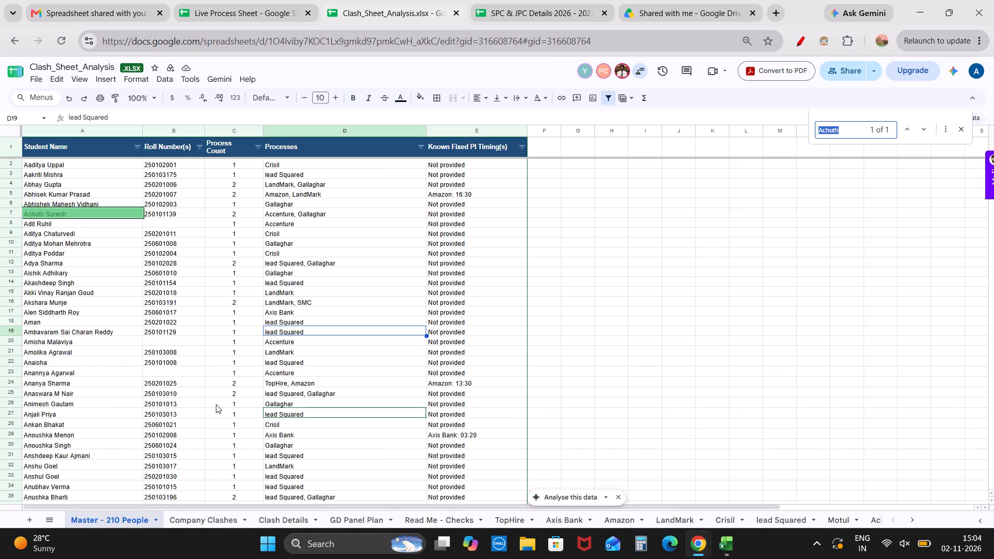
text(samarth)
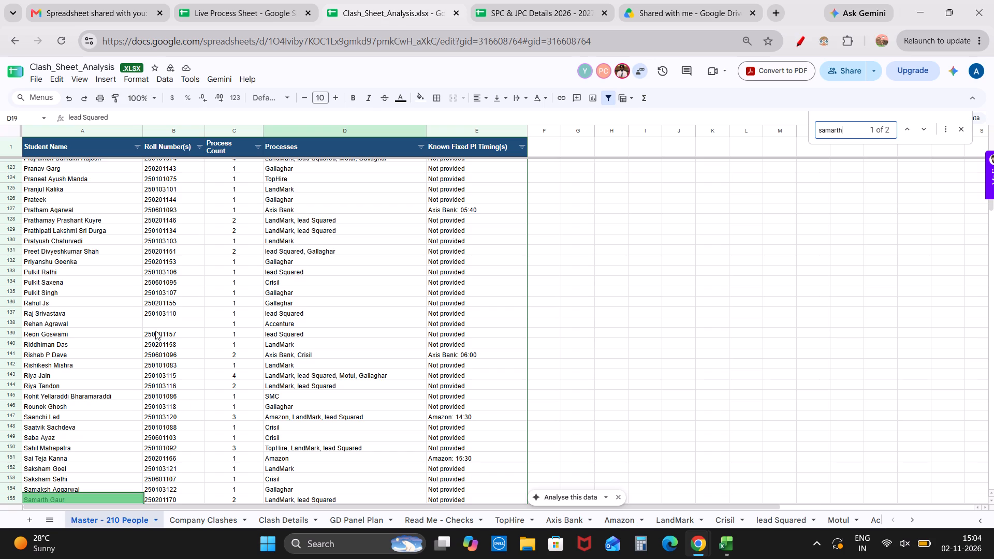
In the Live Process Sheet, search for "Saanchi", enter K in column D of her Amazon row (336), and save.
click(227, 2)
click(241, 296)
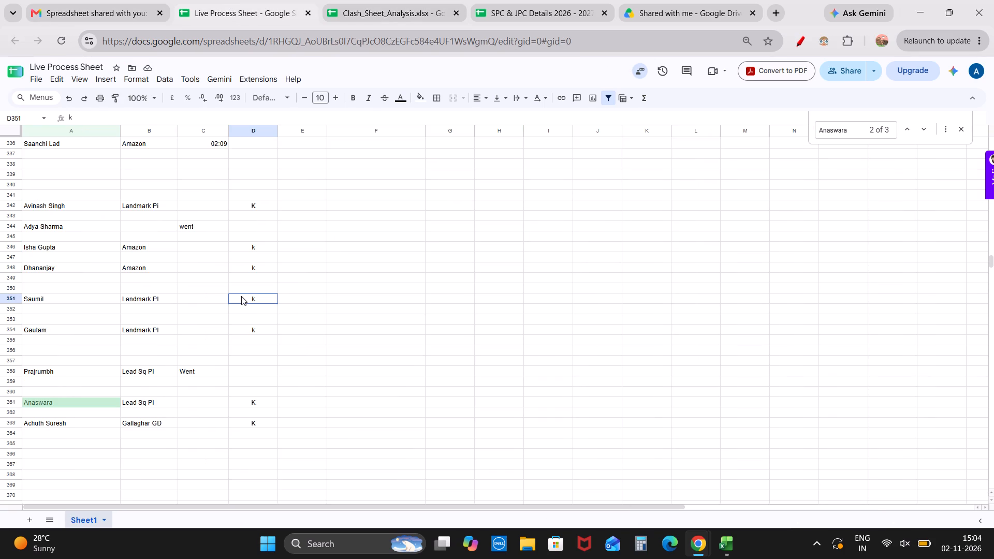
key(ctrl+f)
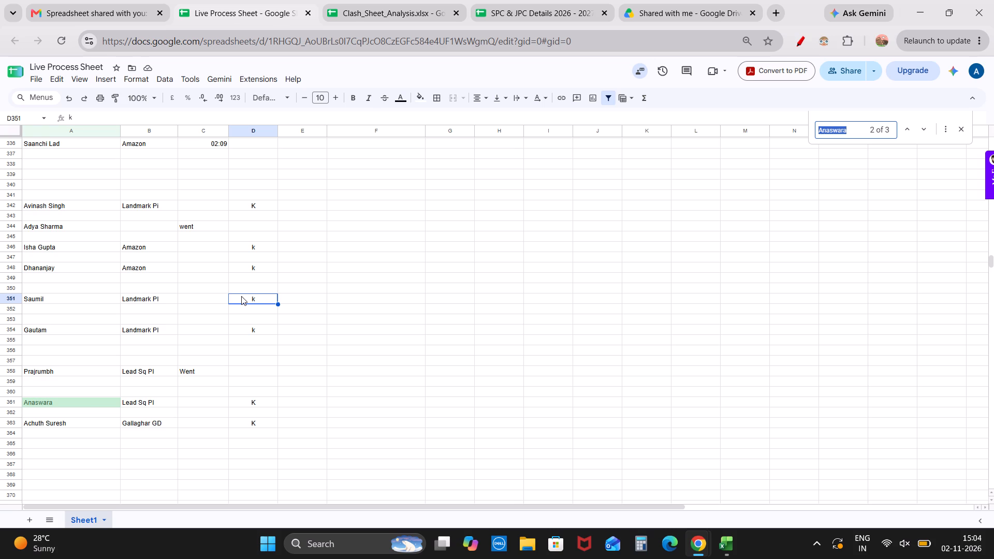
text(Saanchi)
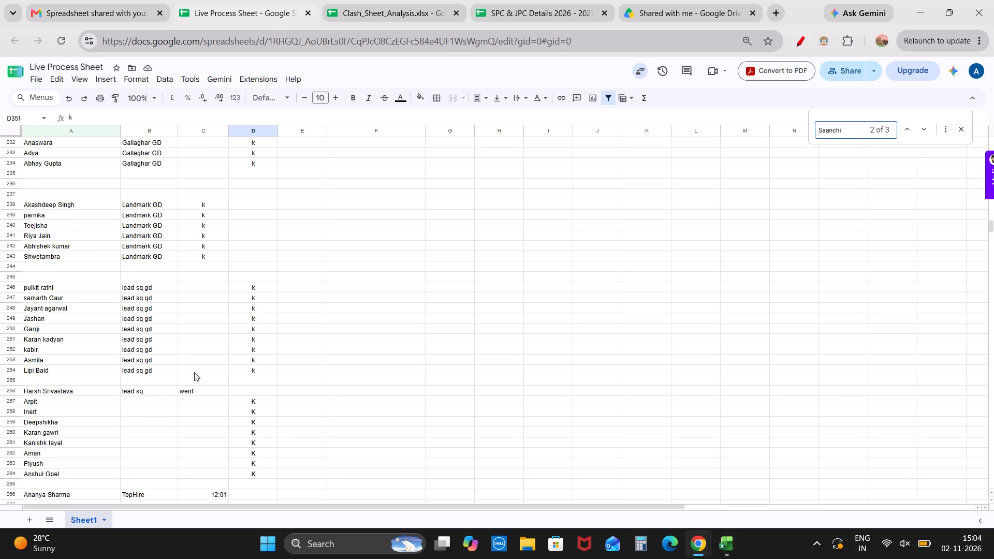
click(925, 127)
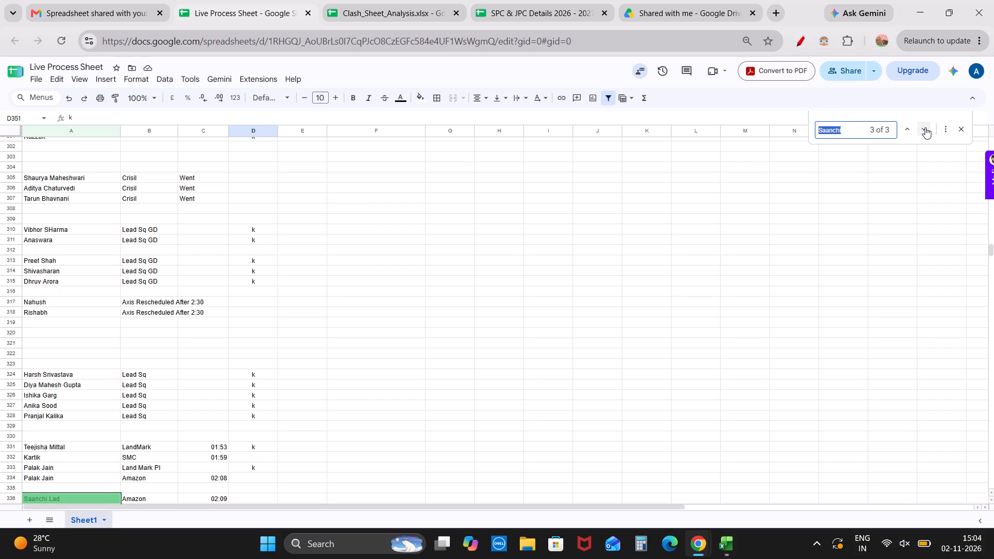
click(257, 501)
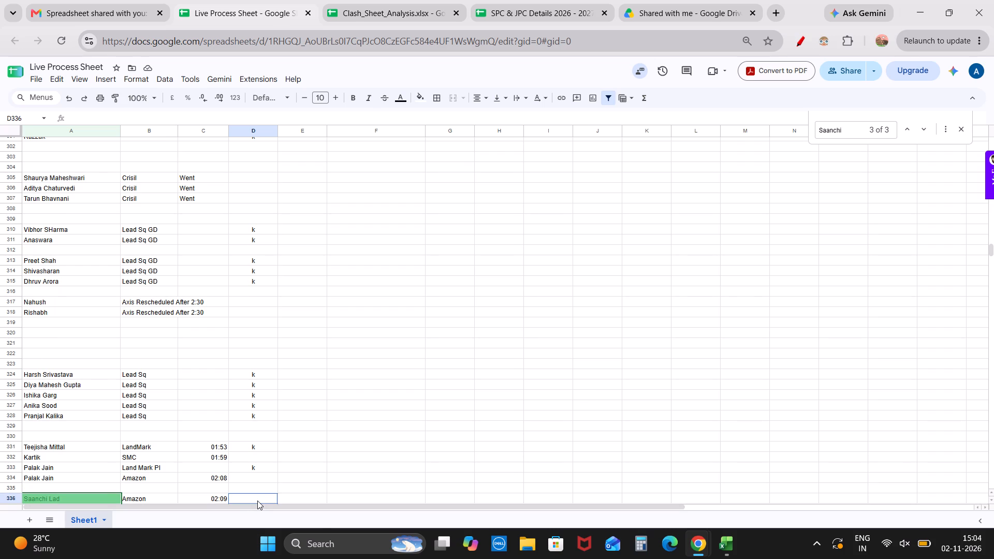
key(shift+k)
click(314, 473)
key(ctrl+s)
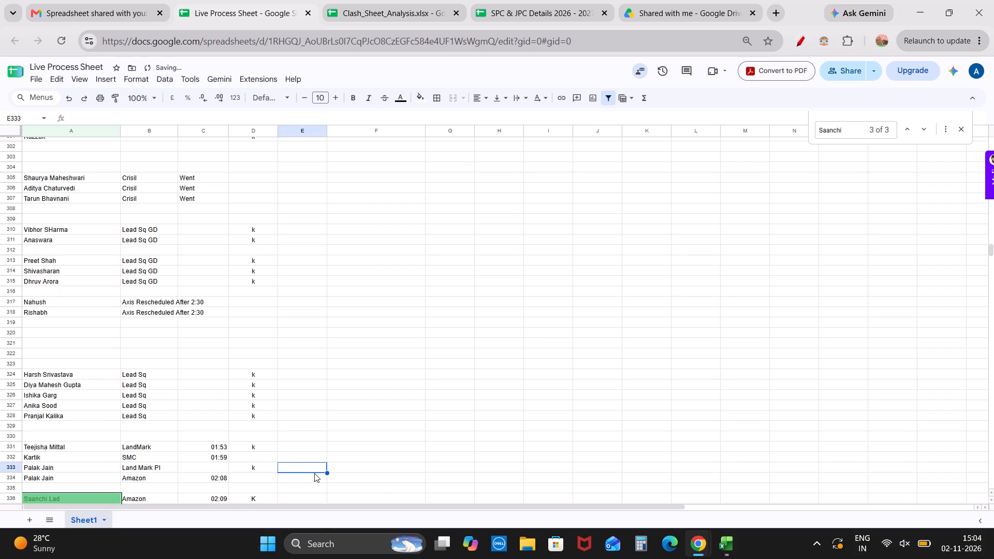
key(ctrl+s)
key(ctrl+s)
key(ctrl+s)
key(ctrl+s)
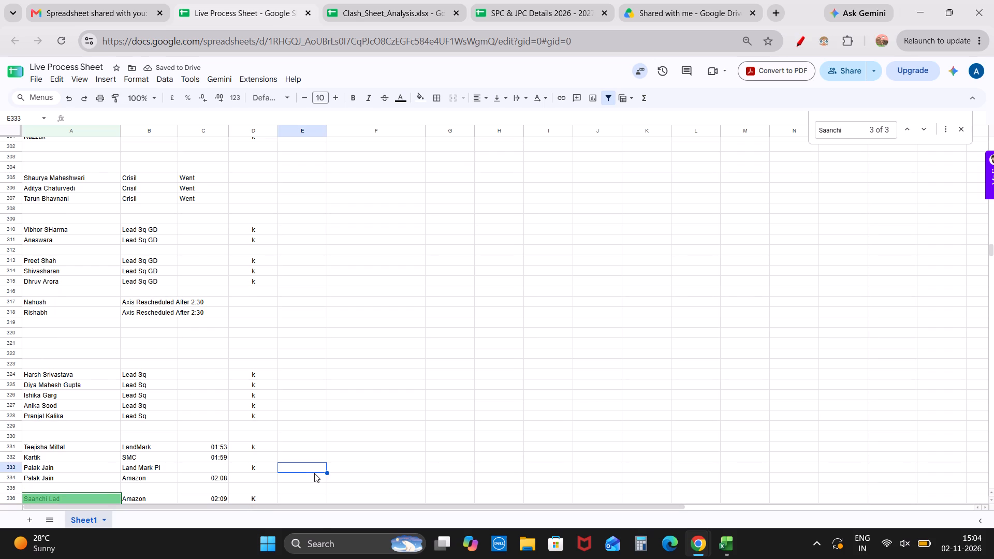
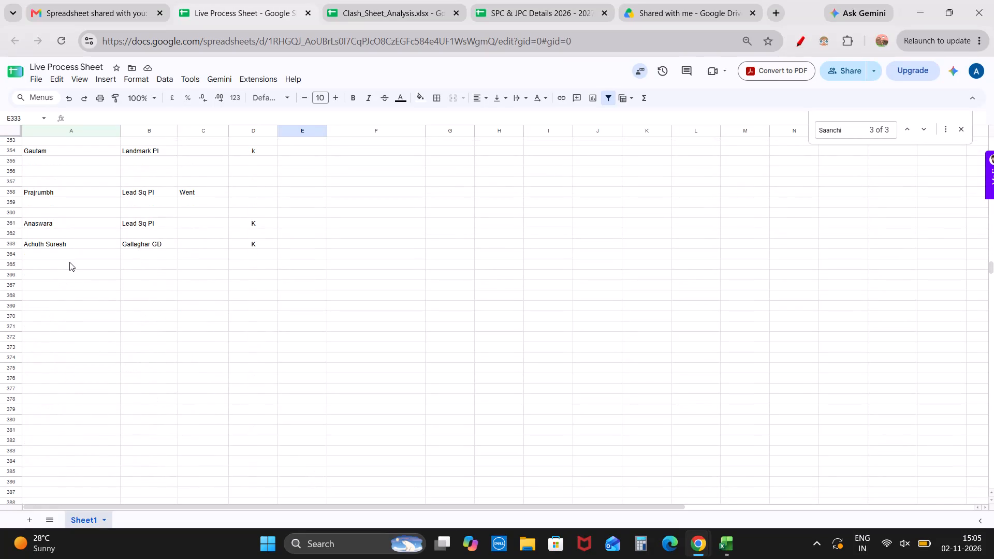
Add the students Anubhav and Asmita, with their surnames, in A365 and A366 of the Live Process Sheet.
click(69, 262)
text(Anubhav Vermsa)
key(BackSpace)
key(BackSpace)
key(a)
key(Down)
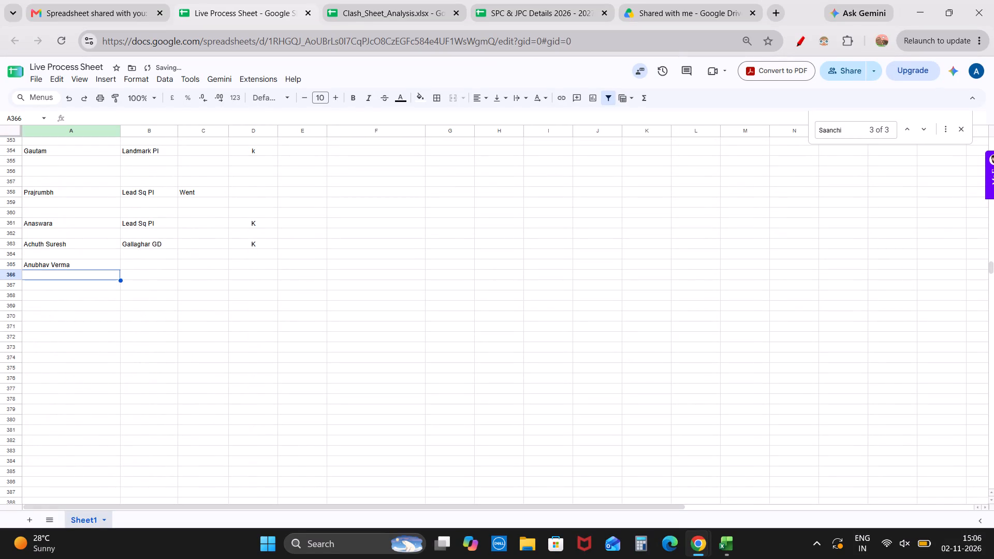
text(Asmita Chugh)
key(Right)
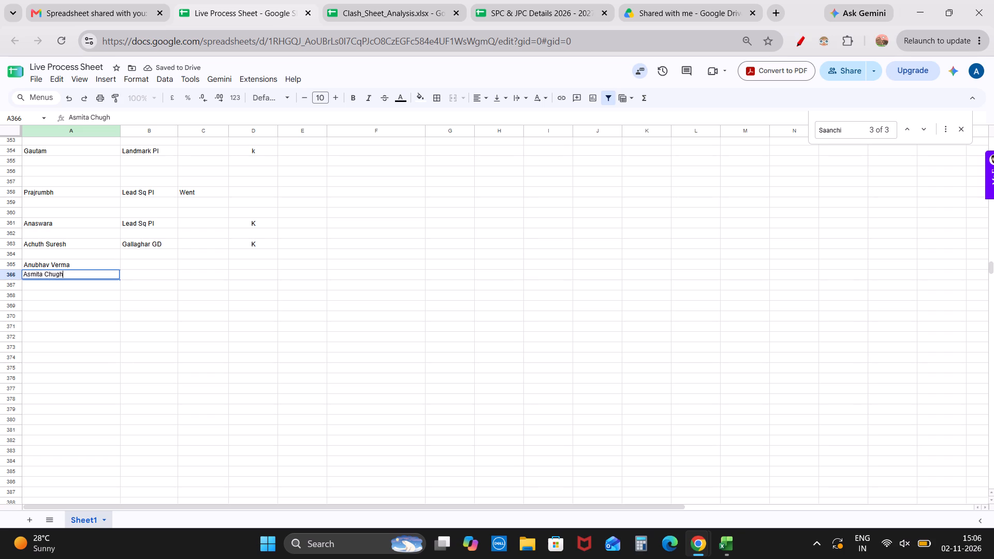
Enter Went in column C for both newly added students, in rows 365 and 366.
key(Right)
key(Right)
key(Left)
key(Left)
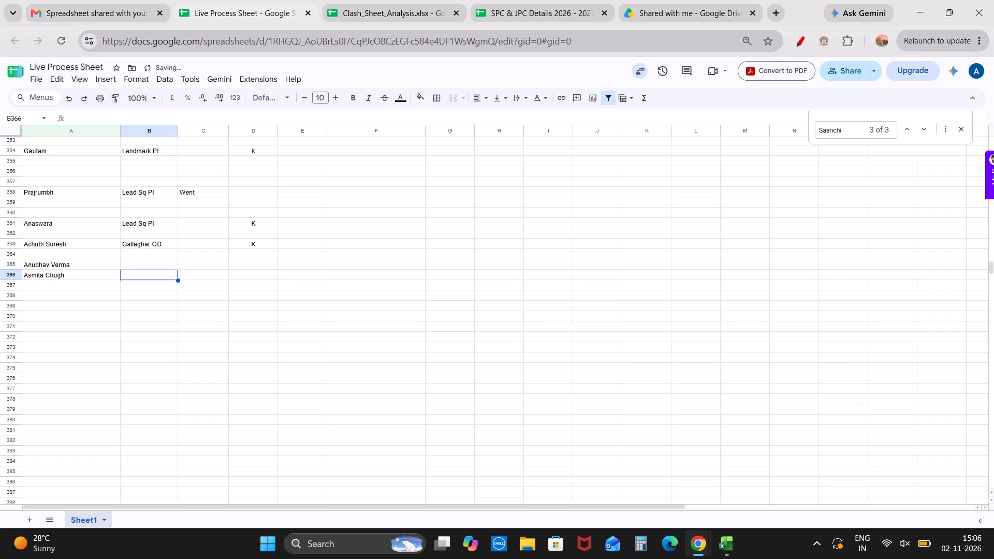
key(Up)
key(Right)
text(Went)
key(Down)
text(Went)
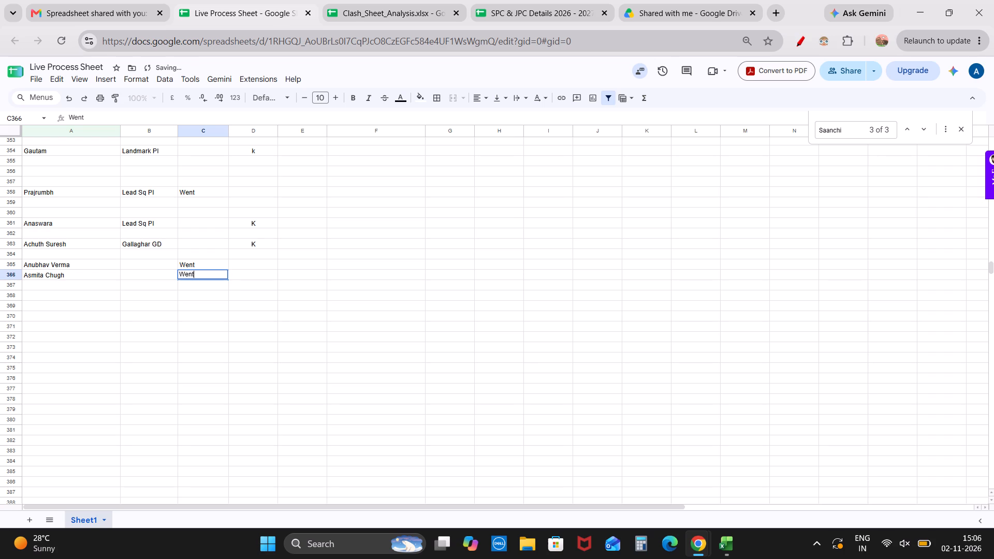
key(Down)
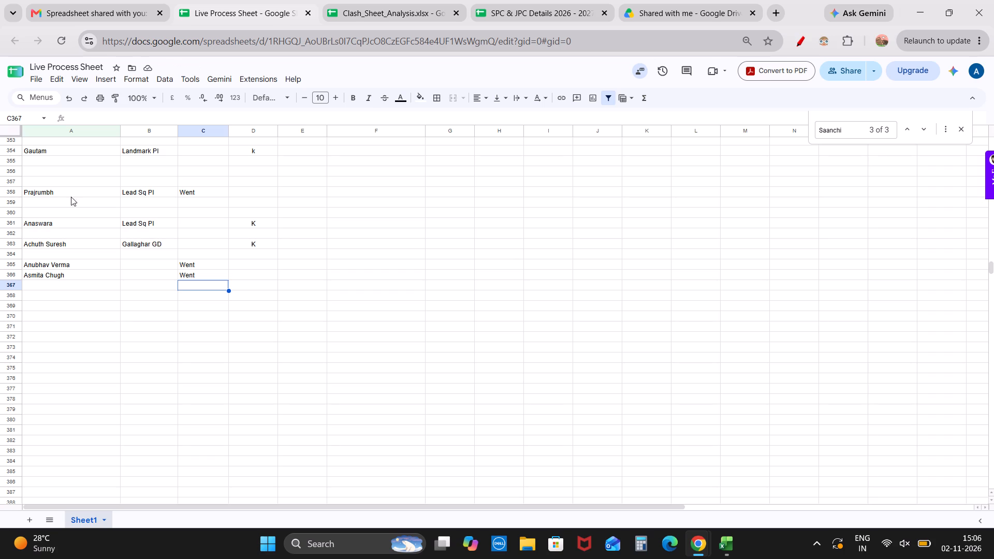
Search the Master - 210 People sheet of the clash workbook for Anubhav by full name.
click(435, 2)
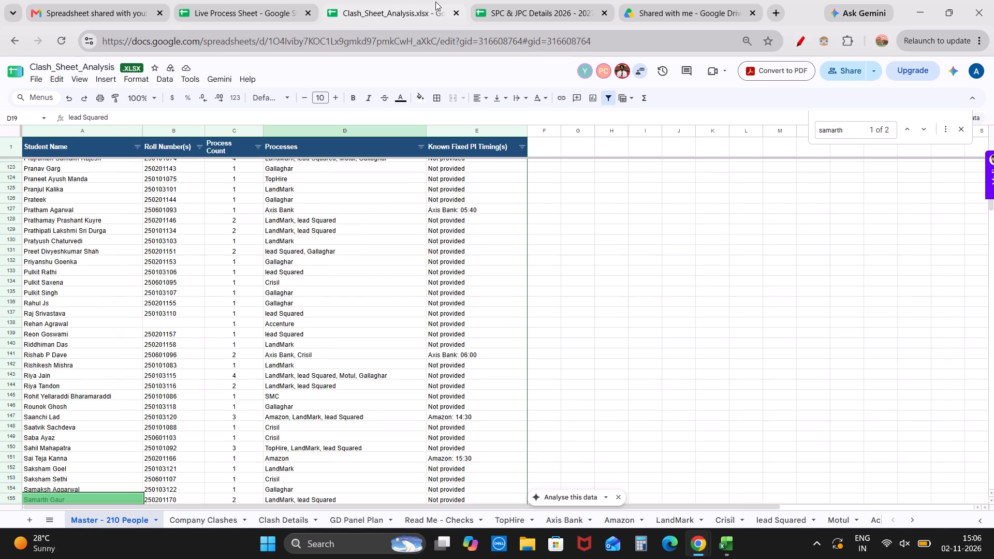
click(509, 348)
key(ctrl+f)
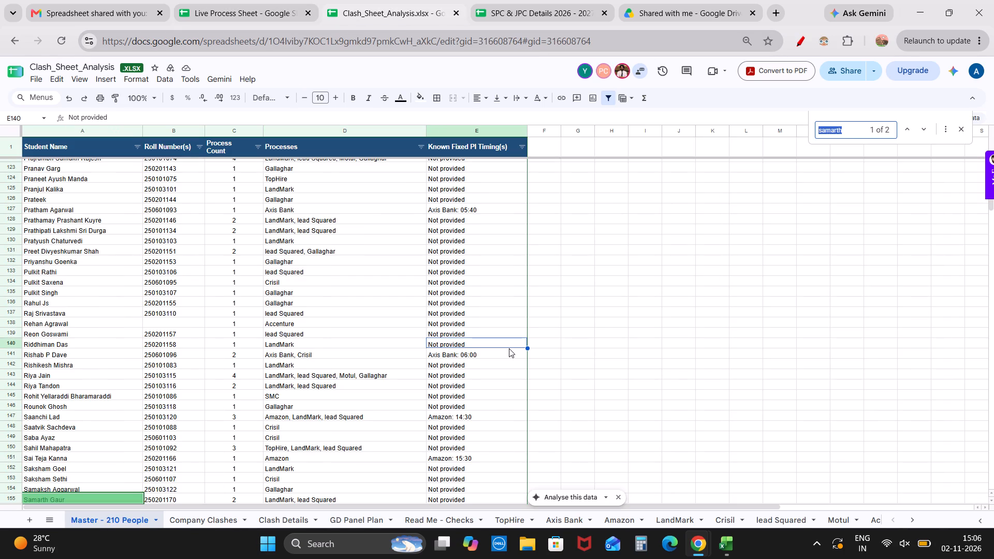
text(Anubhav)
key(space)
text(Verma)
click(503, 295)
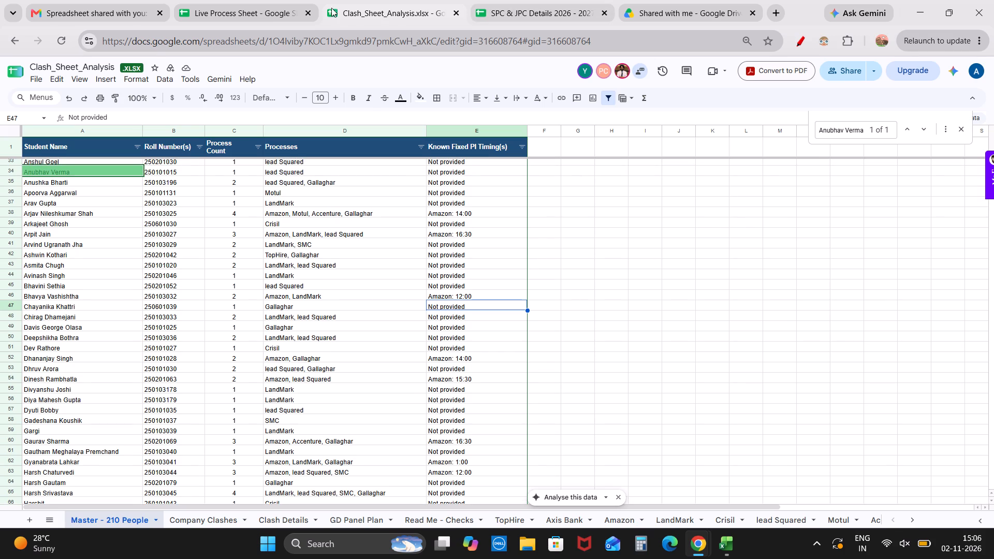
Search the same Master sheet for Asmita by her surname.
drag(865, 134, 813, 131)
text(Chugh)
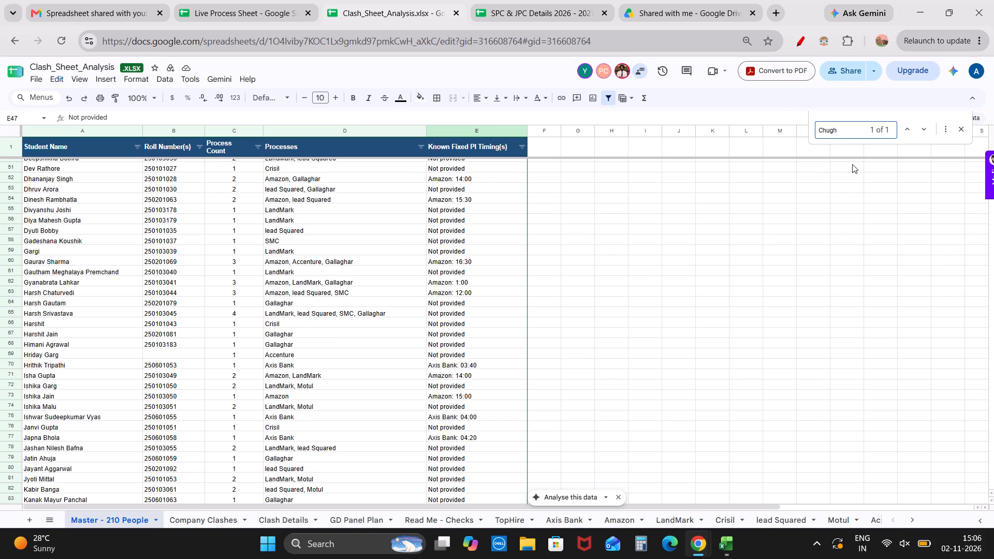
click(926, 130)
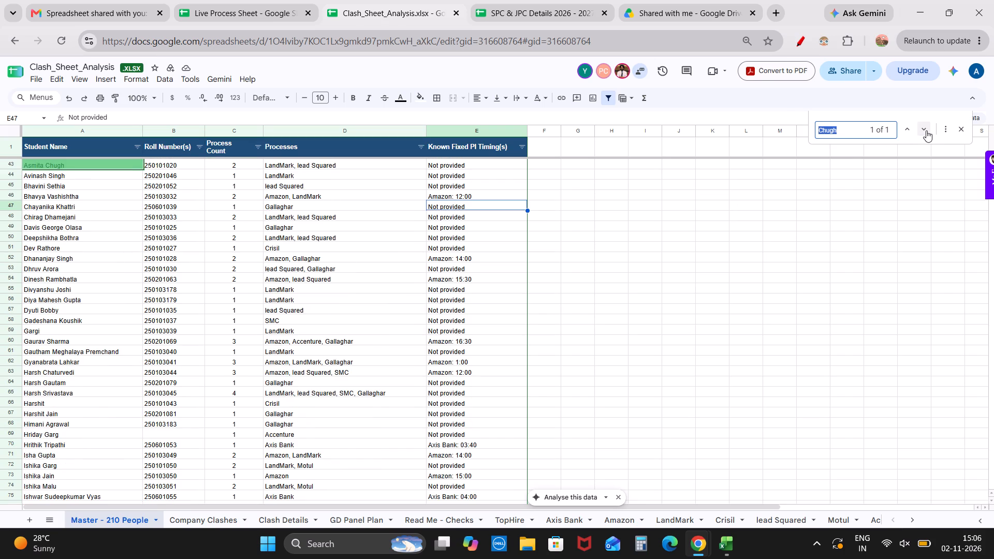
In the Live Process Sheet, enter Lead Sqd PI in column B for Anubhav and Asmita (rows 365 and 366), and save.
click(281, 0)
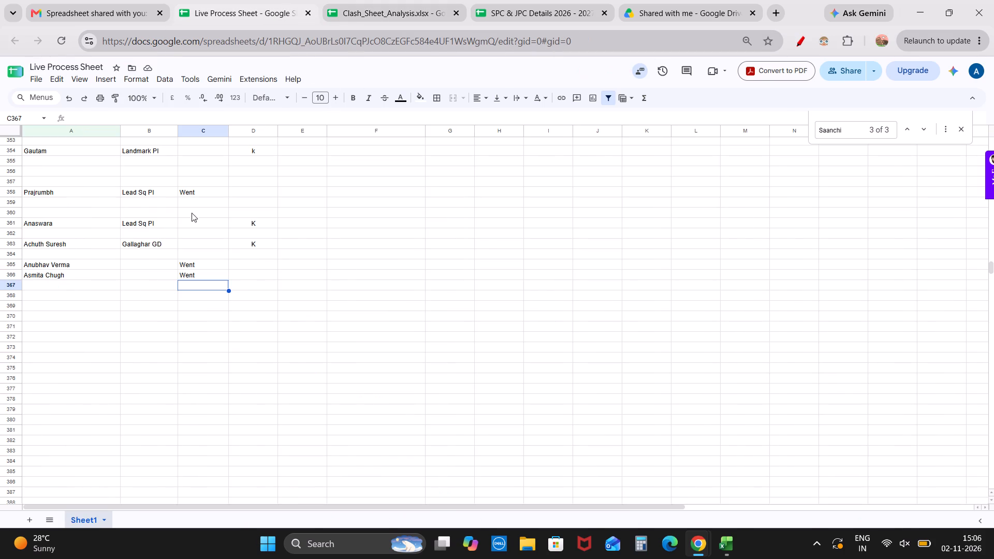
click(128, 268)
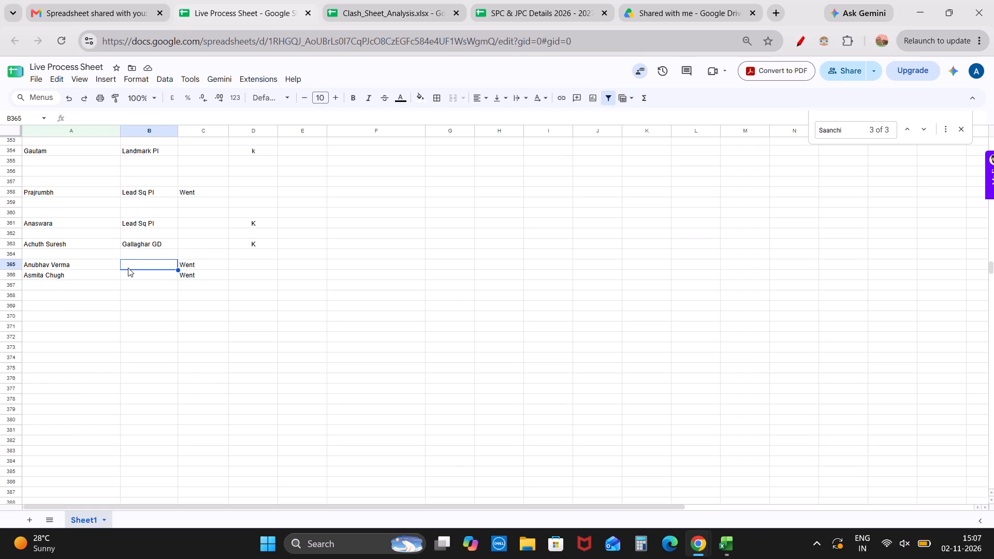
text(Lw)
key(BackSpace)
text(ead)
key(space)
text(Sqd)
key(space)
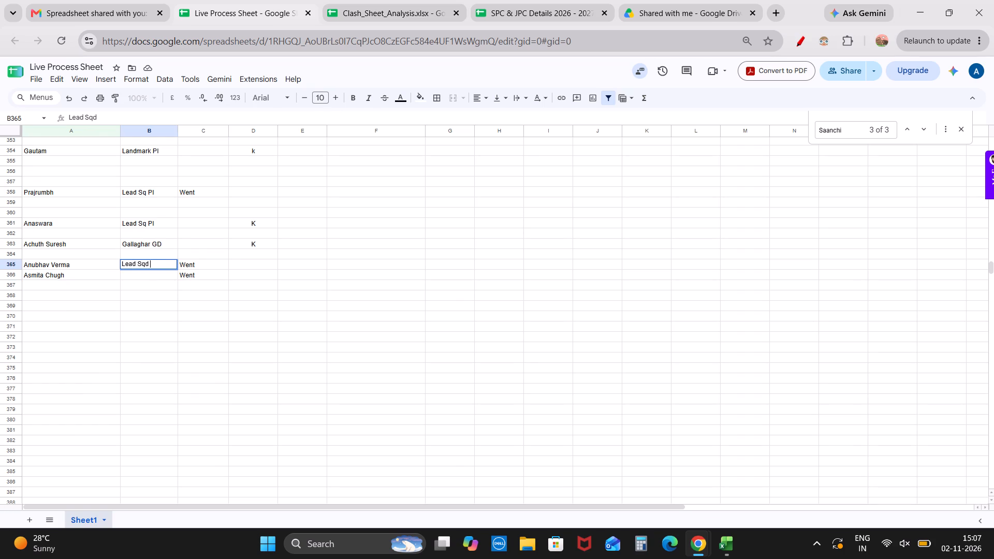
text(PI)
click(131, 271)
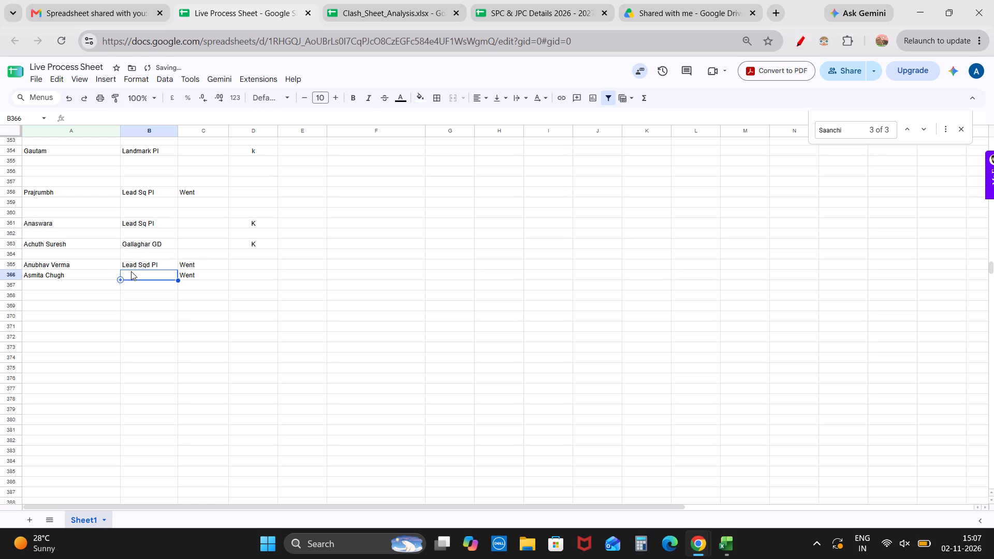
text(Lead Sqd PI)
click(171, 312)
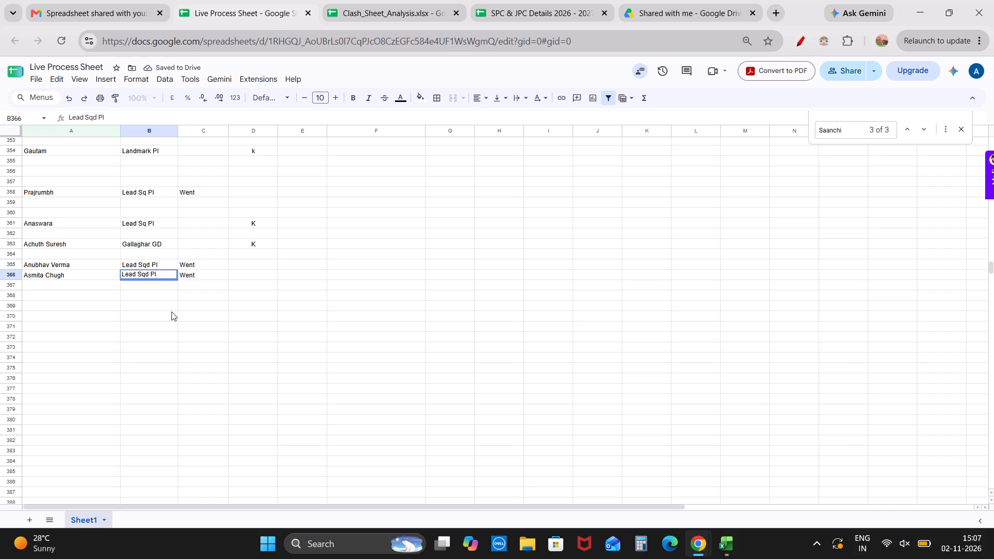
key(ctrl+s)
key(ctrl+s)
key(ctrl+s)
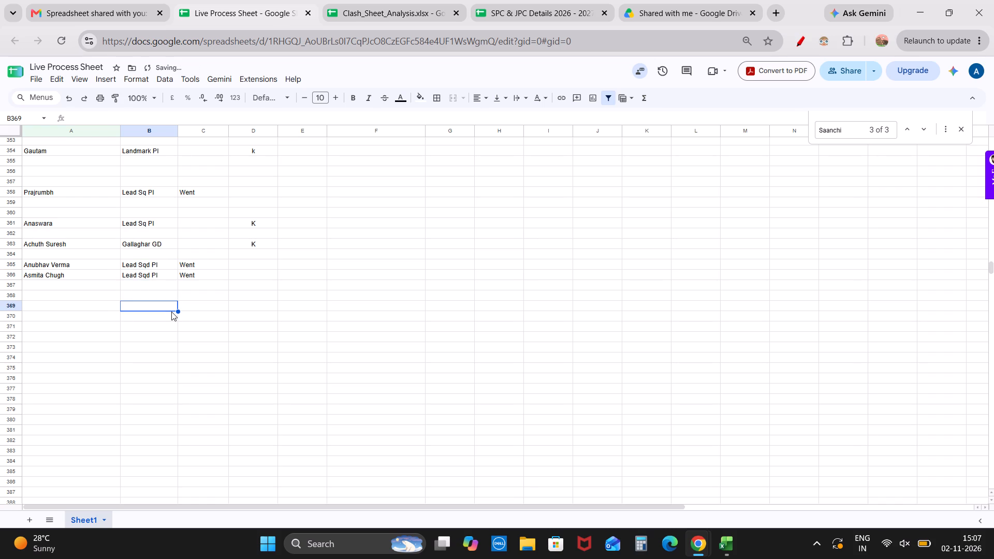
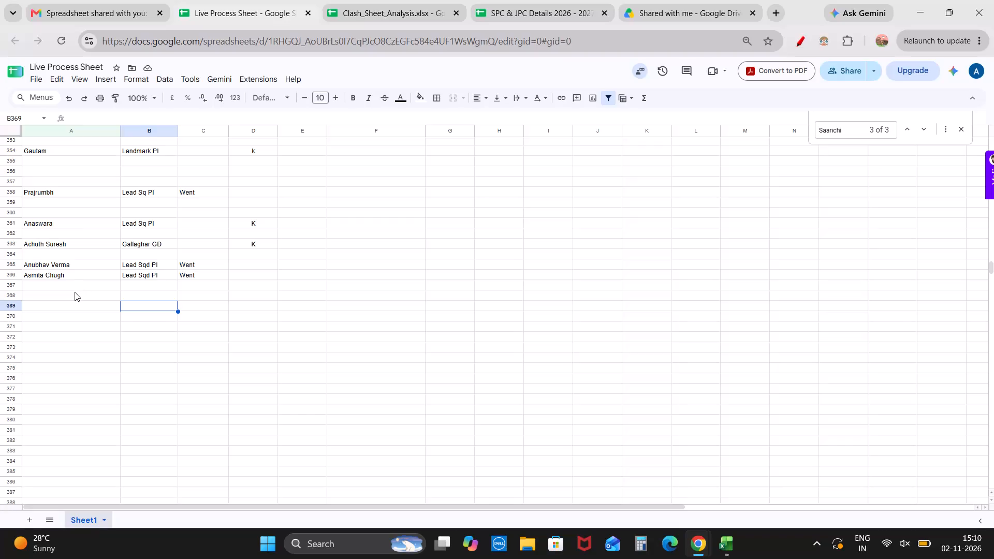
Search the Master - 210 People sheet of the clash workbook for Shreyansh and select the processes cell in that student's row.
double_click(431, 0)
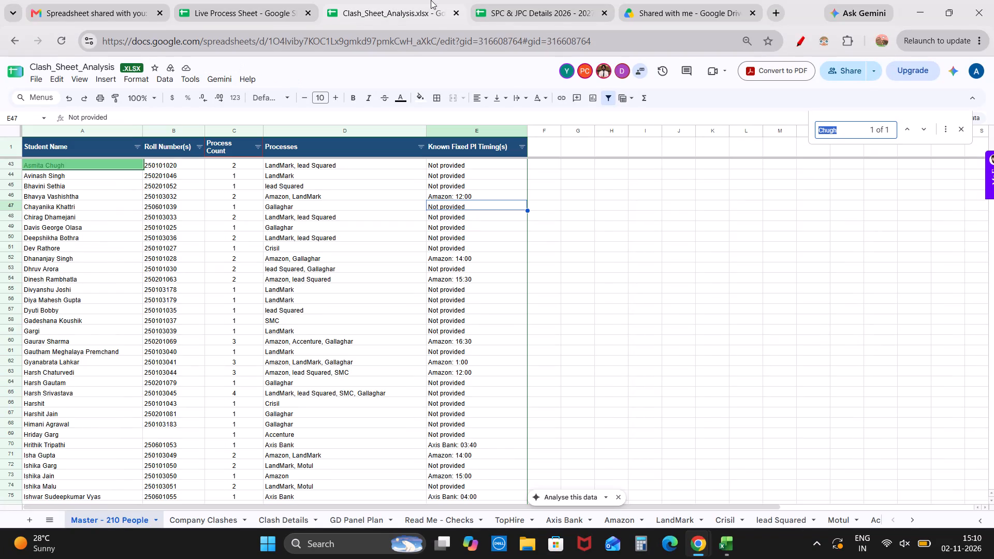
click(323, 233)
key(ctrl+f)
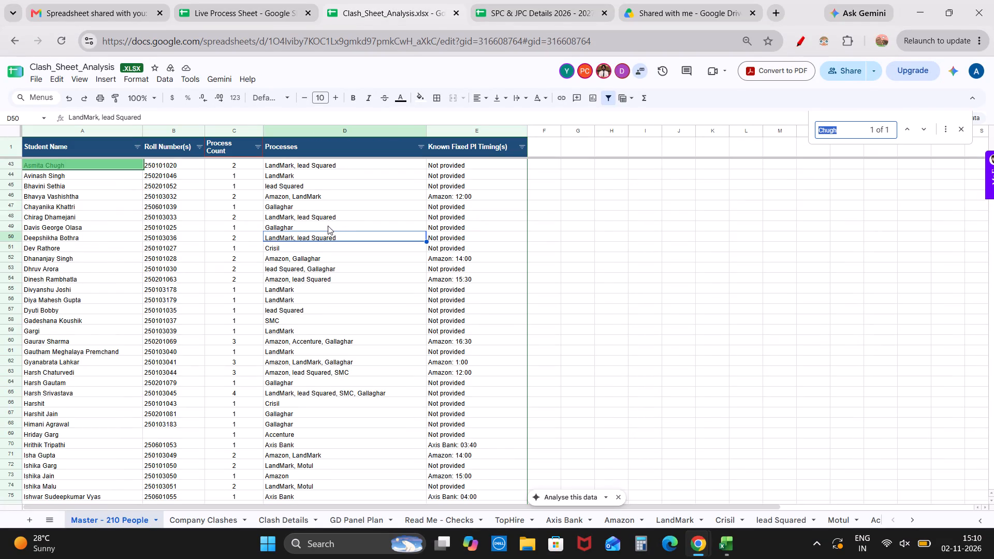
text(Shreyansh)
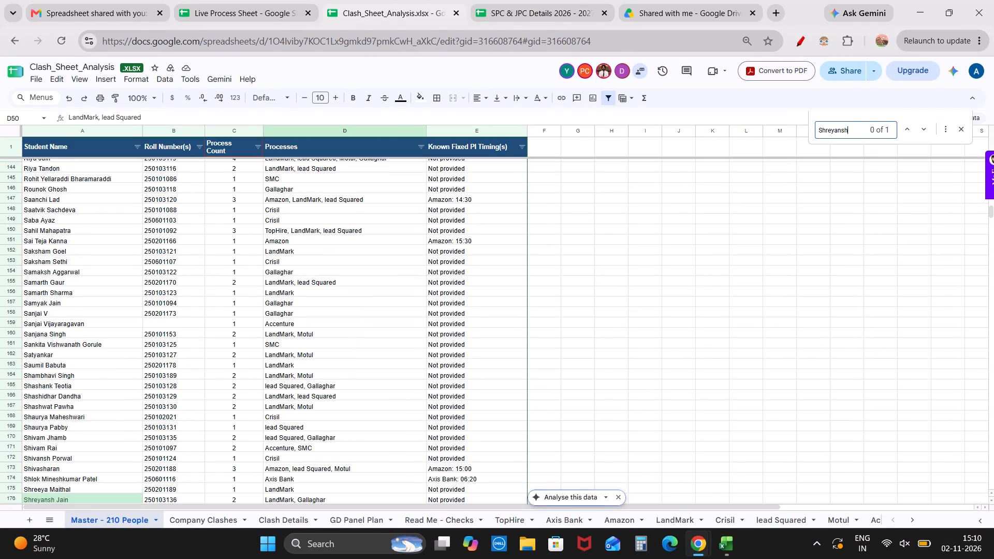
key(space)
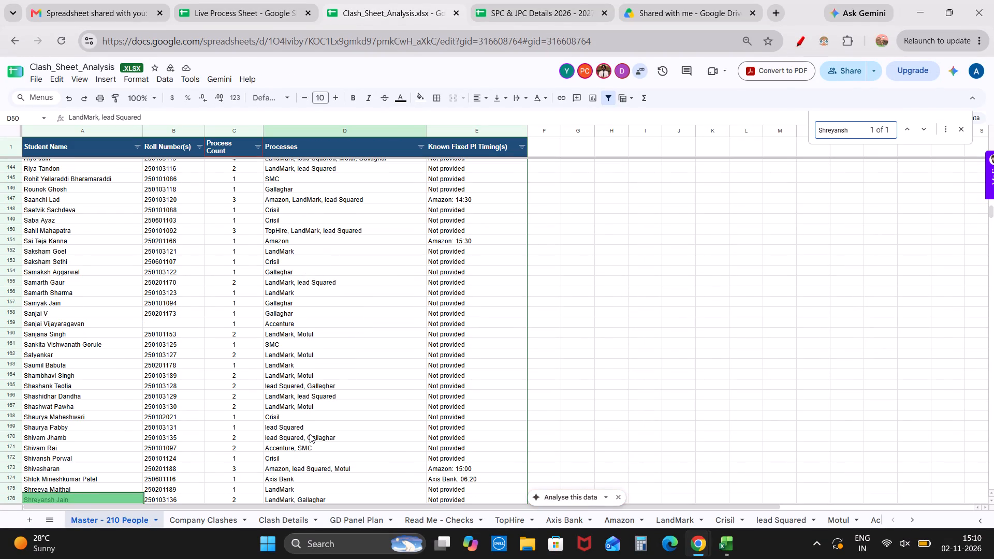
scroll(310, 434, down, 1)
click(300, 461)
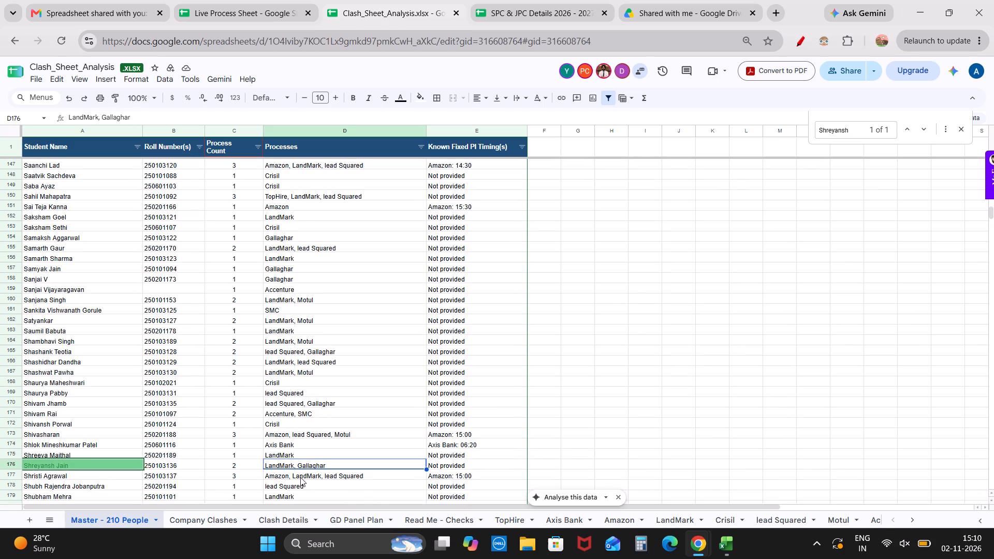
On the Amazon sheet of the clash workbook, replace the header in cell A1 with S.
click(605, 522)
key(shift+s)
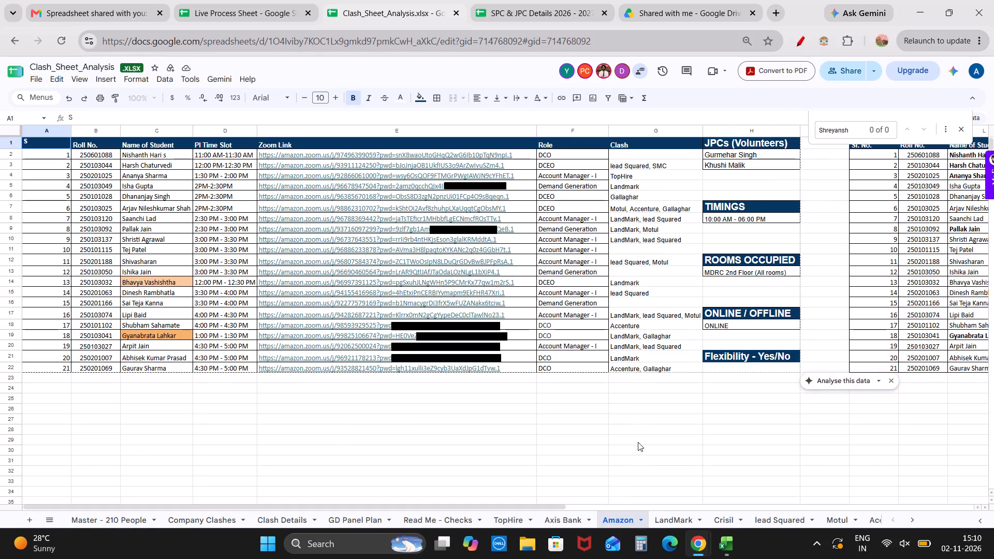
click(335, 377)
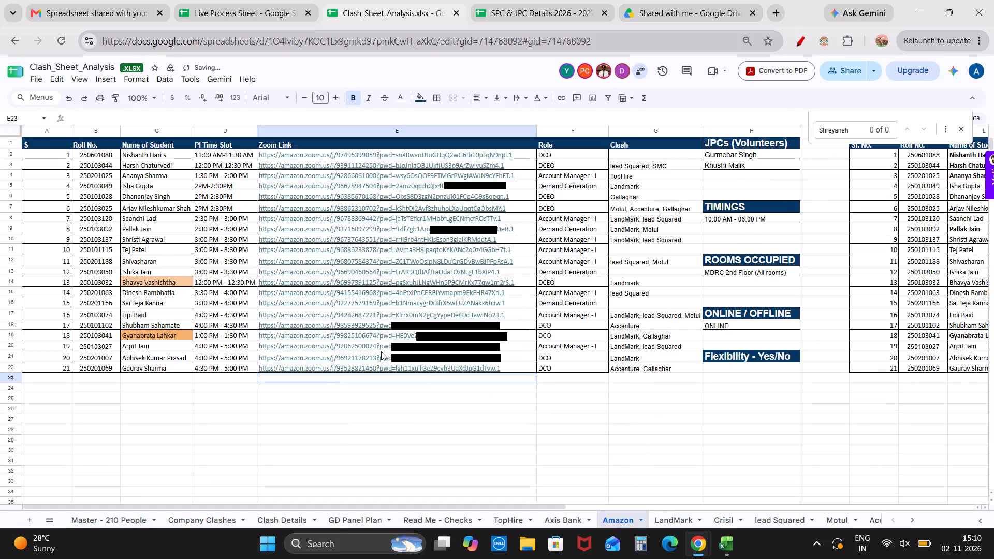
click(849, 134)
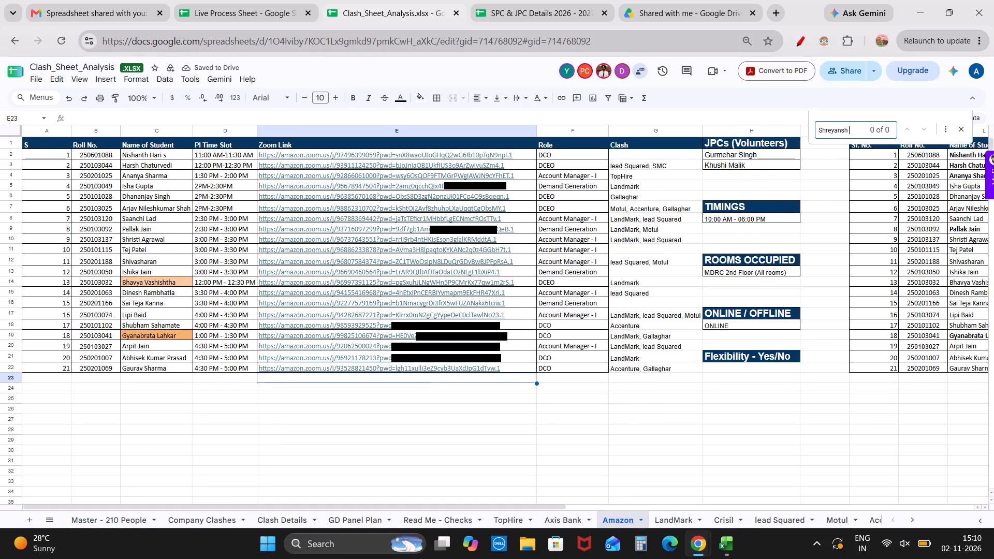
key(BackSpace)
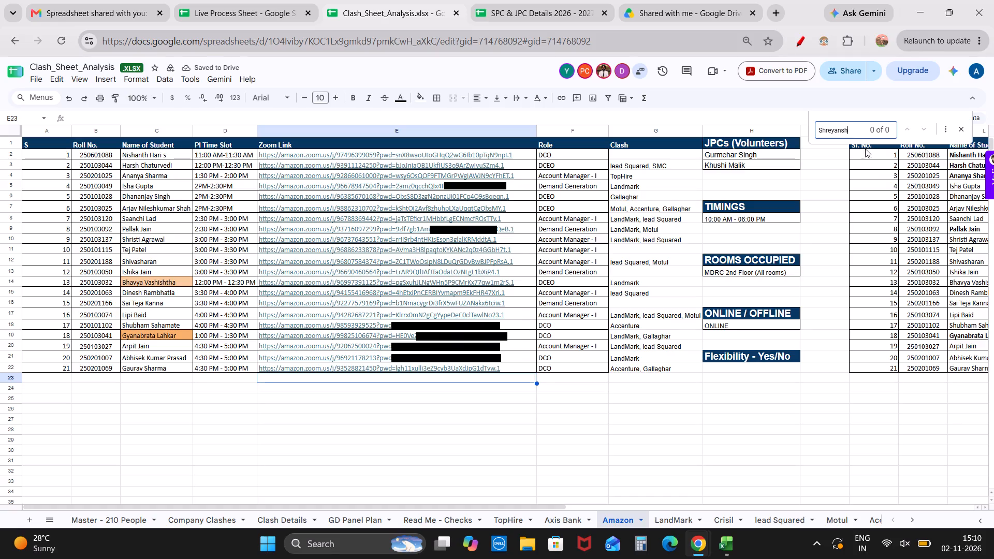
click(655, 211)
click(390, 417)
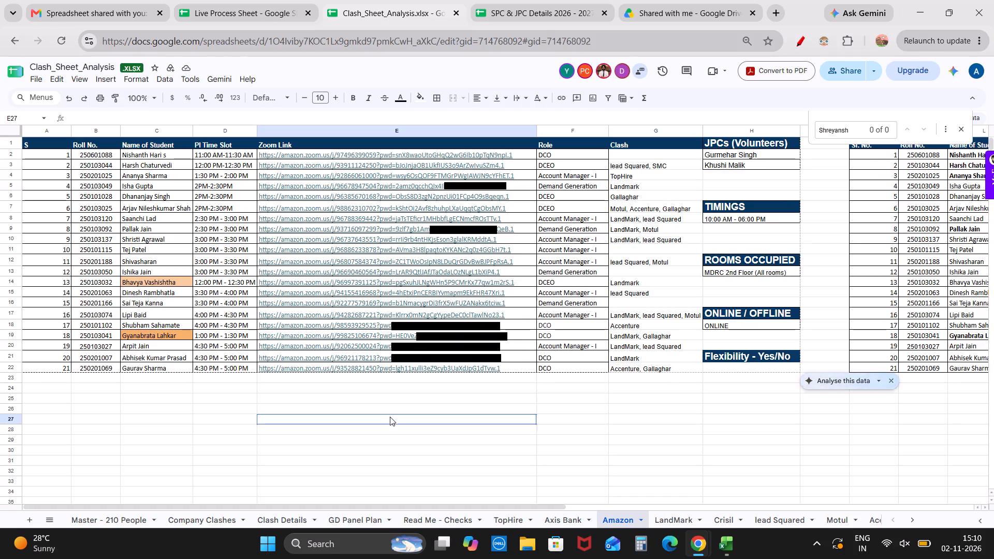
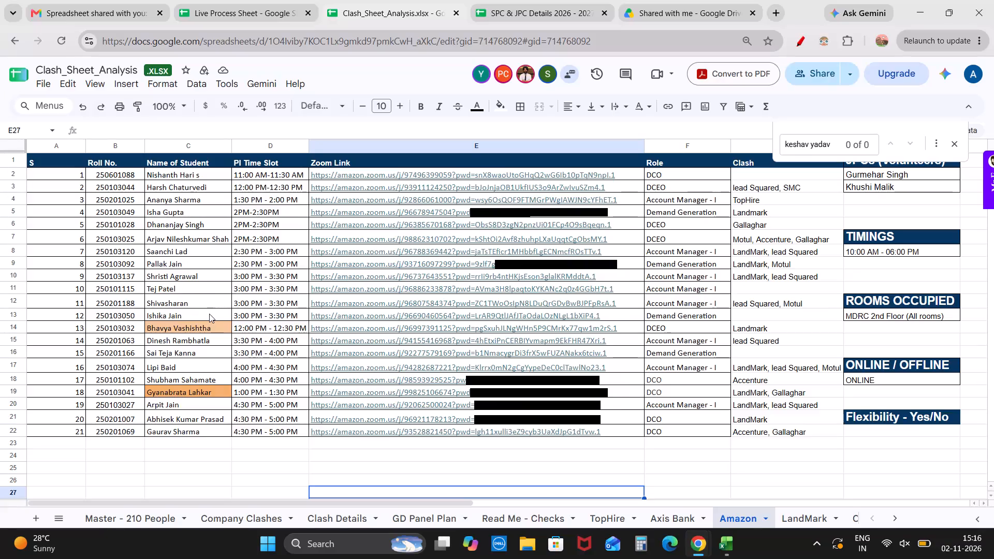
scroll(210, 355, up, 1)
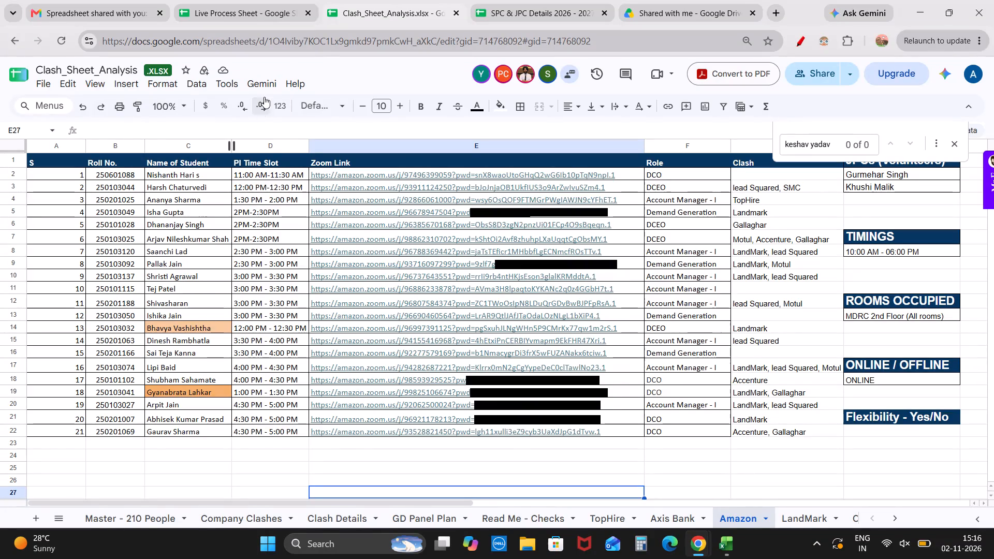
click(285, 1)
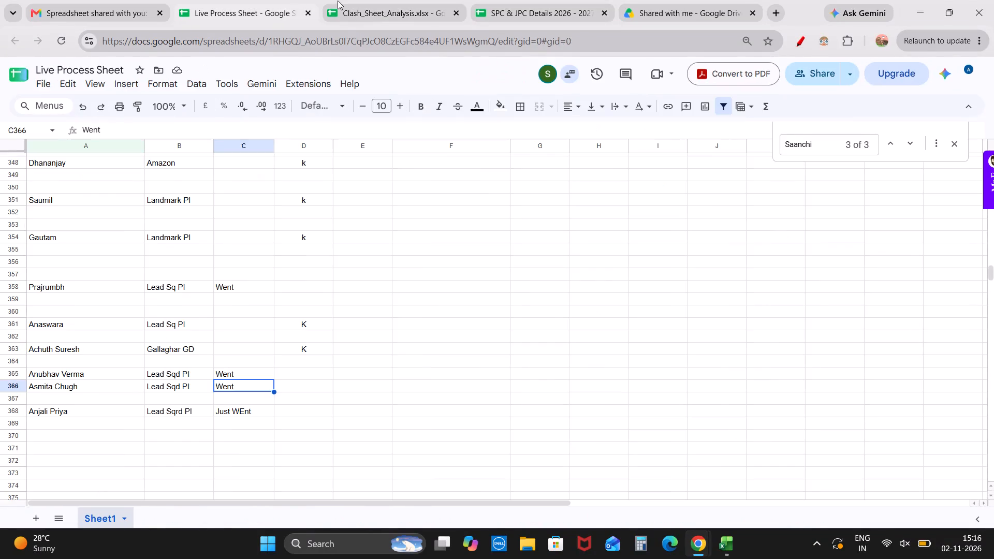
Search the LandMark sheet of the clash workbook for the student Palak, shortening the search term to Pal.
click(338, 1)
scroll(204, 516, left, 4)
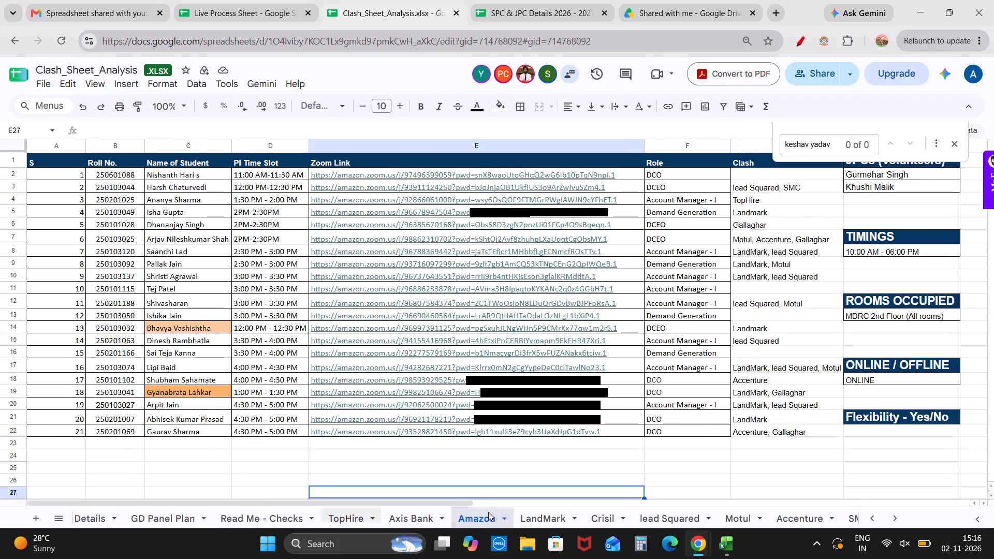
click(542, 519)
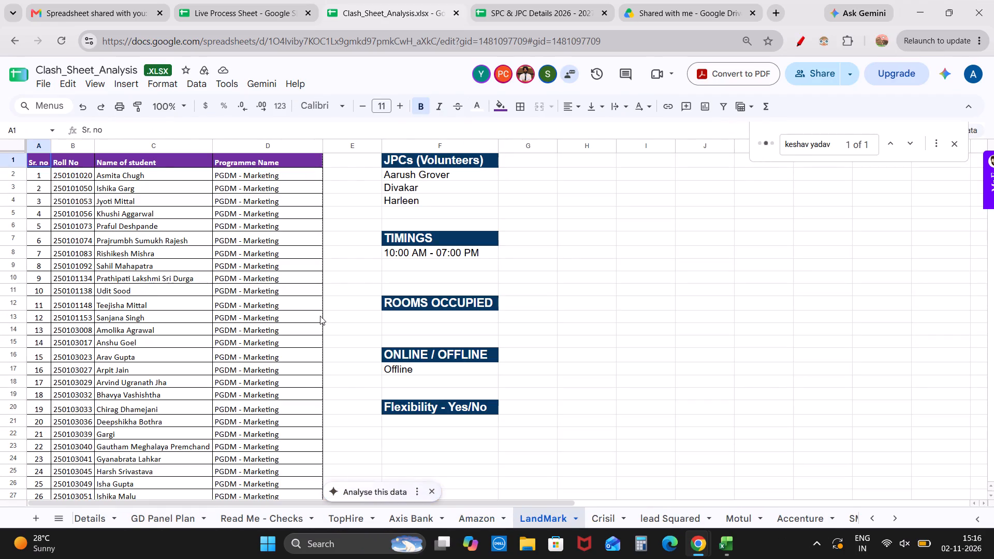
key(ctrl+f)
text(Palak)
key(BackSpace)
key(BackSpace)
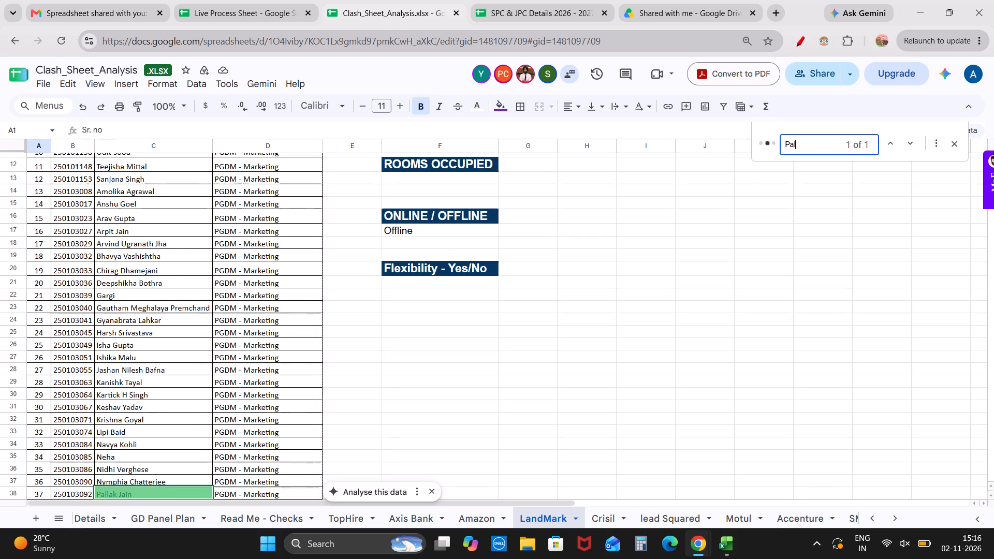
scroll(371, 275, up, 2)
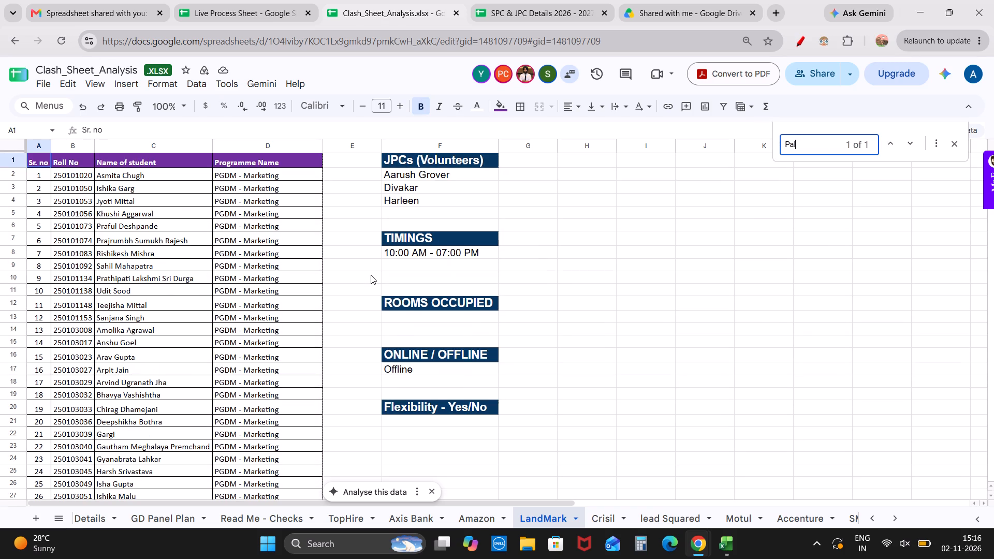
scroll(371, 275, up, 1)
click(371, 275)
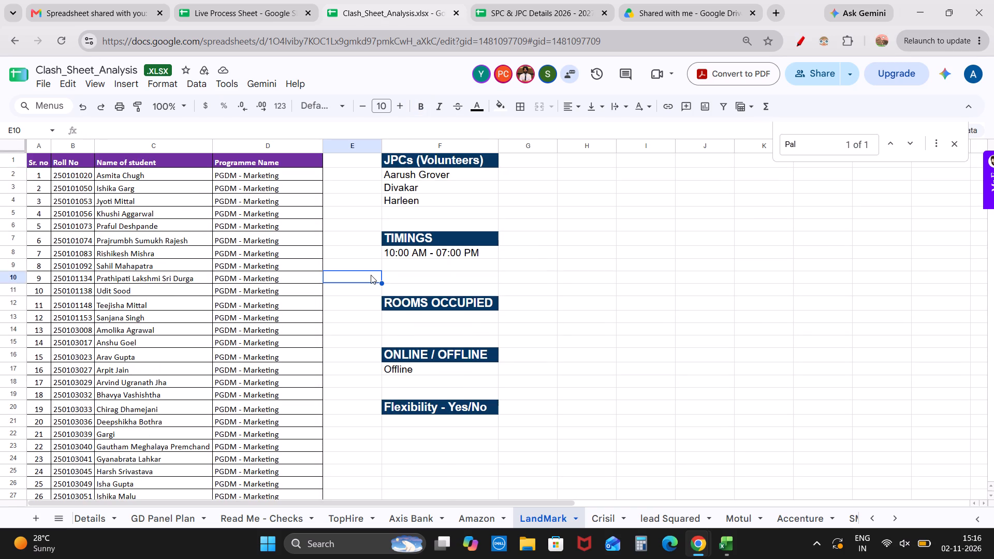
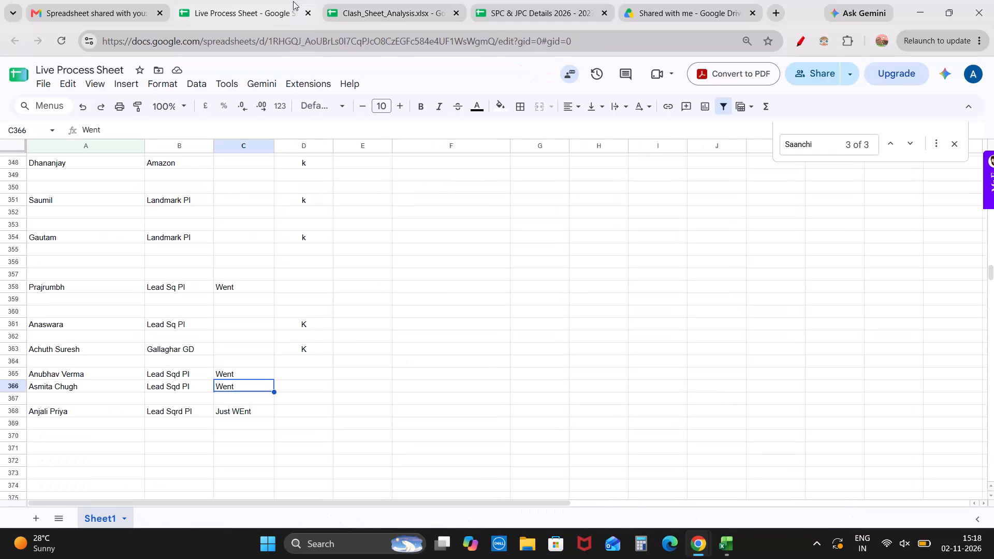
Search the Live Process Sheet for Adya, enter K in column D of the entry marked "went", and save.
click(165, 430)
key(ctrl+f)
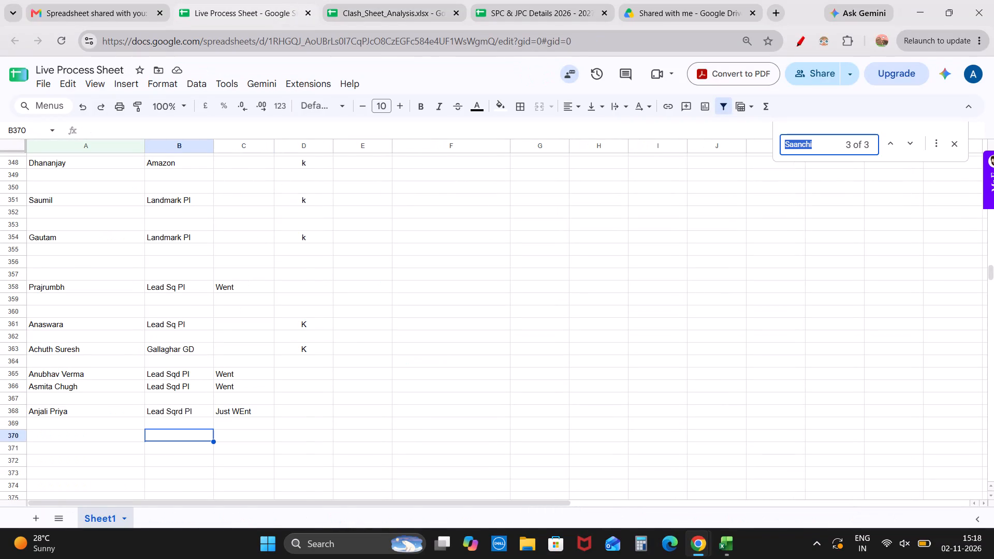
text(Adya)
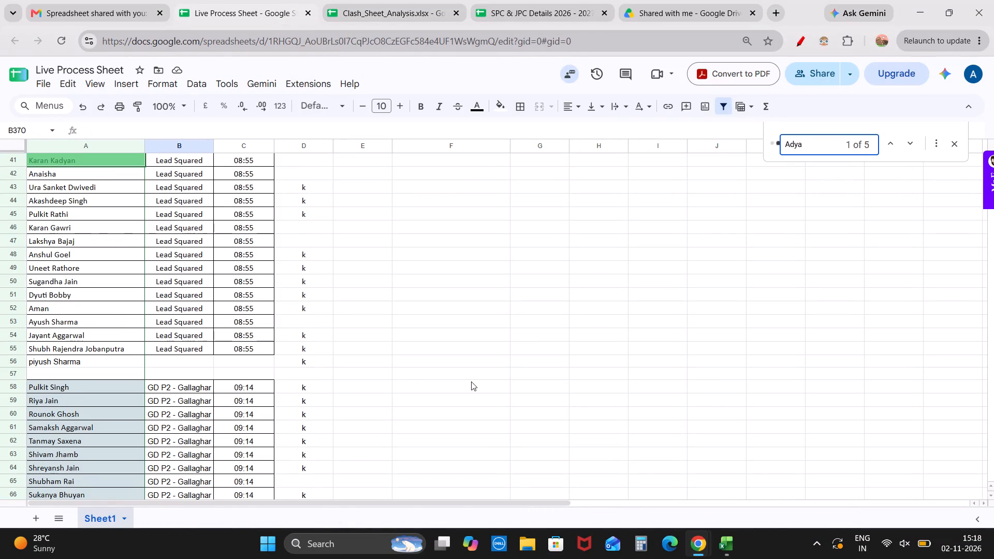
click(904, 148)
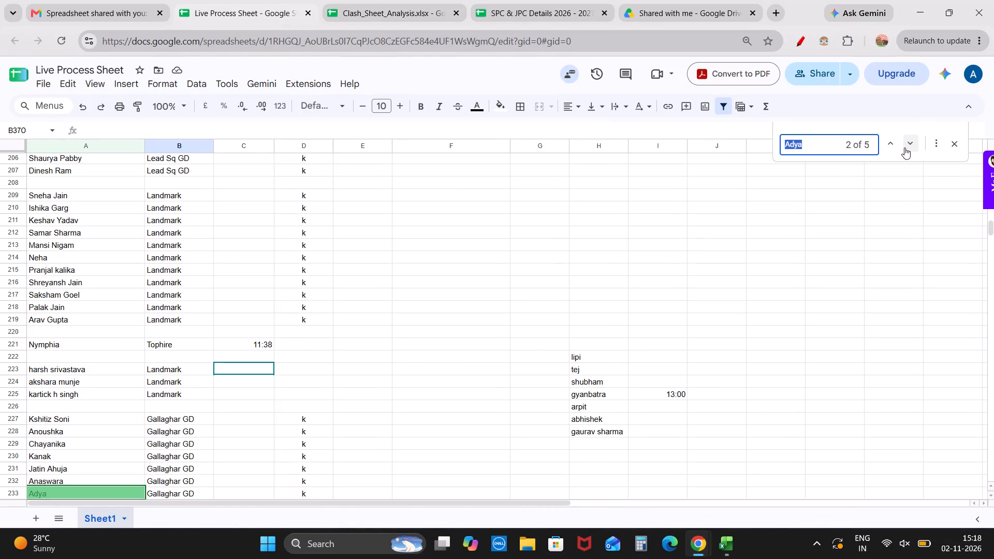
click(904, 148)
double_click(904, 148)
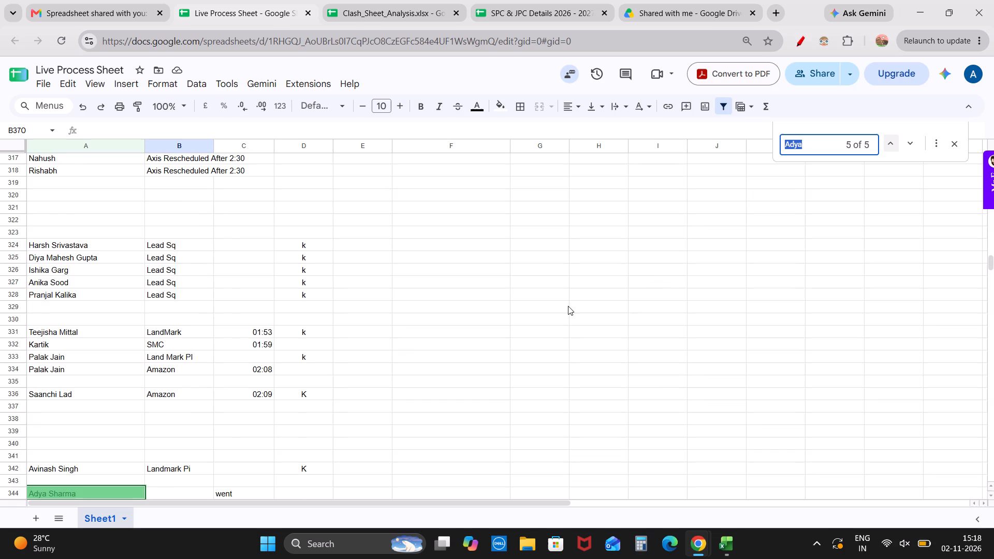
scroll(568, 306, down, 1)
click(306, 443)
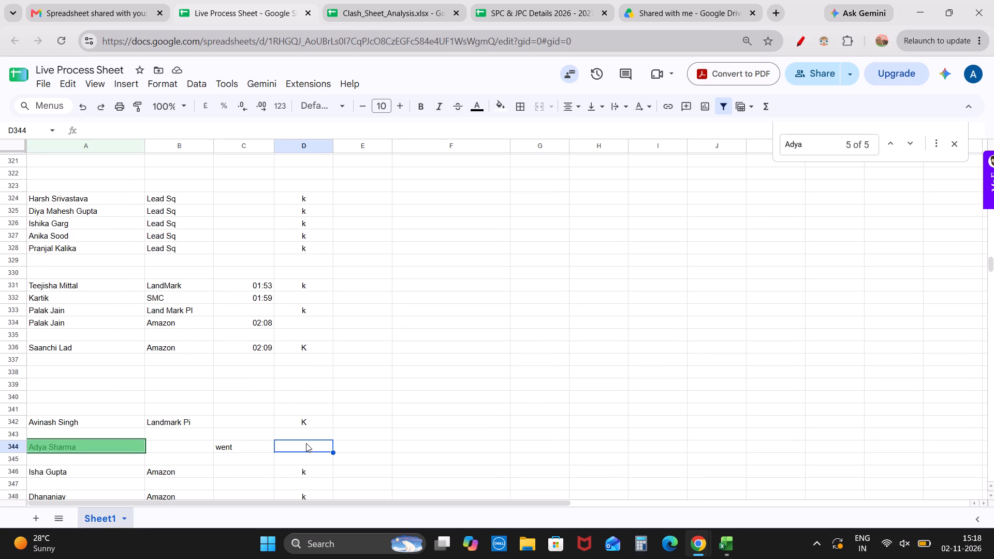
key(shift+k)
click(385, 417)
key(ctrl+s)
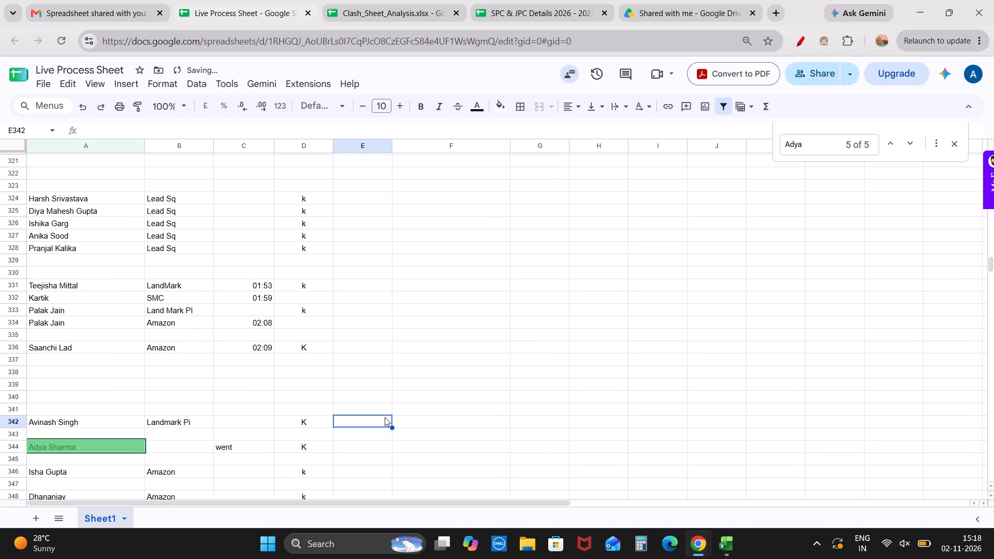
scroll(385, 417, up, 1)
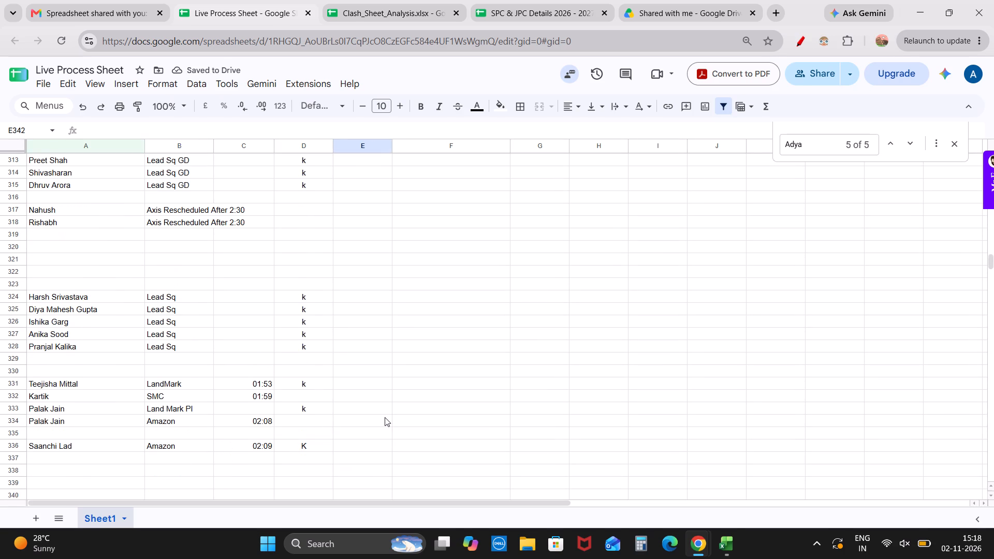
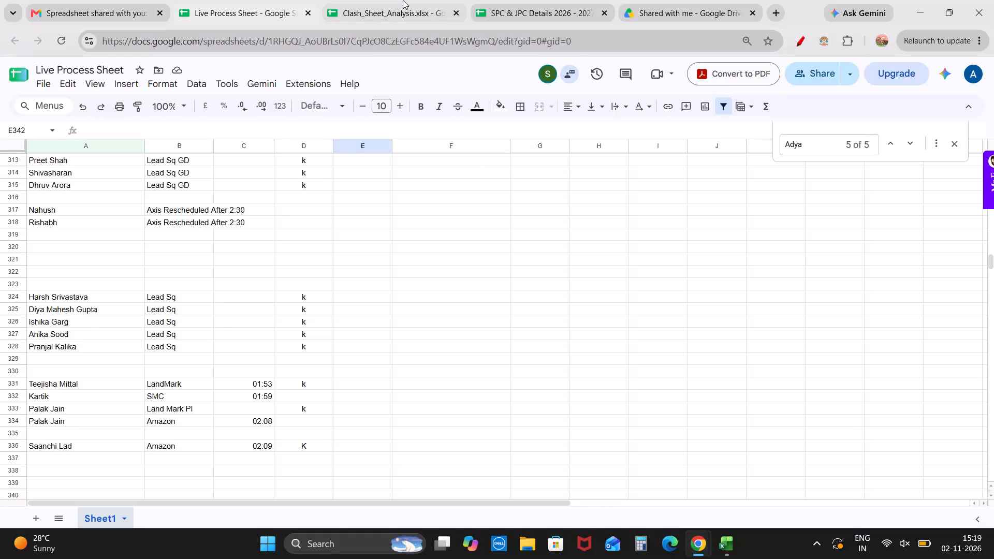
click(403, 0)
scroll(244, 309, down, 1)
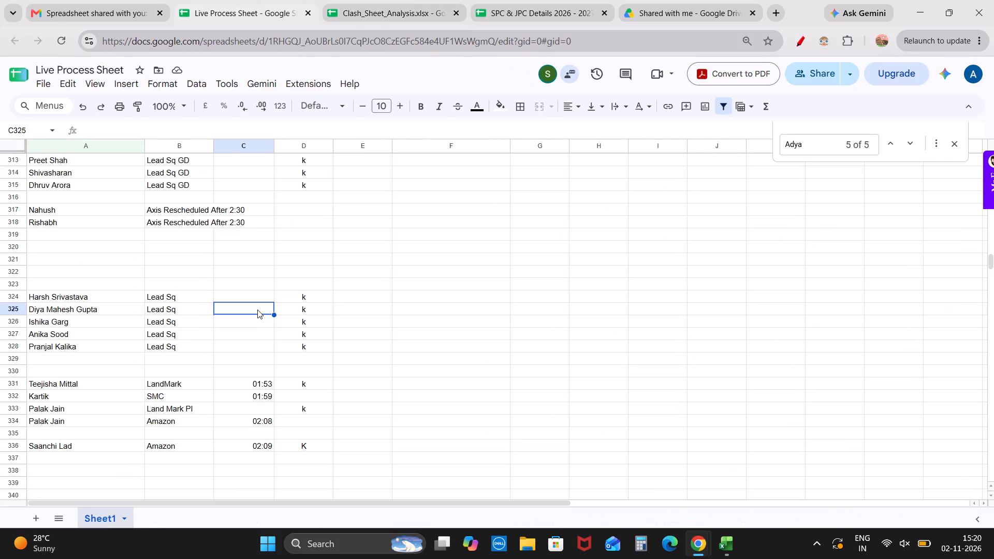
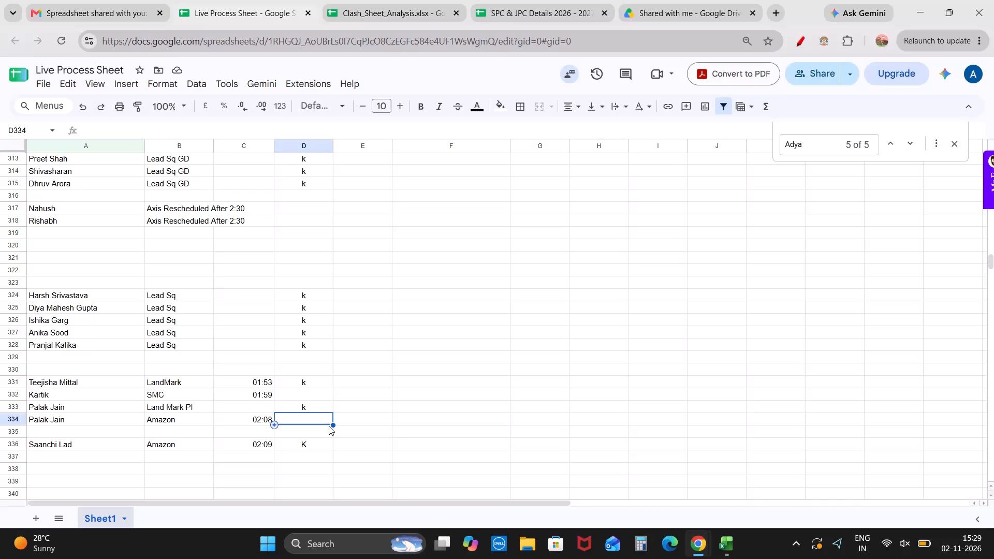
Search the sheet for "Praj" and enter the status mark k in column D of Prajrumbh's Lead Sq PI row.
text(Praj)
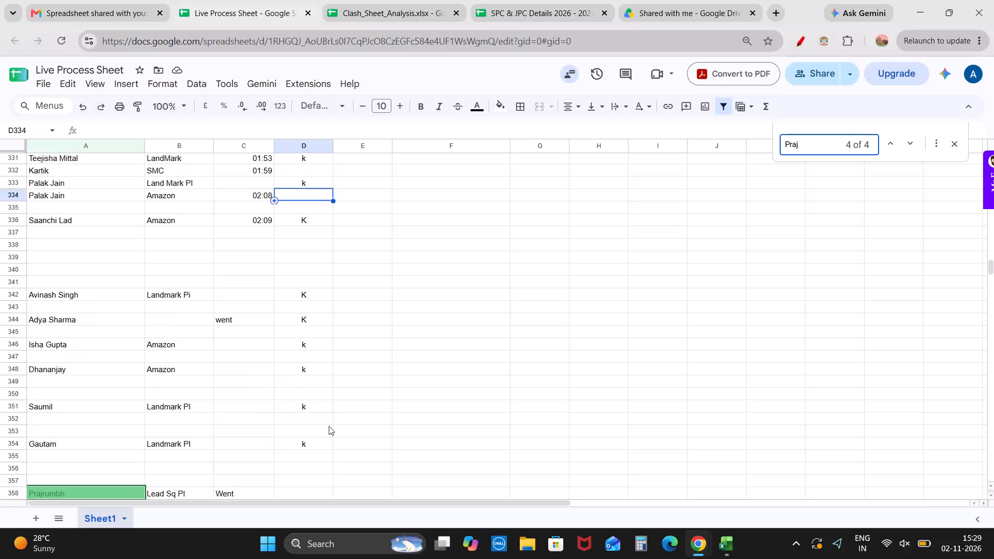
click(298, 489)
key(k)
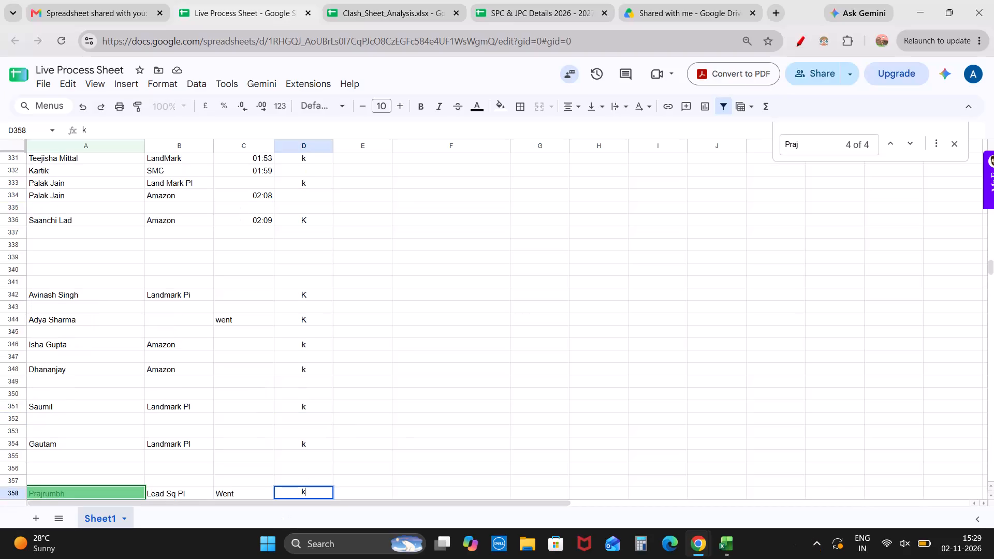
click(323, 471)
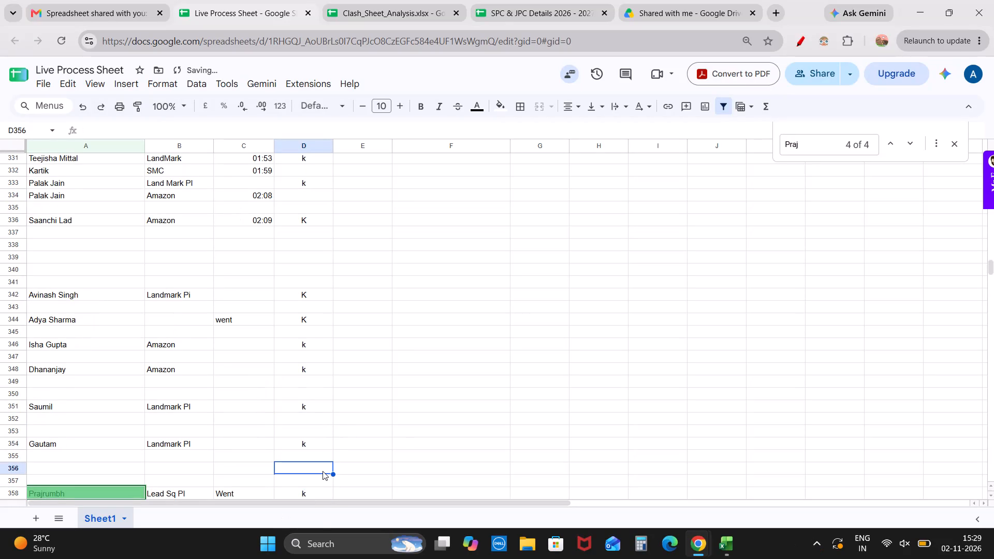
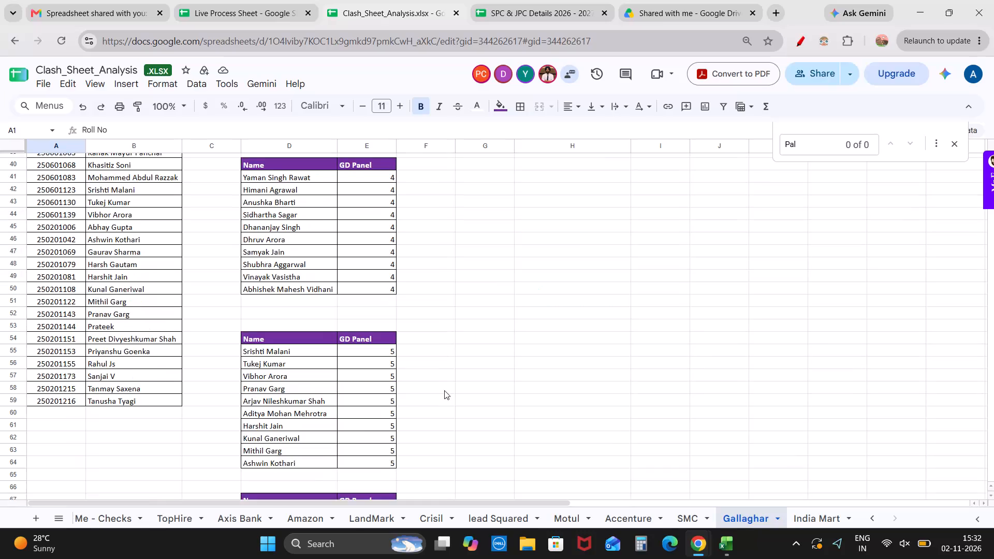
Look through the student list and the GD panel tables on the Gallaghar sheet.
scroll(444, 390, up, 4)
scroll(444, 390, down, 2)
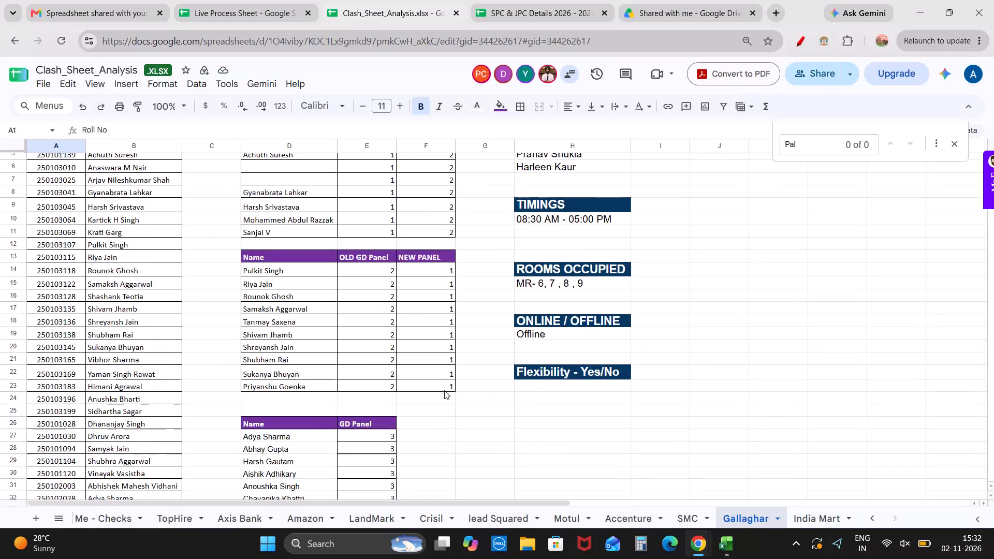
scroll(444, 390, down, 3)
scroll(444, 390, up, 4)
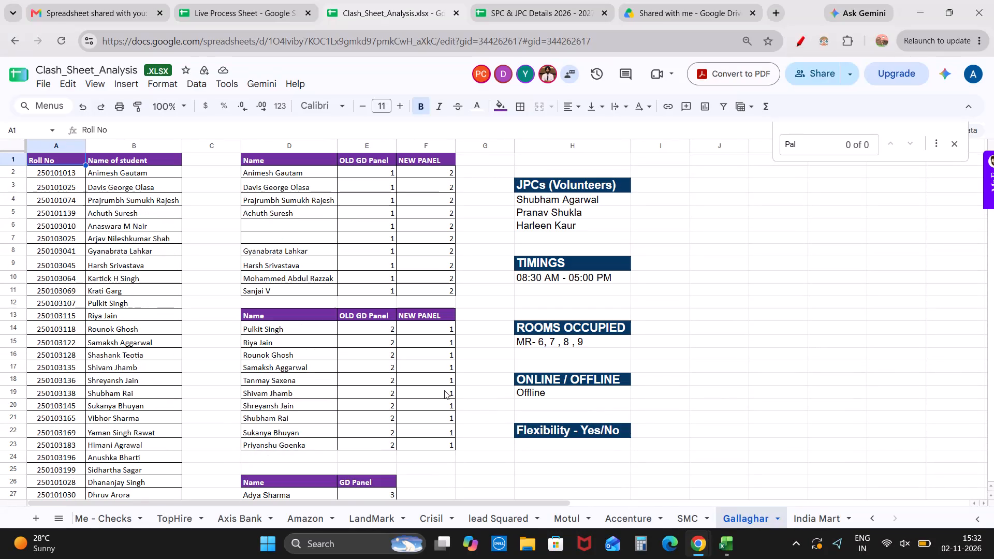
click(319, 366)
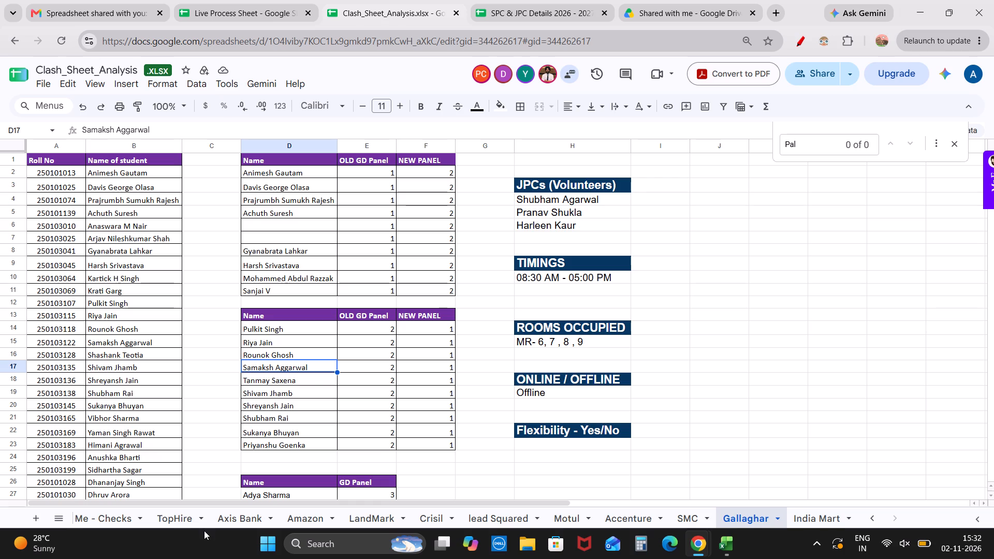
Open the Master - 210 People sheet and look through the students' processes and PI timings.
scroll(155, 513, right, 7)
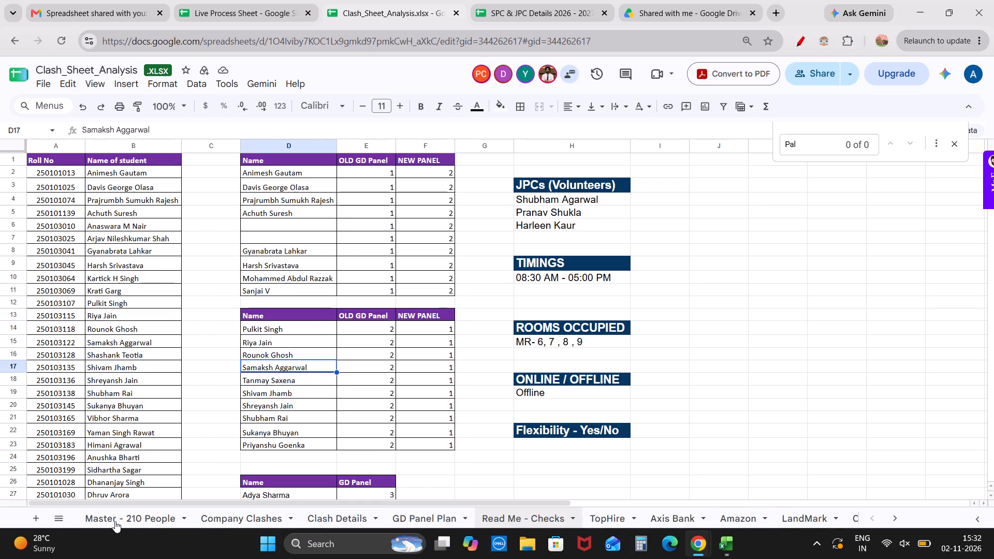
click(110, 521)
scroll(268, 401, up, 2)
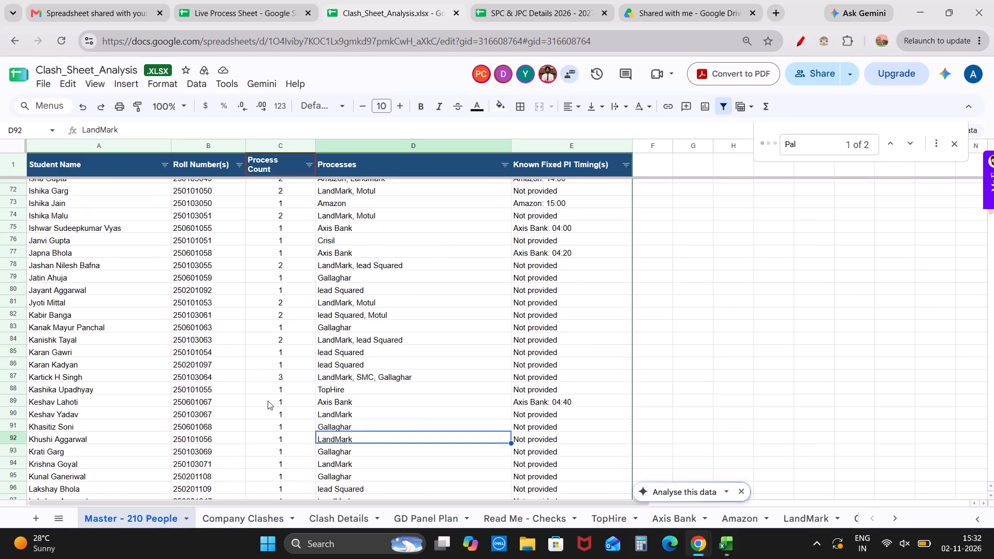
scroll(268, 401, up, 5)
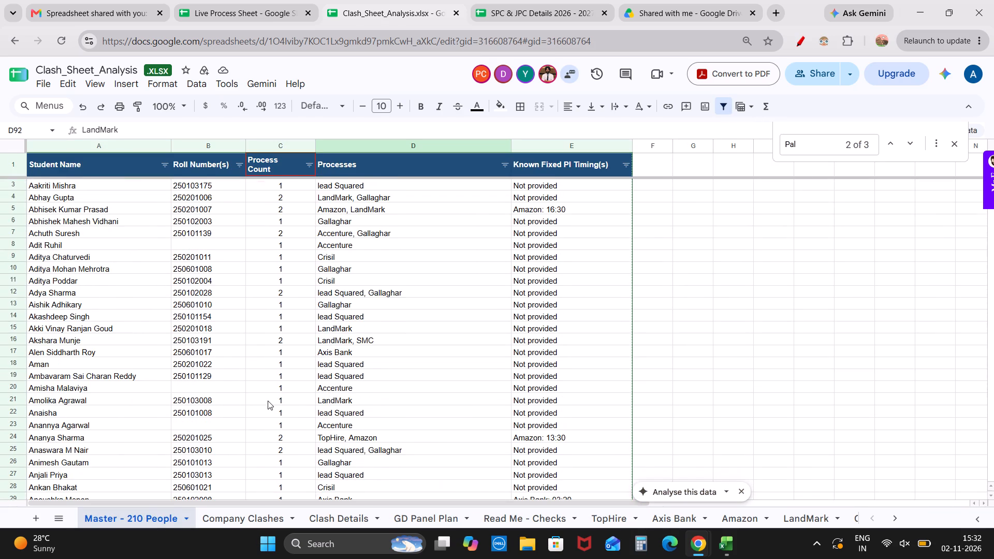
scroll(268, 401, up, 1)
scroll(268, 401, down, 13)
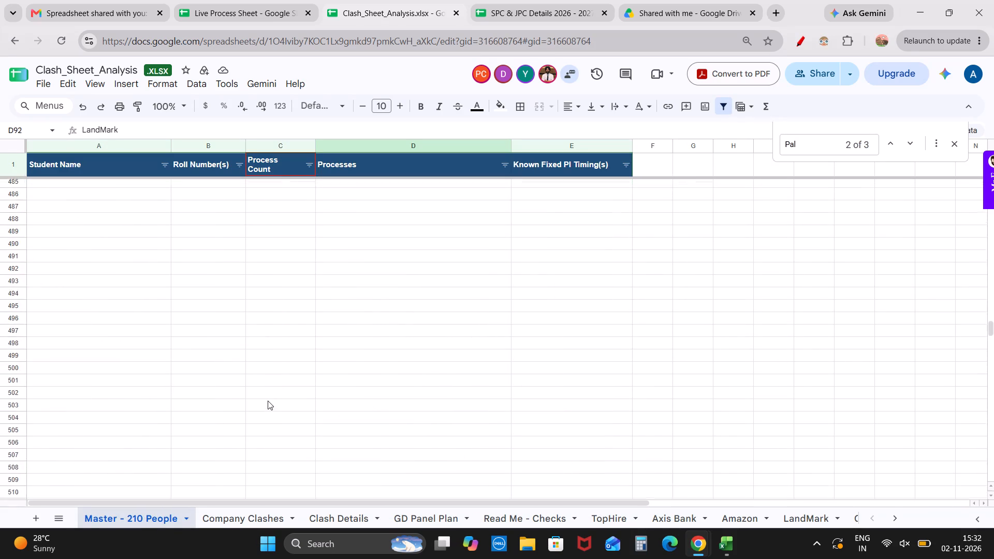
scroll(268, 401, down, 2)
scroll(268, 401, up, 3)
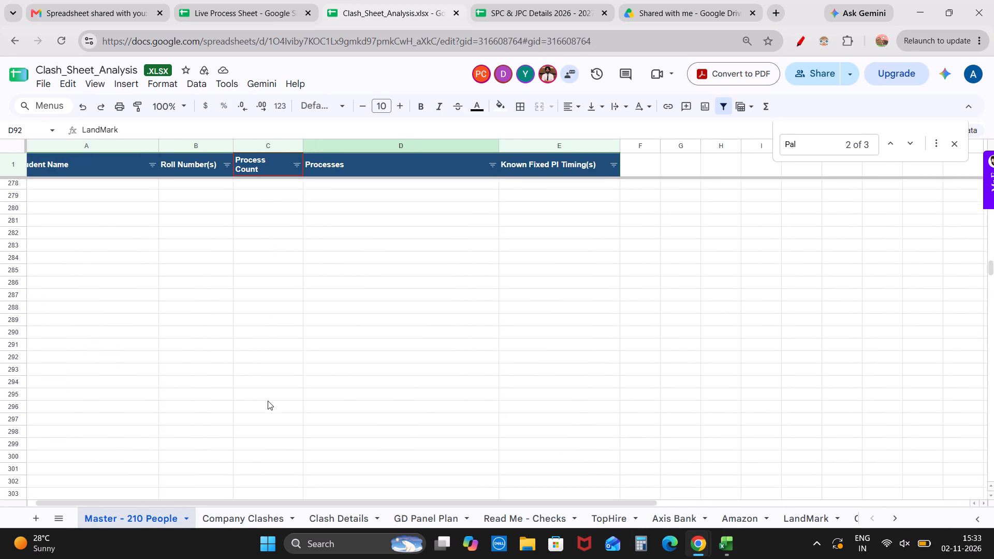
scroll(268, 401, up, 1)
scroll(268, 401, right, 1)
scroll(268, 401, up, 4)
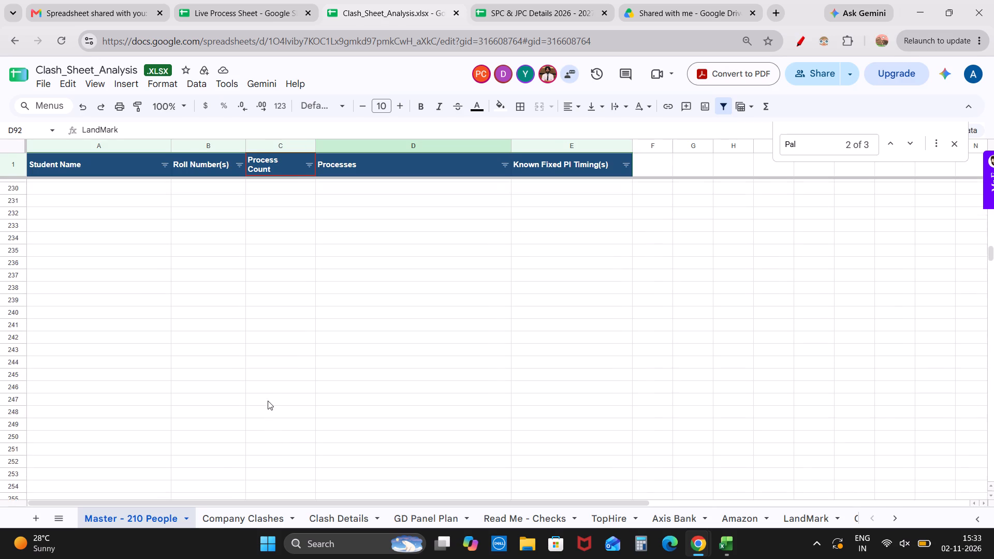
scroll(268, 401, up, 5)
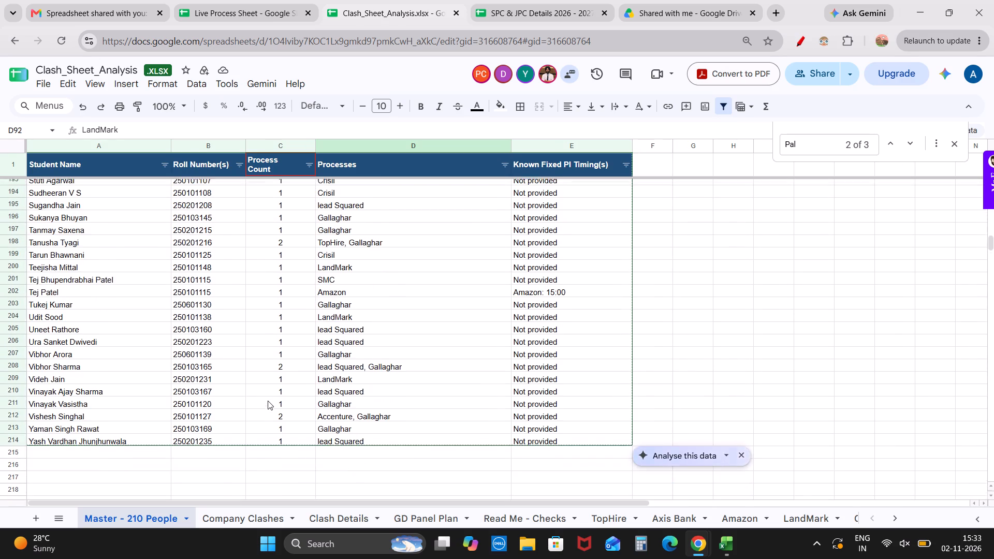
scroll(268, 401, up, 1)
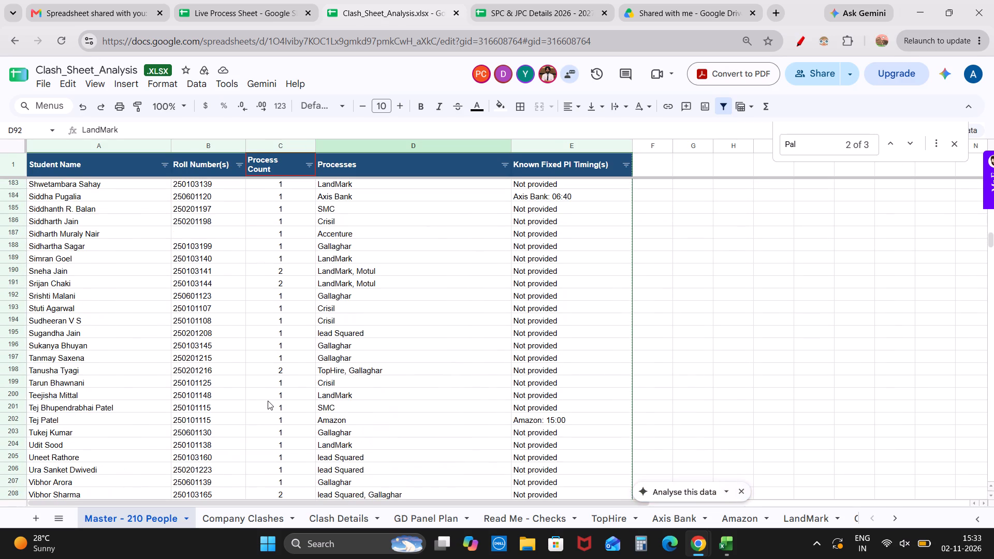
Filter the Processes column to all values containing Gallaghar, clearing every other value.
click(502, 168)
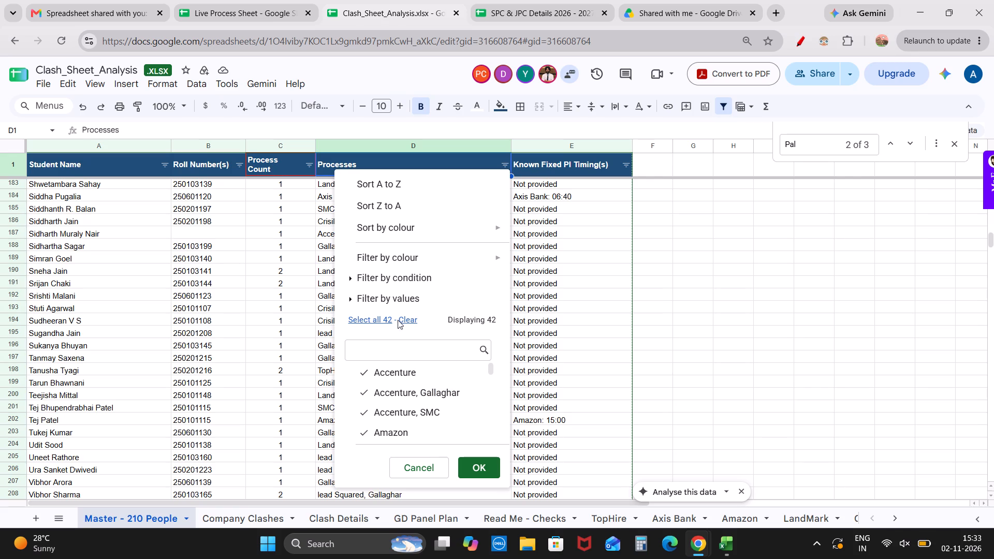
click(403, 318)
click(396, 350)
text(Galla)
key(g)
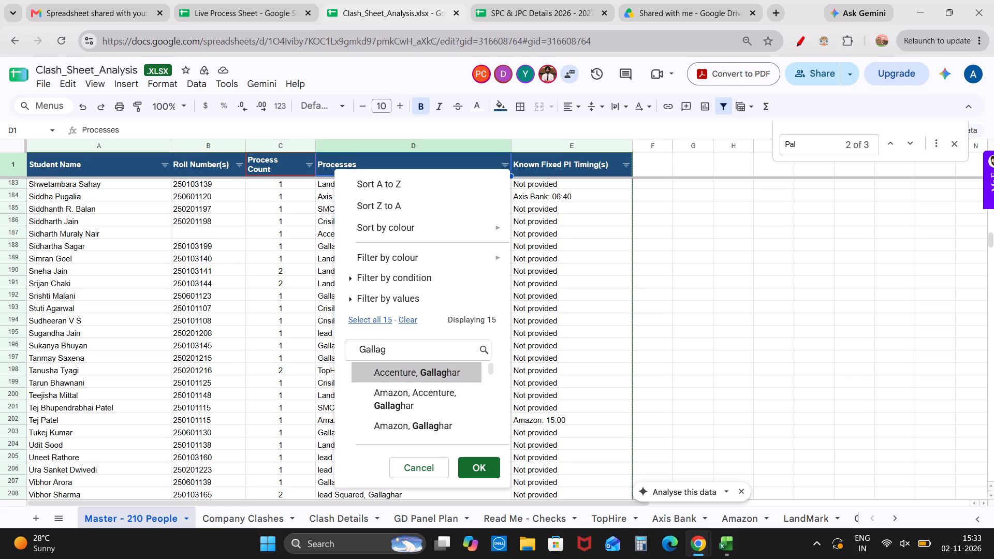
text(har)
scroll(407, 390, down, 4)
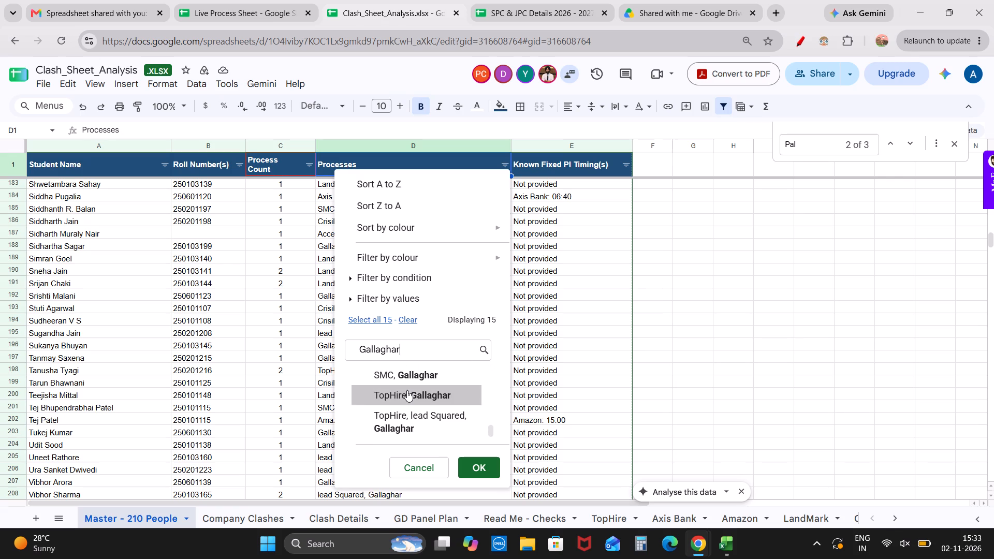
scroll(413, 381, up, 3)
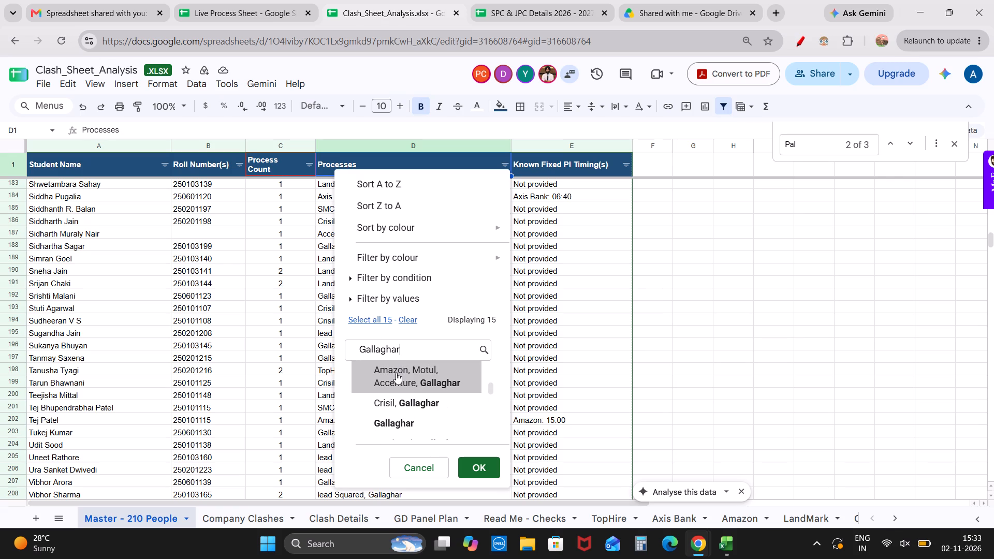
click(396, 373)
click(380, 321)
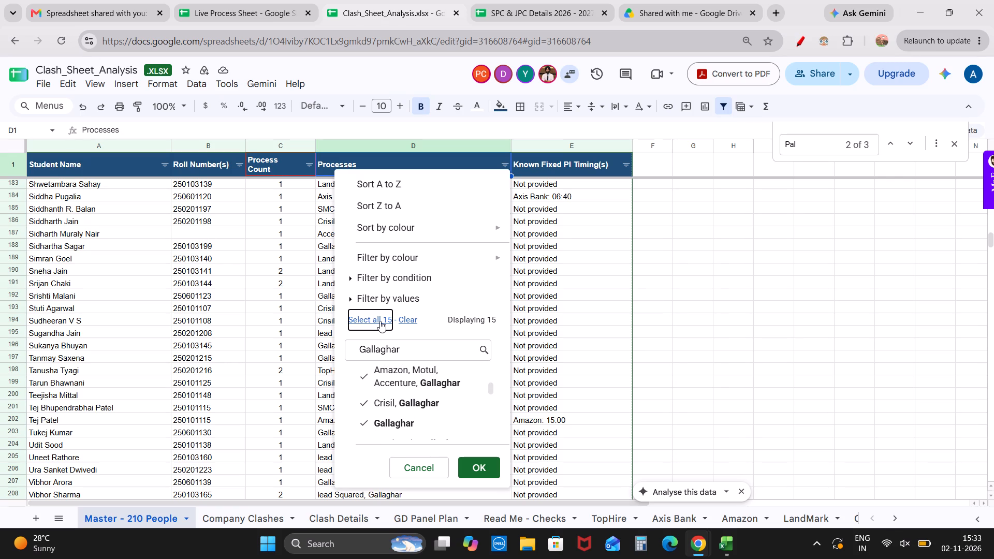
drag(469, 456, 473, 462)
click(473, 462)
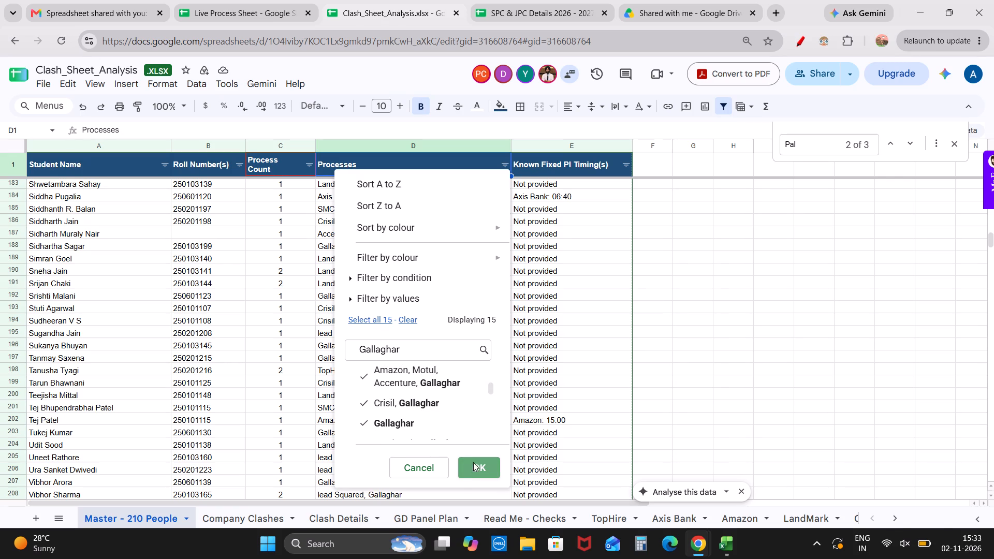
Review the filtered list of Gallaghar students, checking their other processes and known fixed PI timings.
scroll(347, 343, up, 1)
scroll(347, 343, right, 1)
scroll(347, 343, up, 3)
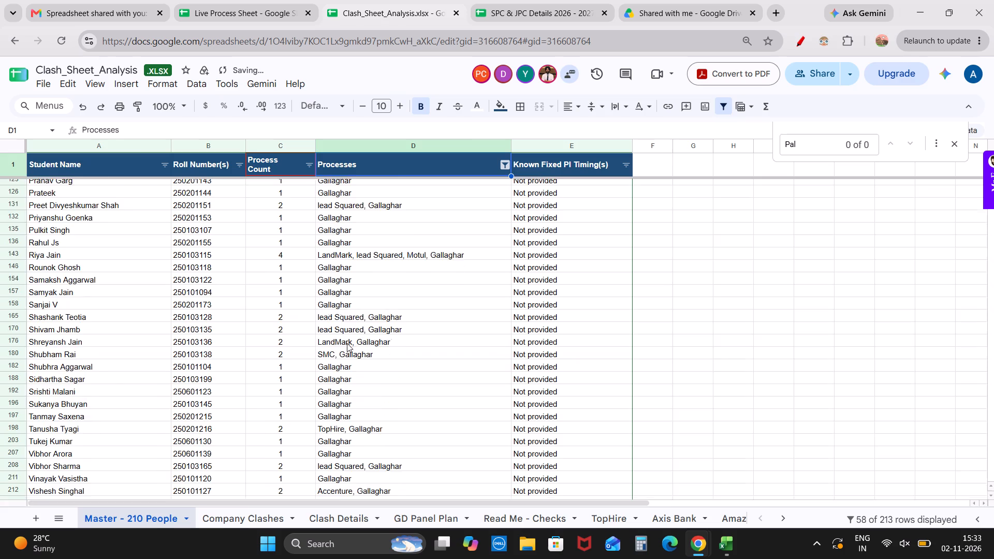
scroll(347, 343, up, 6)
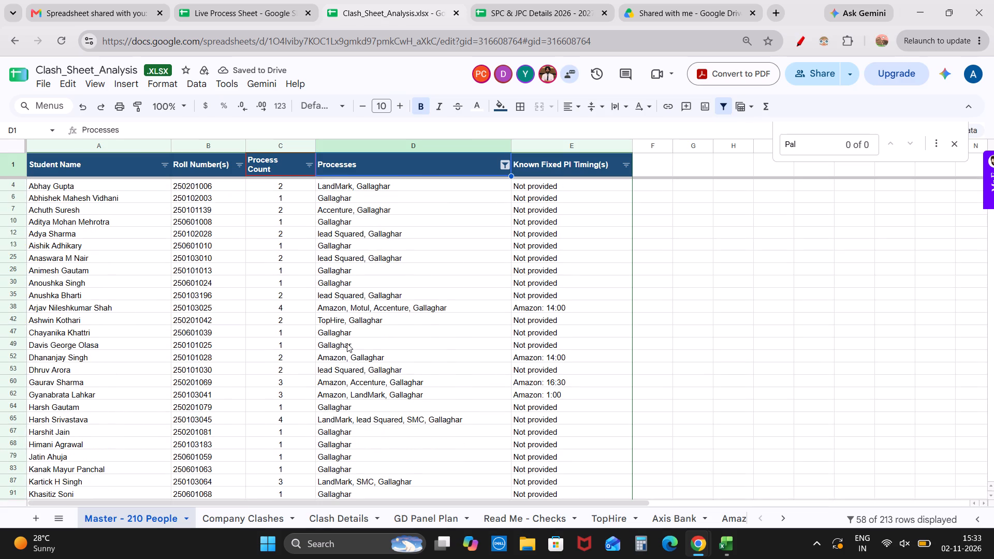
scroll(347, 343, down, 2)
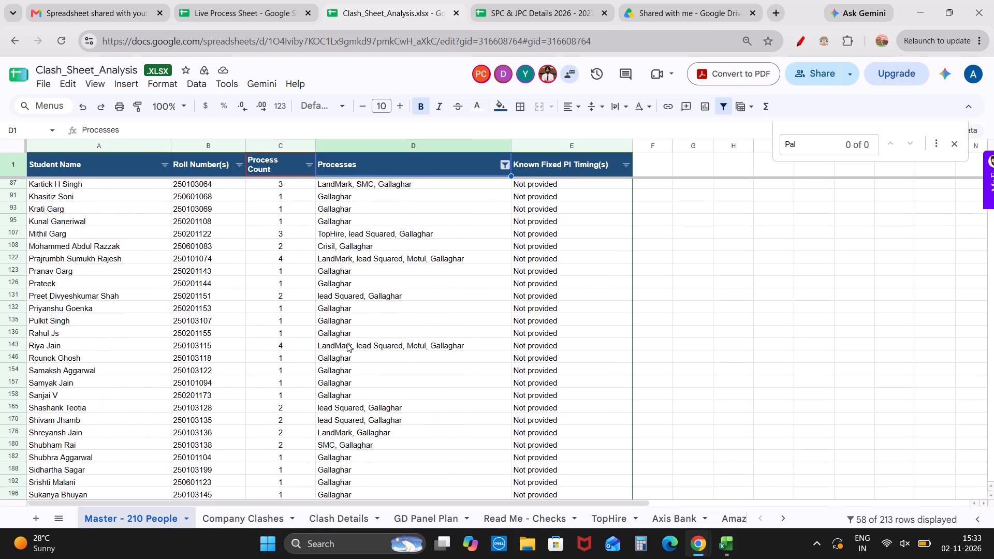
scroll(347, 343, down, 3)
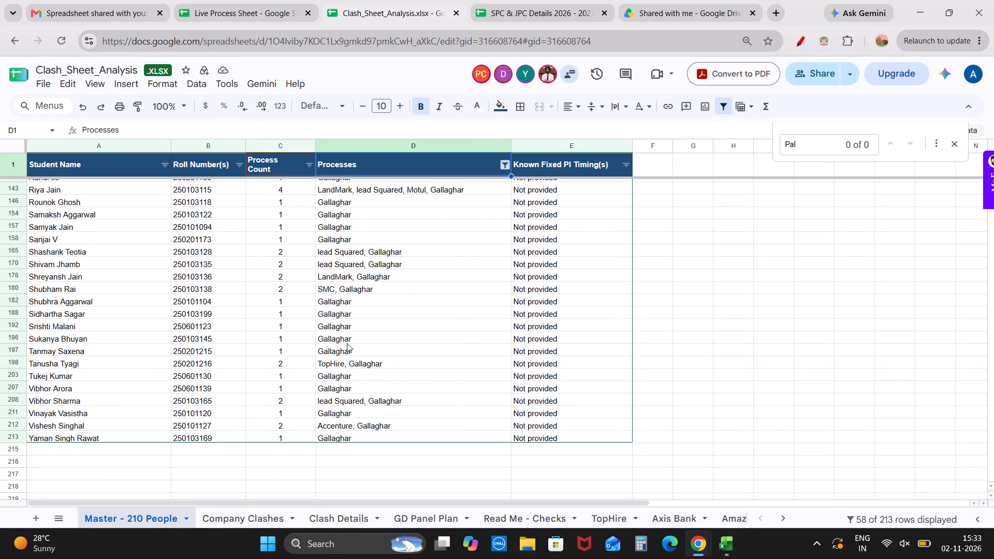
scroll(347, 343, down, 1)
scroll(347, 343, up, 2)
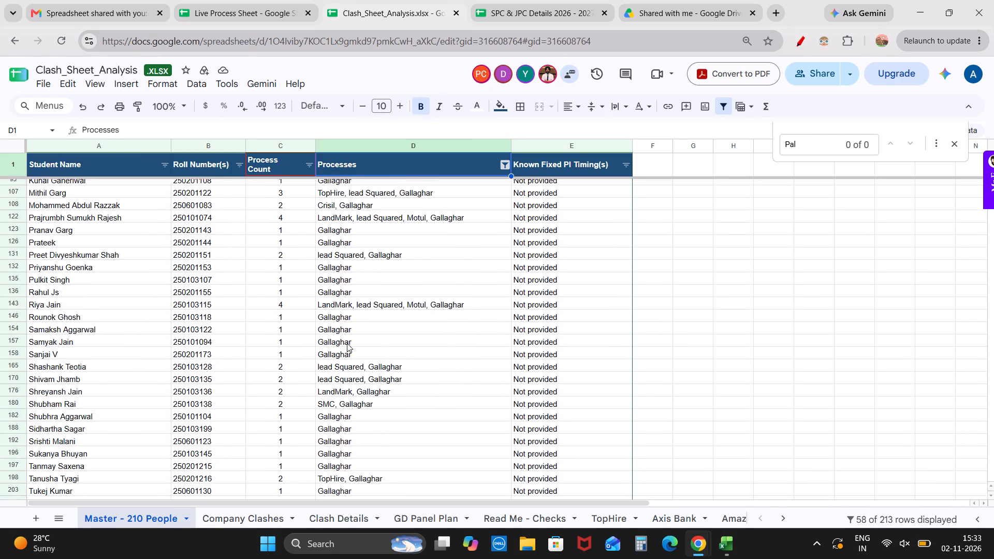
scroll(347, 343, up, 3)
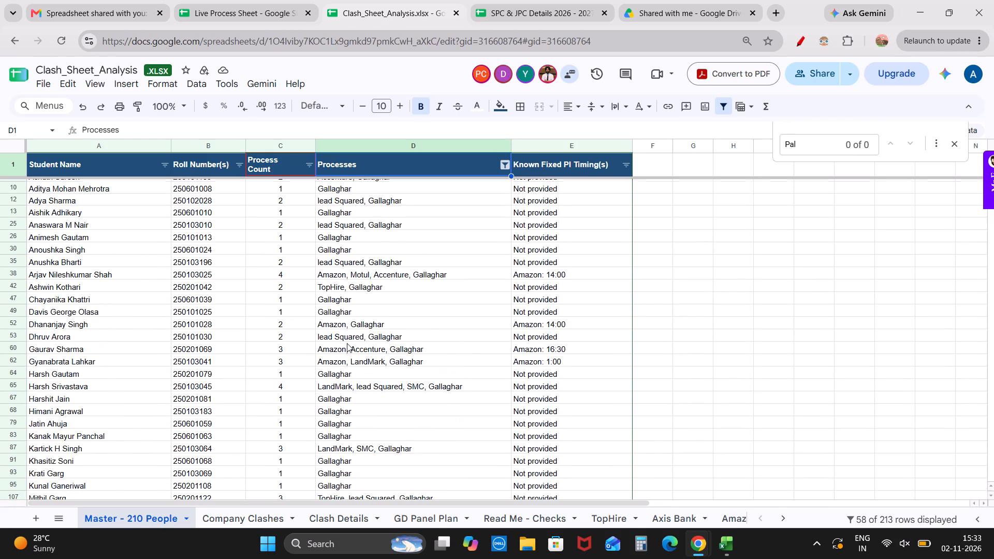
scroll(347, 343, up, 4)
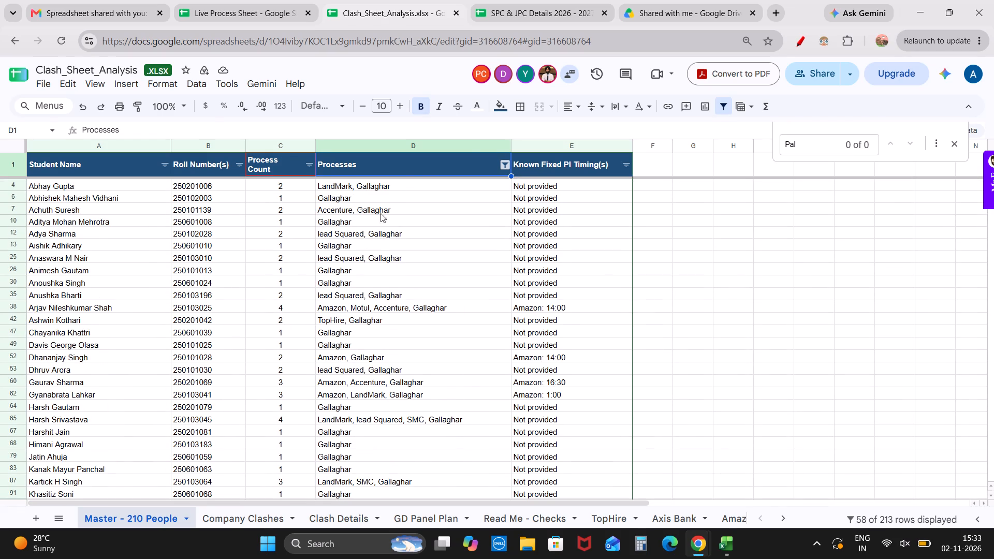
Change the Processes column filter to show all values containing Landmark instead of the Gallaghar ones.
click(505, 168)
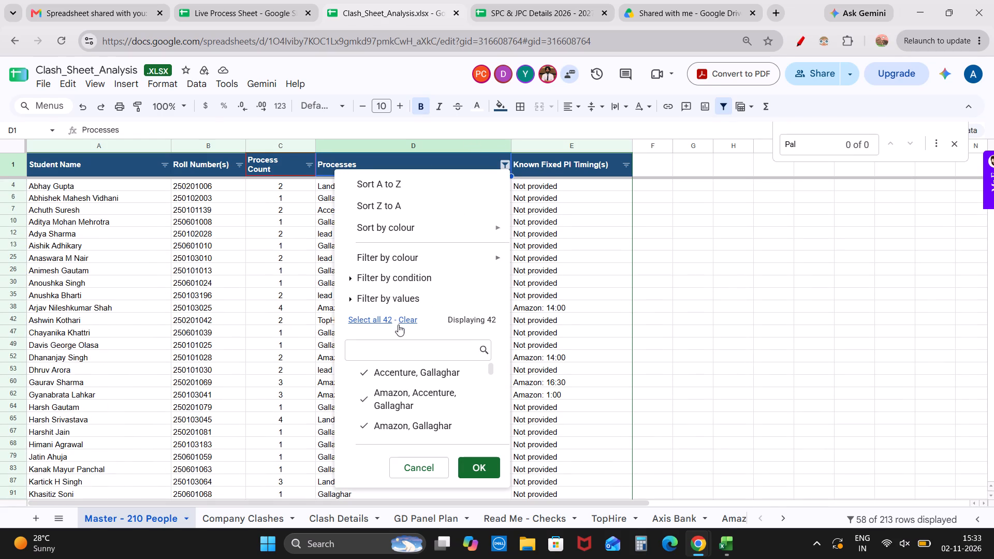
click(404, 320)
click(396, 348)
text(Landmark)
key(Return)
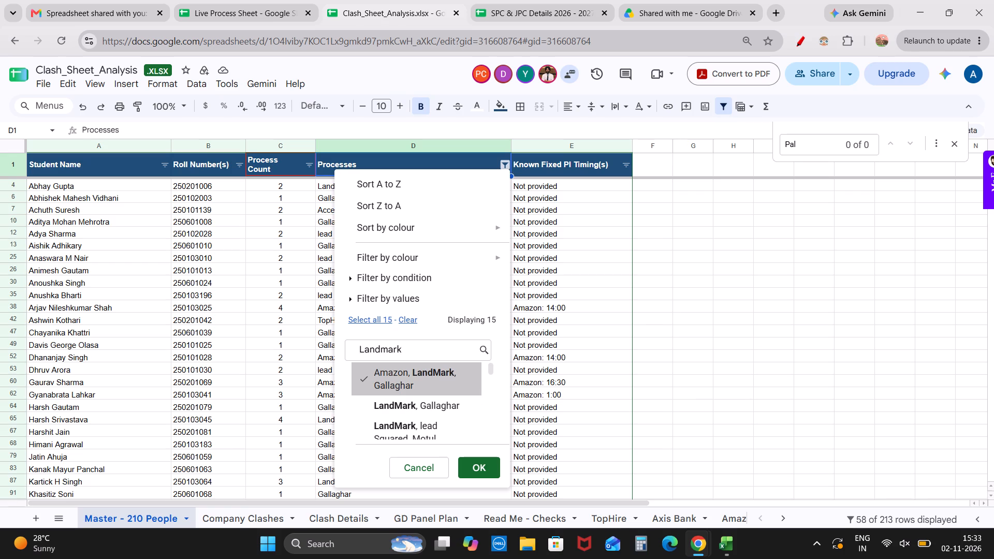
click(385, 319)
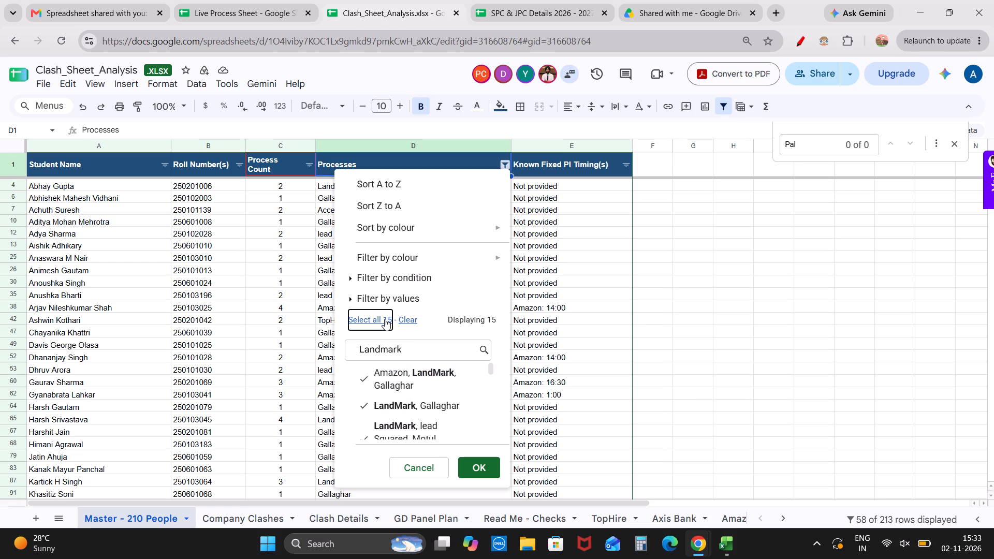
click(475, 465)
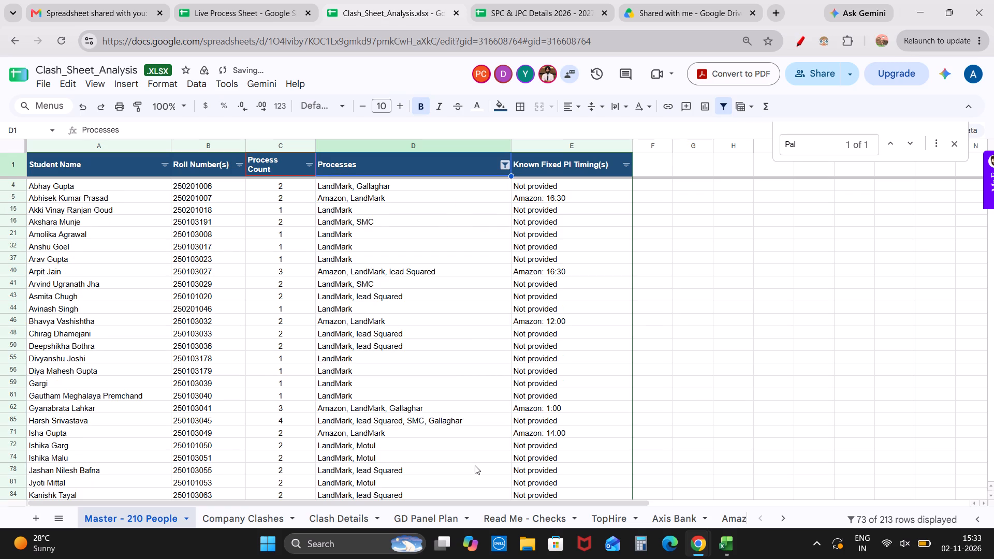
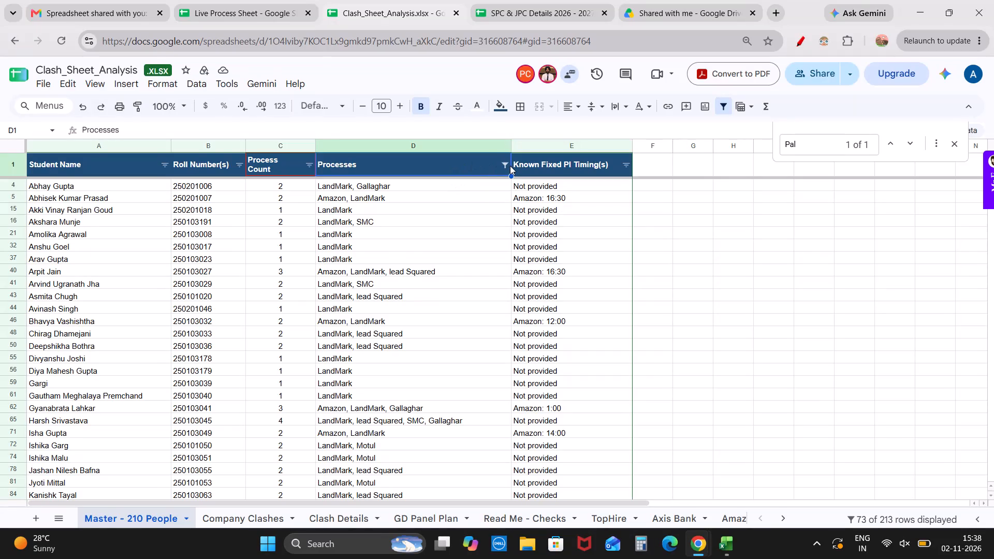
Reset the Processes column filter to select all values so that every student row is shown again.
click(510, 166)
click(509, 166)
click(509, 166)
click(509, 166)
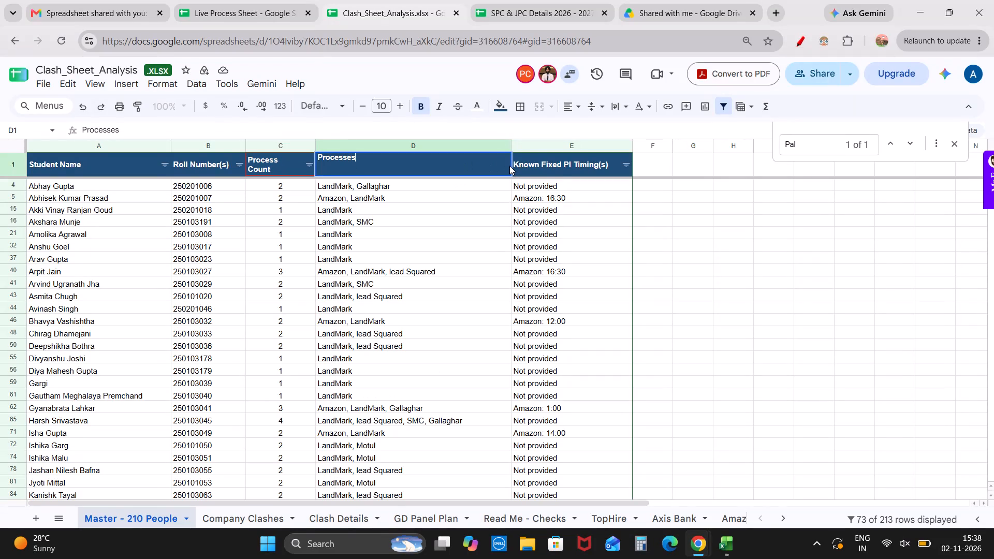
click(500, 168)
click(544, 194)
click(503, 165)
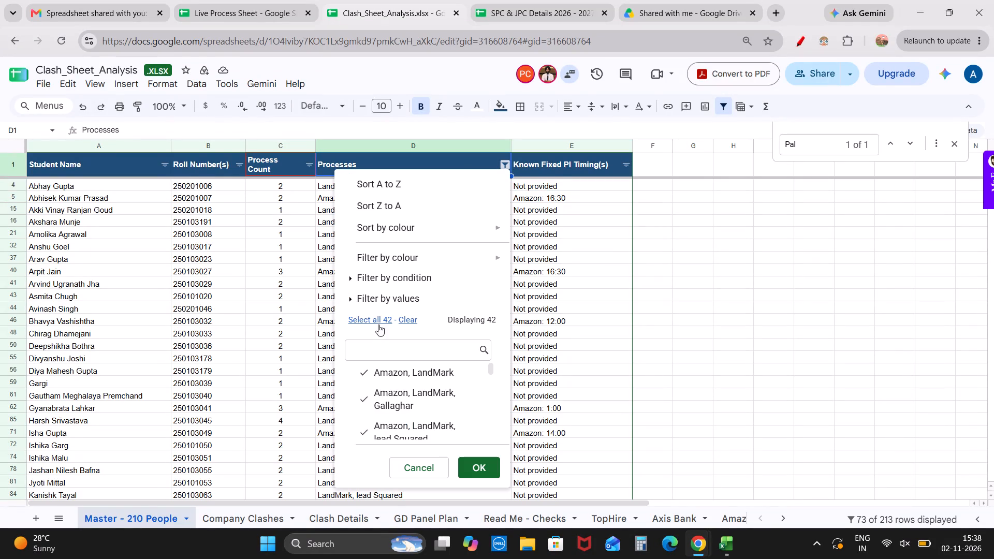
click(405, 320)
click(379, 326)
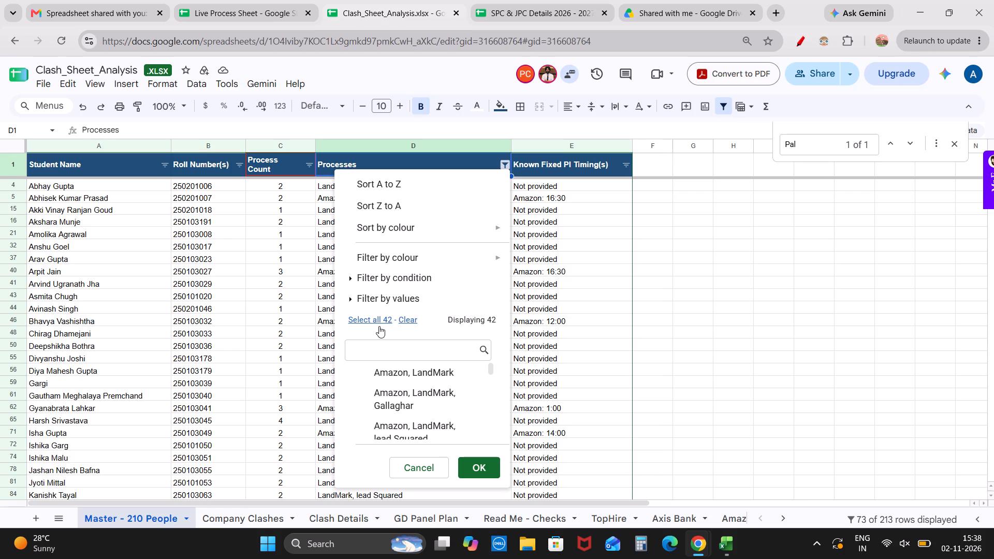
click(474, 473)
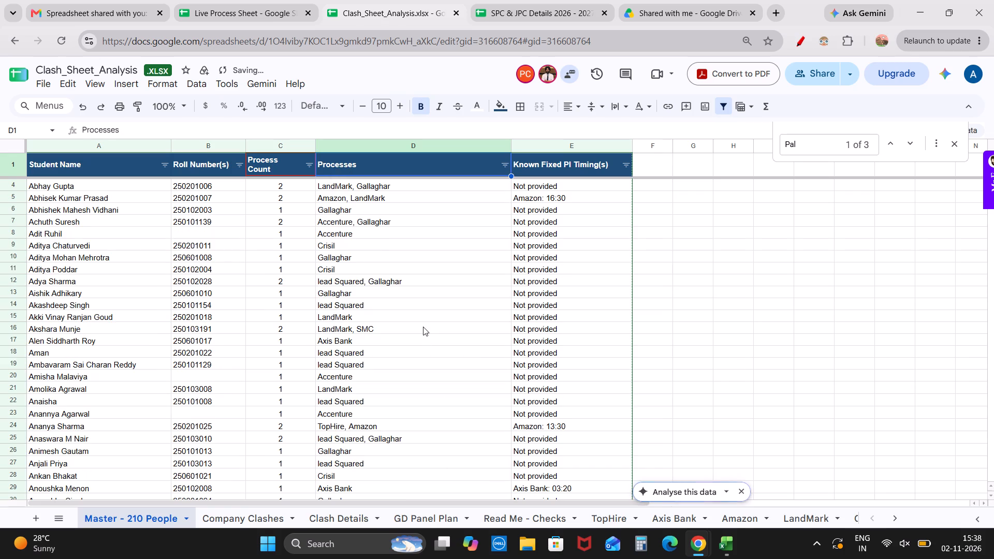
click(423, 327)
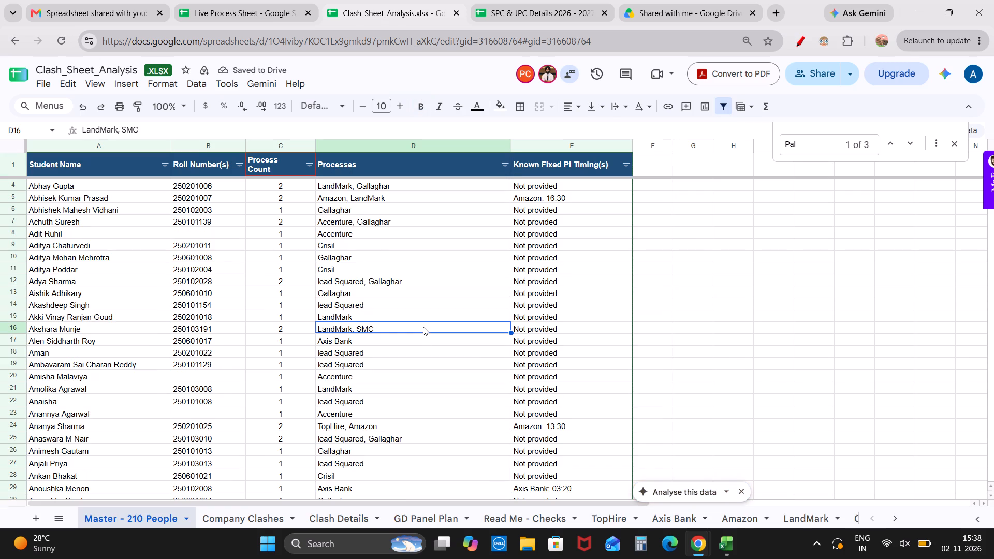
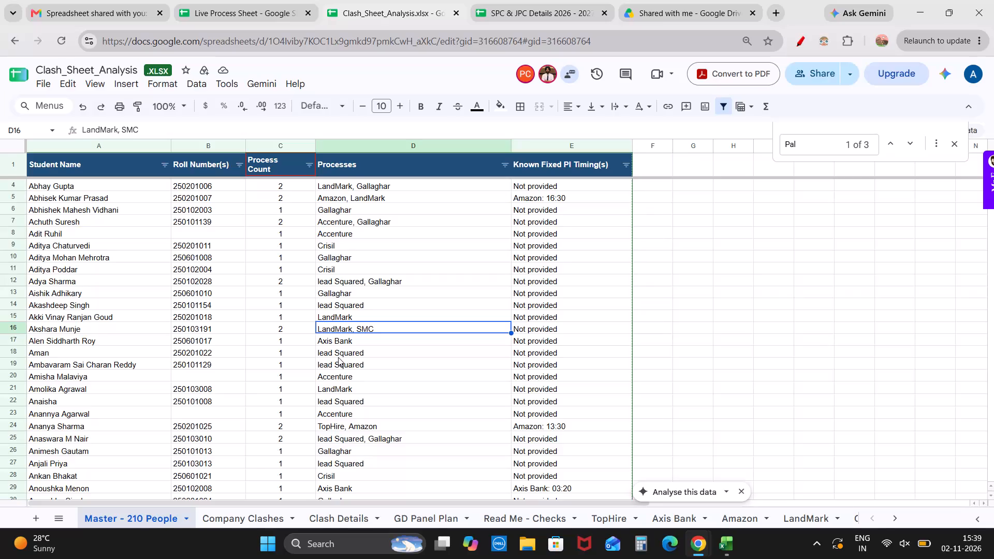
Select the student name cell in row 16 of the master list, the student listed for LandMark and SMC.
scroll(334, 360, up, 4)
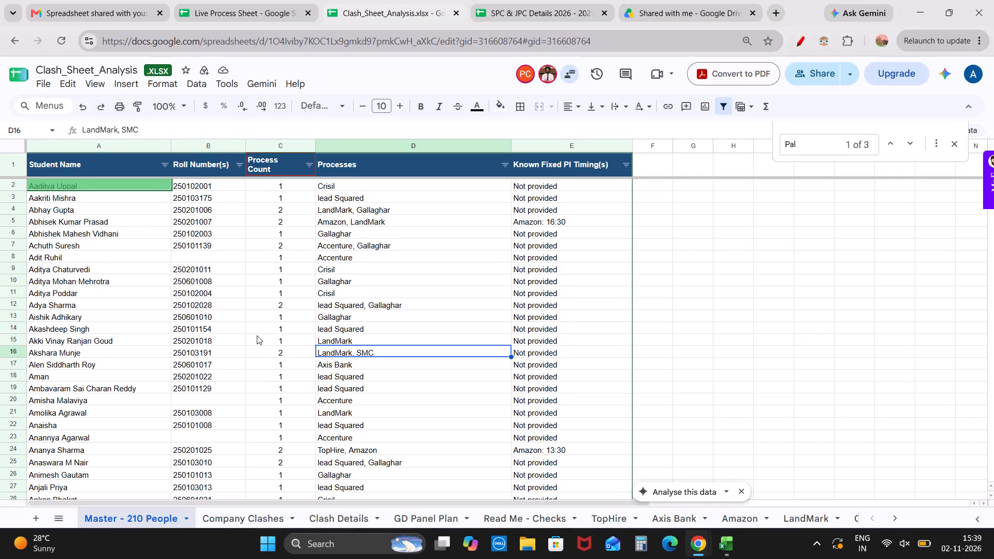
click(256, 335)
click(177, 335)
click(123, 347)
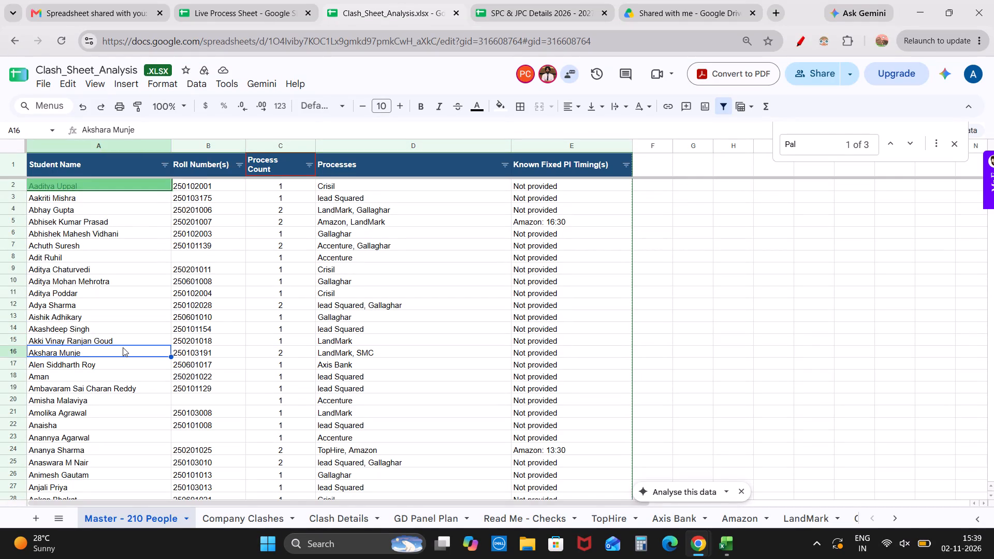
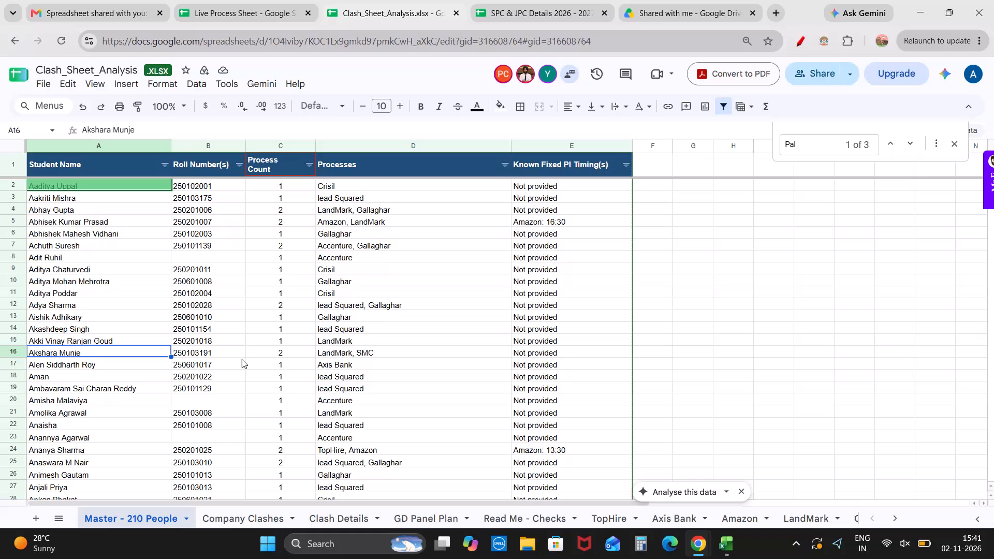
click(285, 0)
click(297, 293)
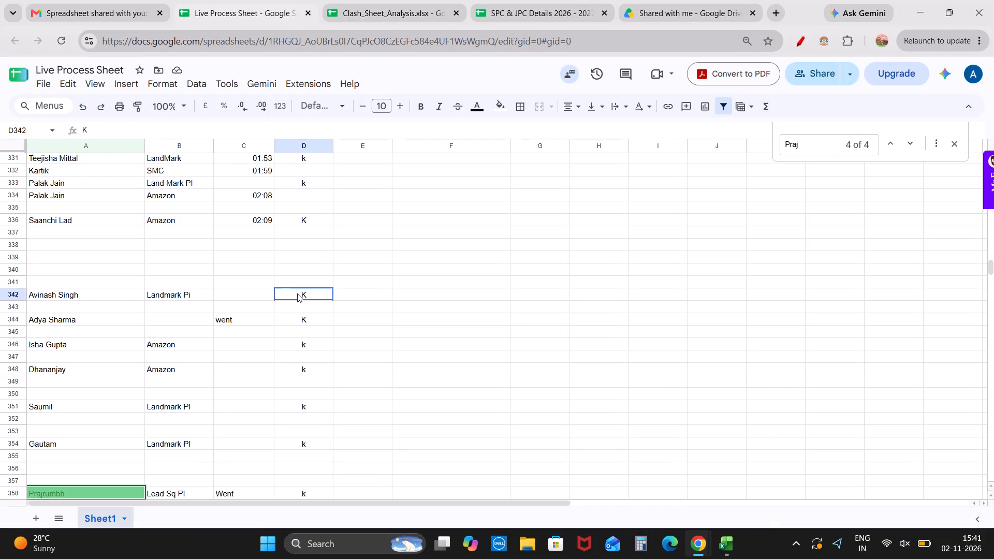
key(ctrl+f)
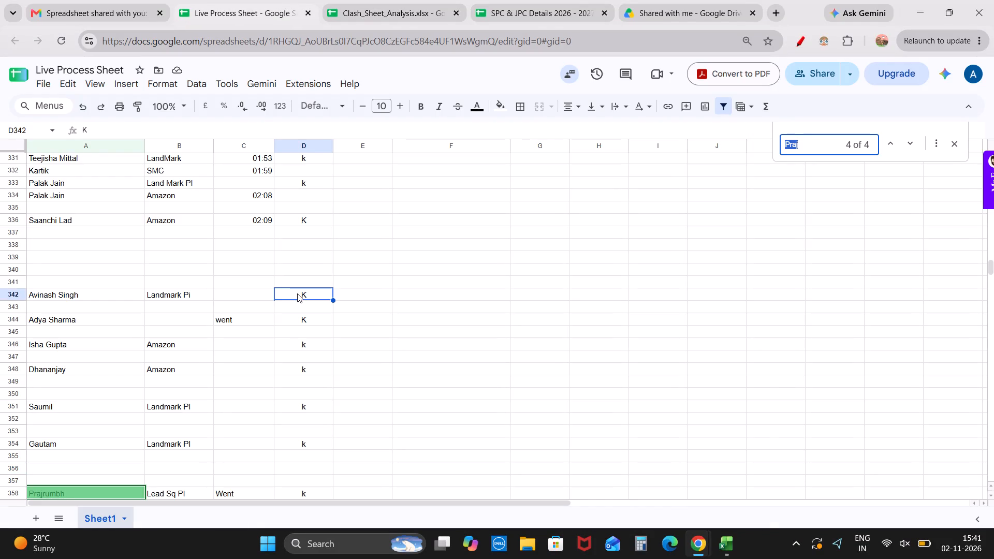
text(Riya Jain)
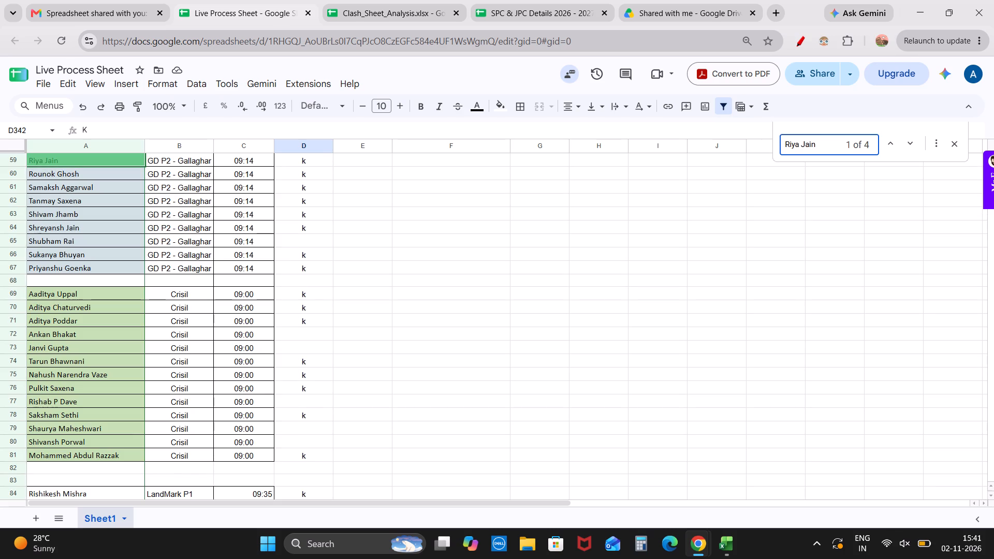
click(911, 148)
click(911, 148)
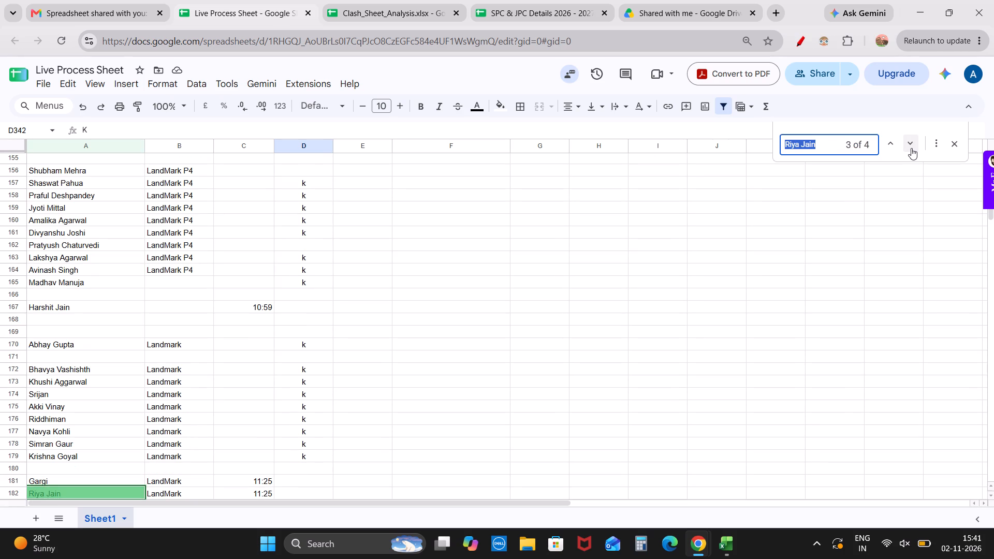
click(911, 148)
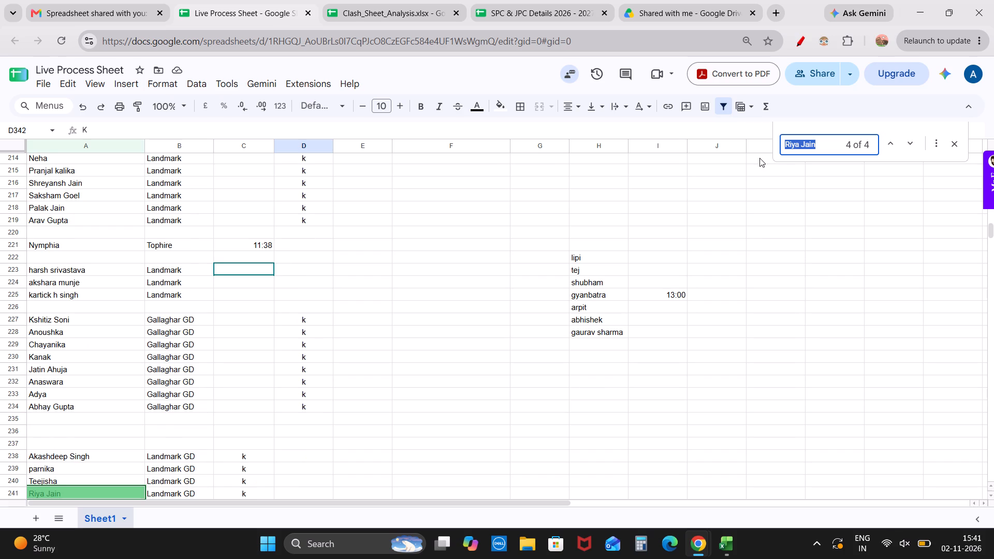
scroll(747, 173, up, 1)
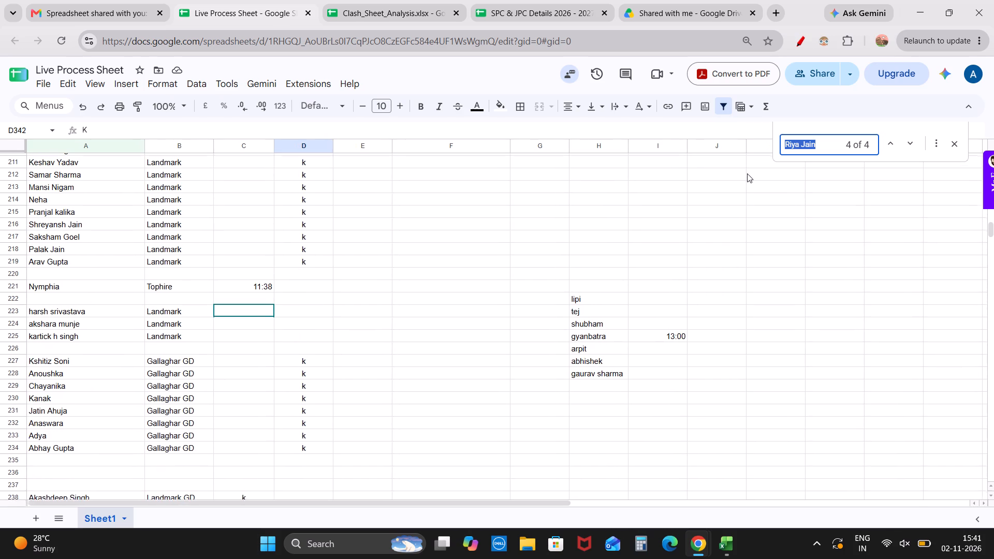
scroll(747, 173, up, 1)
scroll(747, 173, down, 1)
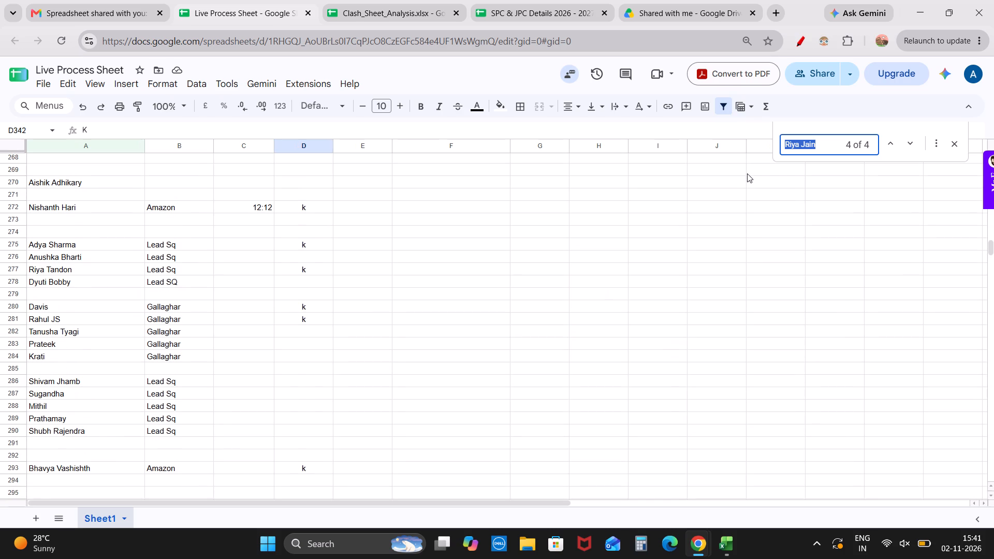